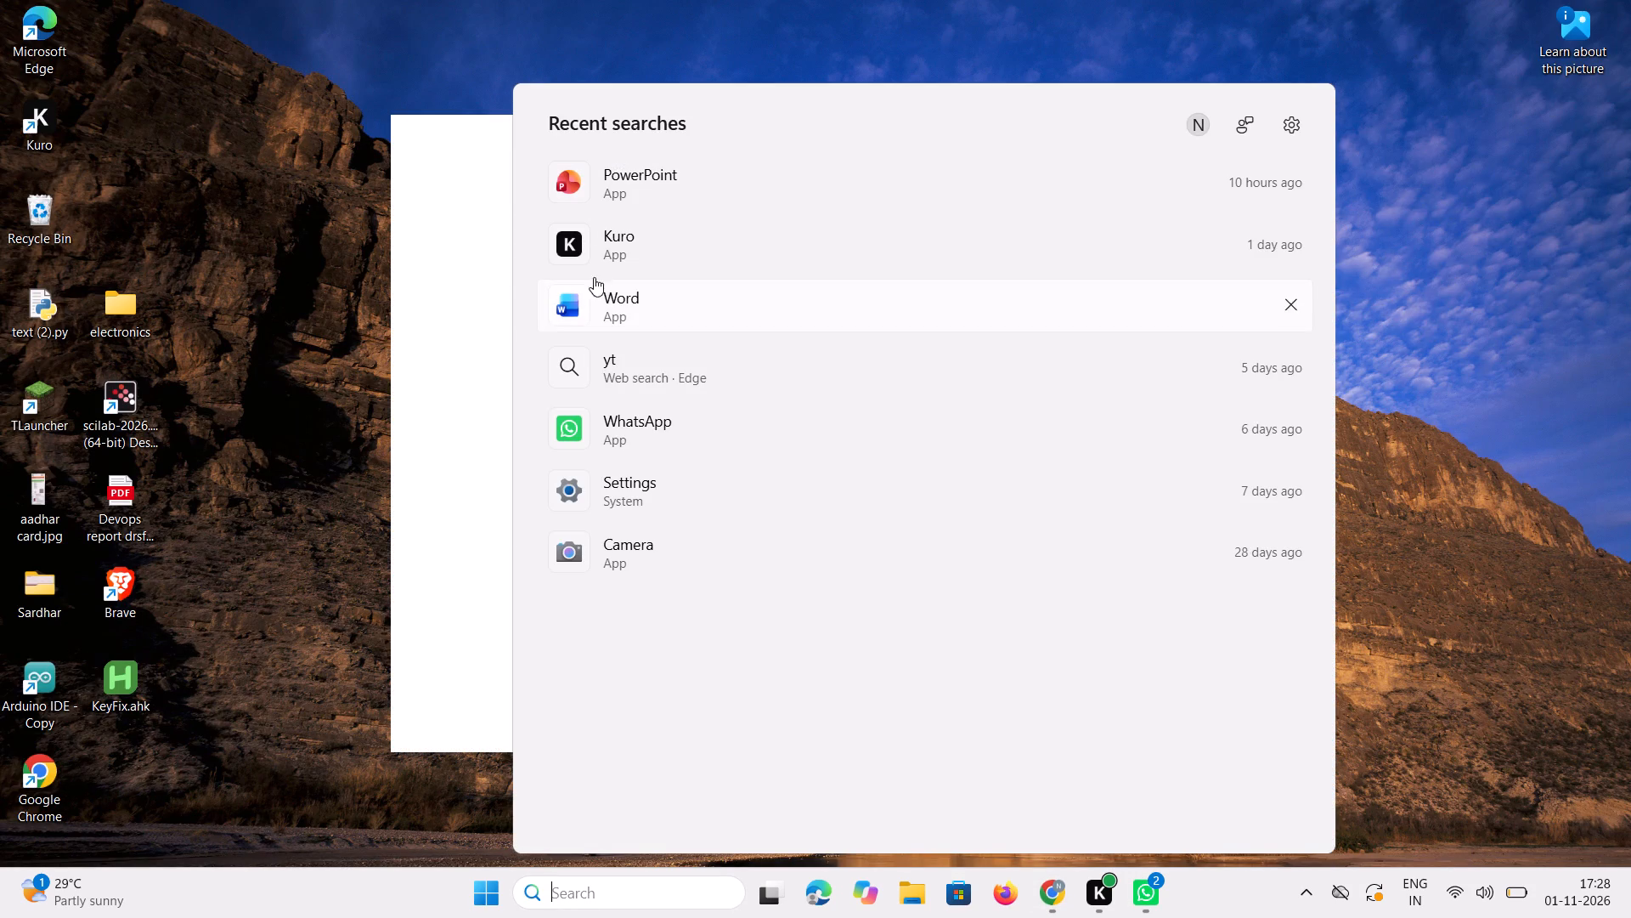
Switch to Word, open the recent document DCCN-SHORT-Q&A (1).docx, and close mid questions.docx.
left_click(636, 314)
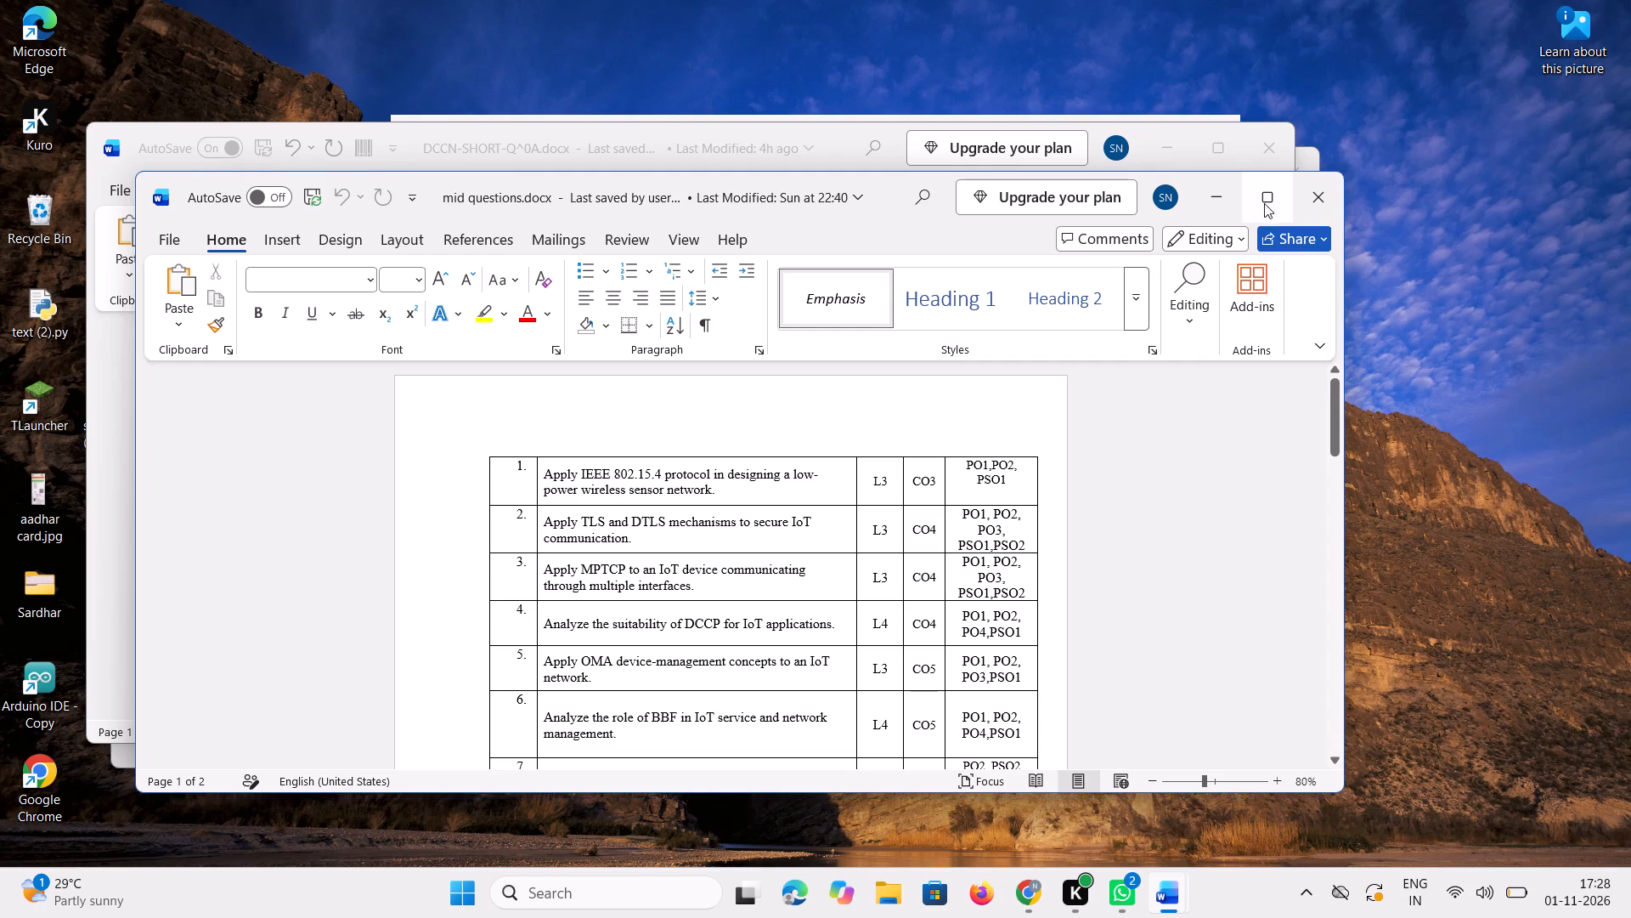
left_click(1271, 195)
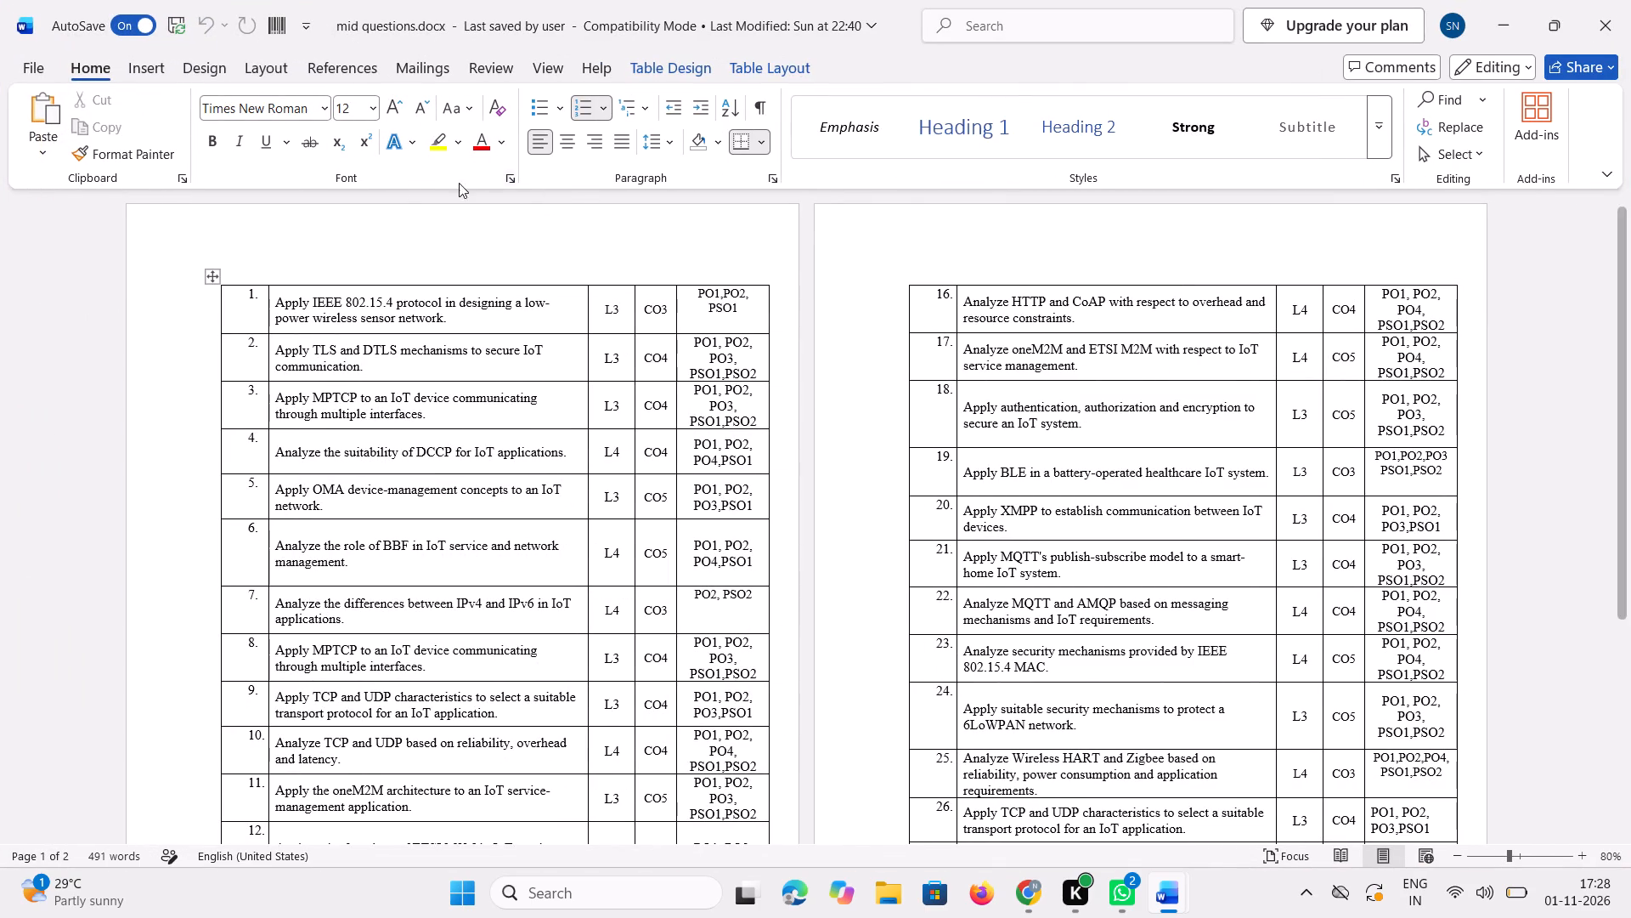
left_click(35, 65)
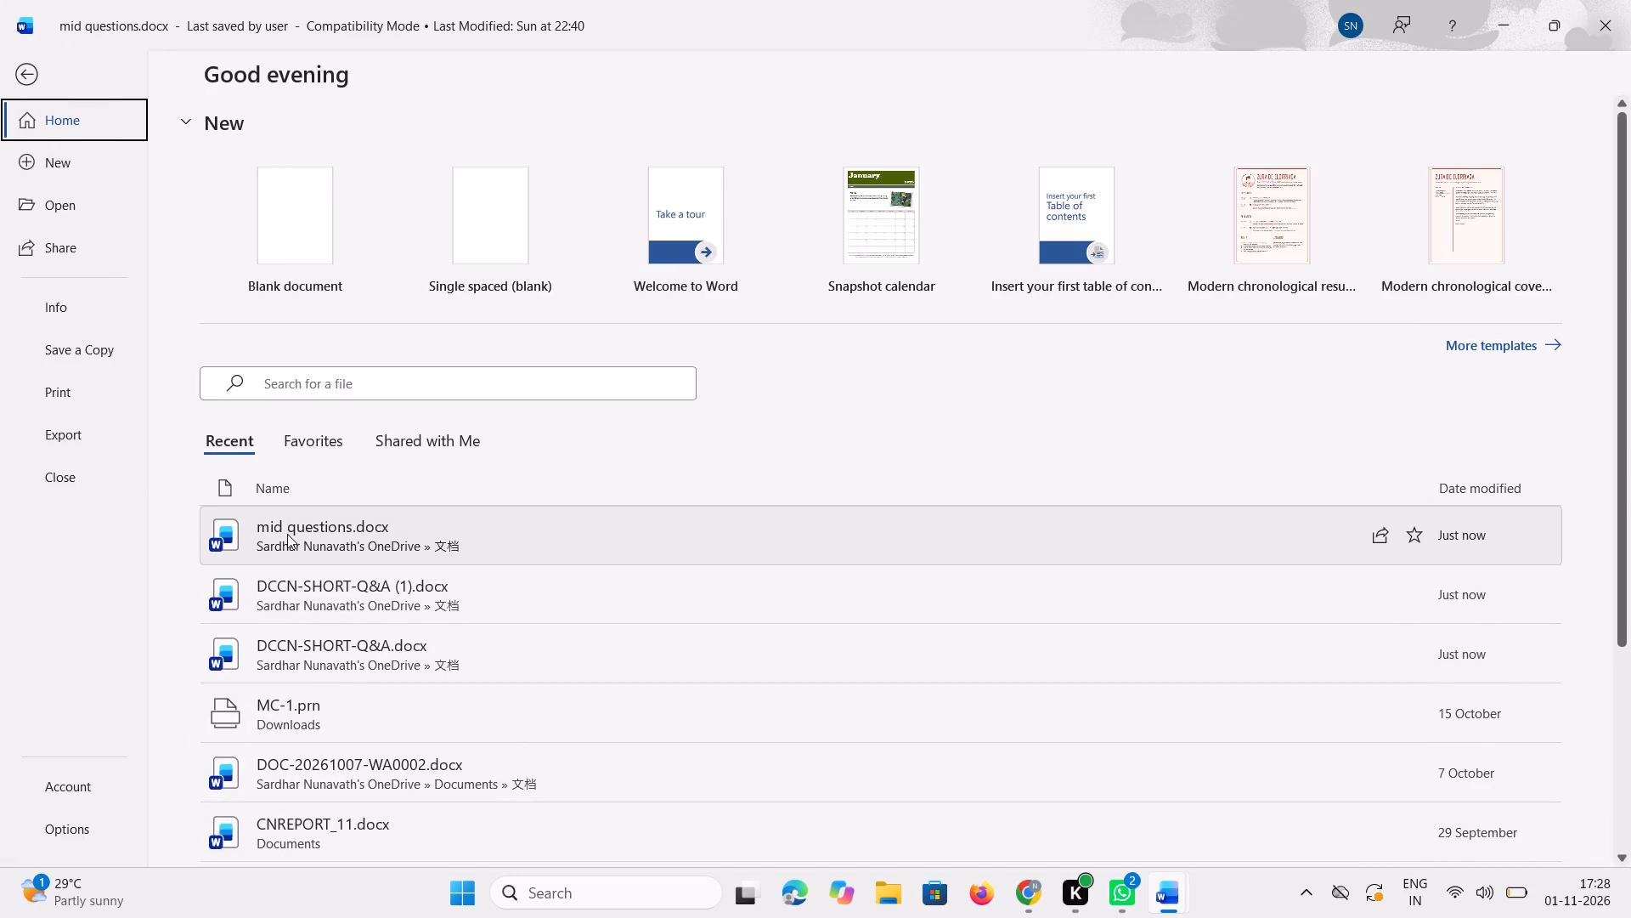
left_click(362, 594)
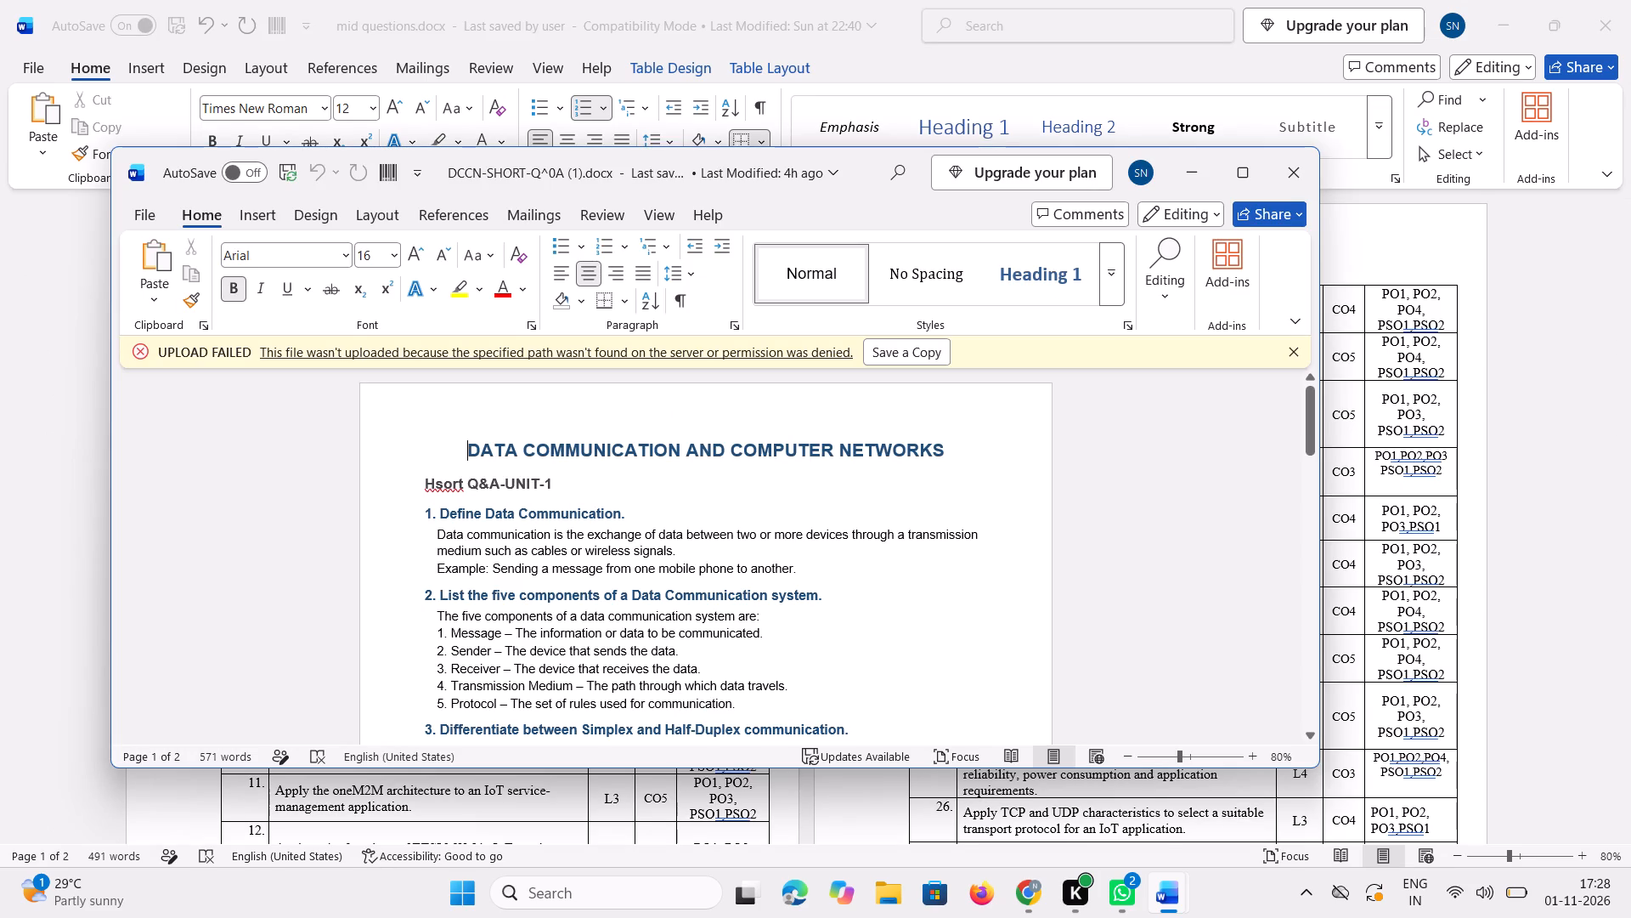
left_click(1608, 10)
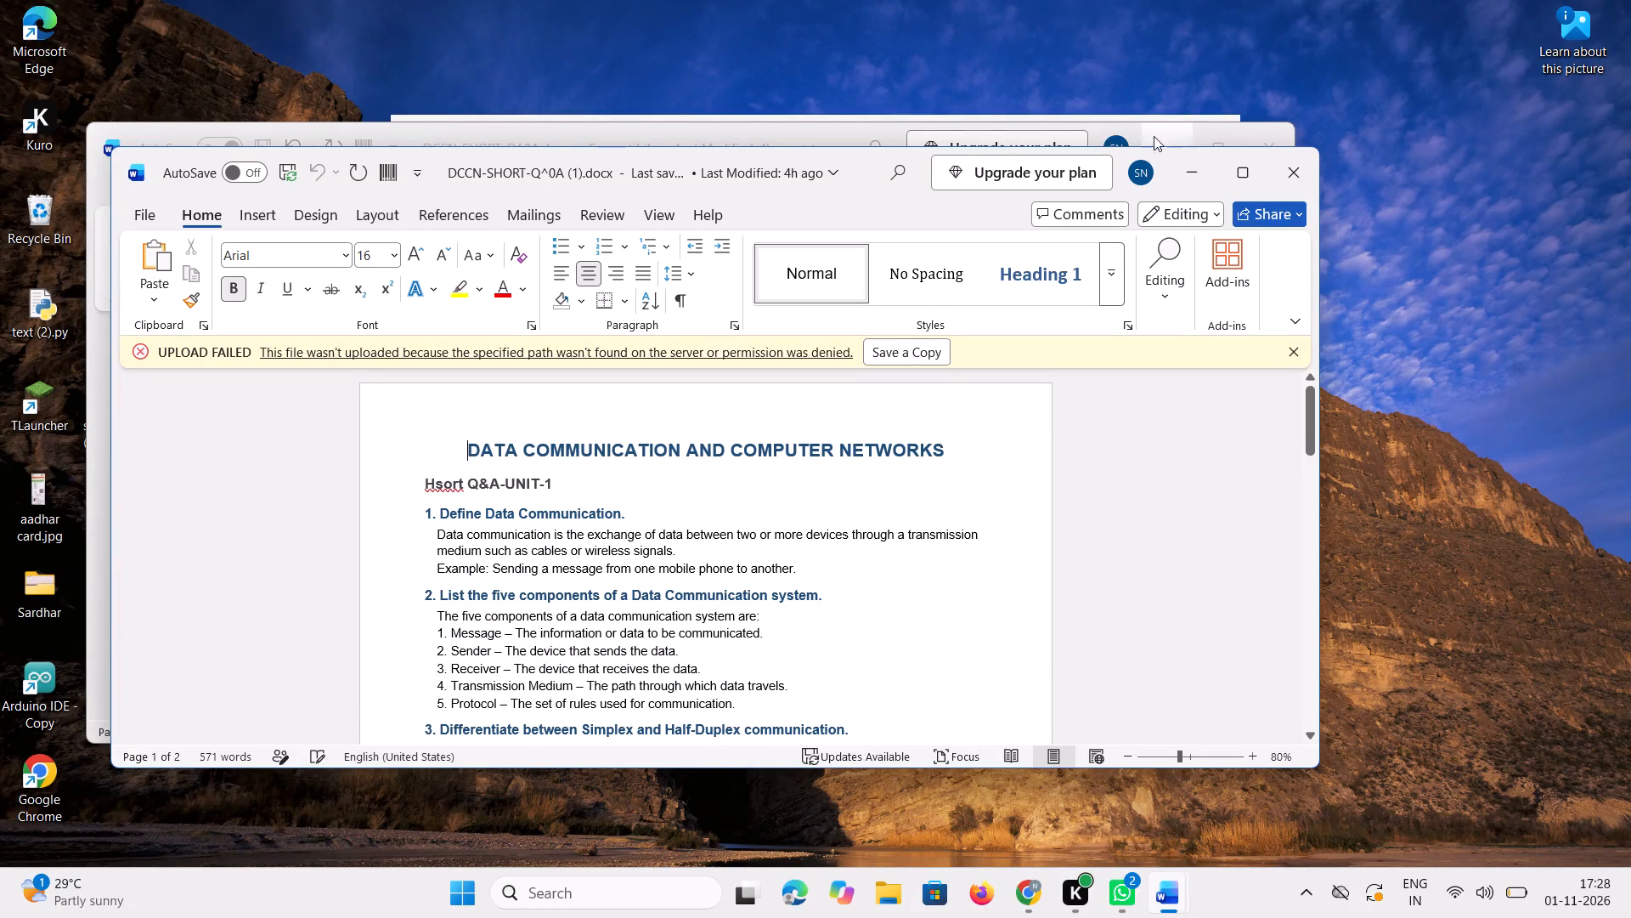
Bring up the original DCCN-SHORT-Q^0A.docx and place the cursor after the last Unit I answer, on IEEE 802.11 architecture components.
left_click(1223, 135)
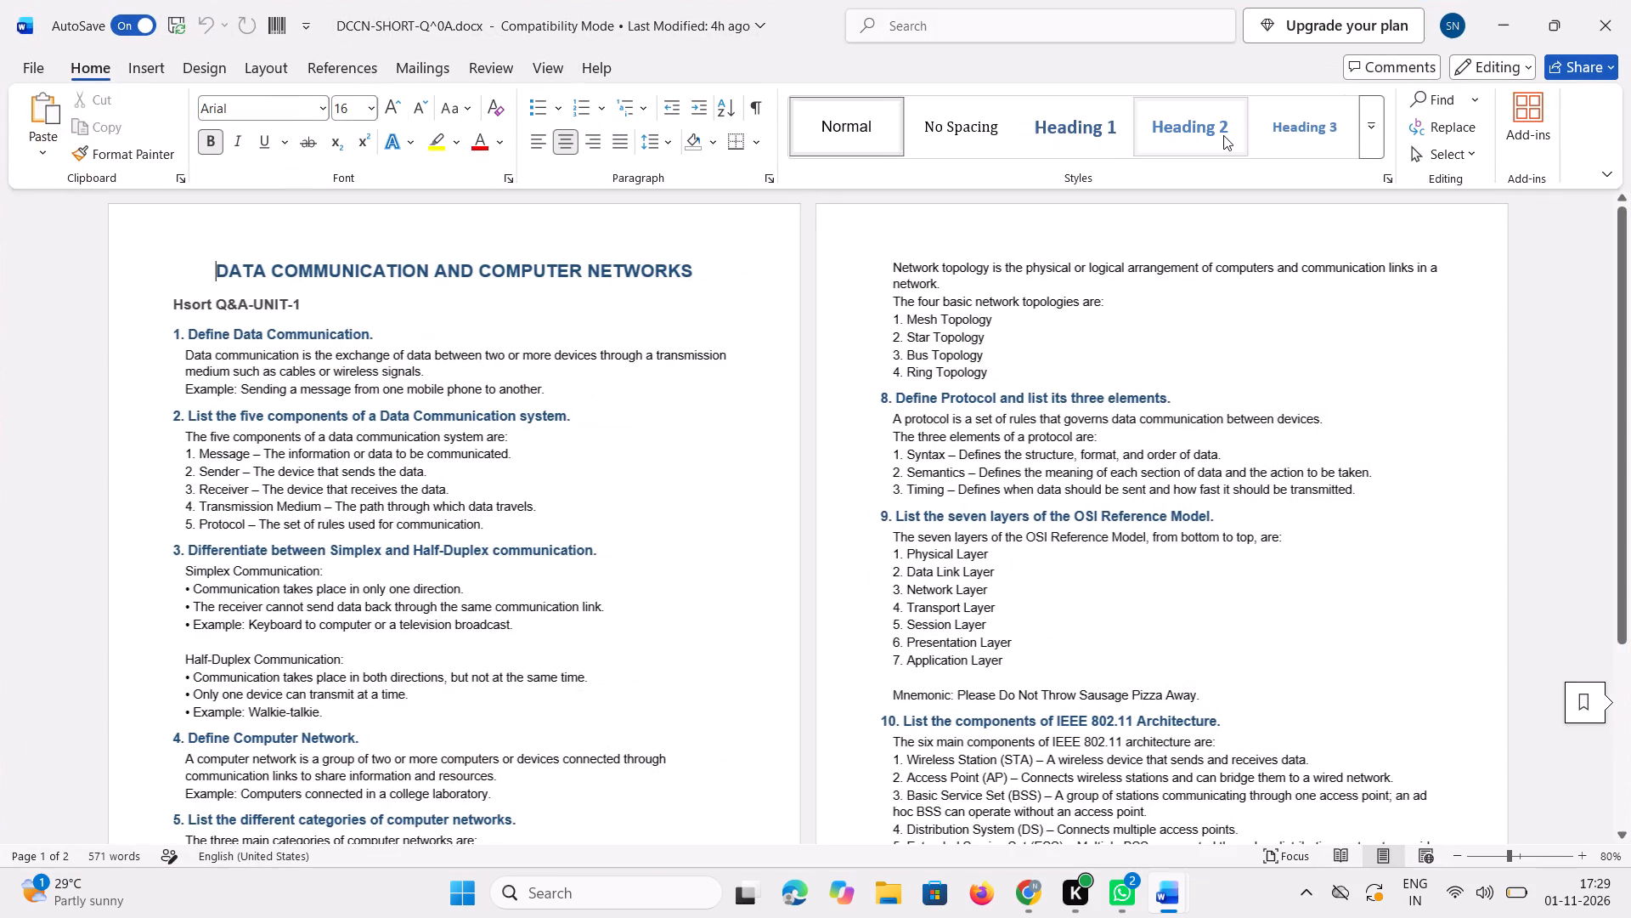
scroll(949, 365, "down", 2)
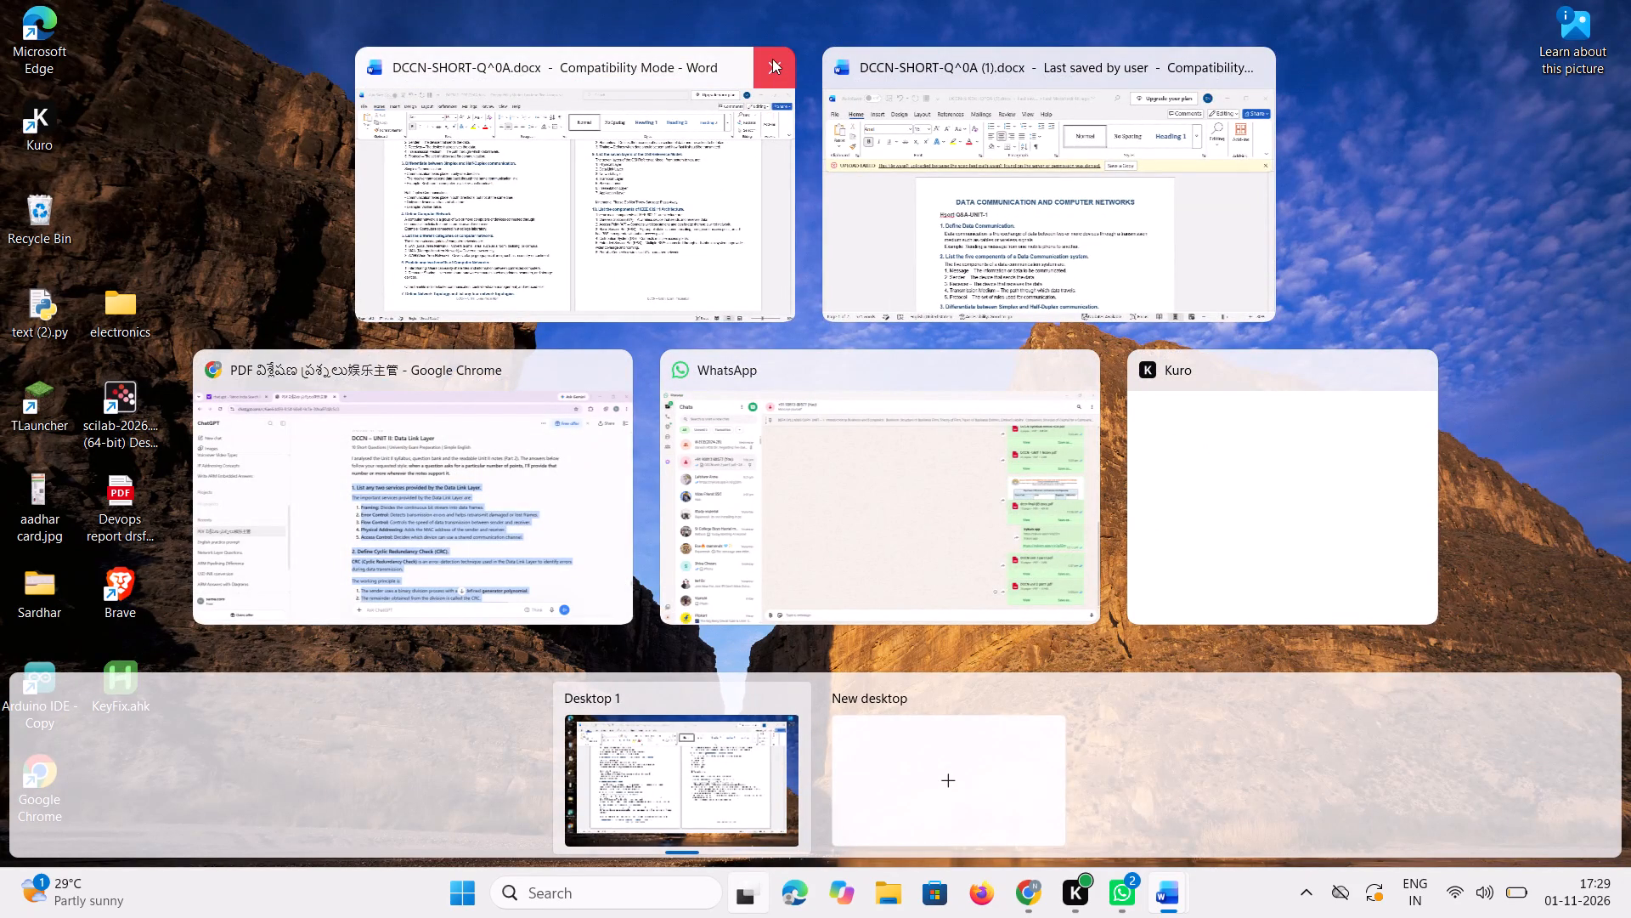
left_click(578, 175)
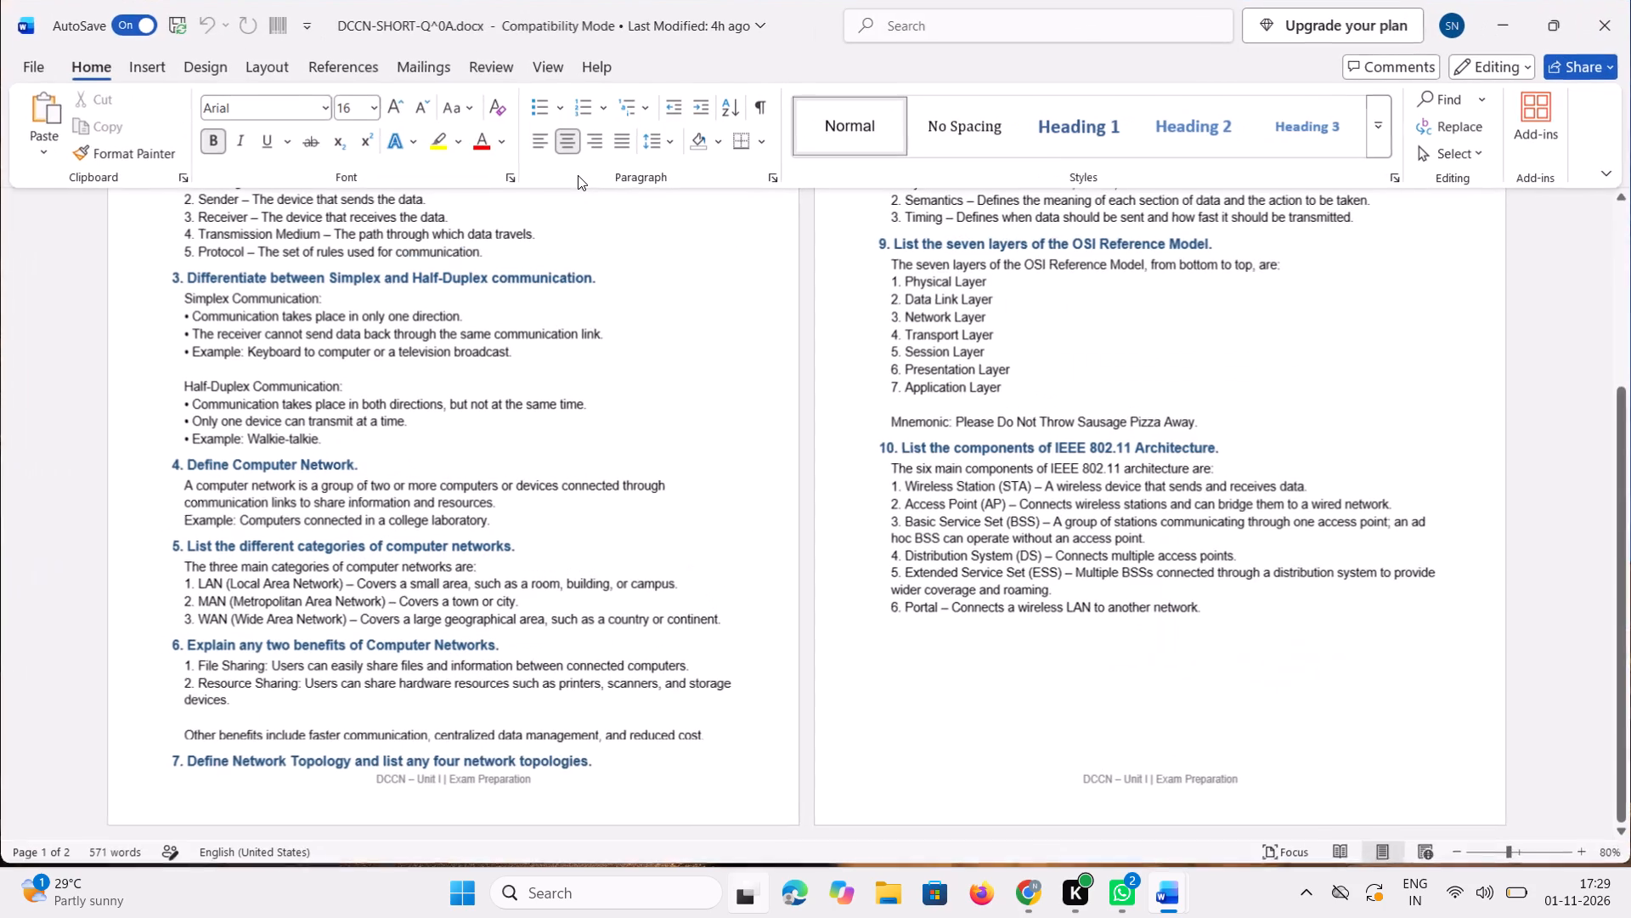
left_click(578, 175)
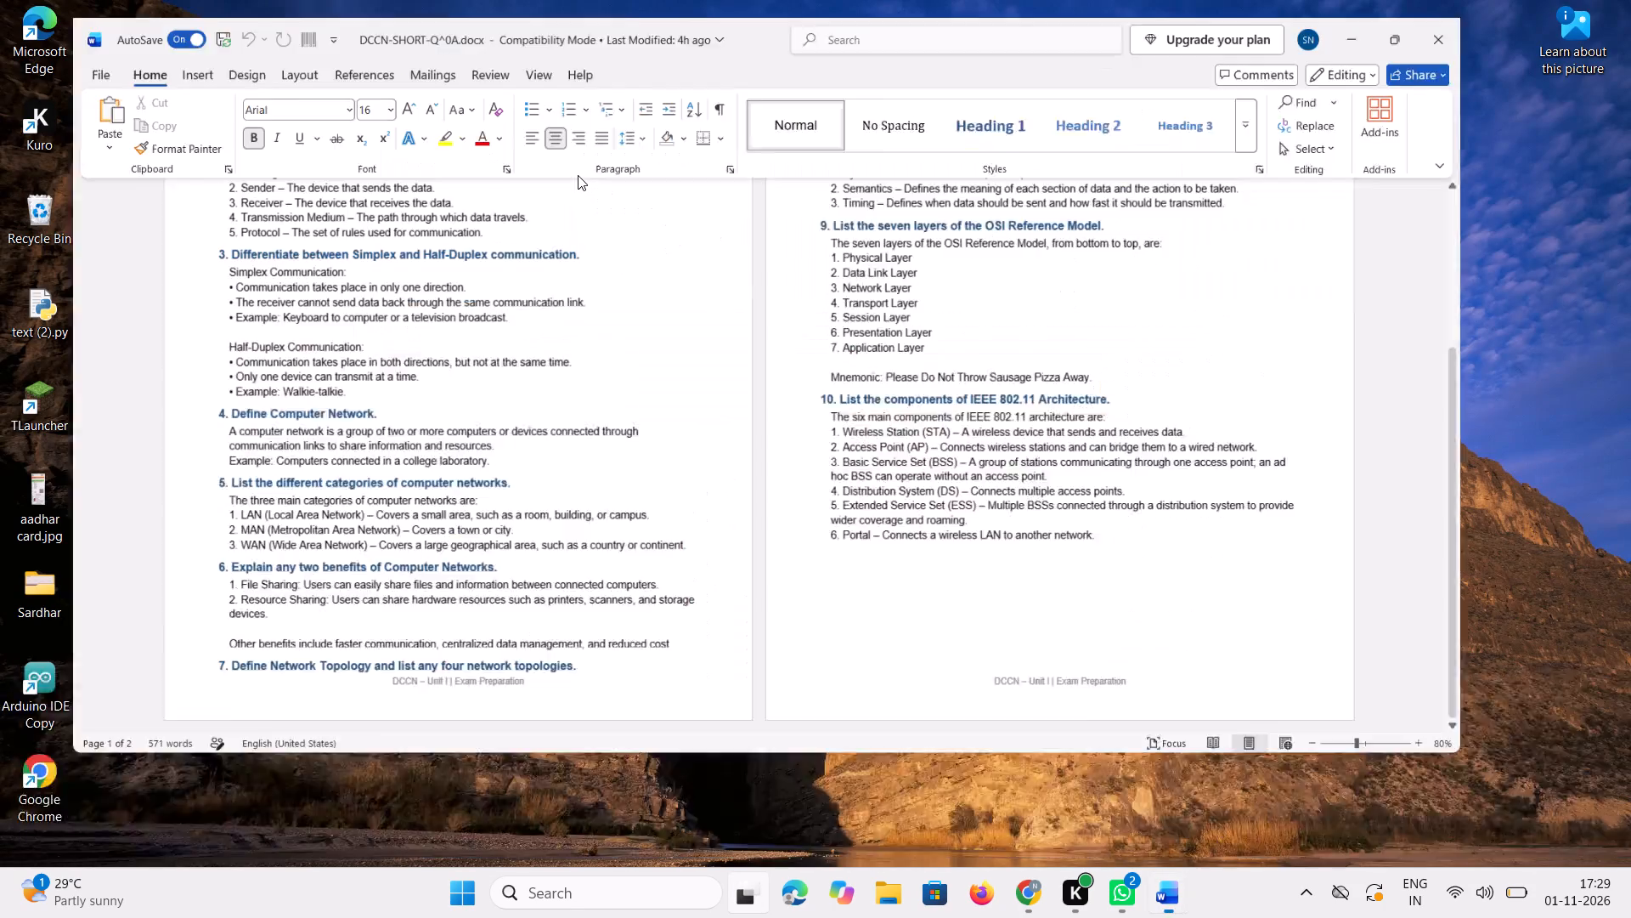
scroll(612, 413, "up", 4, "ctrl")
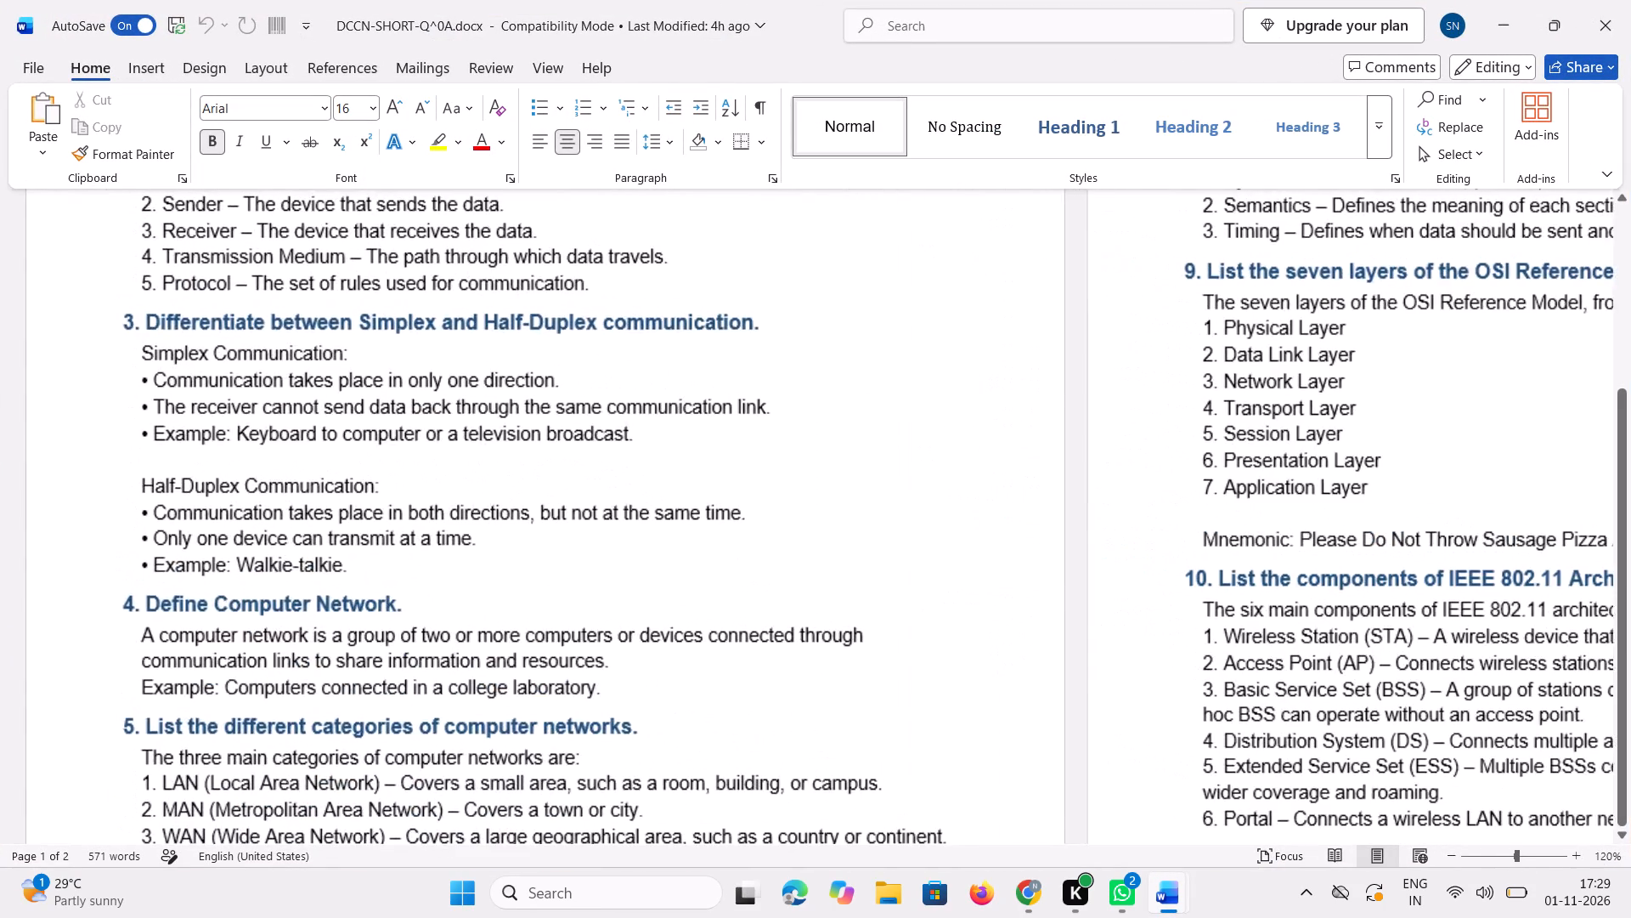
scroll(612, 413, "up", 6, "ctrl")
scroll(612, 413, "down", 8, "ctrl")
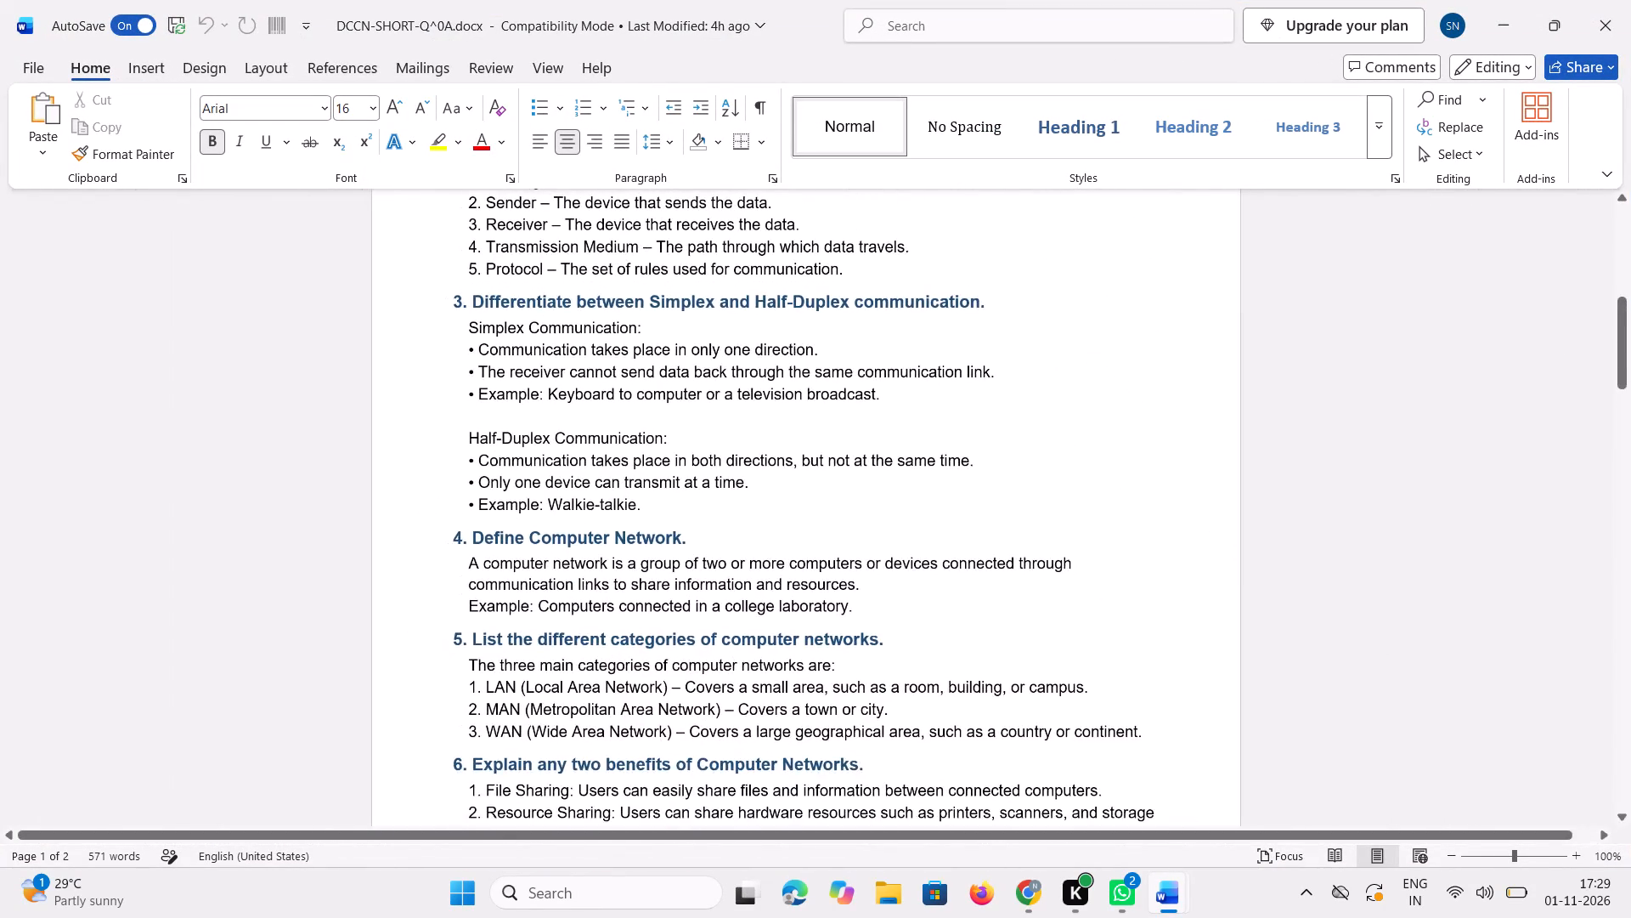
scroll(612, 413, "down", 6)
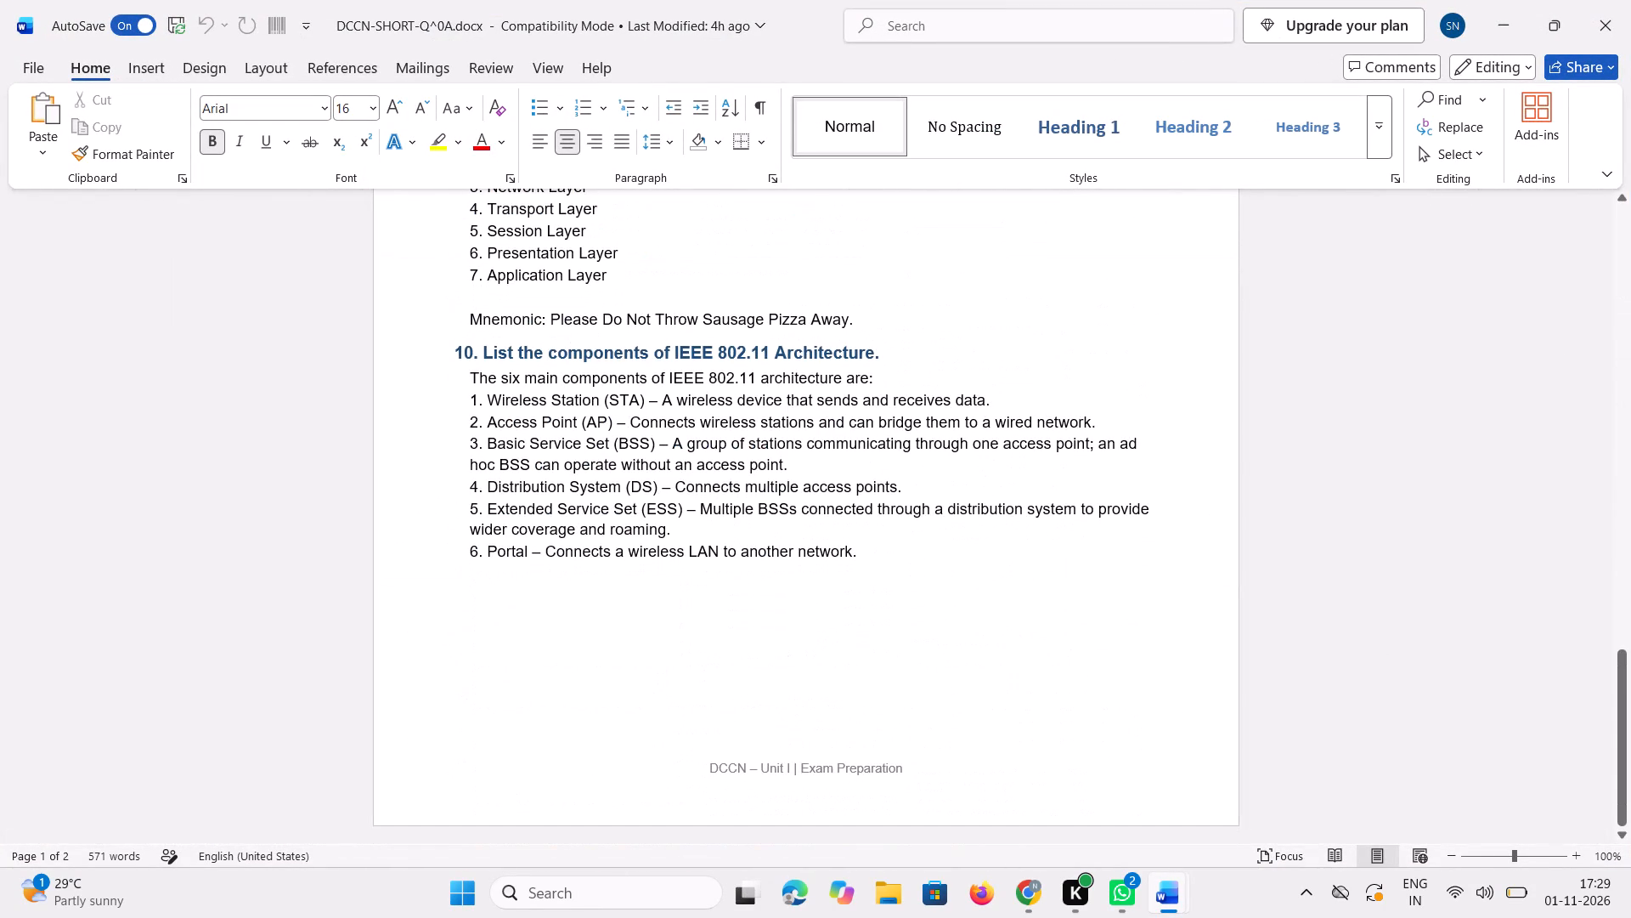
left_click(567, 651)
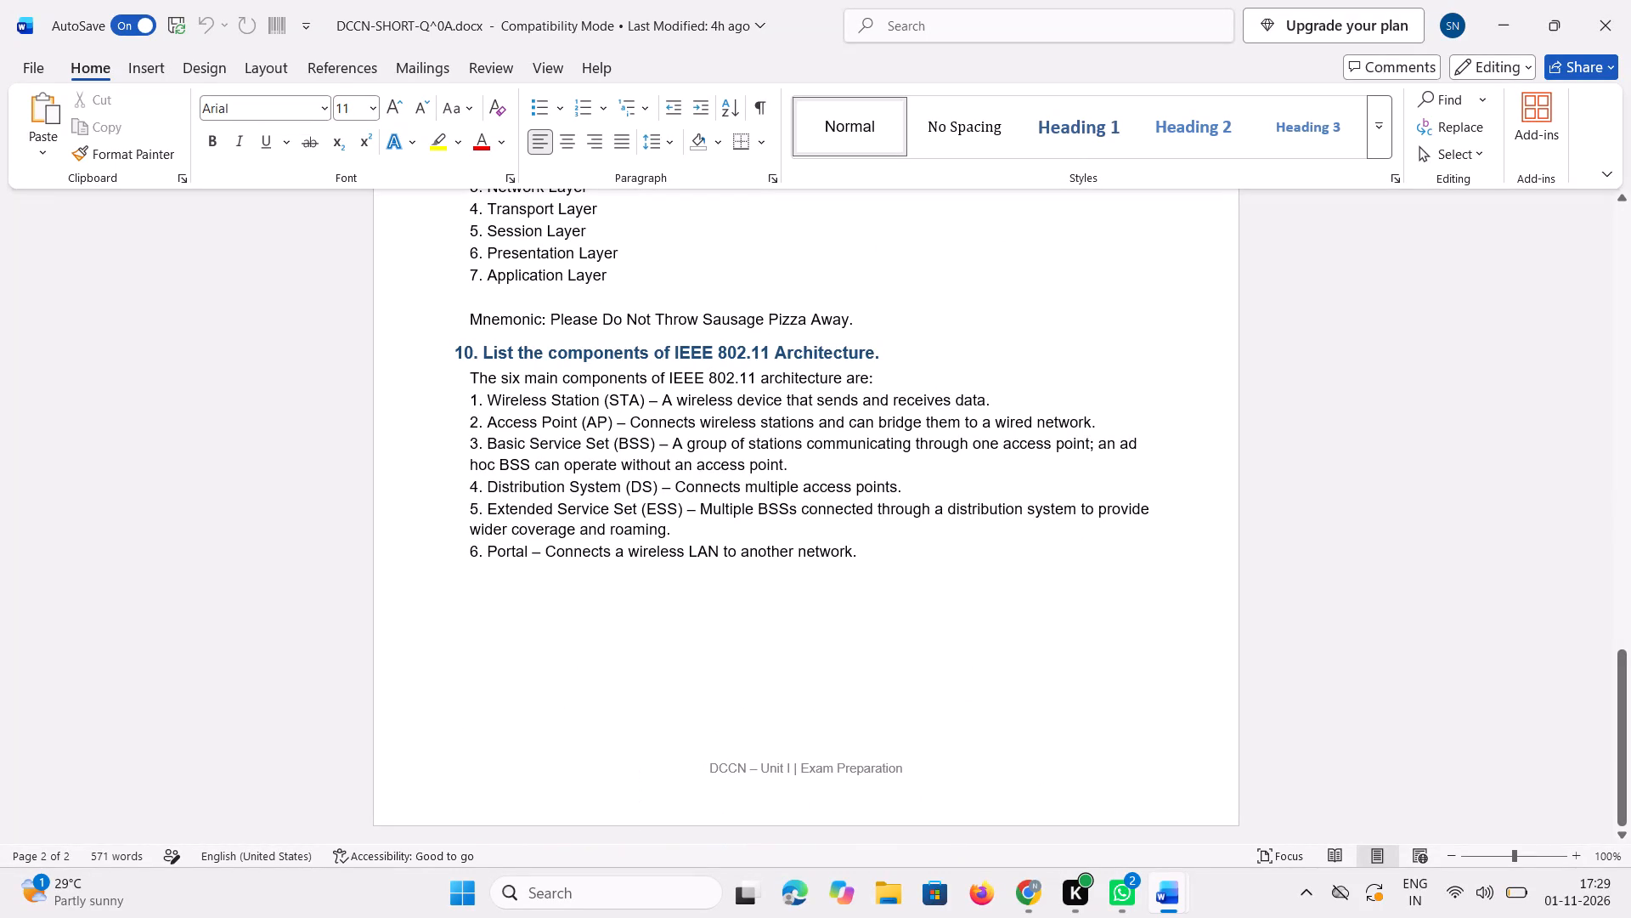
Paste the copied Unit II answers into DCCN-SHORT-Q^0A.docx after the last Unit I answer, leaving a blank line between them.
left_click(937, 556)
key("Return")
key("Return")
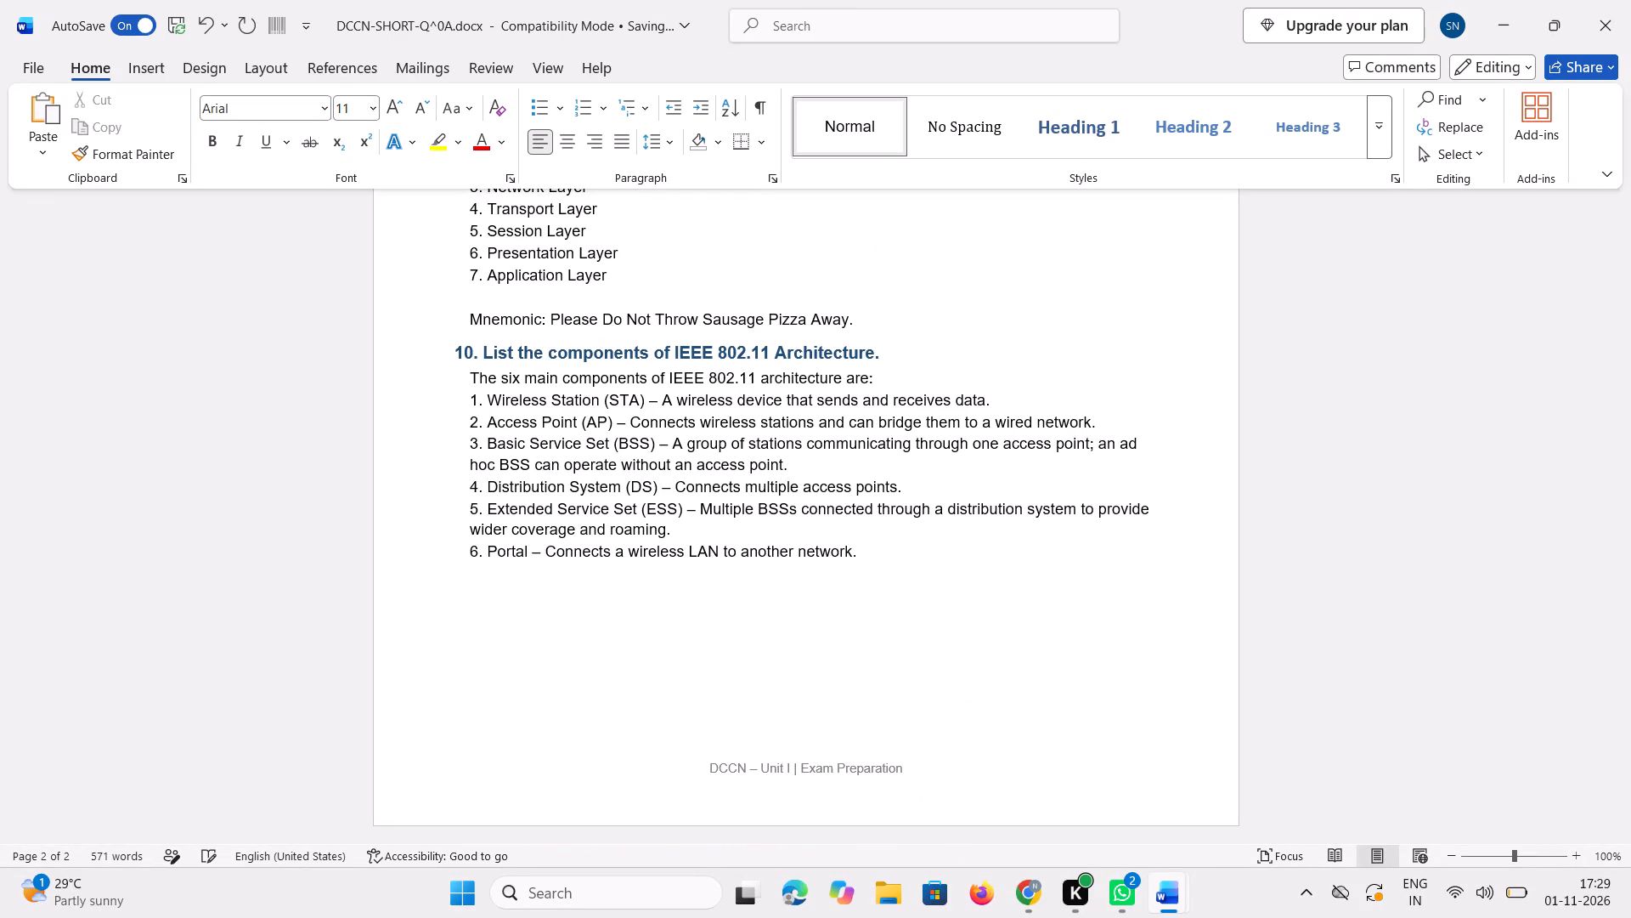
key("ctrl+v")
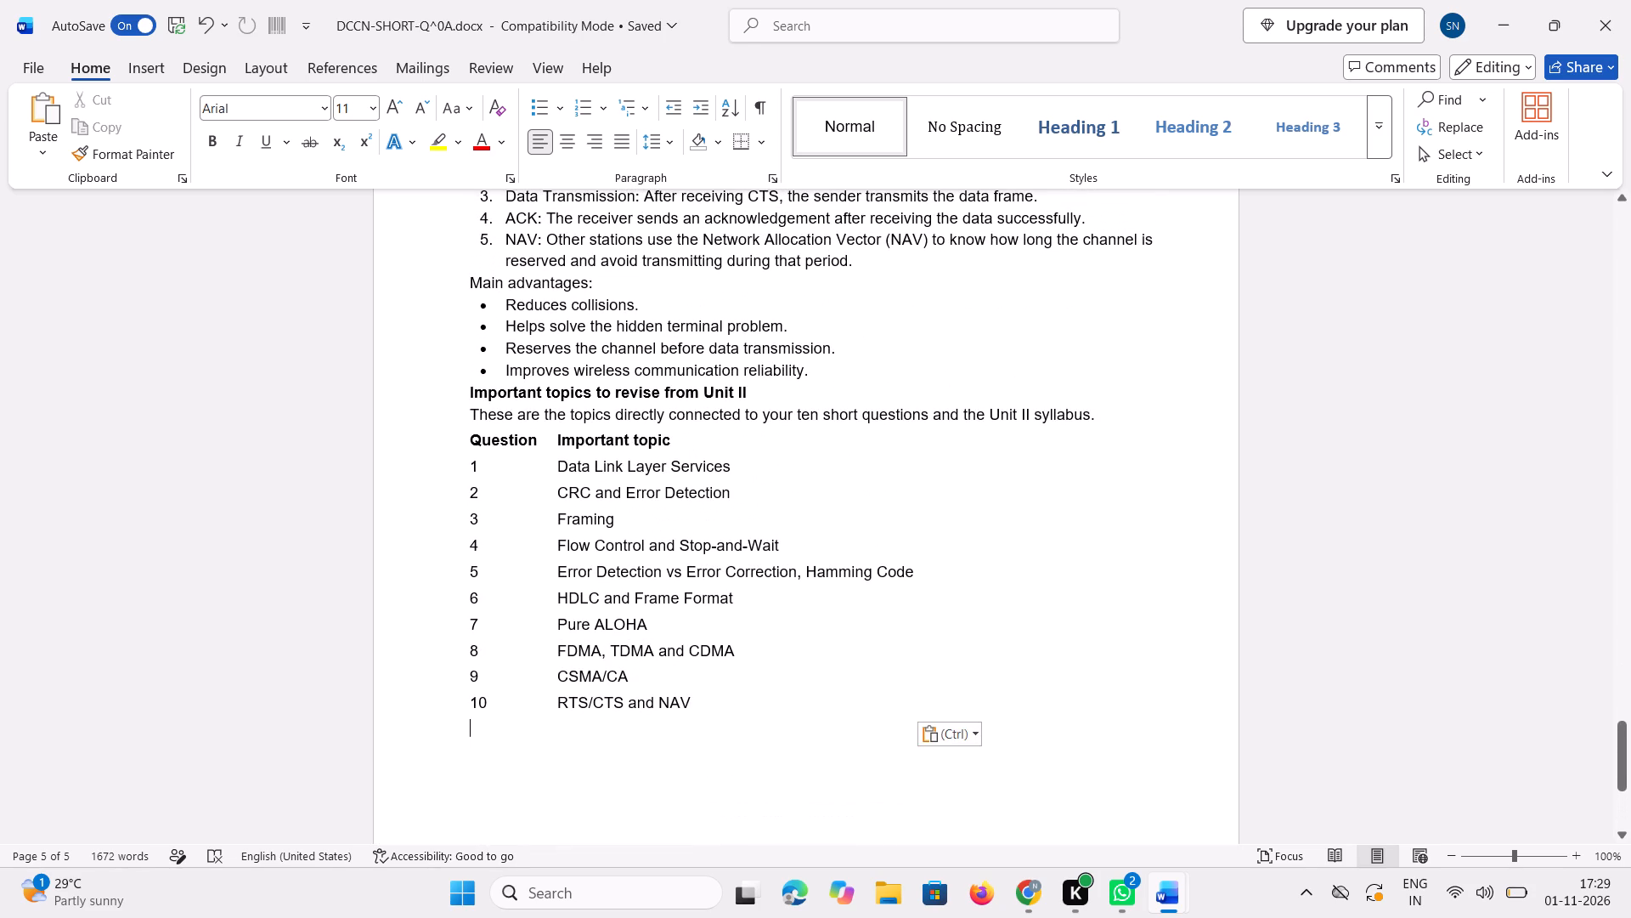
Look back through the pasted Unit II answers up to the end of Unit I, checking their formatting and order.
scroll(937, 556, "up", 4)
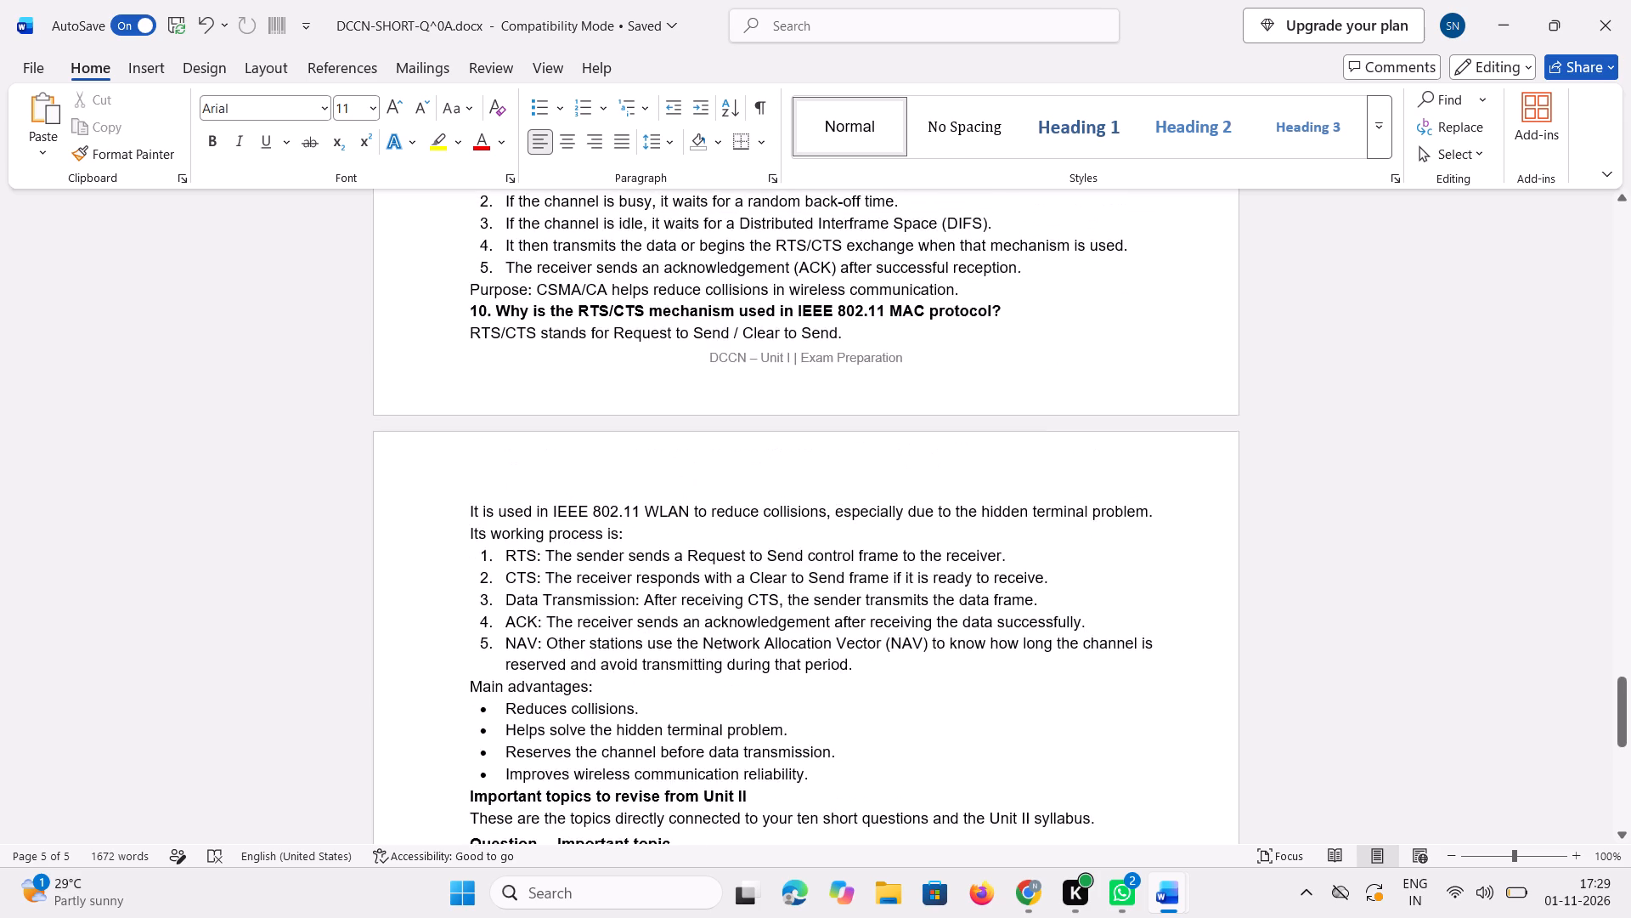
scroll(937, 556, "up", 6)
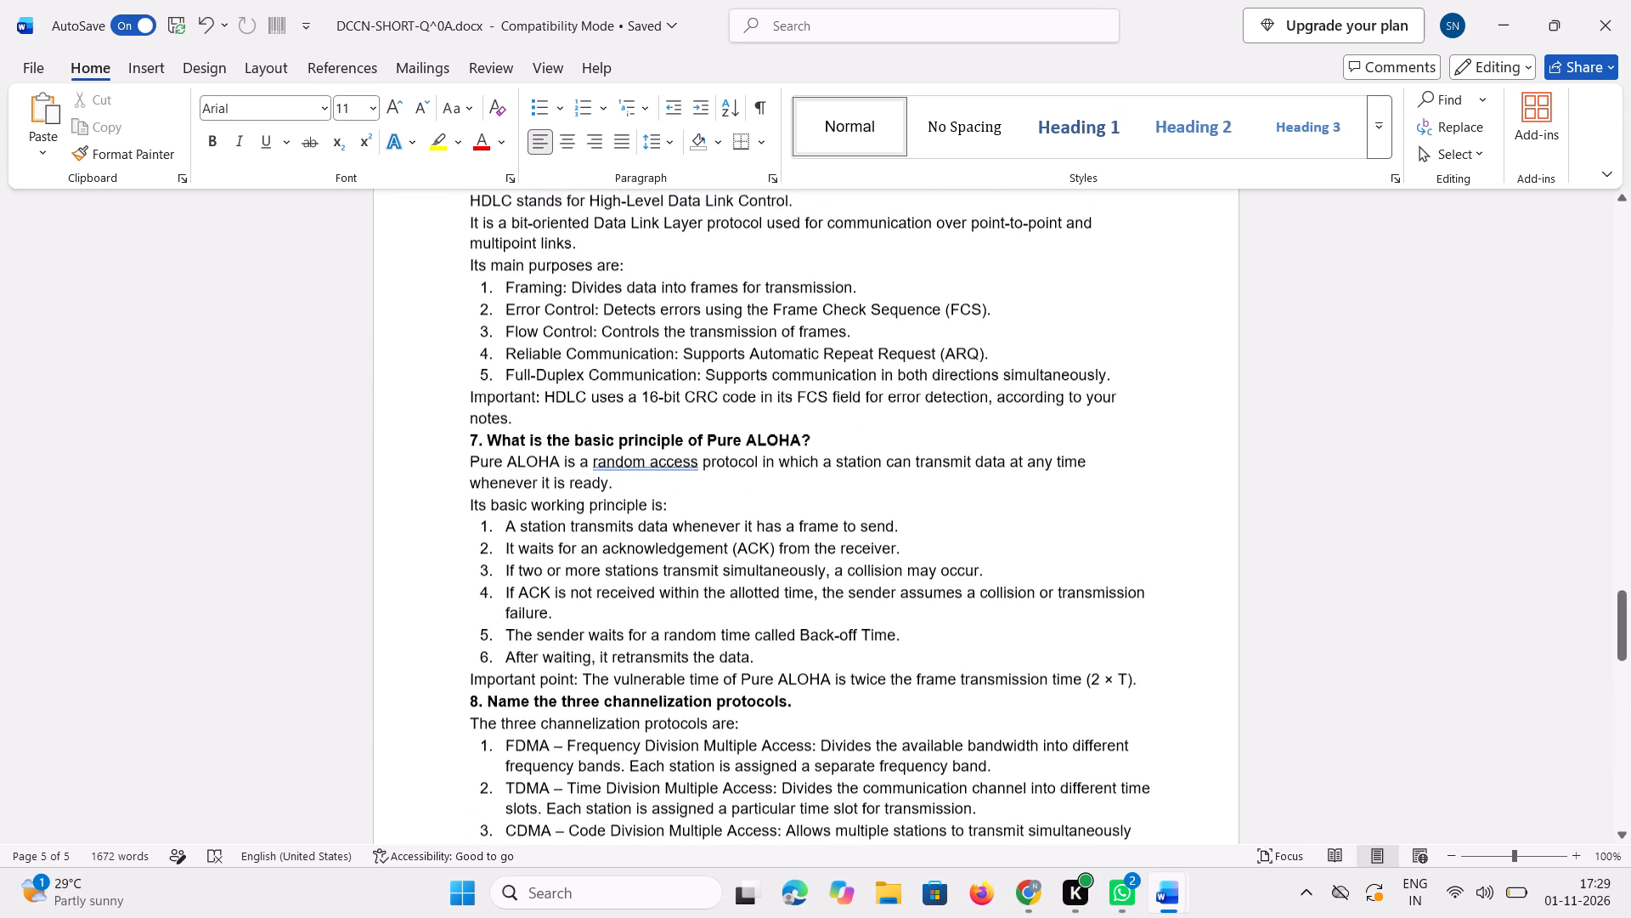
scroll(937, 556, "up", 5)
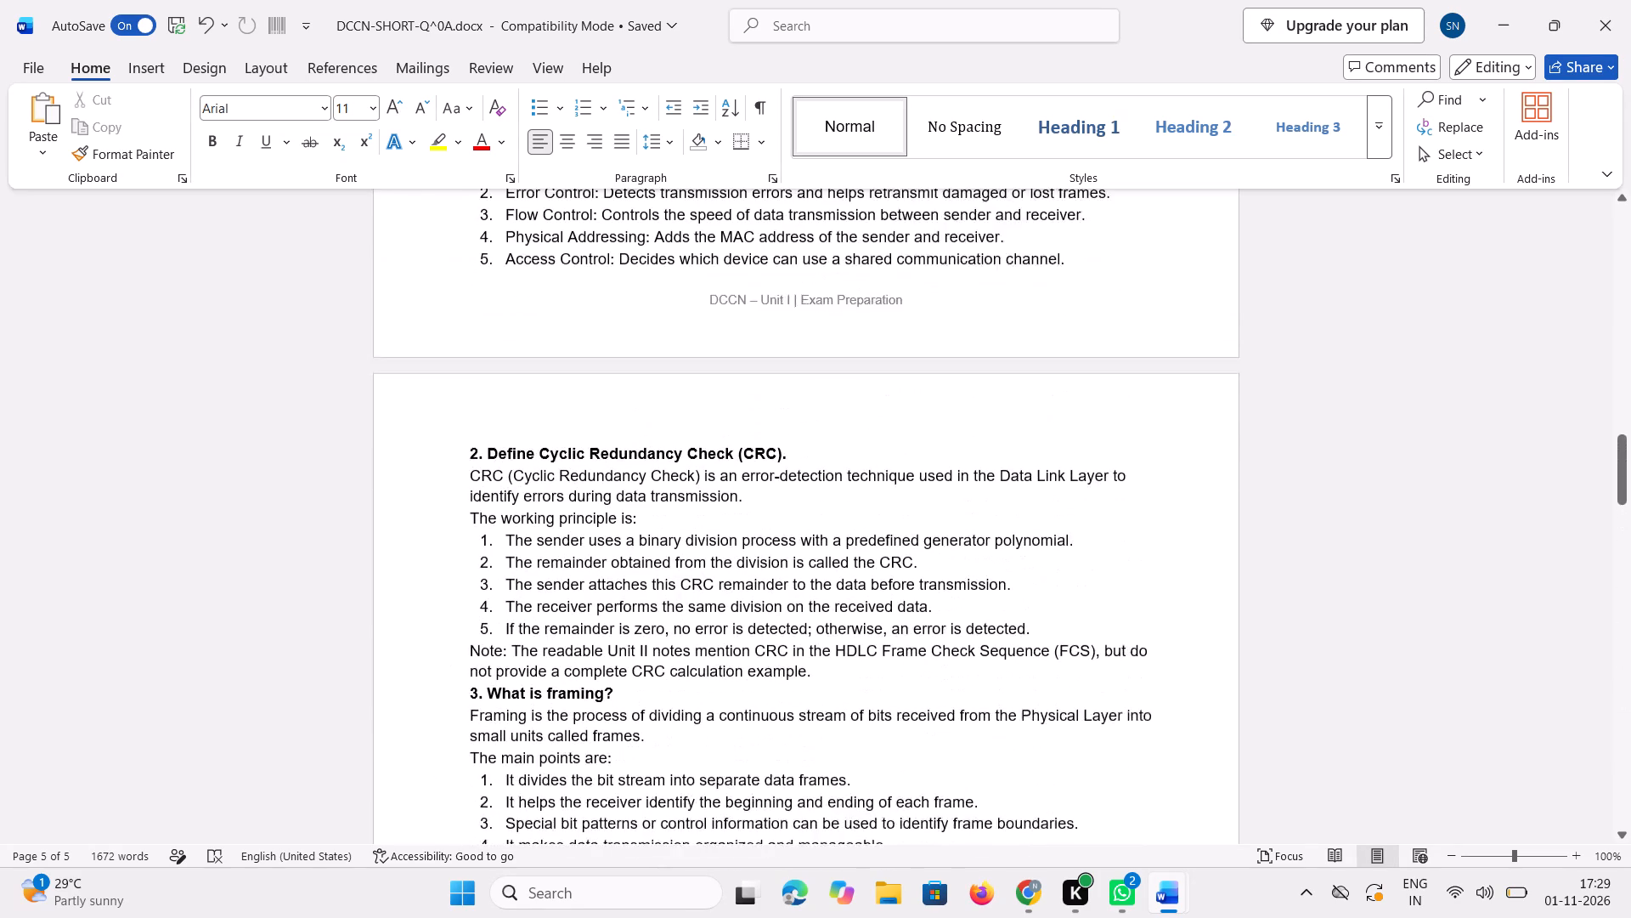
scroll(937, 556, "up", 3)
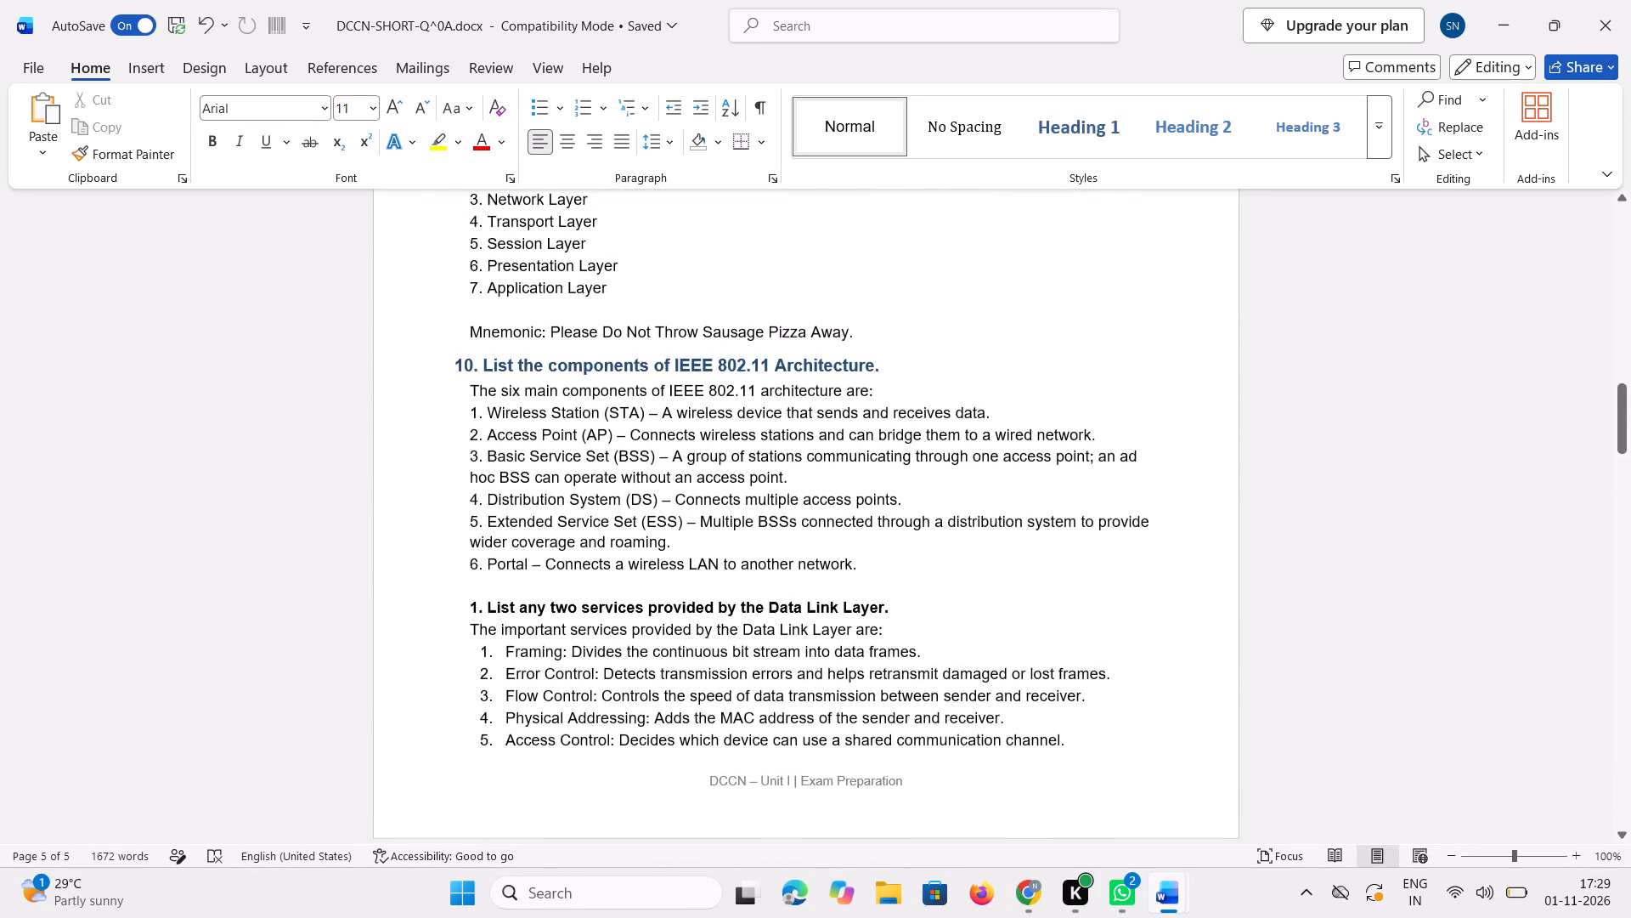
scroll(937, 556, "up", 3)
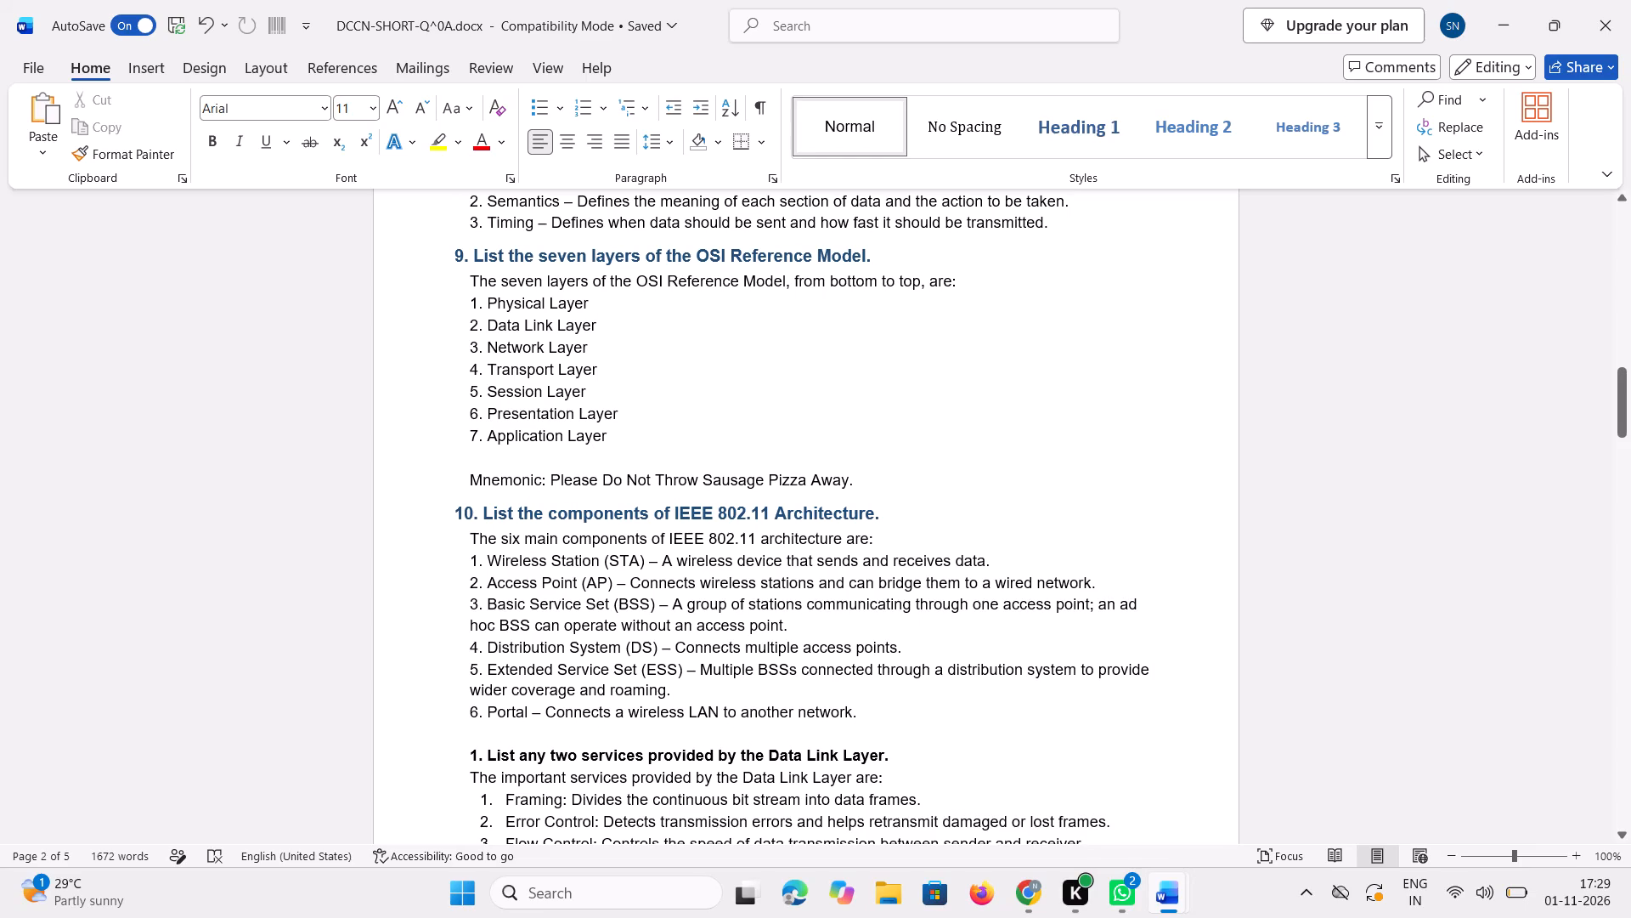
scroll(937, 556, "up", 1)
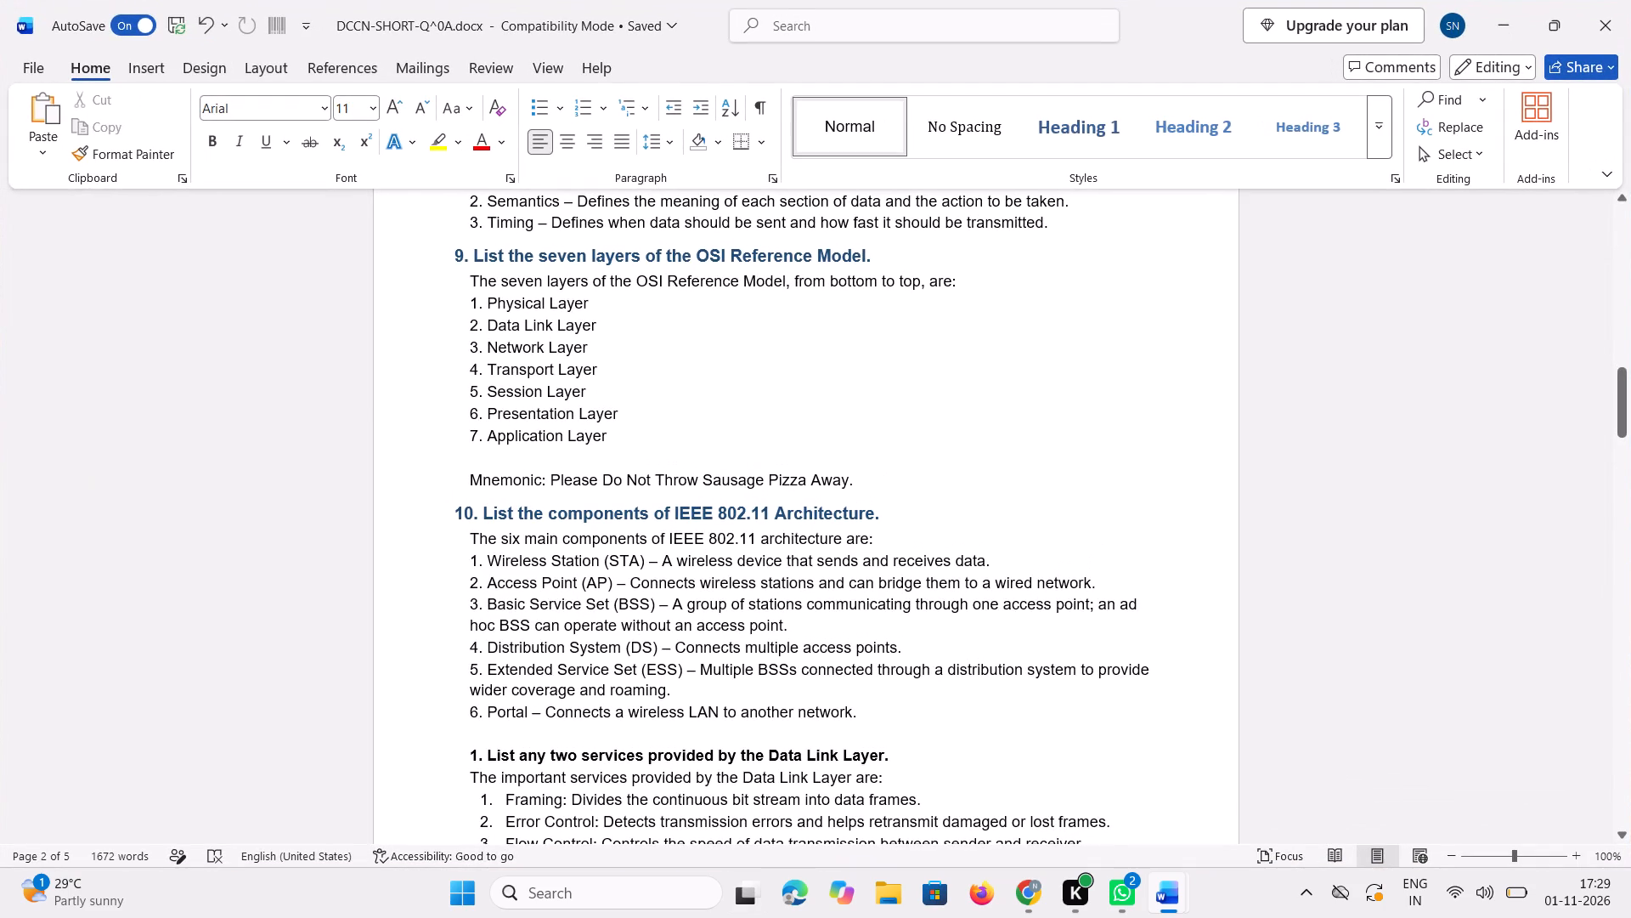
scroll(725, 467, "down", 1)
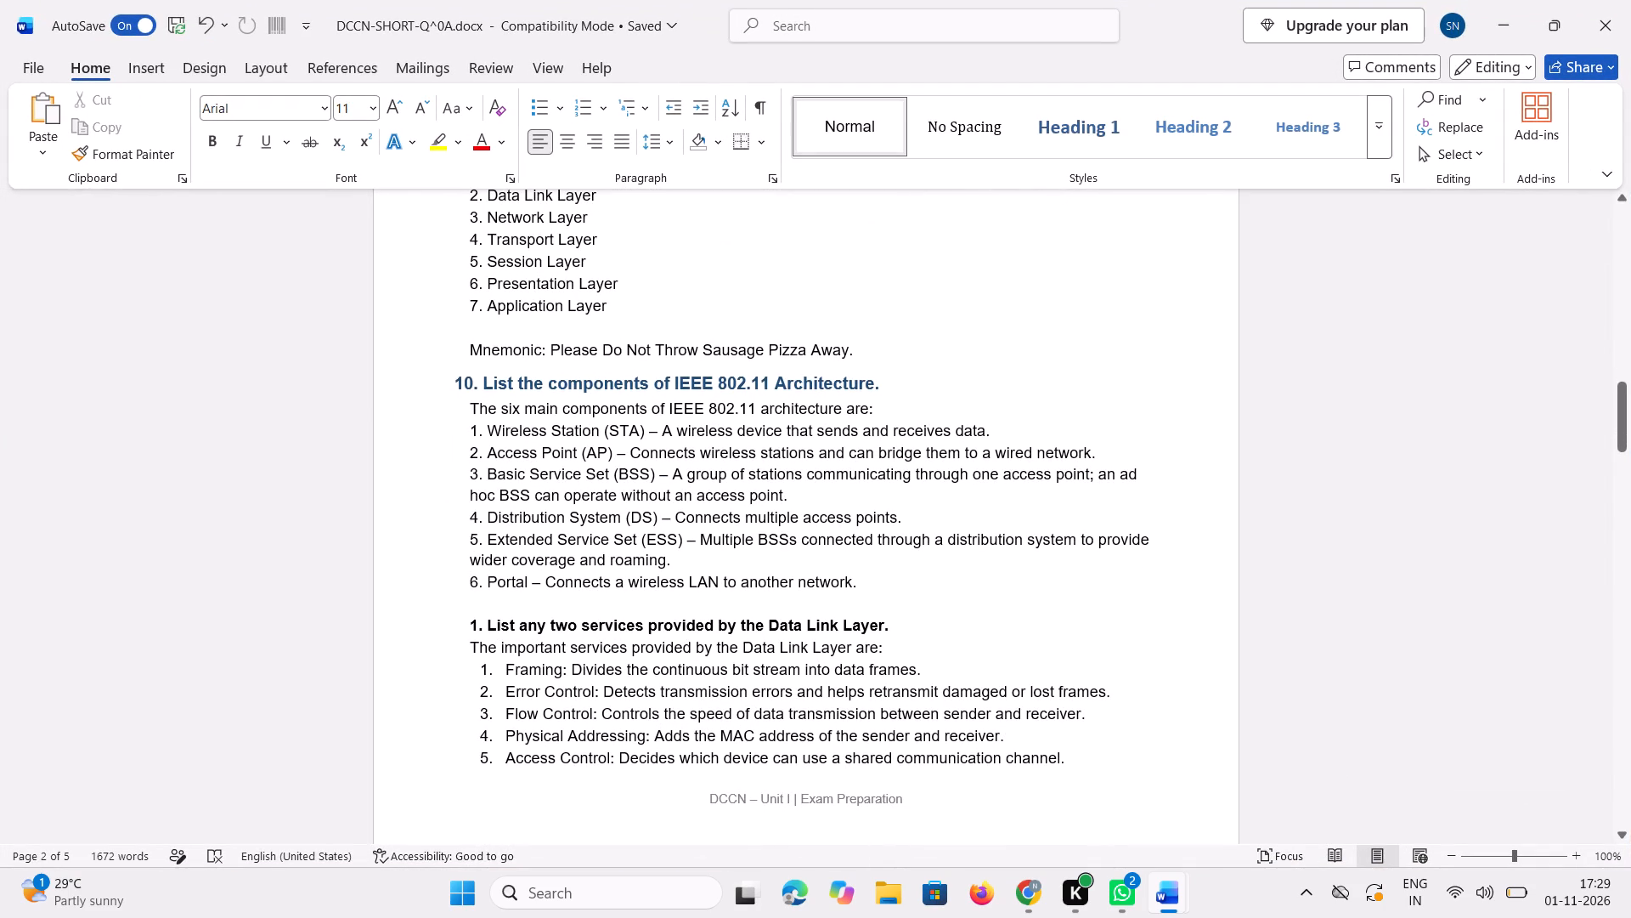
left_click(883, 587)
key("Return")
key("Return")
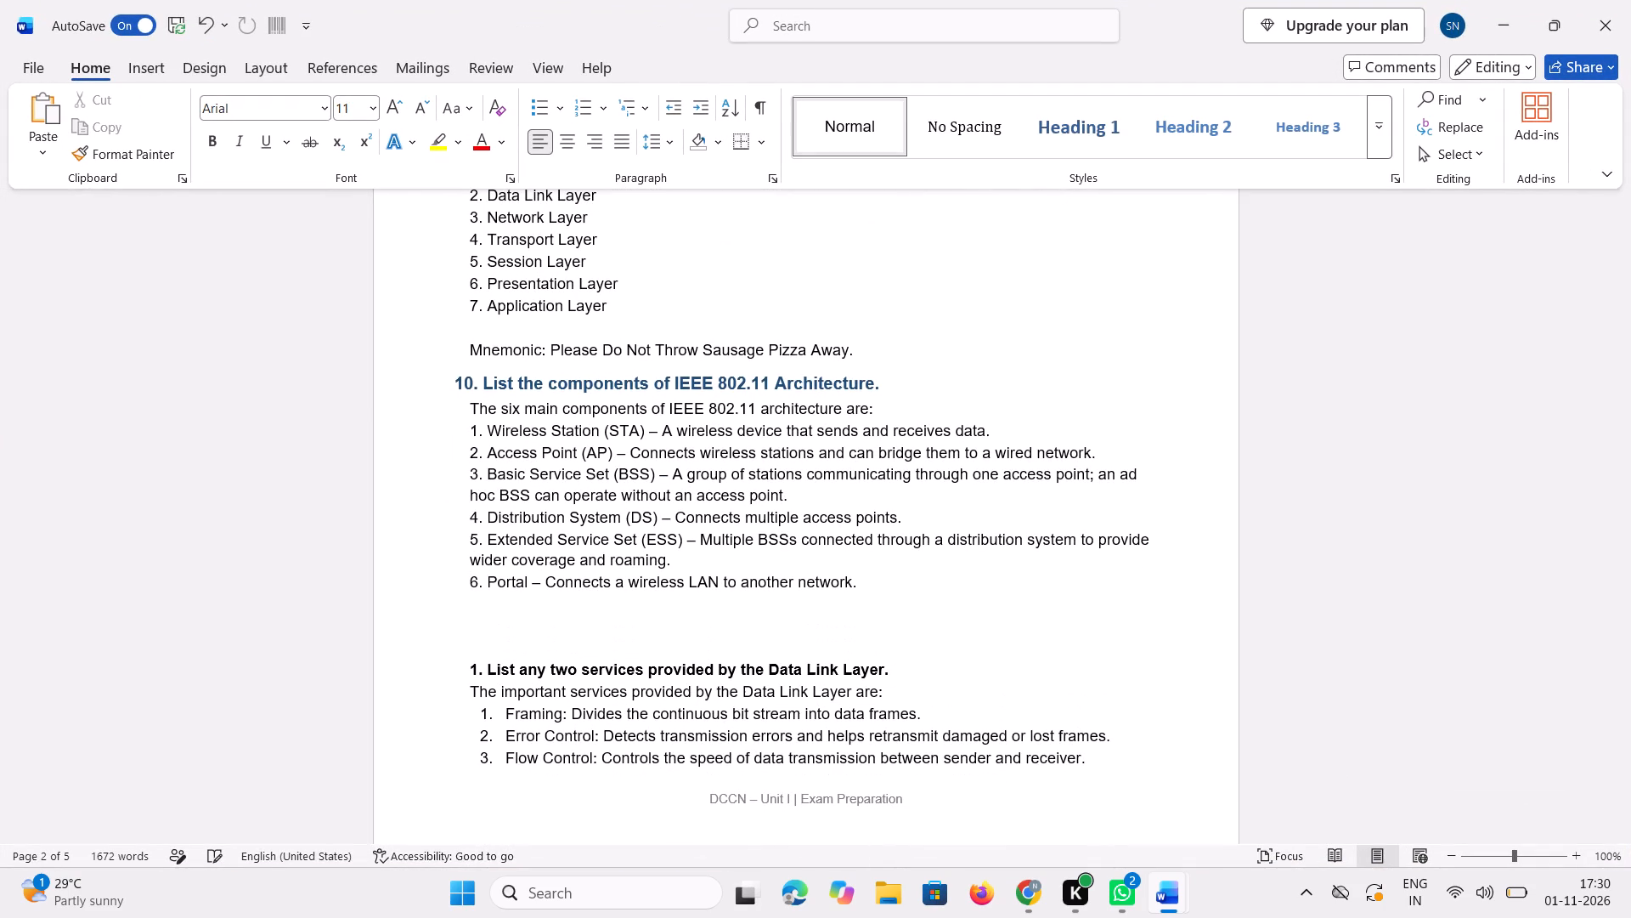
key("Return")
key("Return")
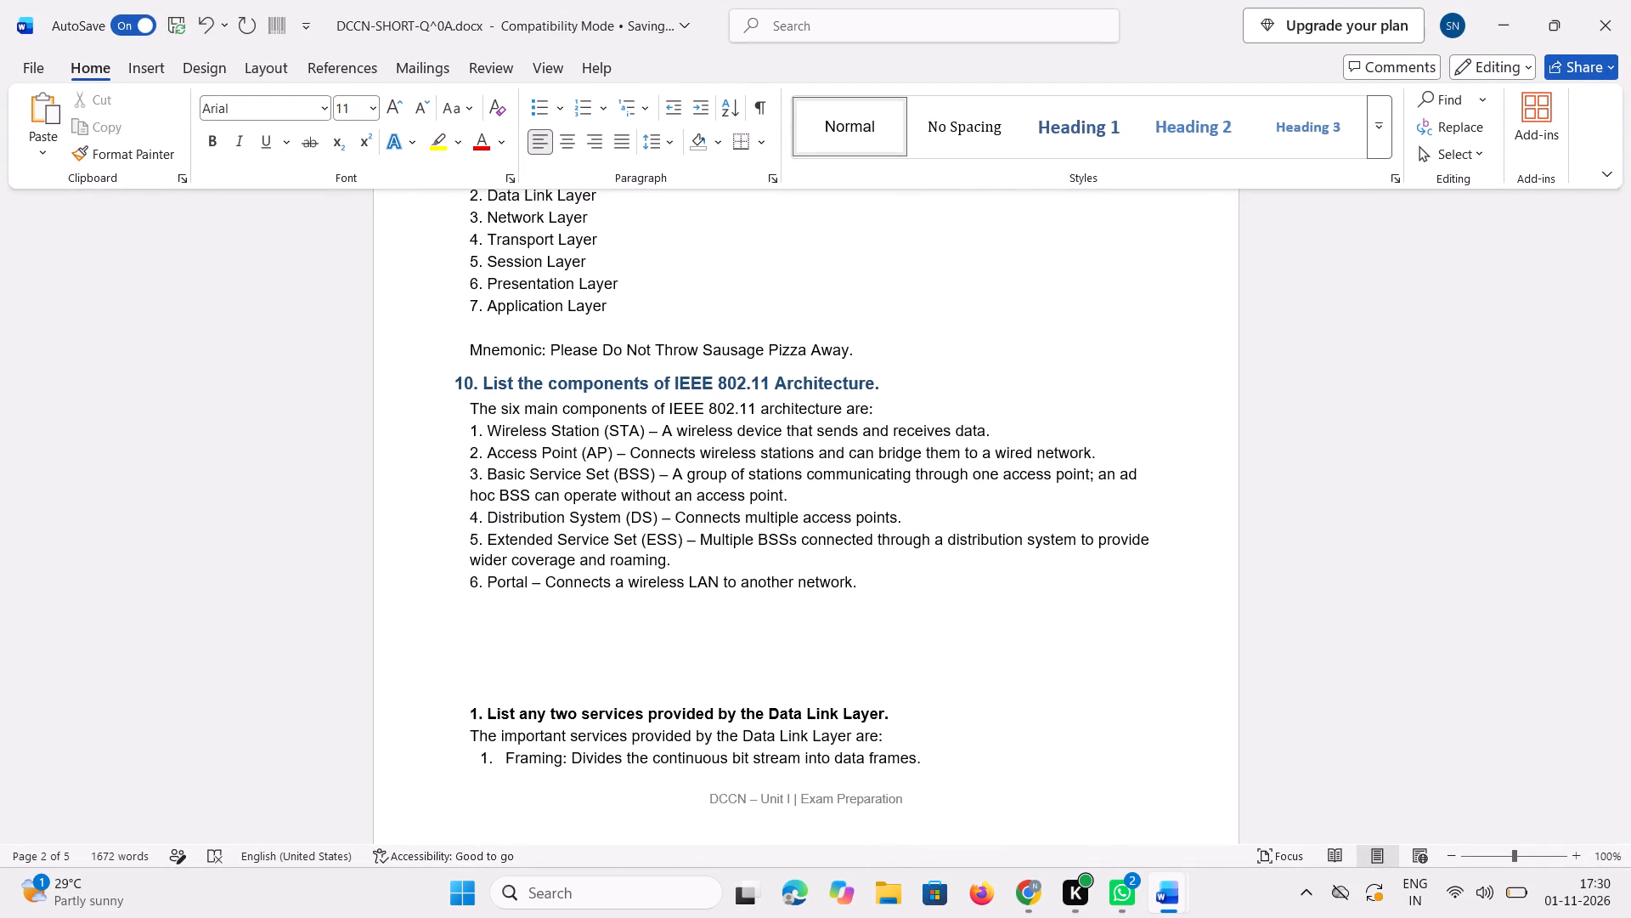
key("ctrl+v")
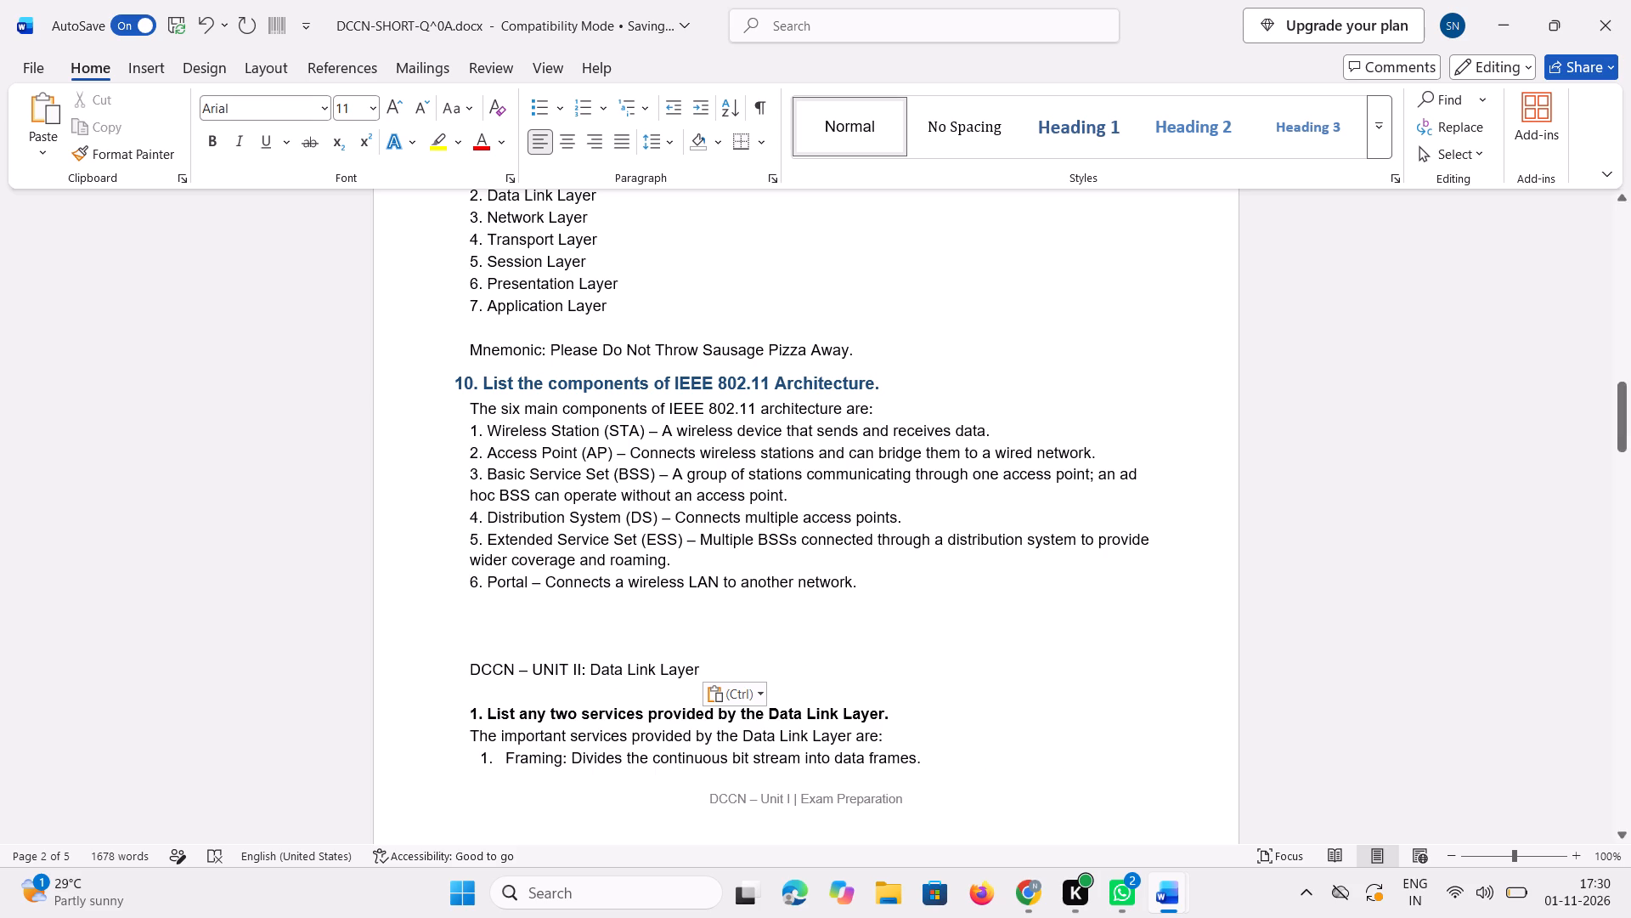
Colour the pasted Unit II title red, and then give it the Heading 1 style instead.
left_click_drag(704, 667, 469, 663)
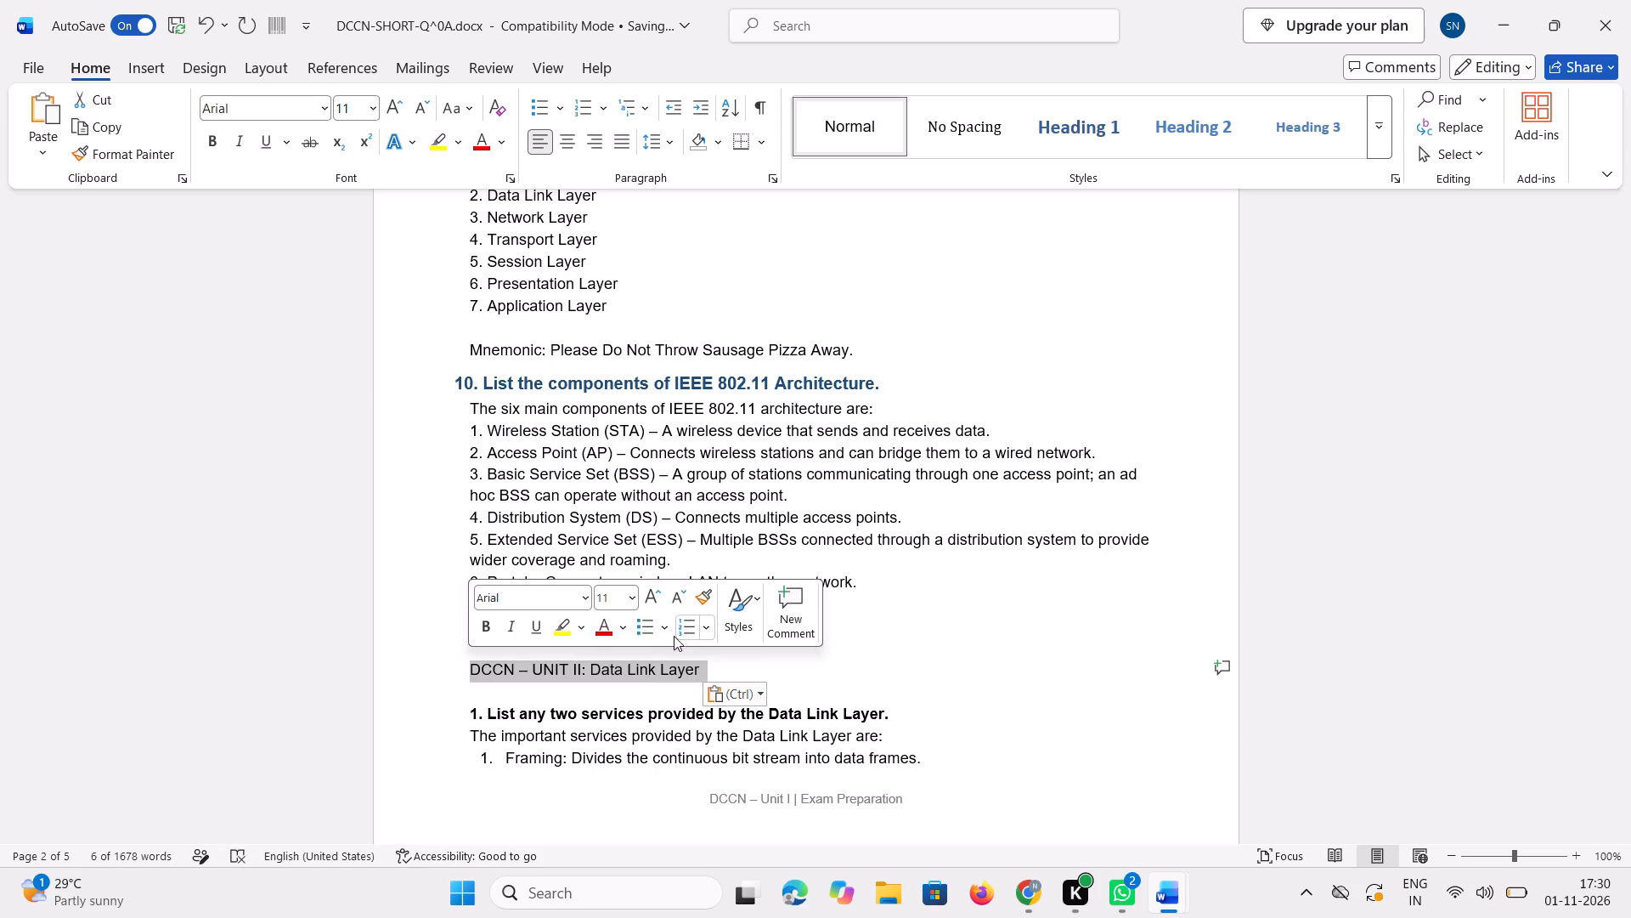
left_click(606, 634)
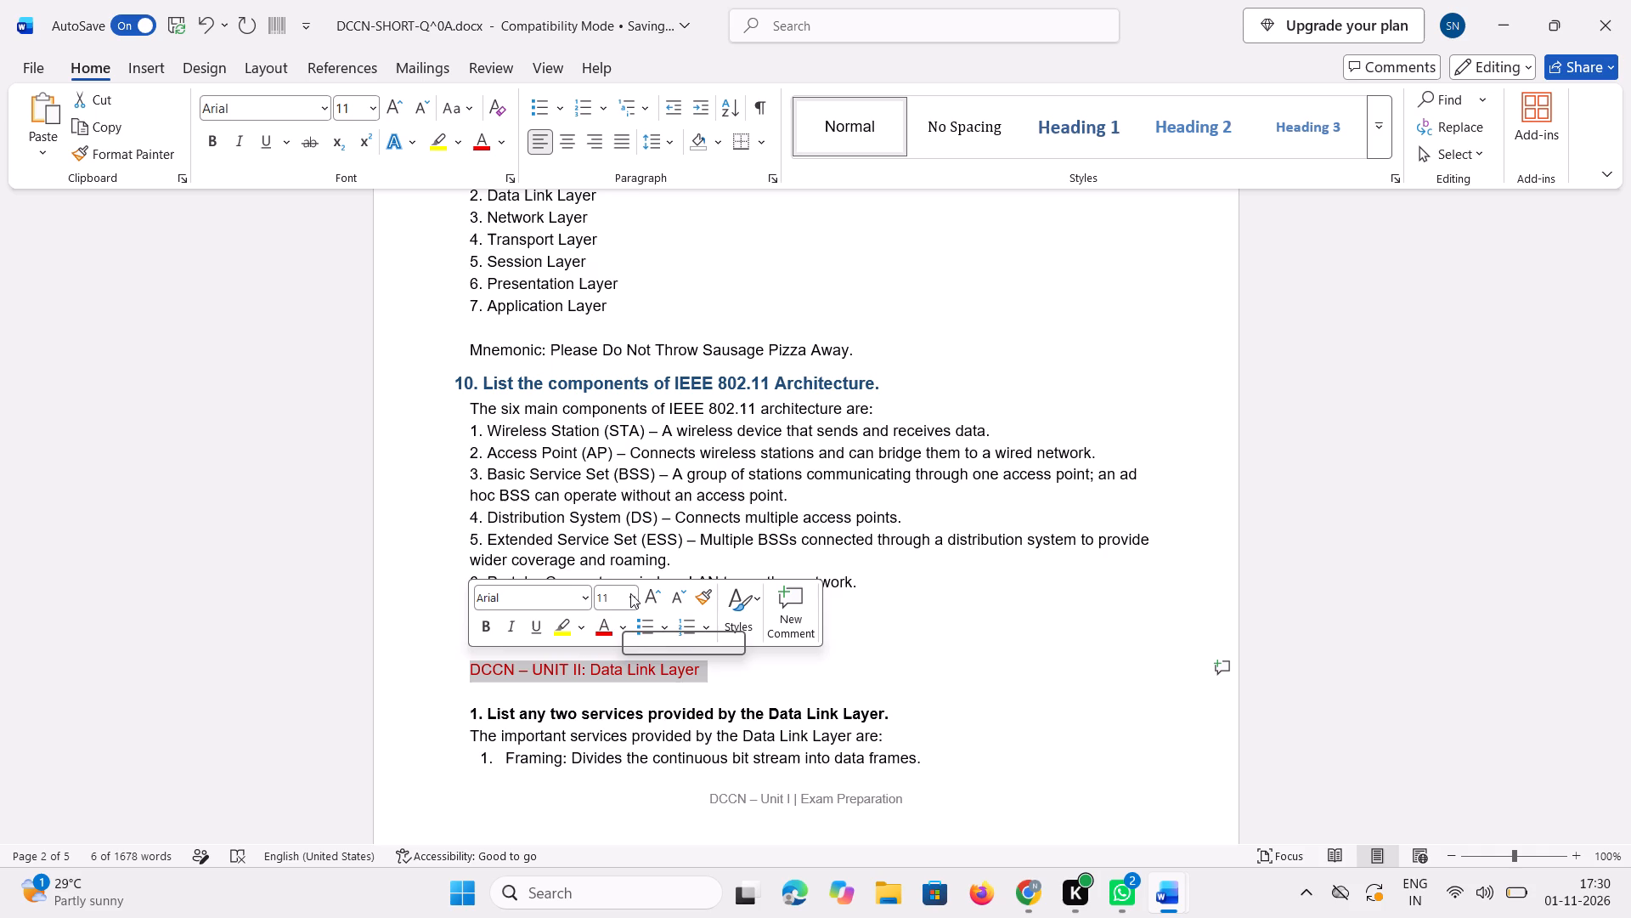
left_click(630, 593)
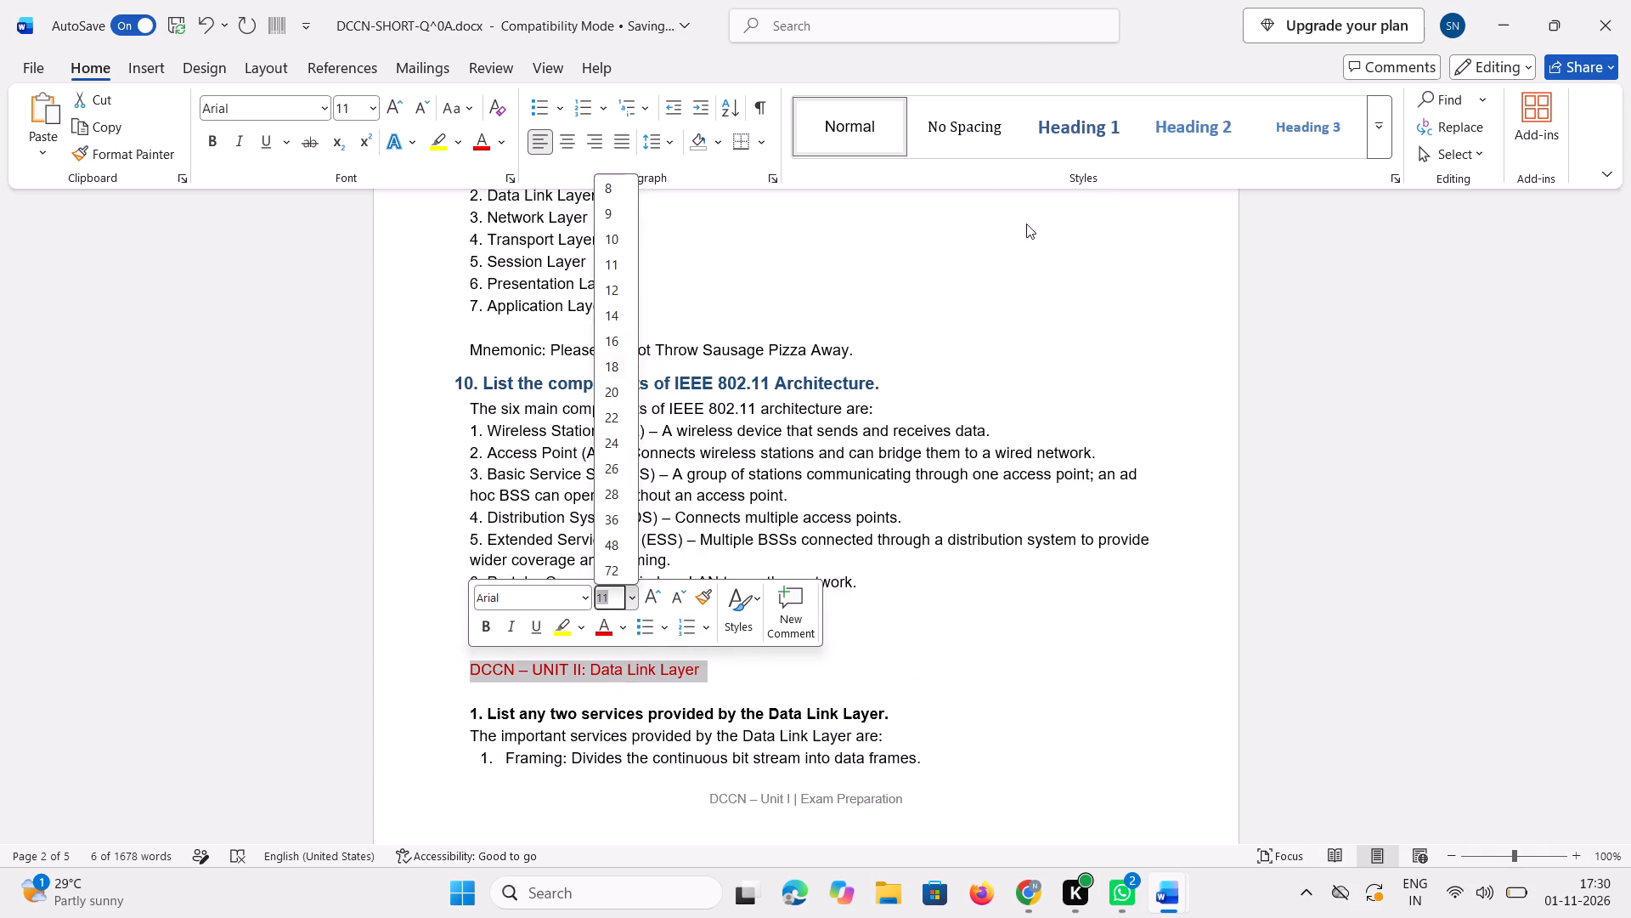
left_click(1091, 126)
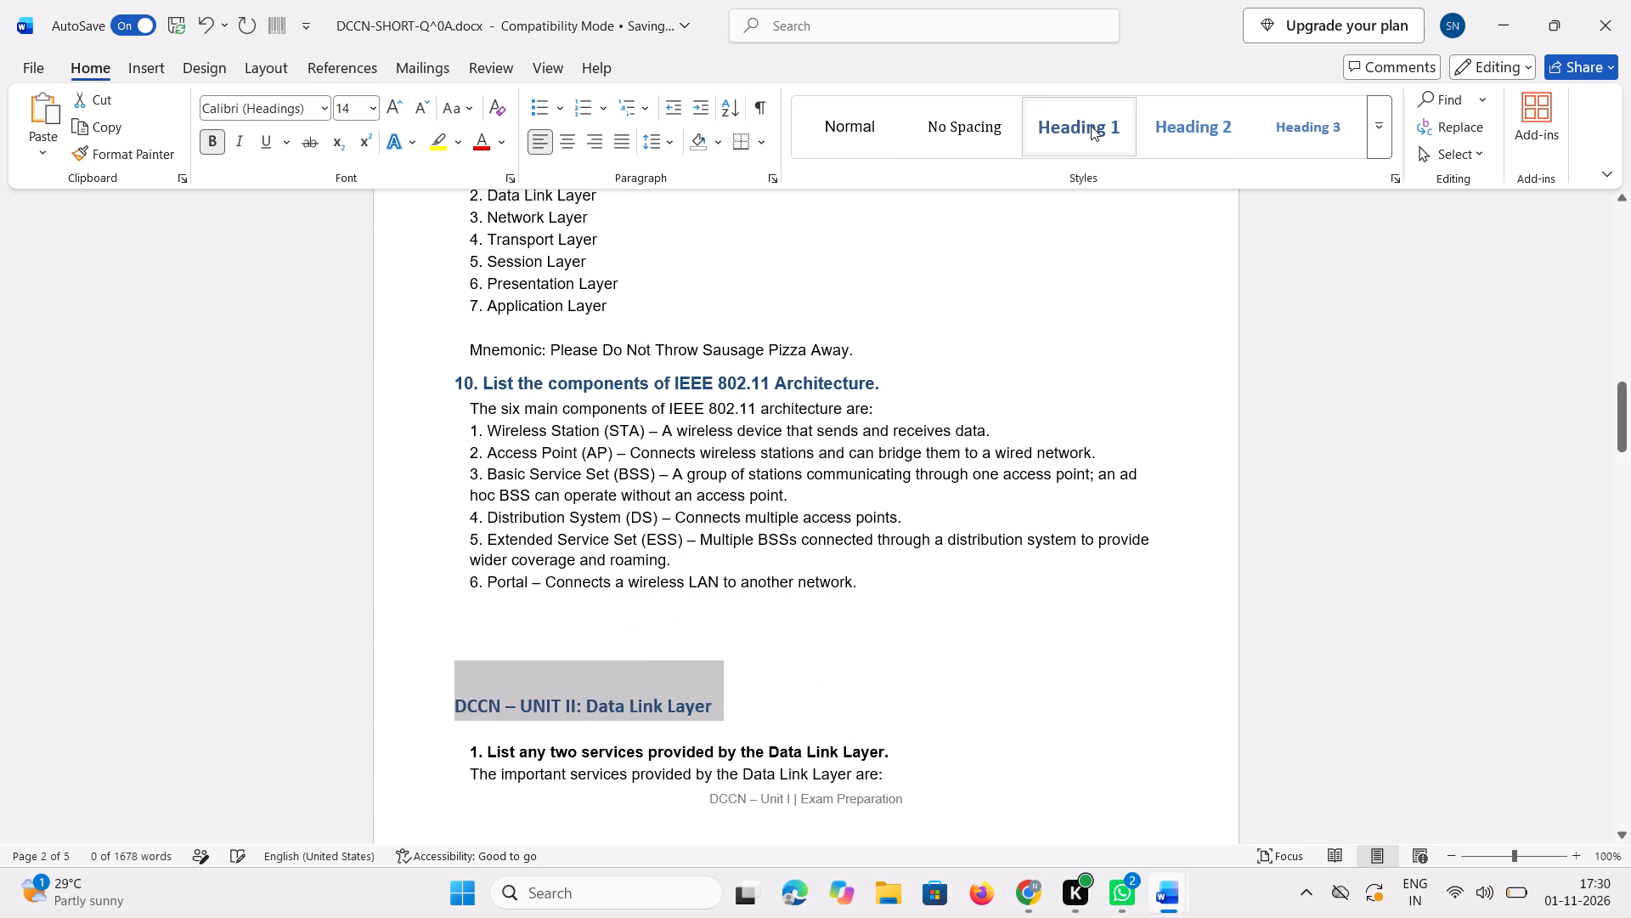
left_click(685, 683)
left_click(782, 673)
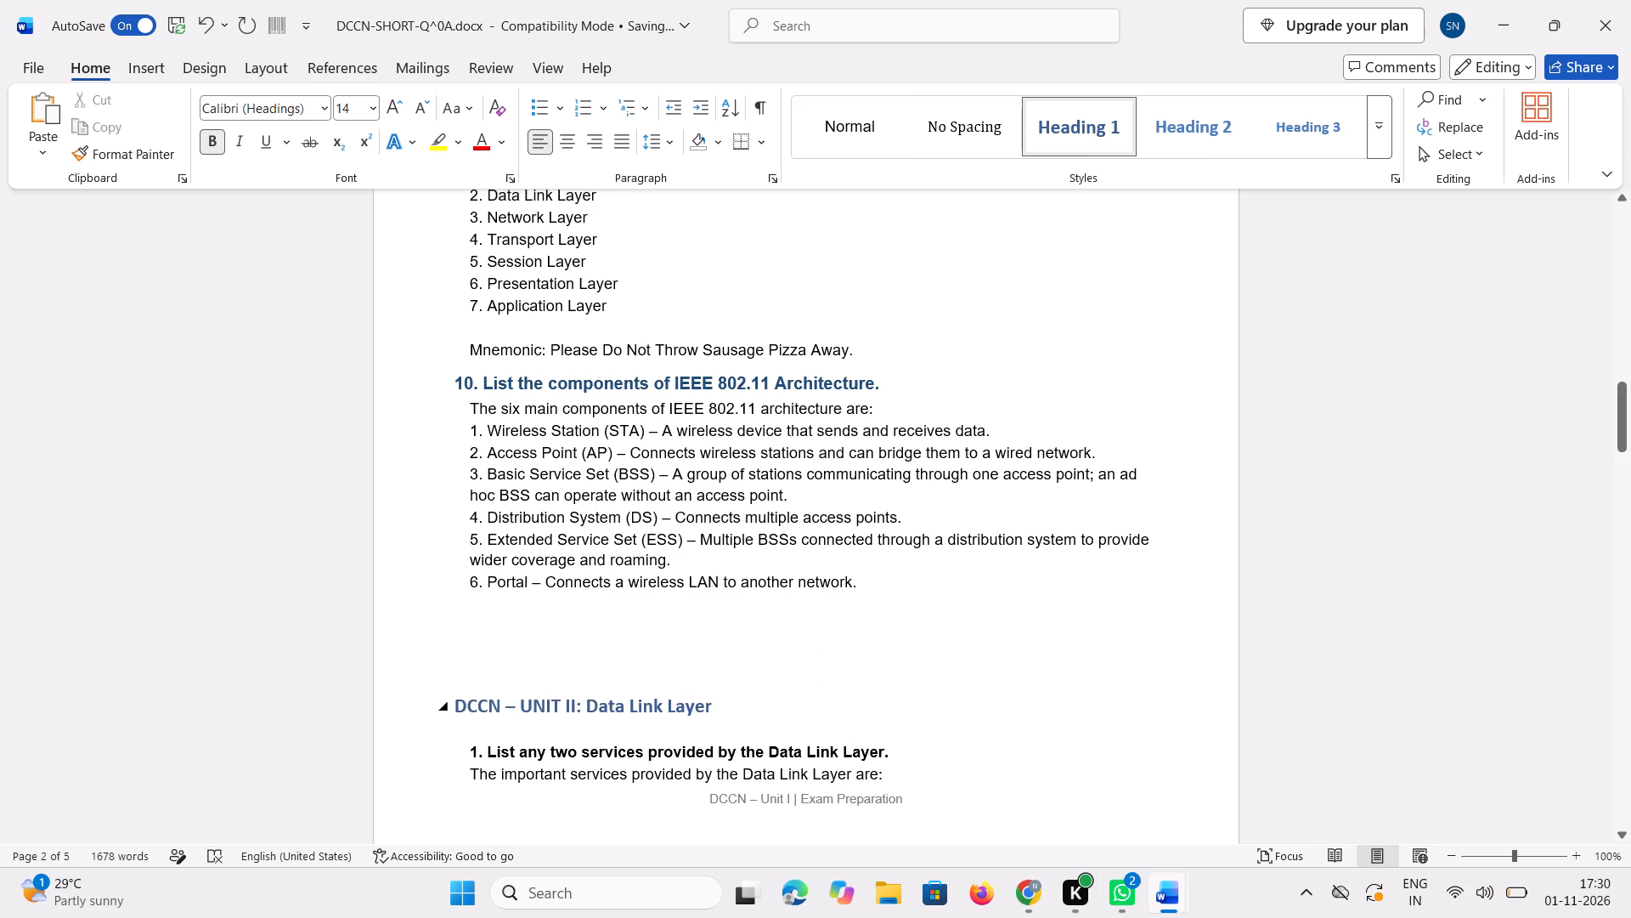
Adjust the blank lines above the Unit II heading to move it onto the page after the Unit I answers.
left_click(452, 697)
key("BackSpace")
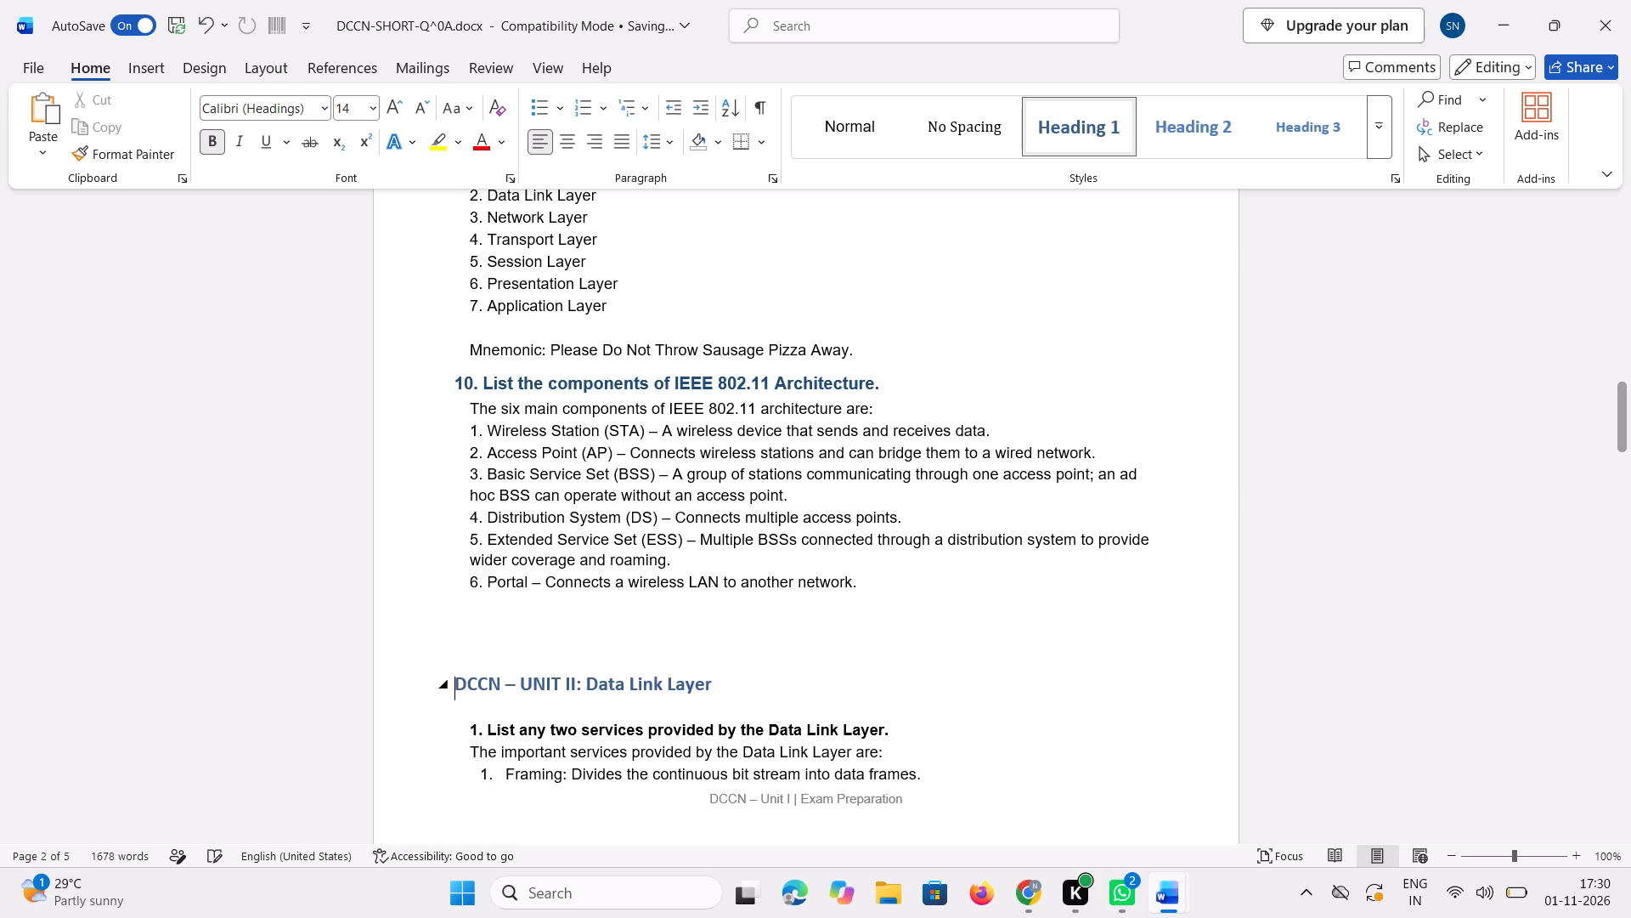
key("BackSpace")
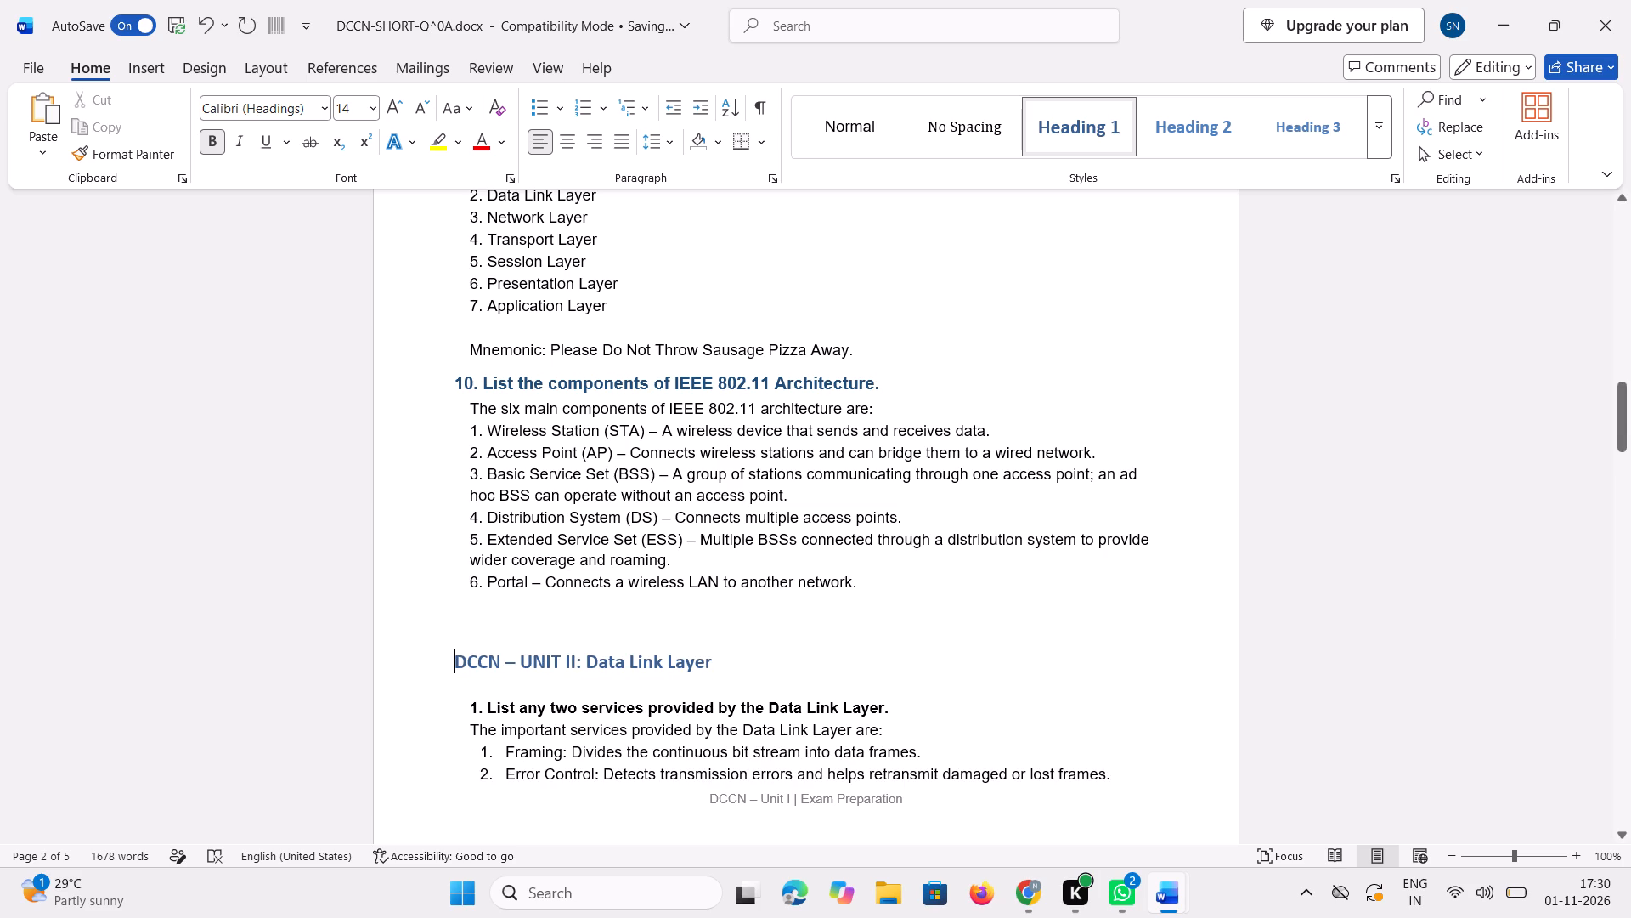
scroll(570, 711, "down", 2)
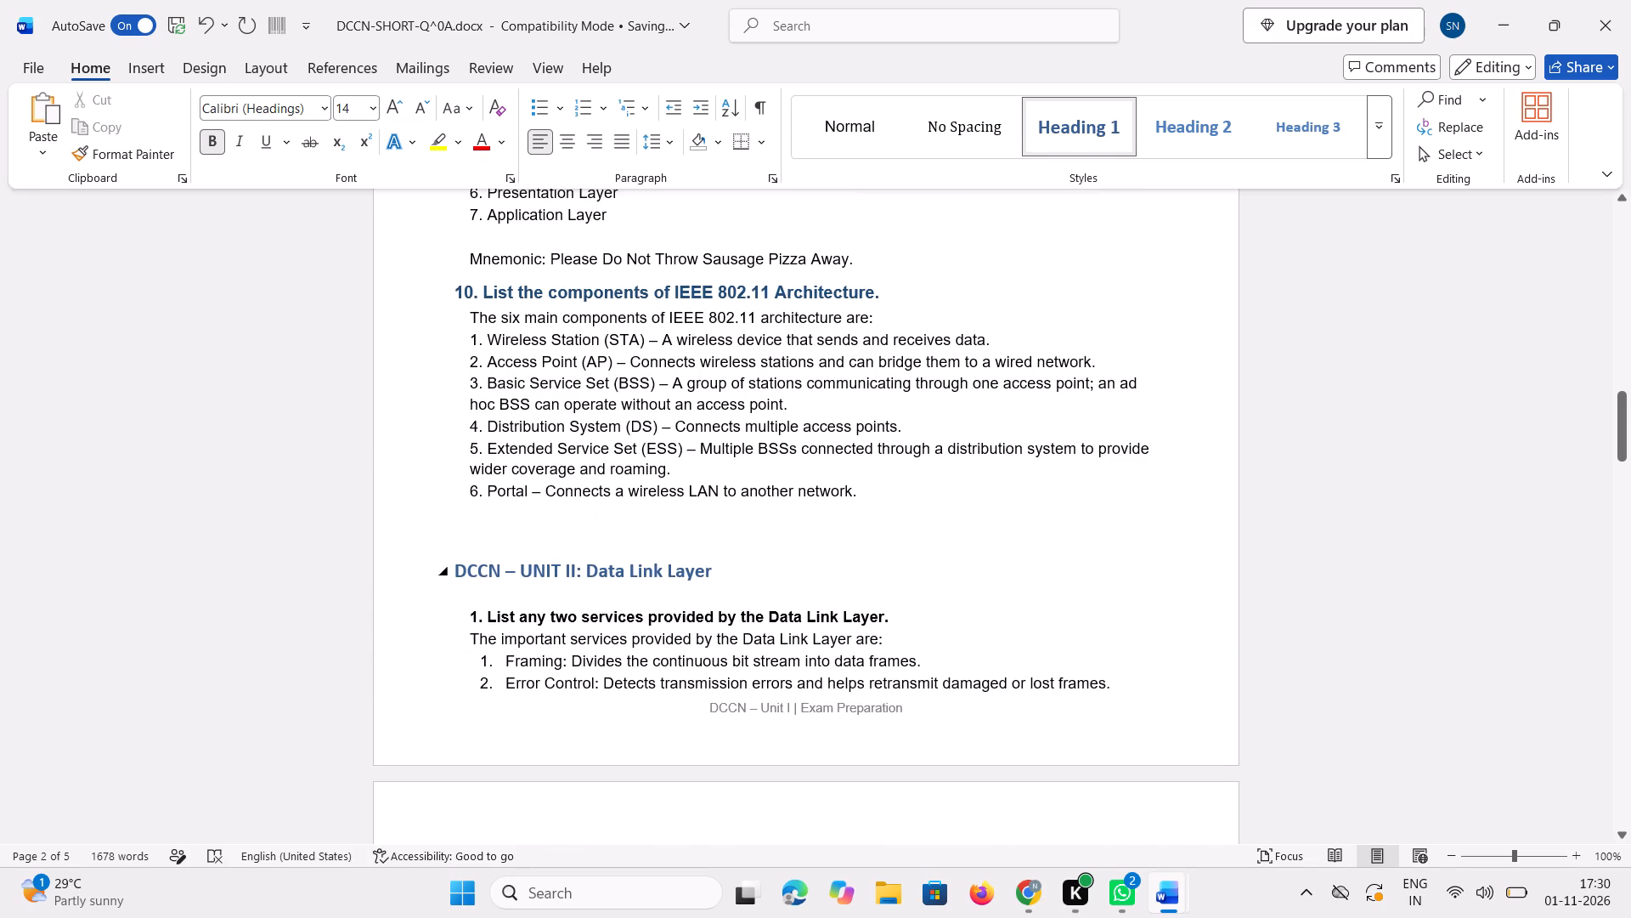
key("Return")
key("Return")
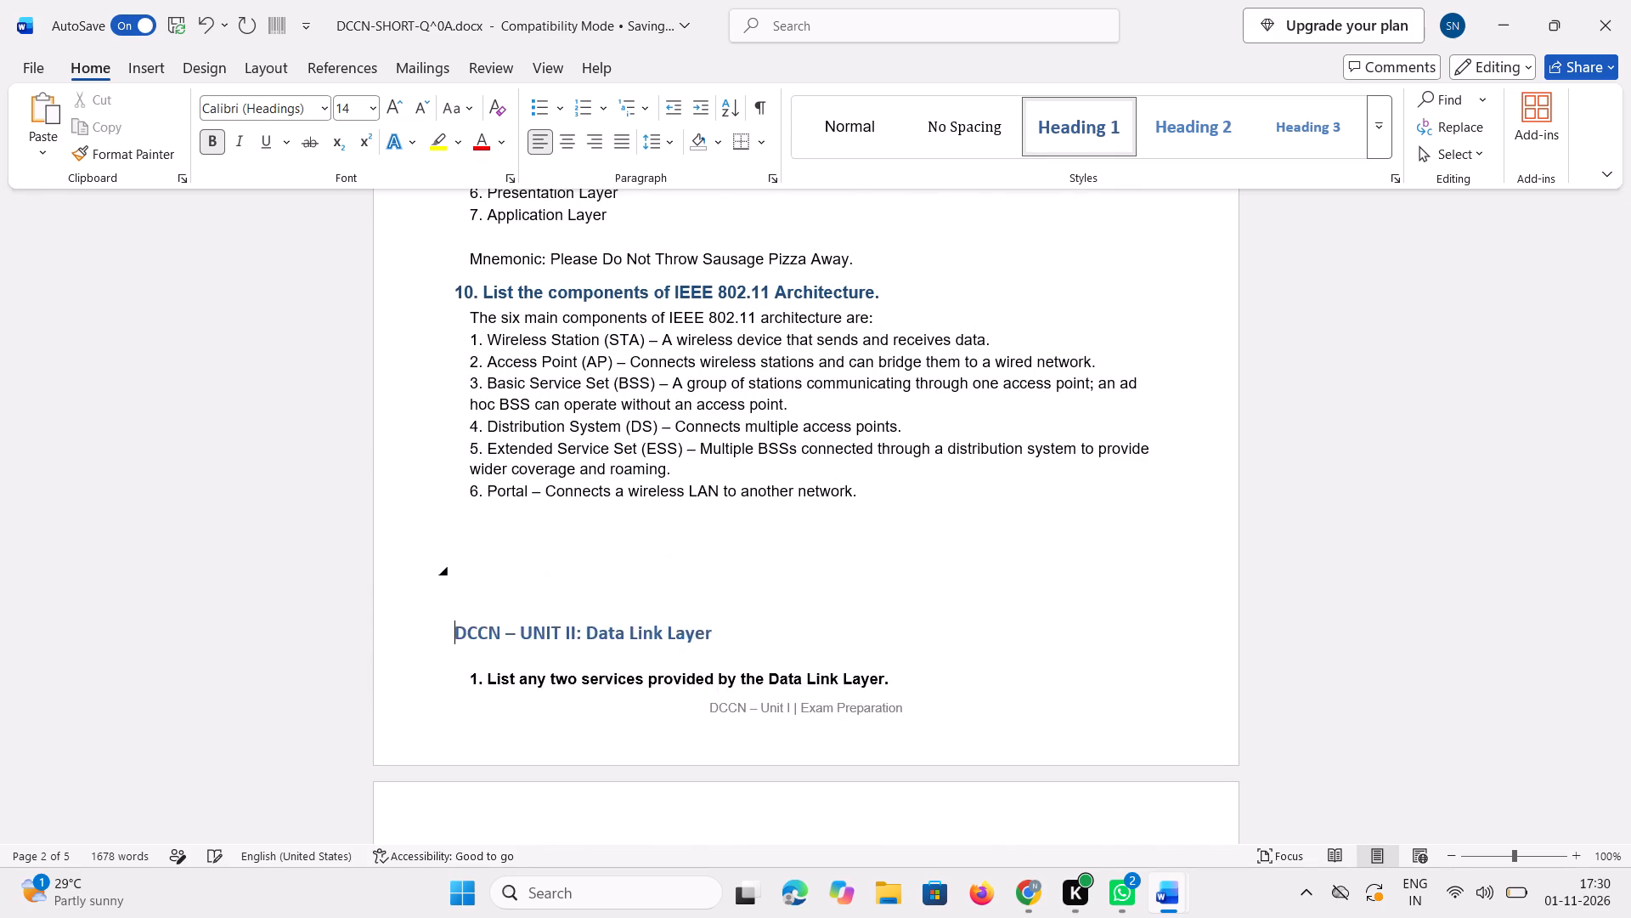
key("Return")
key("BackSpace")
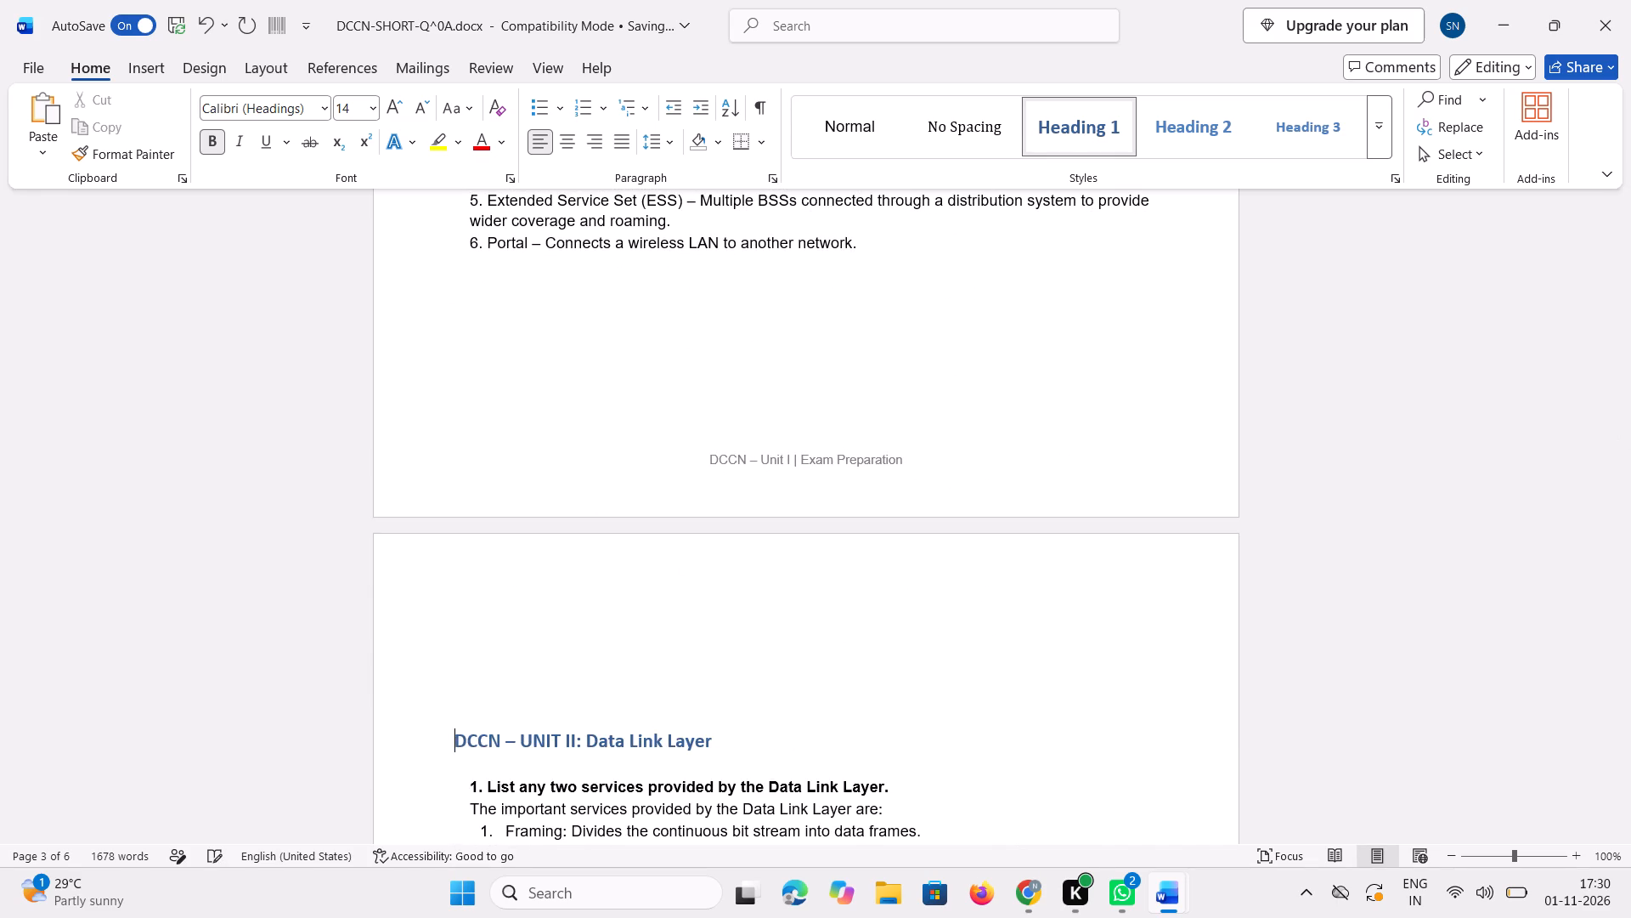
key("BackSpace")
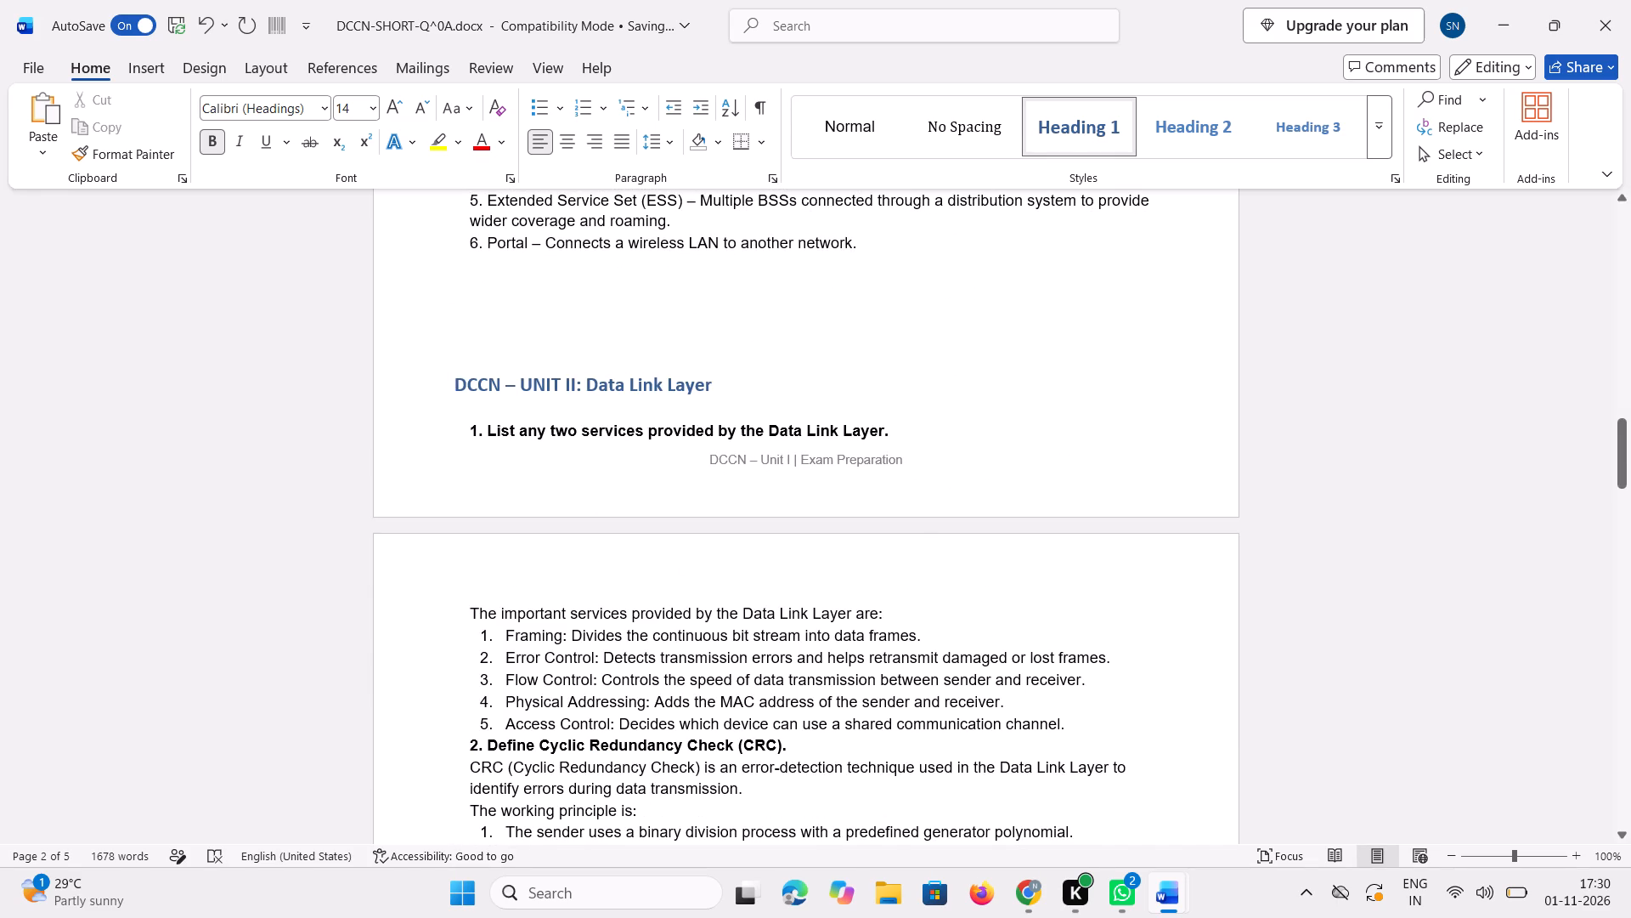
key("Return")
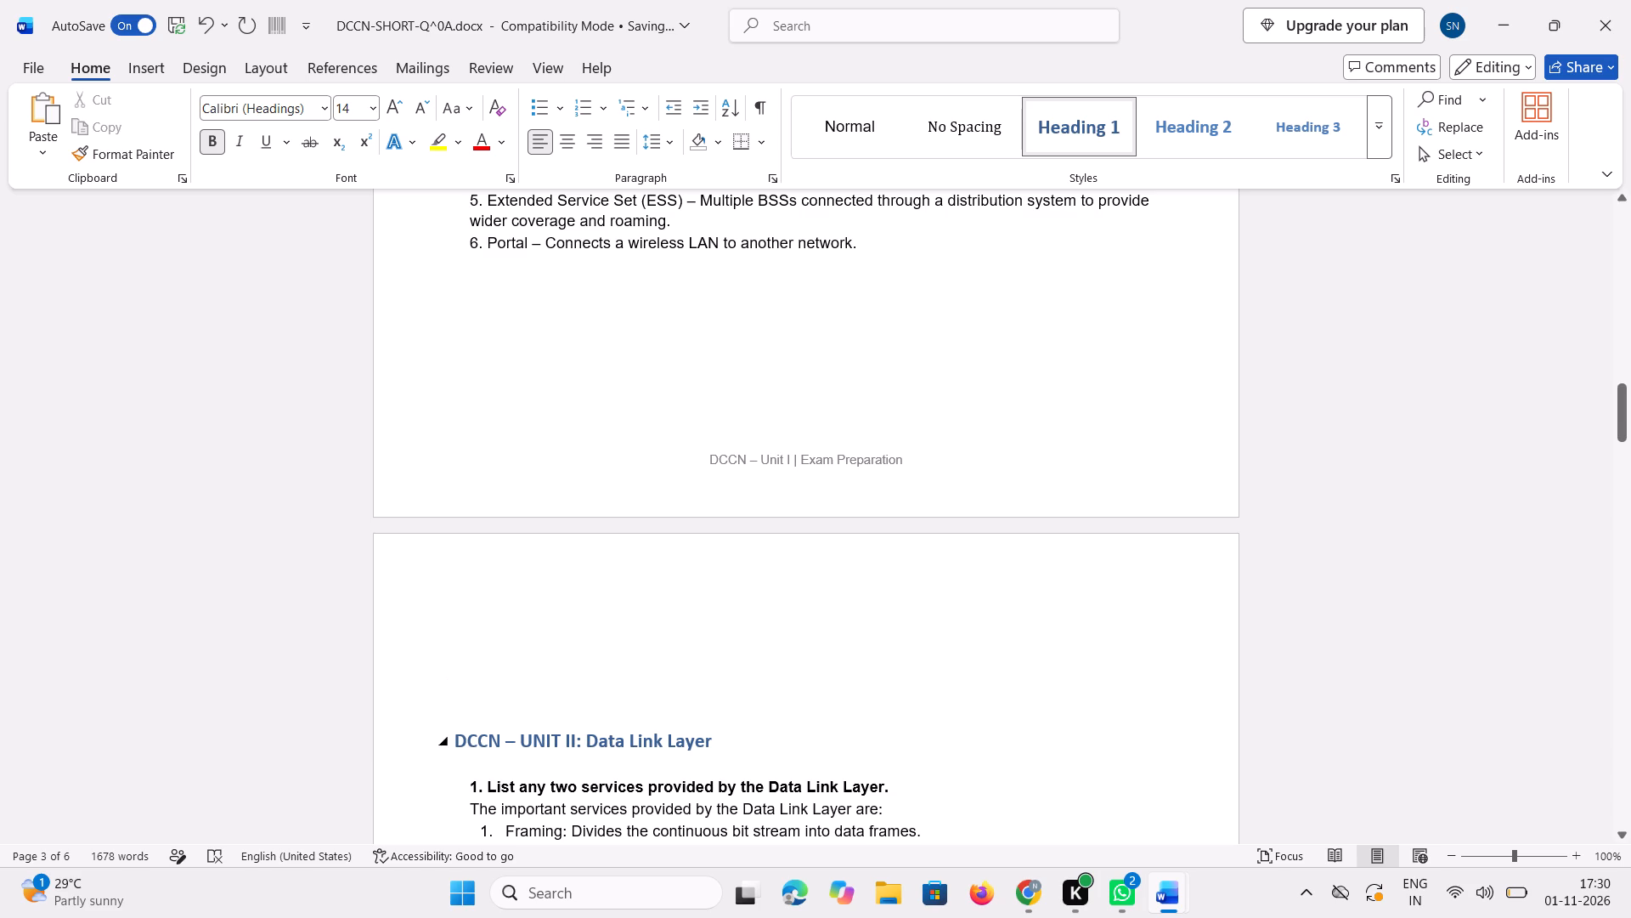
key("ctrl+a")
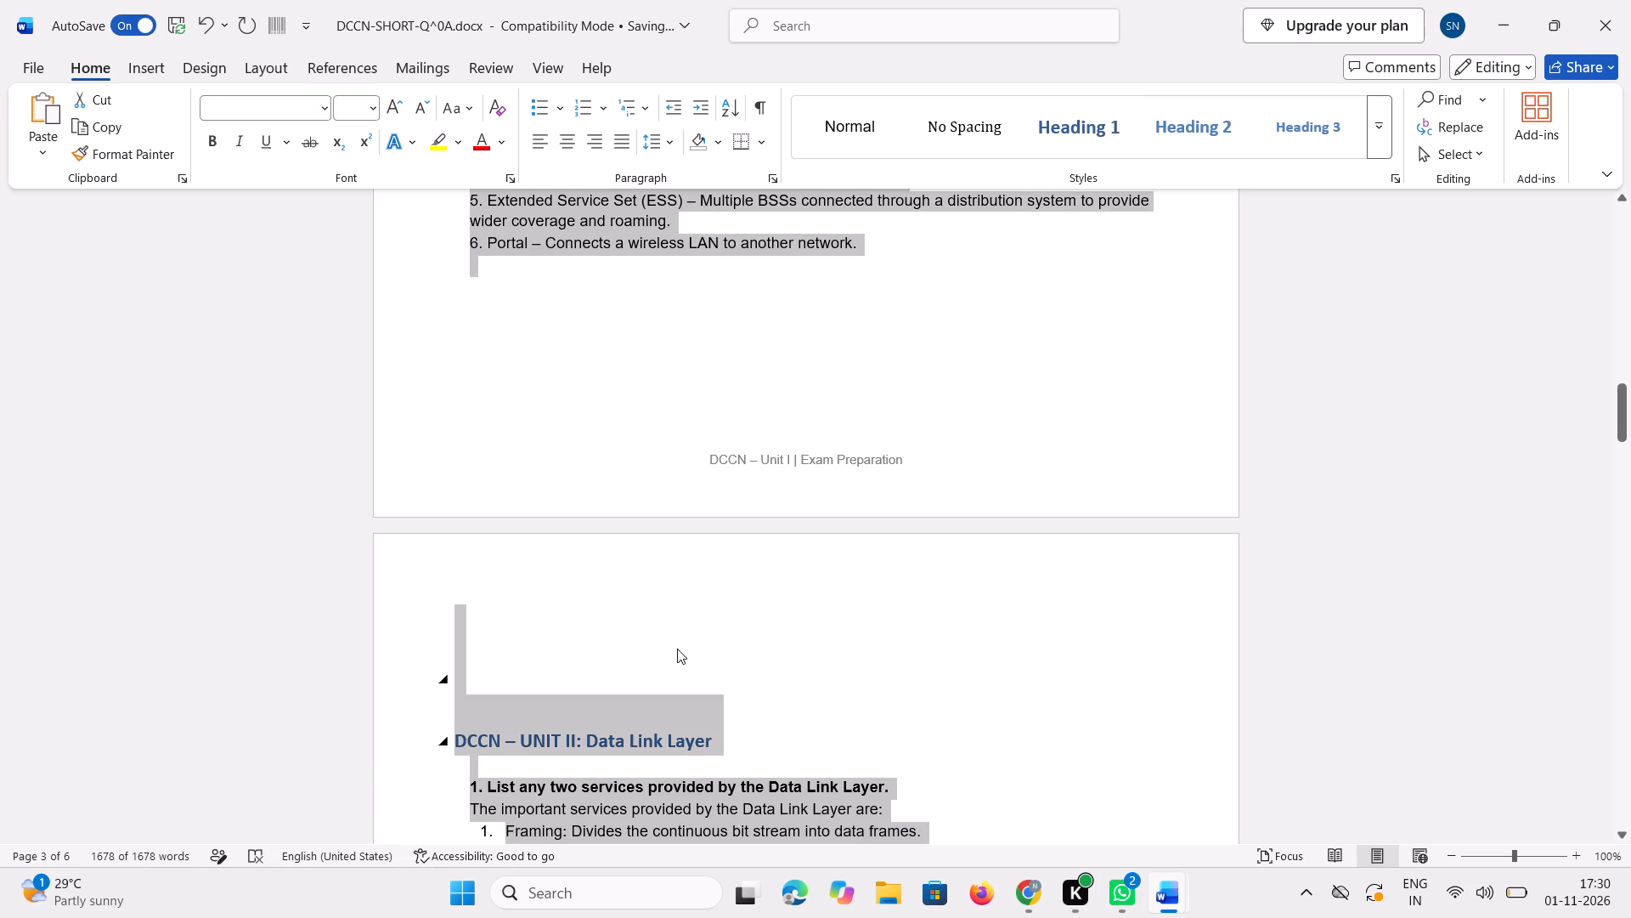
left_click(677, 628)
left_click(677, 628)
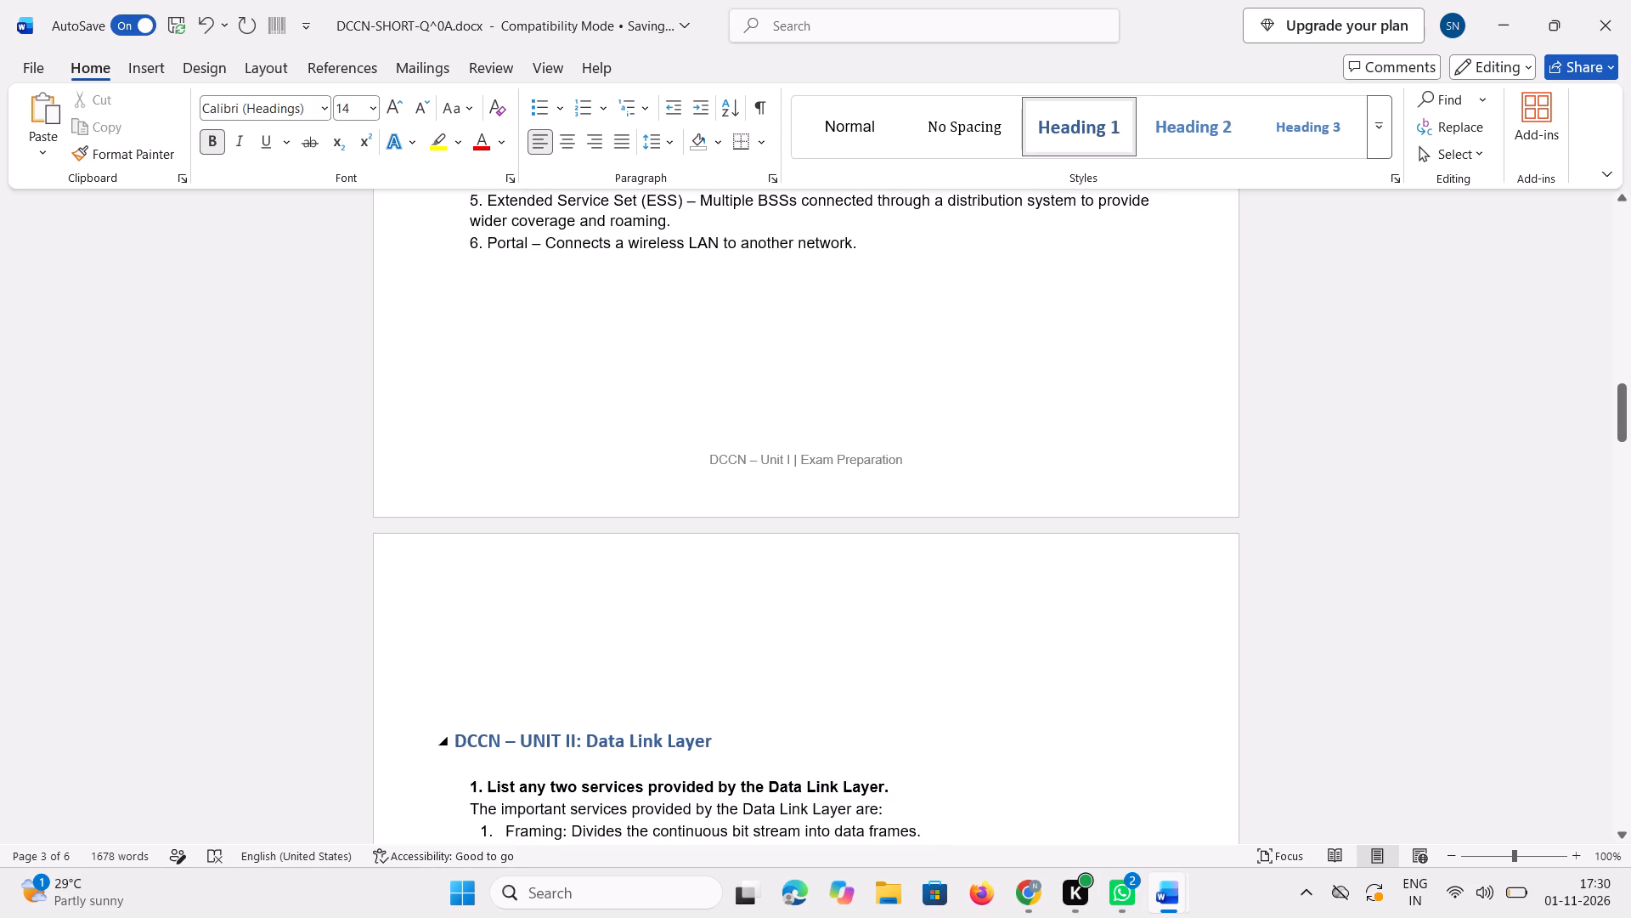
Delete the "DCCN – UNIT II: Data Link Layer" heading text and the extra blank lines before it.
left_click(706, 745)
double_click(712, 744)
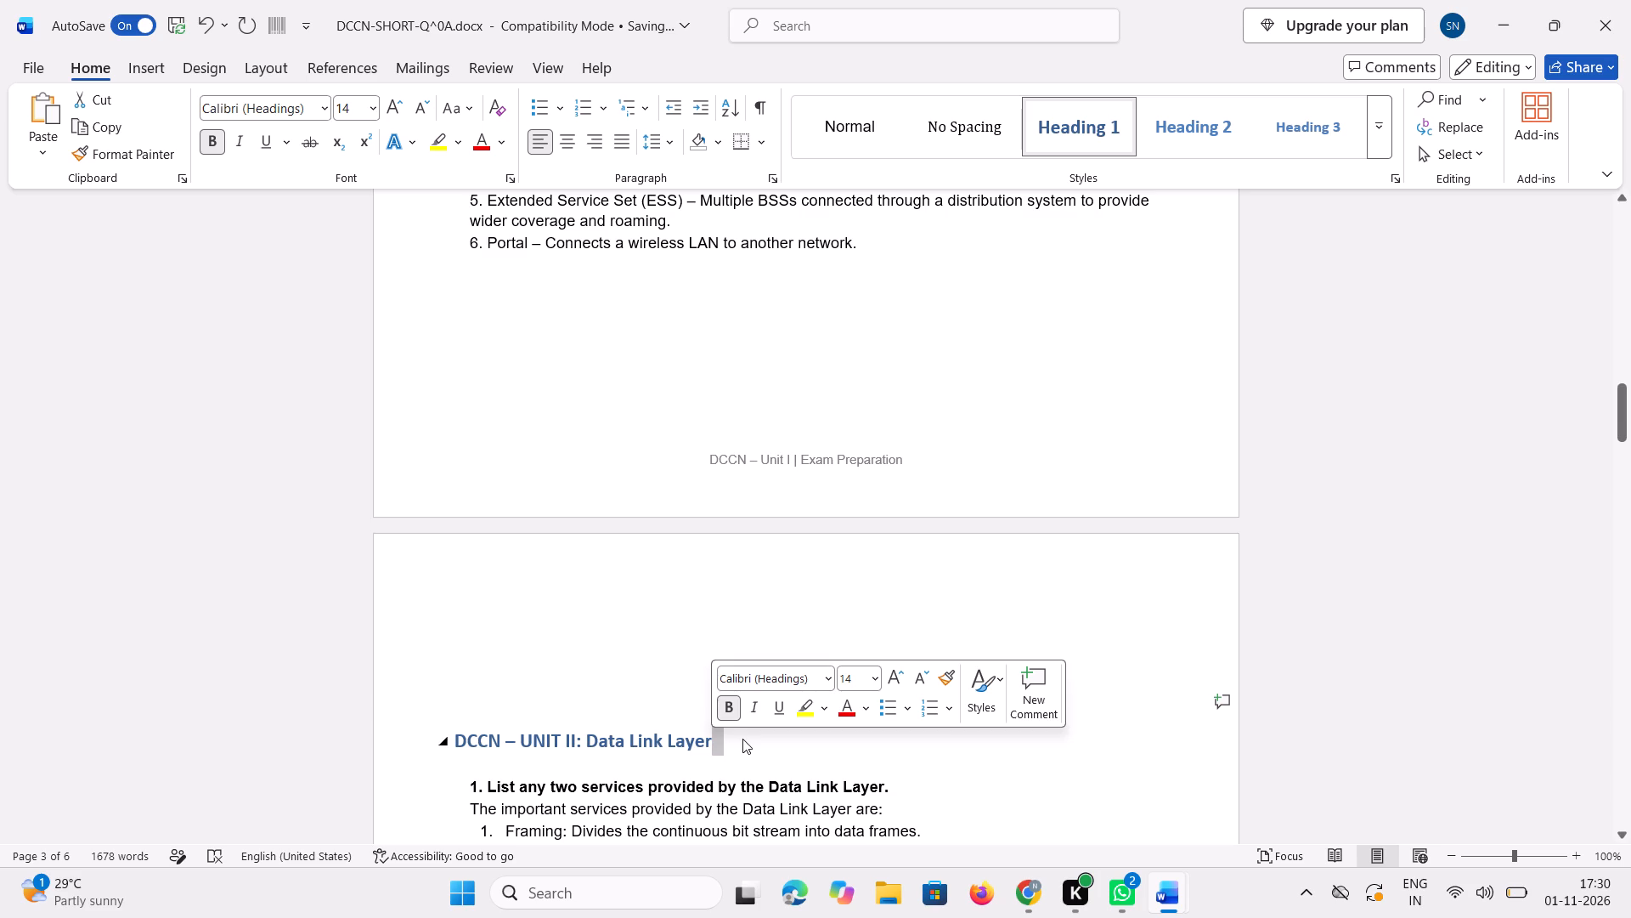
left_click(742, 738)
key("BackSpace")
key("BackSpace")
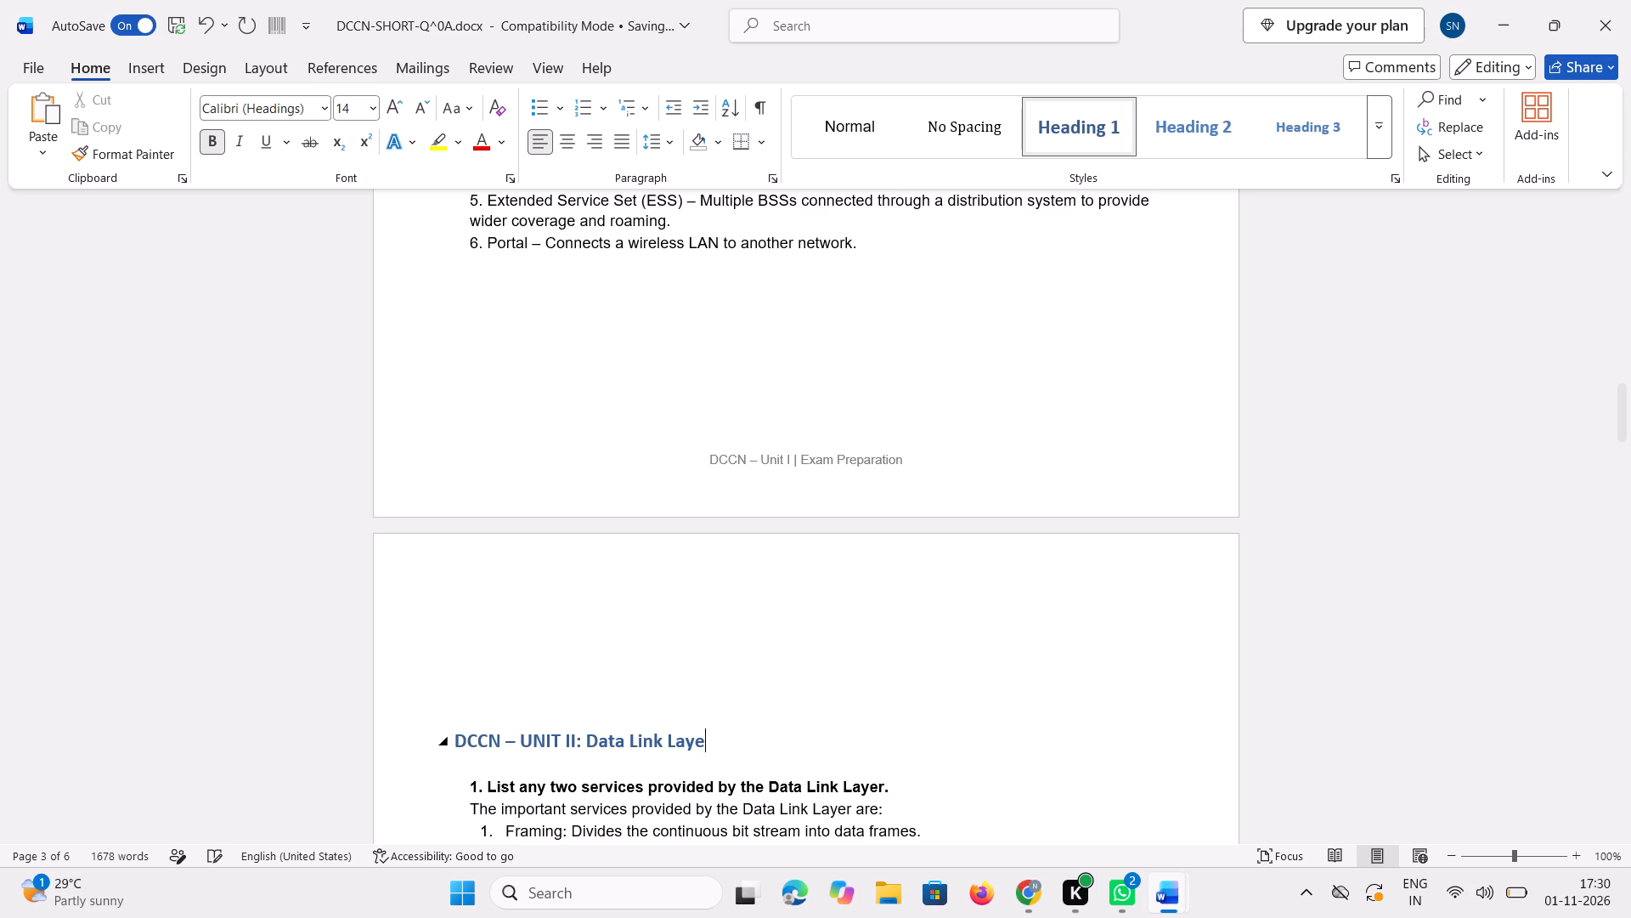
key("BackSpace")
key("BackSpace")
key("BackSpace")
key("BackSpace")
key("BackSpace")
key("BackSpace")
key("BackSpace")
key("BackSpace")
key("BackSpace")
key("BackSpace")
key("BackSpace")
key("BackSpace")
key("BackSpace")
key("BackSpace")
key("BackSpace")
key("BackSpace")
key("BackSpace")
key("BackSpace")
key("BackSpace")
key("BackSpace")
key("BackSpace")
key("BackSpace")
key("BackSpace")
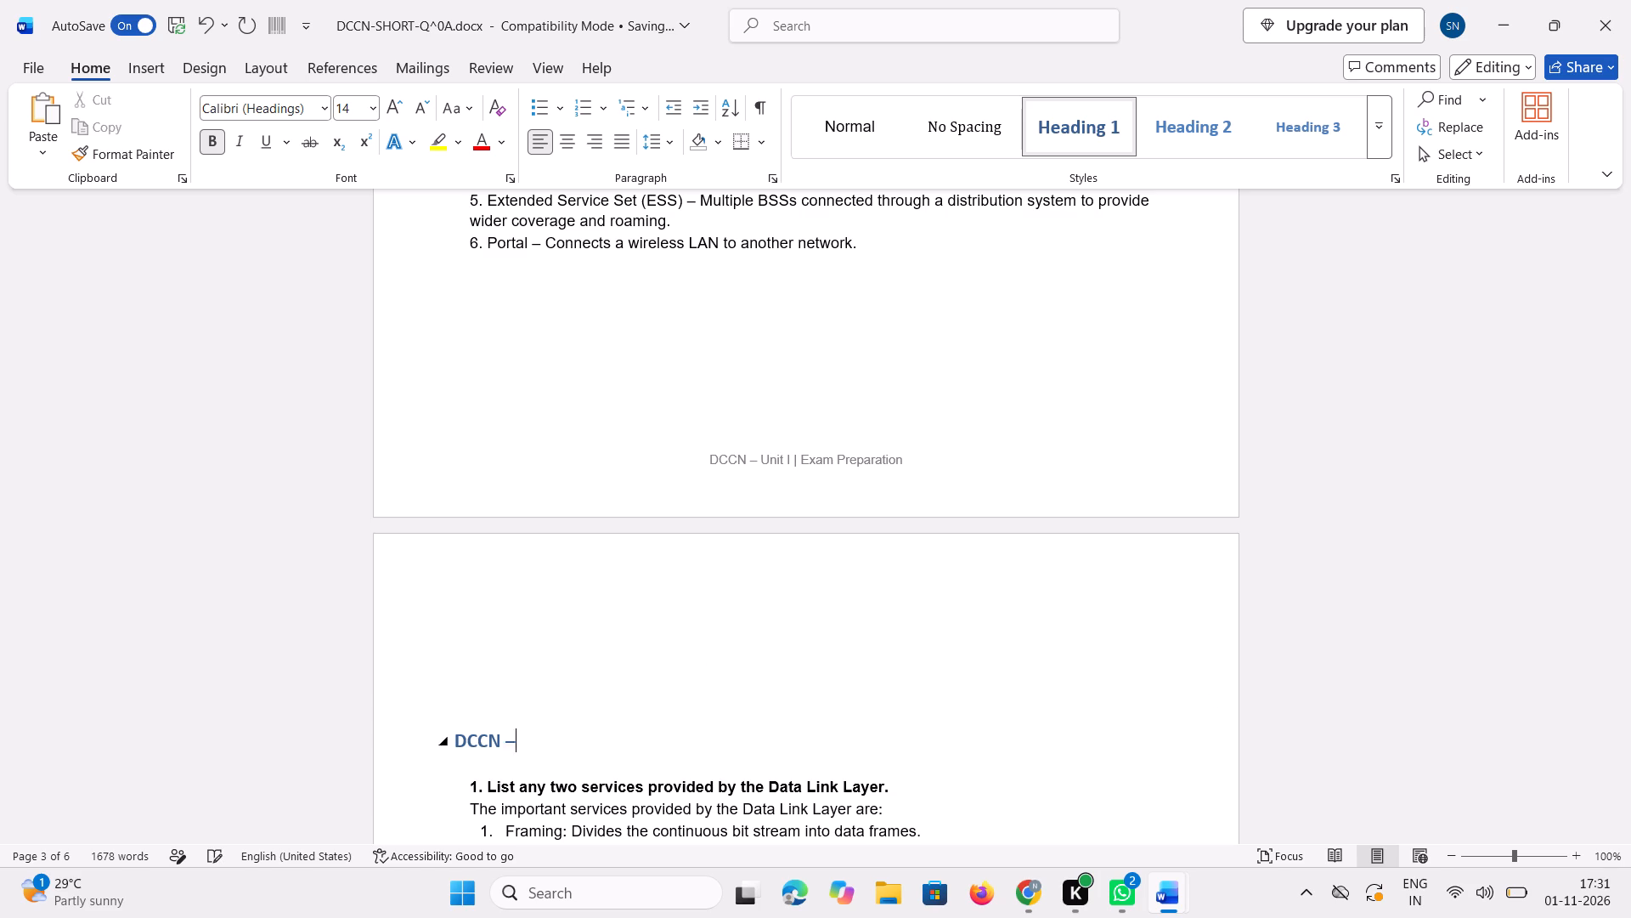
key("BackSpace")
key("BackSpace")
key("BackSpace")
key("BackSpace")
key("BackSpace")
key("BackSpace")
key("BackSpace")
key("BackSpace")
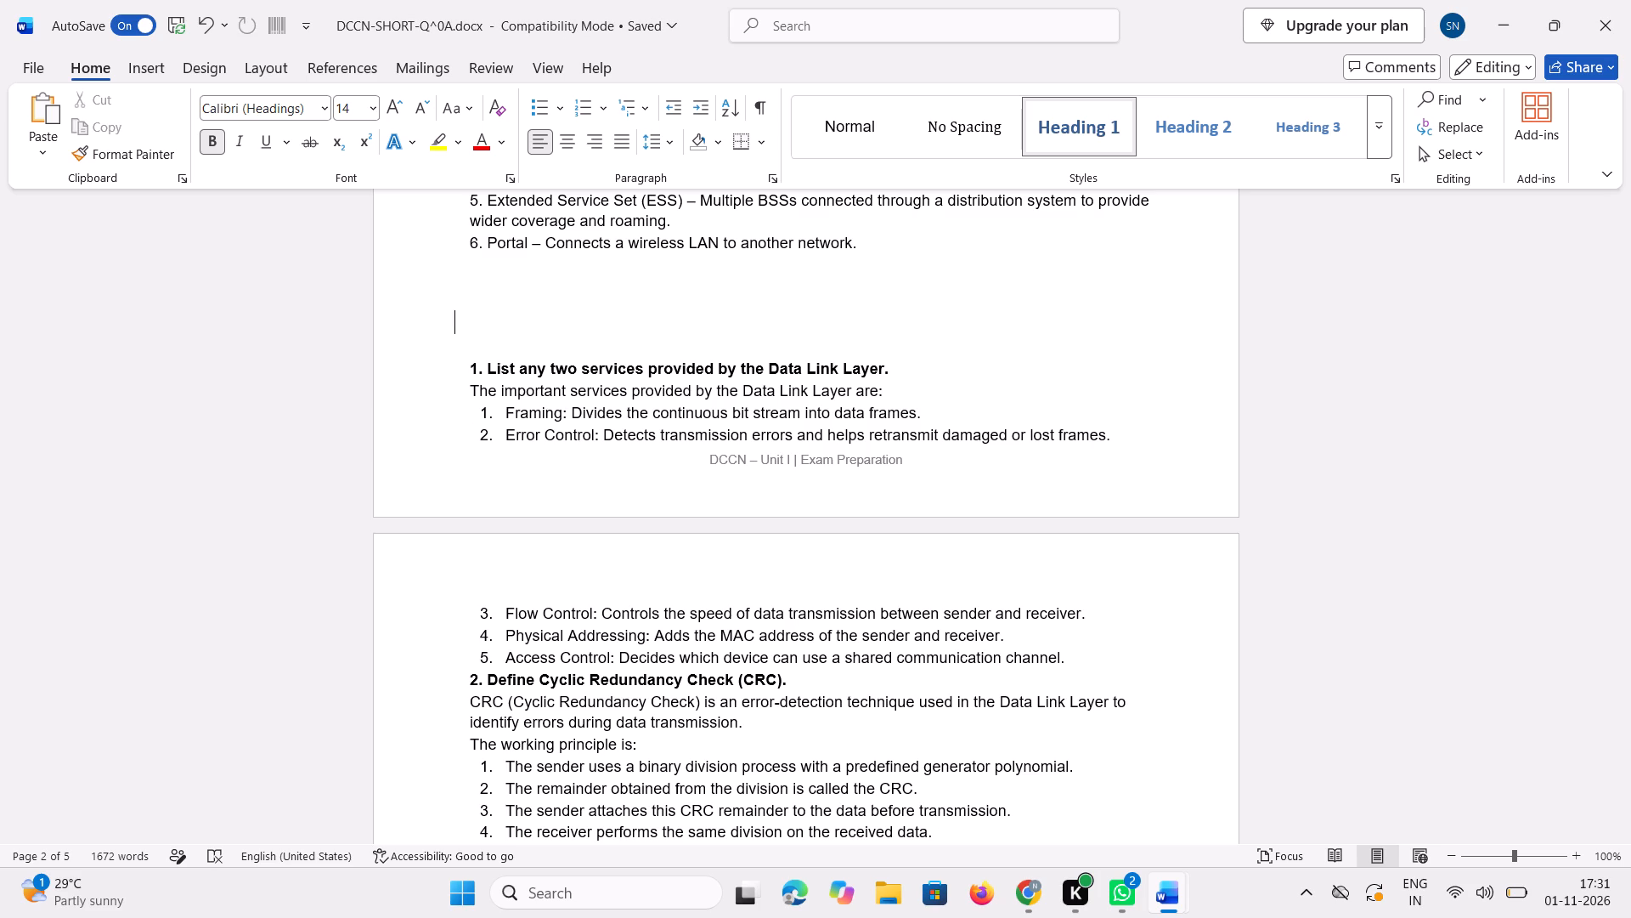
Insert blank lines before Unit II question 1 to start it on the next page, leaving an empty line above it.
key("Return")
key("Return")
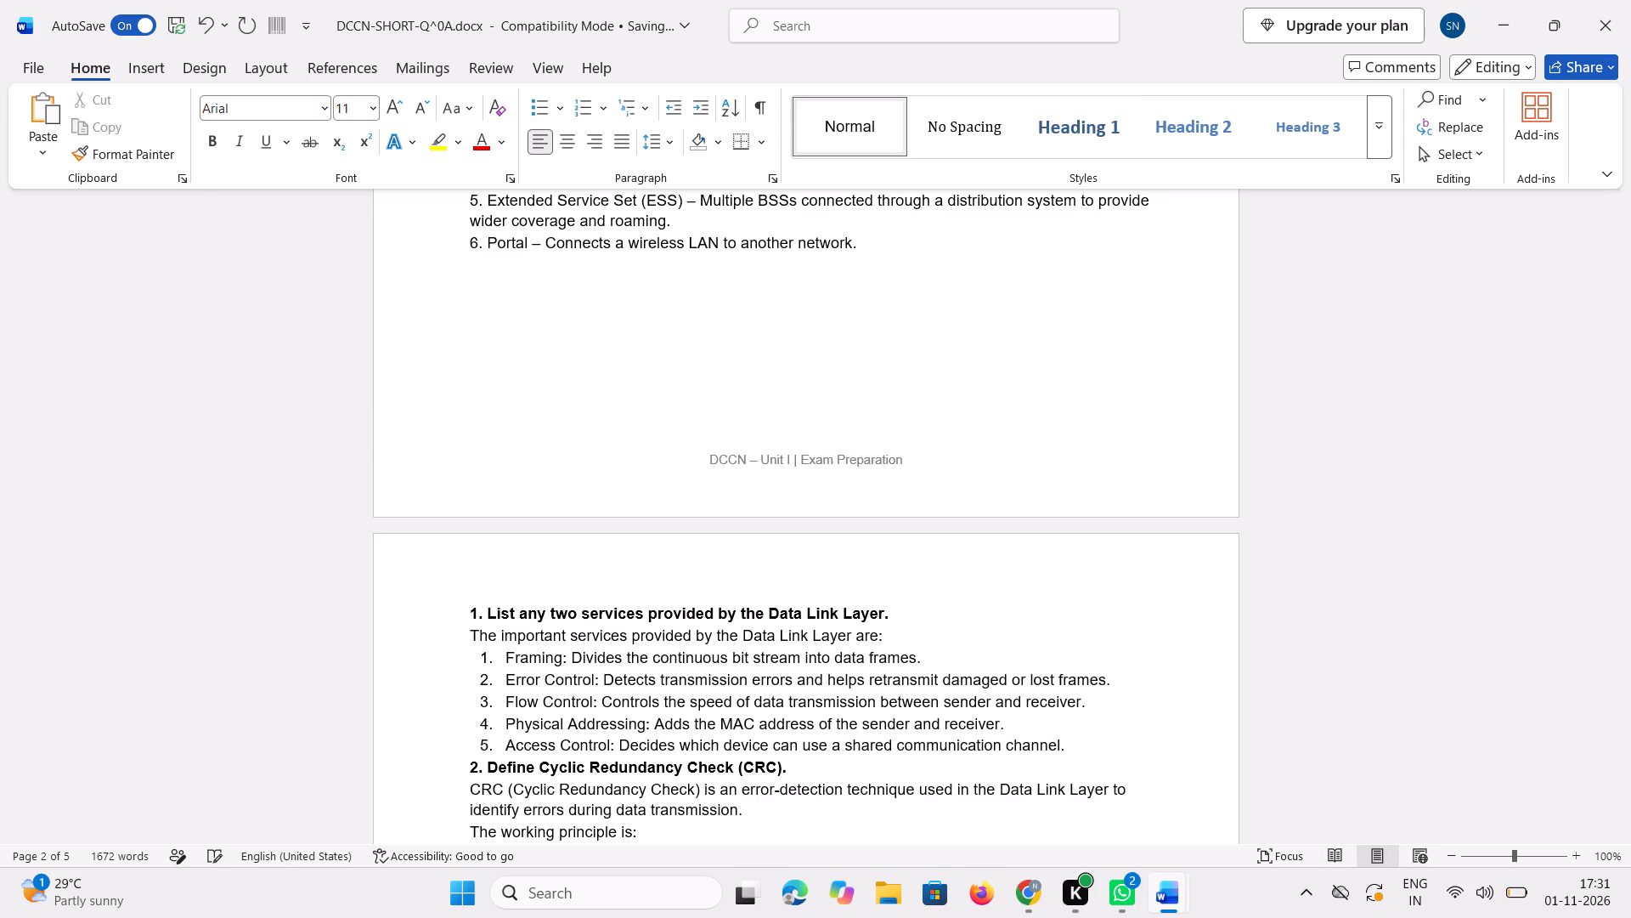
key("Return")
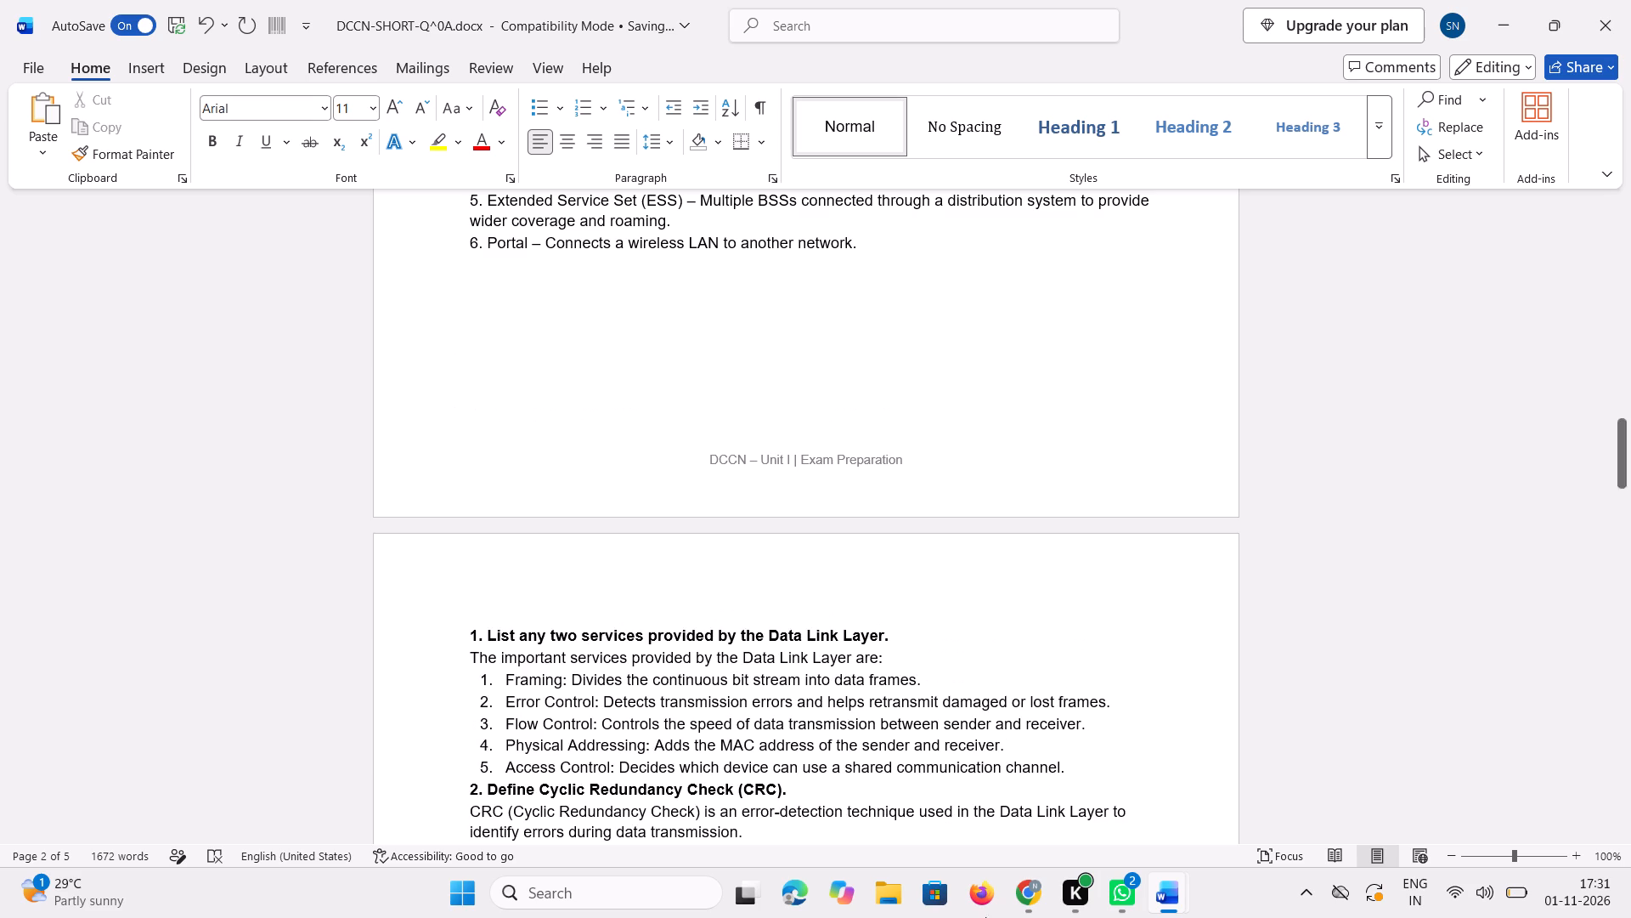
left_click(860, 602)
left_click(787, 581)
Paste the heading "DCCN – UNIT II: Data Link Layer" above Unit II question 1, with one blank line between them.
left_click(506, 572)
key("ctrl+v")
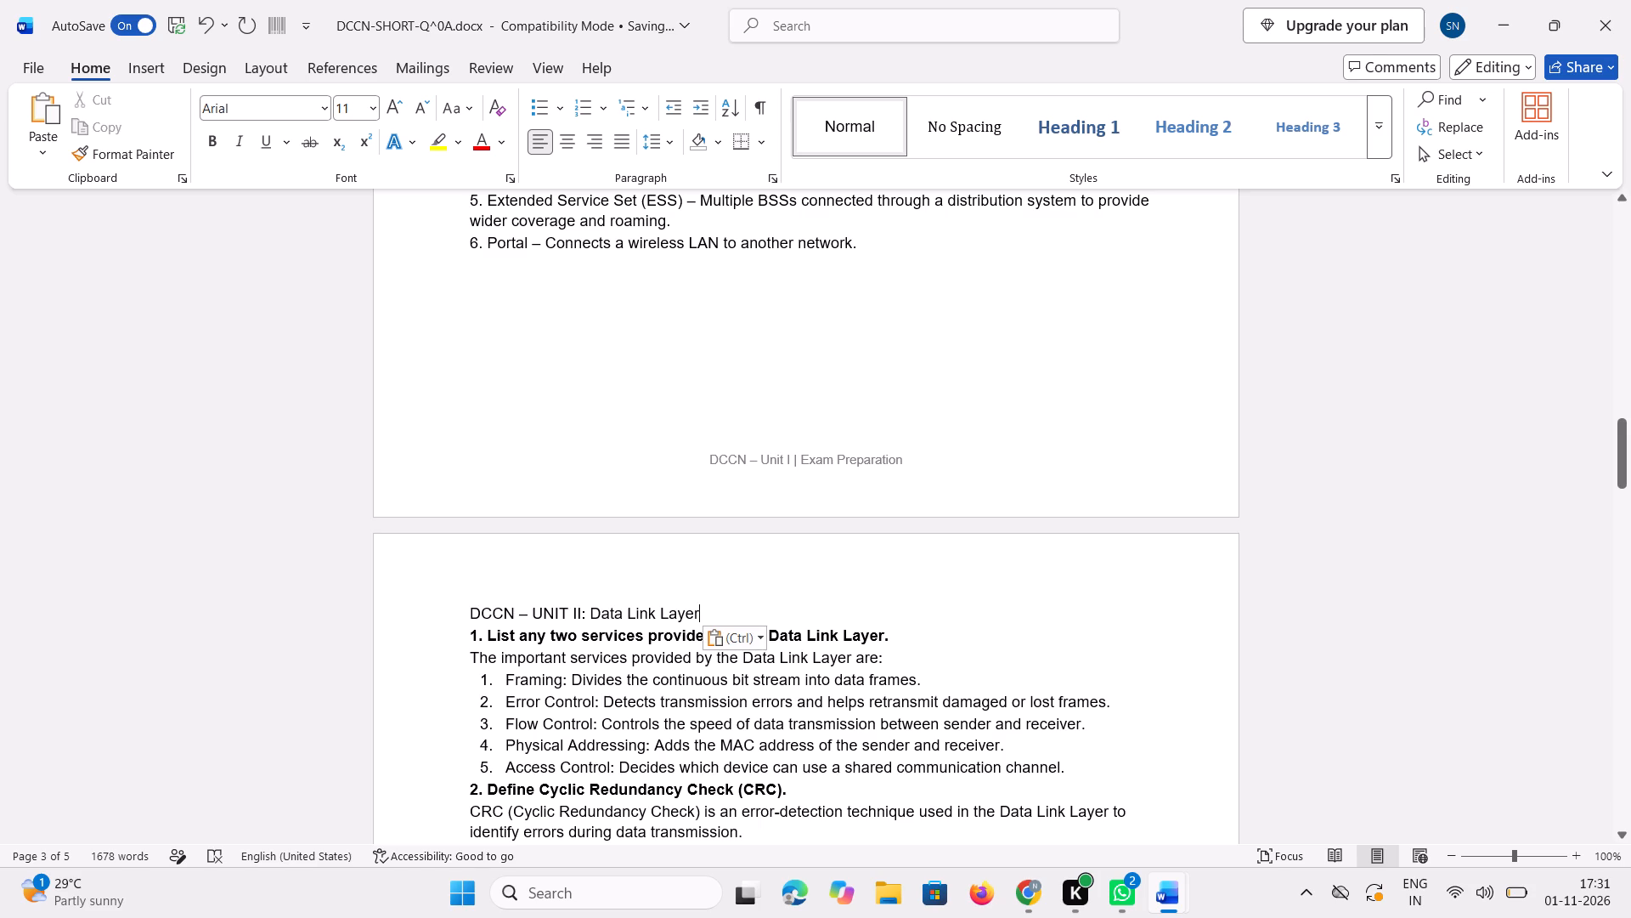
key("Return")
key("Return")
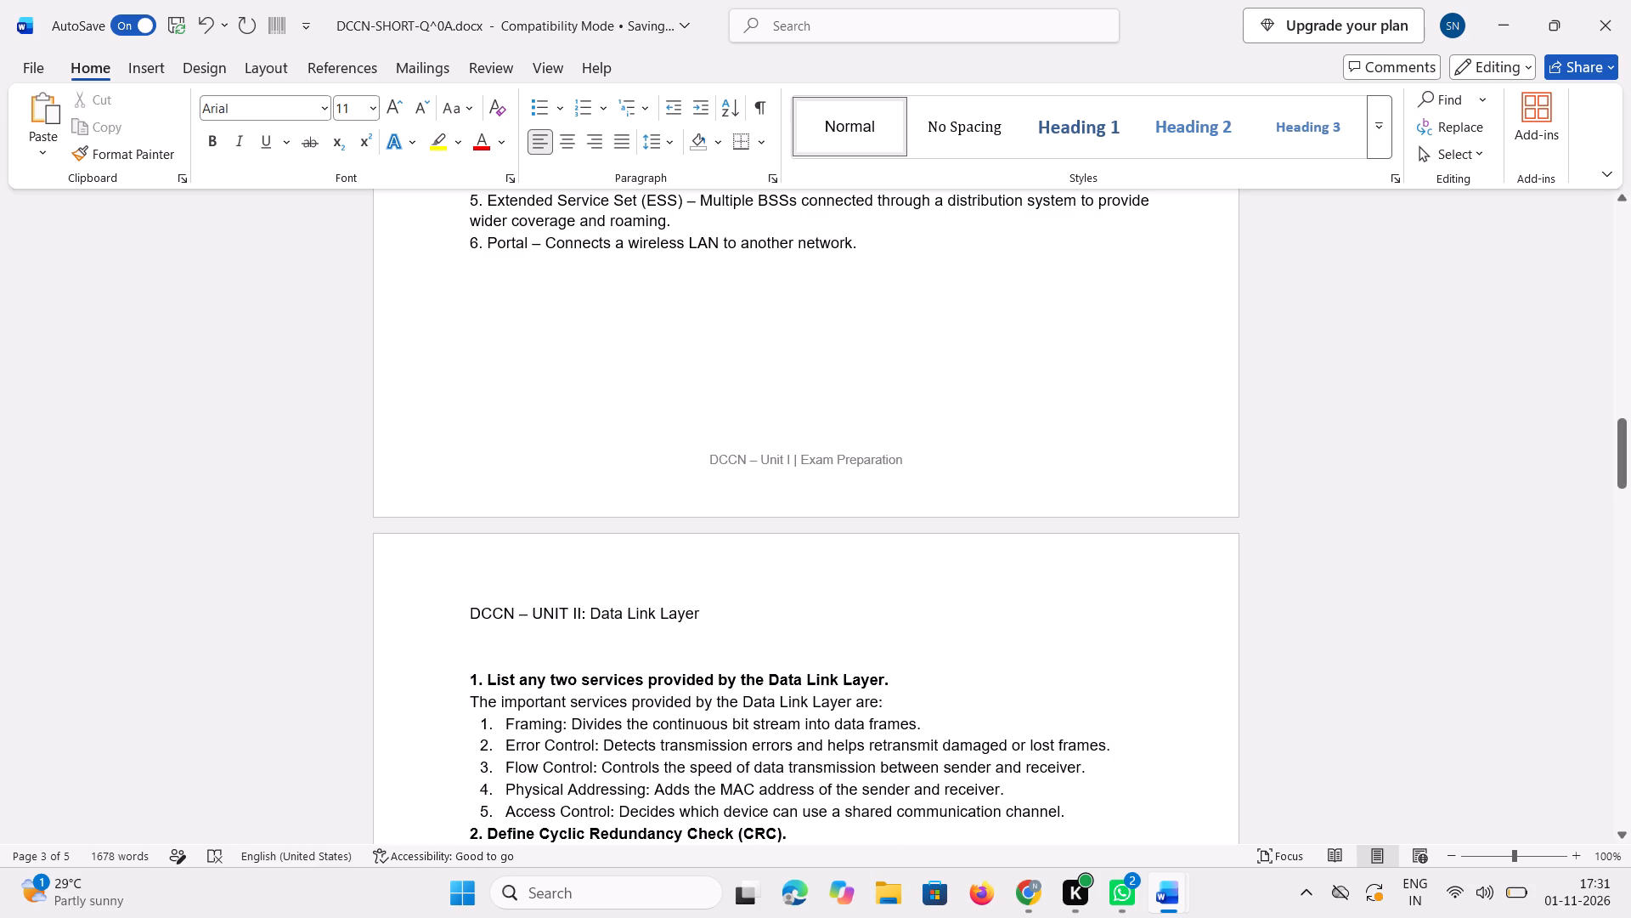
key("BackSpace")
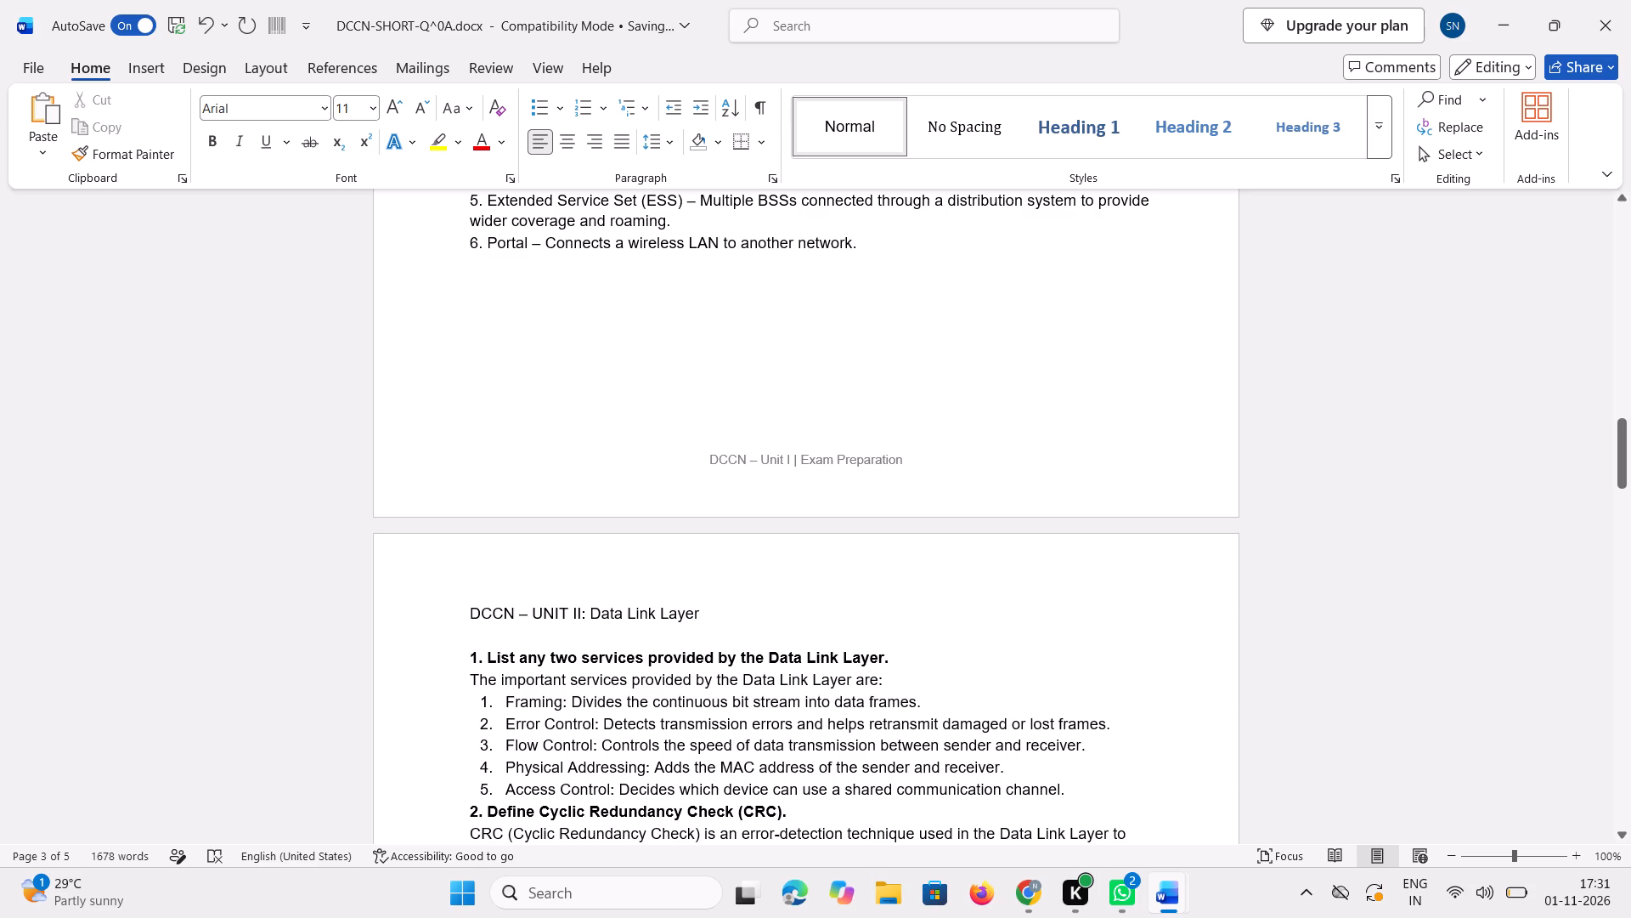
Apply the Heading 1 style to the "DCCN – UNIT II: Data Link Layer" heading.
left_click_drag(705, 615, 474, 614)
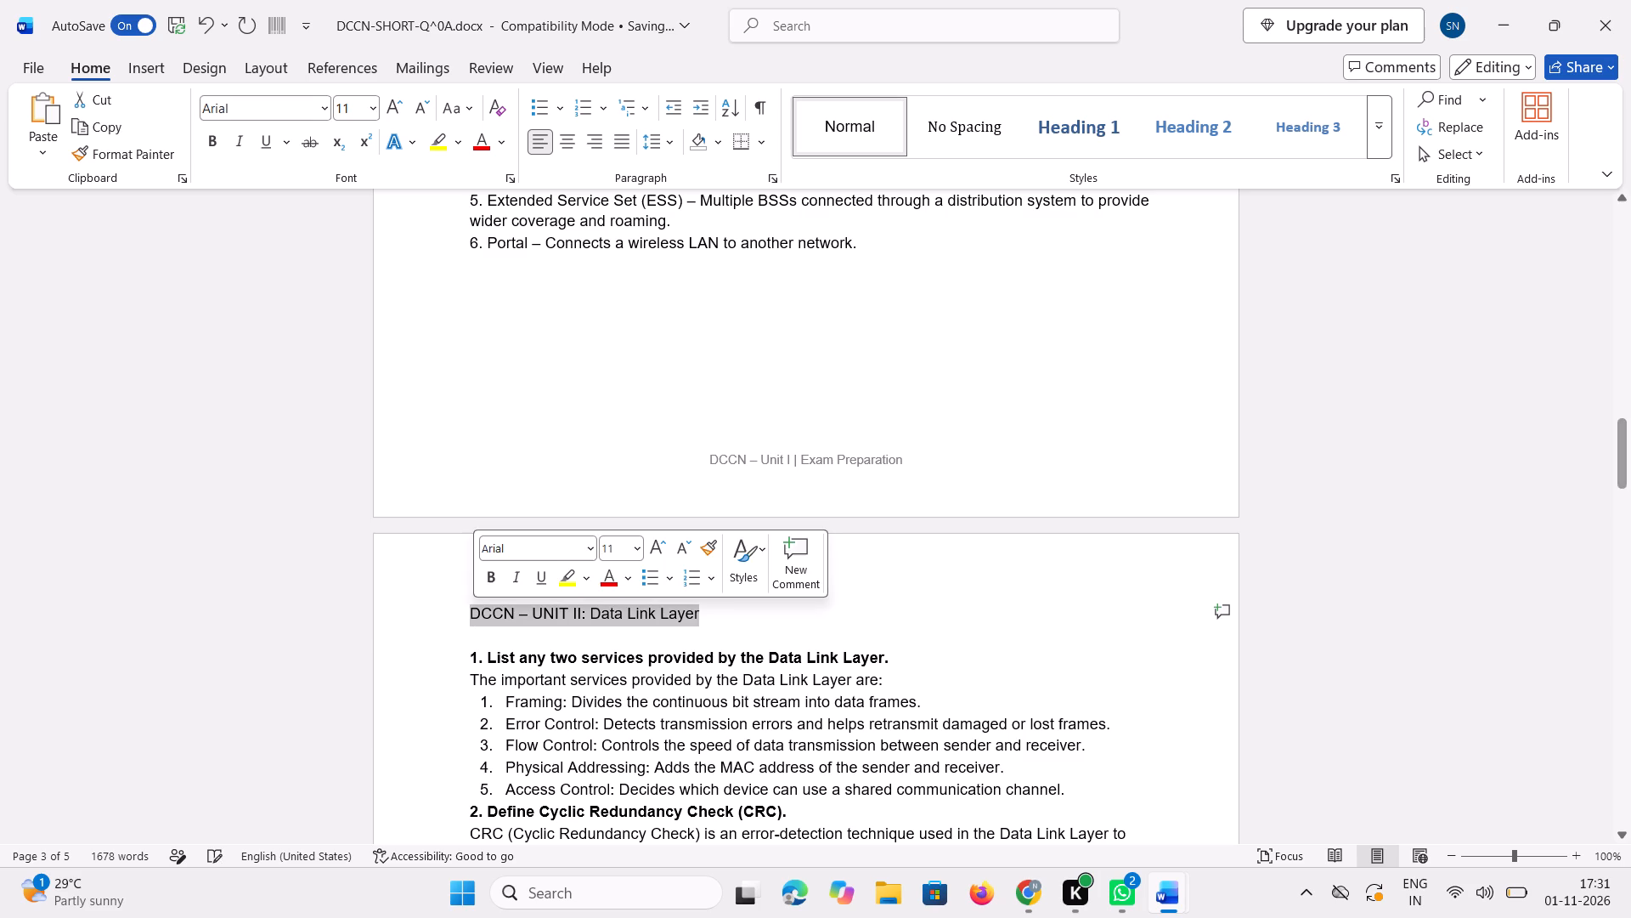
left_click(1078, 126)
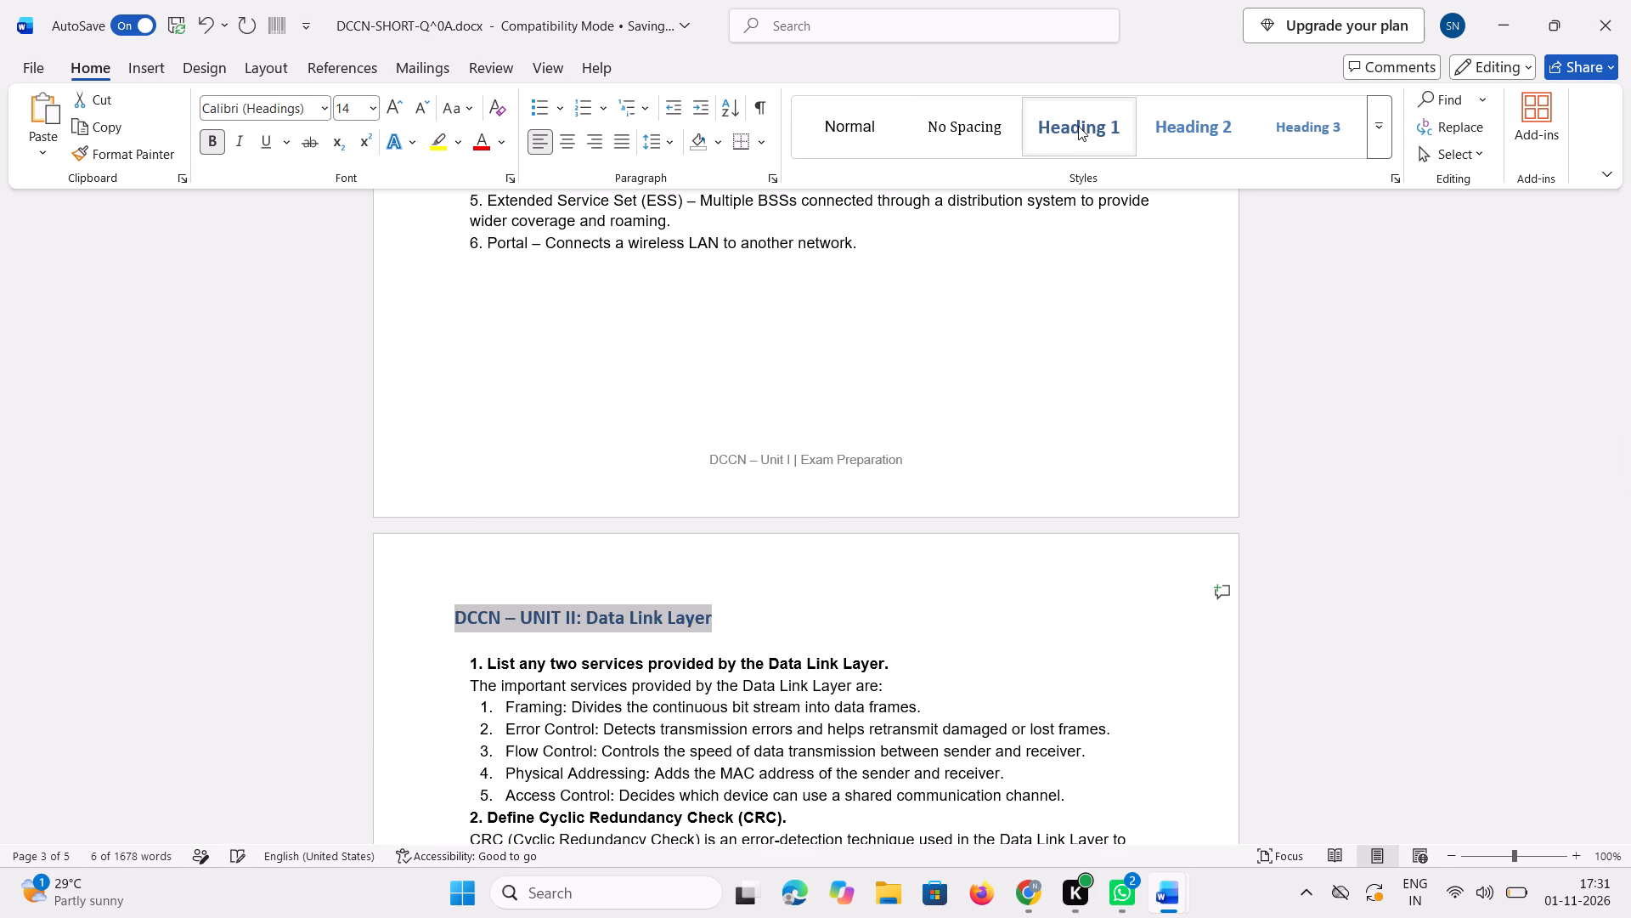
left_click(892, 593)
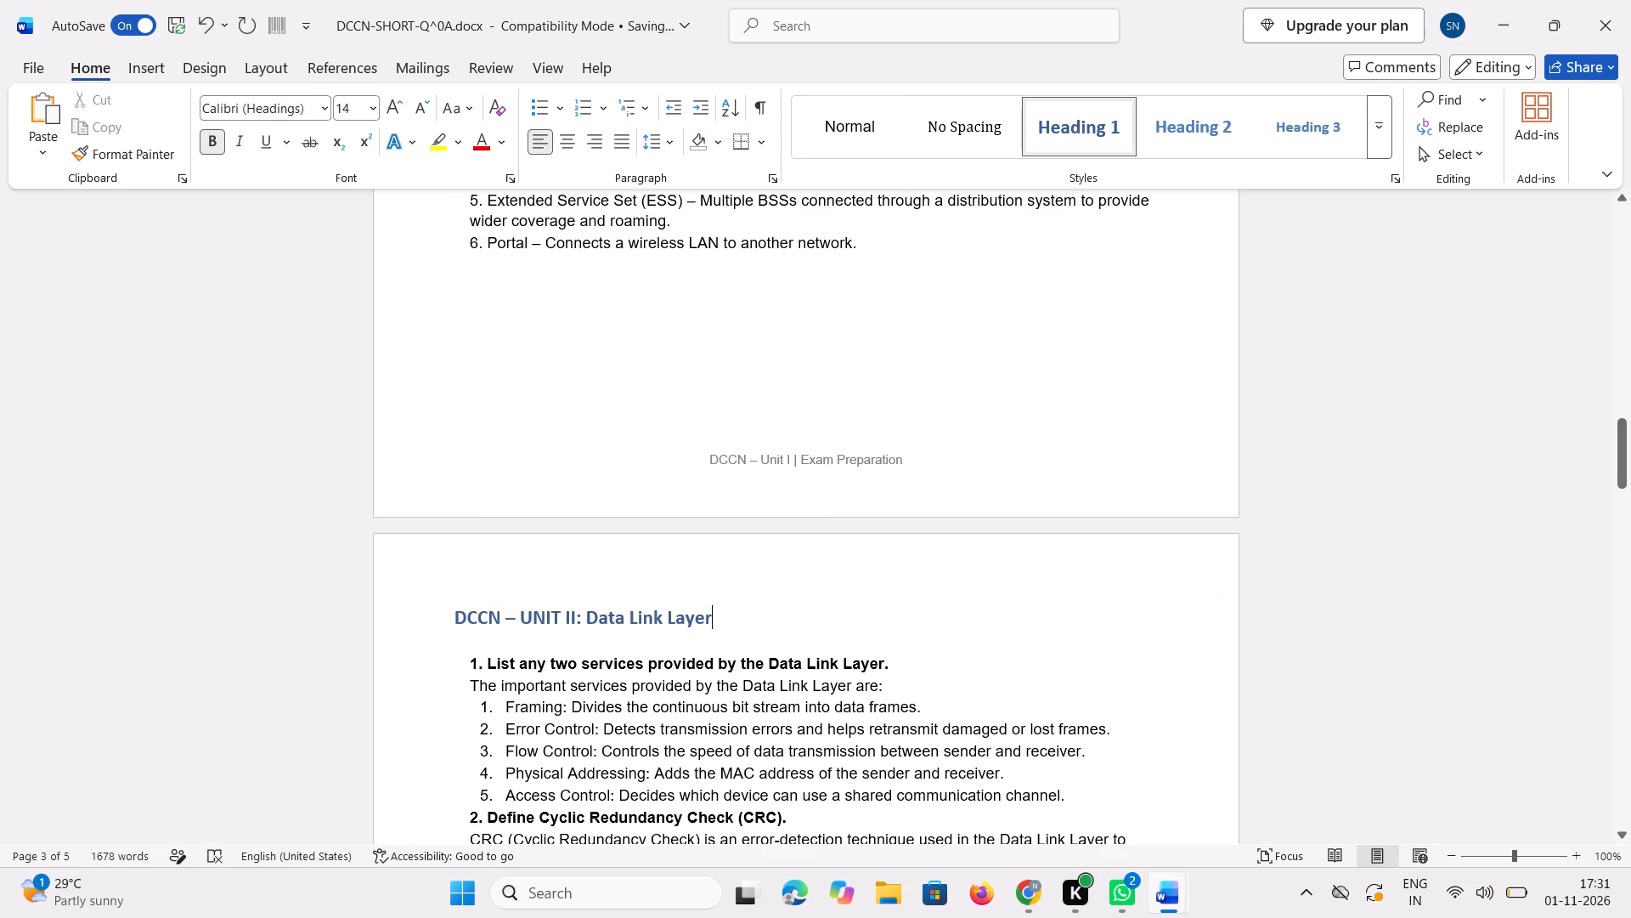
Check the font and size used for the document title, Unit 1 subtitle, first question and its answer text.
scroll(866, 563, "up", 6)
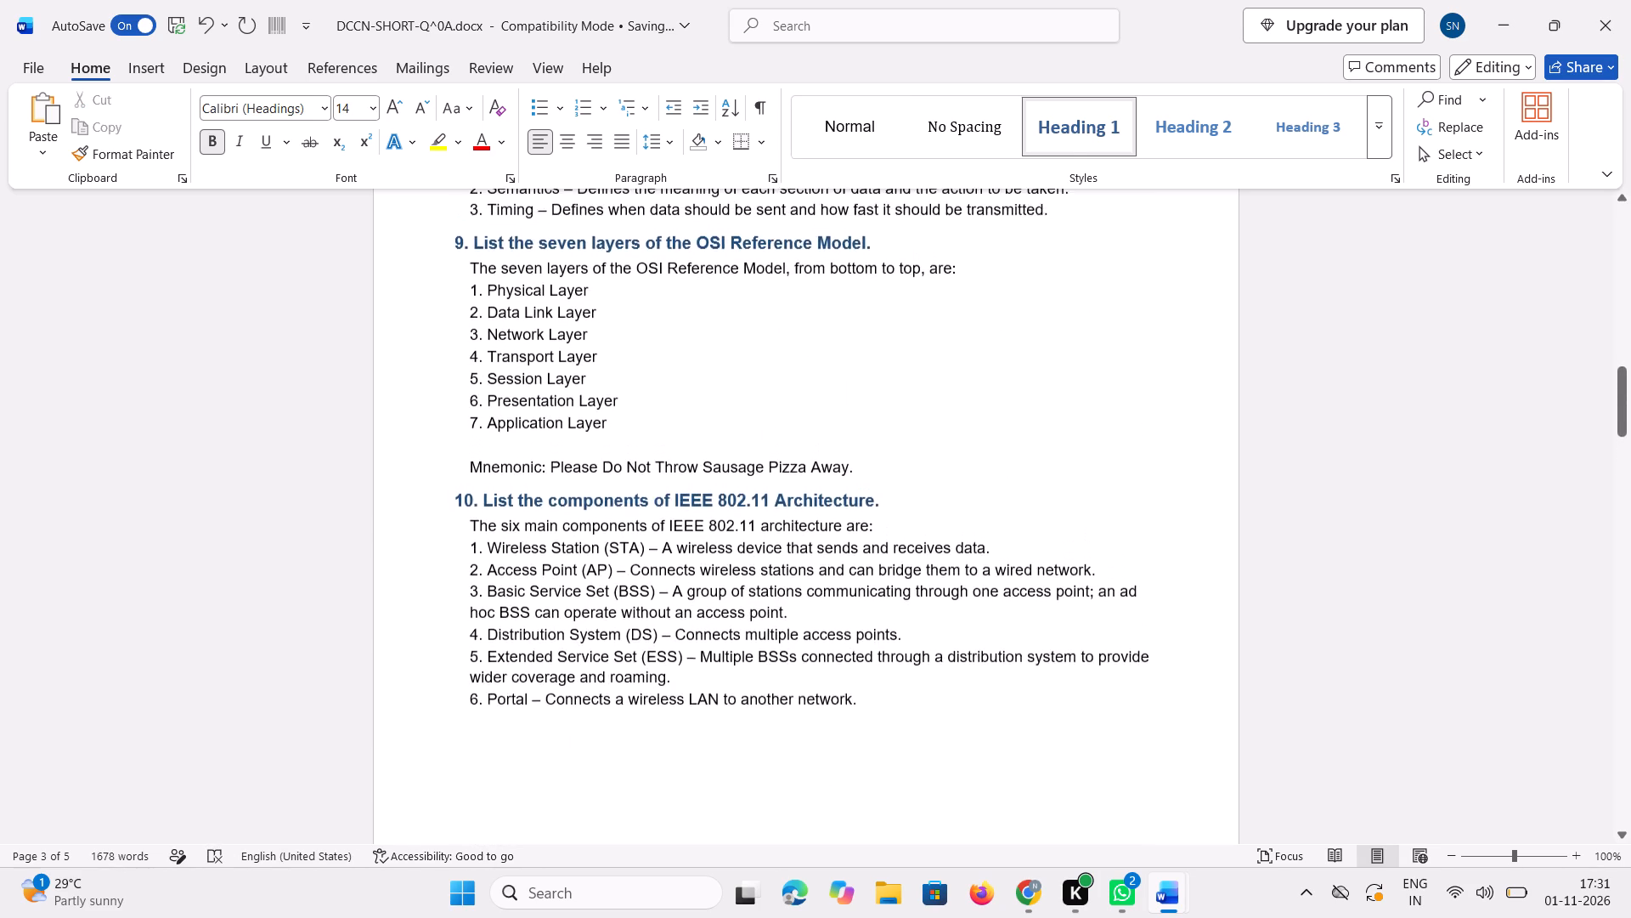
scroll(866, 563, "up", 9)
scroll(866, 563, "up", 20)
scroll(866, 563, "up", 1)
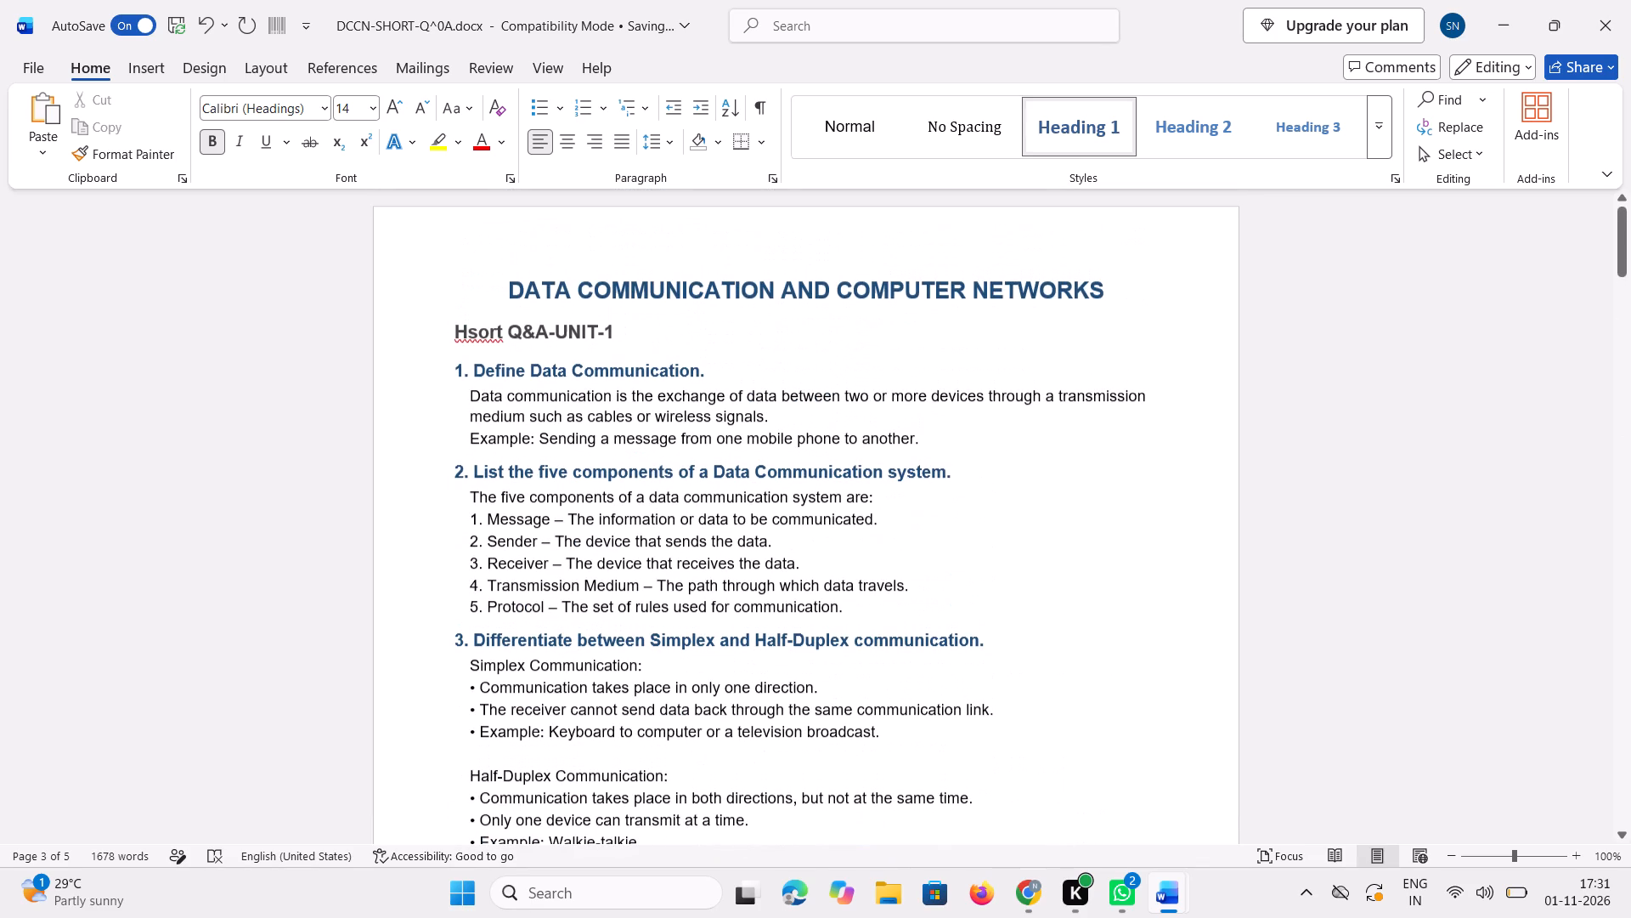
left_click(872, 285)
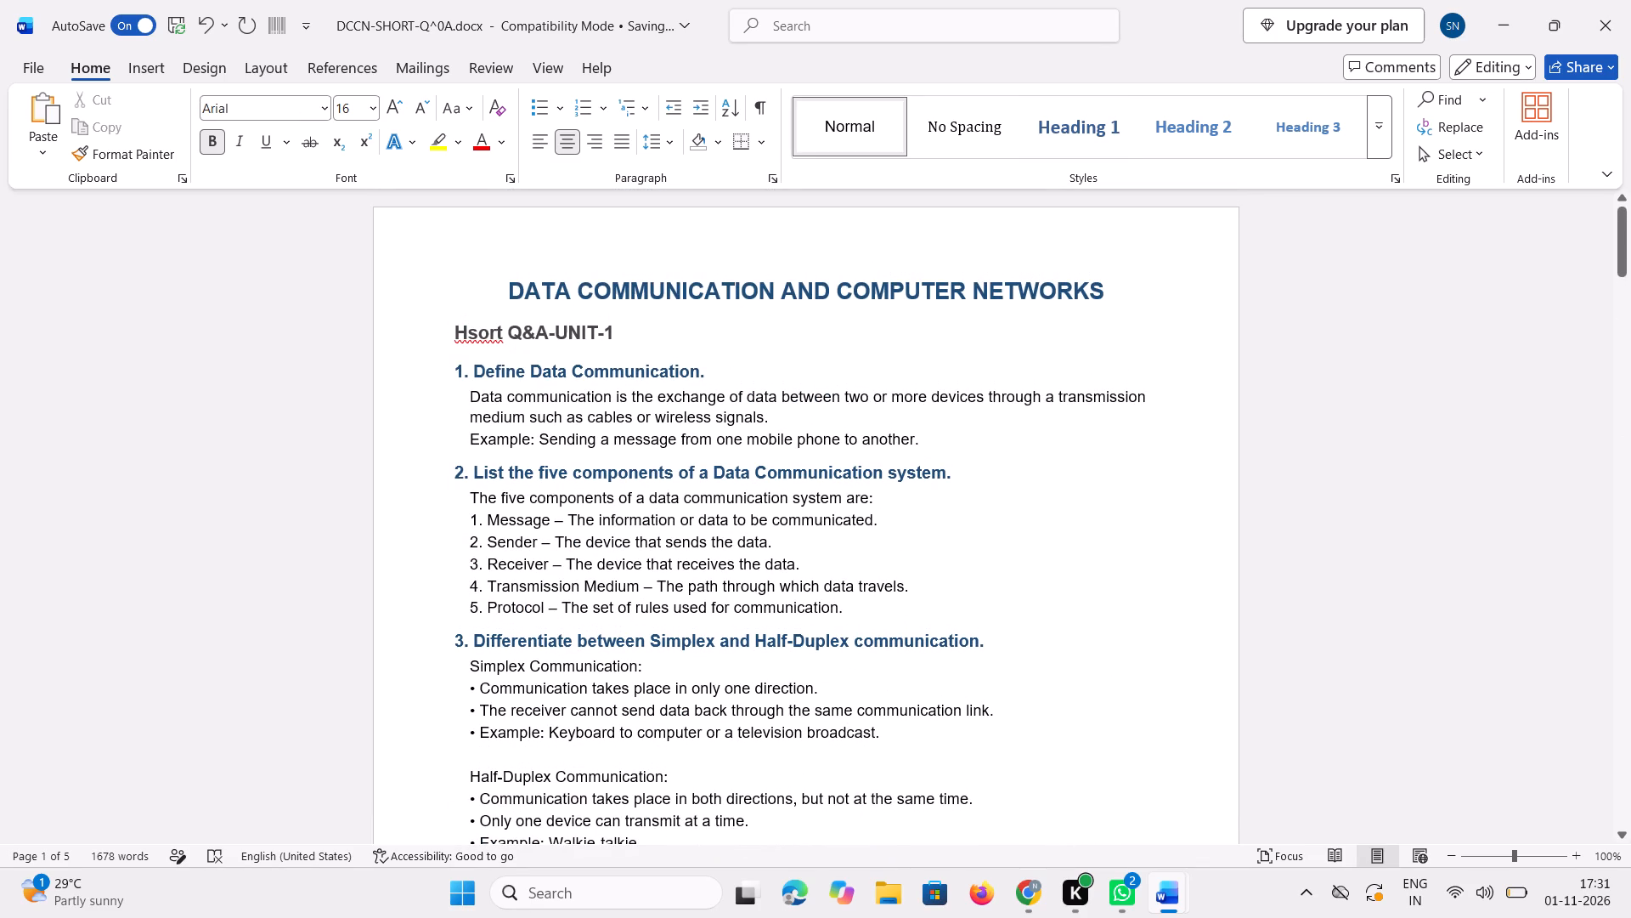
left_click_drag(782, 295, 871, 302)
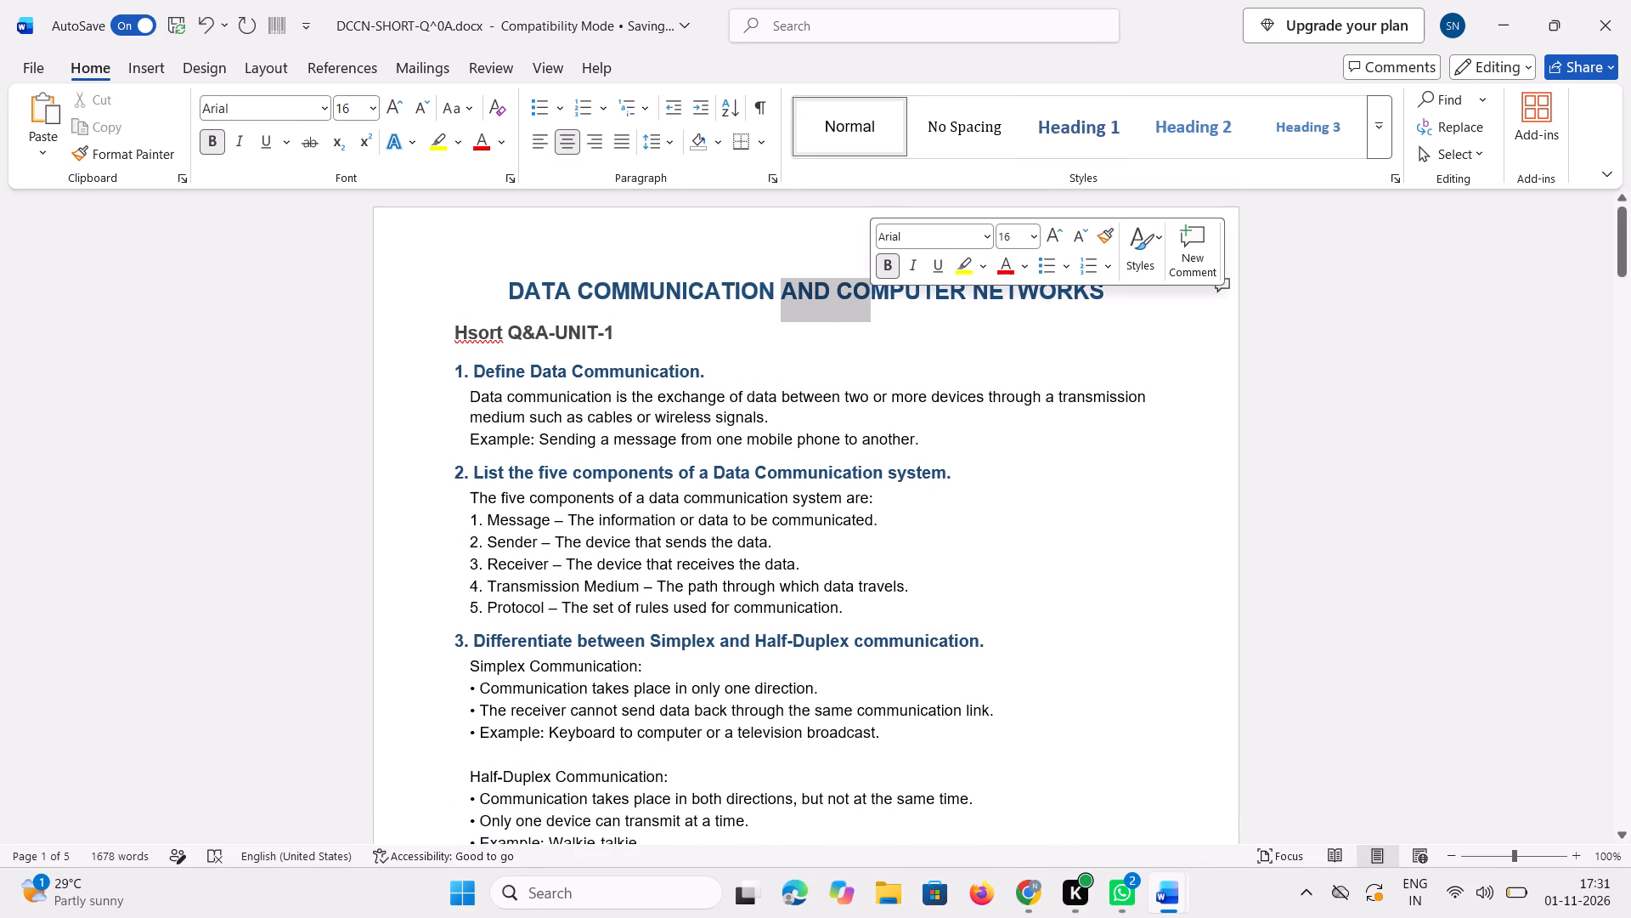
left_click(919, 329)
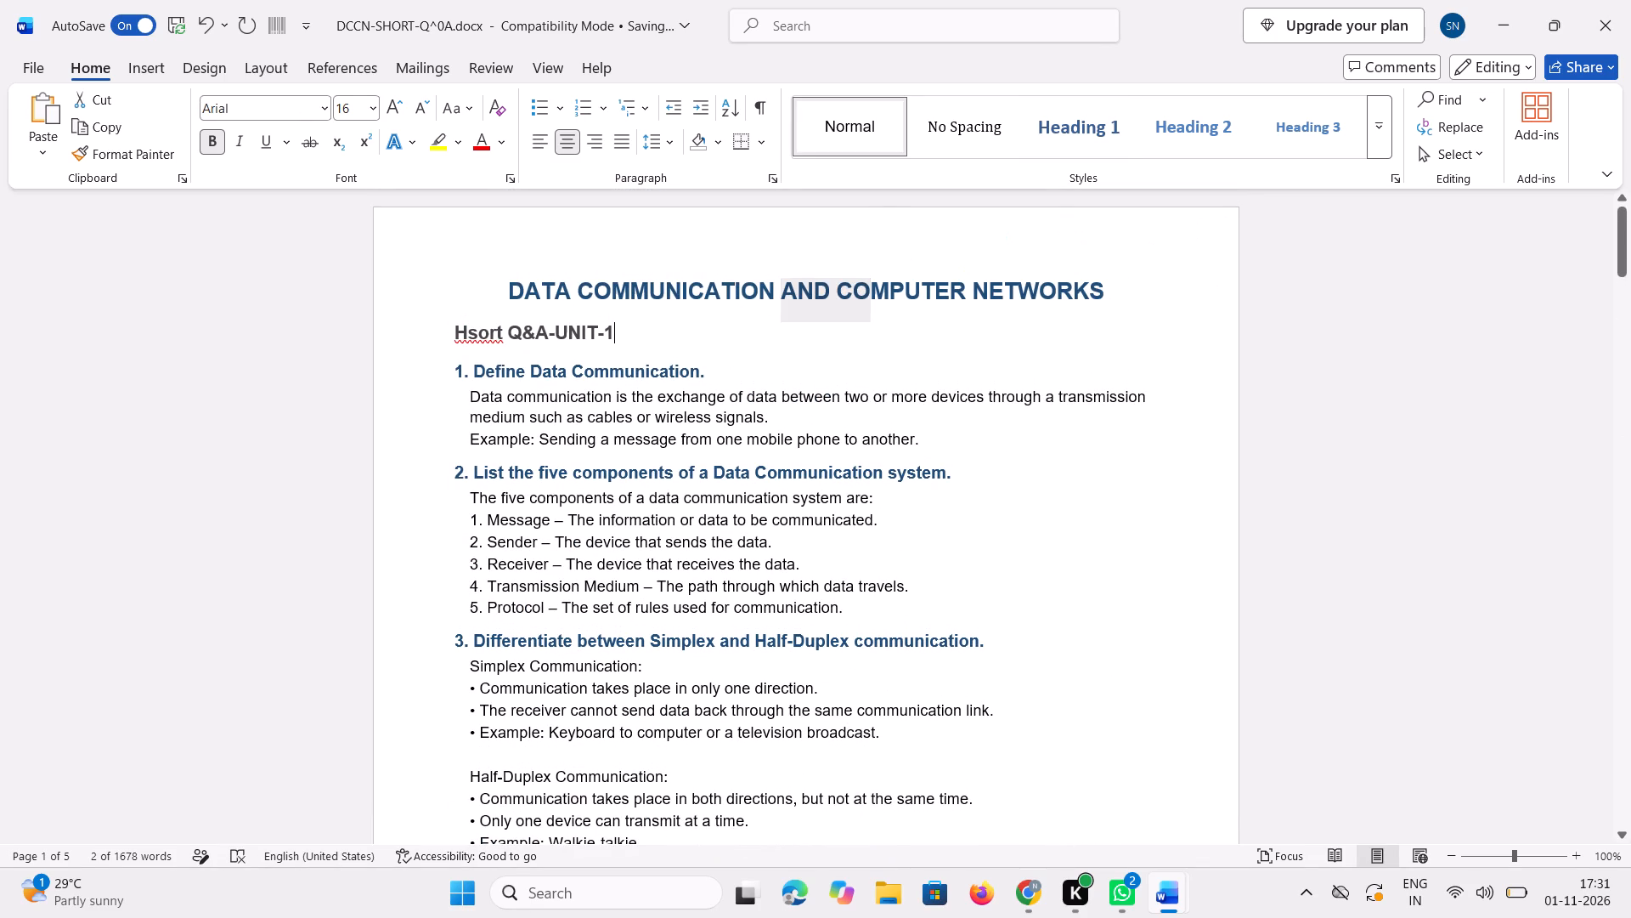
left_click(919, 329)
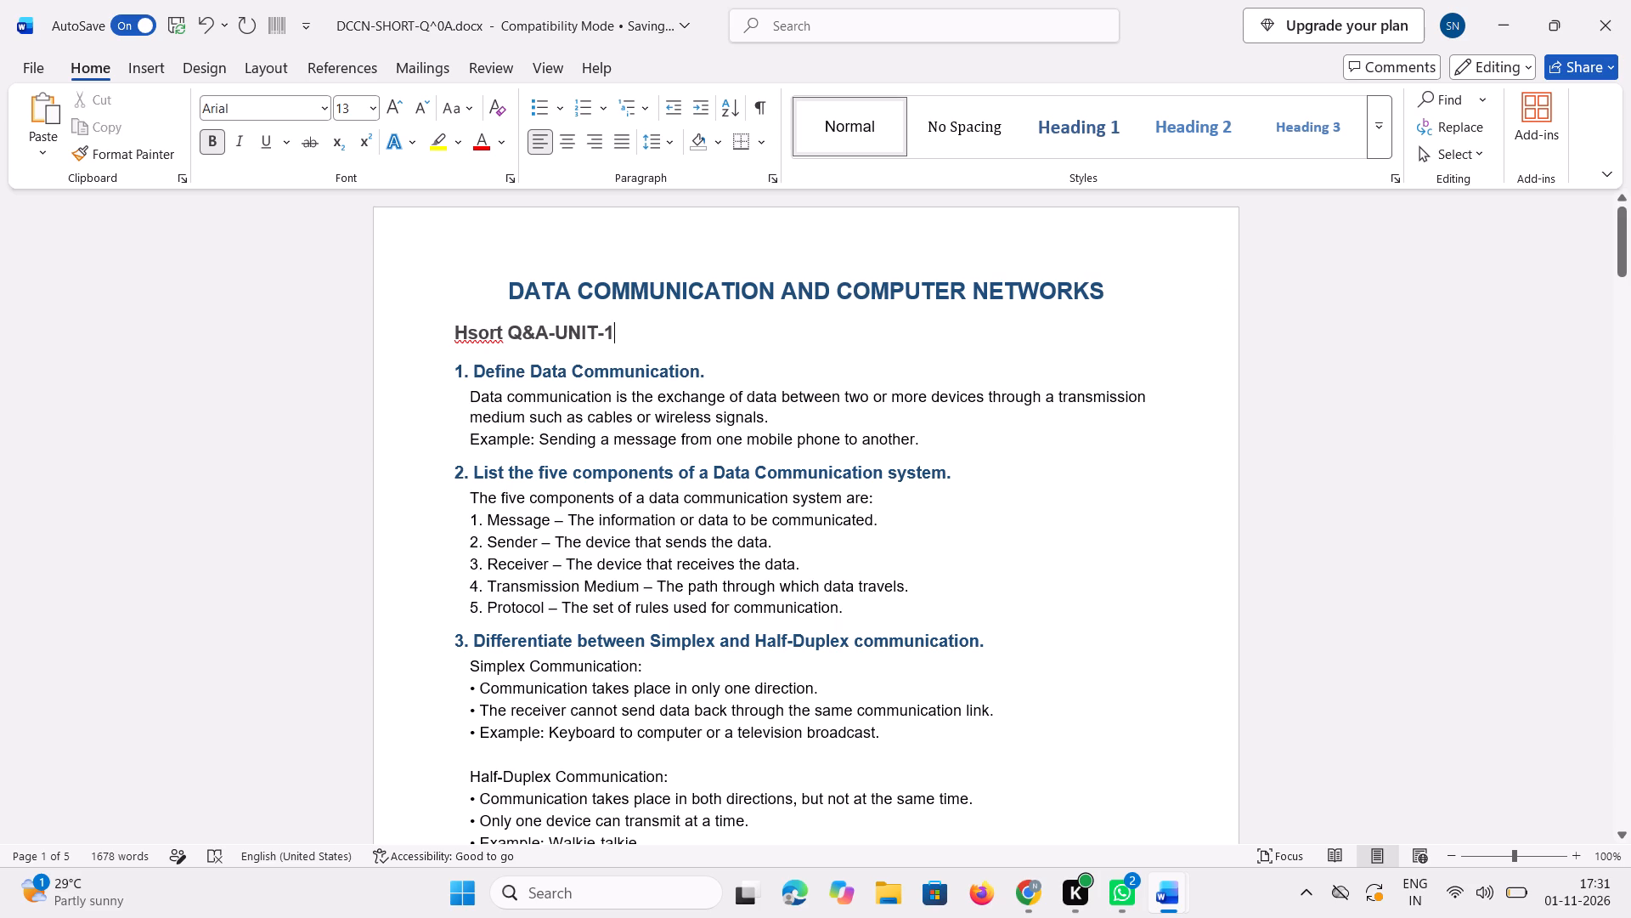
left_click_drag(611, 330, 542, 330)
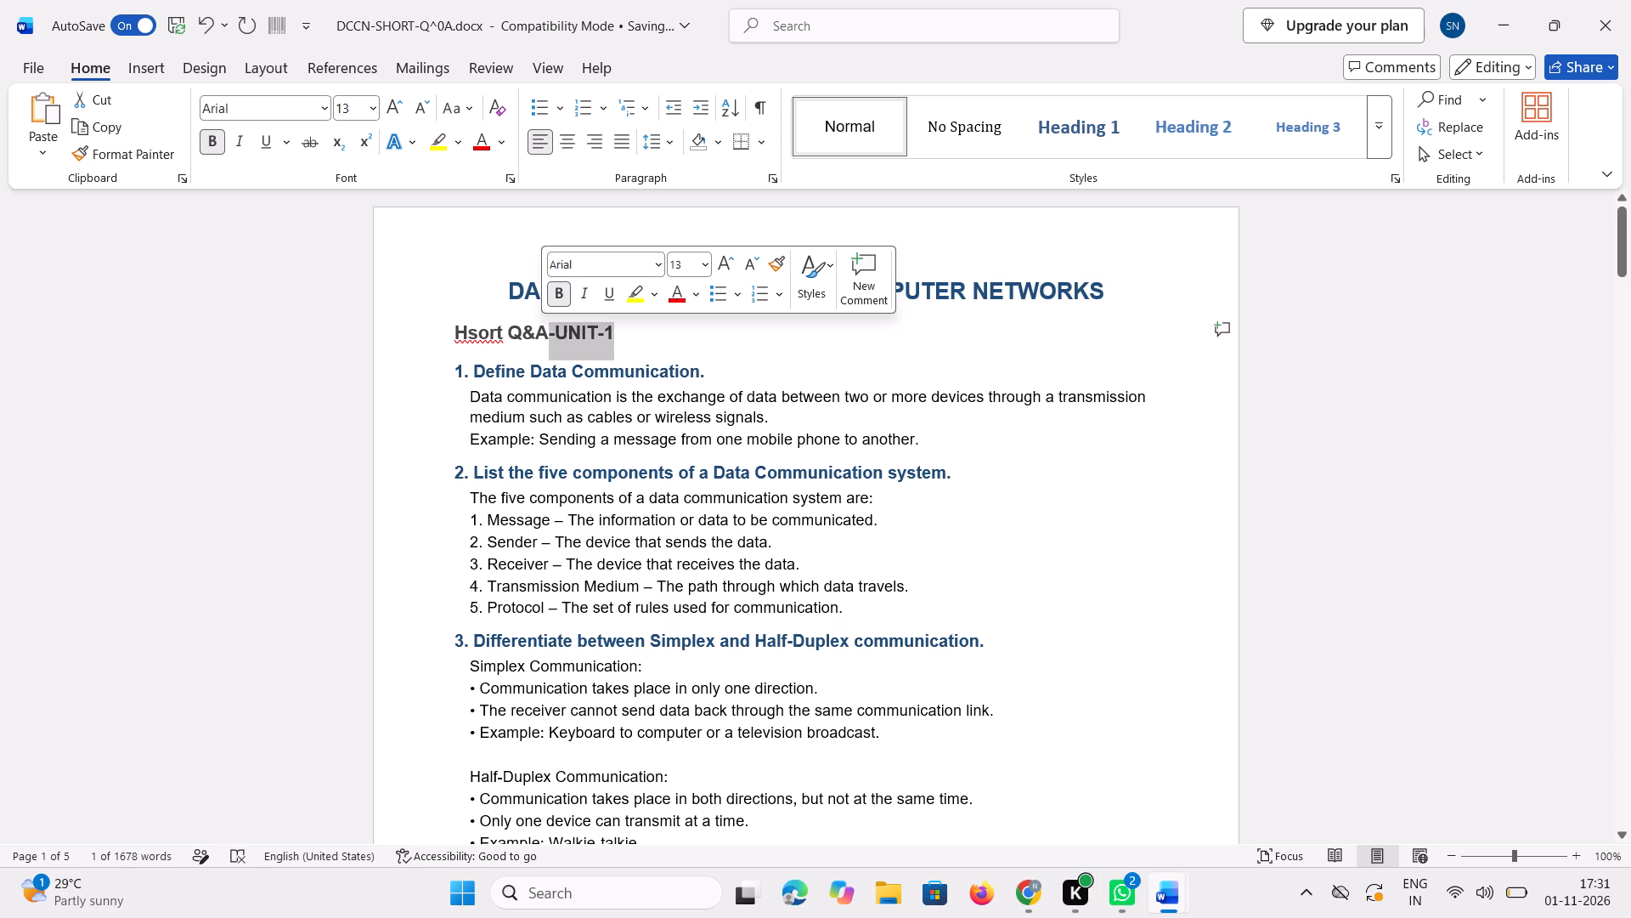
left_click(714, 346)
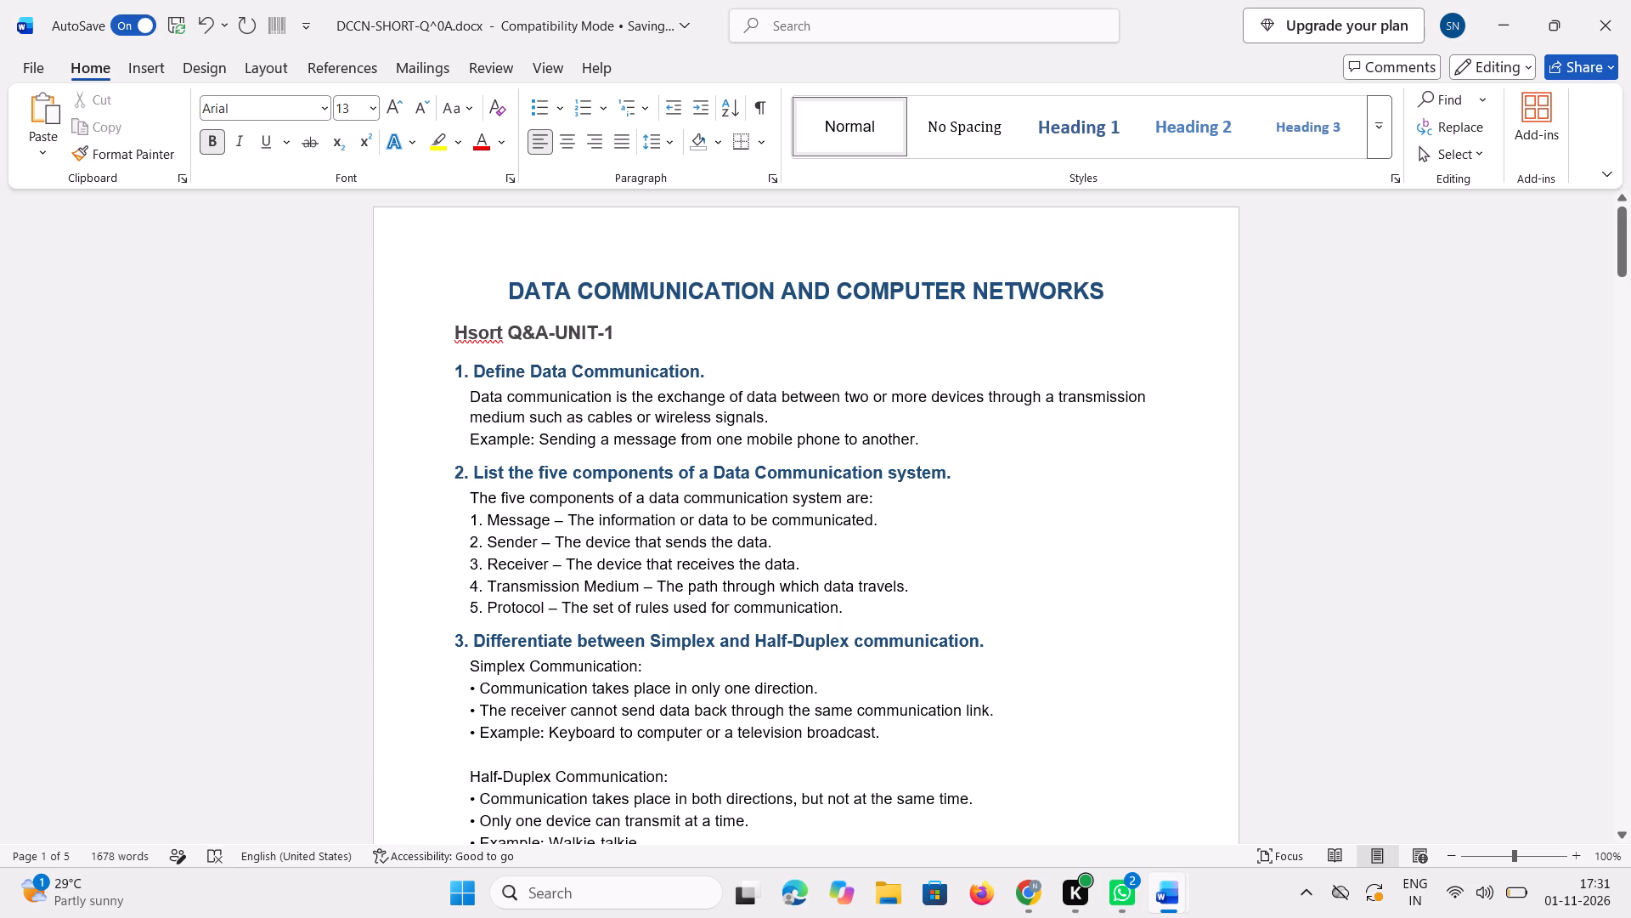
left_click_drag(652, 372, 617, 380)
left_click(812, 397)
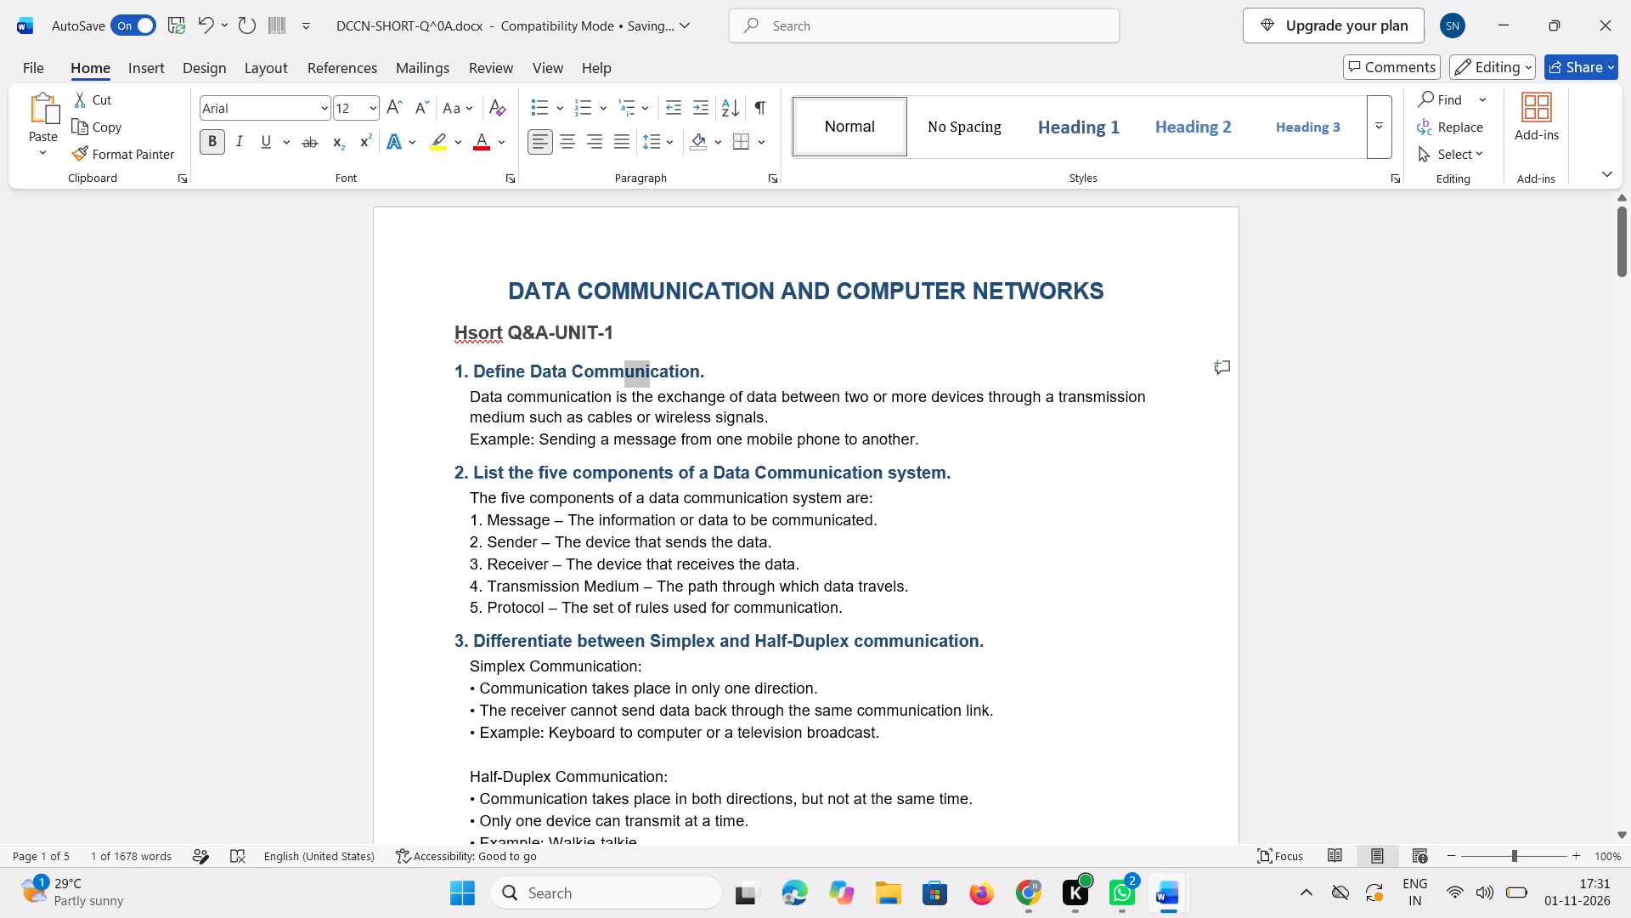
left_click_drag(791, 397, 733, 414)
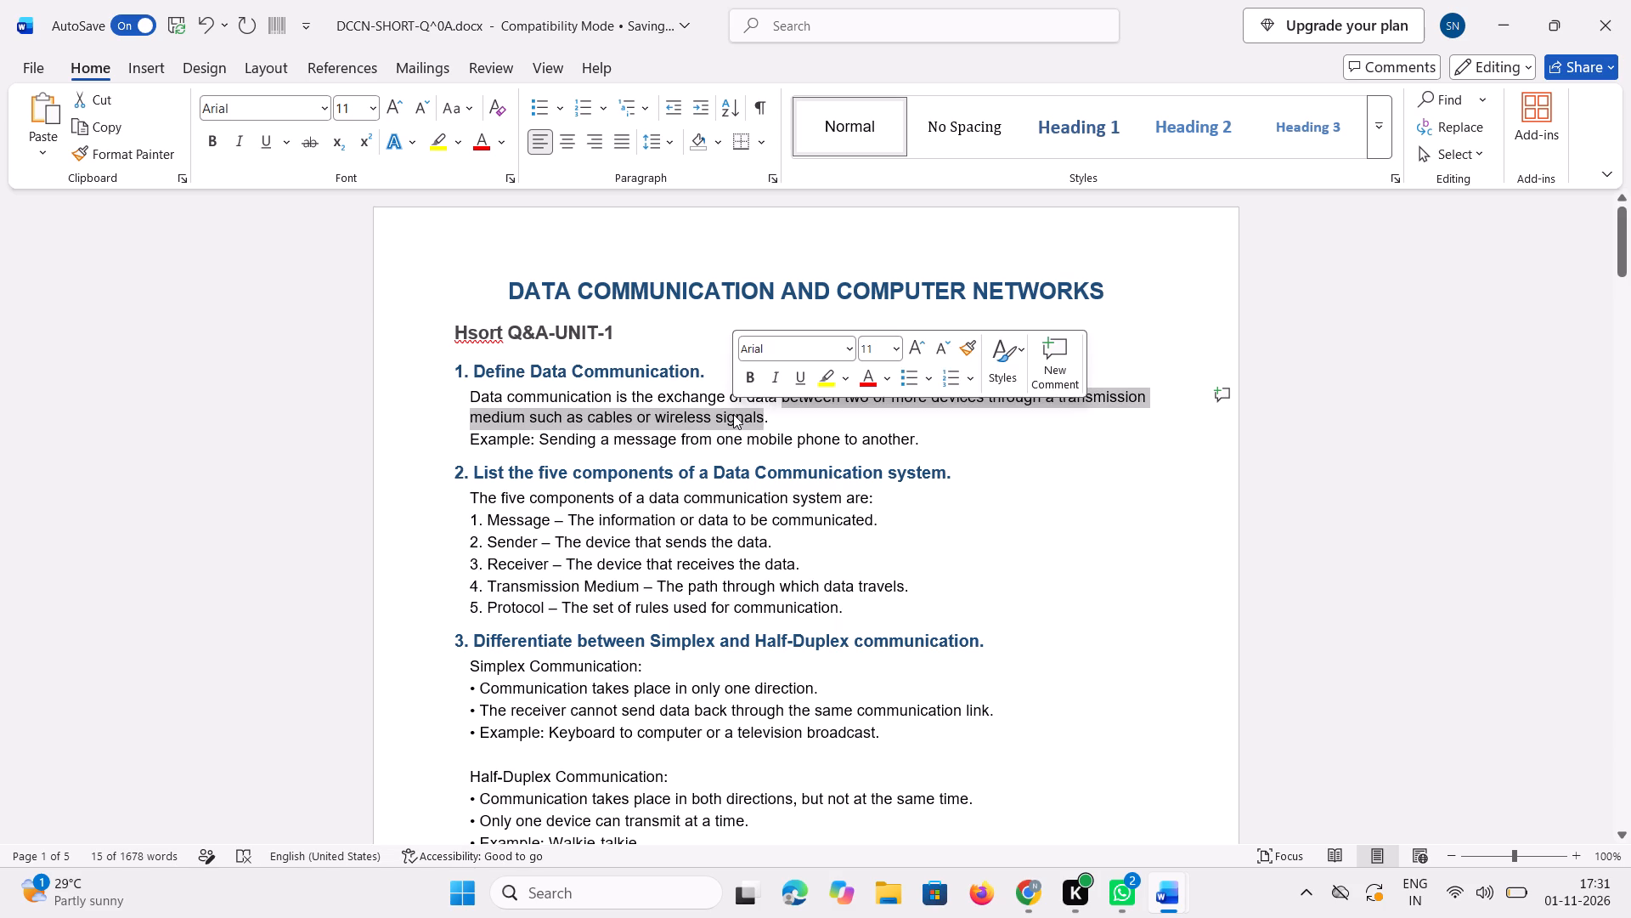
left_click(970, 420)
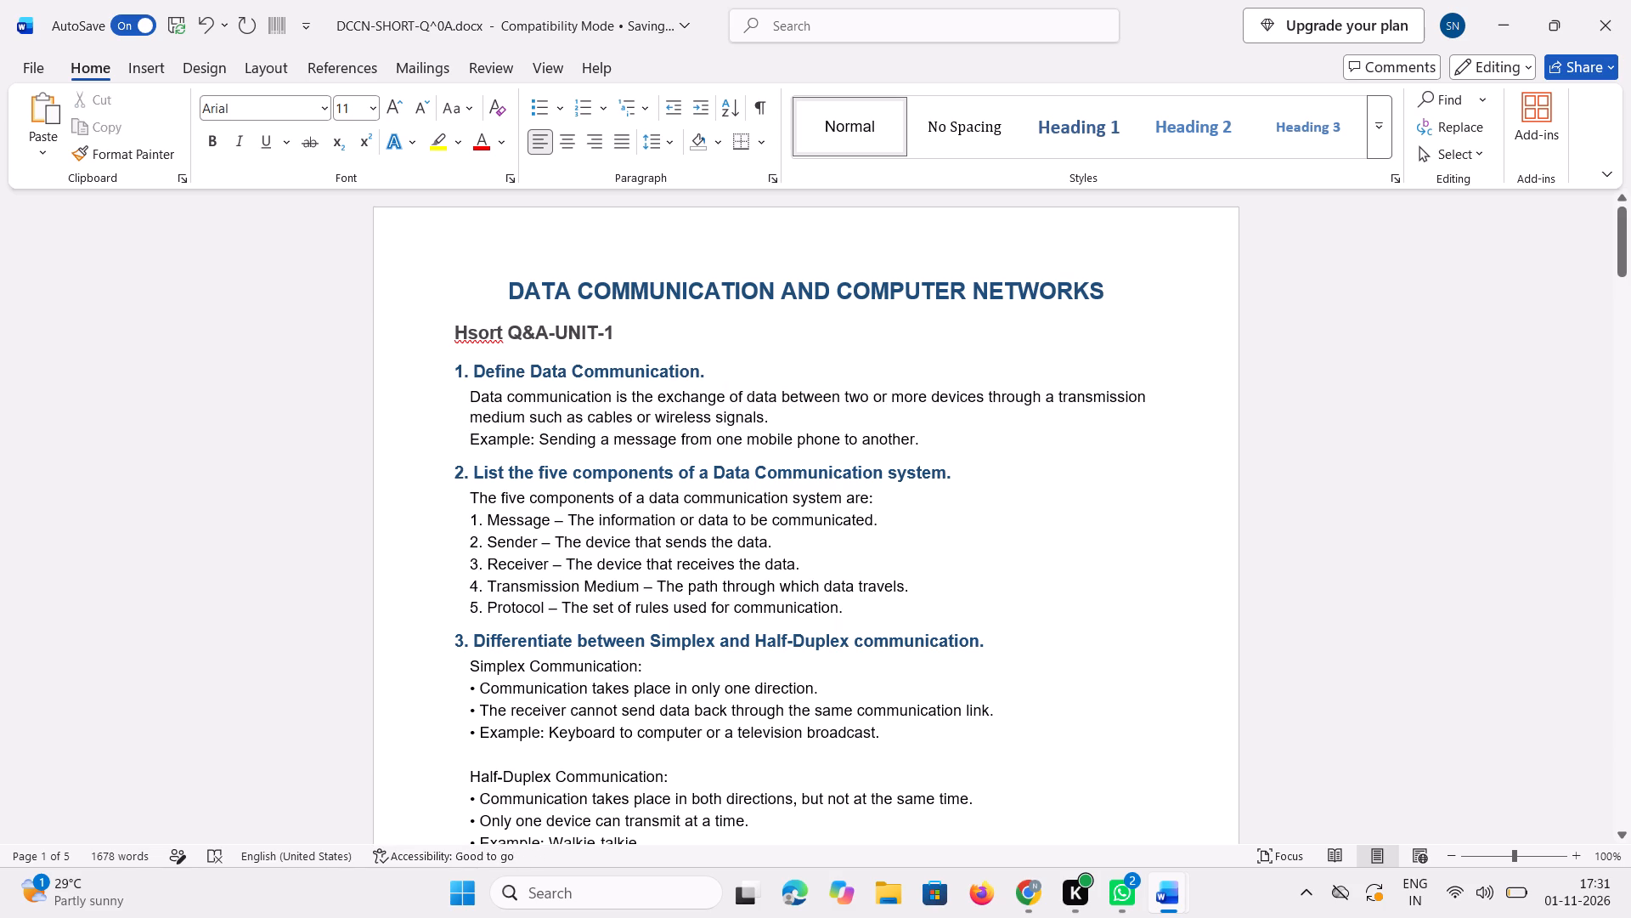
left_click_drag(675, 369, 651, 369)
left_click(734, 395)
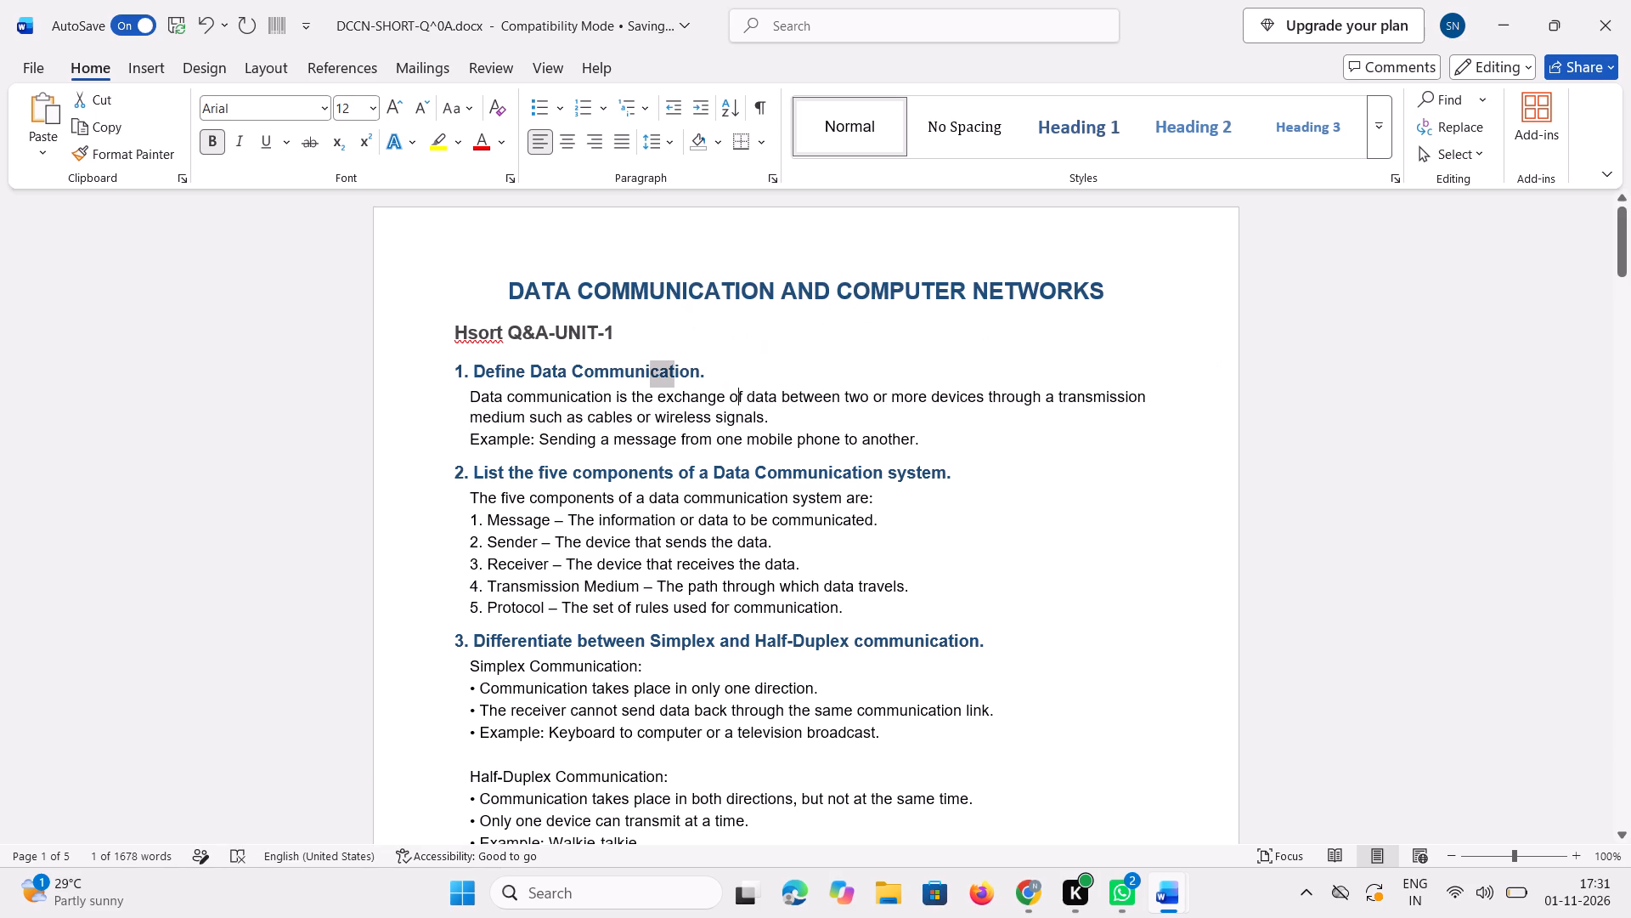
left_click_drag(734, 395, 661, 396)
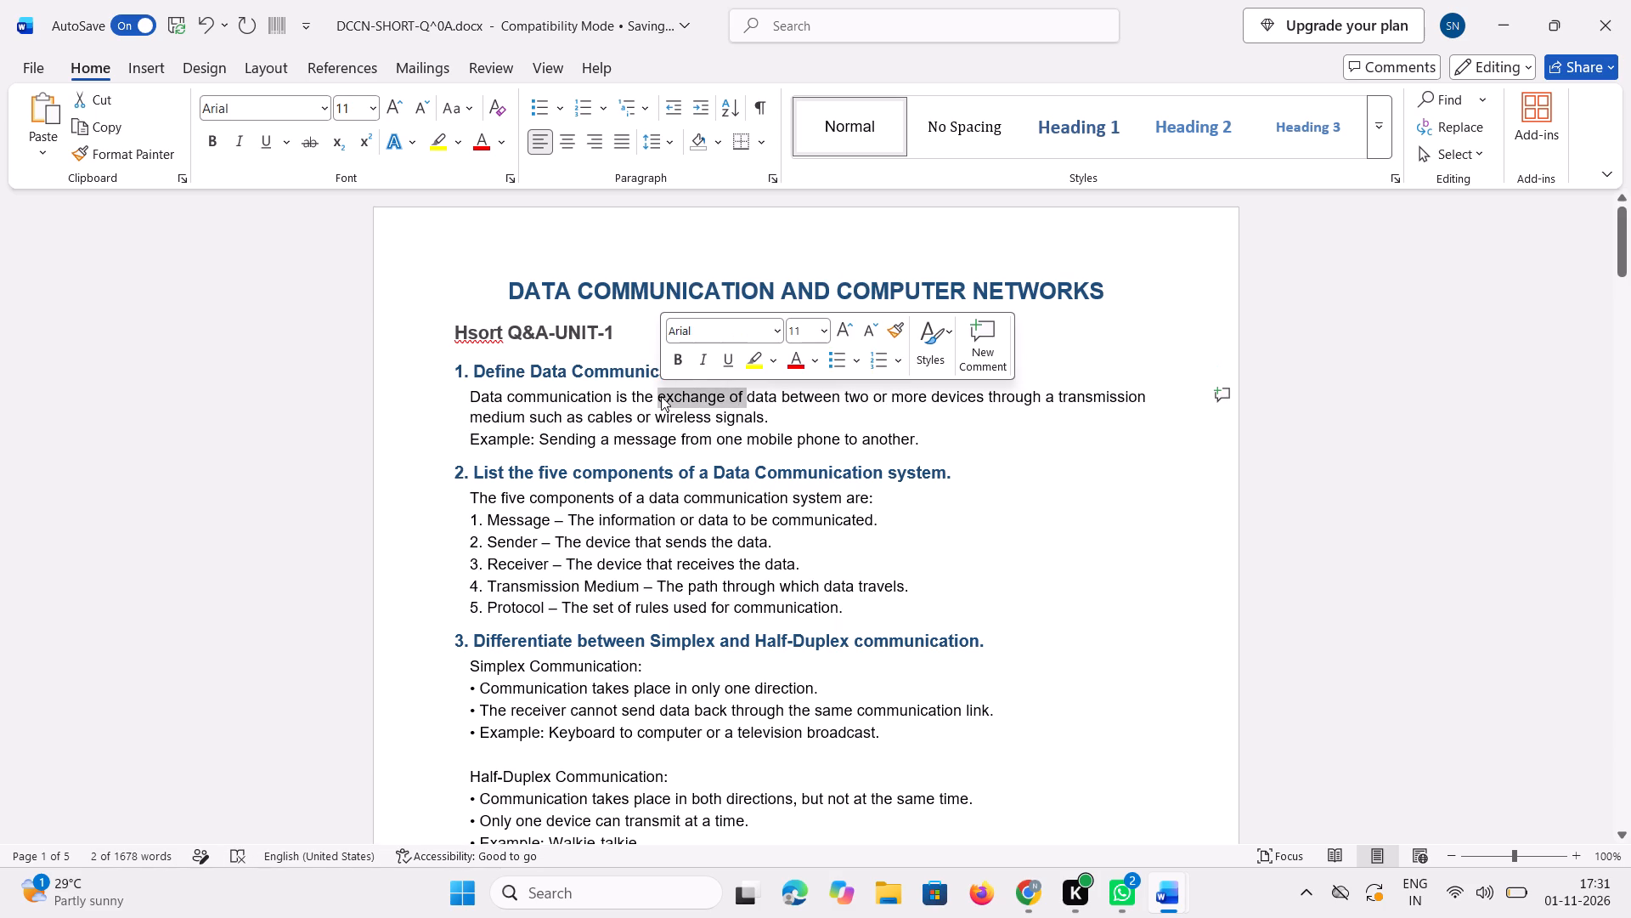
left_click(707, 404)
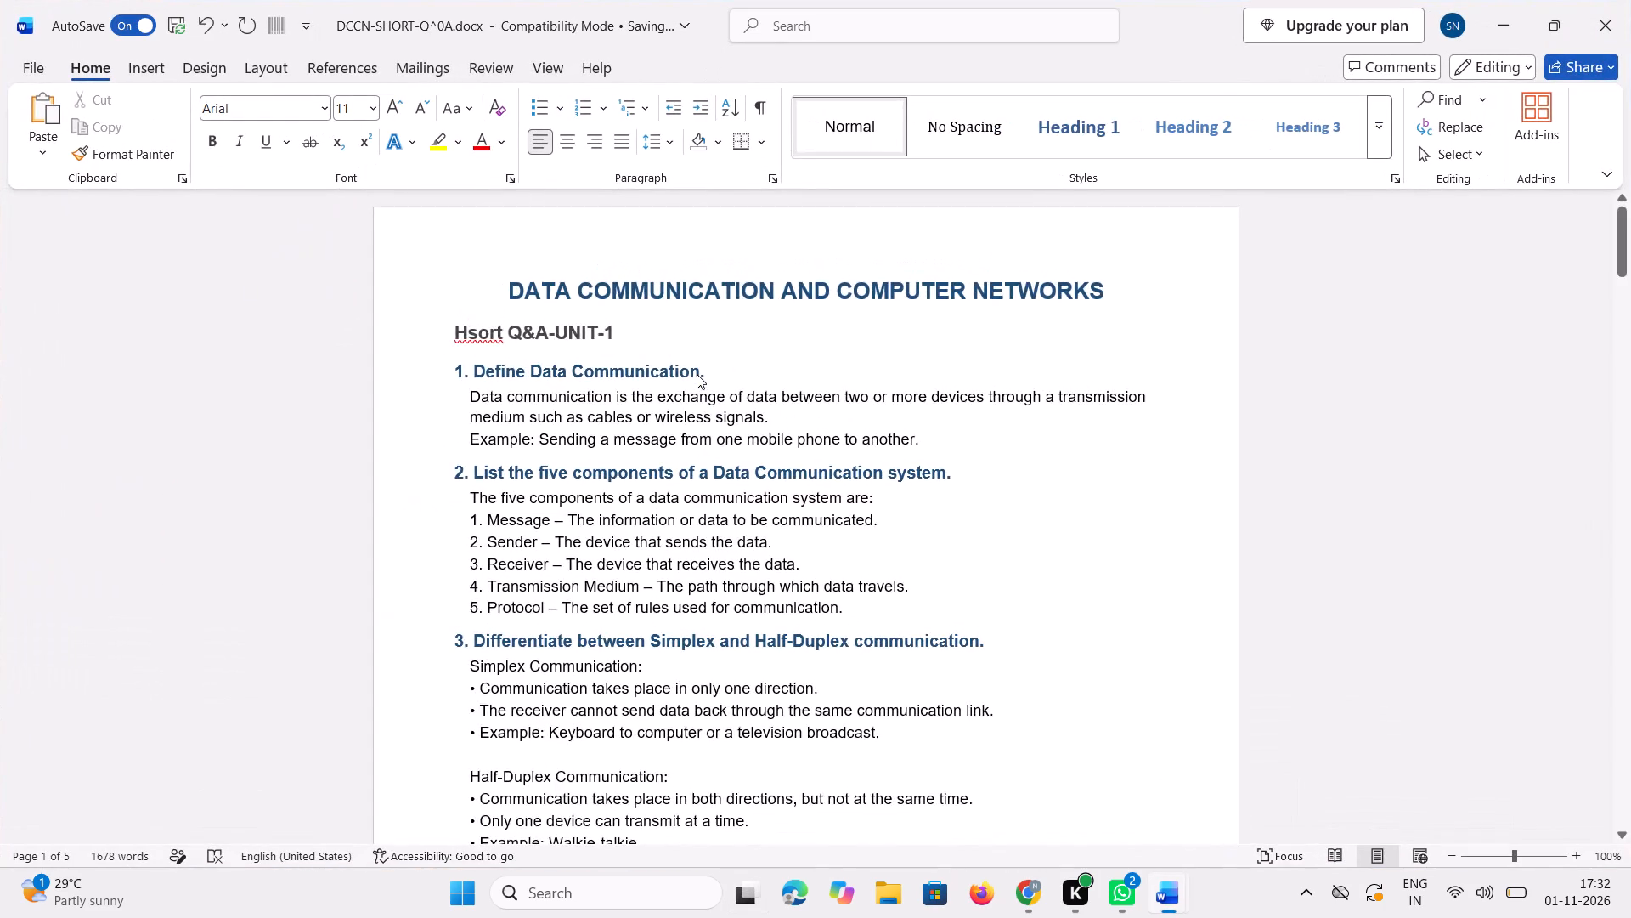
Look through the Unit II answers from the end of the document back up to the unit heading.
scroll(697, 374, "down", 19)
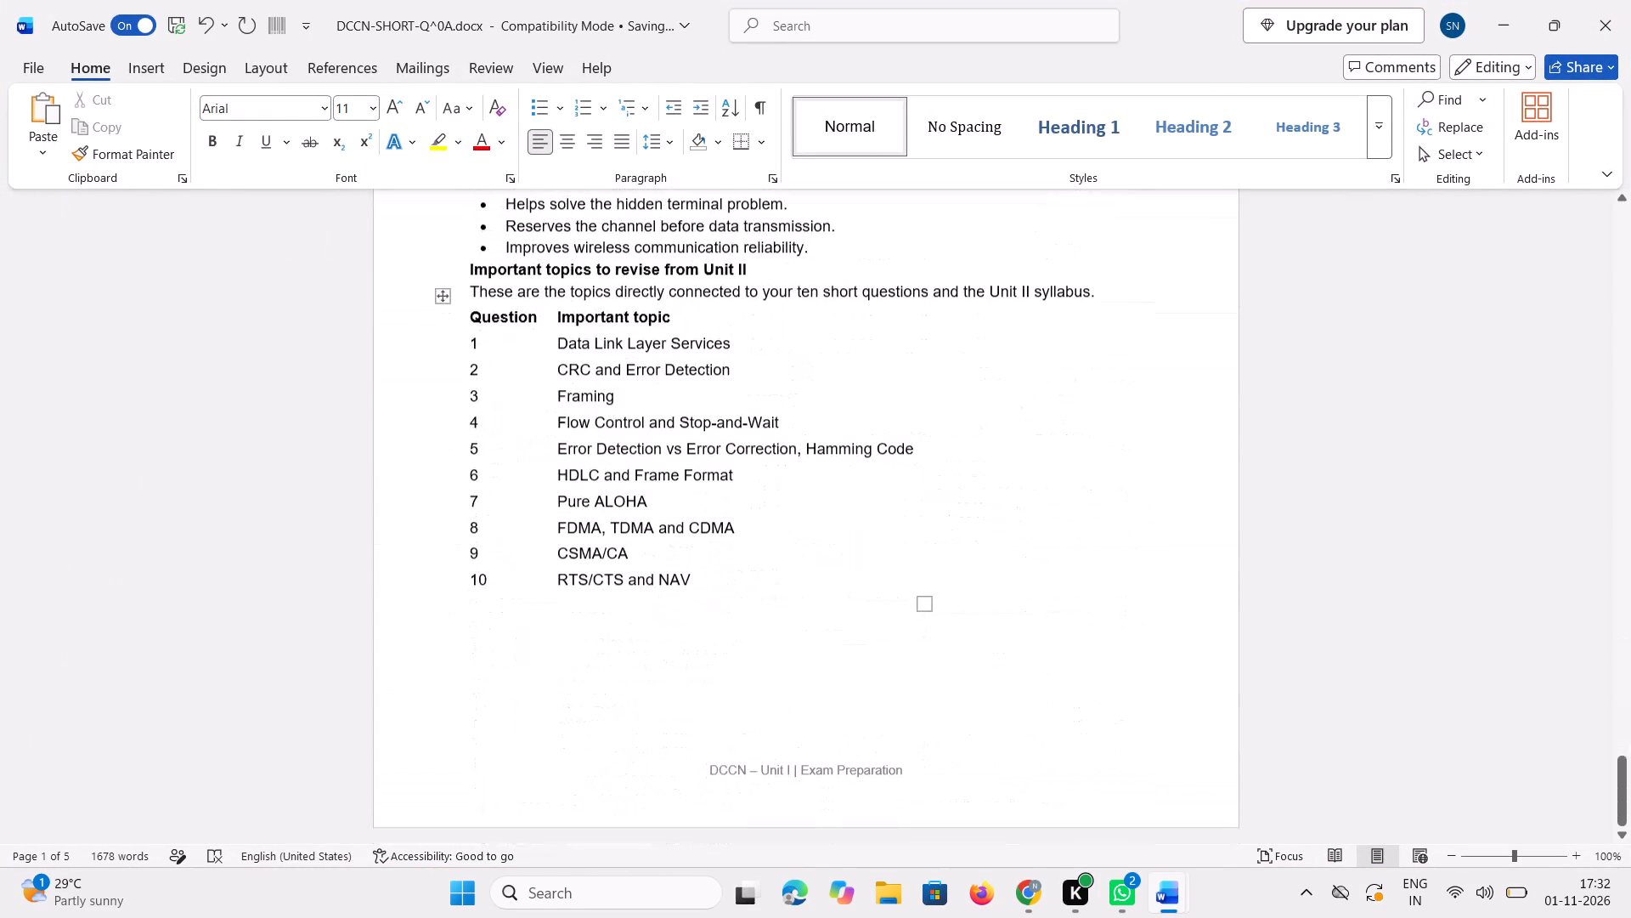
scroll(697, 374, "down", 3)
scroll(697, 374, "up", 5)
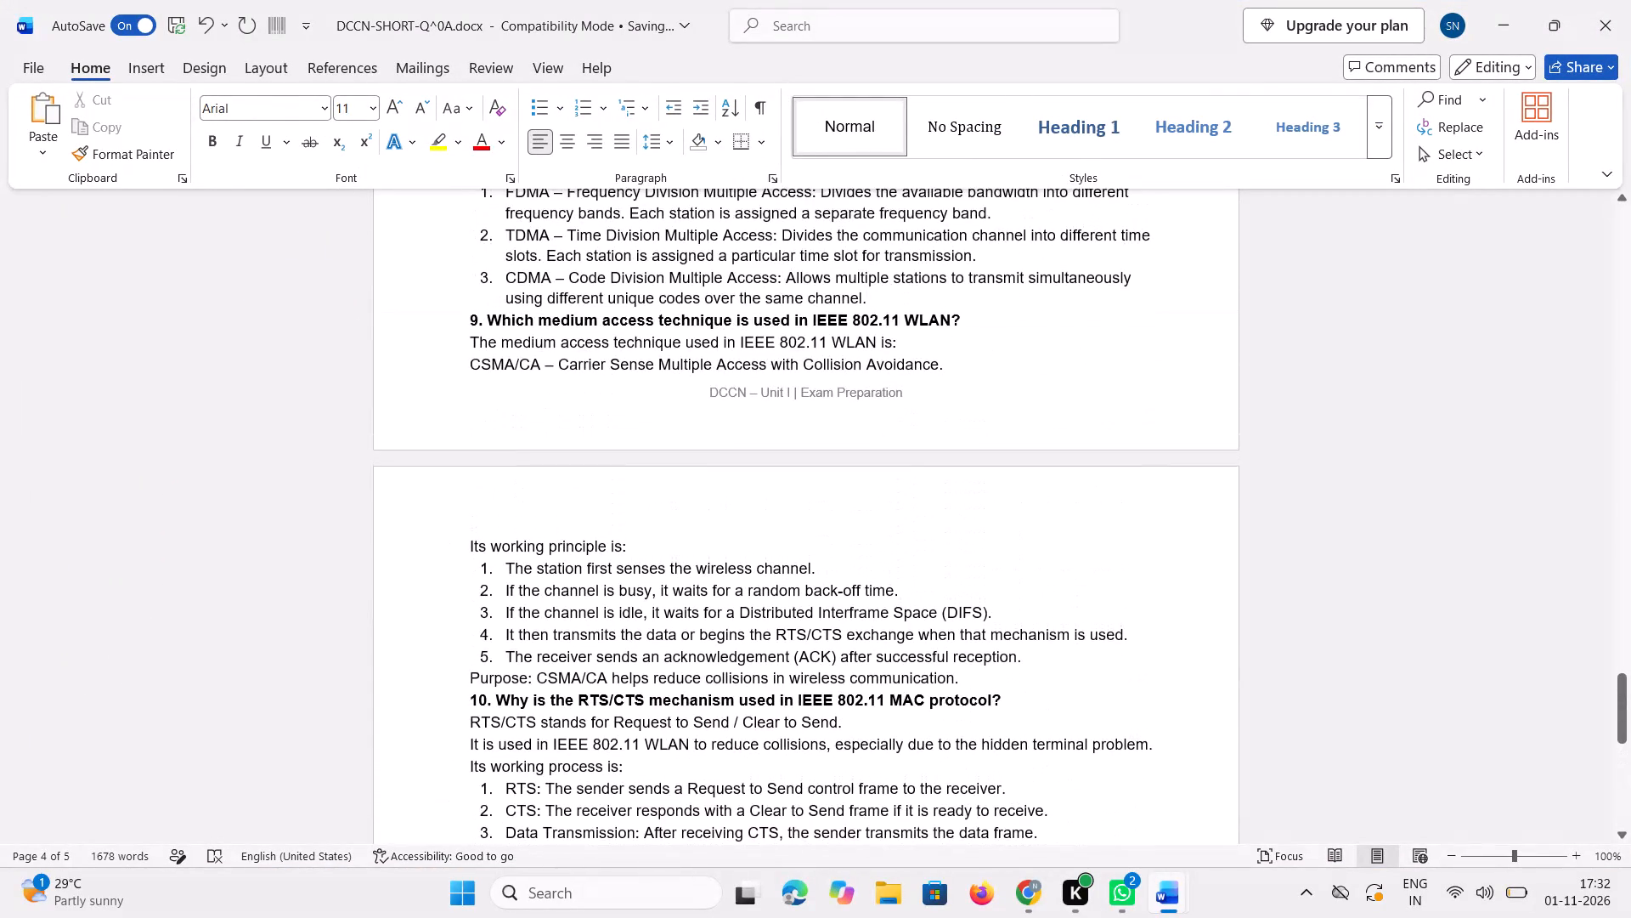
scroll(697, 374, "up", 5)
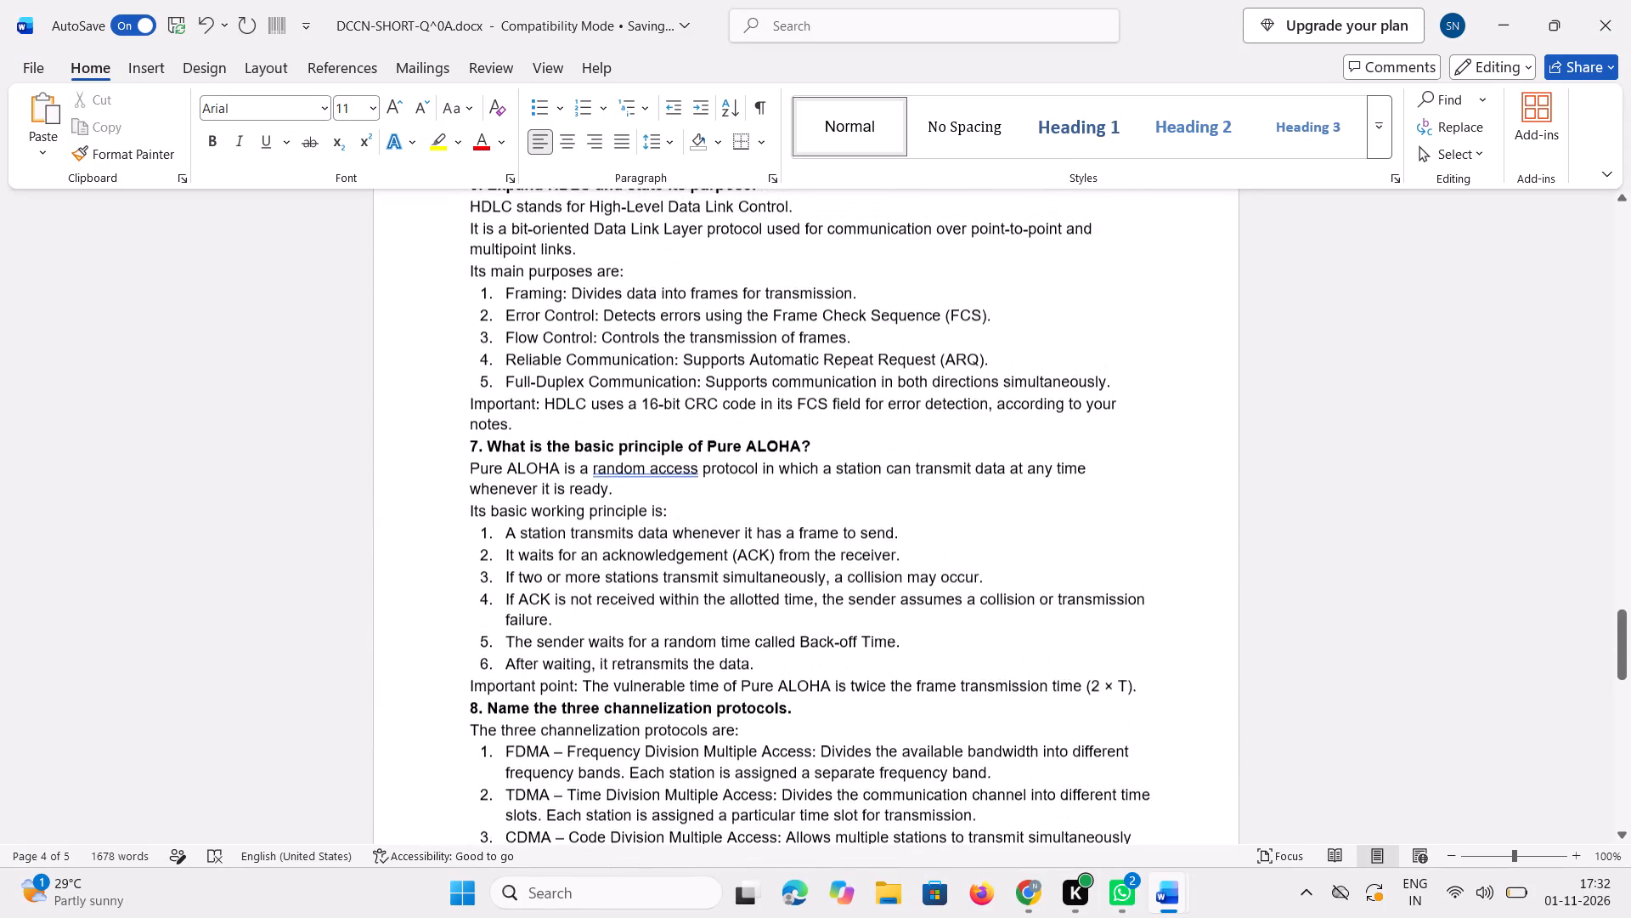
scroll(697, 374, "up", 4)
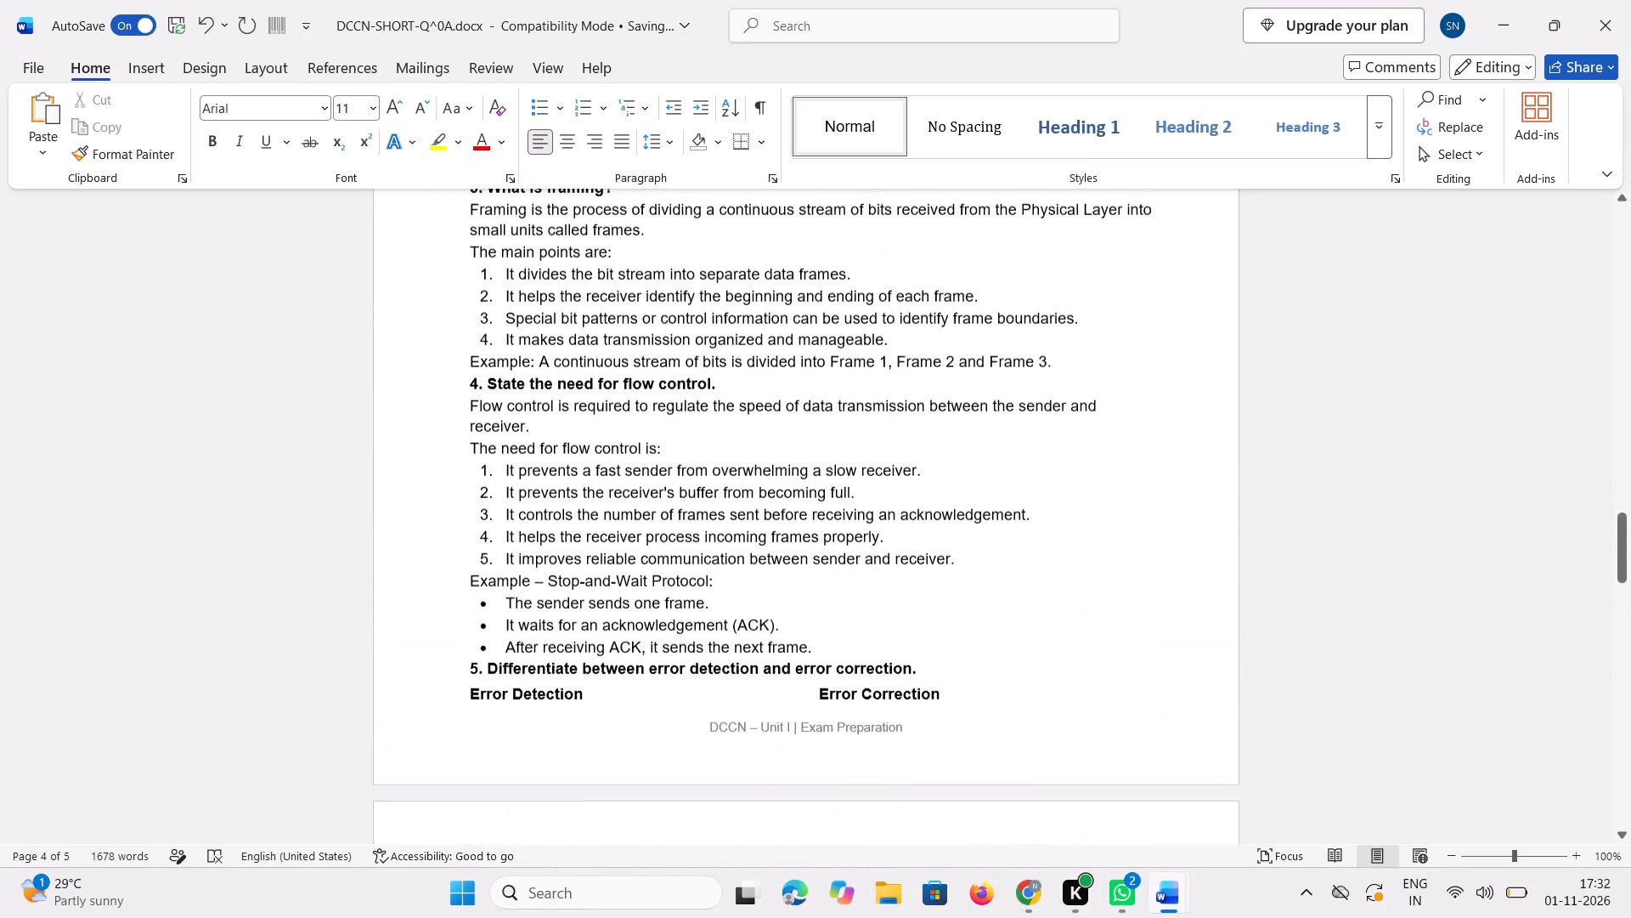
scroll(697, 374, "up", 3)
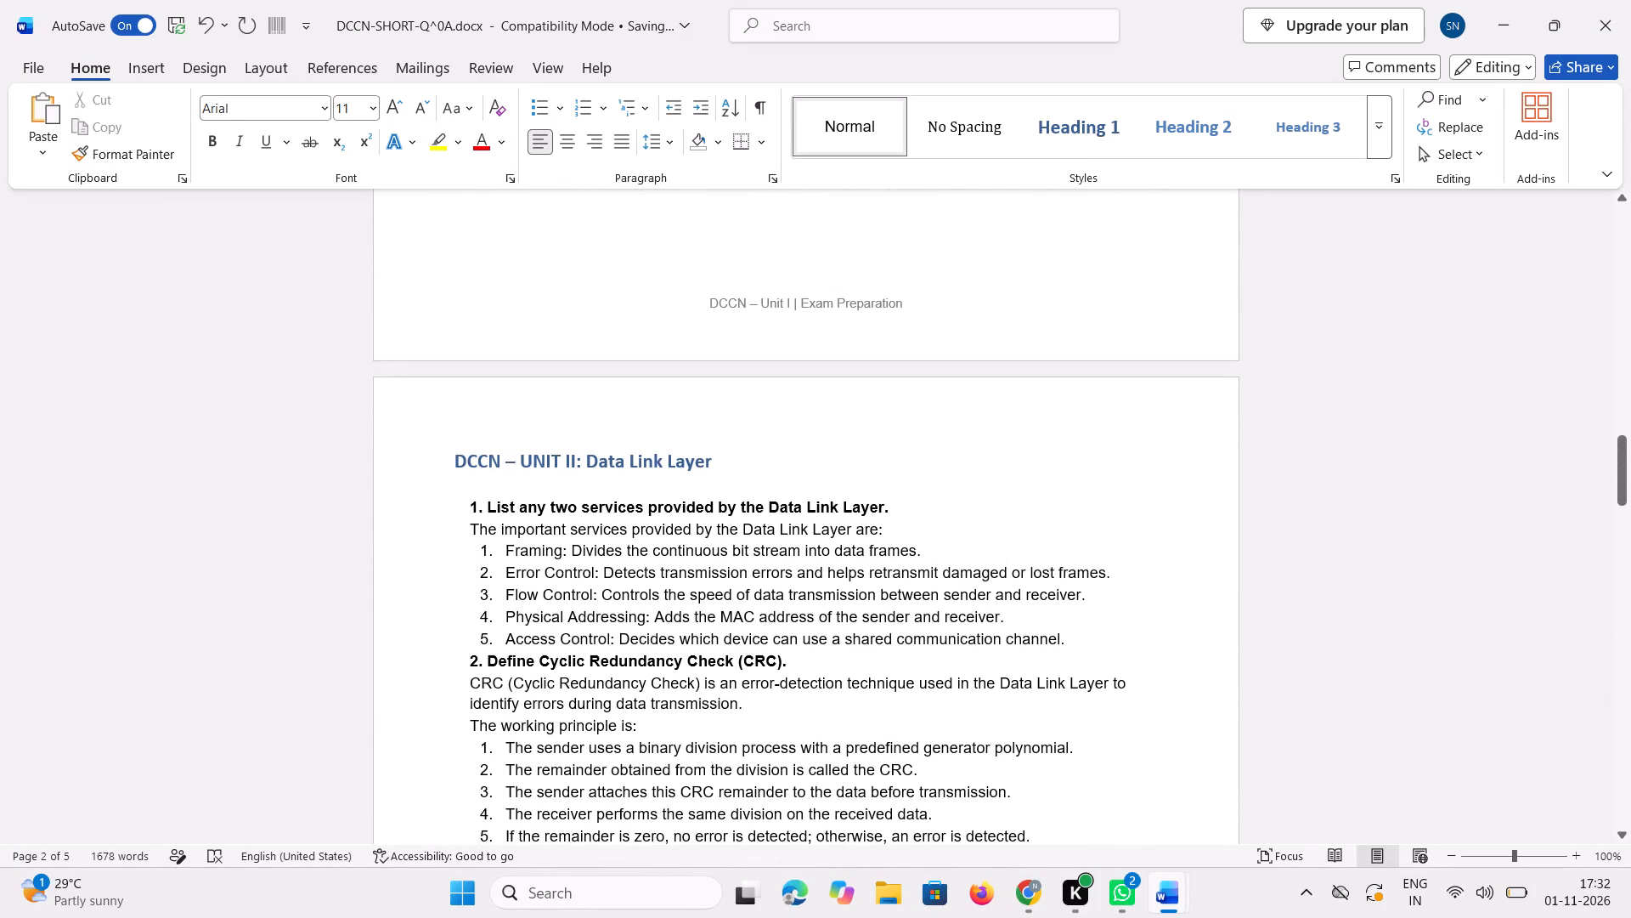
Set the font size of the Unit II question 1 line, "List any two services provided by the Data Link Layer.", to 12.
left_click_drag(466, 503, 860, 498)
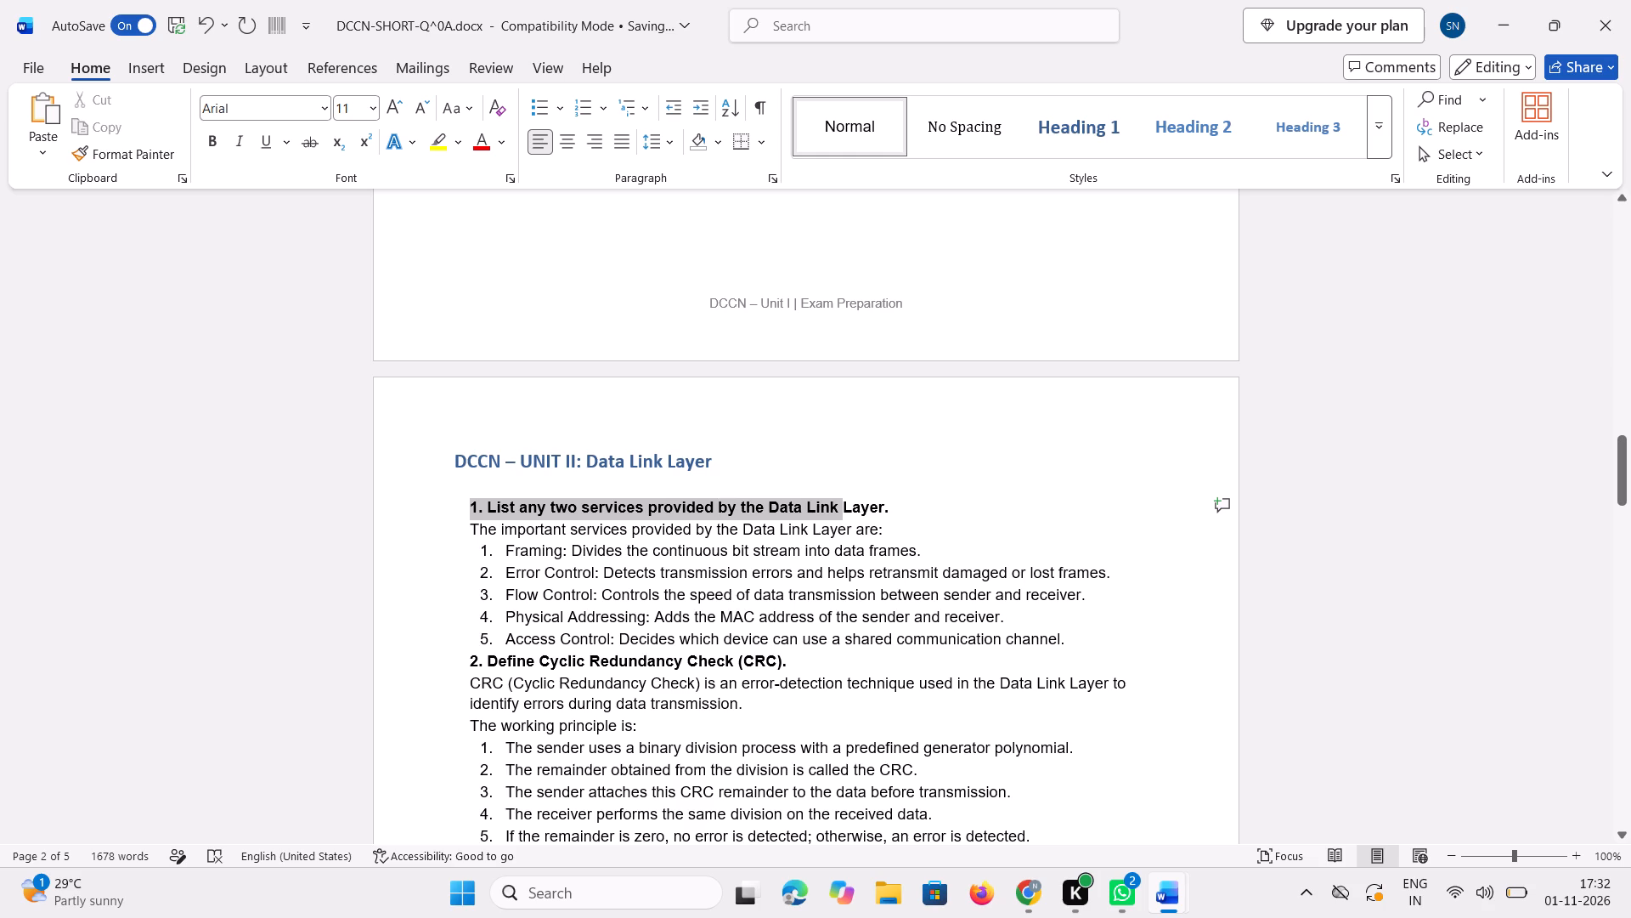
left_click_drag(860, 498, 932, 496)
left_click_drag(889, 508, 792, 501)
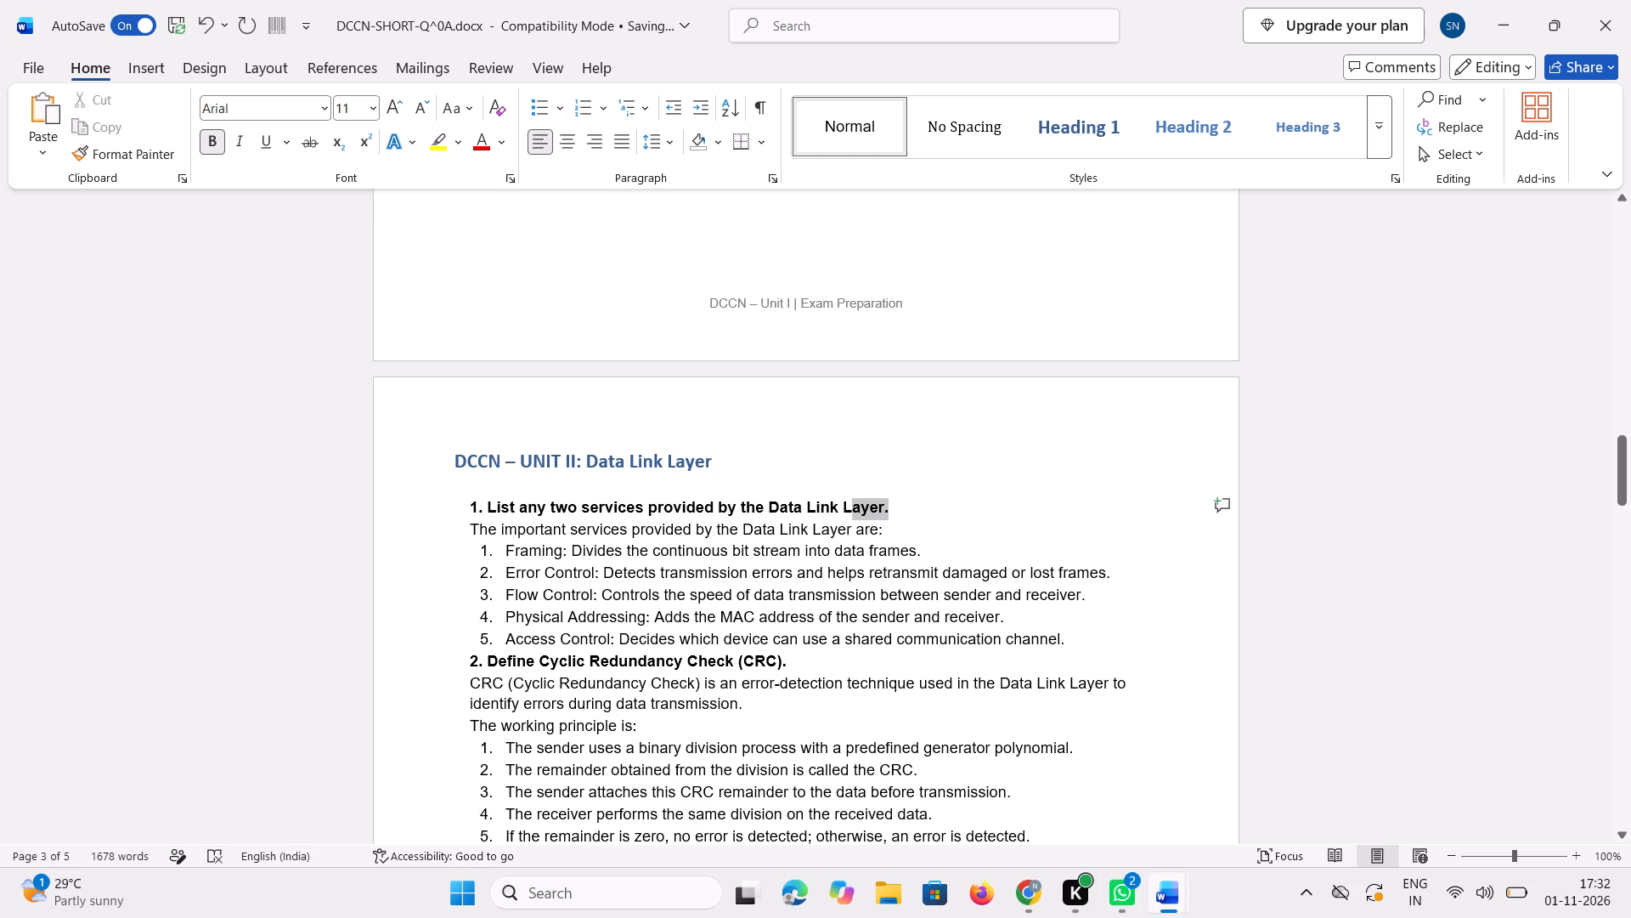
left_click_drag(792, 501, 466, 507)
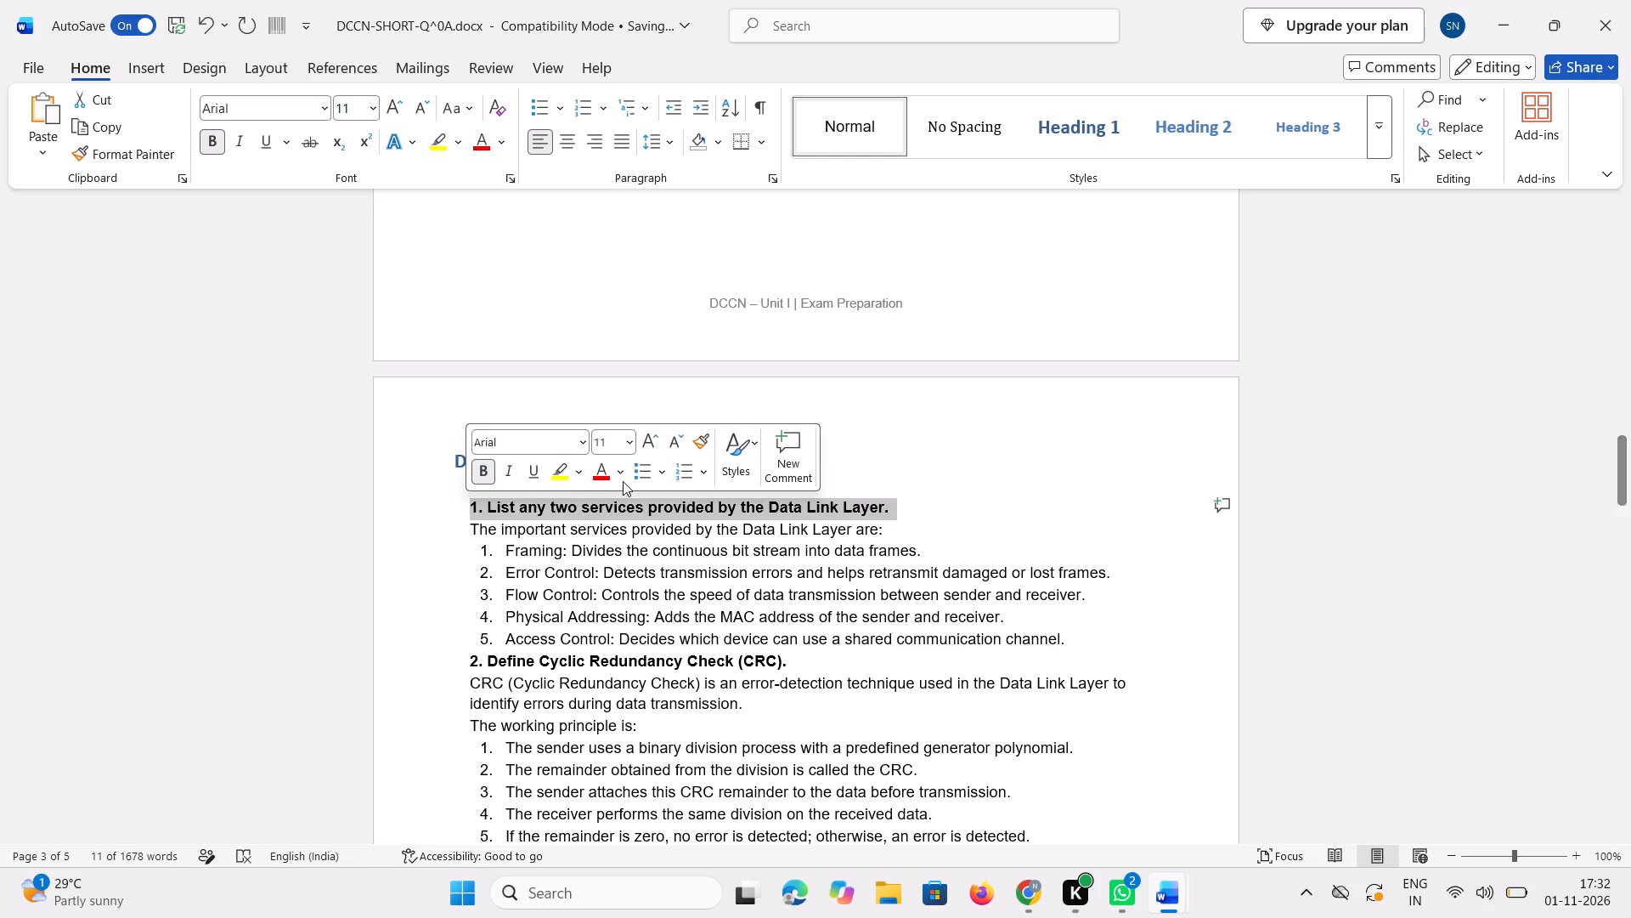
left_click(629, 442)
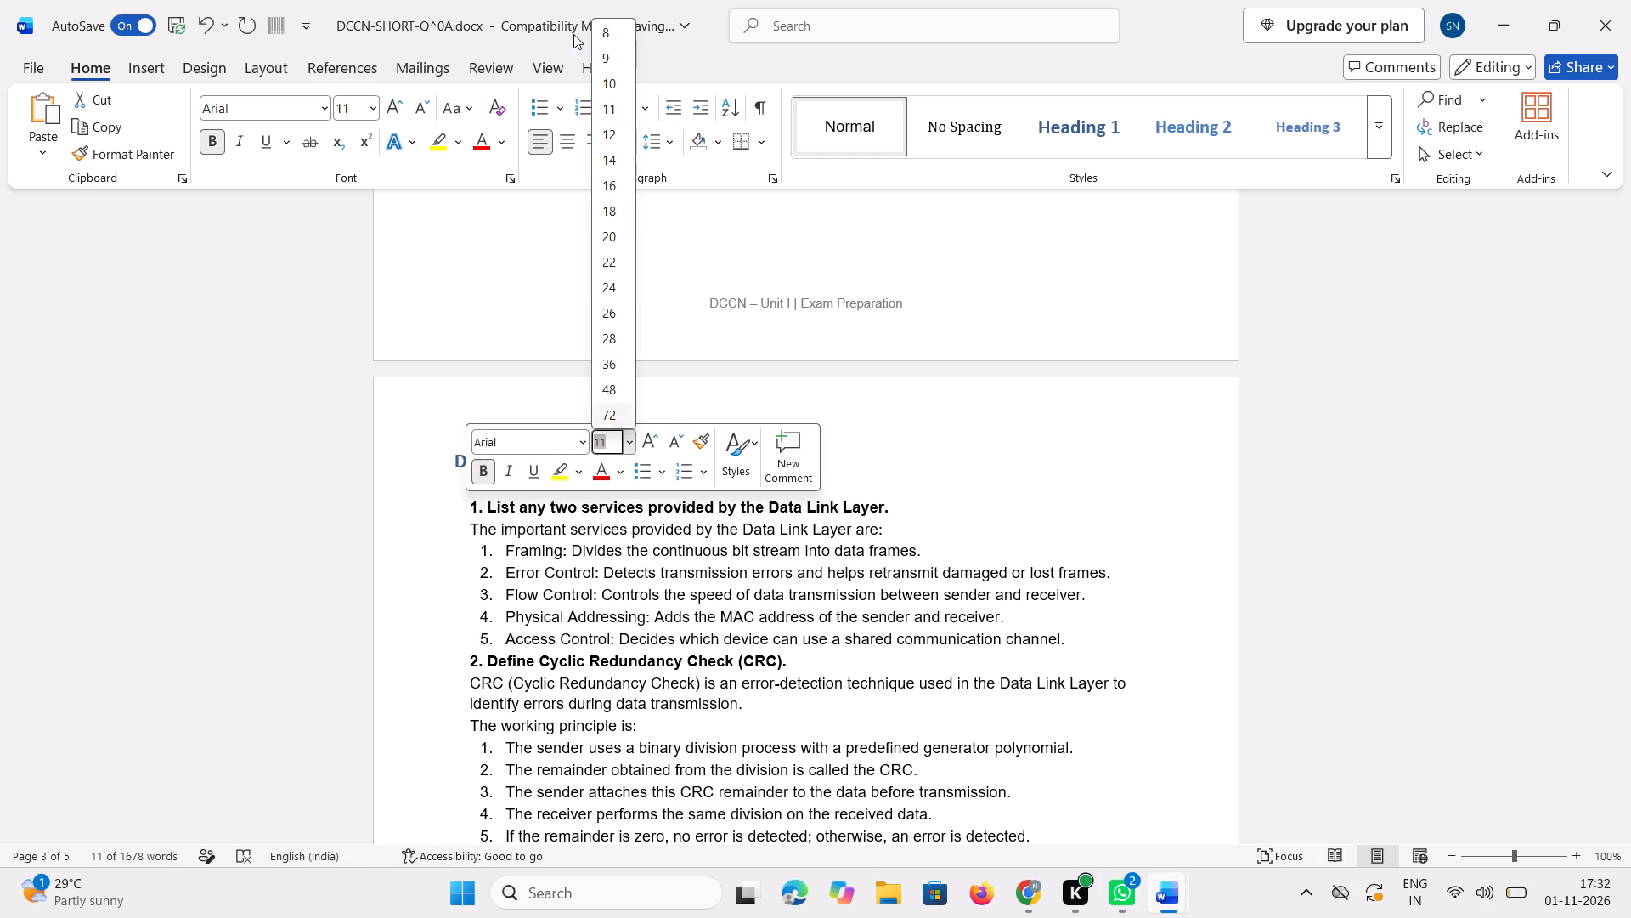
left_click(617, 135)
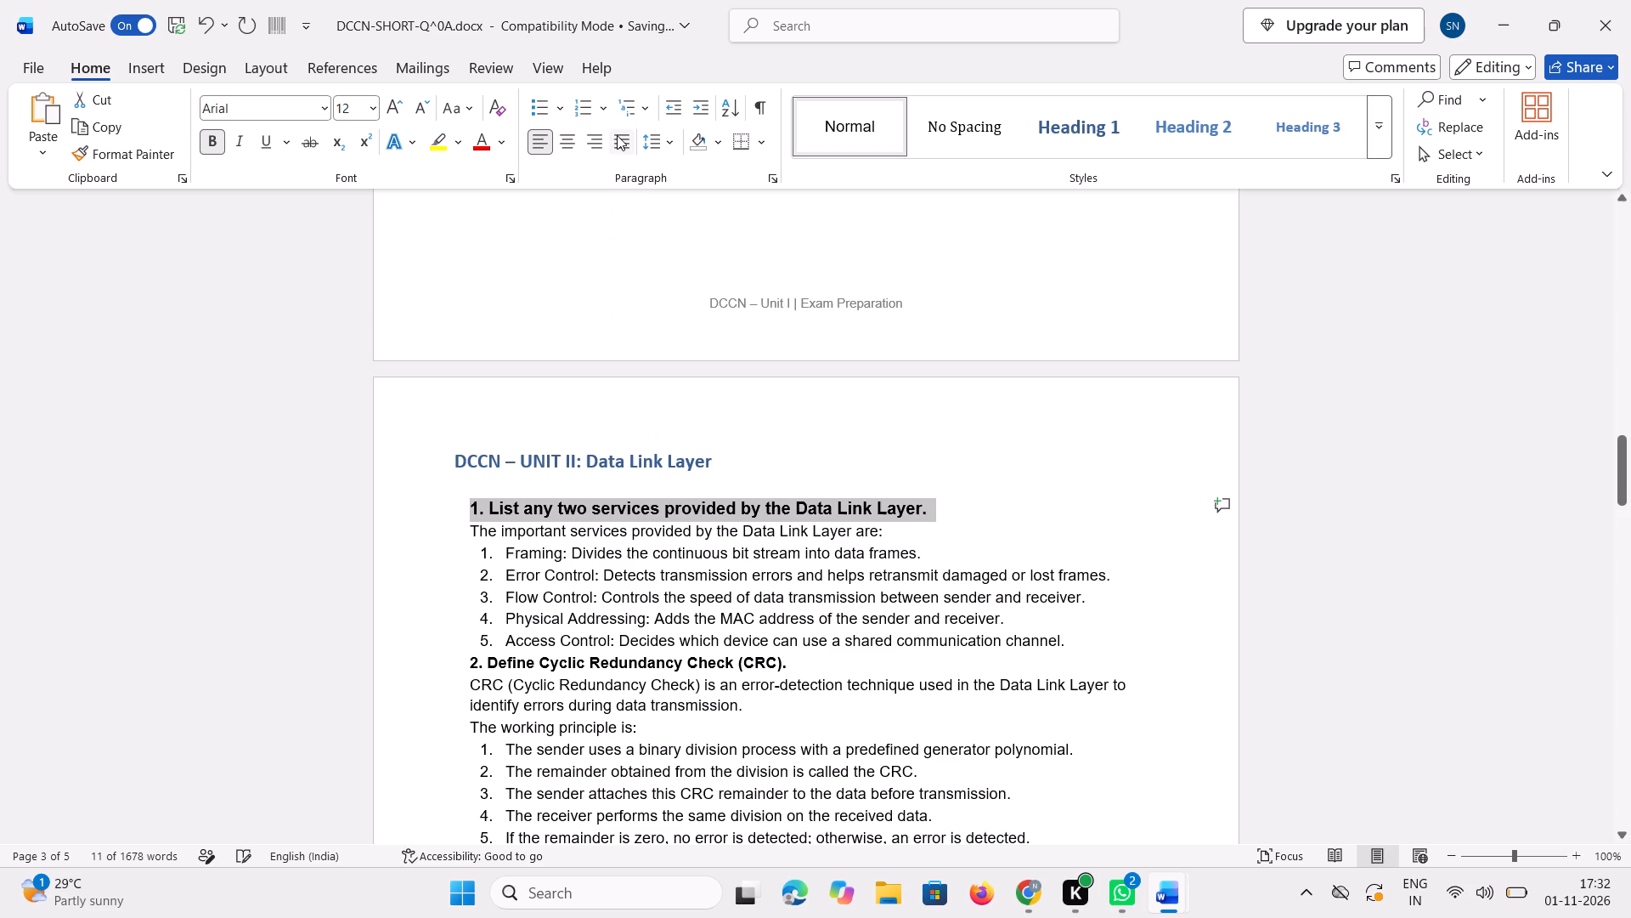
left_click(799, 476)
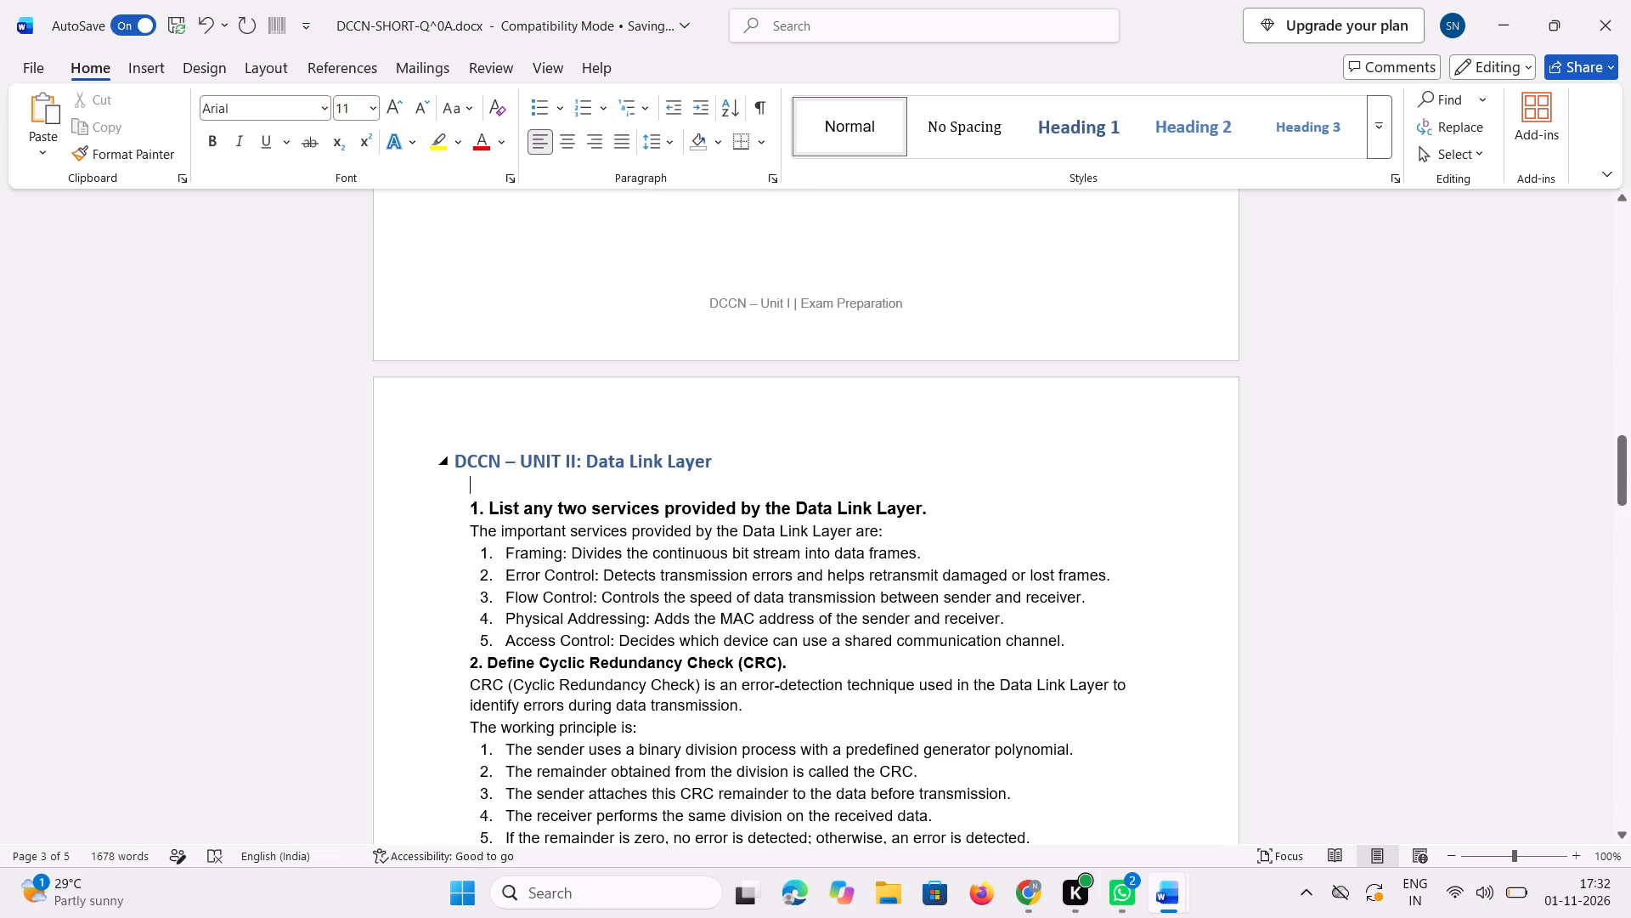
Apply the Heading 2 style to the Unit II question 1 line, "List any two services provided by the Data Link Layer.".
left_click_drag(767, 507, 838, 516)
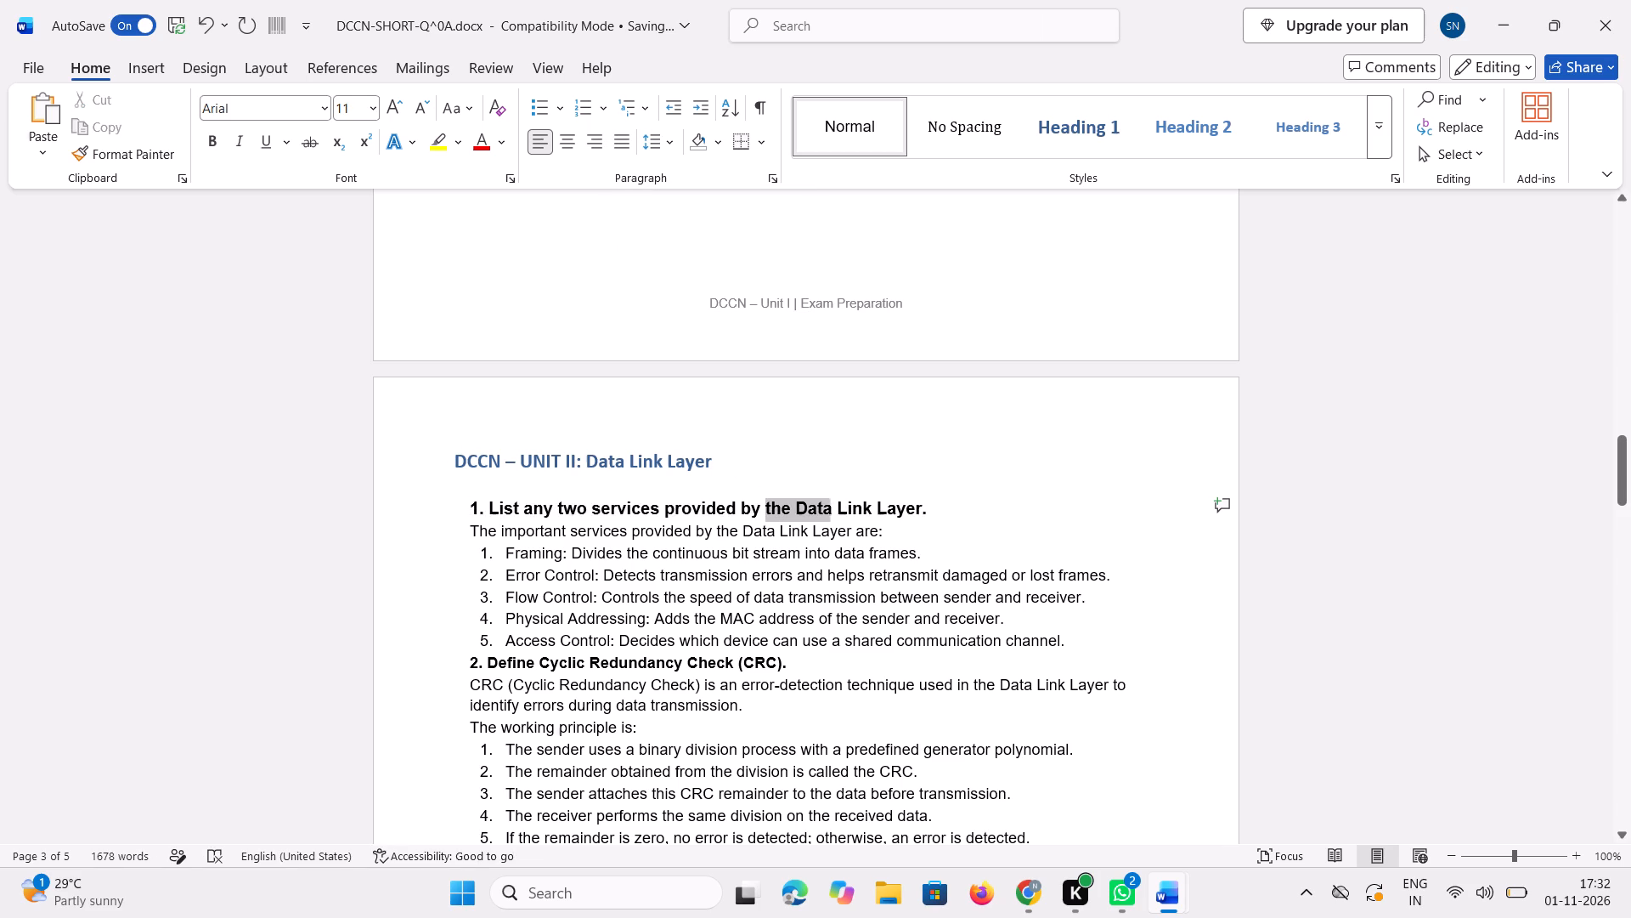
left_click_drag(838, 516, 883, 509)
left_click(936, 515)
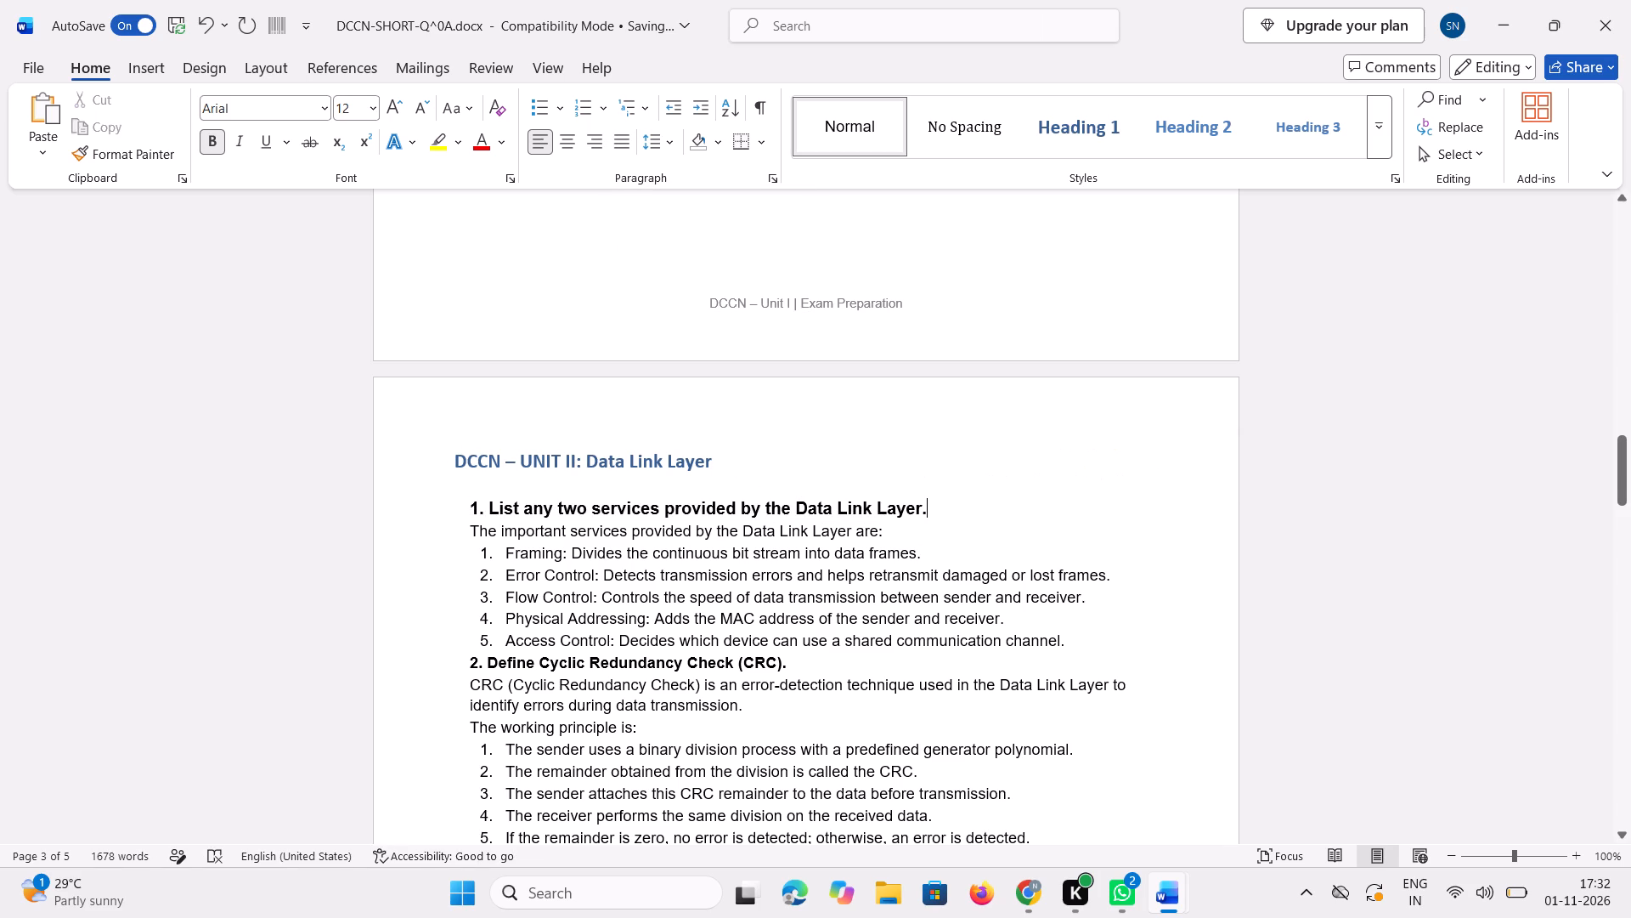
left_click_drag(928, 510, 522, 496)
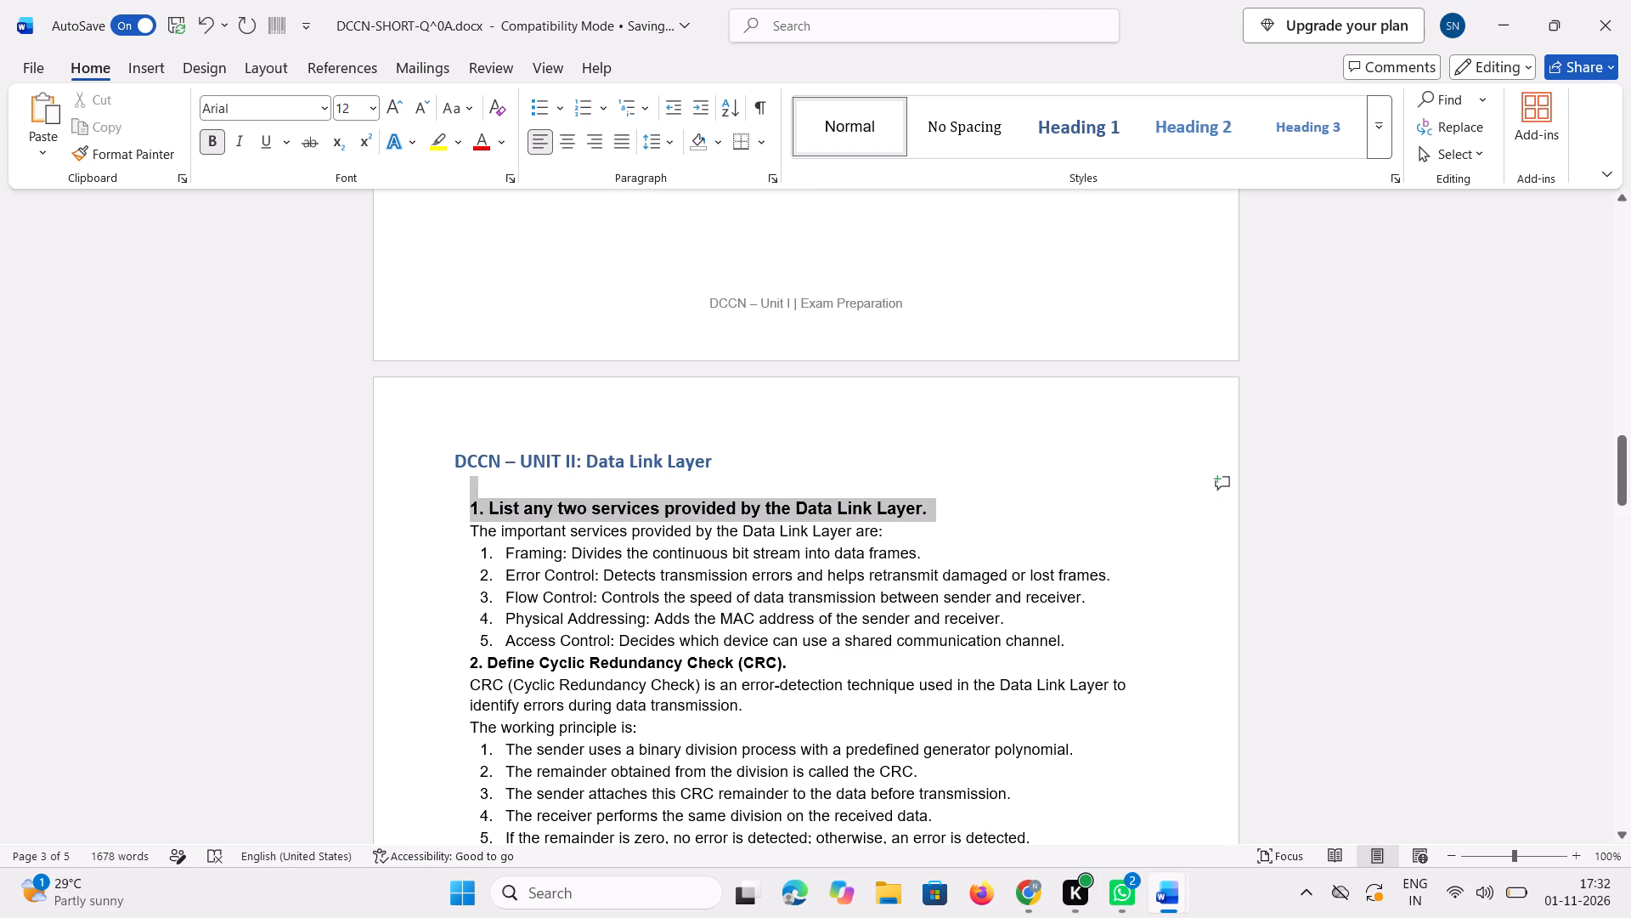
left_click_drag(522, 496, 468, 510)
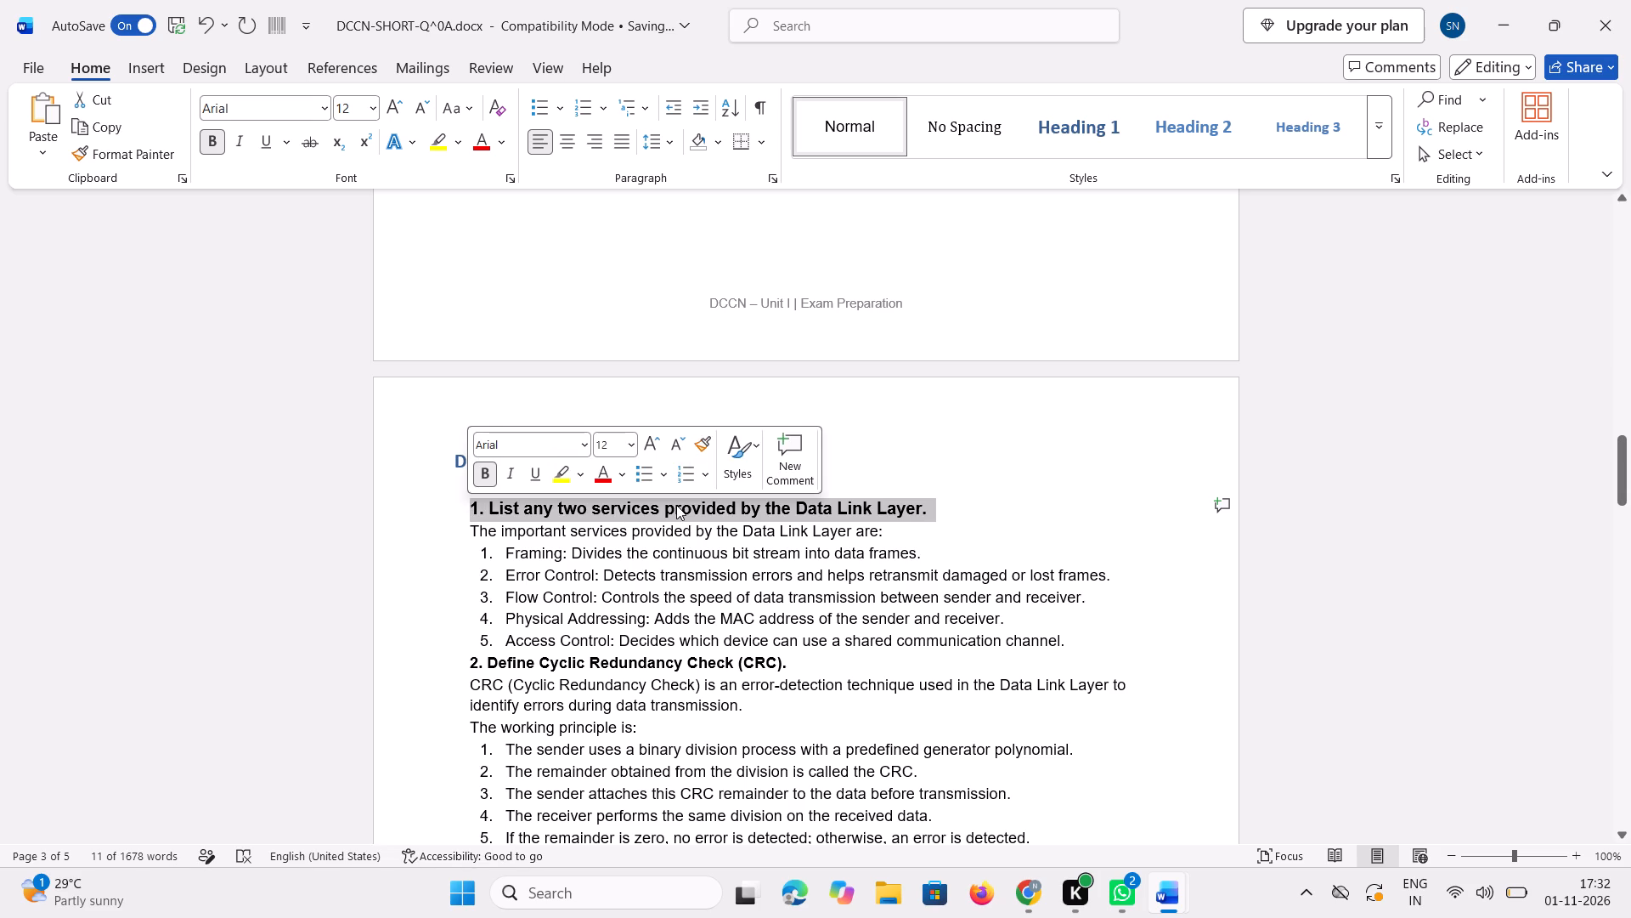
left_click(624, 471)
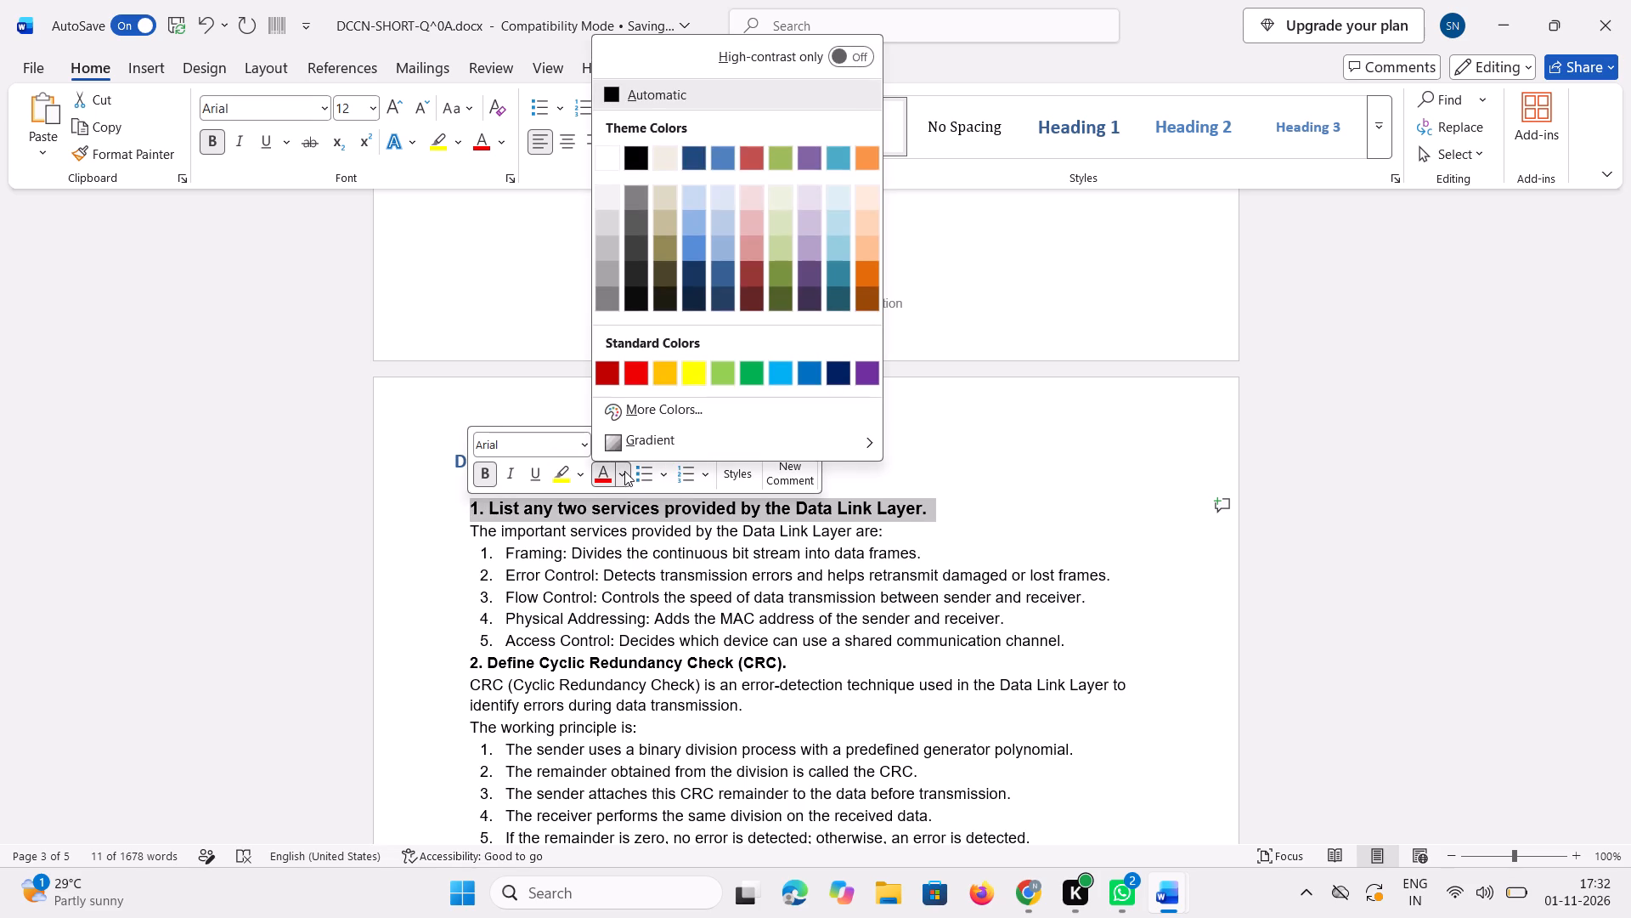
left_click(1214, 130)
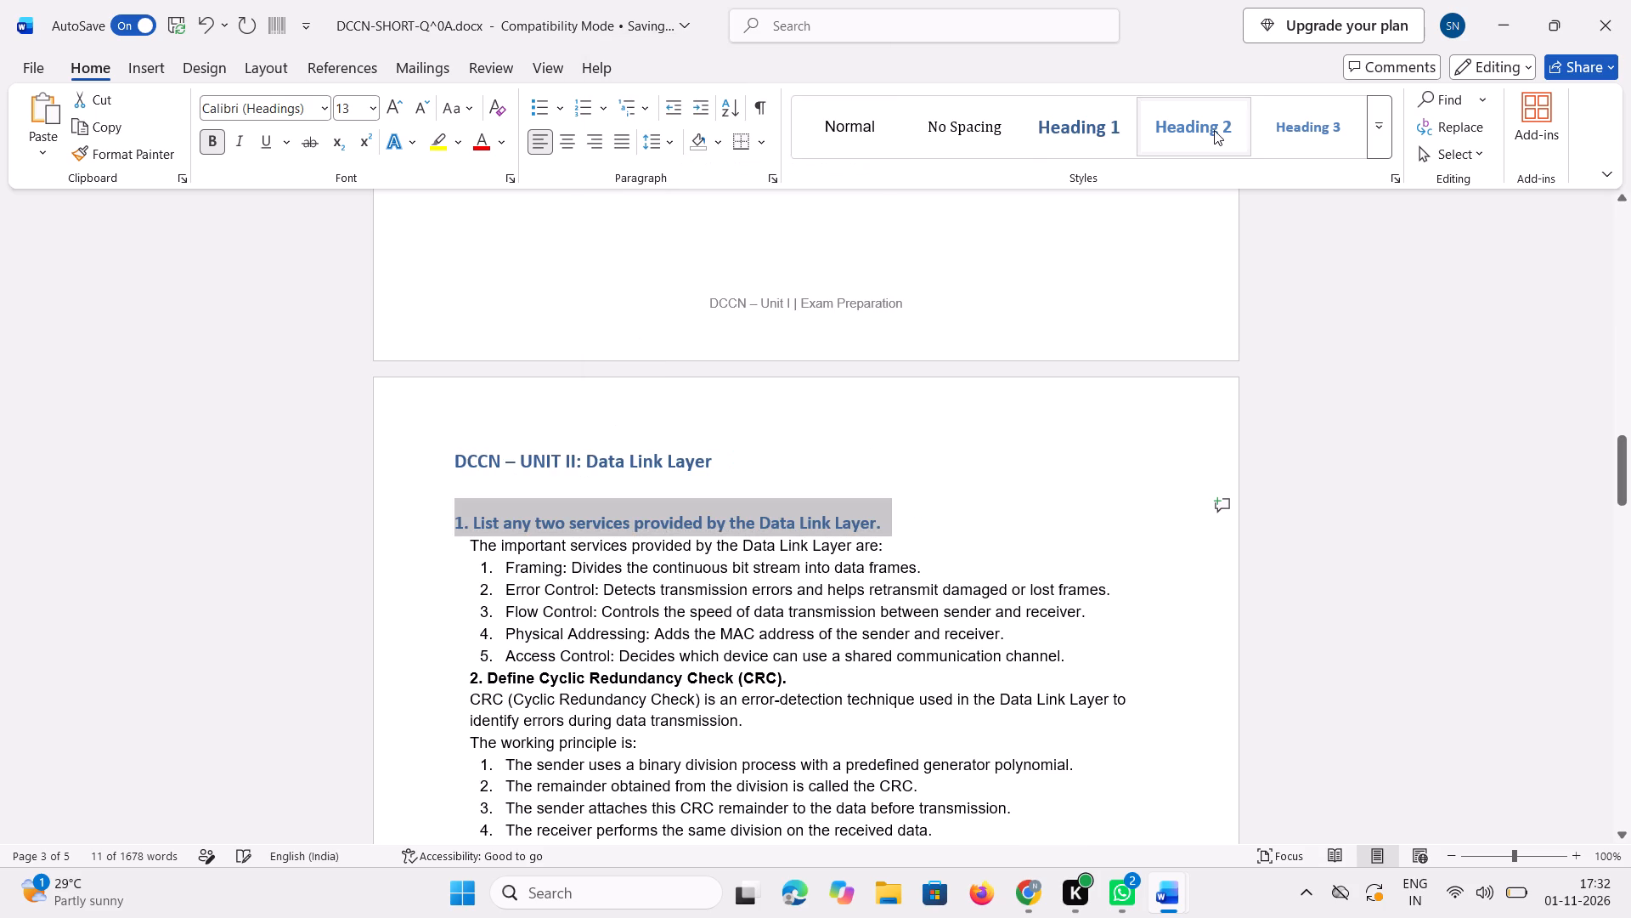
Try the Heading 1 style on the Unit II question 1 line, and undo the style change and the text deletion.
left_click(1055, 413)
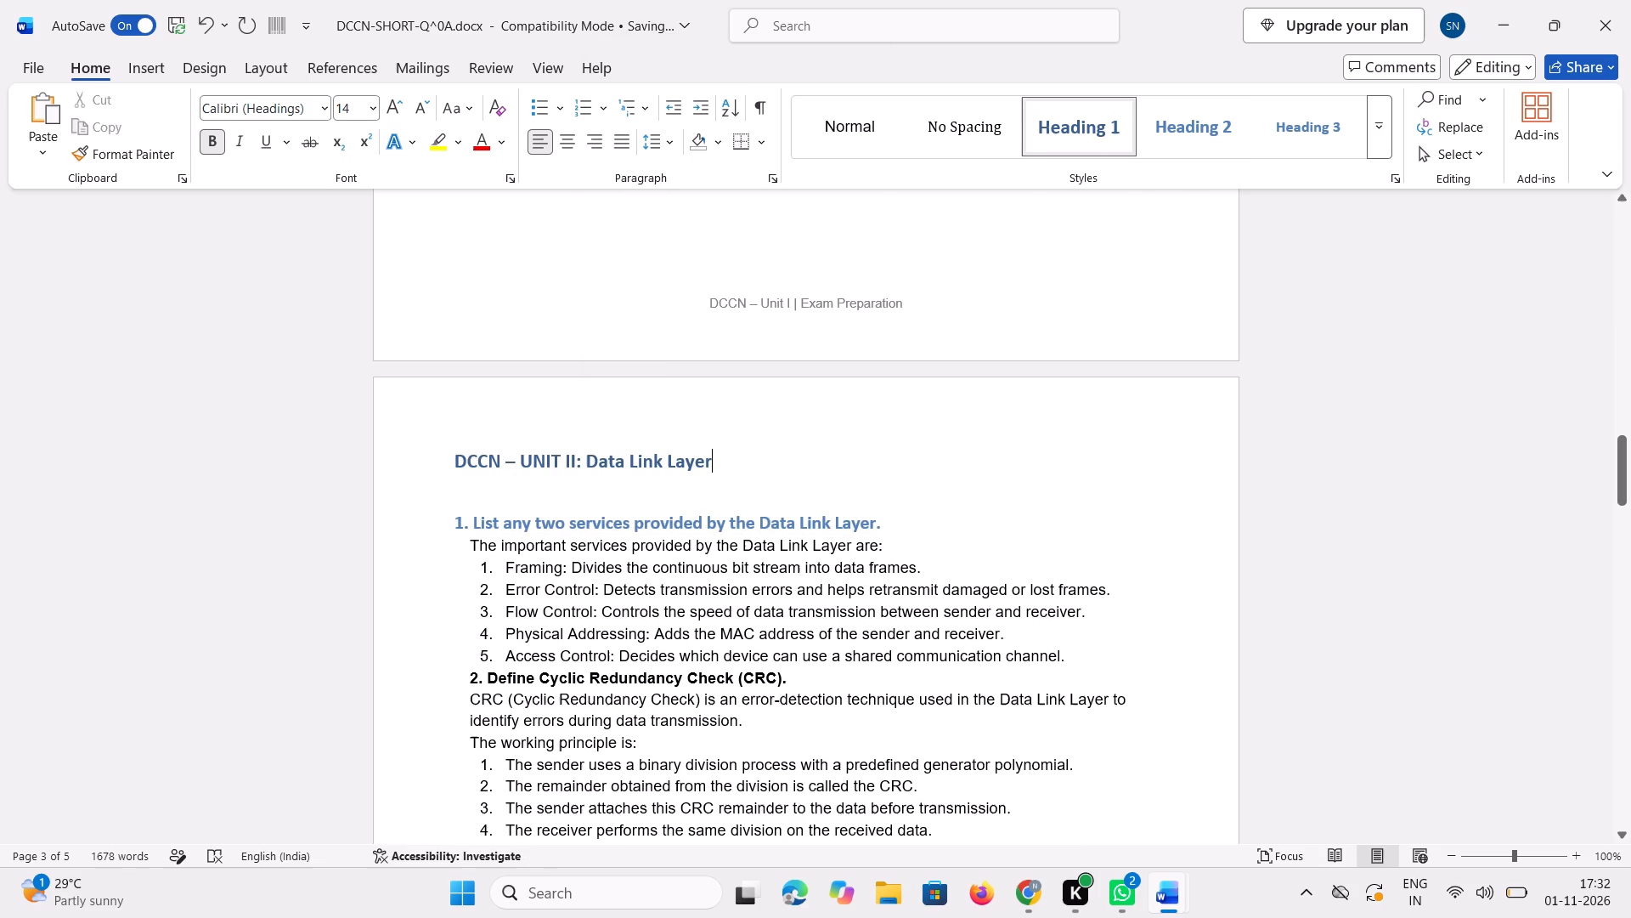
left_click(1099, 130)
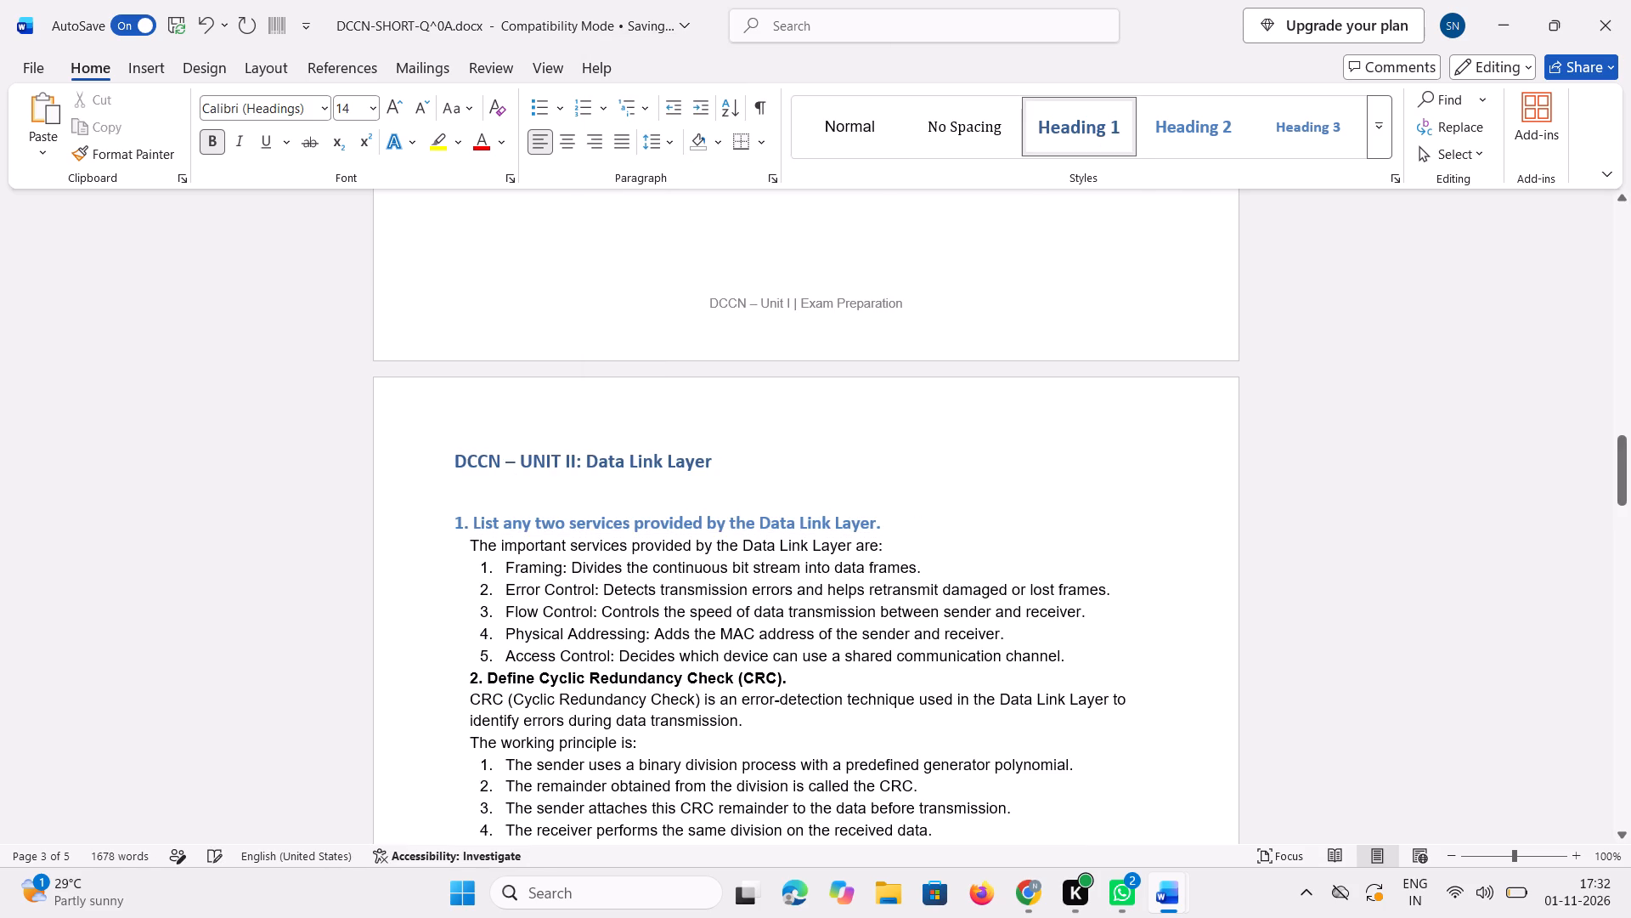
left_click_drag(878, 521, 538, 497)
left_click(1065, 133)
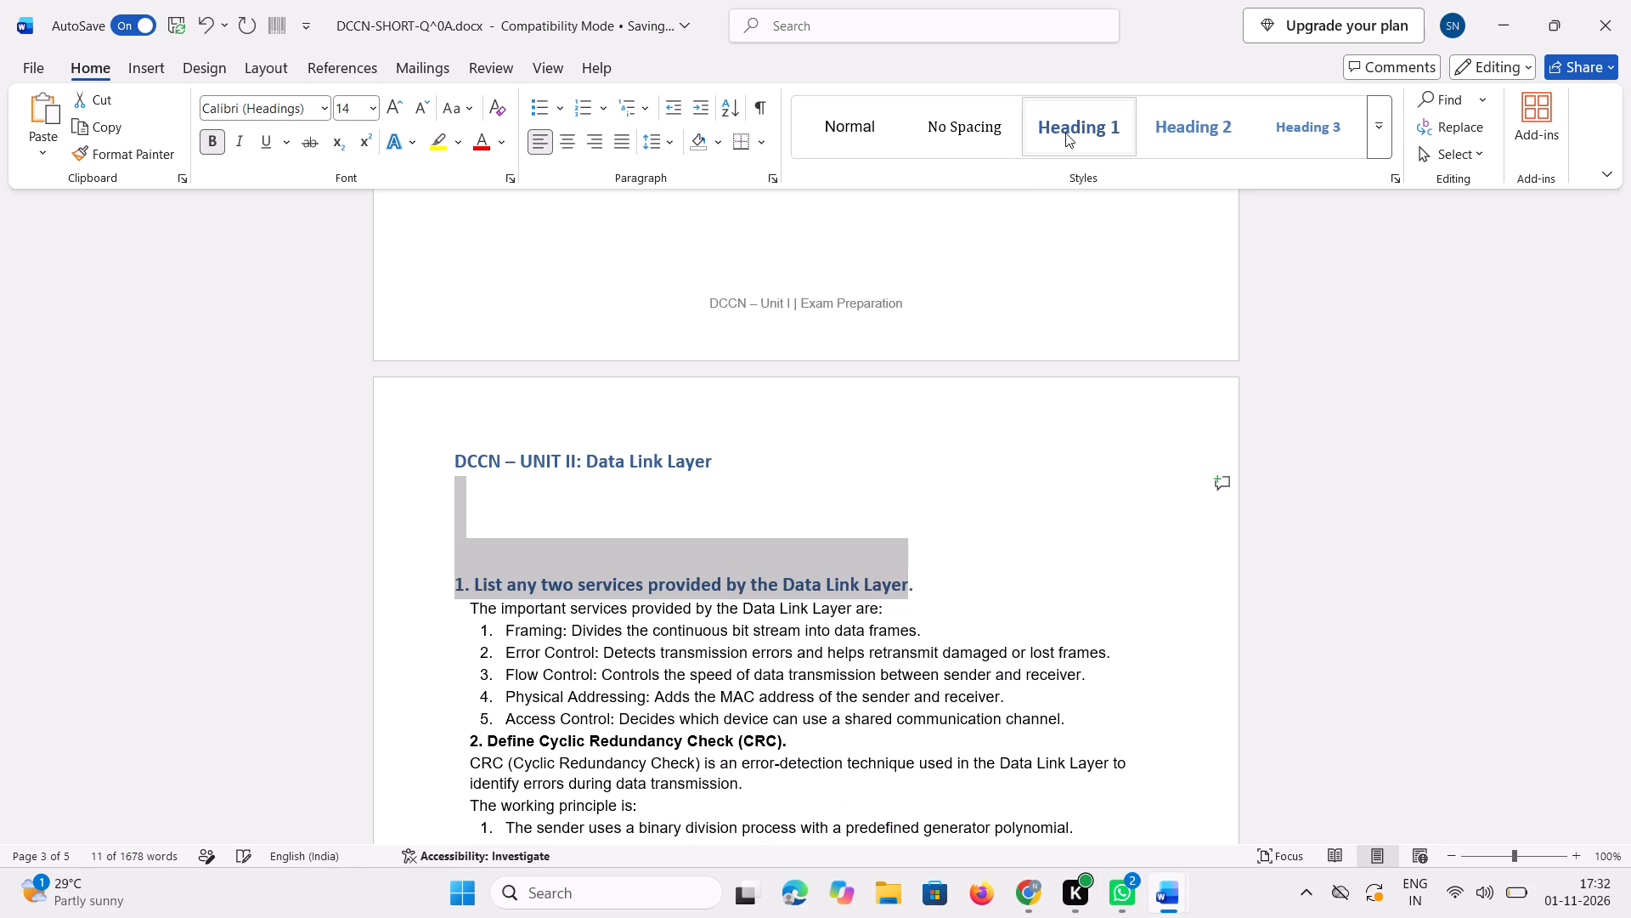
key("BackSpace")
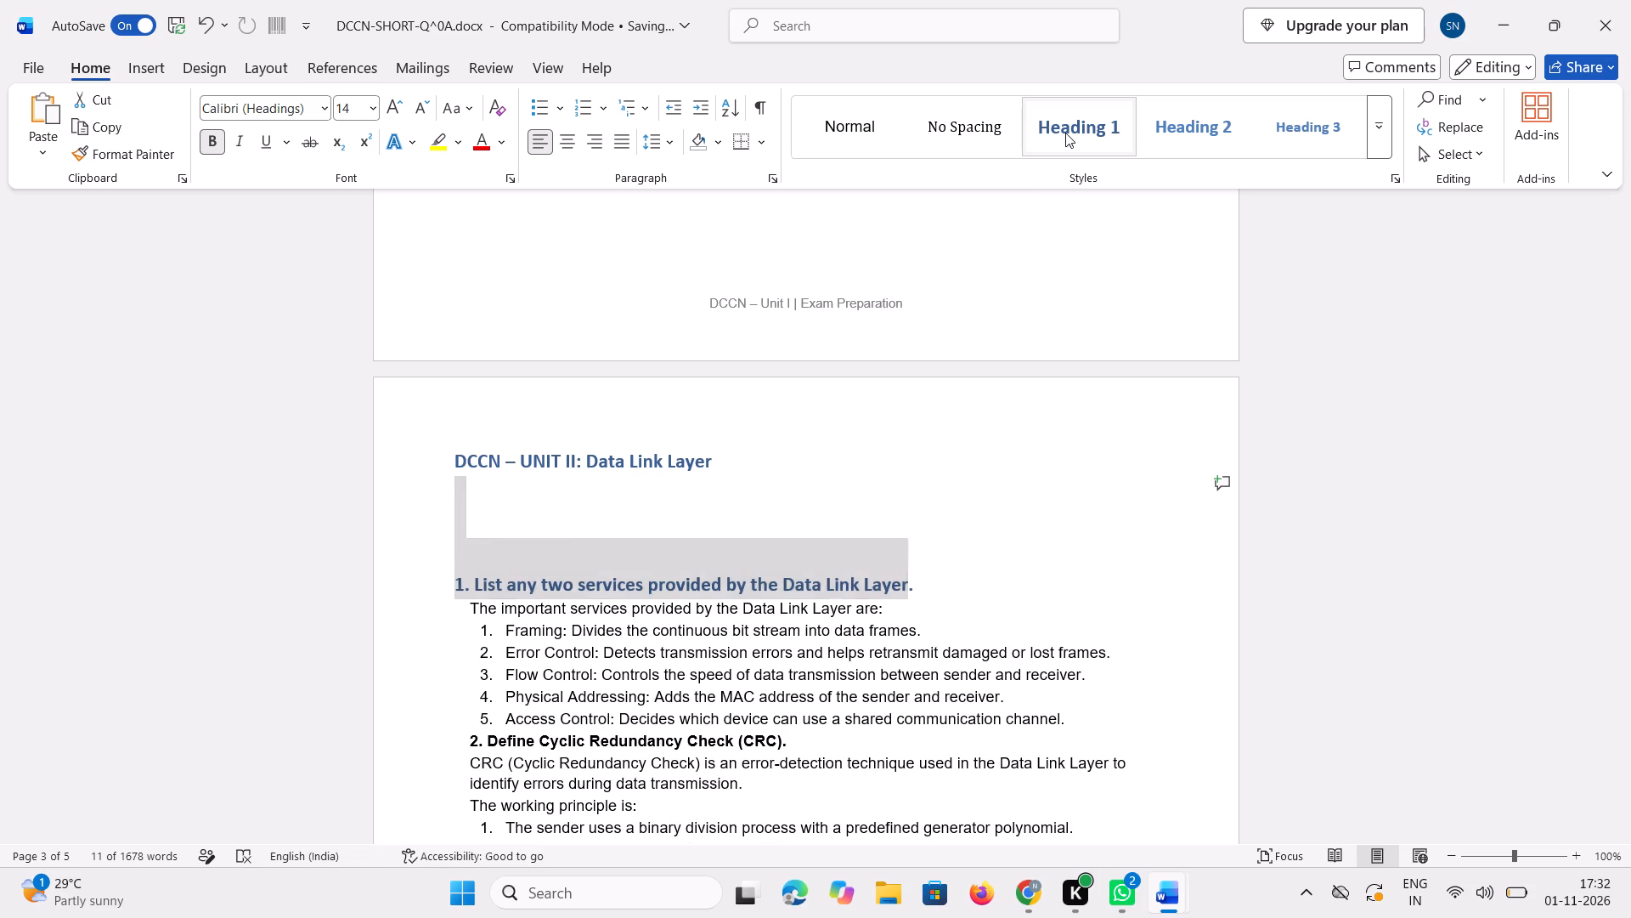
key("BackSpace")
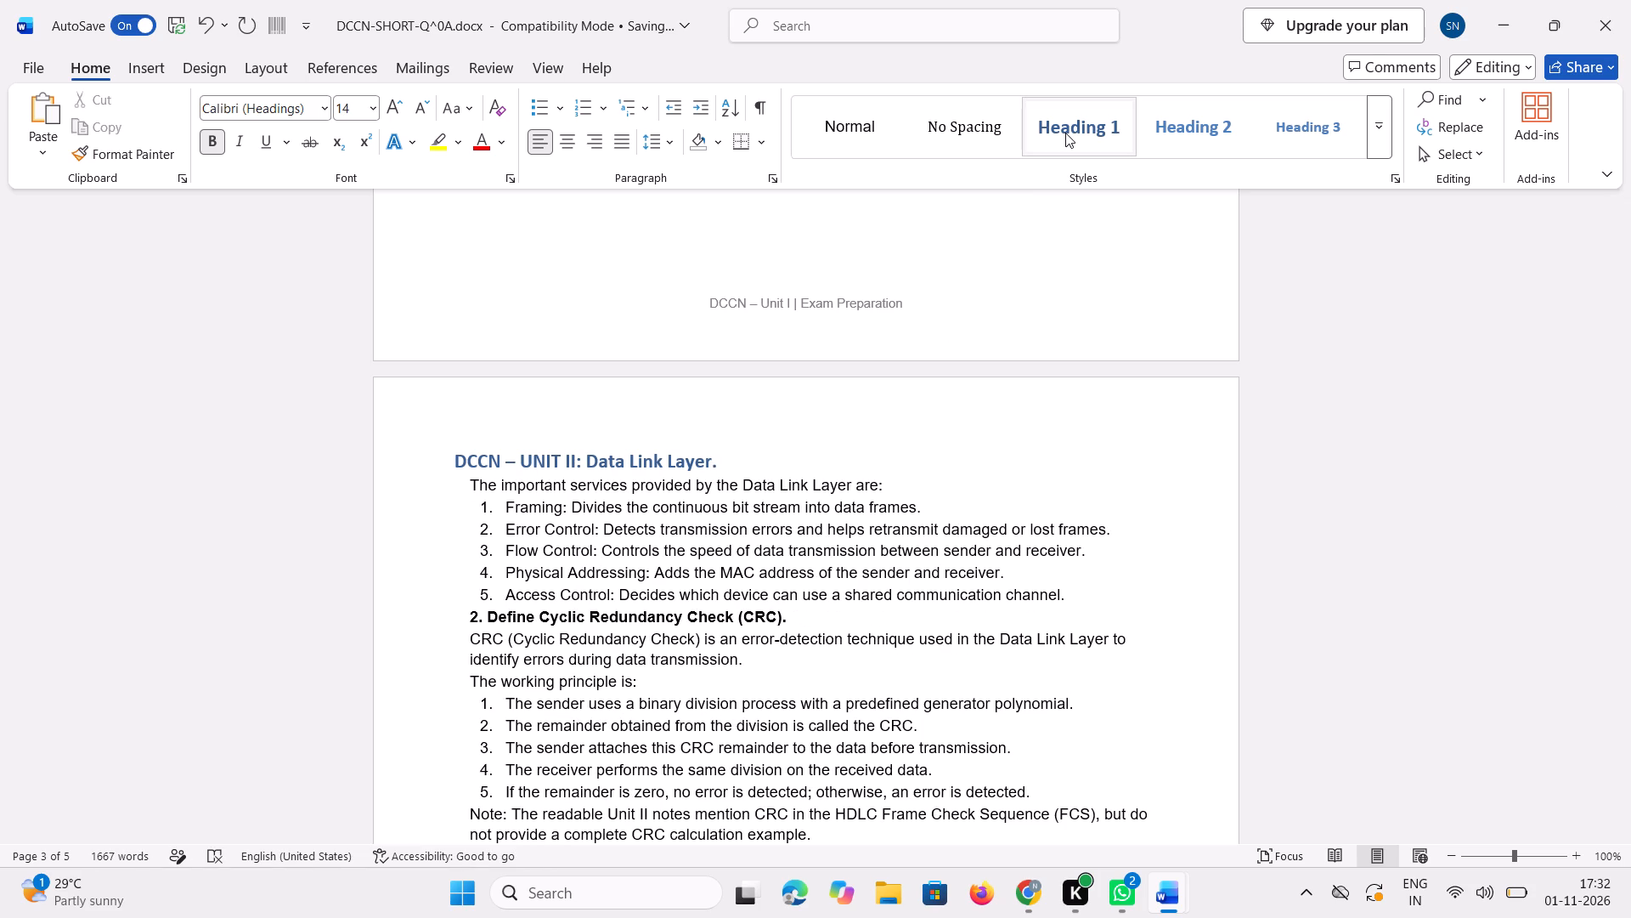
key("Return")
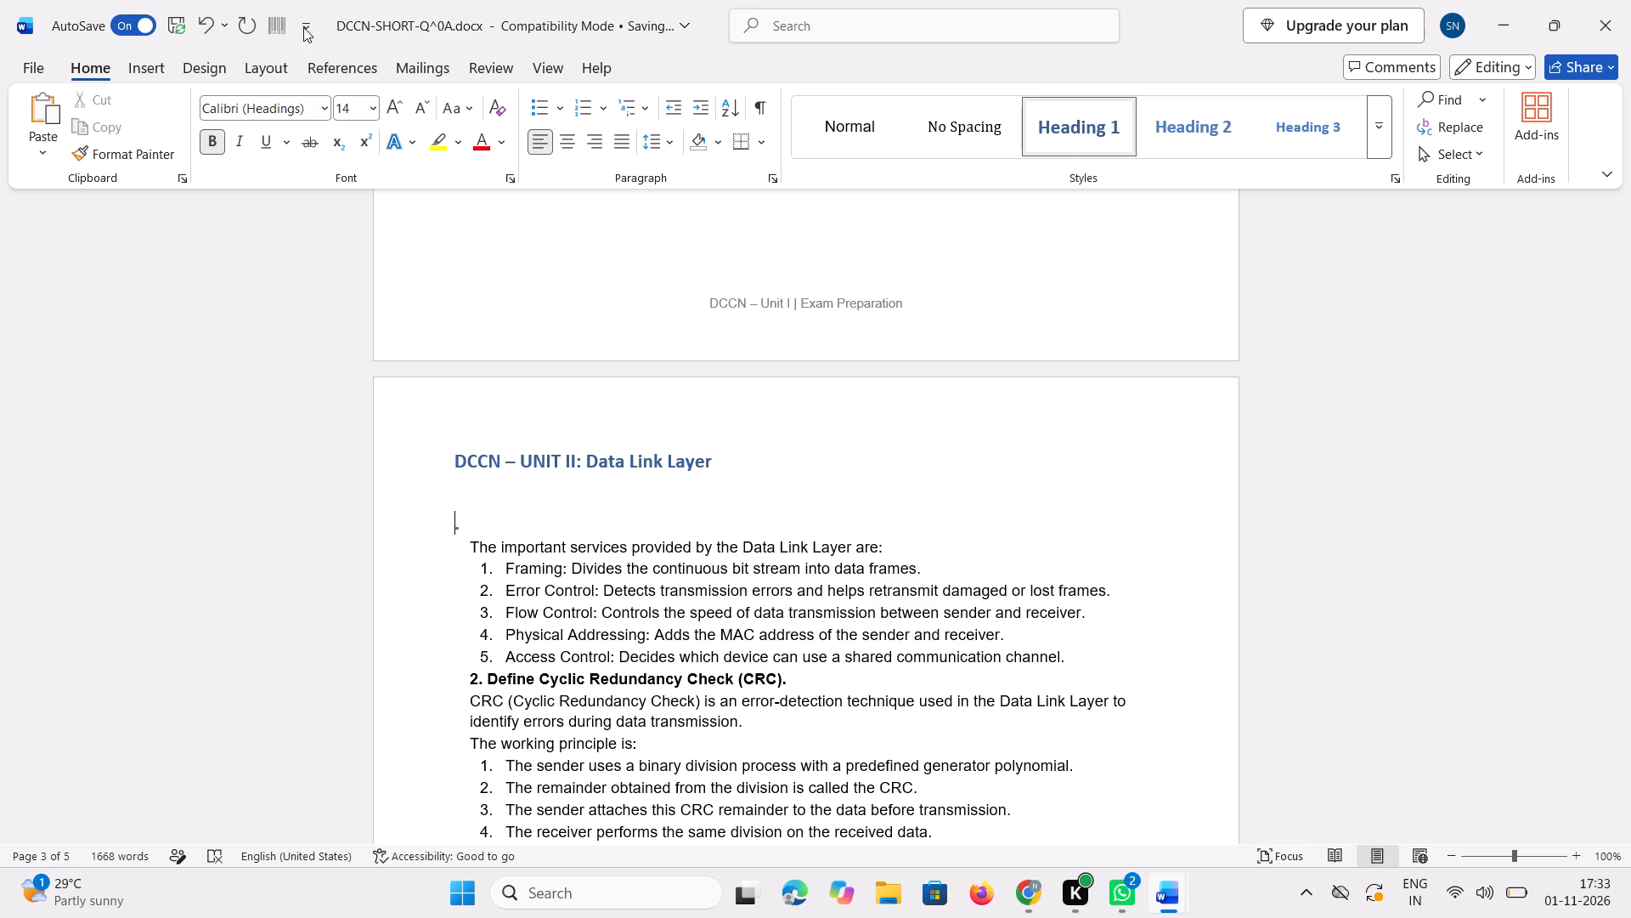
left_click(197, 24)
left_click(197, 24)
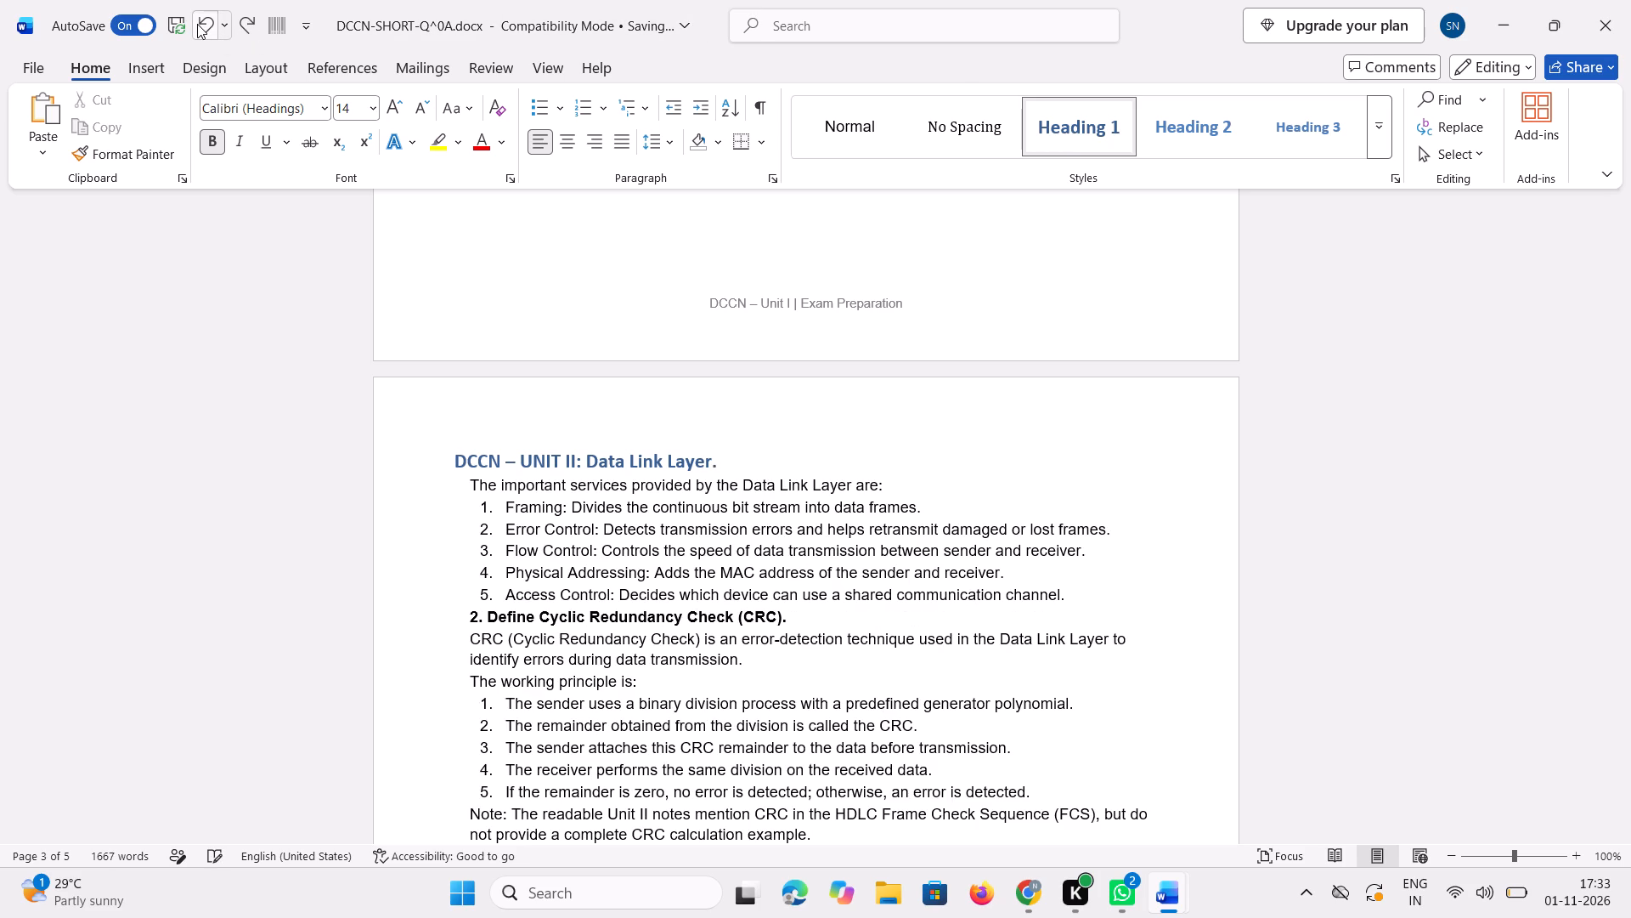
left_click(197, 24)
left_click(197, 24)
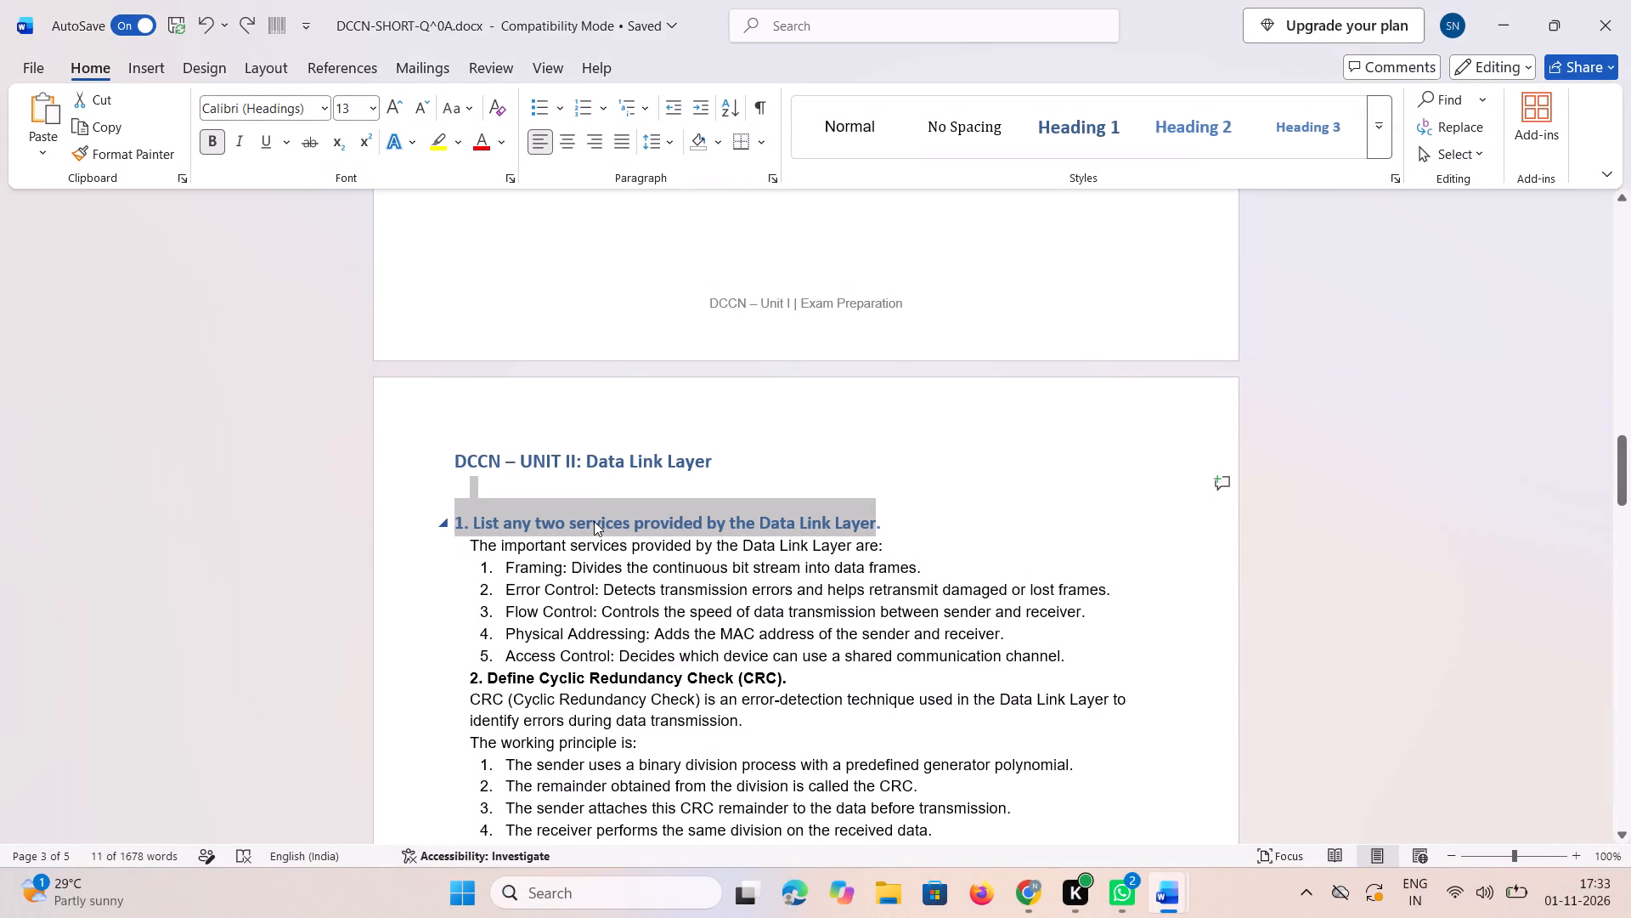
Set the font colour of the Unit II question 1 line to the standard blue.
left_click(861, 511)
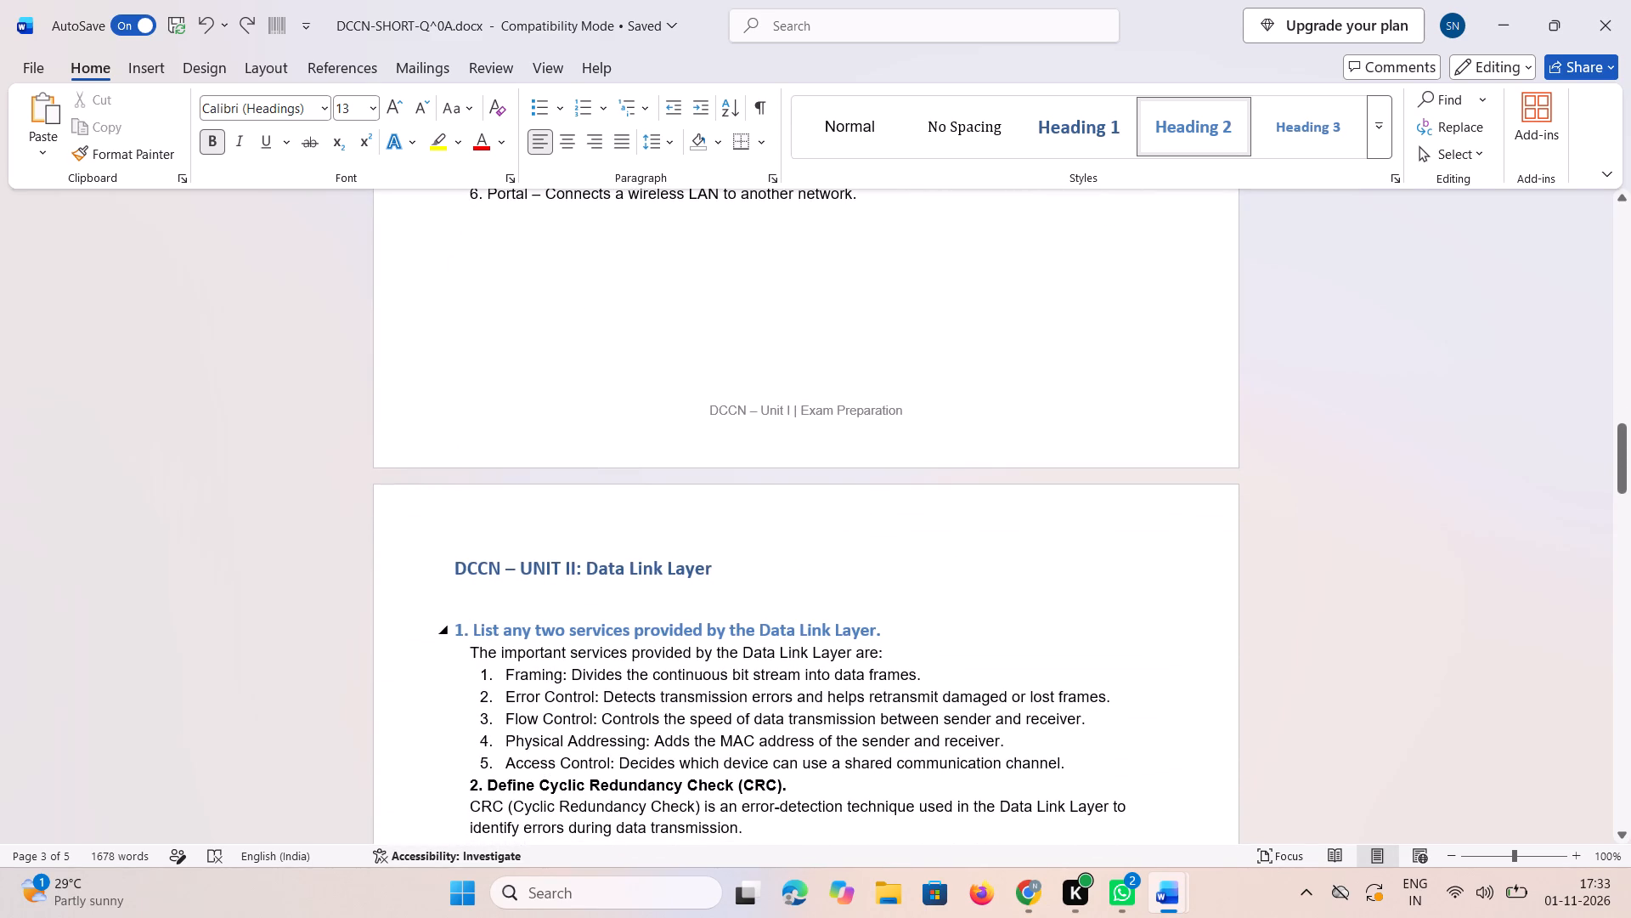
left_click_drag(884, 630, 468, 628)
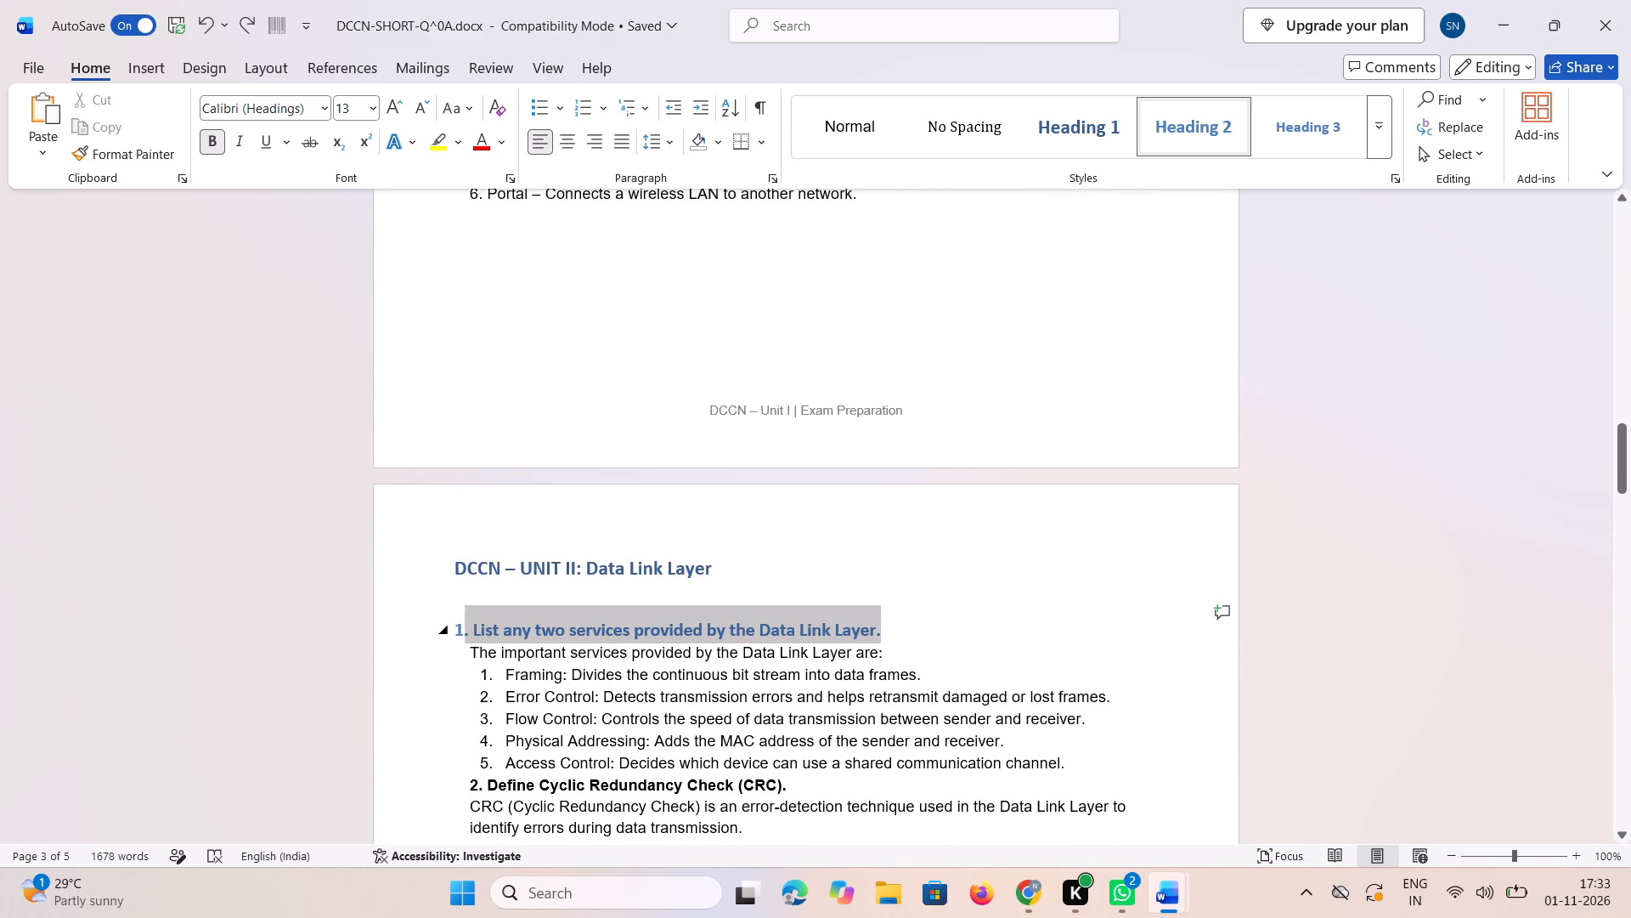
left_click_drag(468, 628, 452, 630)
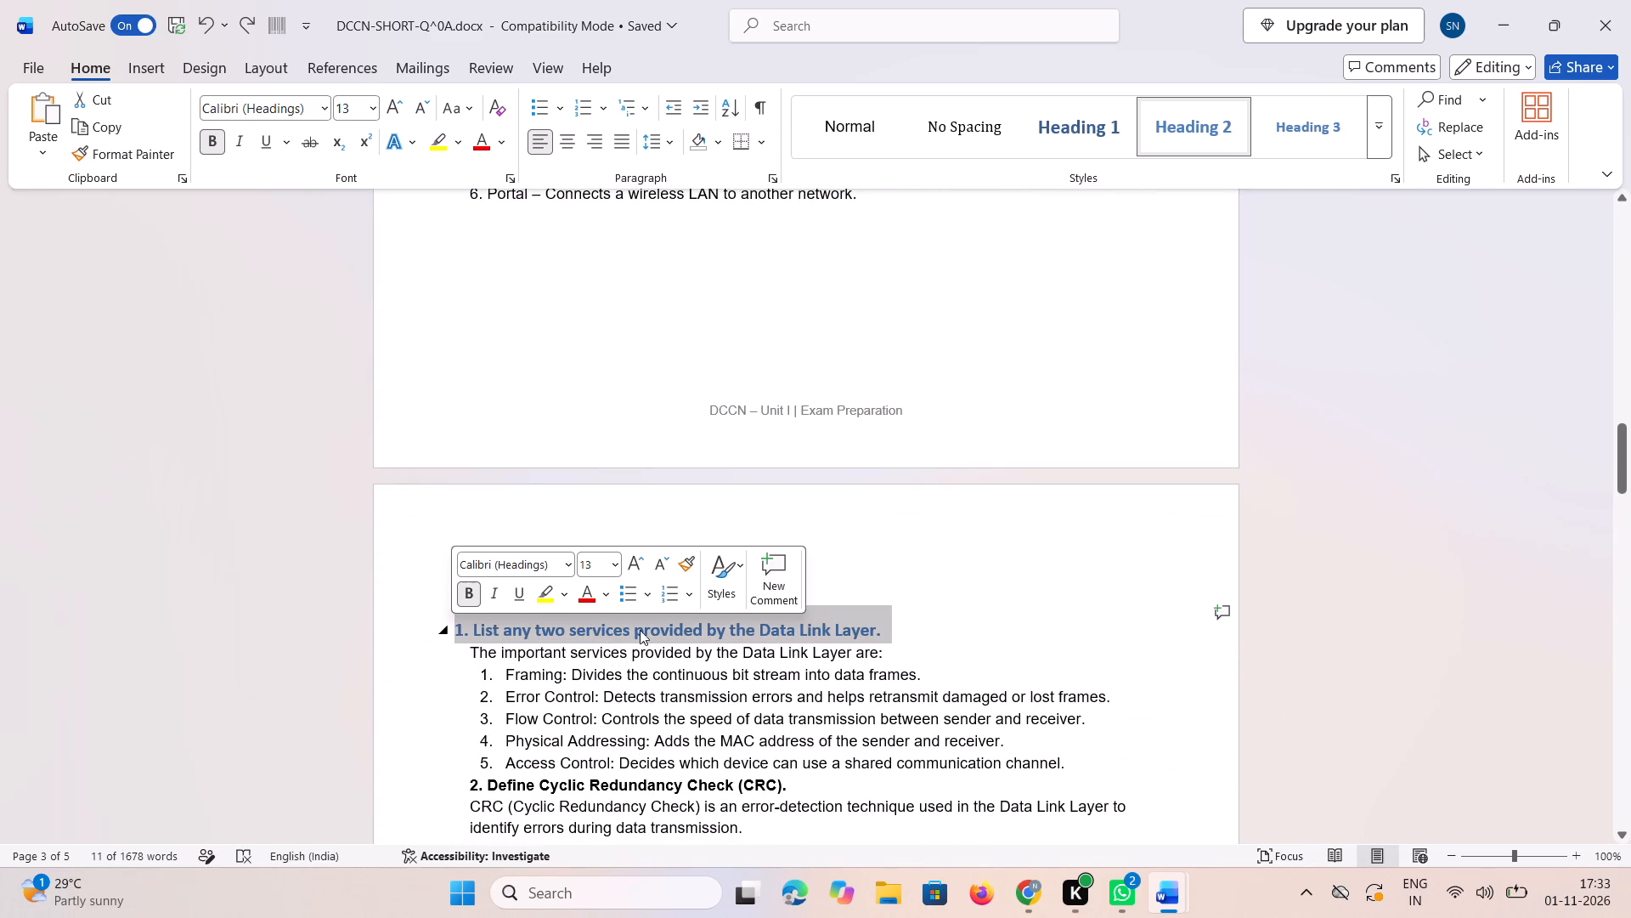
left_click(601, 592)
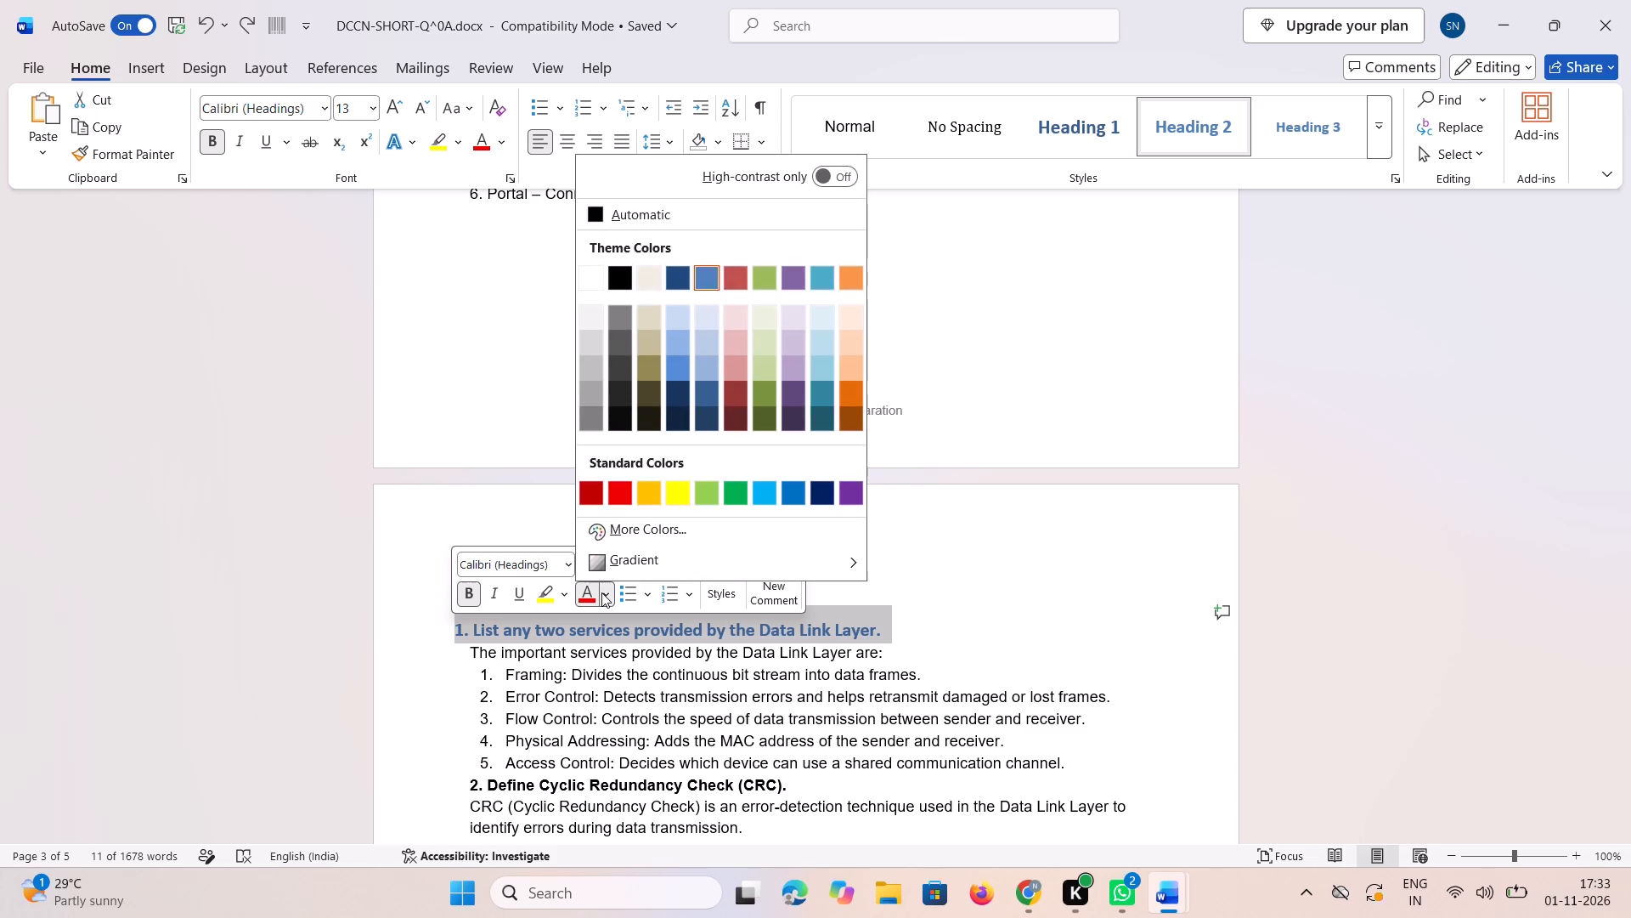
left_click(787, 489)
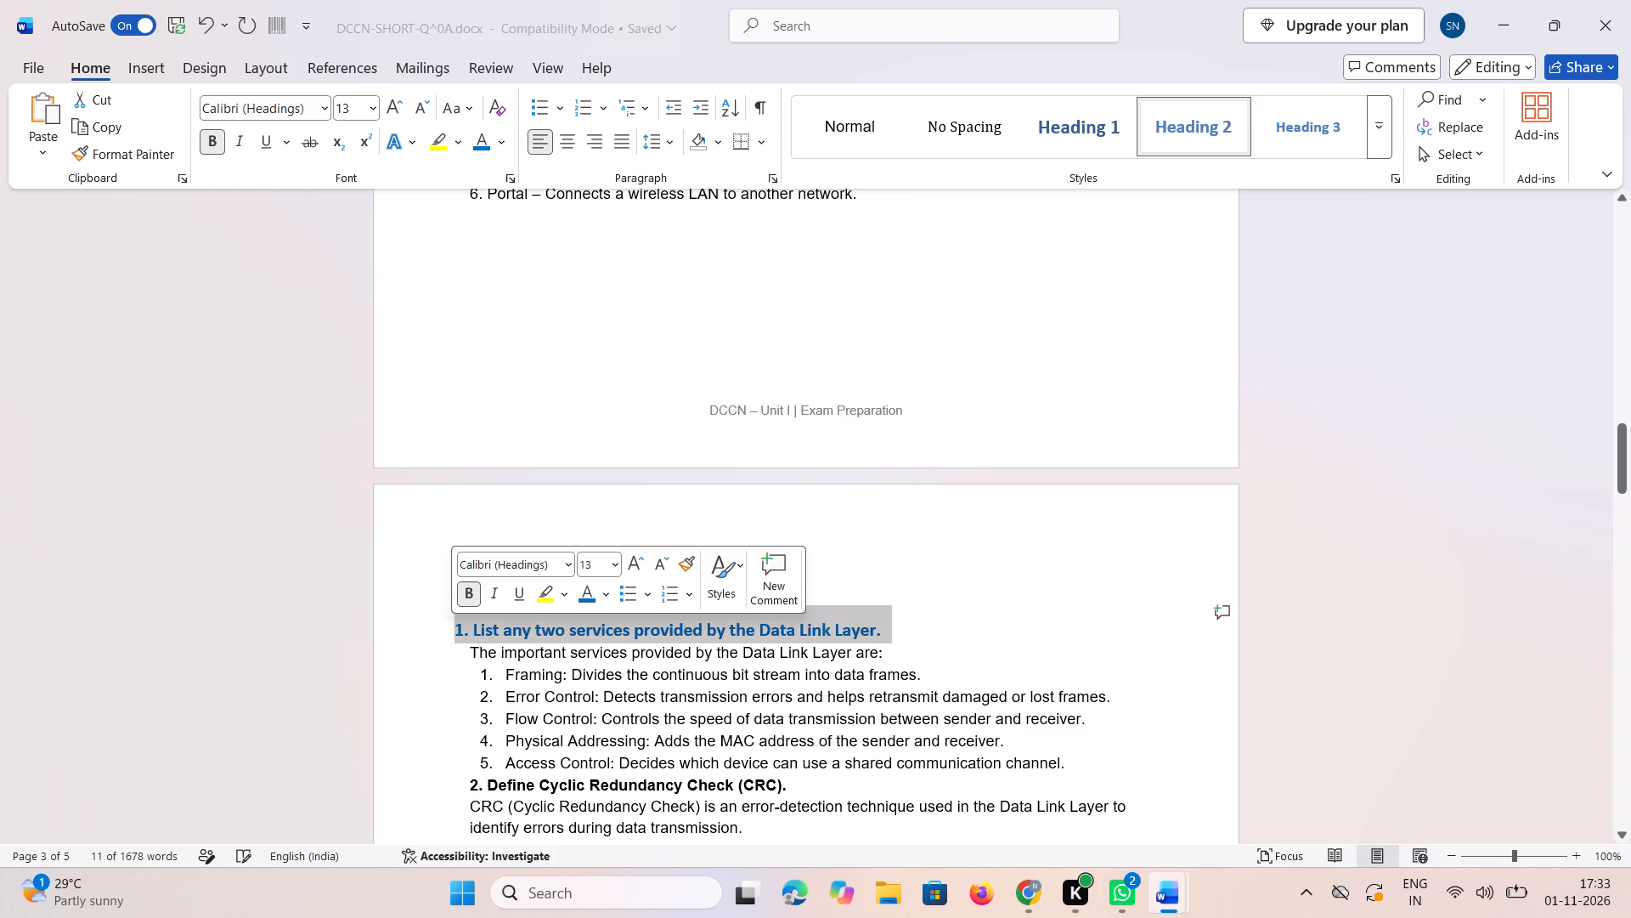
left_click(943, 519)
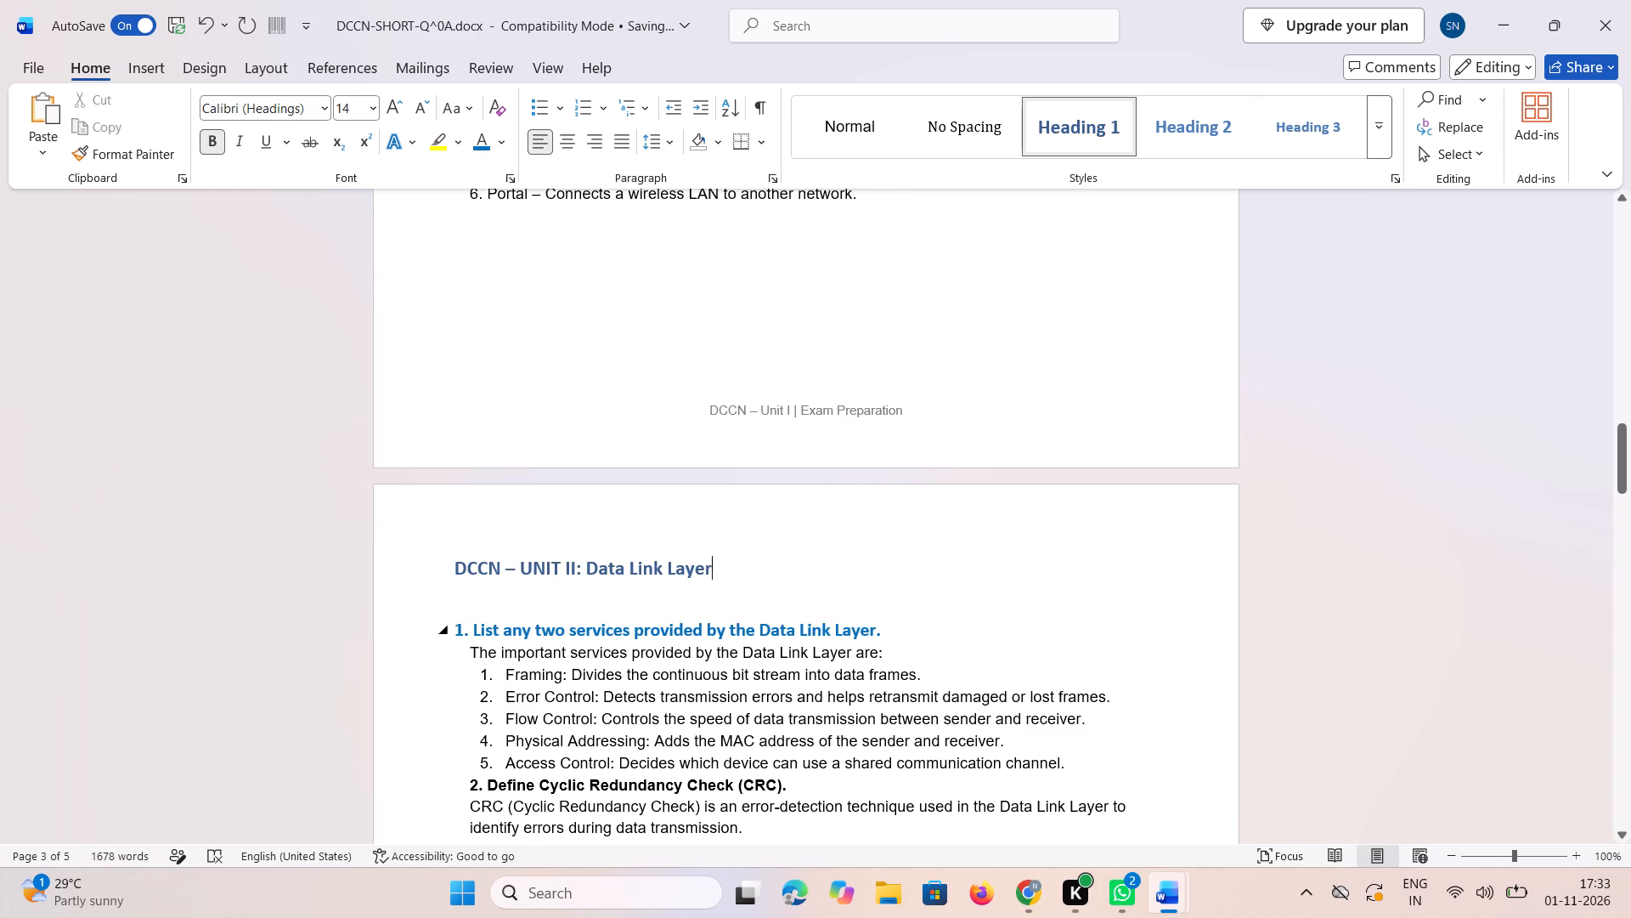
Set the font colour of the Unit II question 1 line to black, keeping it bold.
left_click_drag(453, 628, 736, 668)
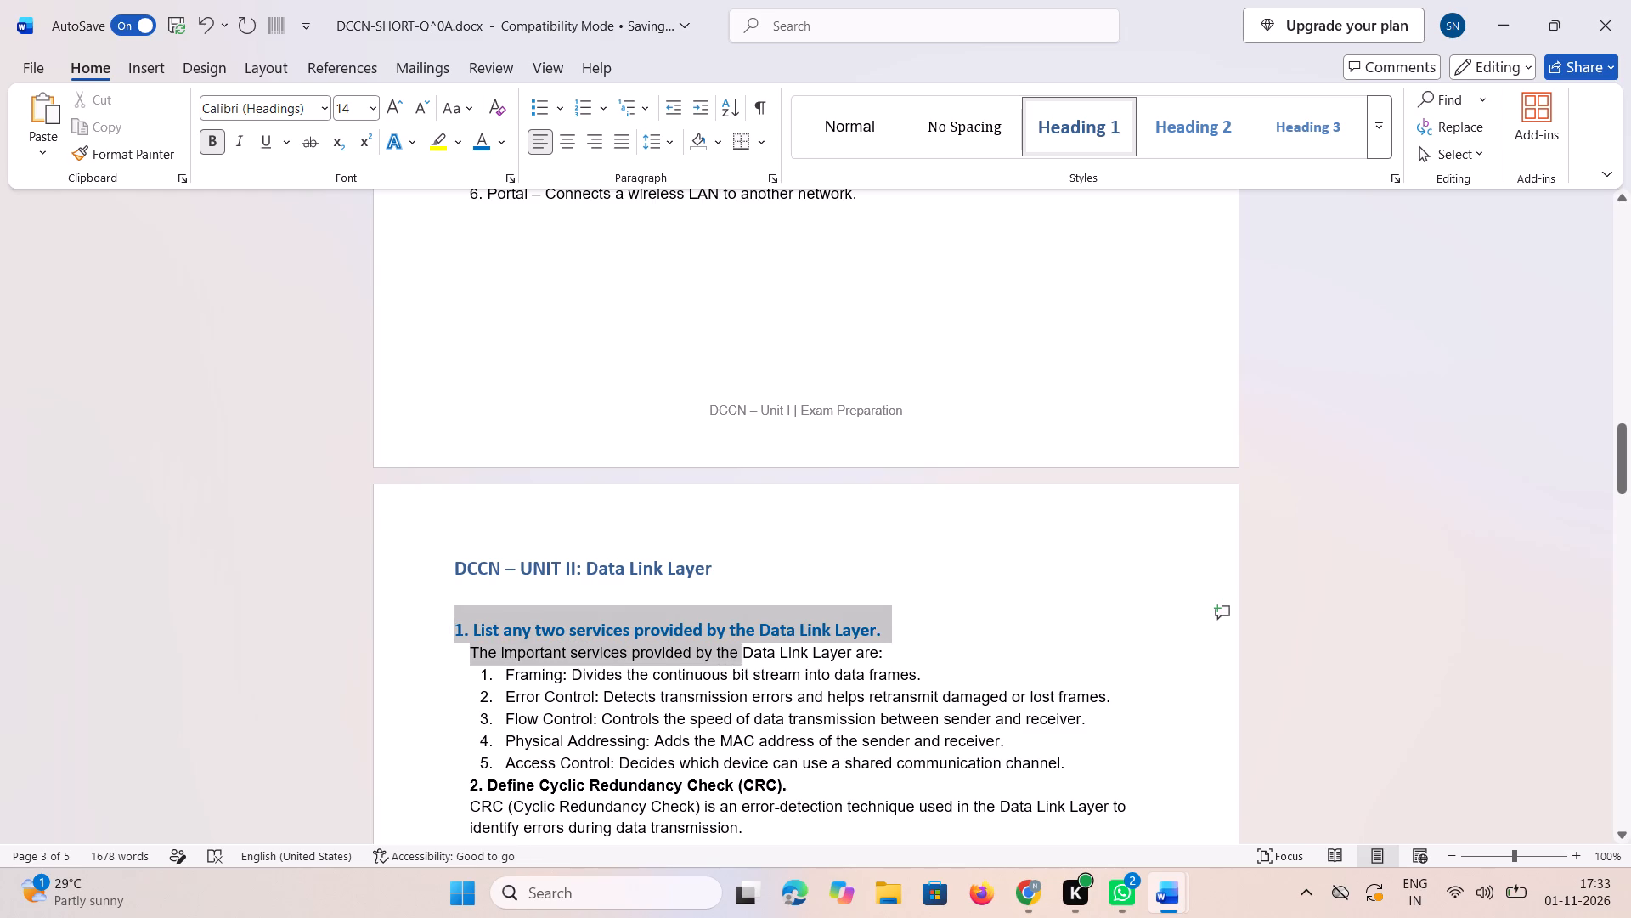
left_click_drag(736, 668, 880, 631)
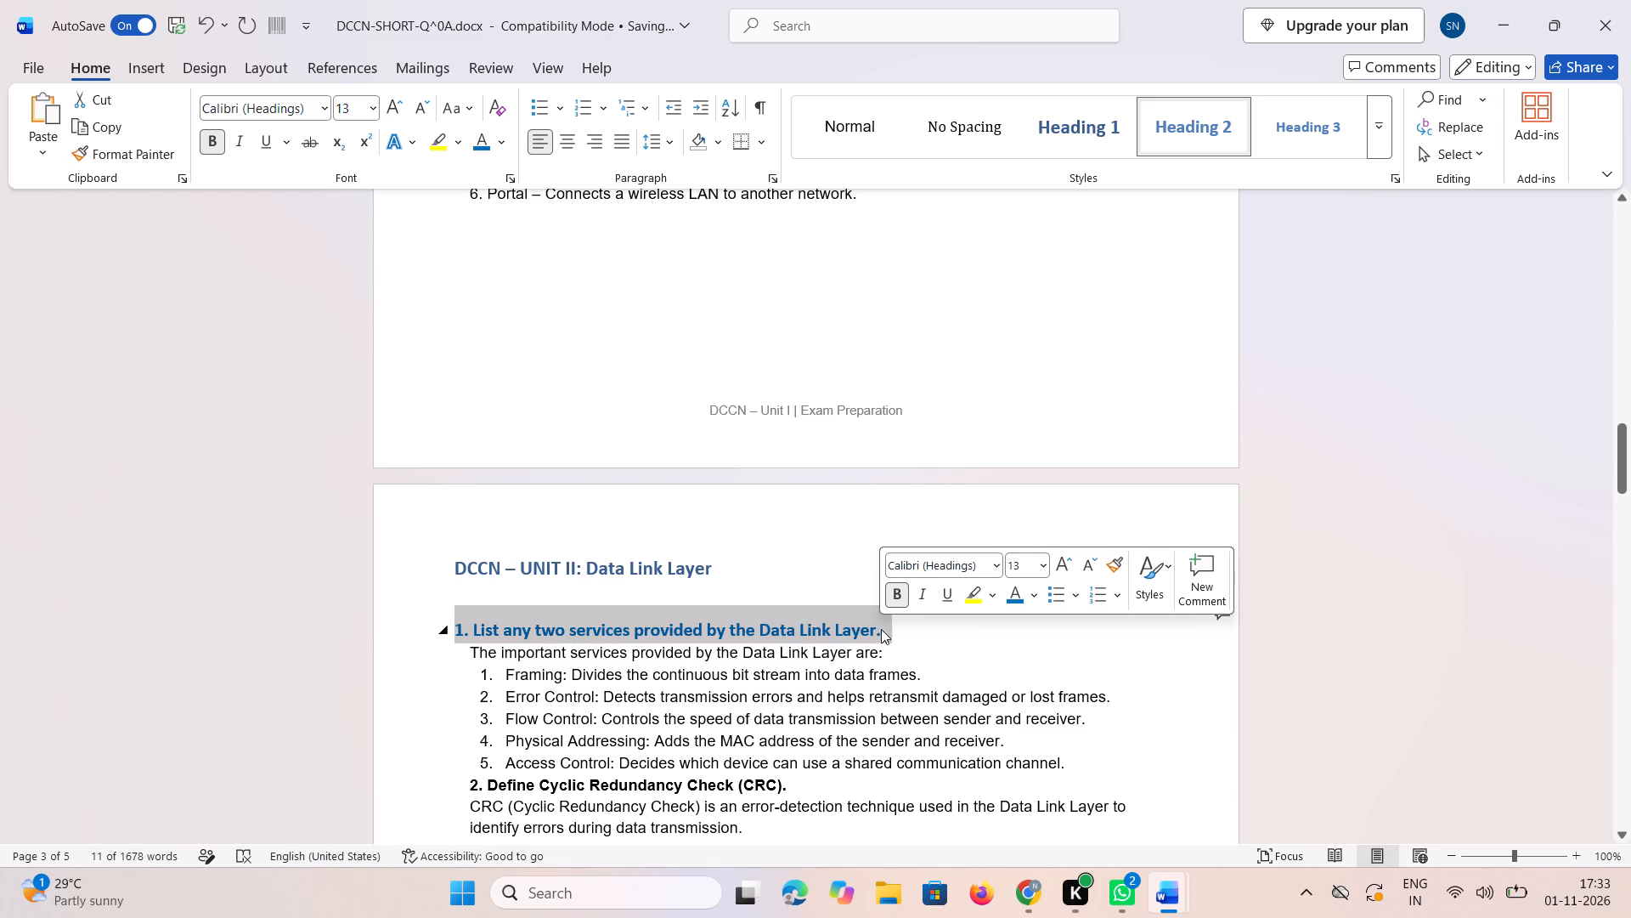
left_click(895, 596)
left_click(895, 596)
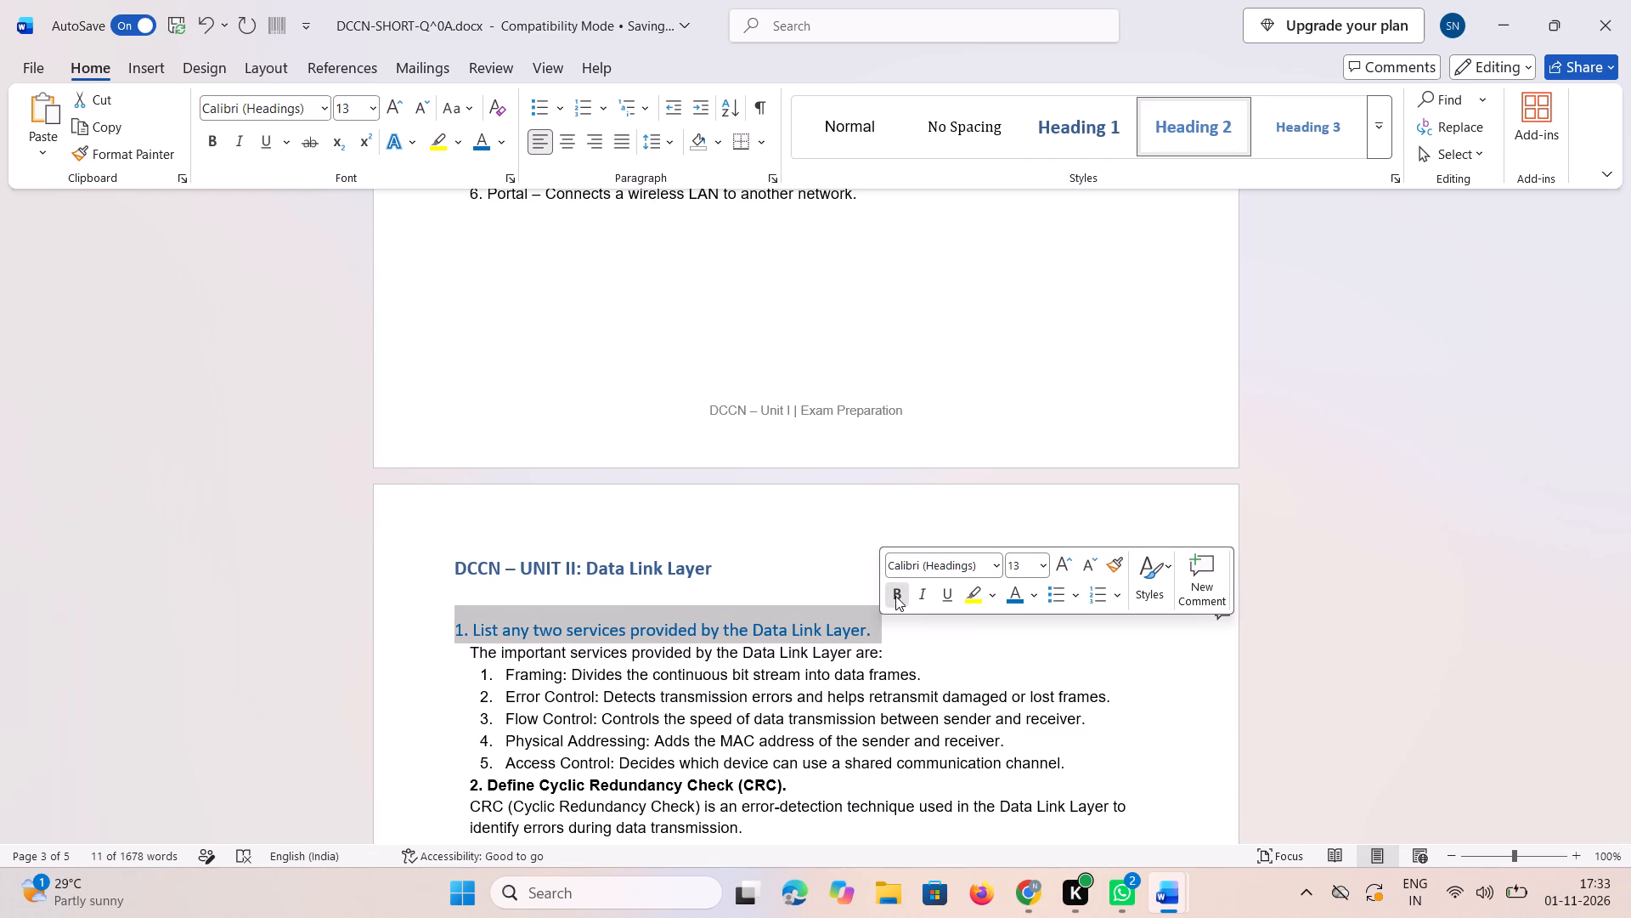
left_click(1031, 591)
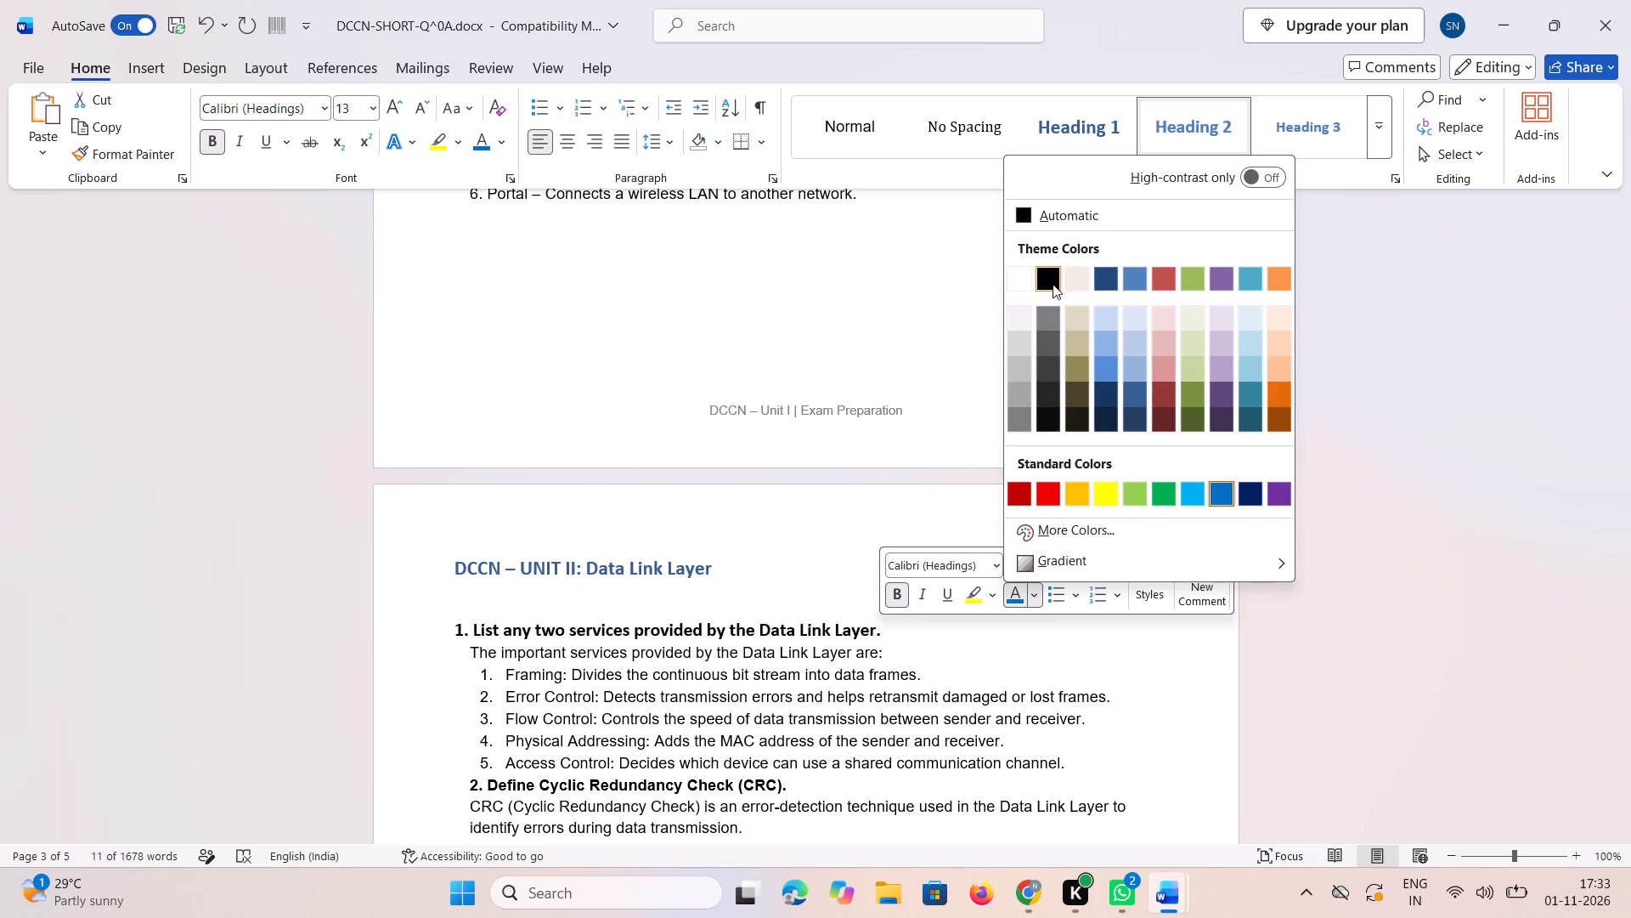
left_click(1052, 280)
left_click(770, 538)
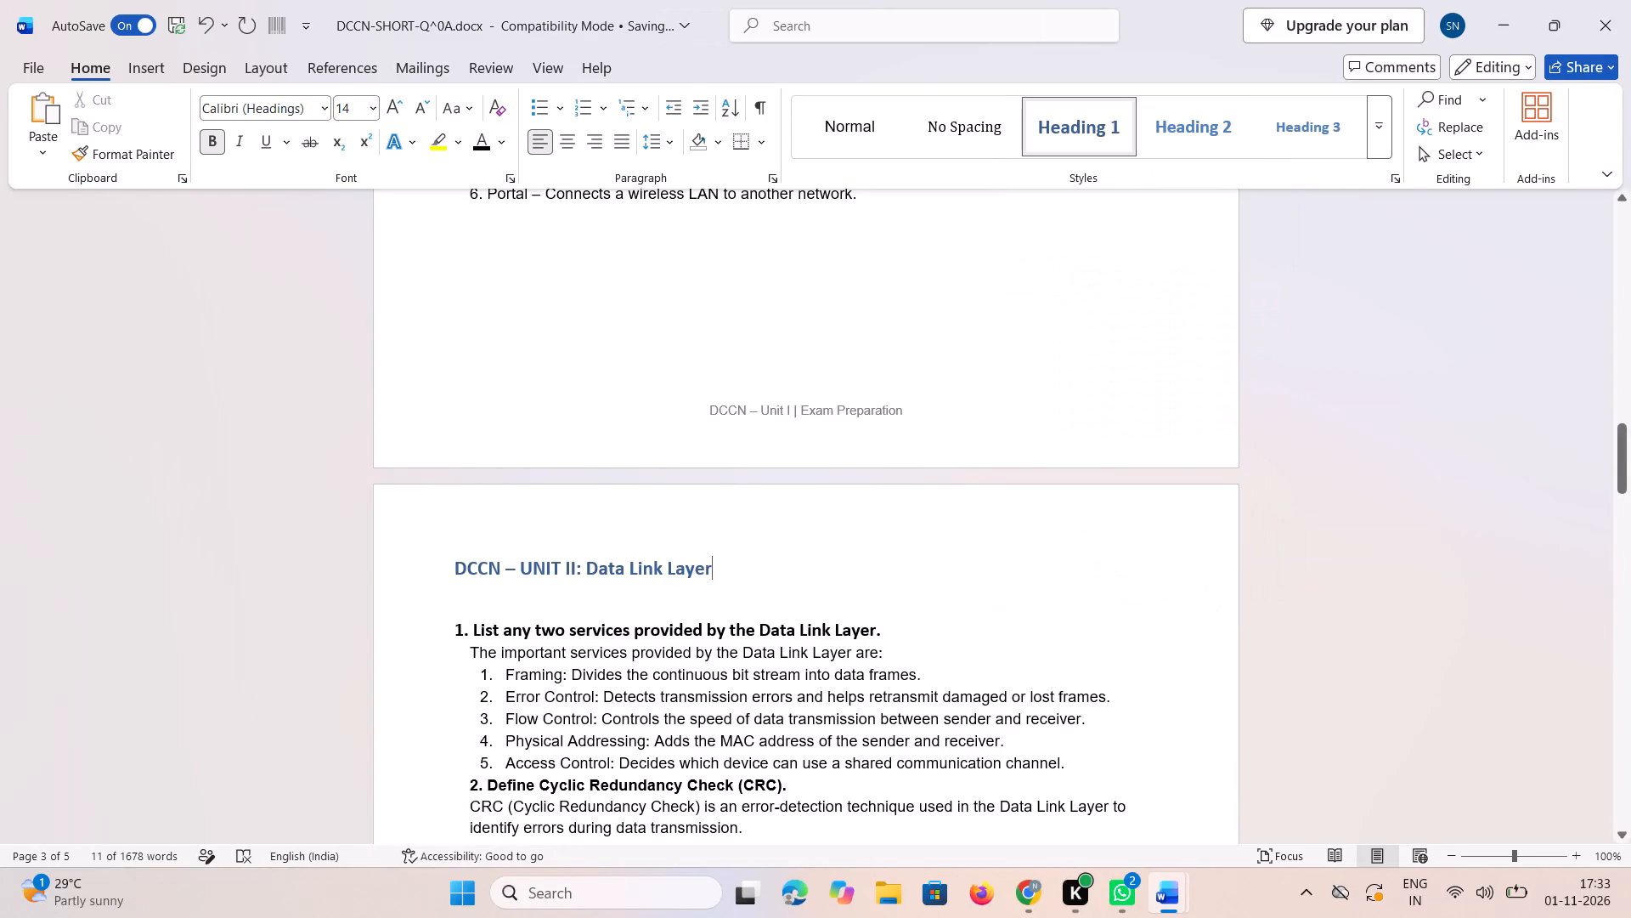
Compare the look of the Unit II question 1 heading with the Unit I question 10 heading on the preceding page.
scroll(745, 652, "down", 1)
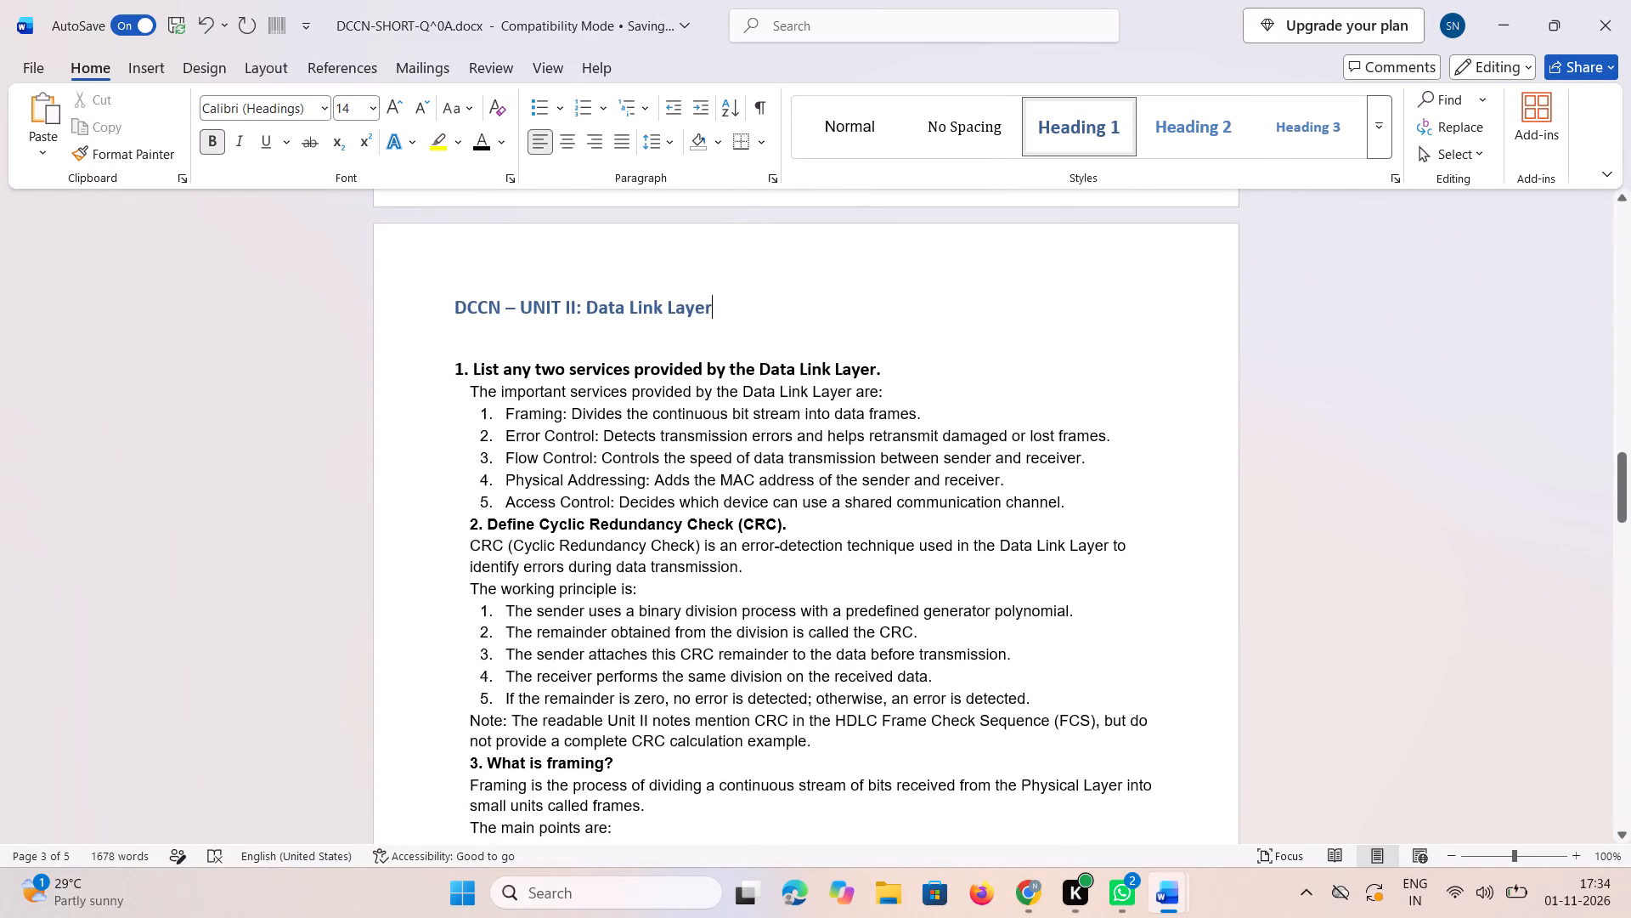
scroll(772, 595, "up", 4)
scroll(772, 595, "down", 2)
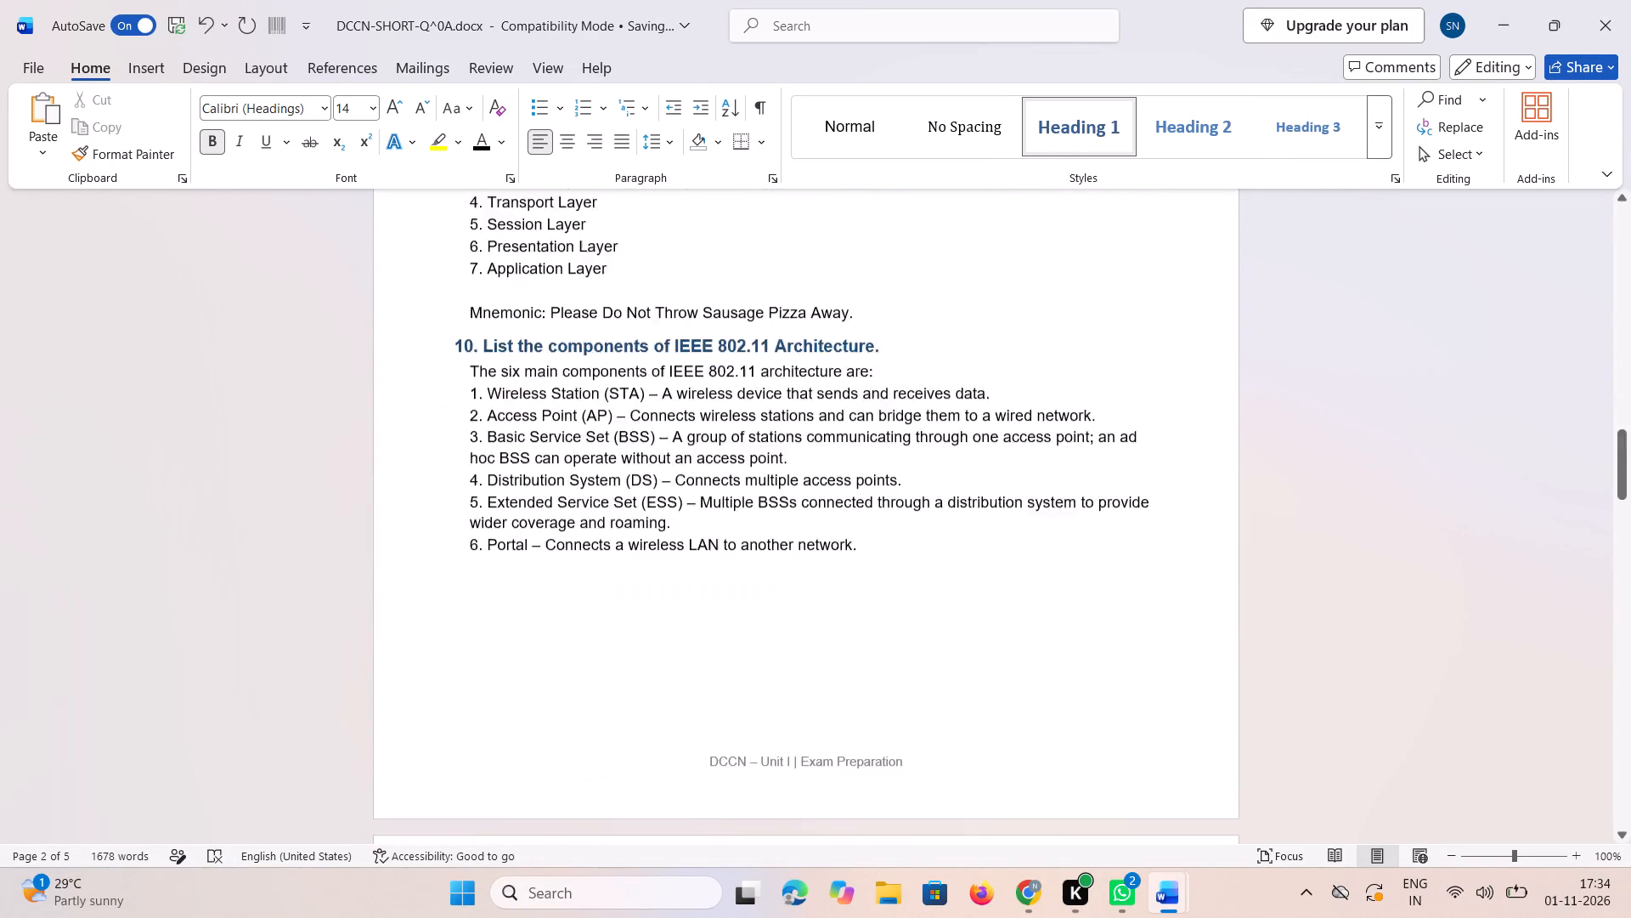
scroll(772, 595, "down", 1)
scroll(772, 595, "up", 2)
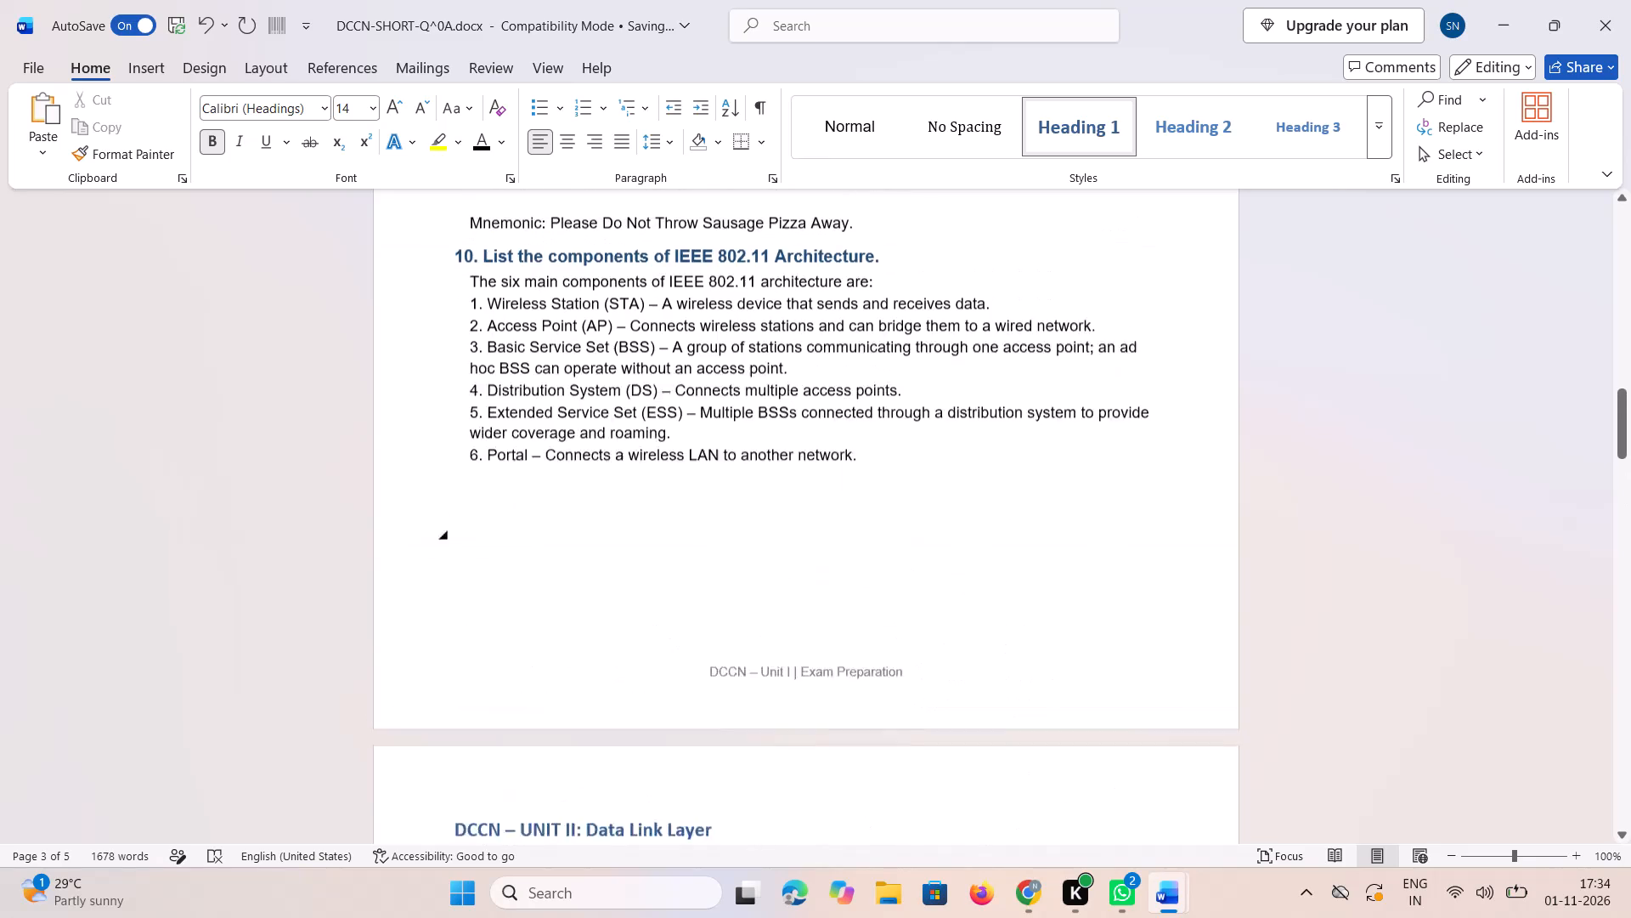
scroll(772, 595, "up", 2)
scroll(772, 595, "down", 2)
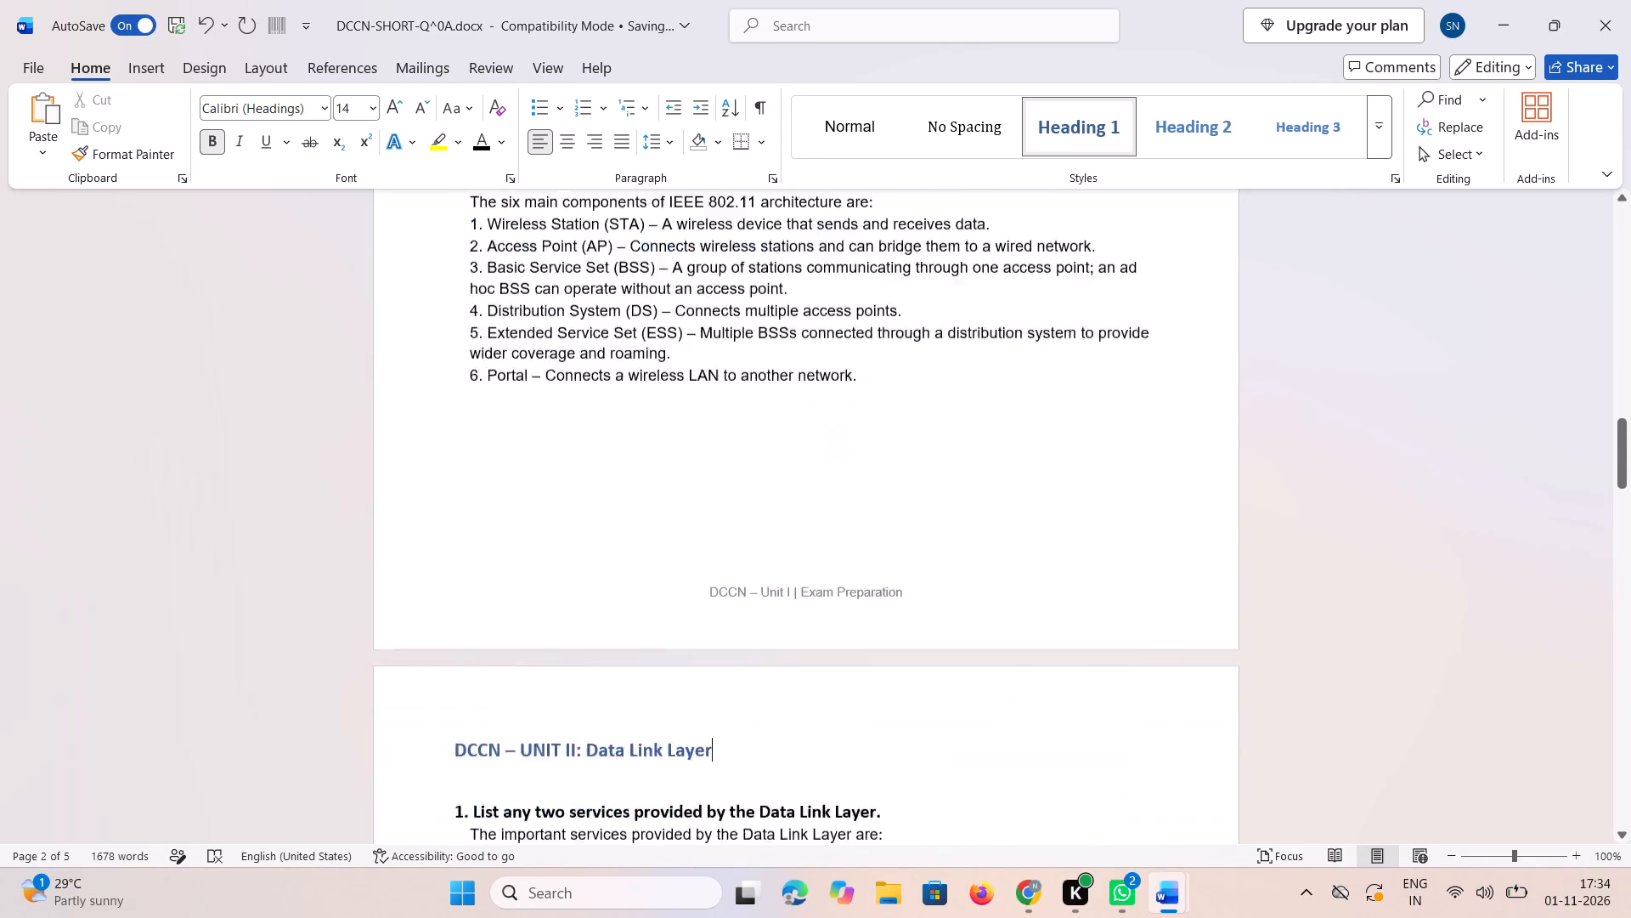
Insert a blank line before Unit II question 5 to move "Differentiate between error detection and error correction." onto the page with its table.
scroll(772, 595, "down", 1)
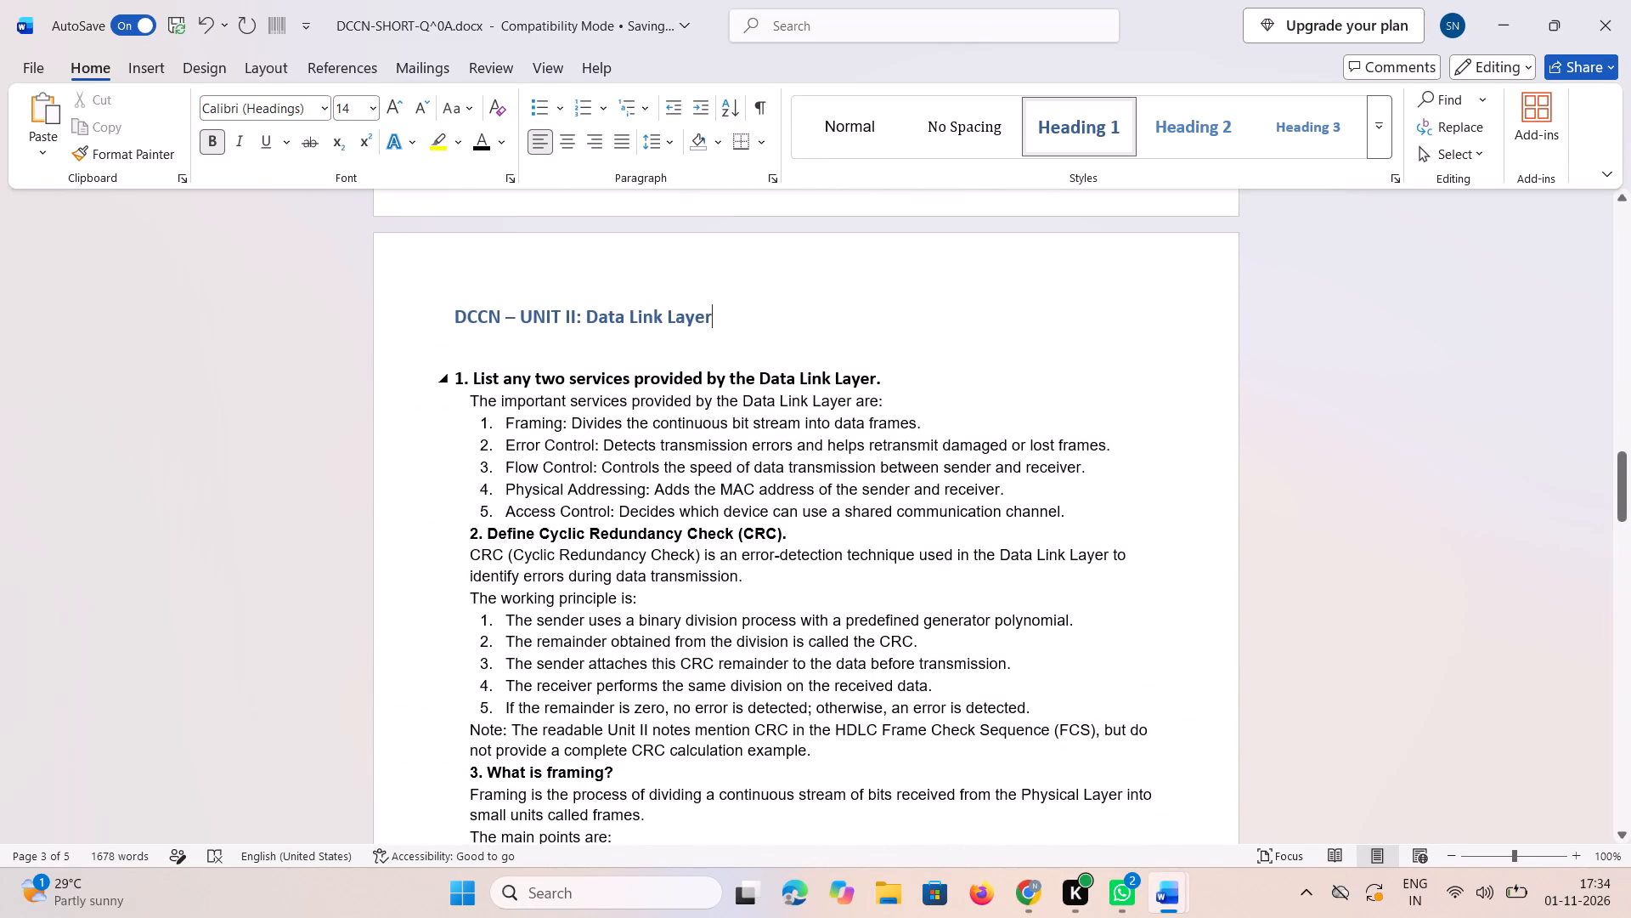
scroll(715, 377, "down", 4)
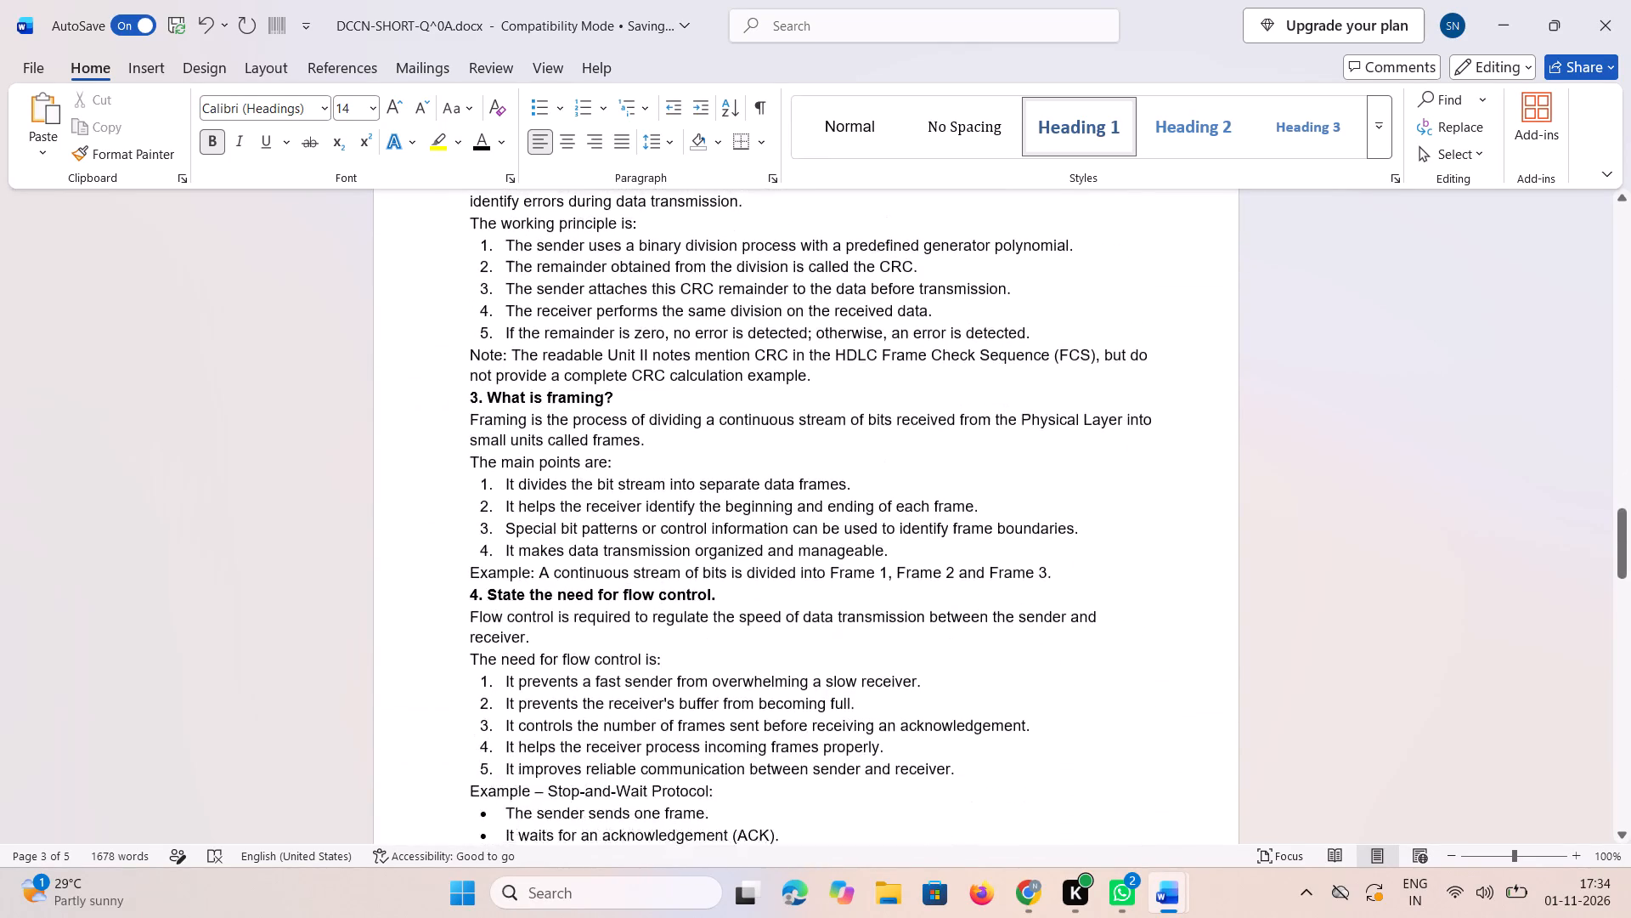
scroll(715, 377, "down", 1)
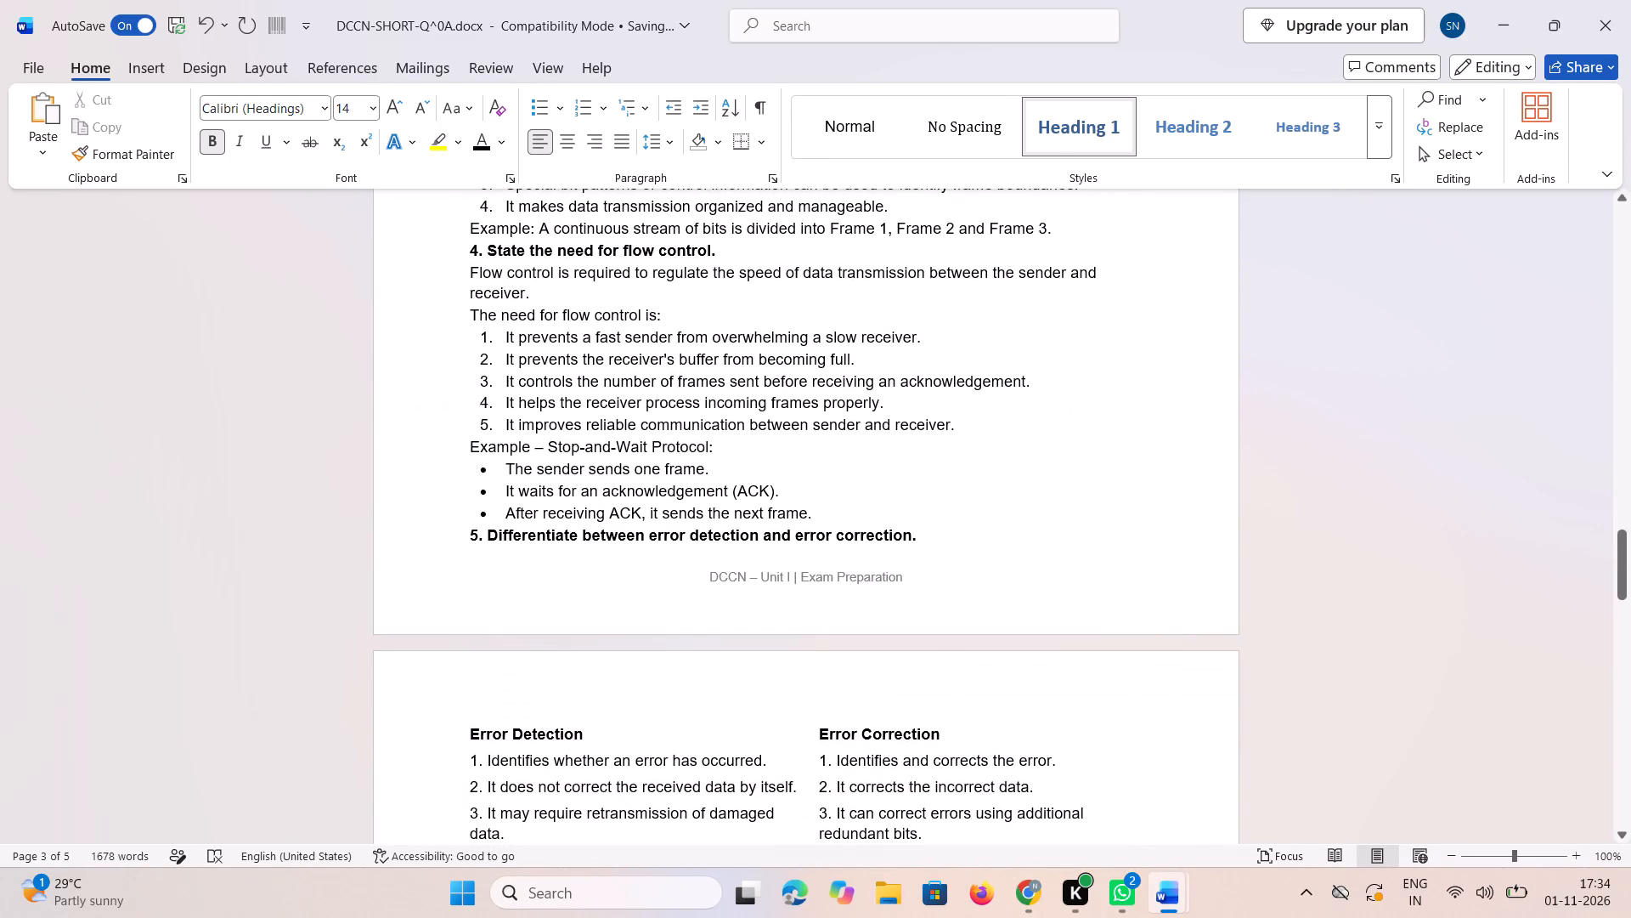
left_click(466, 530)
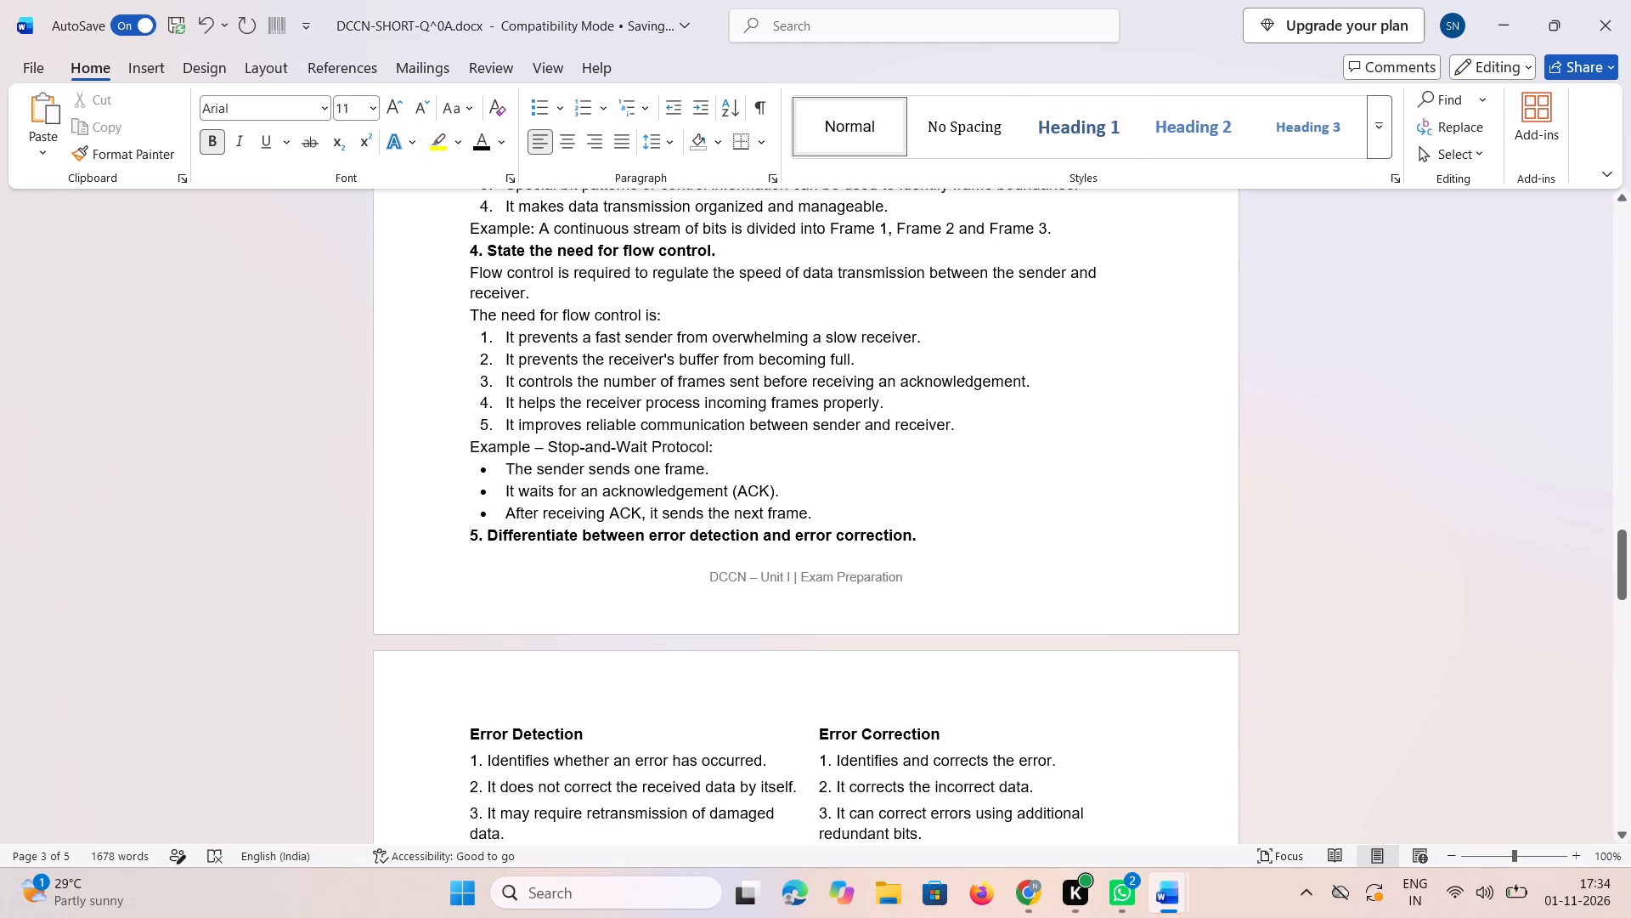
key("Return")
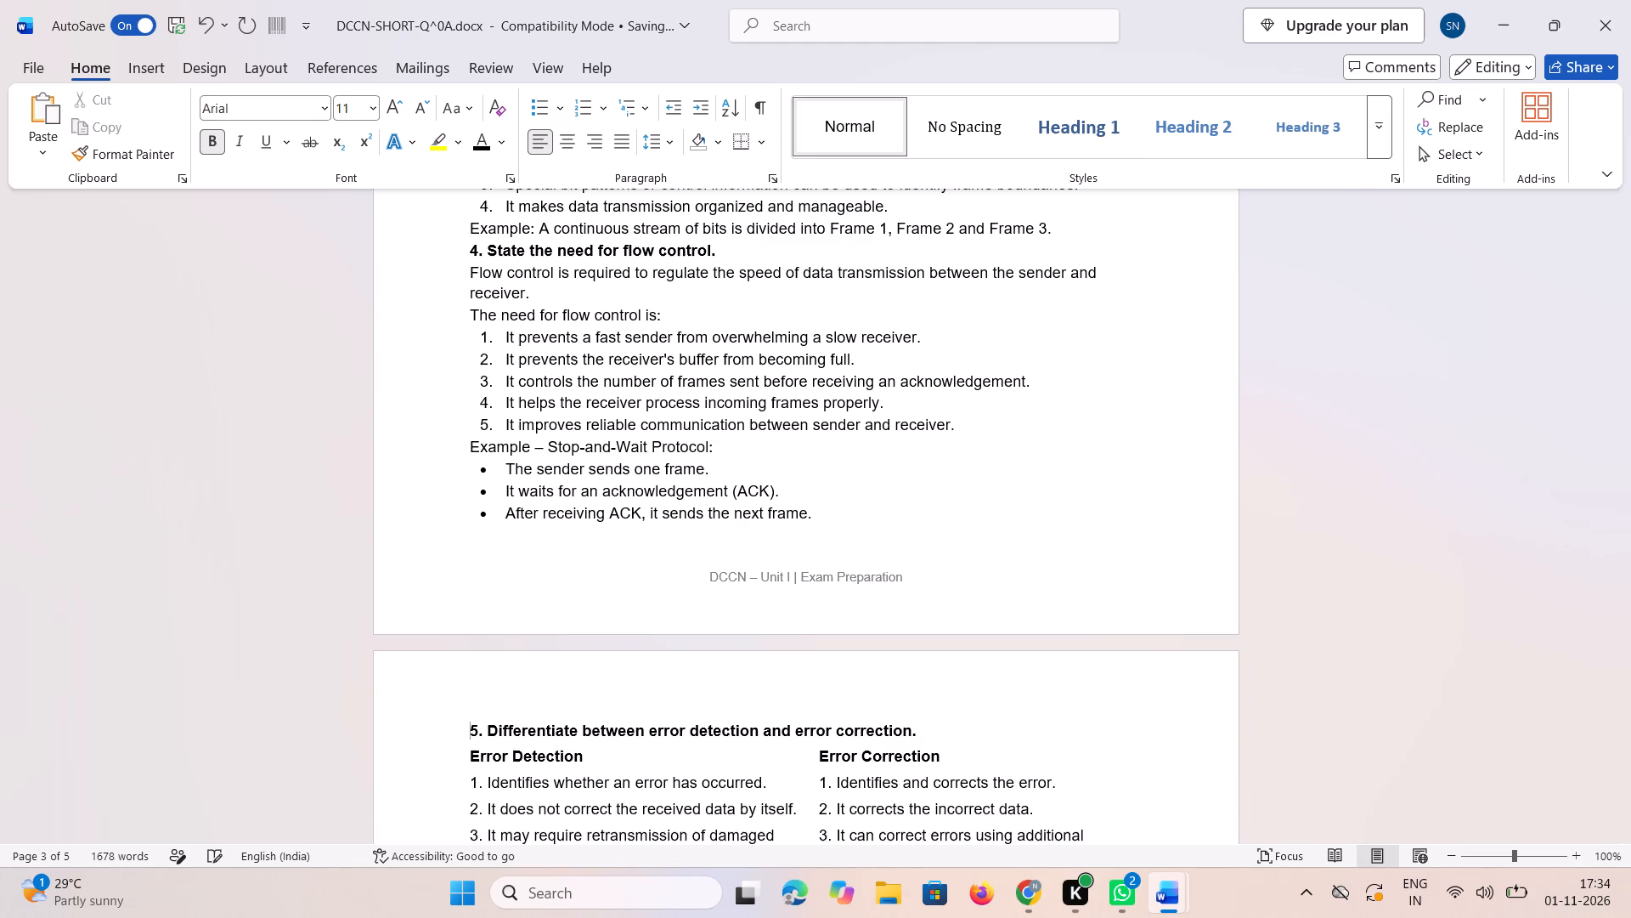
Insert a blank line before Unit II question 9 to move "Which medium access technique is used in IEEE 802.11 WLAN?" onto the page with its answer.
scroll(449, 634, "down", 4)
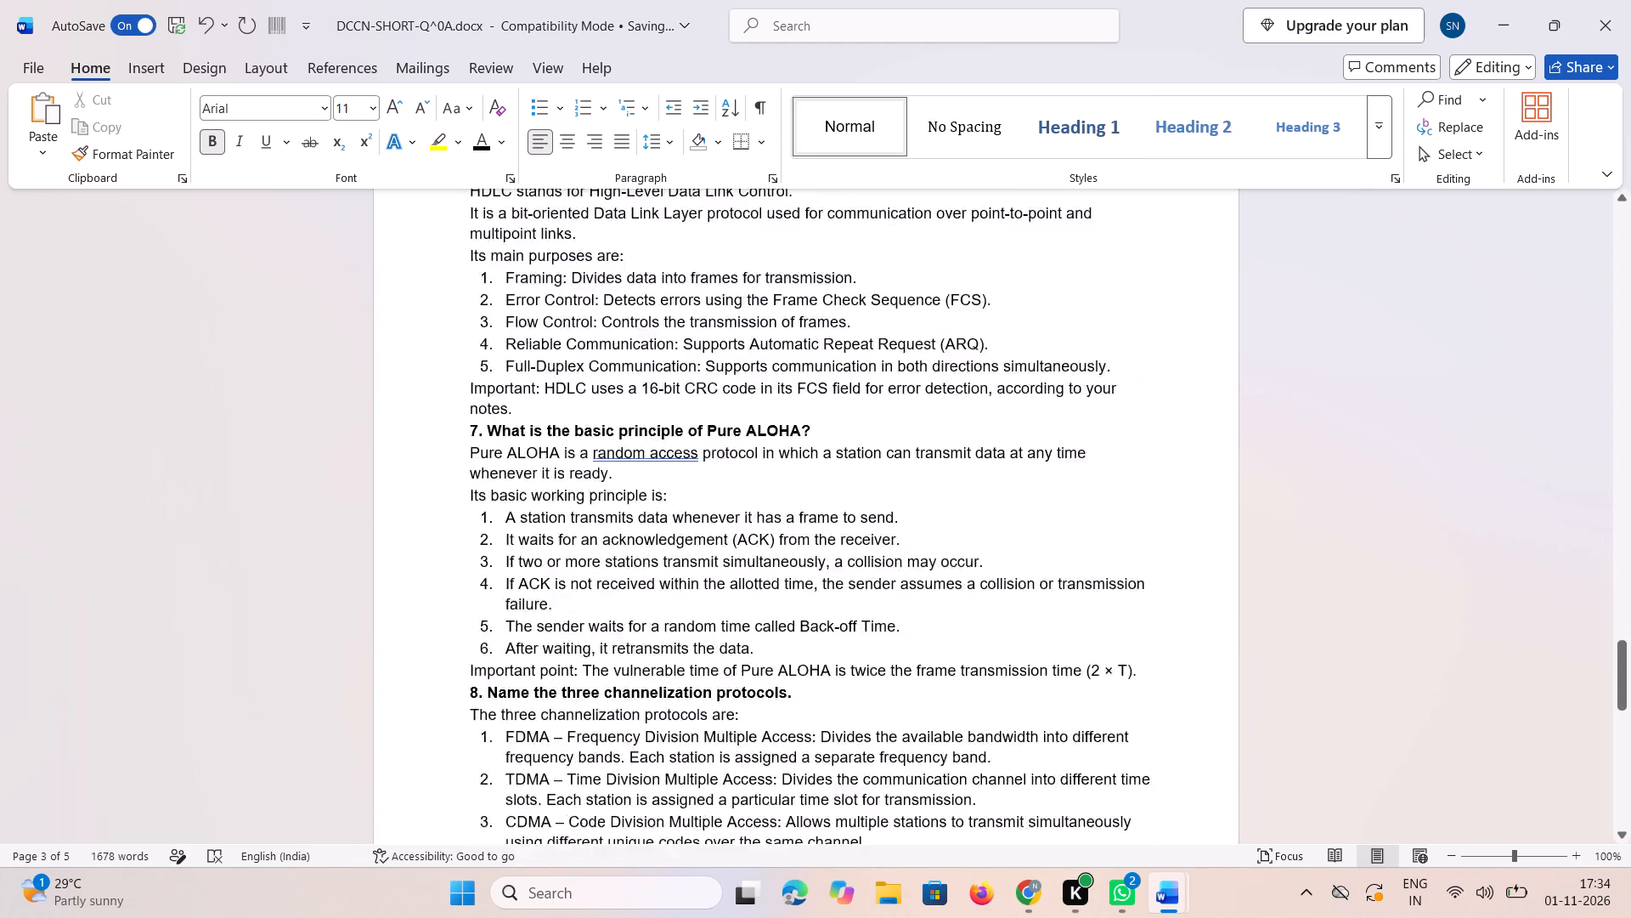
scroll(449, 634, "down", 2)
left_click(466, 552)
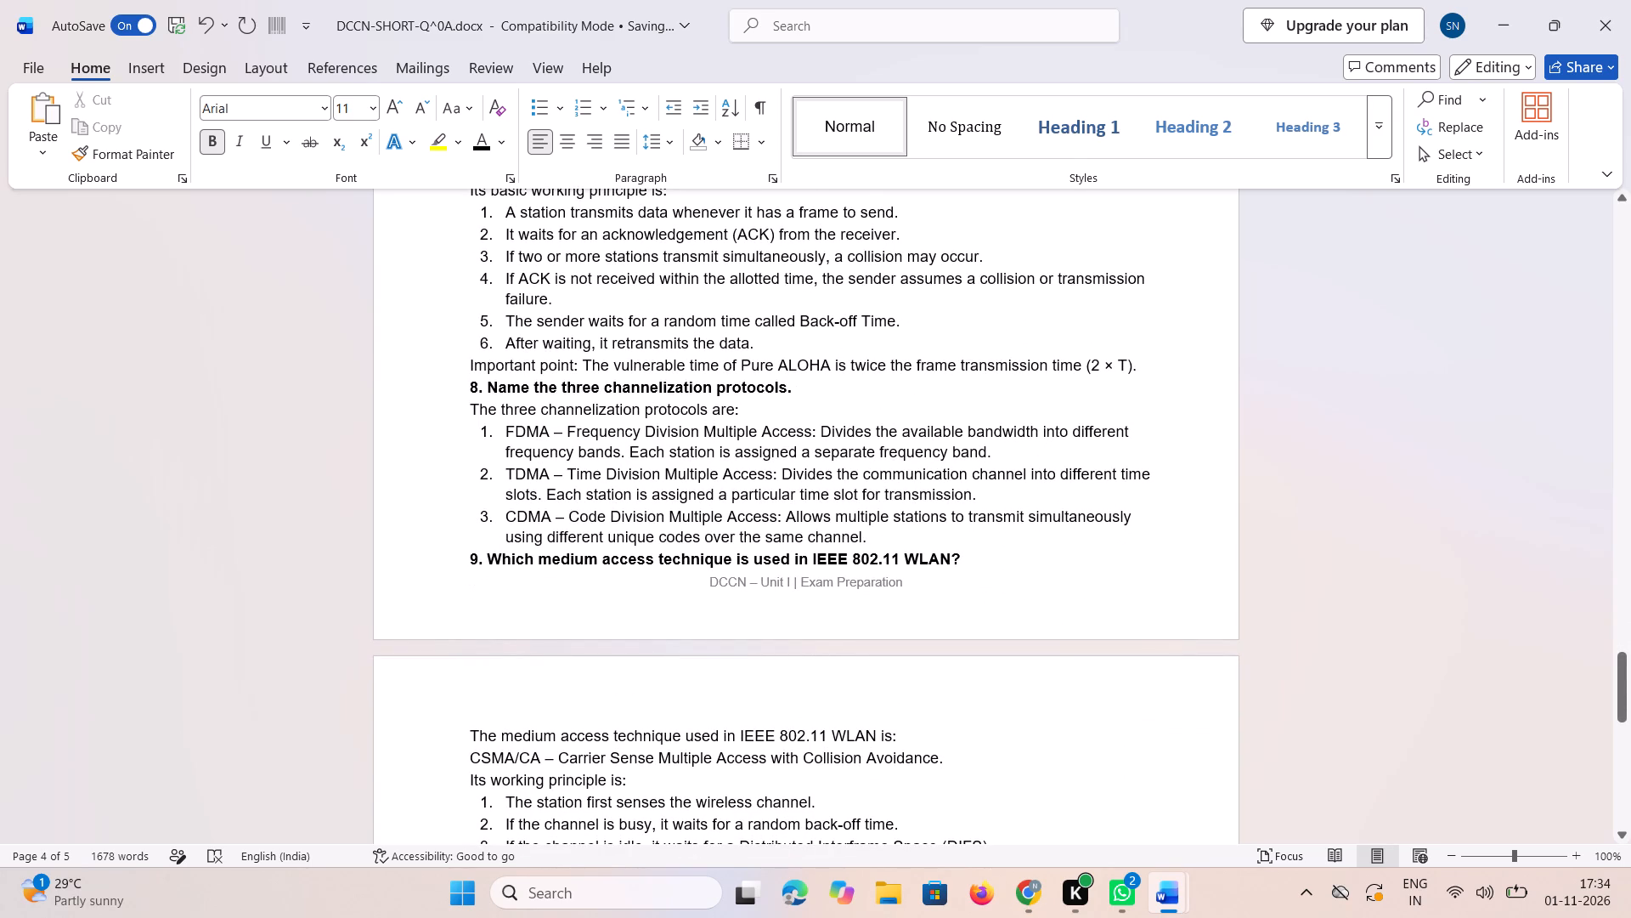
key("Return")
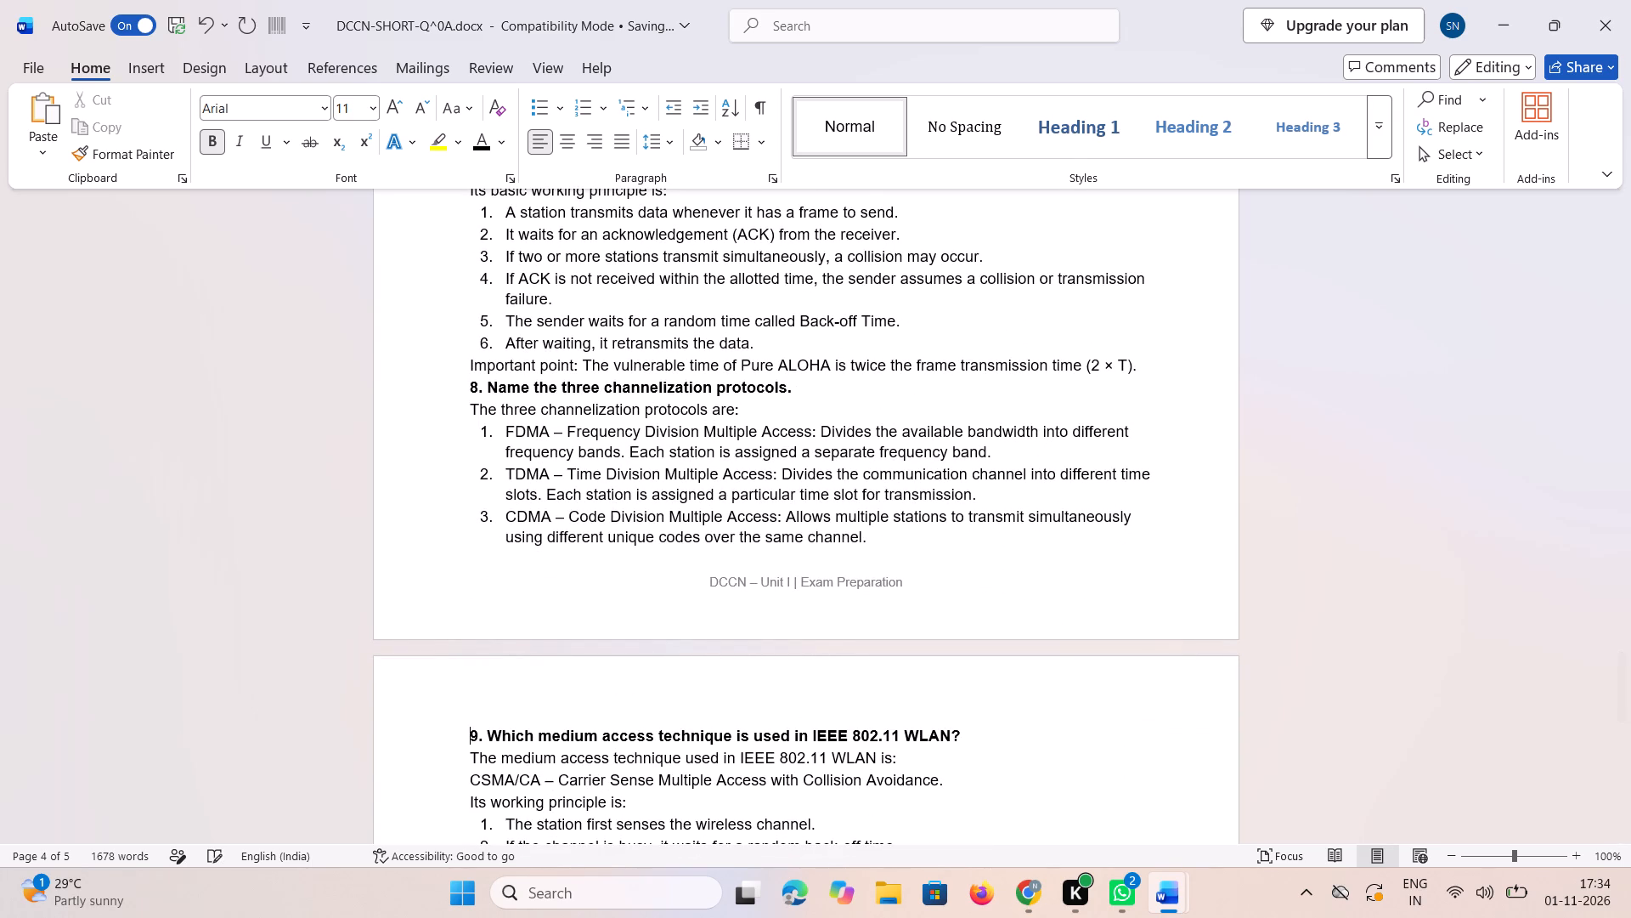
Set the font colour of the whole "Important topics to revise from Unit II" section, including its table, to dark red.
scroll(571, 607, "down", 6)
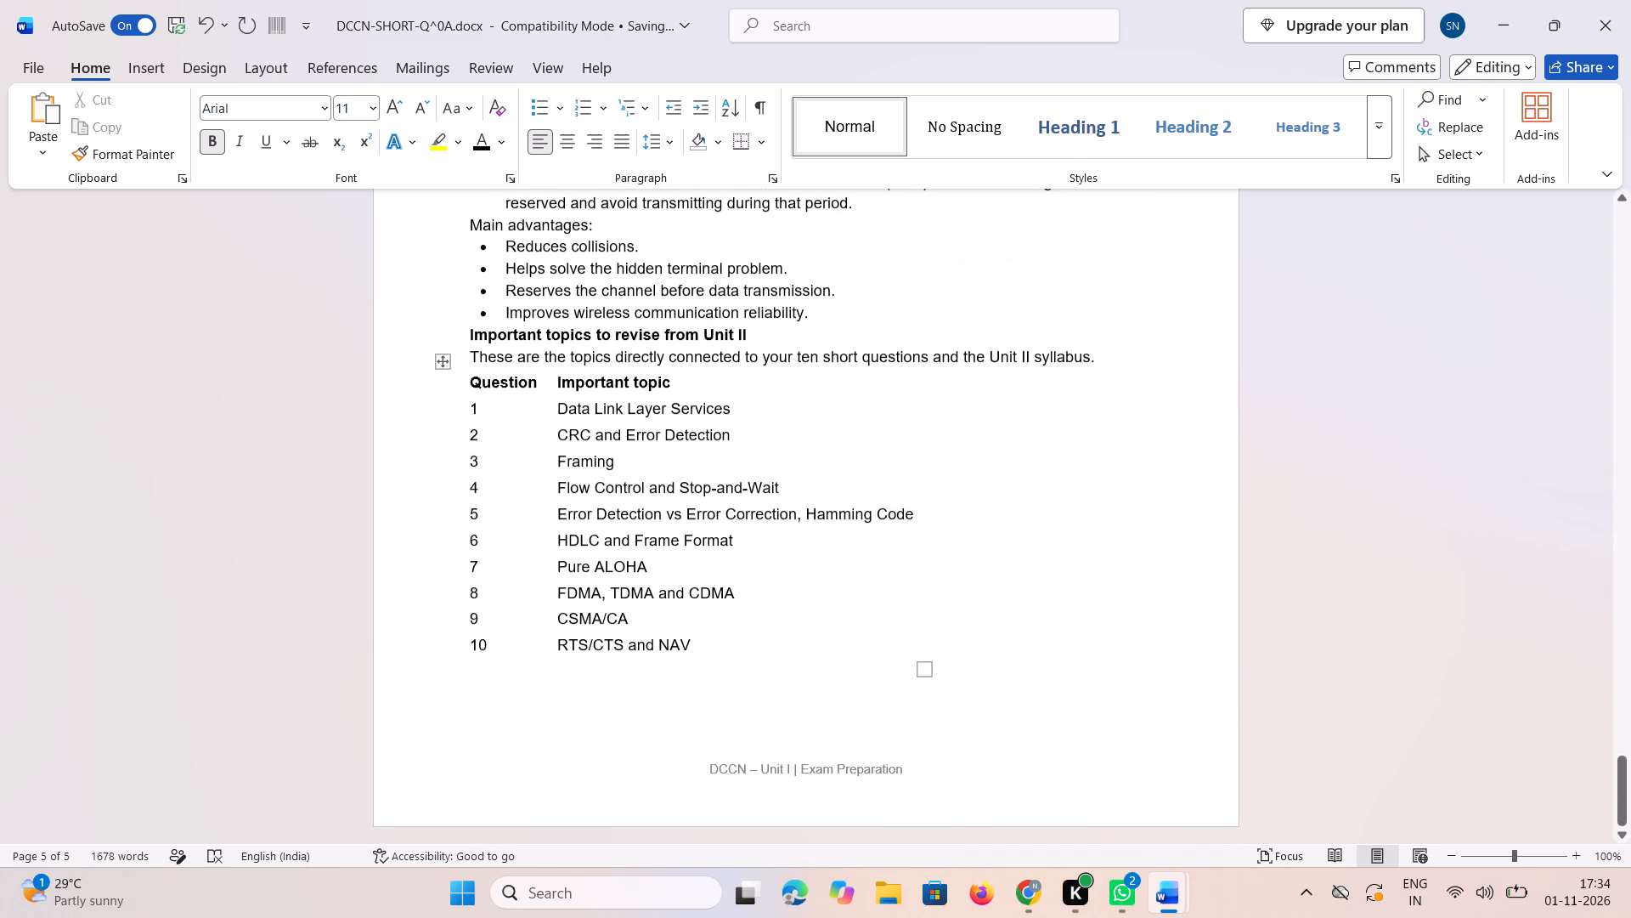
scroll(571, 607, "down", 5)
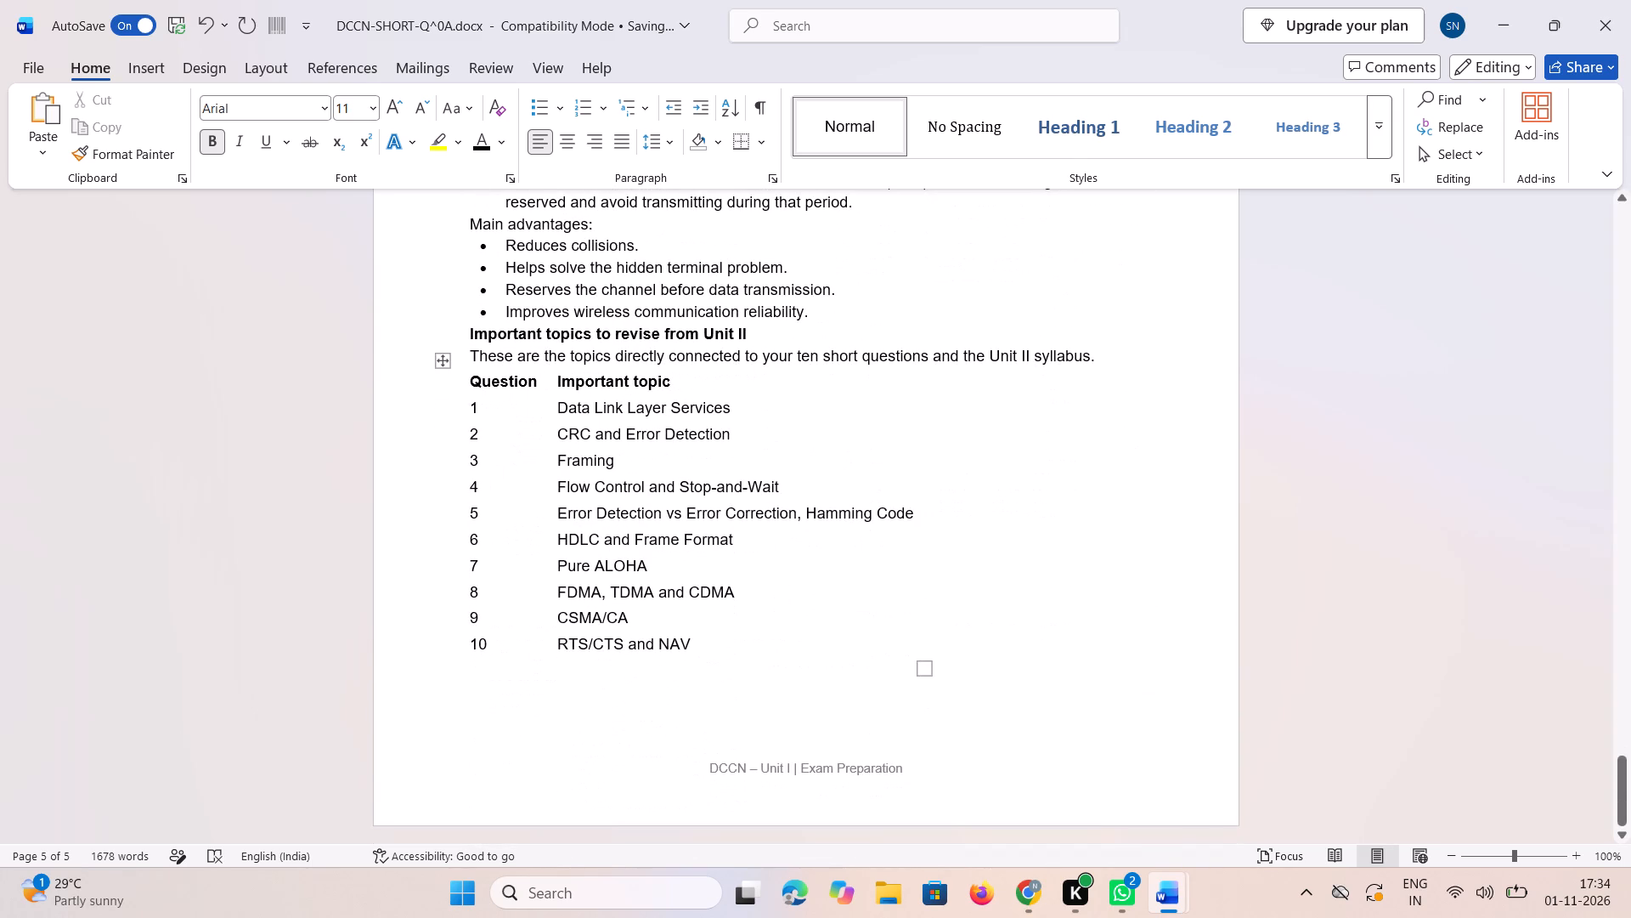
scroll(571, 607, "down", 2)
scroll(524, 572, "up", 1)
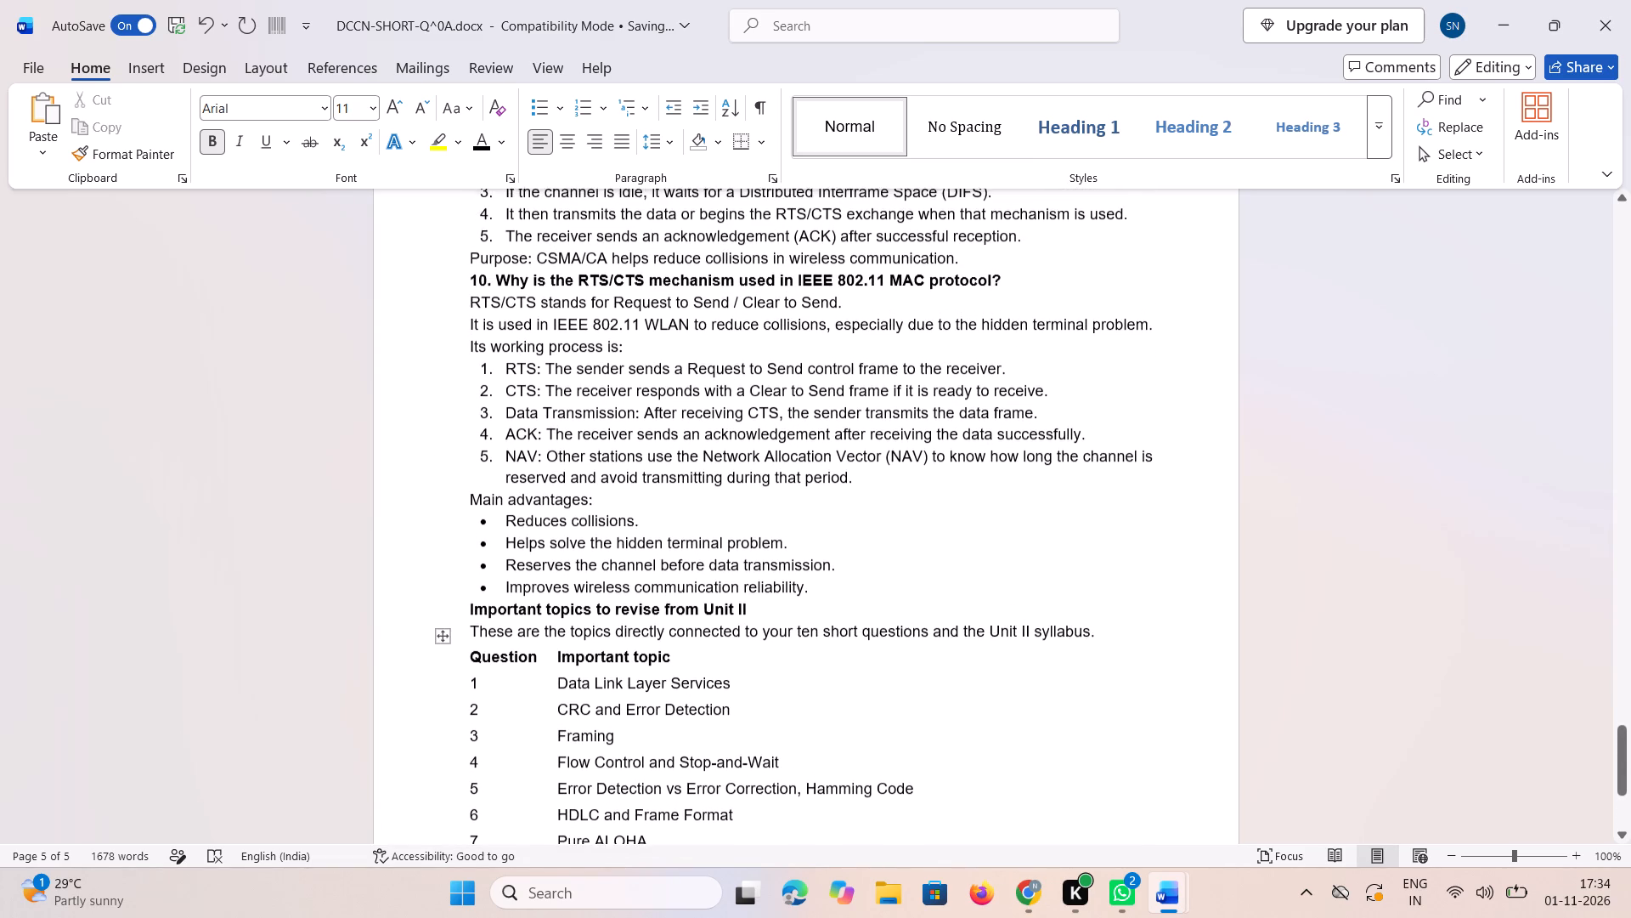
scroll(524, 572, "up", 1)
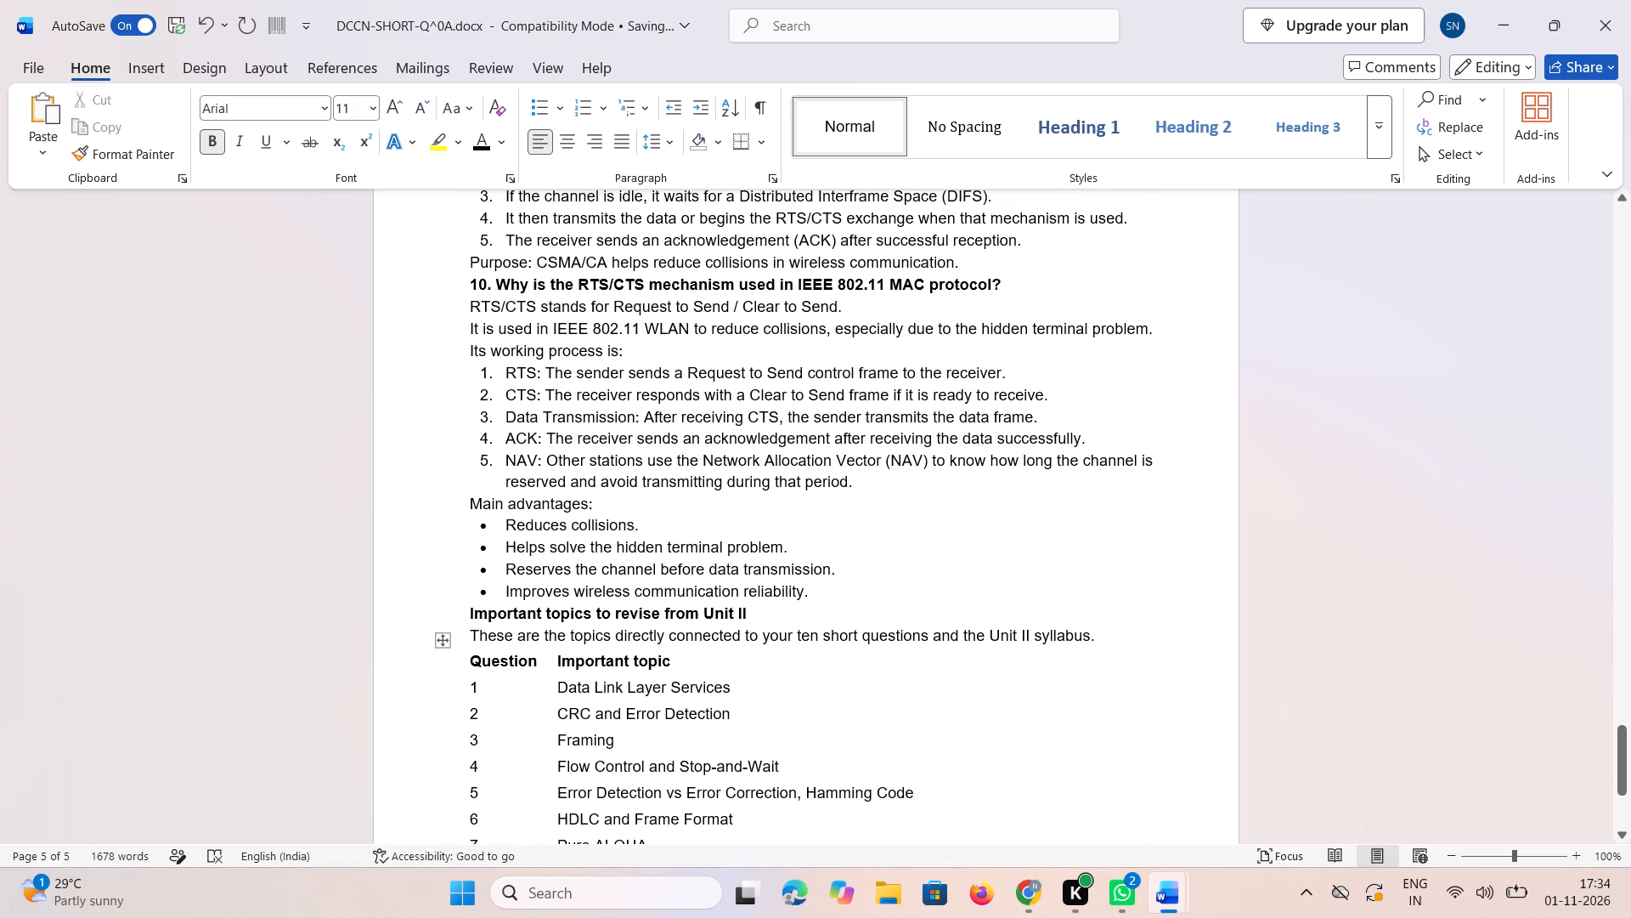
left_click_drag(466, 607, 618, 829)
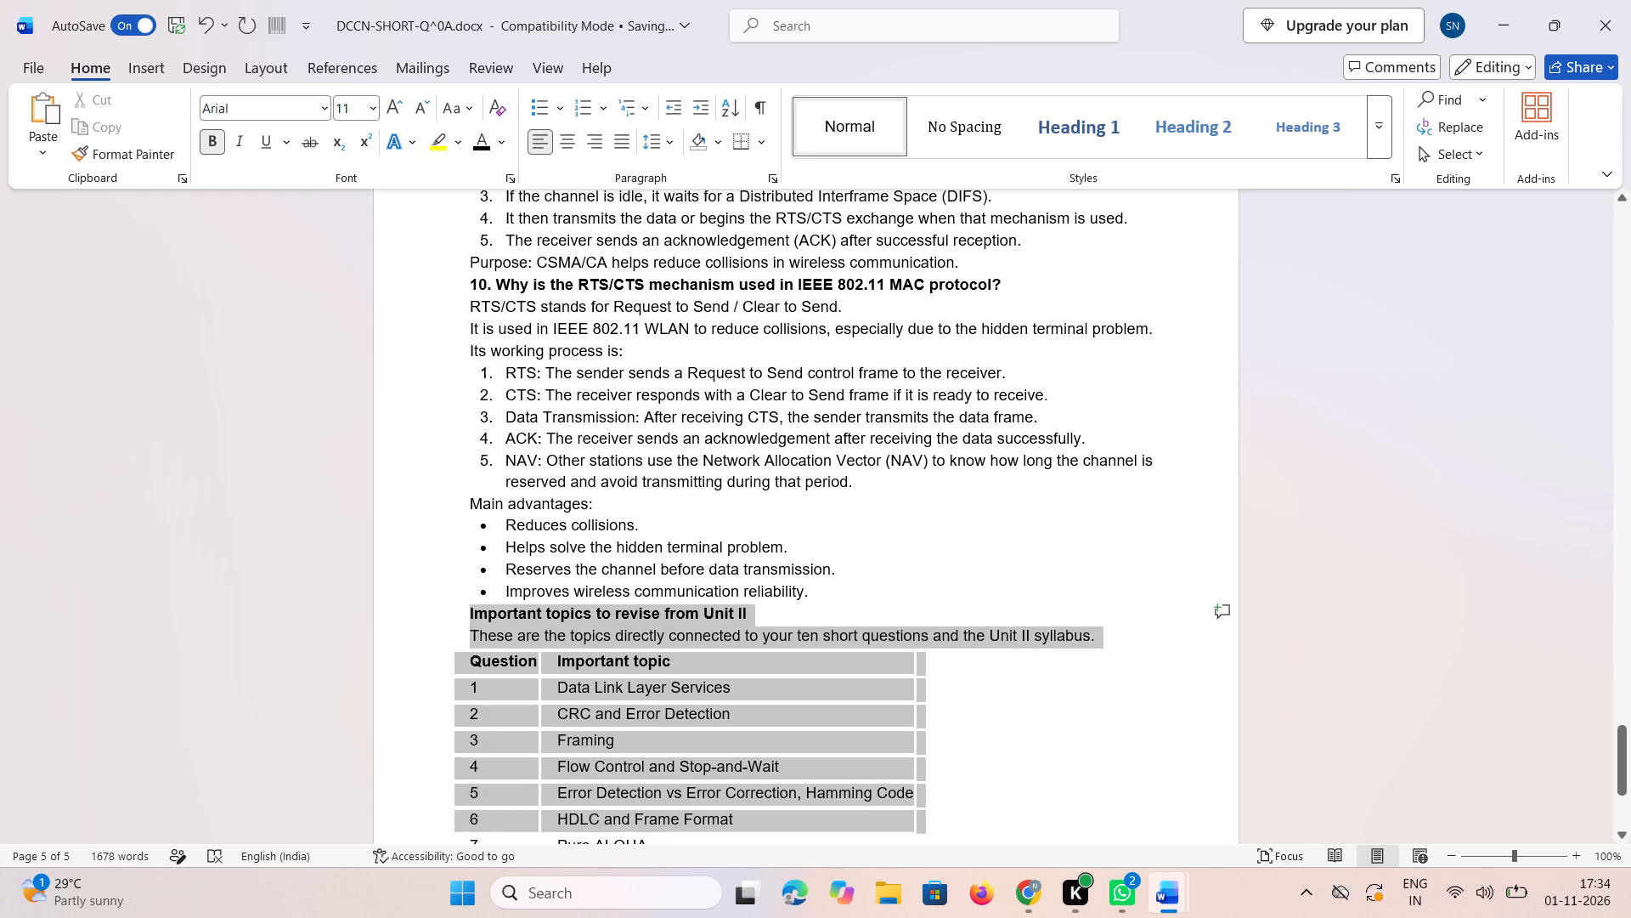
left_click_drag(618, 829, 988, 749)
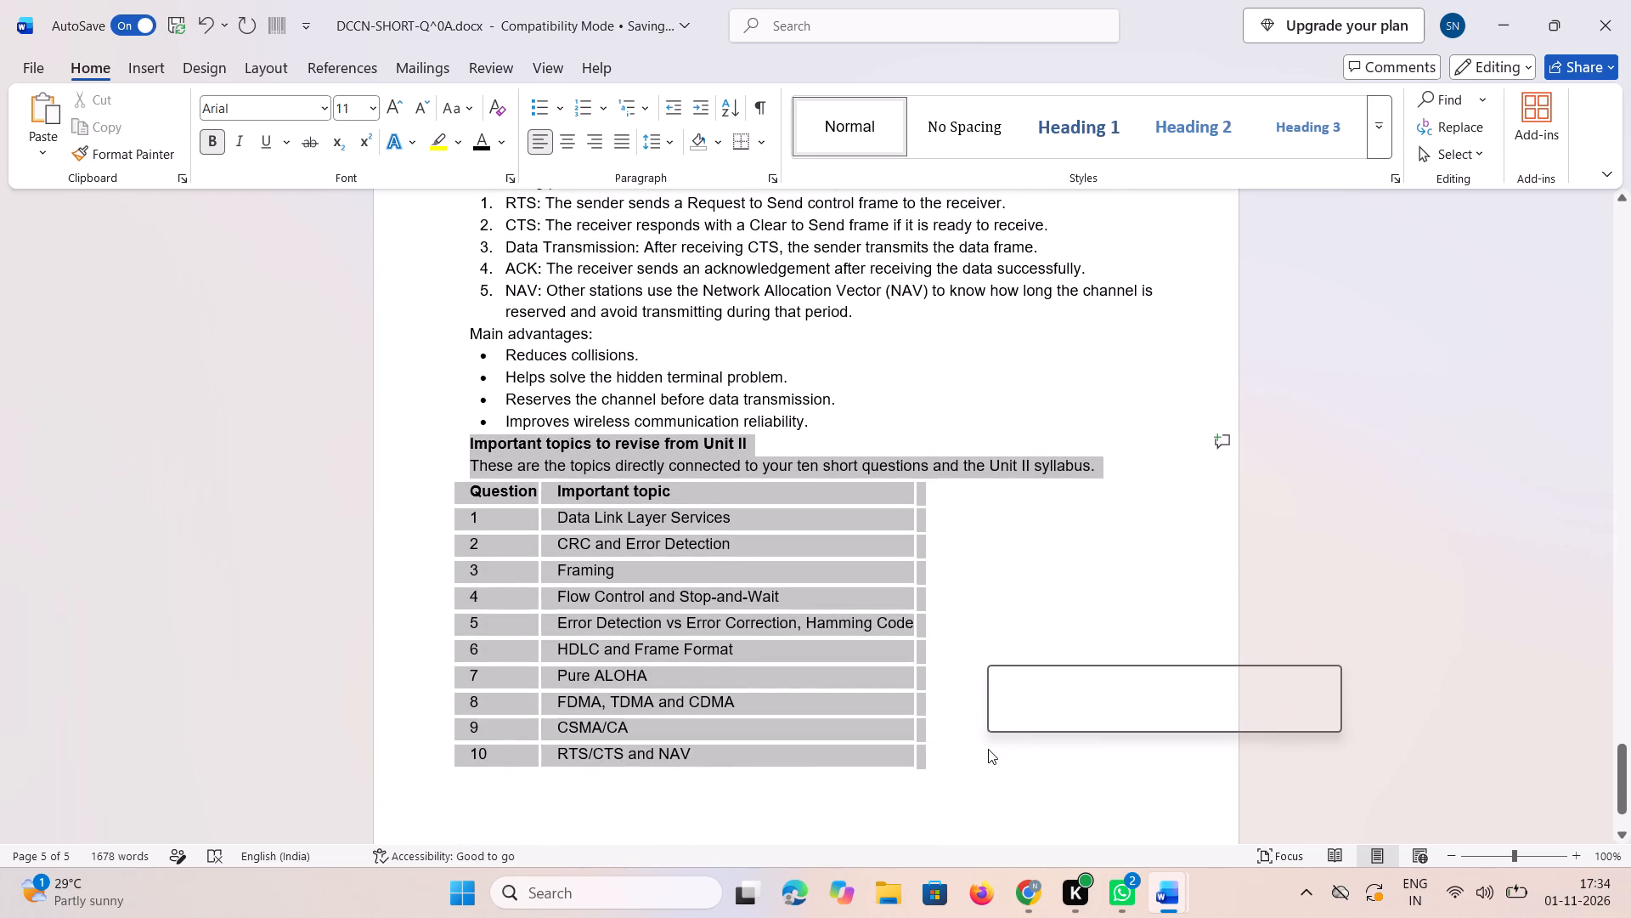
left_click(1143, 710)
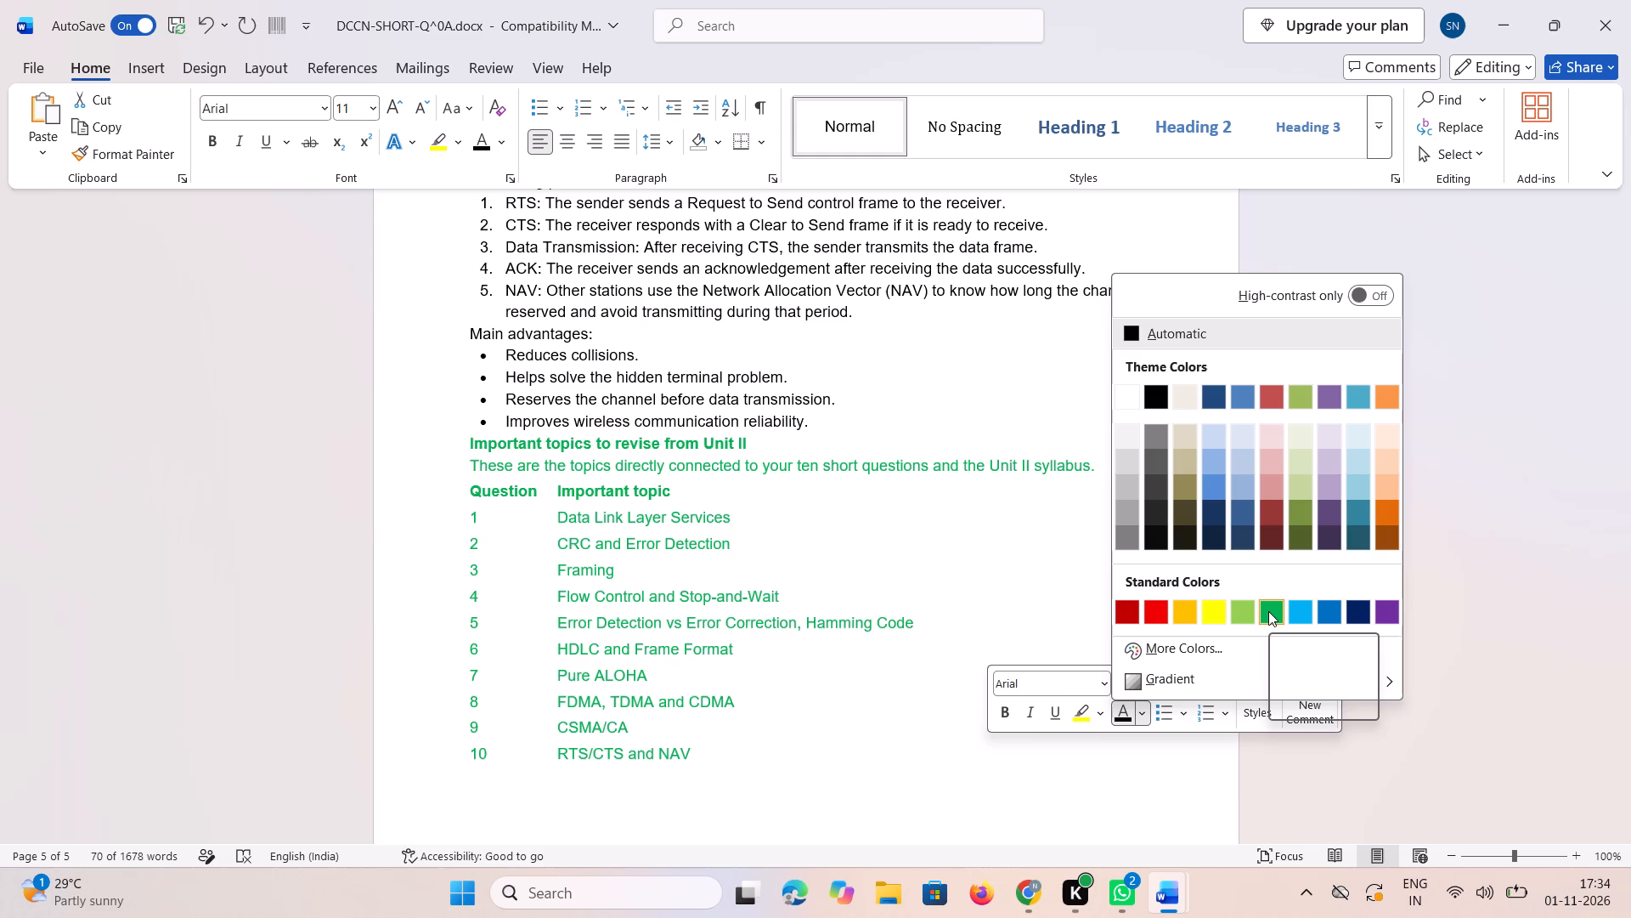
left_click(1122, 612)
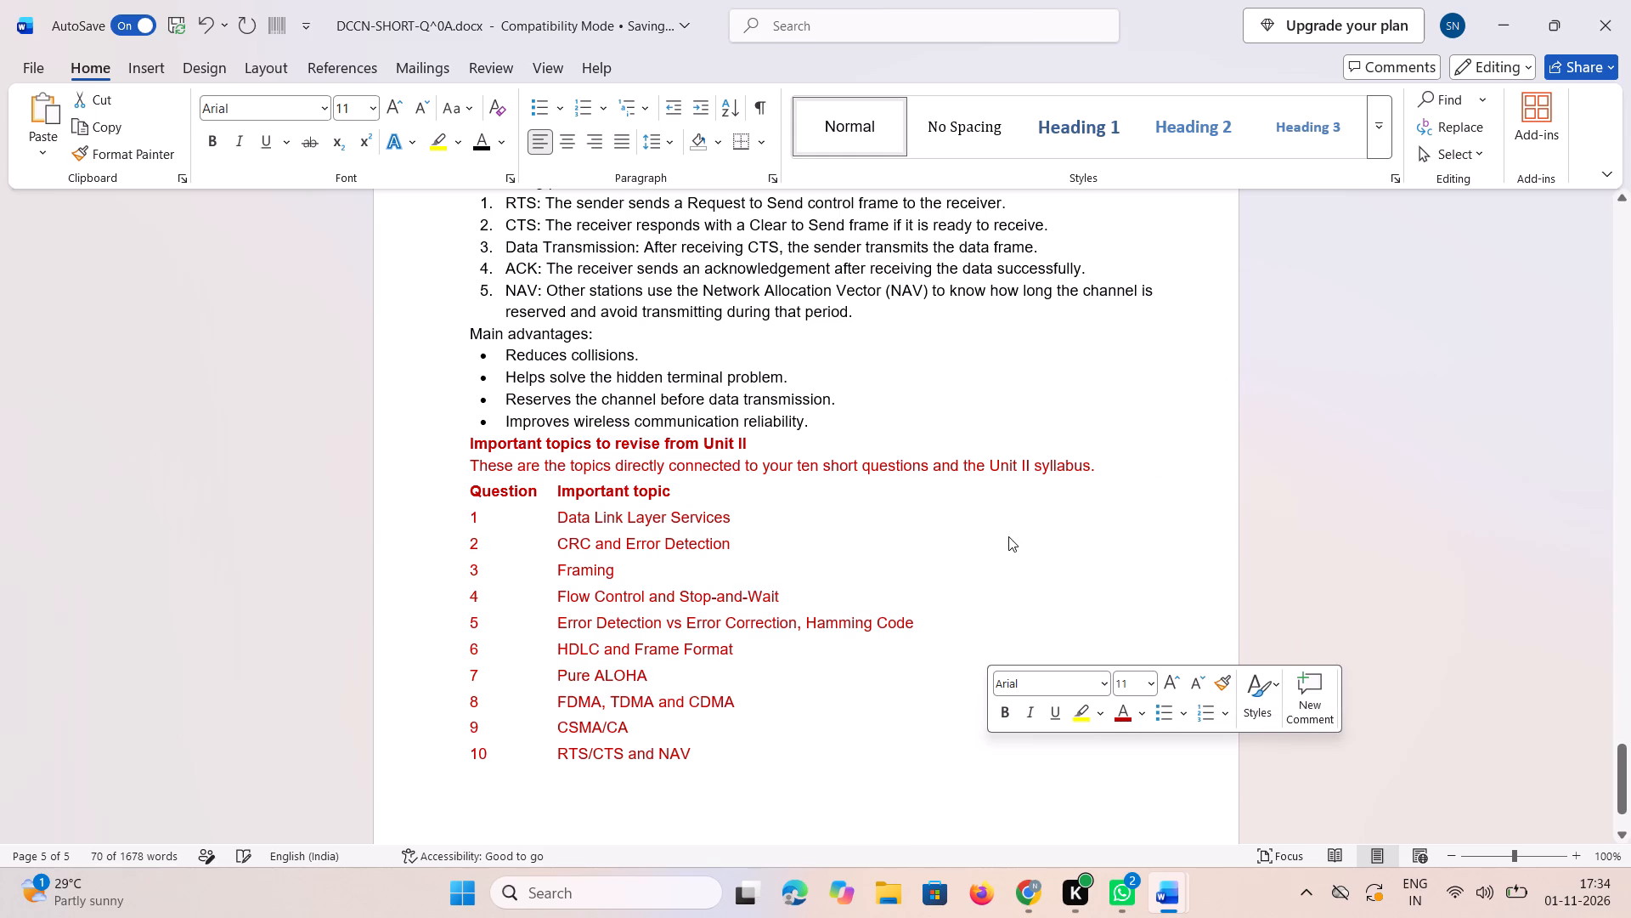
left_click(1005, 530)
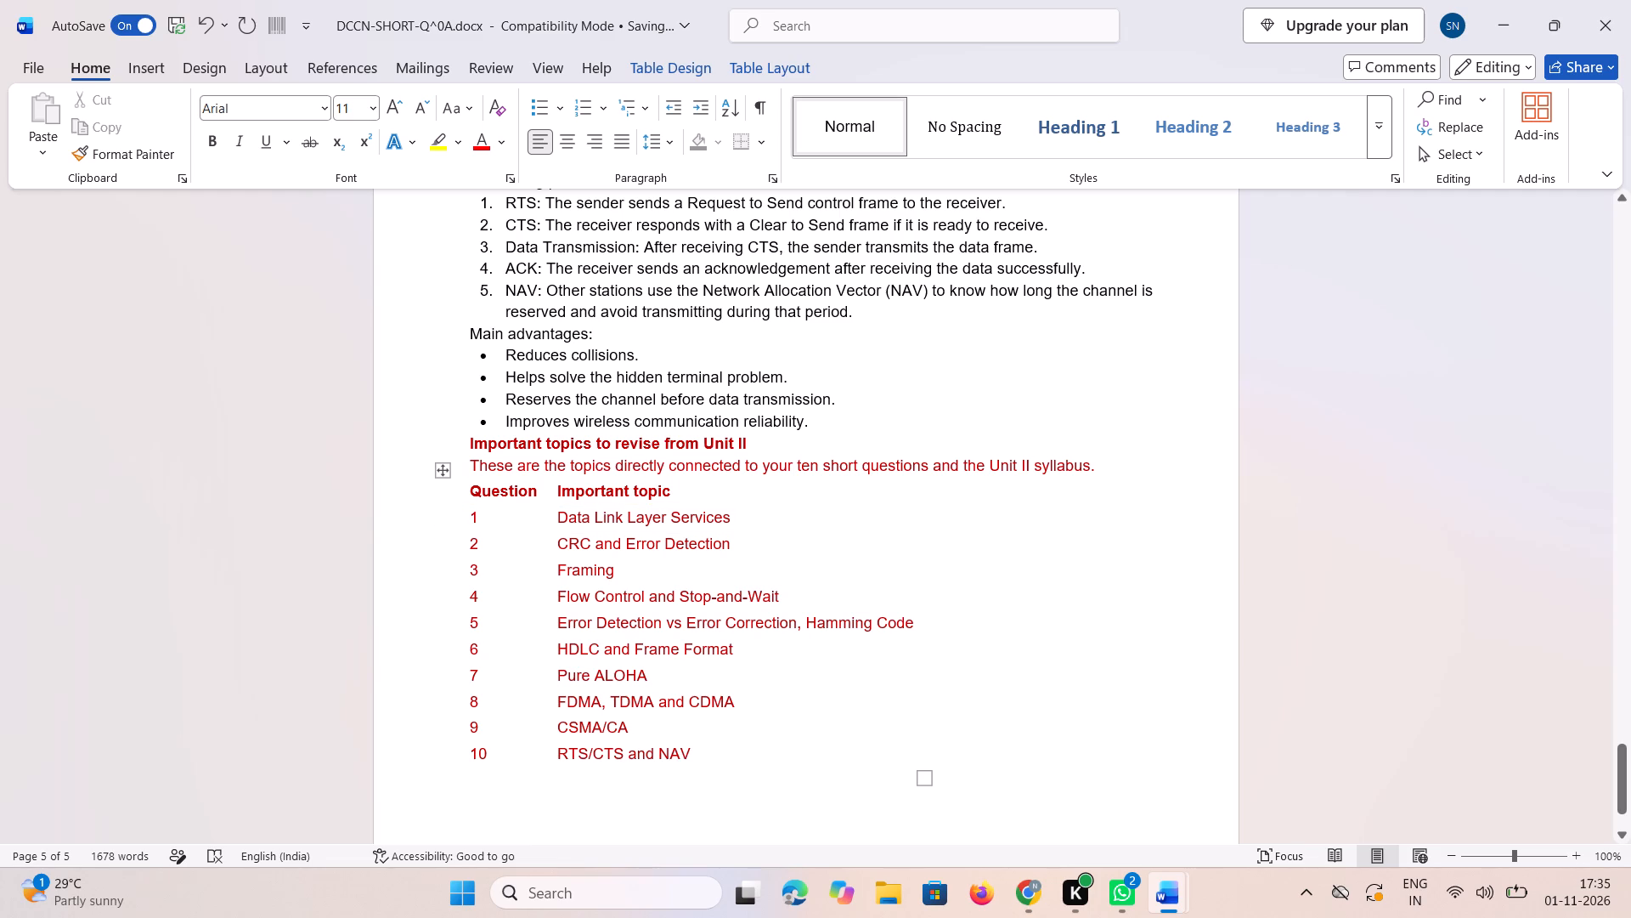
Set the font colour of table rows 1 to 10 below the Question and Important topic header to standard green.
left_click_drag(464, 513, 612, 757)
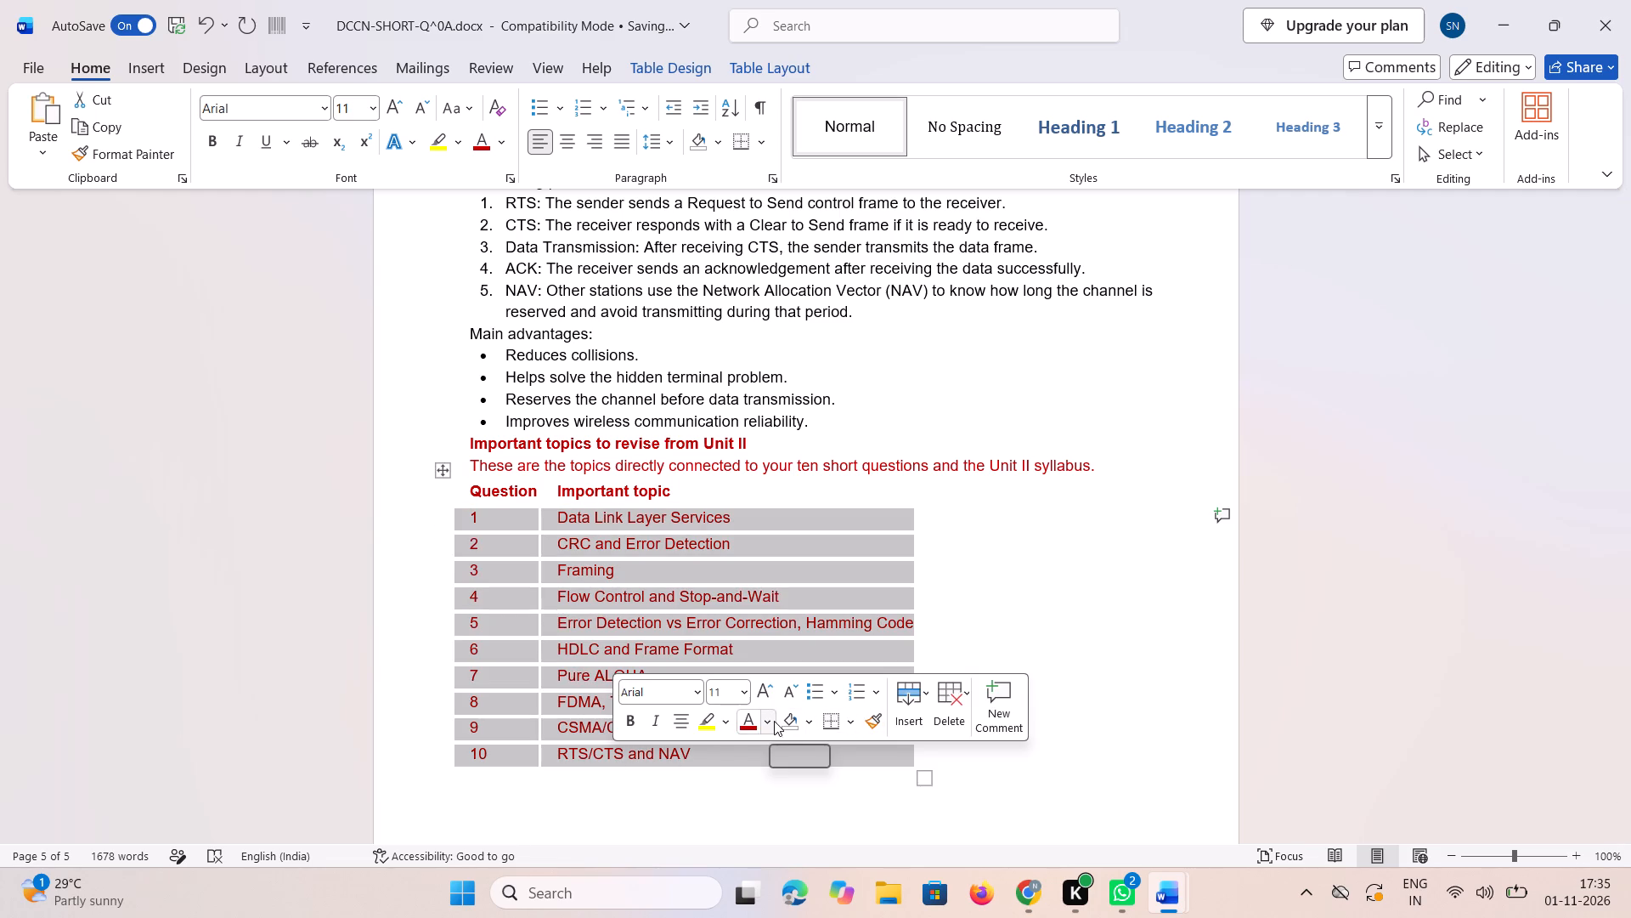
left_click(772, 719)
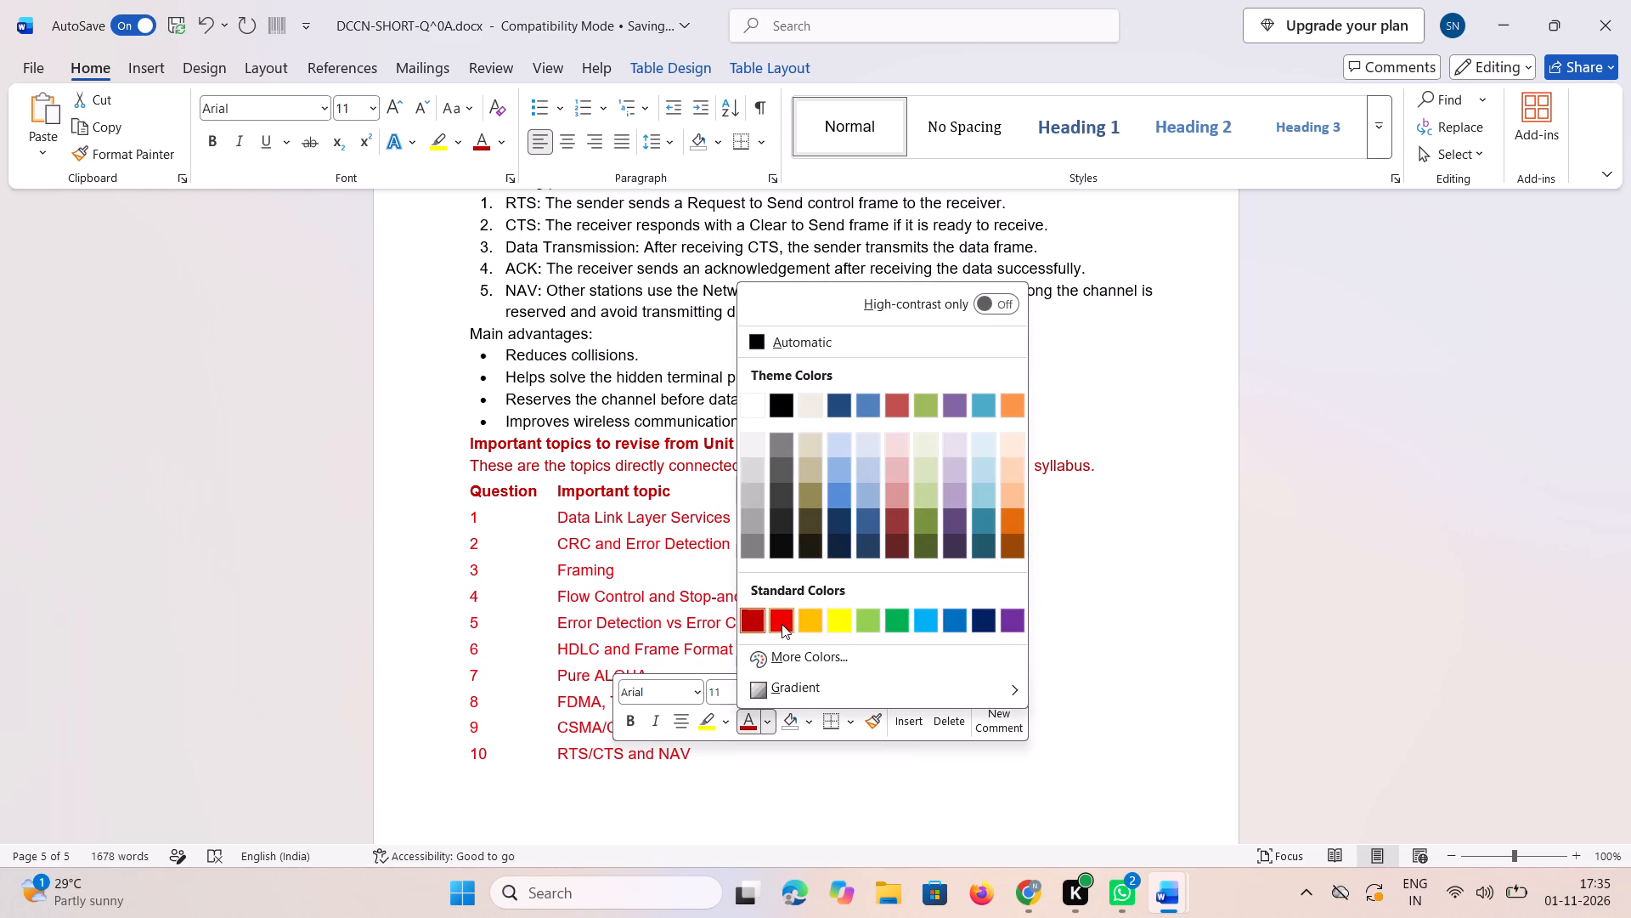
left_click(896, 617)
left_click(985, 541)
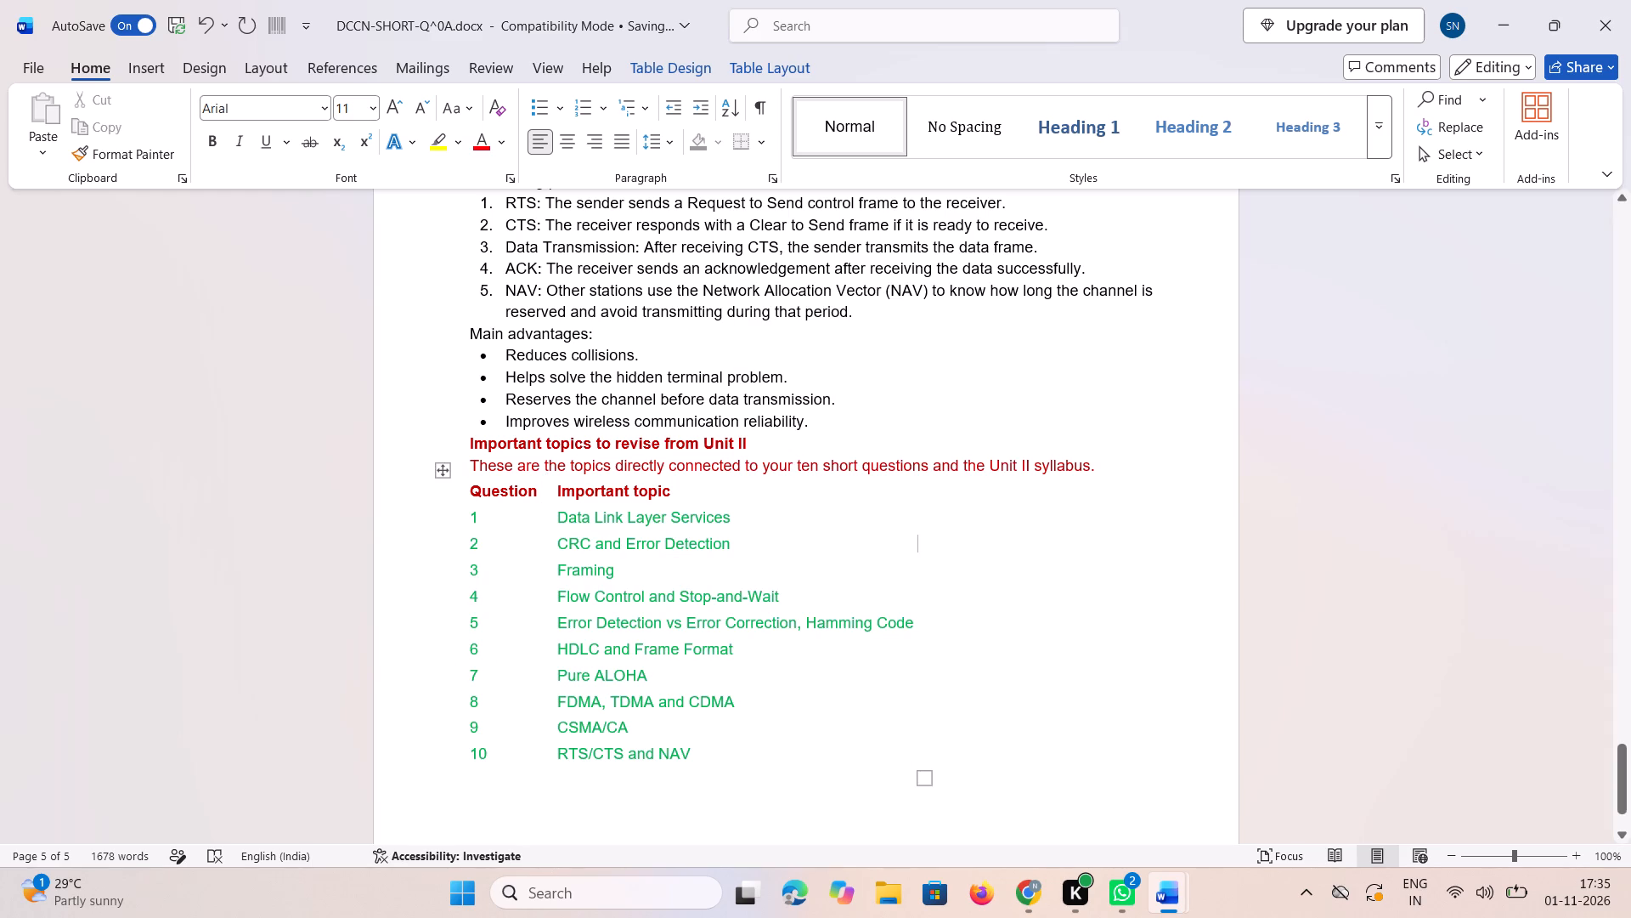
Set the font colour of the sentence "These are the topics directly connected to your ten short questions and the Unit II syllabus." to green.
left_click_drag(473, 465, 845, 488)
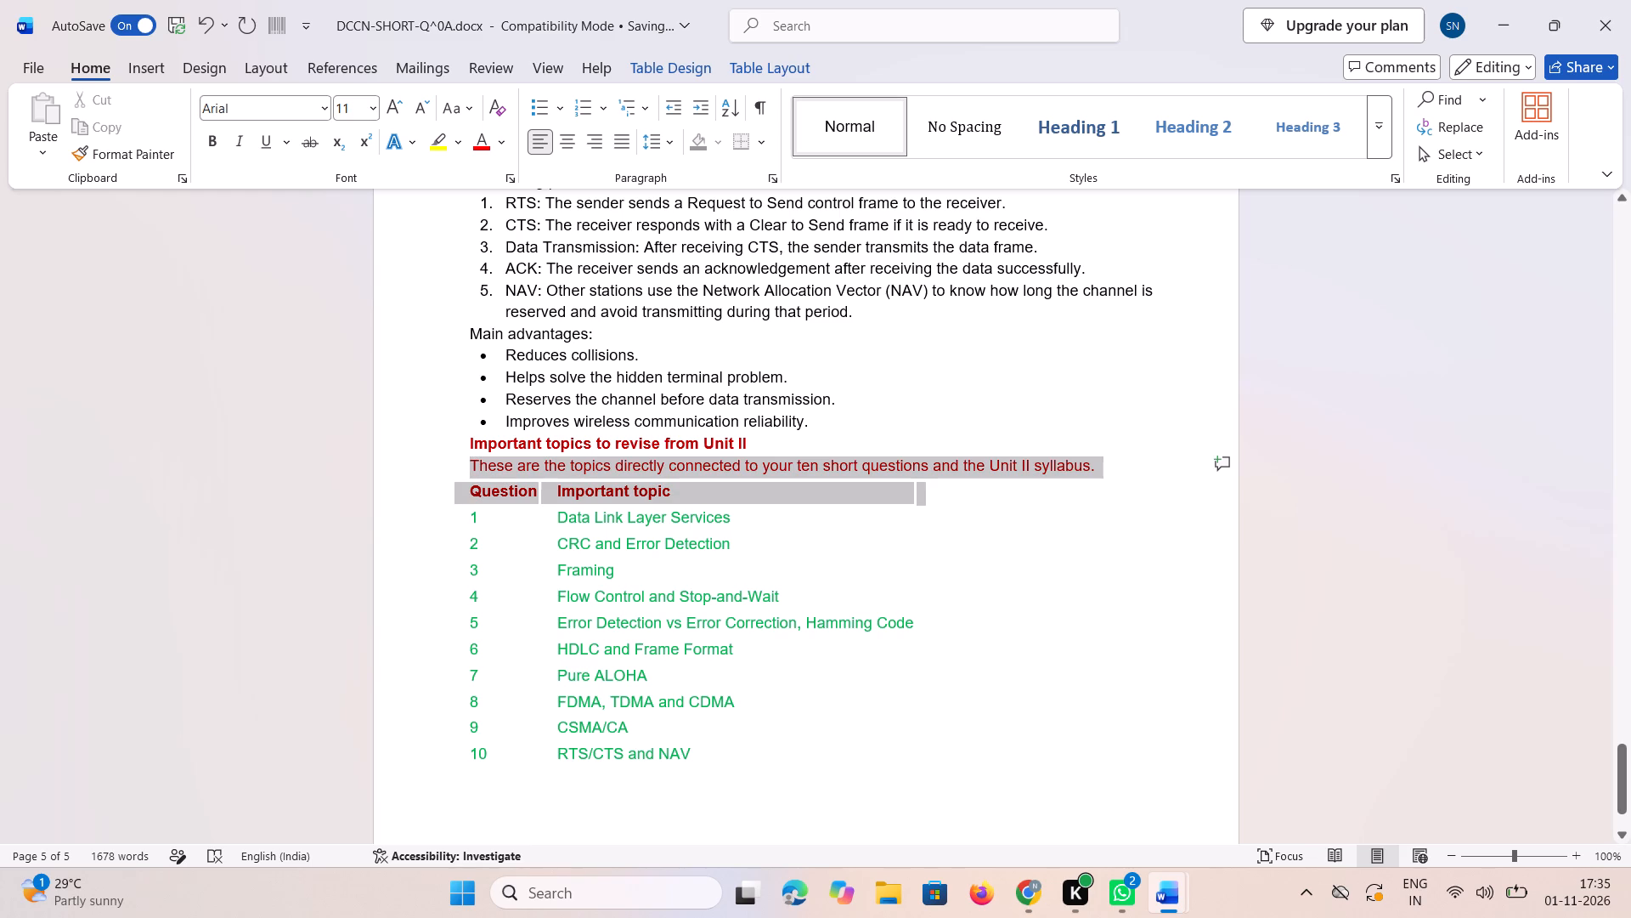
left_click_drag(845, 488, 1137, 462)
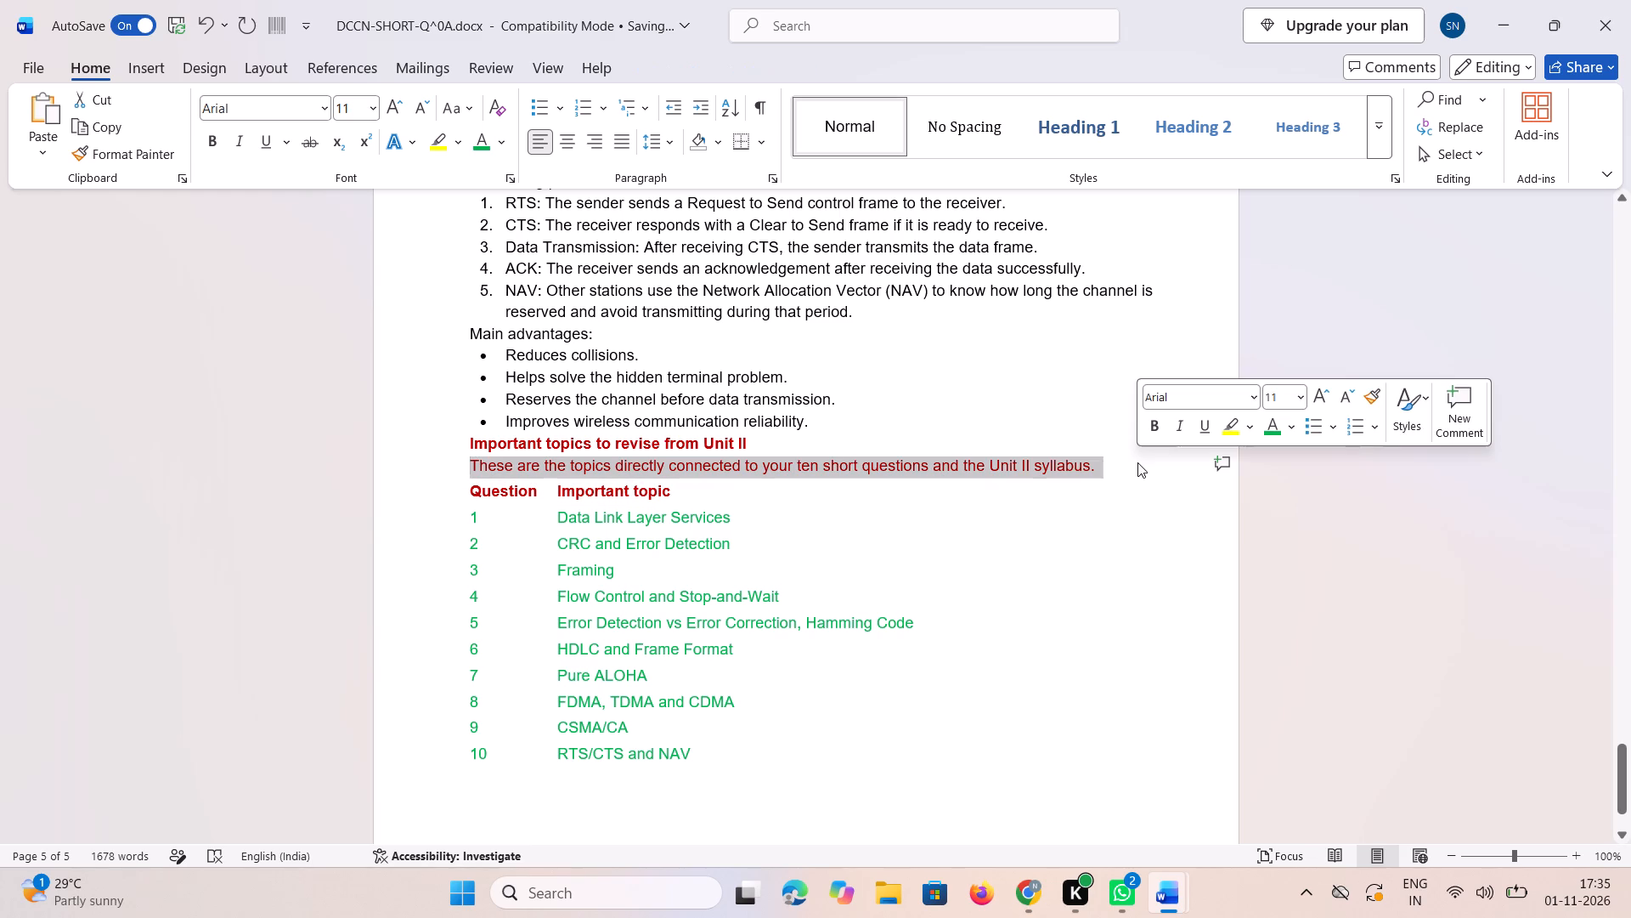
left_click(1273, 429)
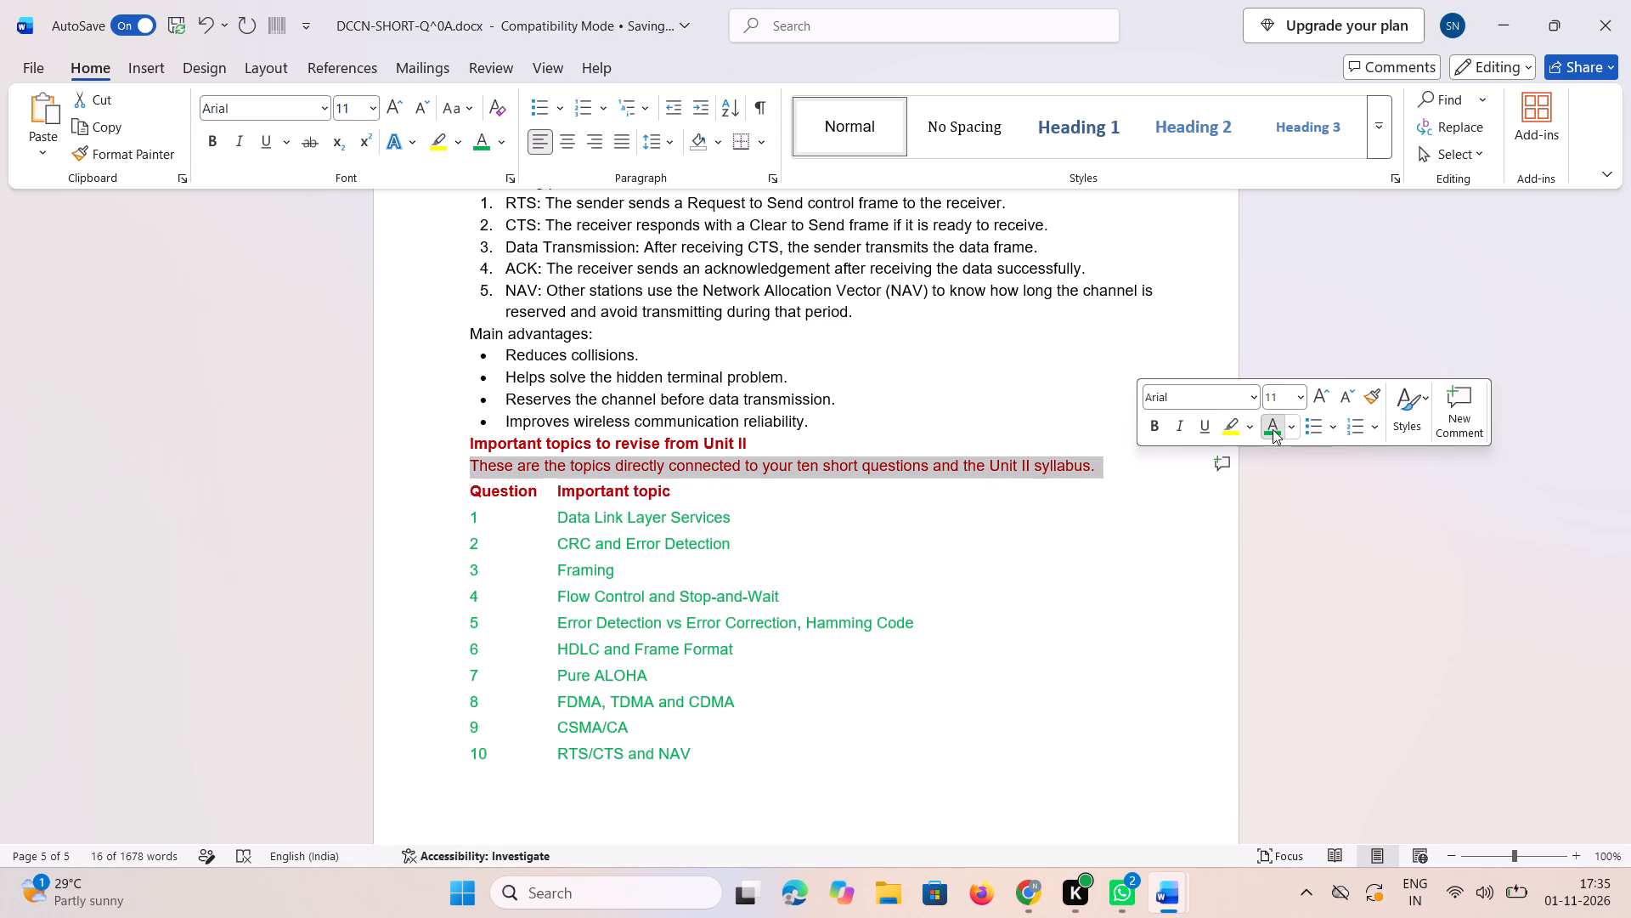
left_click(1032, 570)
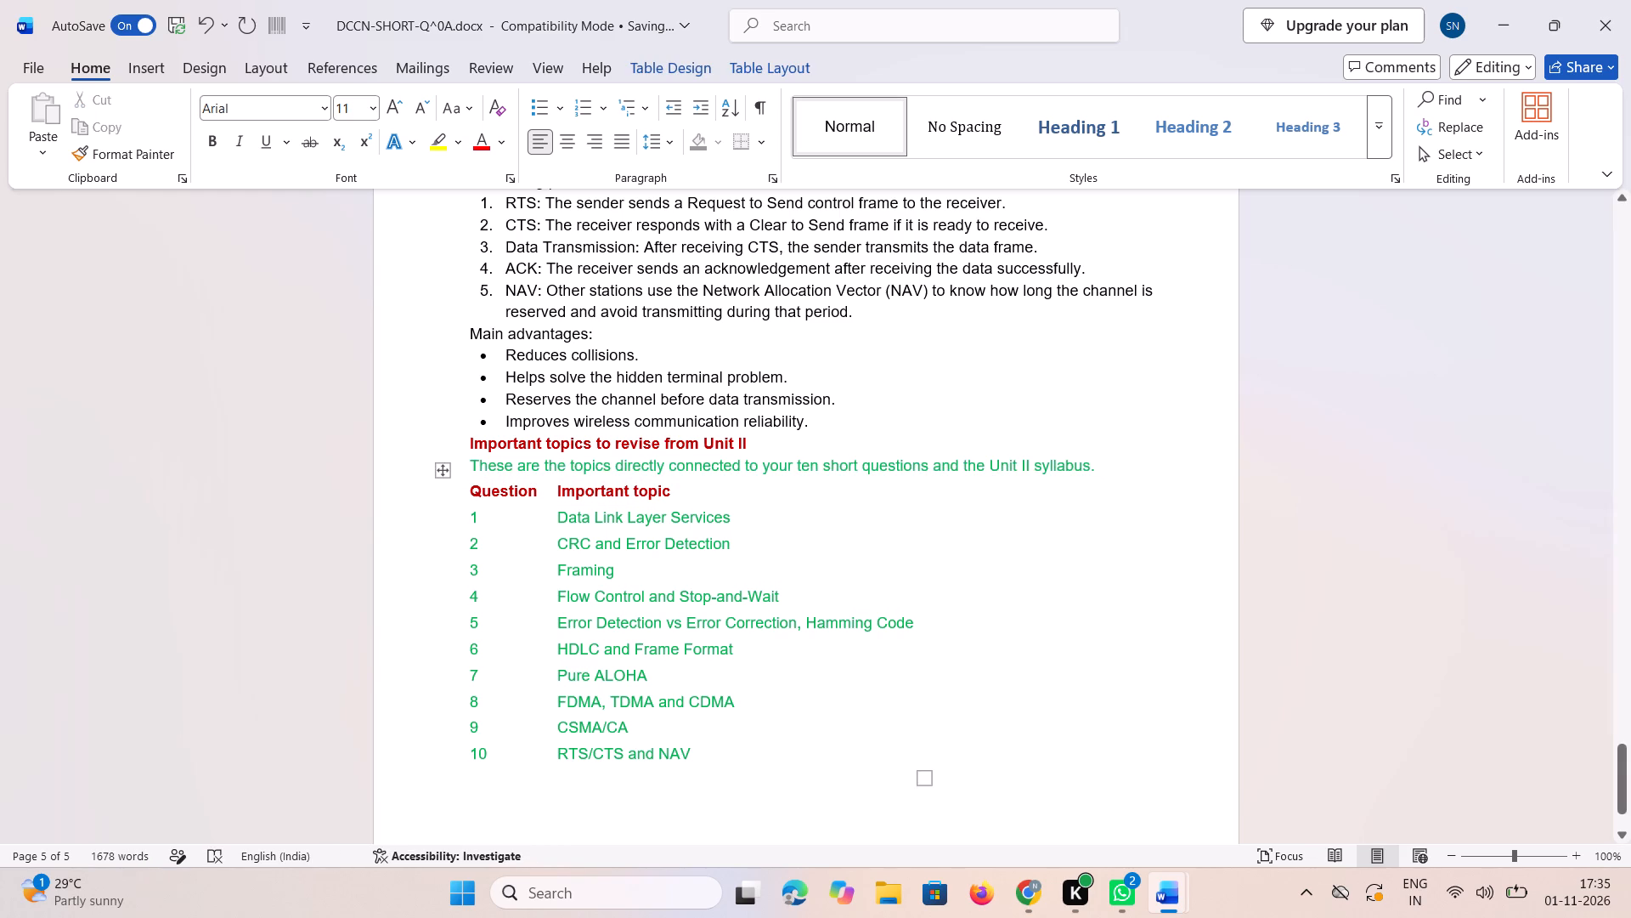
scroll(828, 531, "down", 4)
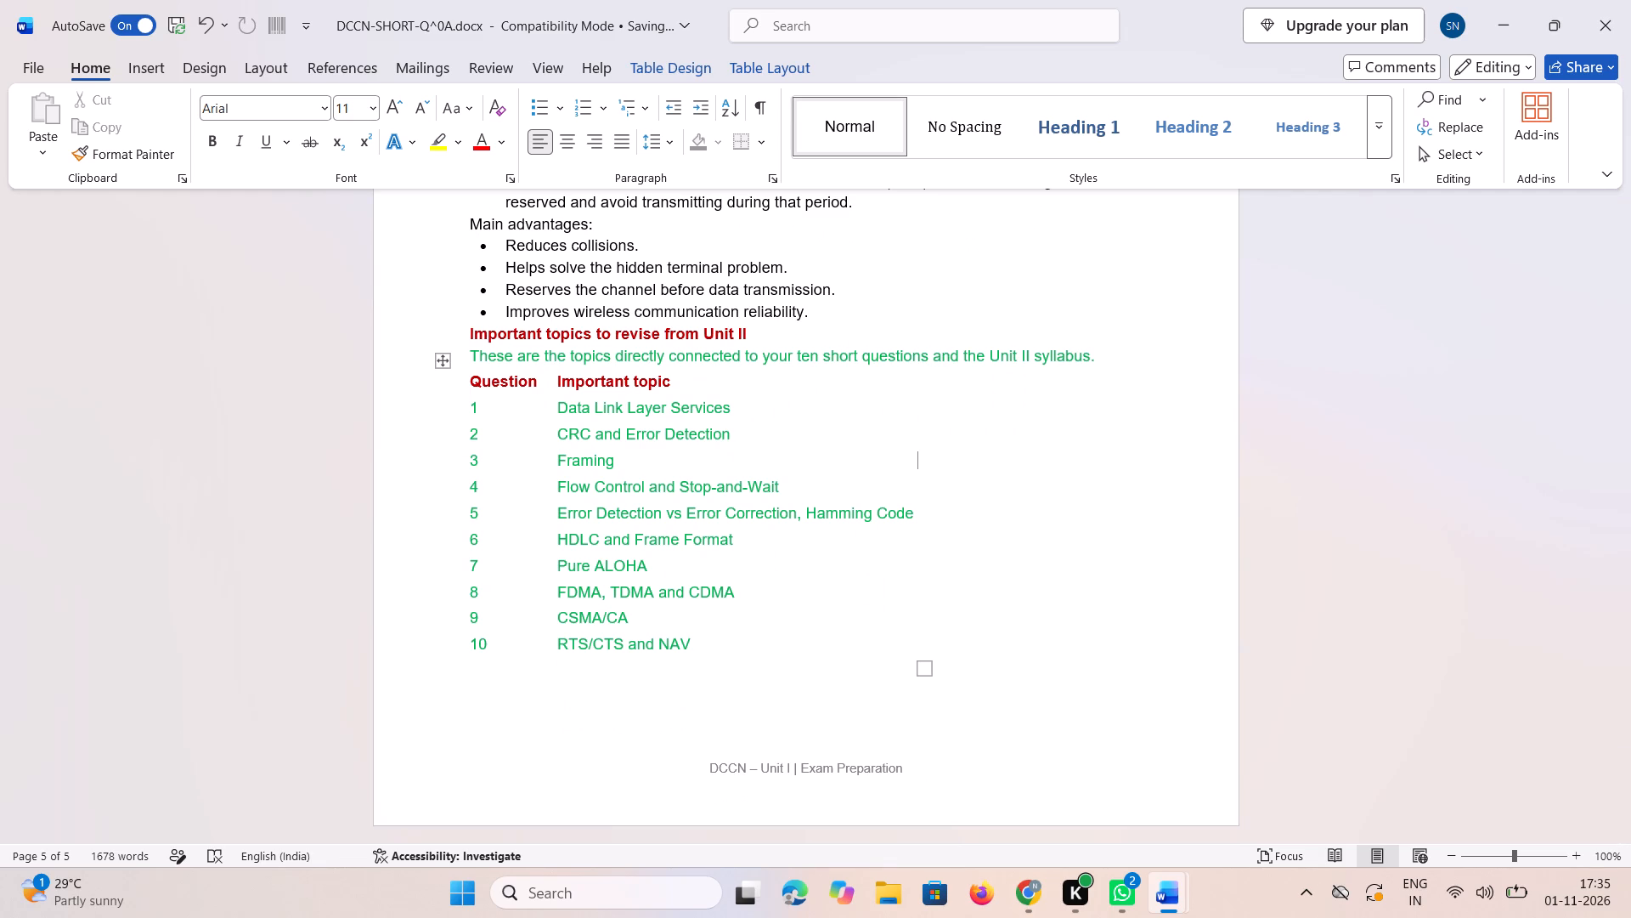
left_click(828, 531)
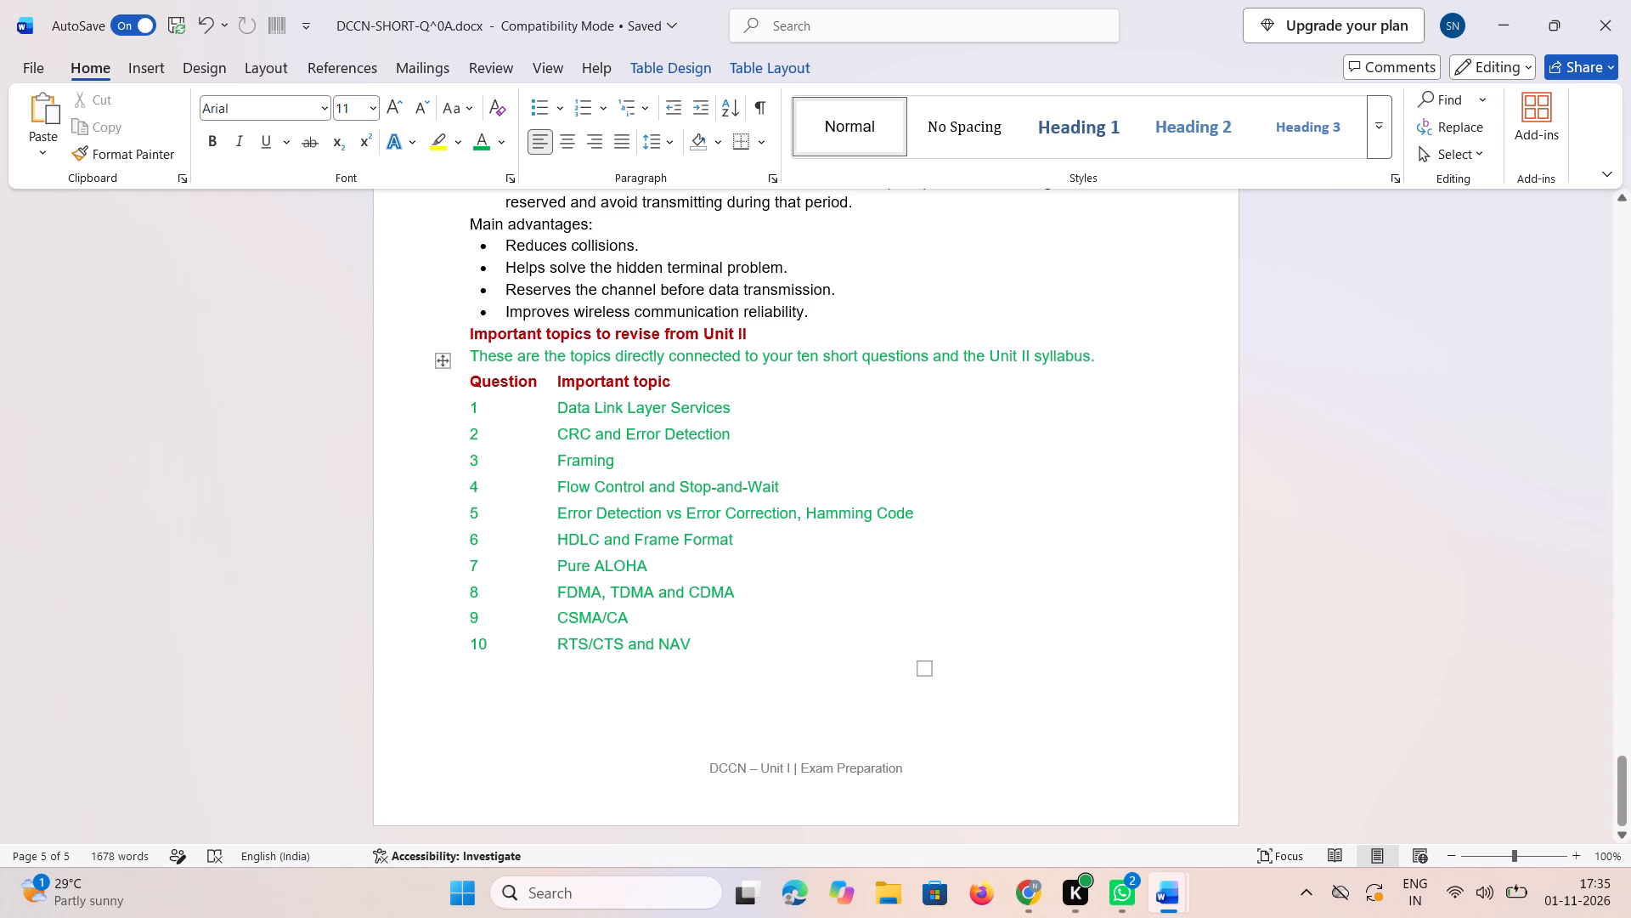
Set the font colour of the Unit II question 1 heading, "List any two services provided by the Data Link Layer.", to standard green.
scroll(947, 411, "up", 2)
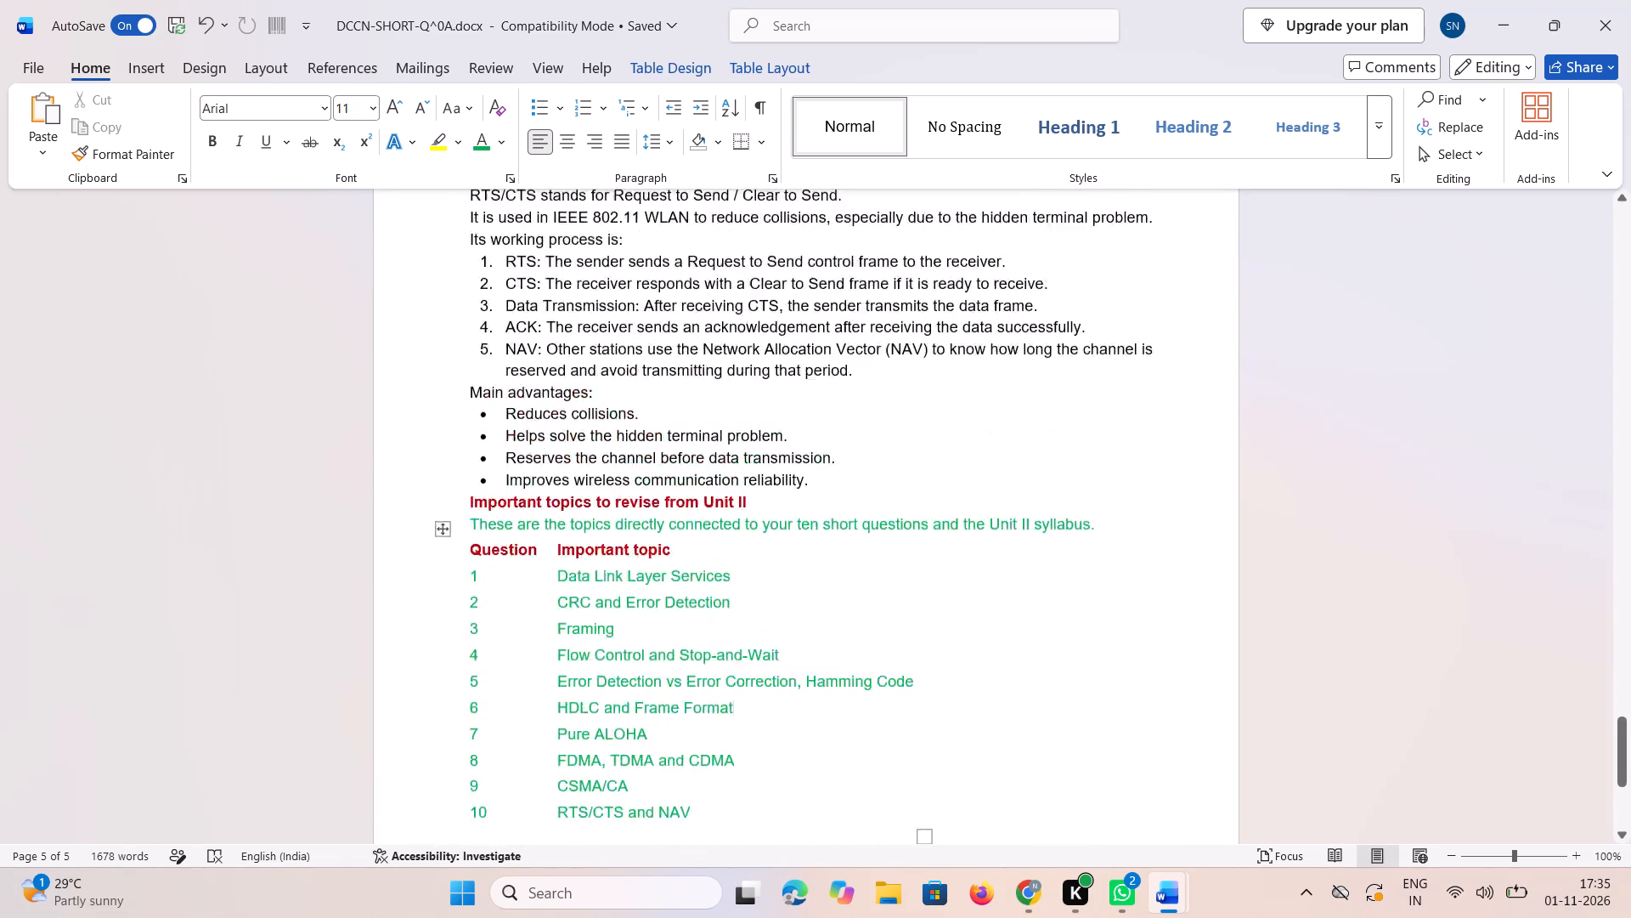
scroll(947, 411, "up", 9)
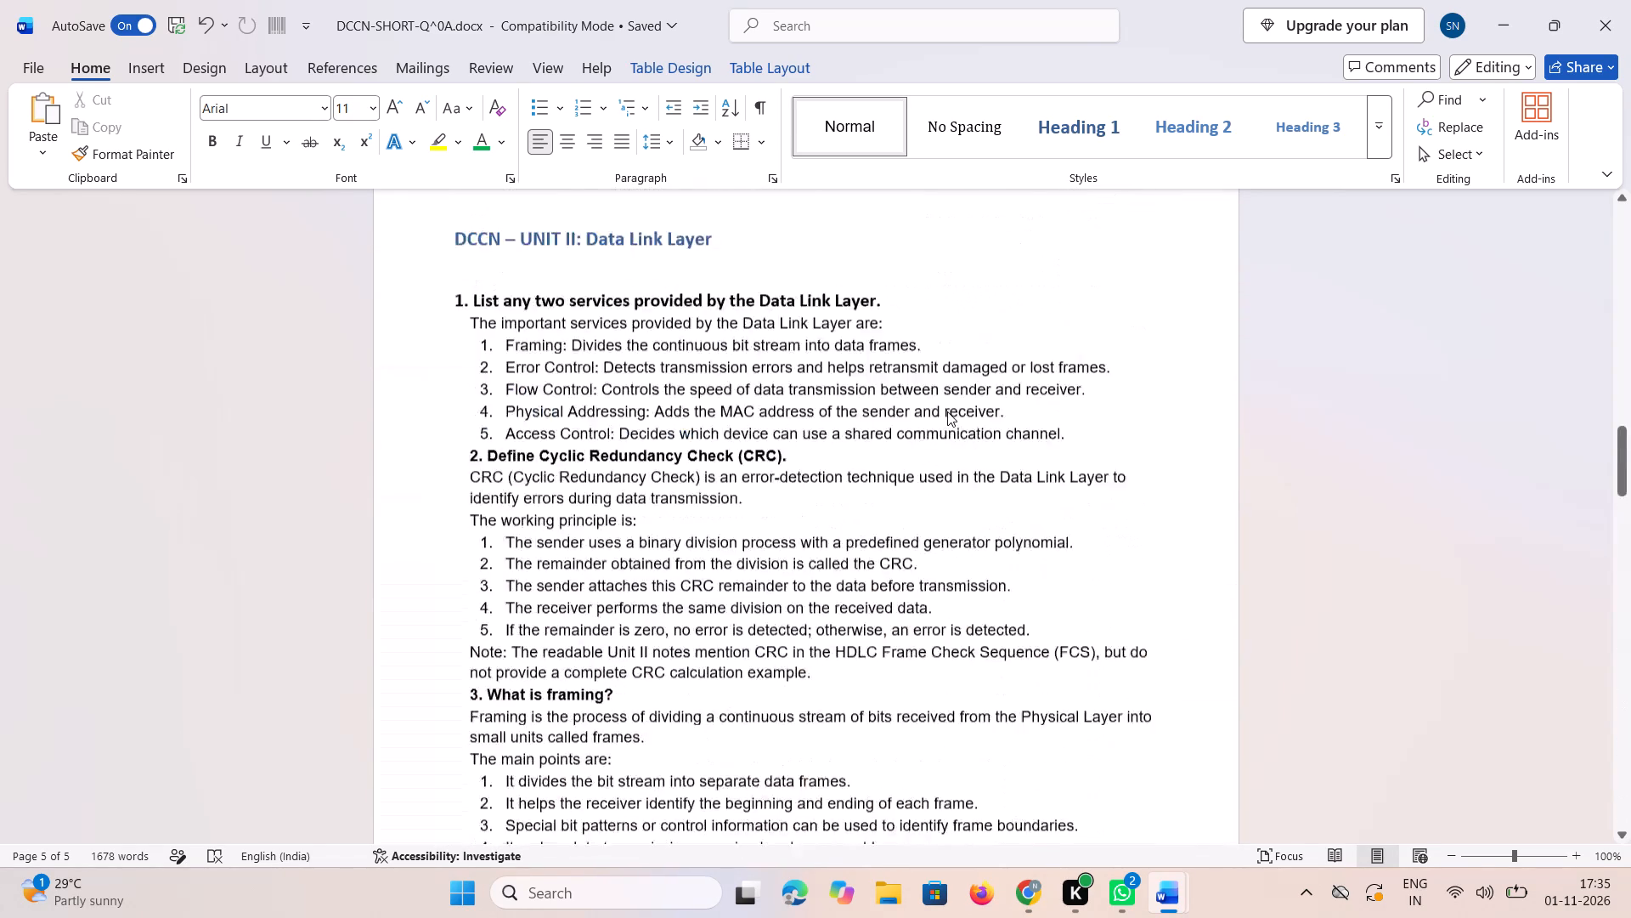
scroll(947, 411, "up", 3)
scroll(947, 411, "down", 4)
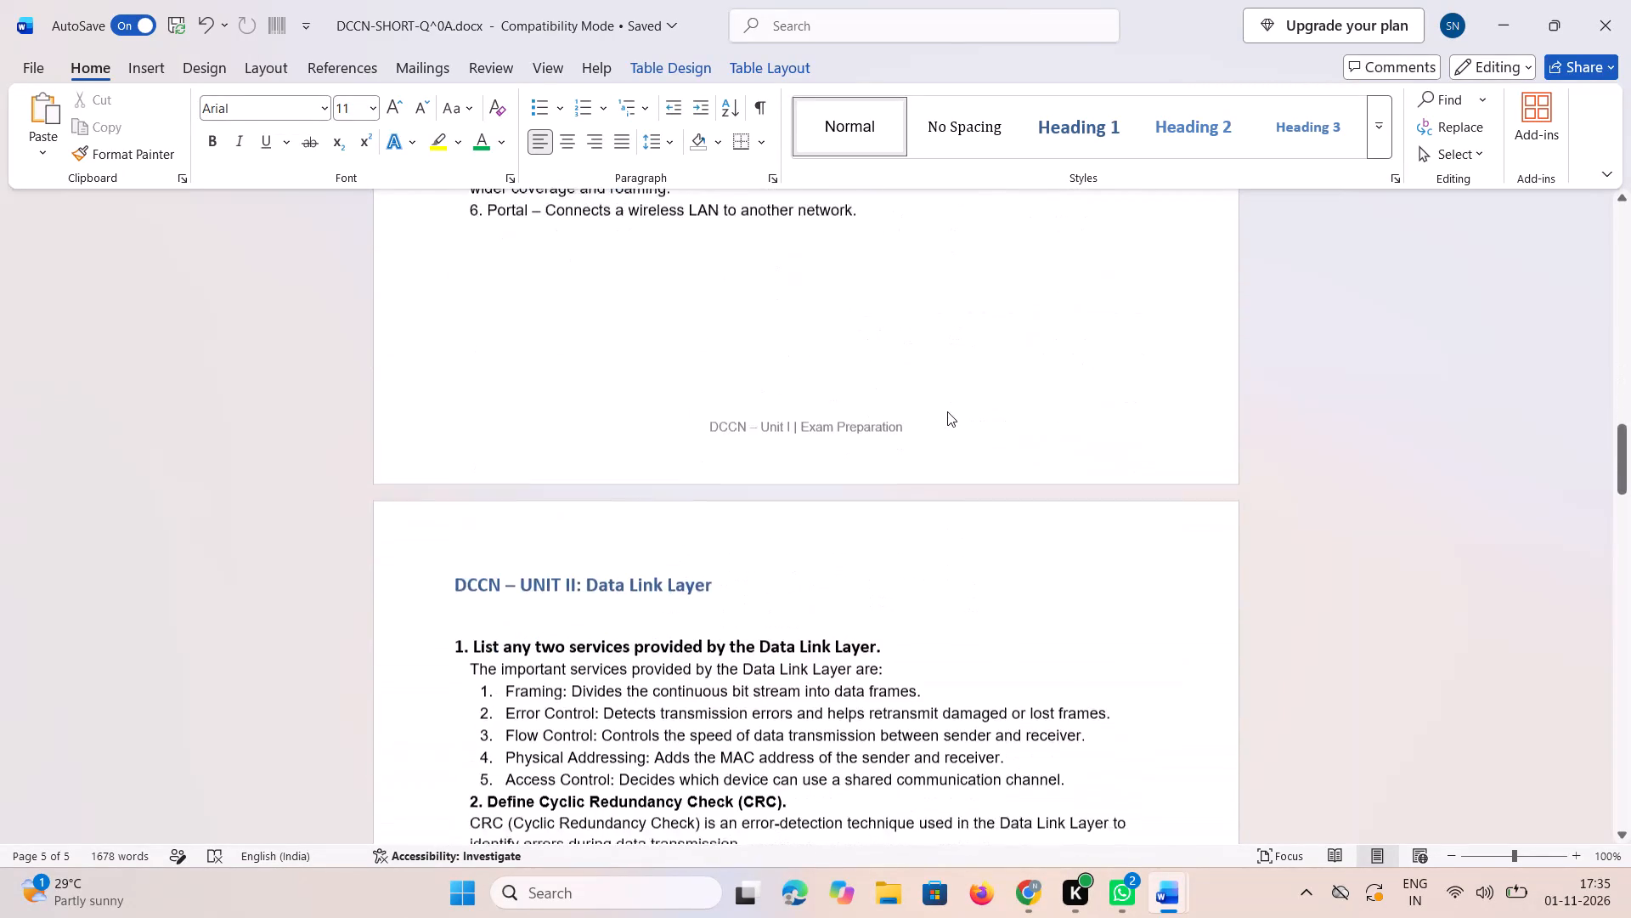
scroll(947, 411, "down", 2)
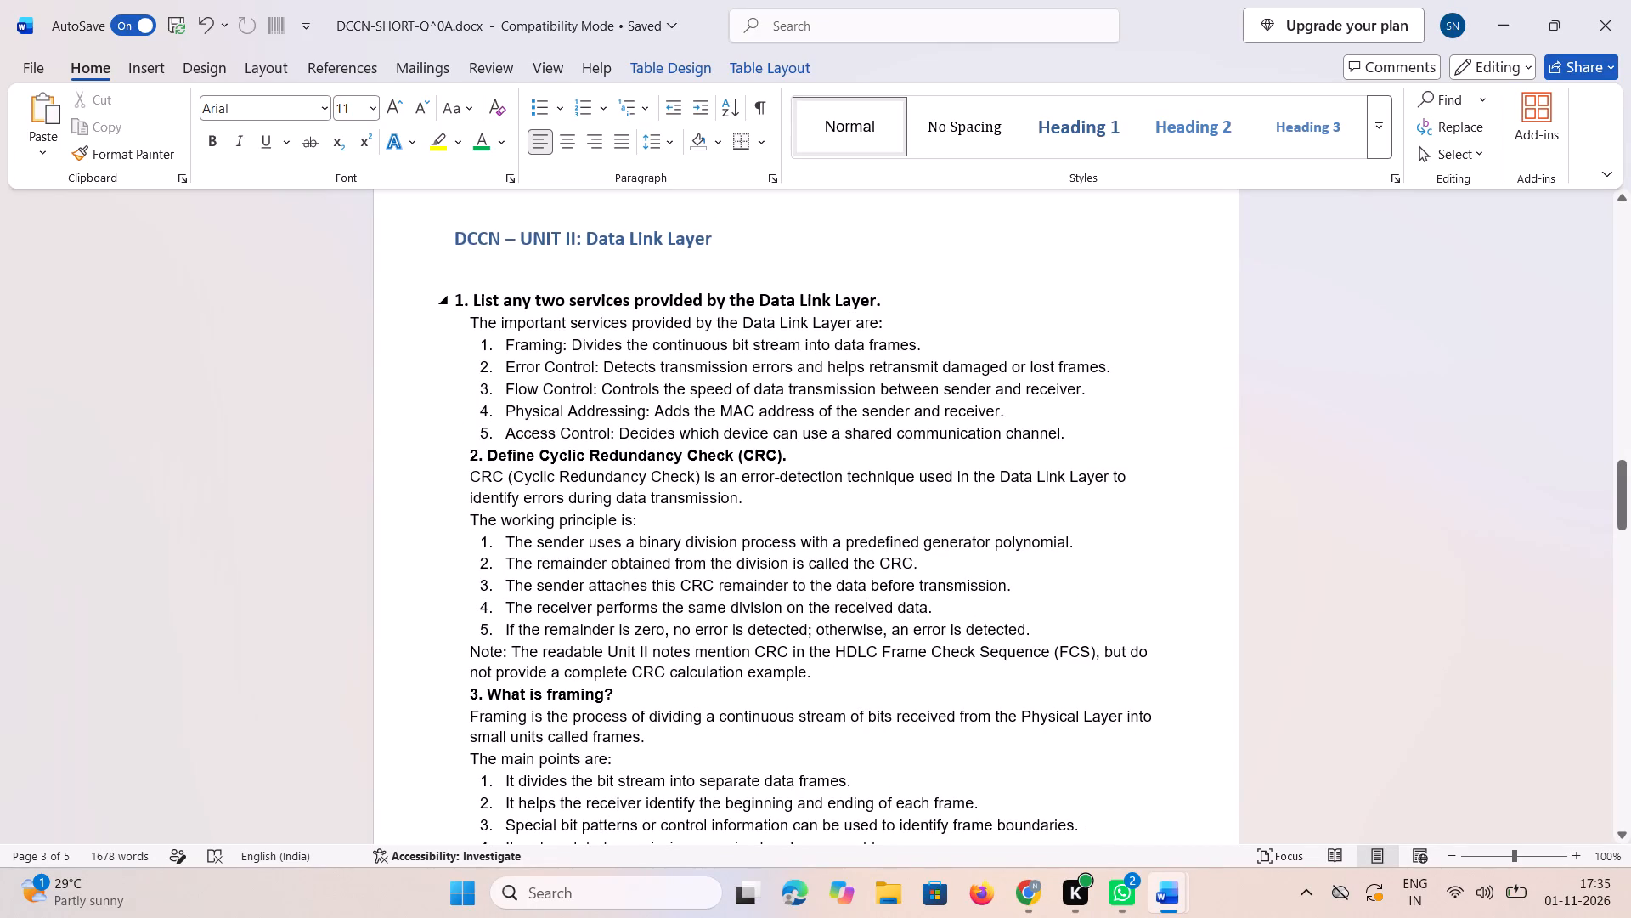
left_click_drag(454, 297, 683, 319)
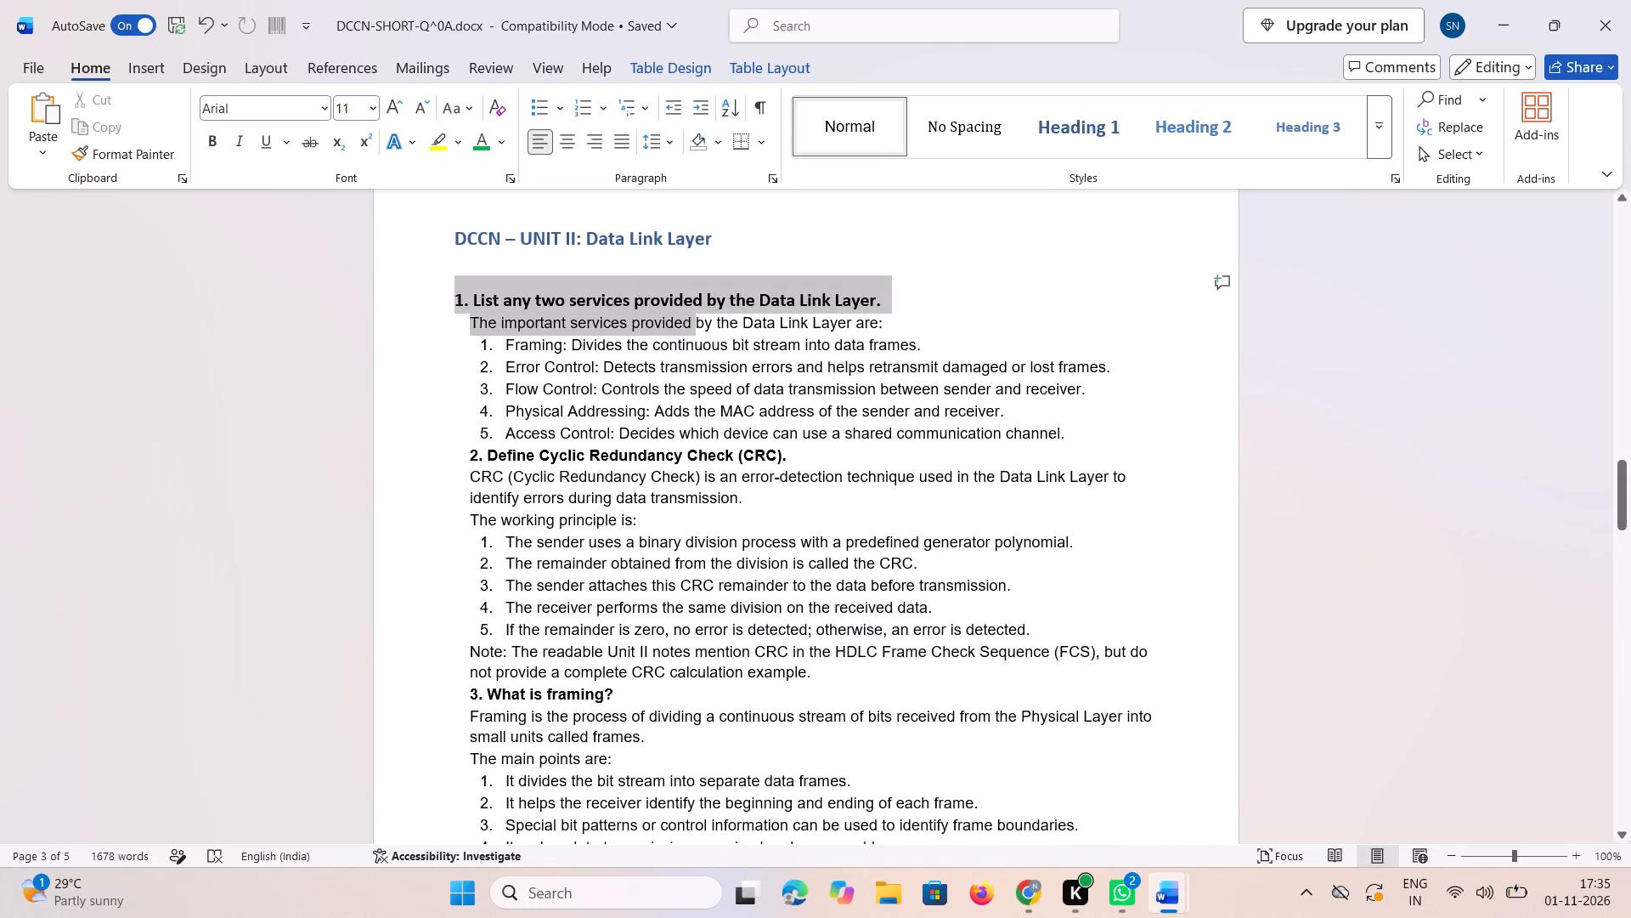
left_click_drag(683, 319, 951, 291)
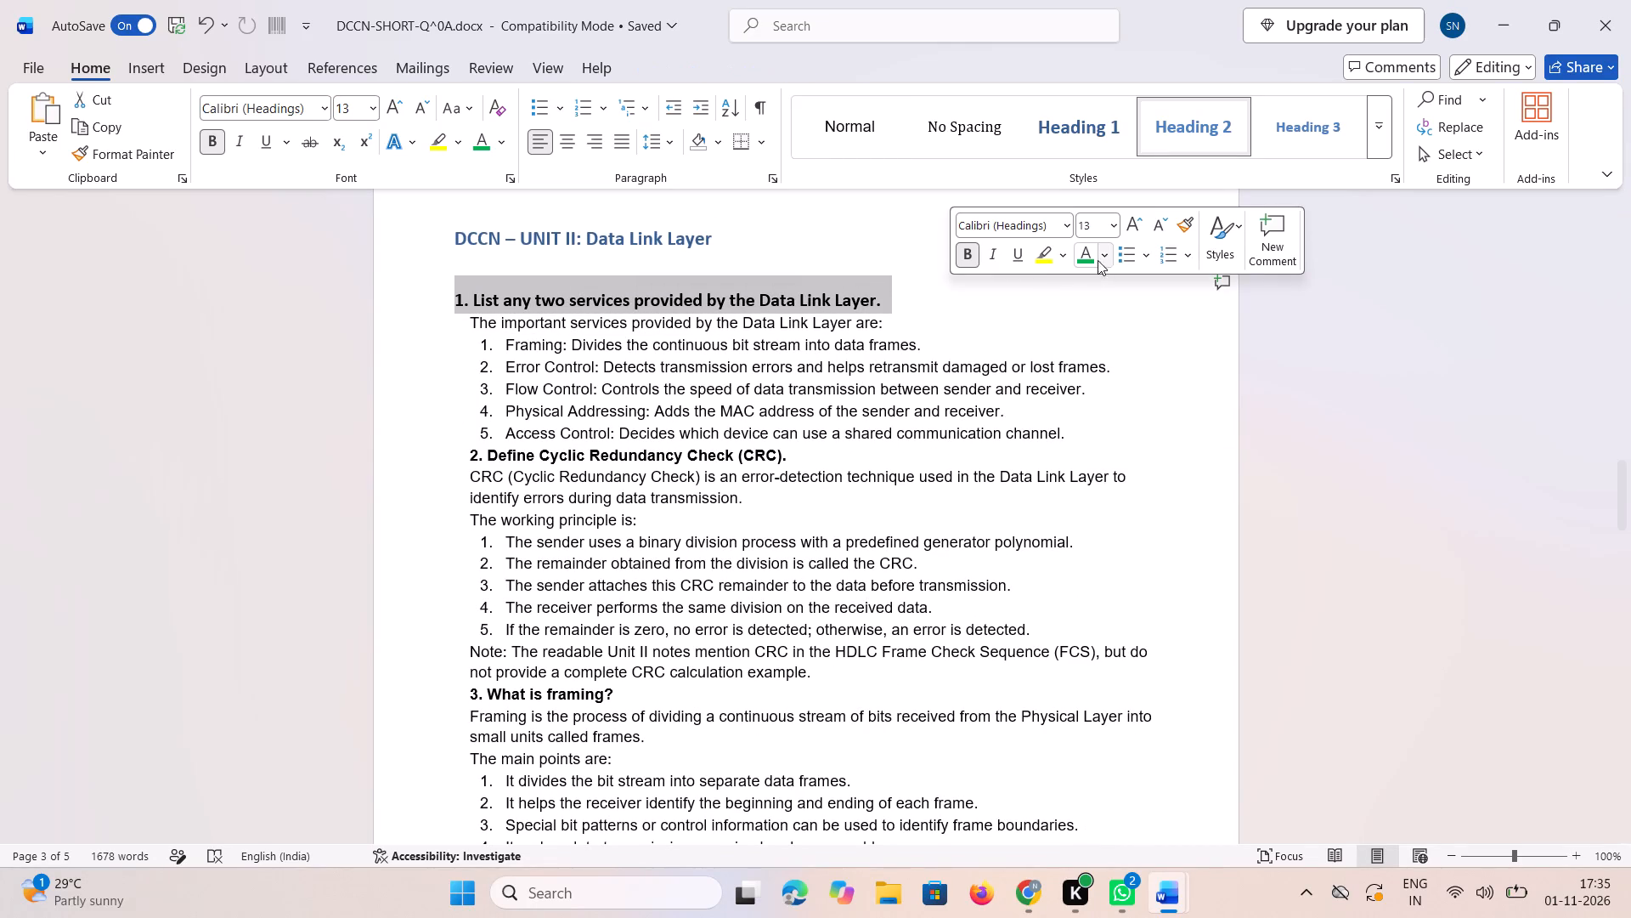
left_click(1101, 252)
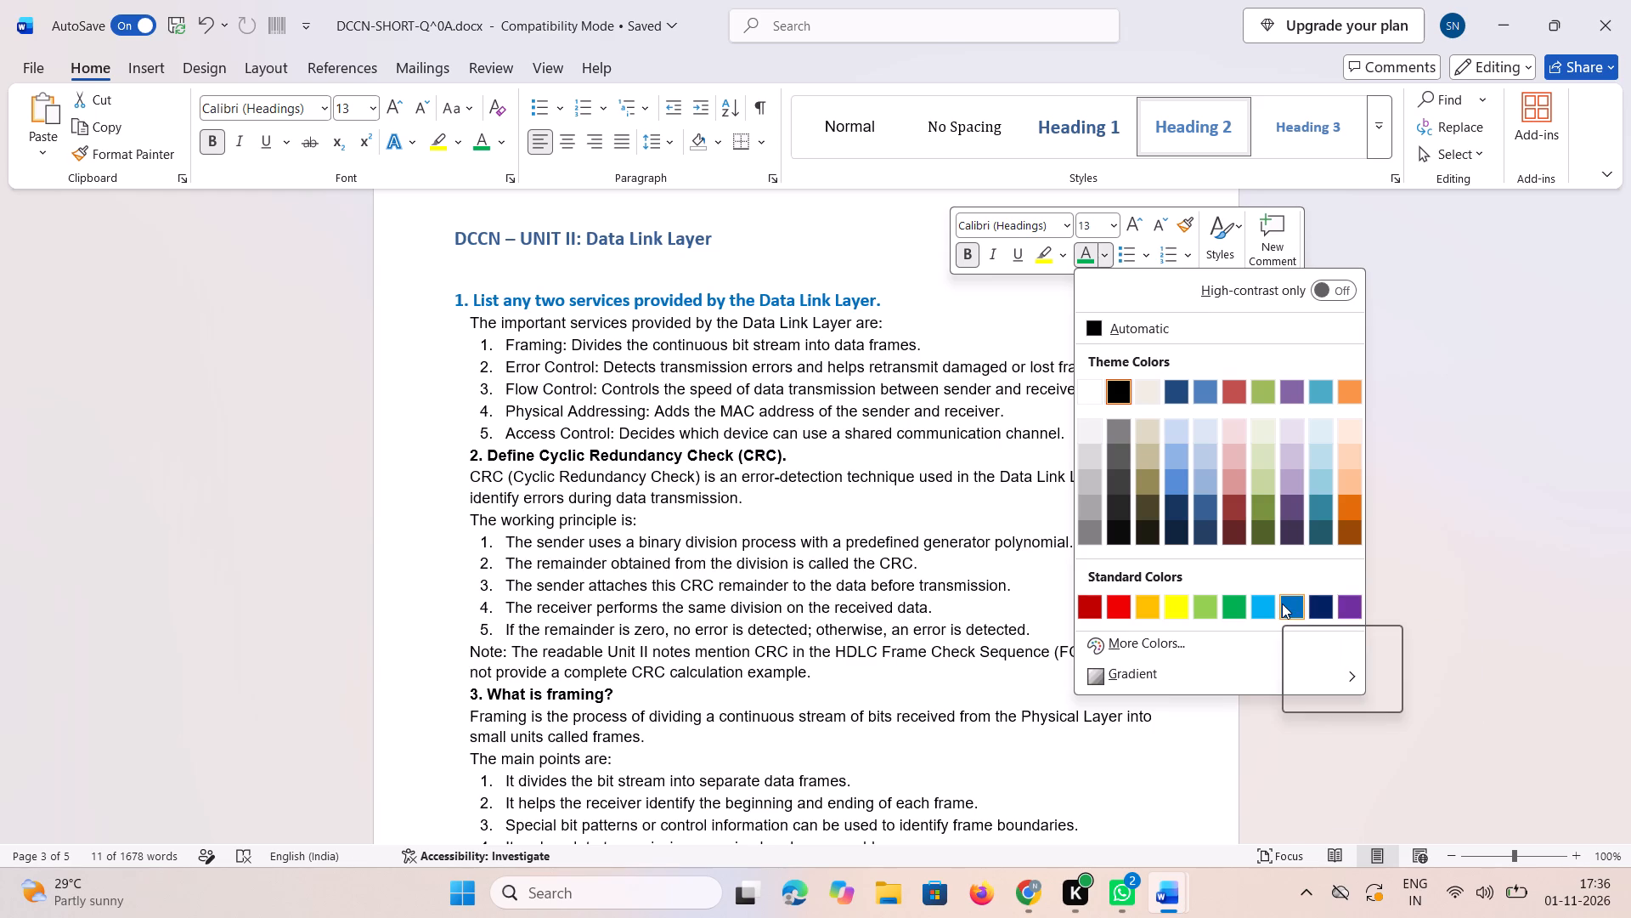
left_click(1236, 603)
Set the font colour of the Unit II question 2 line, "Define Cyclic Redundancy Check (CRC).", to the same green.
left_click_drag(826, 452, 459, 464)
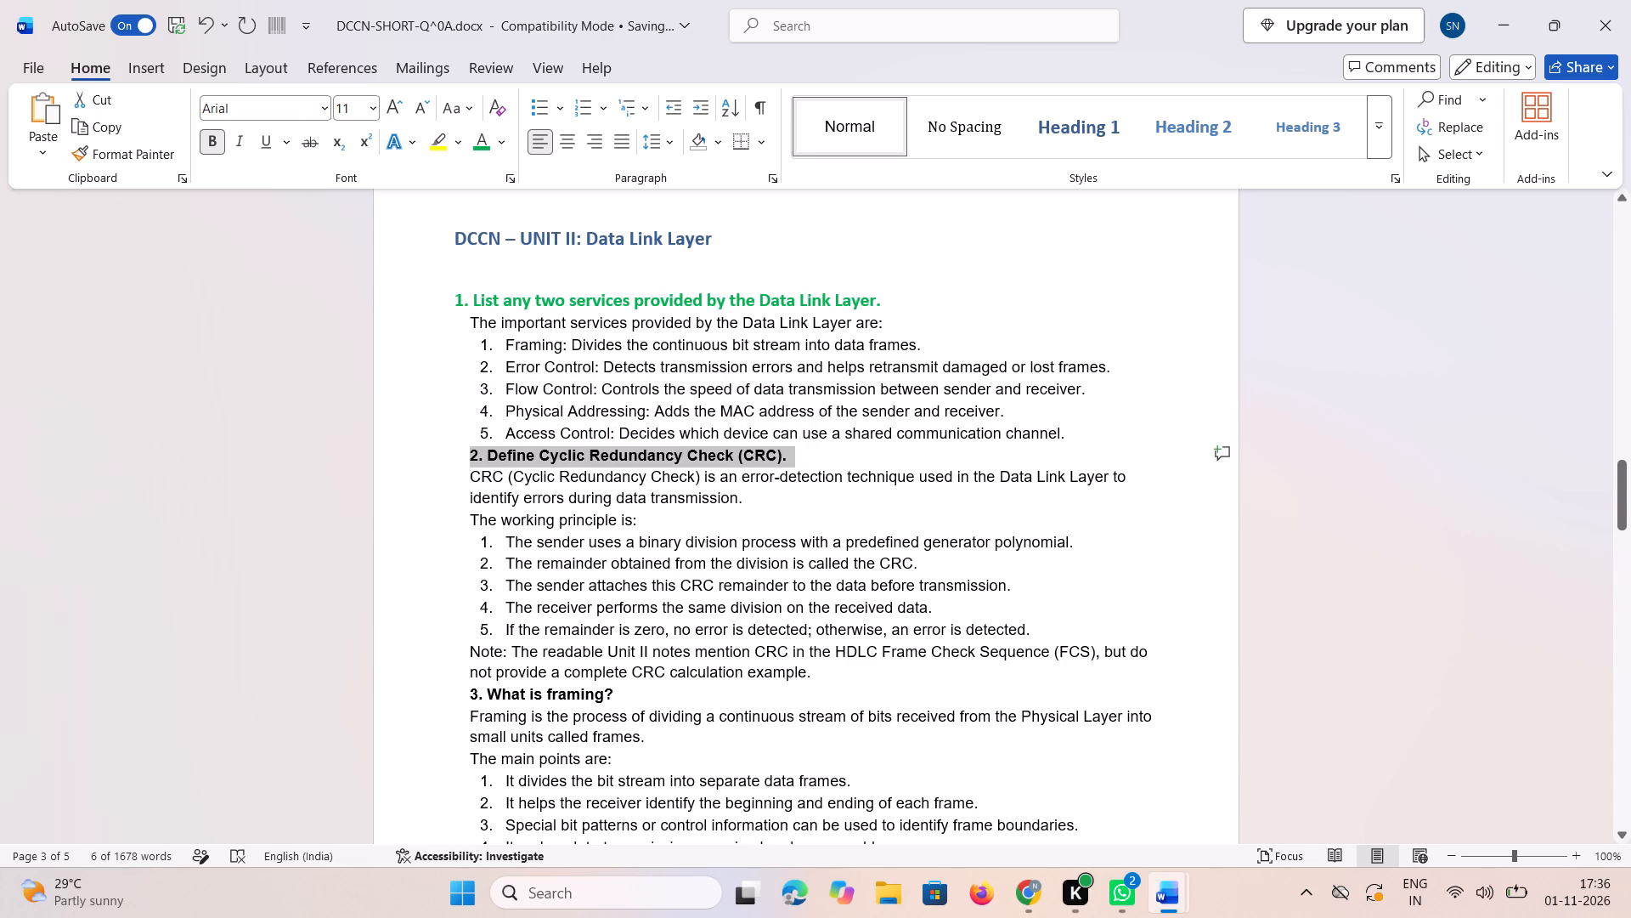
scroll(911, 535, "down", 2)
scroll(911, 535, "up", 1)
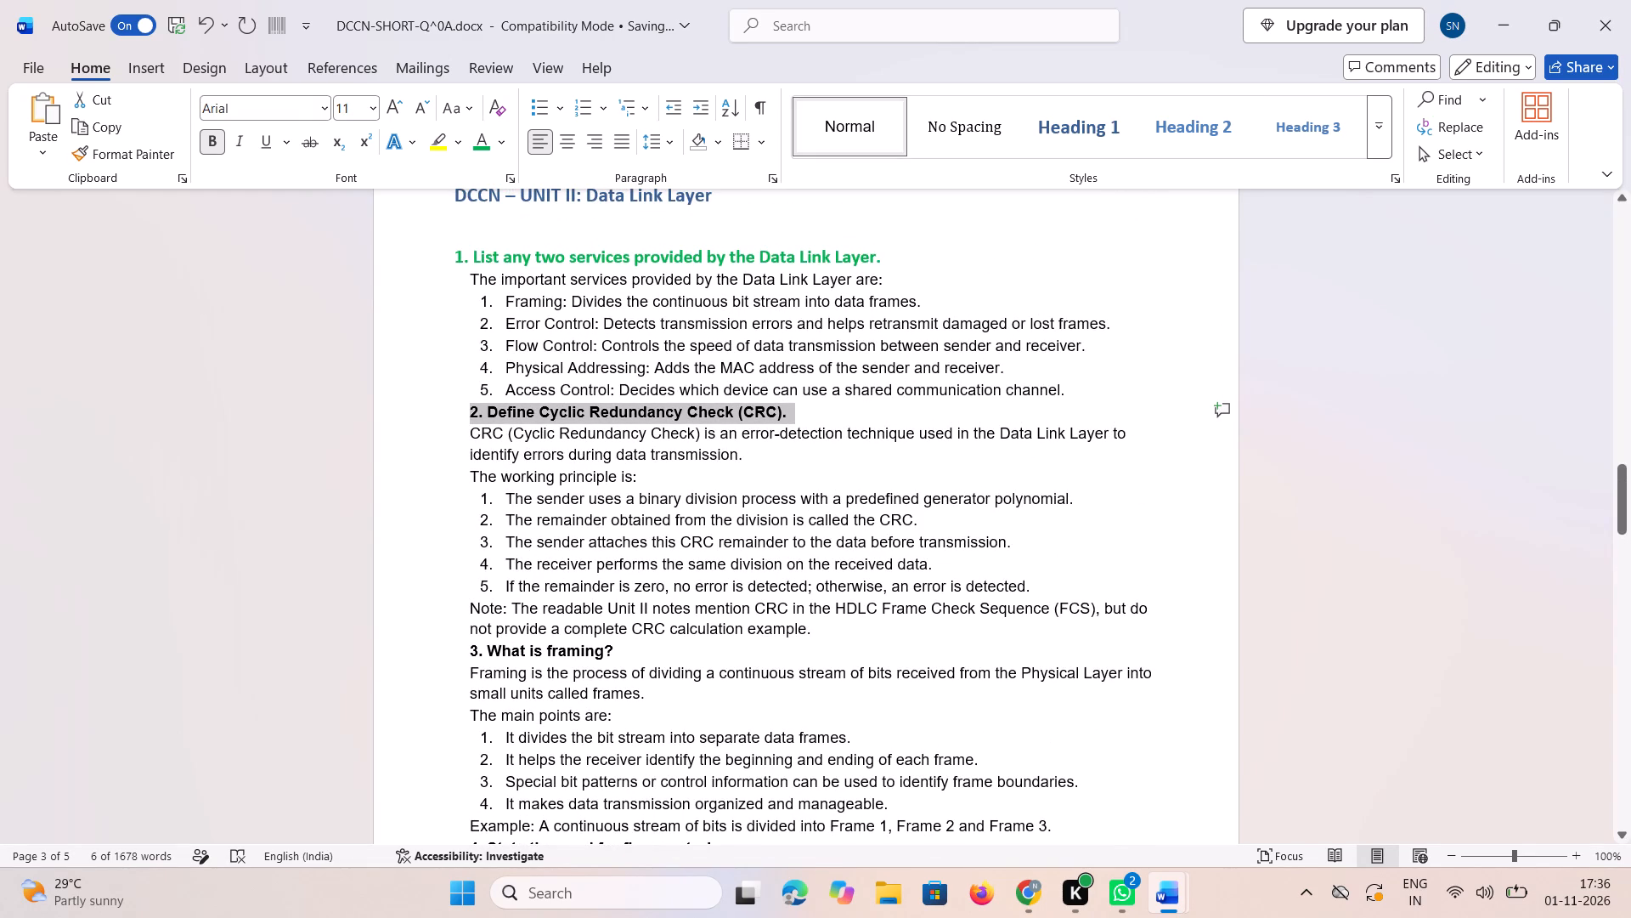
left_click(480, 145)
left_click(566, 482)
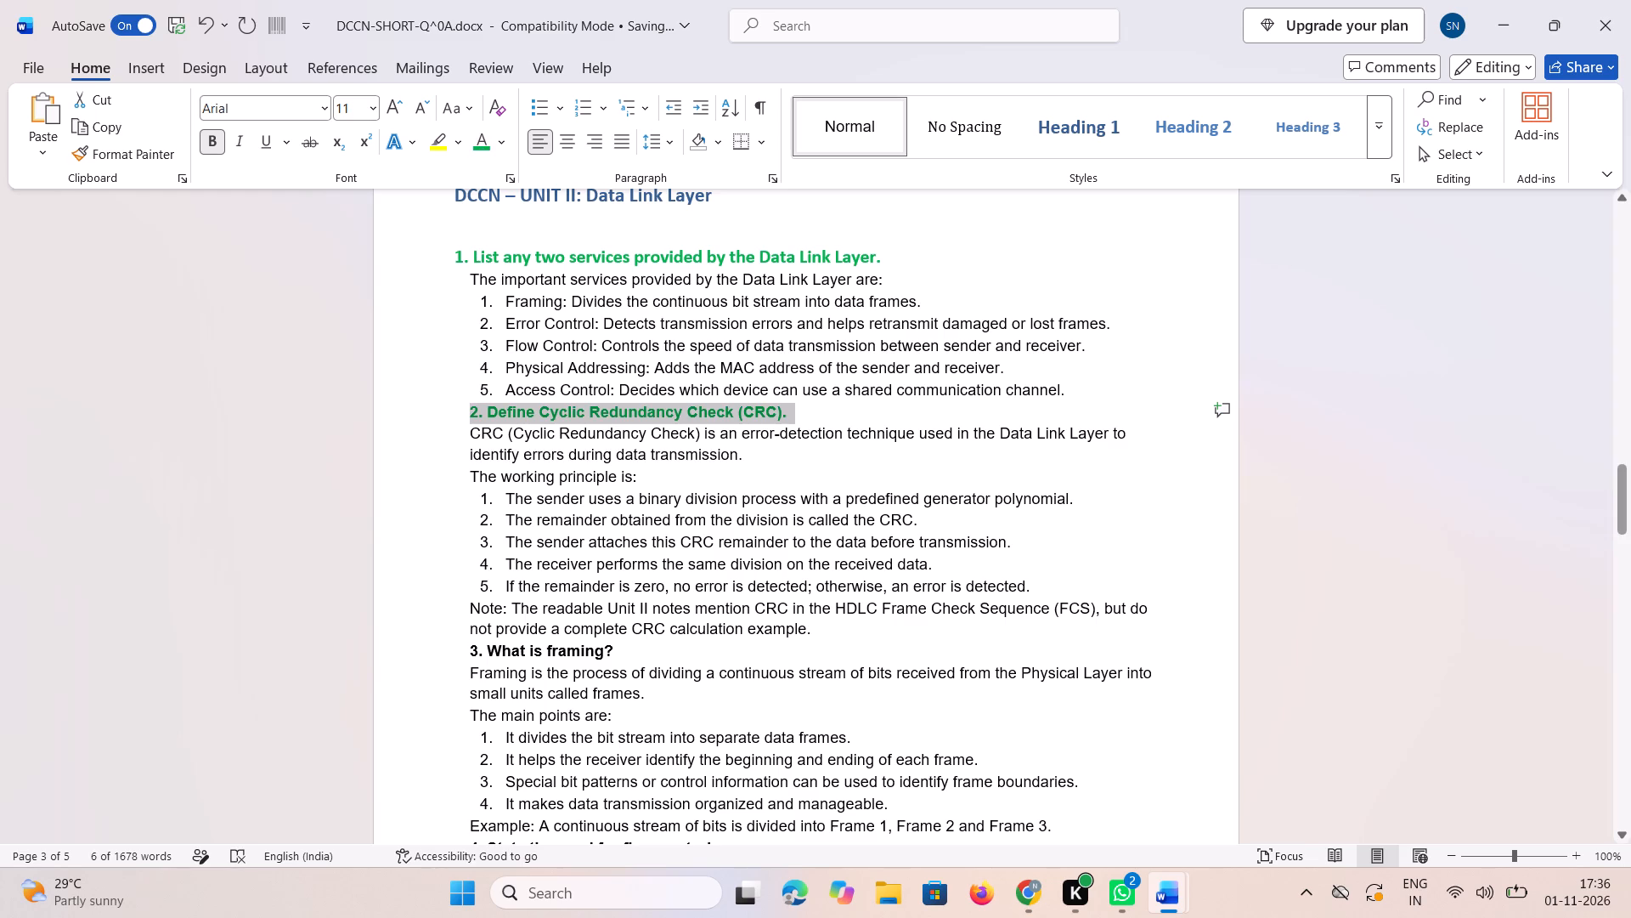
Set the font colour of the Unit II question 1 heading, "List any two services provided by the Data Link Layer.", to theme red.
scroll(566, 482, "up", 1)
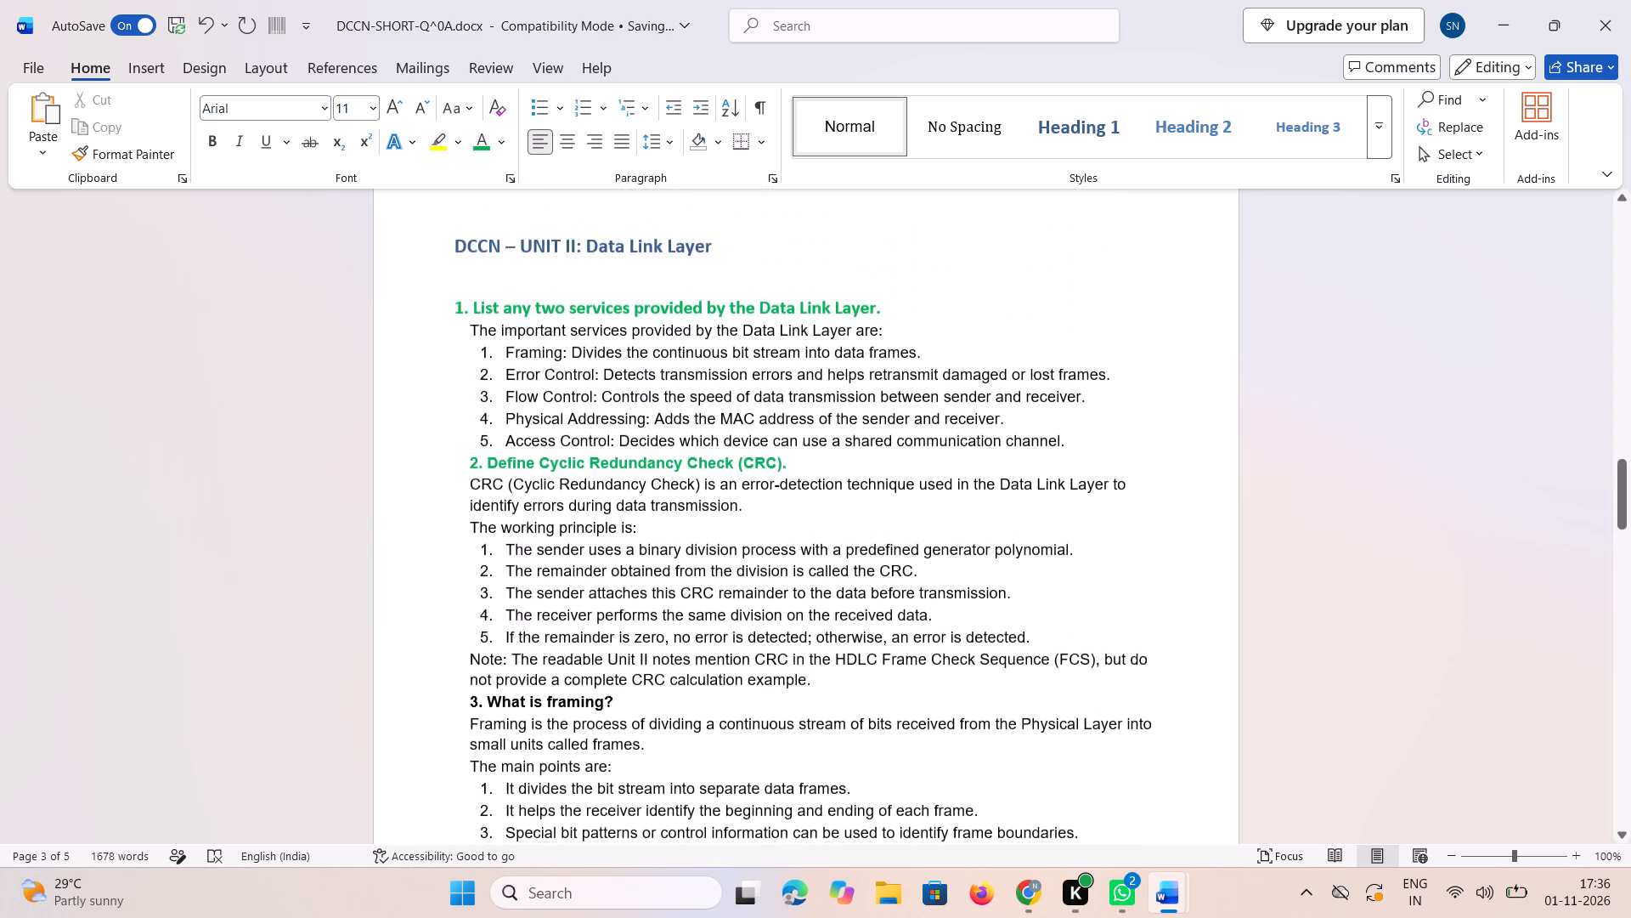
scroll(566, 482, "up", 1)
left_click_drag(895, 513, 720, 506)
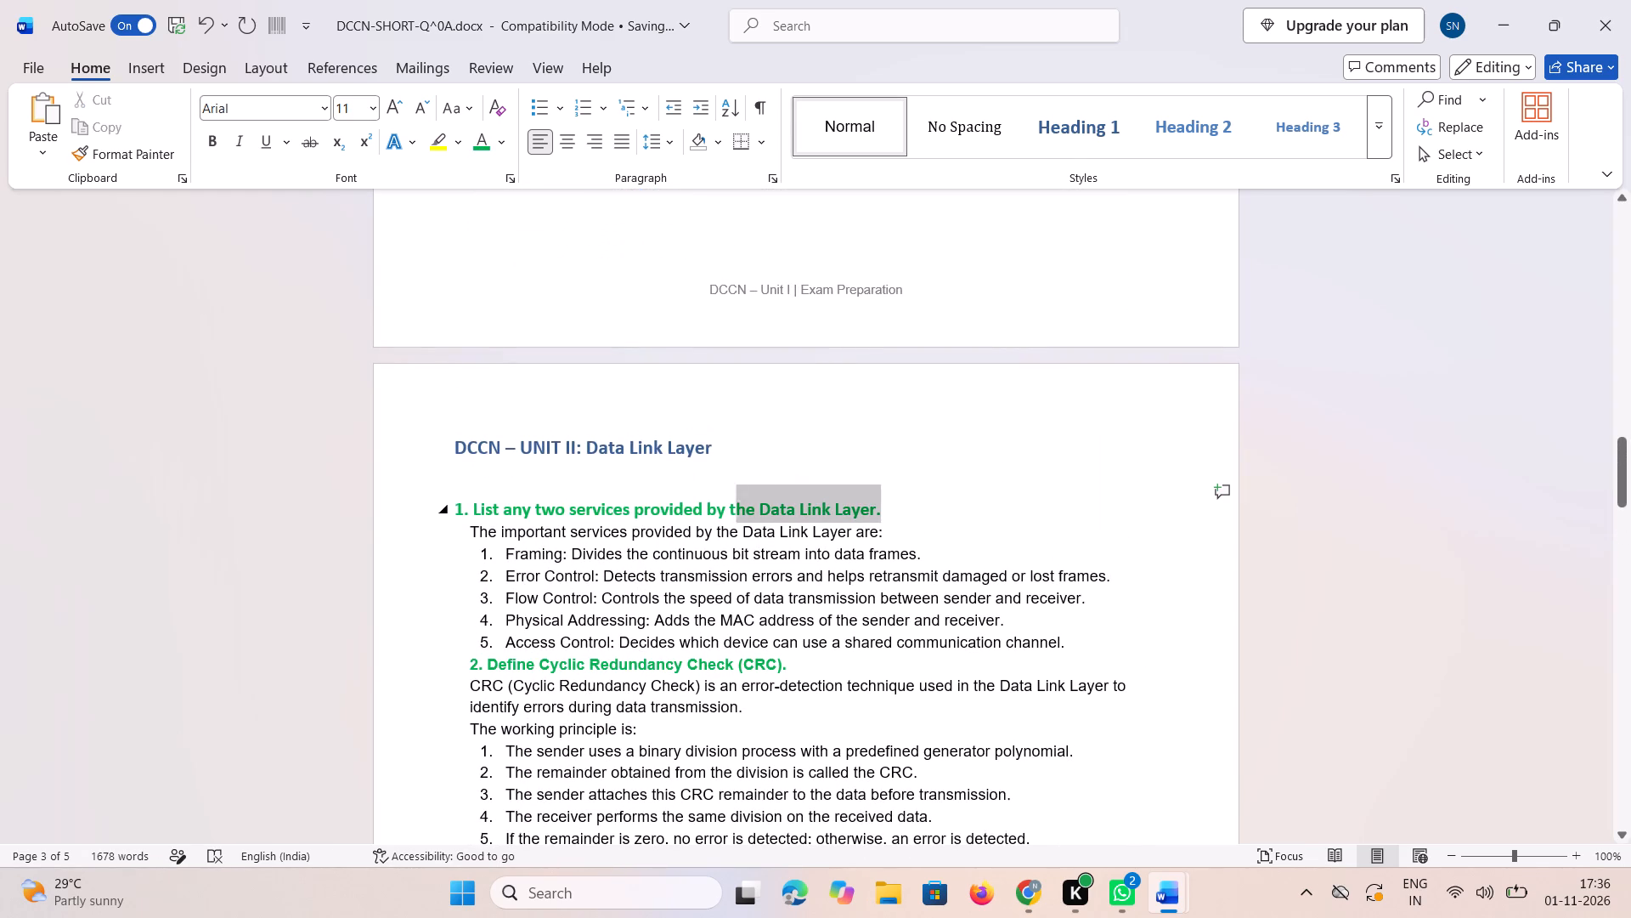
left_click_drag(720, 506, 424, 516)
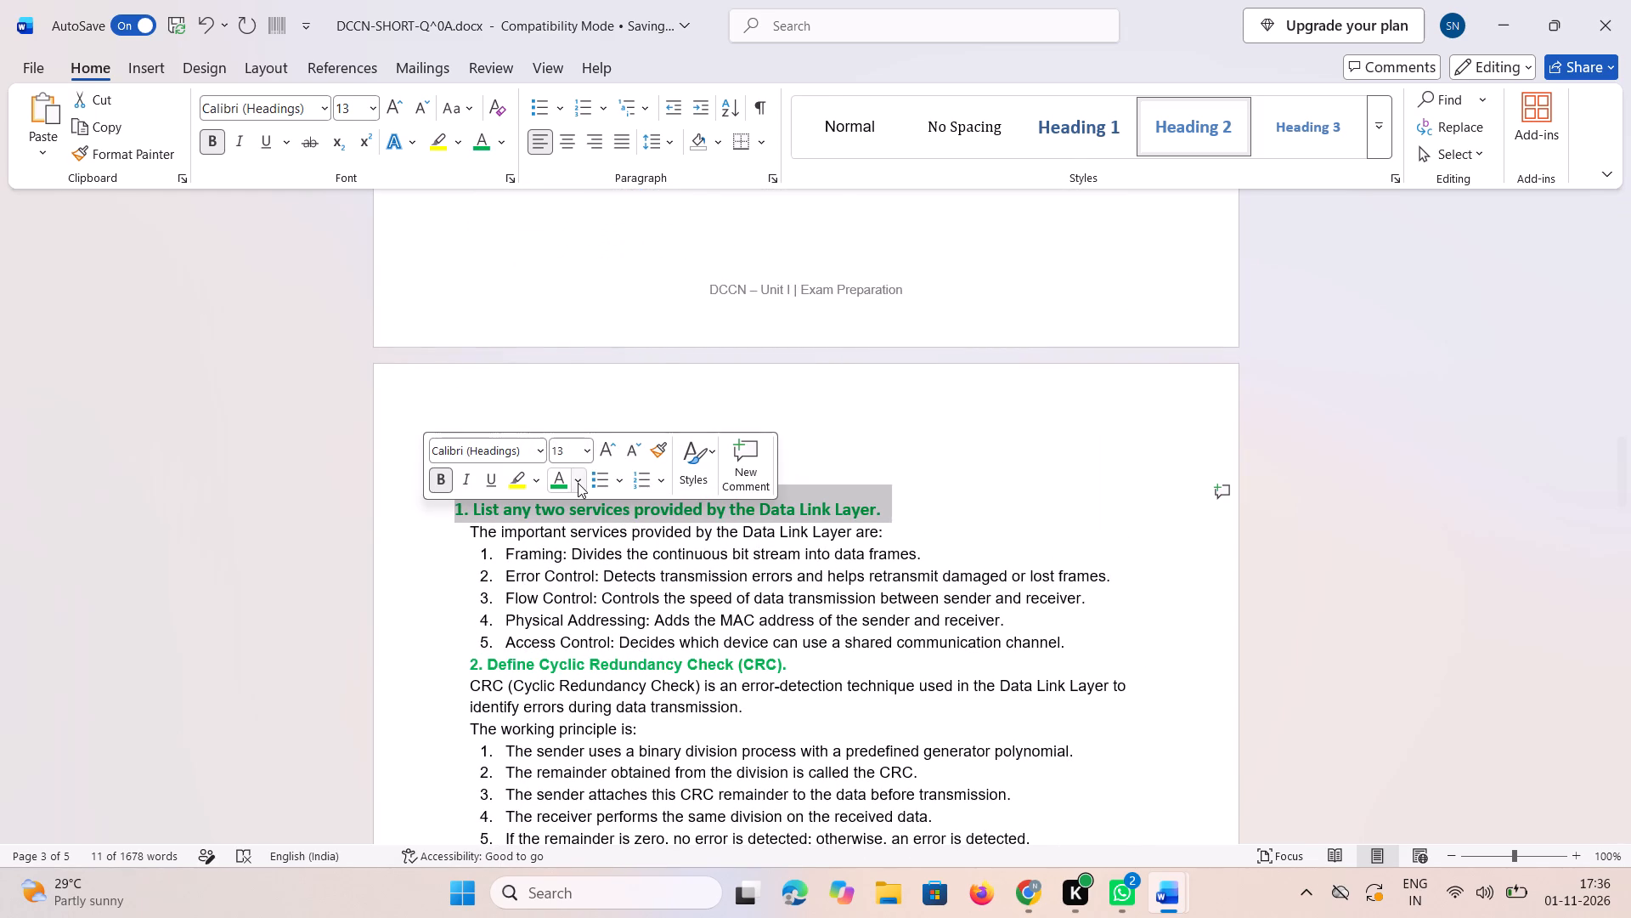
left_click(578, 483)
left_click(709, 156)
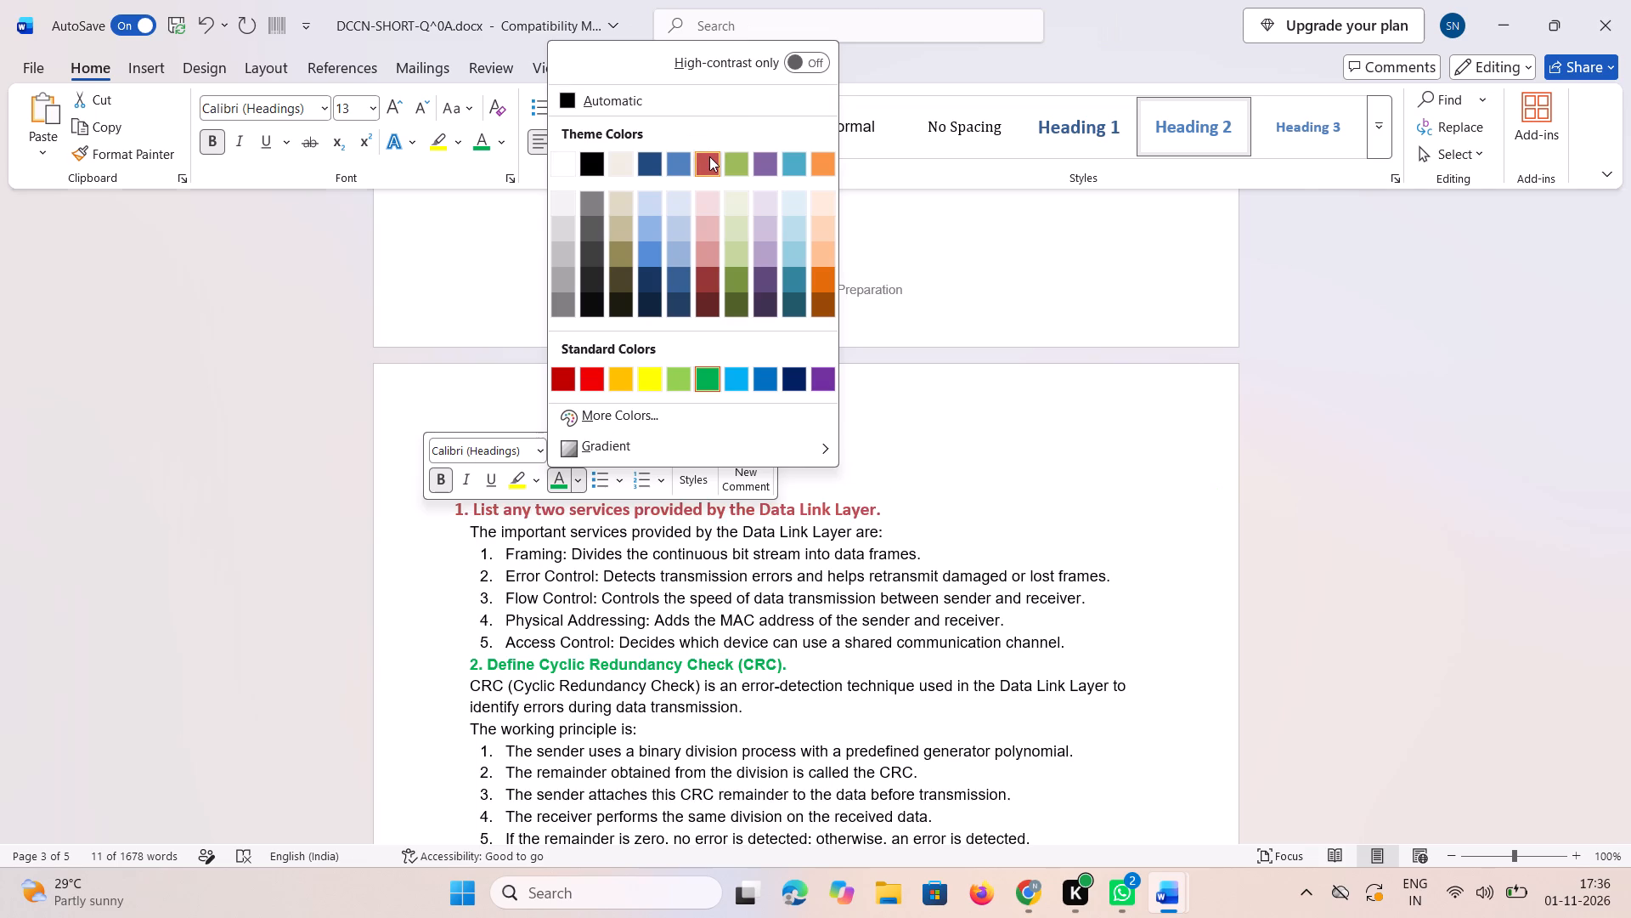
left_click(948, 479)
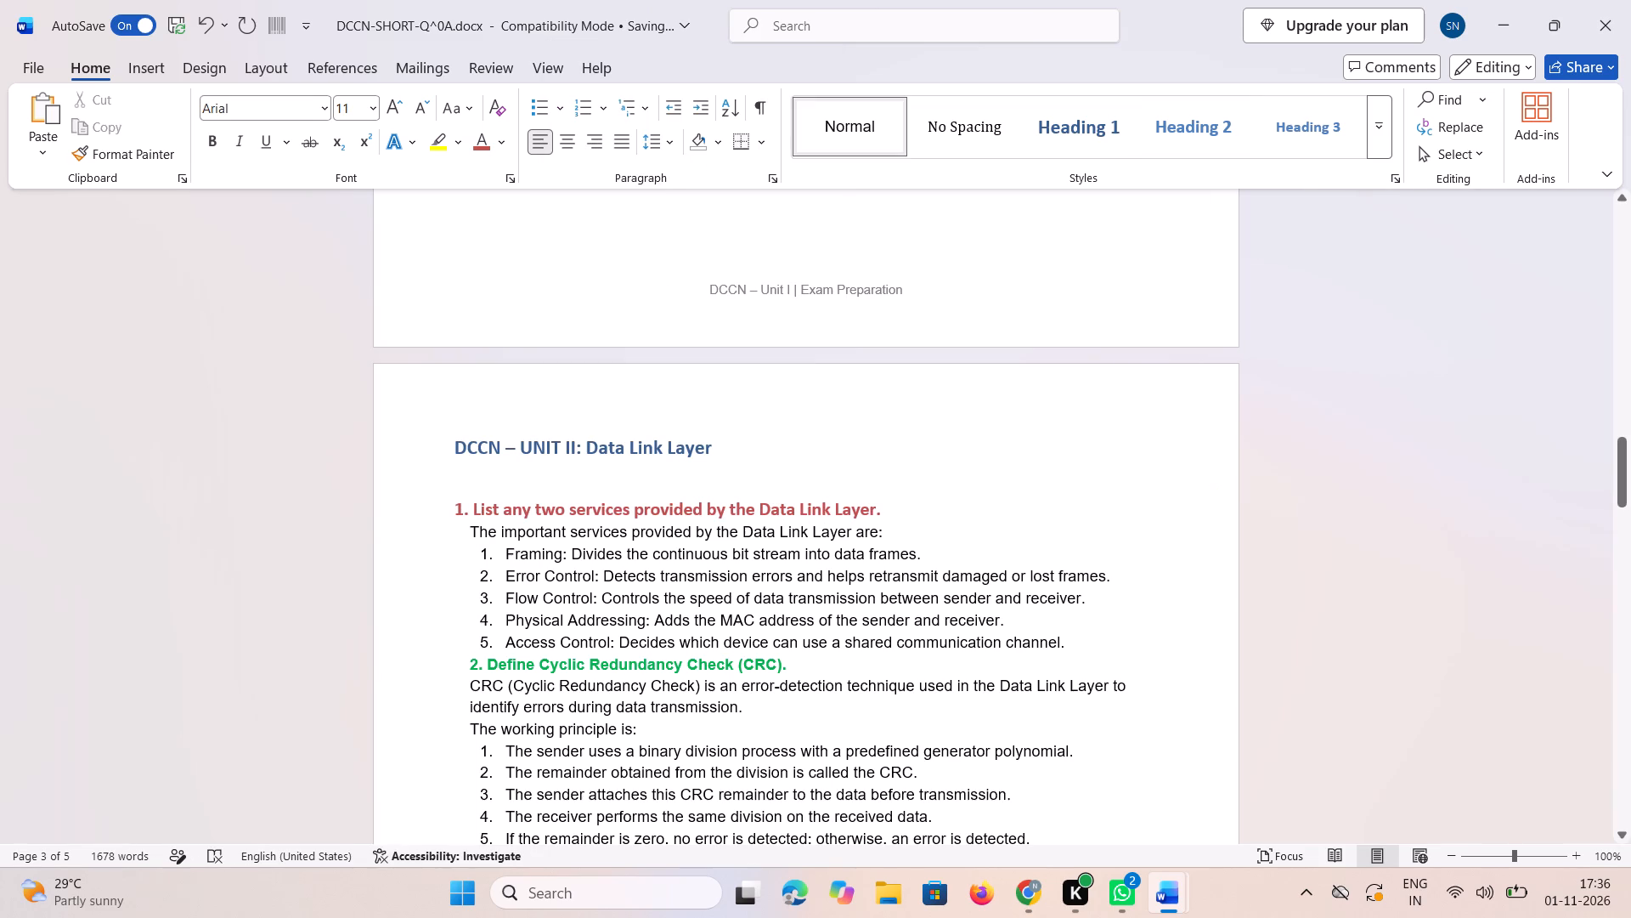
Set the font colour of the Unit II question 2 line, "Define Cyclic Redundancy Check (CRC).", to the same theme red.
left_click_drag(800, 659, 463, 667)
left_click(604, 641)
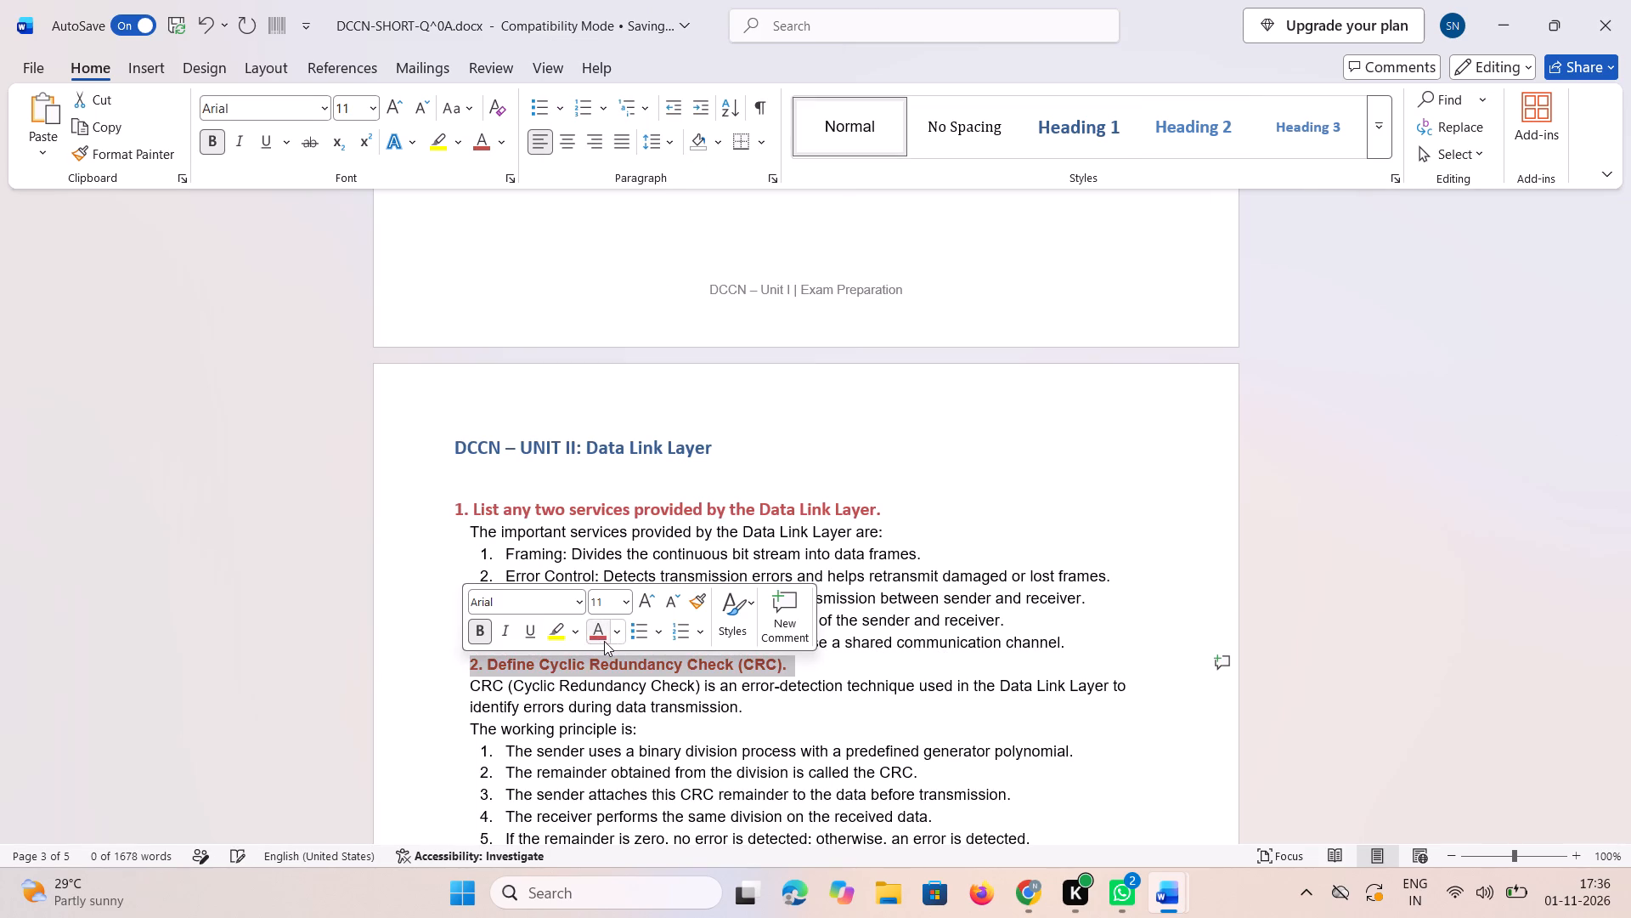
scroll(604, 641, "down", 2)
left_click(604, 641)
Set the font colour of the Unit II question 3 line, "What is framing?", to the same theme red.
scroll(604, 641, "down", 1)
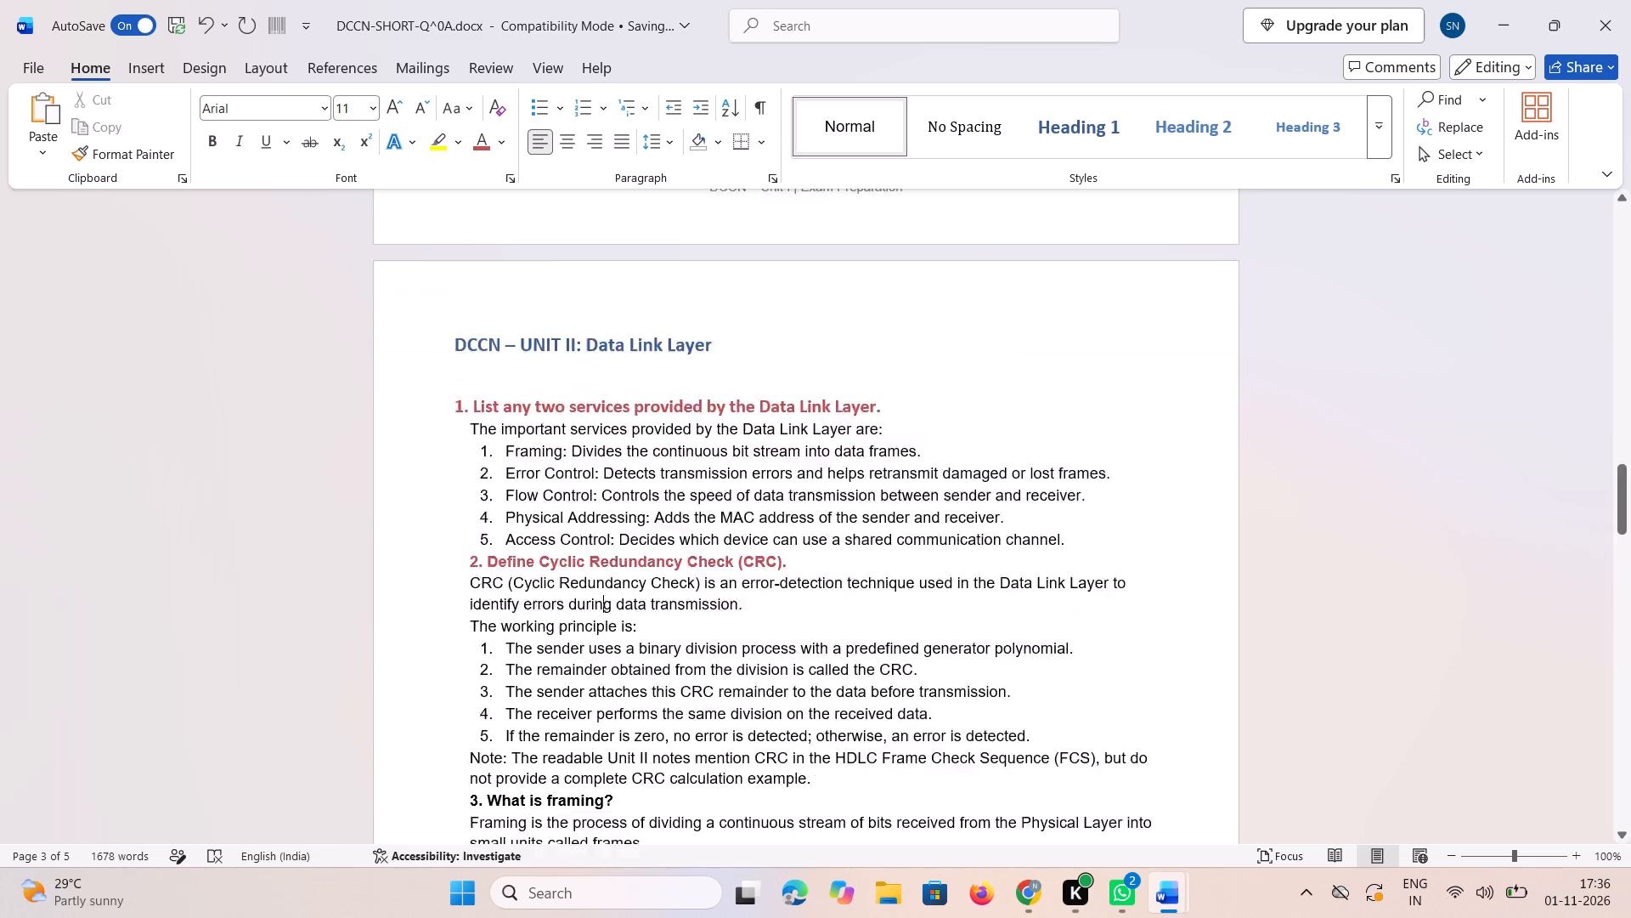
scroll(604, 641, "down", 1)
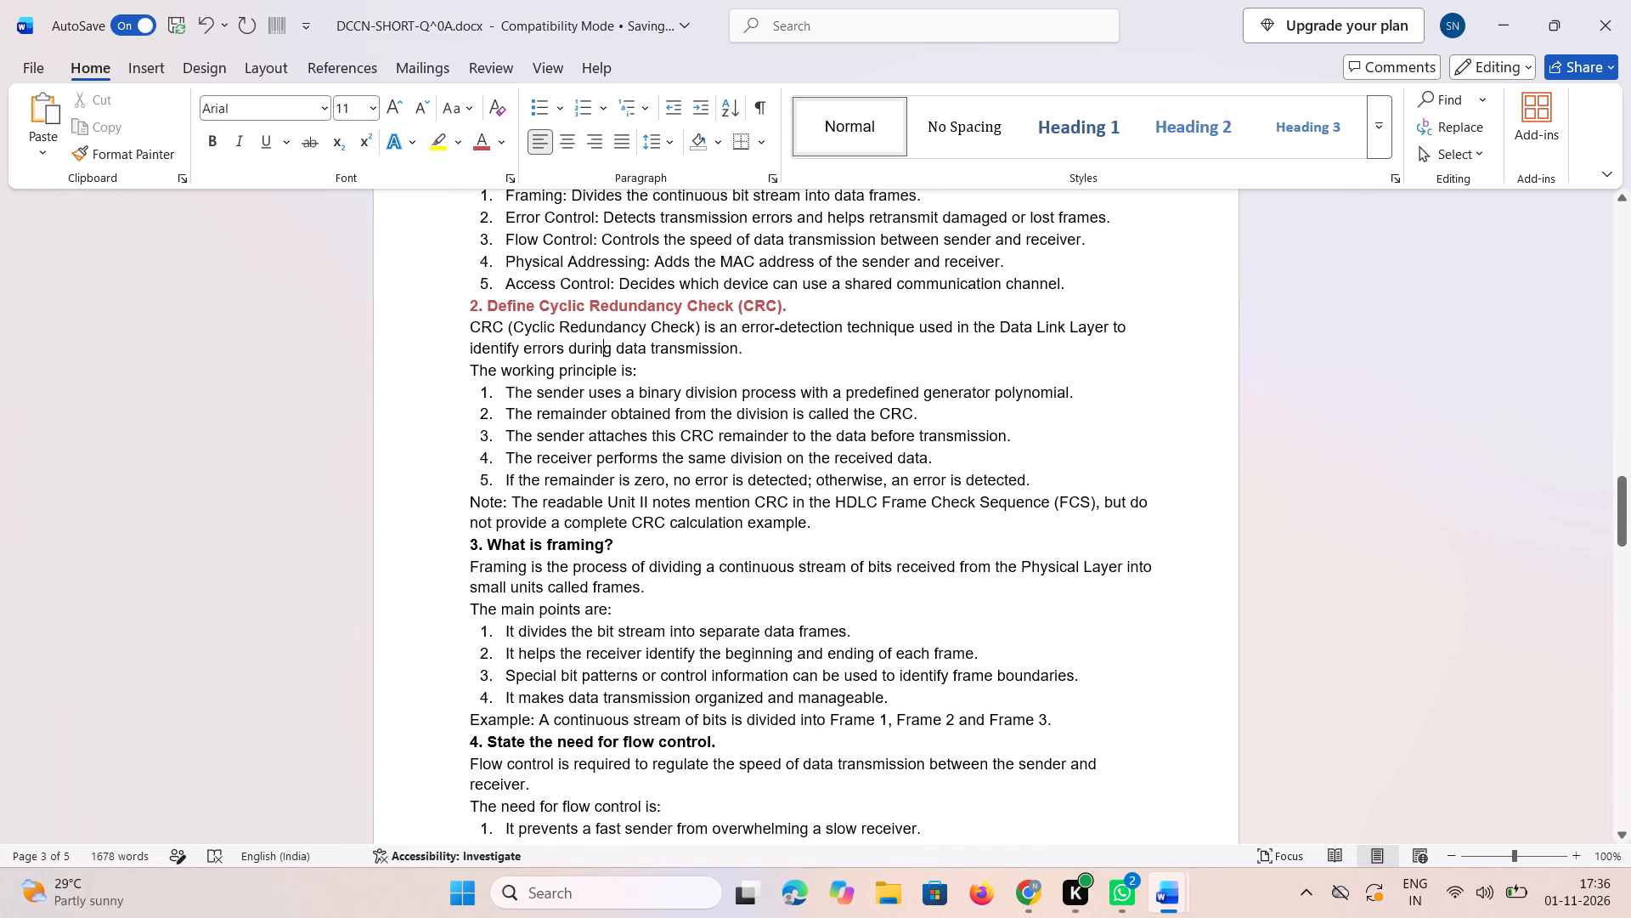
left_click_drag(626, 546, 464, 542)
left_click(599, 509)
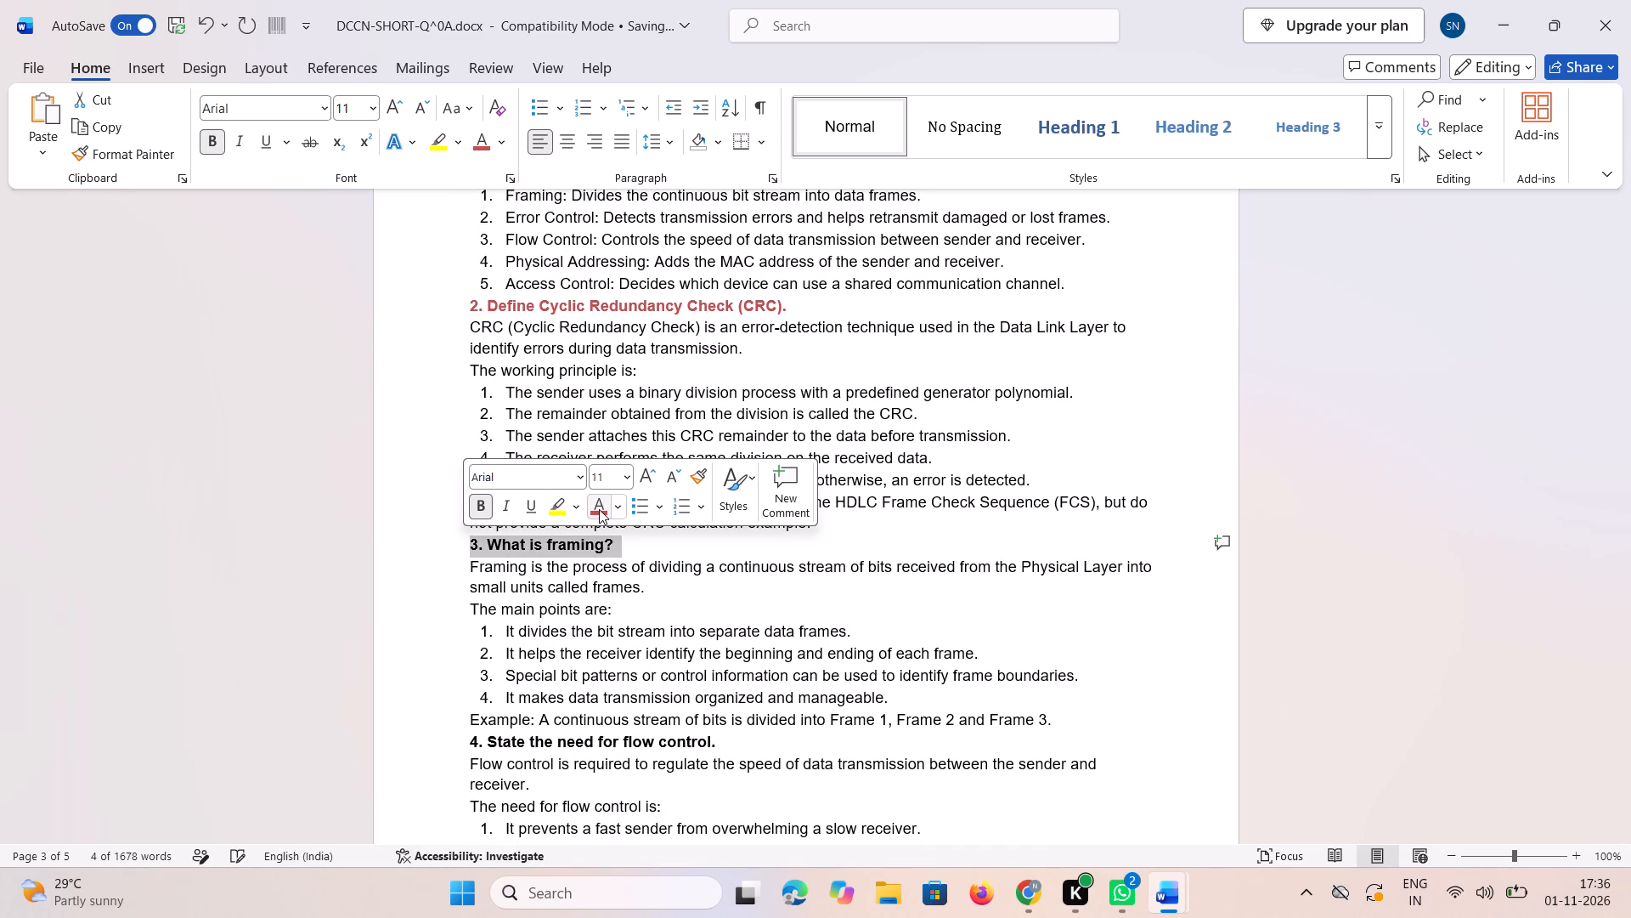
left_click(654, 586)
Set the font colour of the Unit II question 4 line, "State the need for flow control.", to the same theme red.
scroll(654, 586, "down", 1)
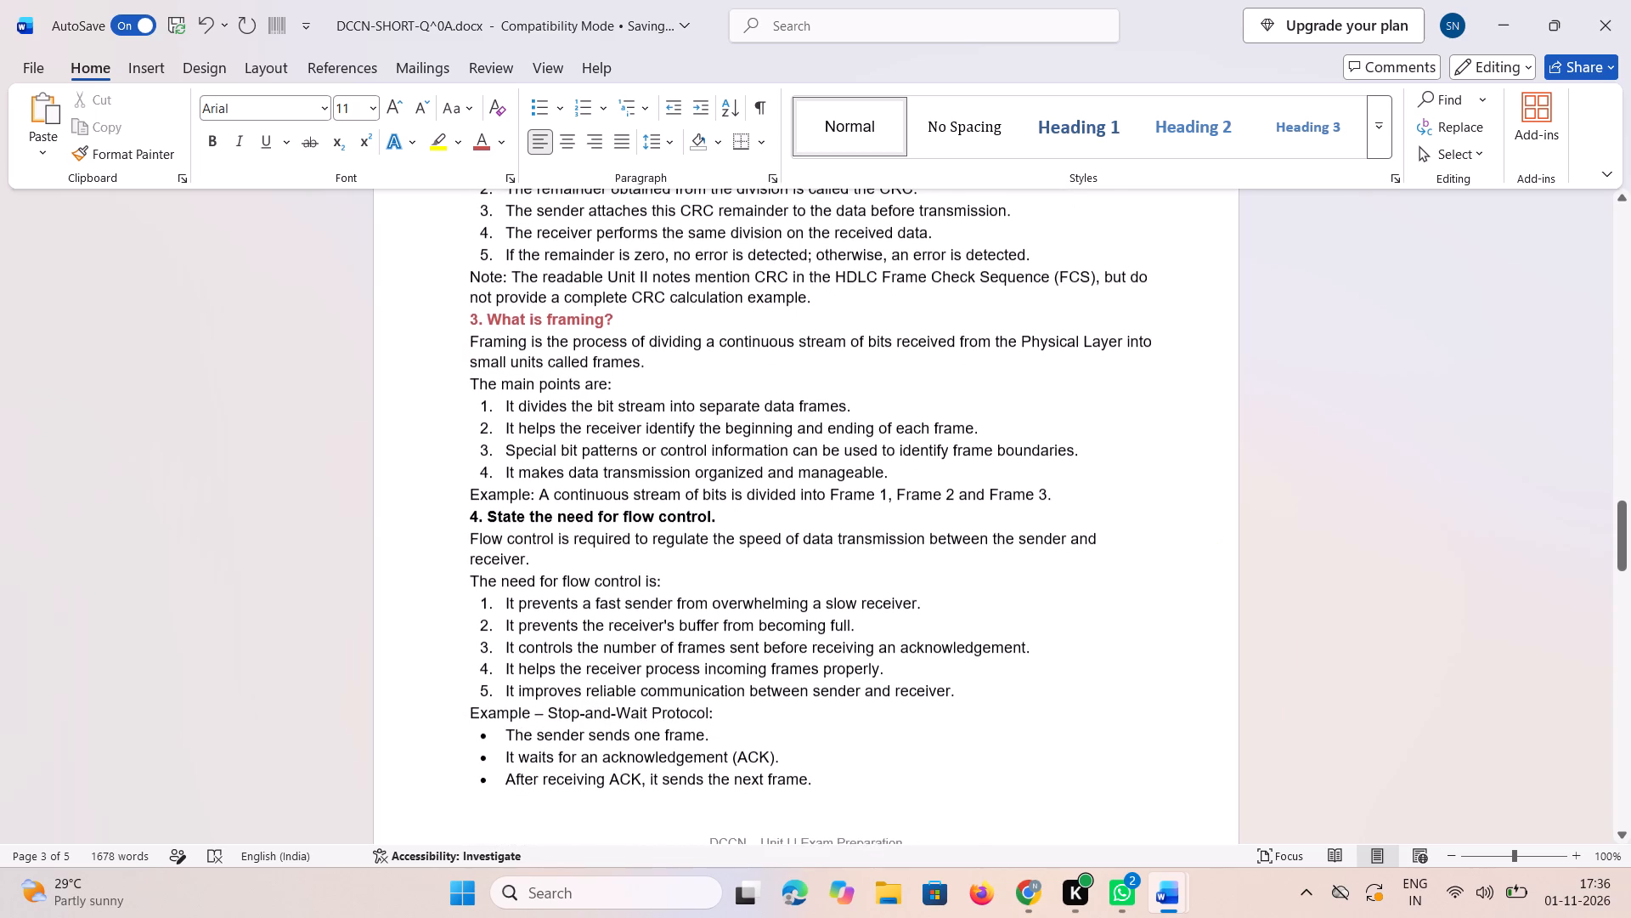
left_click_drag(719, 513, 462, 516)
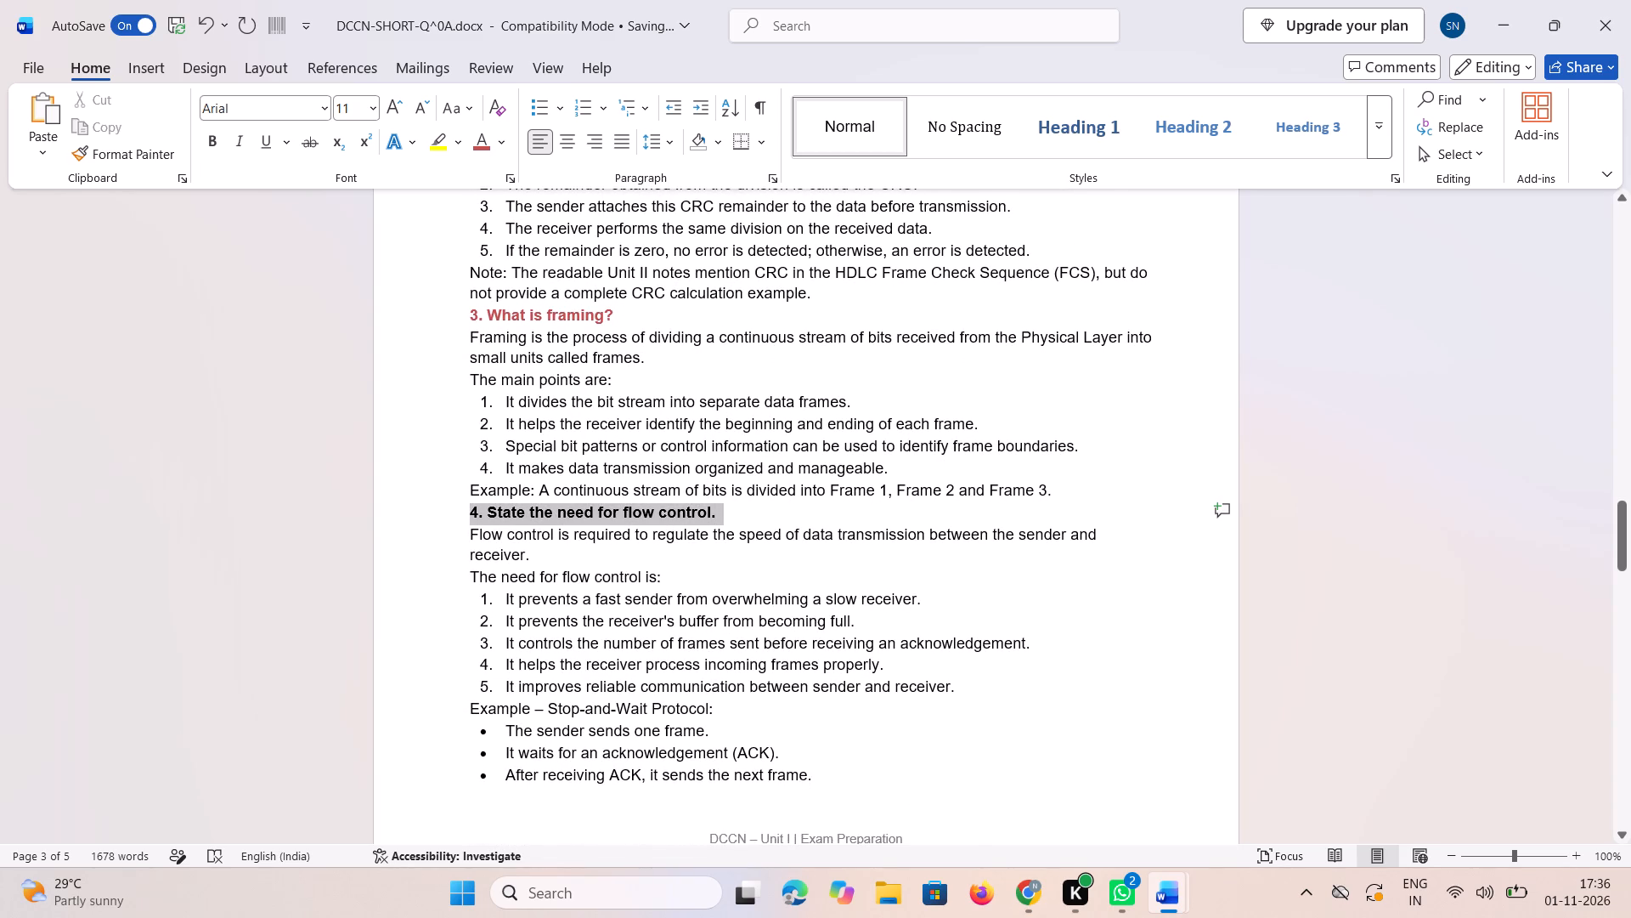
left_click_drag(462, 516, 457, 517)
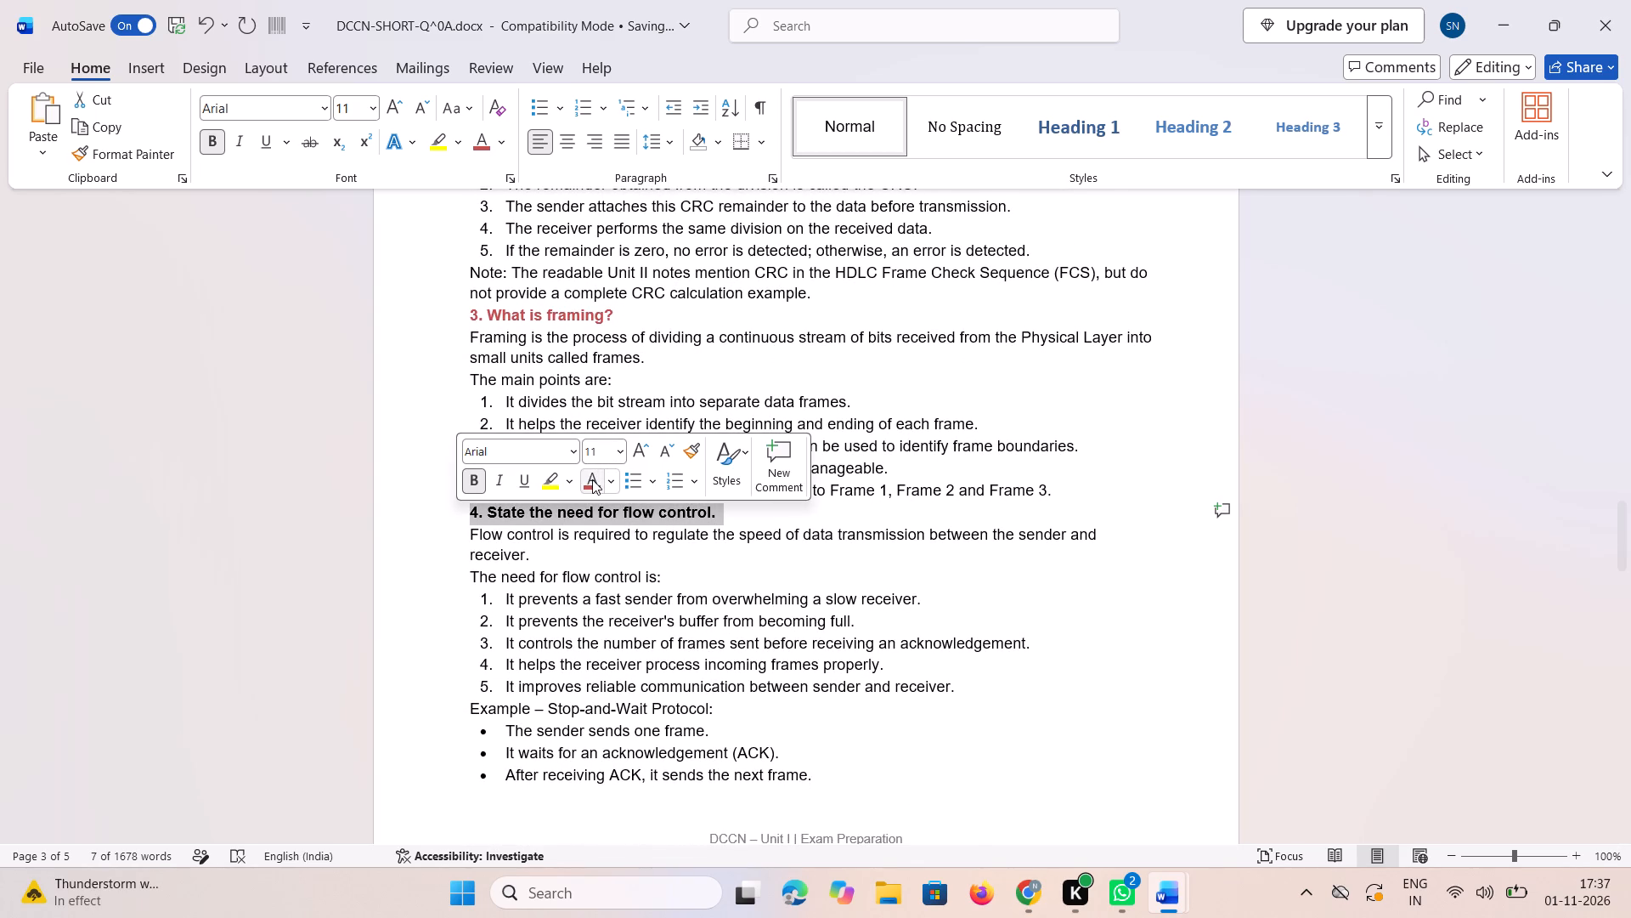
left_click(592, 479)
left_click(623, 567)
Set the font colour of the question 5 line, "Differentiate between error detection and error correction.", to the same theme red.
scroll(623, 567, "down", 1)
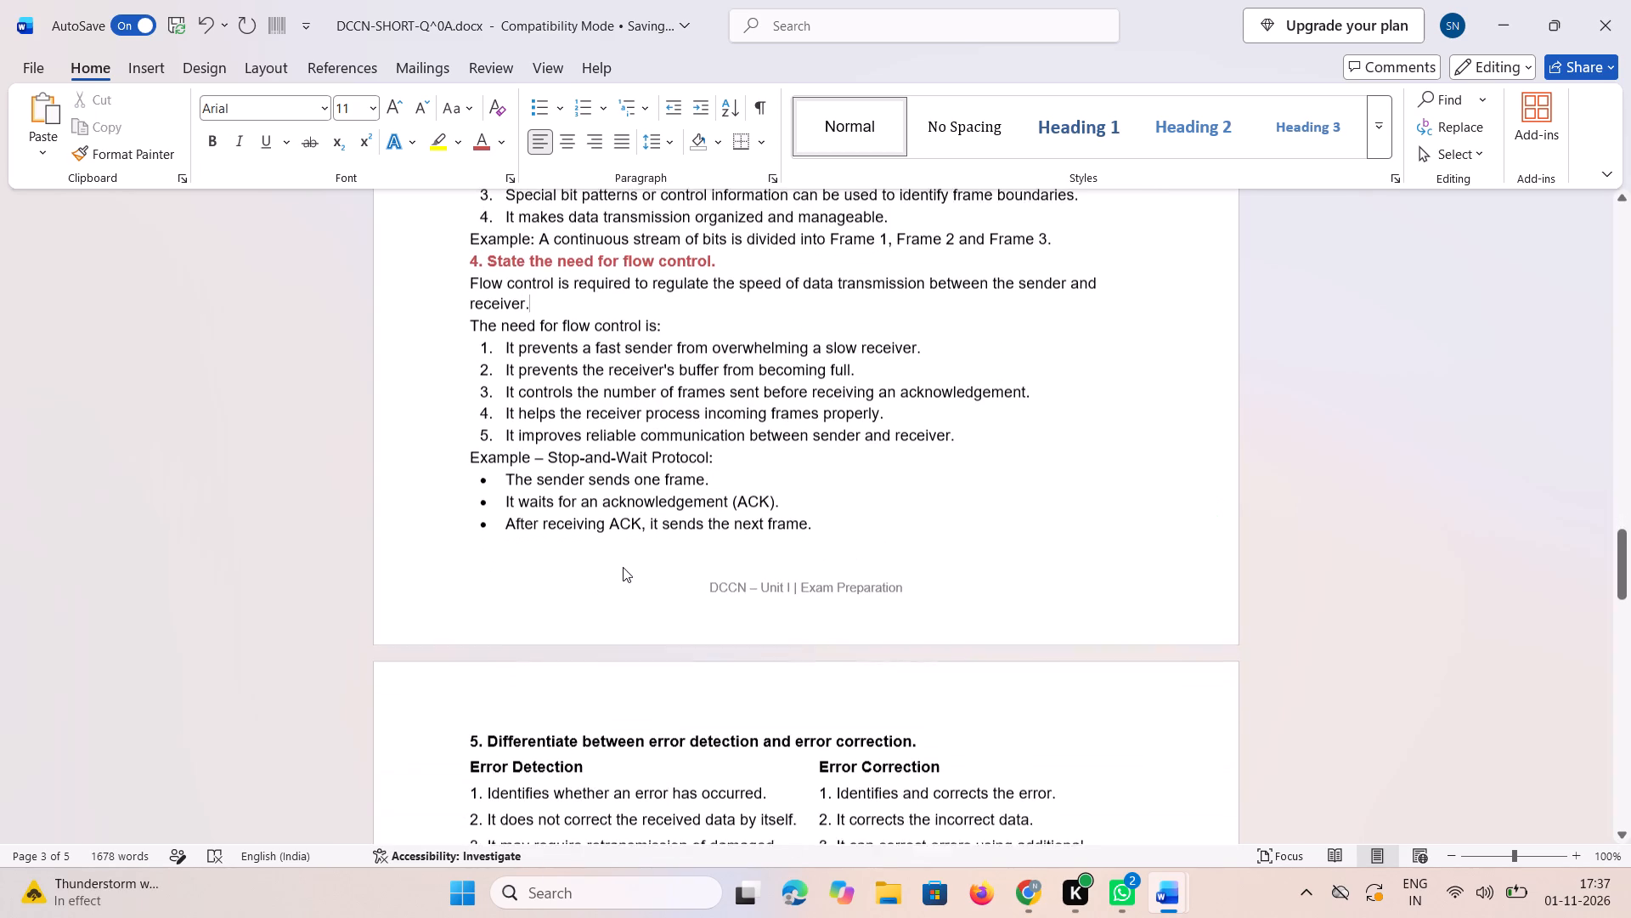
scroll(623, 567, "down", 2)
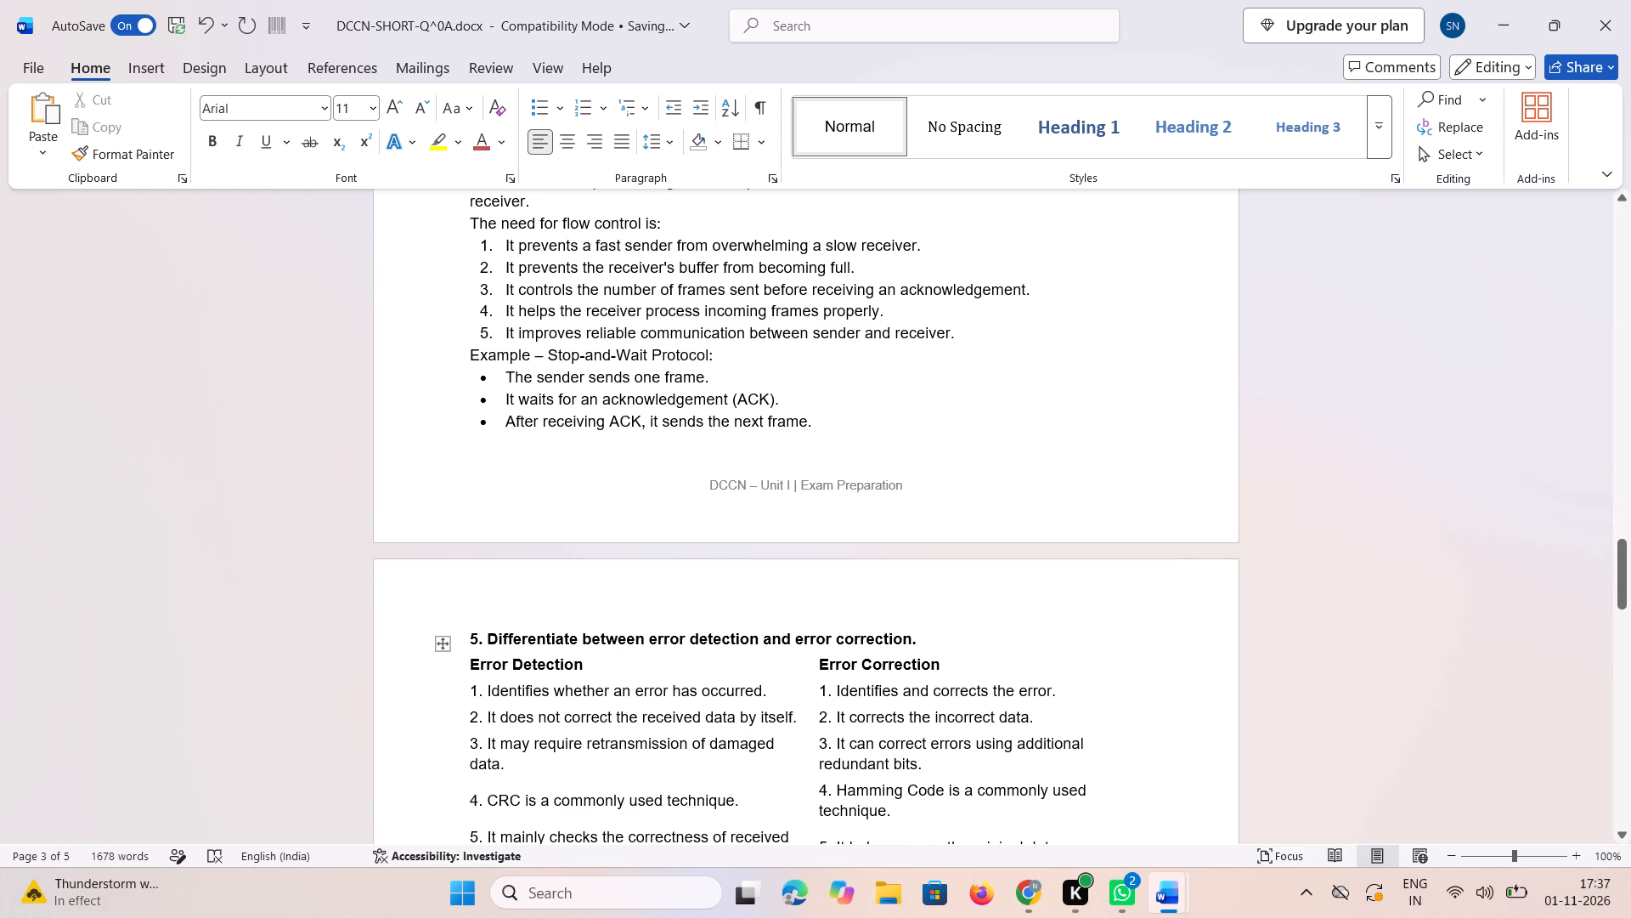
left_click_drag(932, 637, 472, 635)
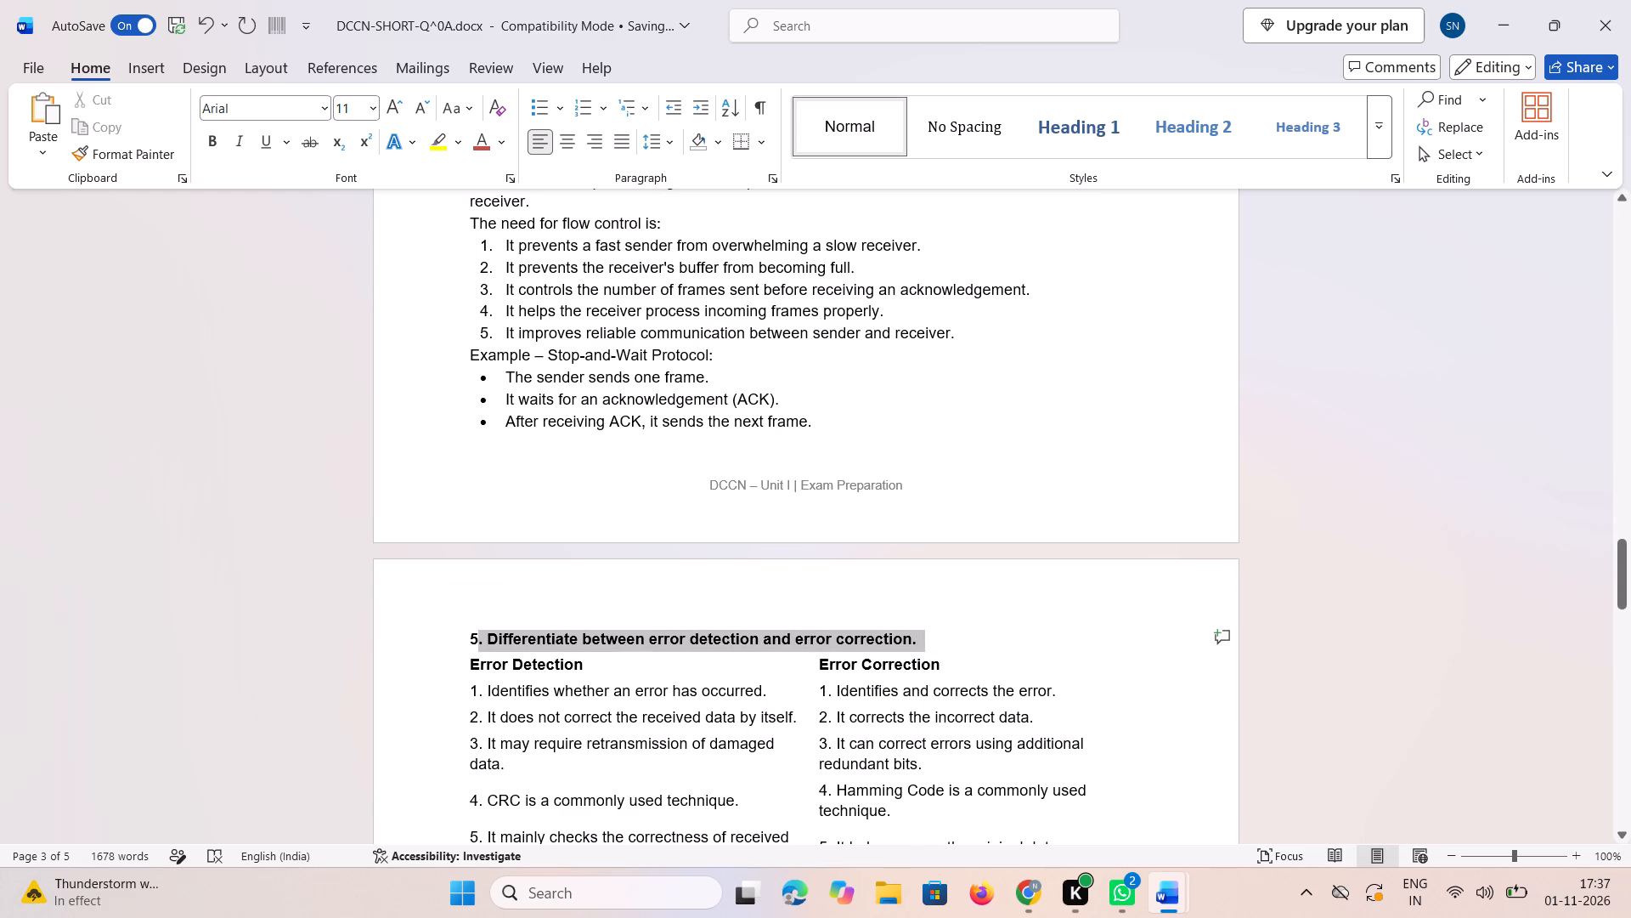
left_click_drag(472, 635, 472, 632)
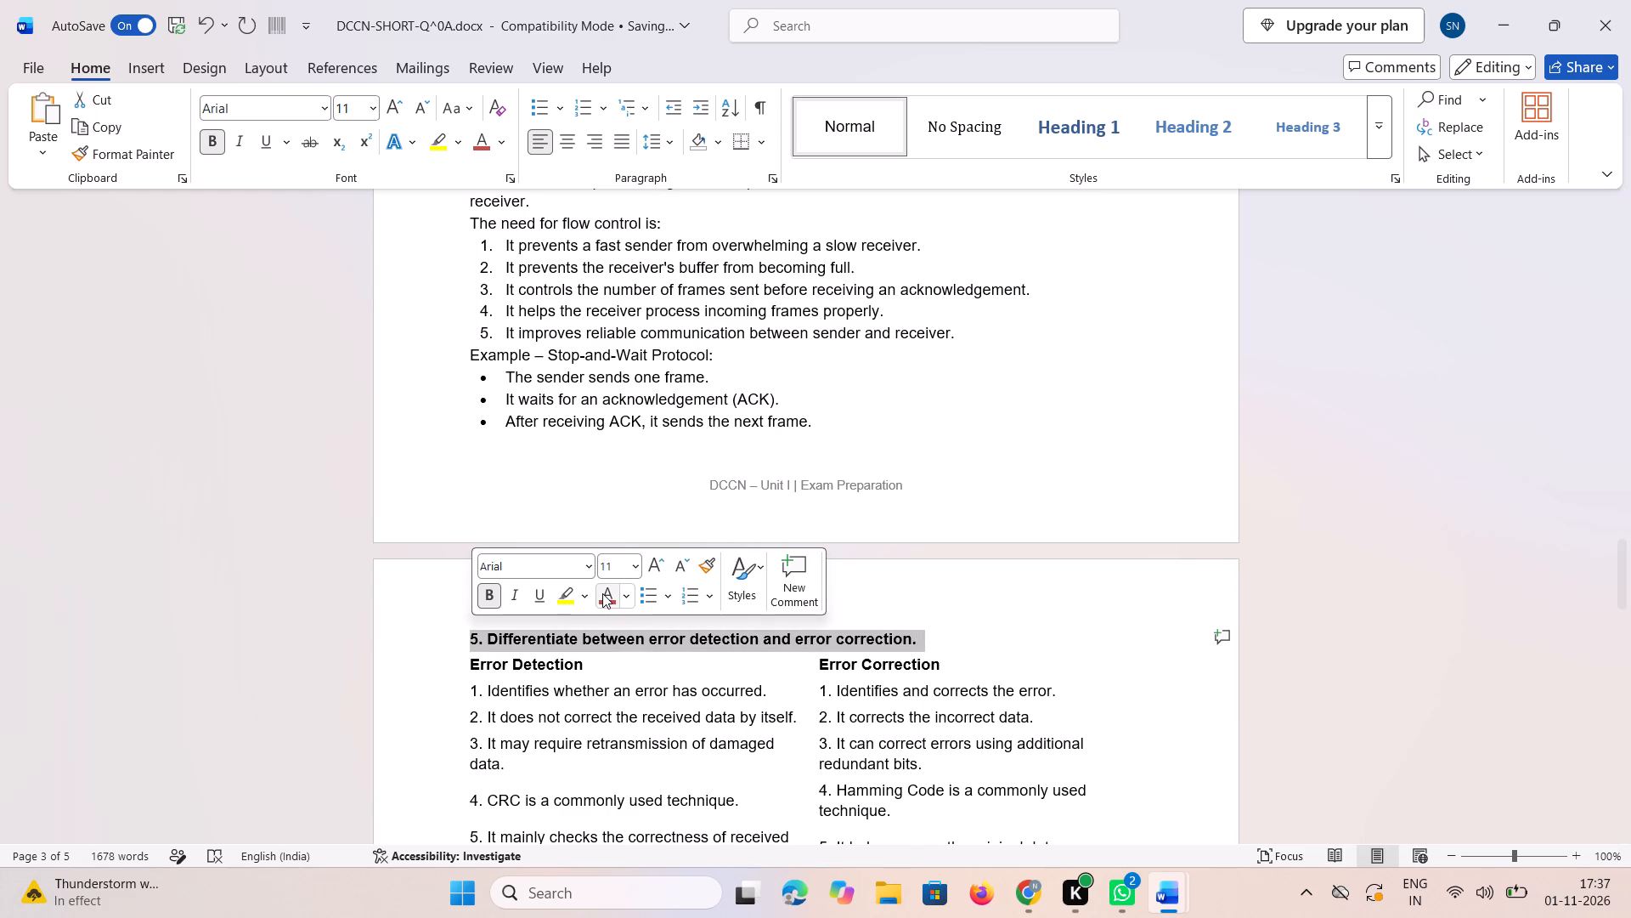
left_click(602, 593)
left_click(601, 724)
Set the font colour of the question 6 line, "Expand HDLC and state its purpose.", to the same theme red.
scroll(601, 724, "down", 3)
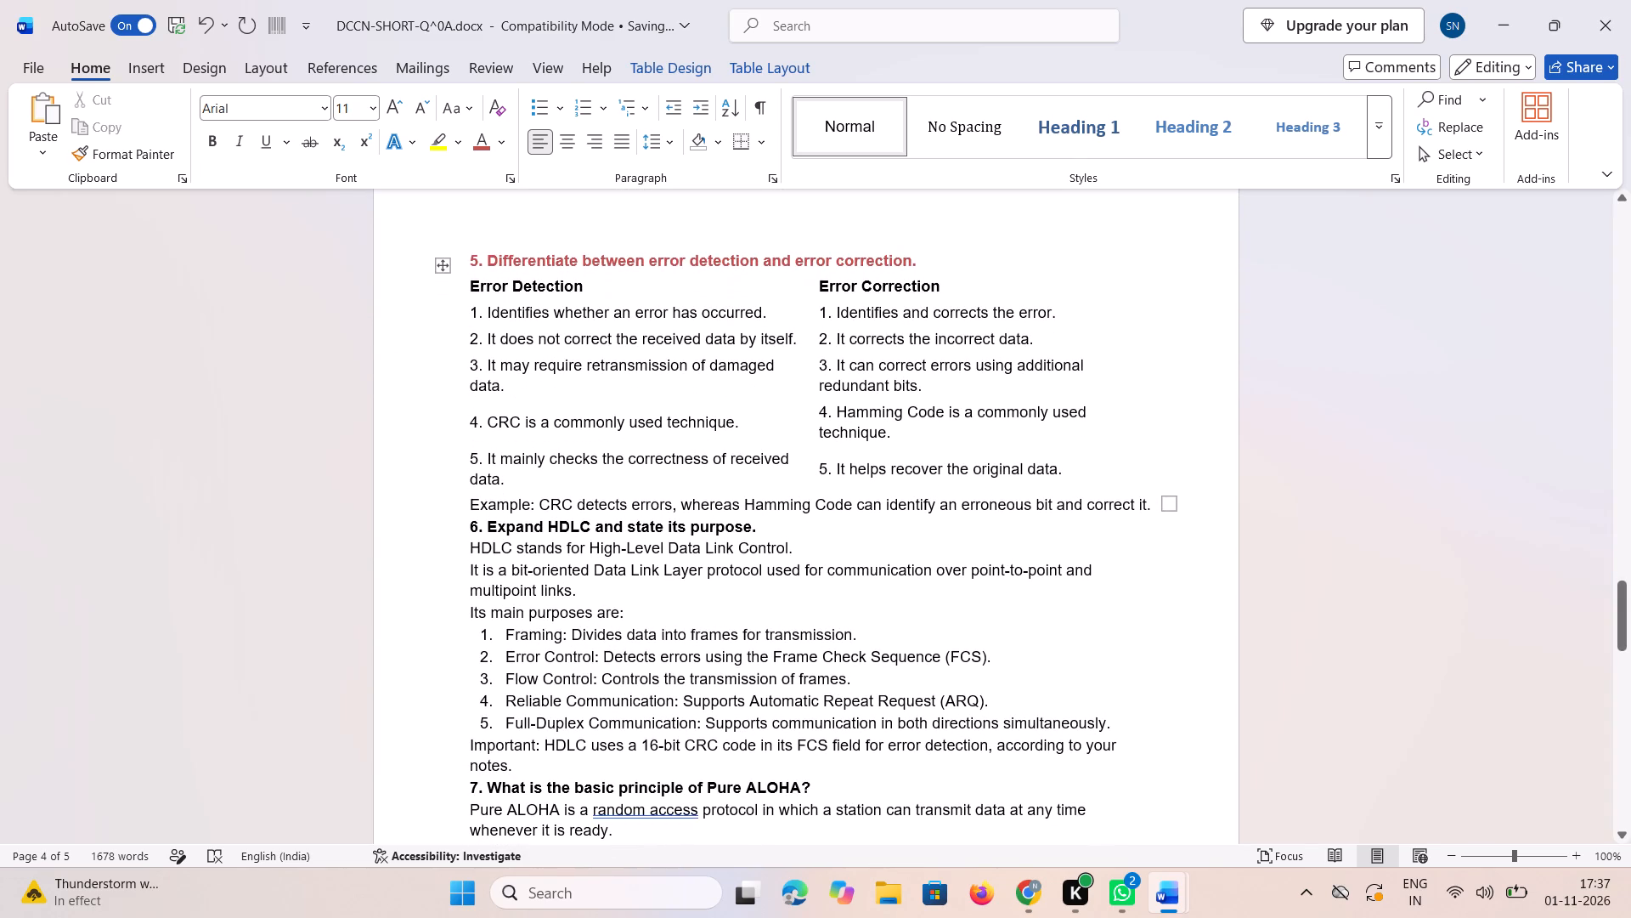
left_click_drag(760, 530, 432, 524)
left_click(567, 484)
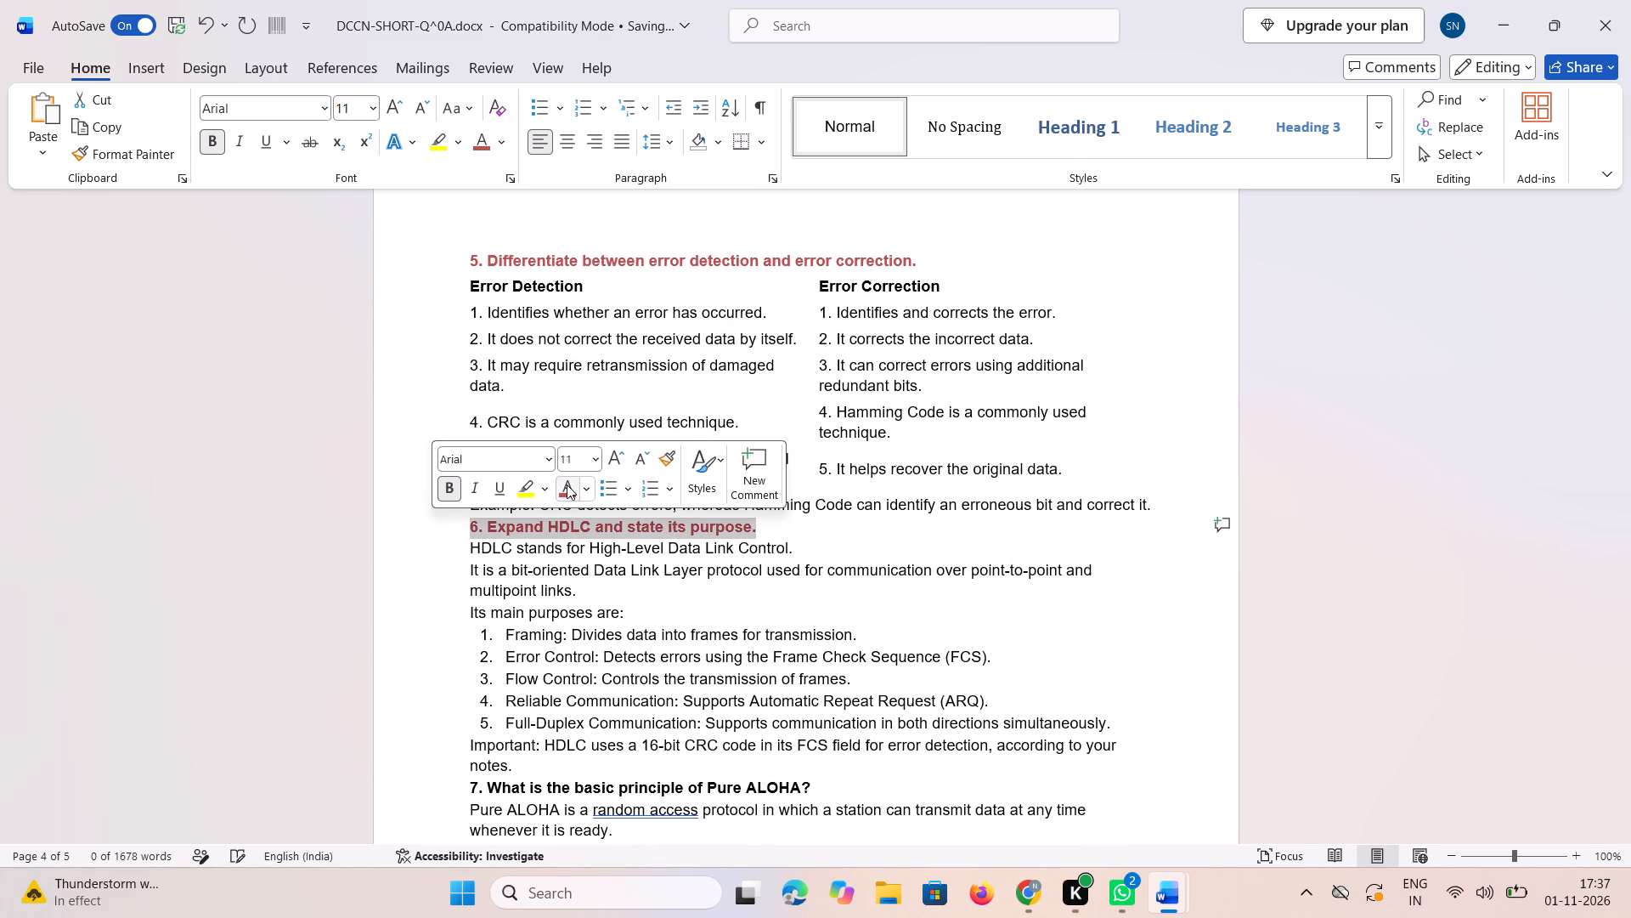
left_click(554, 589)
Set the font colour of the question 7 line, "What is the basic principle of Pure ALOHA?", to the same theme red.
scroll(554, 589, "down", 2)
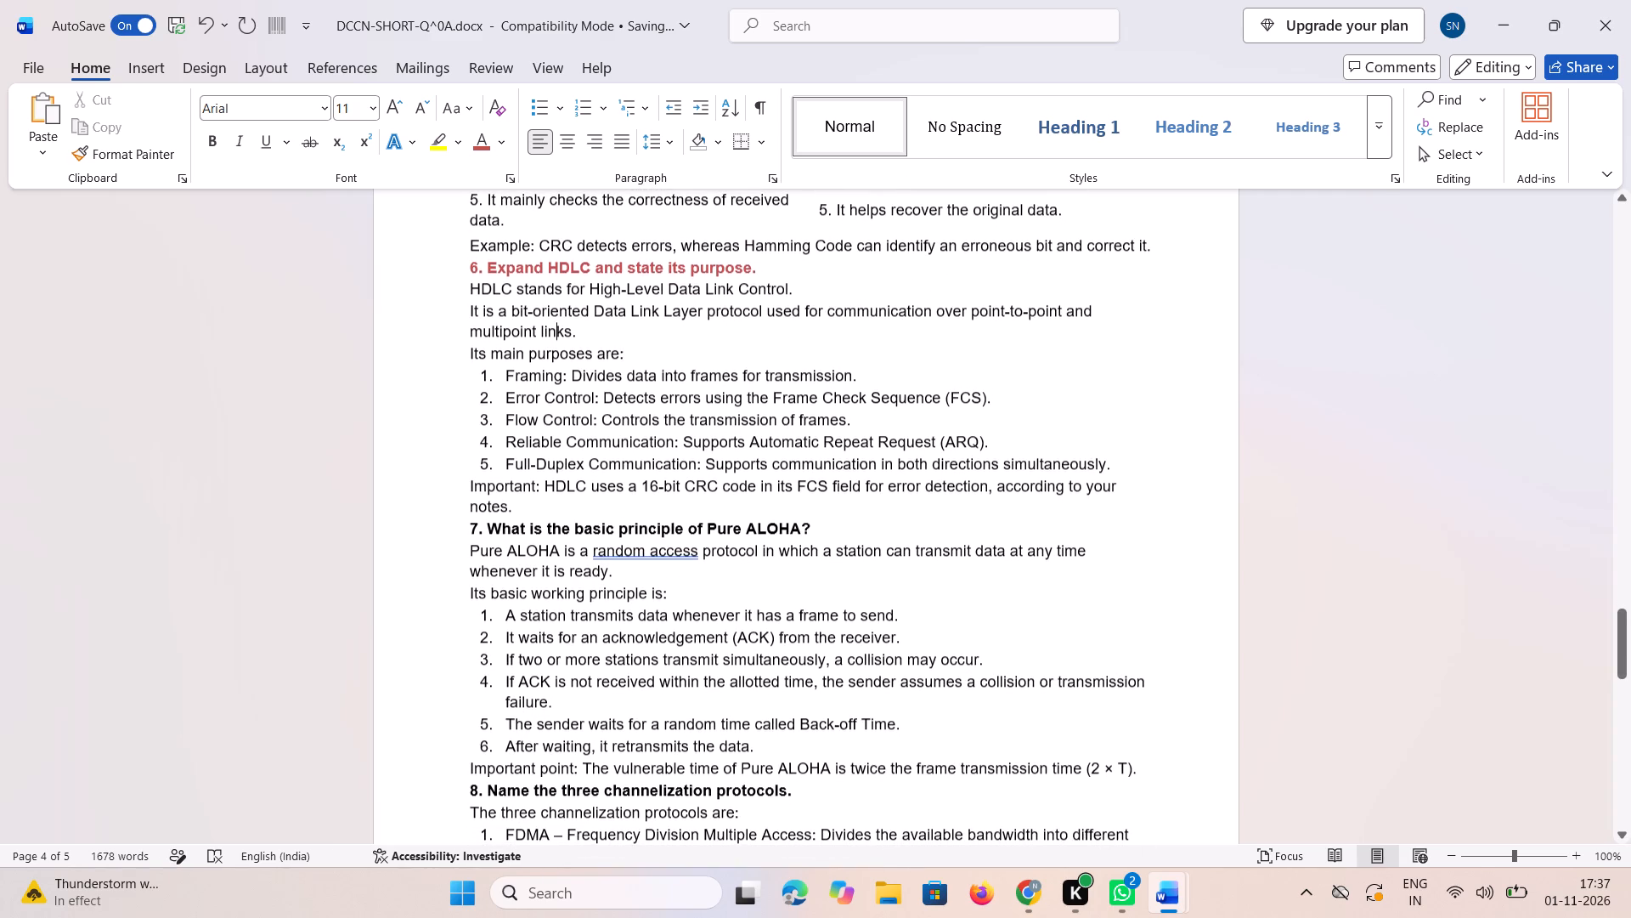
left_click_drag(819, 524, 468, 535)
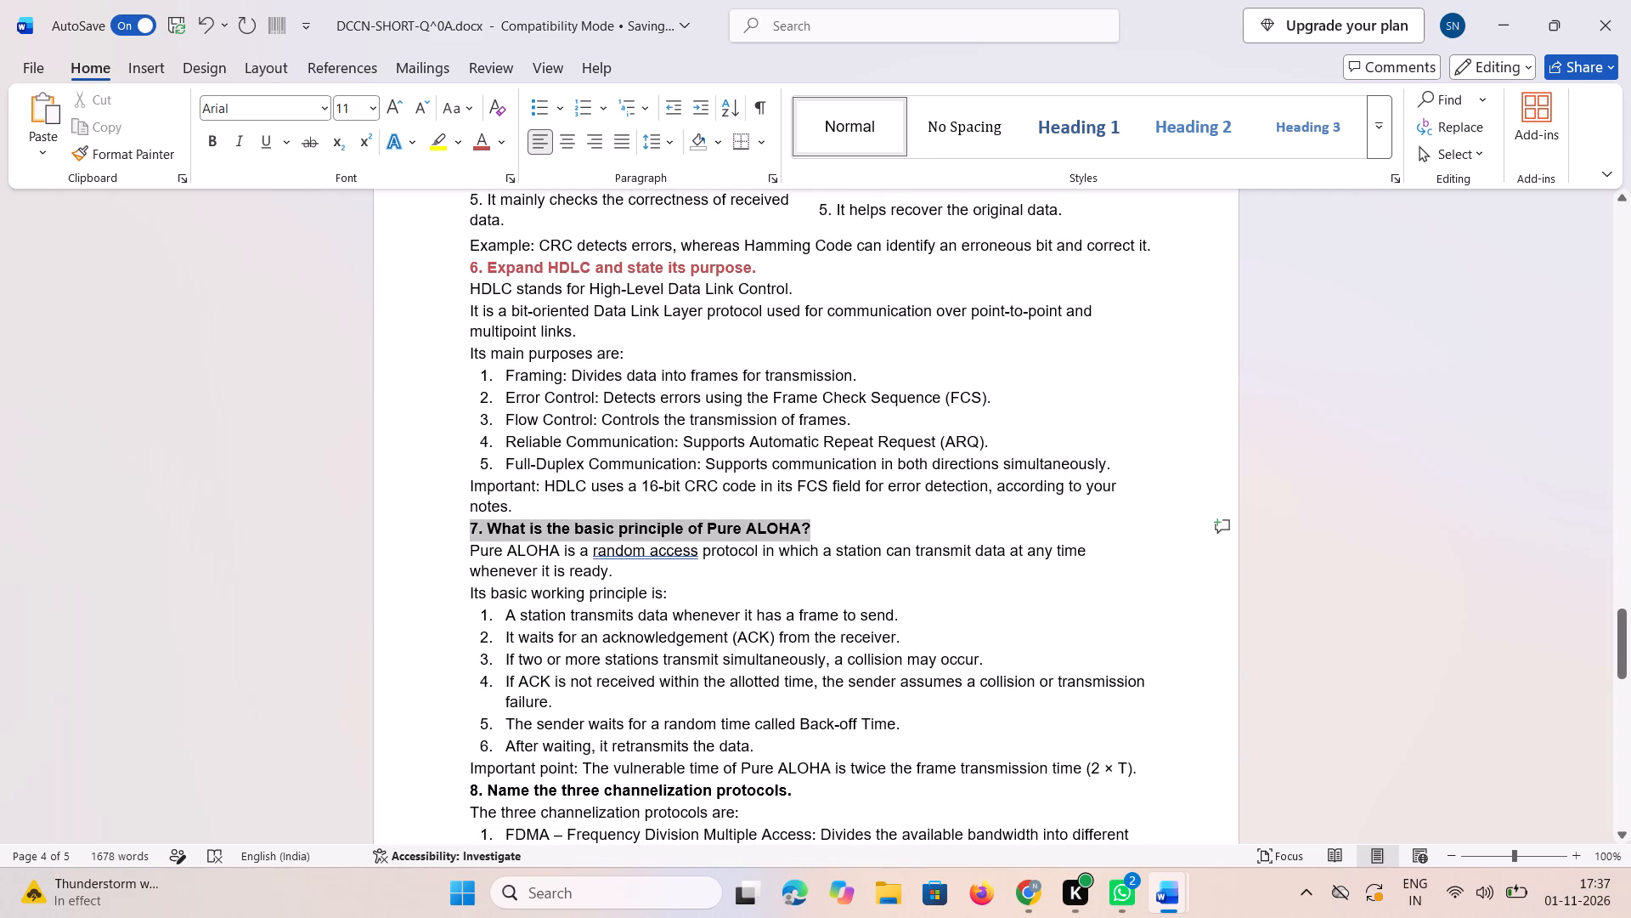
left_click_drag(468, 535, 467, 532)
left_click(599, 493)
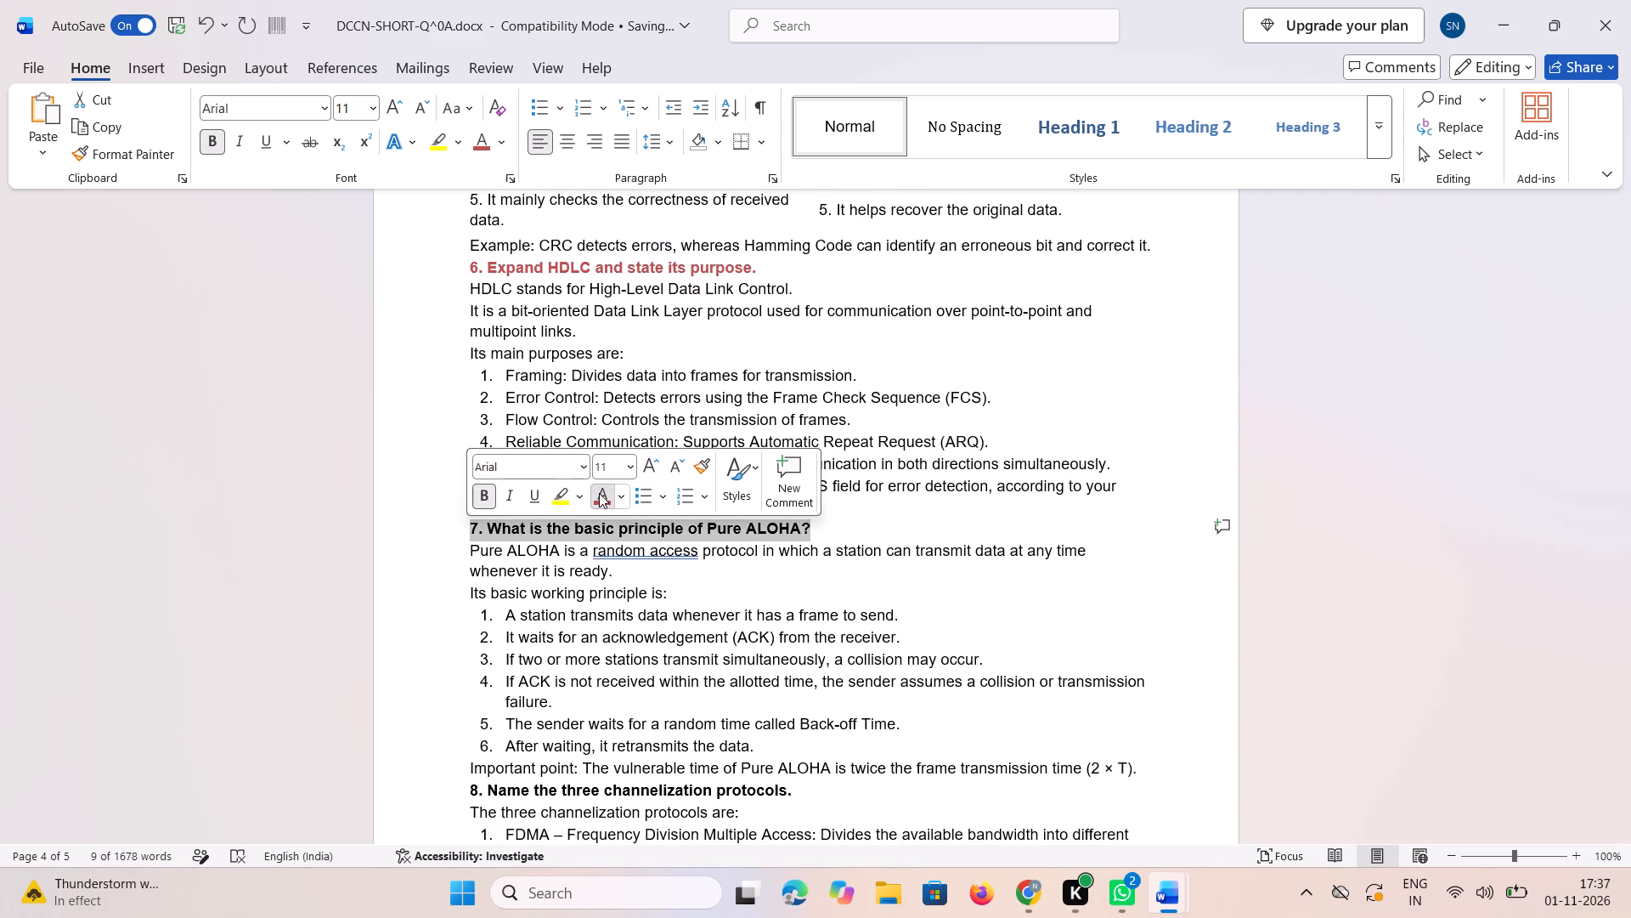
left_click(575, 610)
Set the font colour of the question 8 line, "Name the three channelization protocols.", to the same theme red.
scroll(575, 610, "down", 2)
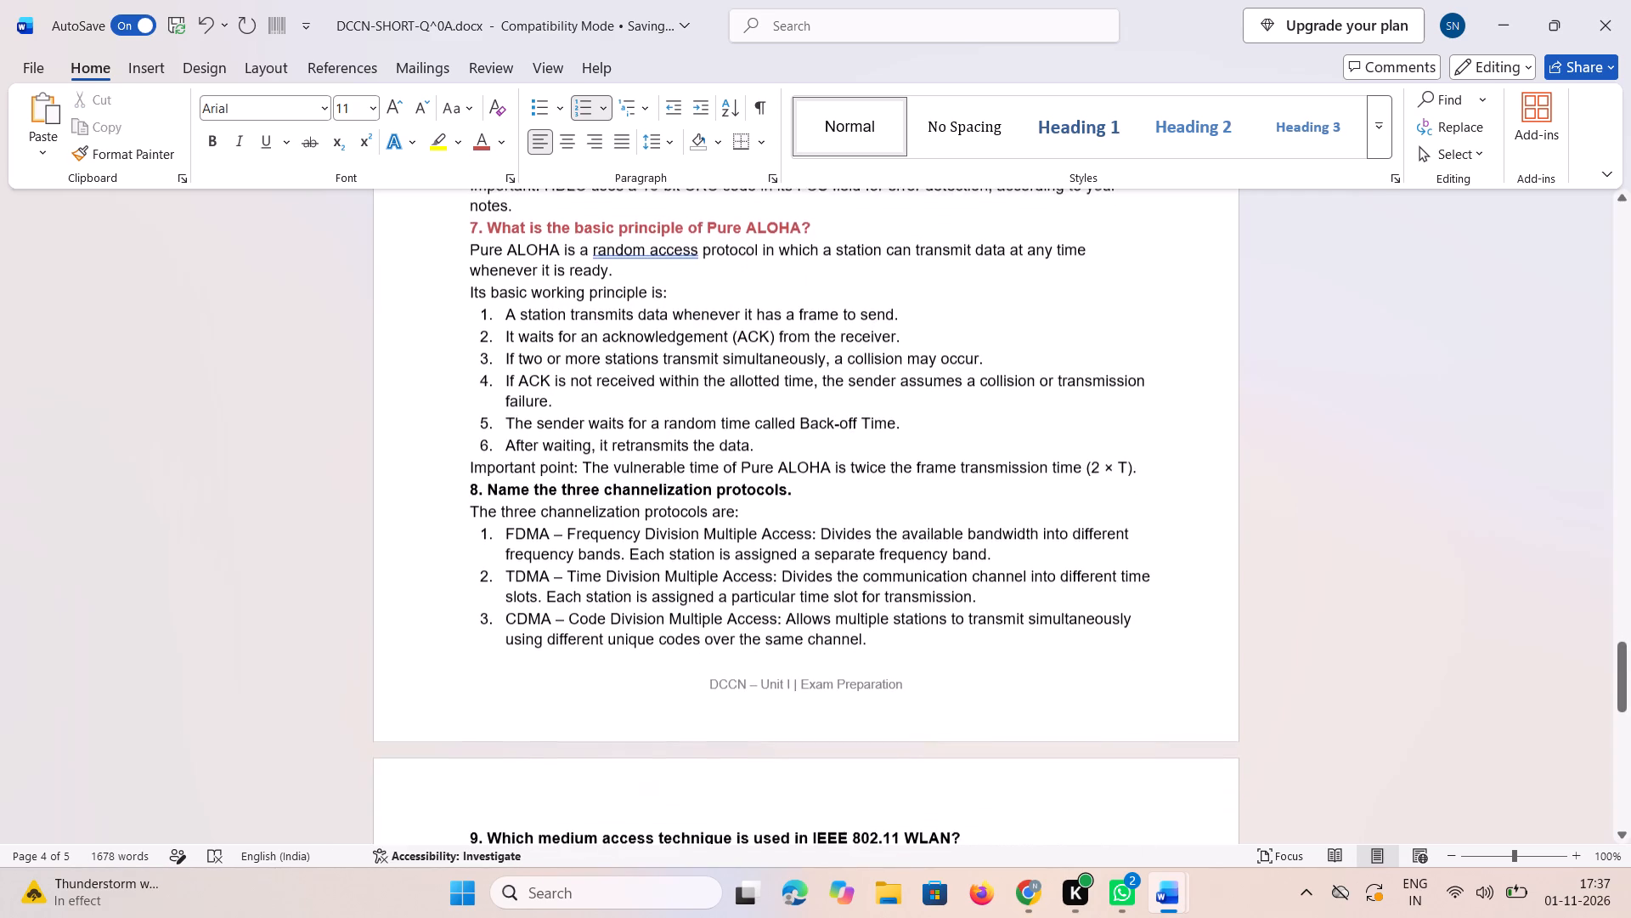
left_click_drag(804, 492, 534, 506)
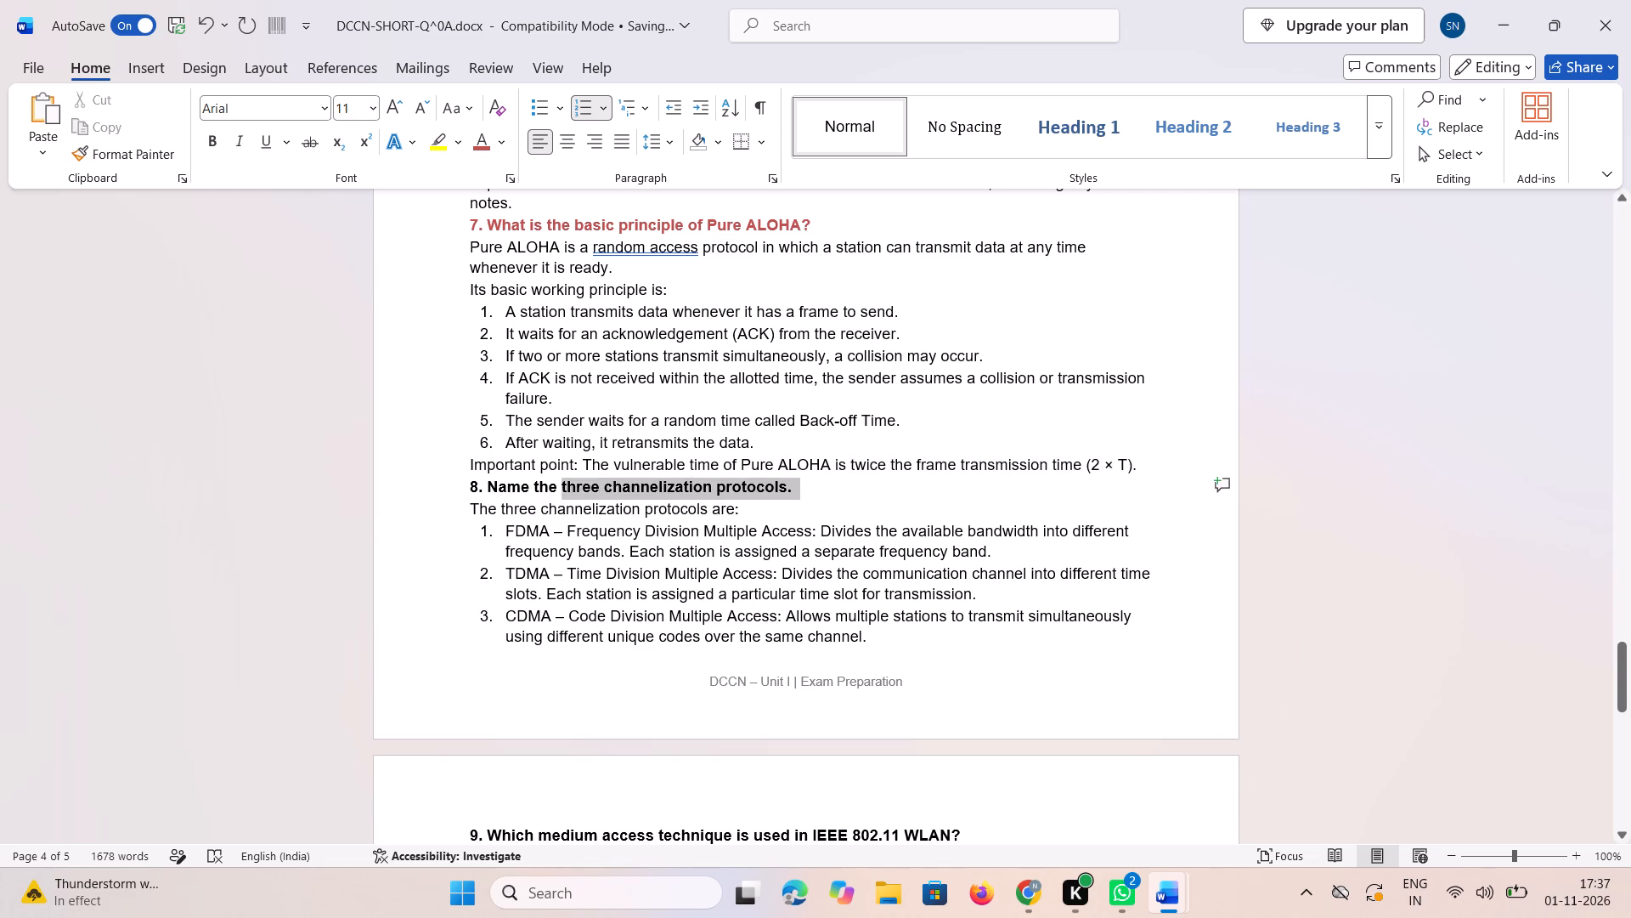
left_click_drag(534, 506, 458, 493)
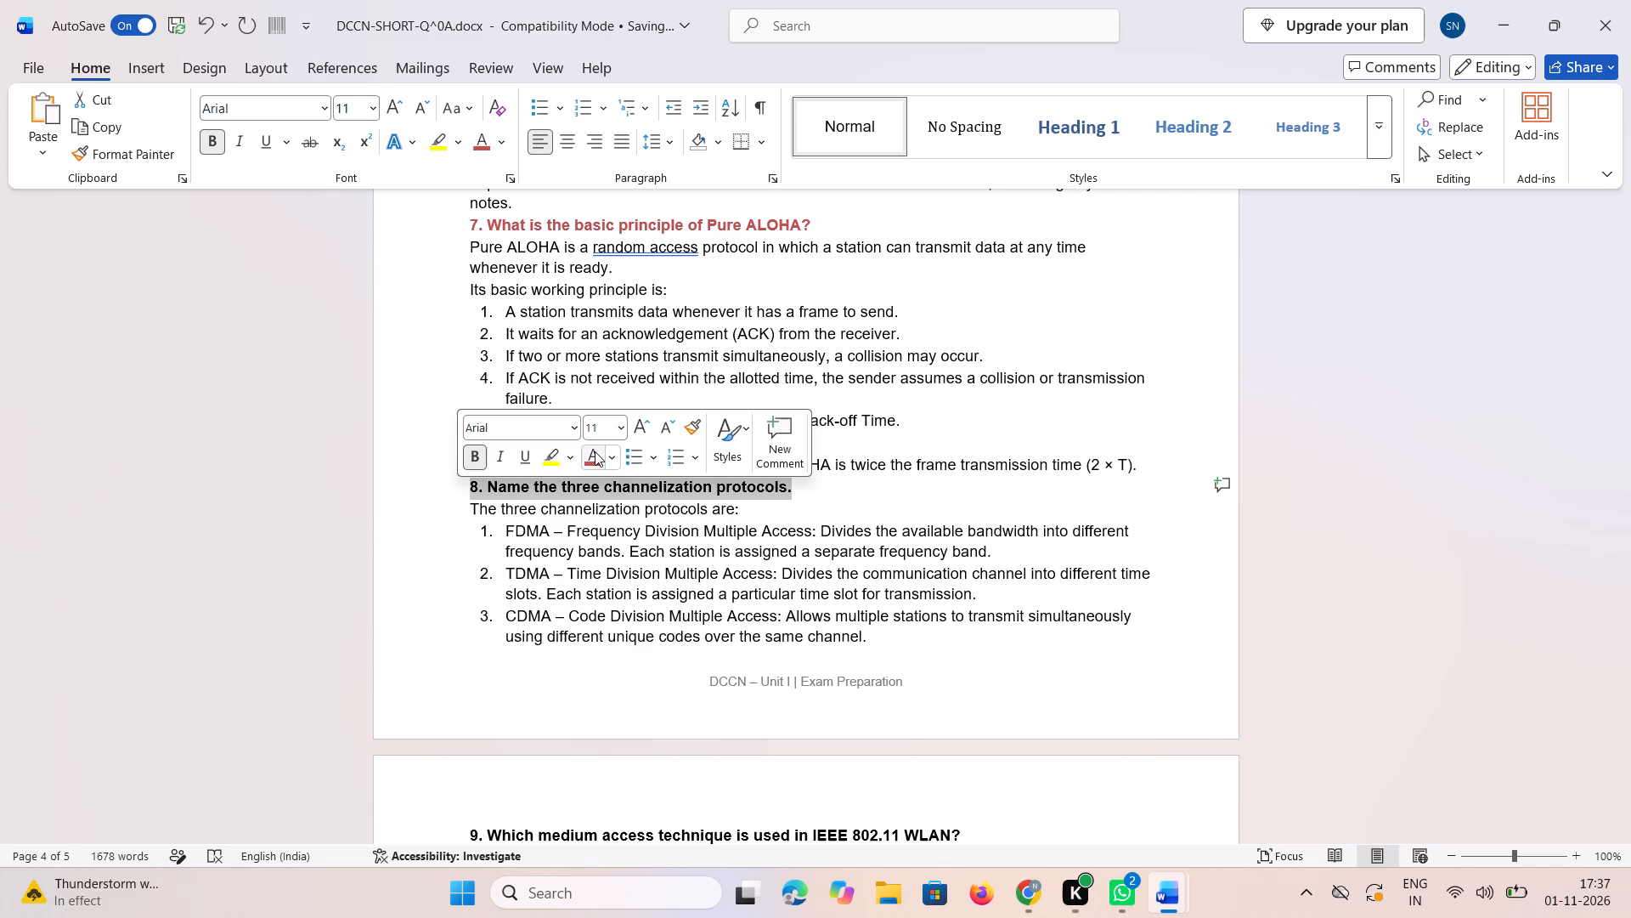
left_click(595, 451)
left_click(576, 565)
Set the font colour of the question 9 line, "Which medium access technique is used in IEEE 802.11 WLAN?", to the same theme red.
scroll(576, 565, "down", 1)
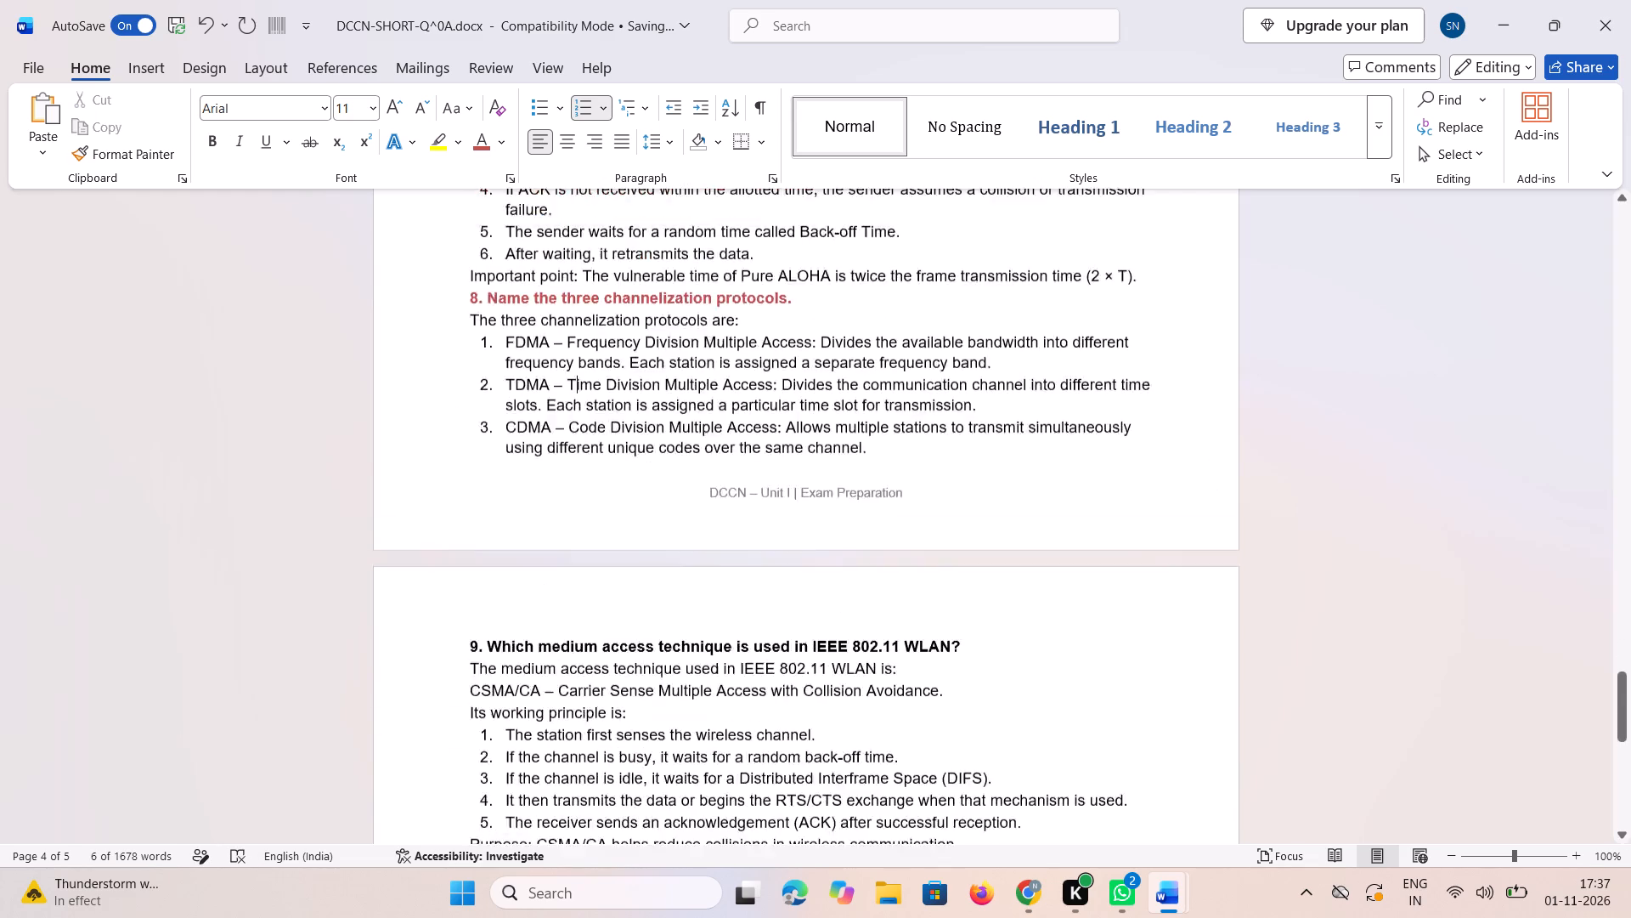
scroll(576, 565, "down", 1)
left_click_drag(971, 475, 844, 479)
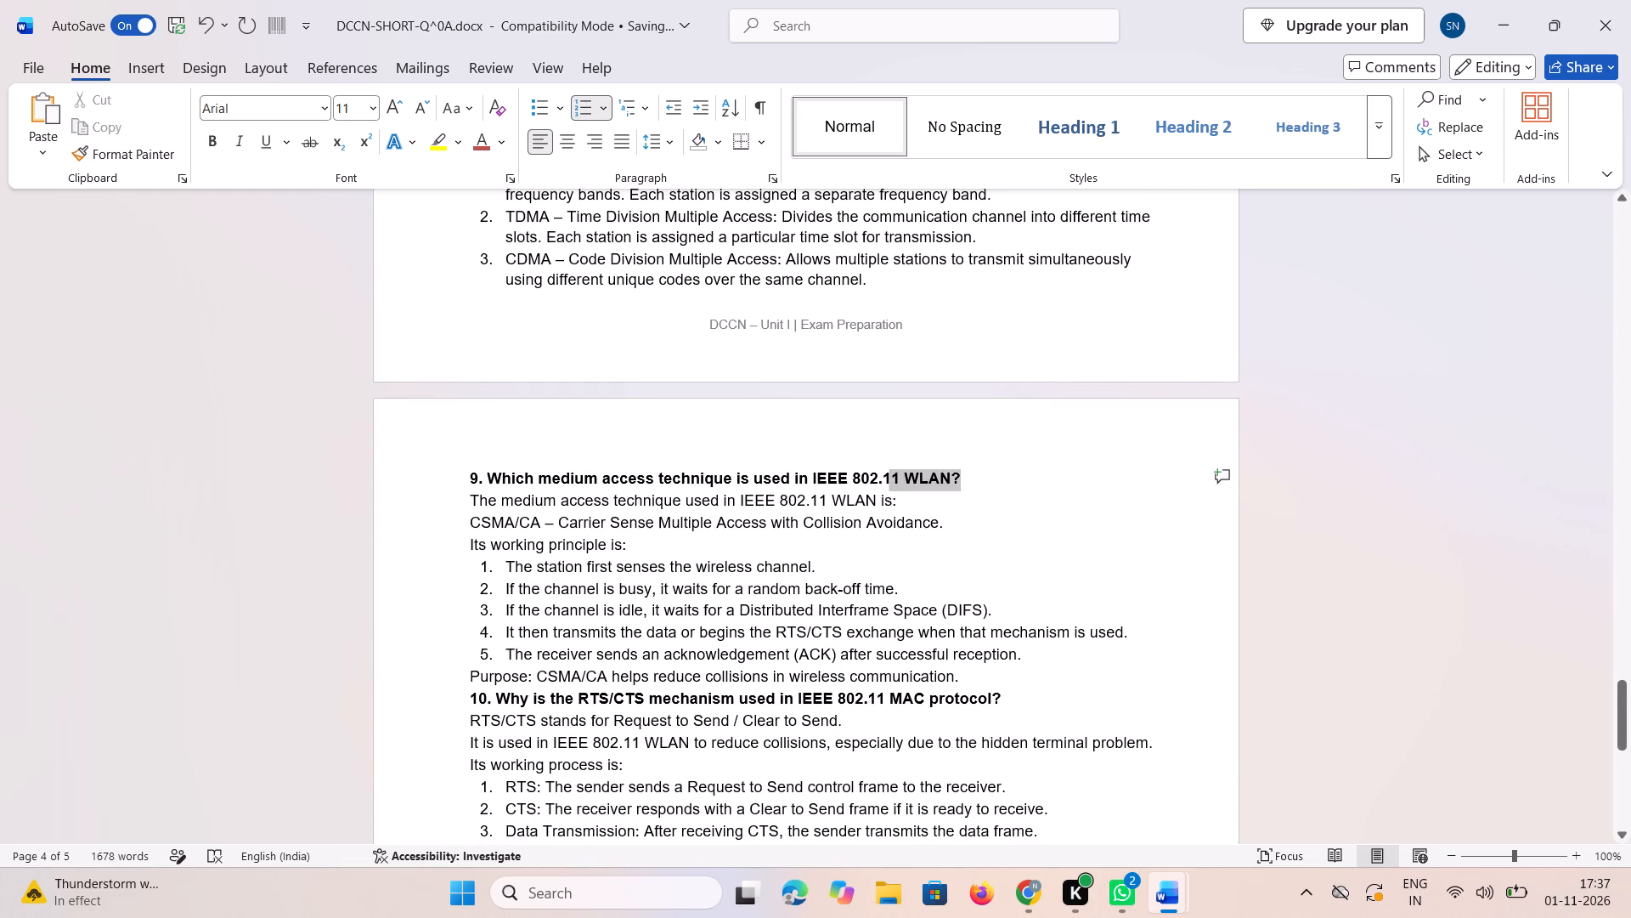
left_click_drag(844, 479, 463, 486)
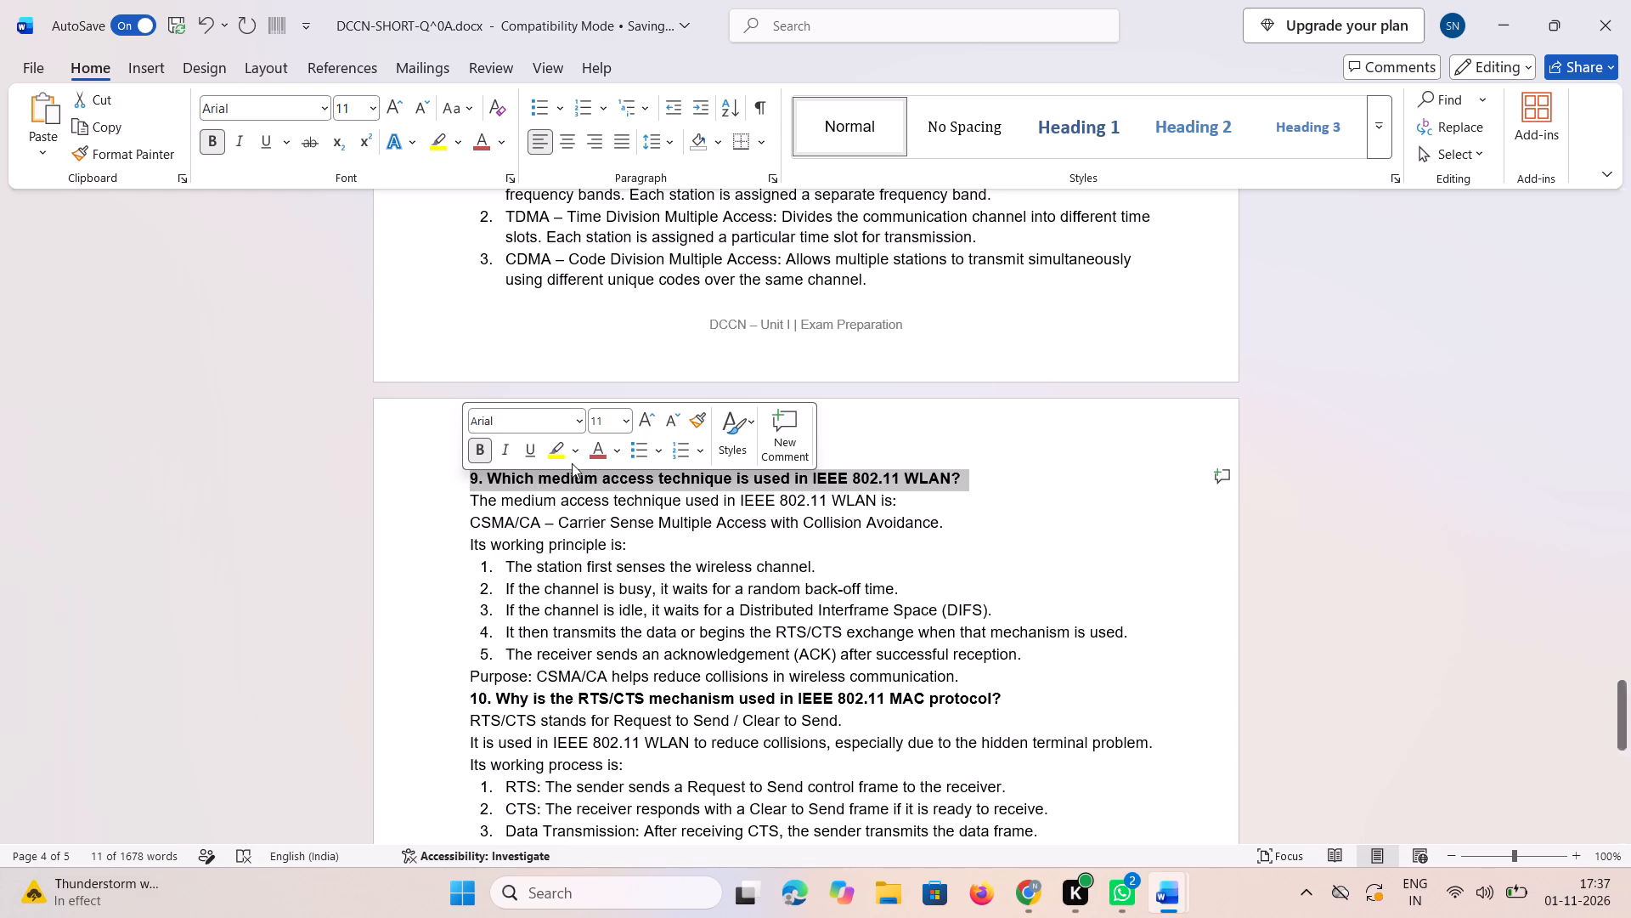
left_click(596, 449)
left_click(586, 564)
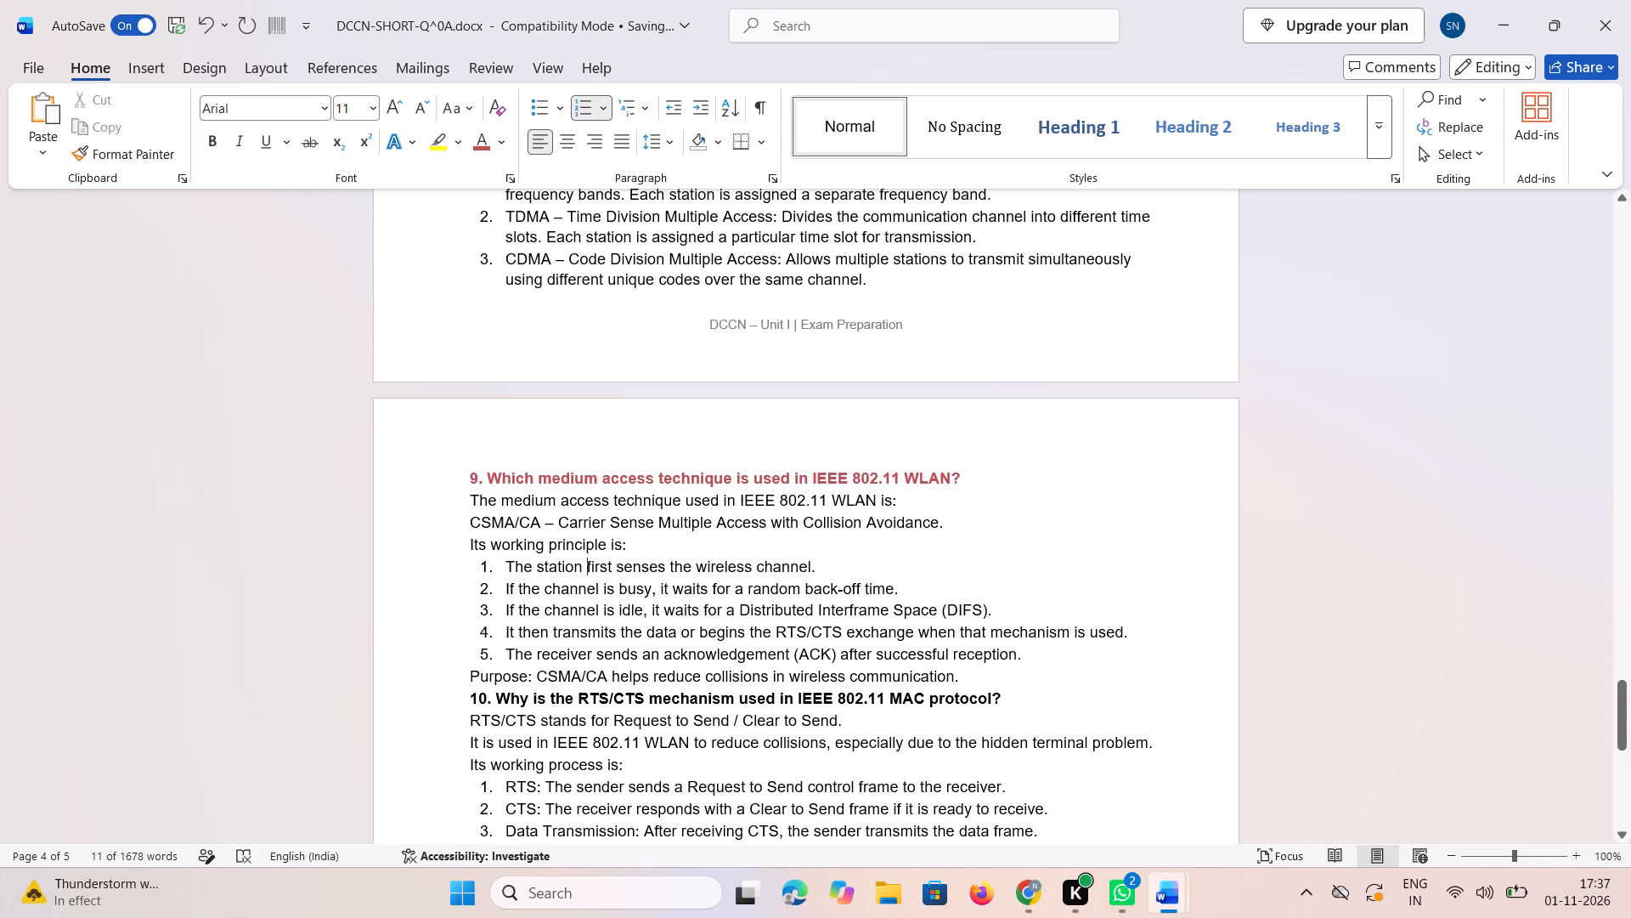
Set the font colour of the question 10 line, "Why is the RTS/CTS mechanism used in IEEE 802.11 MAC protocol?", to the same theme red.
scroll(586, 564, "down", 1)
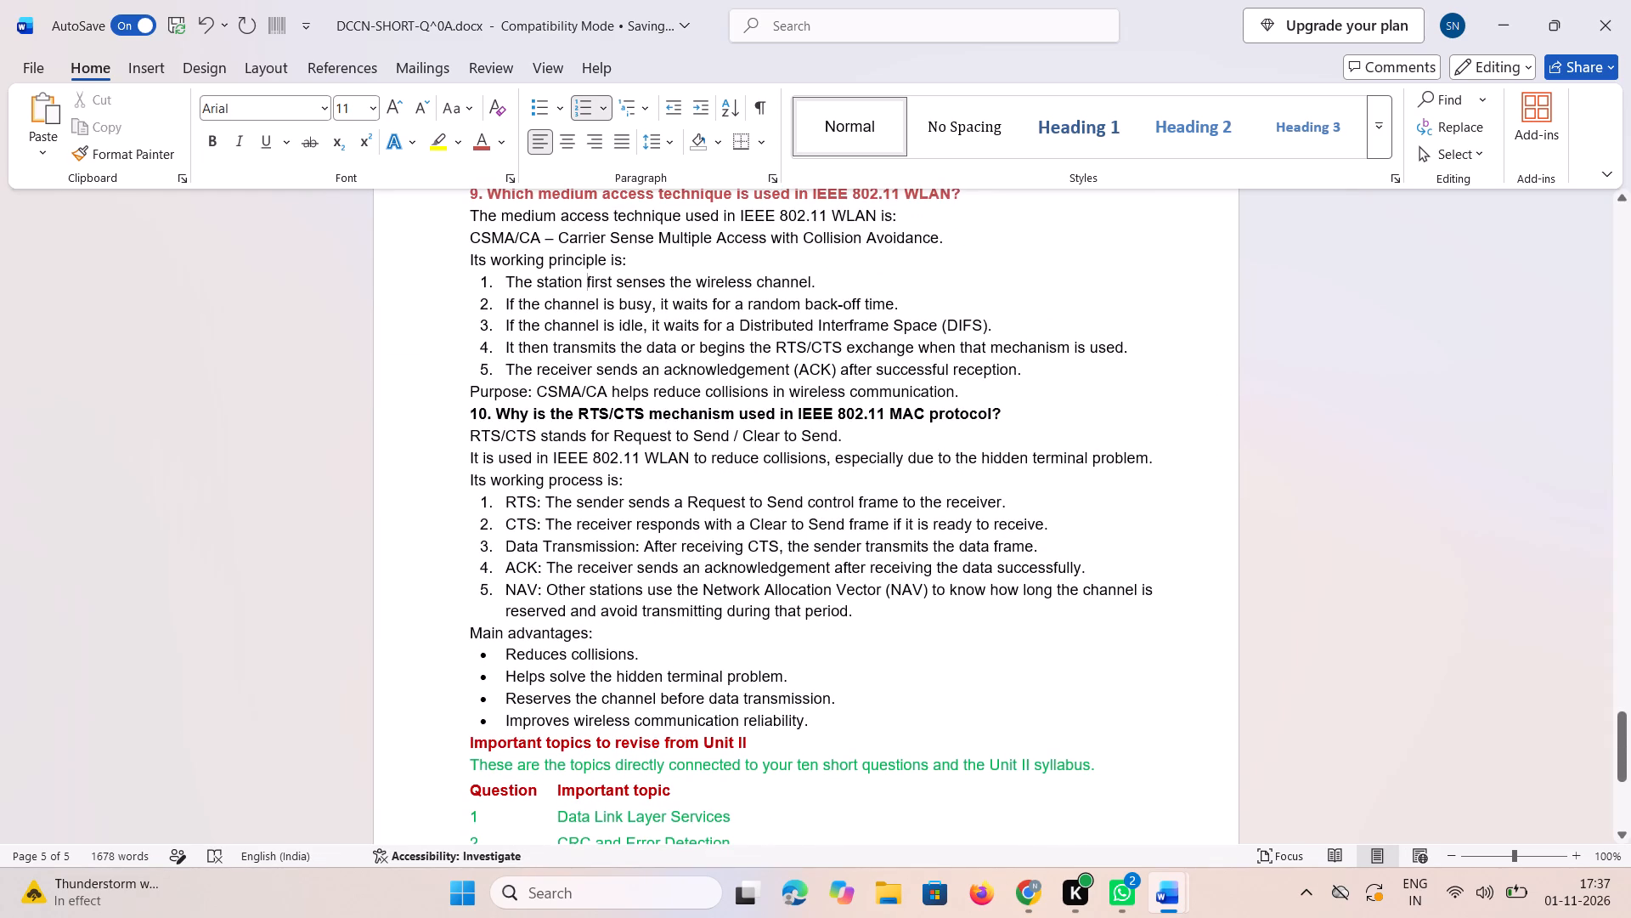
left_click_drag(1007, 410, 492, 414)
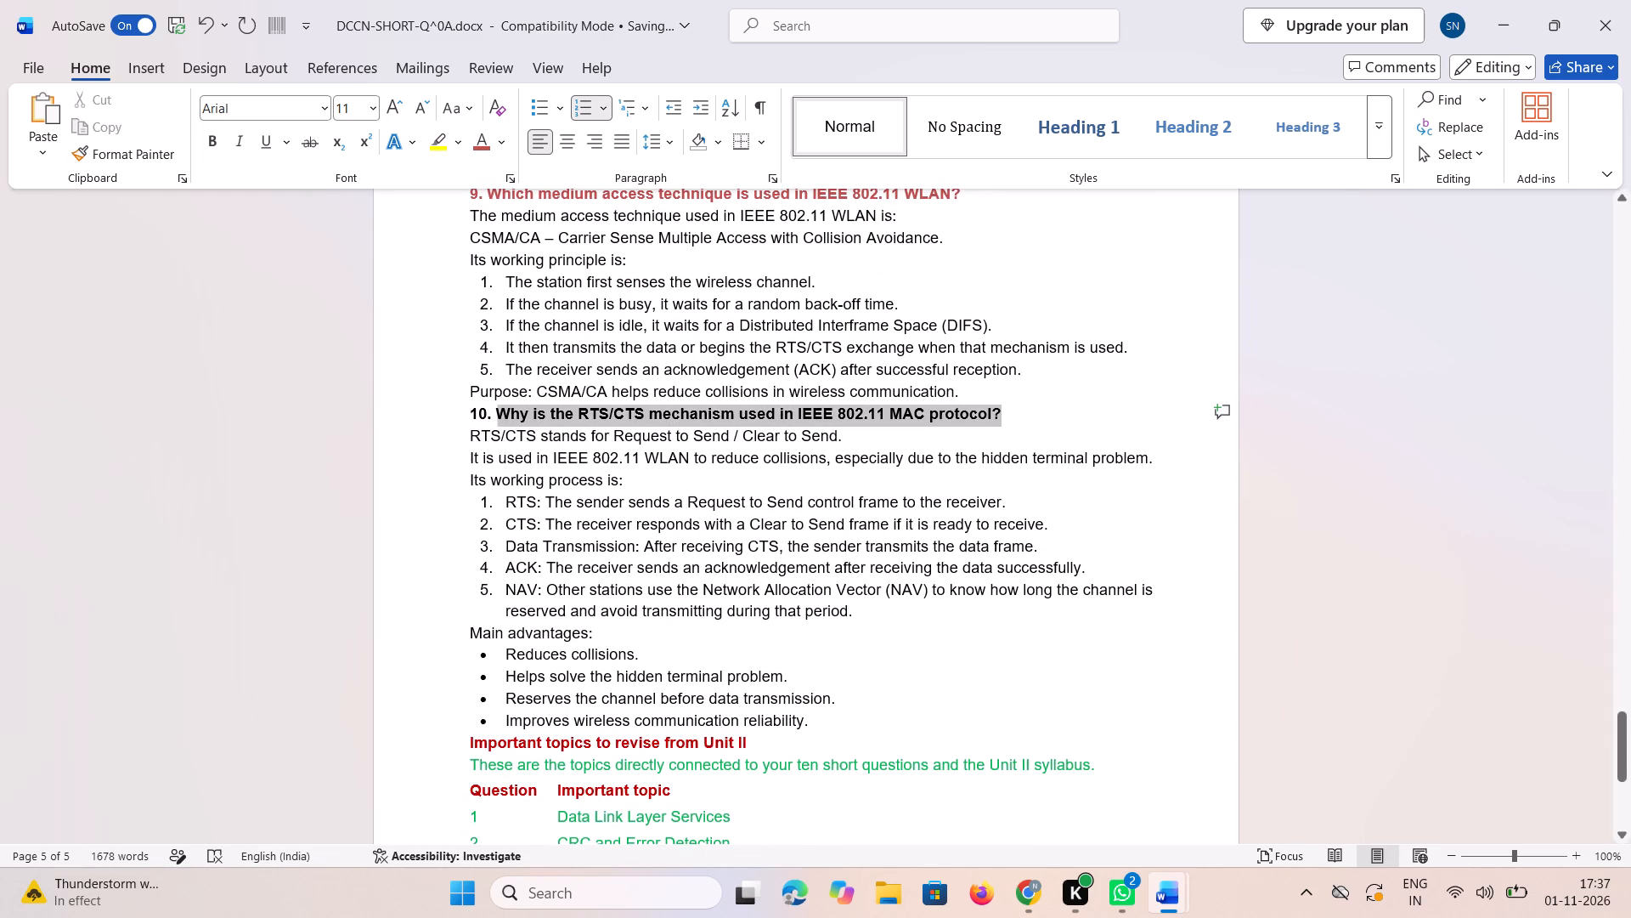
left_click_drag(492, 414, 473, 415)
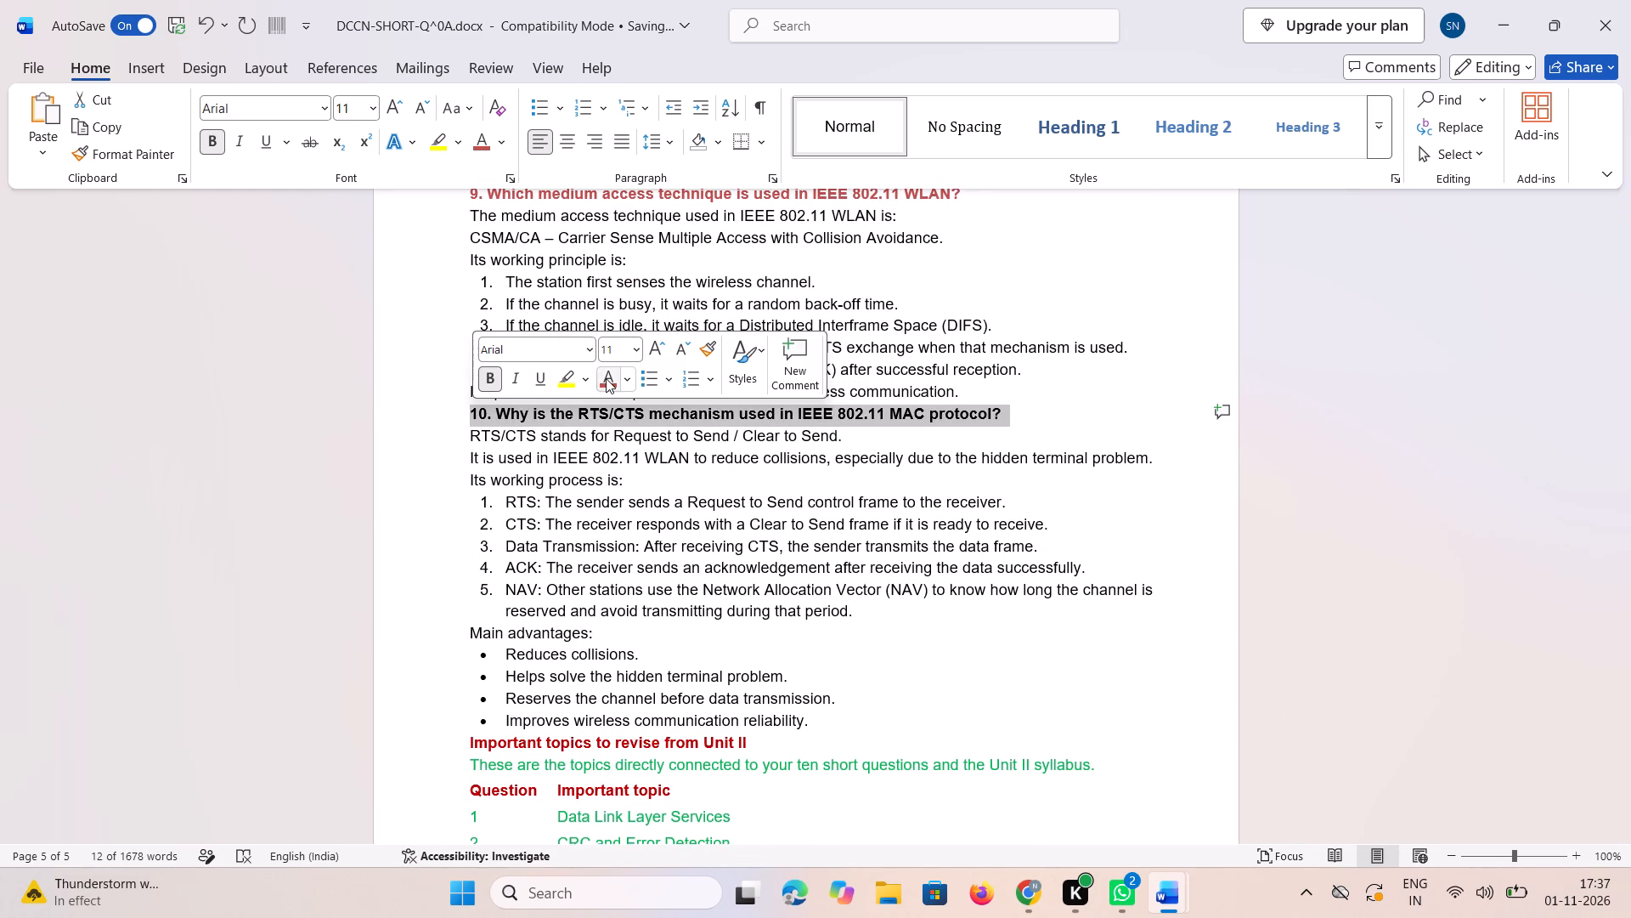
left_click(606, 378)
left_click(556, 544)
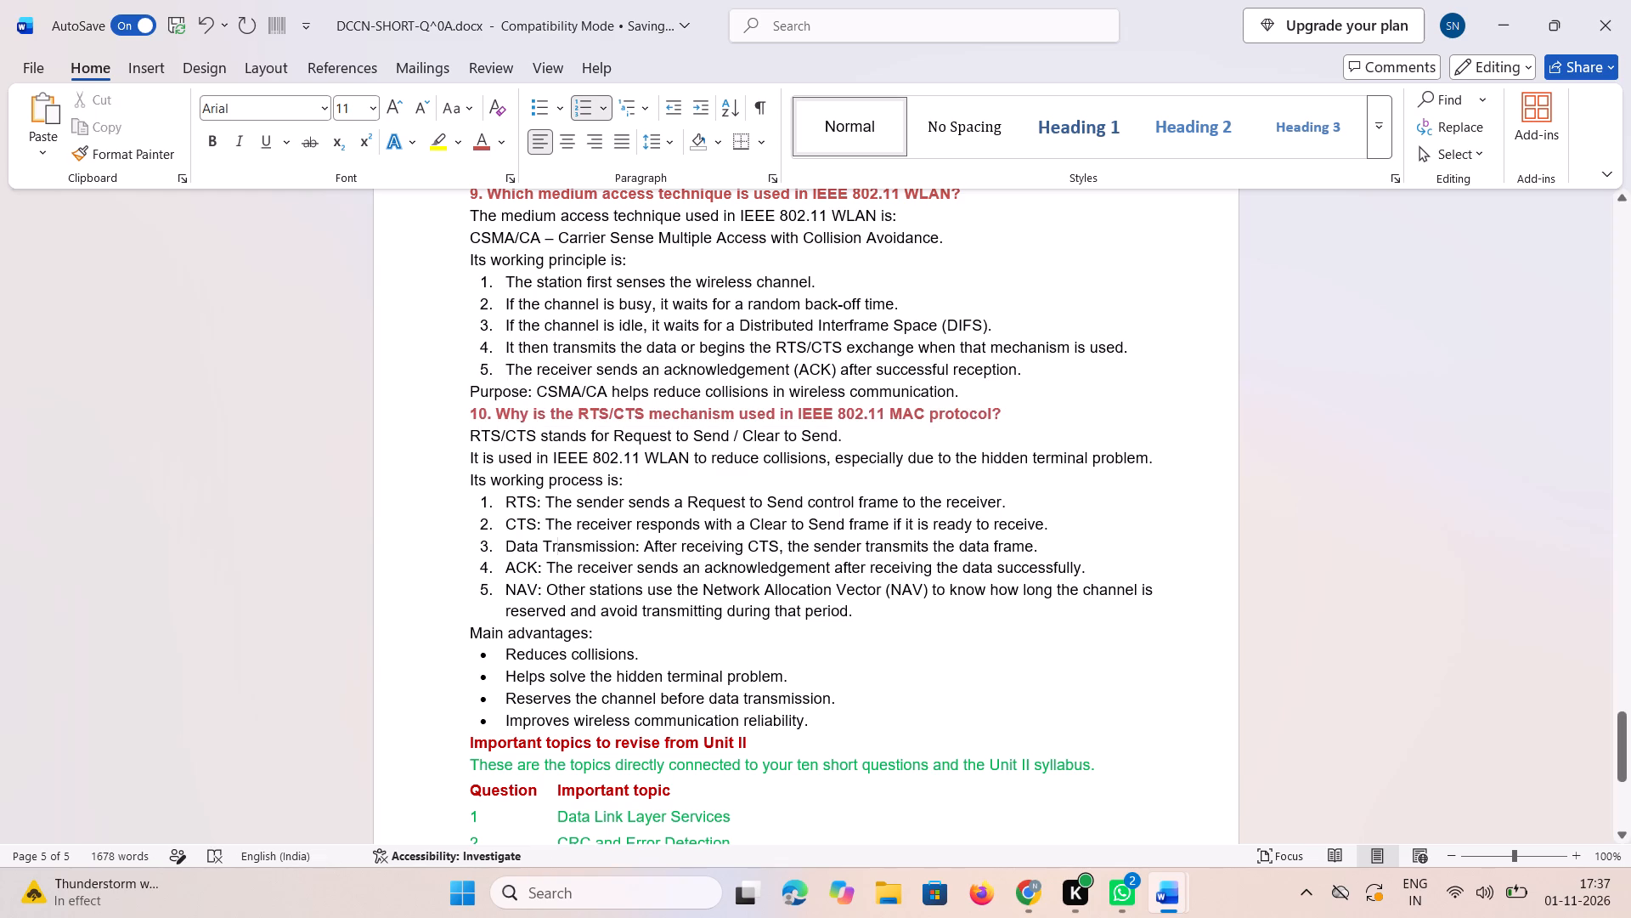
Set the heading "Important topics to revise from Unit II" to Tan, Background 2, Darker 50% and font size 12.
scroll(708, 558, "down", 2)
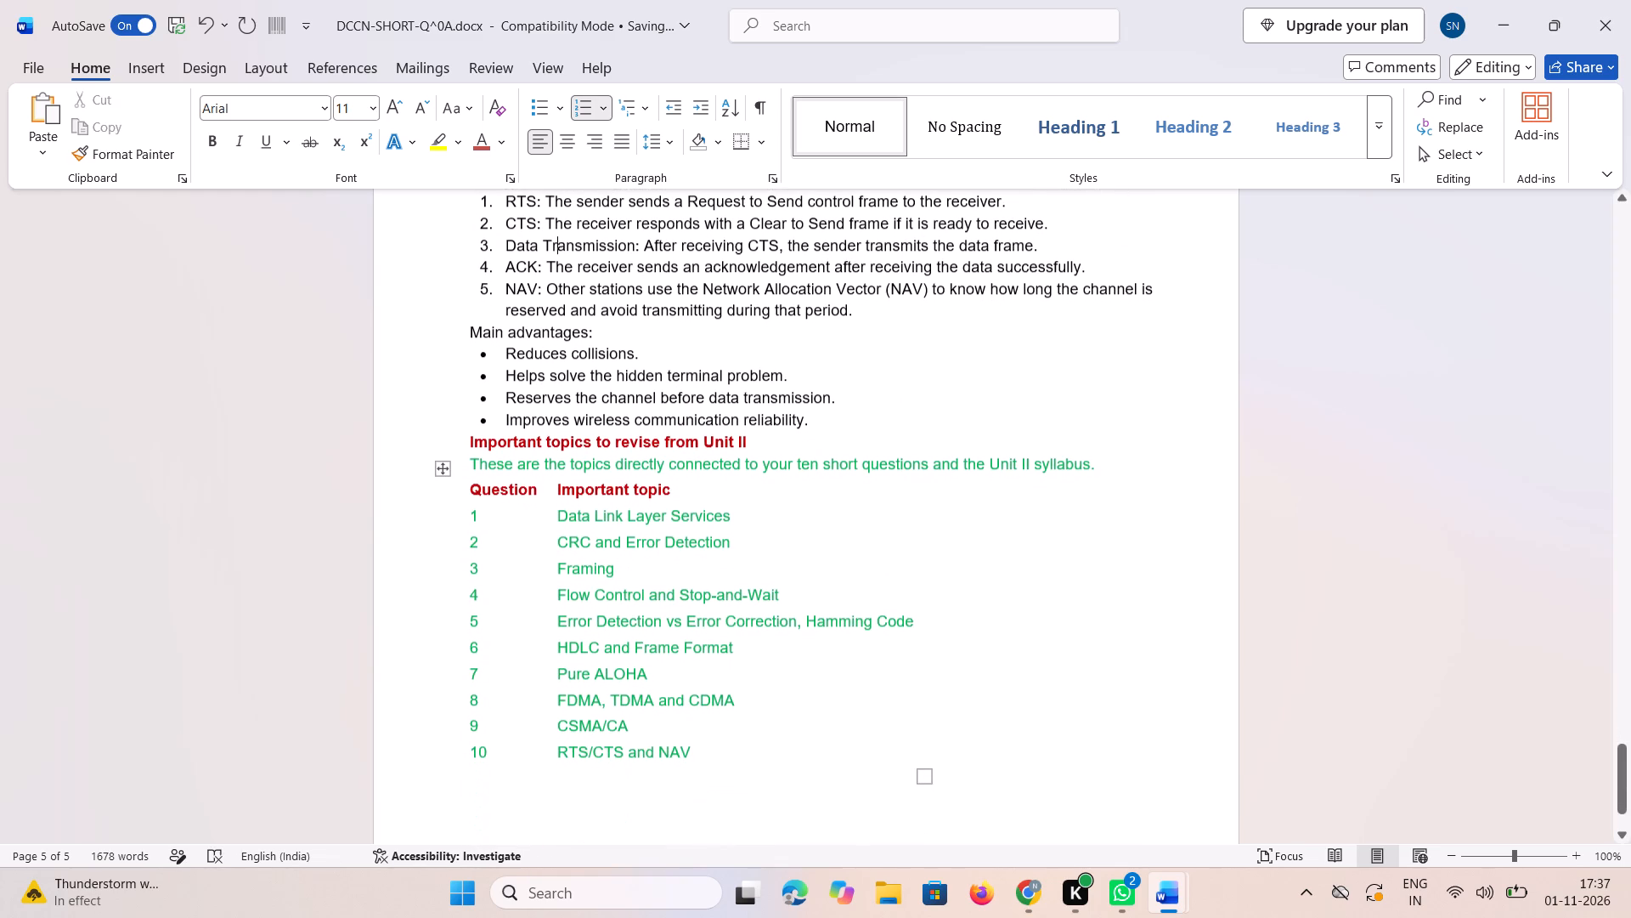
left_click_drag(750, 440, 455, 440)
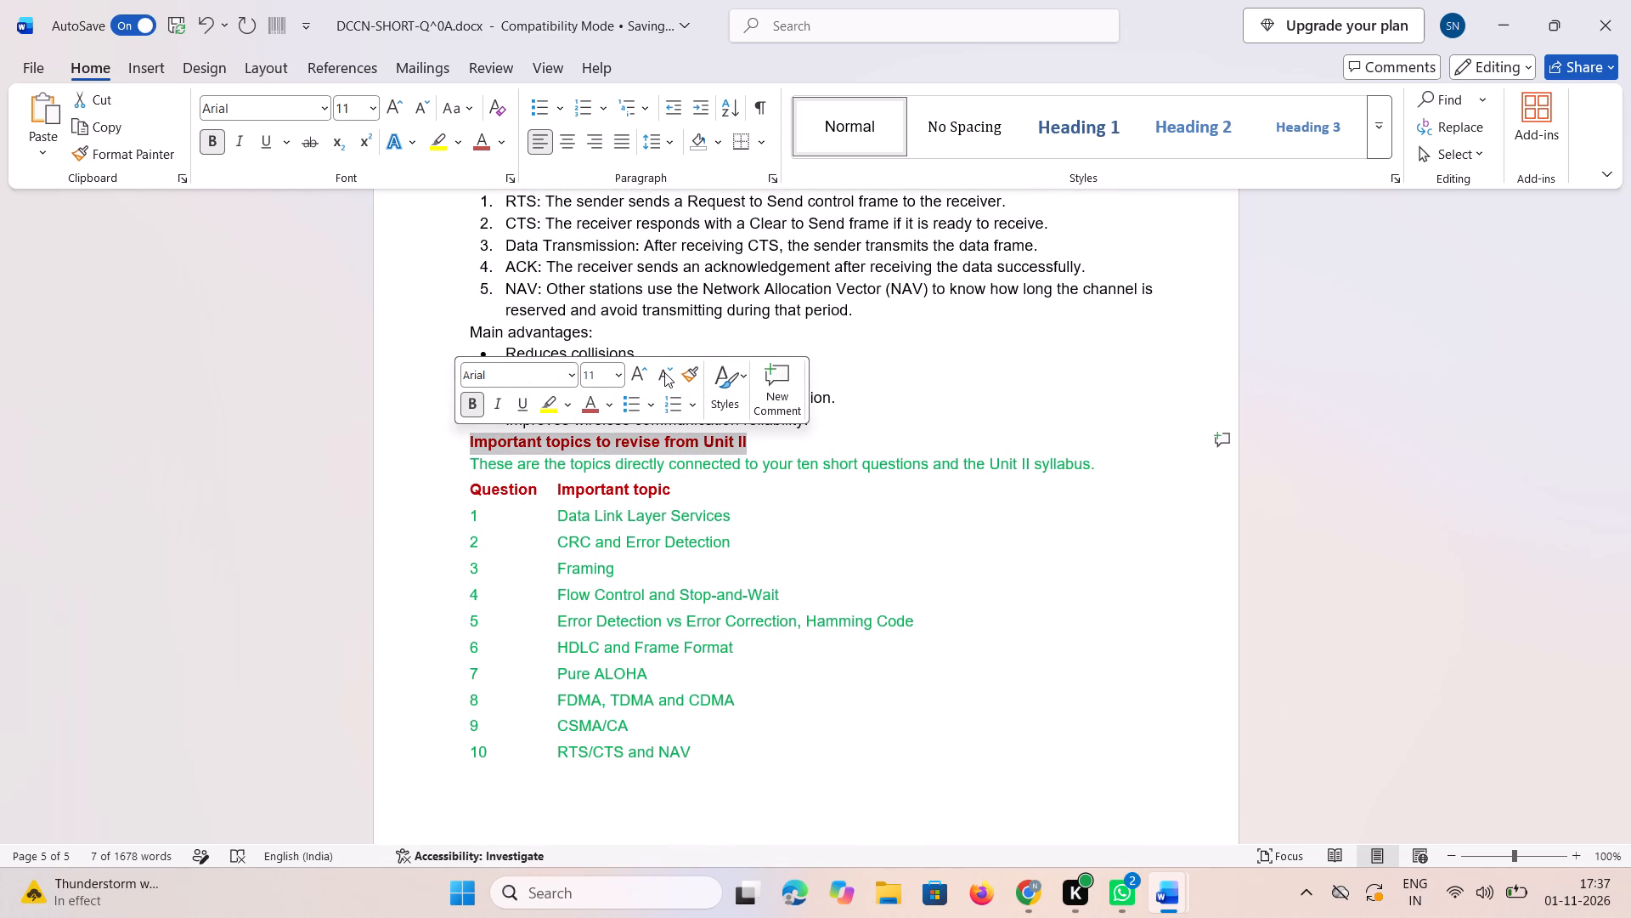
left_click(614, 406)
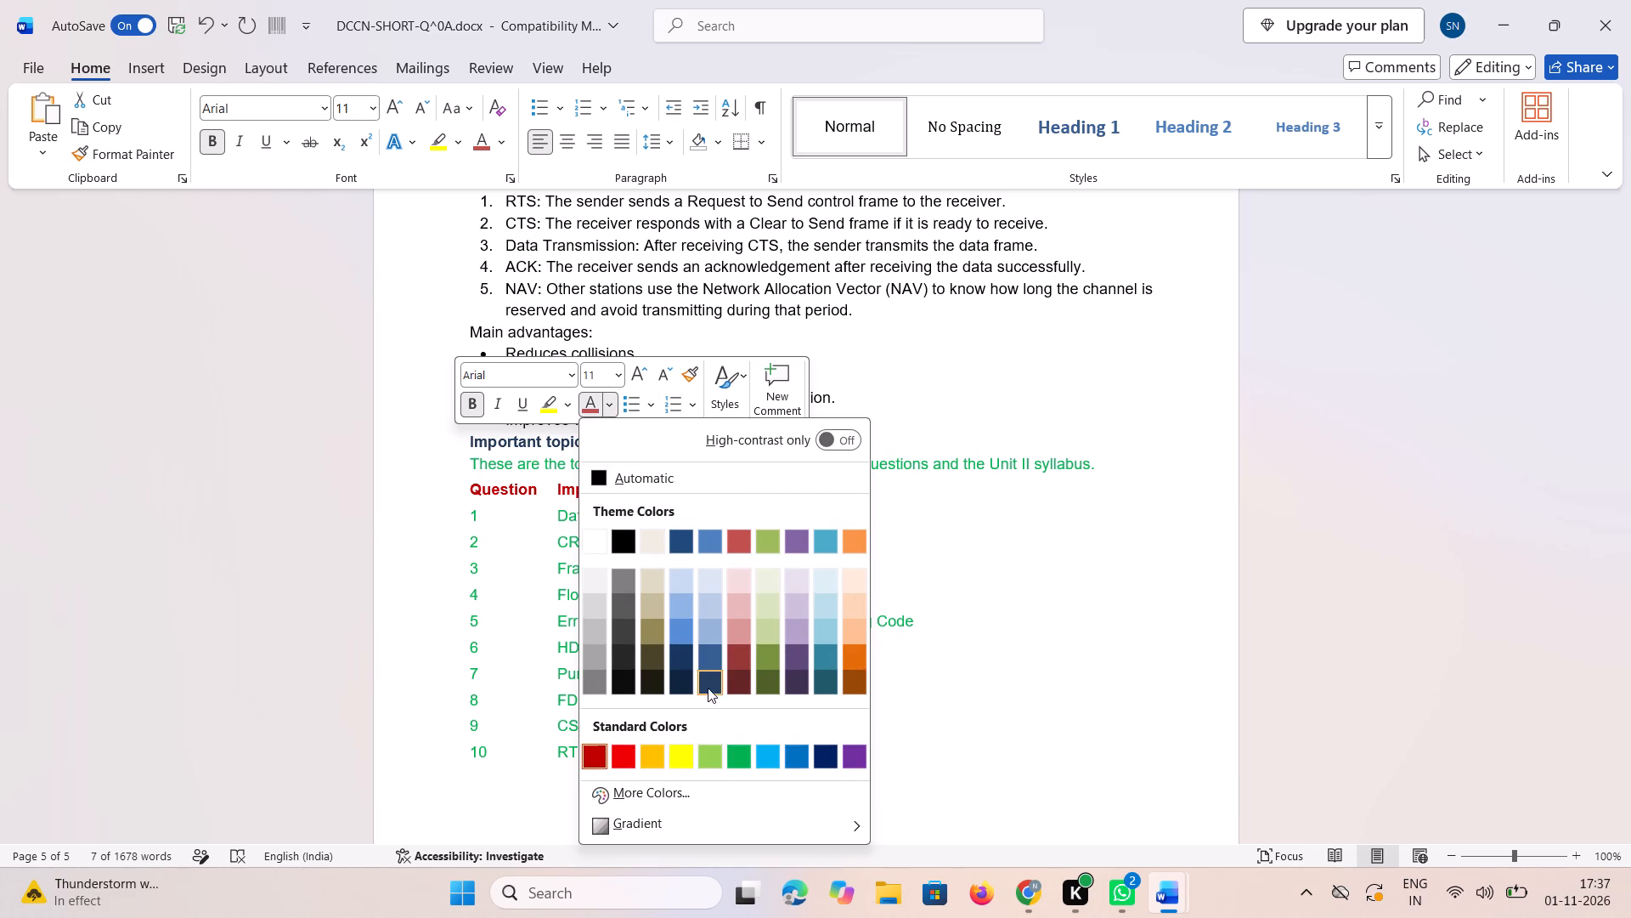
left_click(650, 628)
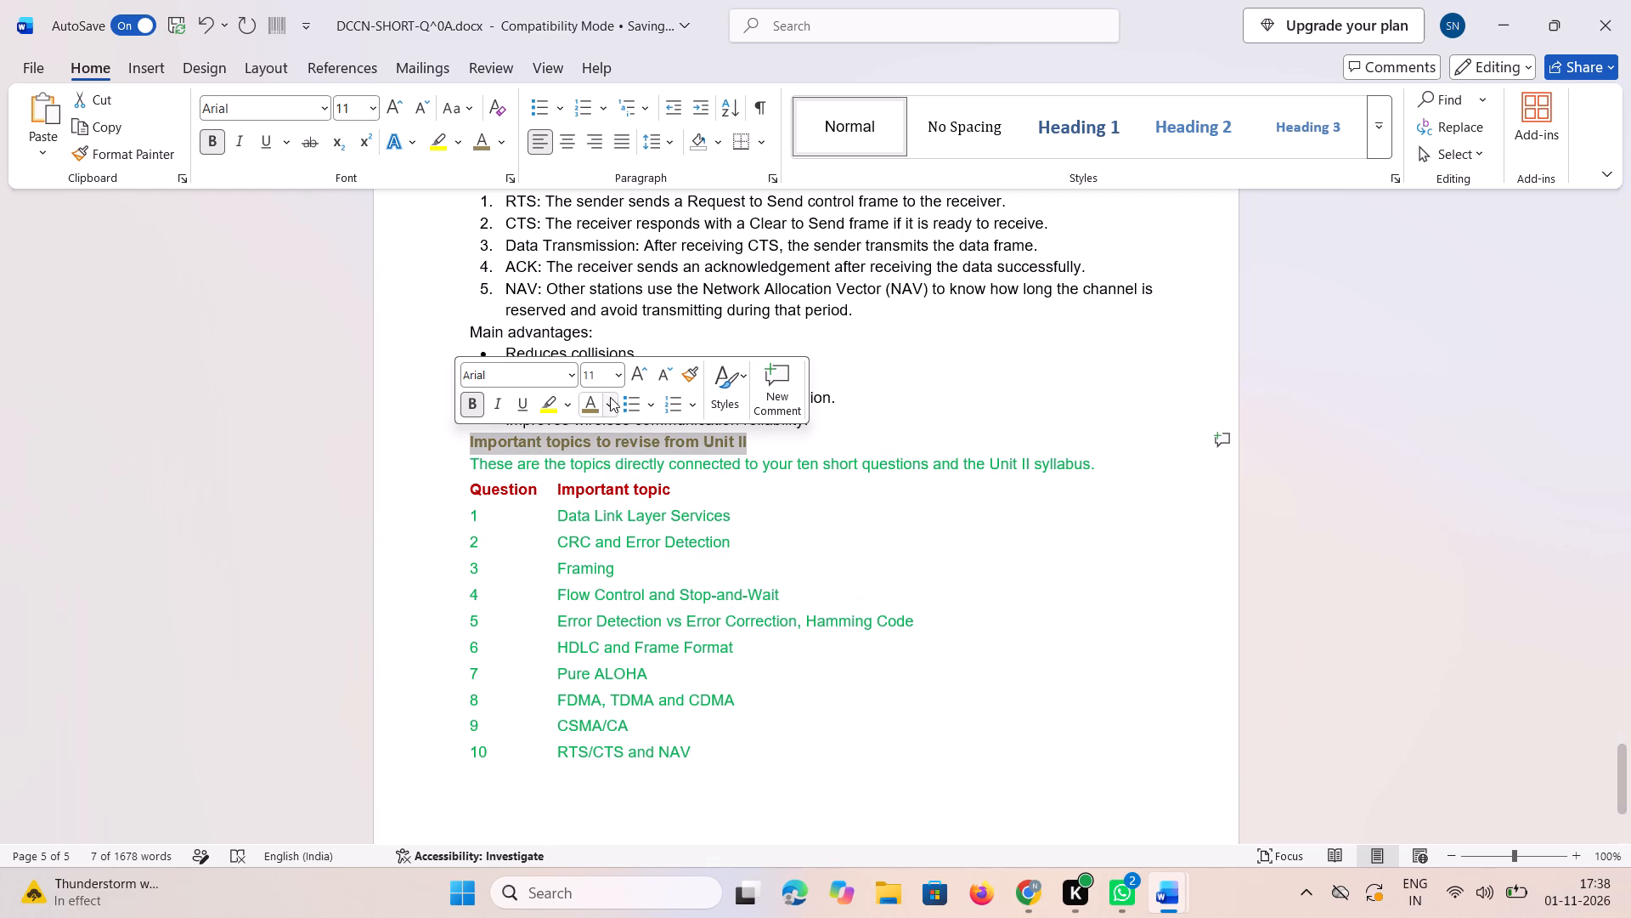
left_click(618, 368)
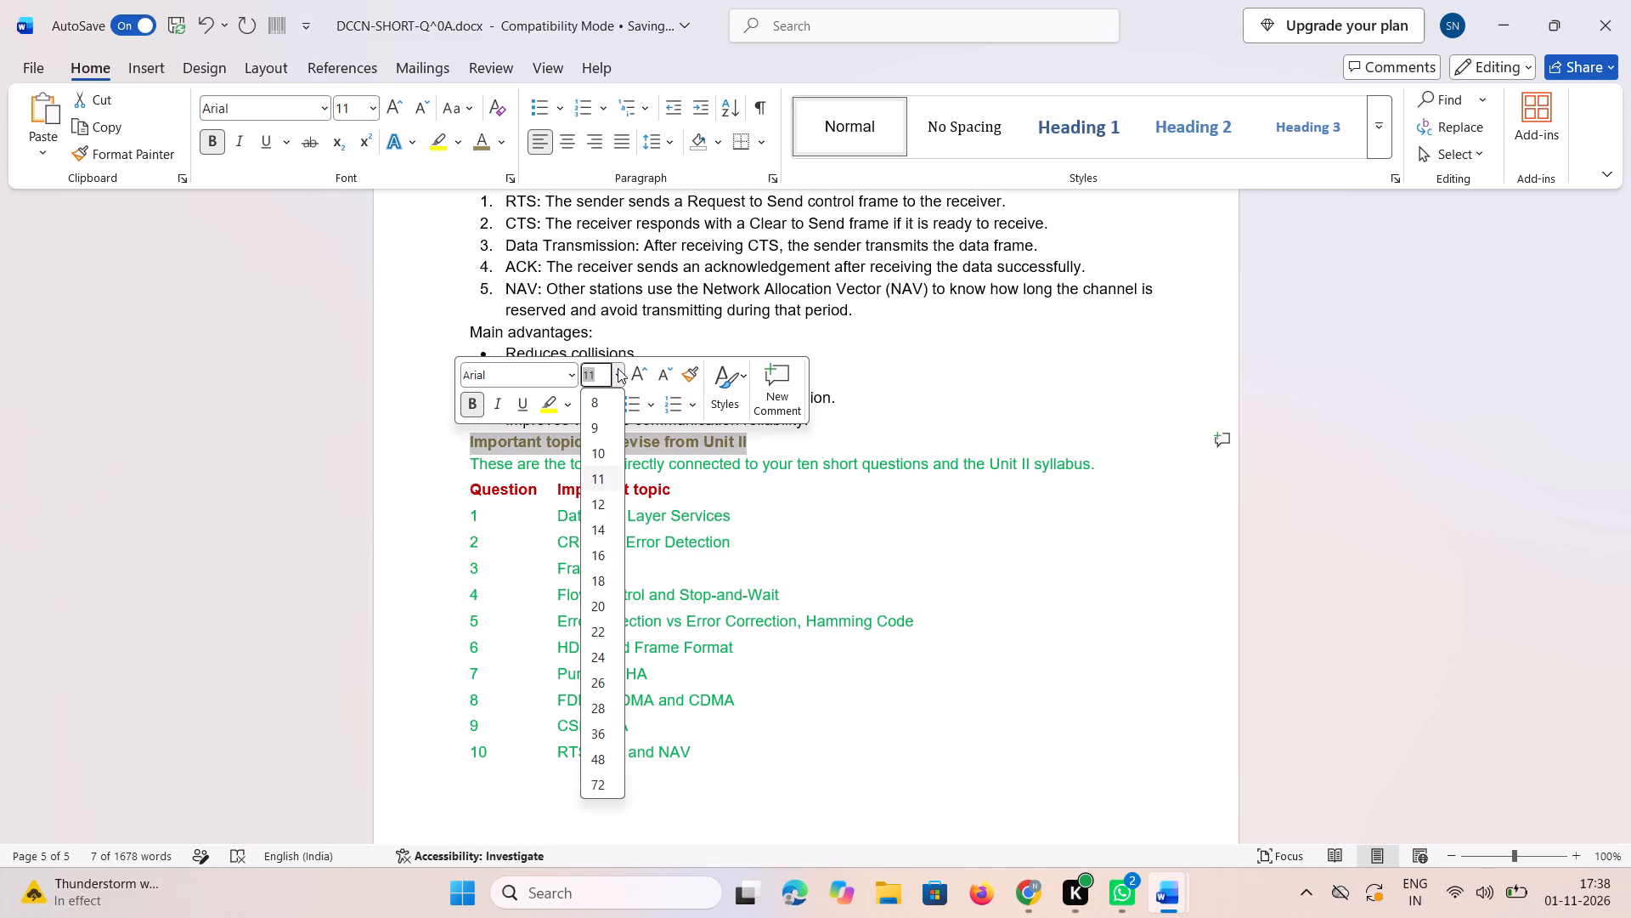
left_click(602, 506)
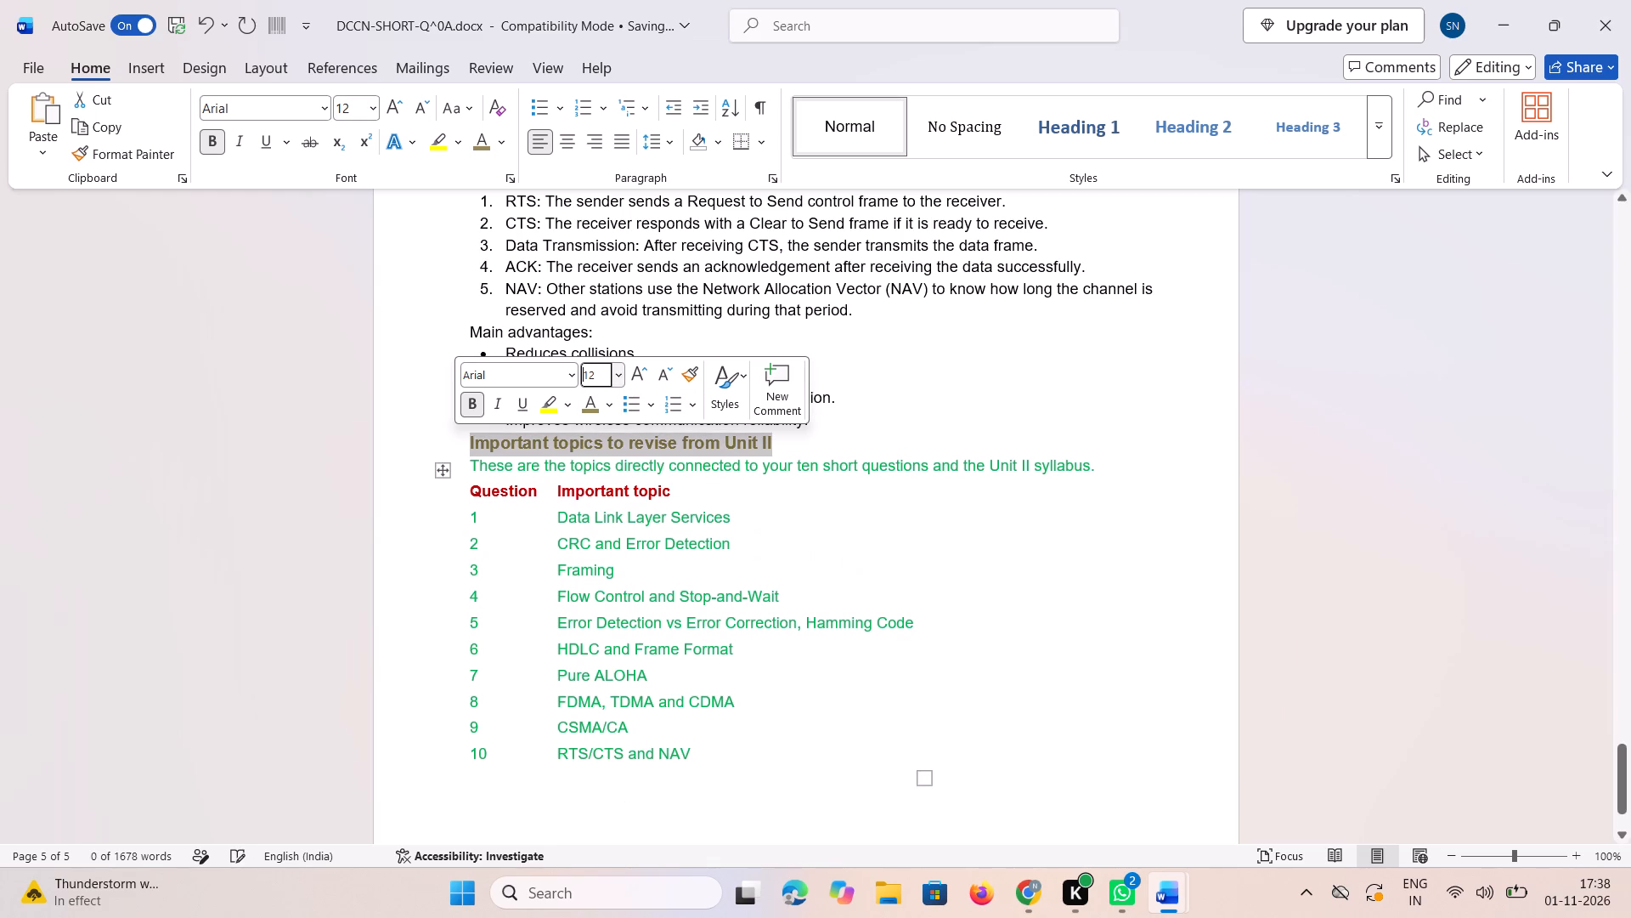
left_click(722, 486)
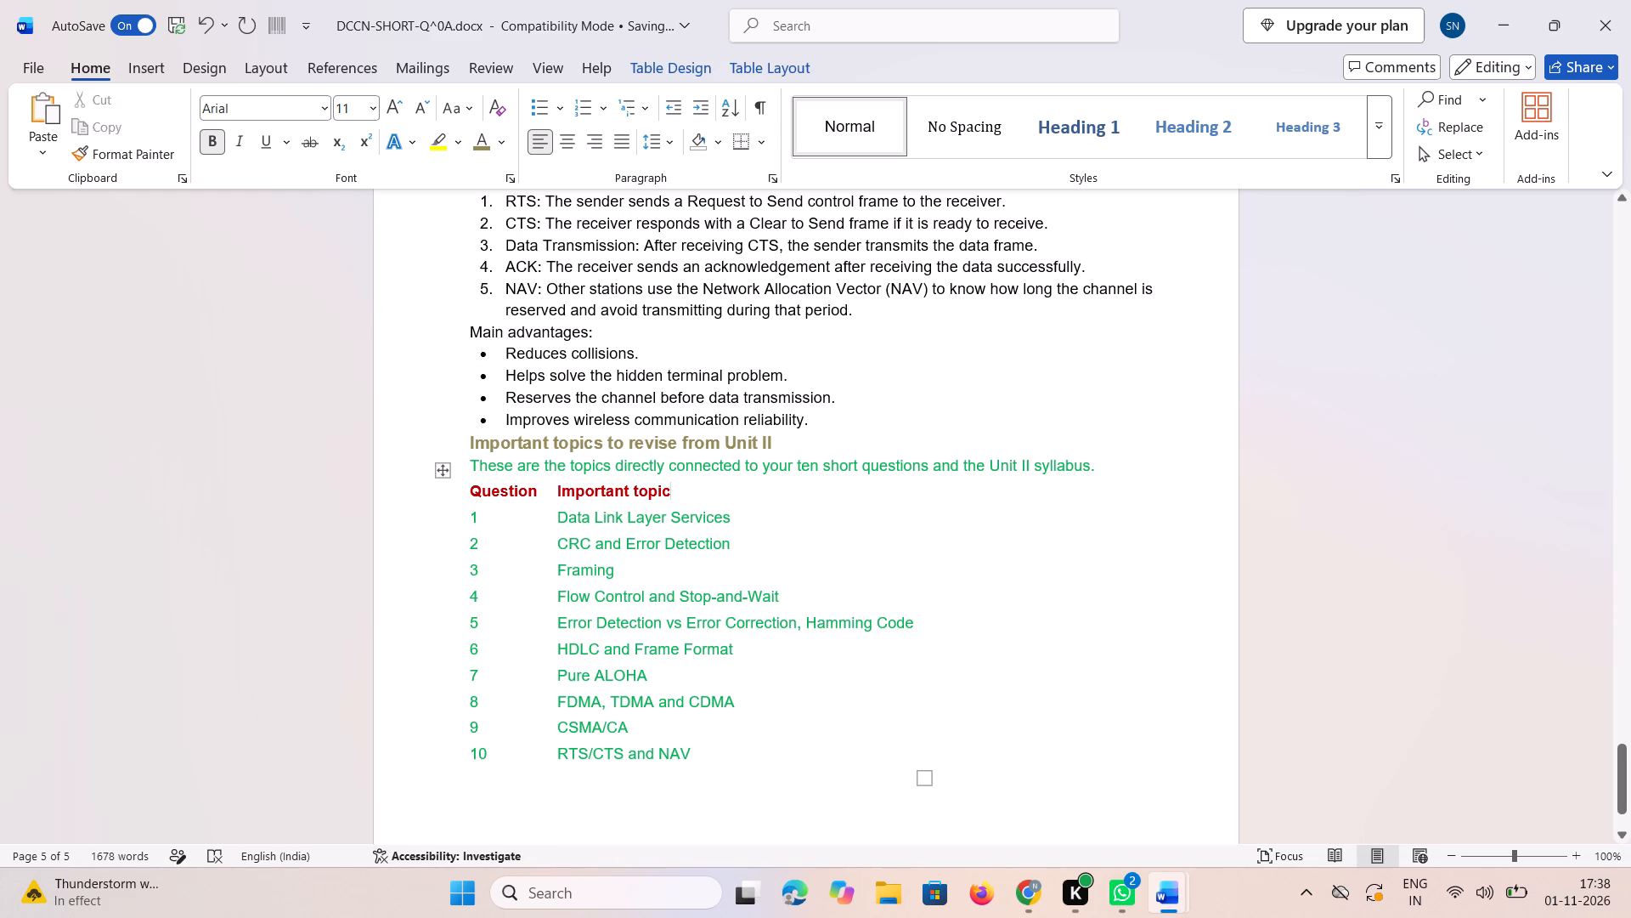
Look through the document to compare the heading and question line colours in Unit I and Unit II.
scroll(786, 529, "down", 3)
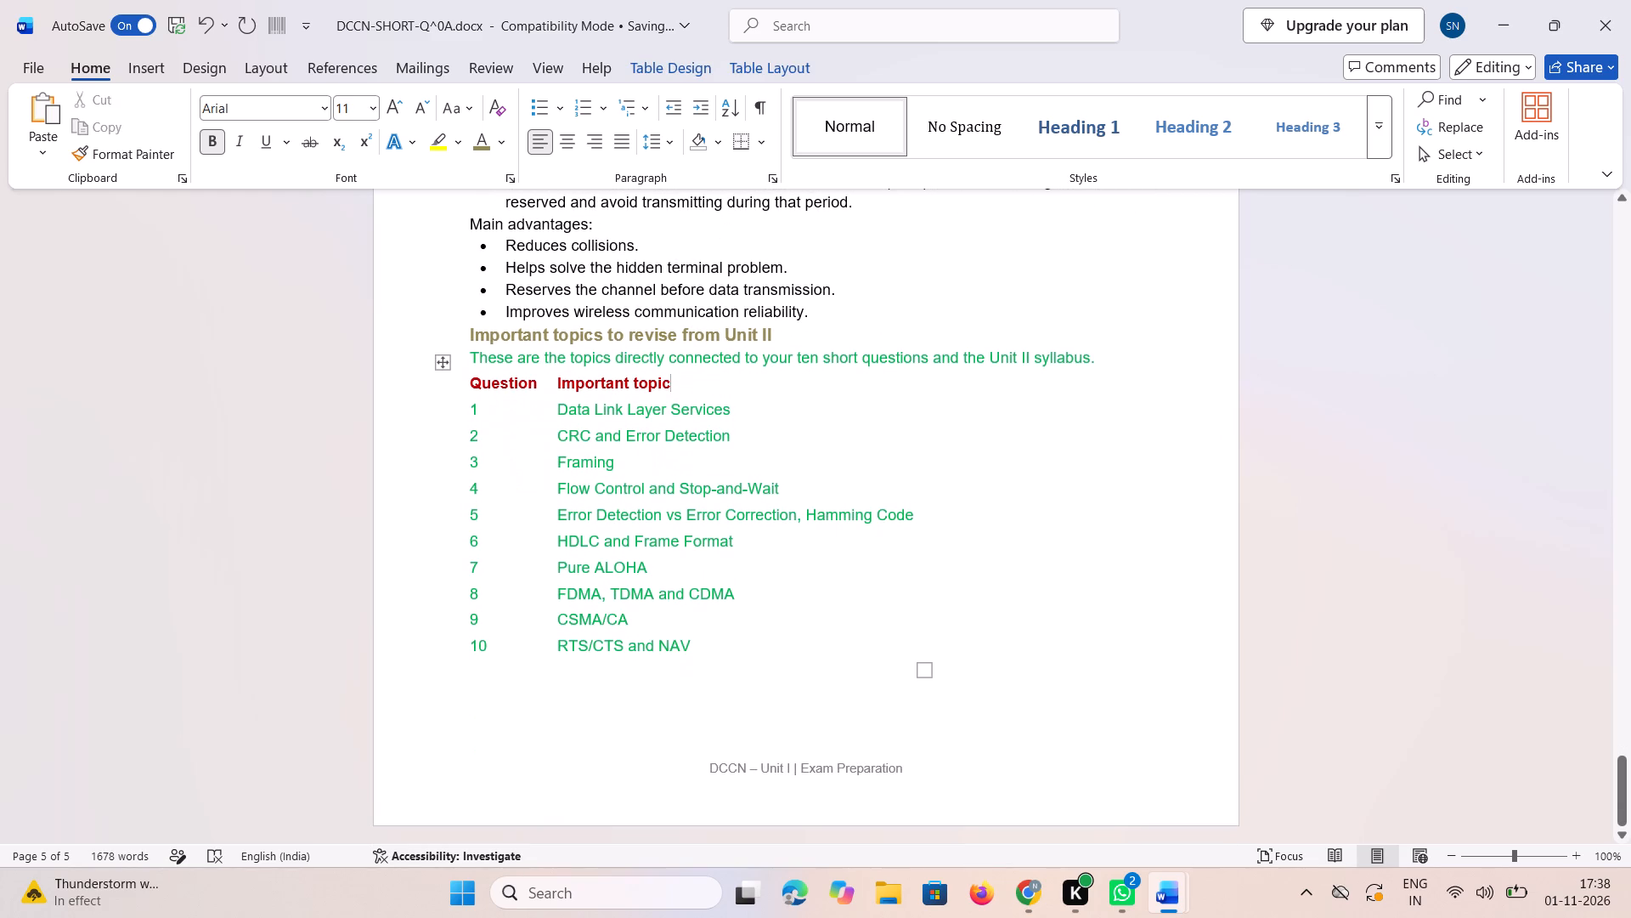
scroll(786, 529, "down", 3)
scroll(786, 529, "up", 6)
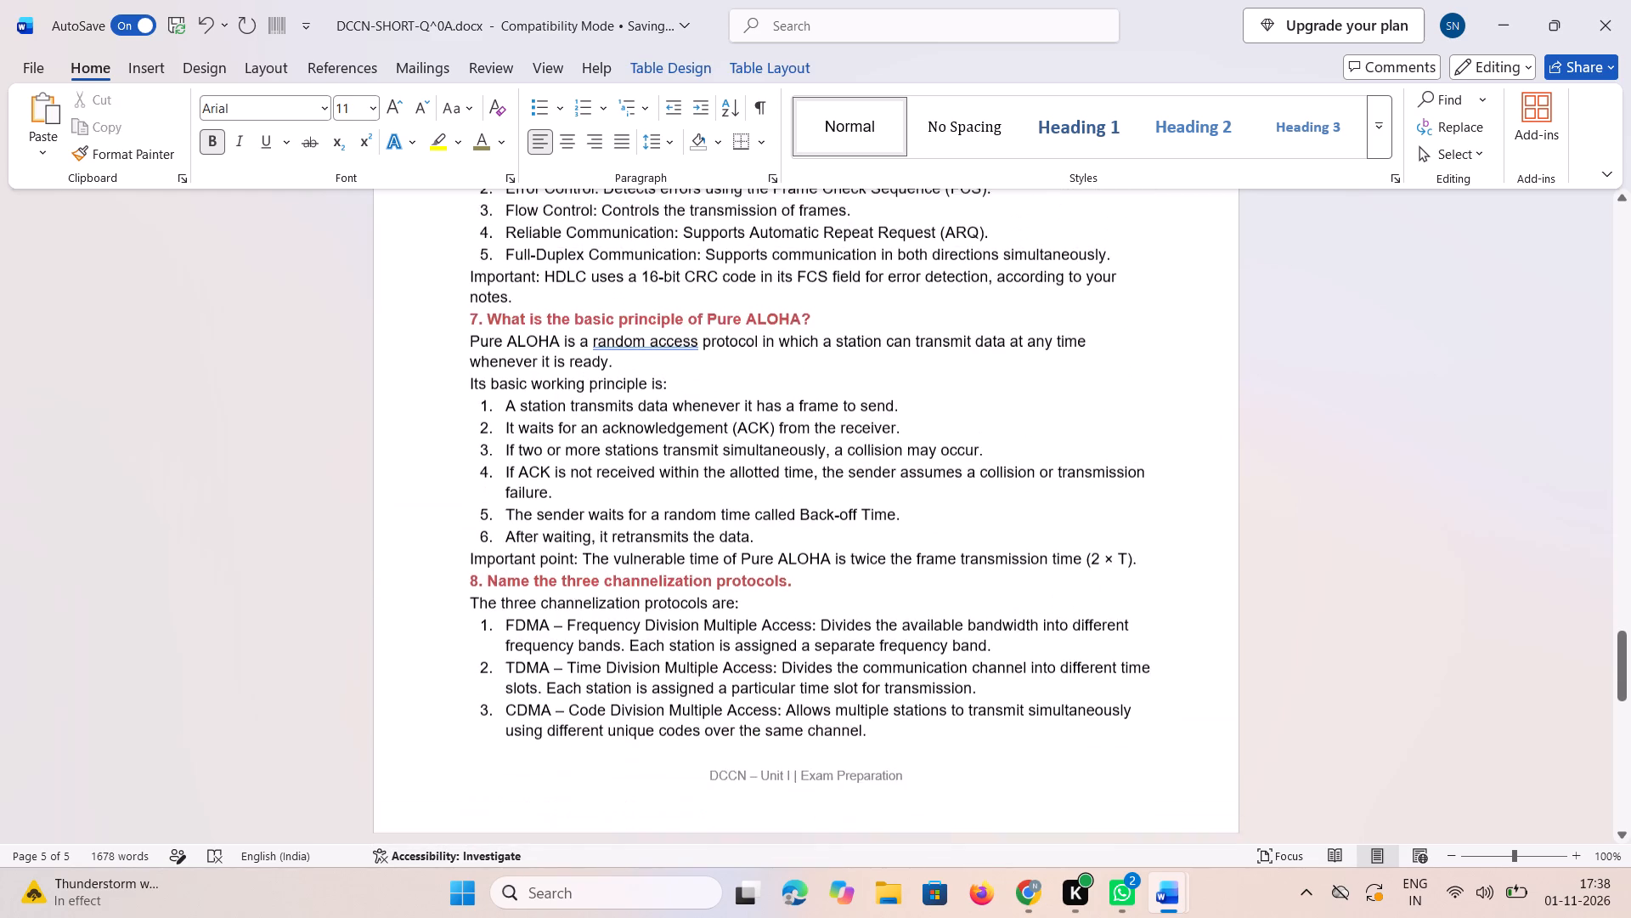
scroll(786, 529, "up", 8)
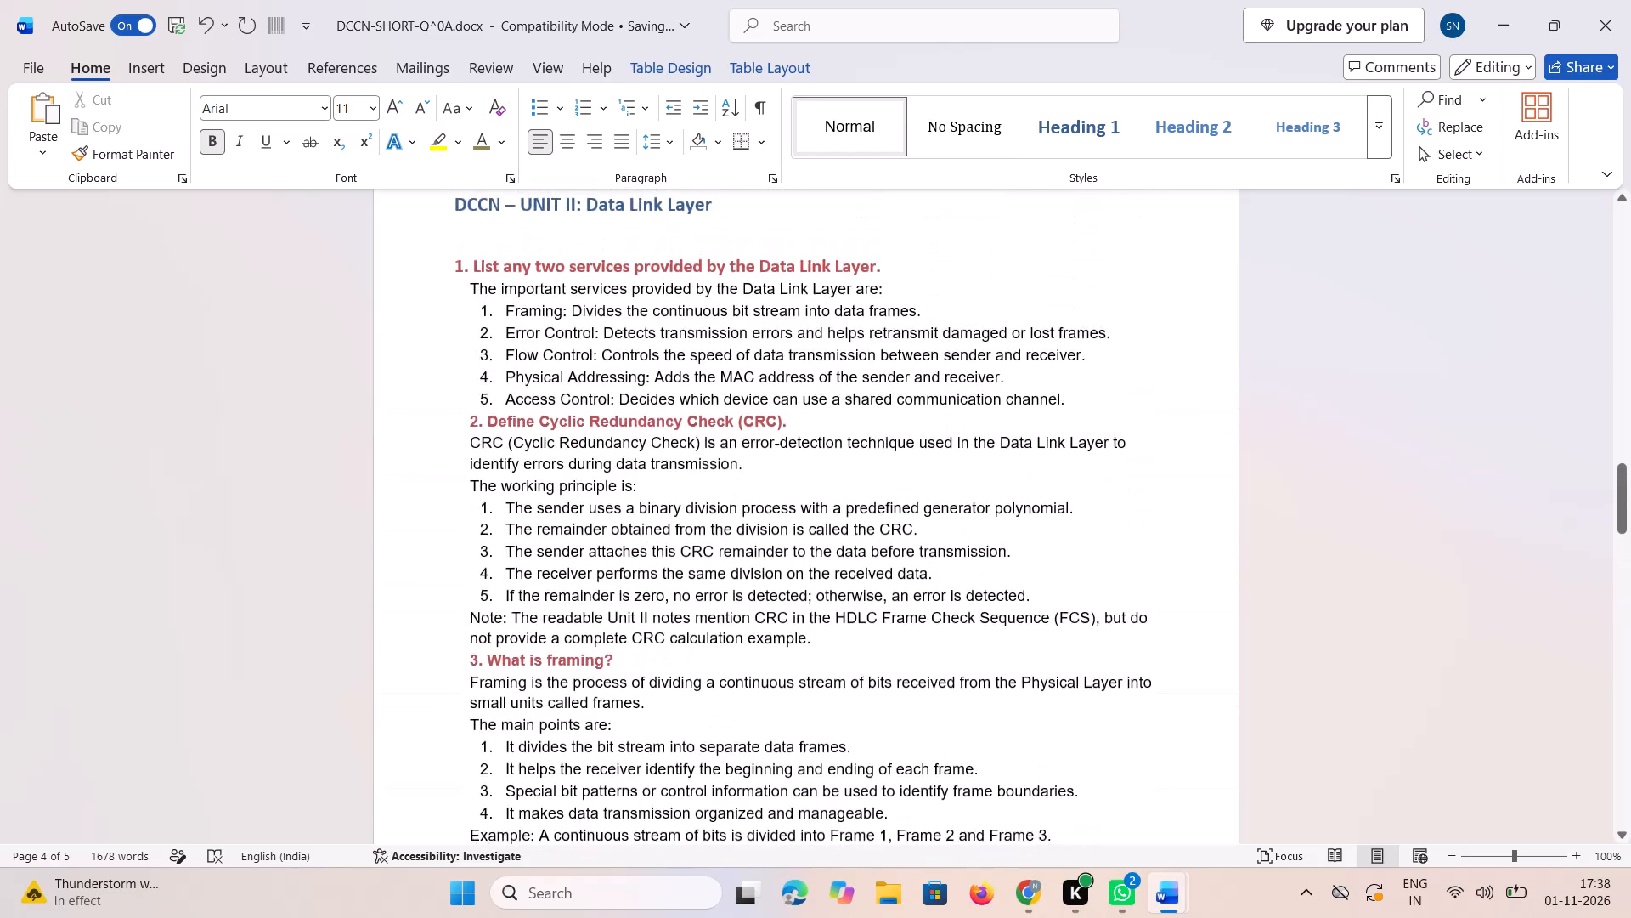
scroll(786, 529, "up", 2)
scroll(786, 529, "down", 5)
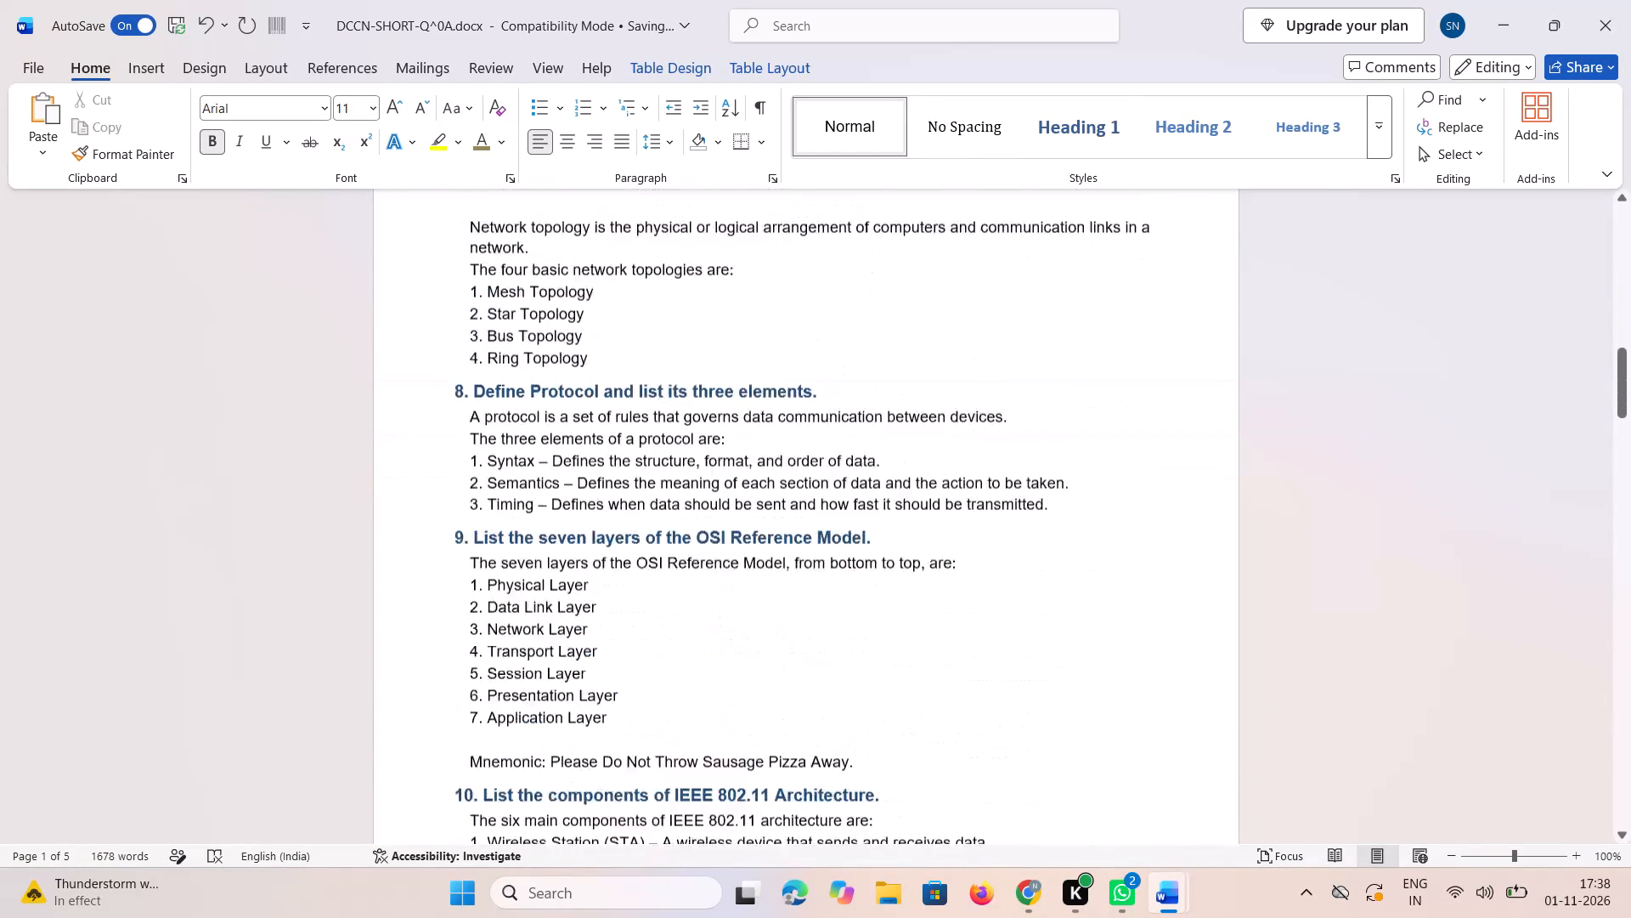
scroll(786, 529, "down", 6)
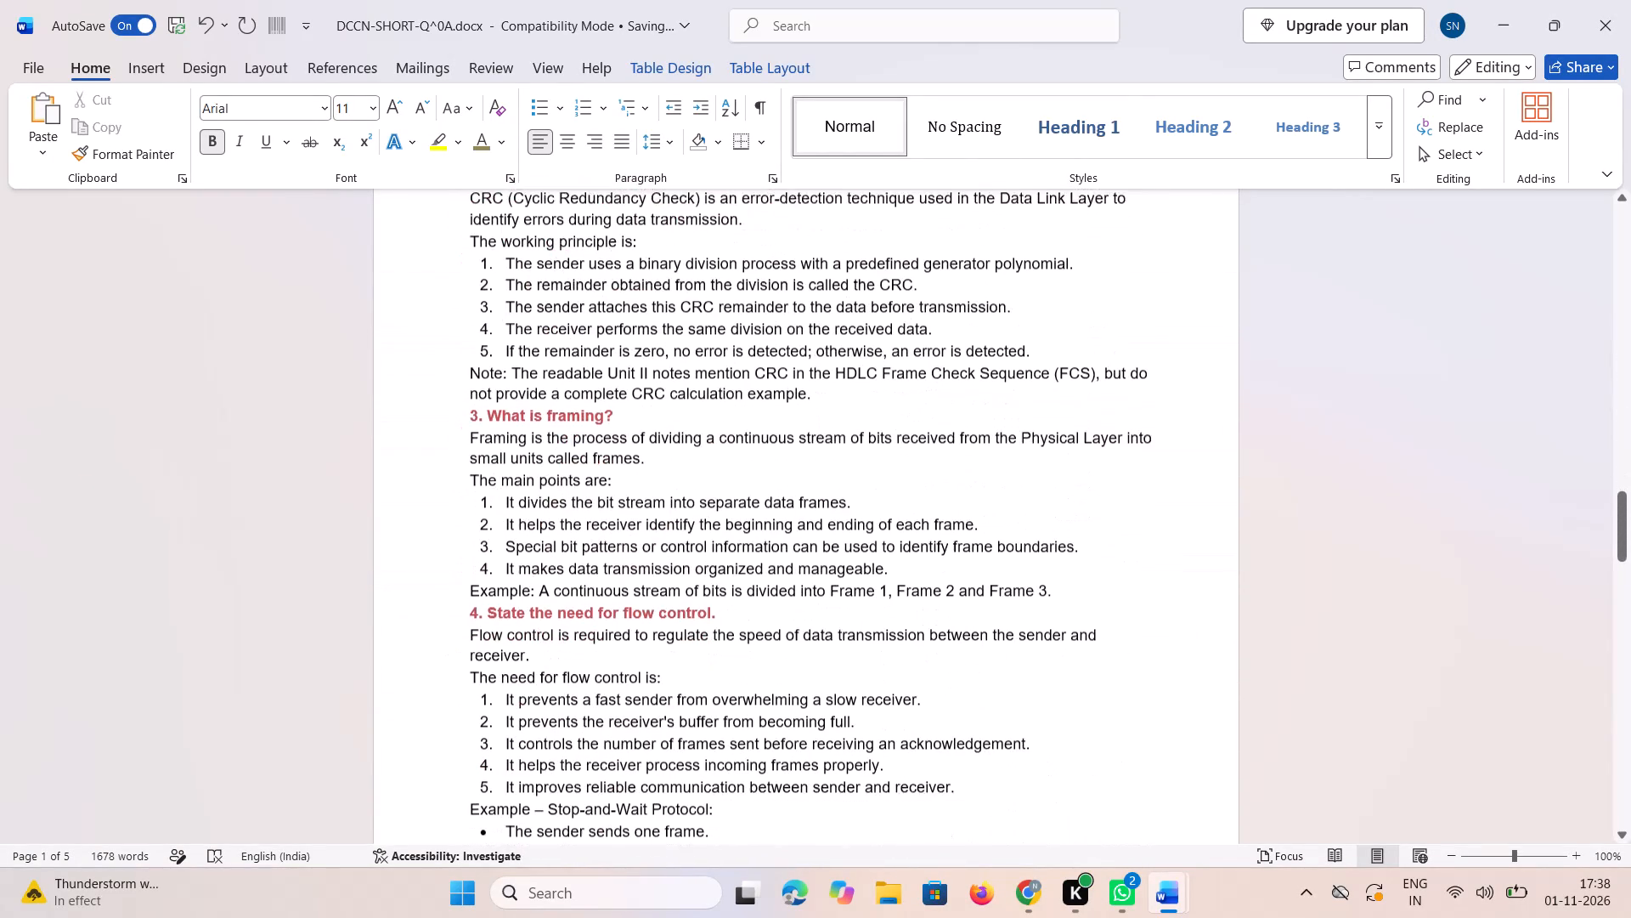
Set the font colour of the whole Unit II question 3 line, "What is framing?", to the standard dark red.
left_click(636, 387)
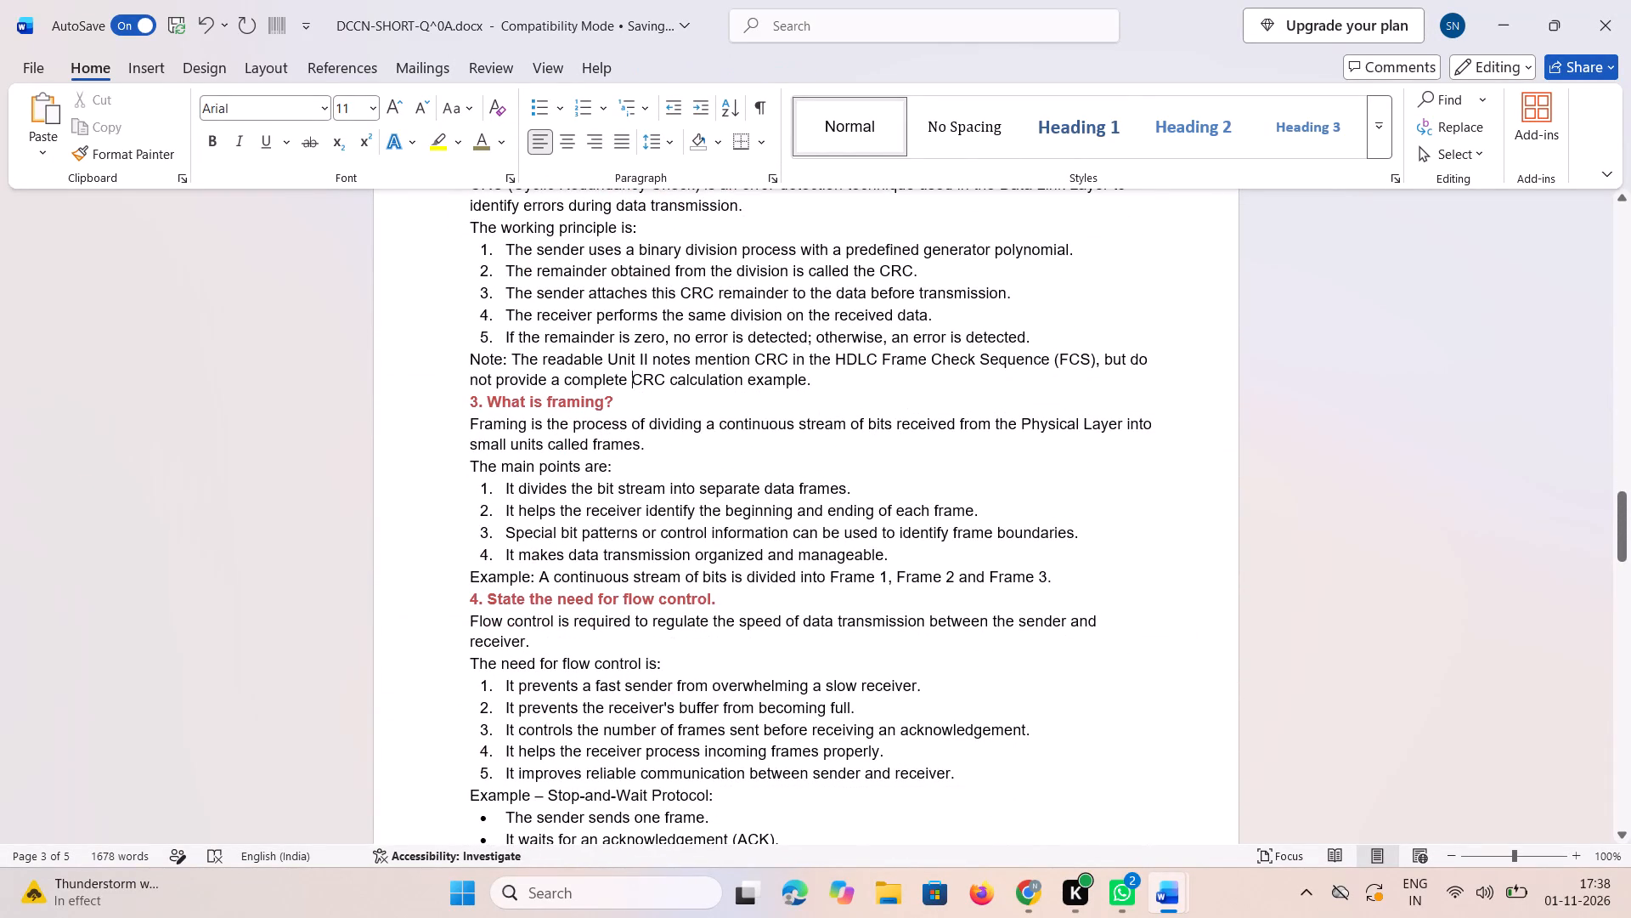
left_click(624, 409)
left_click_drag(624, 409, 539, 414)
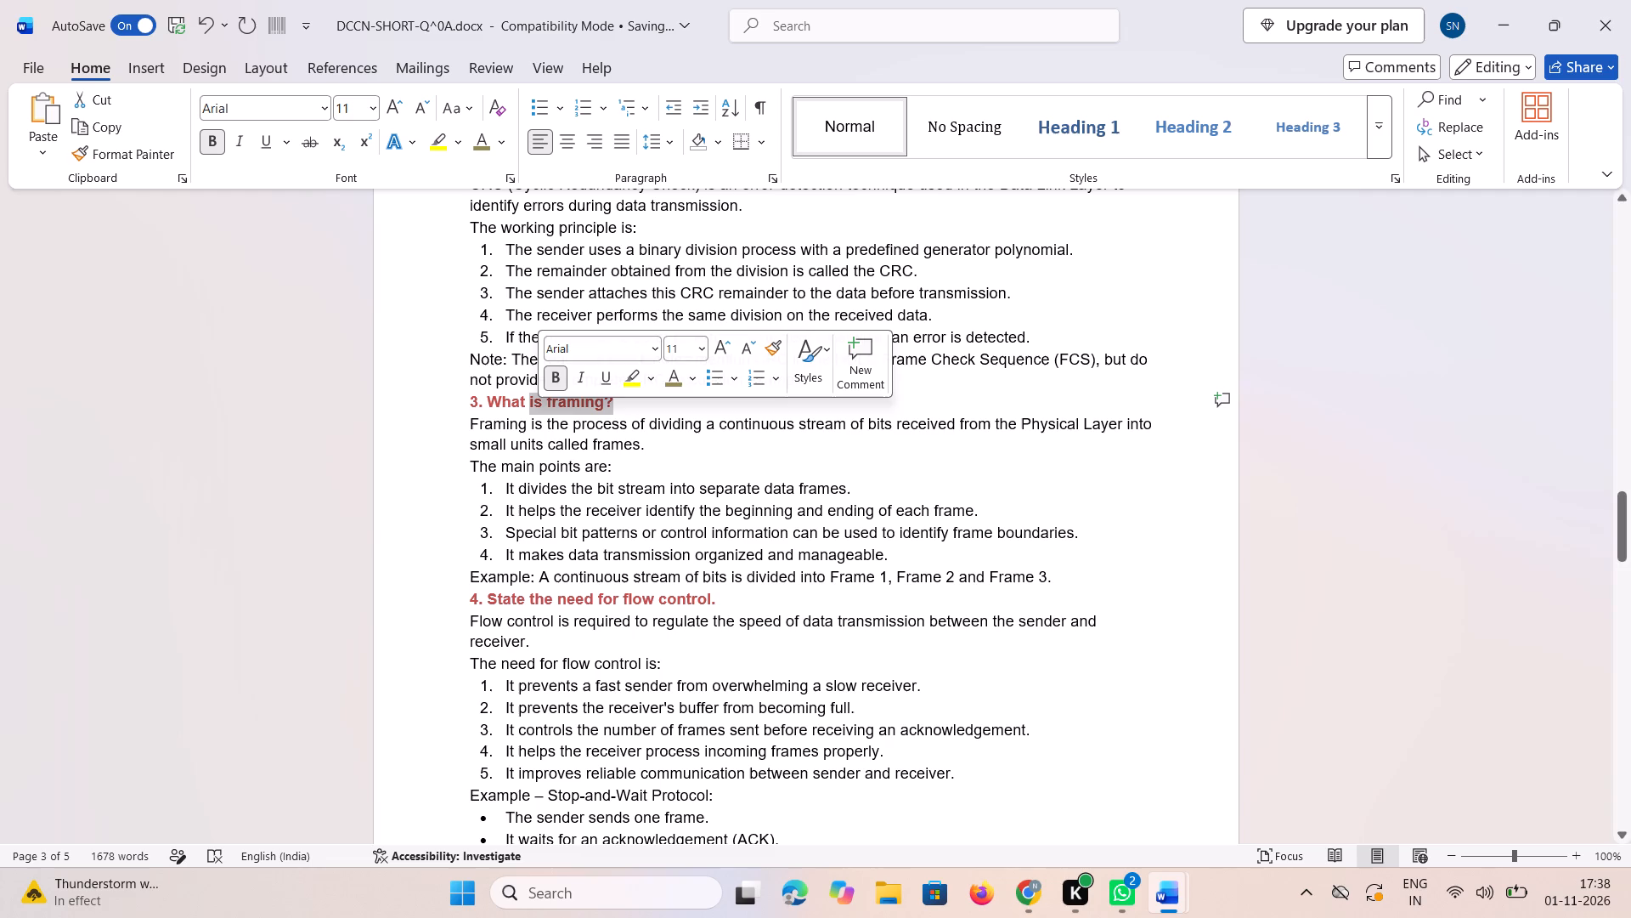
left_click(687, 377)
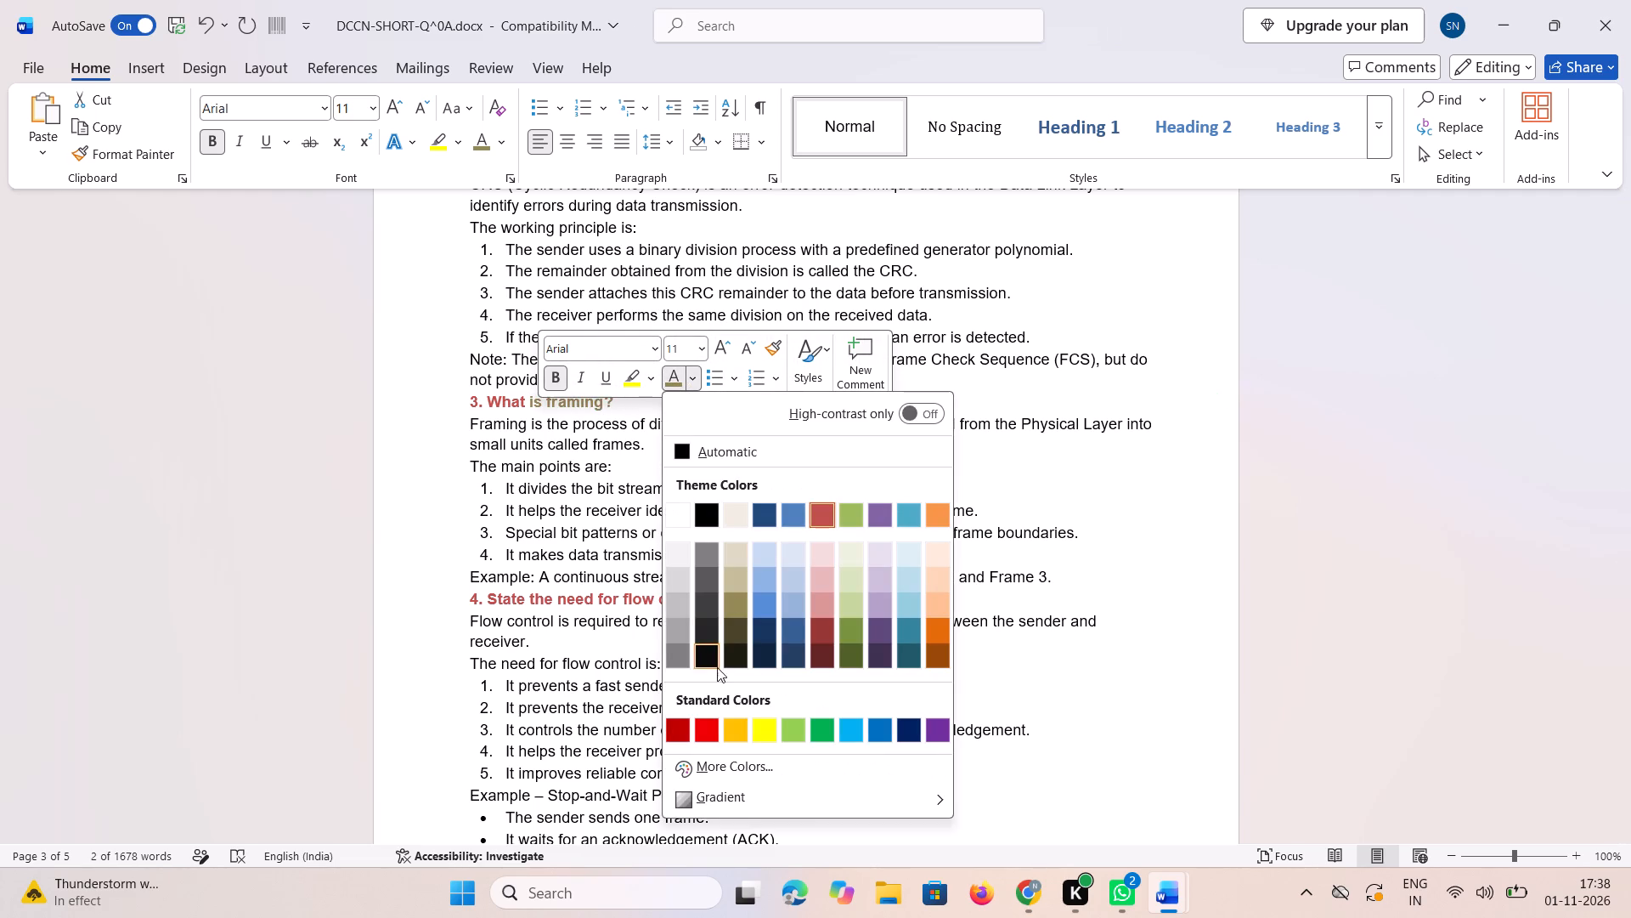
left_click(675, 734)
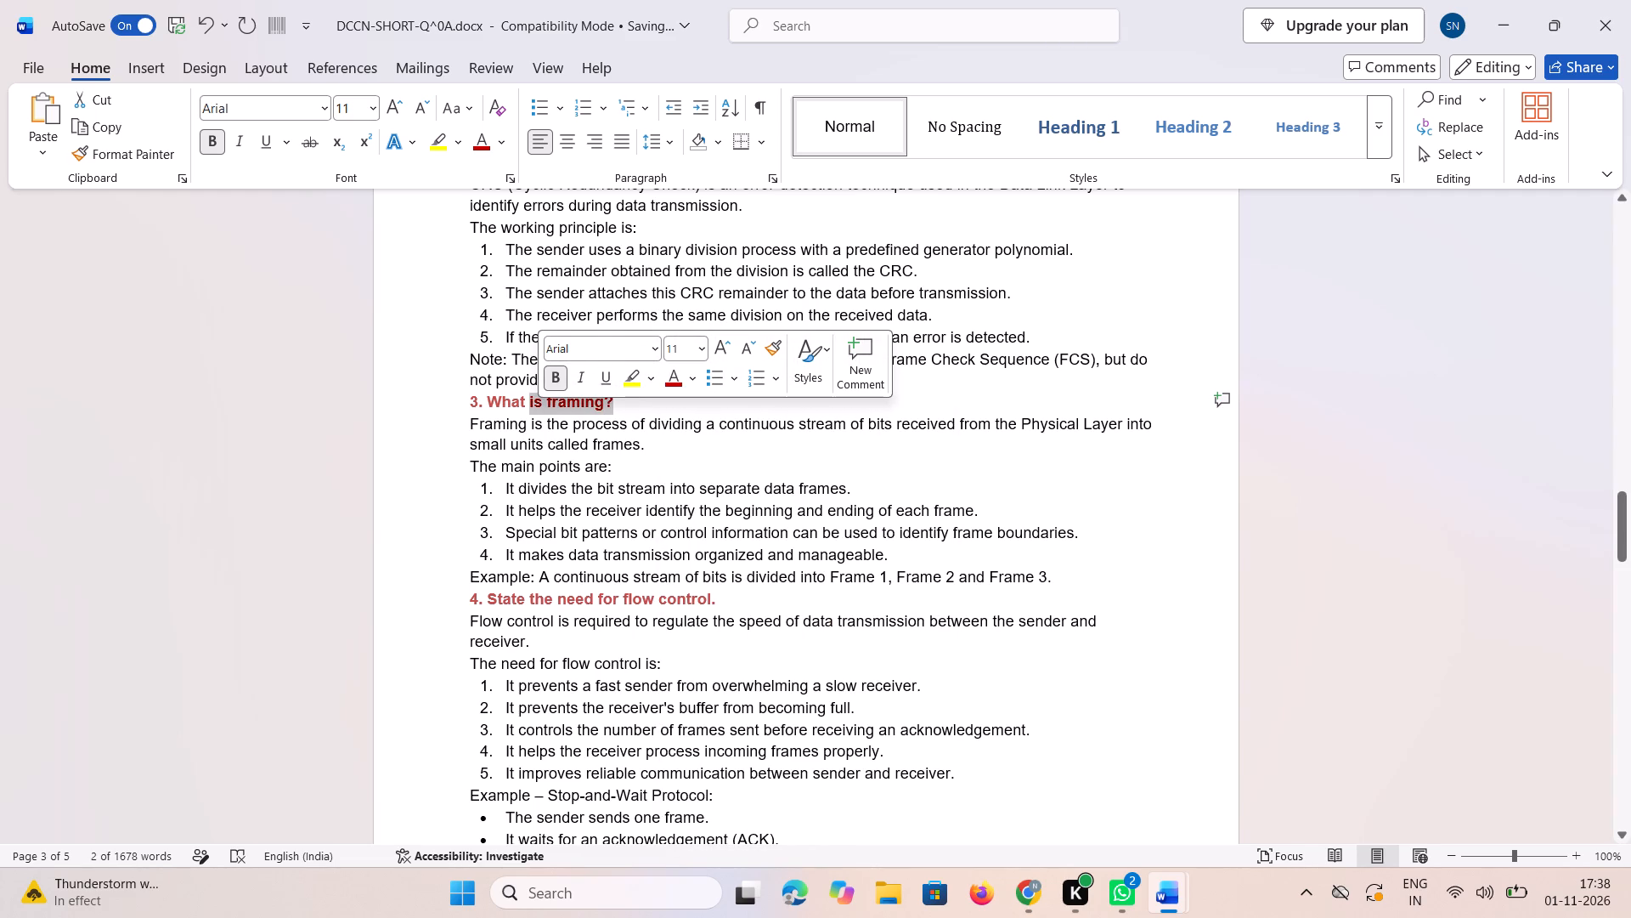
left_click(739, 615)
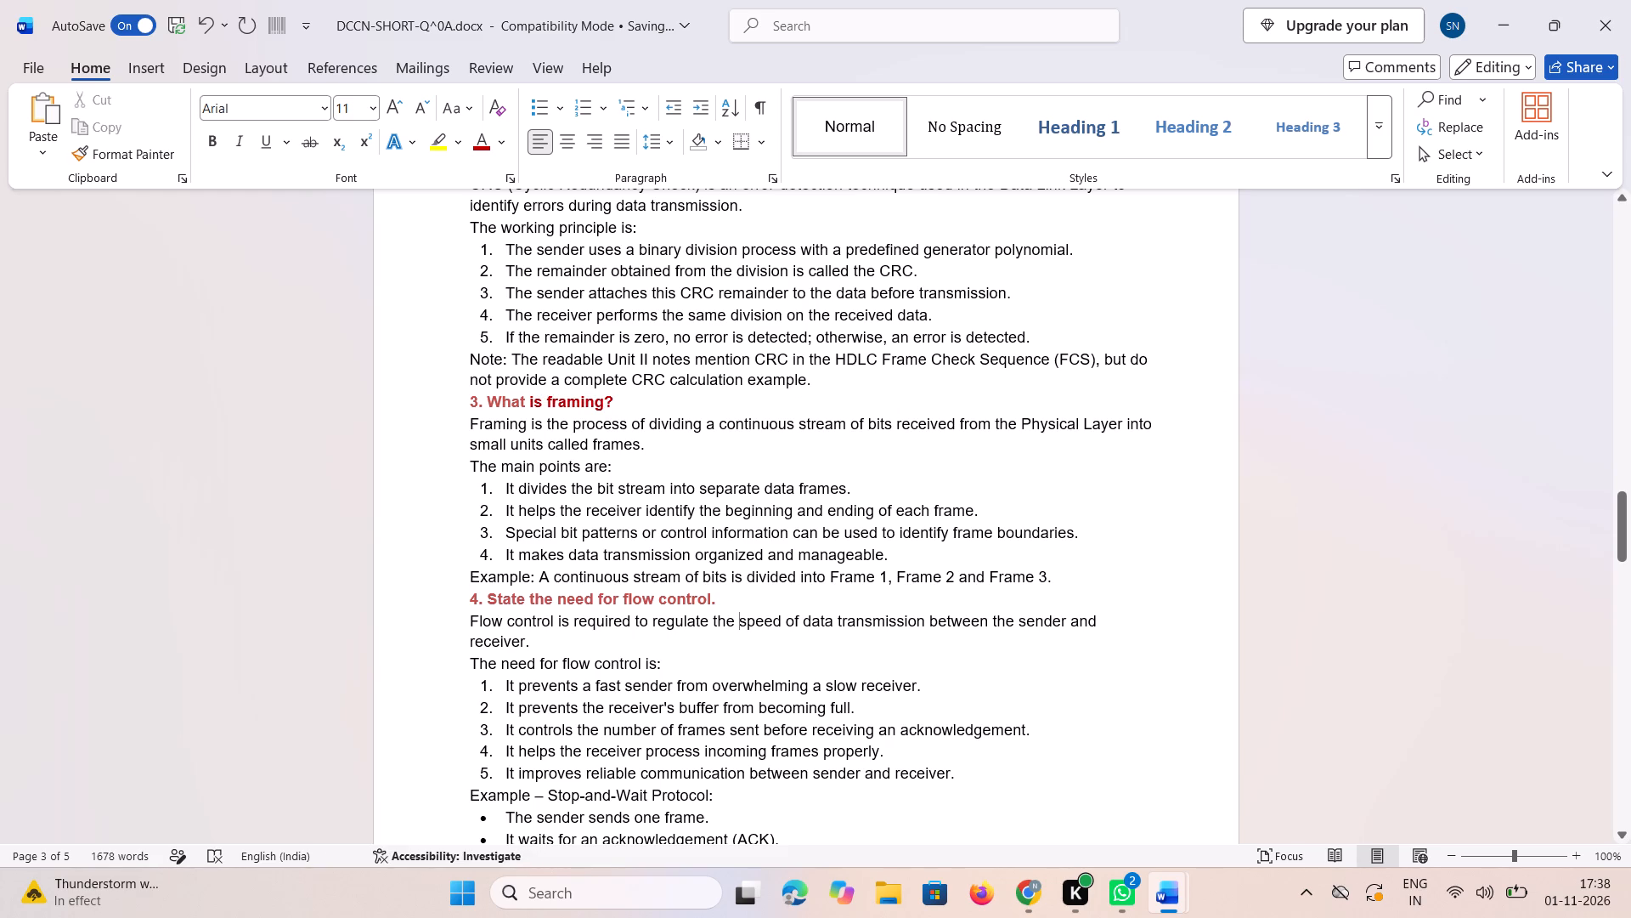
left_click_drag(618, 404, 465, 412)
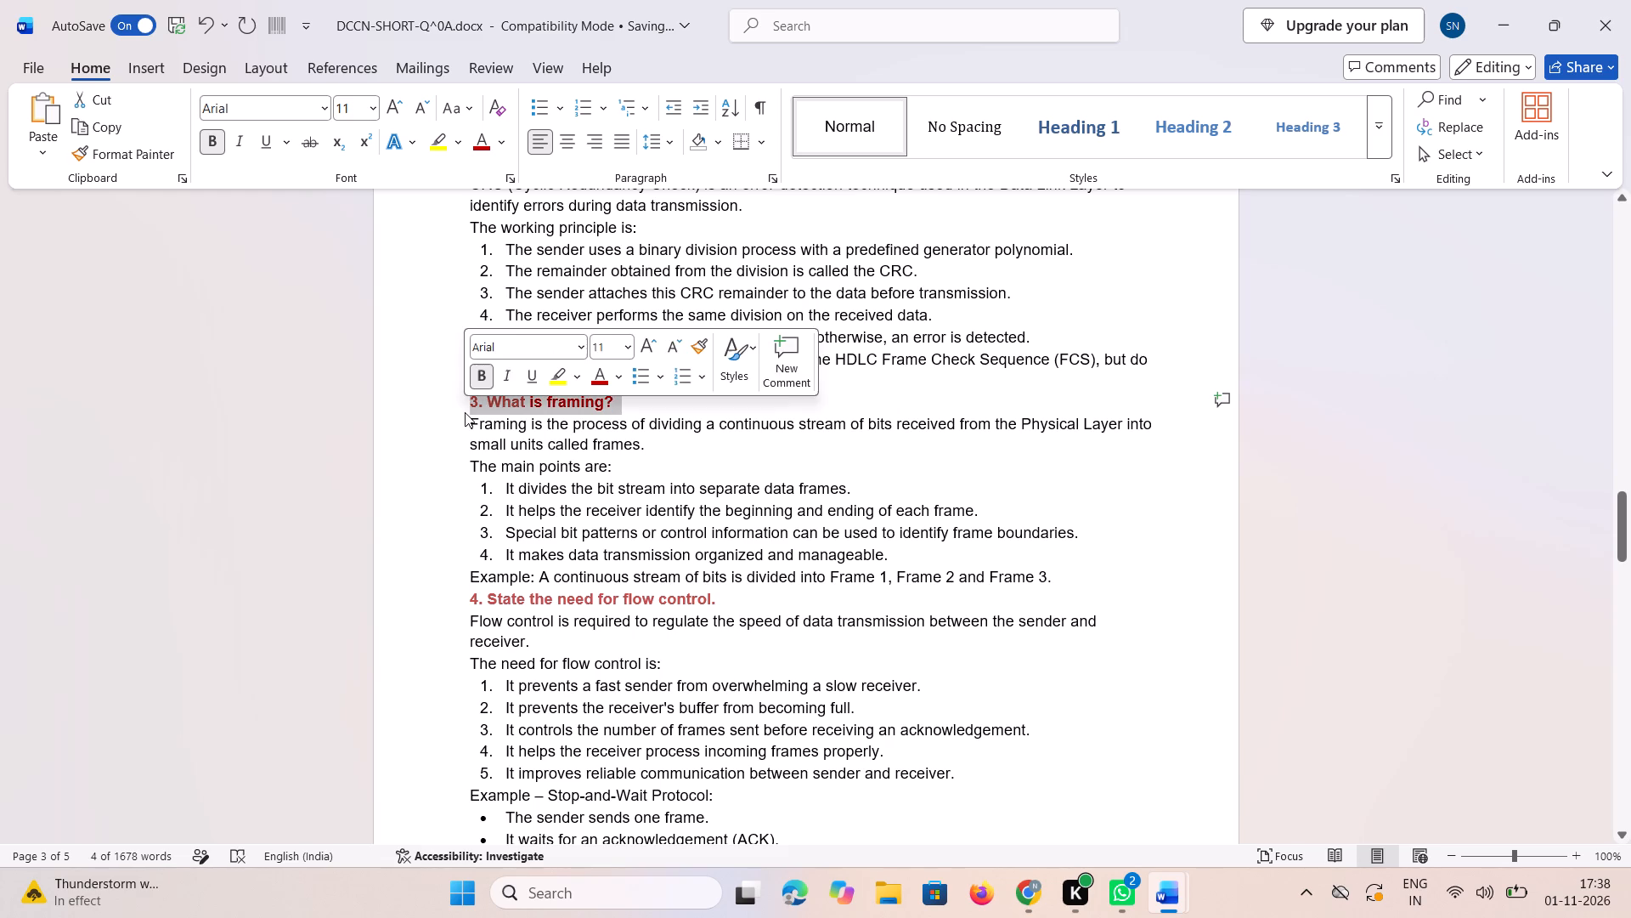
left_click(595, 374)
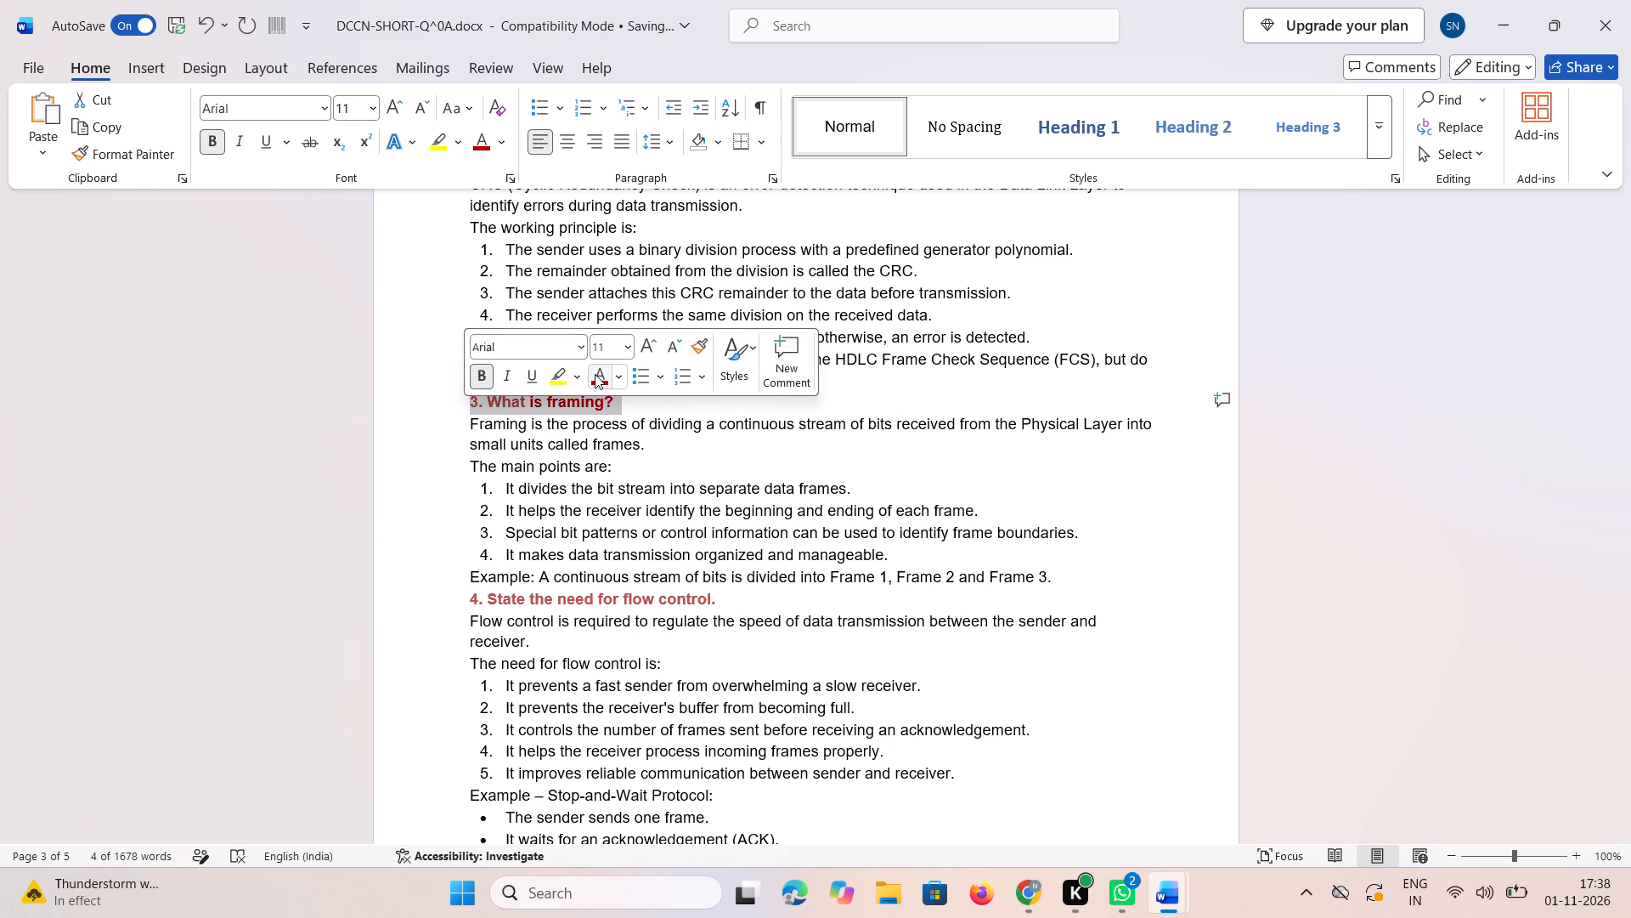
left_click(624, 450)
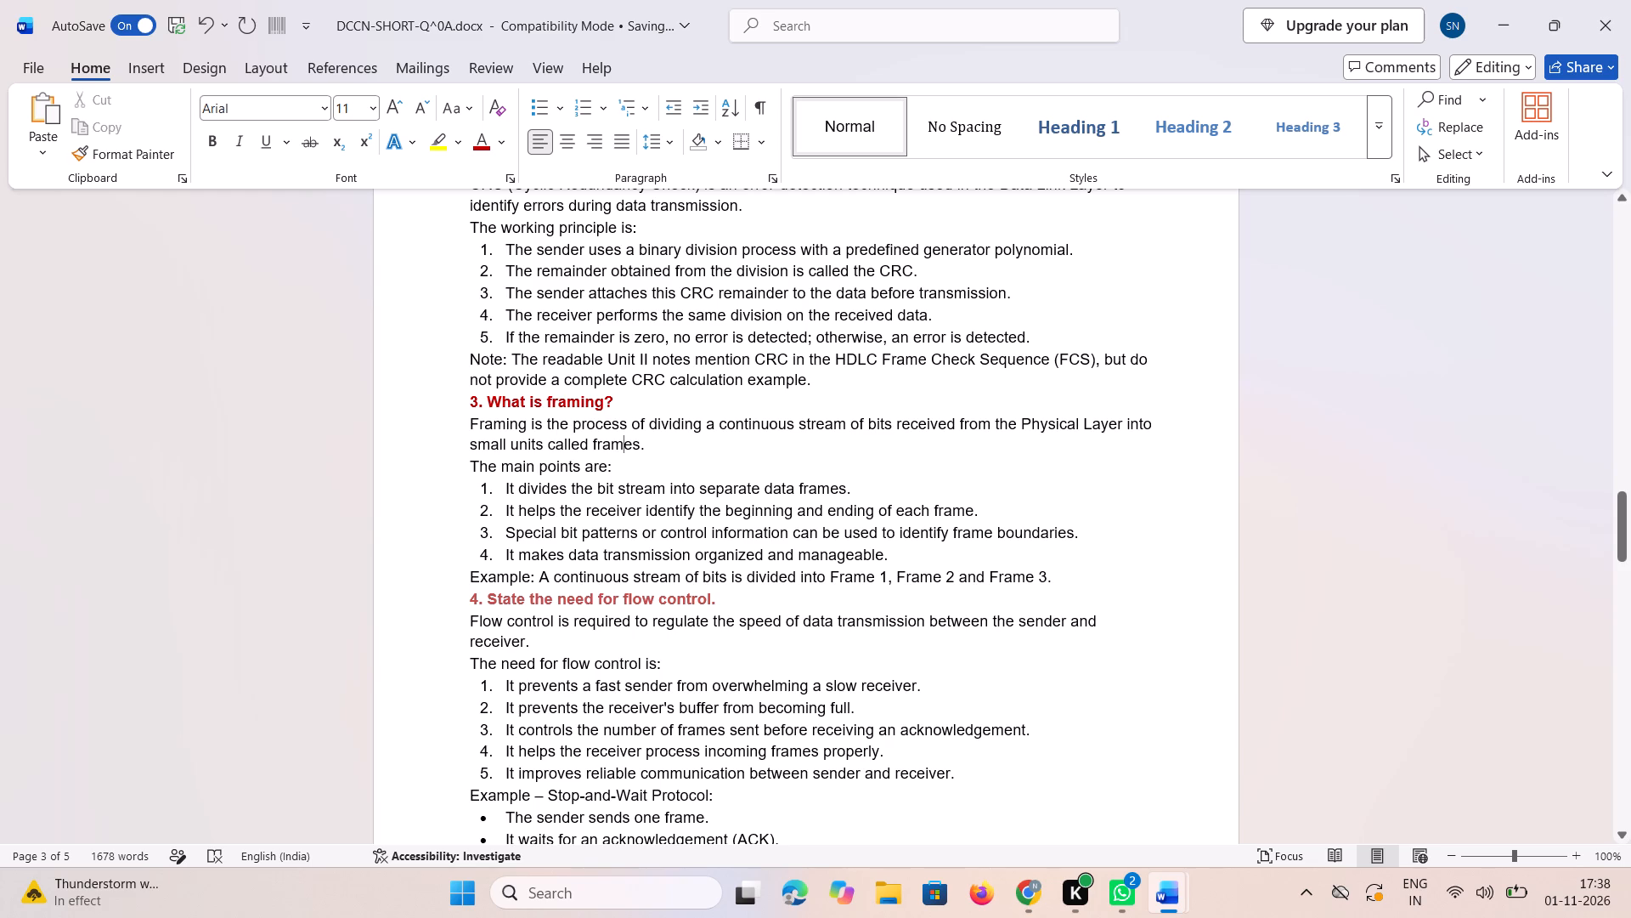
Set the font colour of the question 4 line, "State the need for flow control.", to the same dark red.
left_click_drag(722, 596, 462, 592)
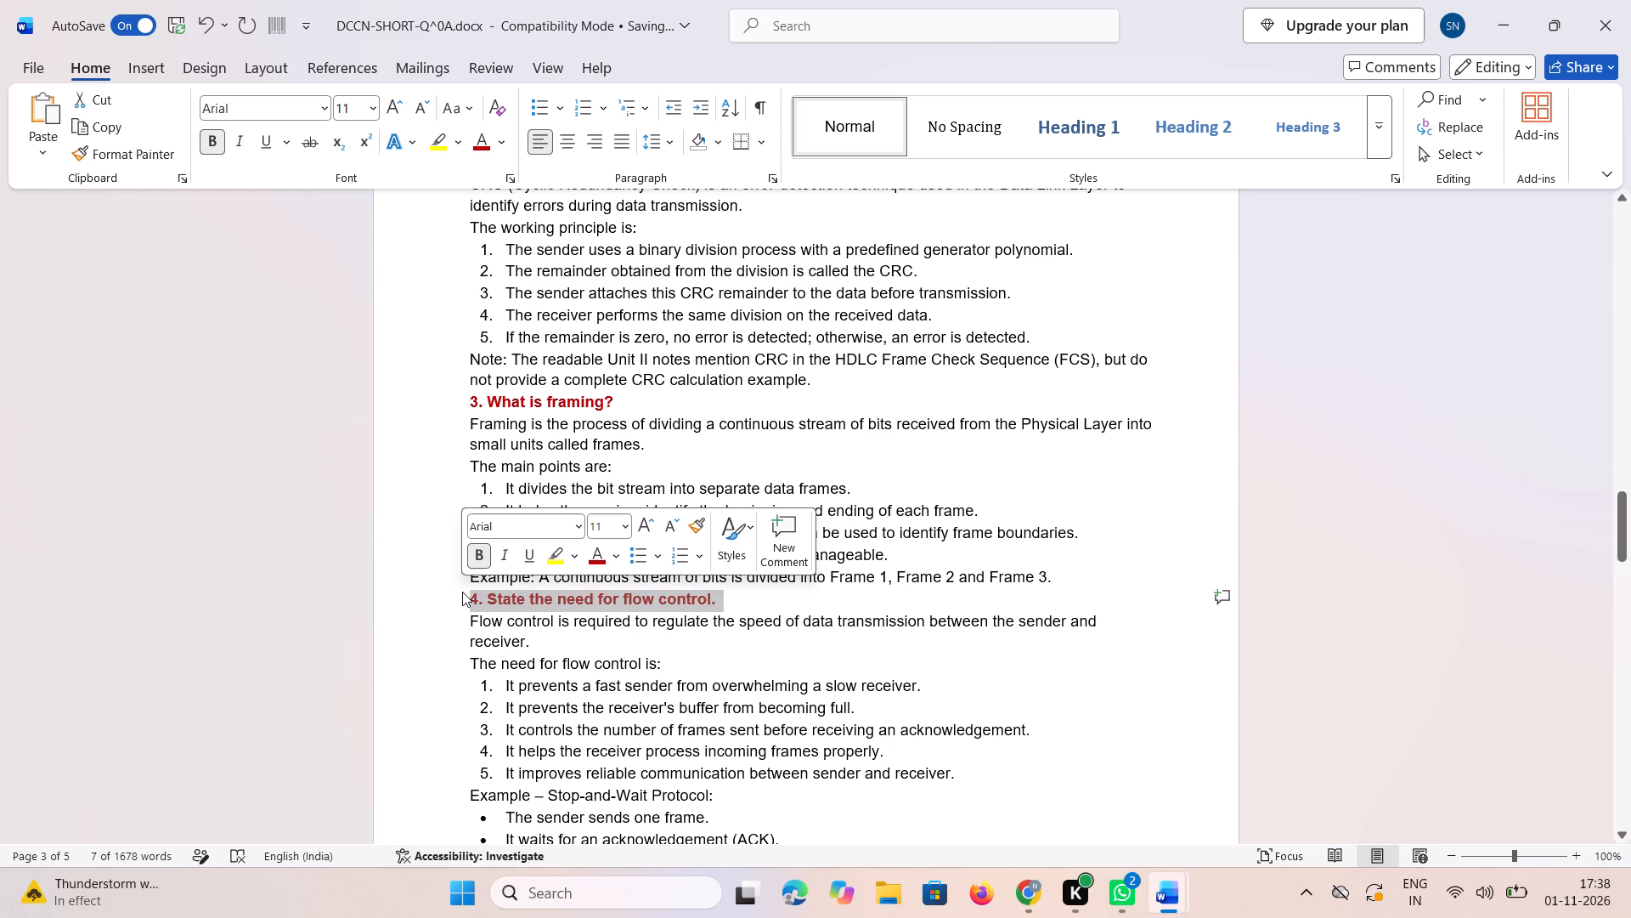
left_click(601, 556)
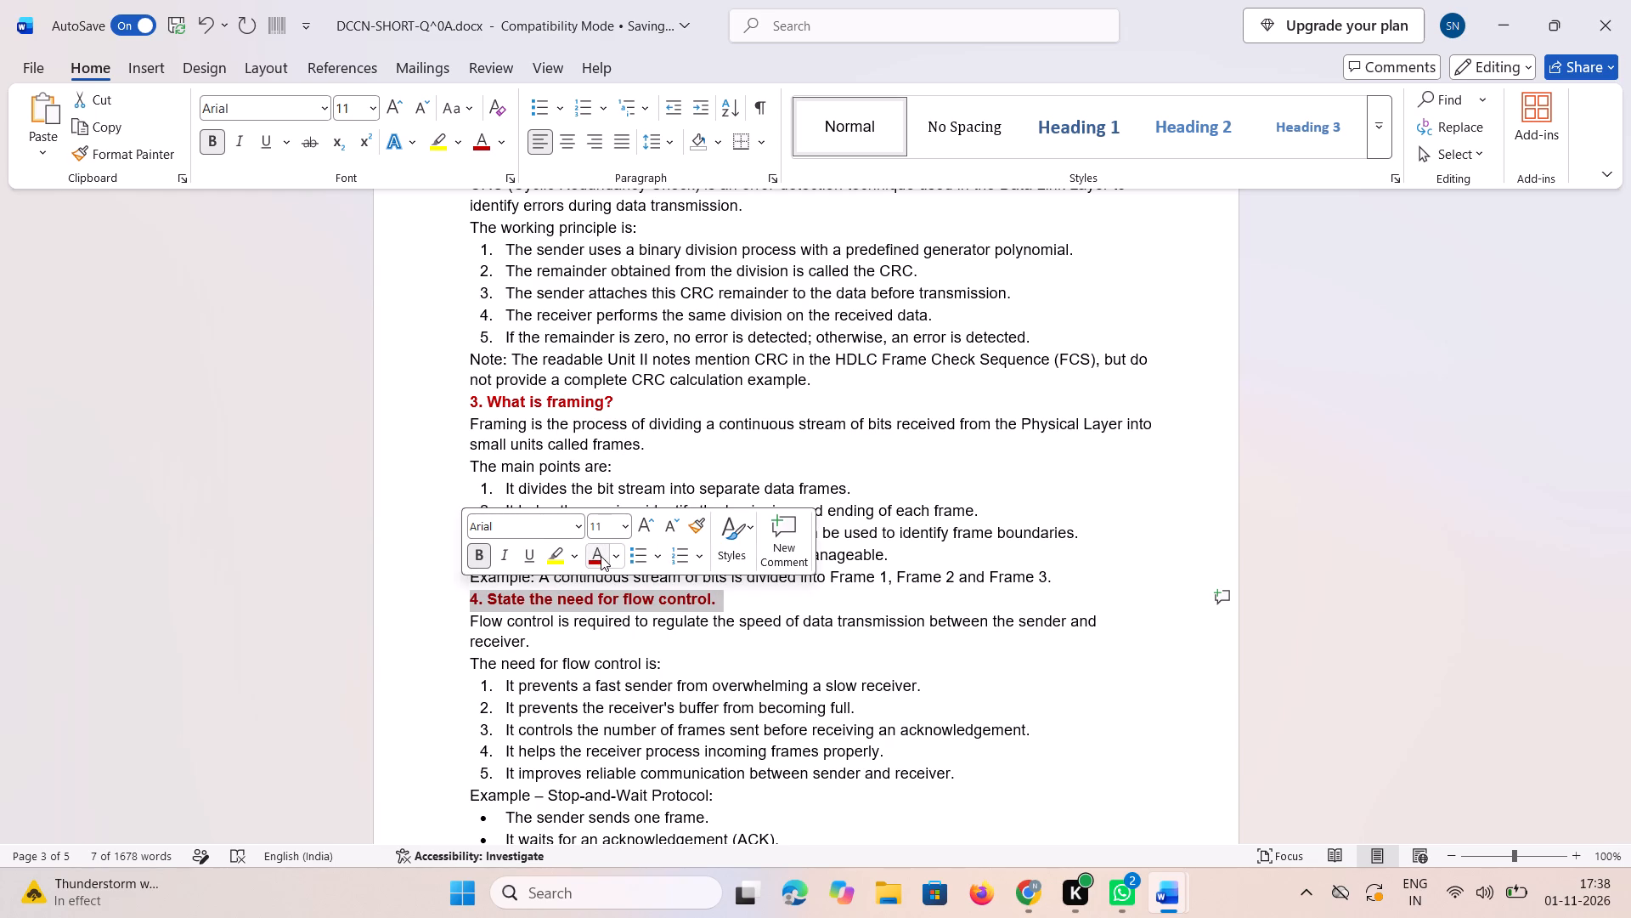
left_click(600, 653)
Set the font colour of the question 5 line, "Differentiate between error detection and error correction.", to the same dark red.
scroll(600, 653, "down", 1)
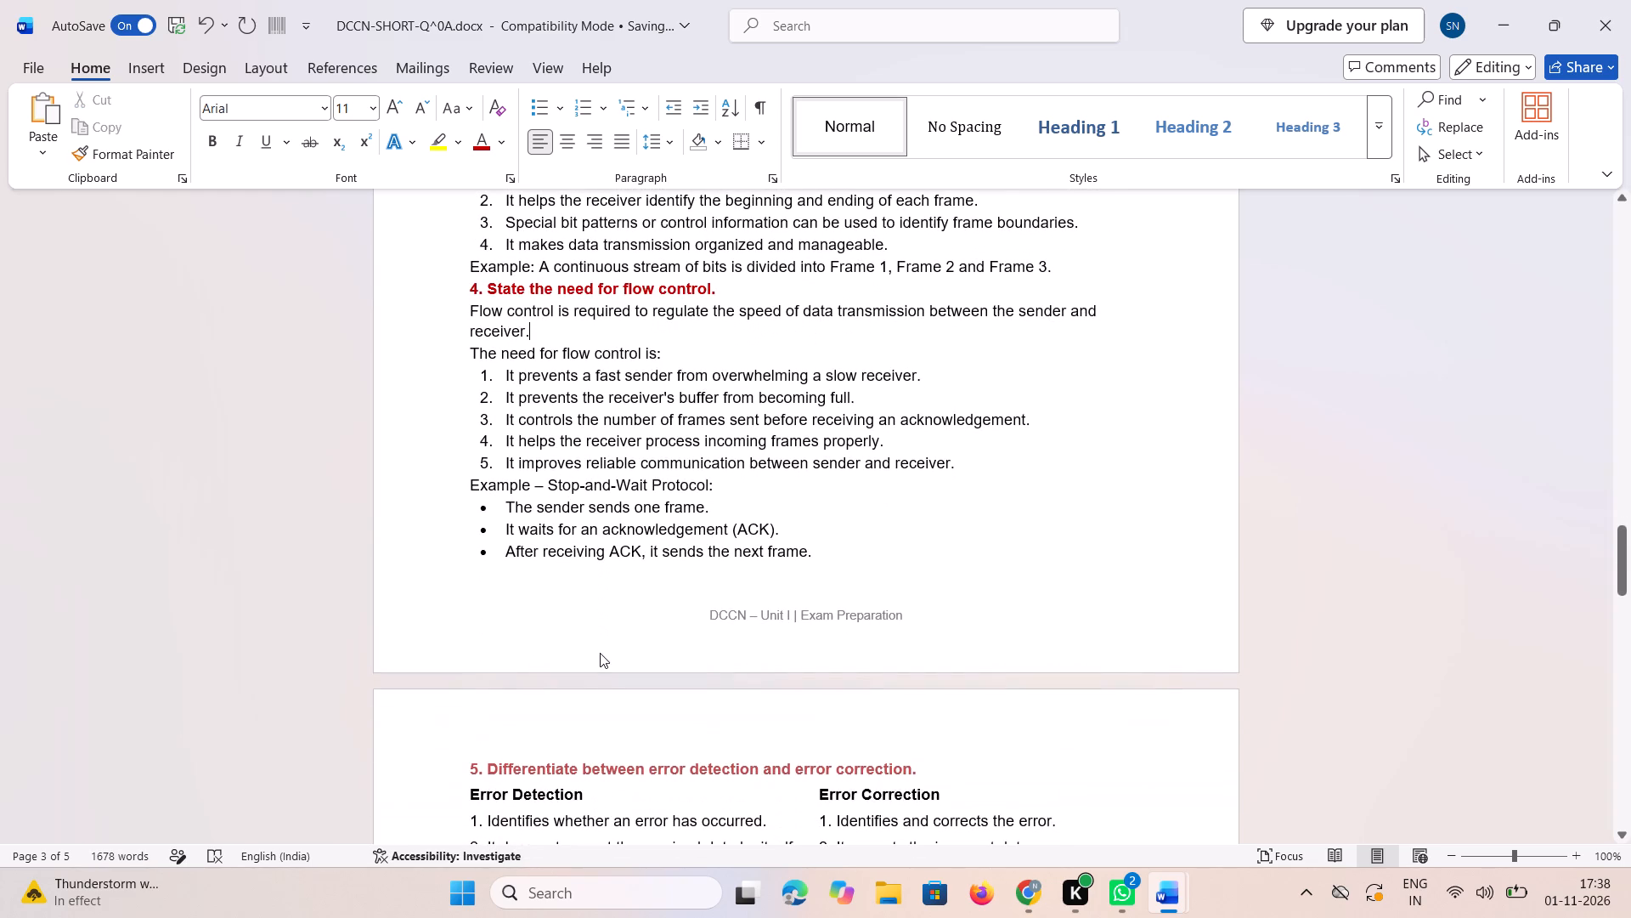
scroll(600, 653, "down", 2)
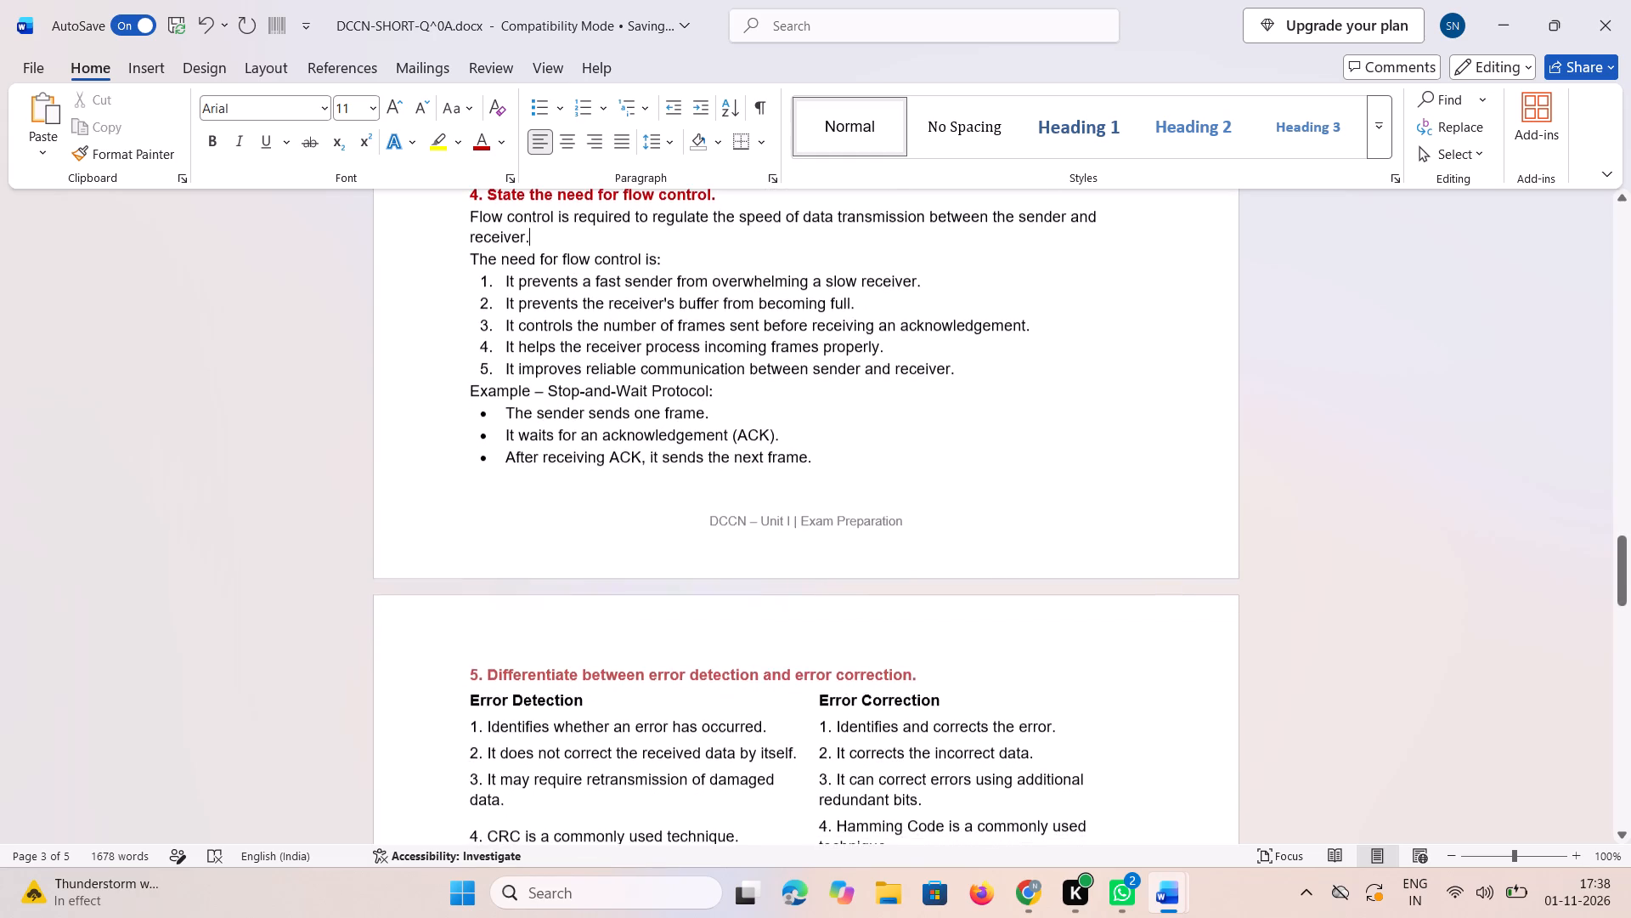
scroll(600, 653, "down", 1)
left_click_drag(938, 537, 925, 537)
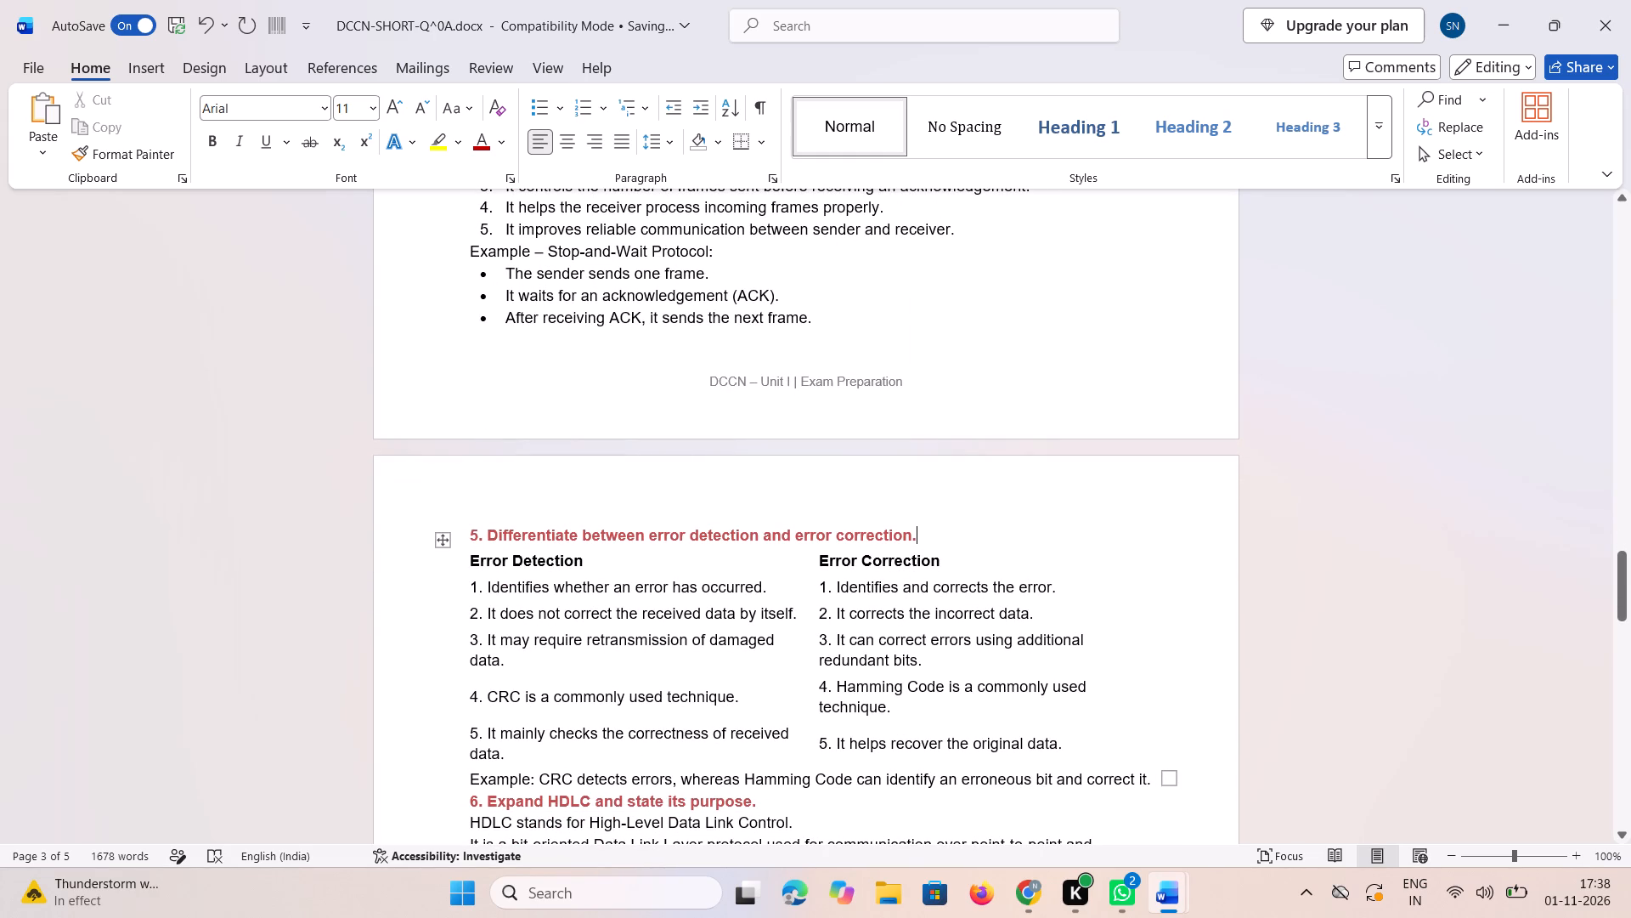
left_click_drag(925, 537, 470, 530)
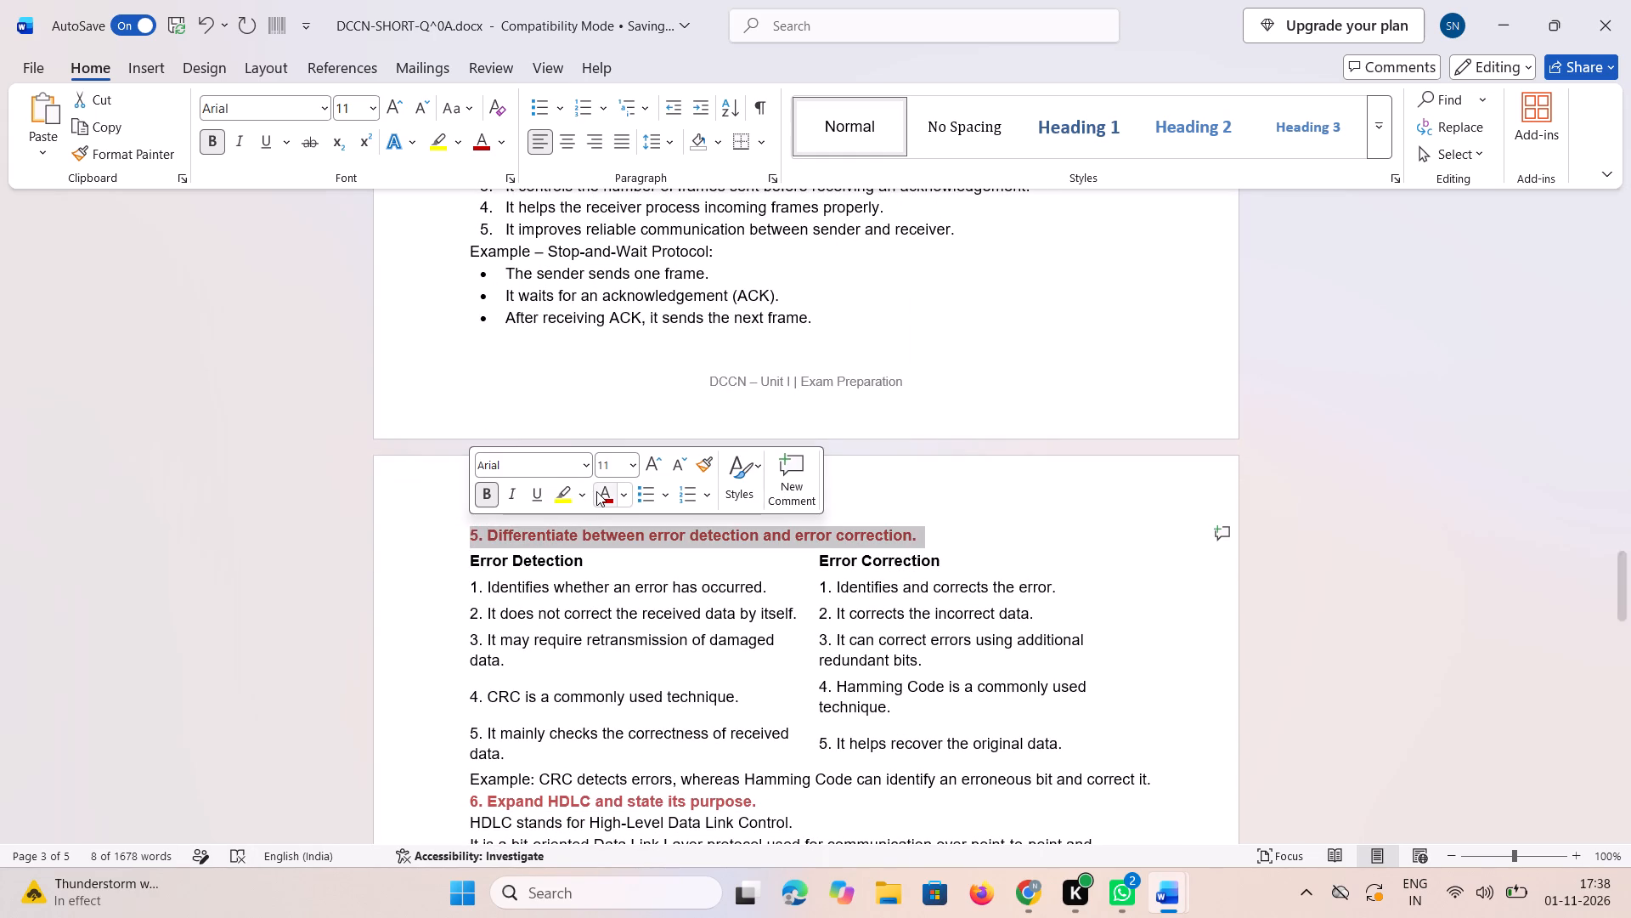
left_click(596, 491)
left_click(602, 587)
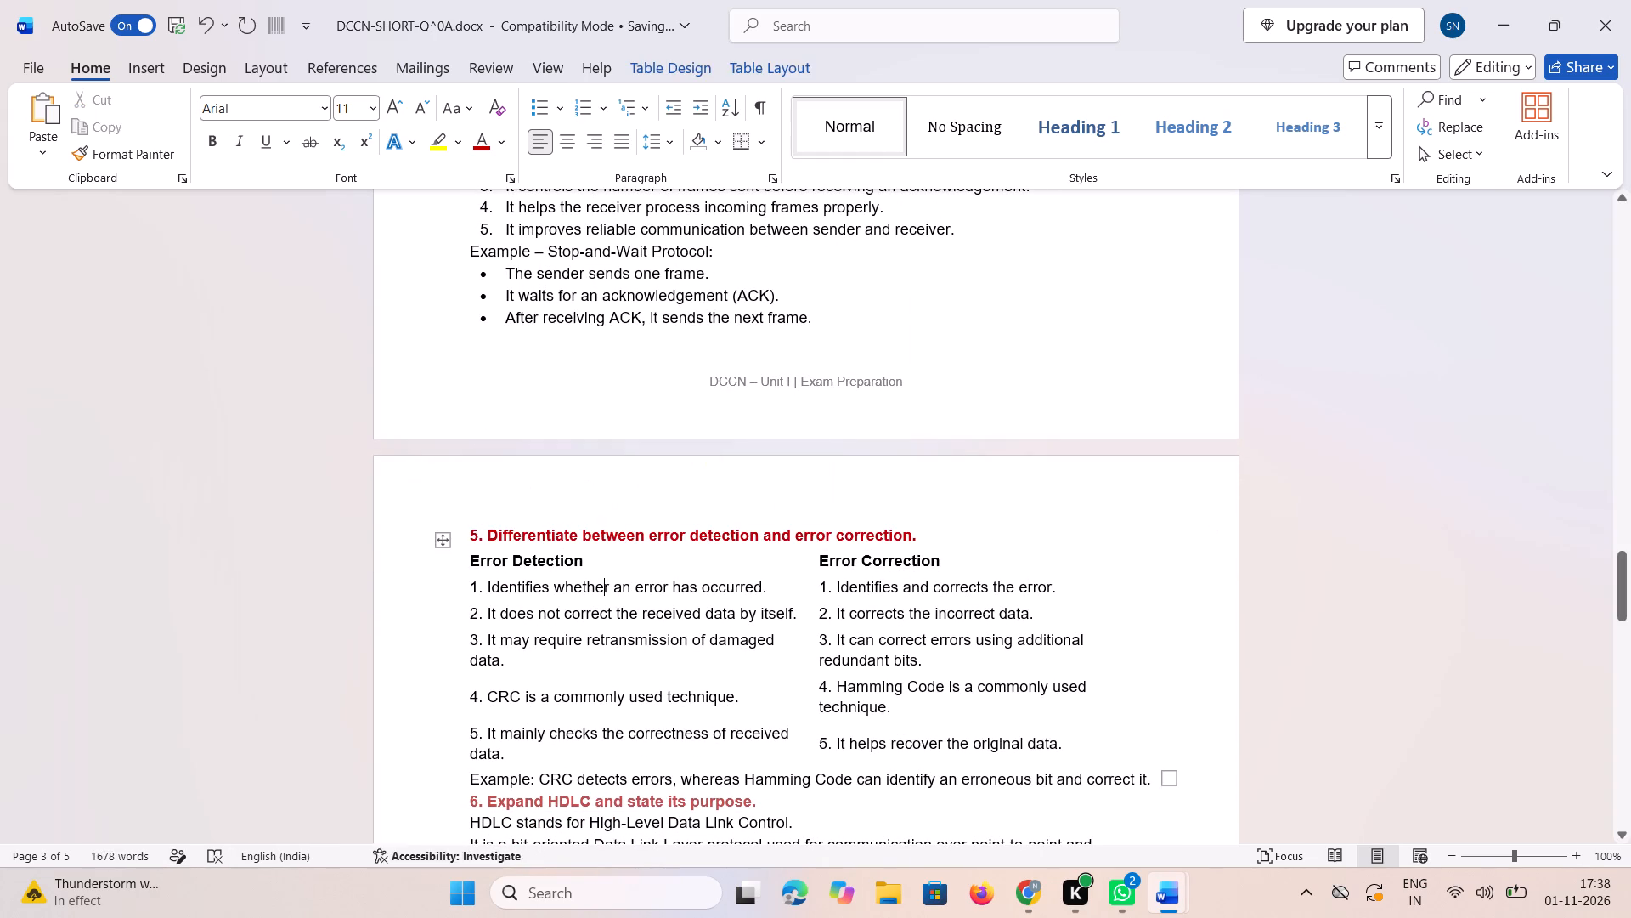
Set the font colour of the question 7 line, "What is the basic principle of Pure ALOHA?", to the same dark red.
scroll(602, 587, "up", 5)
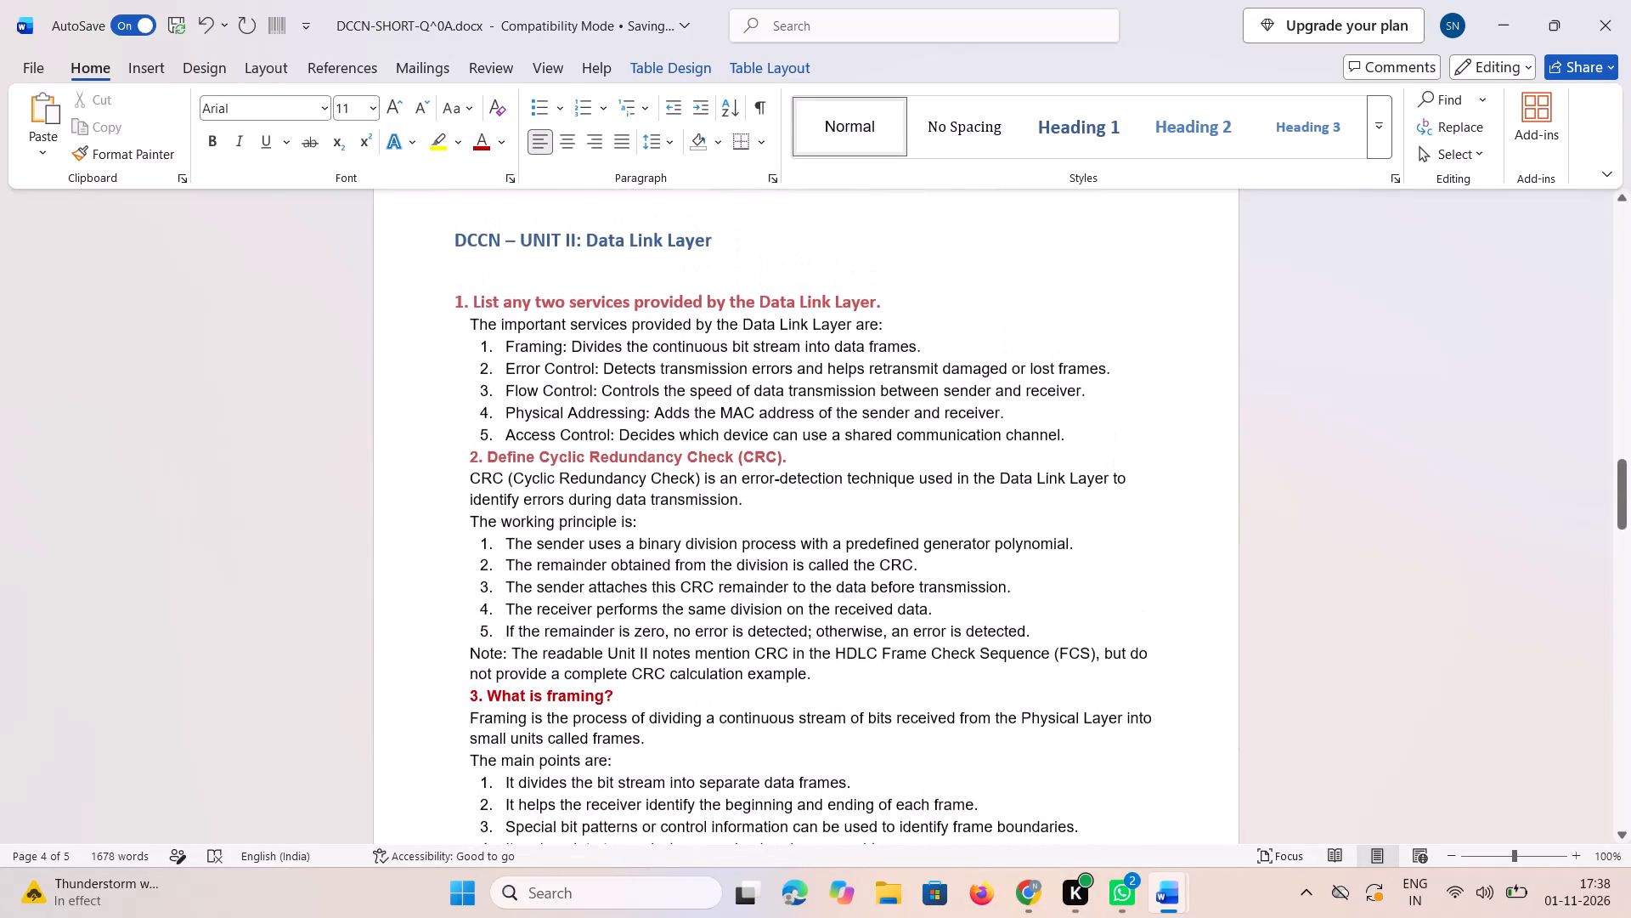
scroll(602, 587, "up", 1)
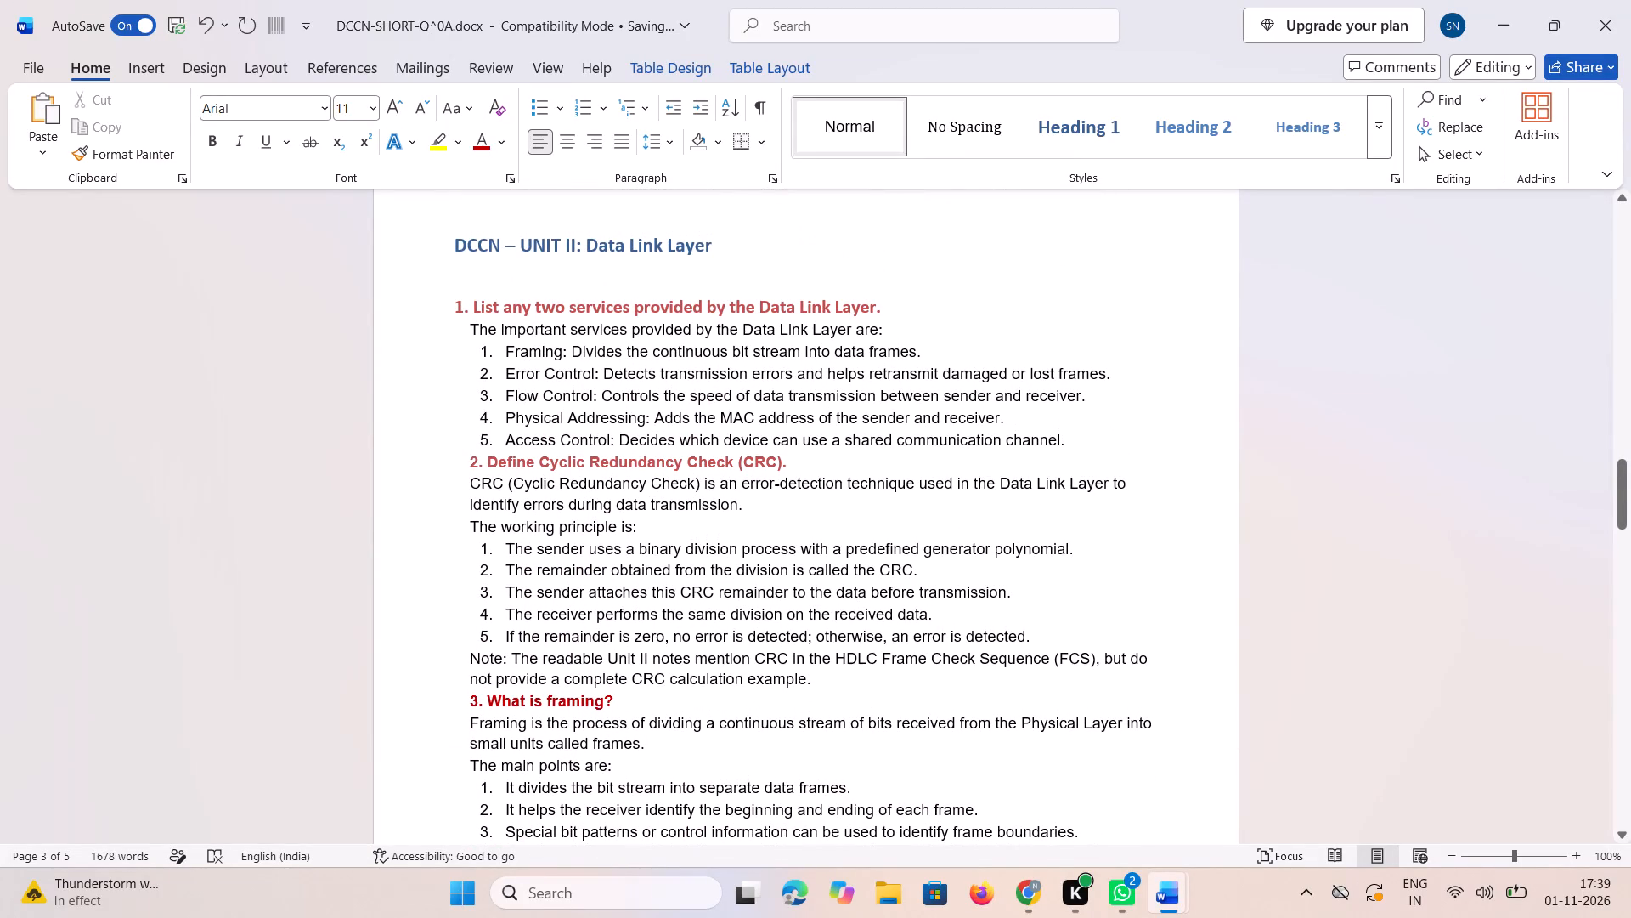
scroll(795, 474, "down", 6)
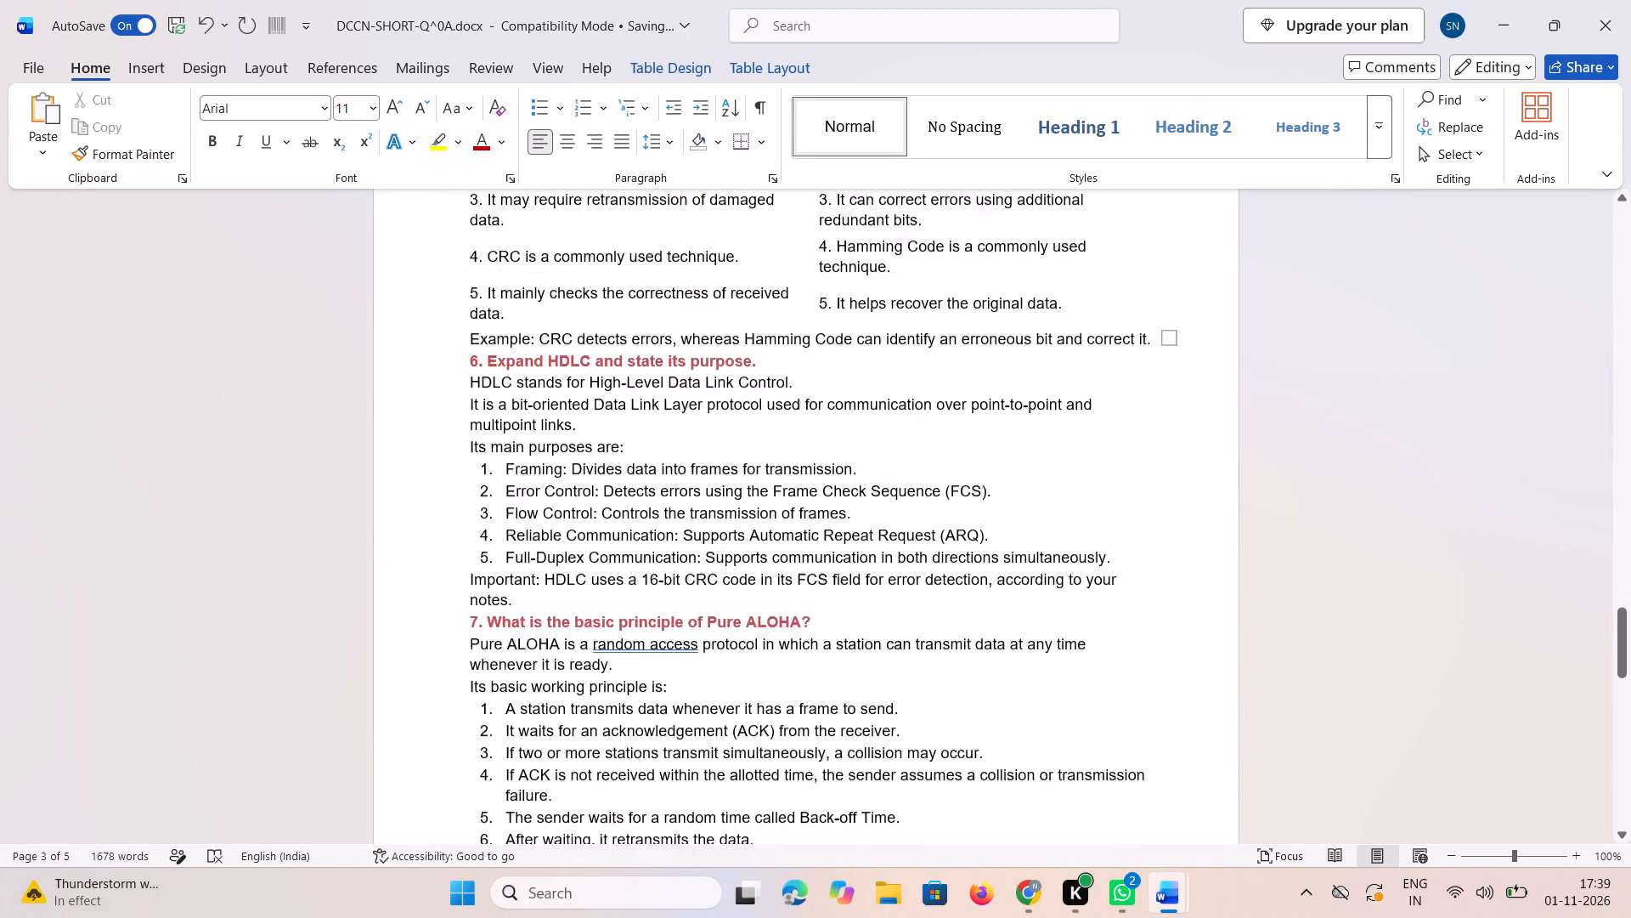
scroll(795, 474, "down", 1)
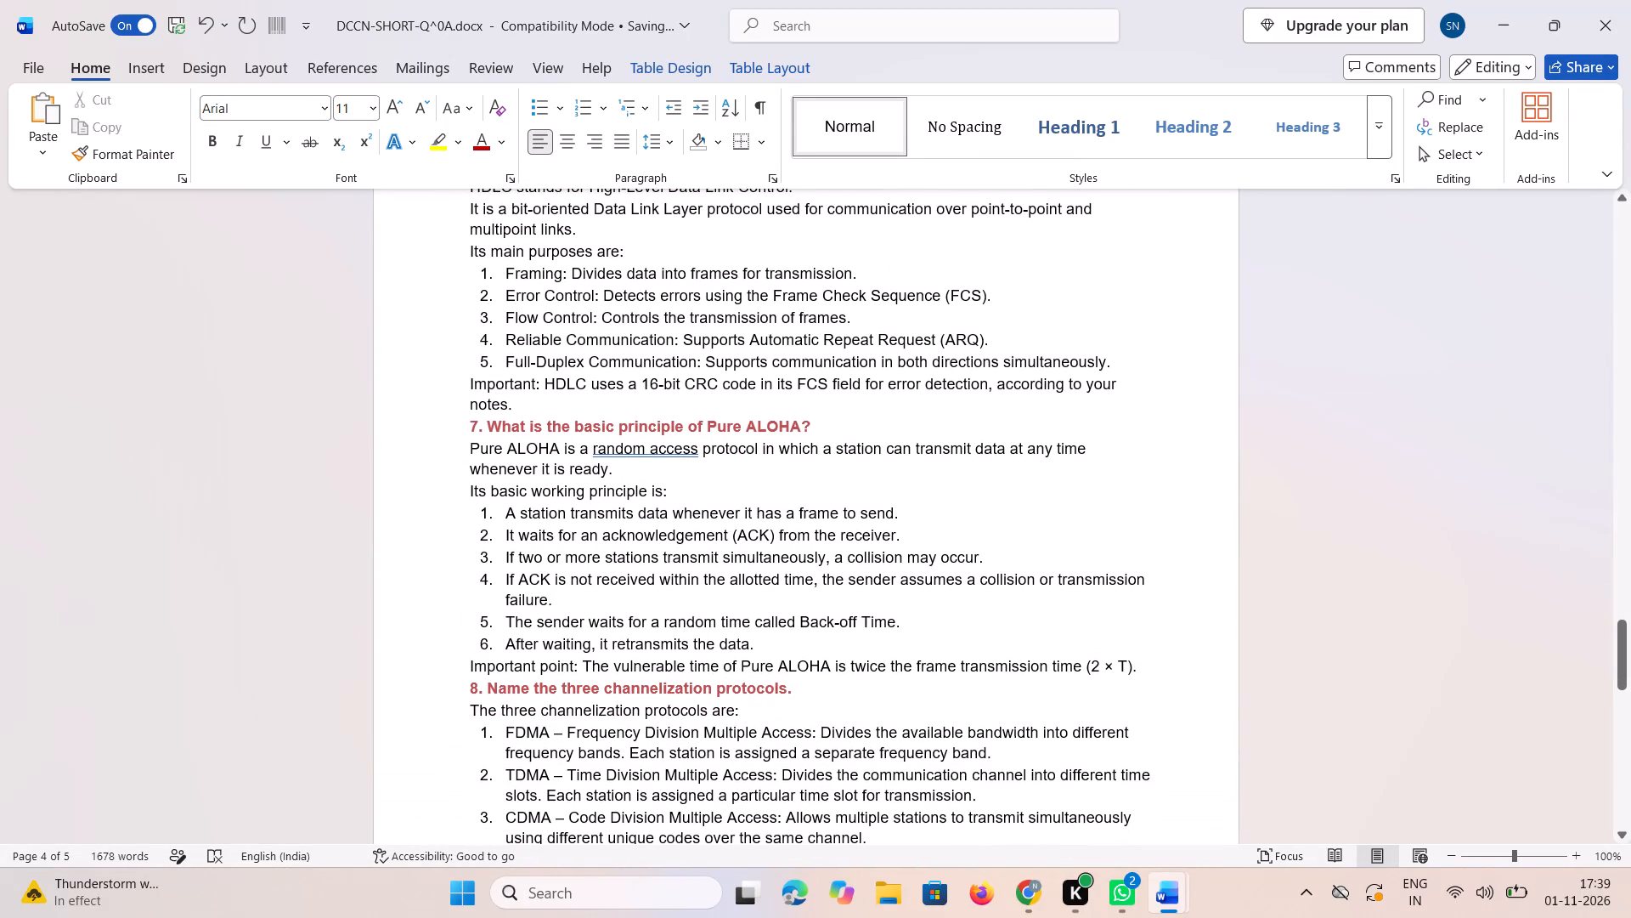
left_click_drag(810, 422, 453, 428)
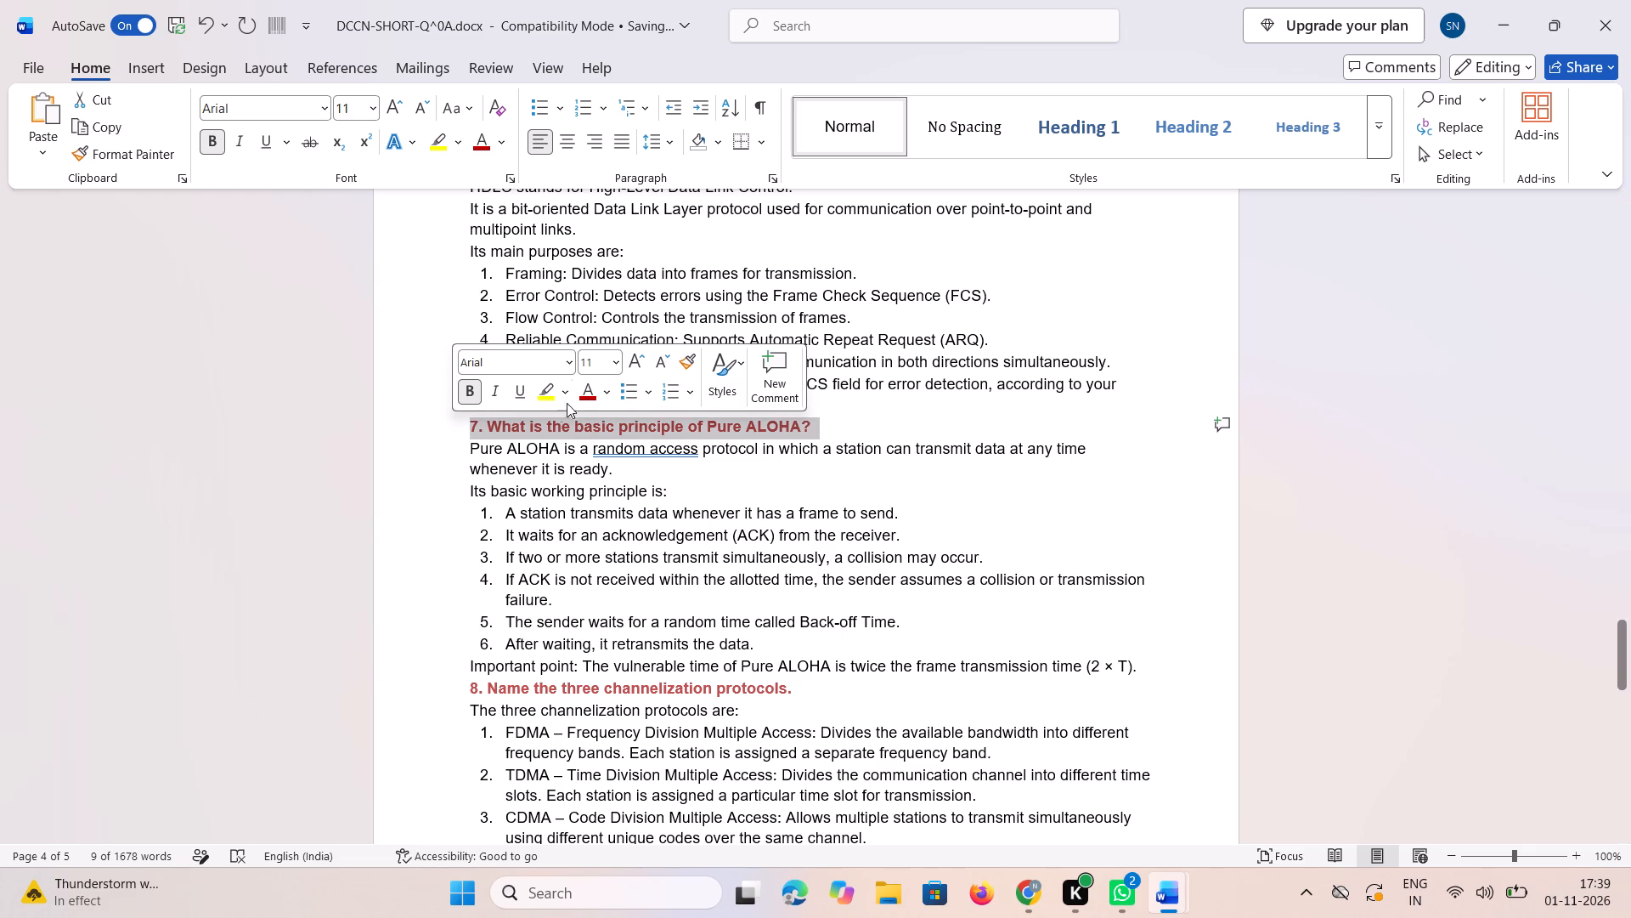
left_click(590, 393)
left_click(574, 484)
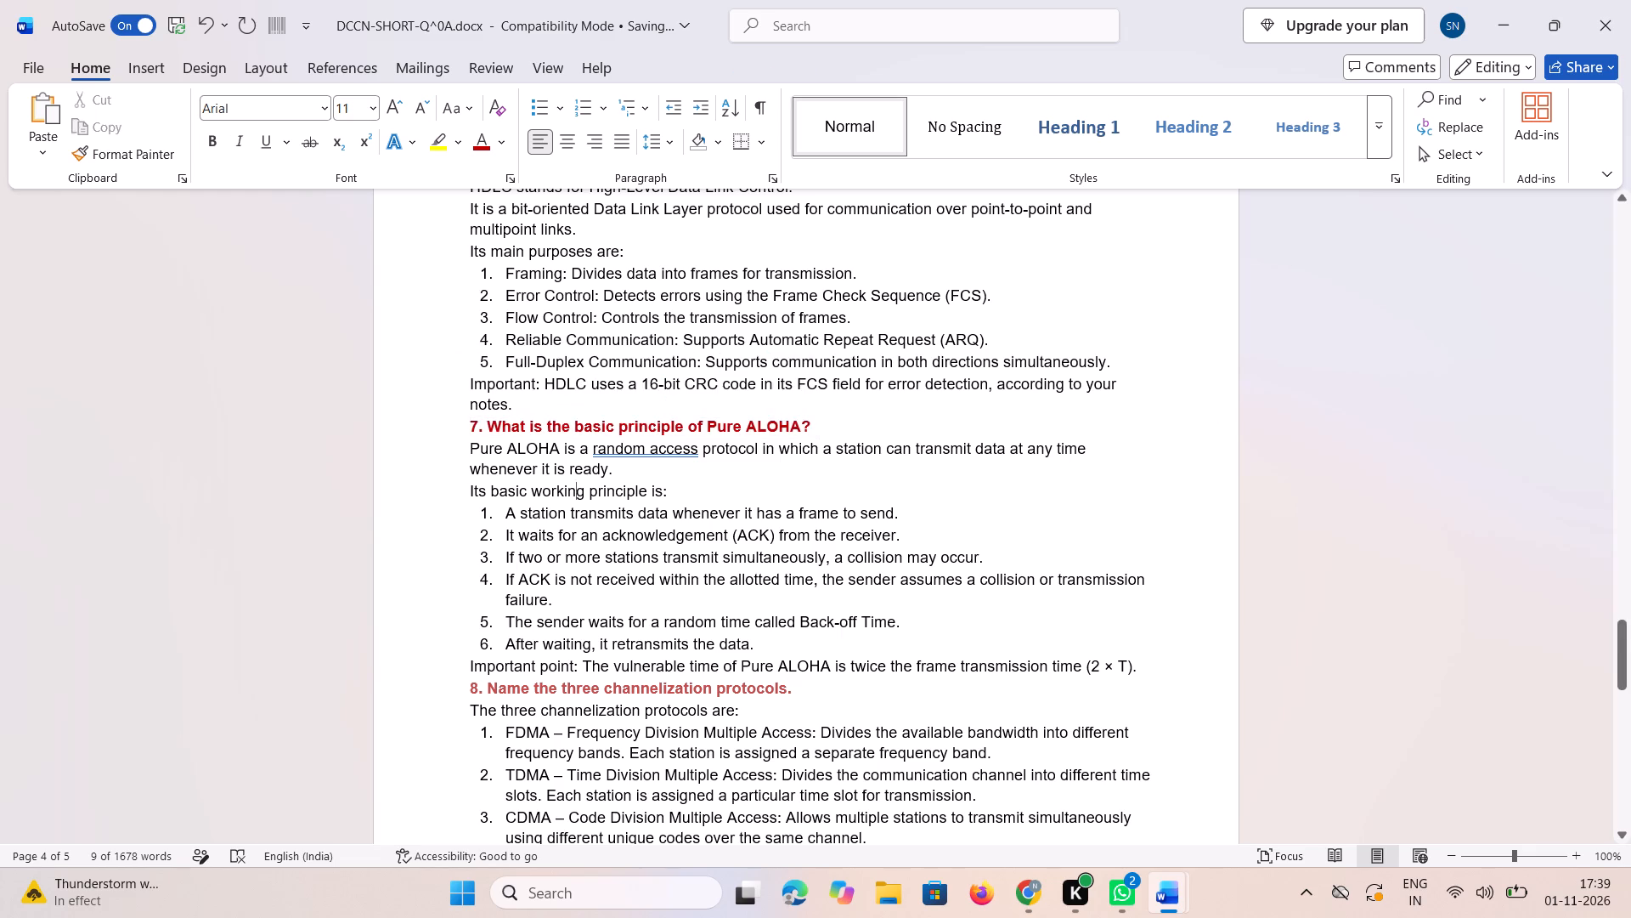
Set the font colour of the question 10 line, "Why is the RTS/CTS mechanism used in IEEE 802.11 MAC protocol?", to the same dark red.
scroll(574, 484, "down", 3)
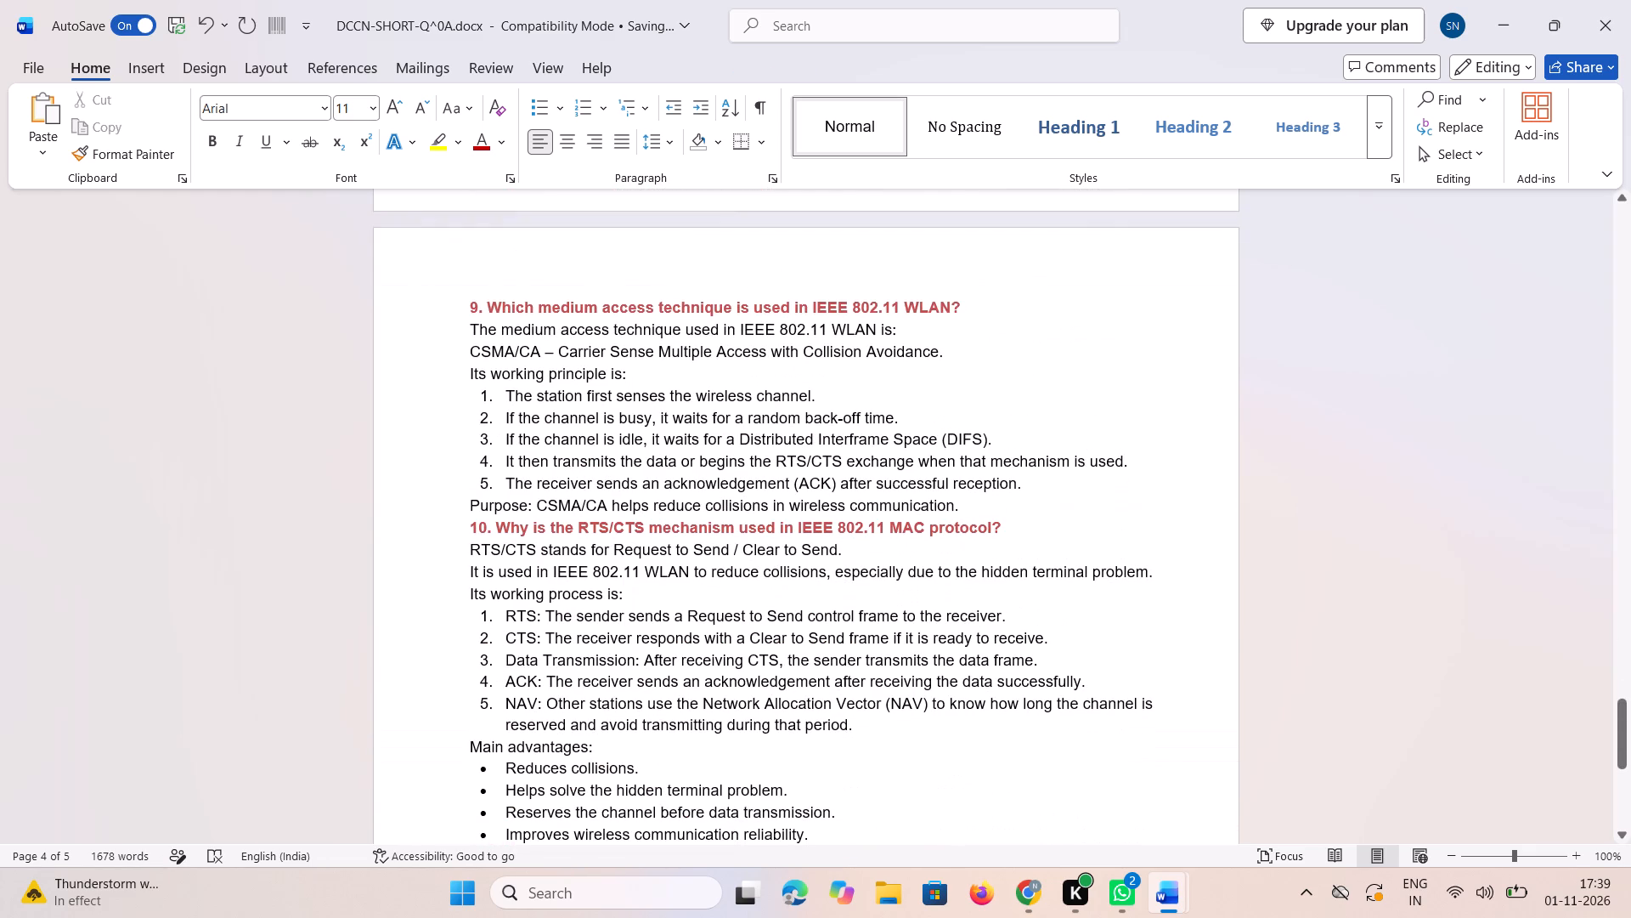
left_click_drag(1007, 526, 916, 531)
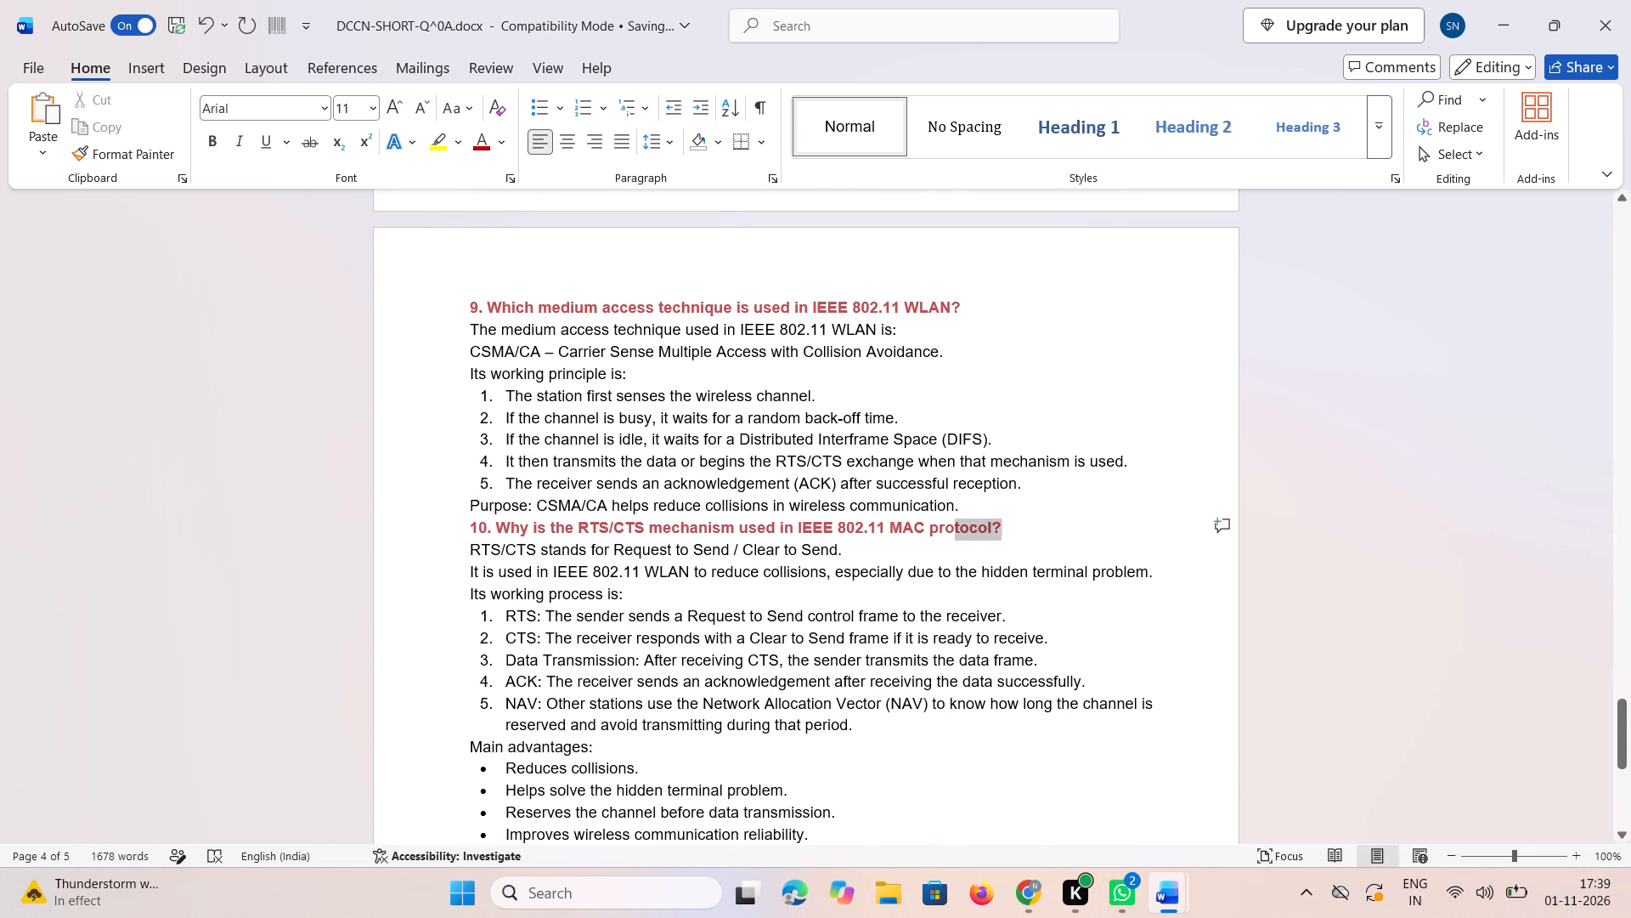
left_click_drag(916, 531, 471, 531)
left_click(603, 495)
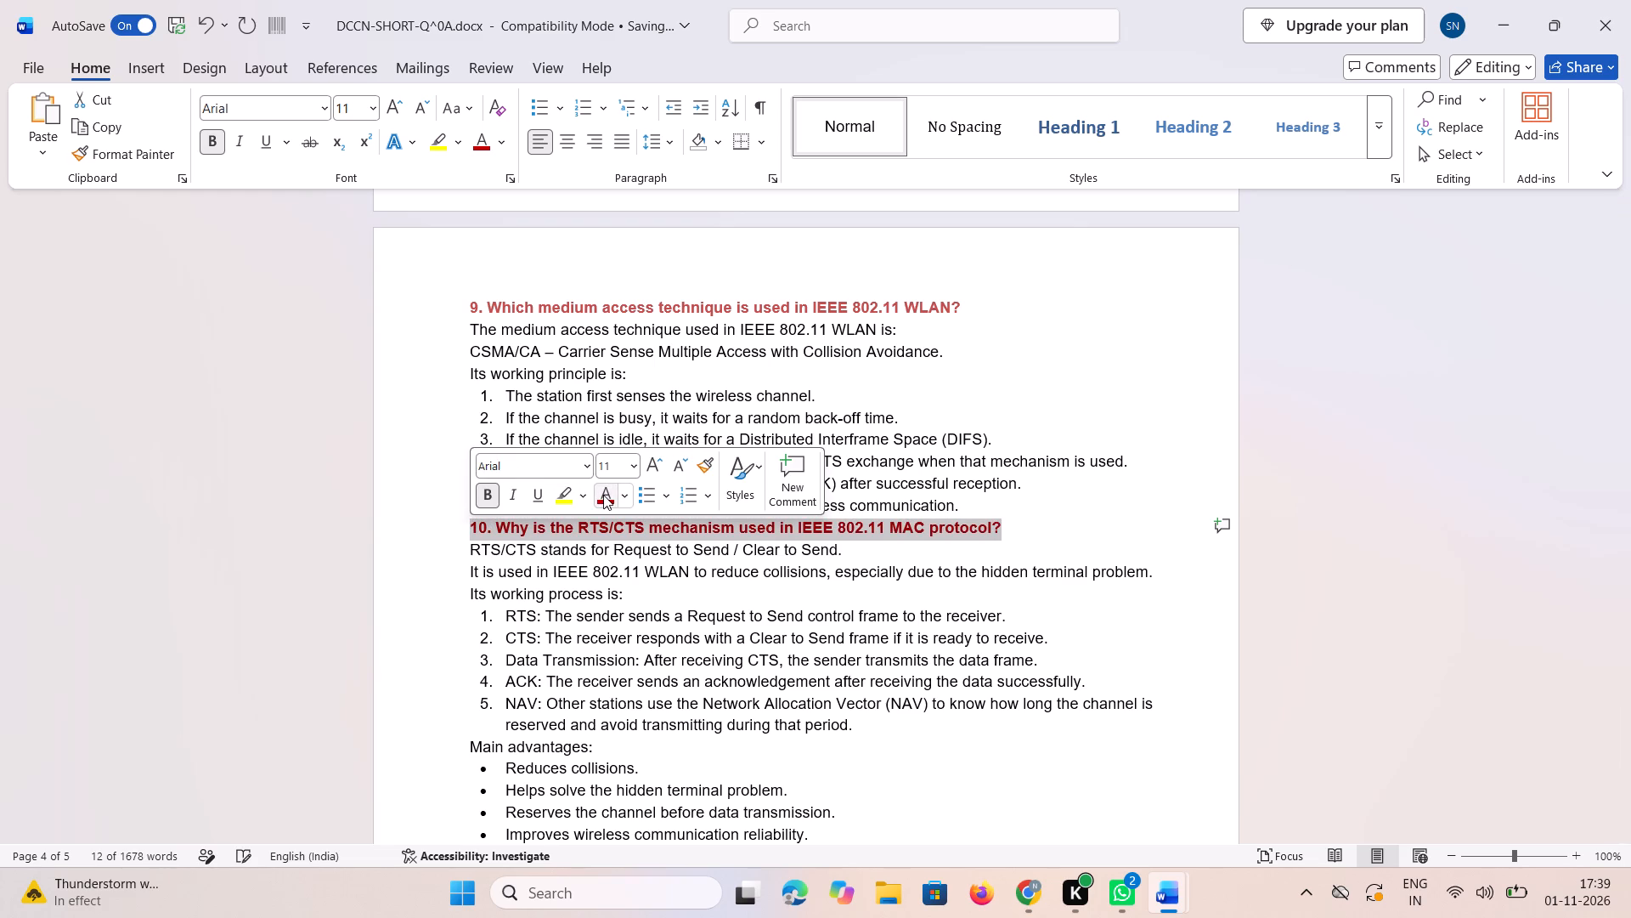
left_click(601, 589)
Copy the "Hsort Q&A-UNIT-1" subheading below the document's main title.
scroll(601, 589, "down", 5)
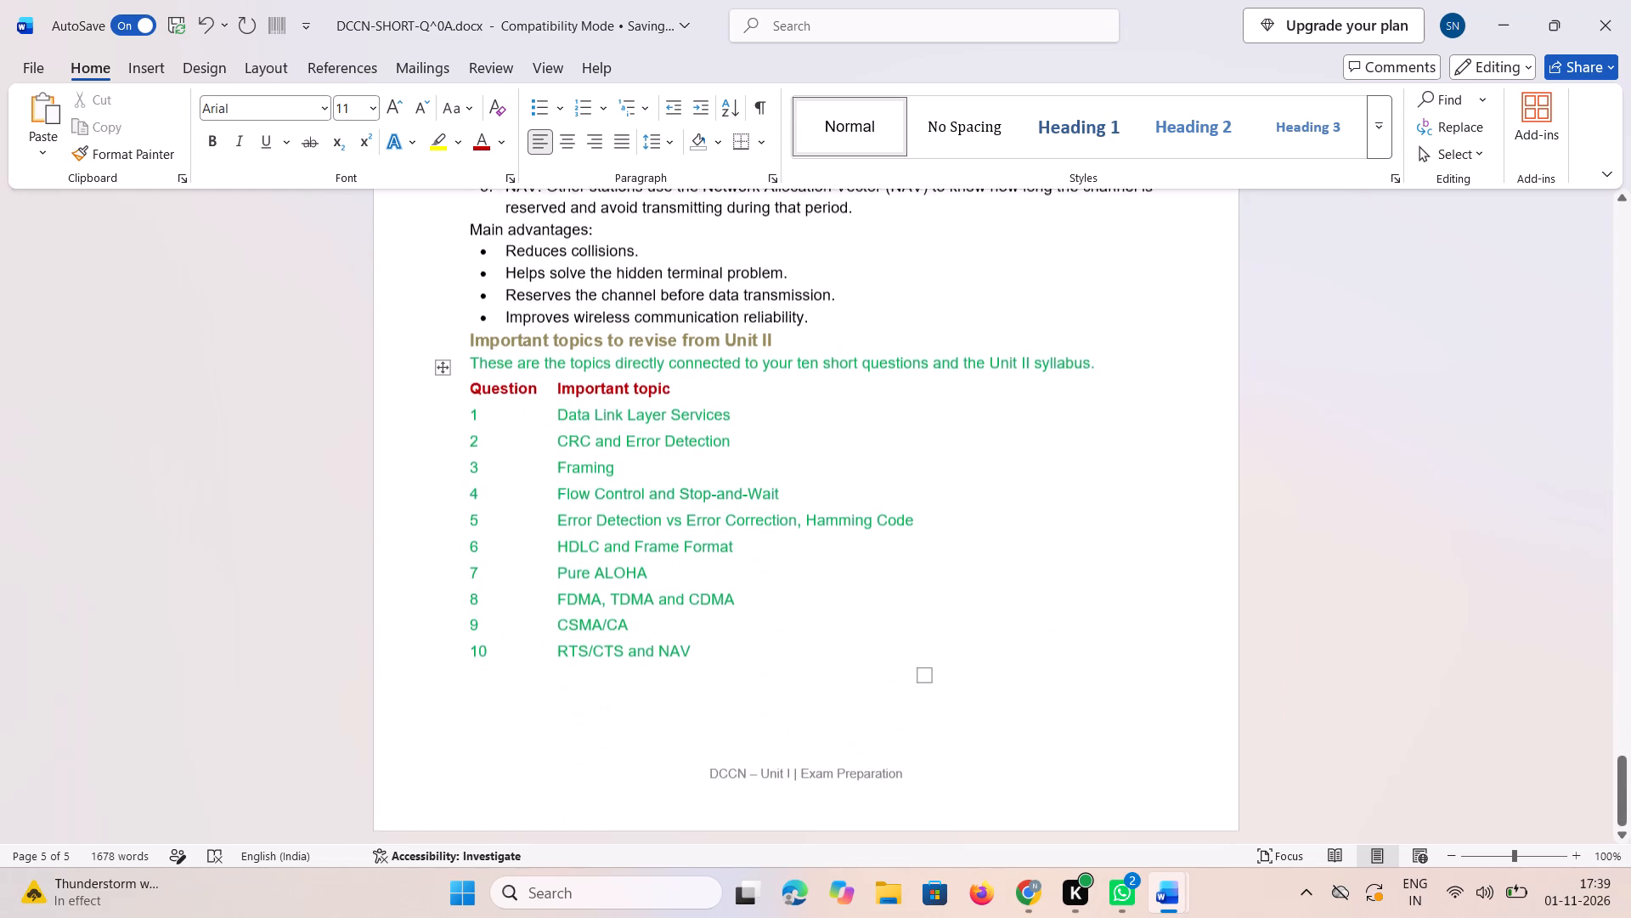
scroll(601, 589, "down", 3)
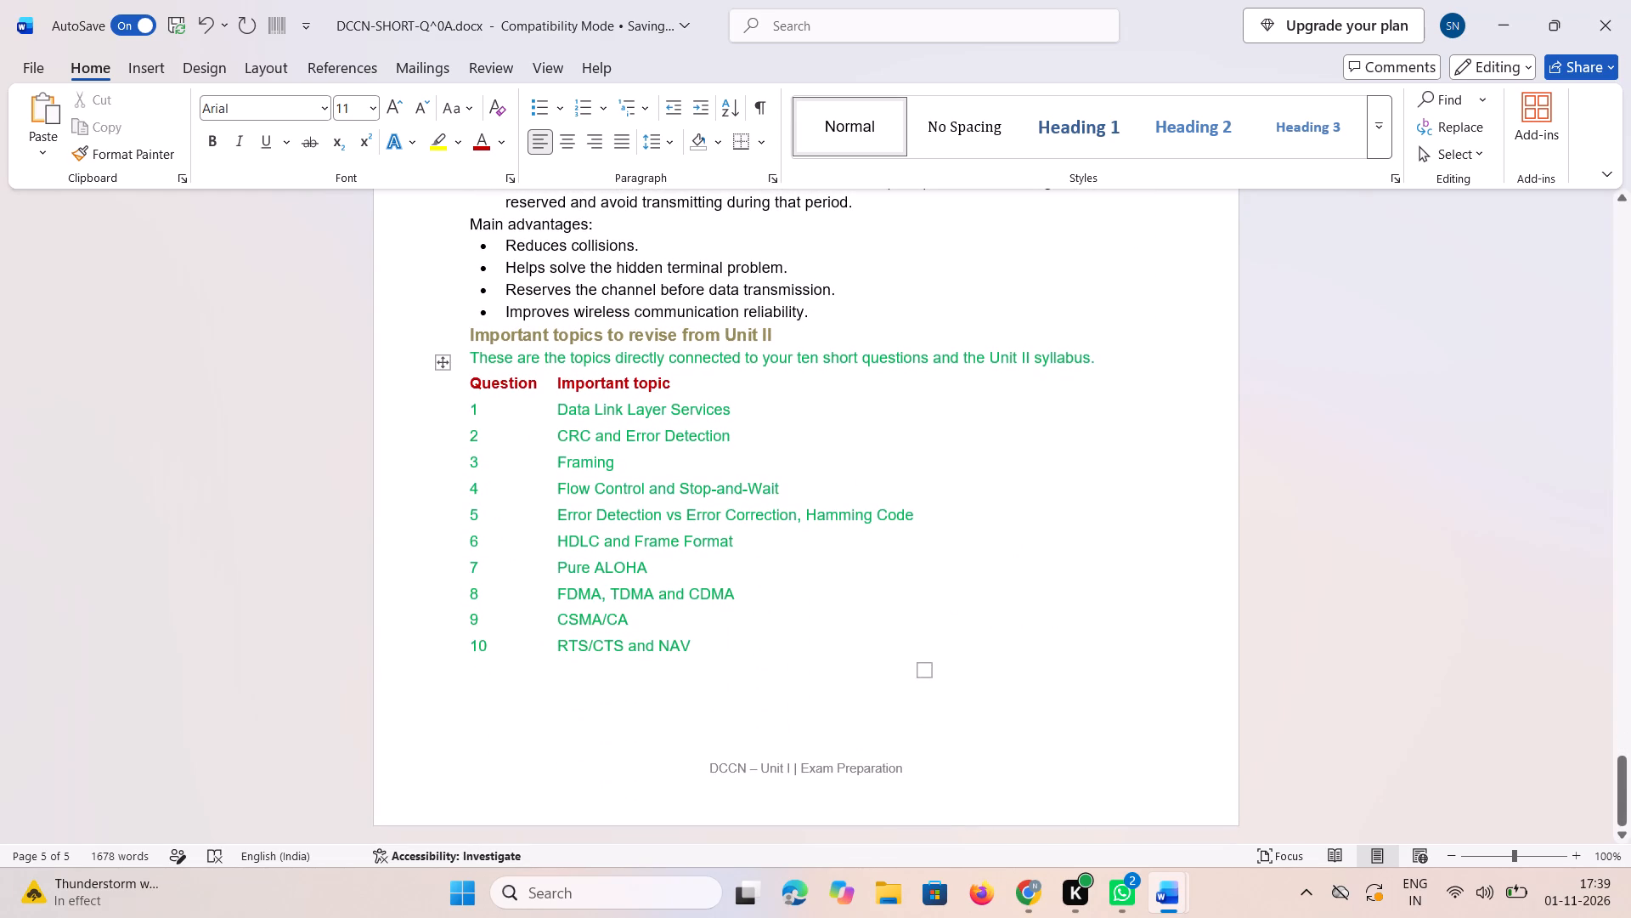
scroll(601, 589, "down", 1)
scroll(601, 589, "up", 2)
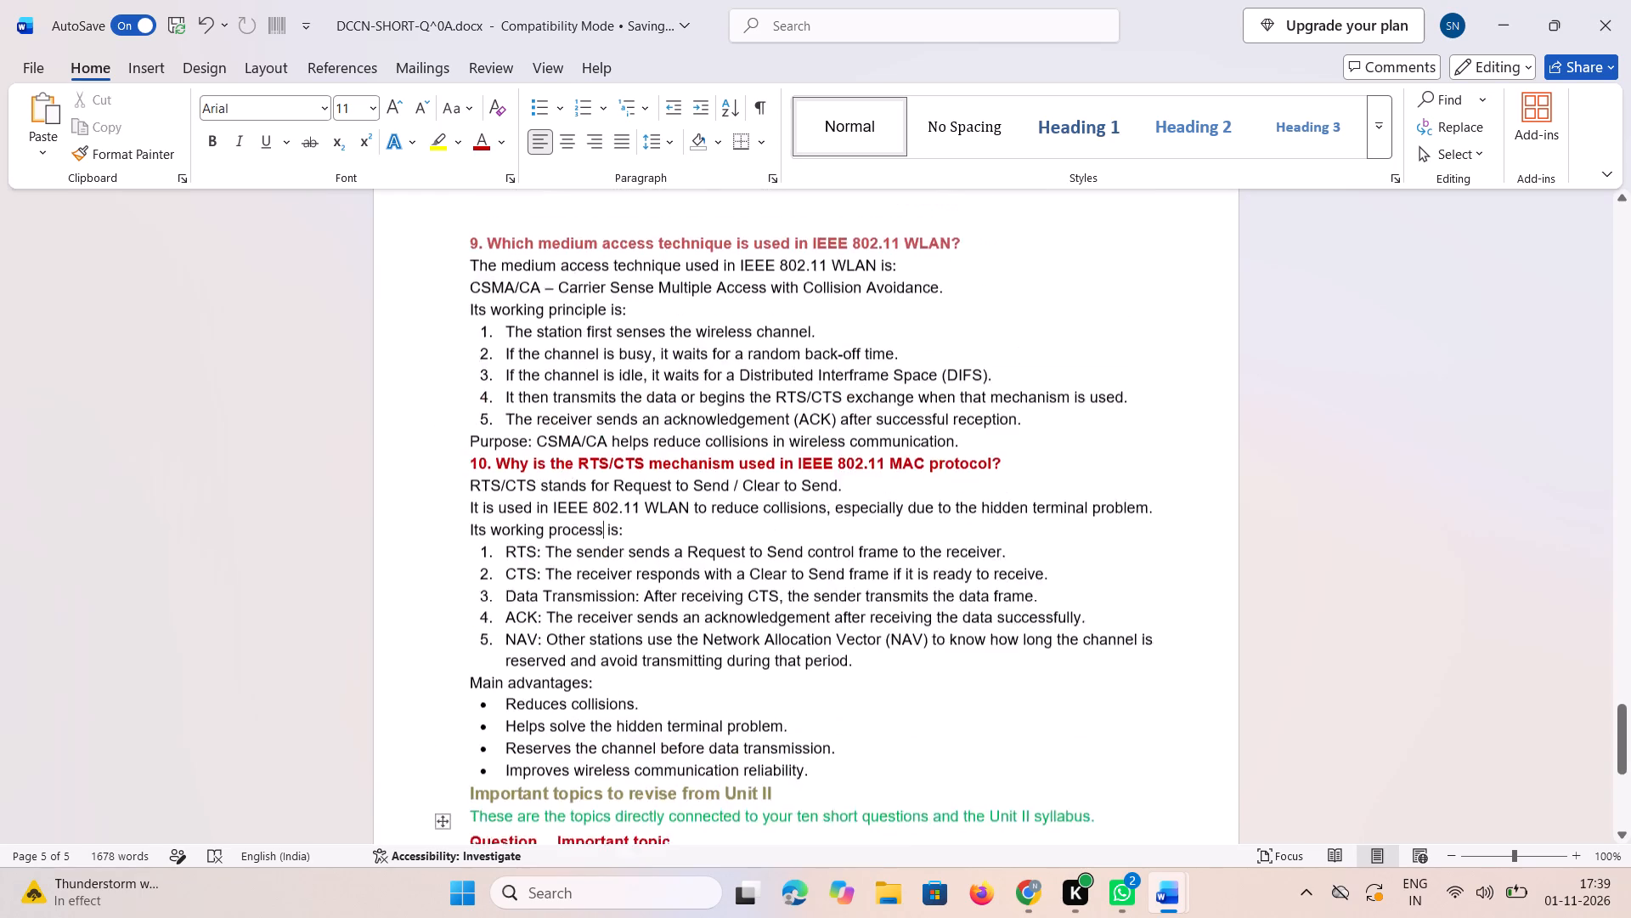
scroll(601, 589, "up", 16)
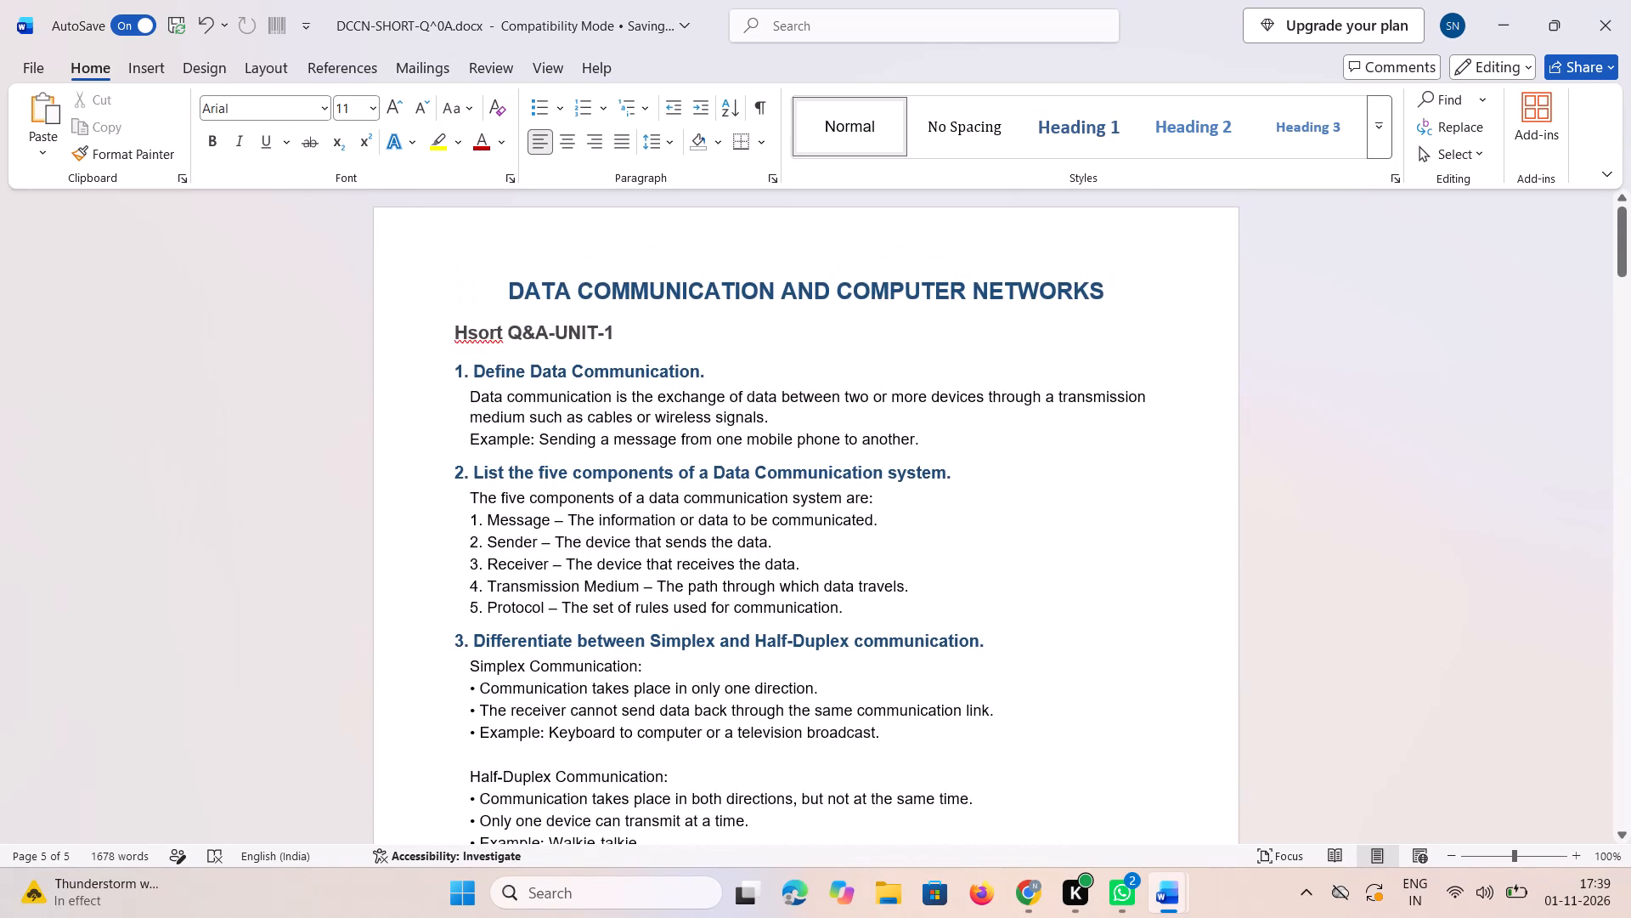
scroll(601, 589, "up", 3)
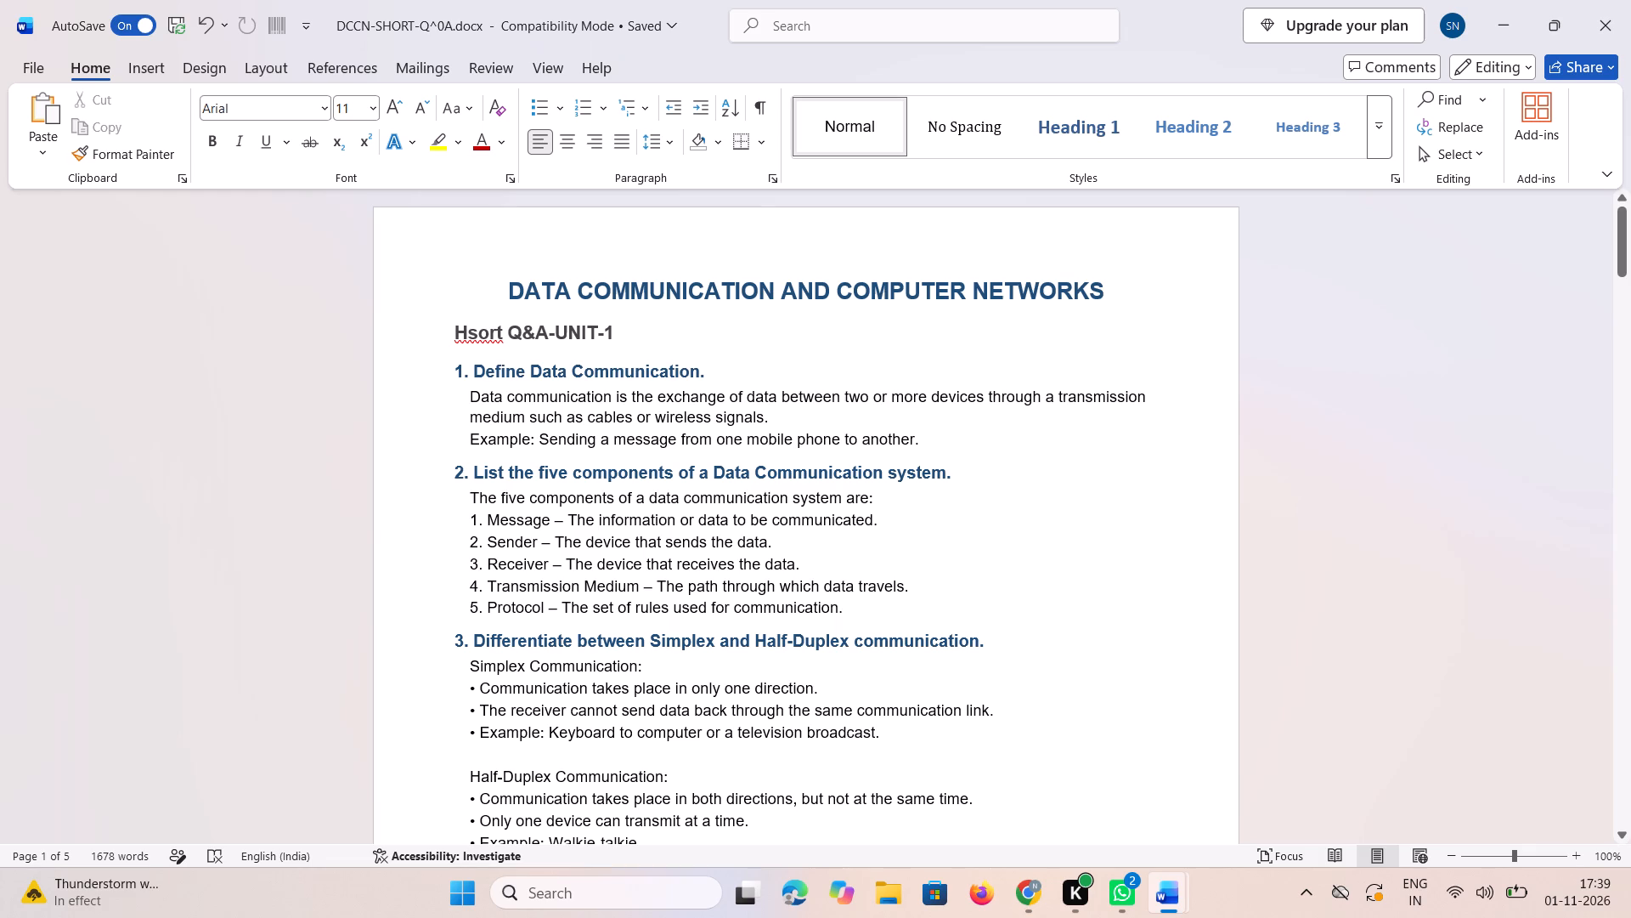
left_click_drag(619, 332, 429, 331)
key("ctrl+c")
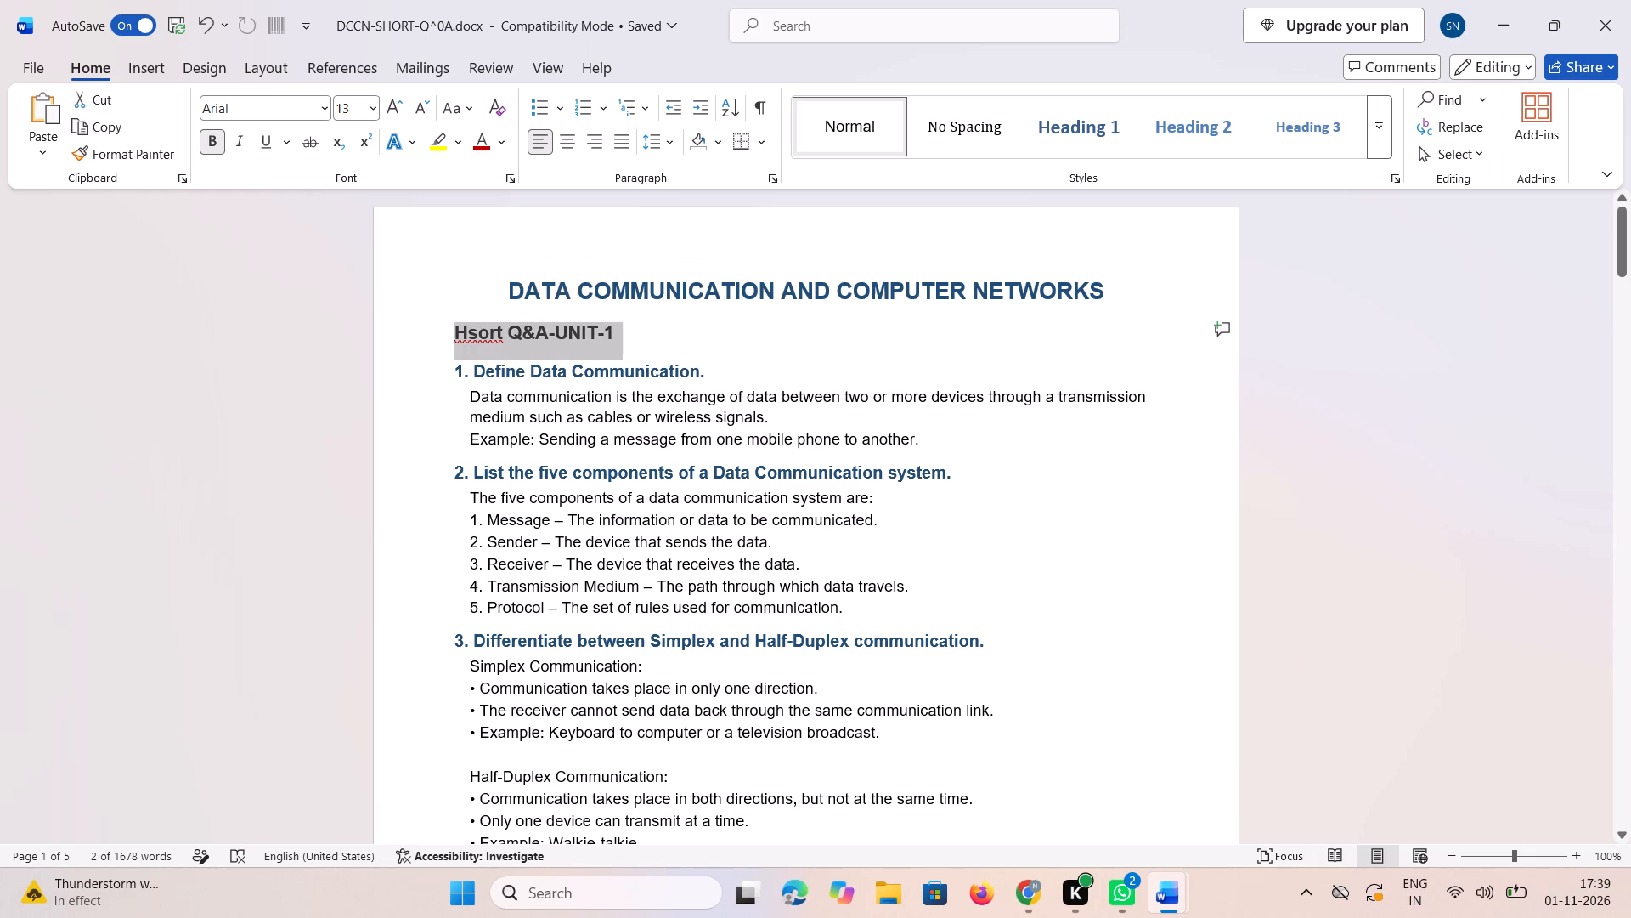
Look through the whole document from Unit I to the Unit II revision topics, checking the unit titles and question headings.
scroll(776, 529, "down", 7)
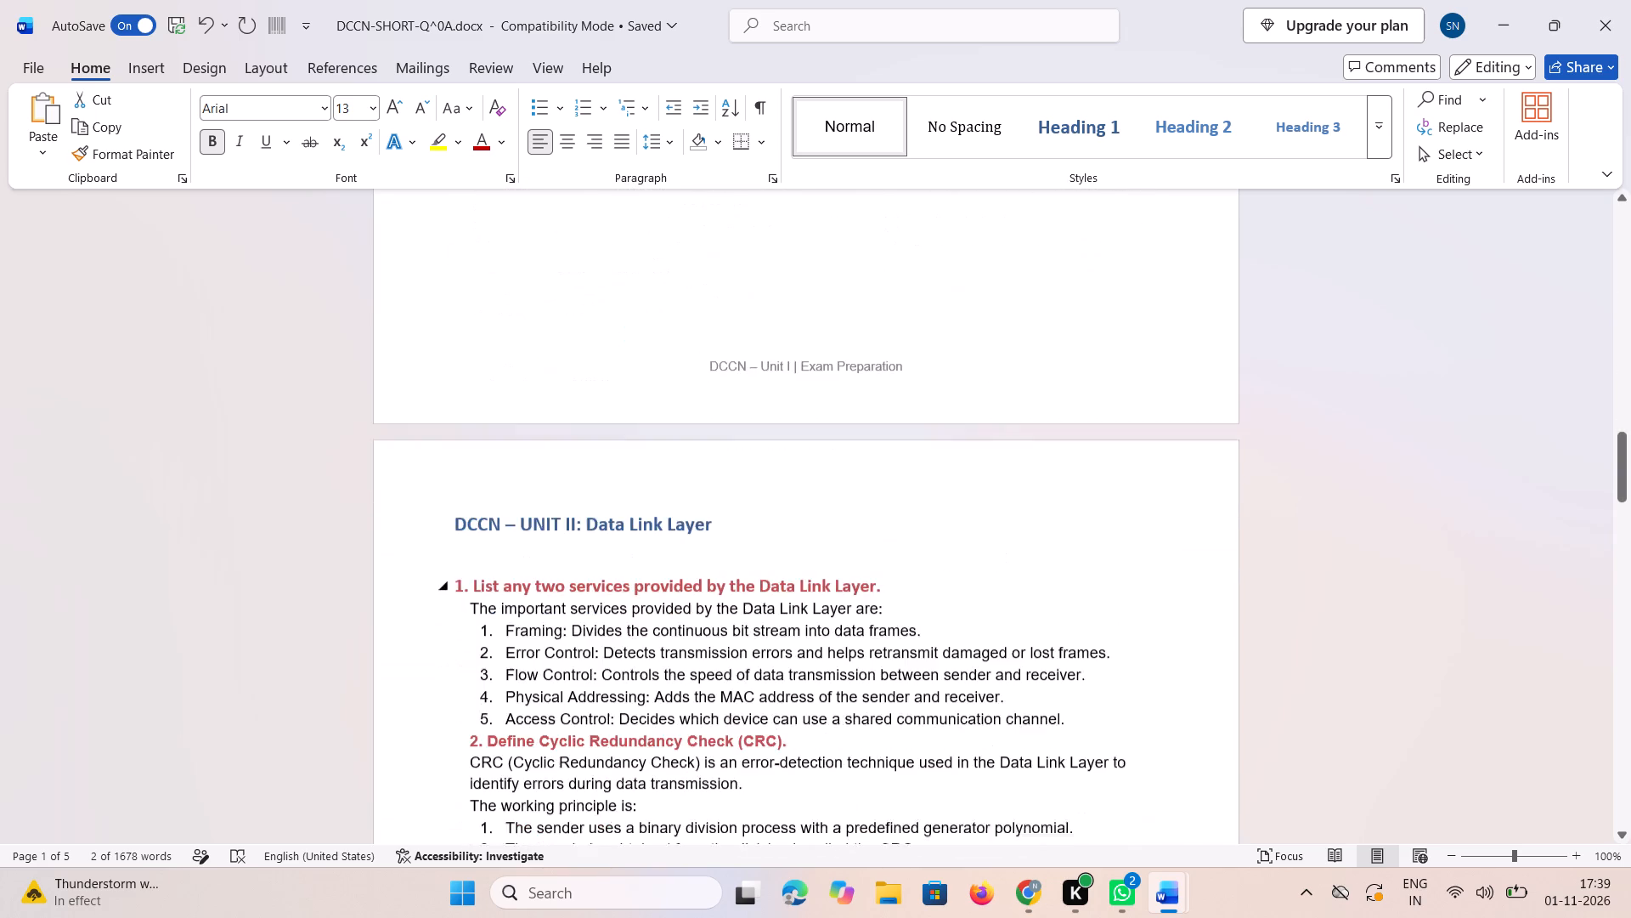
scroll(776, 529, "down", 4)
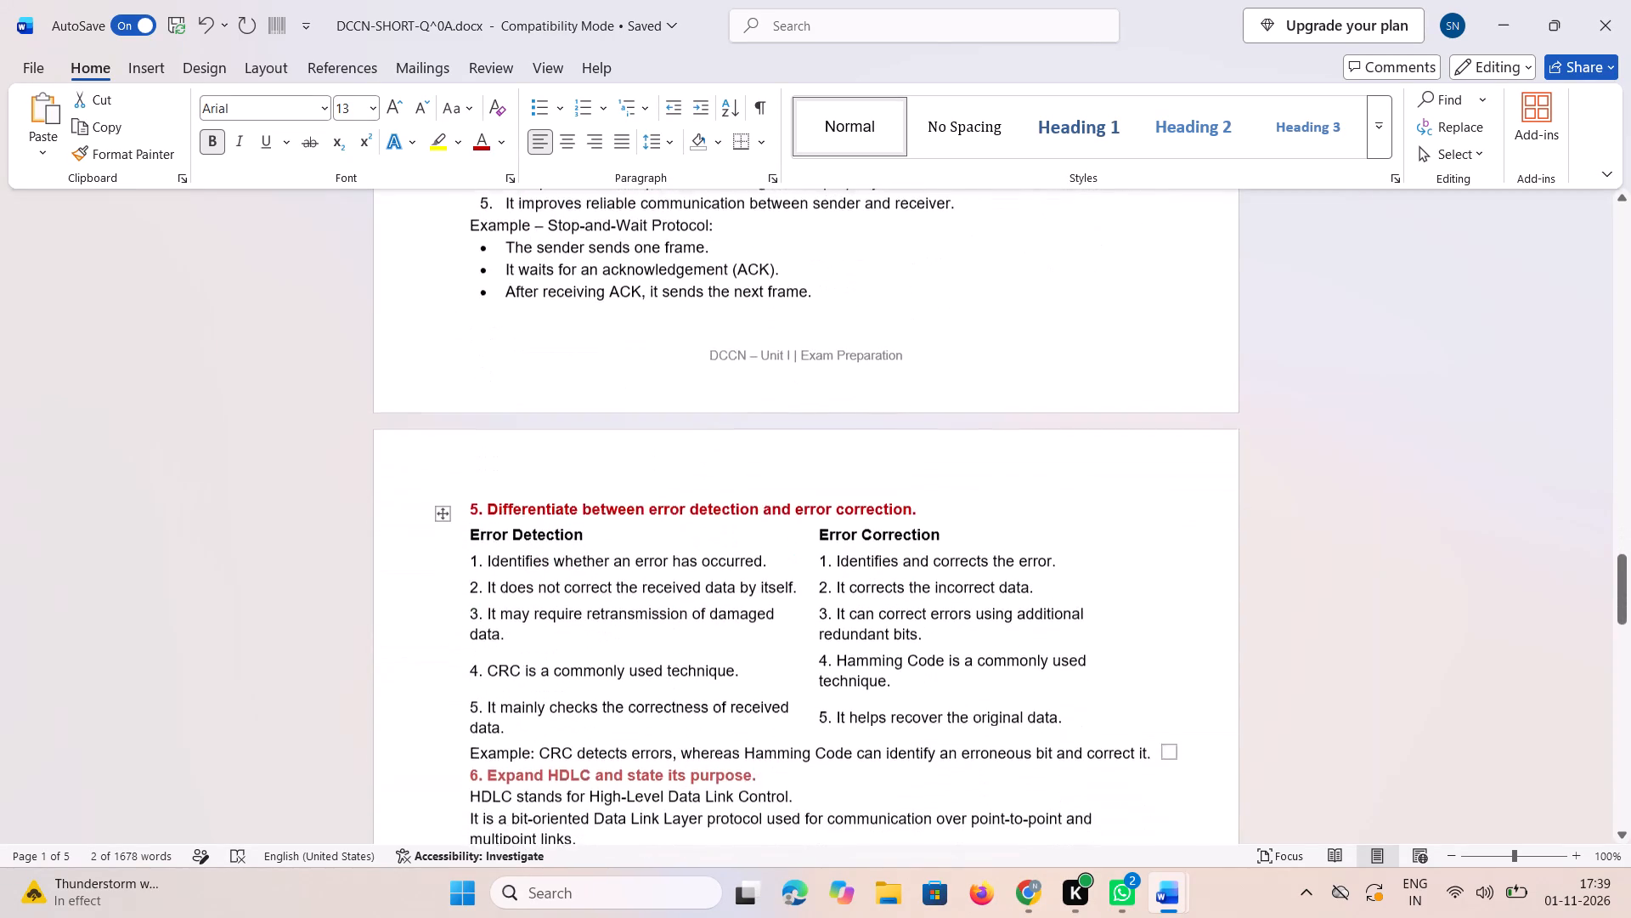
scroll(776, 529, "down", 12)
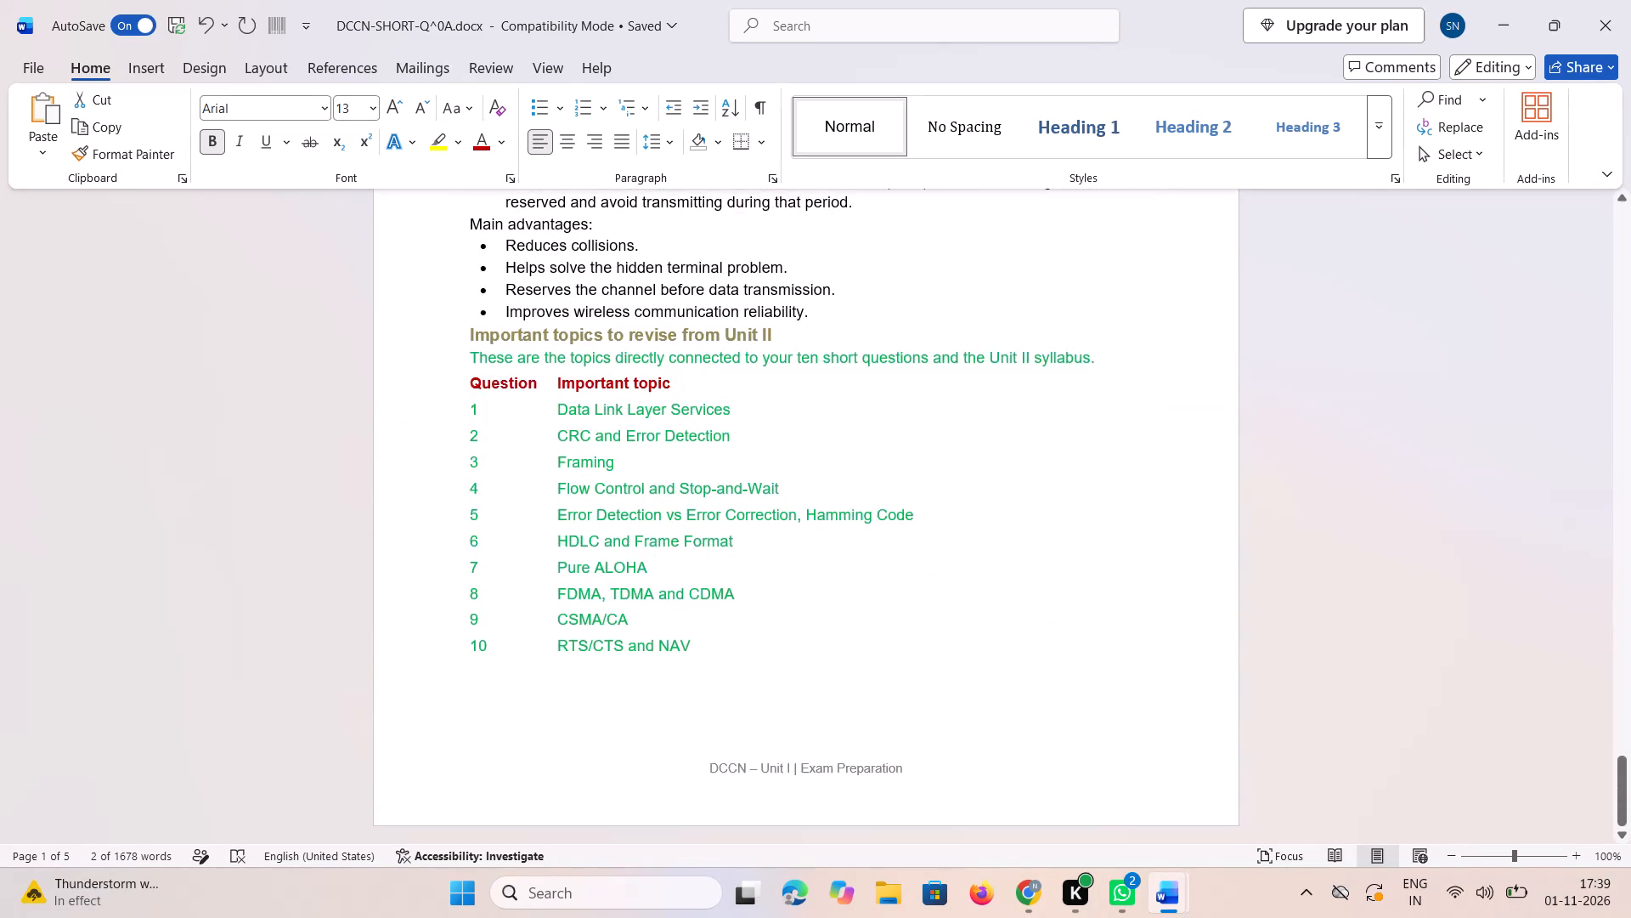
scroll(776, 529, "up", 9)
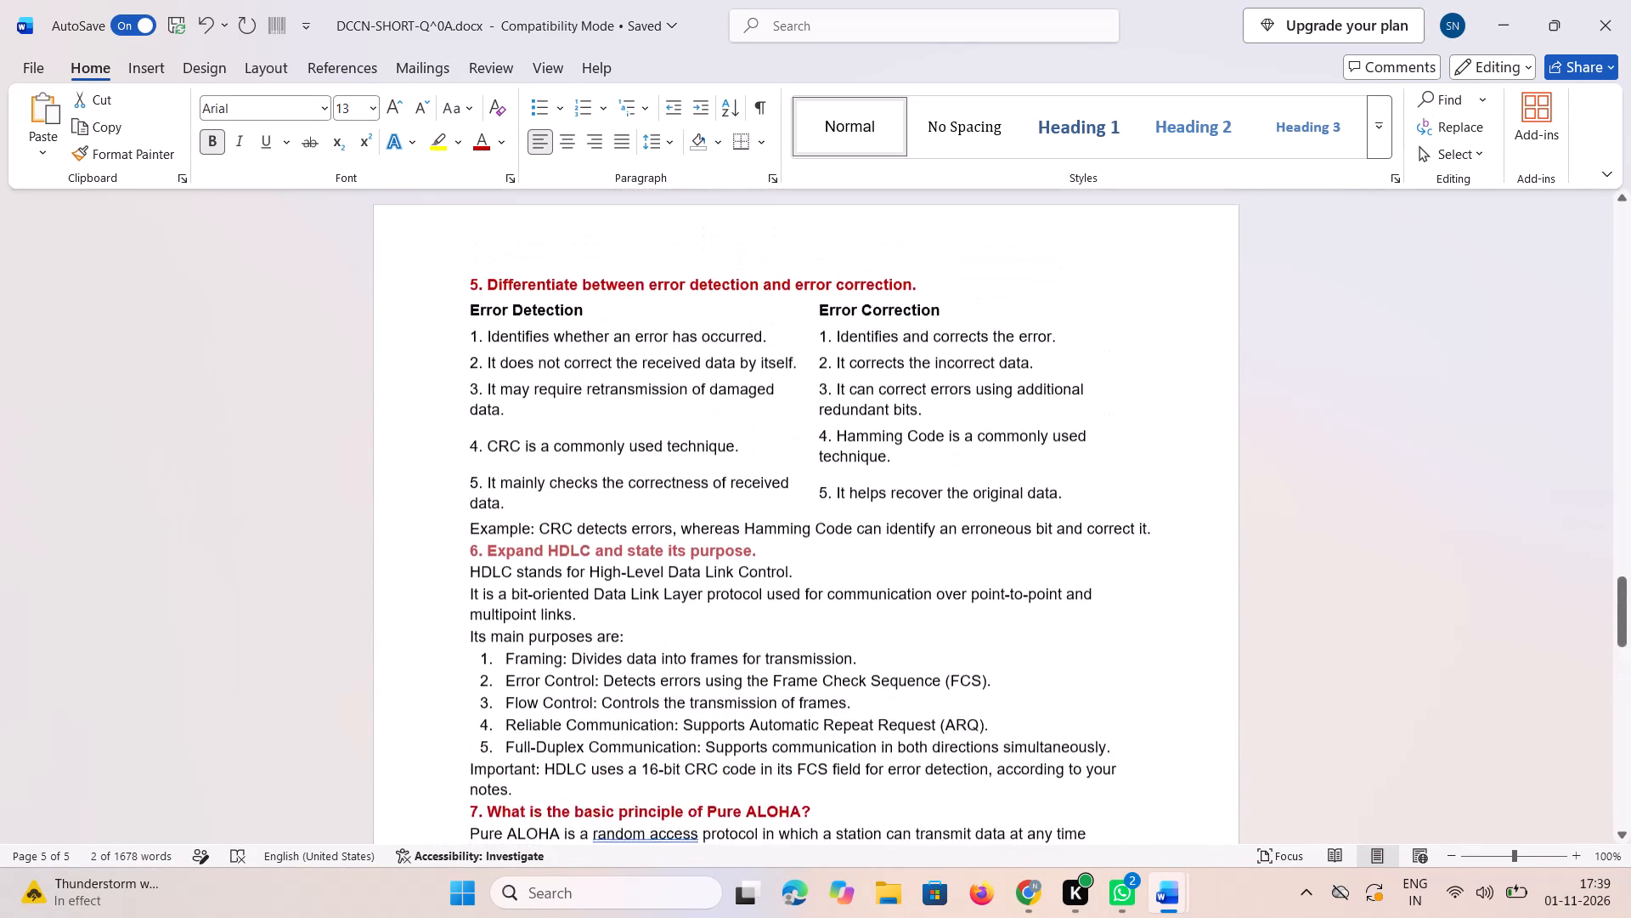
scroll(776, 529, "up", 7)
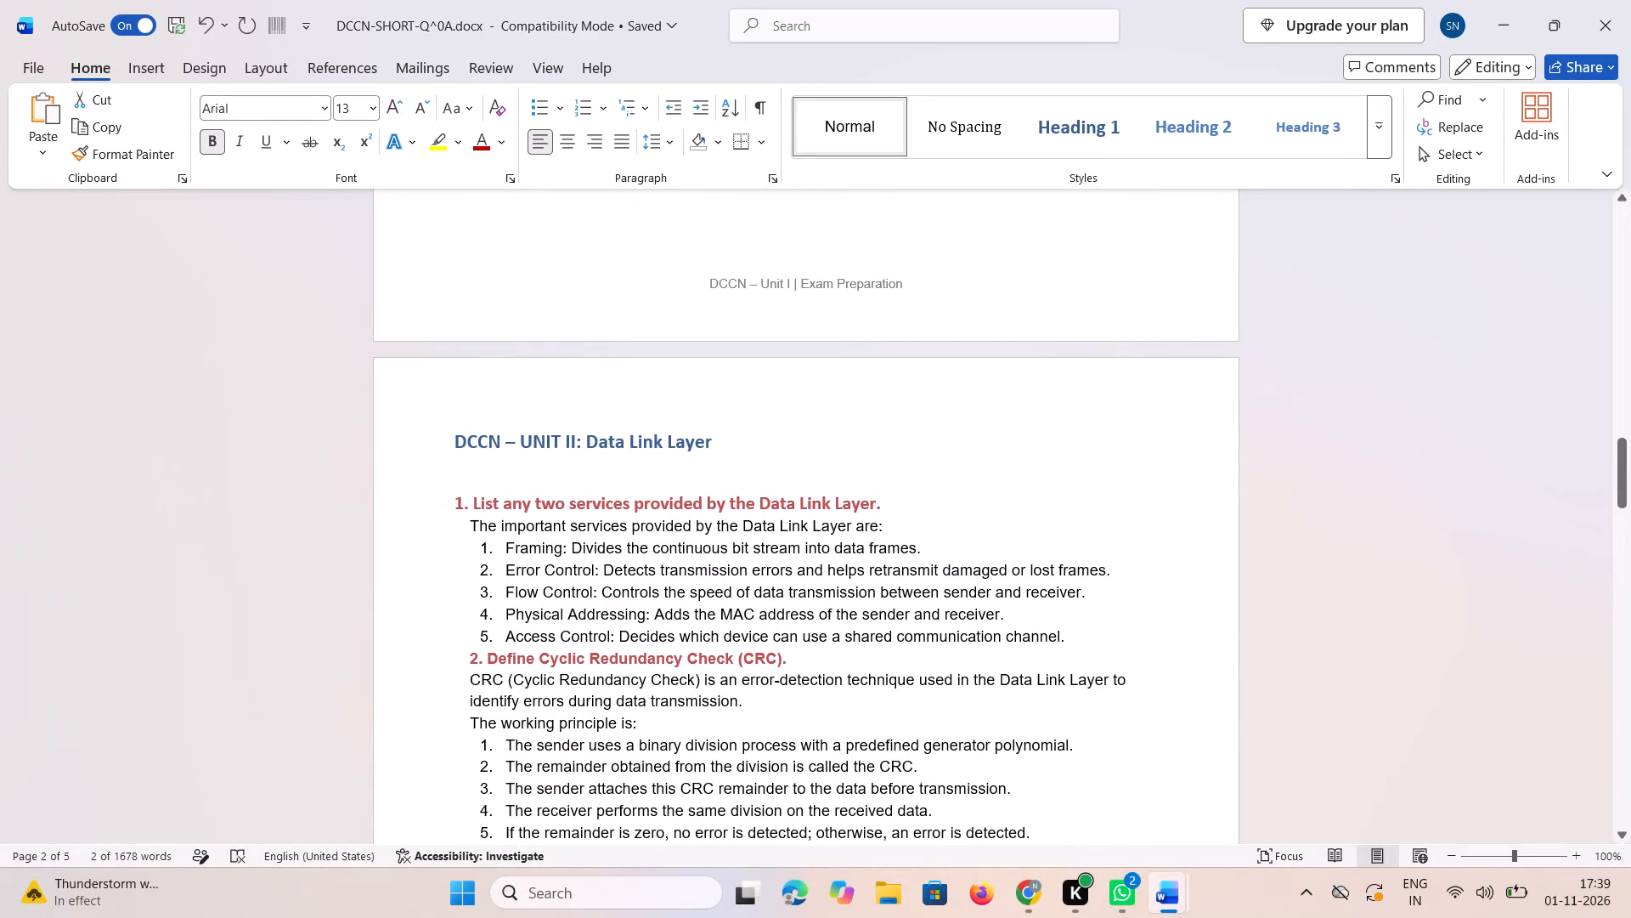
scroll(765, 467, "up", 9)
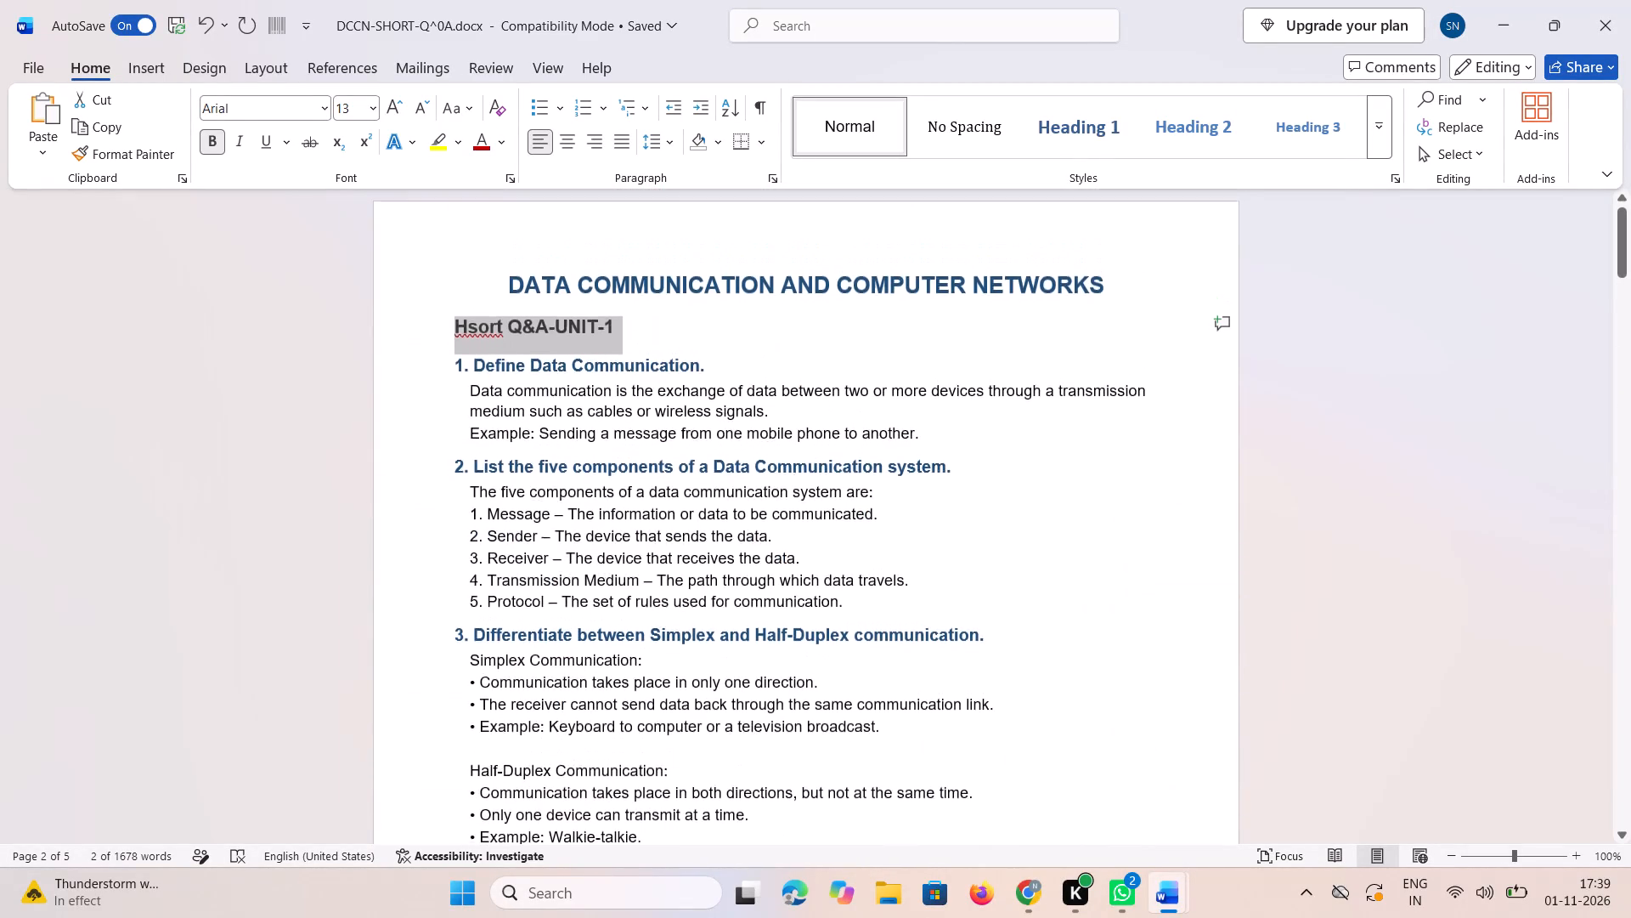
scroll(765, 467, "up", 1)
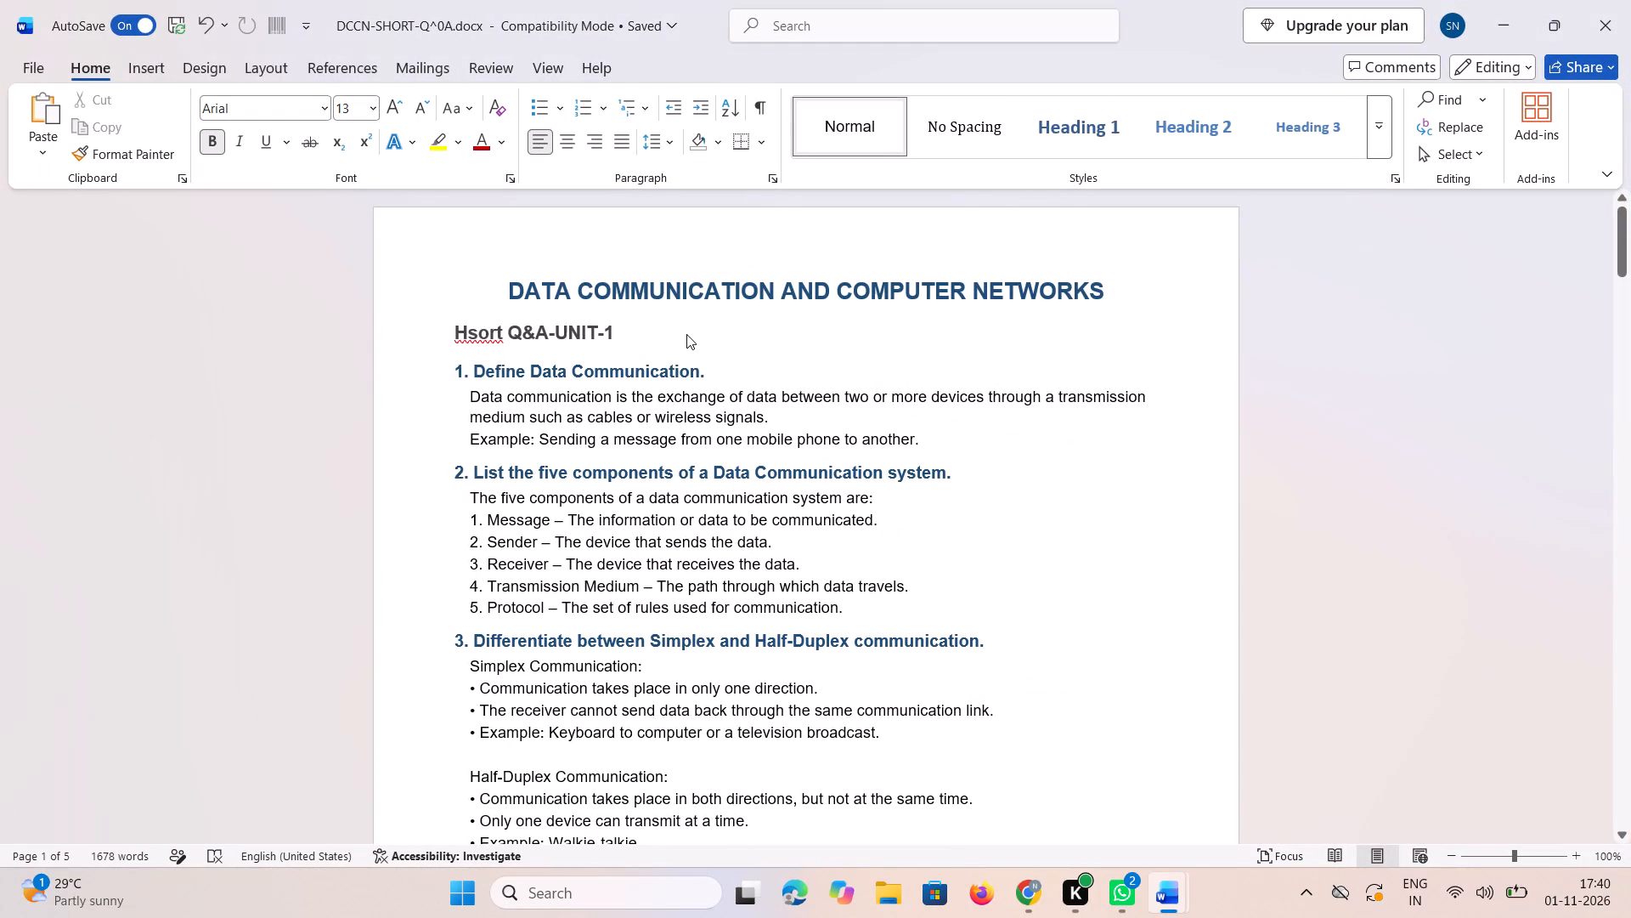
key("shift+braceleft")
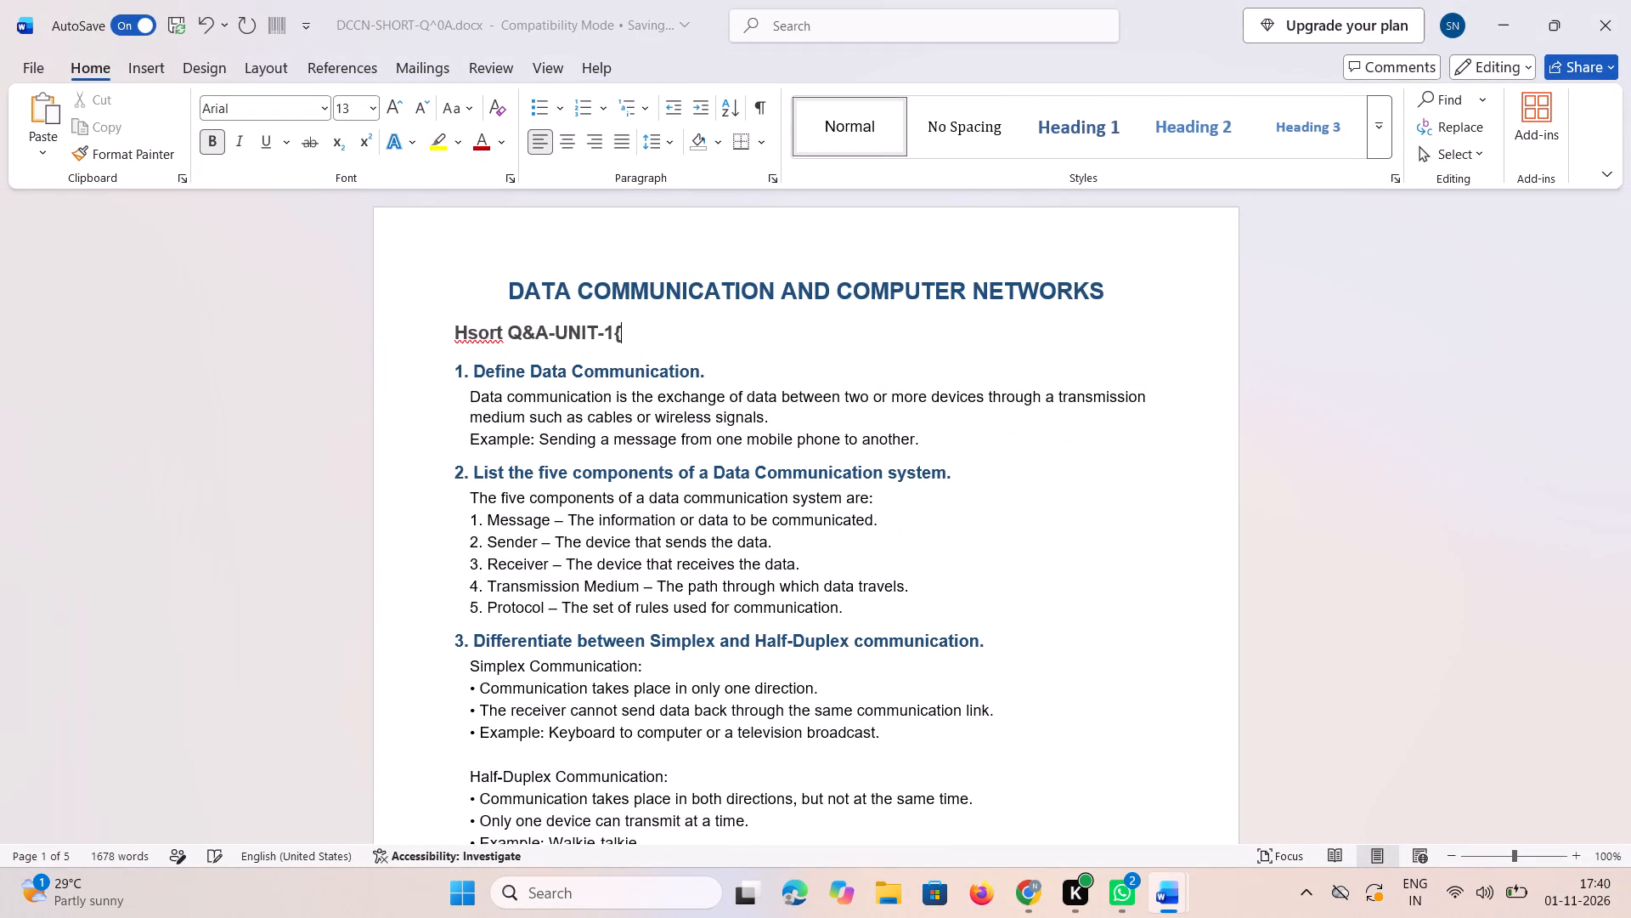
key("BackSpace")
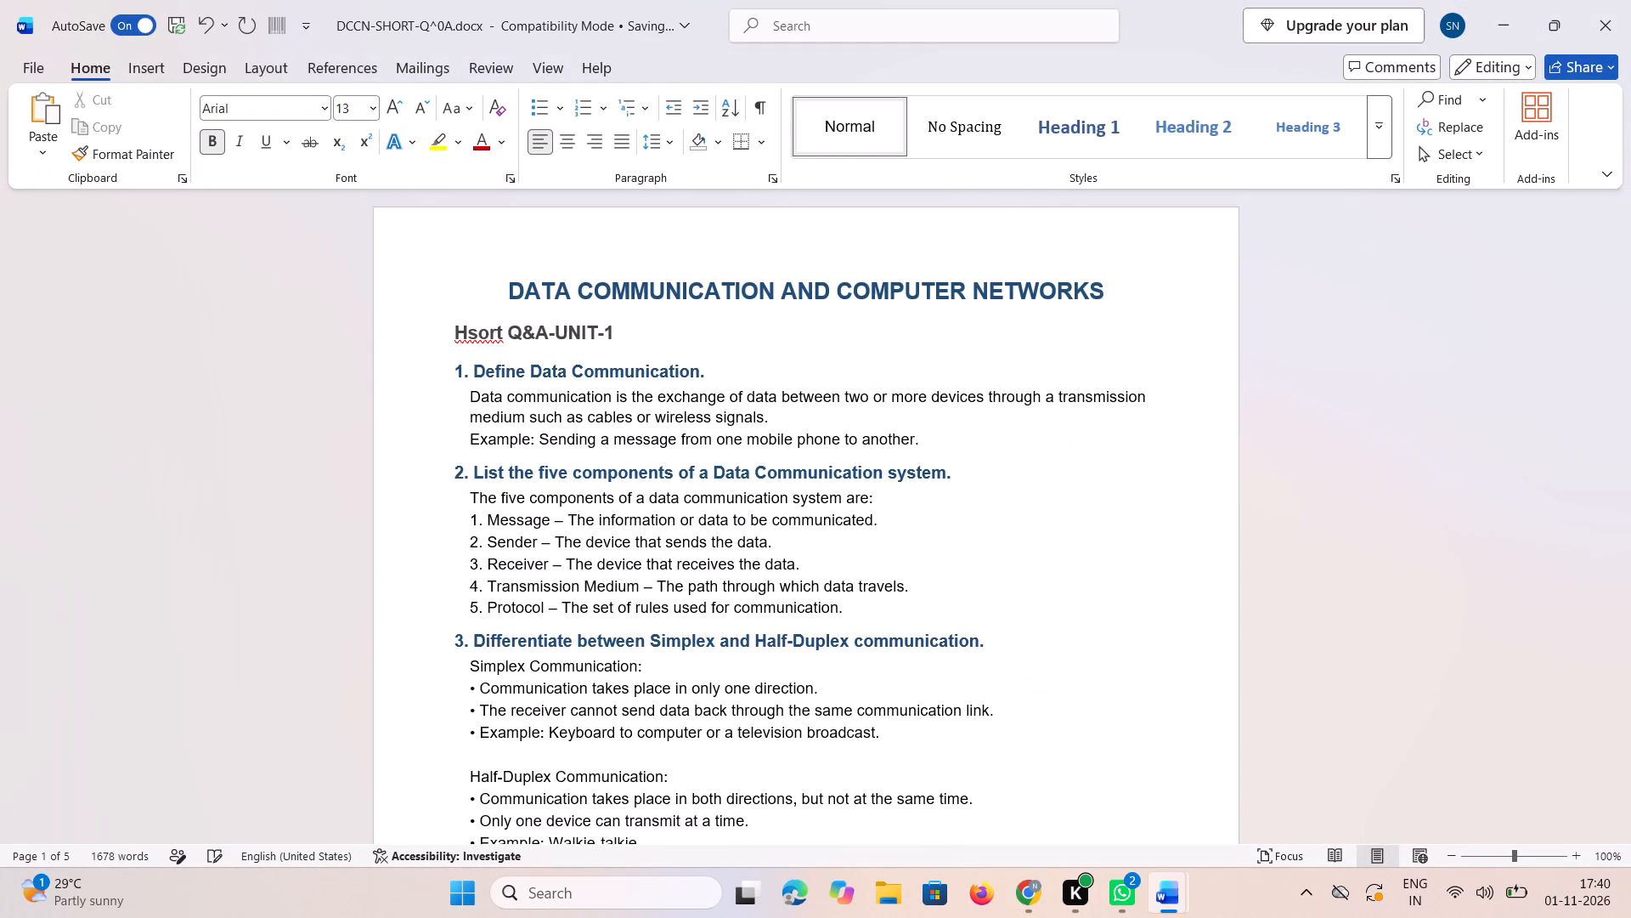
key("shift+parenleft")
key("ctrl+v")
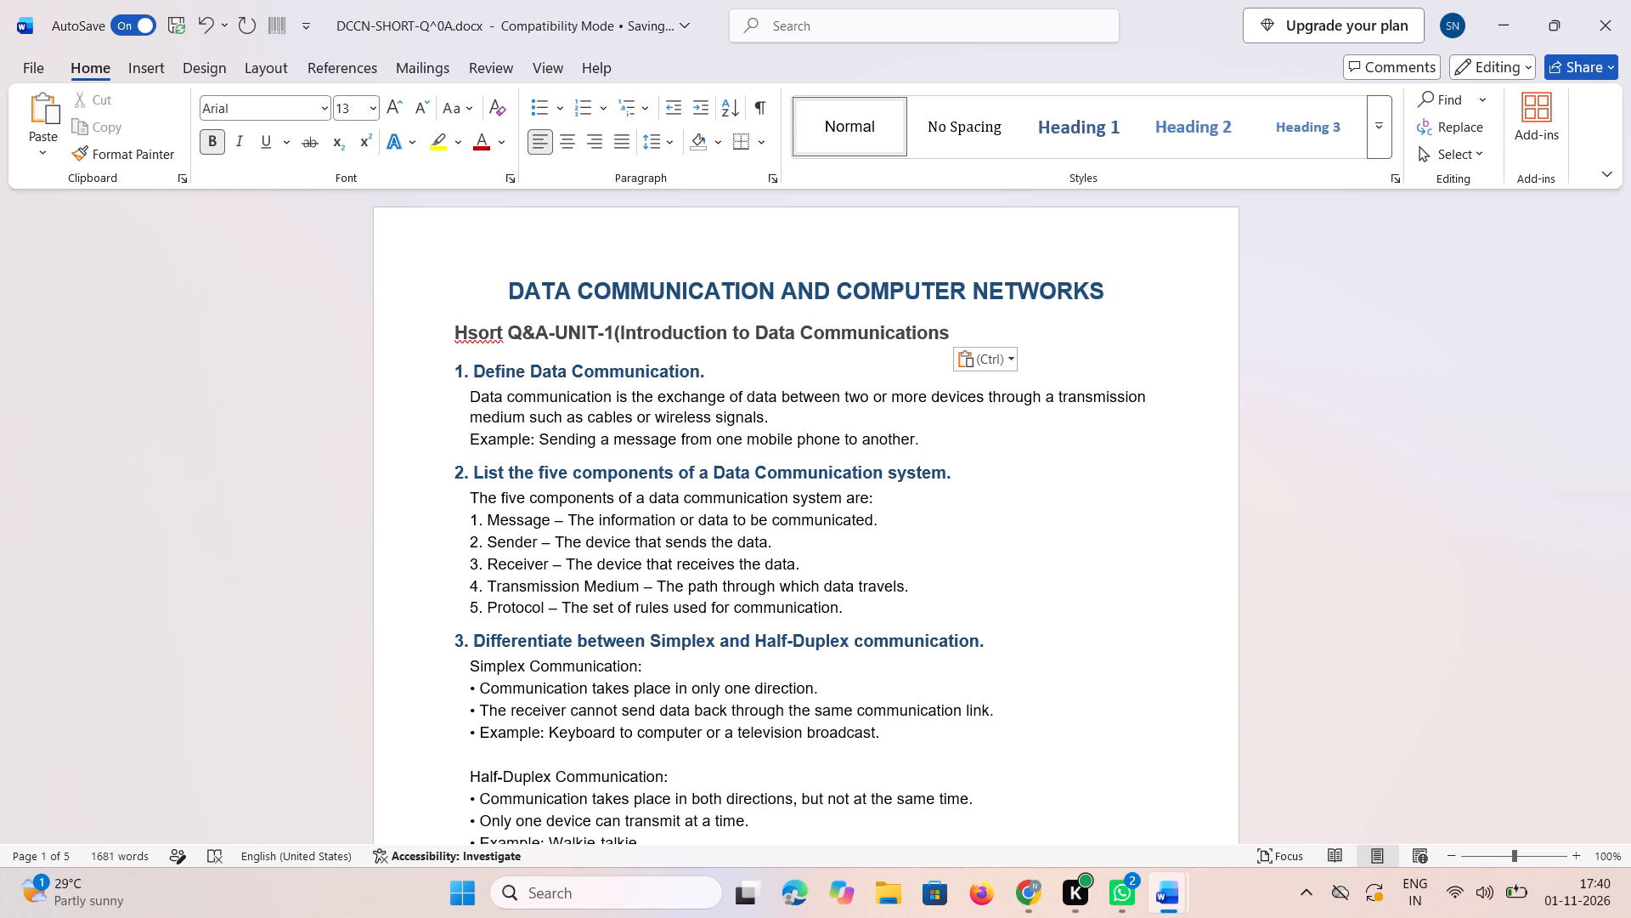
key("shift+parenright")
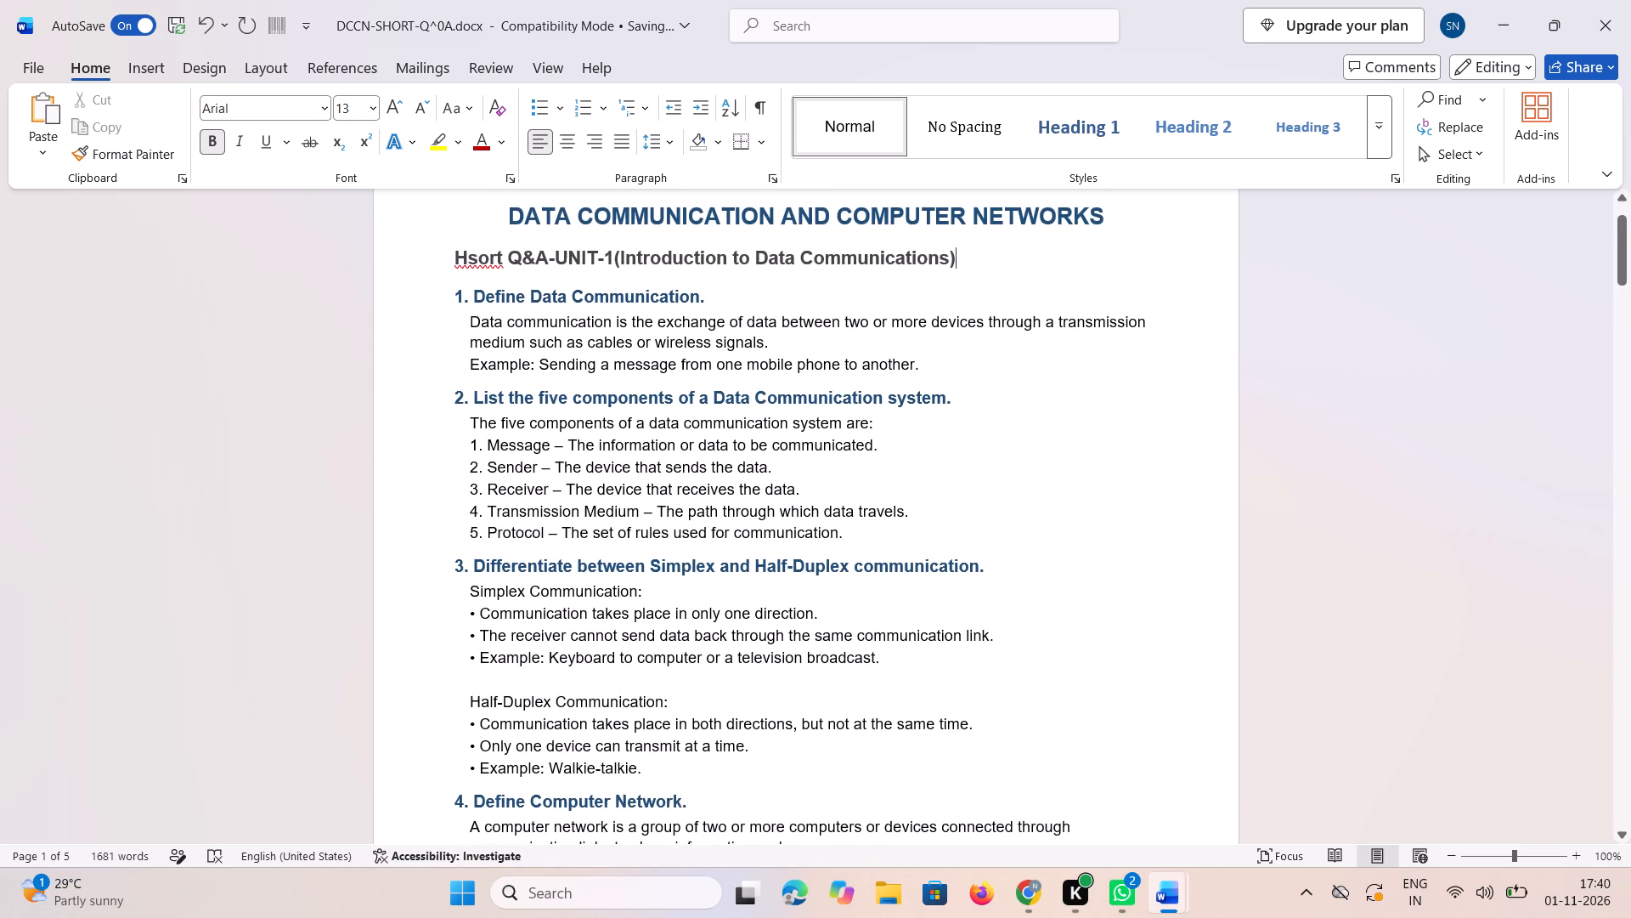
Correct the misspelled first word of the Unit 1 subheading to "Short".
left_click(478, 258)
key("BackSpace")
key("BackSpace")
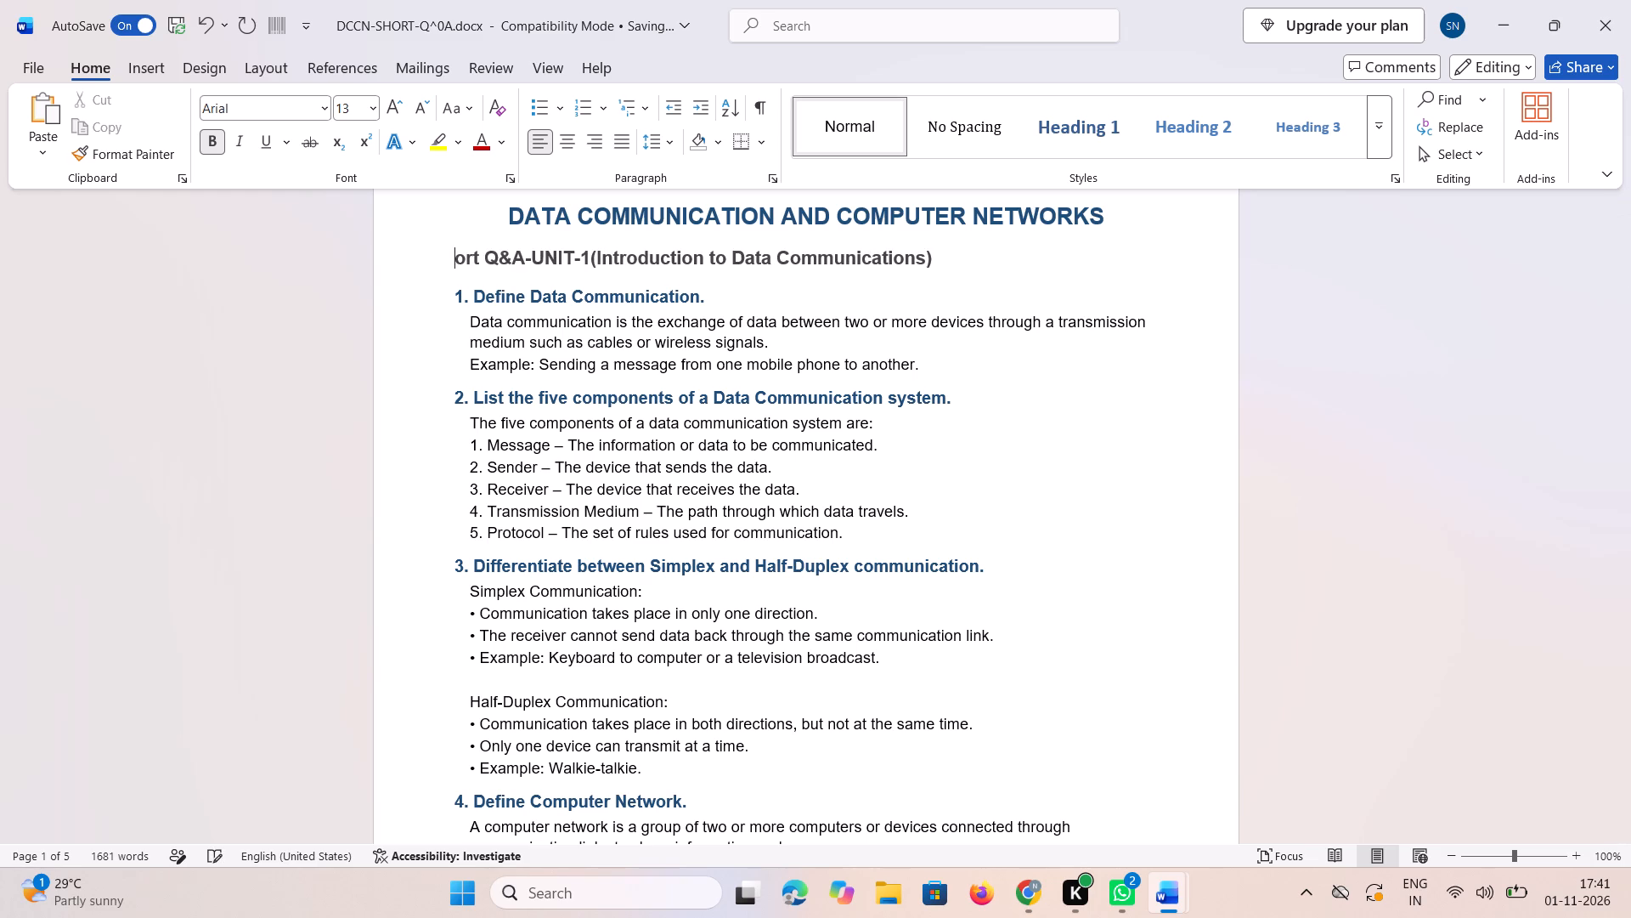
key("s")
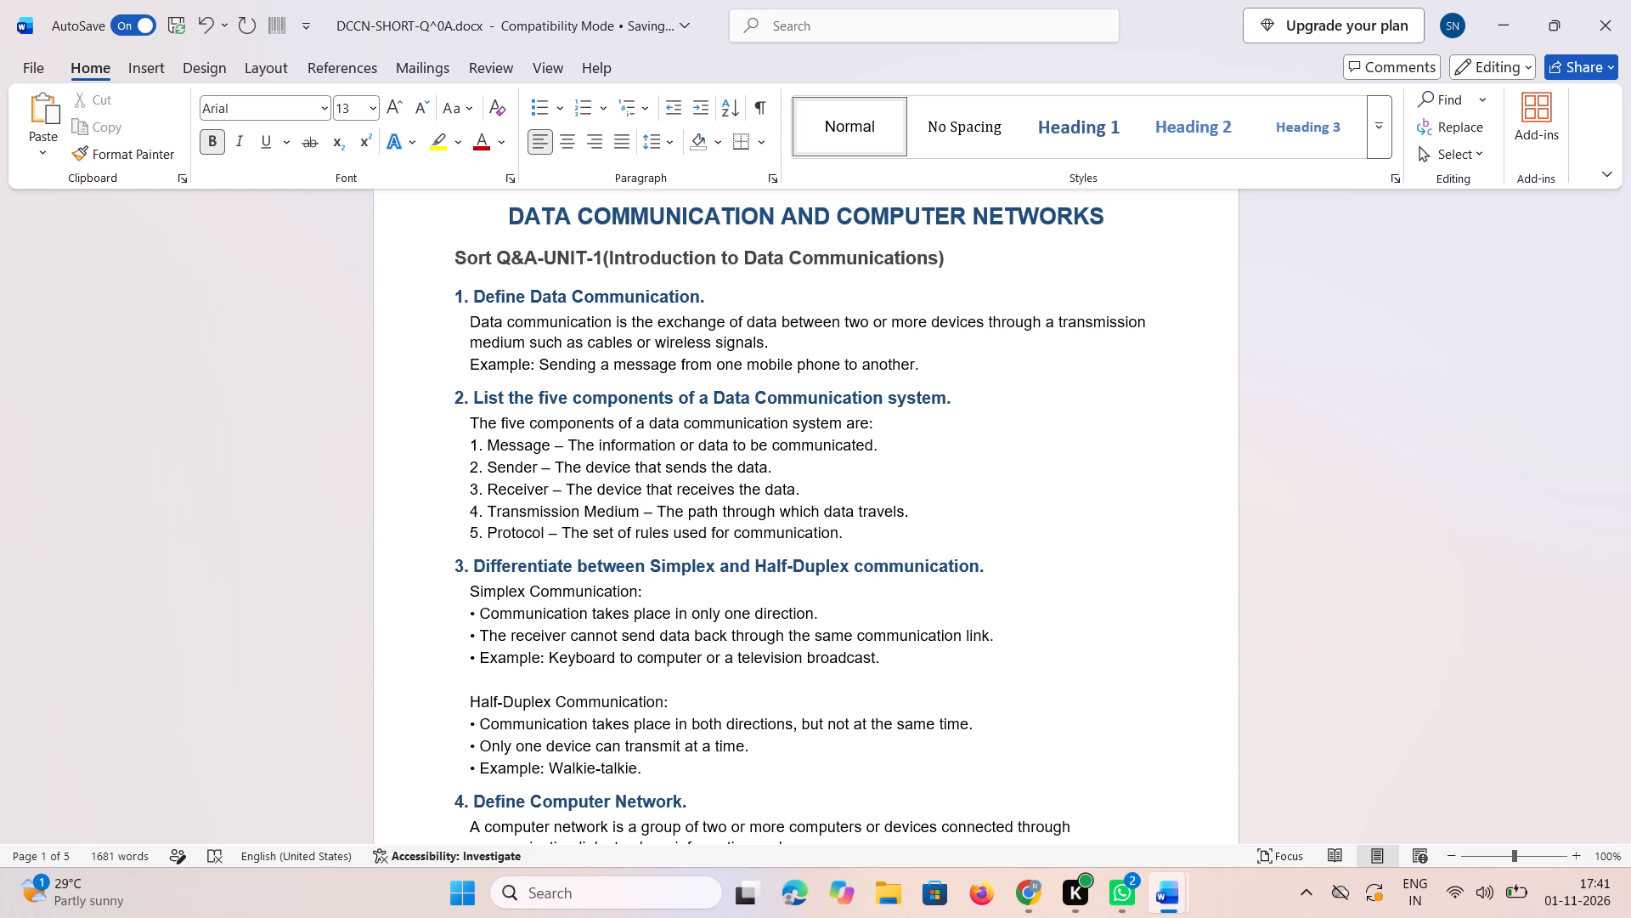
key("h")
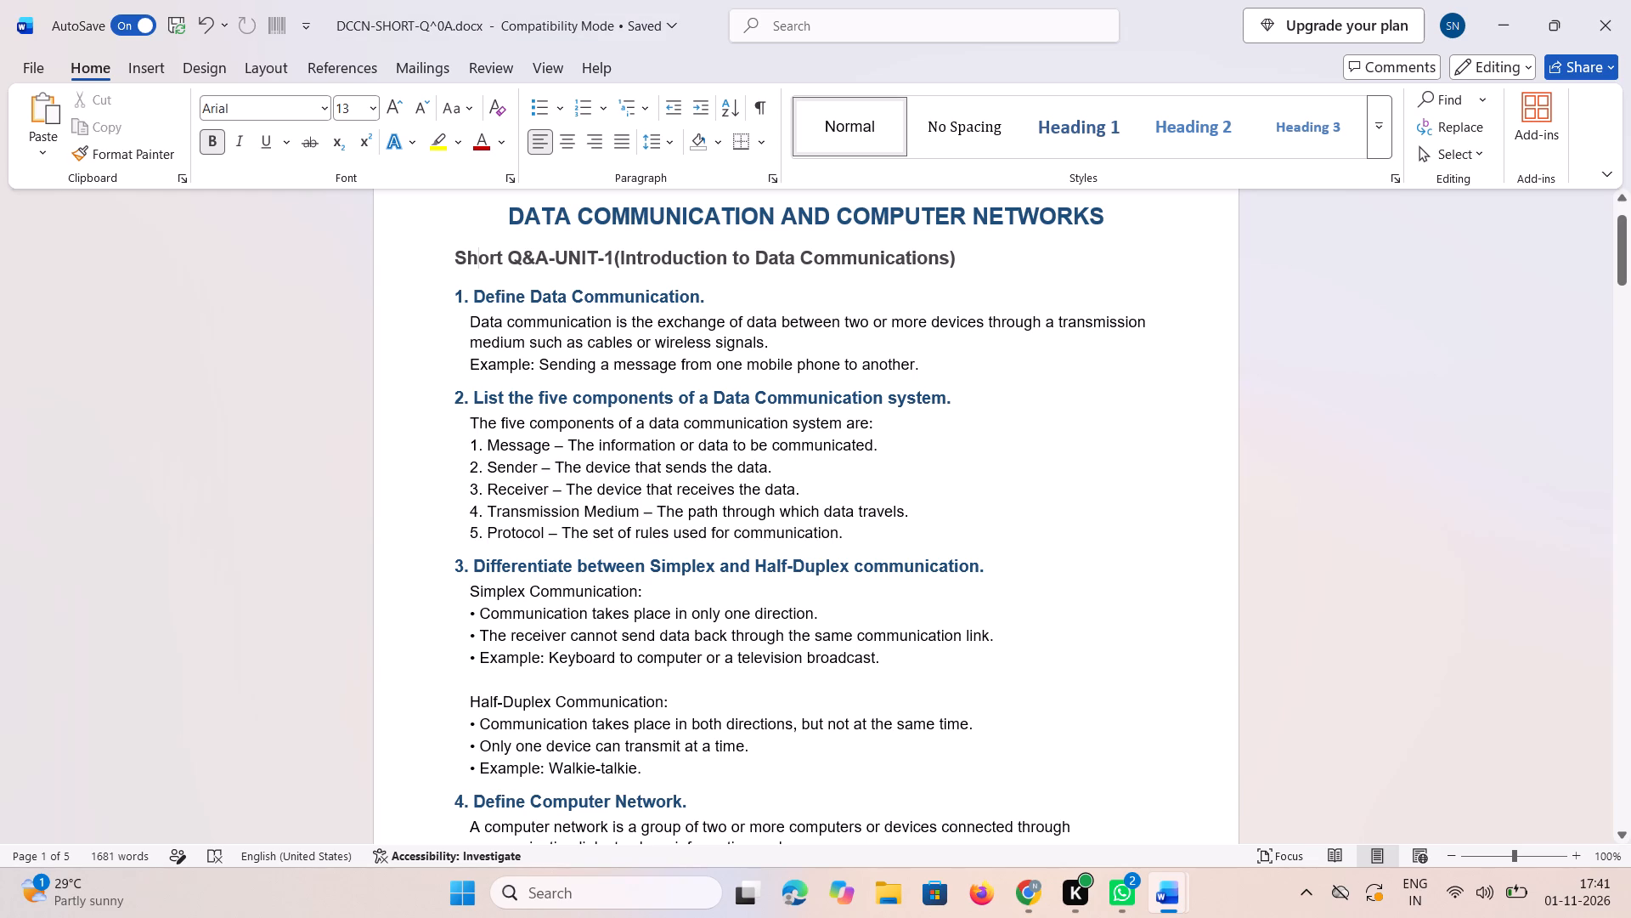
Set the font size of the "DCCN – UNIT II: Data Link Layer" title to 16.
scroll(739, 445, "down", 5)
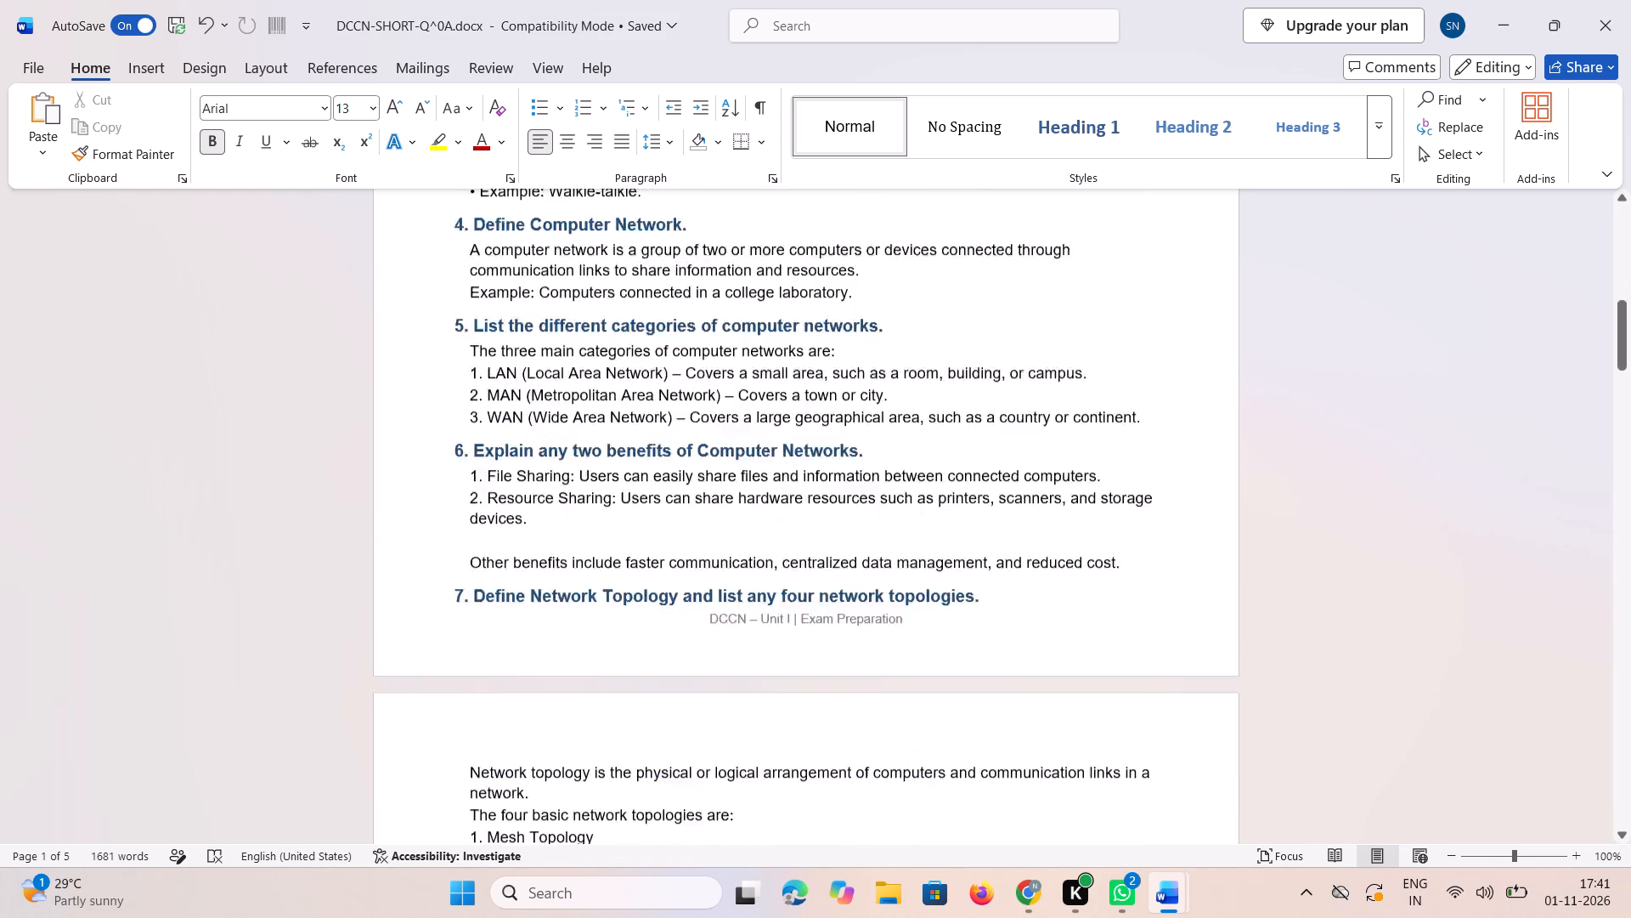
scroll(739, 445, "down", 7)
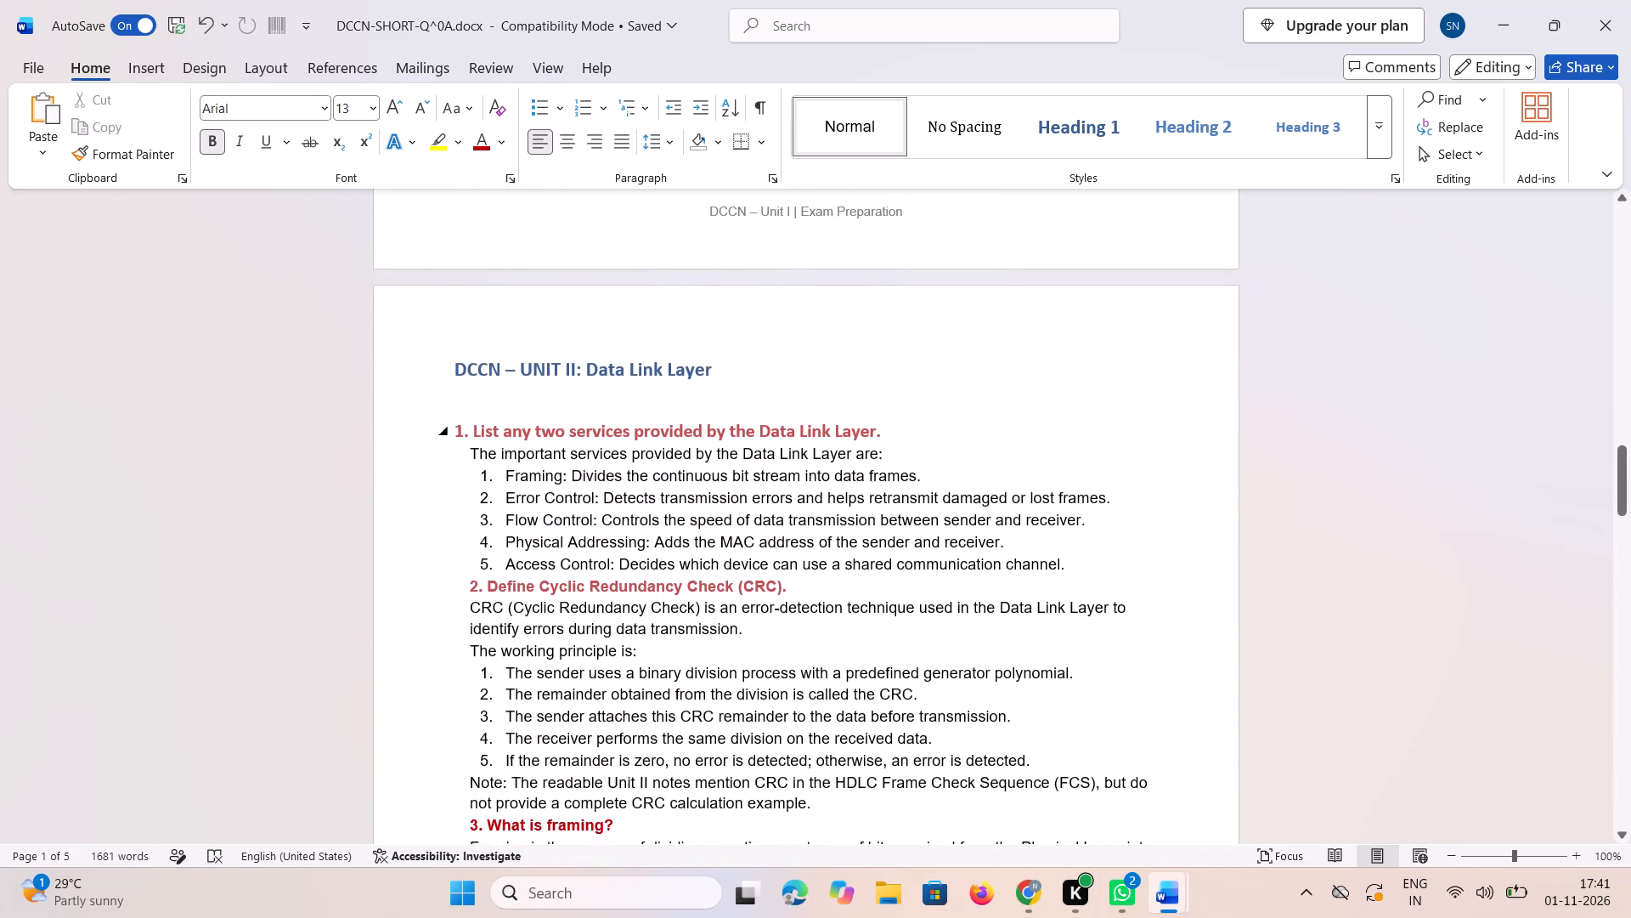
left_click_drag(736, 358, 401, 369)
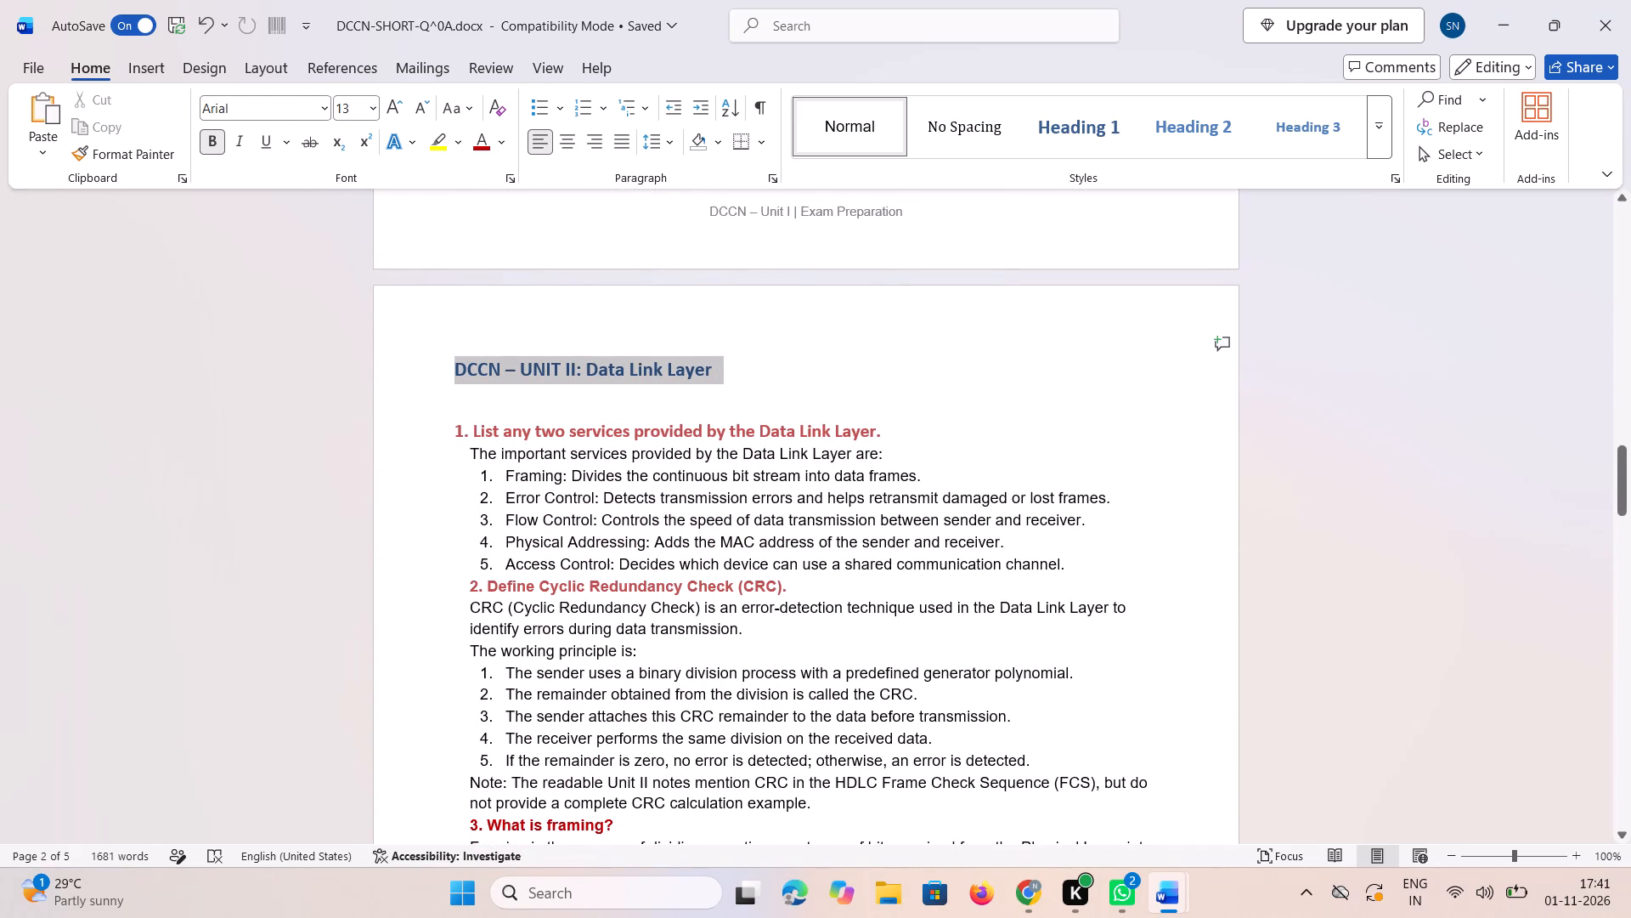
left_click_drag(401, 369, 401, 370)
left_click(558, 300)
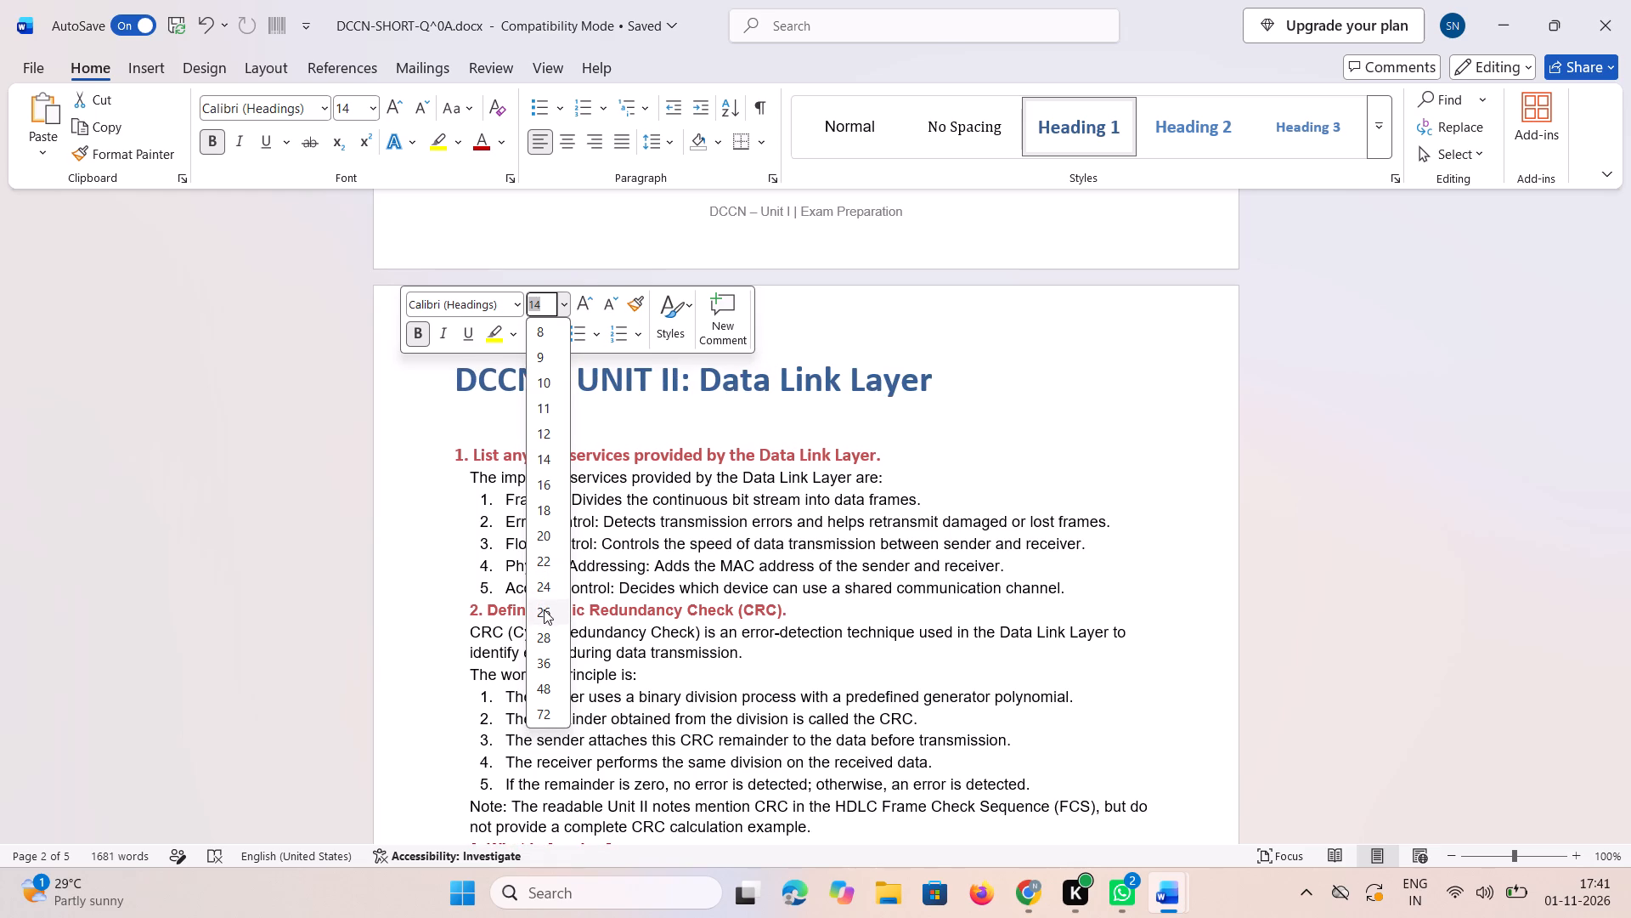
left_click(545, 488)
left_click(770, 348)
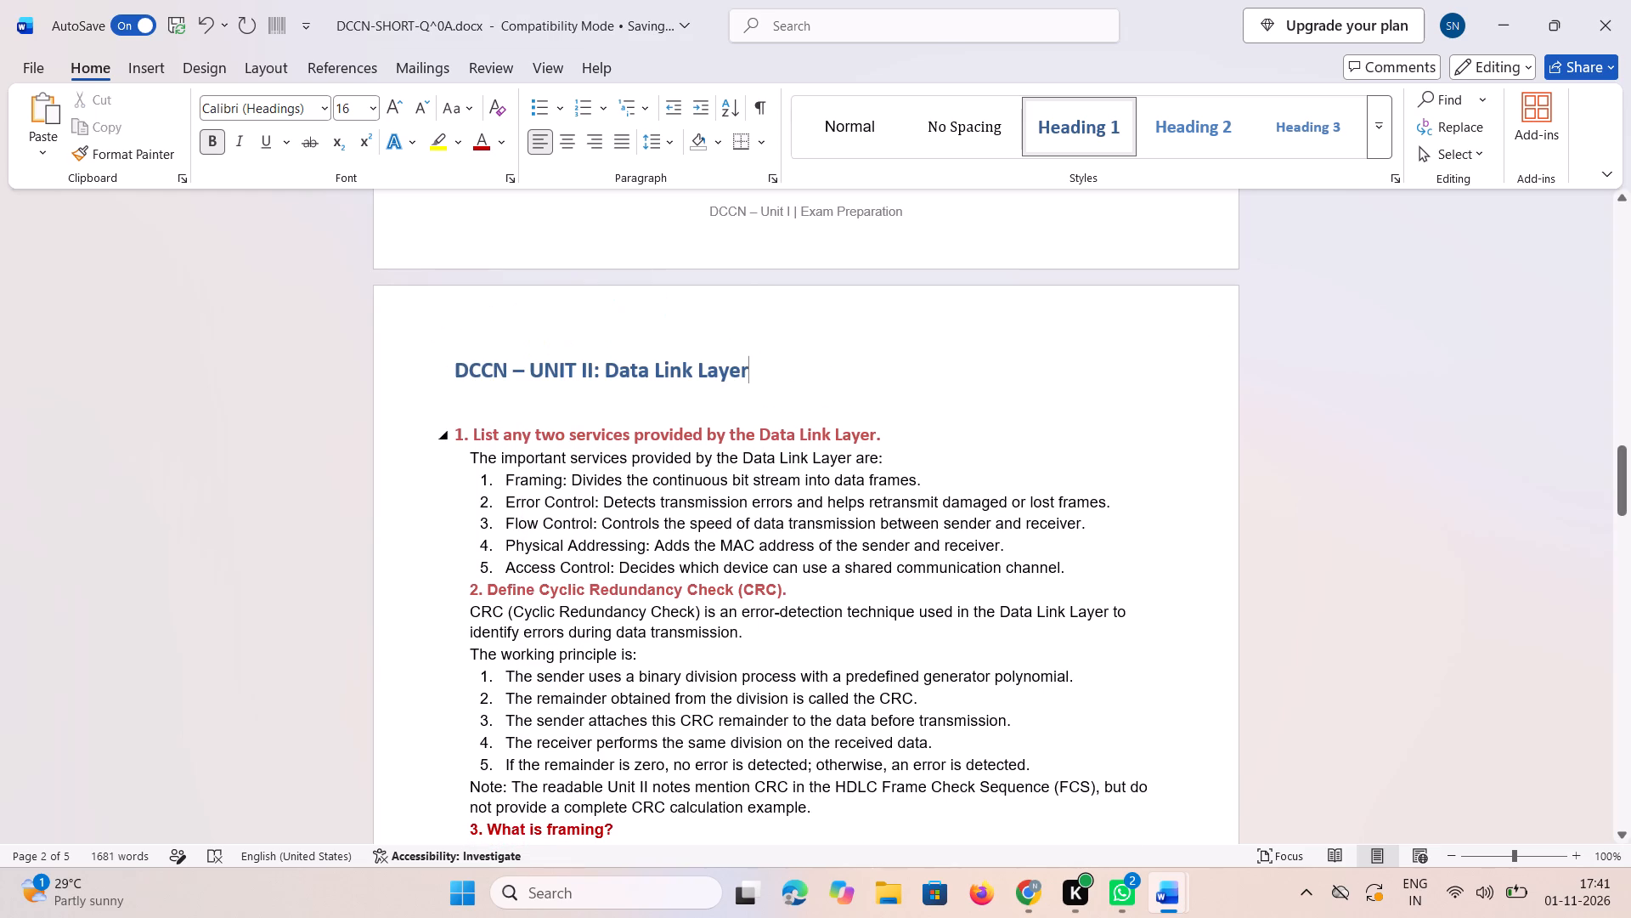
Remove the blank line between the Unit II title and question 1 about Data Link Layer services.
left_click(453, 432)
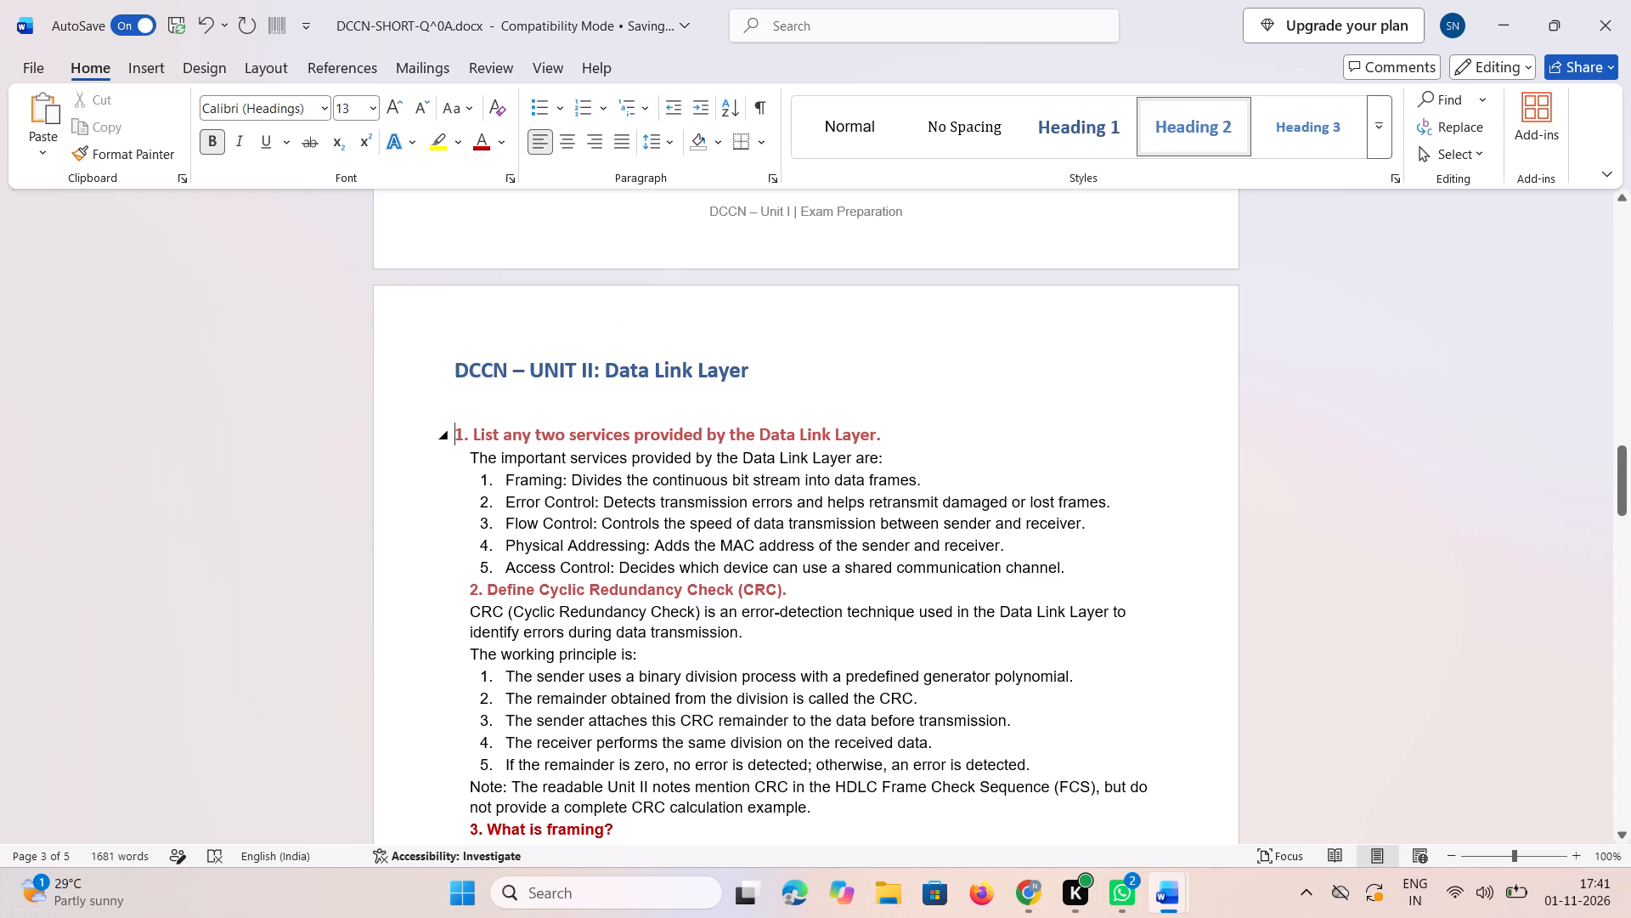
key("BackSpace")
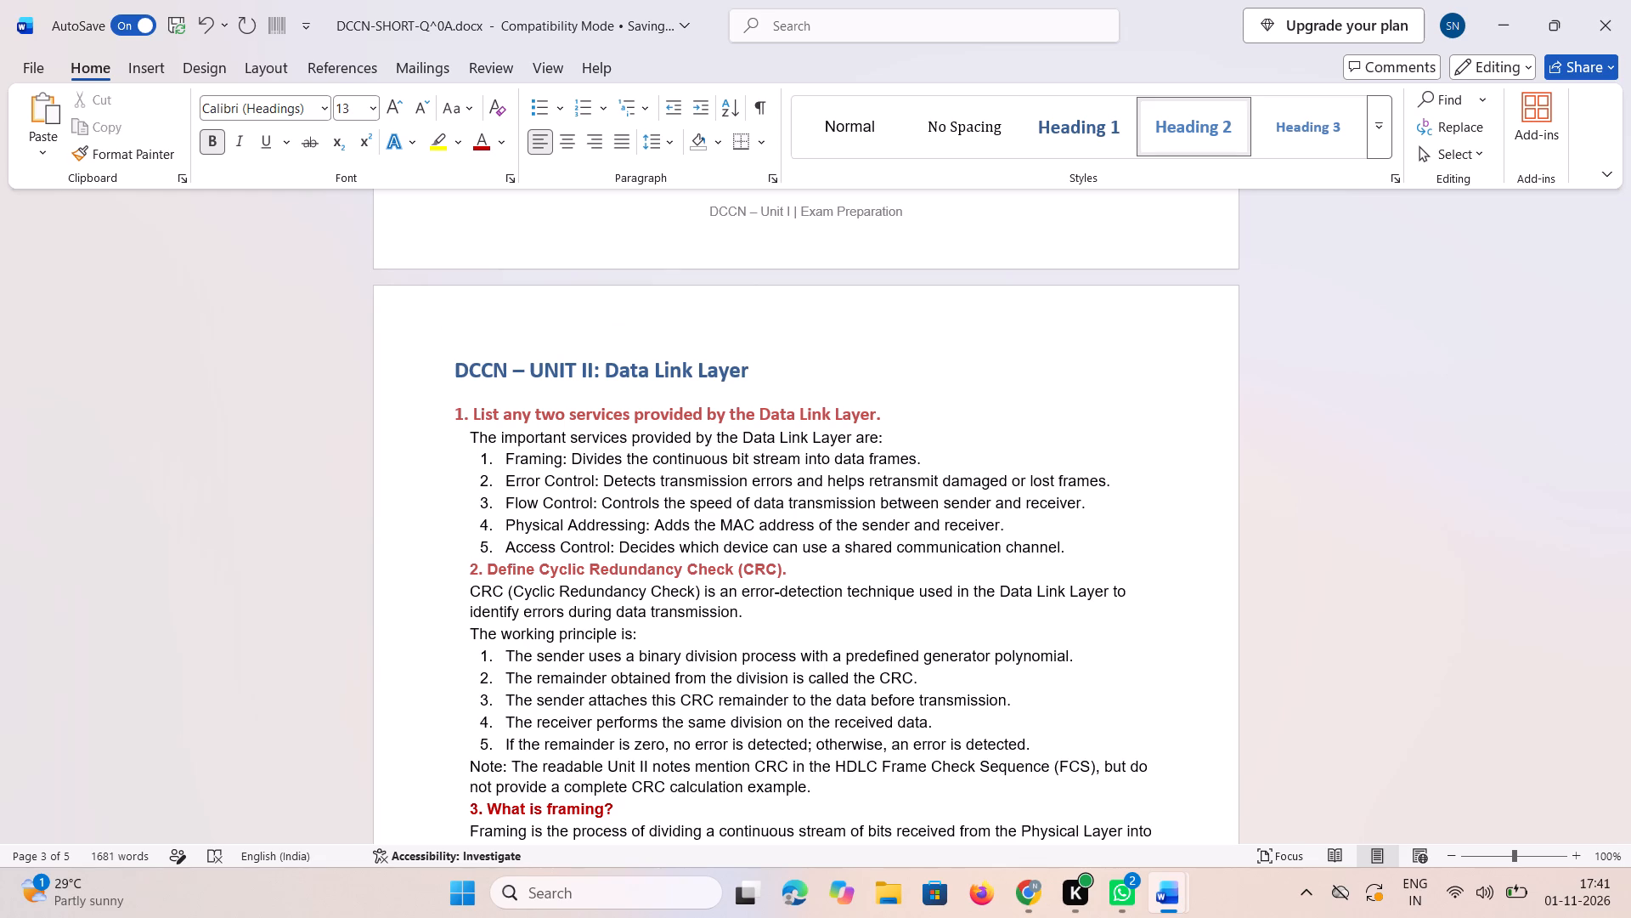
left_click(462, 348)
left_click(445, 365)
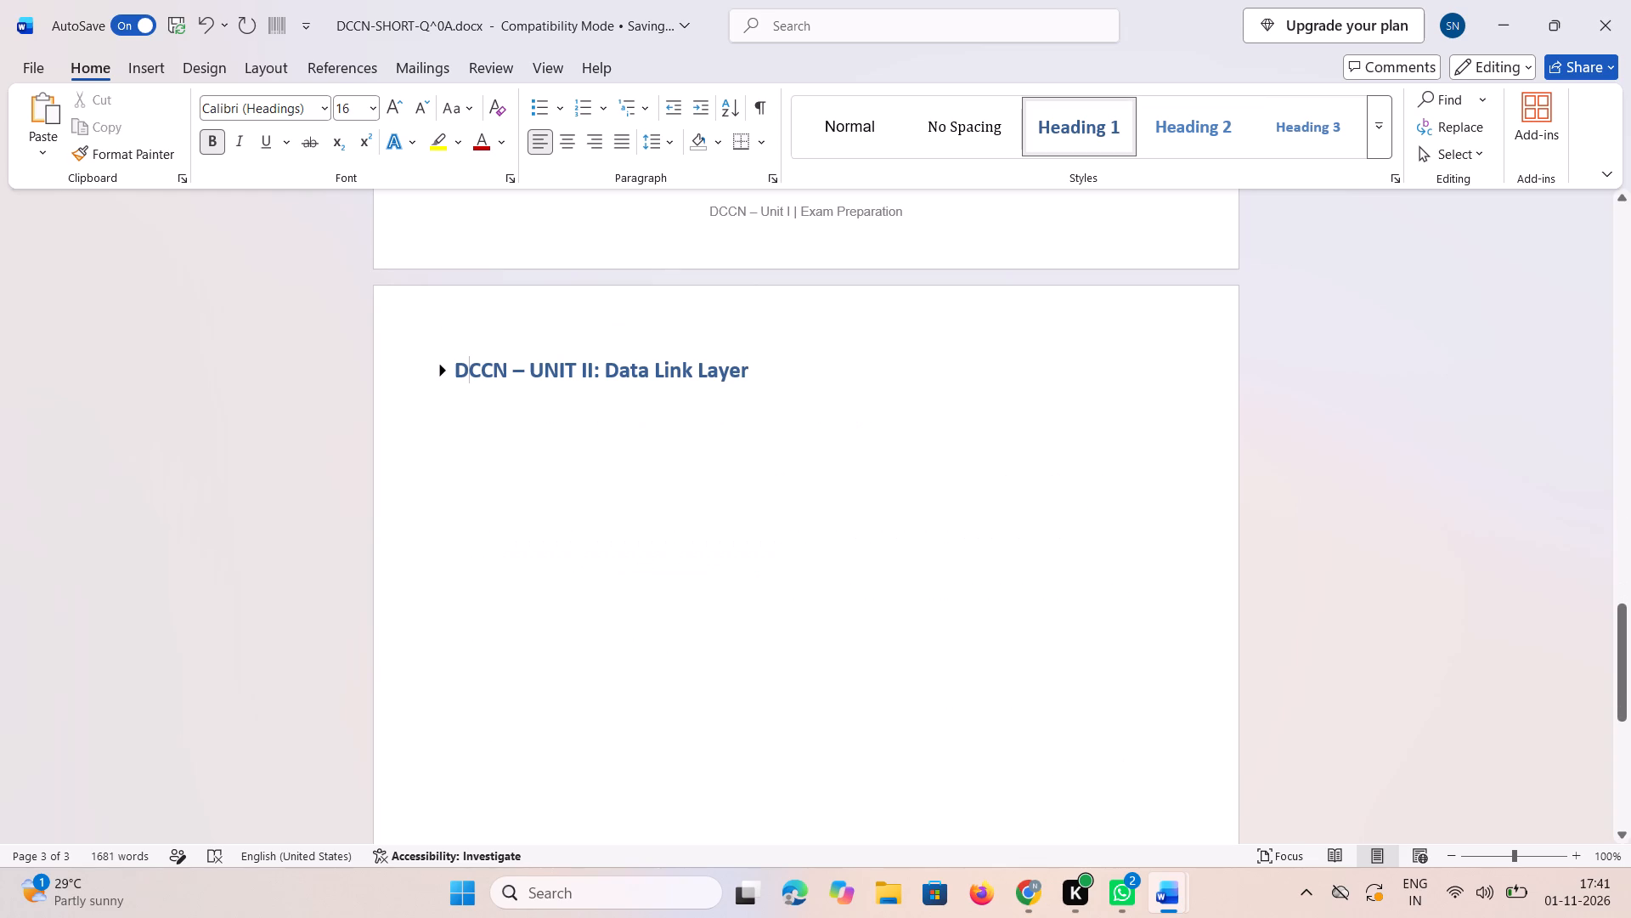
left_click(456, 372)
Expand the collapsed content under the "DCCN – UNIT II: Data Link Layer" title.
left_click(443, 371)
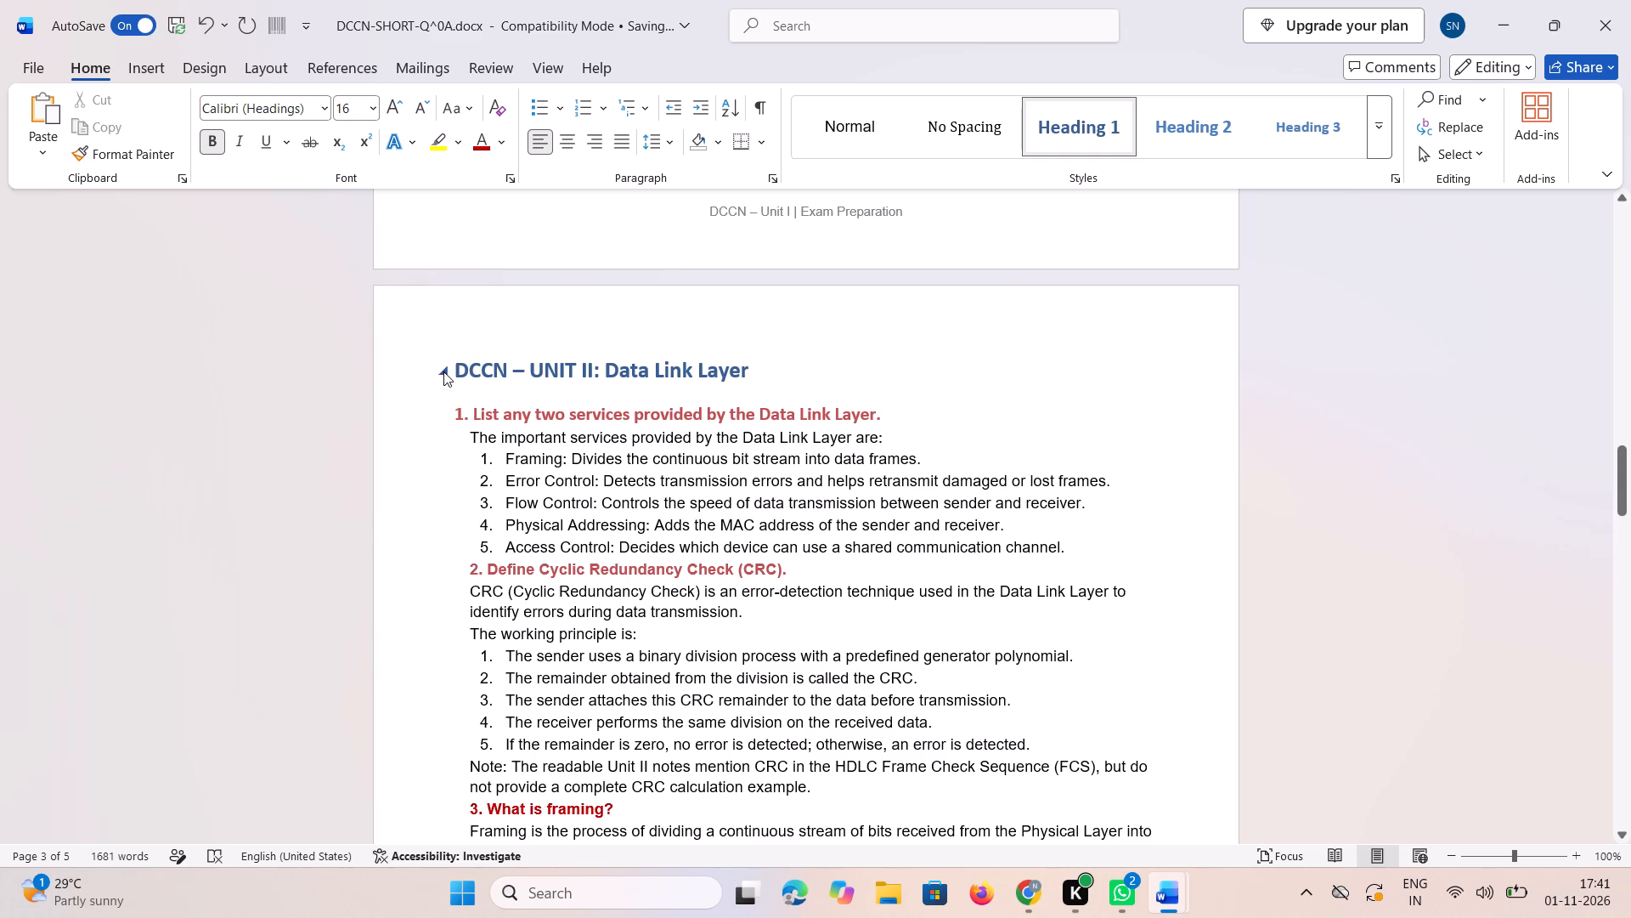
Rework the empty lines above the "DCCN – UNIT II: Data Link Layer" title so it starts at the top of page 3.
key("BackSpace")
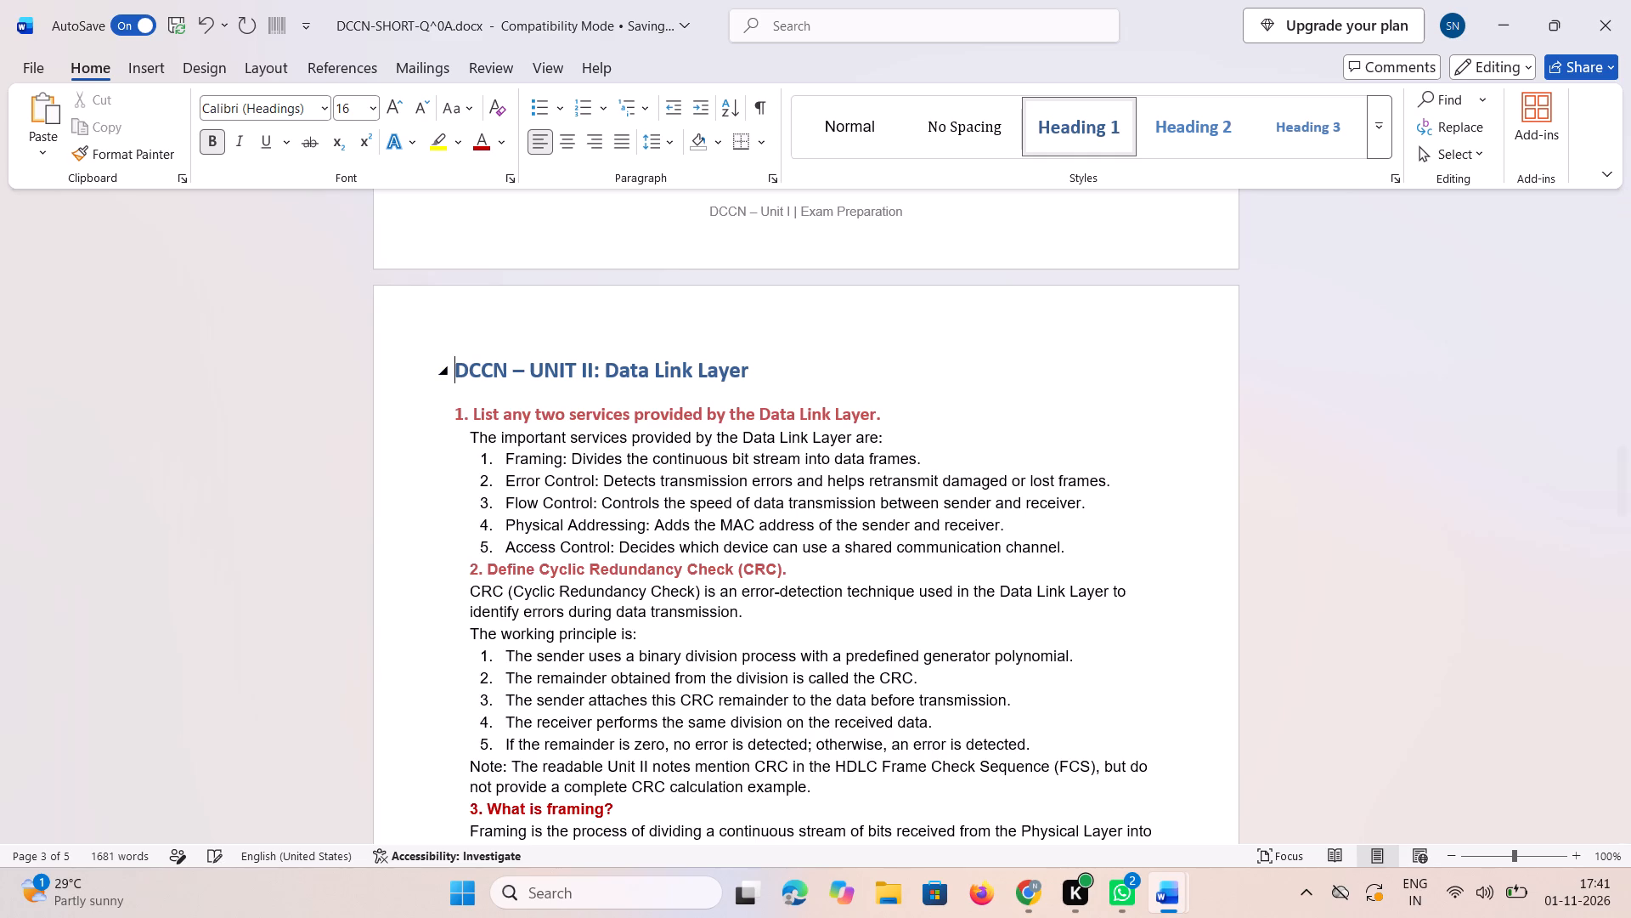
key("BackSpace")
key("BackSpace")
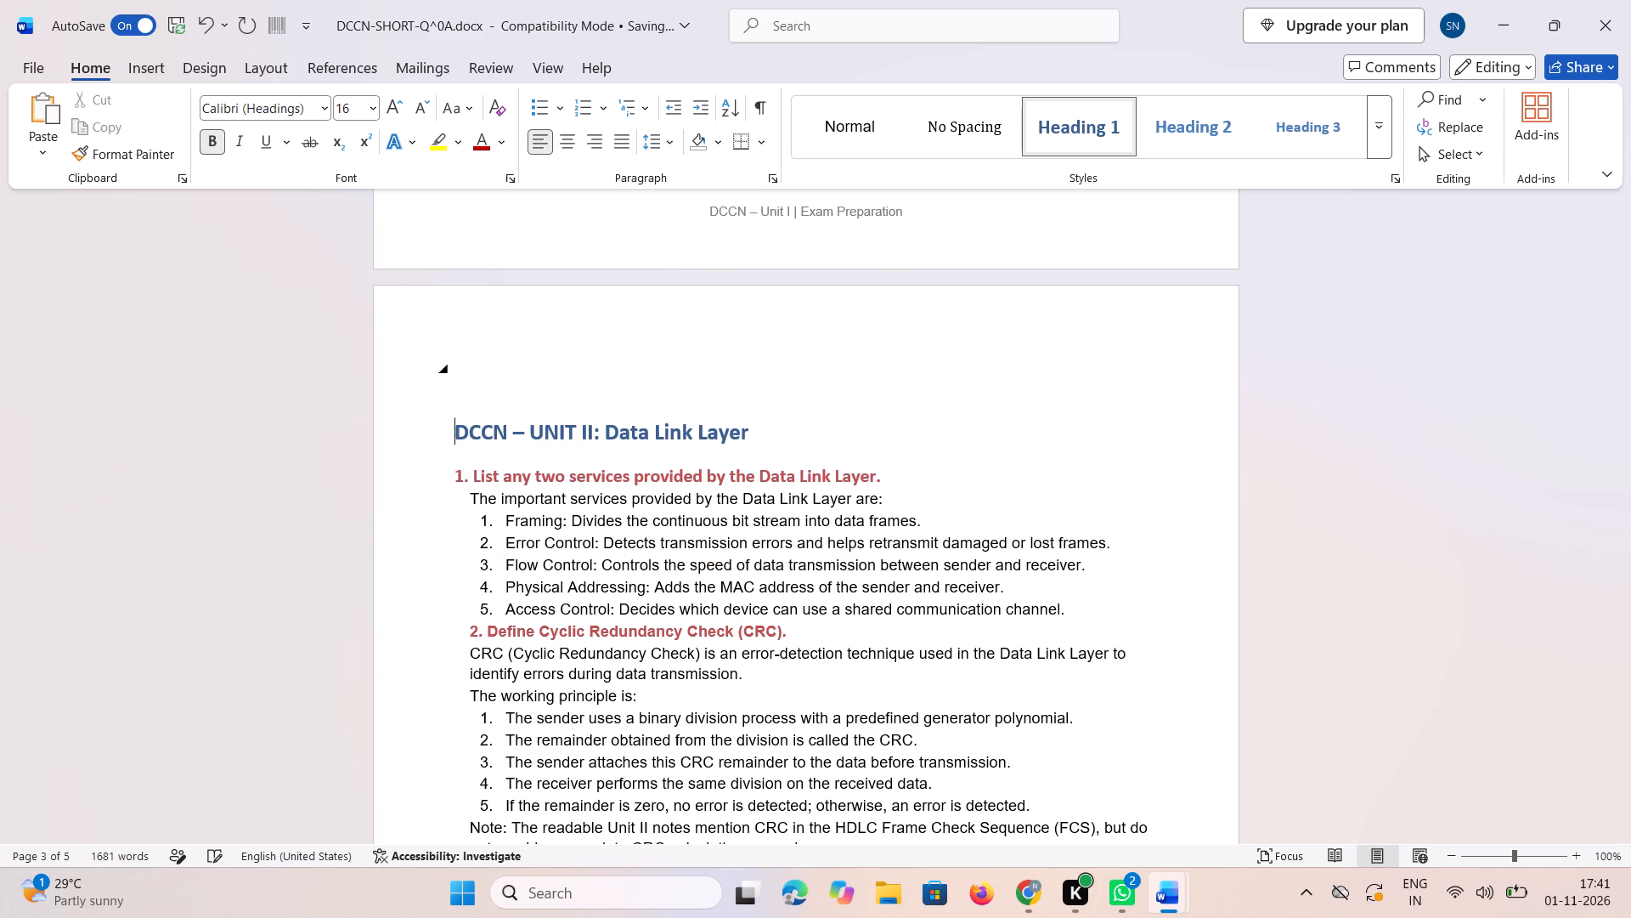
key("BackSpace")
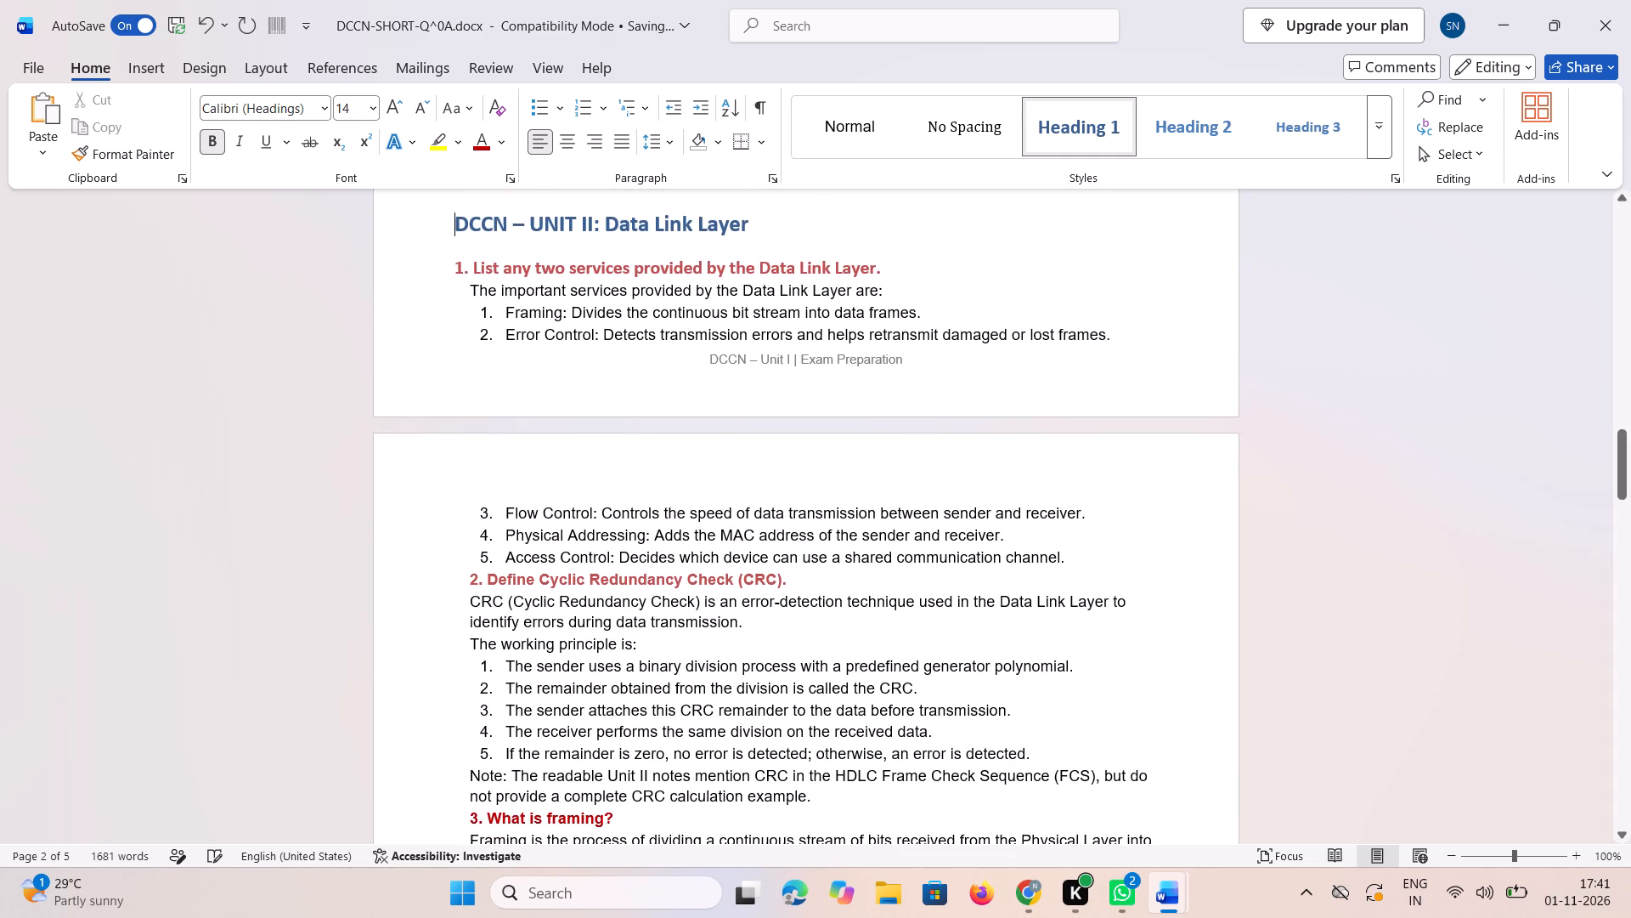
scroll(577, 425, "up", 2)
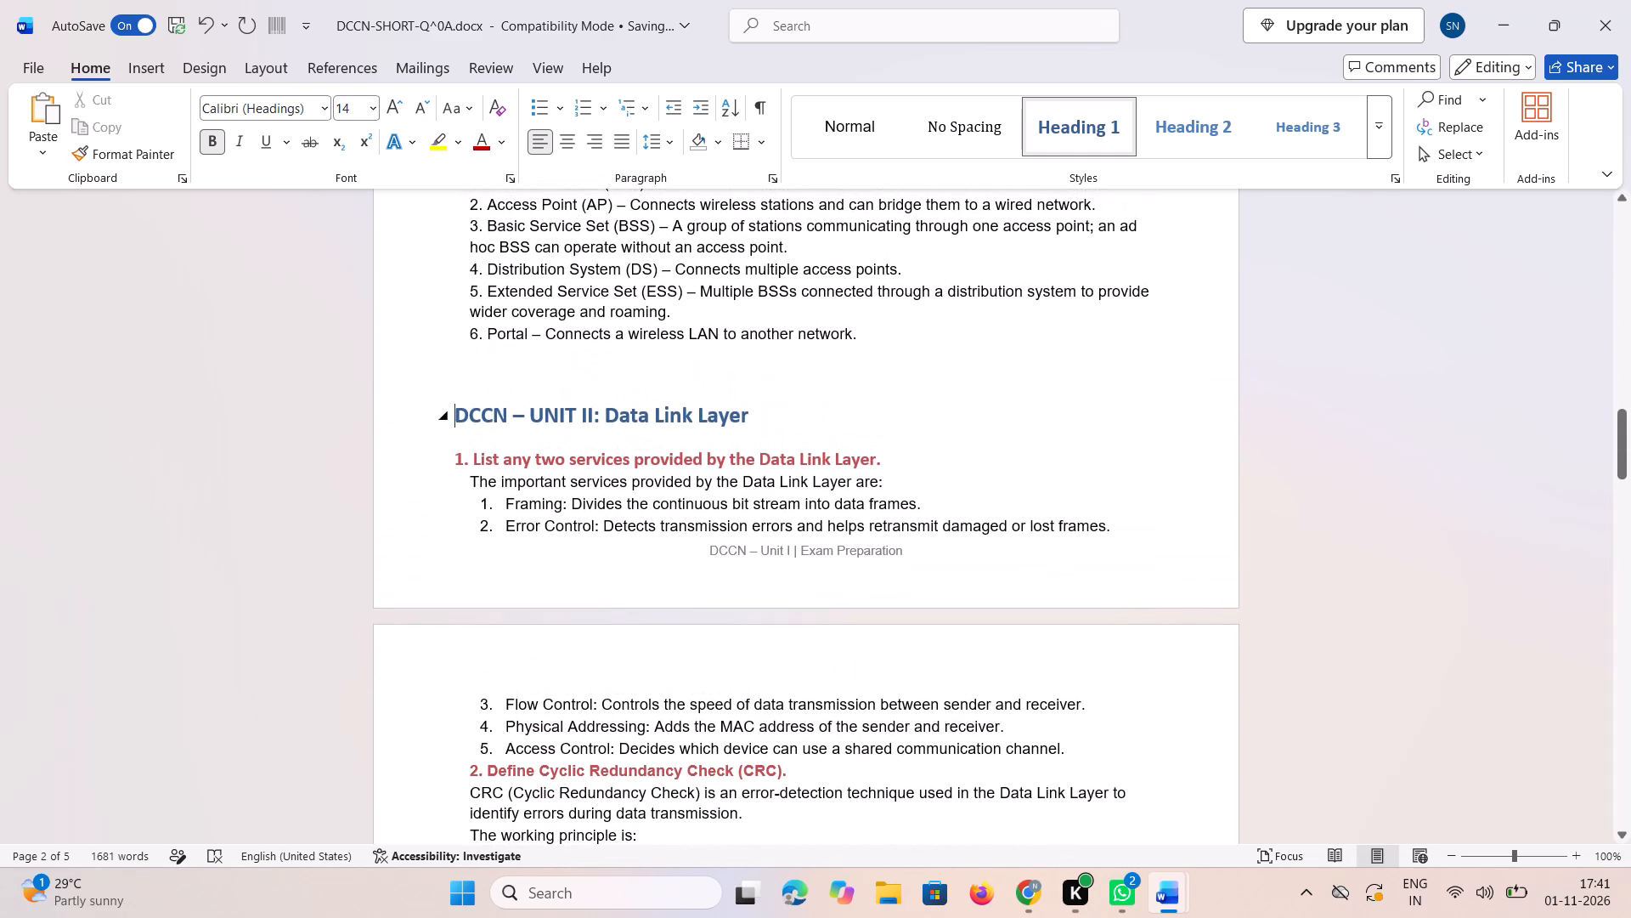
key("Return")
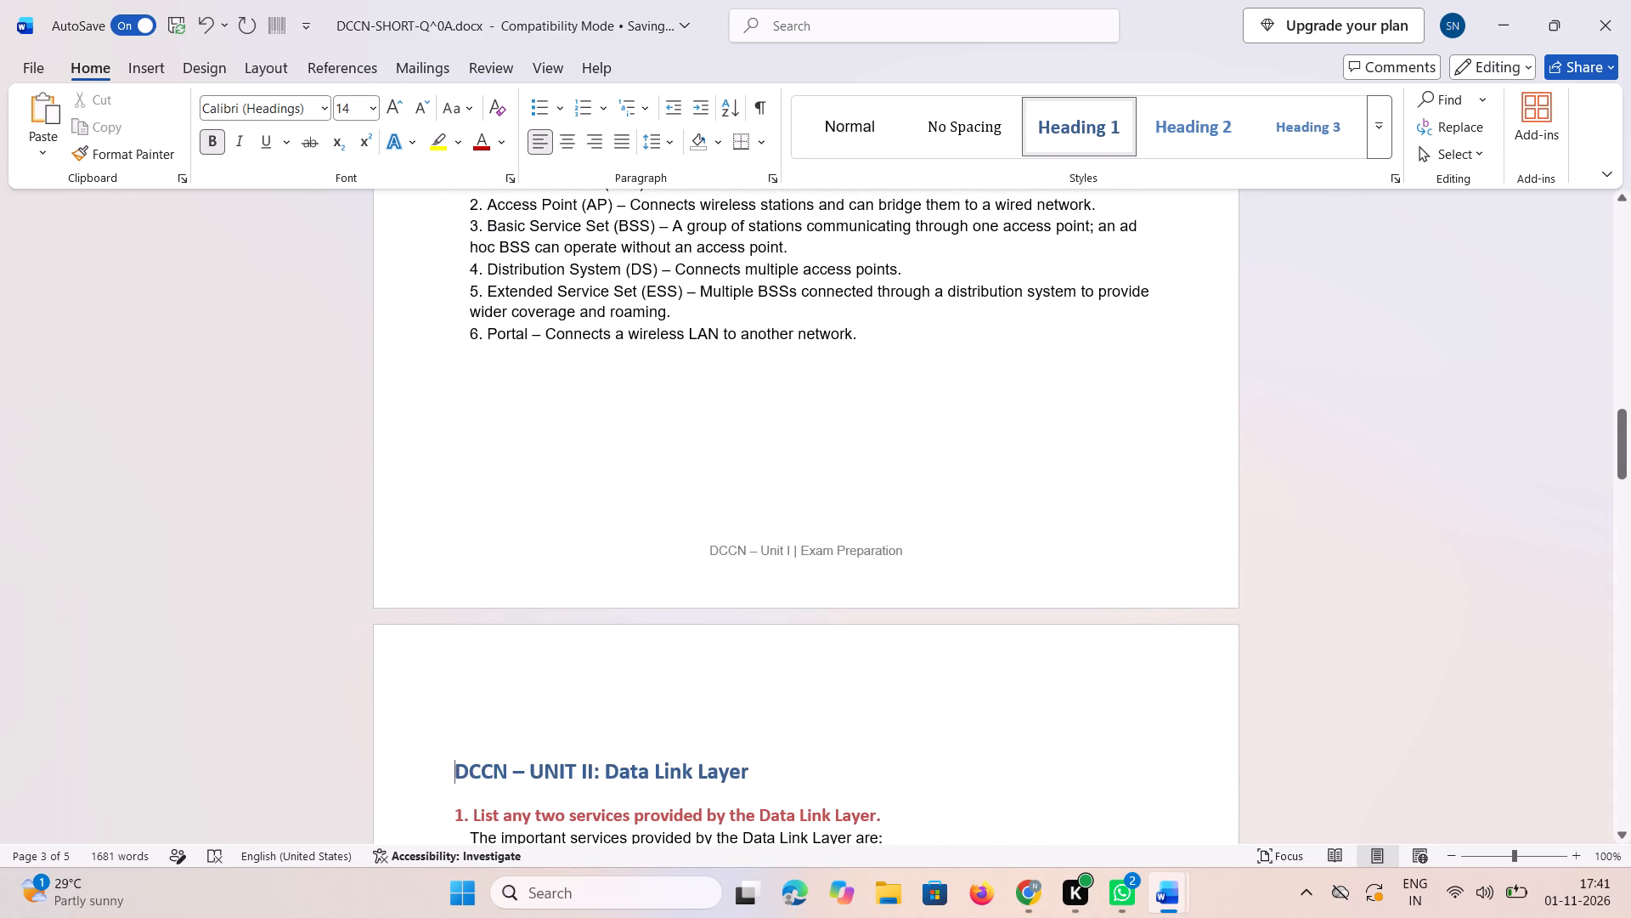
left_click(497, 715)
key("BackSpace")
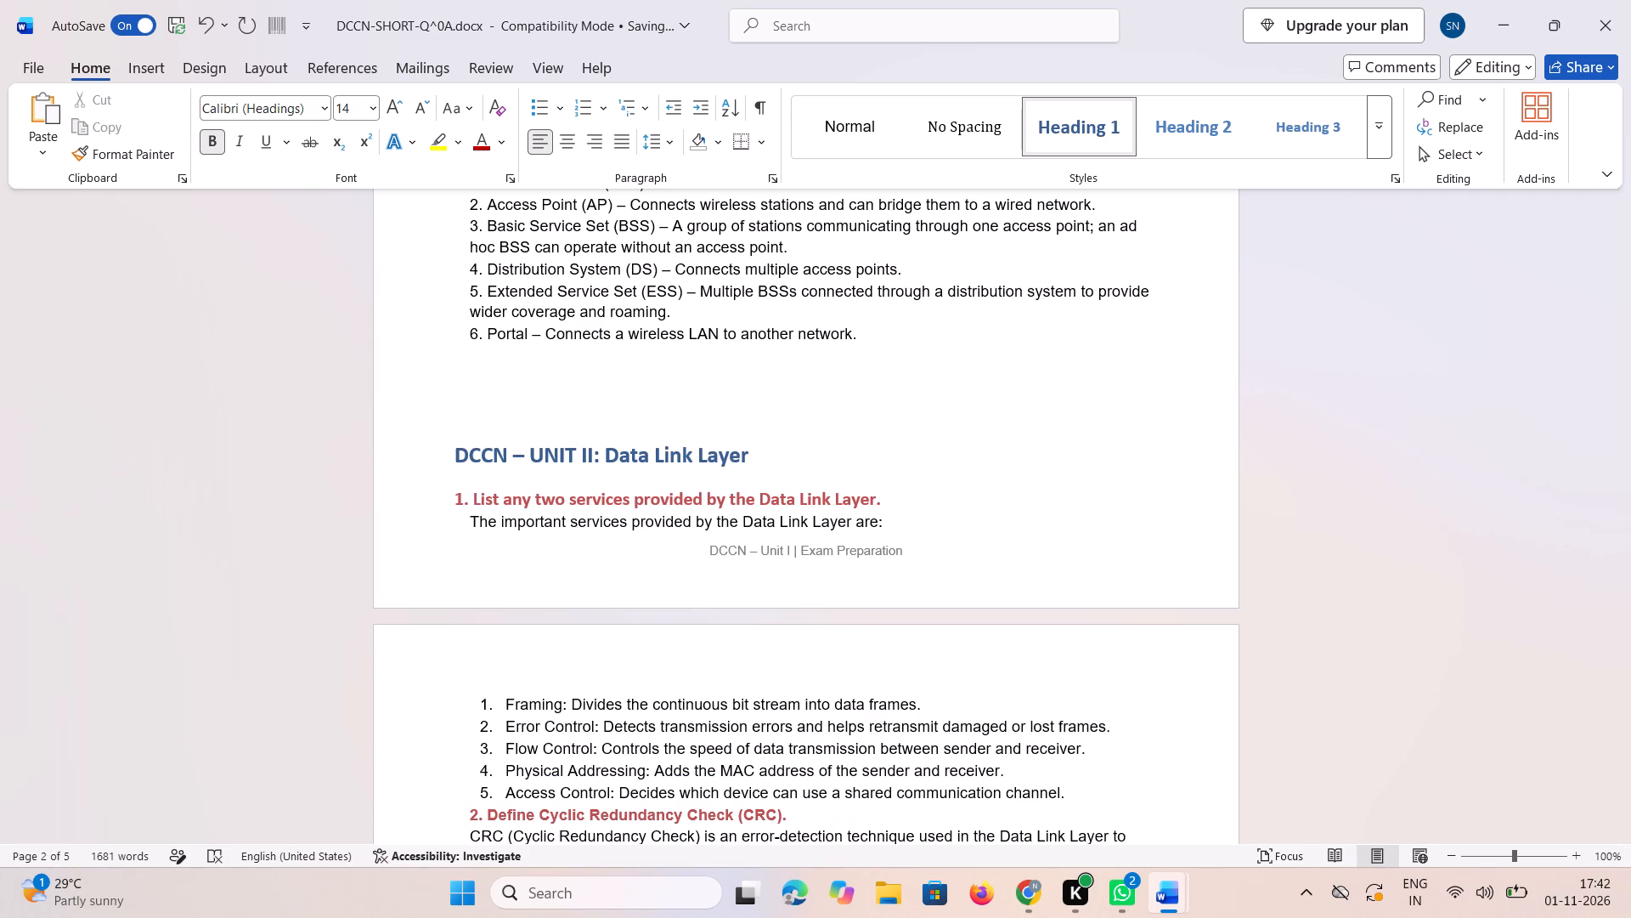
key("Return")
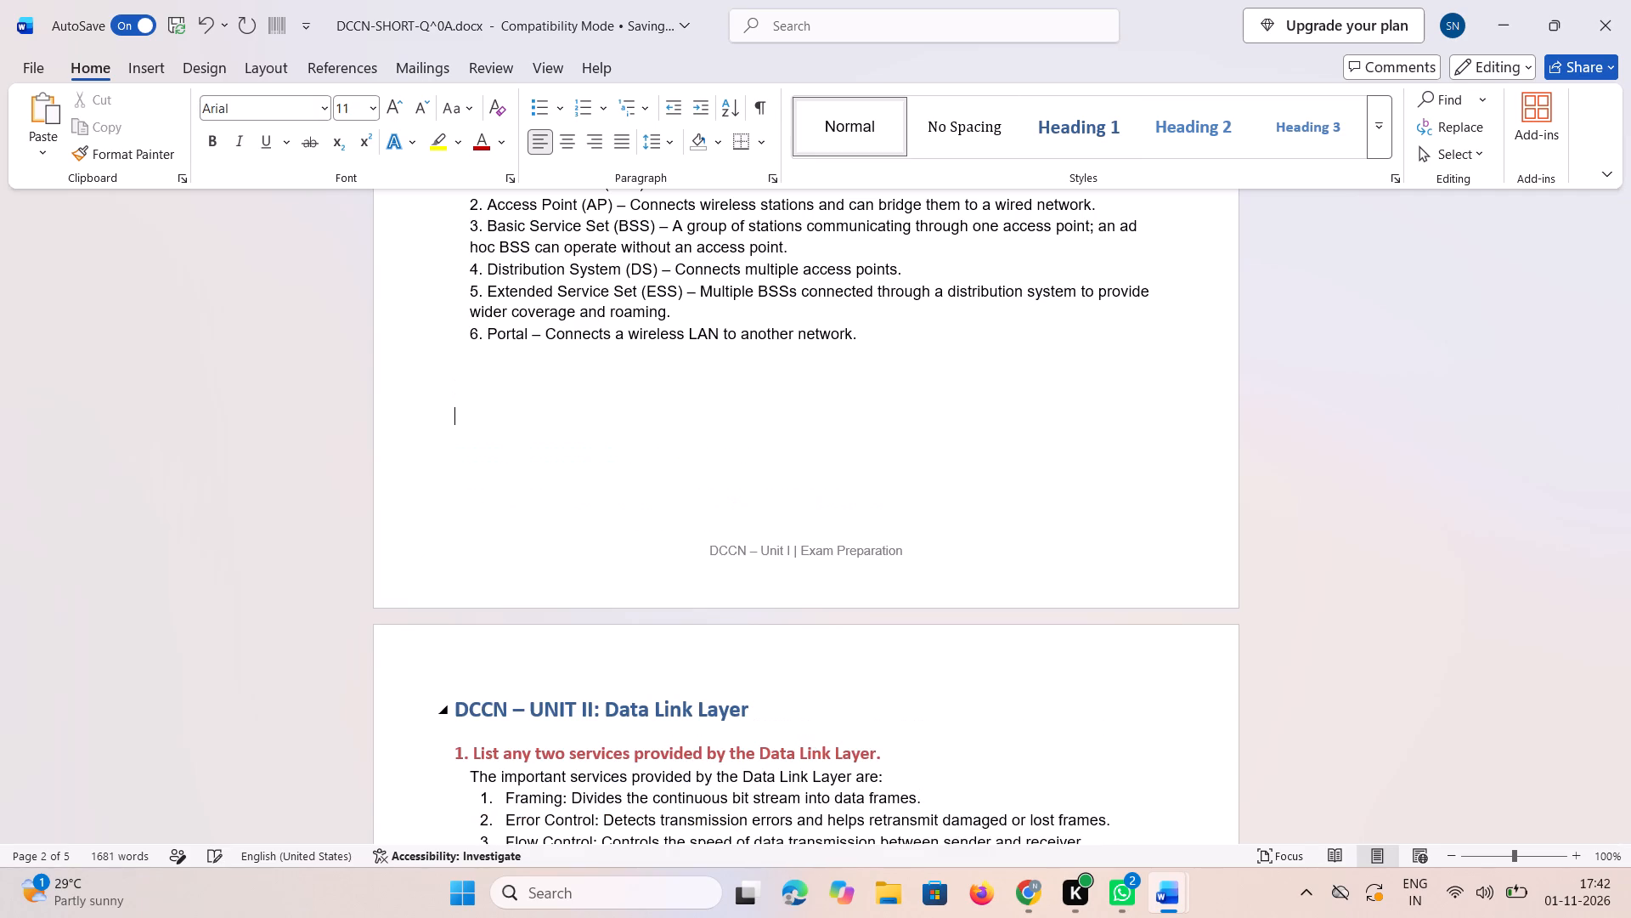
Insert a blank line before question 9 about the IEEE 802.11 WLAN medium access technique to move it onto its answer's page.
scroll(743, 615, "down", 2)
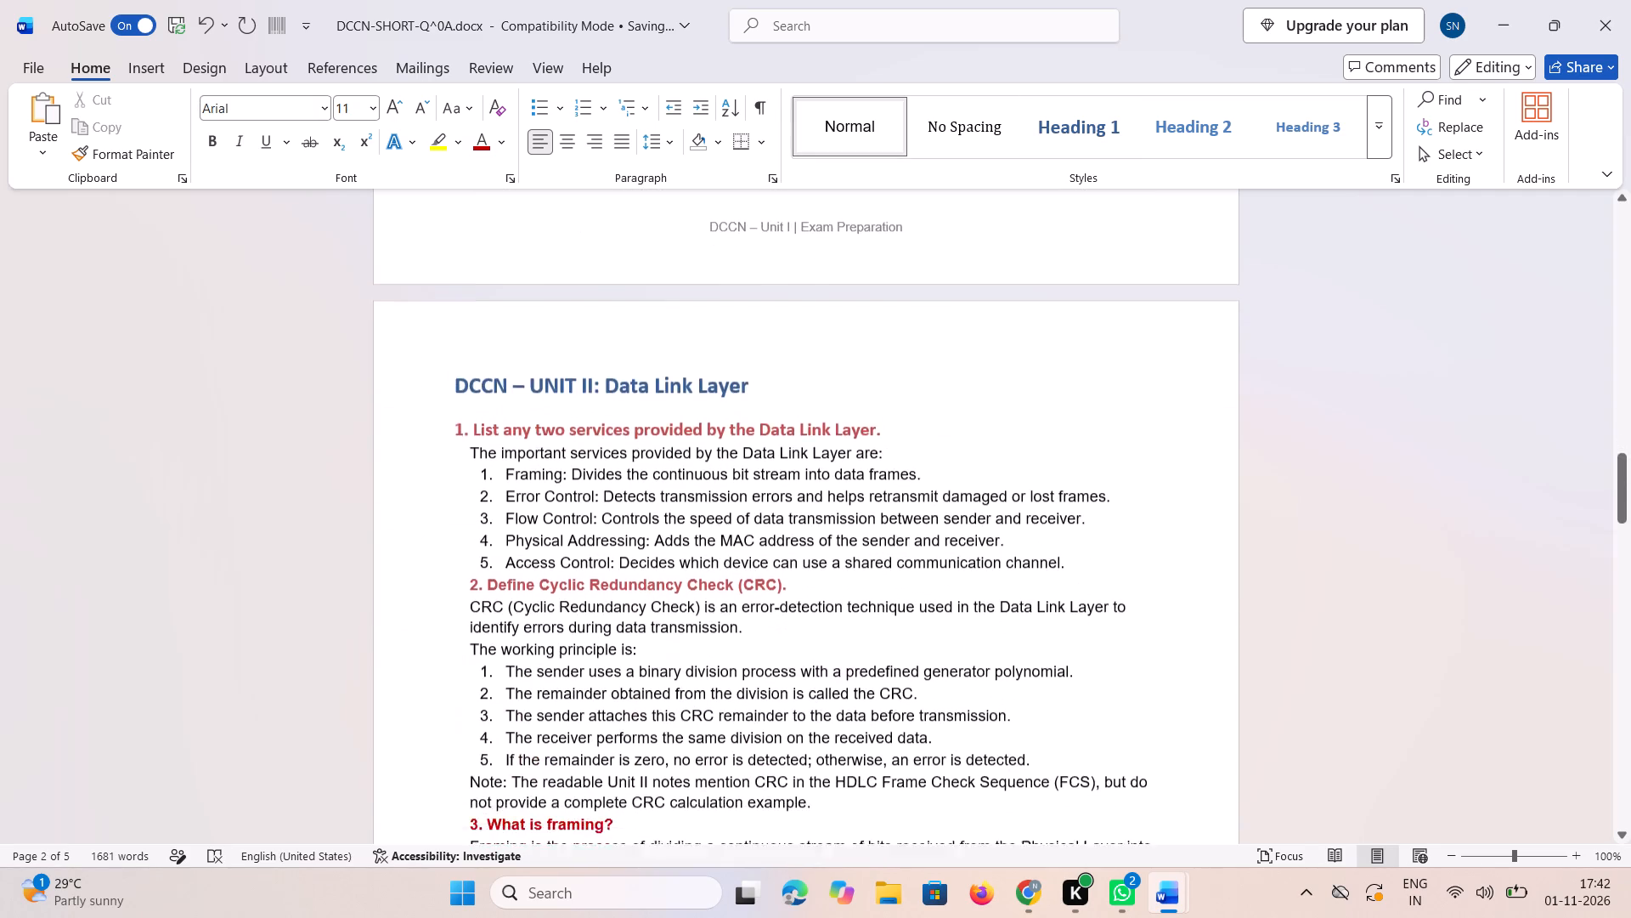
scroll(743, 615, "down", 4)
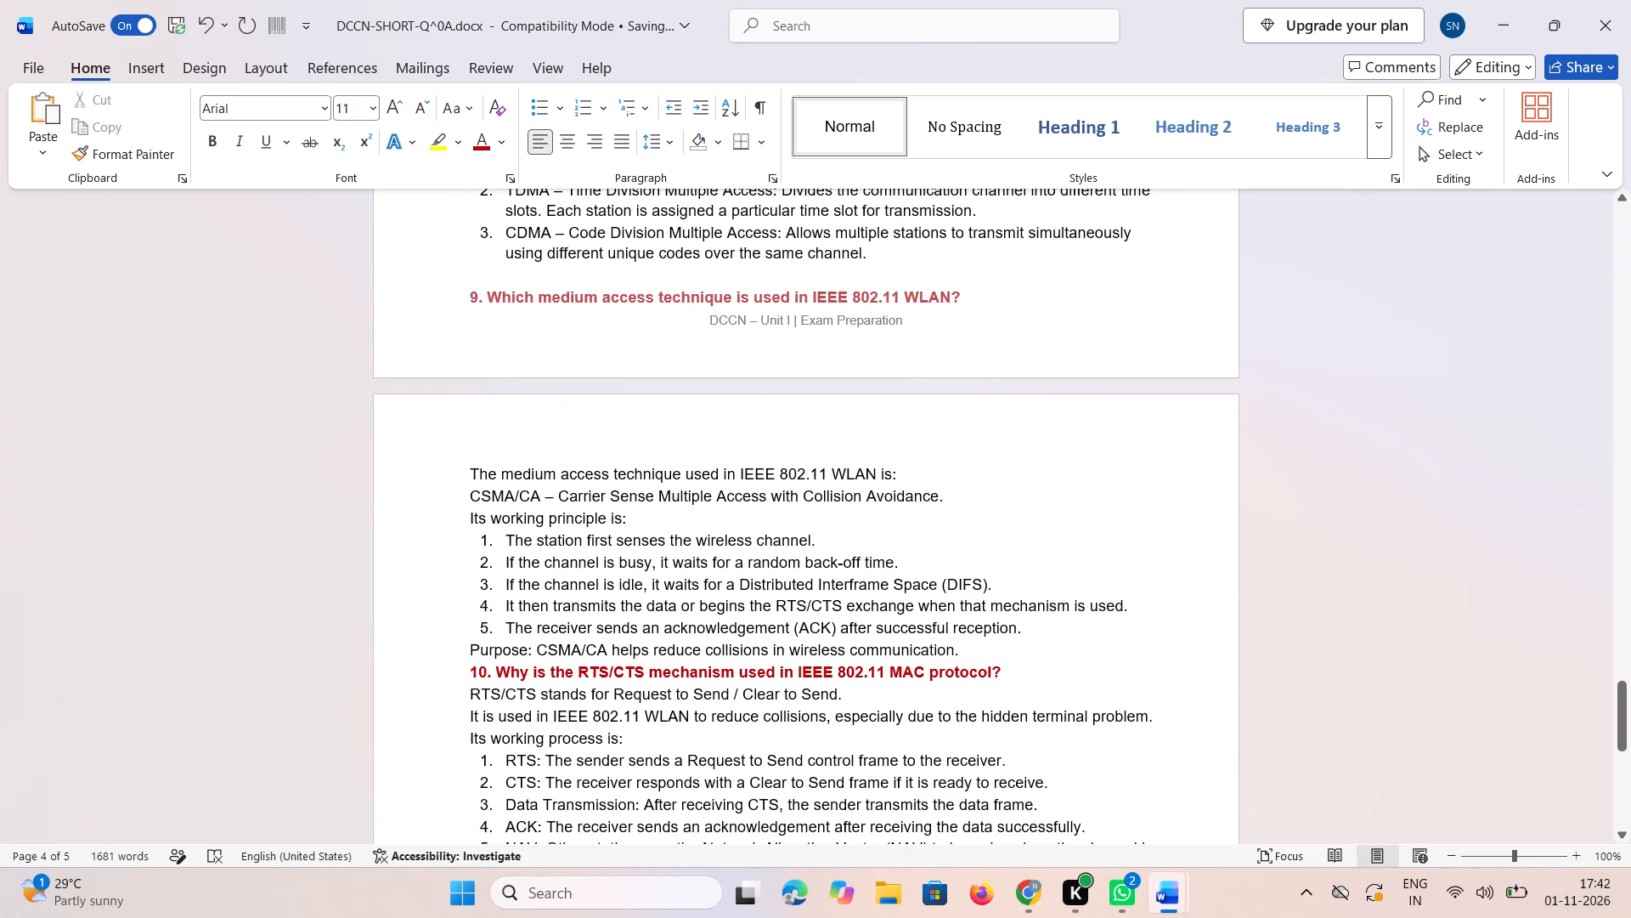
left_click(474, 294)
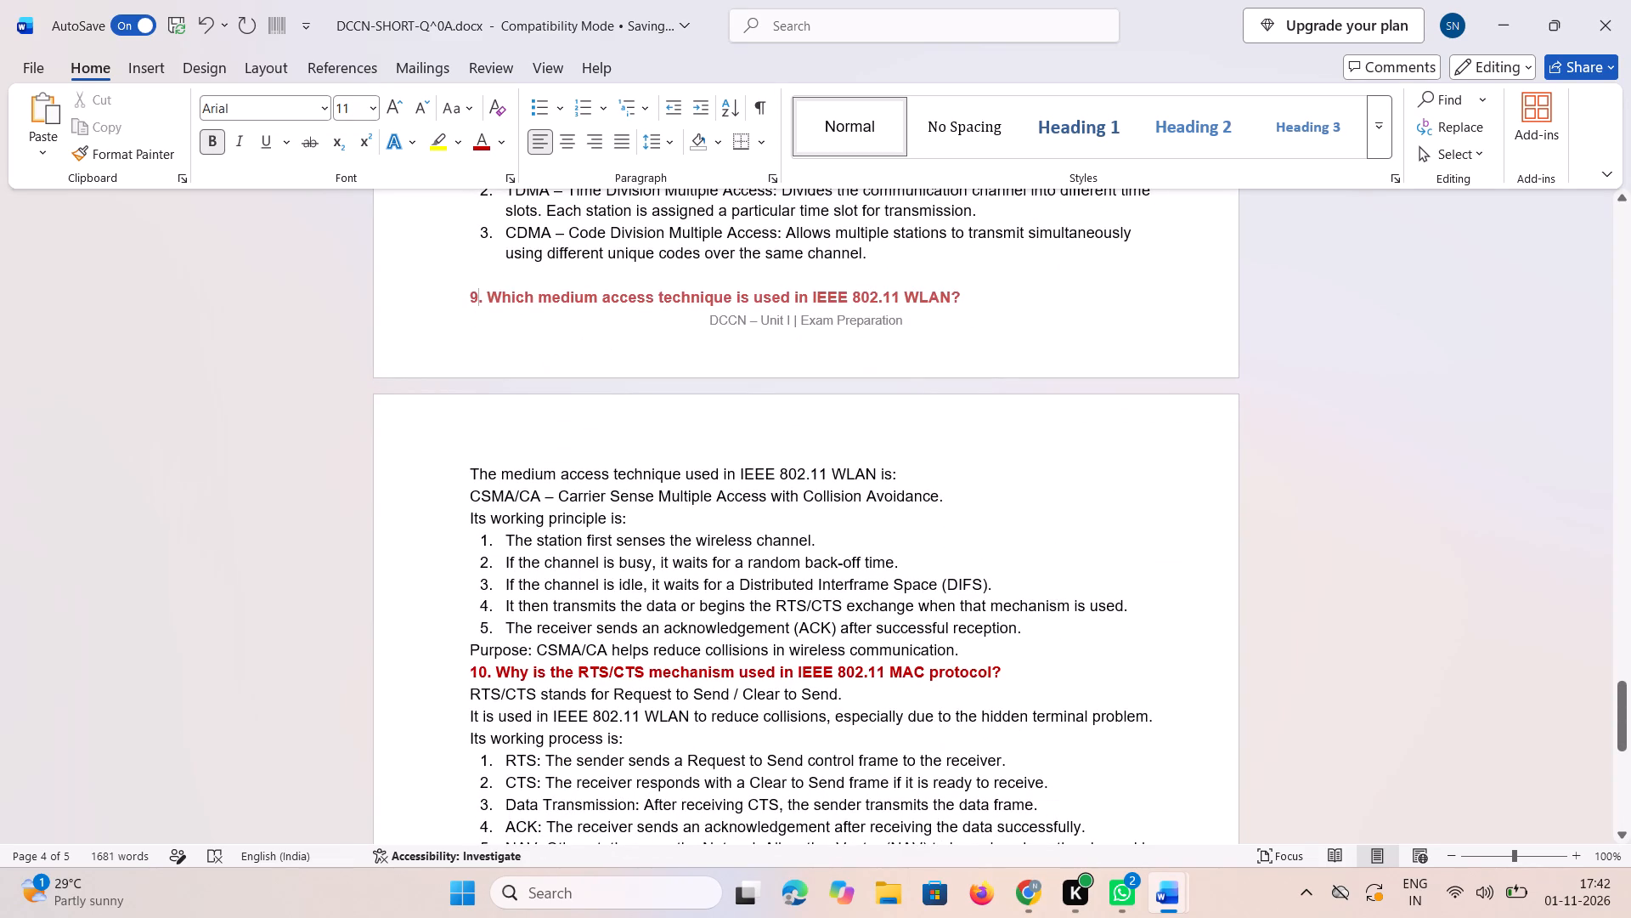
left_click(471, 298)
key("Return")
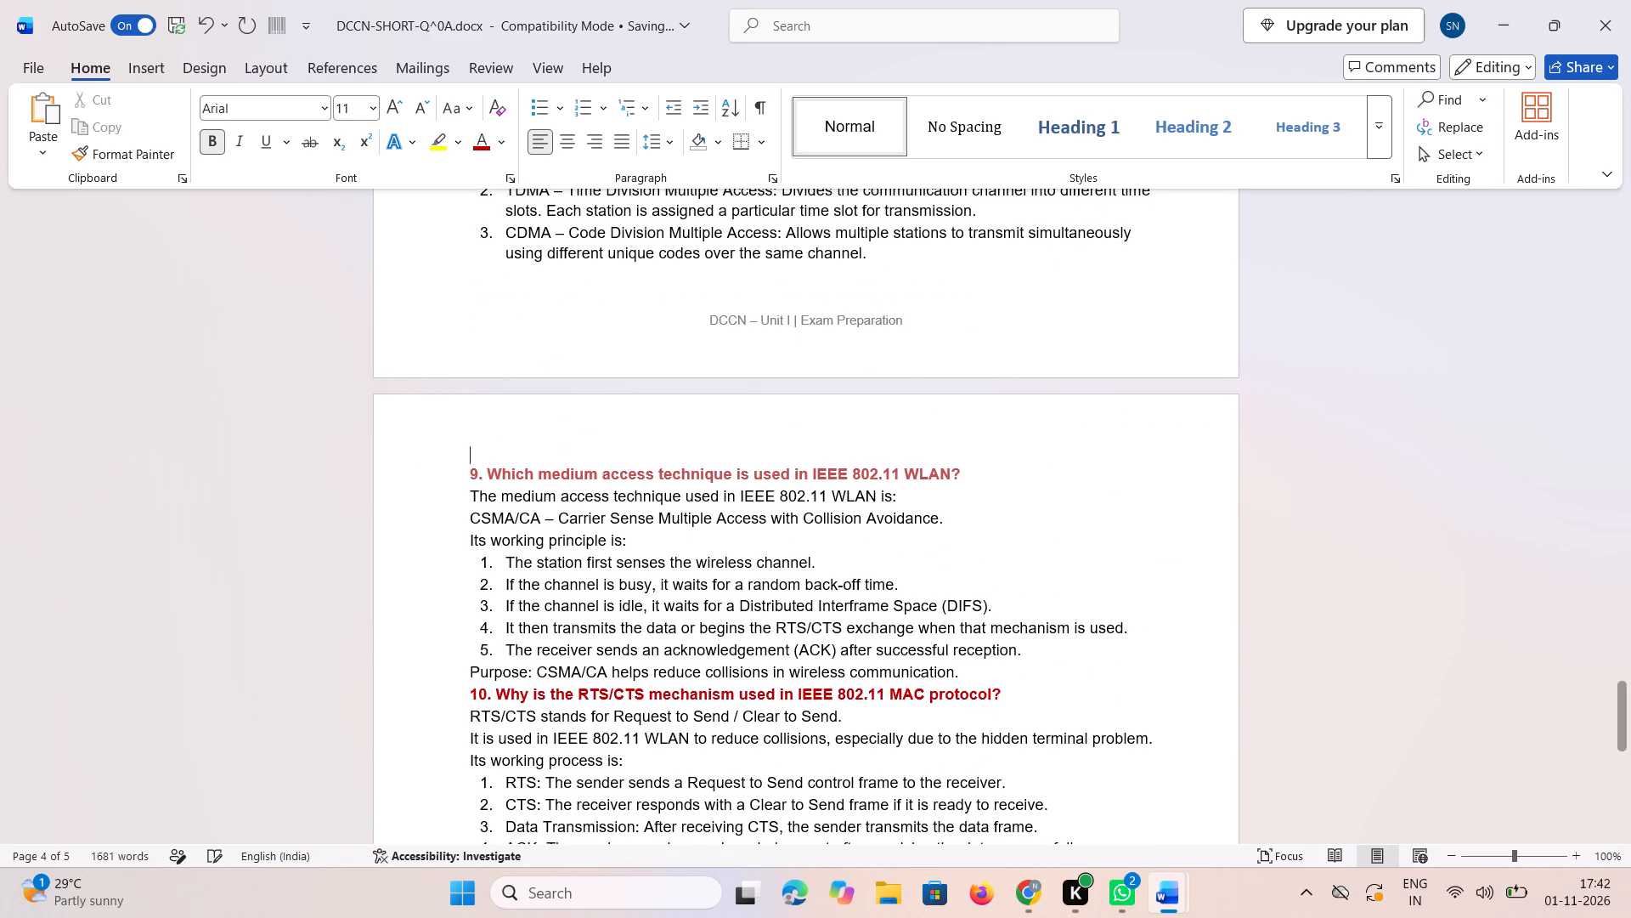
Insert a line break before "5. Differentiate between error detection and error correction." to move that heading onto its comparison table's page.
scroll(471, 298, "right", 1)
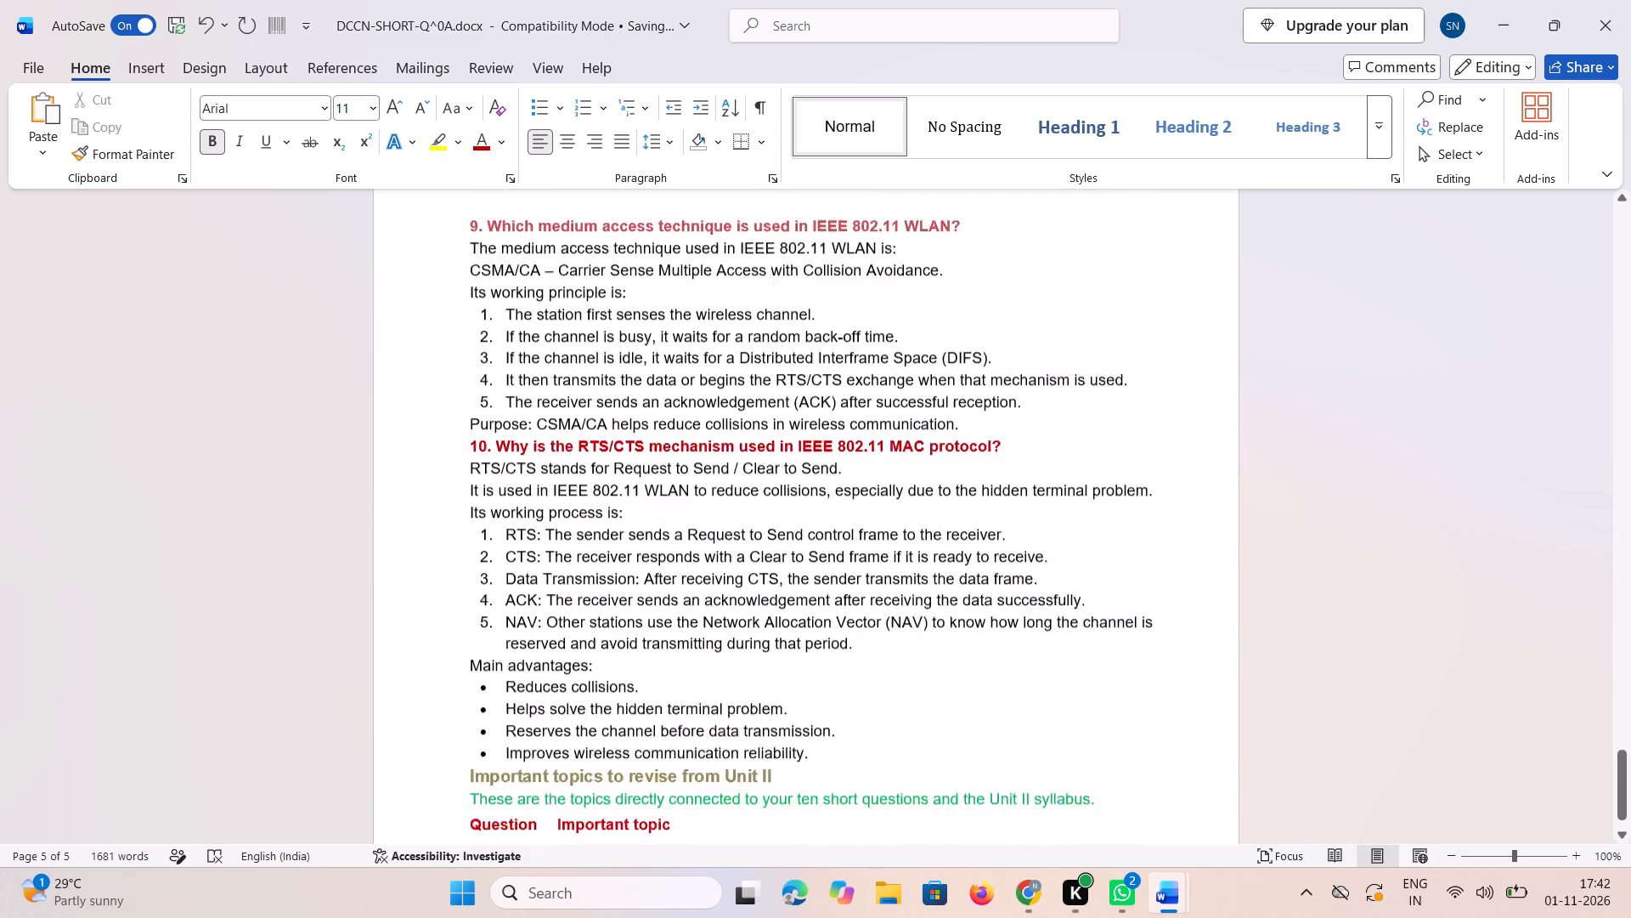
scroll(471, 298, "up", 4)
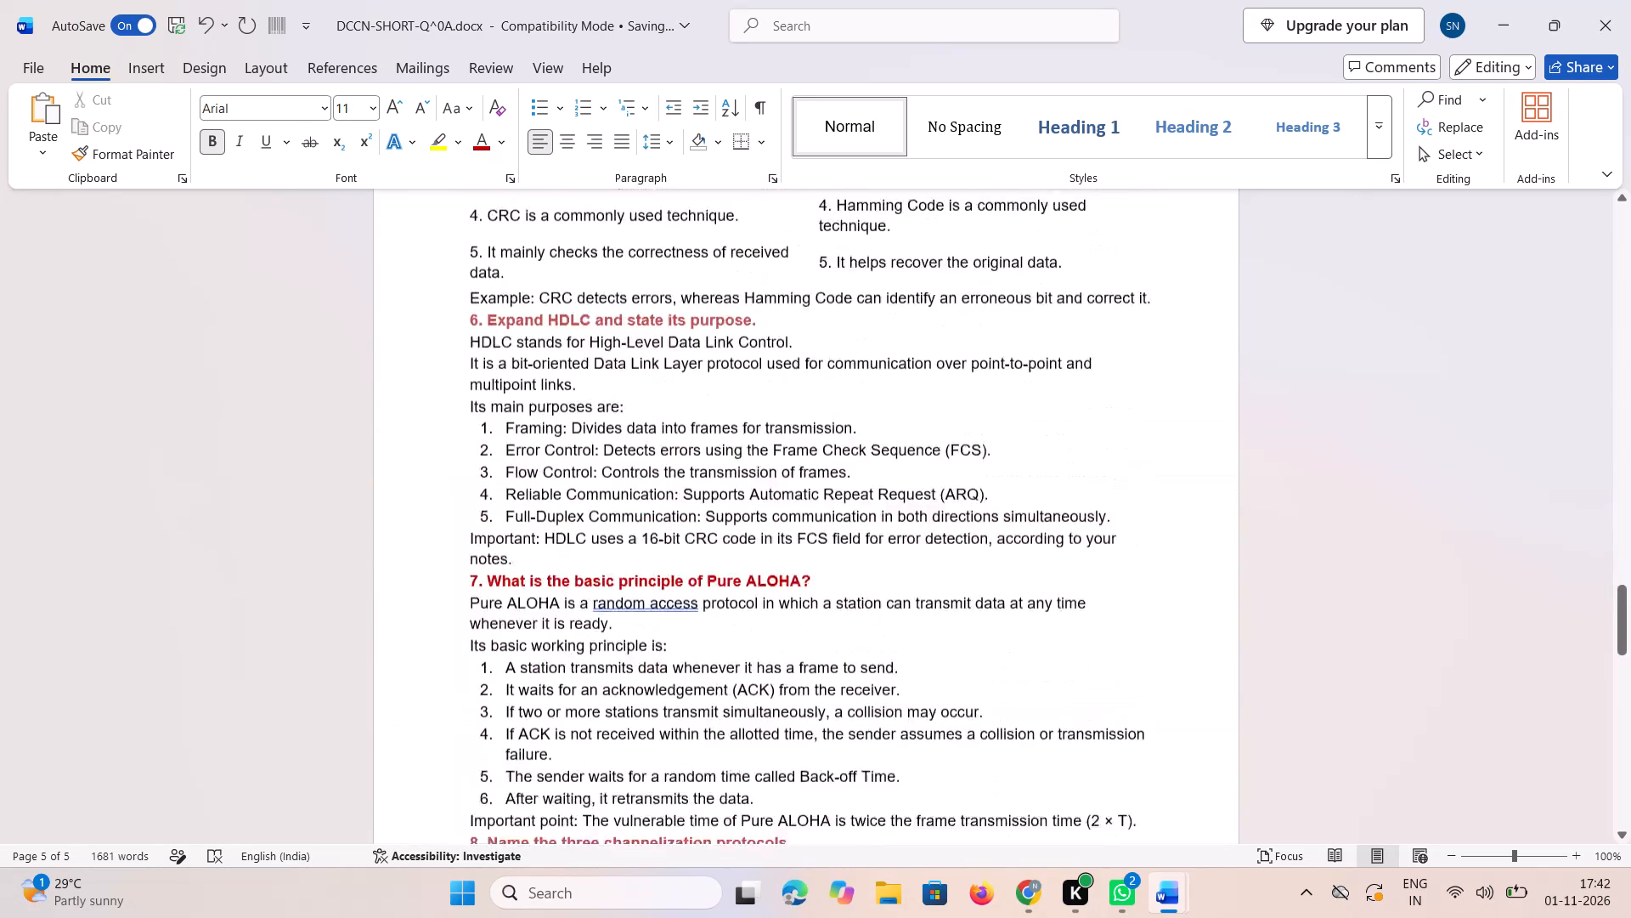
scroll(471, 298, "up", 4)
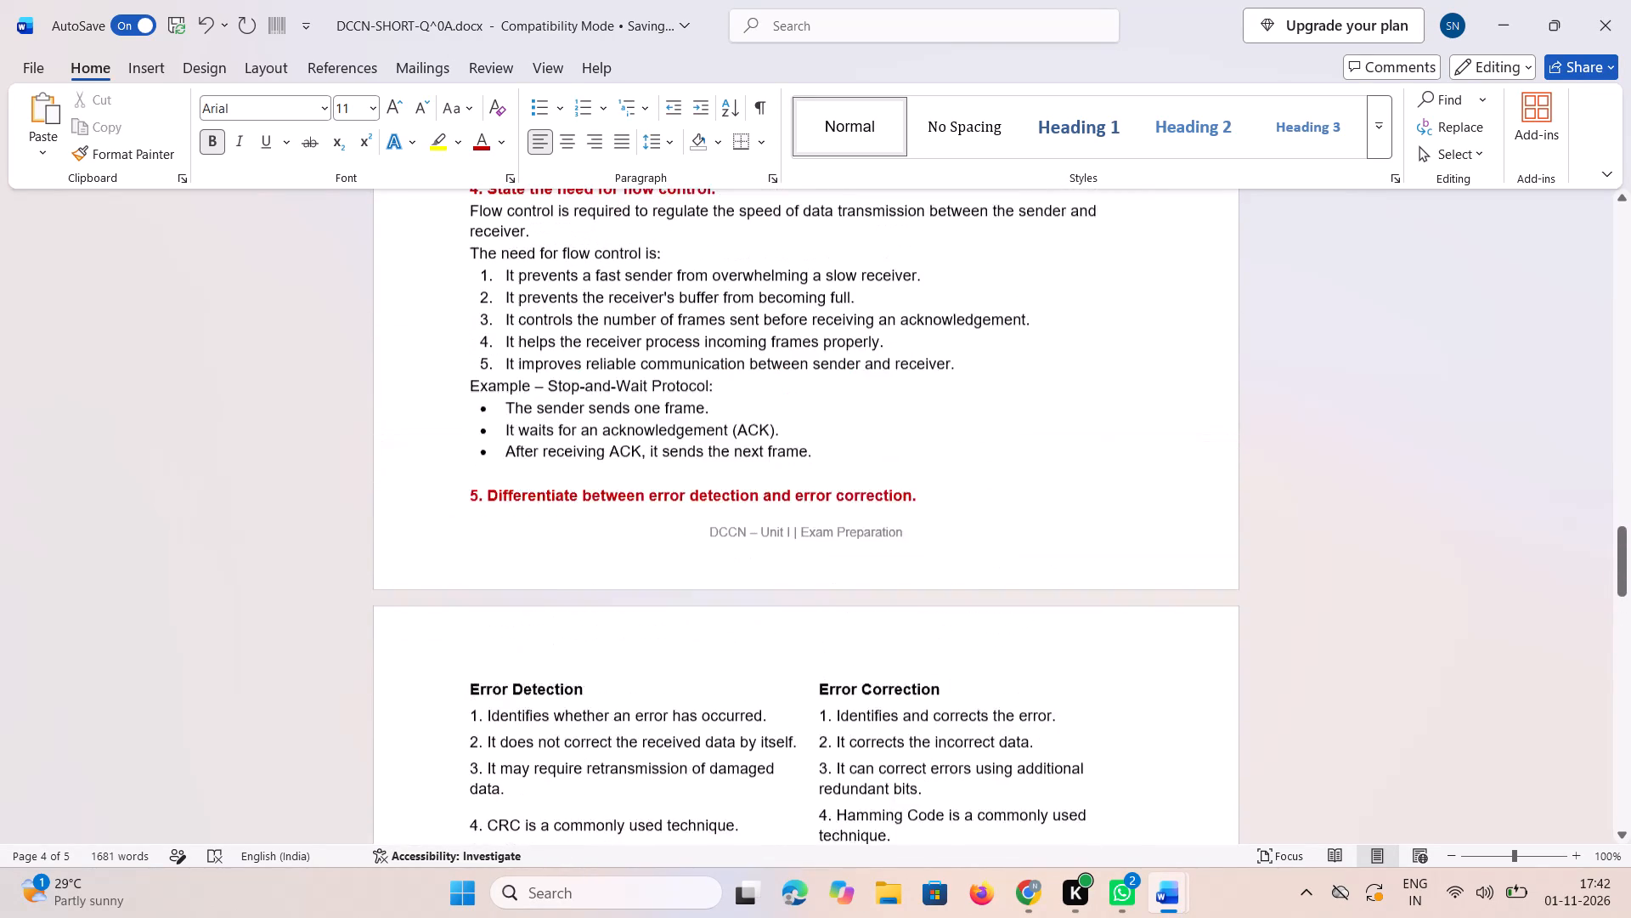
scroll(471, 298, "up", 1)
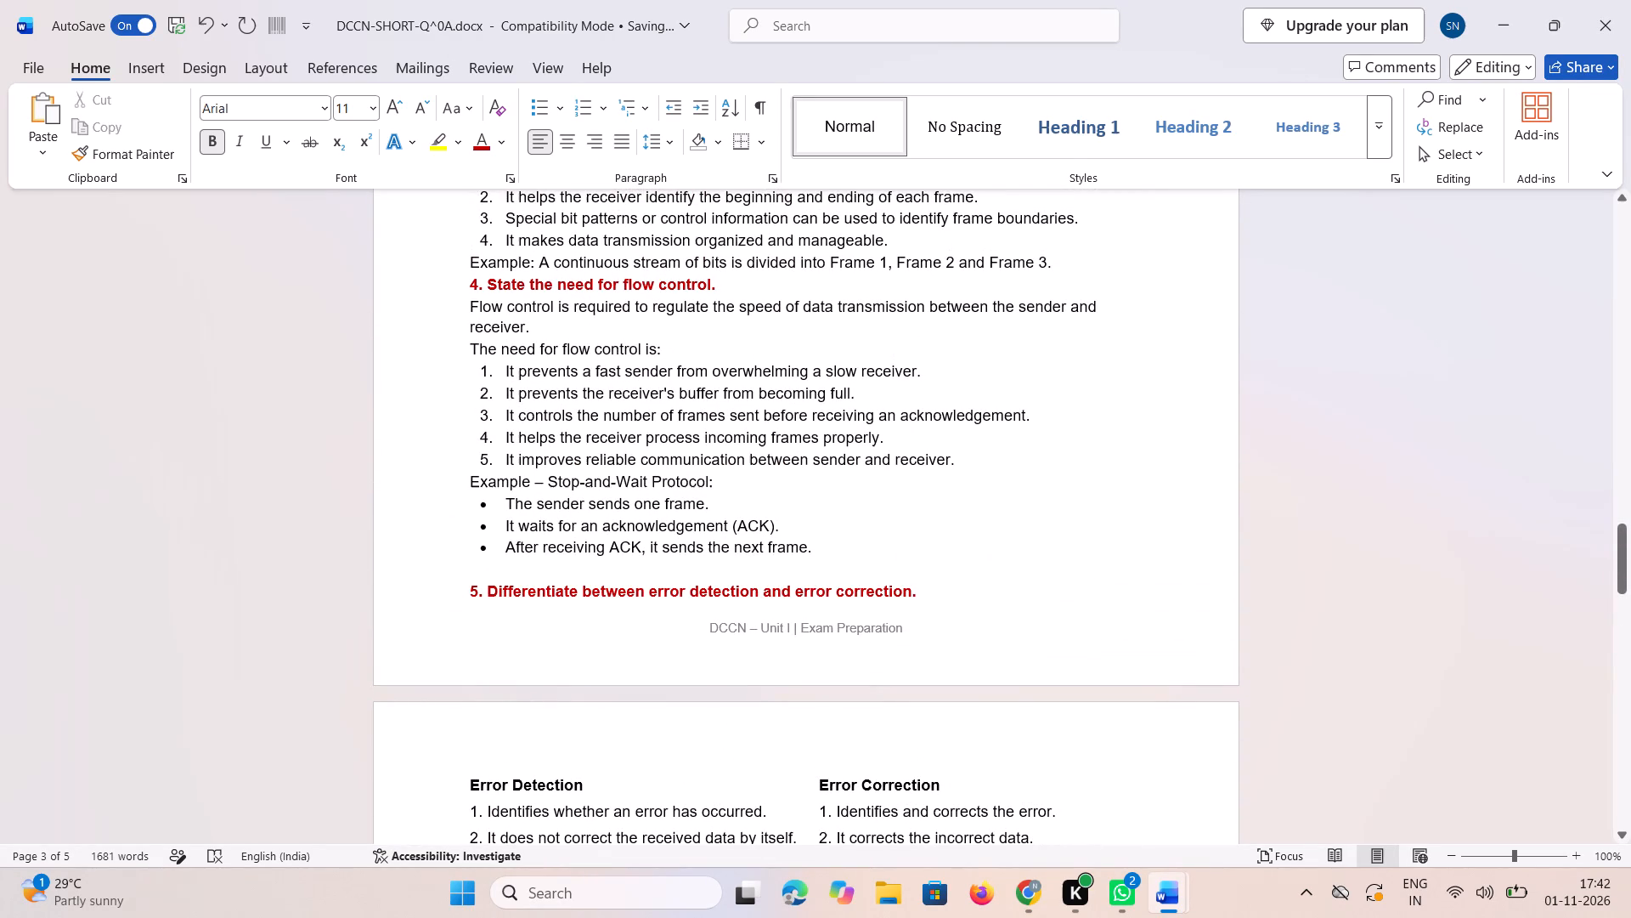
left_click(460, 592)
key("Return")
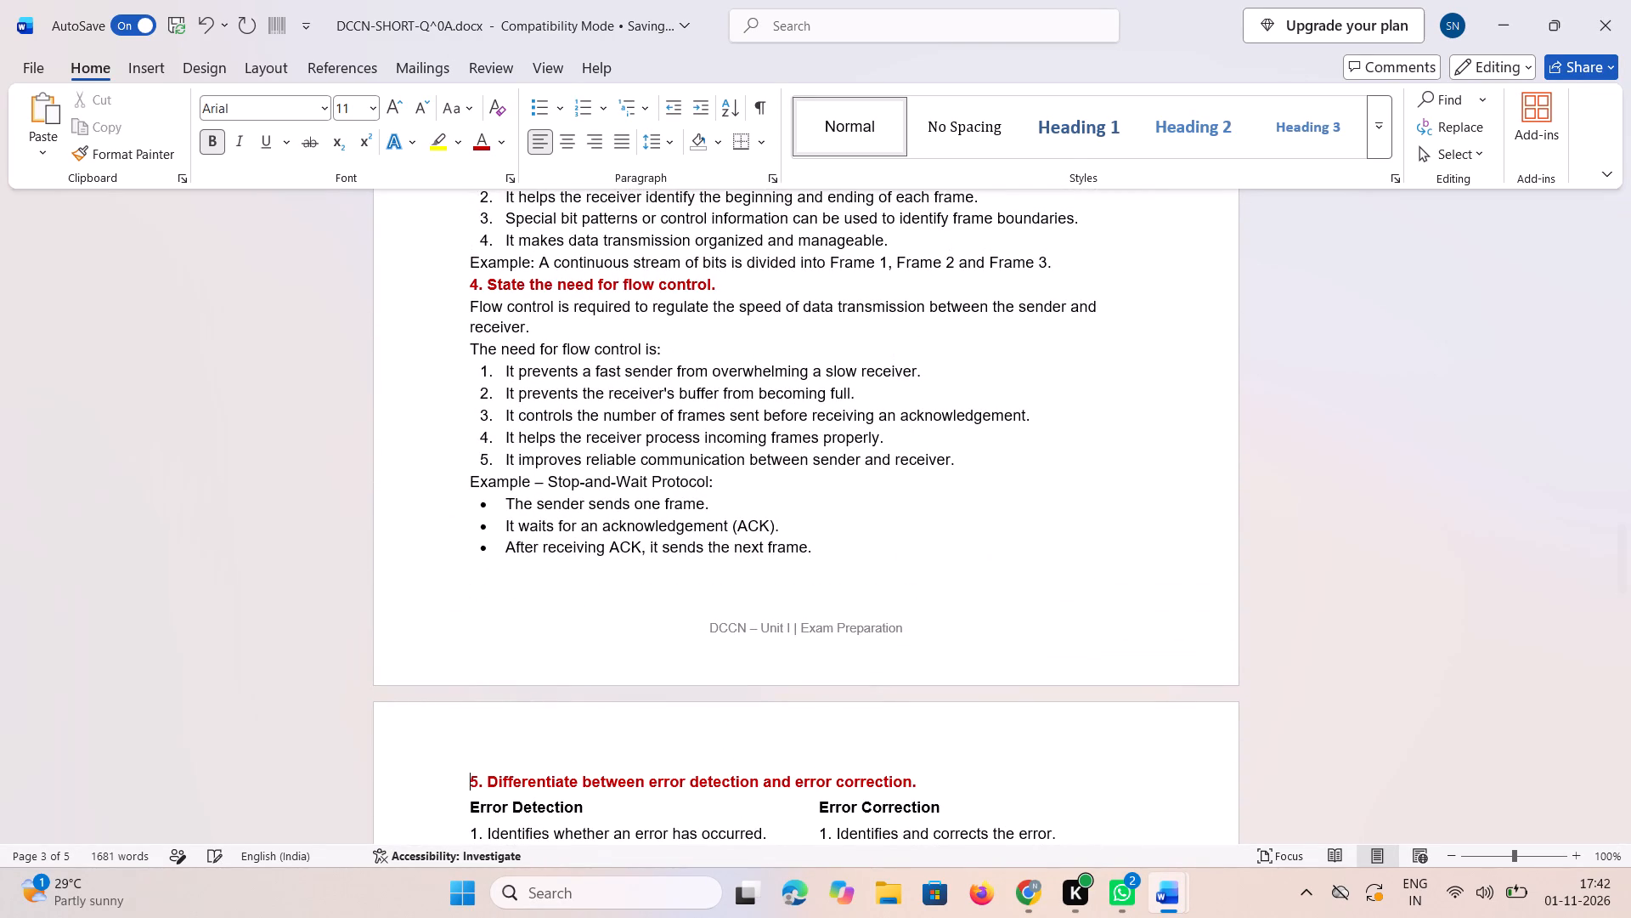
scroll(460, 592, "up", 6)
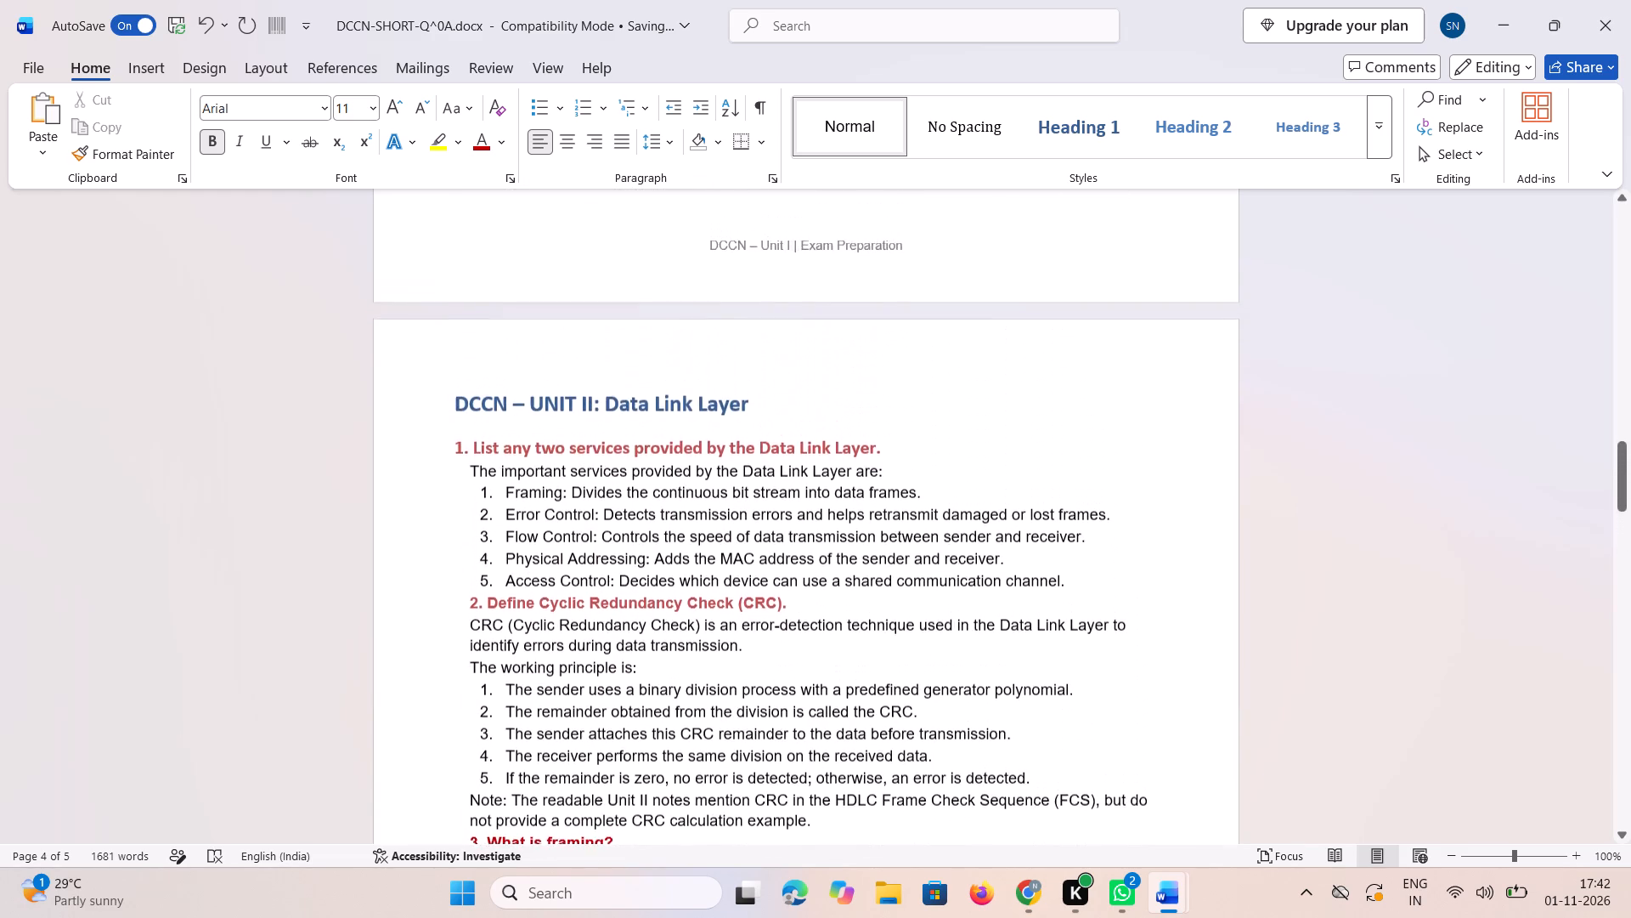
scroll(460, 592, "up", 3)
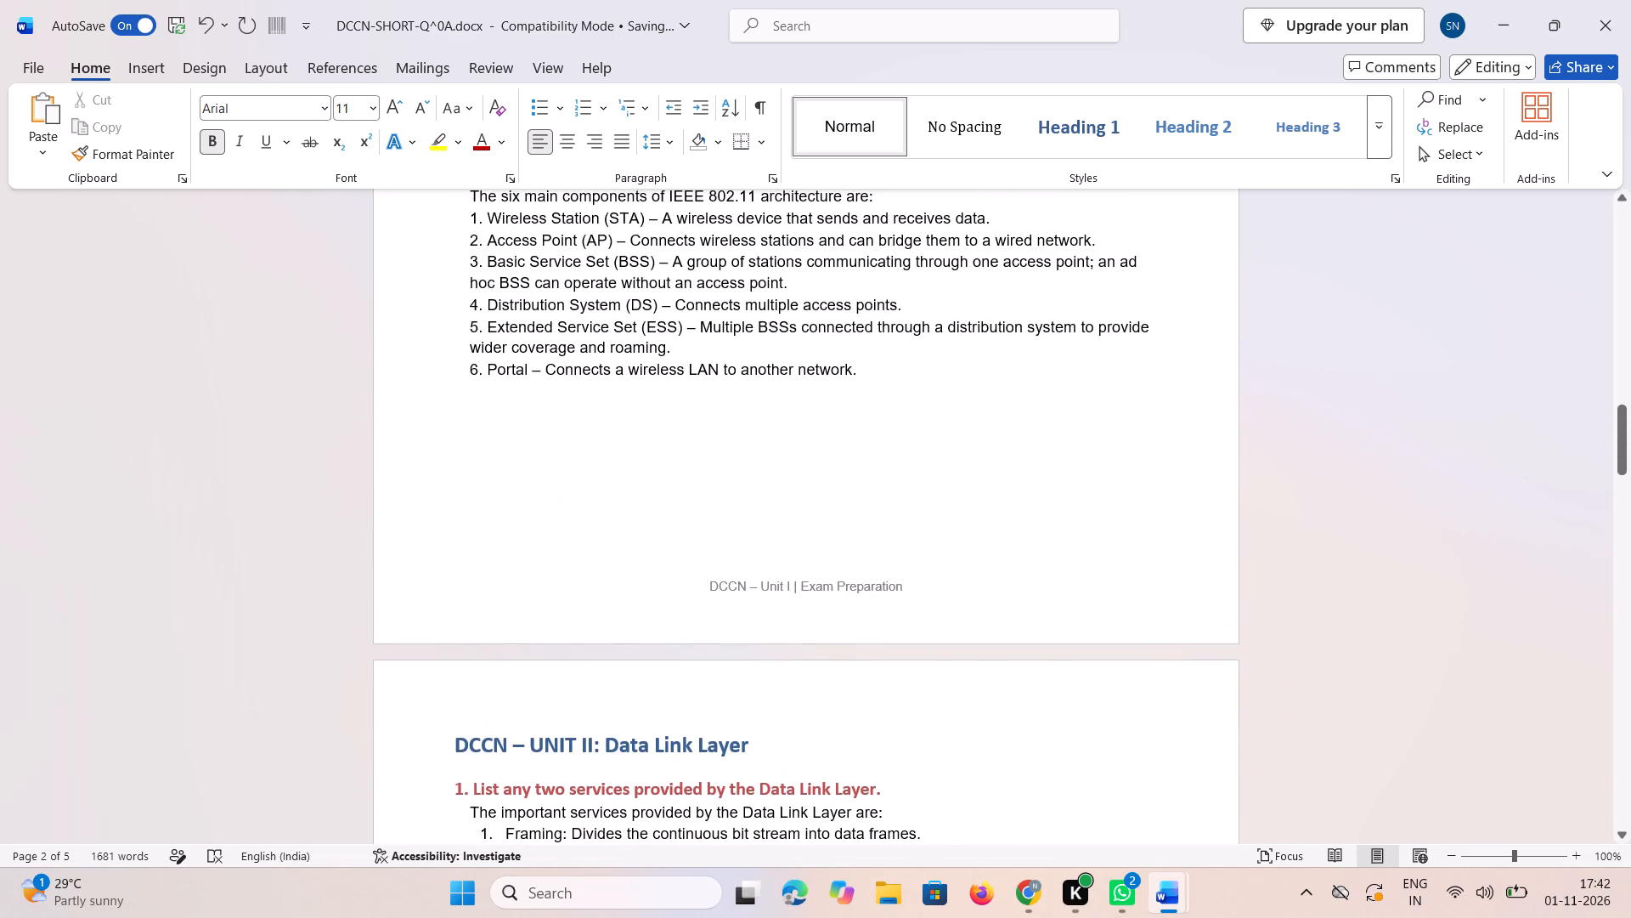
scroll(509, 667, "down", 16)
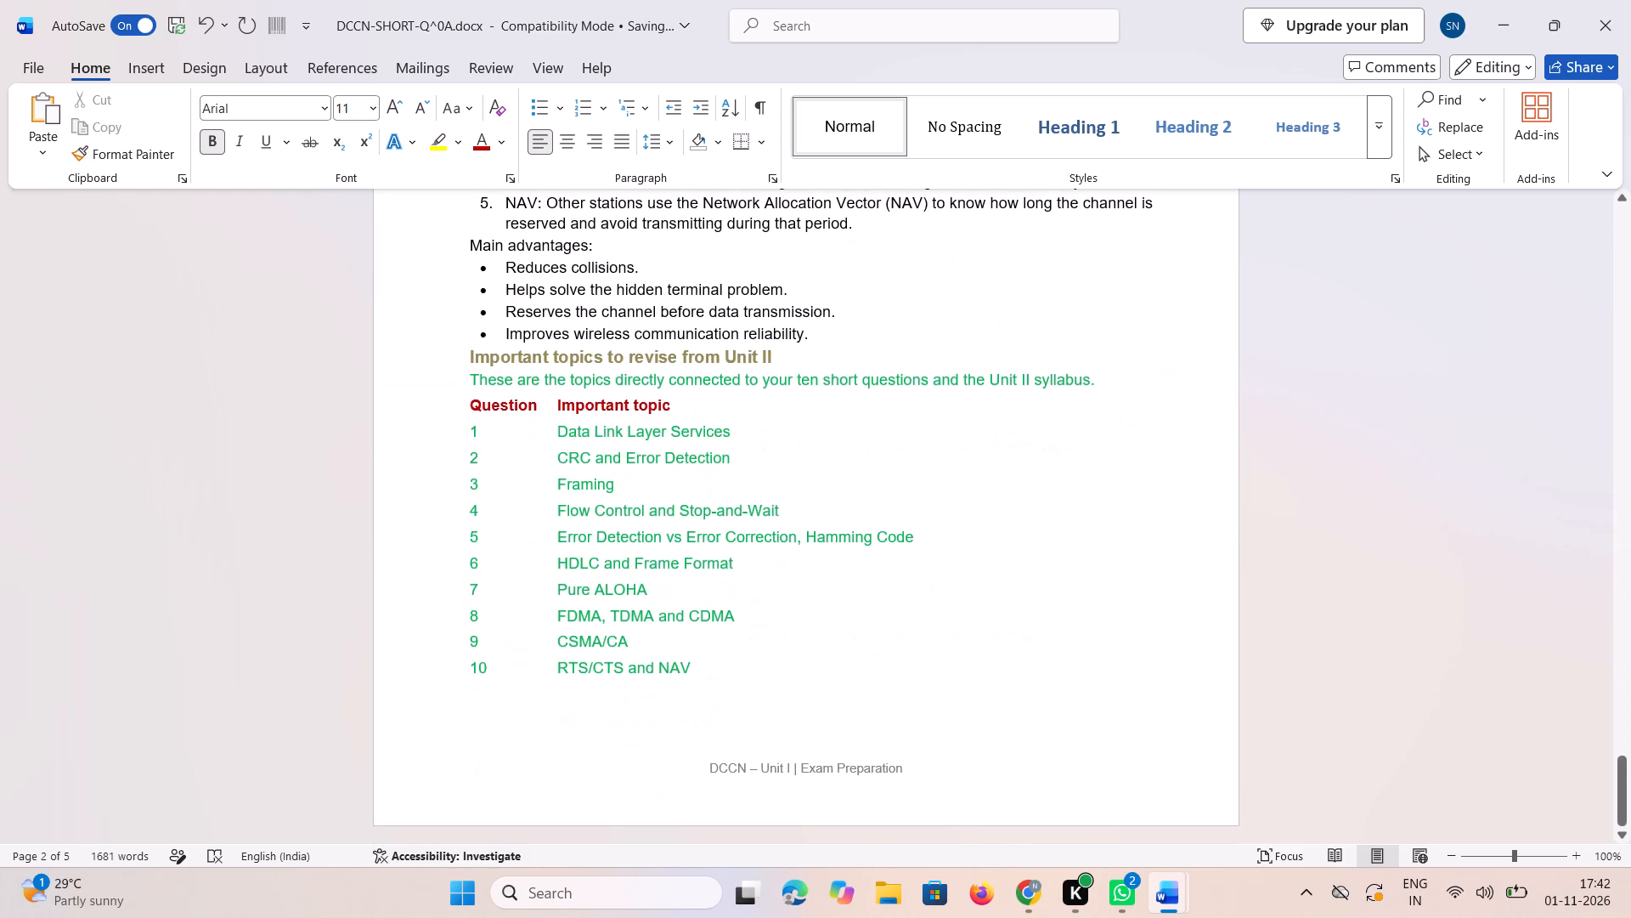
Place the text cursor on the empty line below the Unit II important topics table at the document's end.
scroll(509, 667, "down", 1)
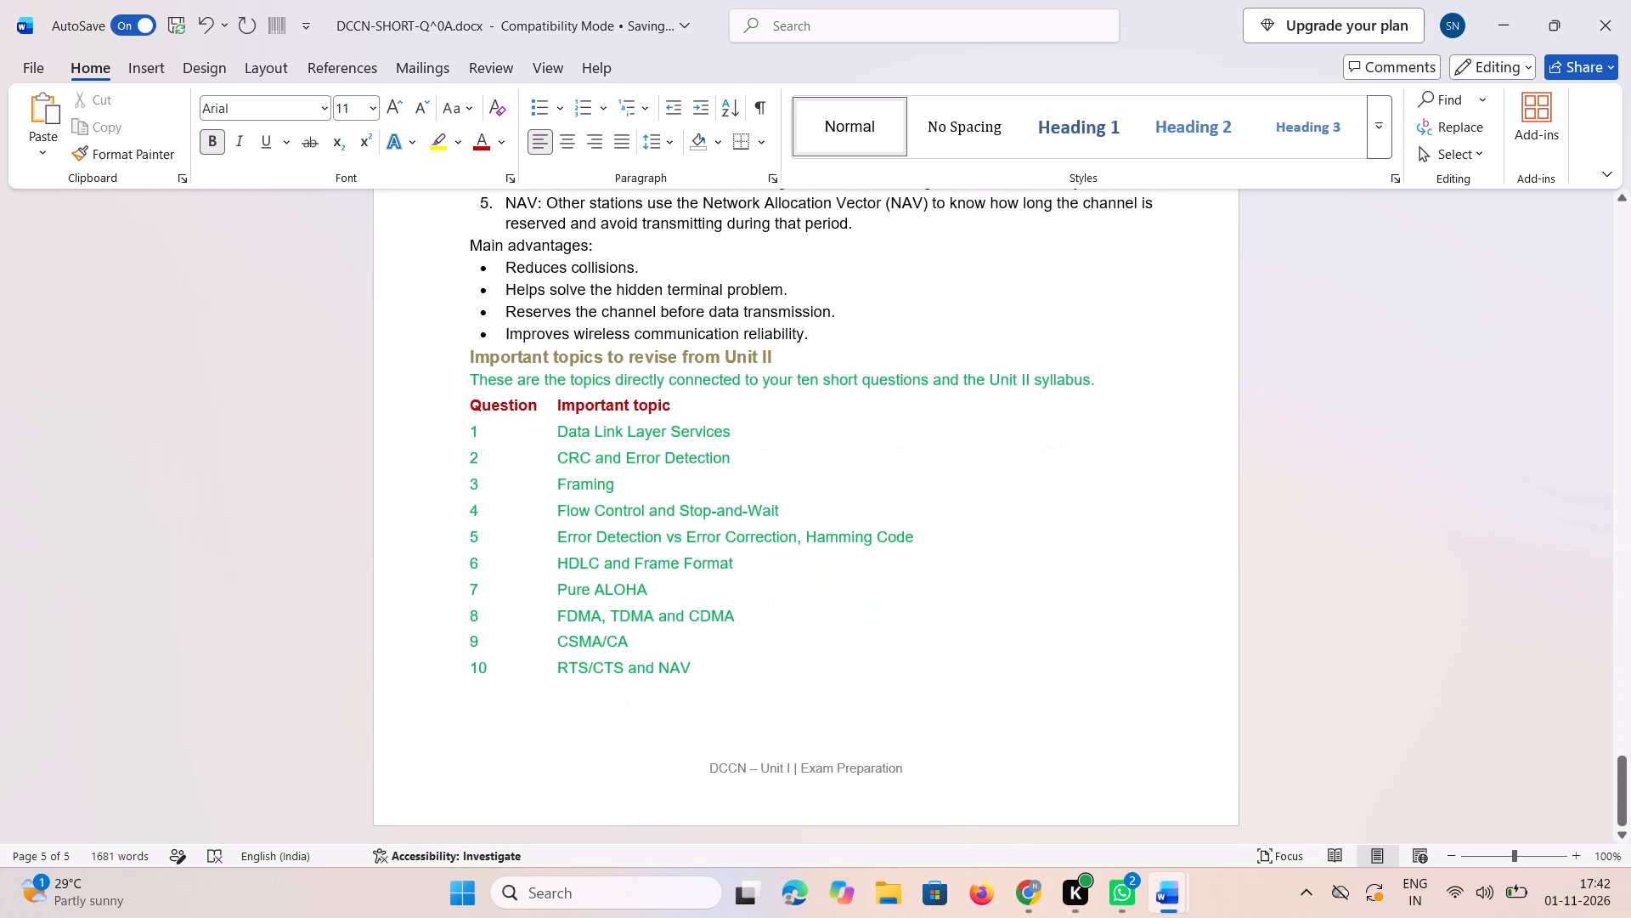
left_click(615, 734)
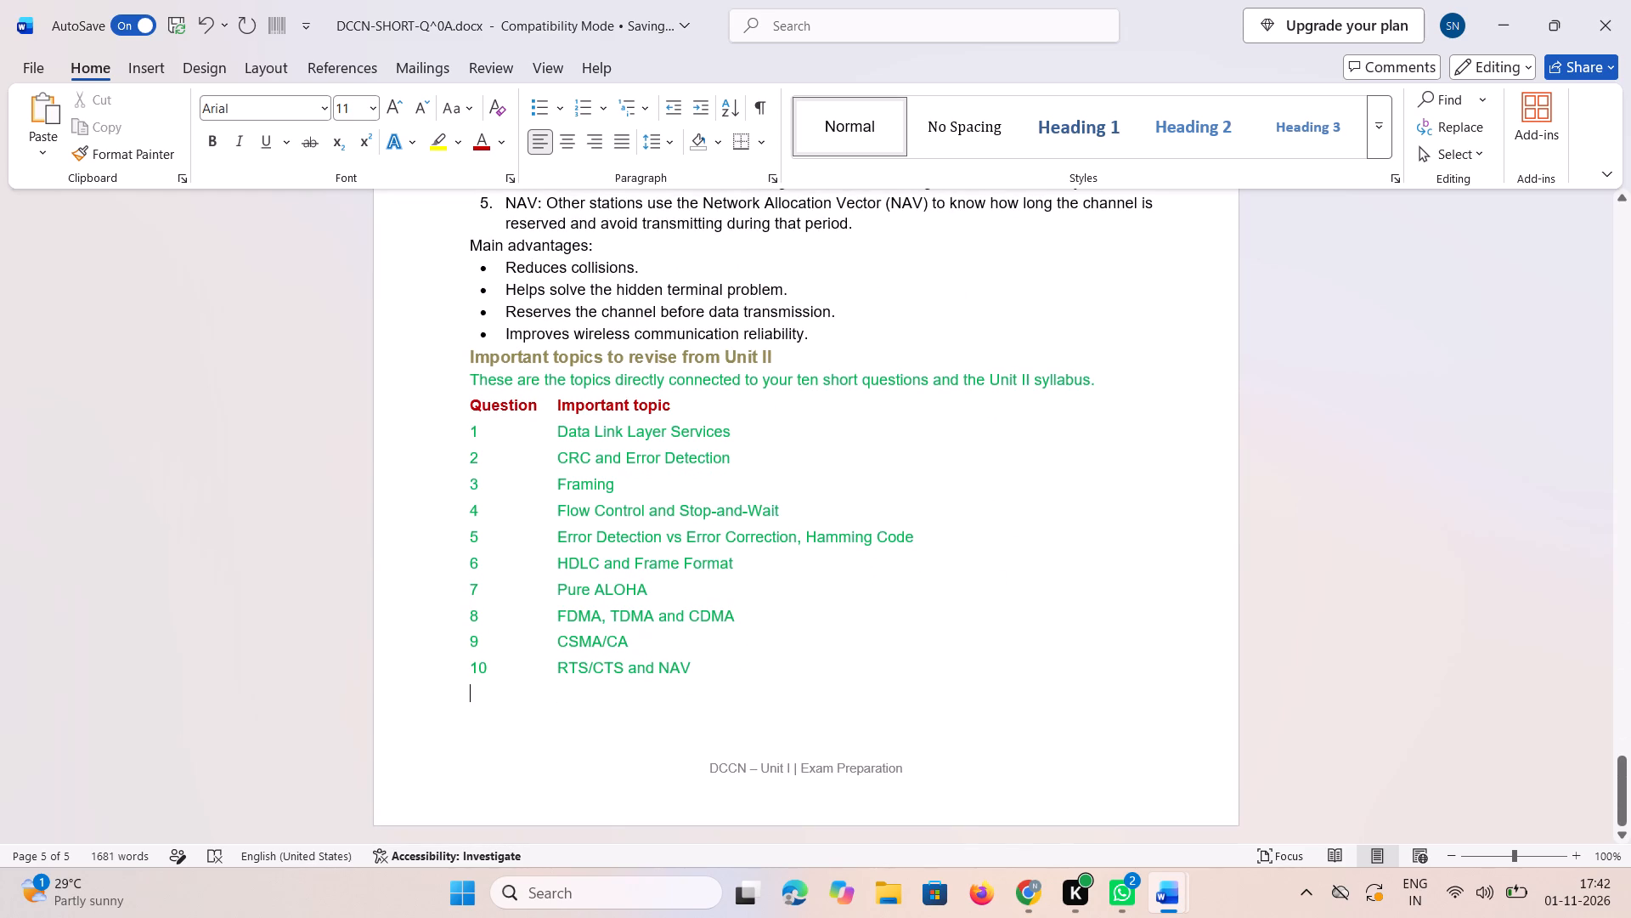
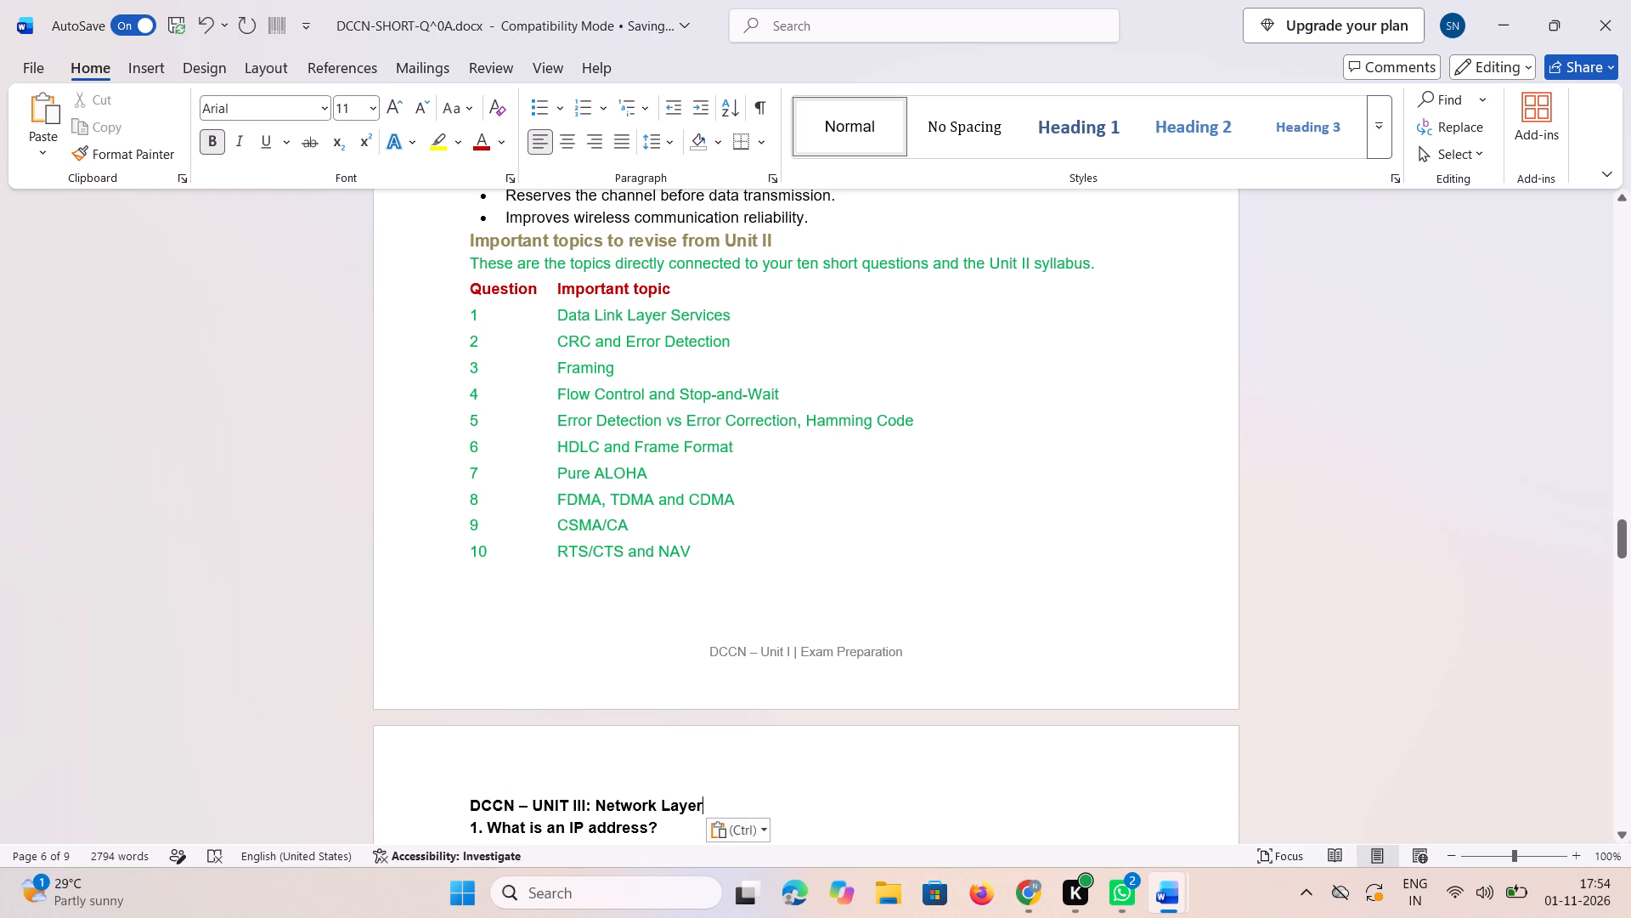
Apply the Heading 1 style to the "DCCN – UNIT III: Network Layer" line.
left_click_drag(702, 802, 442, 814)
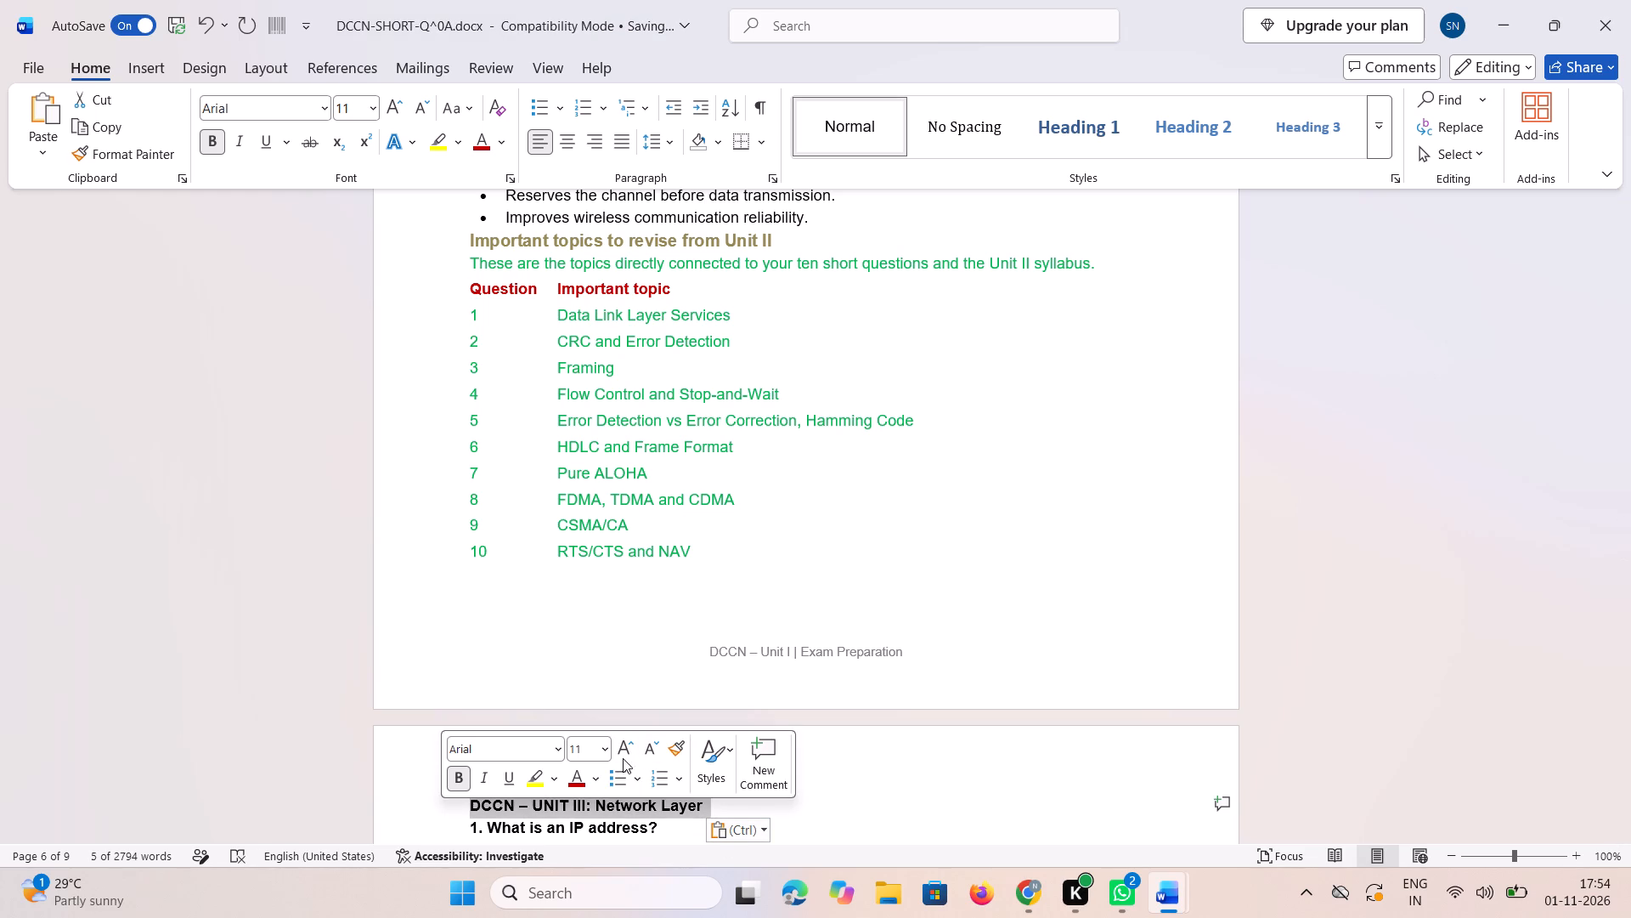
left_click(1078, 135)
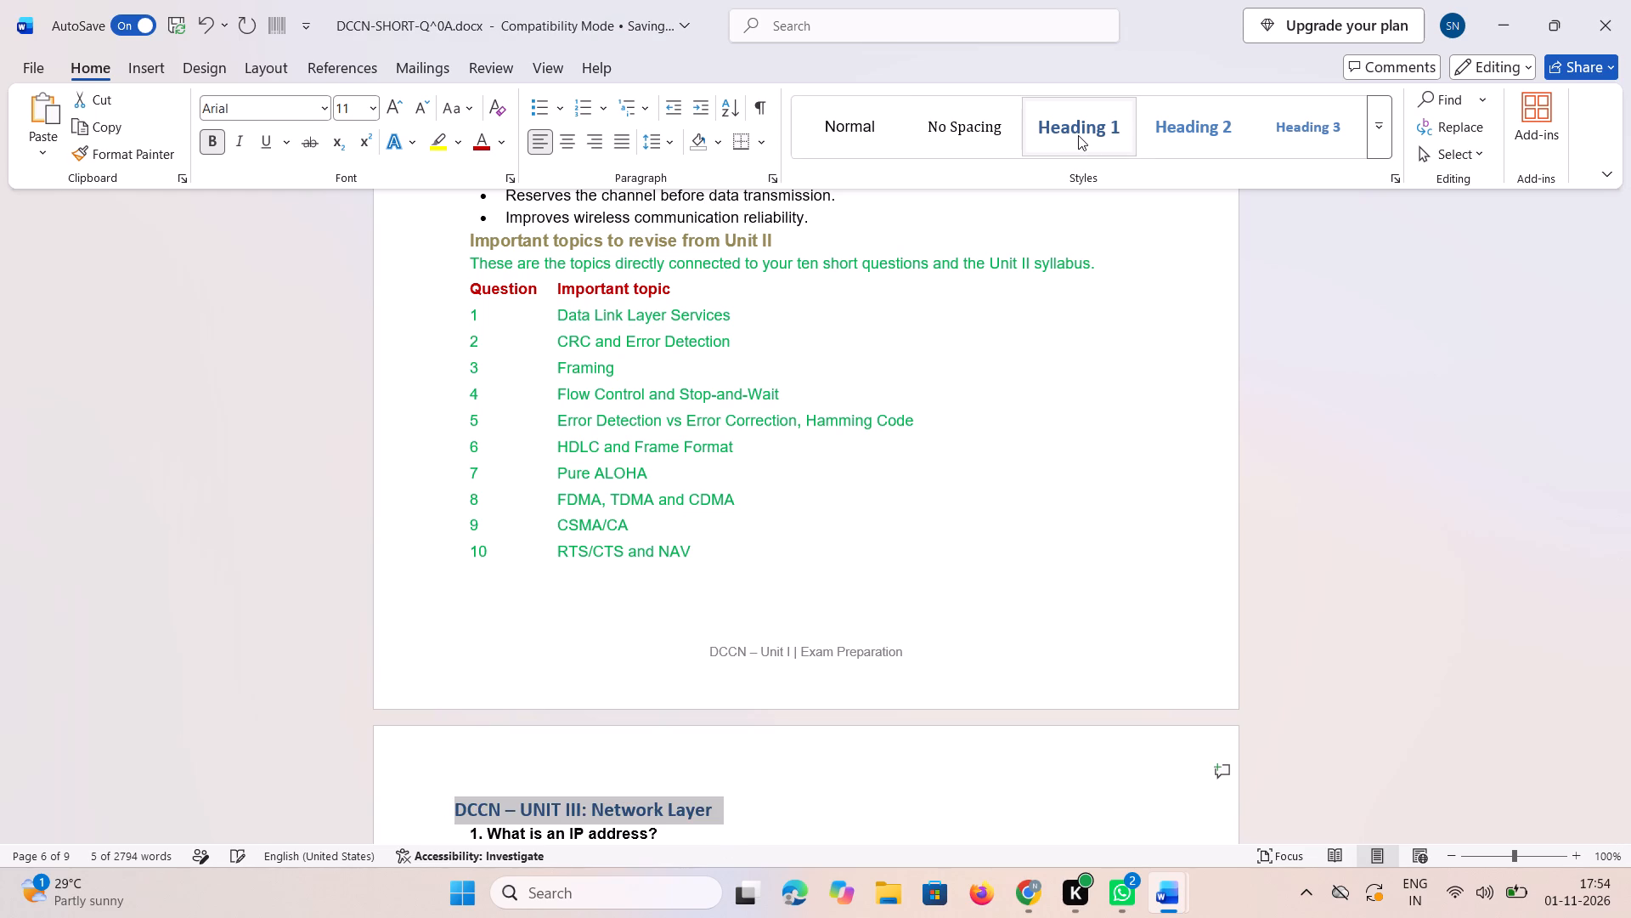
left_click(866, 815)
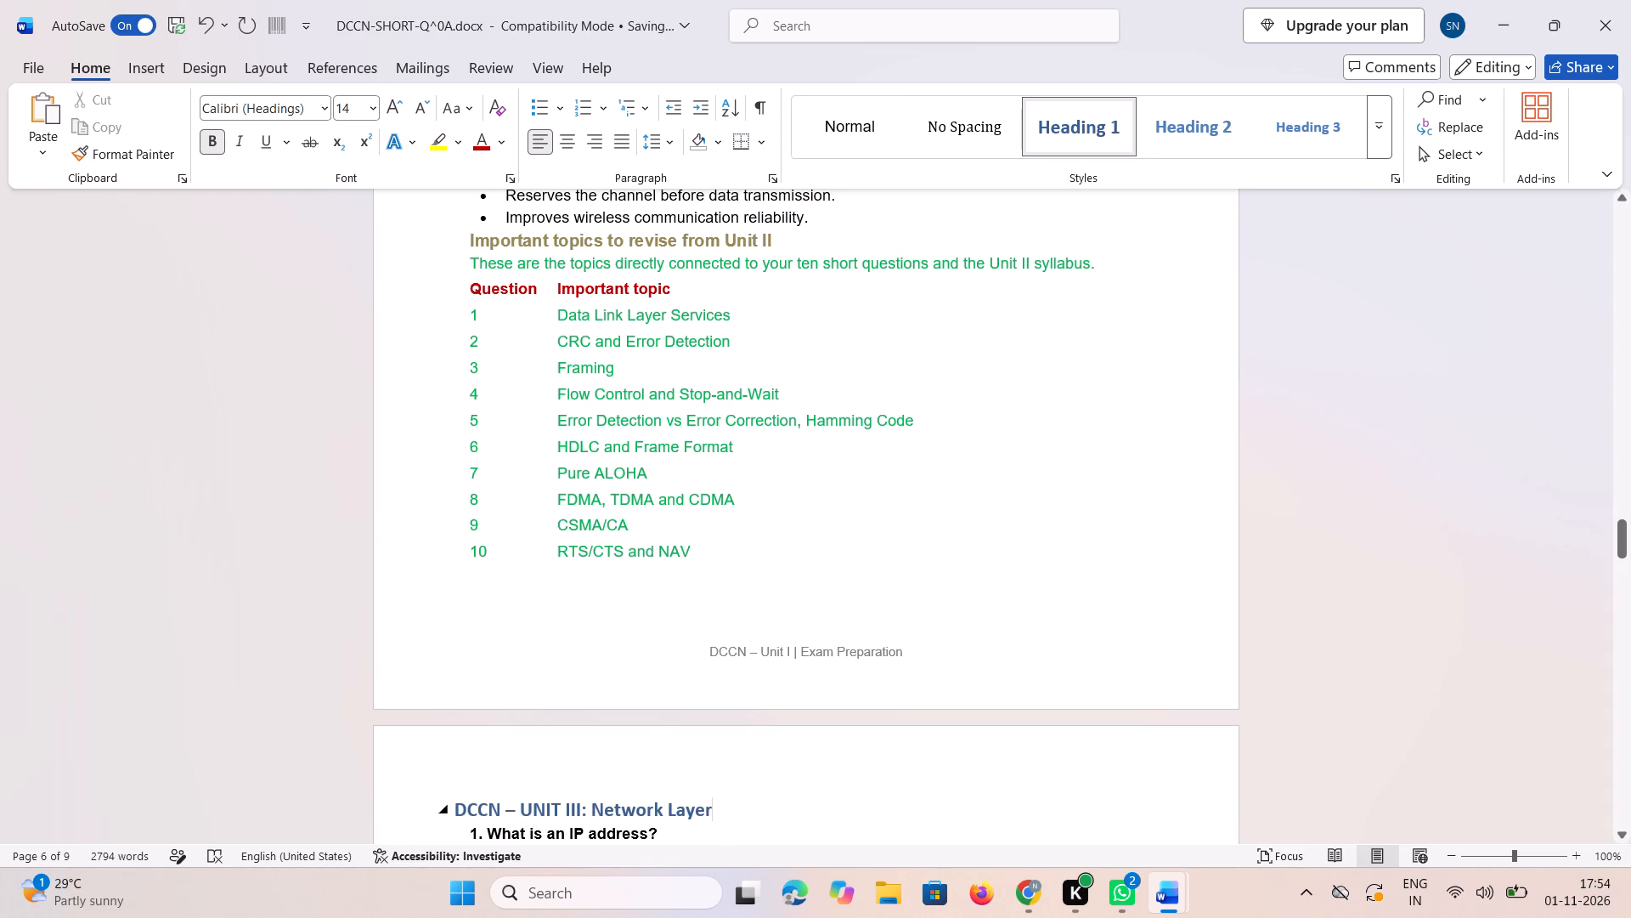
Set the font size of the "DCCN – UNIT III: Network Layer" heading to 16.
left_click_drag(716, 807, 452, 789)
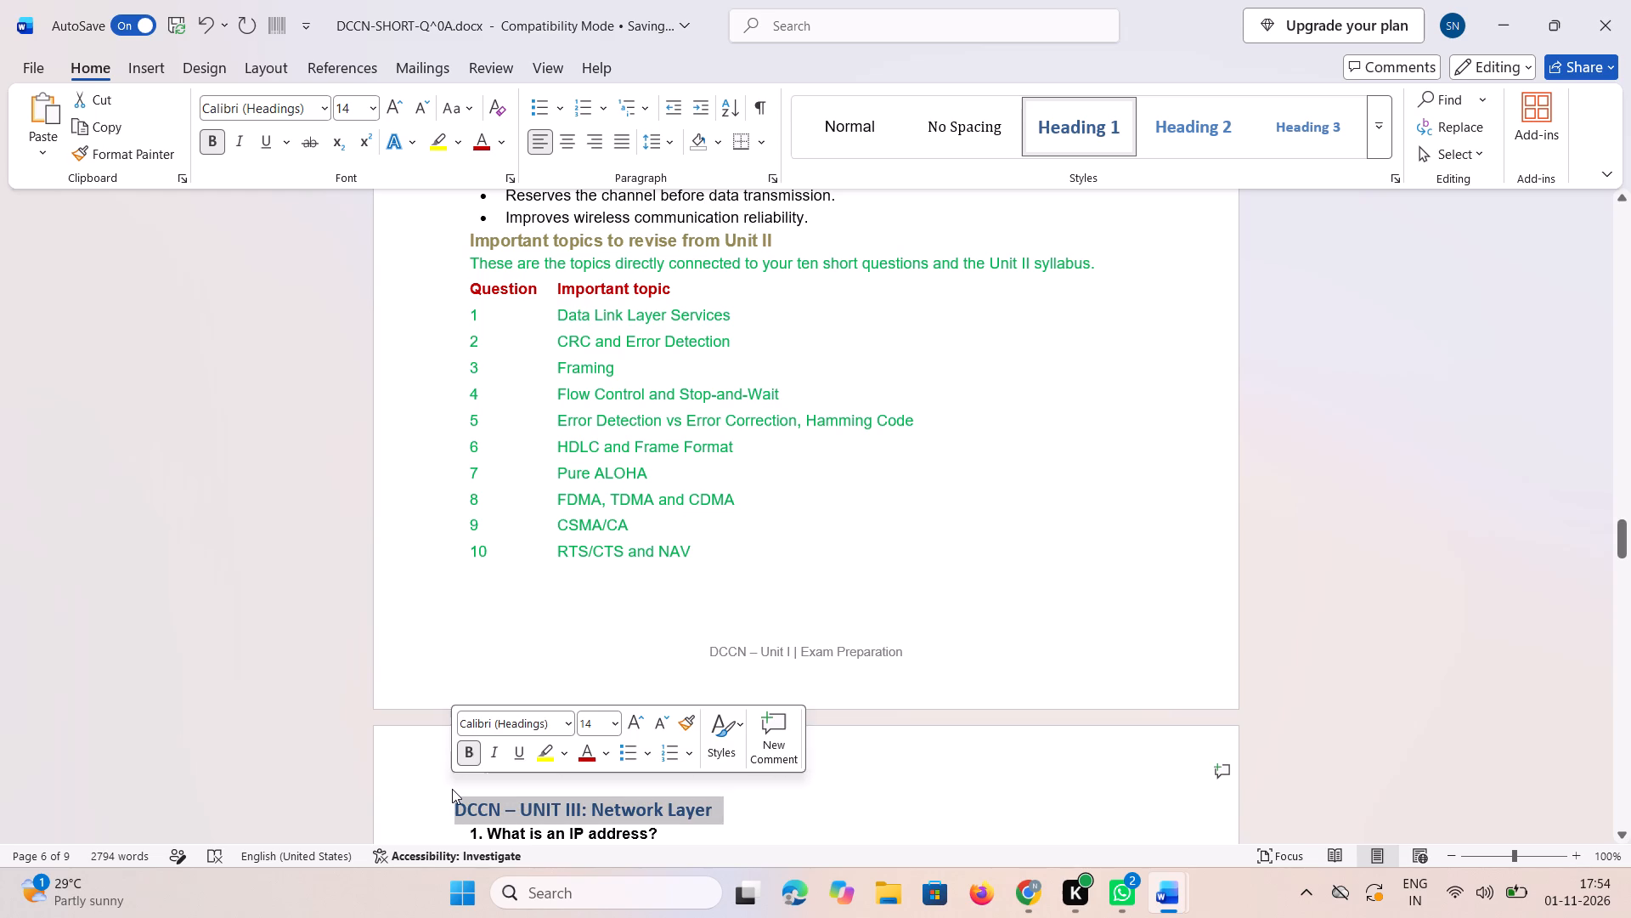
left_click(618, 720)
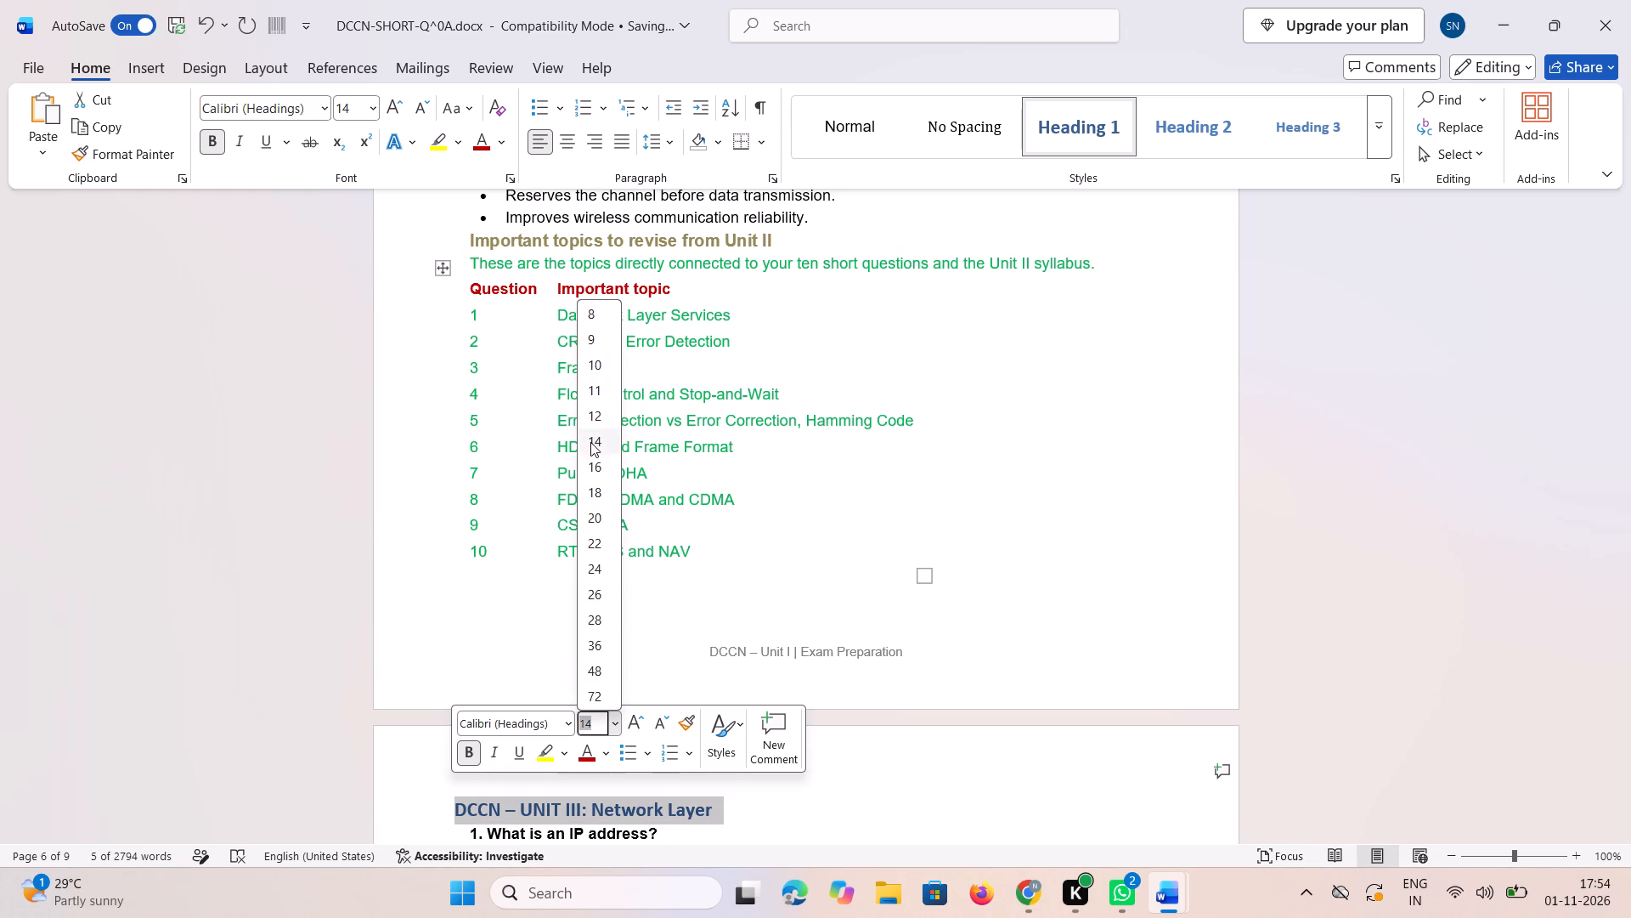
left_click(595, 473)
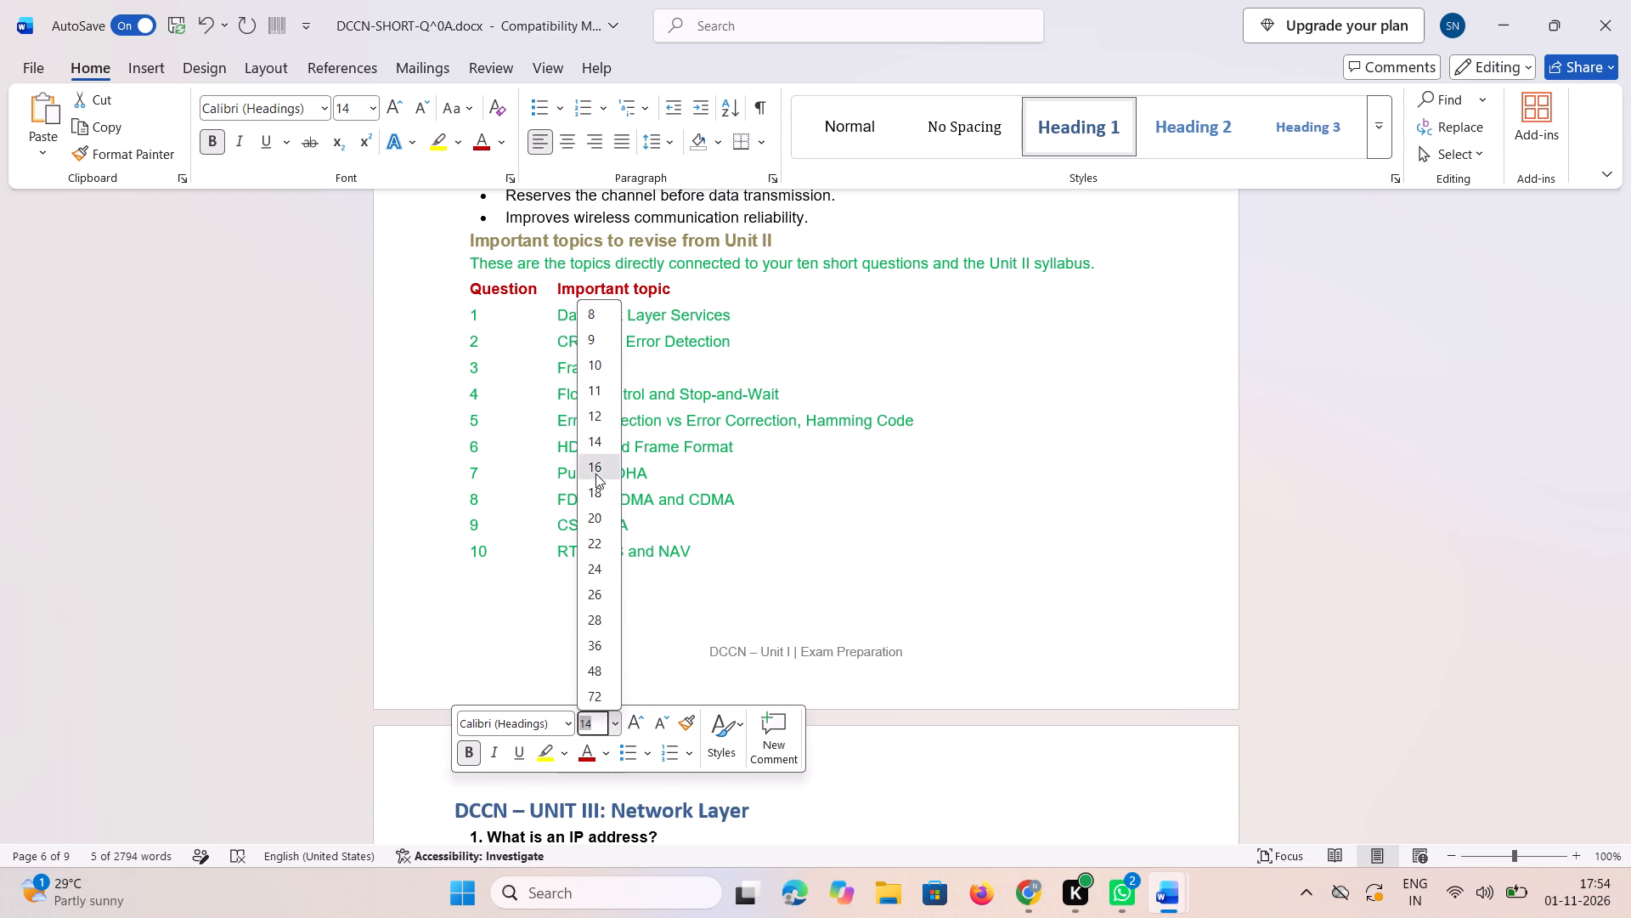
left_click(895, 785)
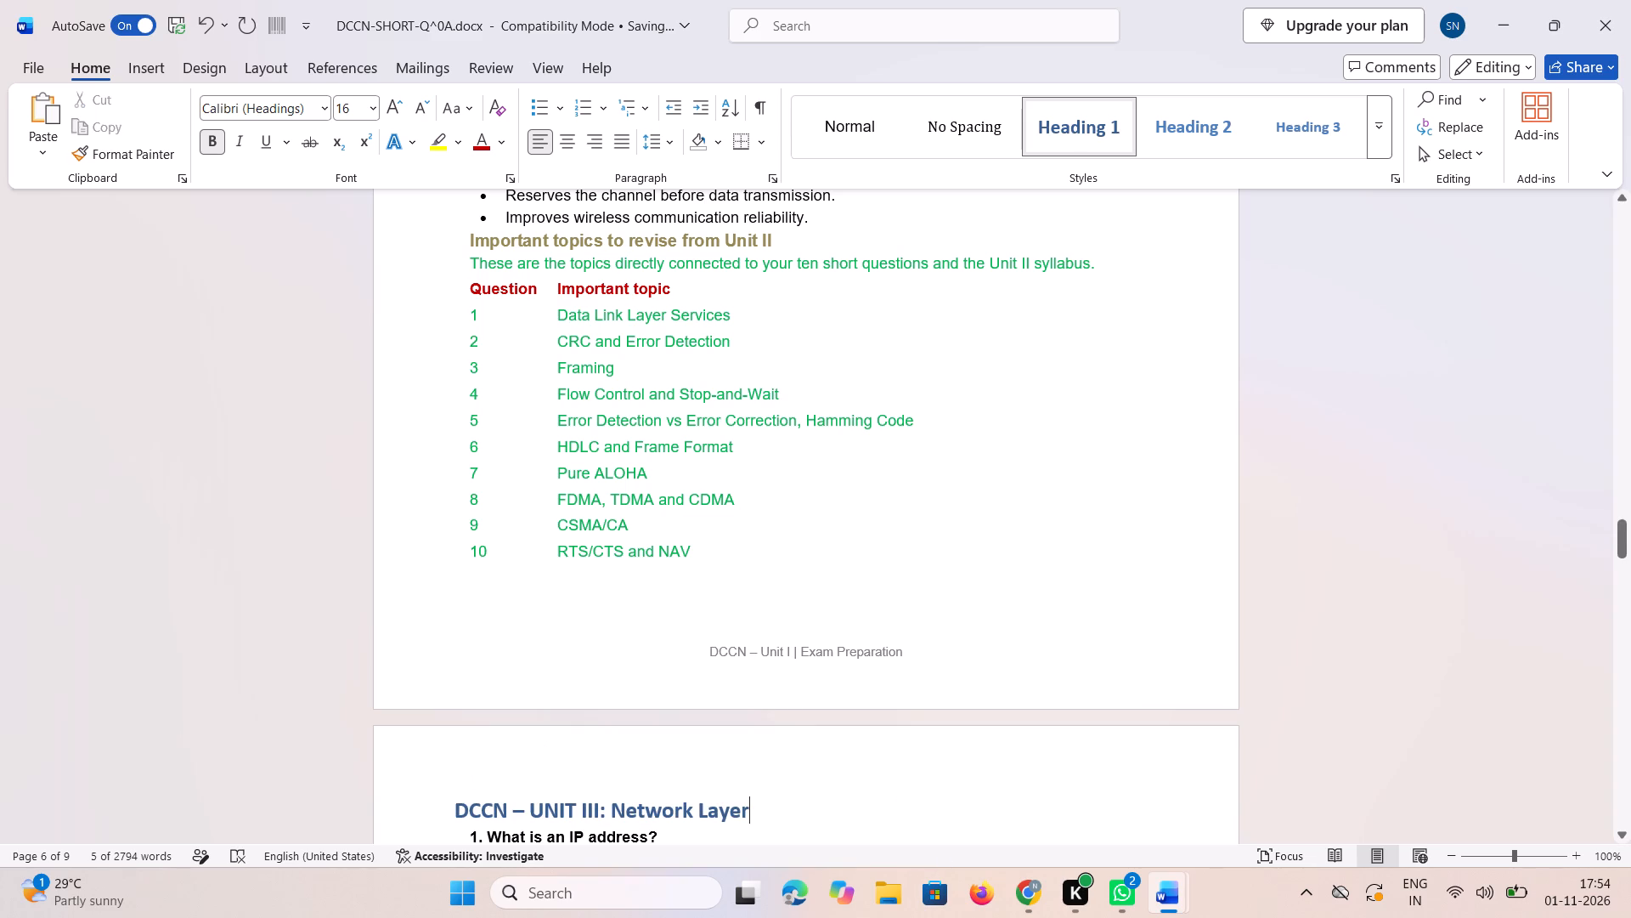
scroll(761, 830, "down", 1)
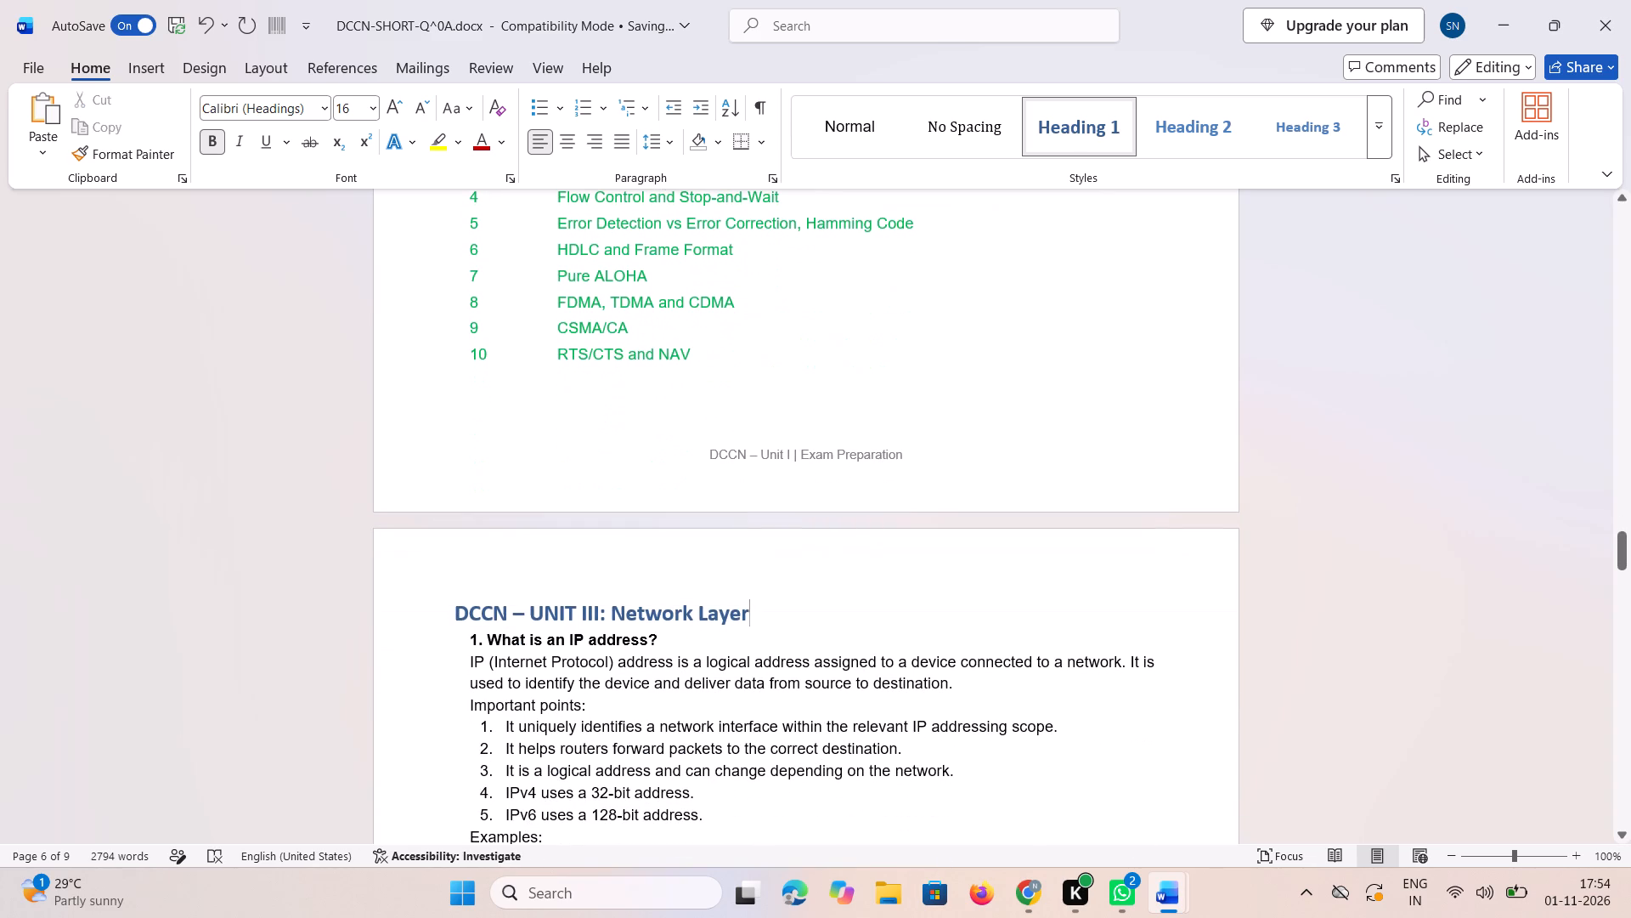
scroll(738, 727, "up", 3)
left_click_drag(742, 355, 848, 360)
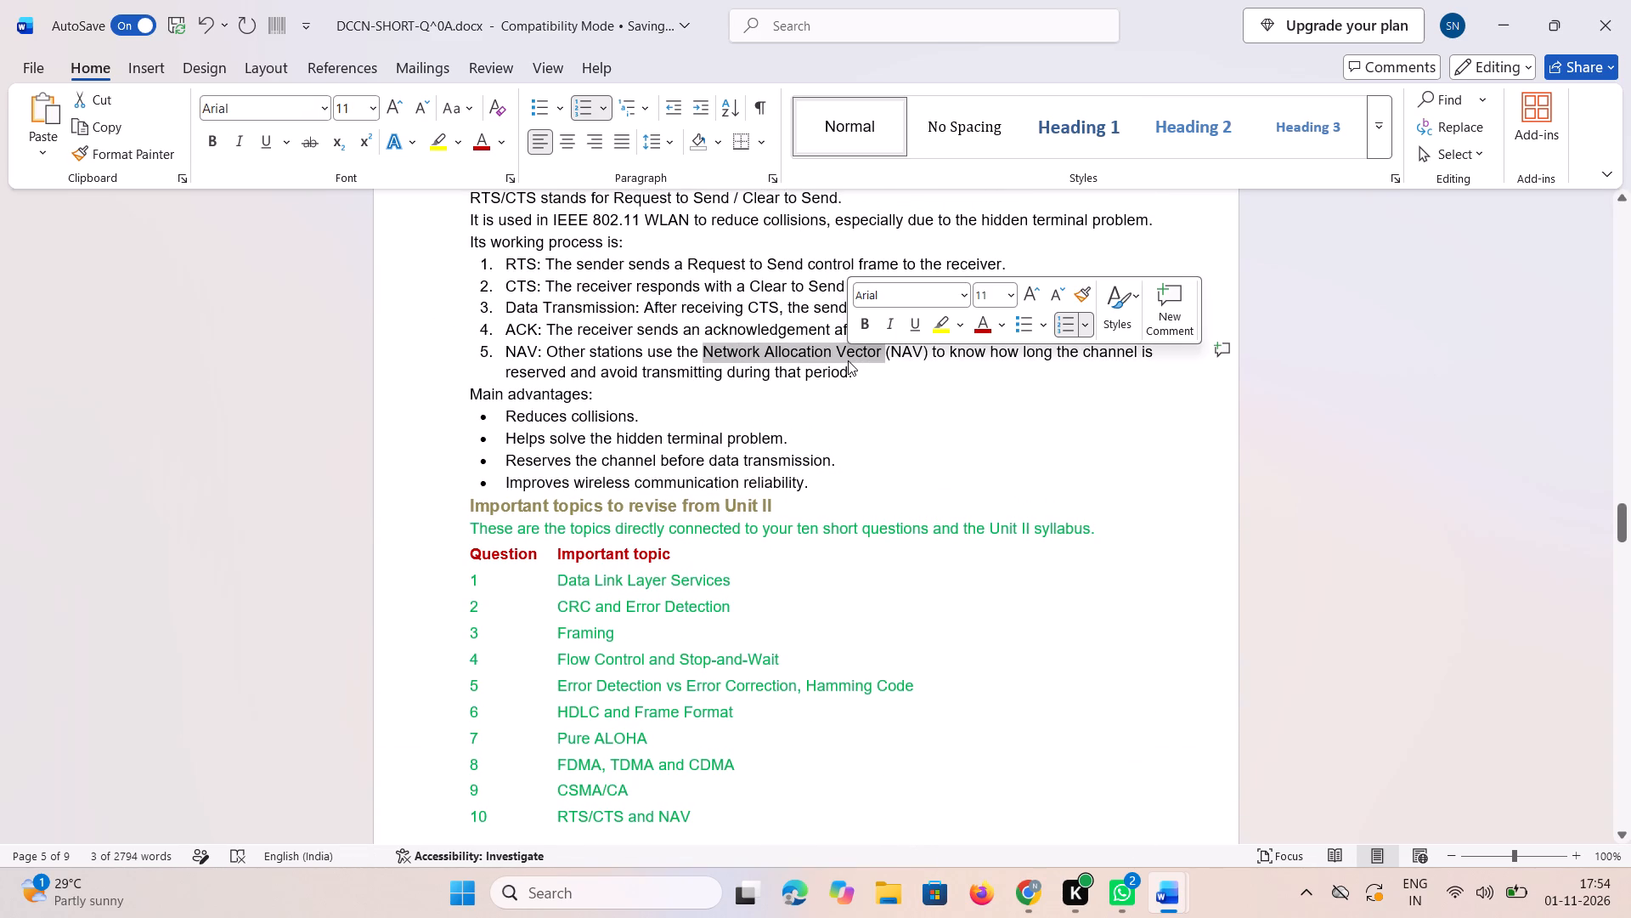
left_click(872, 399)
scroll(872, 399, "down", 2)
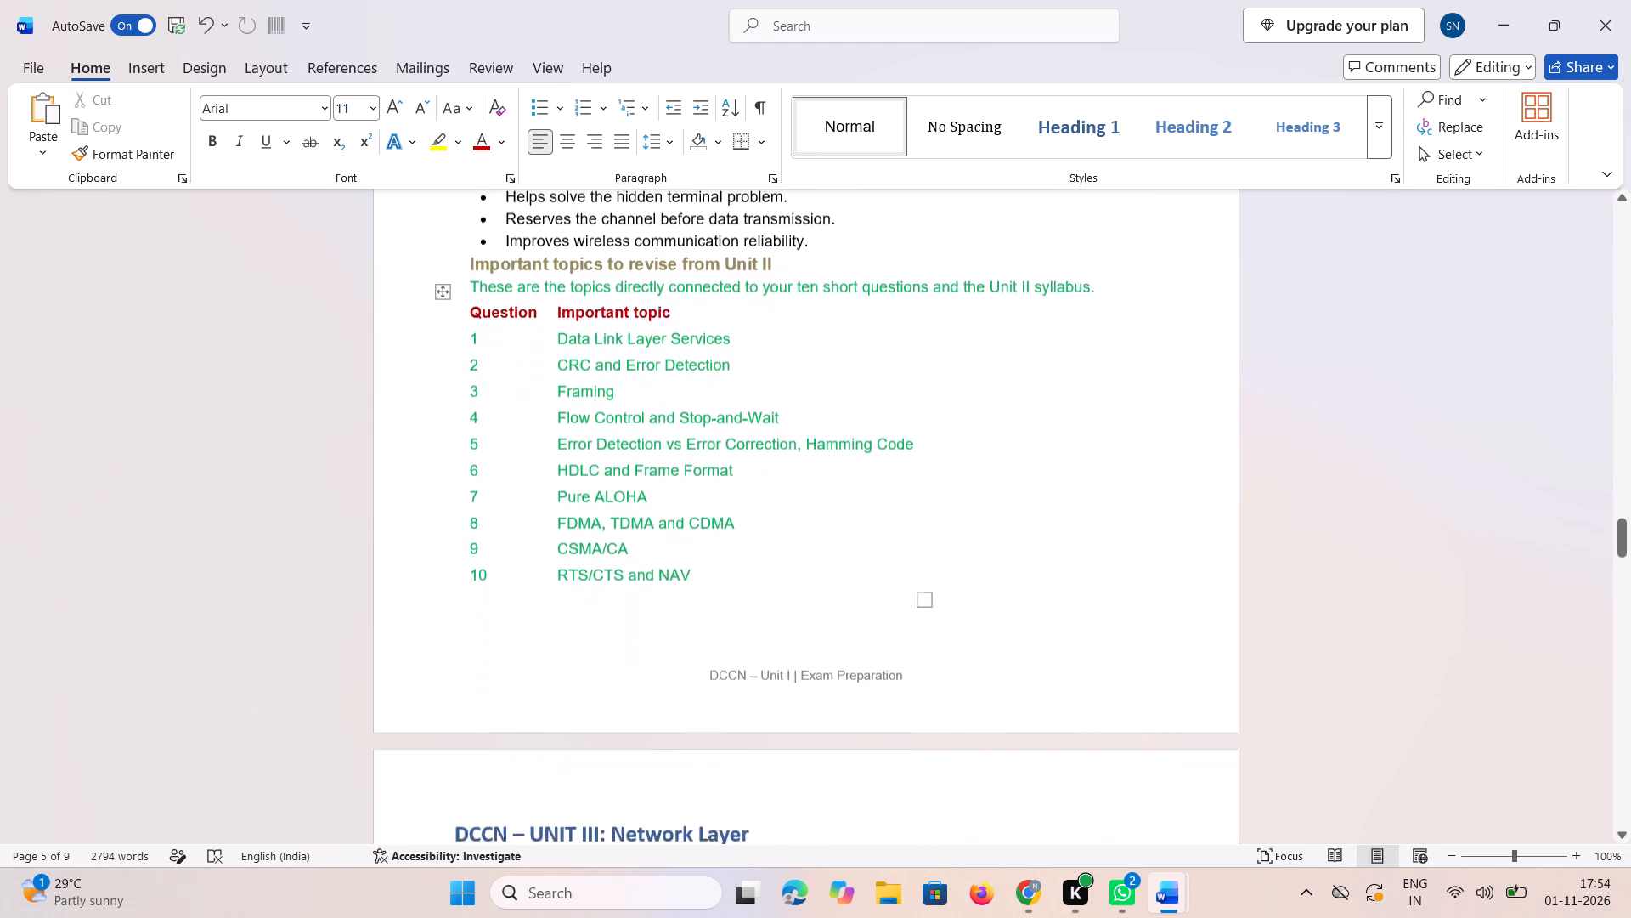
Color the question line "1. What is an IP address?" under the Unit III heading in standard purple.
scroll(872, 399, "down", 2)
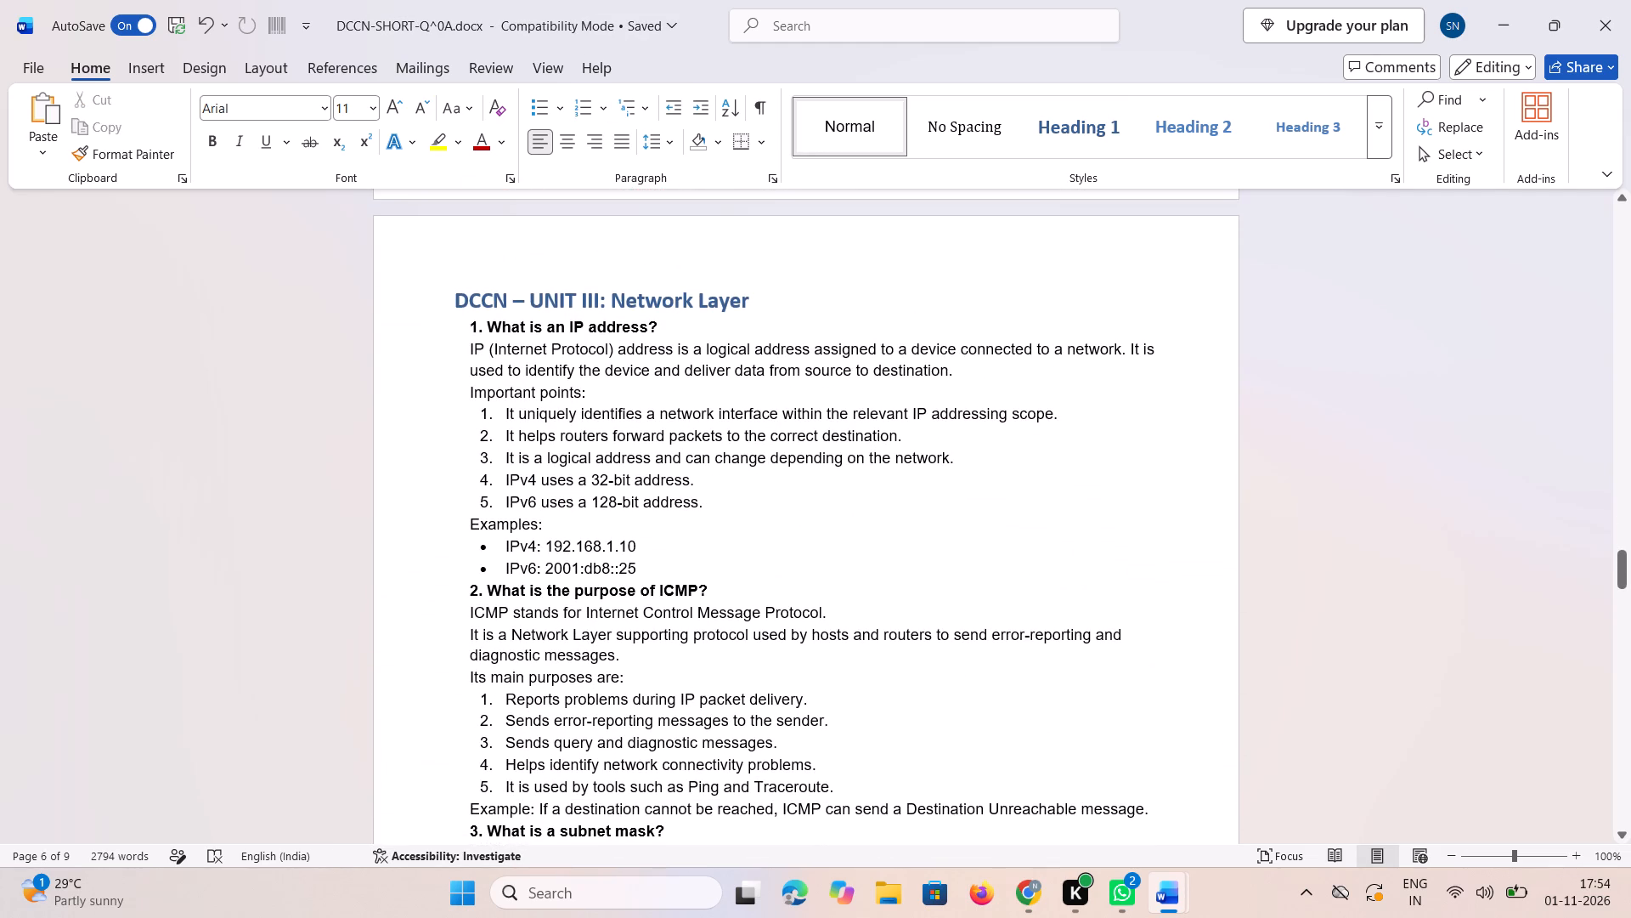
left_click_drag(670, 328, 508, 338)
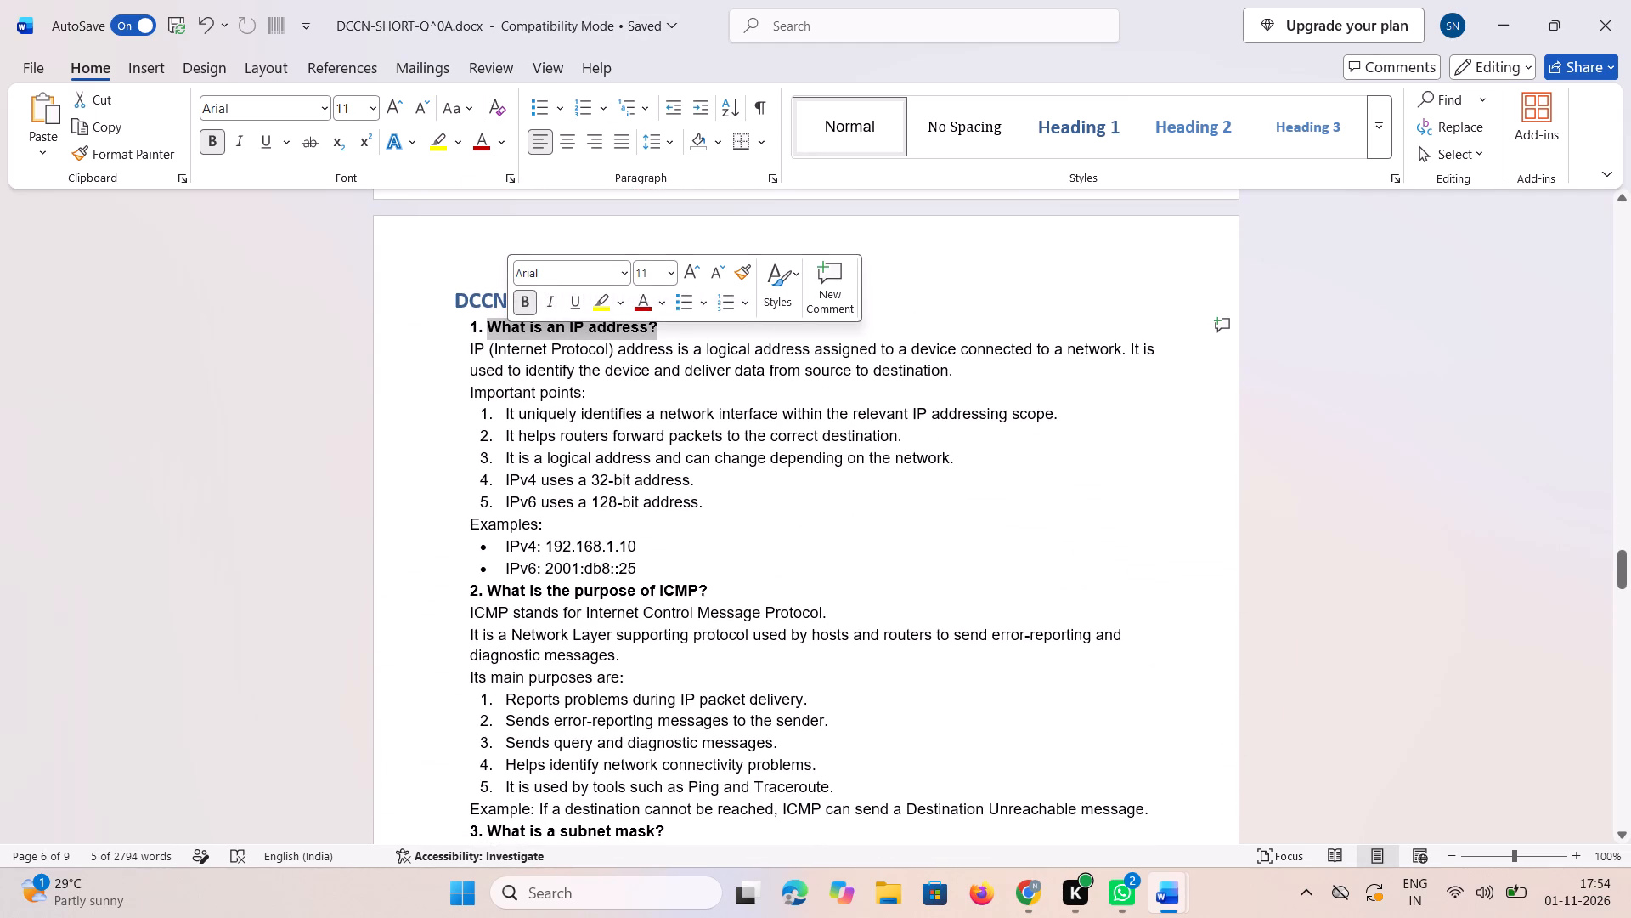
left_click(838, 491)
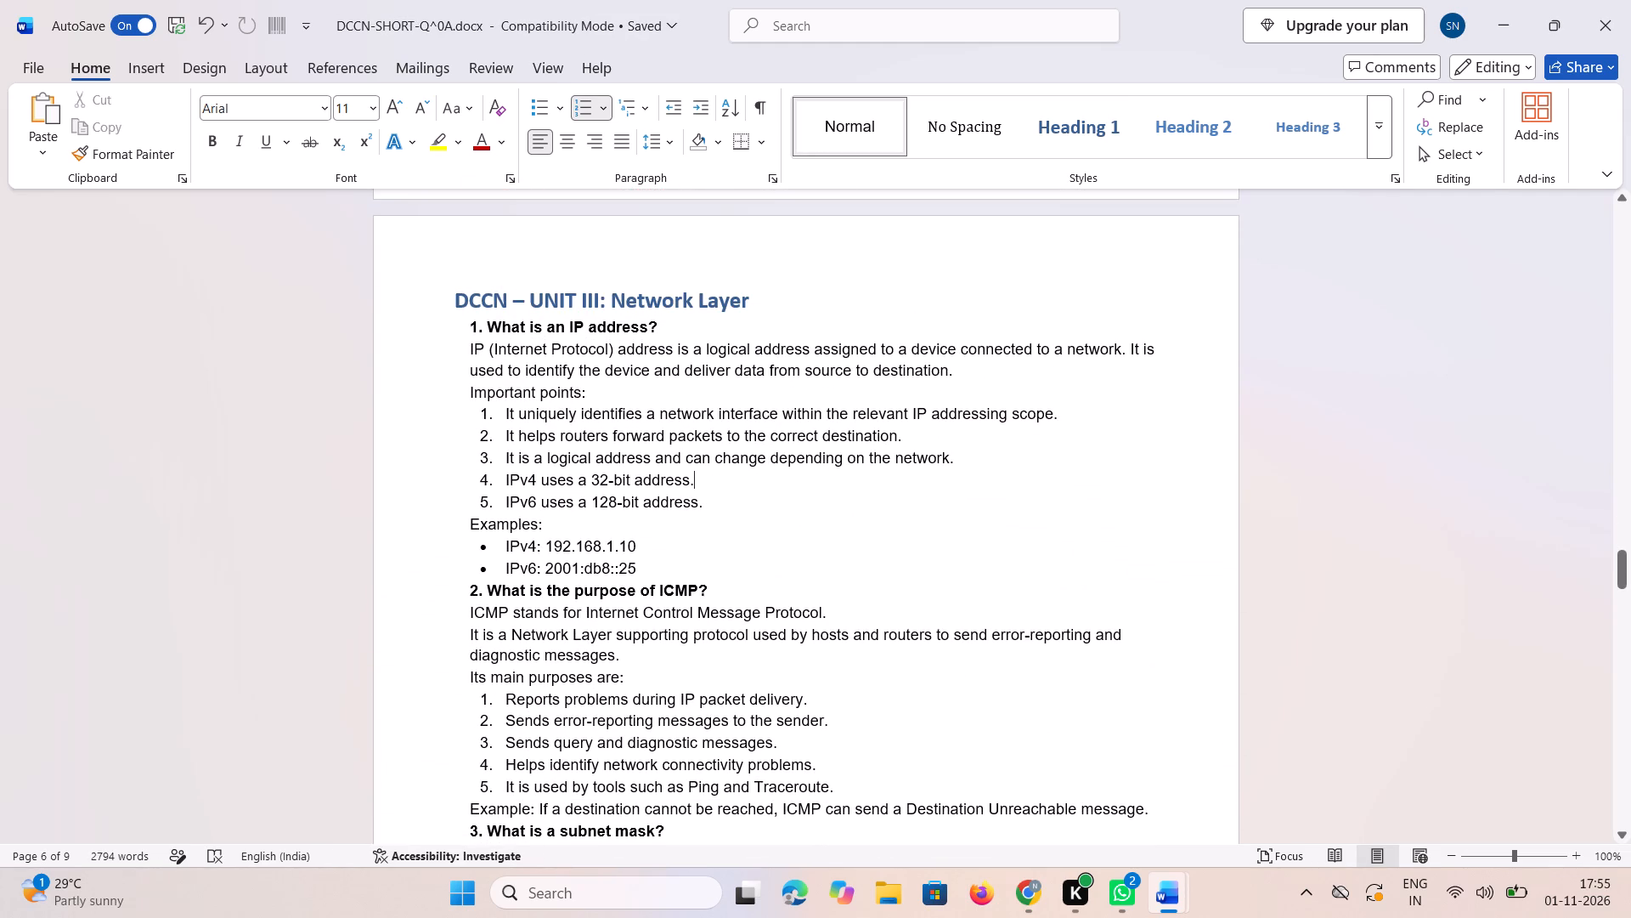
left_click_drag(668, 328, 449, 327)
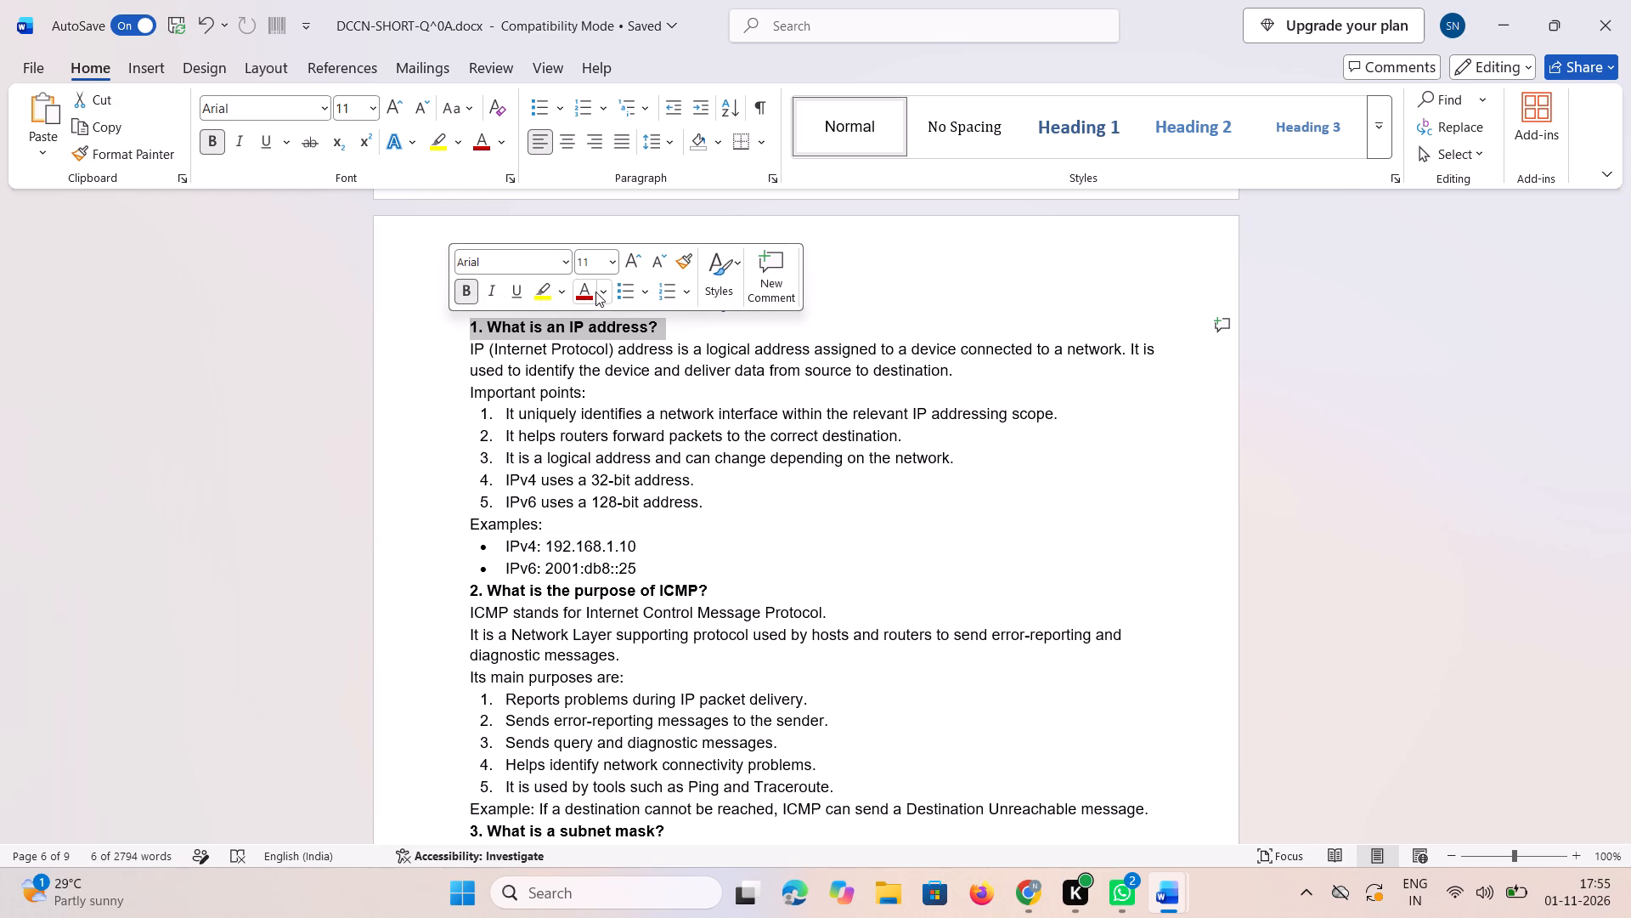
left_click(602, 289)
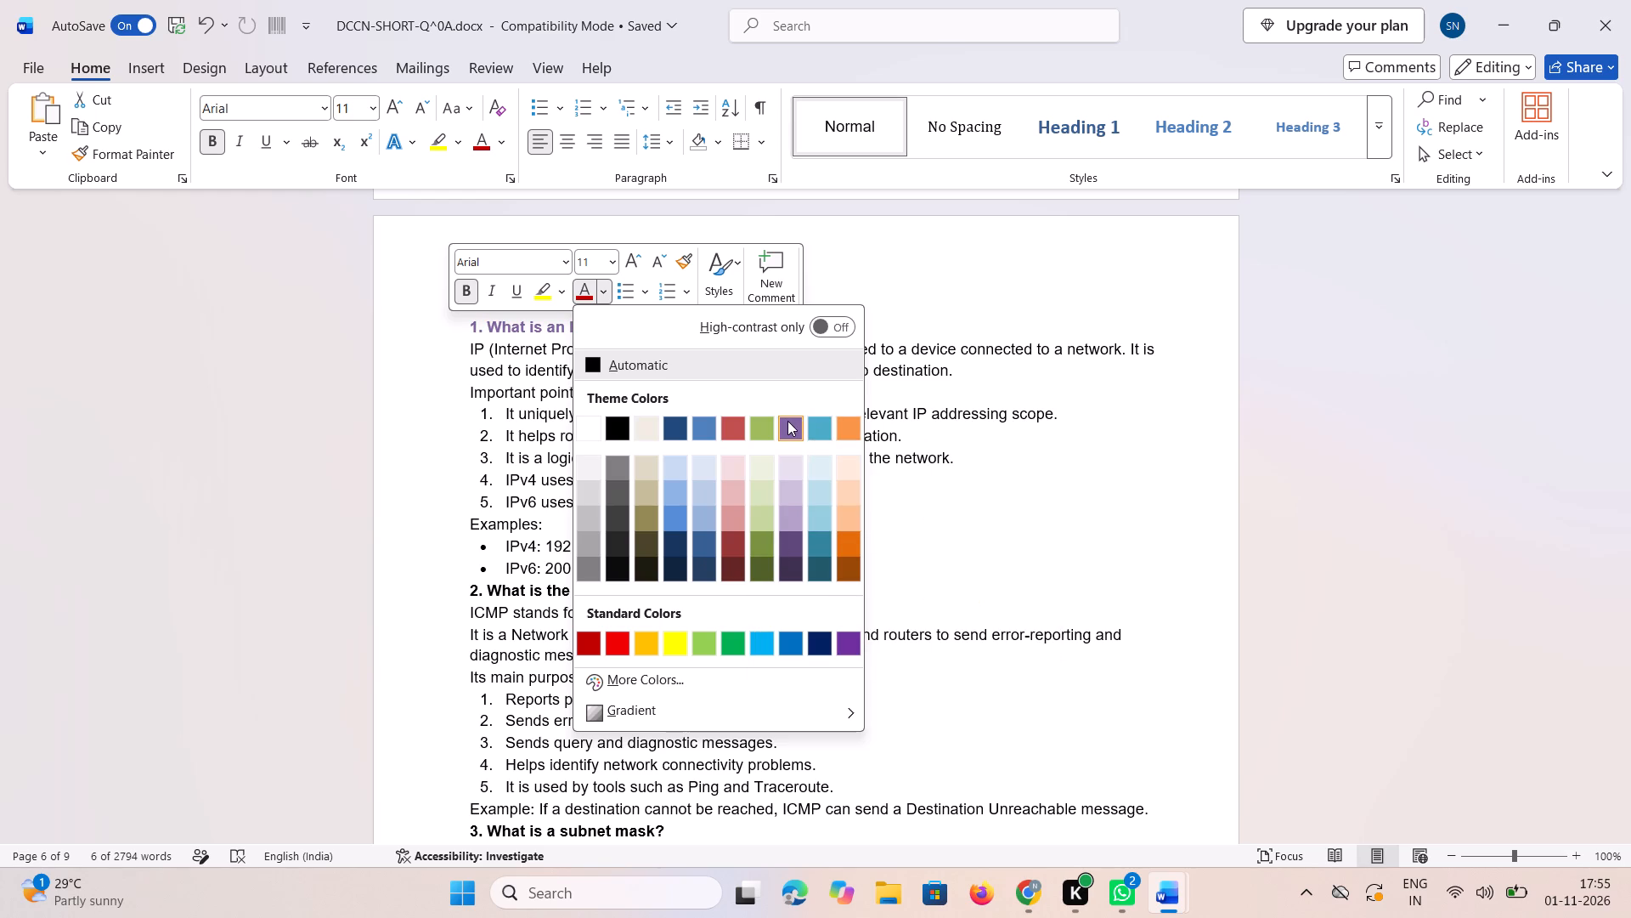
left_click(851, 644)
left_click(811, 524)
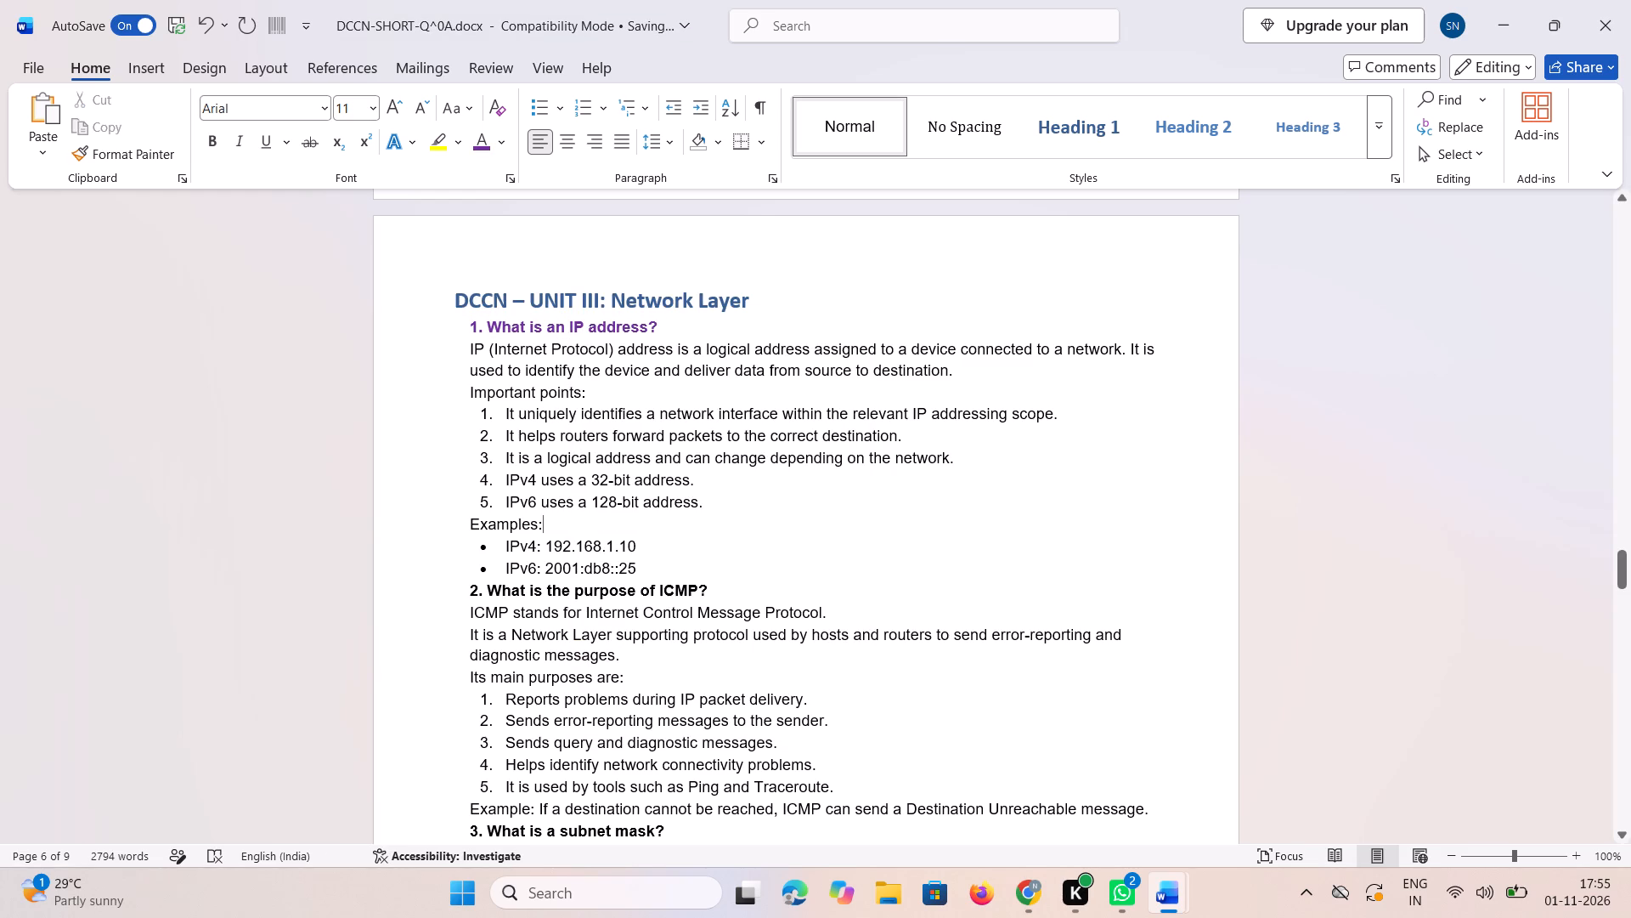
Apply the same purple font color to "2. What is the purpose of ICMP?" and "3. What is a subnet mask?".
left_click_drag(722, 581, 512, 594)
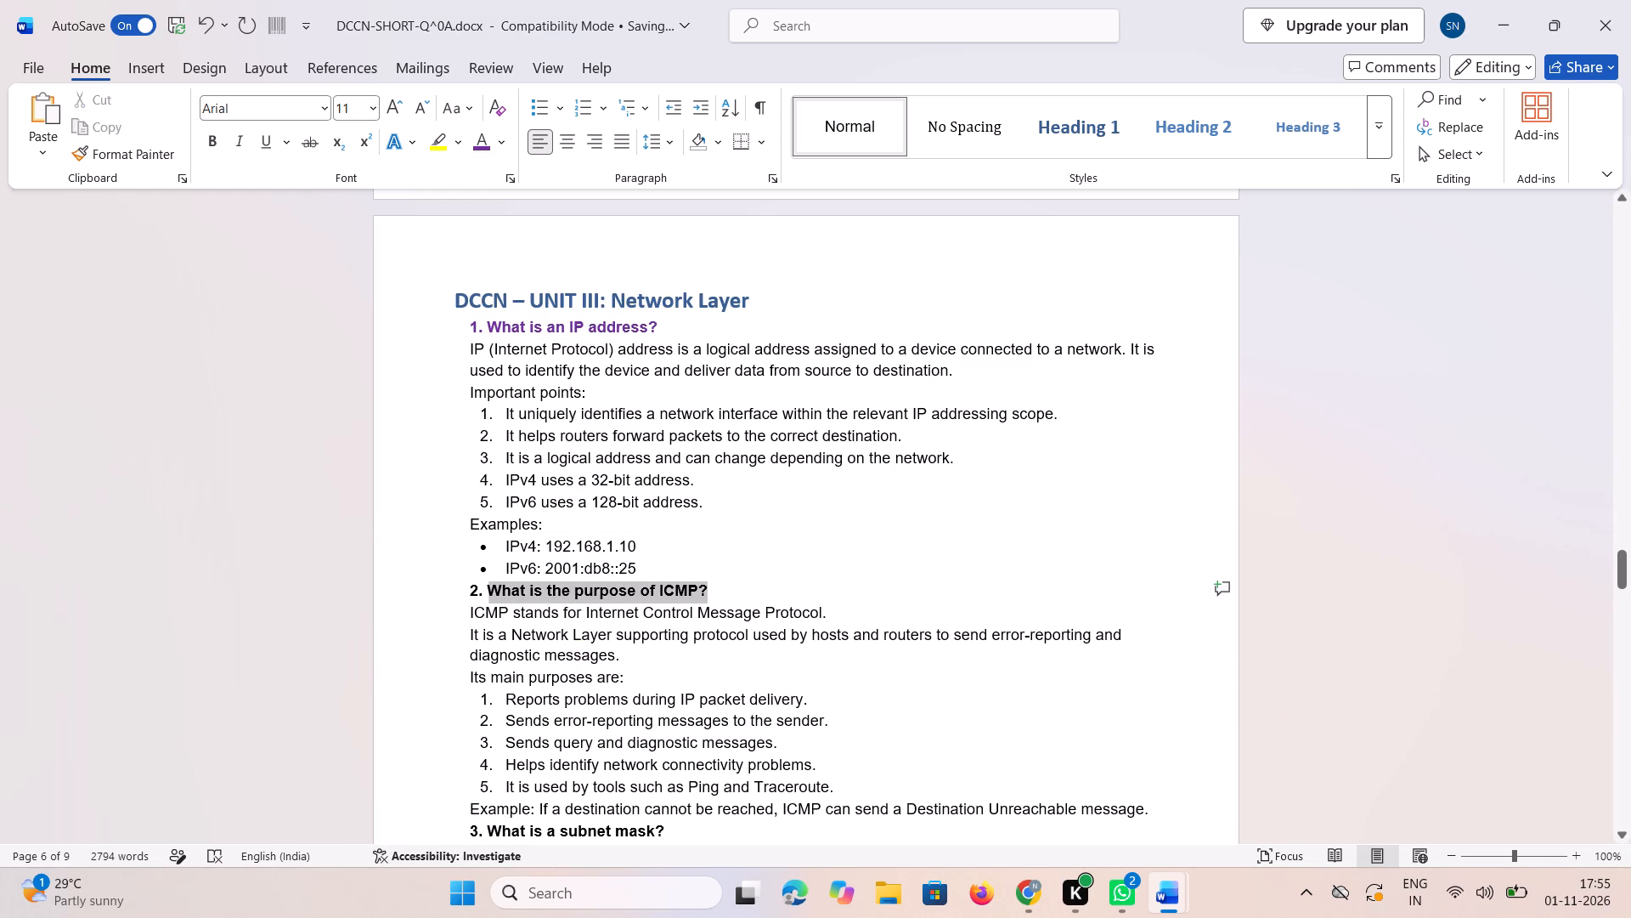
left_click_drag(512, 594, 452, 594)
left_click(590, 557)
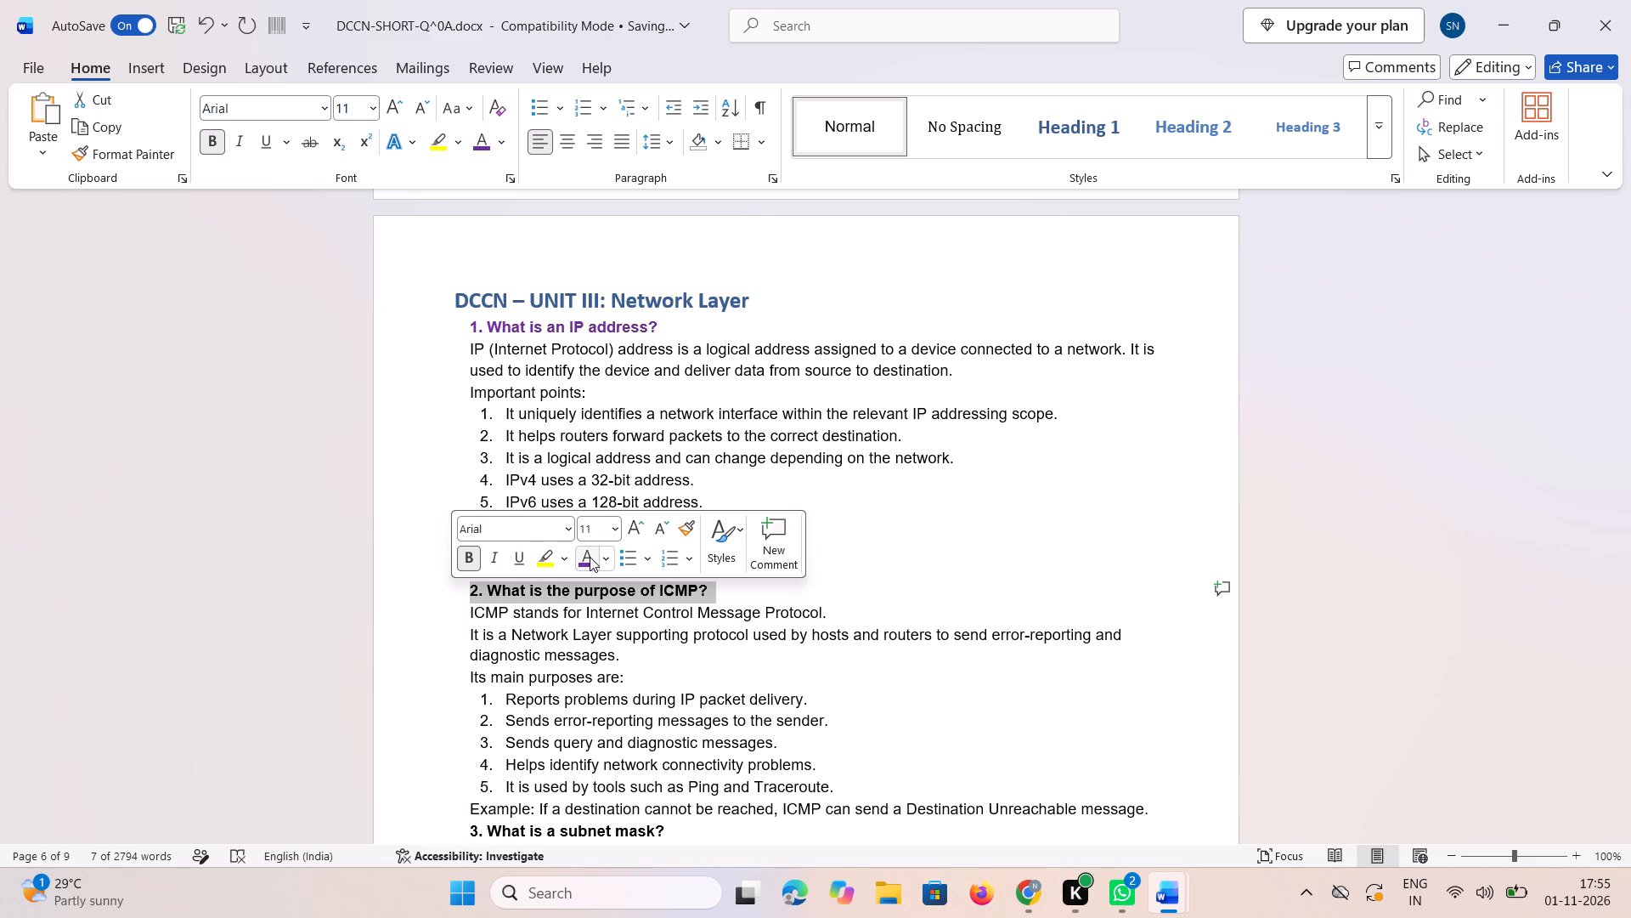
left_click(702, 687)
scroll(702, 687, "down", 2)
left_click_drag(675, 603, 540, 608)
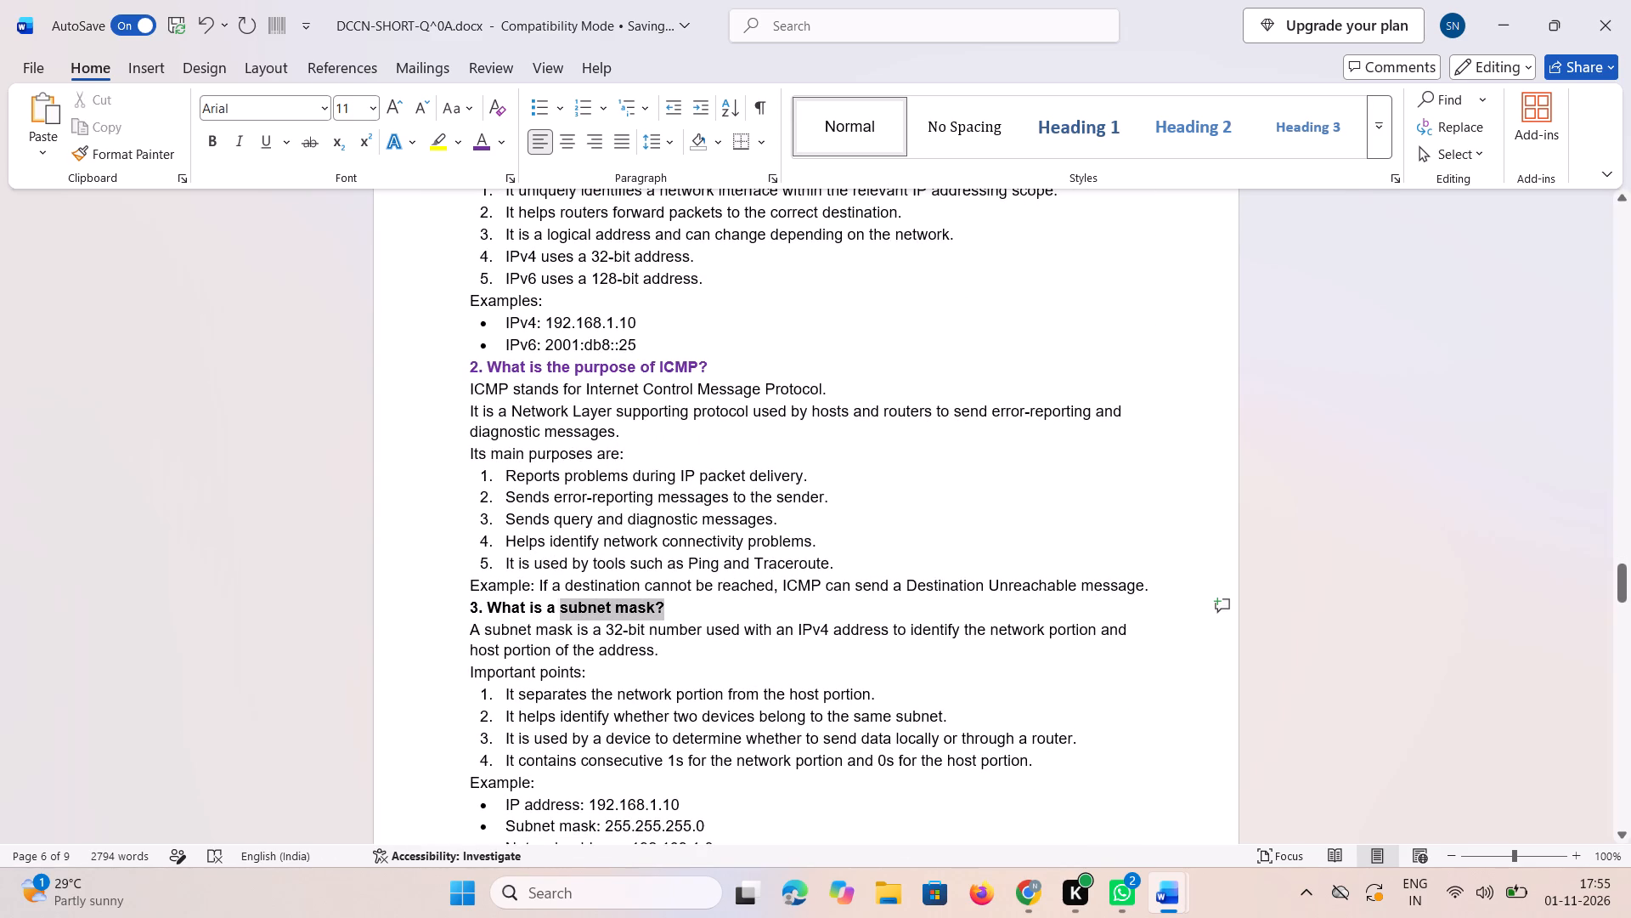
left_click_drag(540, 608, 434, 607)
left_click(564, 569)
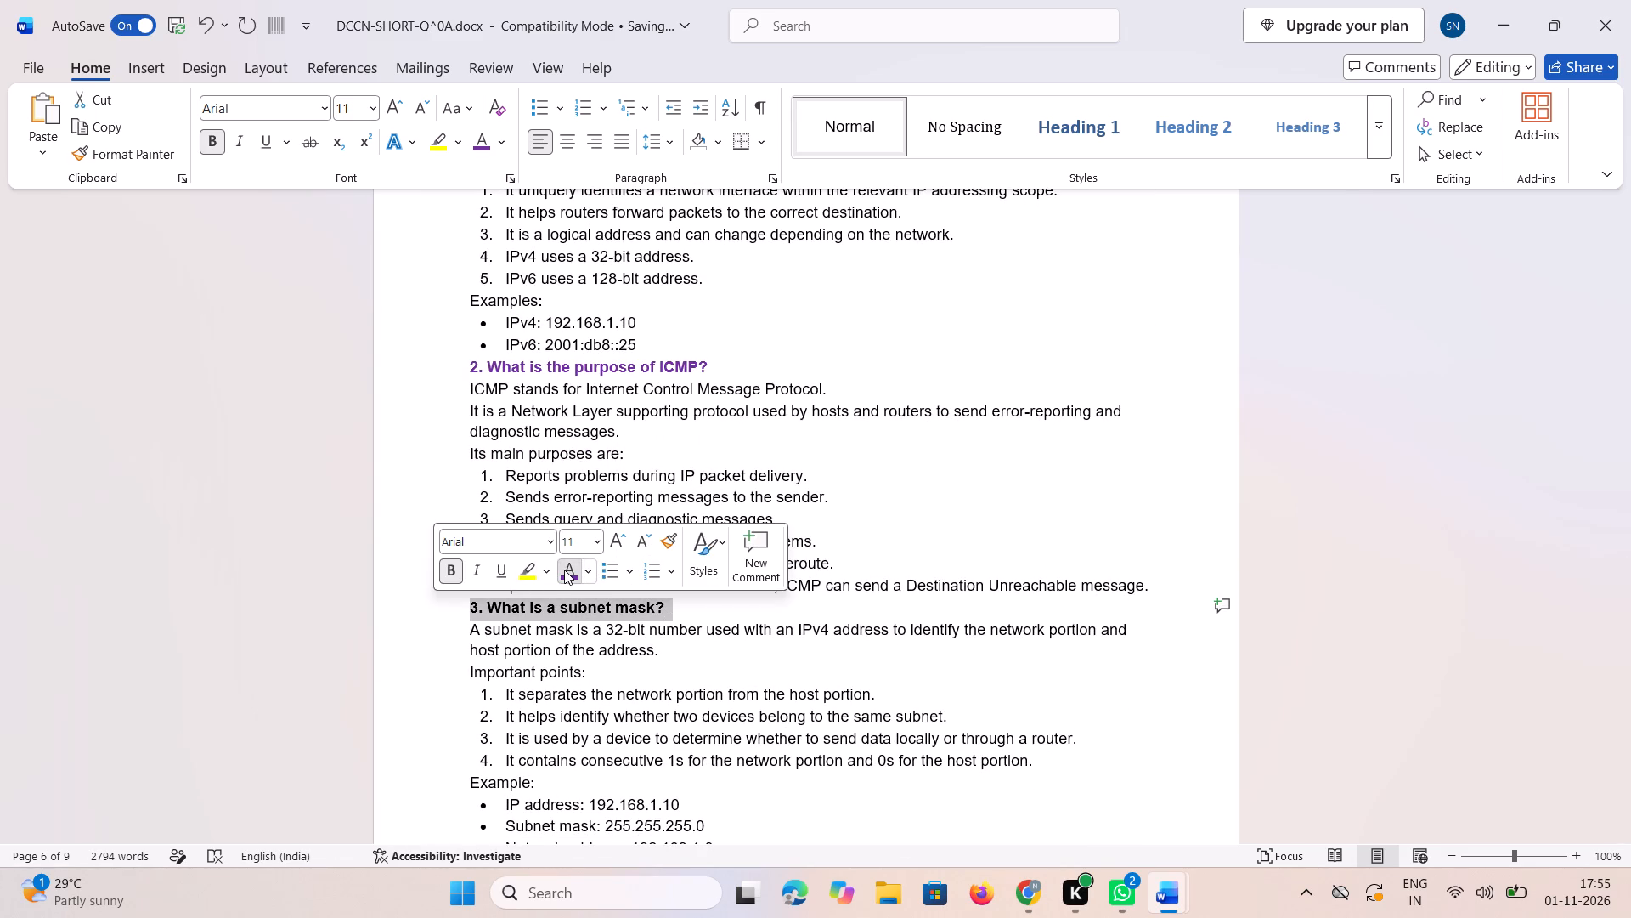
left_click(562, 657)
Apply the purple font color to "4. Why is classless addressing needed?" and "5. What is a network service model?".
scroll(562, 657, "down", 2)
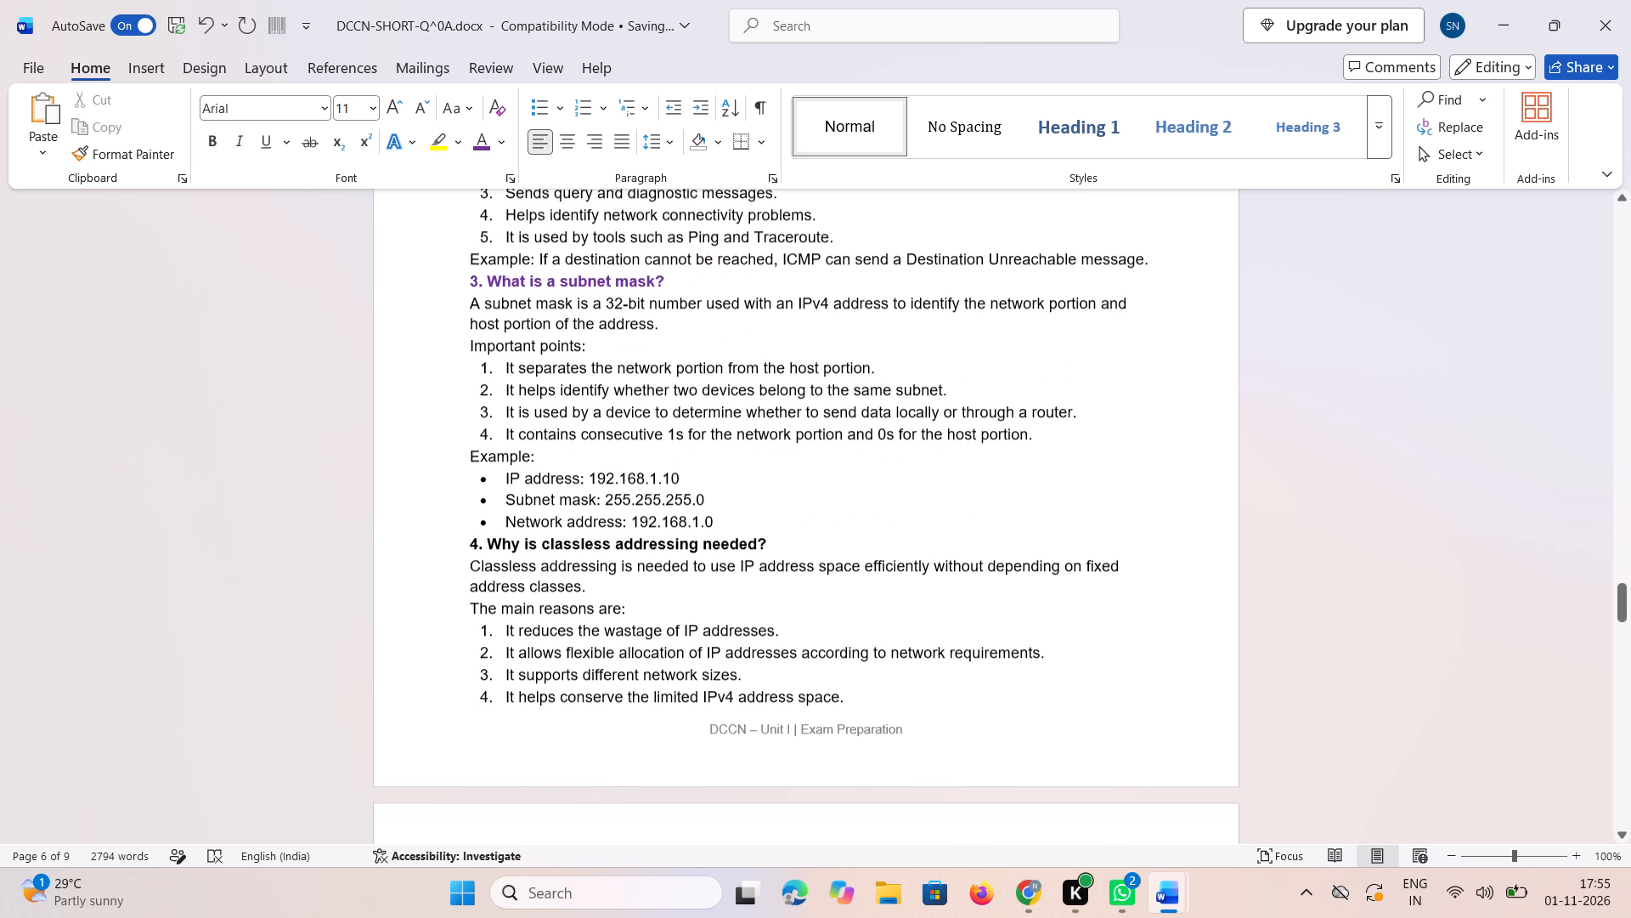
left_click_drag(792, 540, 432, 555)
left_click(568, 524)
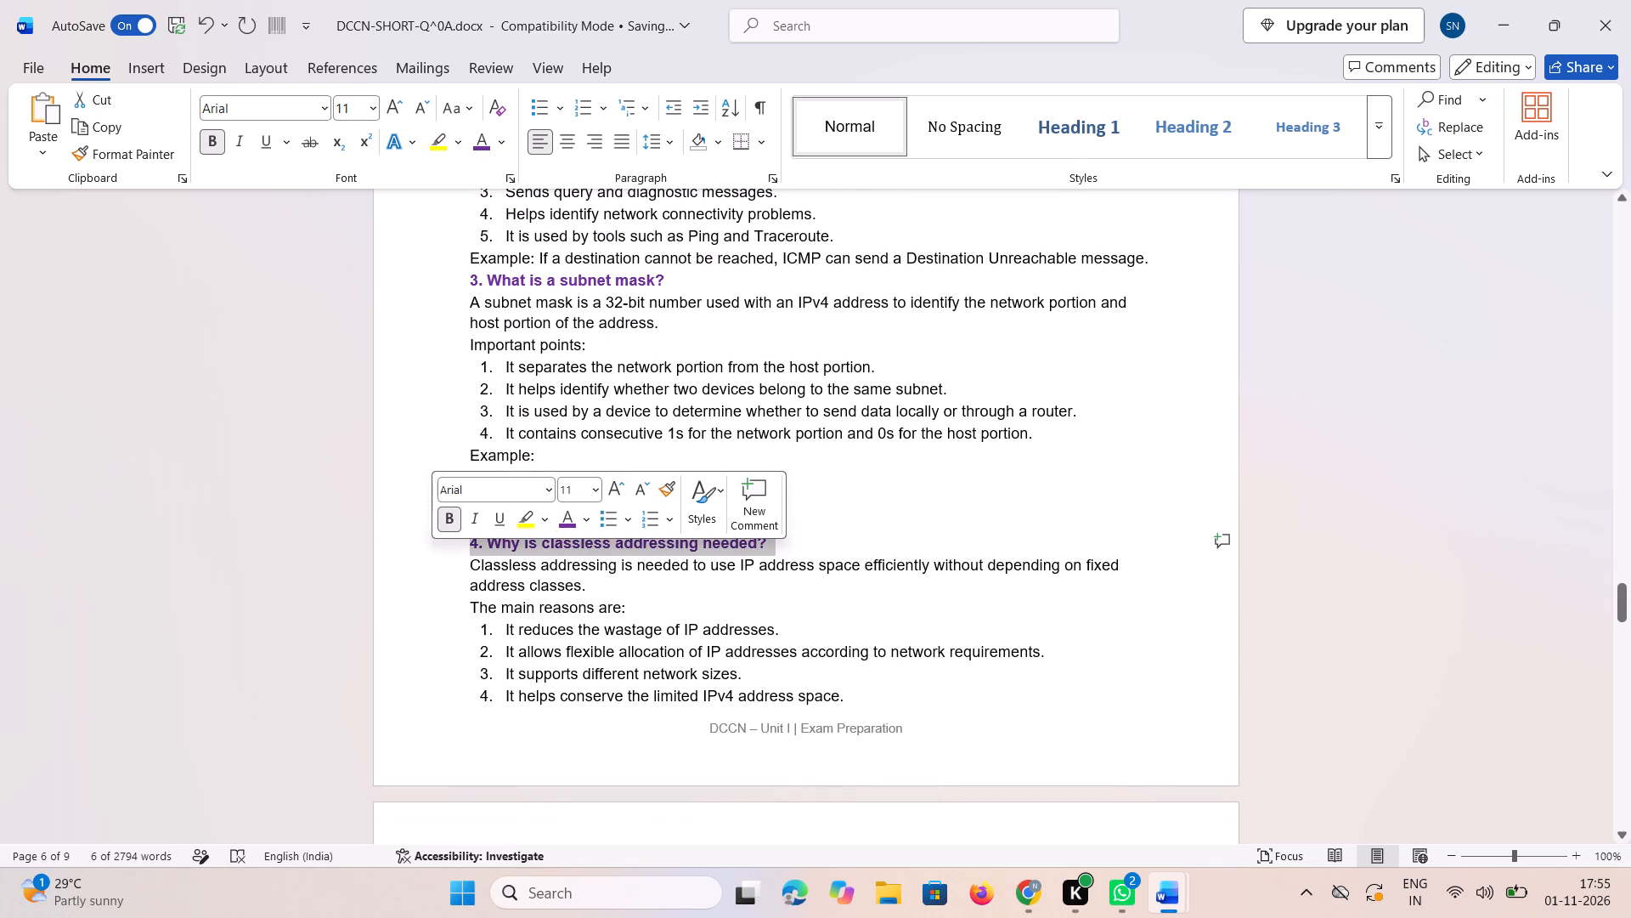
left_click(576, 596)
scroll(576, 596, "down", 2)
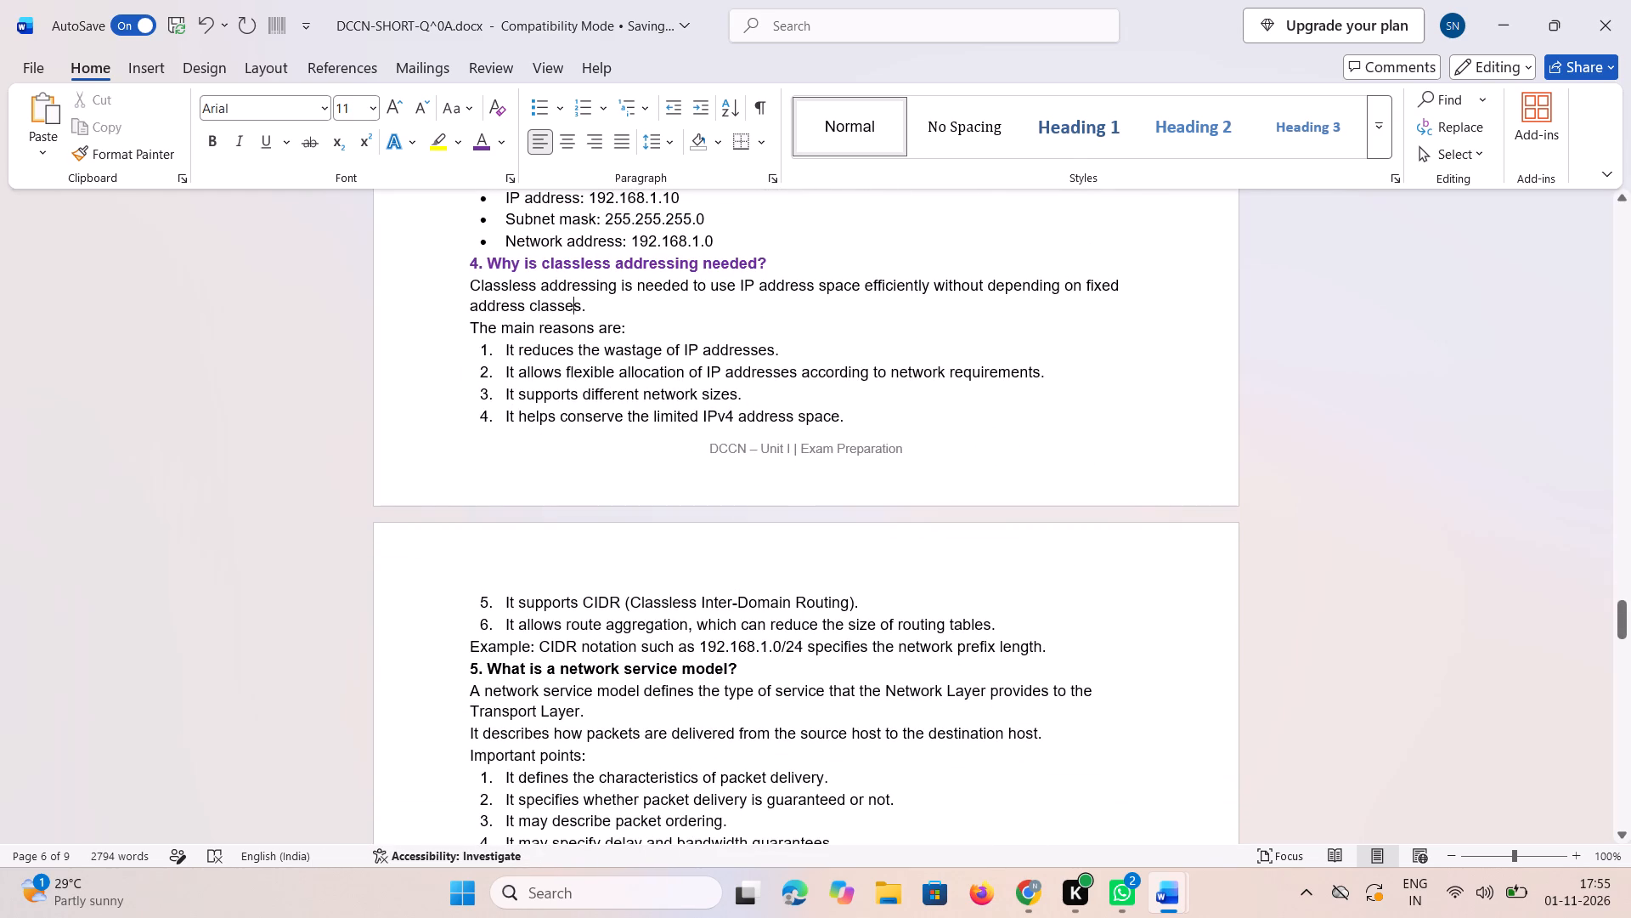
left_click_drag(746, 667, 460, 664)
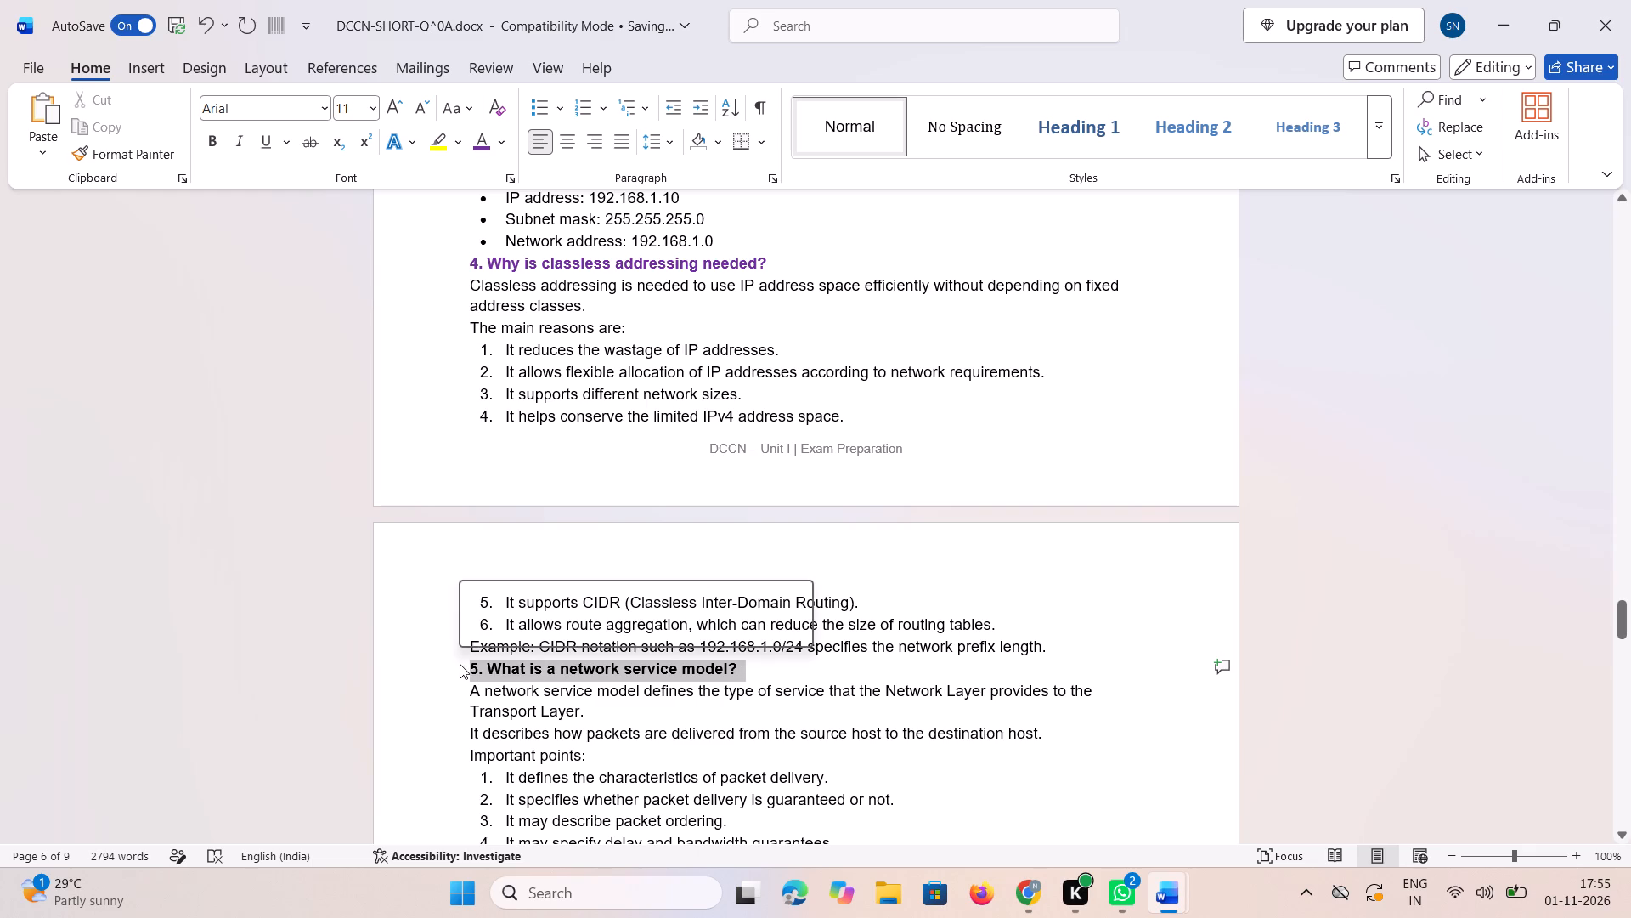
left_click(594, 628)
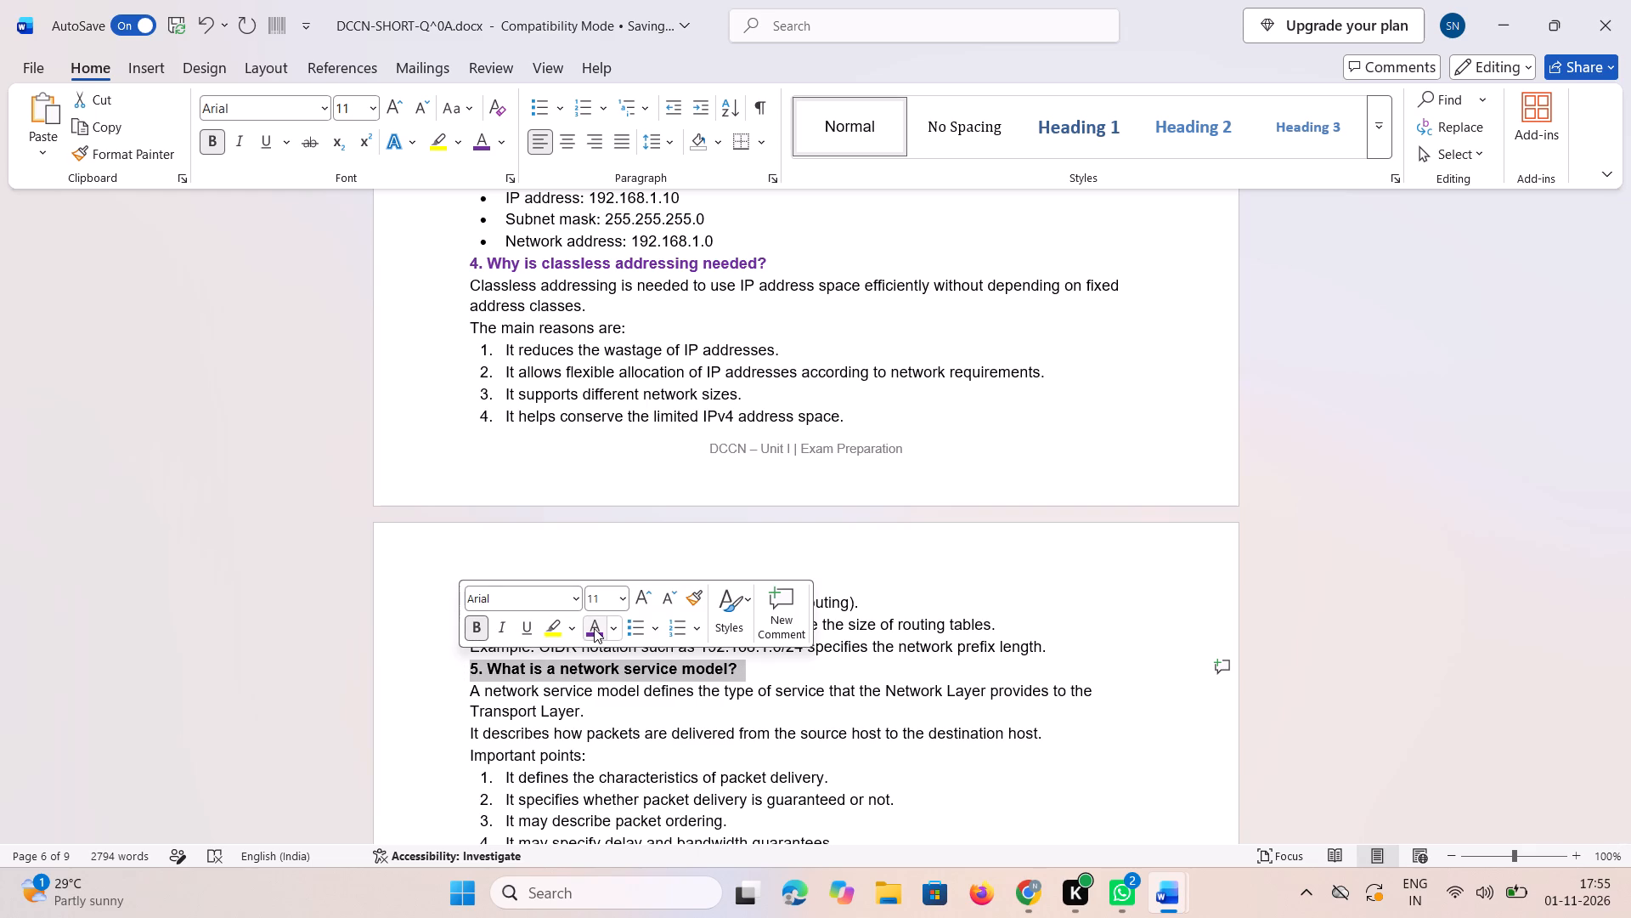
left_click(585, 747)
Apply the purple font color to the question lines "6. What is forwarding?" and "7. What is routing?".
scroll(585, 747, "down", 1)
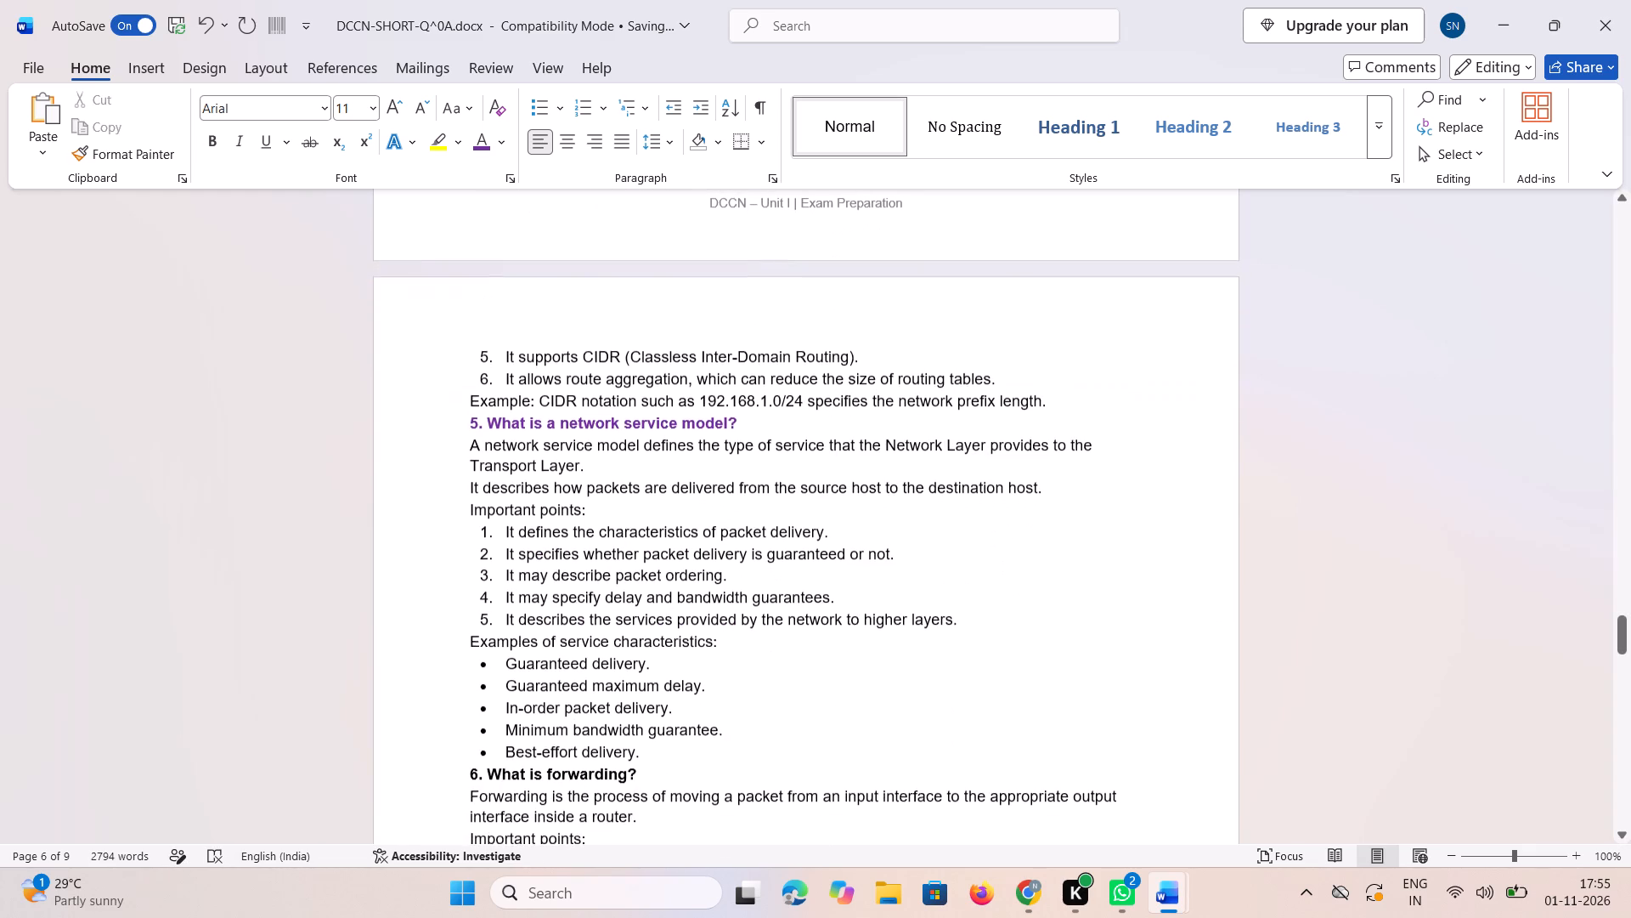
left_click_drag(649, 778, 427, 777)
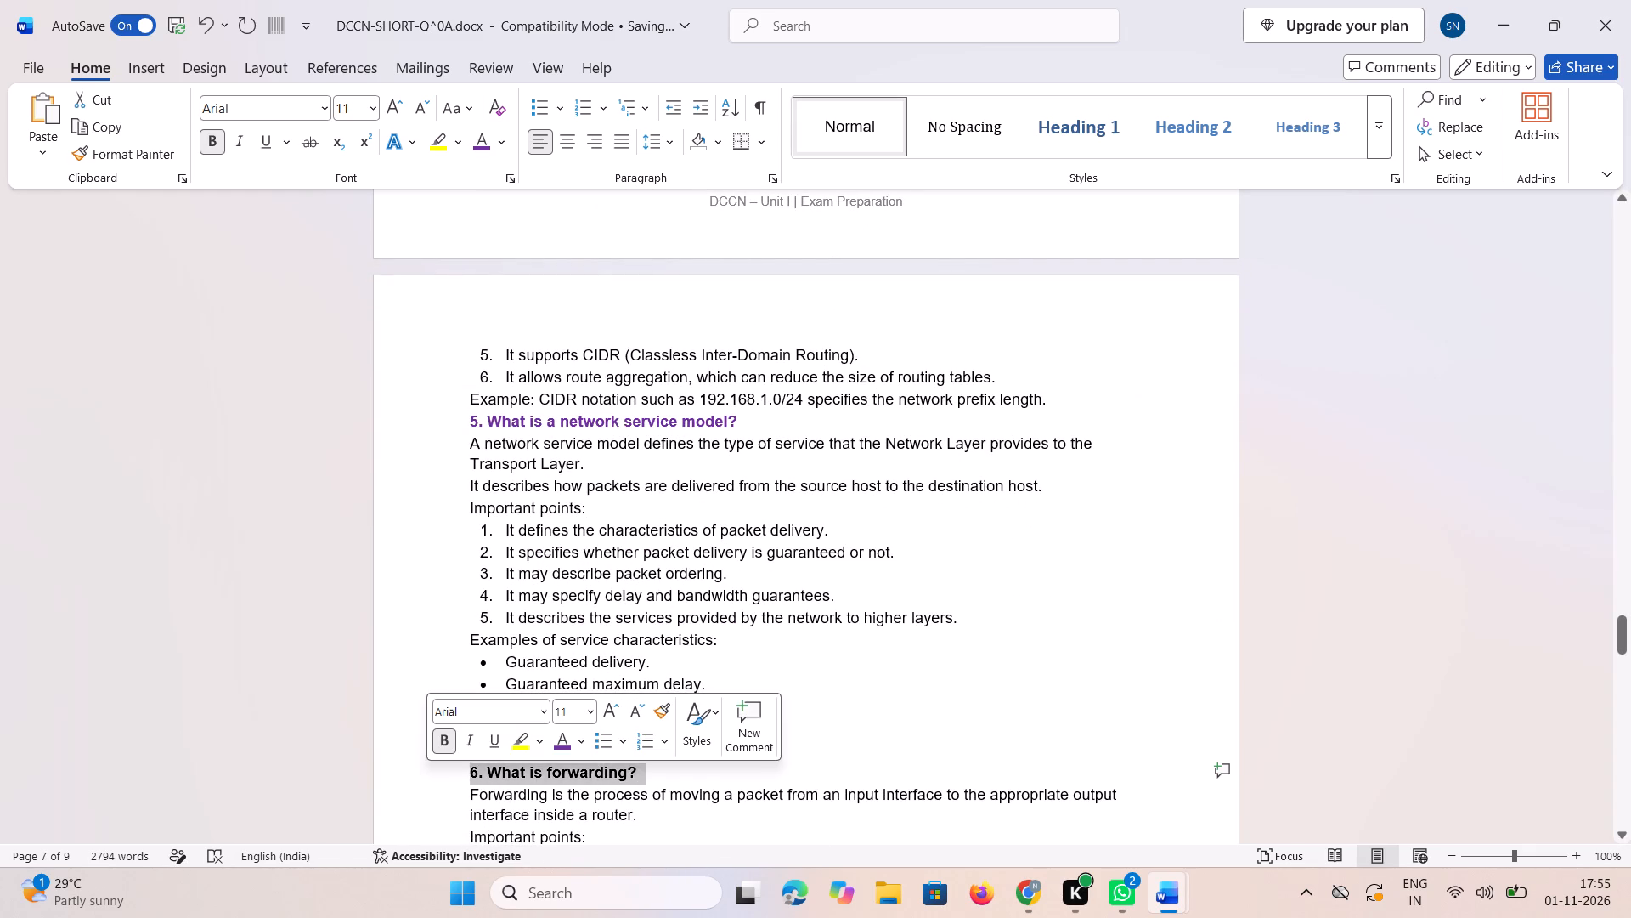
left_click(562, 739)
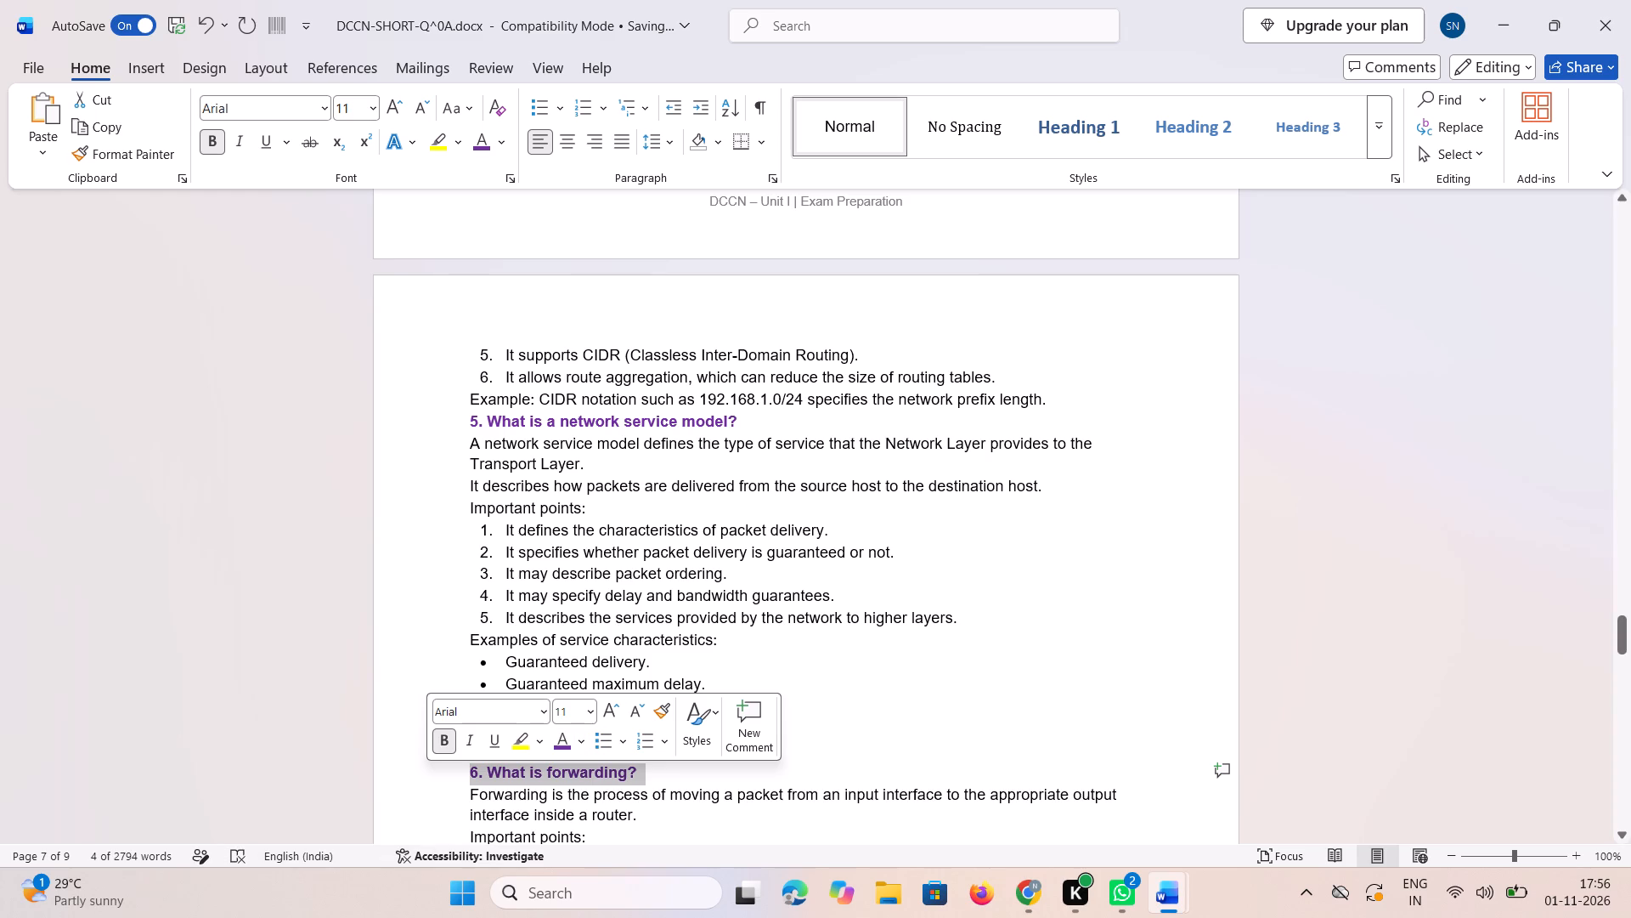
left_click(562, 817)
scroll(562, 817, "down", 2)
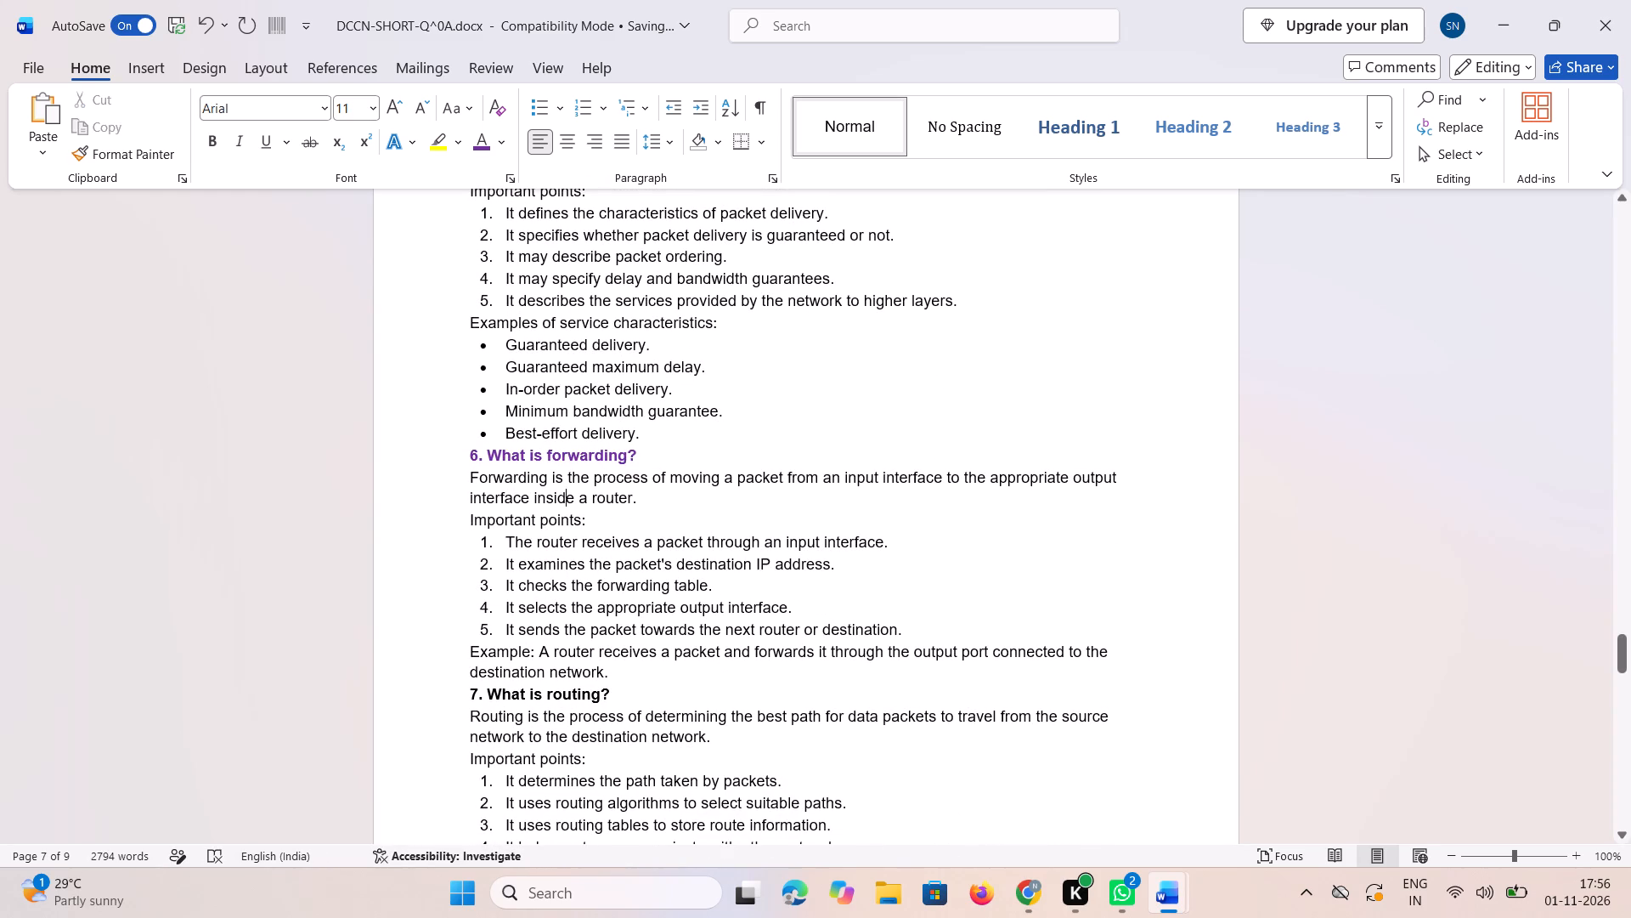
left_click_drag(612, 692, 399, 688)
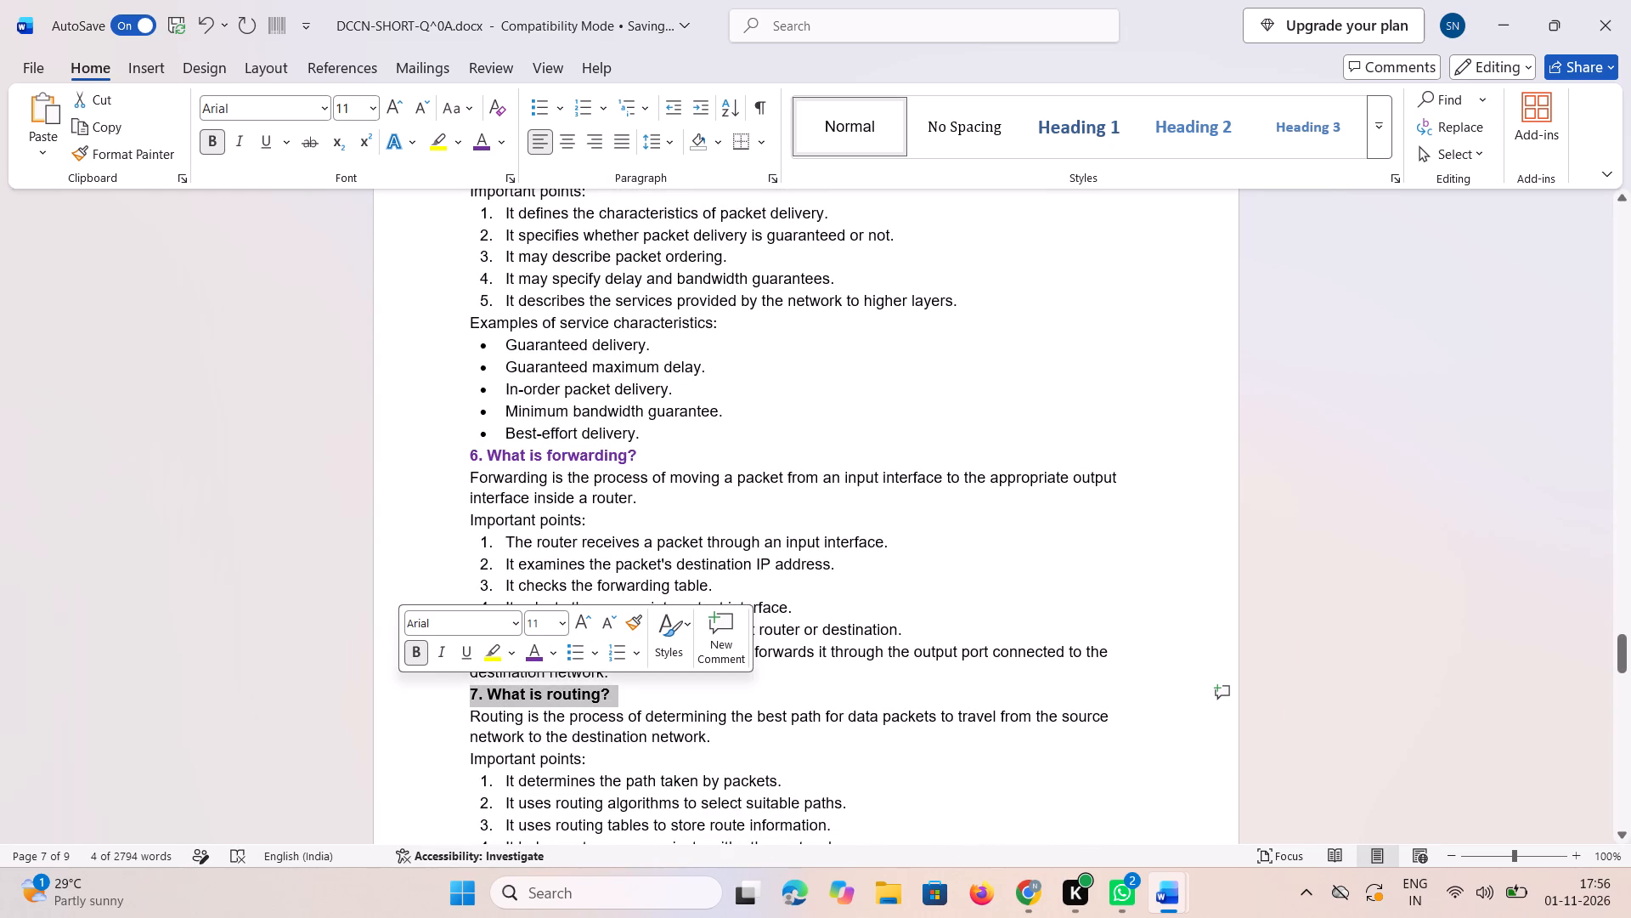
left_click(529, 655)
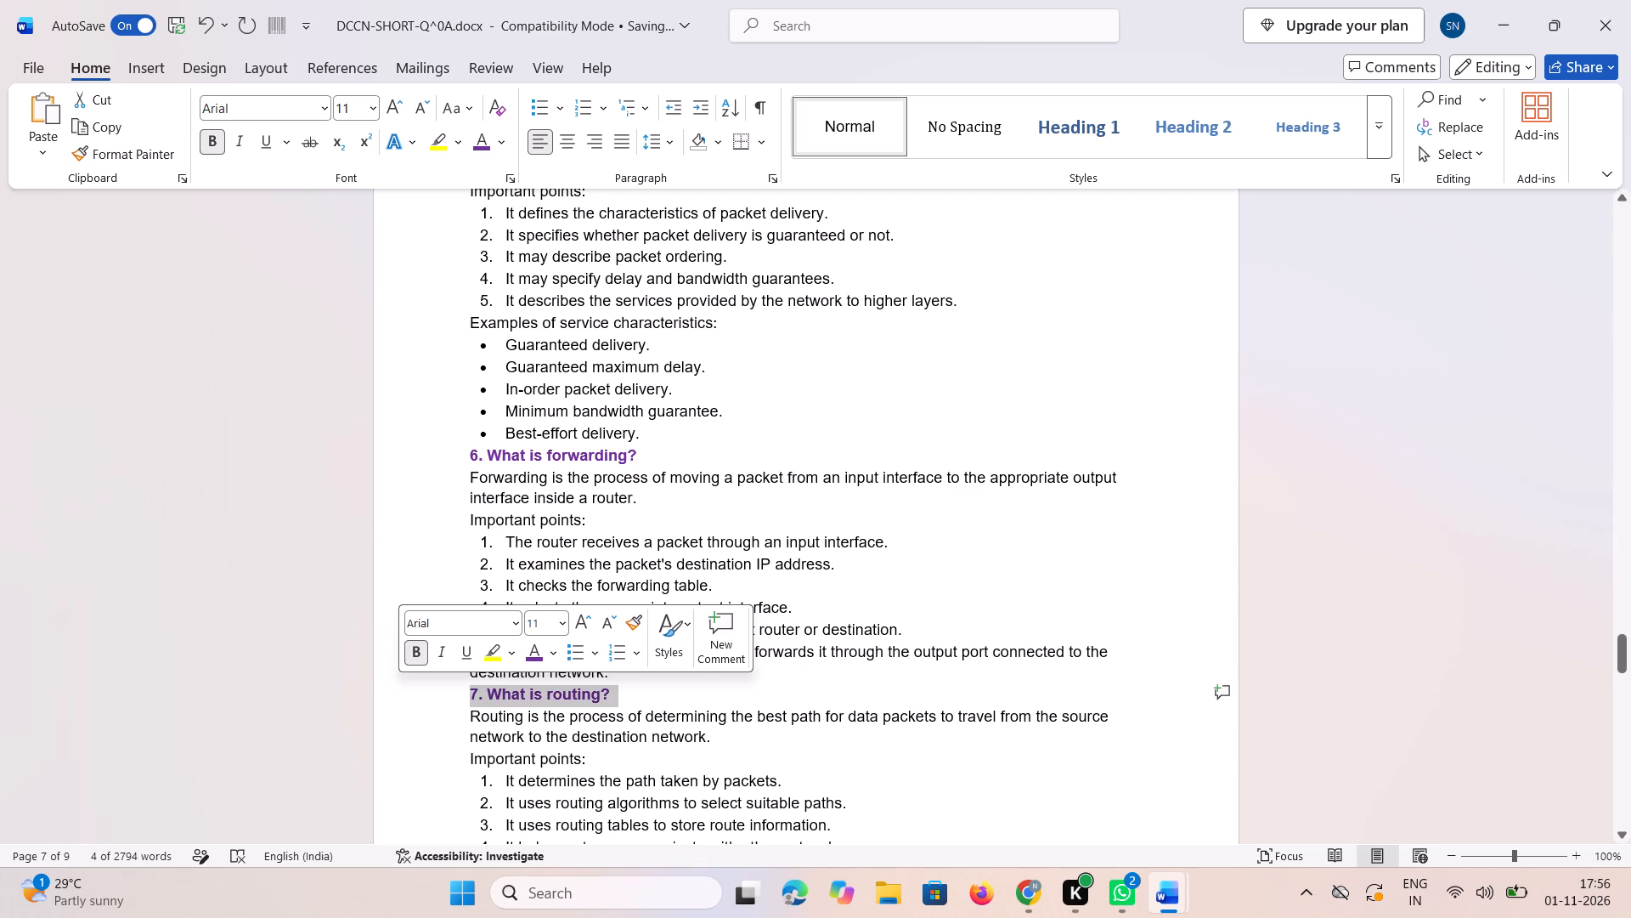
left_click(537, 780)
Apply the purple font color to "8. What is classful addressing?" and "9. What is a Virtual Circuit Network?".
scroll(537, 780, "down", 2)
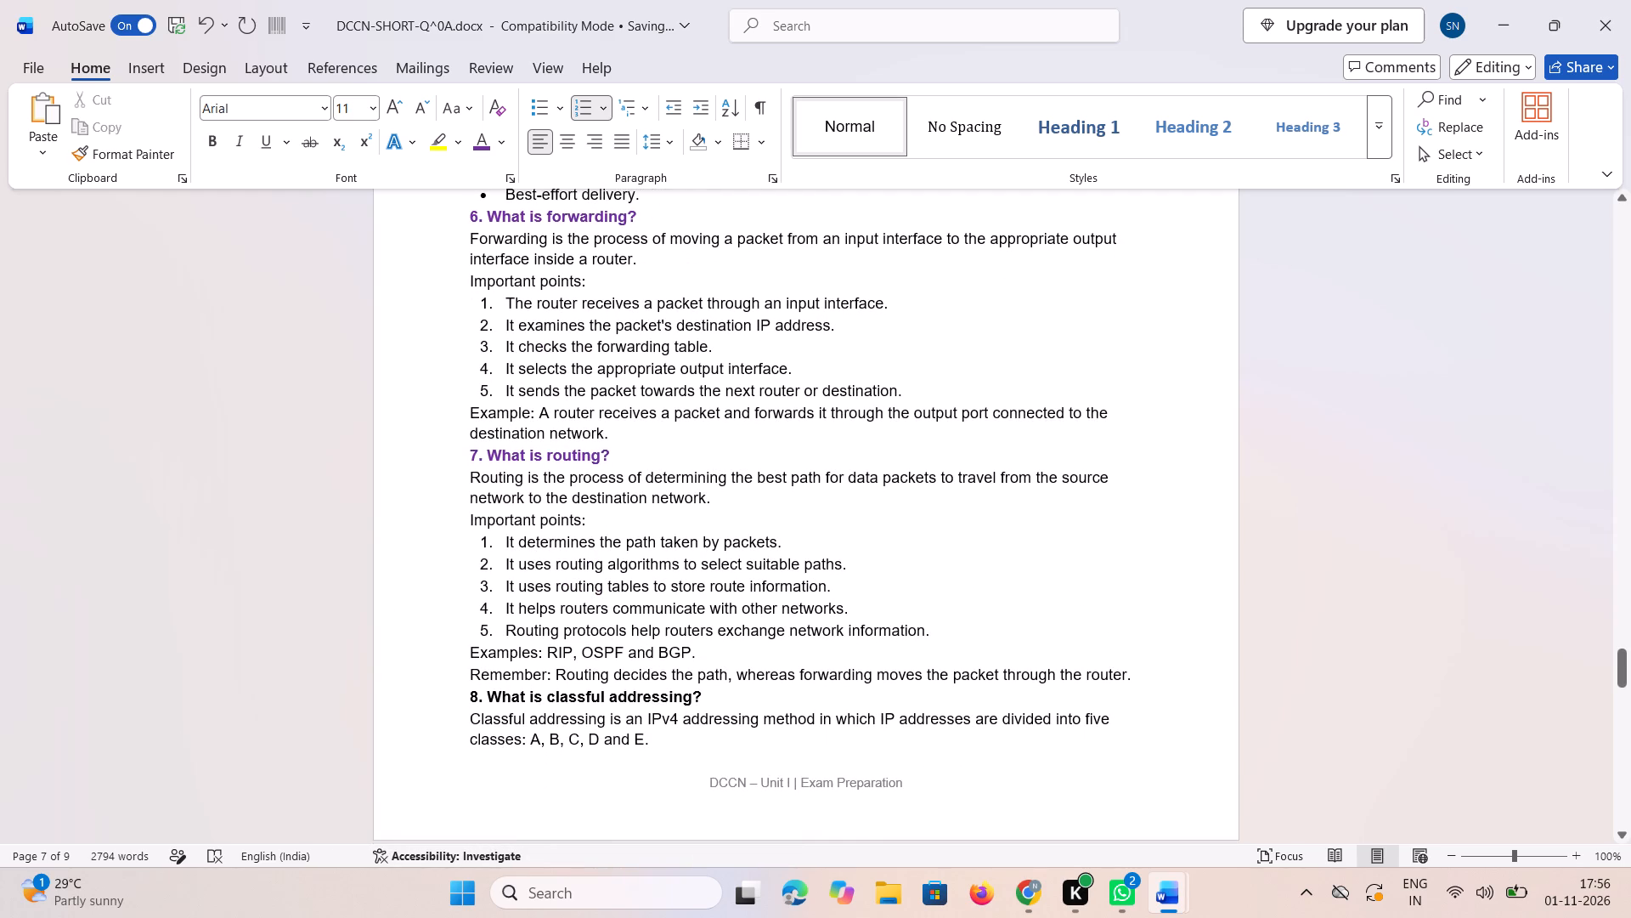
left_click_drag(714, 695, 465, 694)
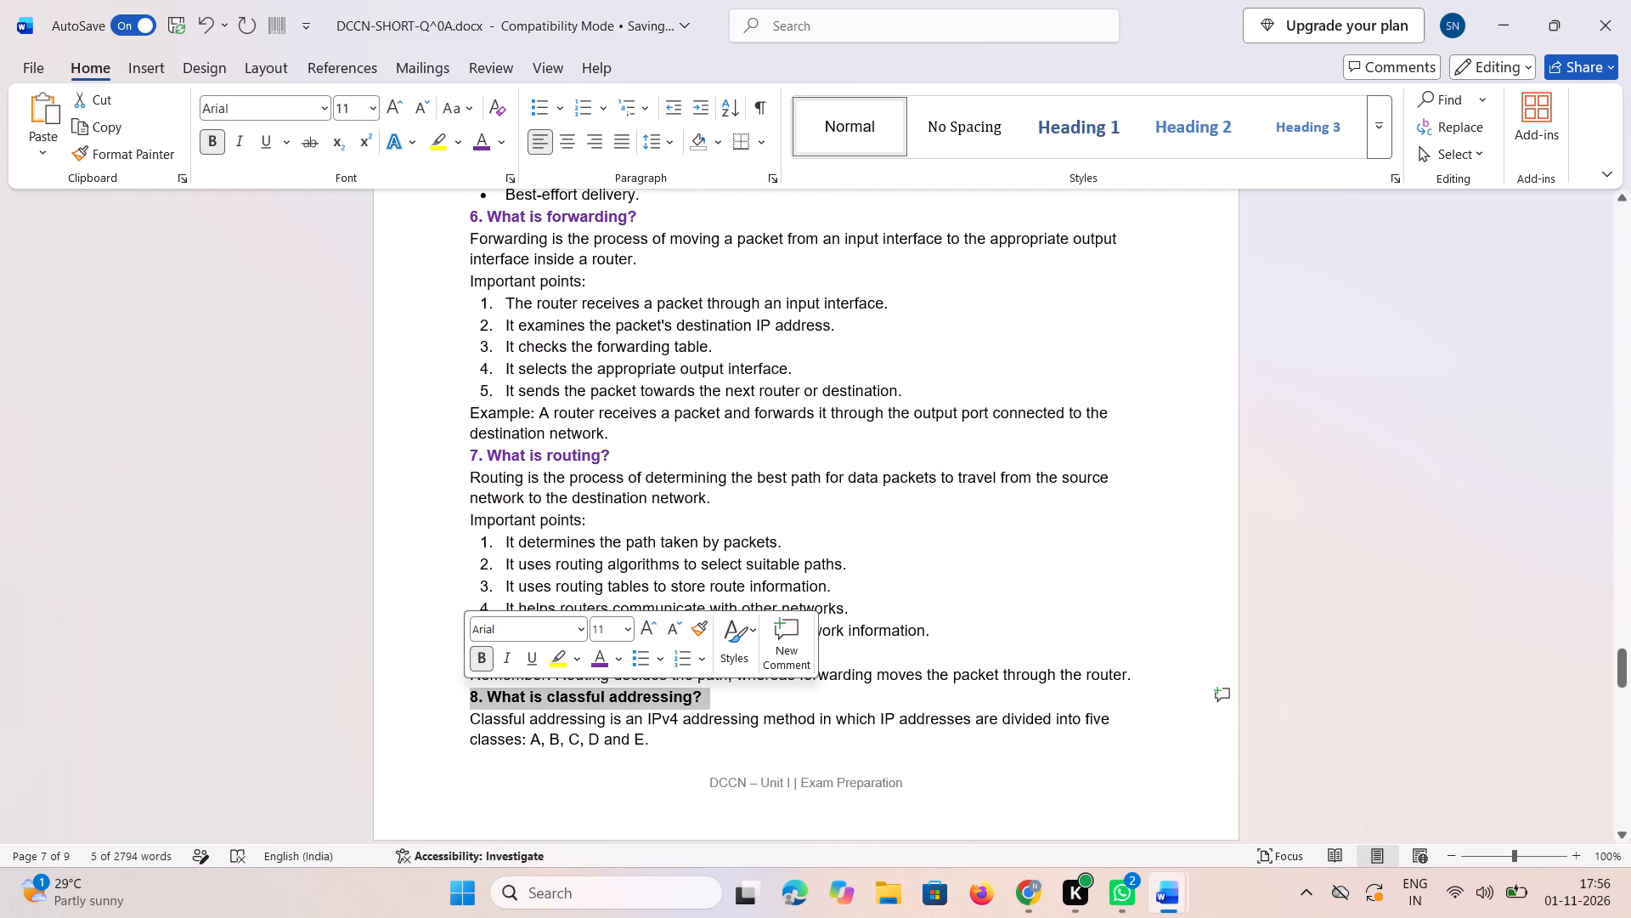
left_click(600, 657)
left_click(578, 737)
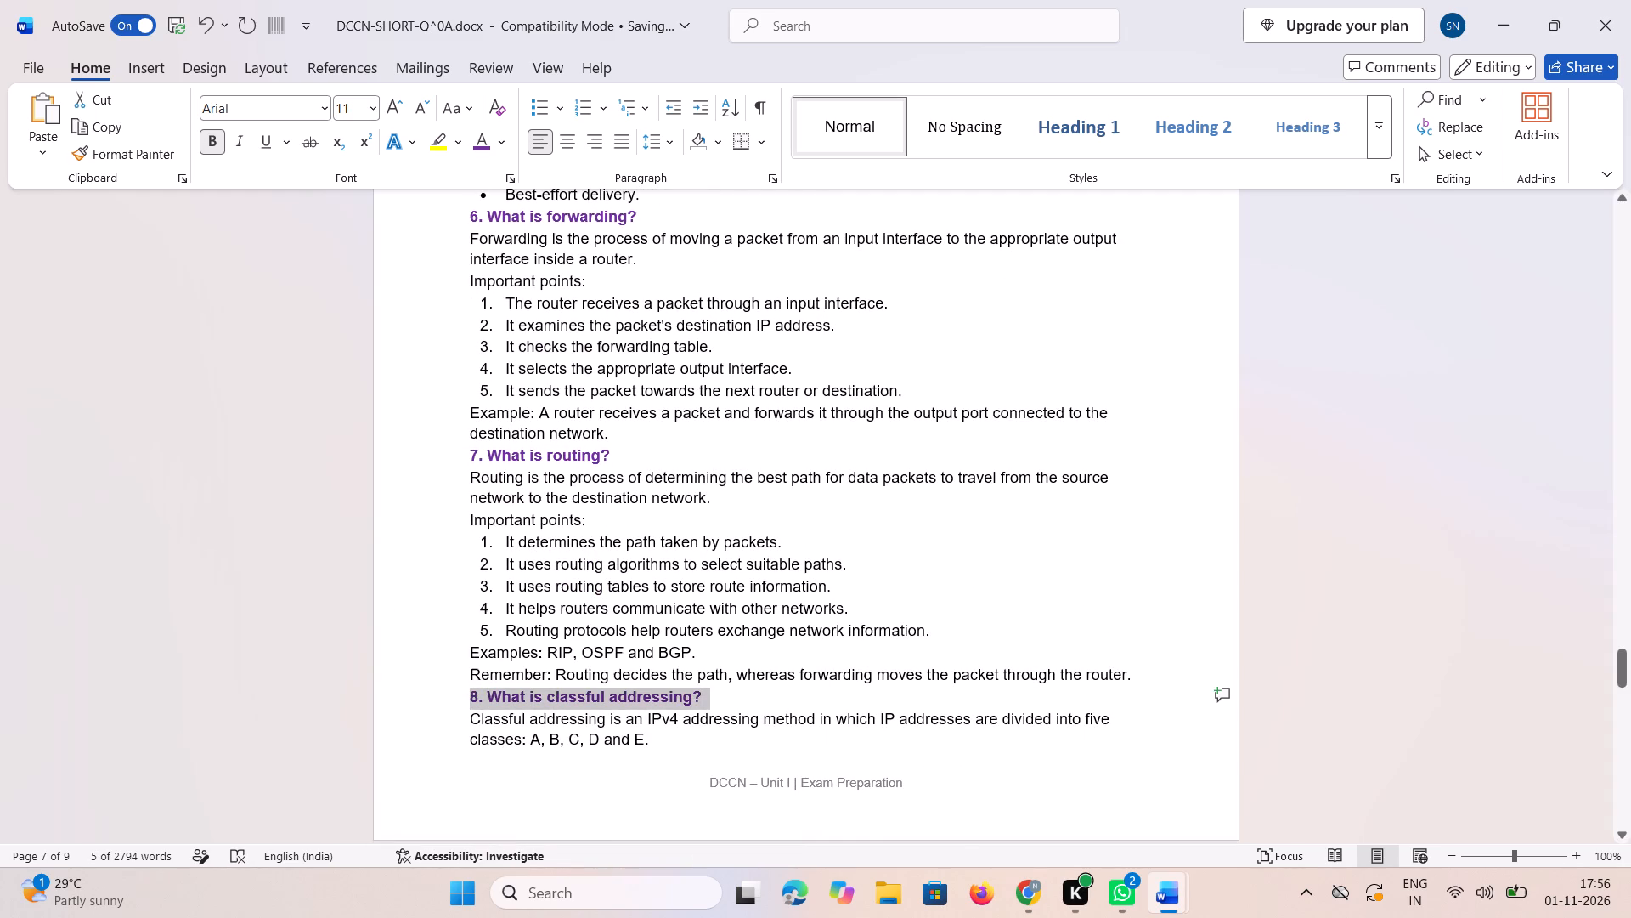
scroll(578, 737, "down", 3)
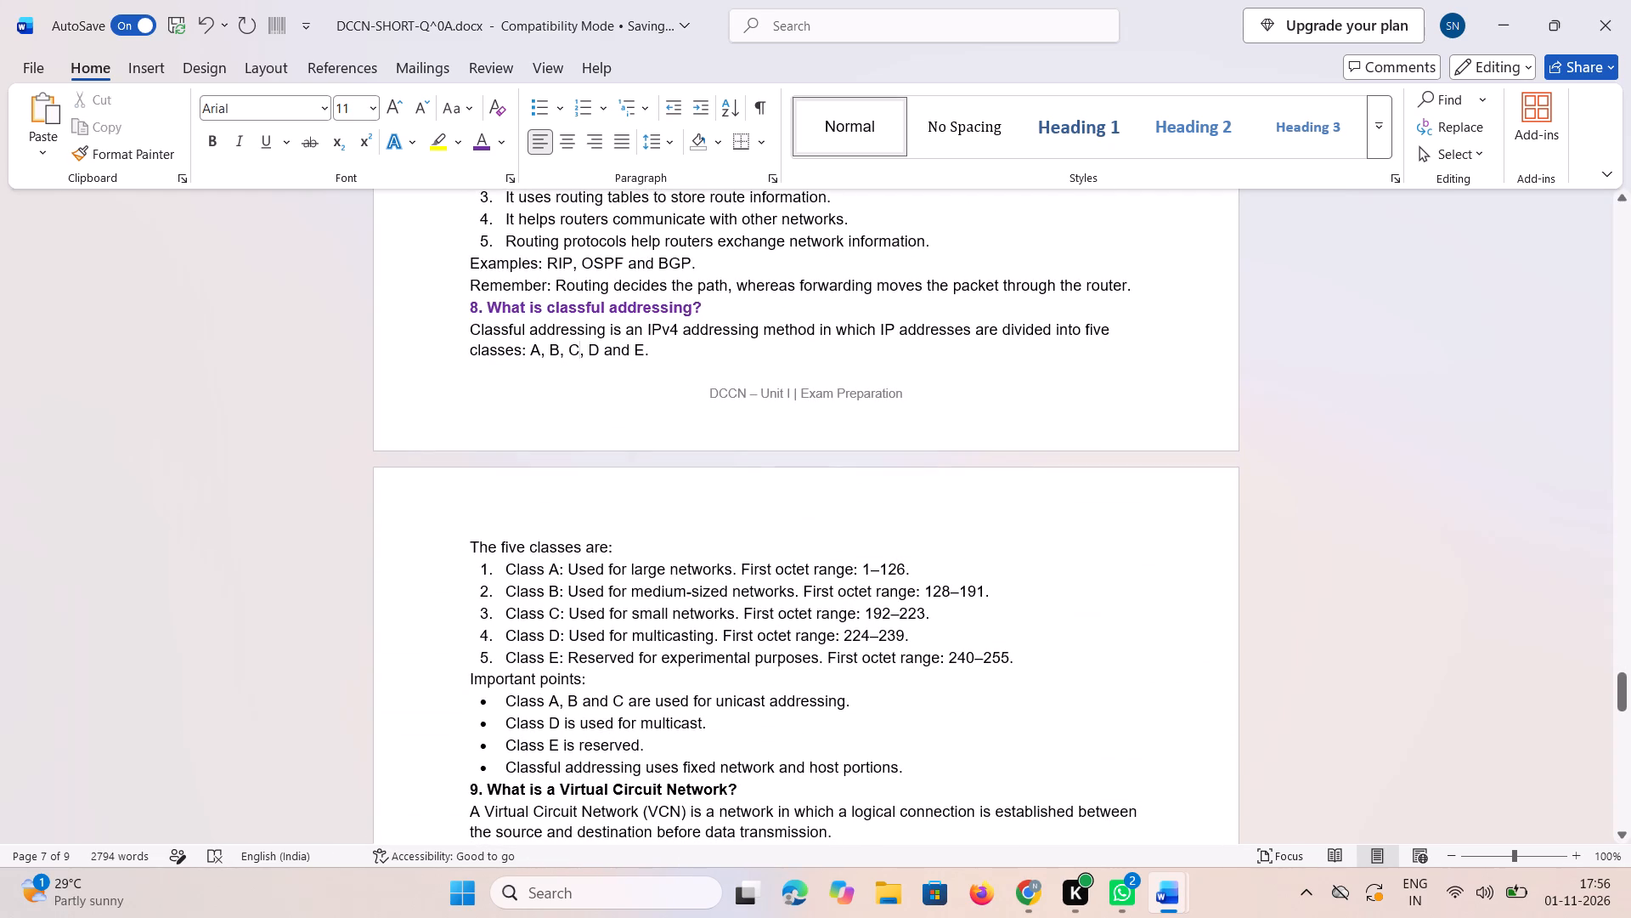
left_click_drag(742, 790, 426, 777)
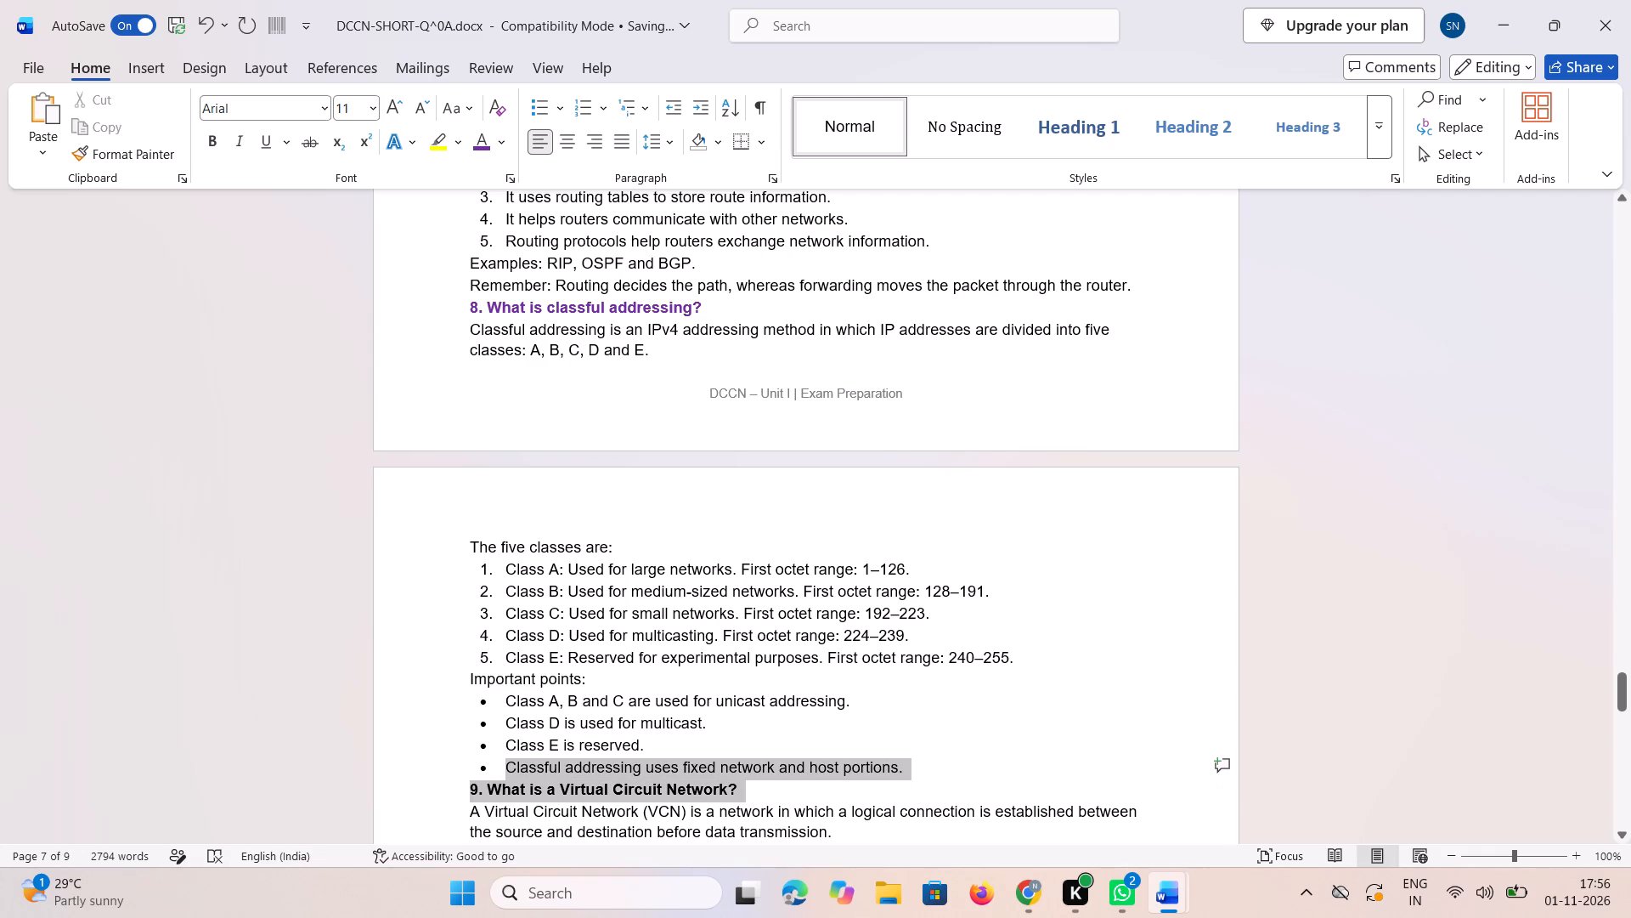
left_click_drag(426, 777, 435, 802)
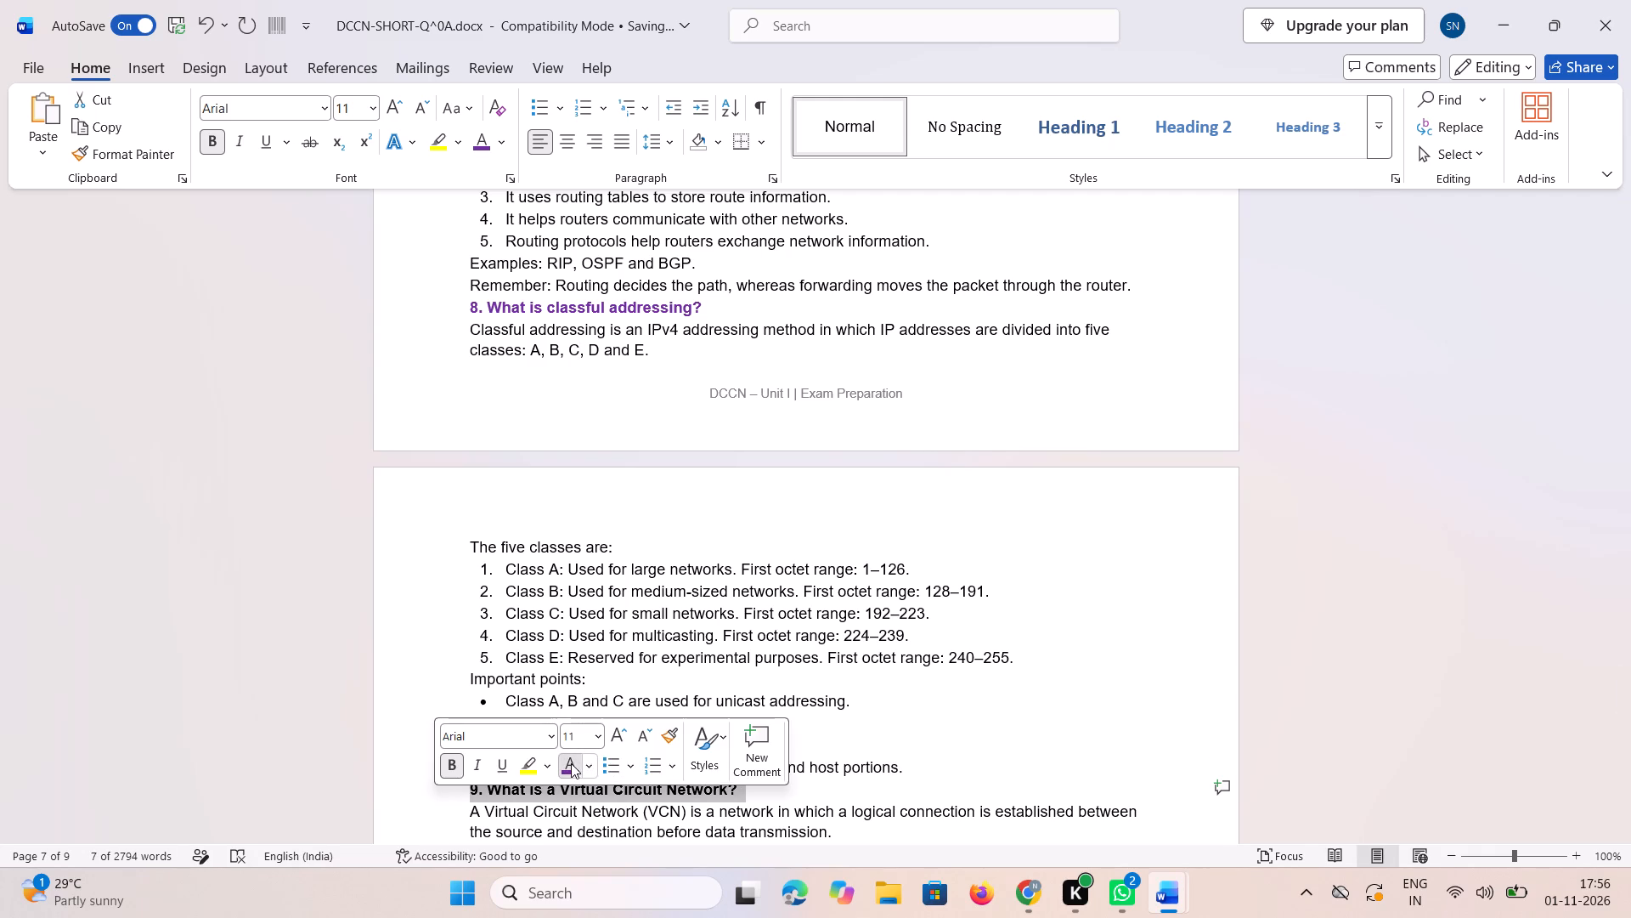
left_click(571, 763)
left_click(550, 840)
Apply the purple font color to the last question line, "10. What is a Datagram Network?".
scroll(550, 840, "down", 2)
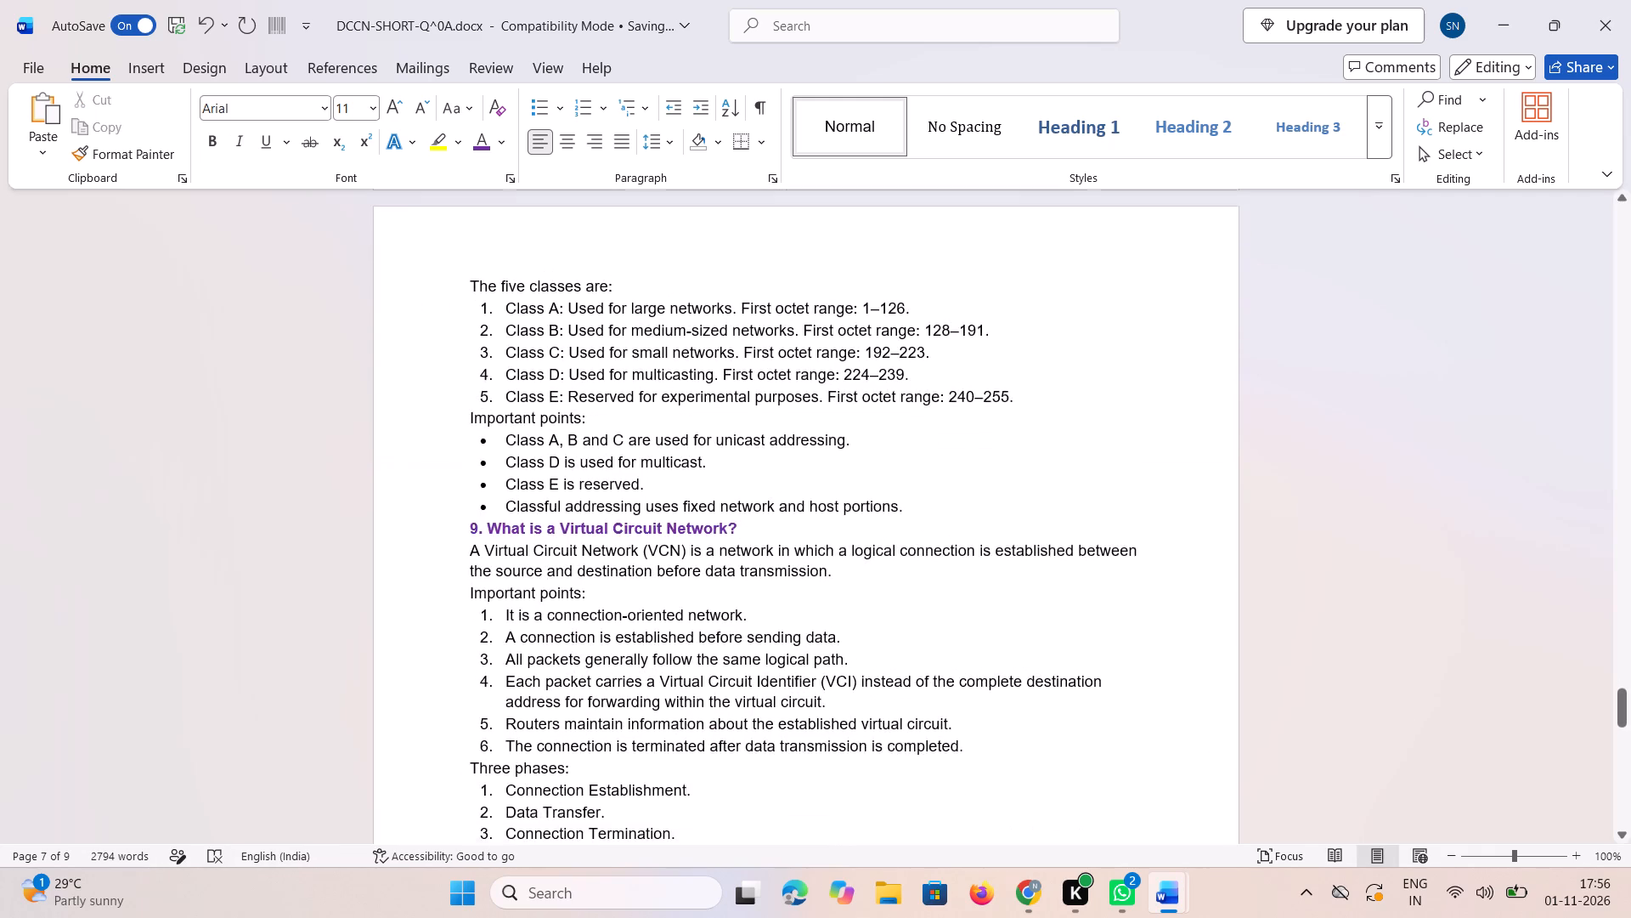
scroll(550, 840, "down", 1)
left_click_drag(722, 647, 448, 655)
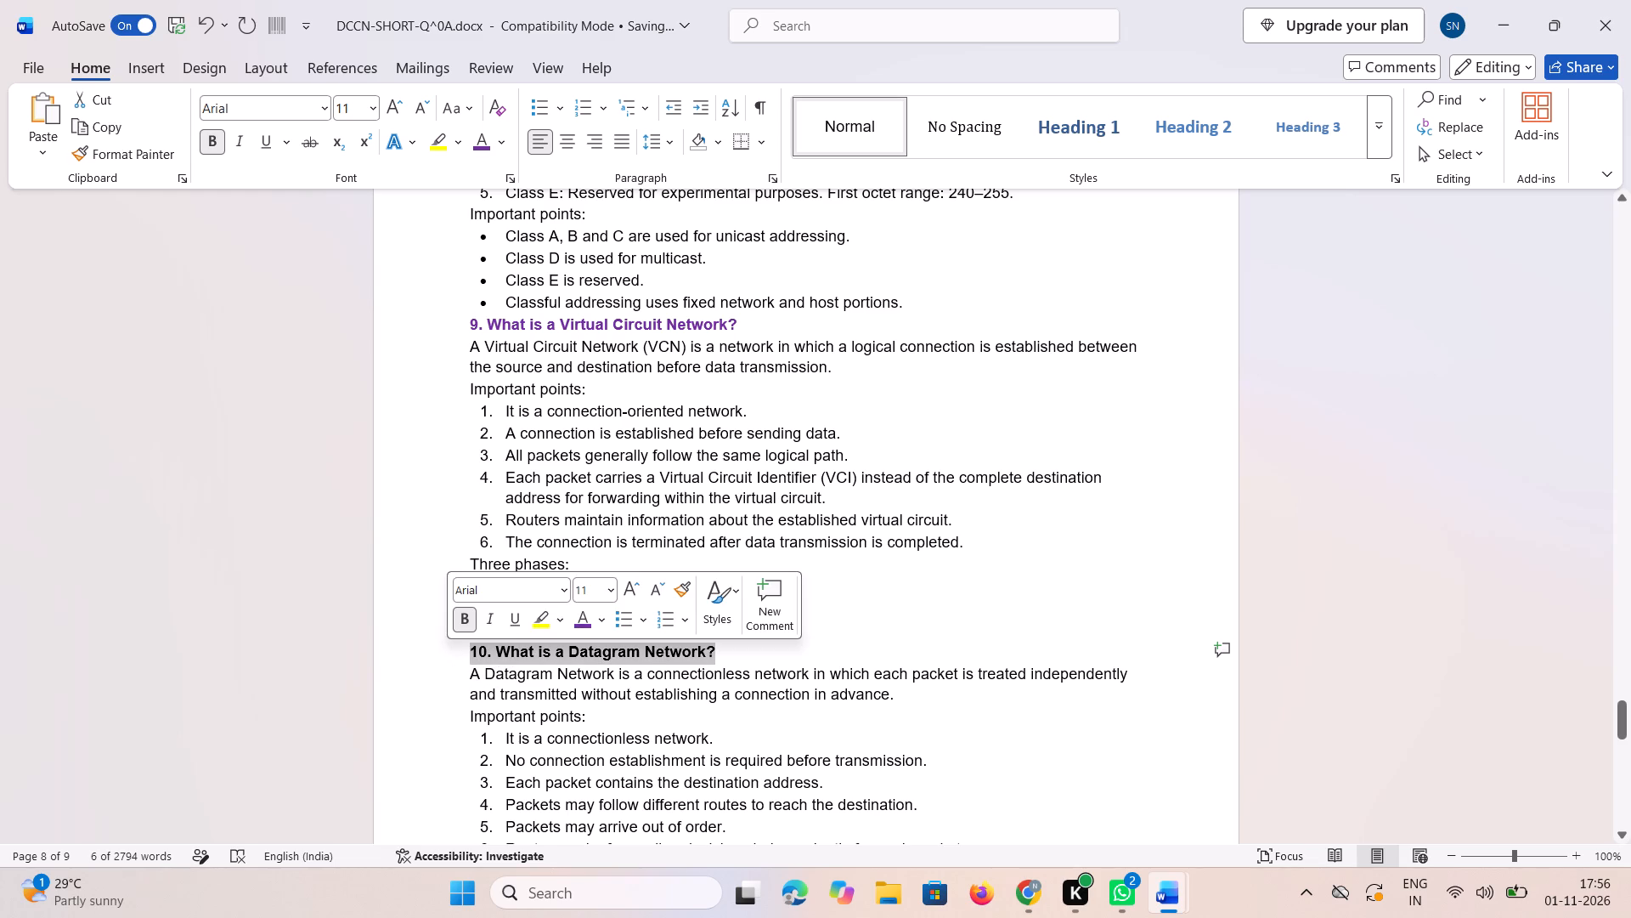
left_click(581, 616)
left_click(579, 682)
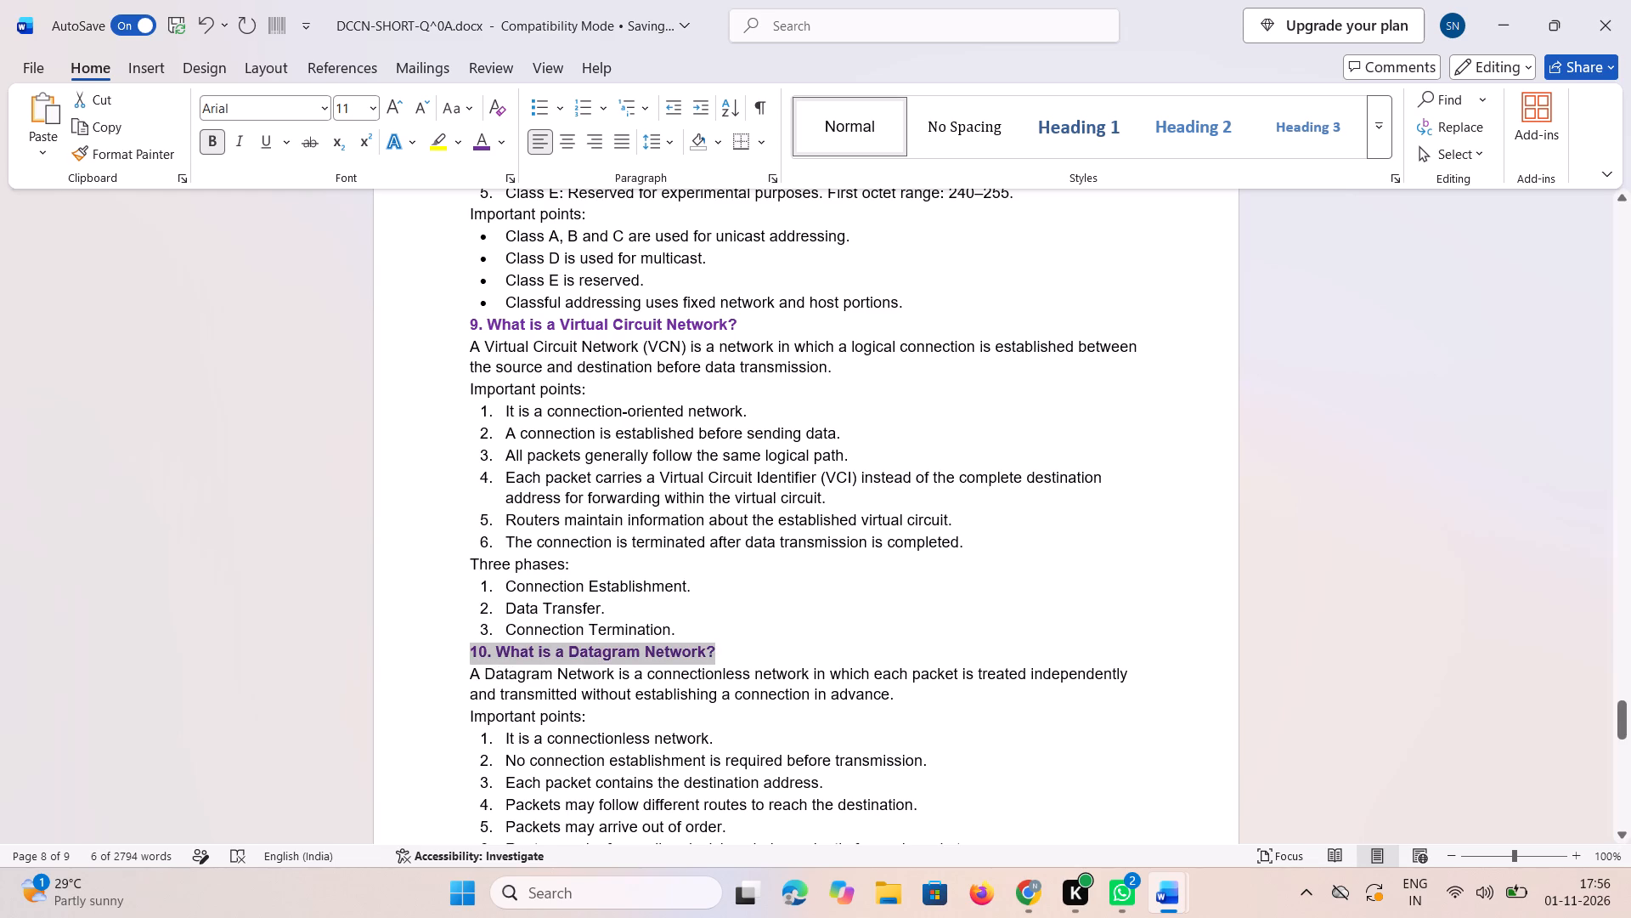
Review the Unit III section, from its closing comparison and quick revision tables back up to the unit heading.
scroll(579, 682, "down", 2)
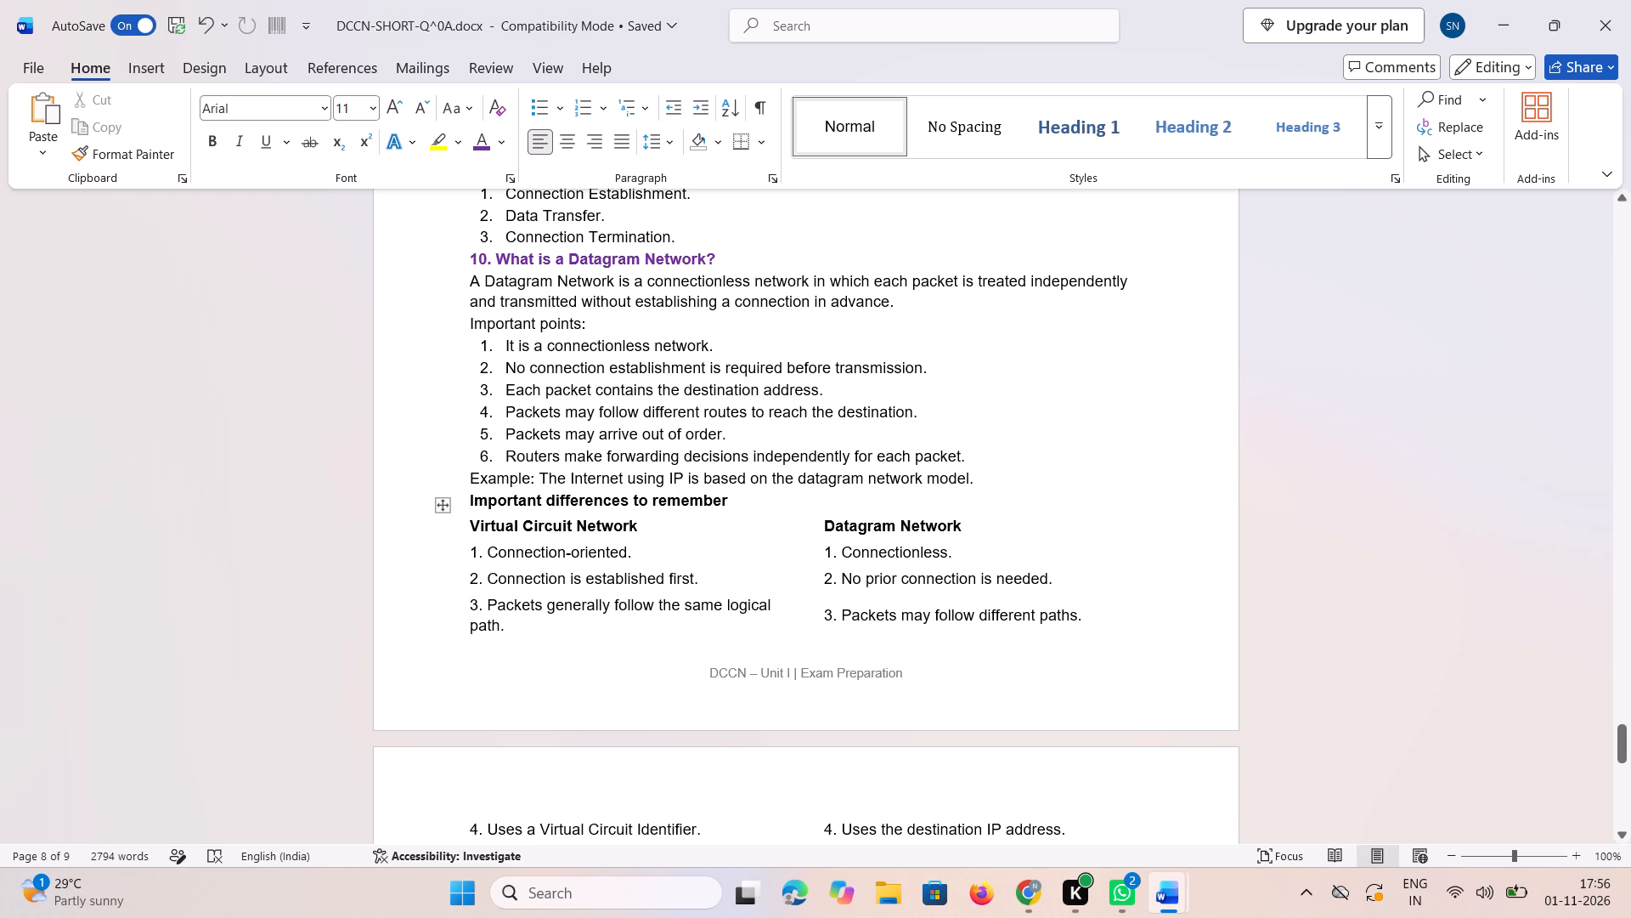
scroll(759, 384, "down", 3)
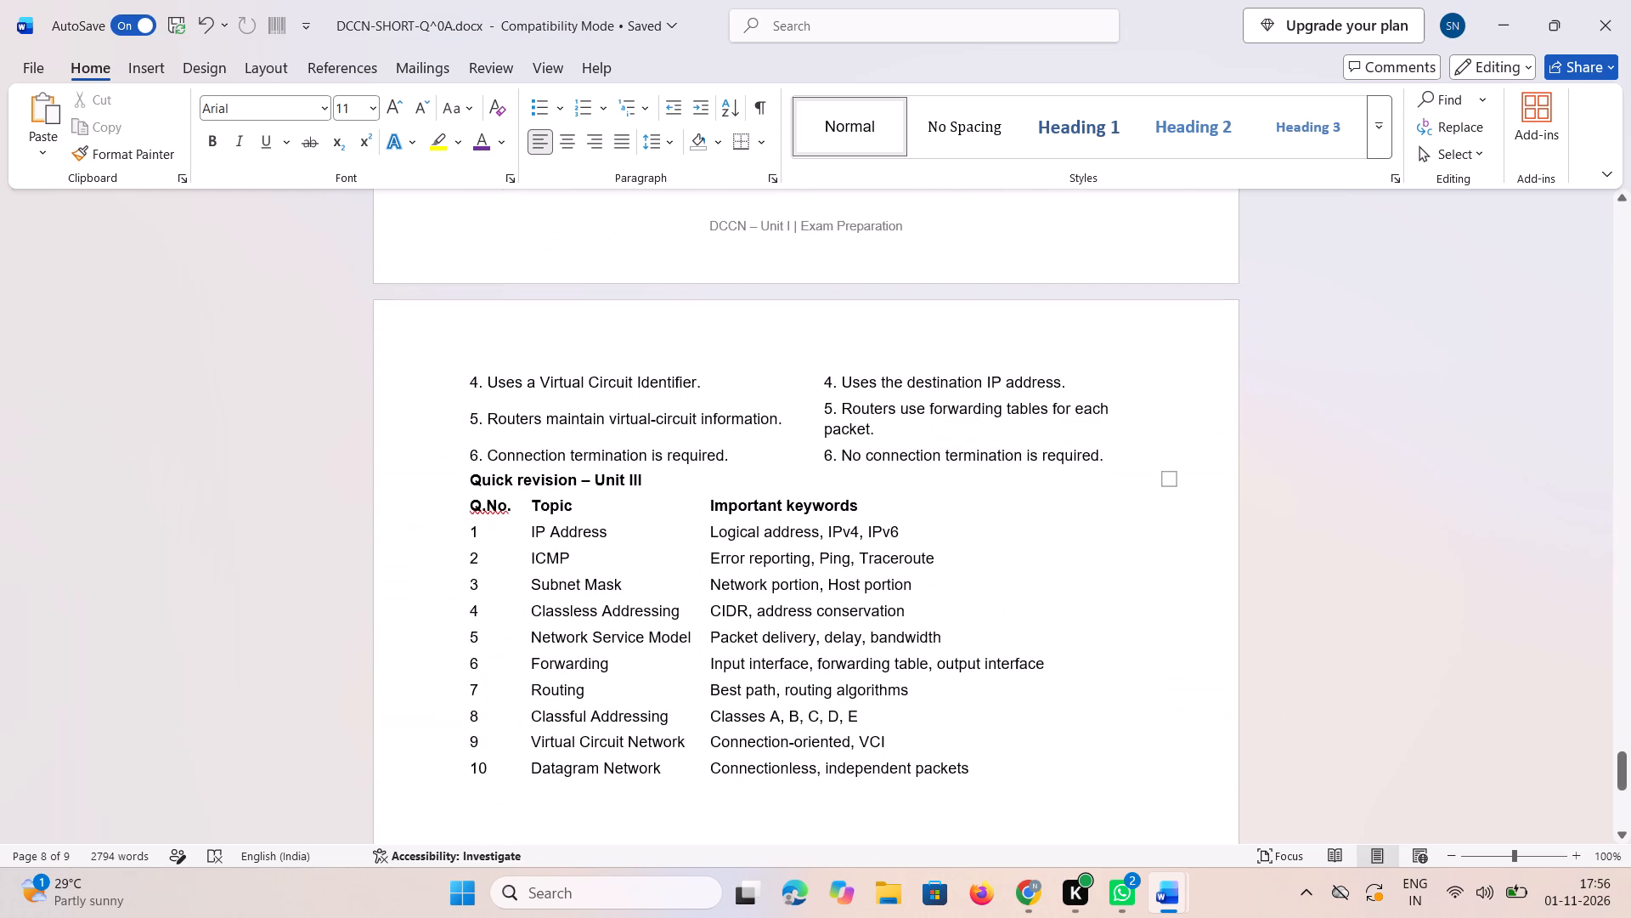
scroll(759, 384, "up", 3)
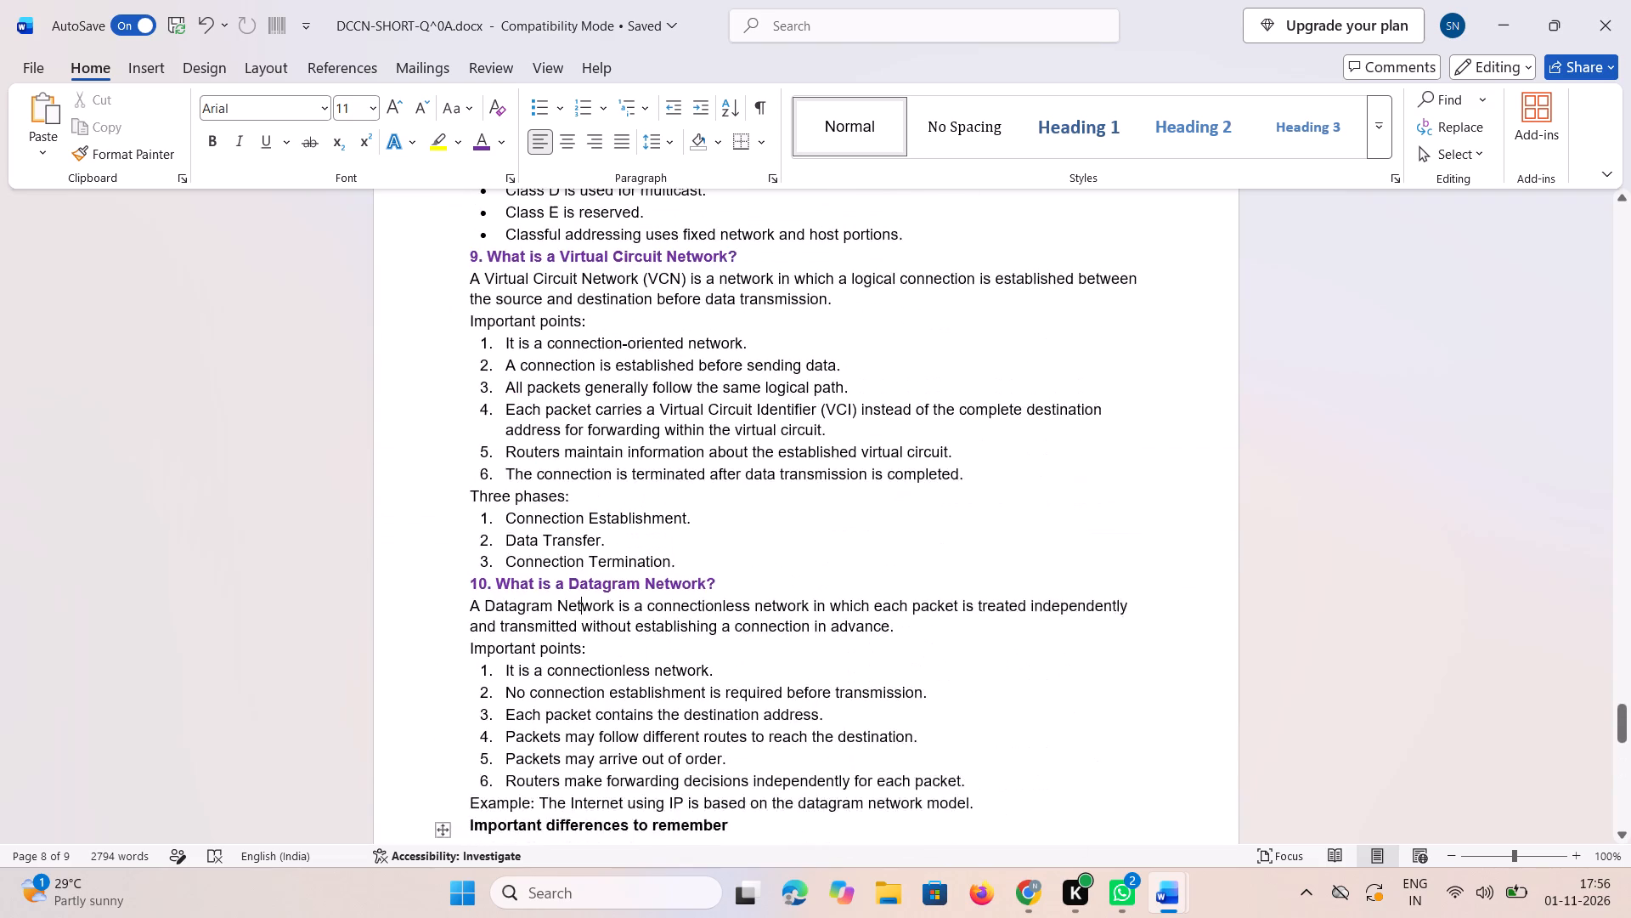
scroll(759, 384, "up", 3)
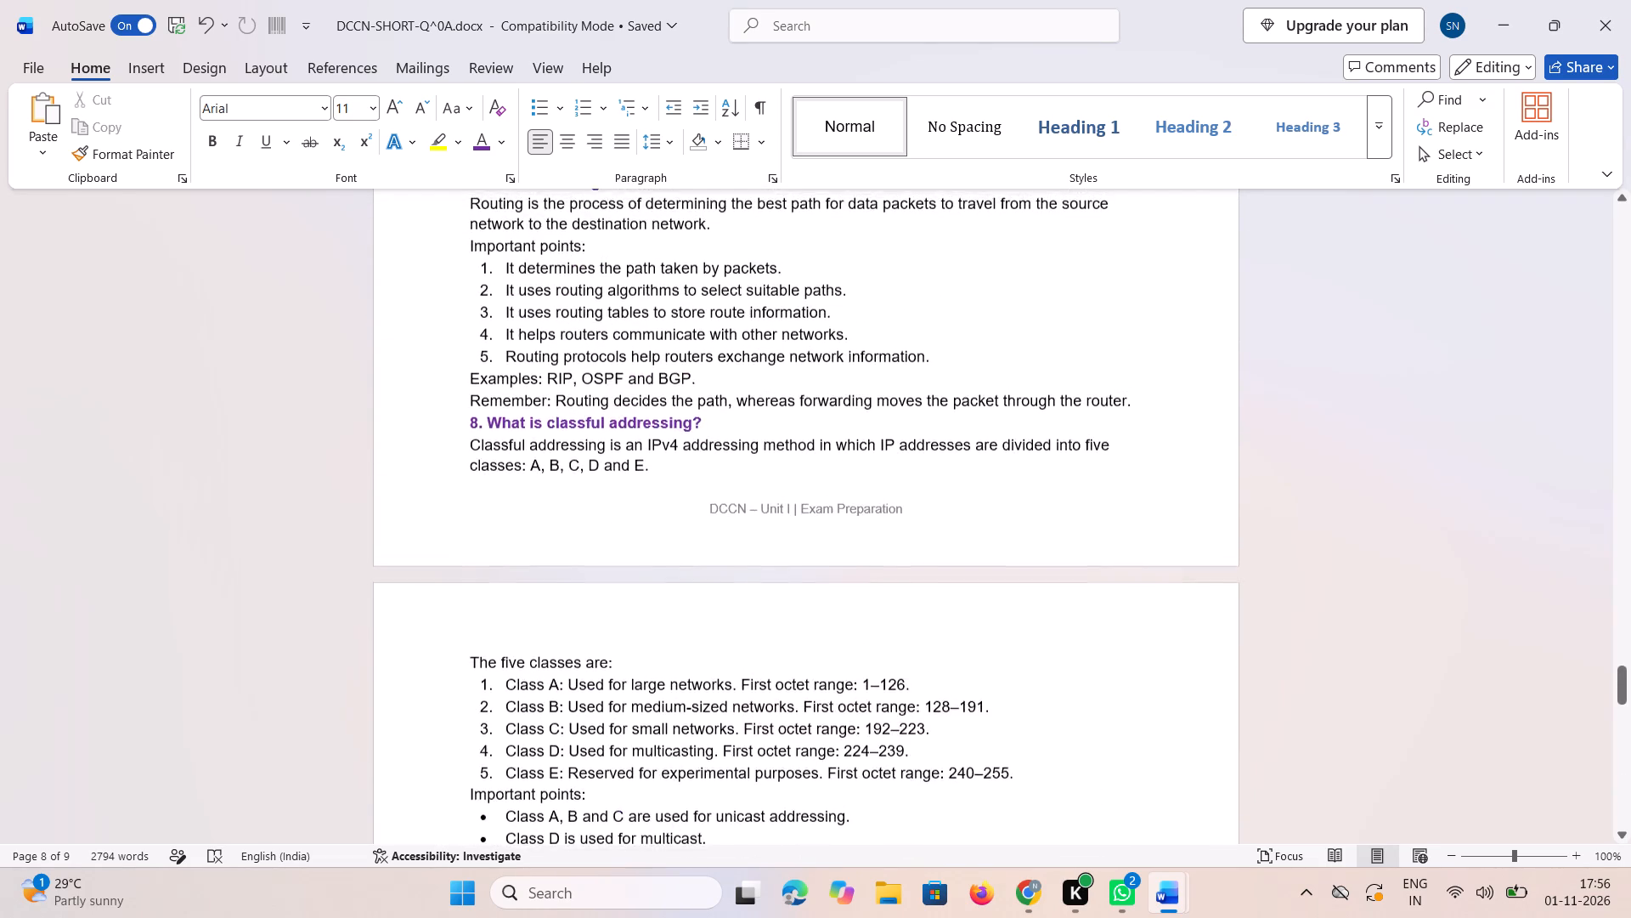
scroll(759, 384, "up", 6)
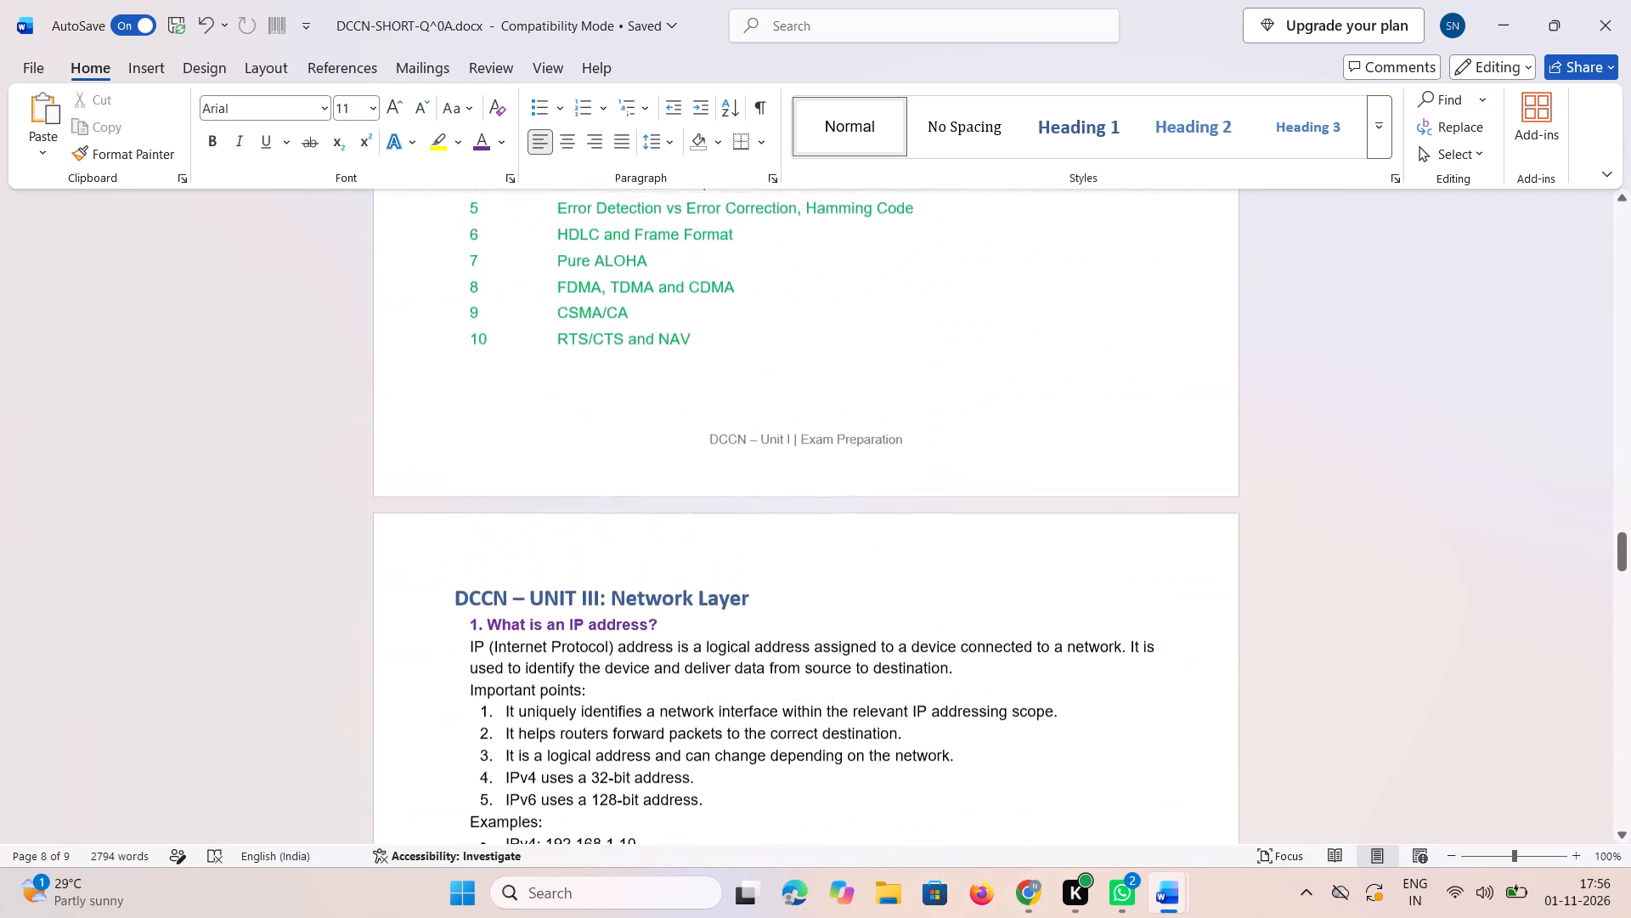
Insert a blank line between the "DCCN – UNIT III: Network Layer" heading and question 1.
left_click(761, 601)
key("Return")
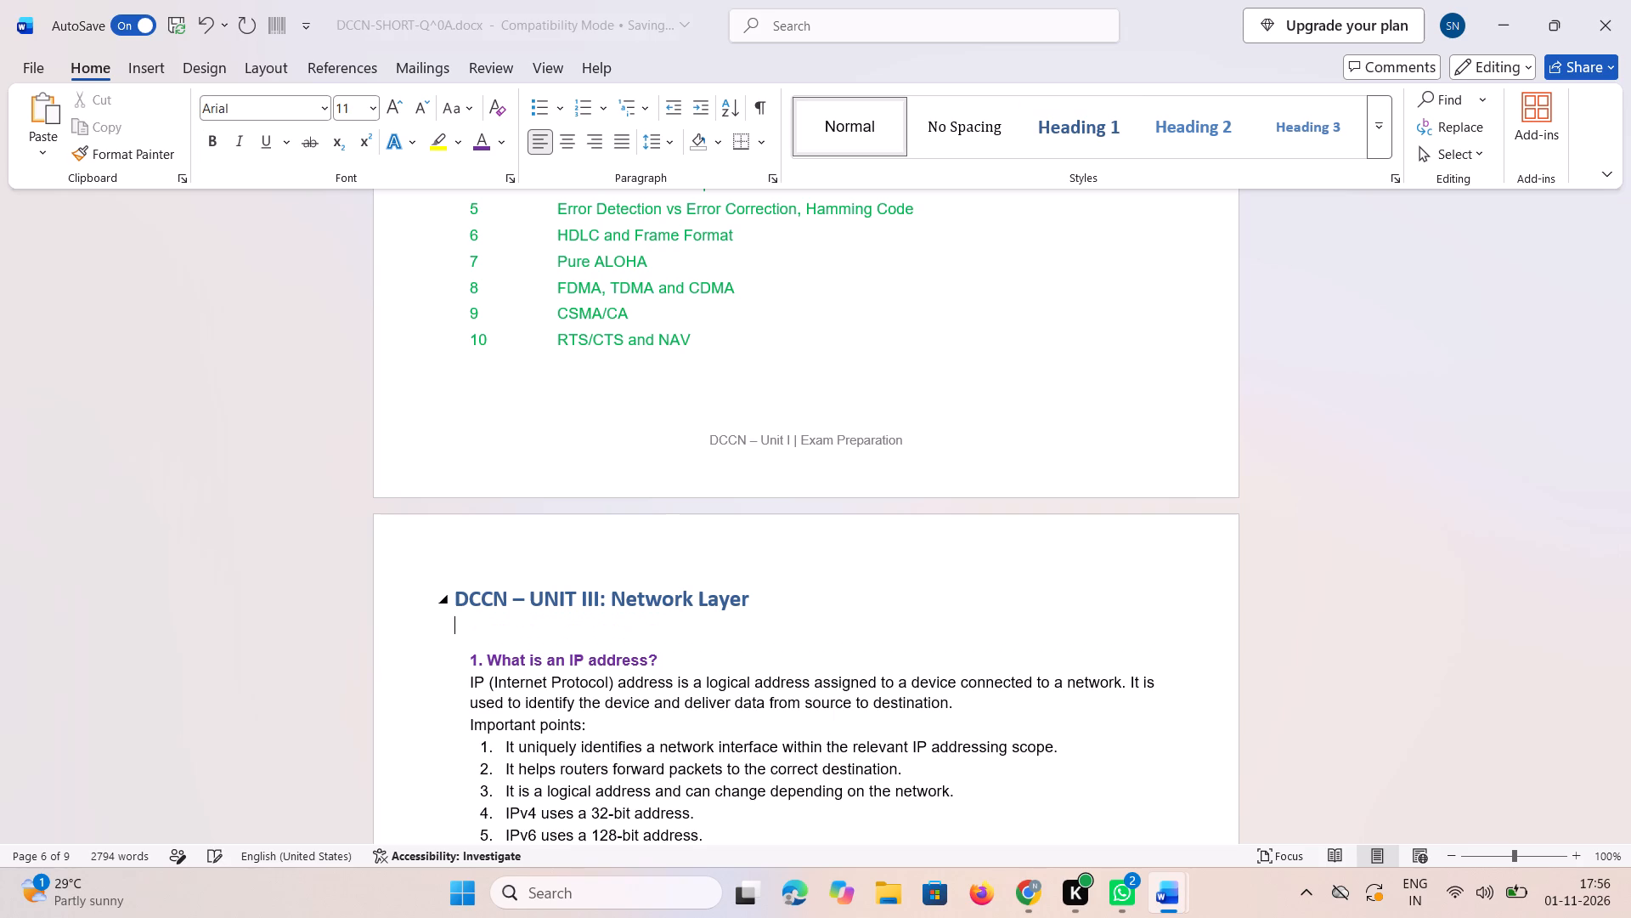
Insert six blank lines before "4. Why is classless addressing needed?" so the question starts on a new page.
scroll(742, 693, "down", 1)
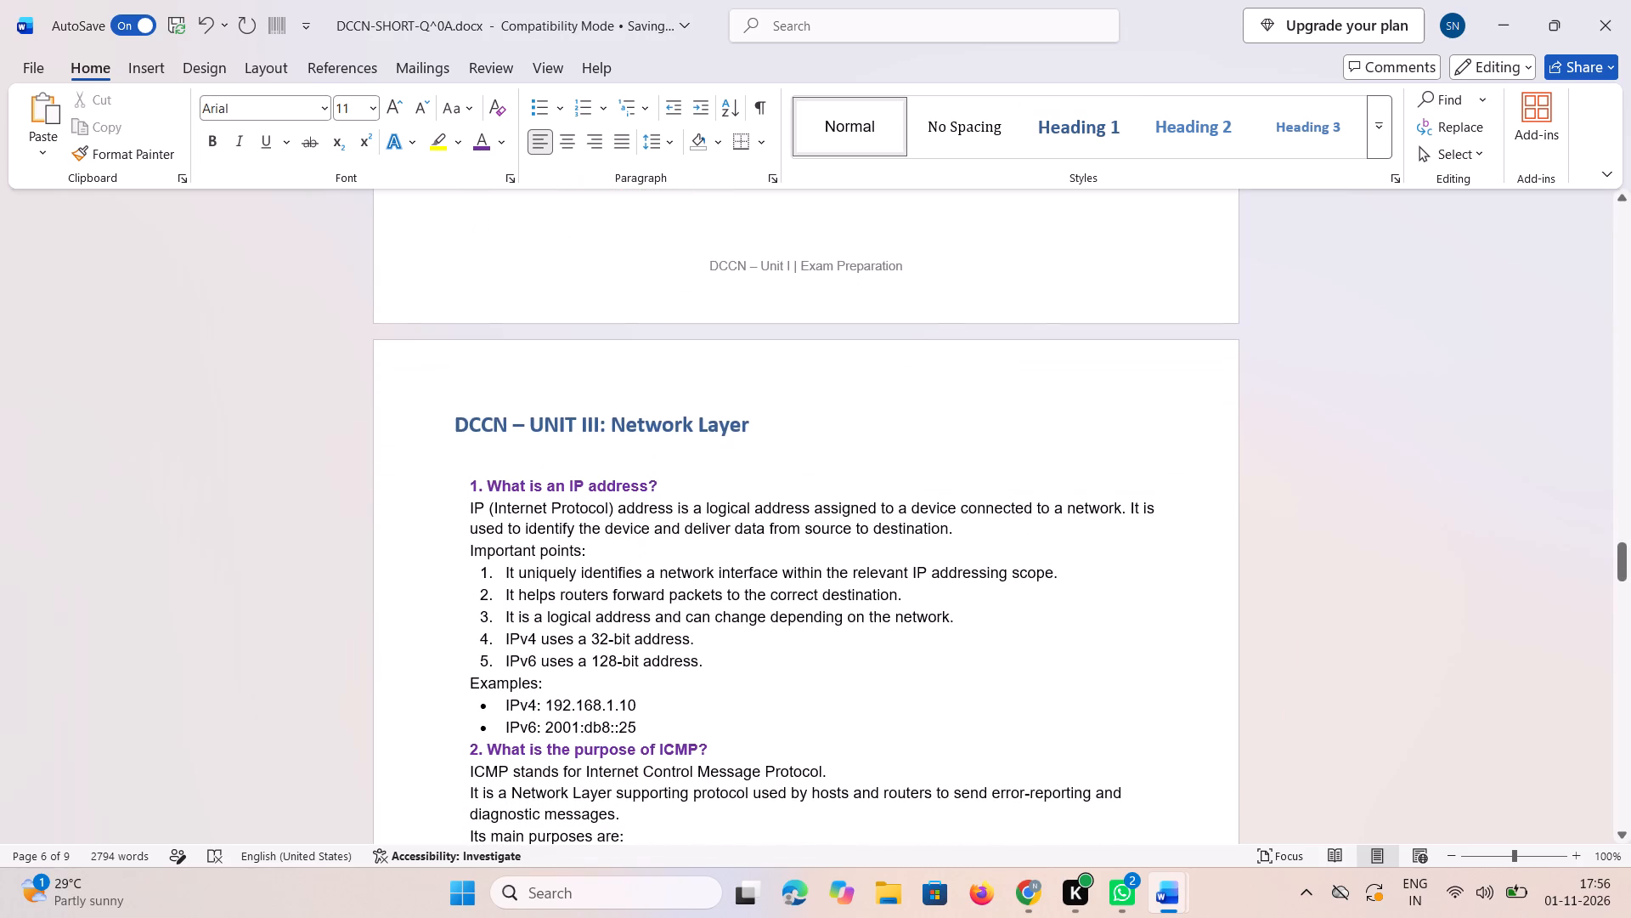
scroll(615, 657, "down", 1)
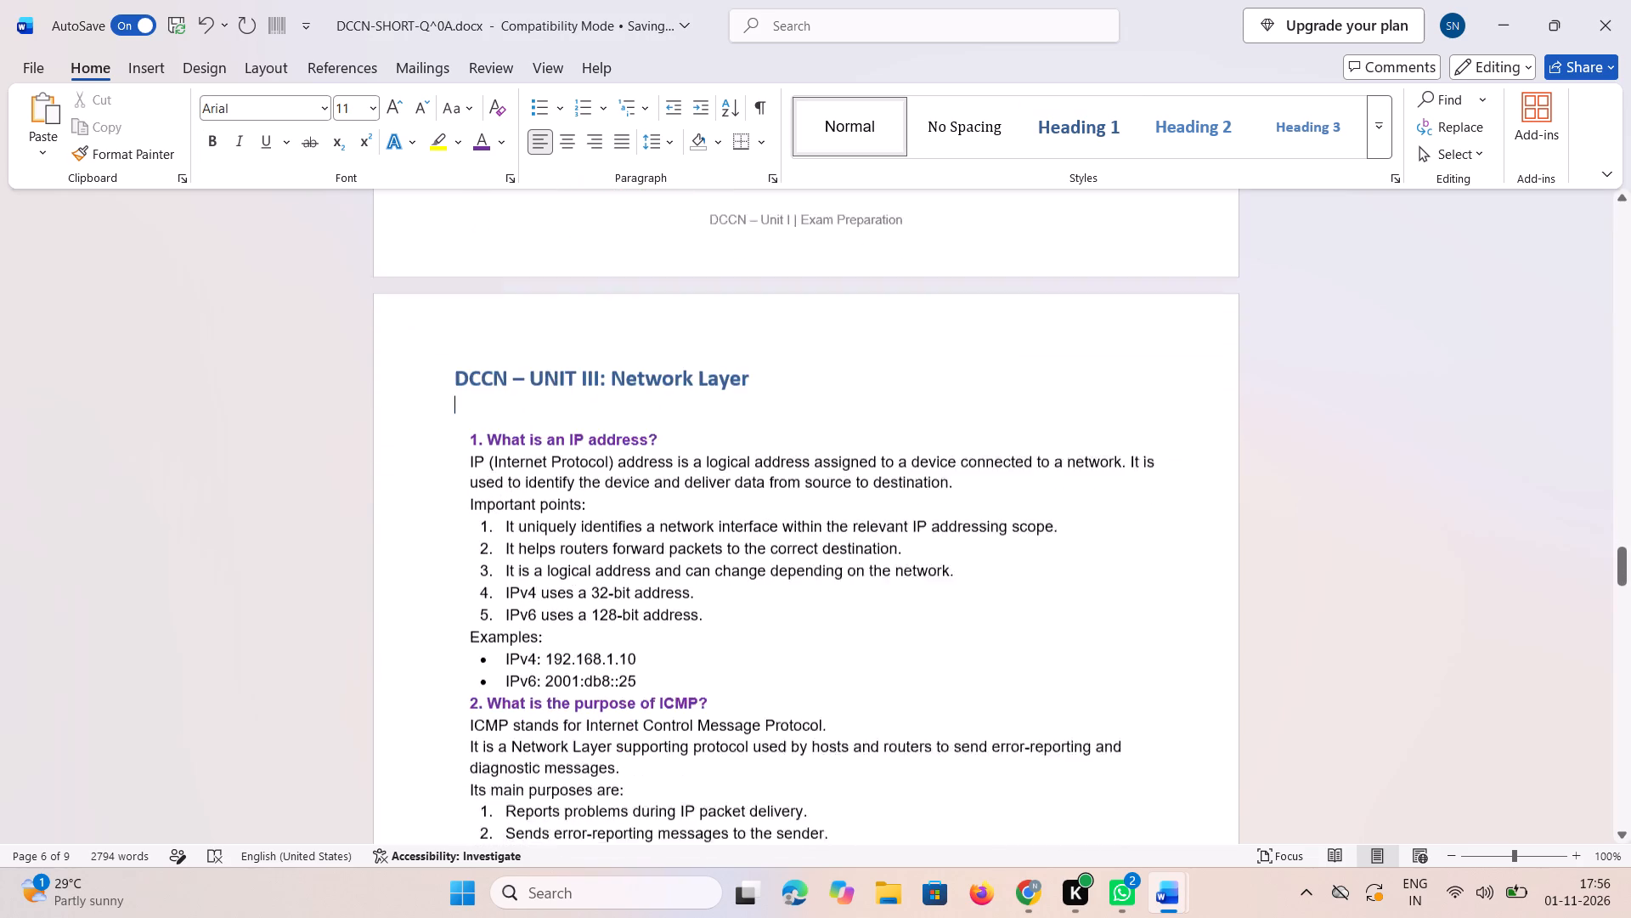
scroll(615, 657, "down", 4)
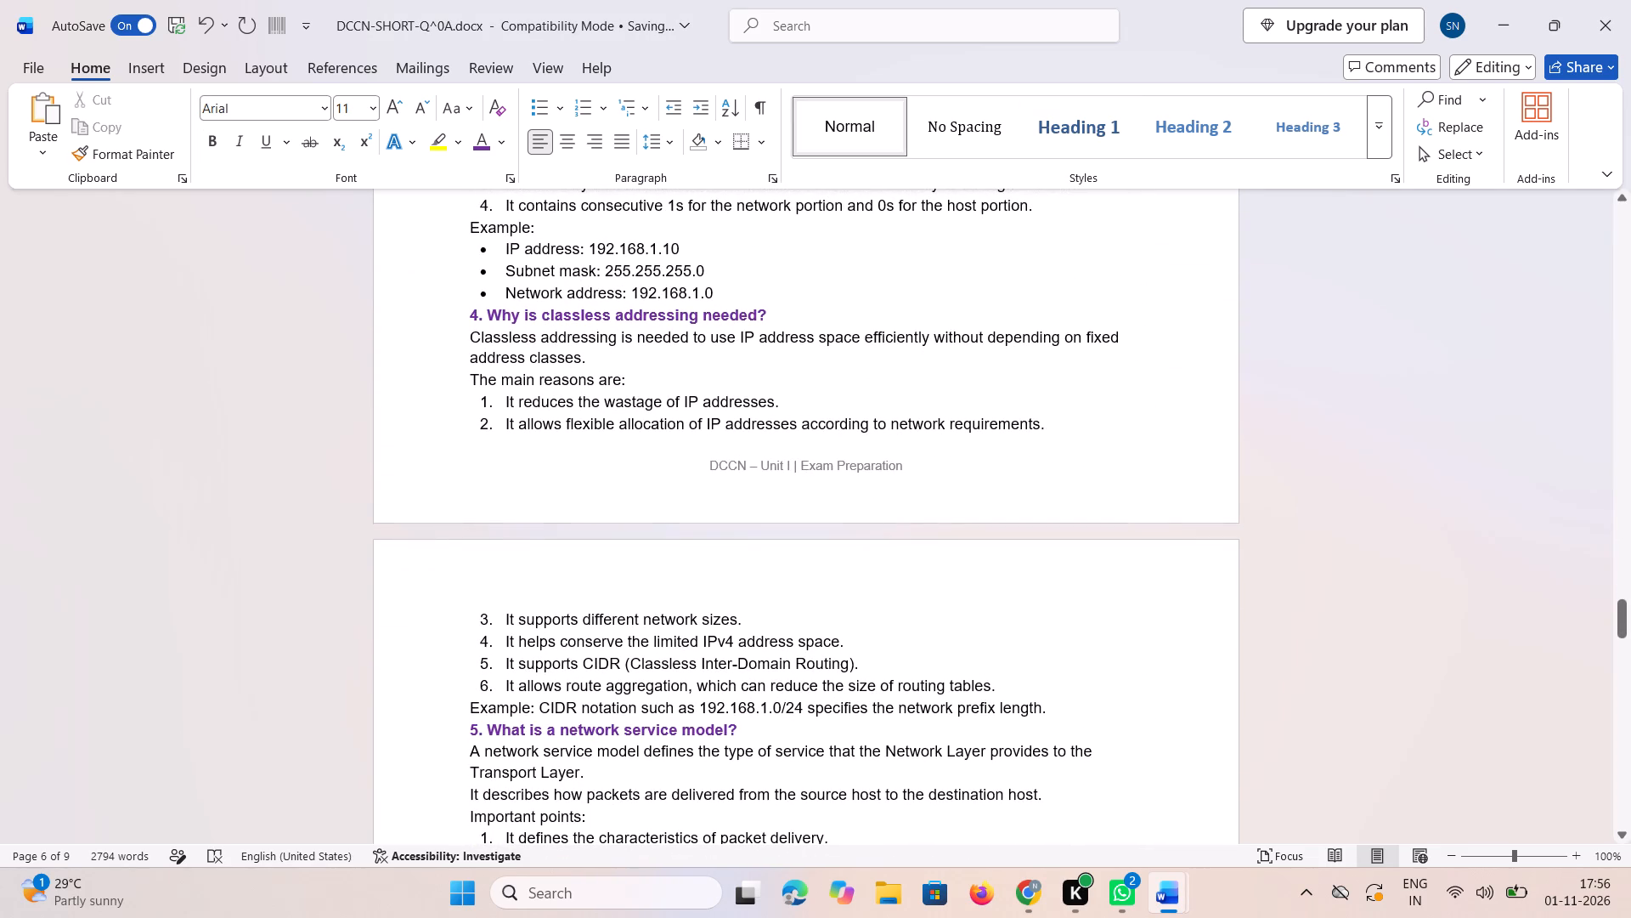
left_click(467, 316)
key("Return")
key("Return")
key("Return")
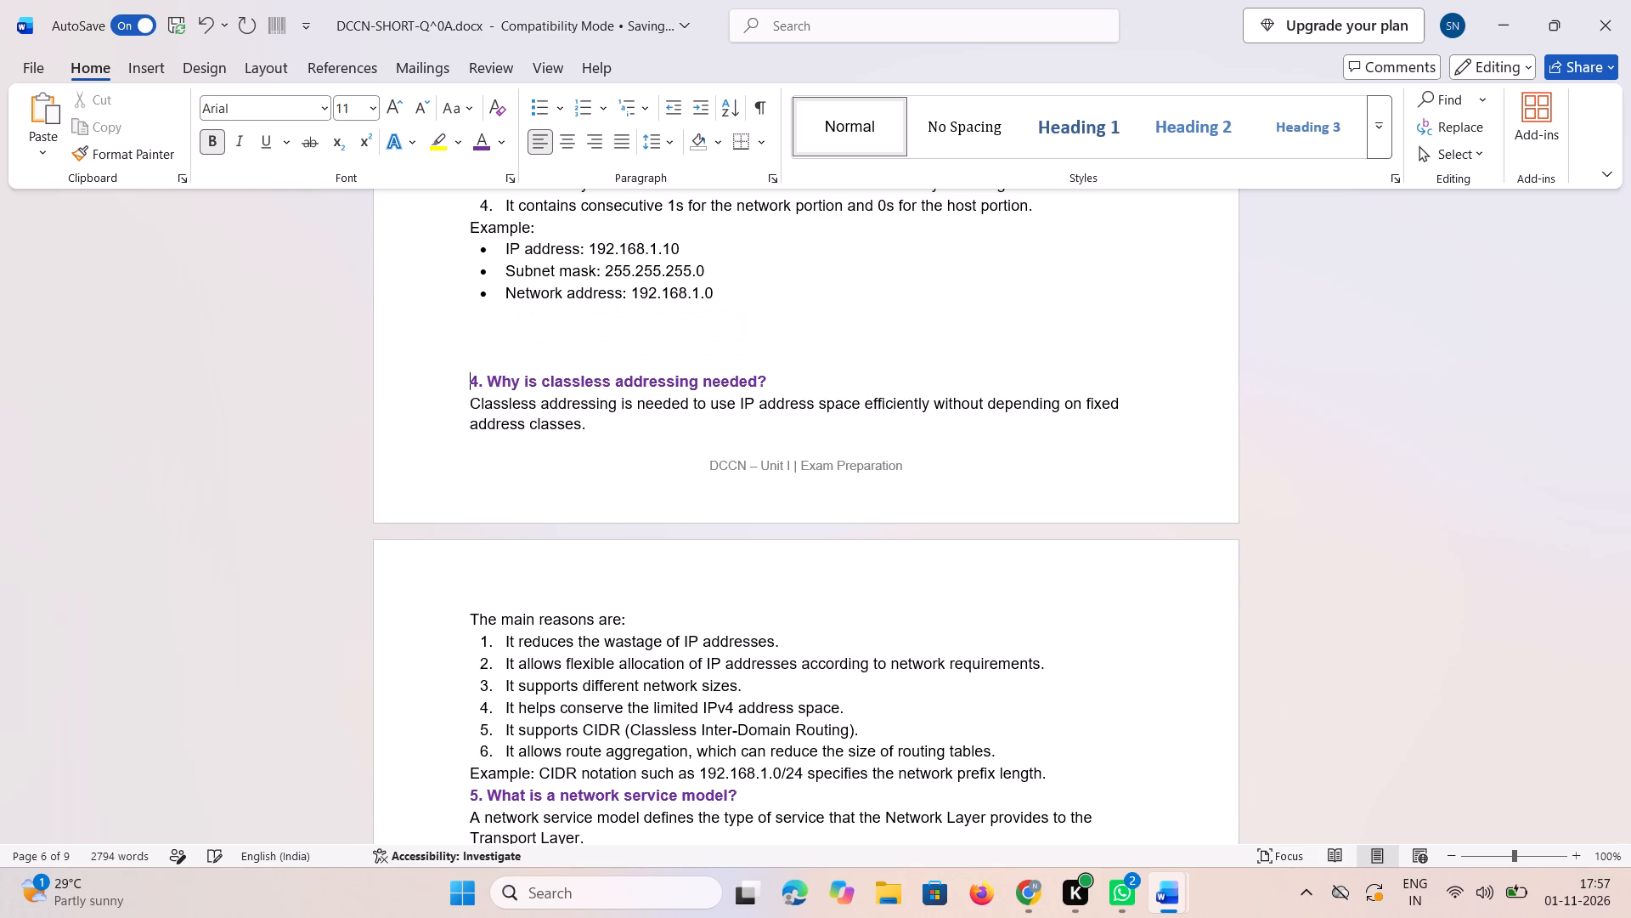
key("Return")
key("Return")
key("Return")
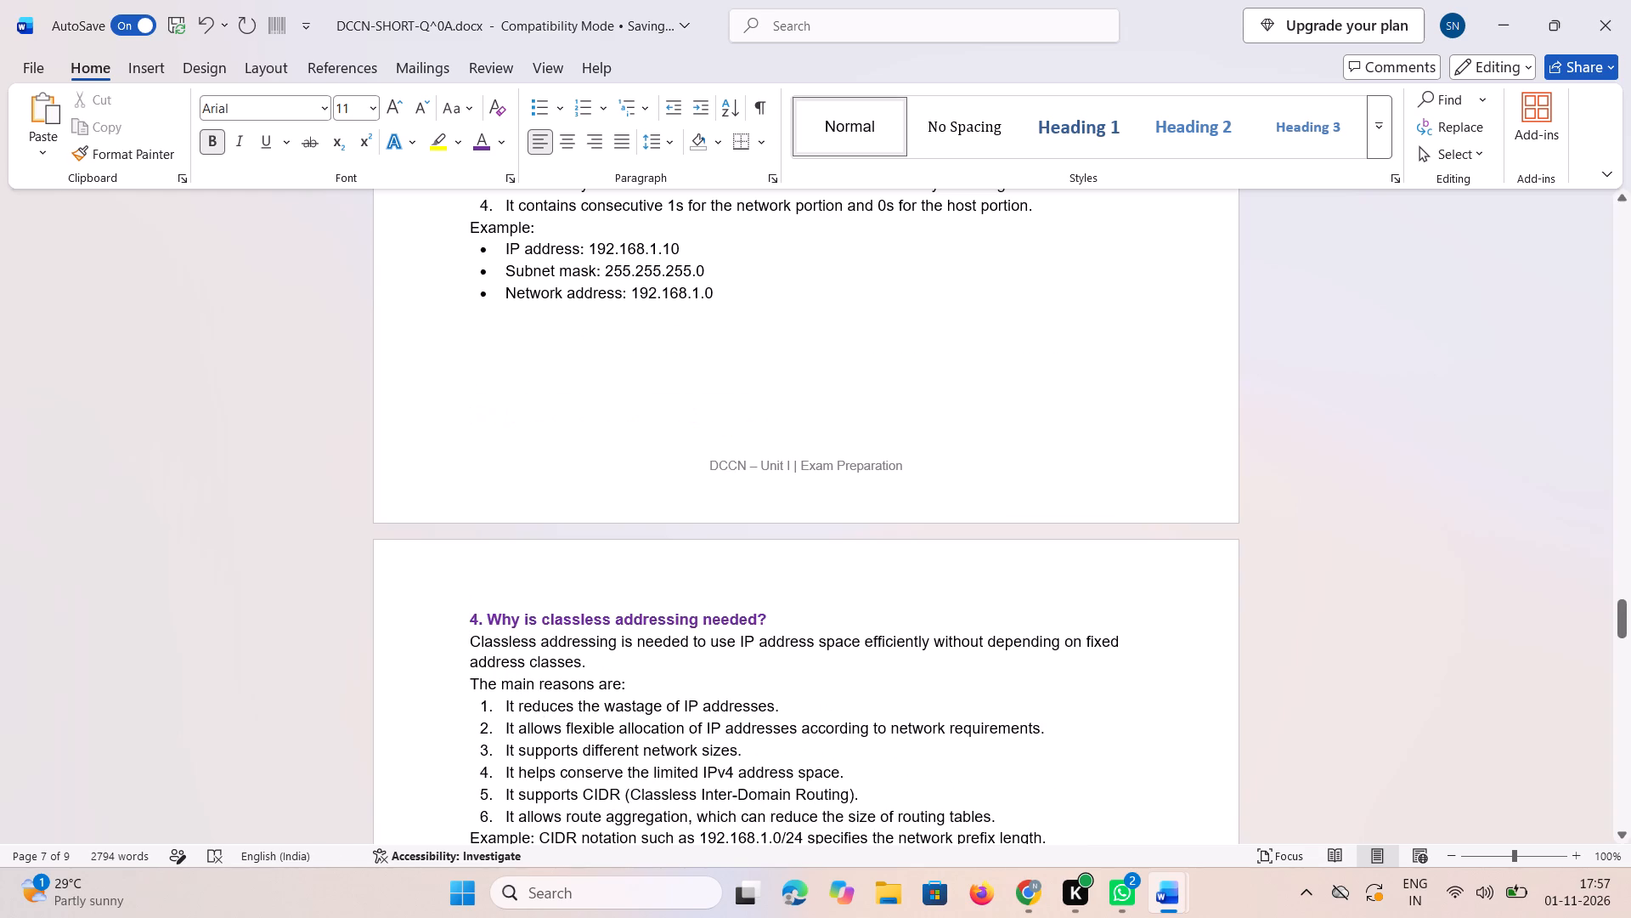
Insert six blank lines before "7. What is routing?" so the question starts on a new page.
scroll(522, 490, "down", 6)
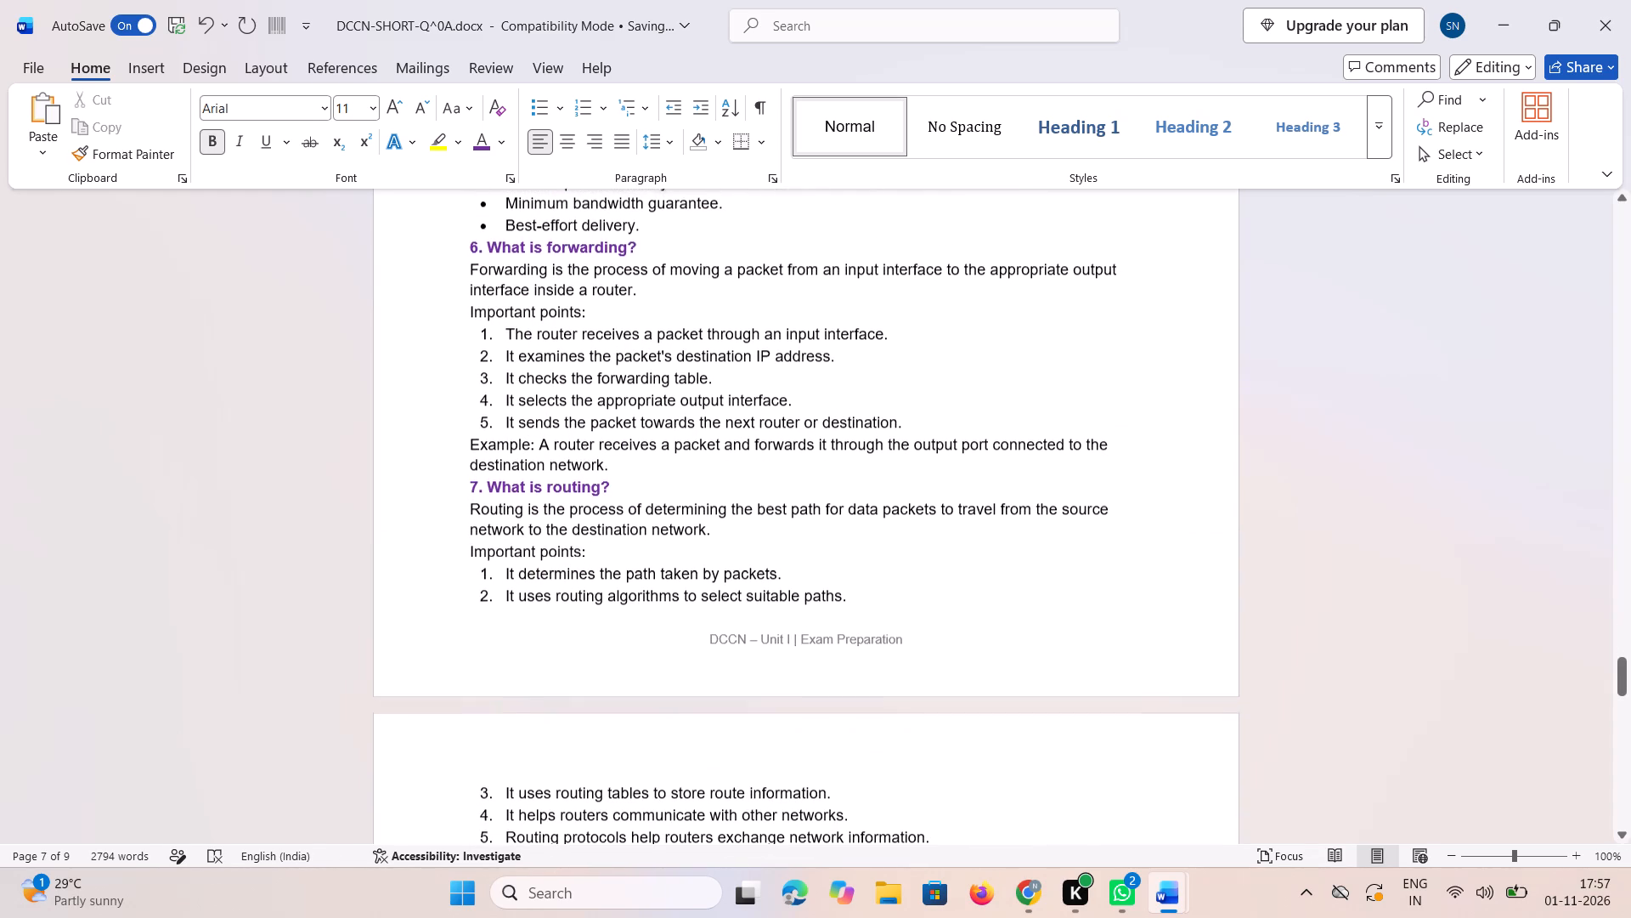
left_click(464, 477)
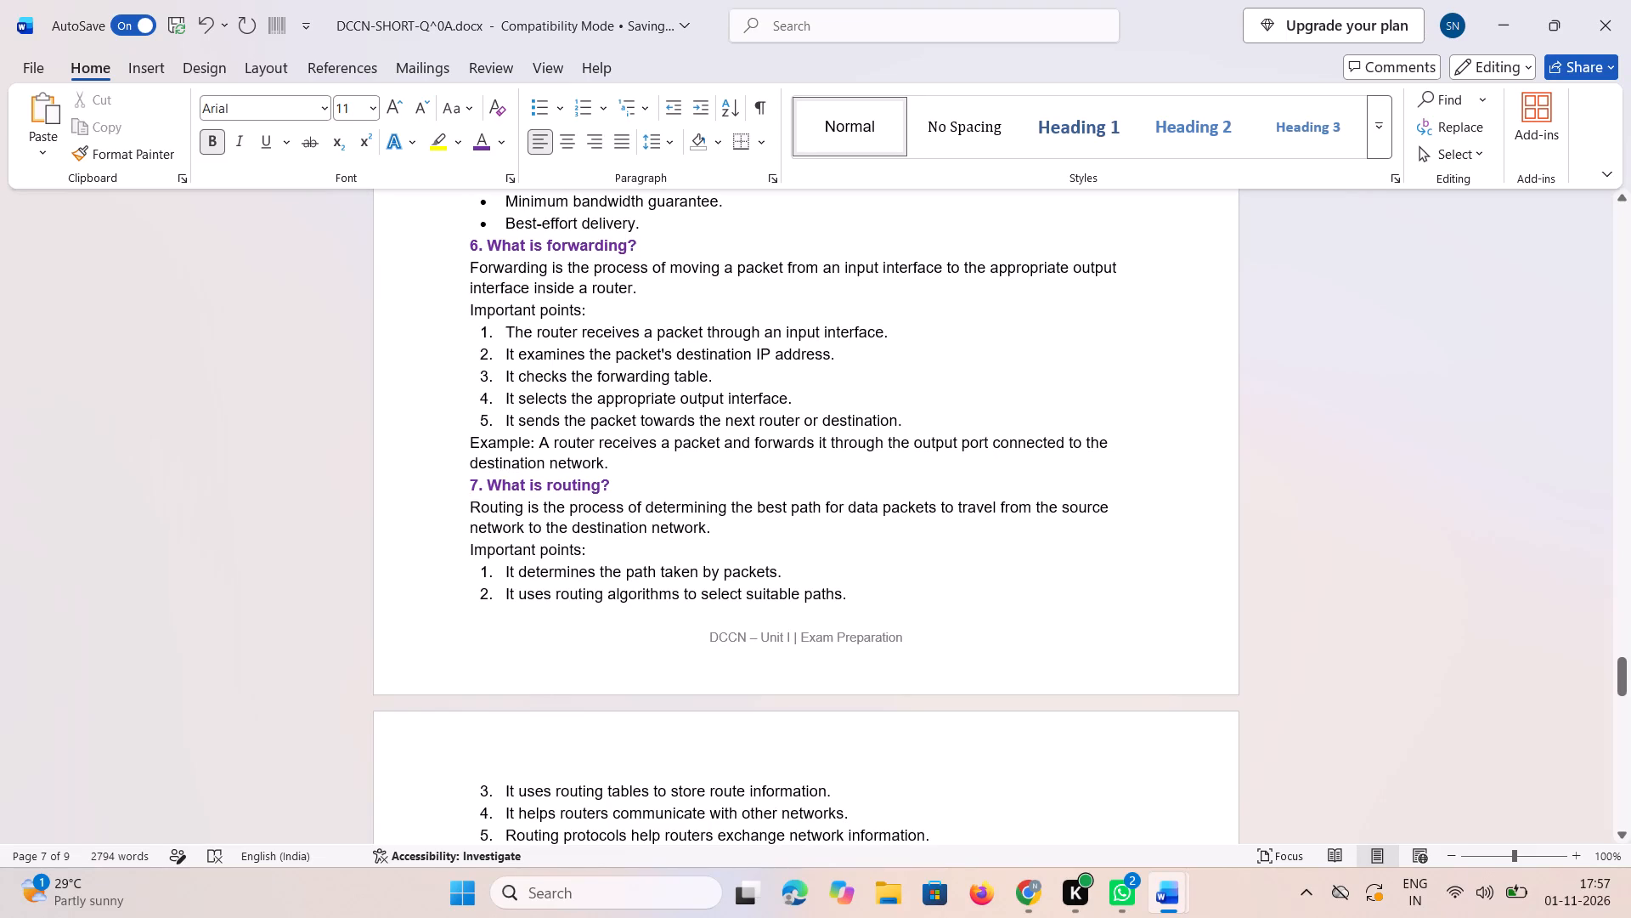
key("Return")
key("Return")
key("Return")
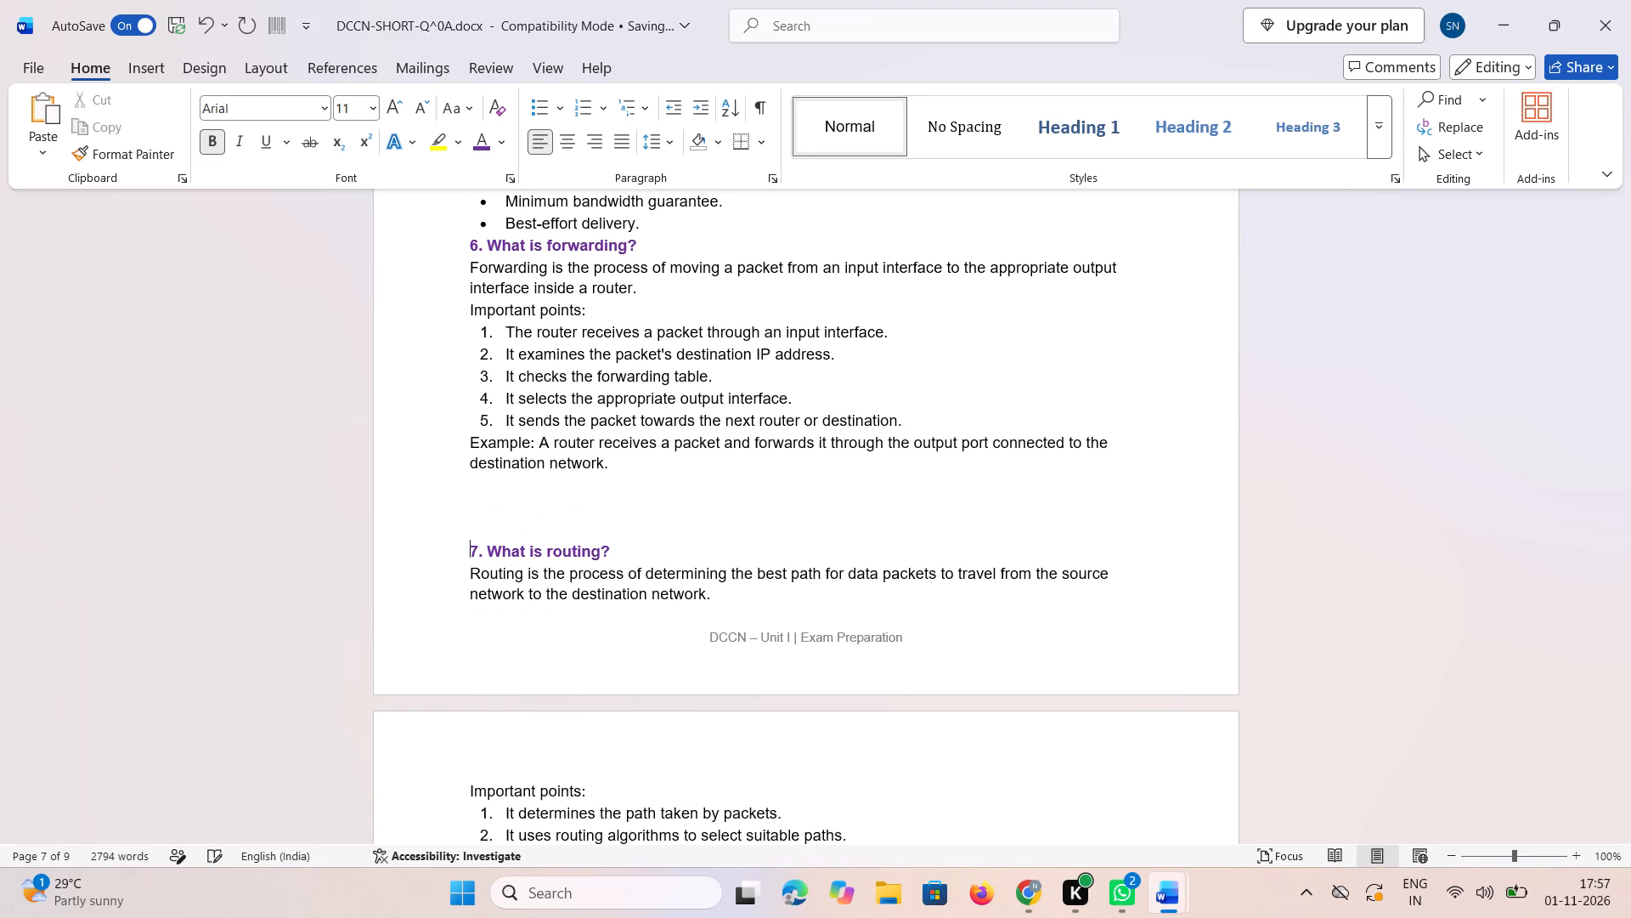
key("Return")
key("Return")
key("Return")
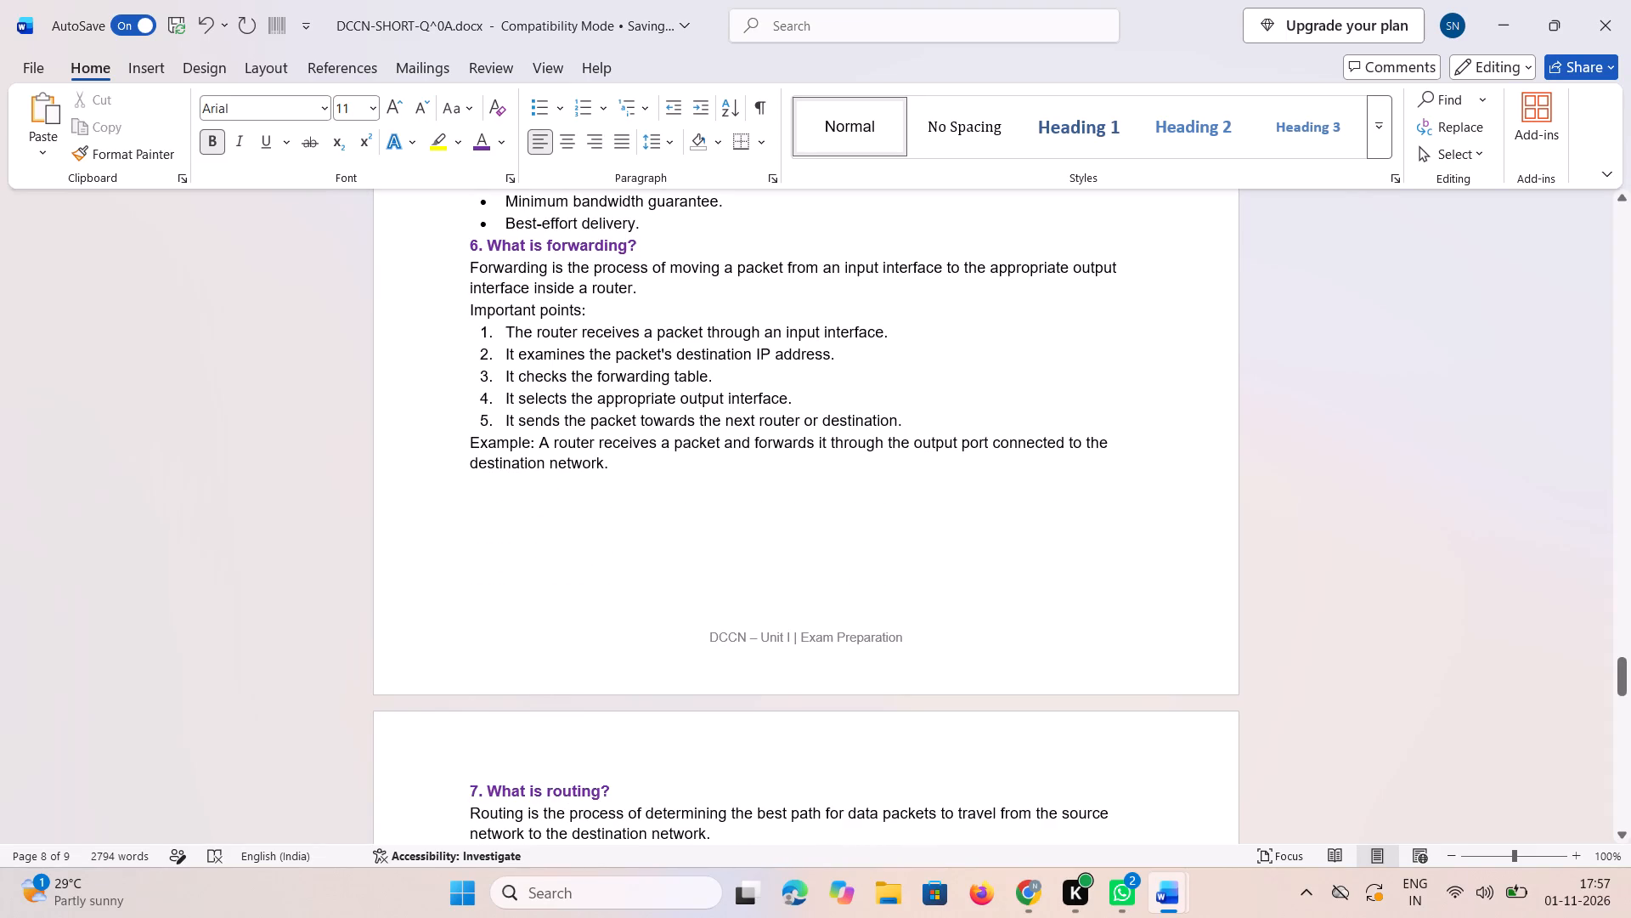
Insert four blank lines before "10. What is a Datagram Network?" so the question starts on a new page.
scroll(562, 569, "down", 3)
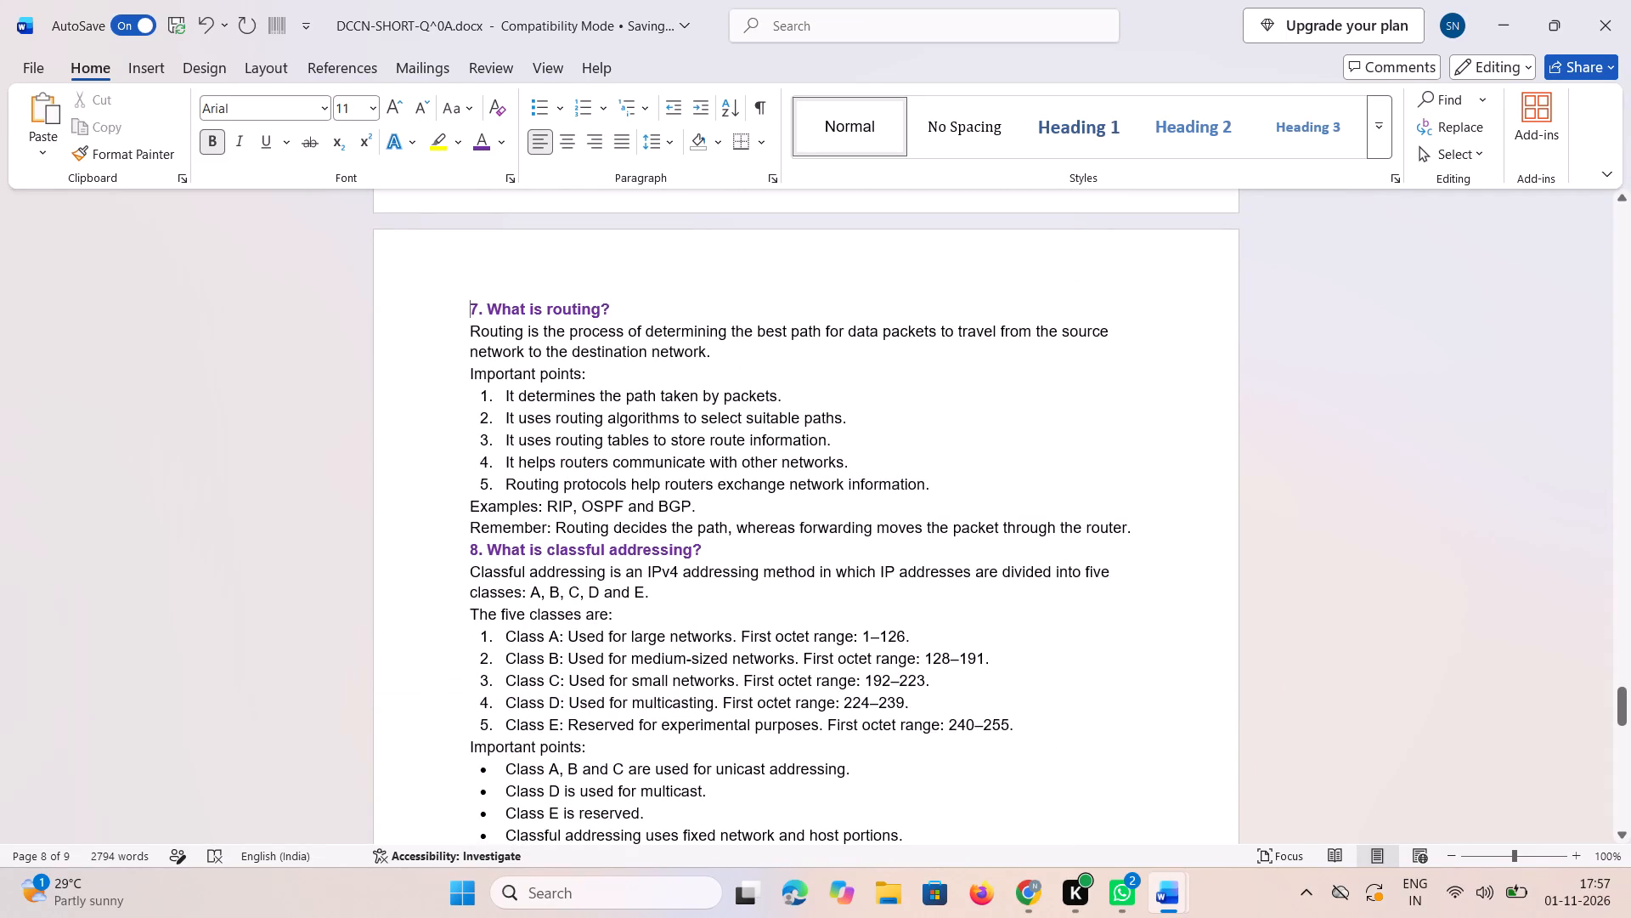
scroll(556, 508, "down", 6)
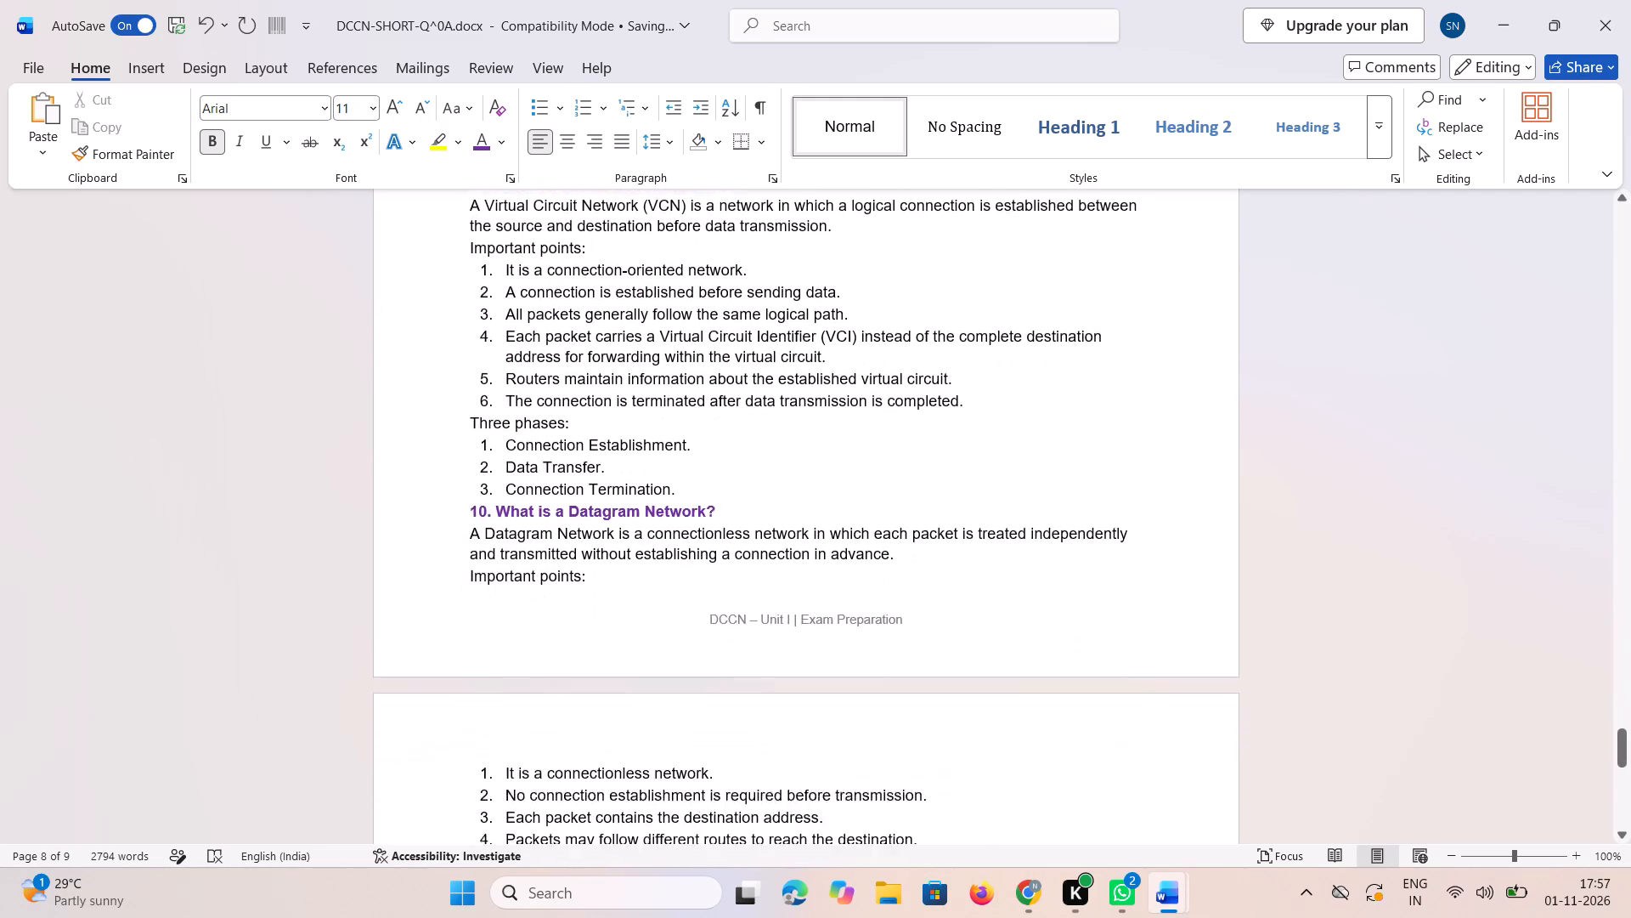
scroll(556, 508, "down", 1)
left_click(469, 475)
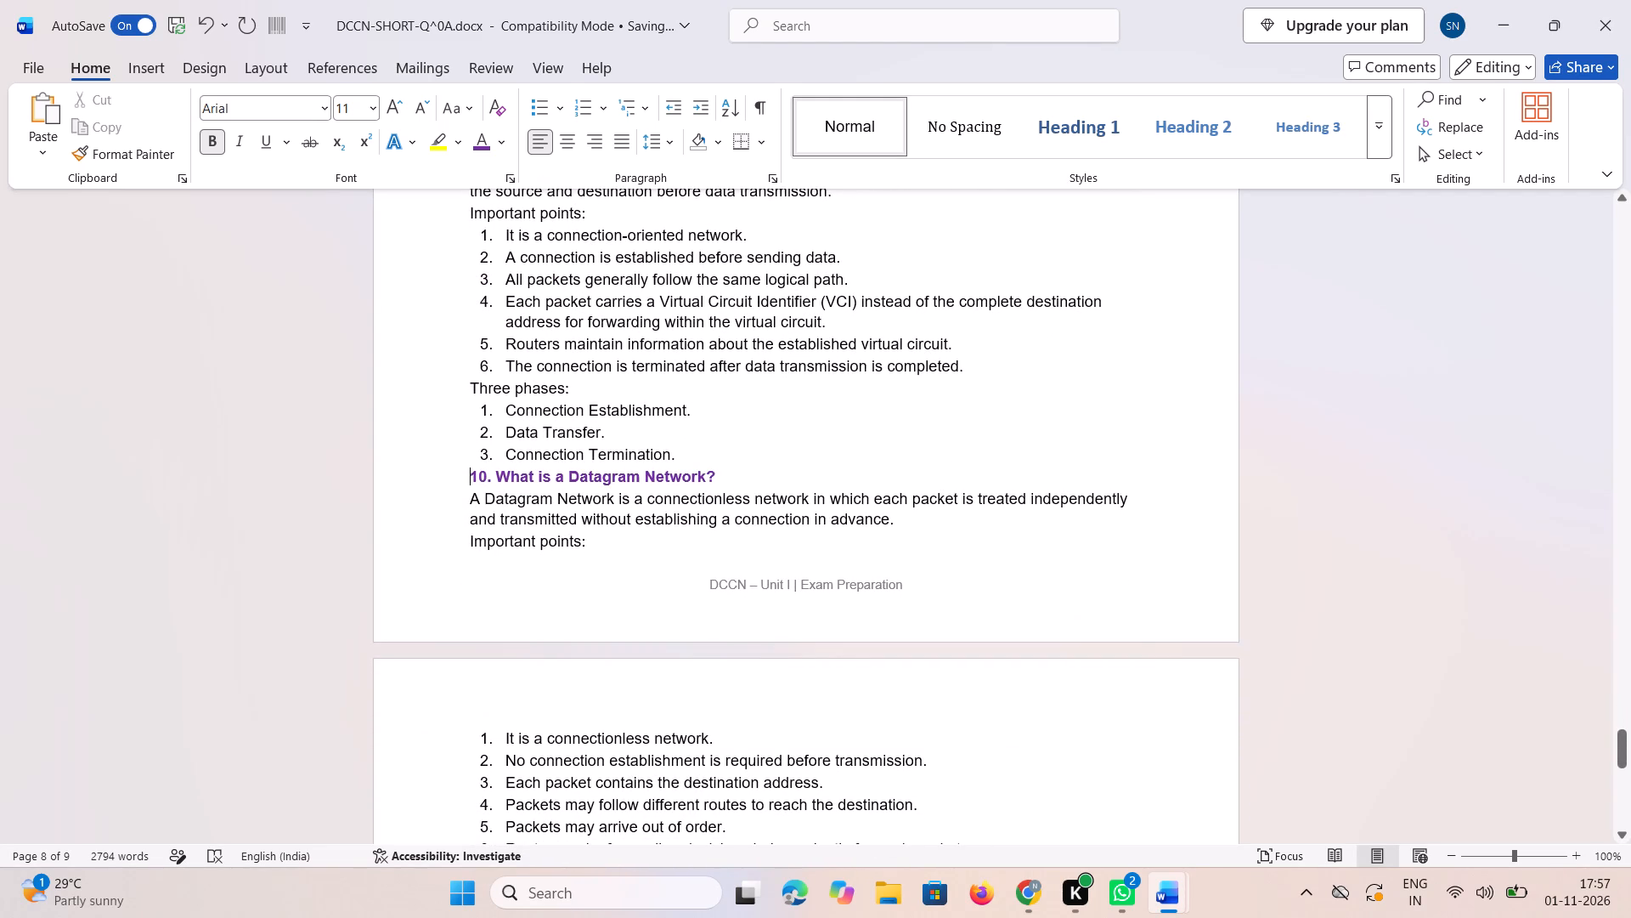
key("Return")
key("Return")
key("Return")
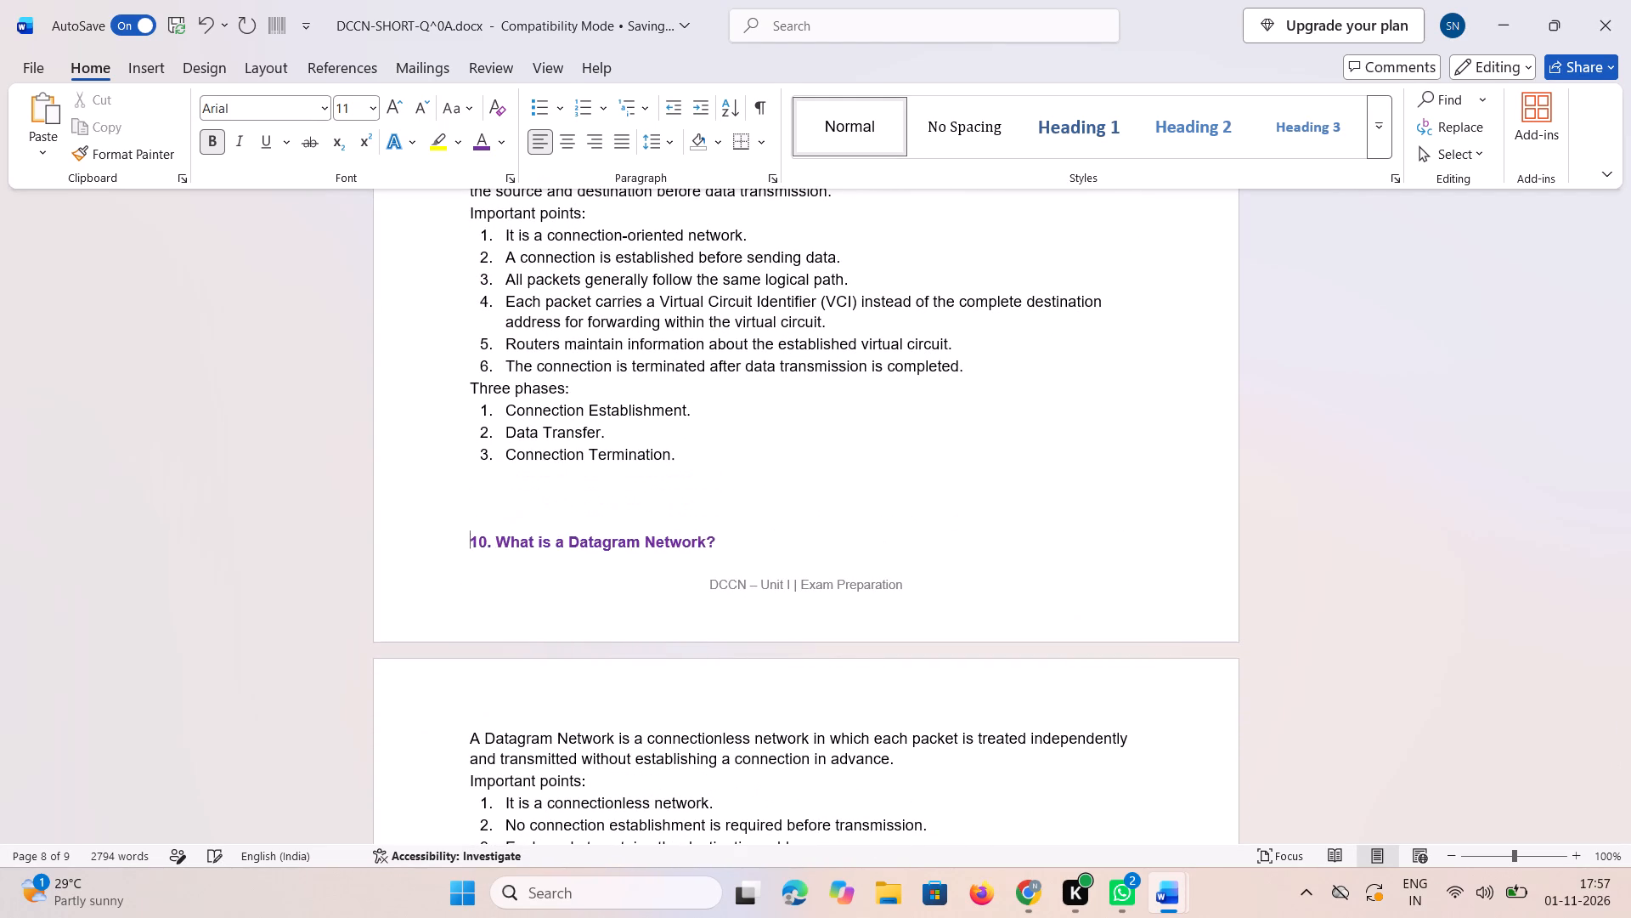
key("Return")
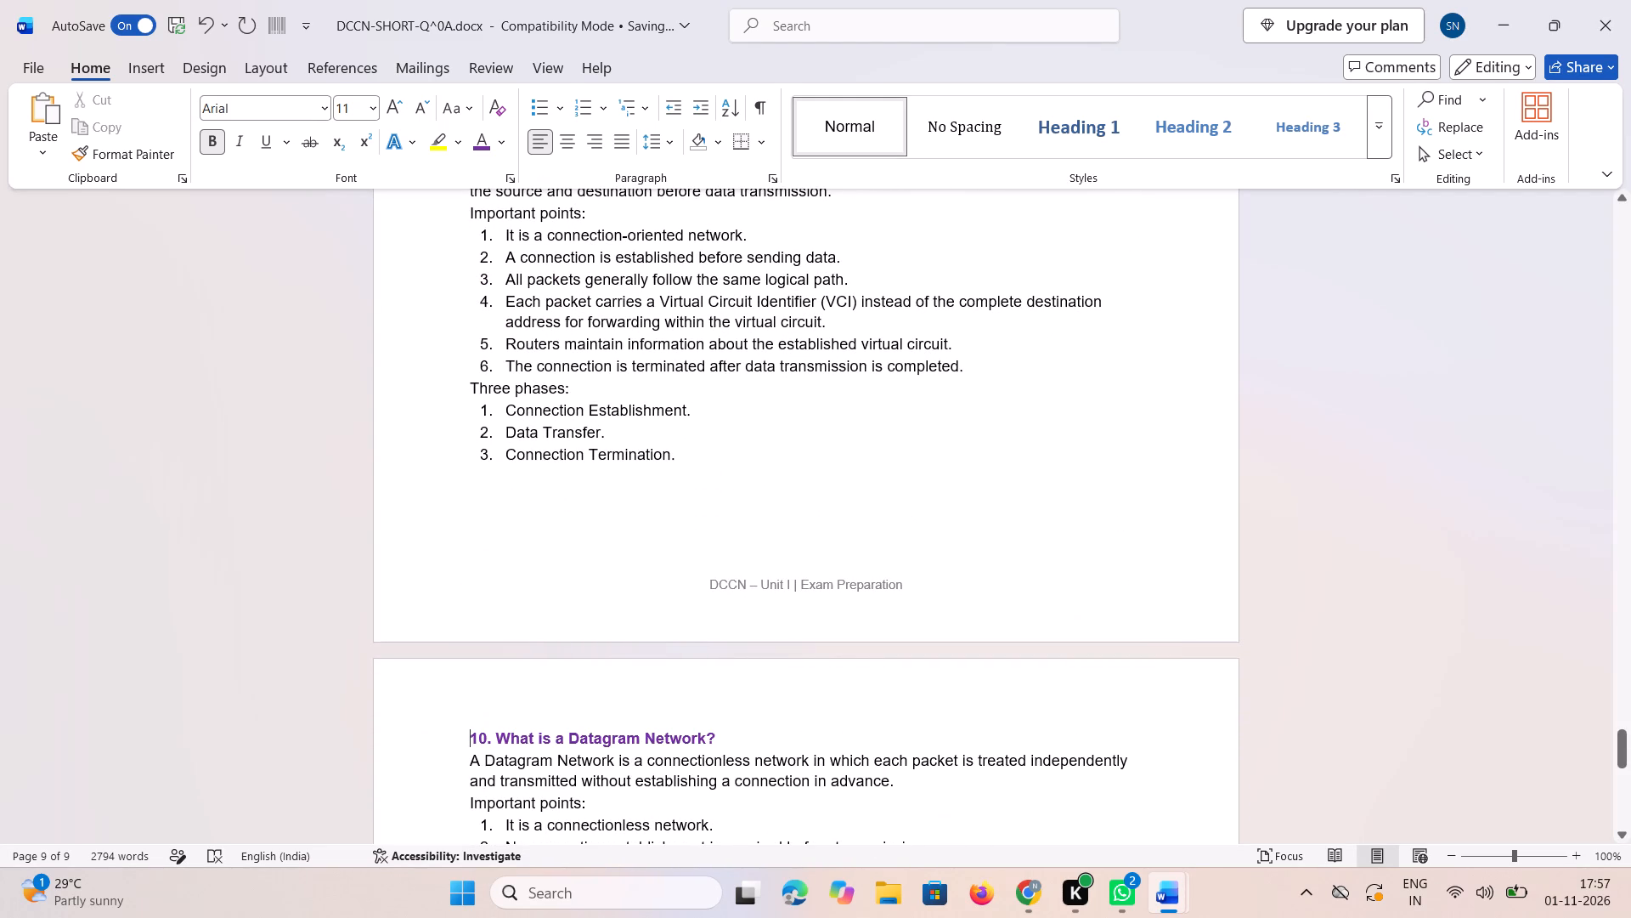
Apply the dark red font color to the "Important differences to remember" heading below question 10.
scroll(567, 570, "down", 5)
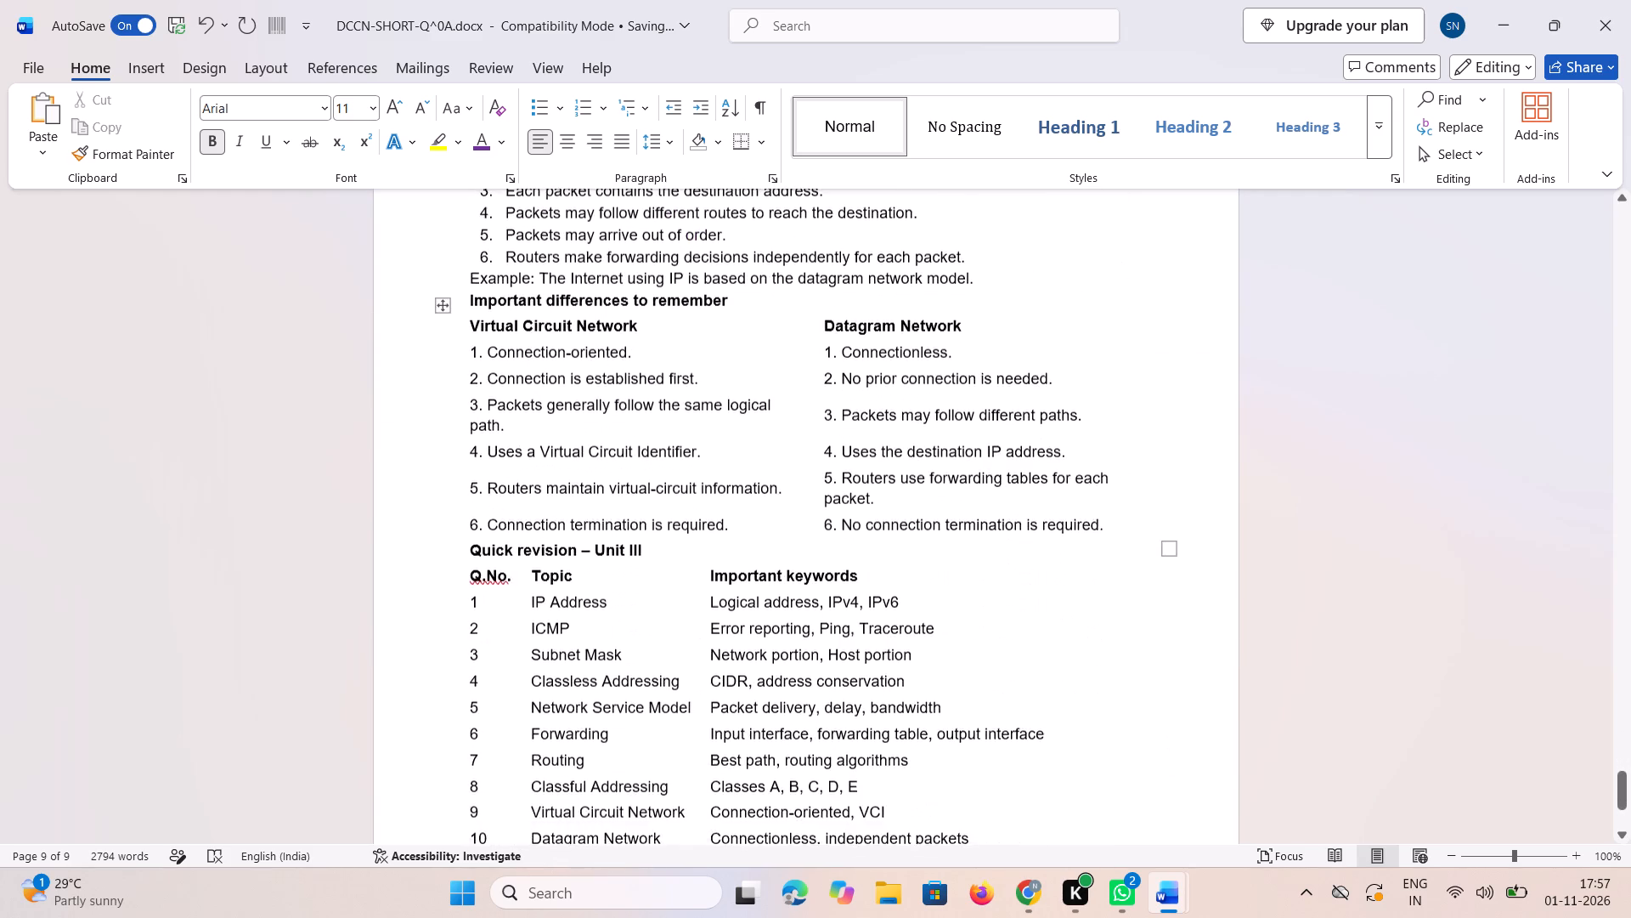
scroll(567, 570, "down", 4)
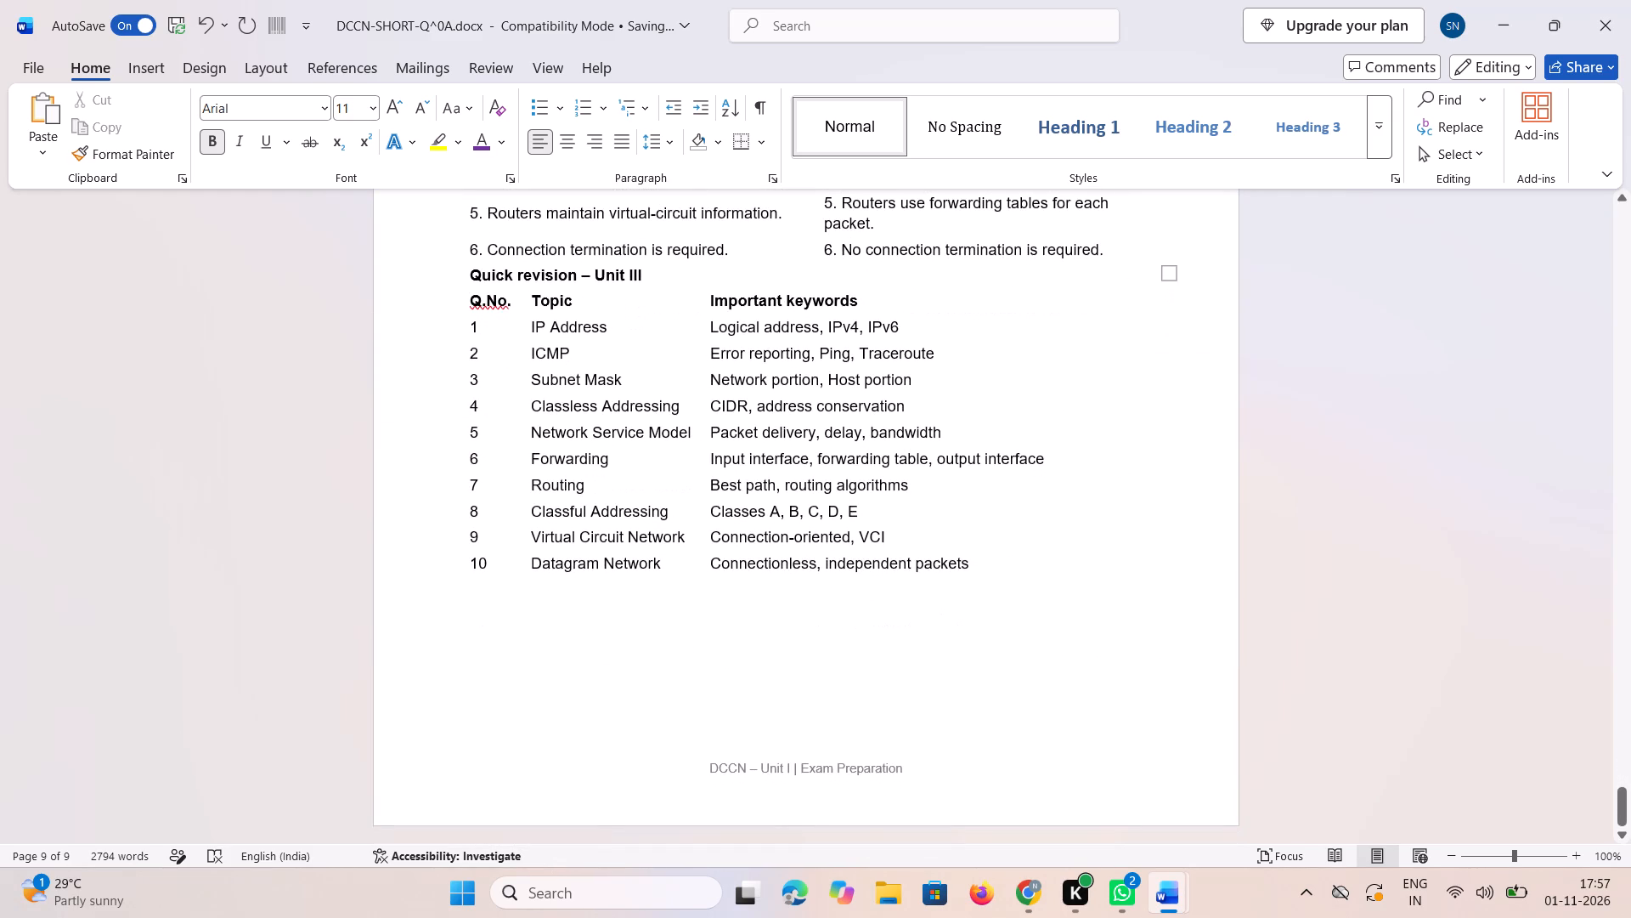
scroll(567, 570, "down", 1)
scroll(631, 547, "down", 1)
scroll(631, 547, "up", 2)
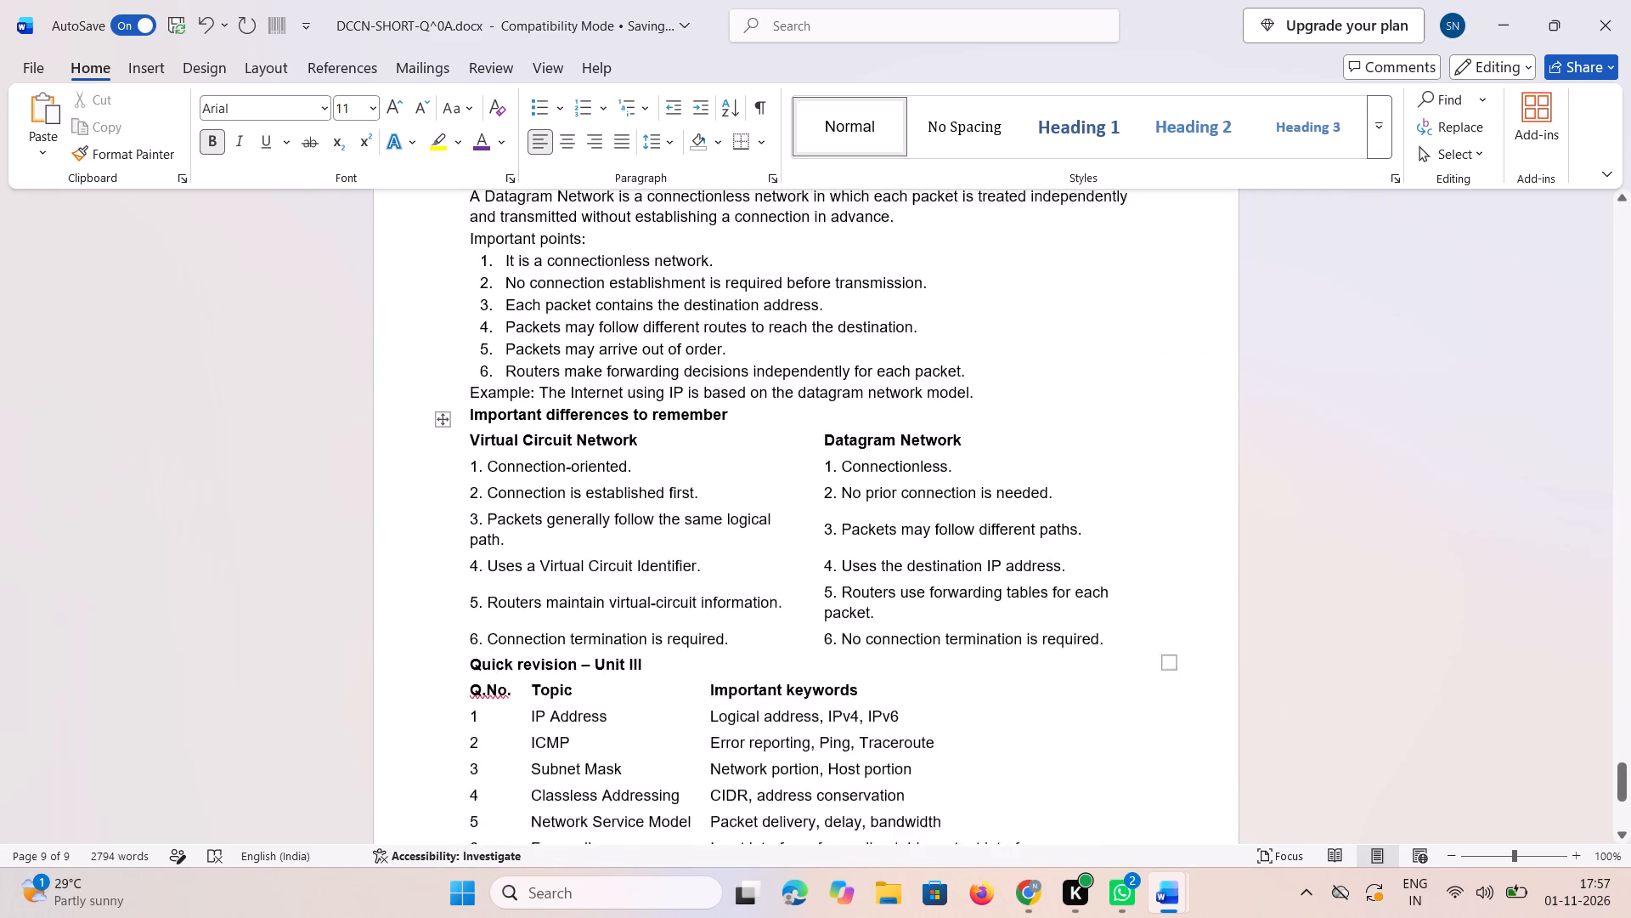
scroll(631, 547, "up", 2)
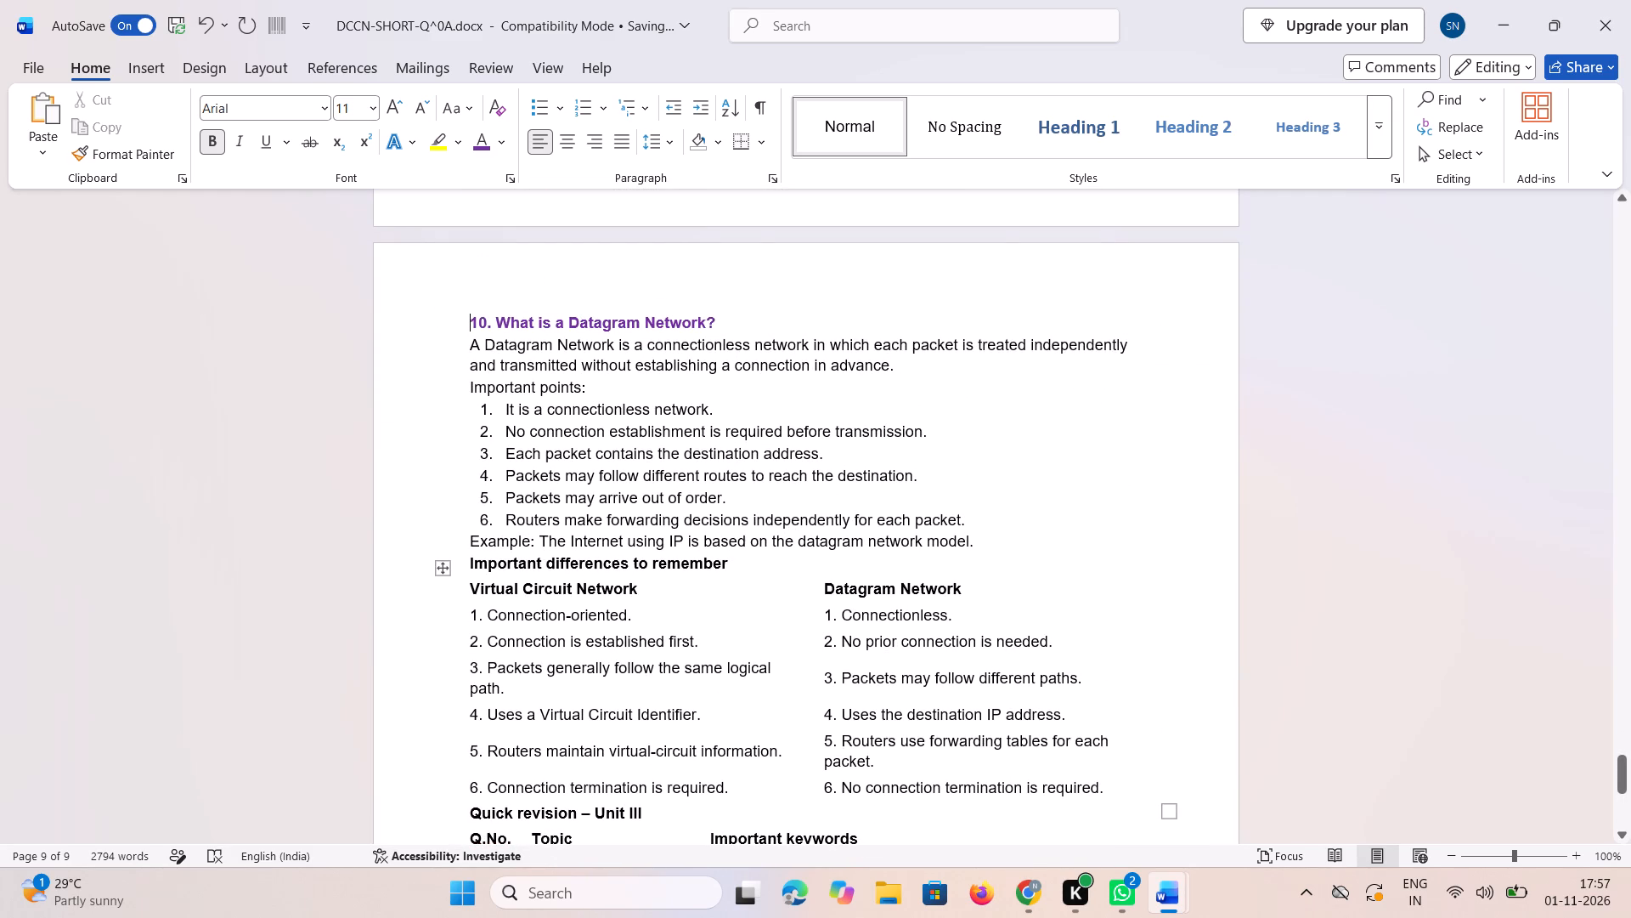
left_click_drag(729, 564, 471, 572)
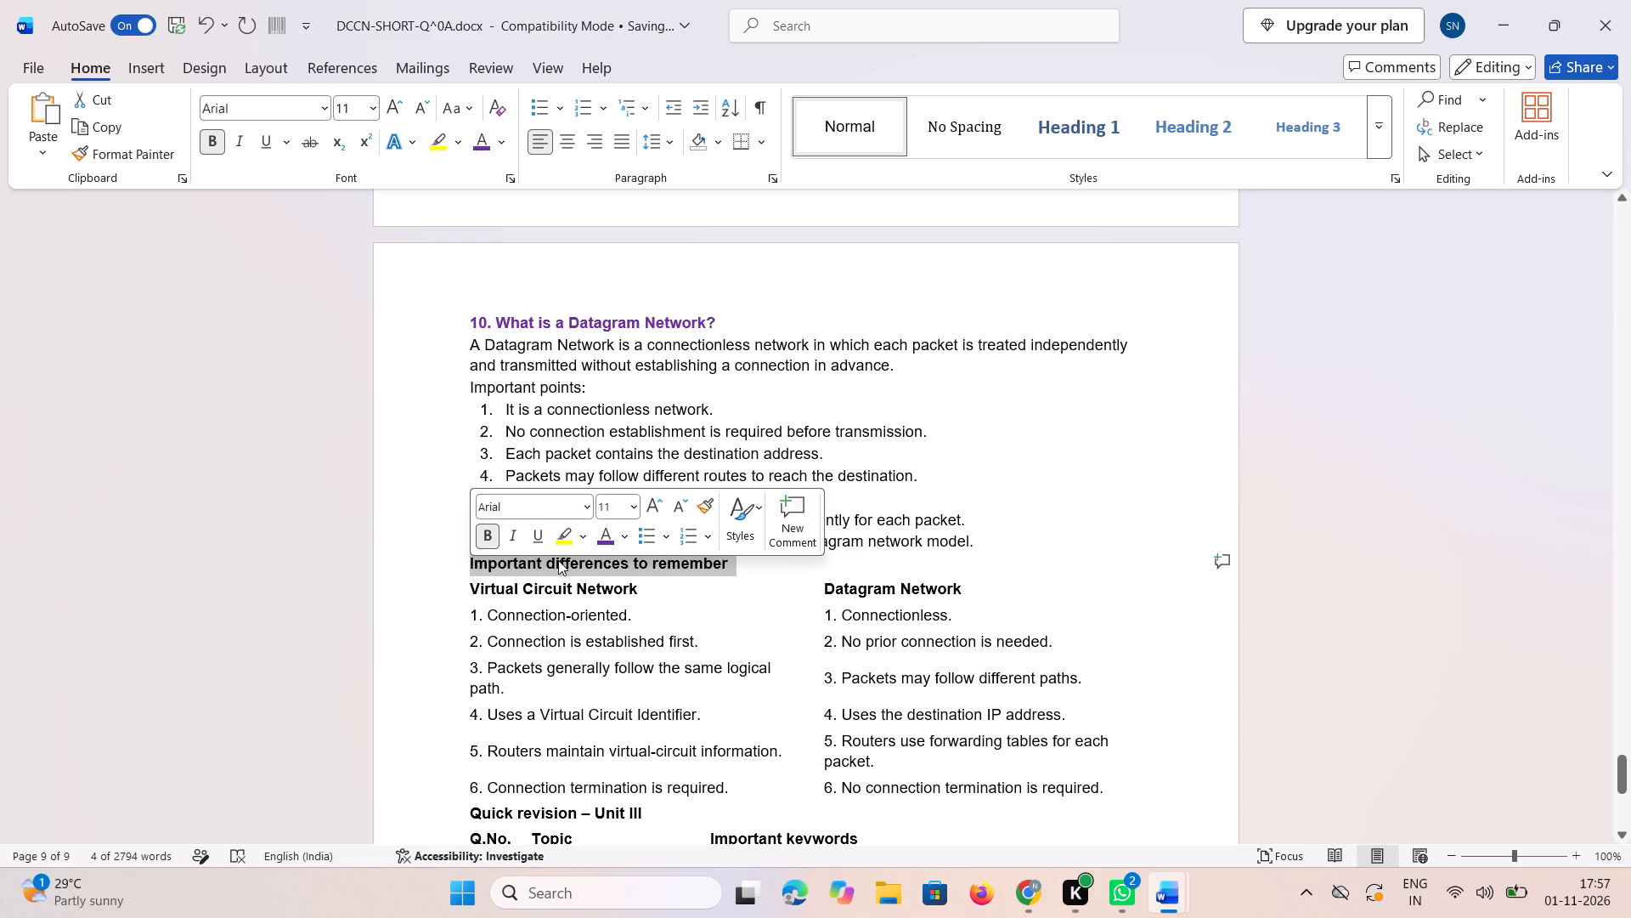
left_click(633, 535)
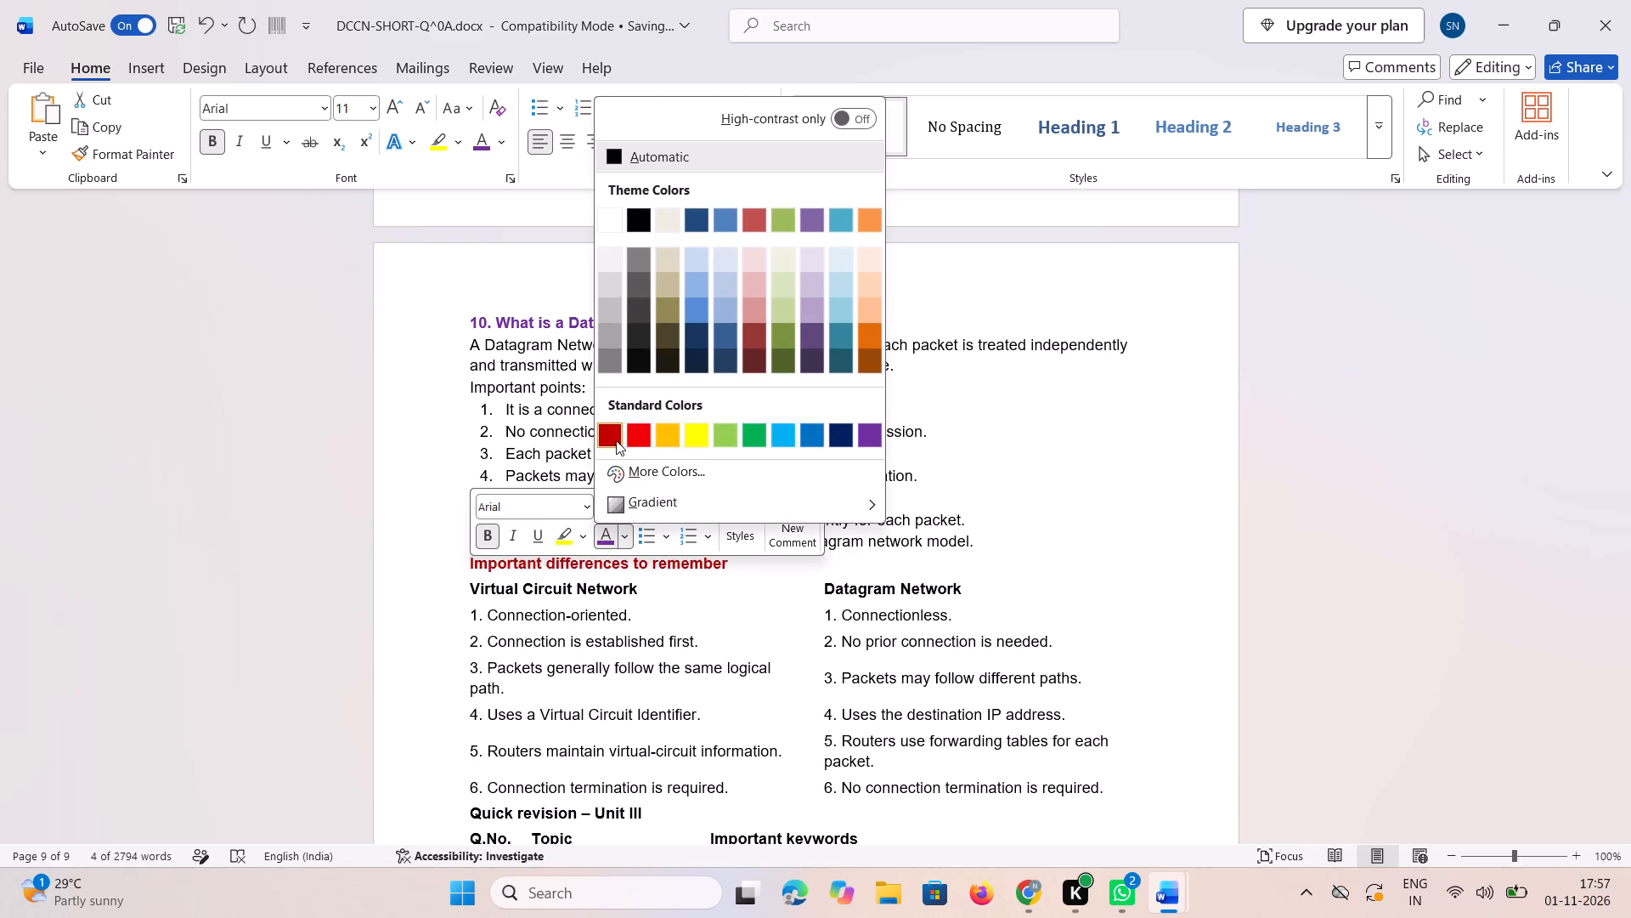
left_click(613, 439)
left_click(685, 604)
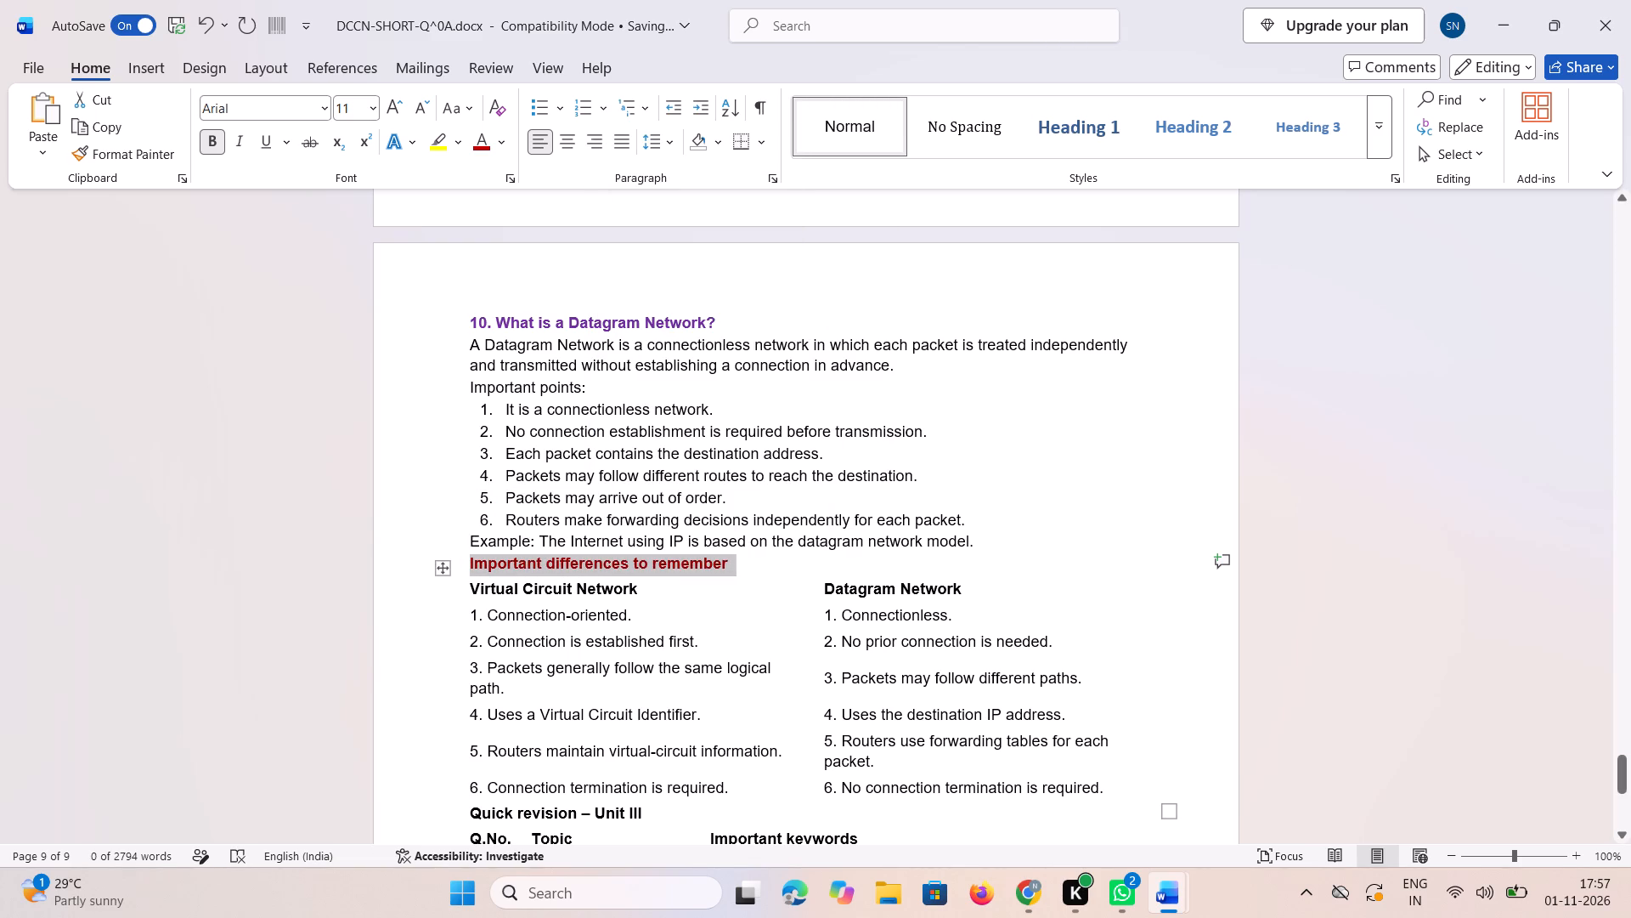
Apply the green font color to the whole Virtual Circuit Network versus Datagram Network comparison table.
left_click_drag(976, 577, 973, 596)
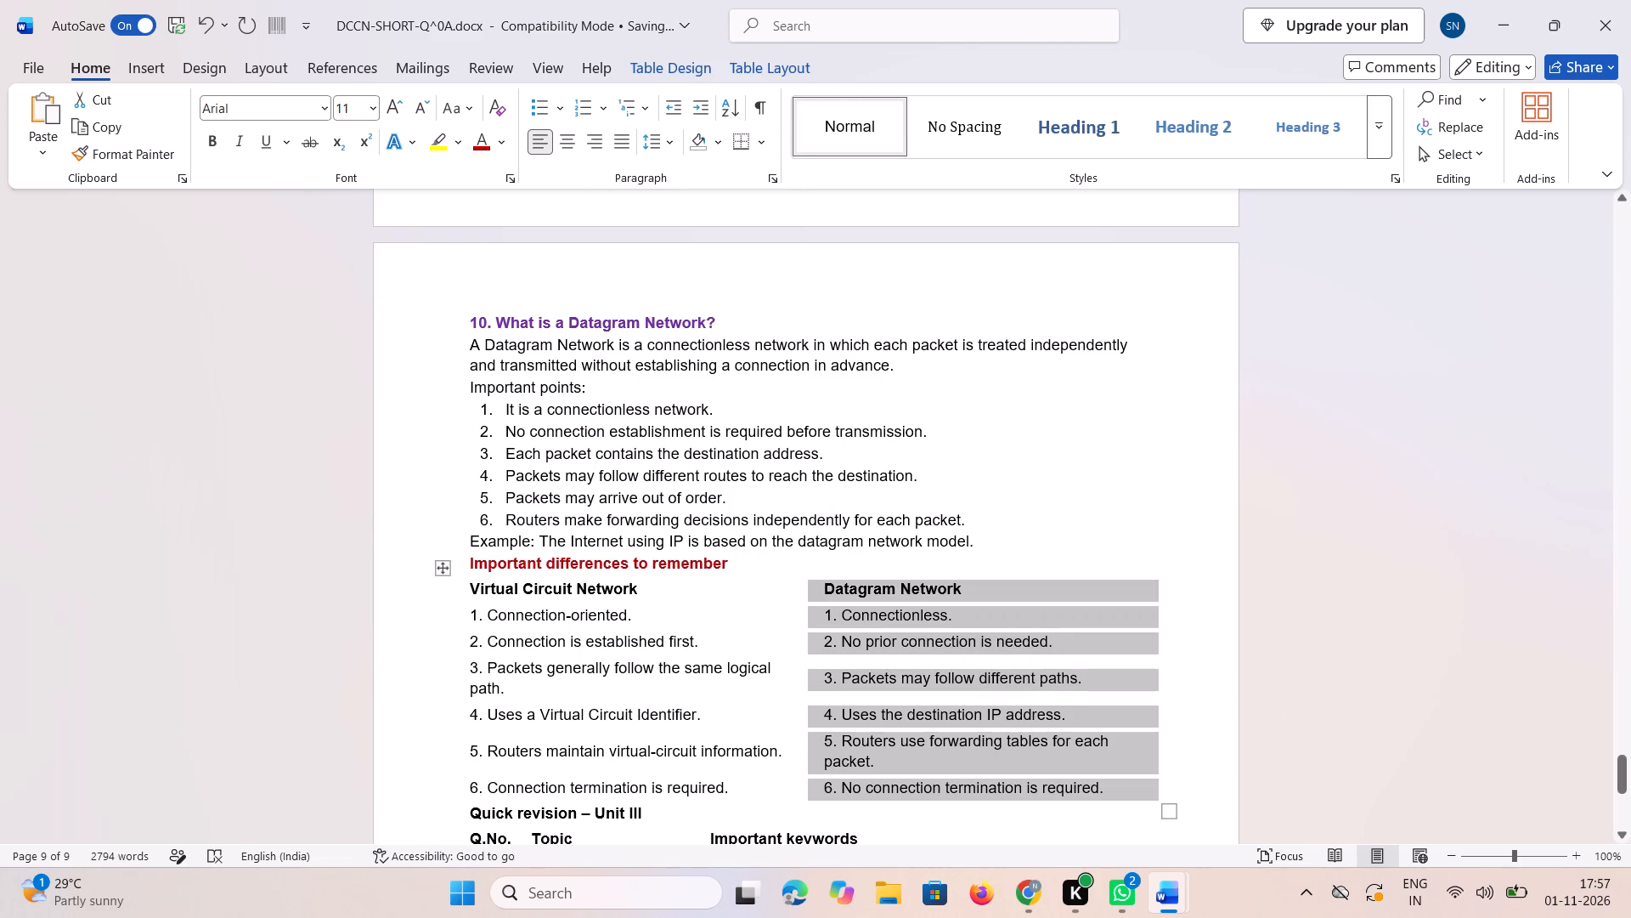
left_click(745, 622)
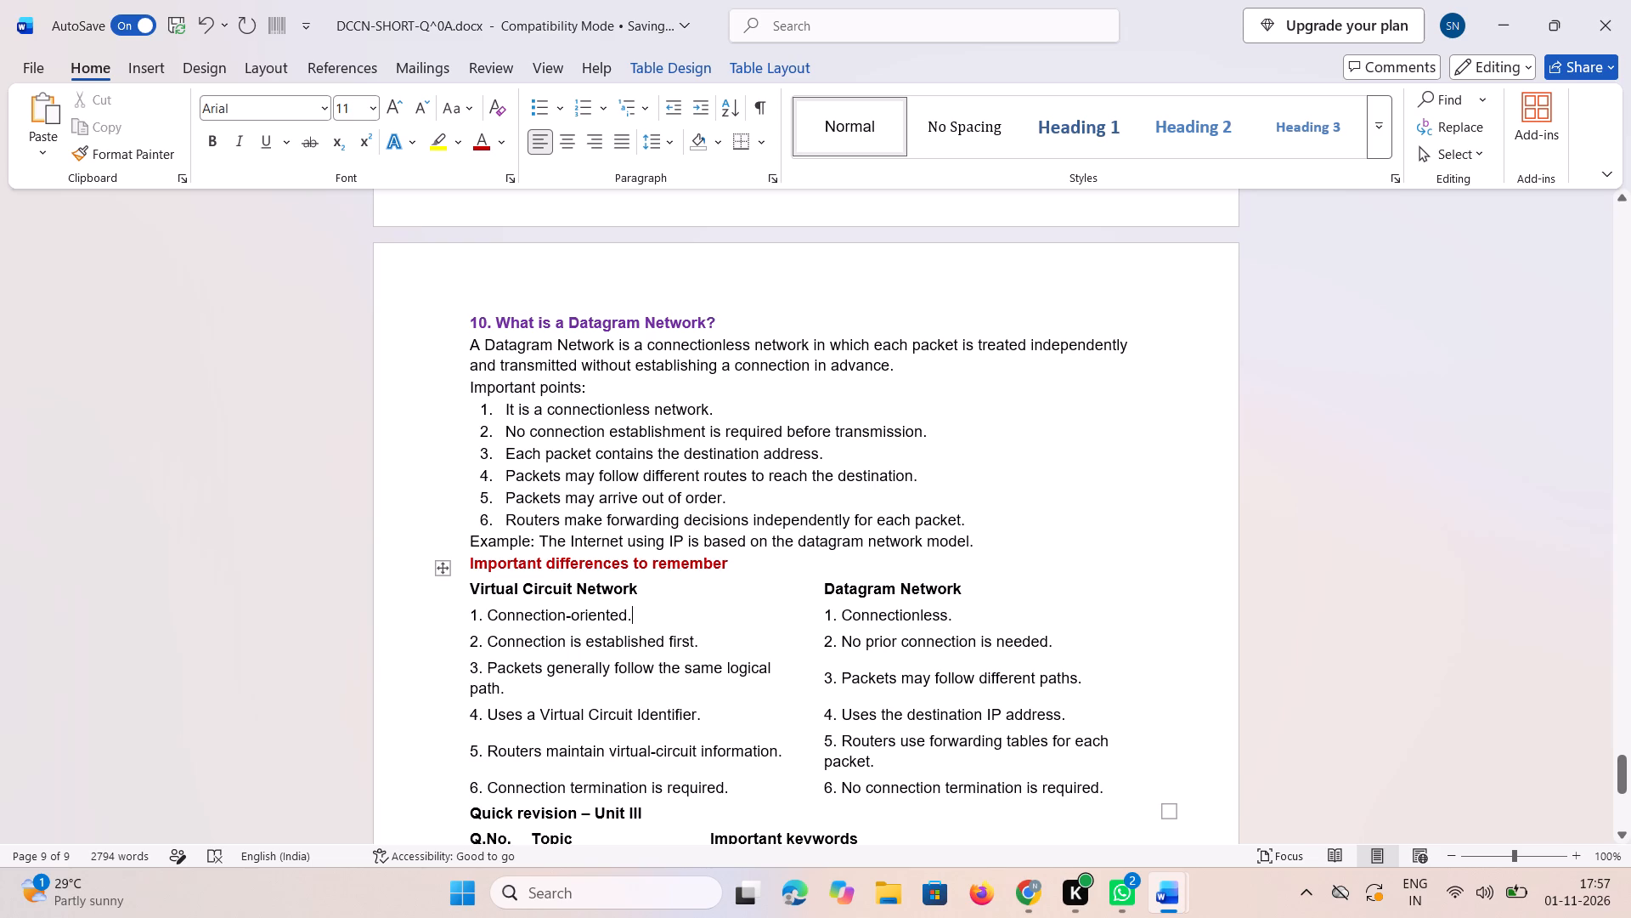
left_click_drag(468, 590, 993, 789)
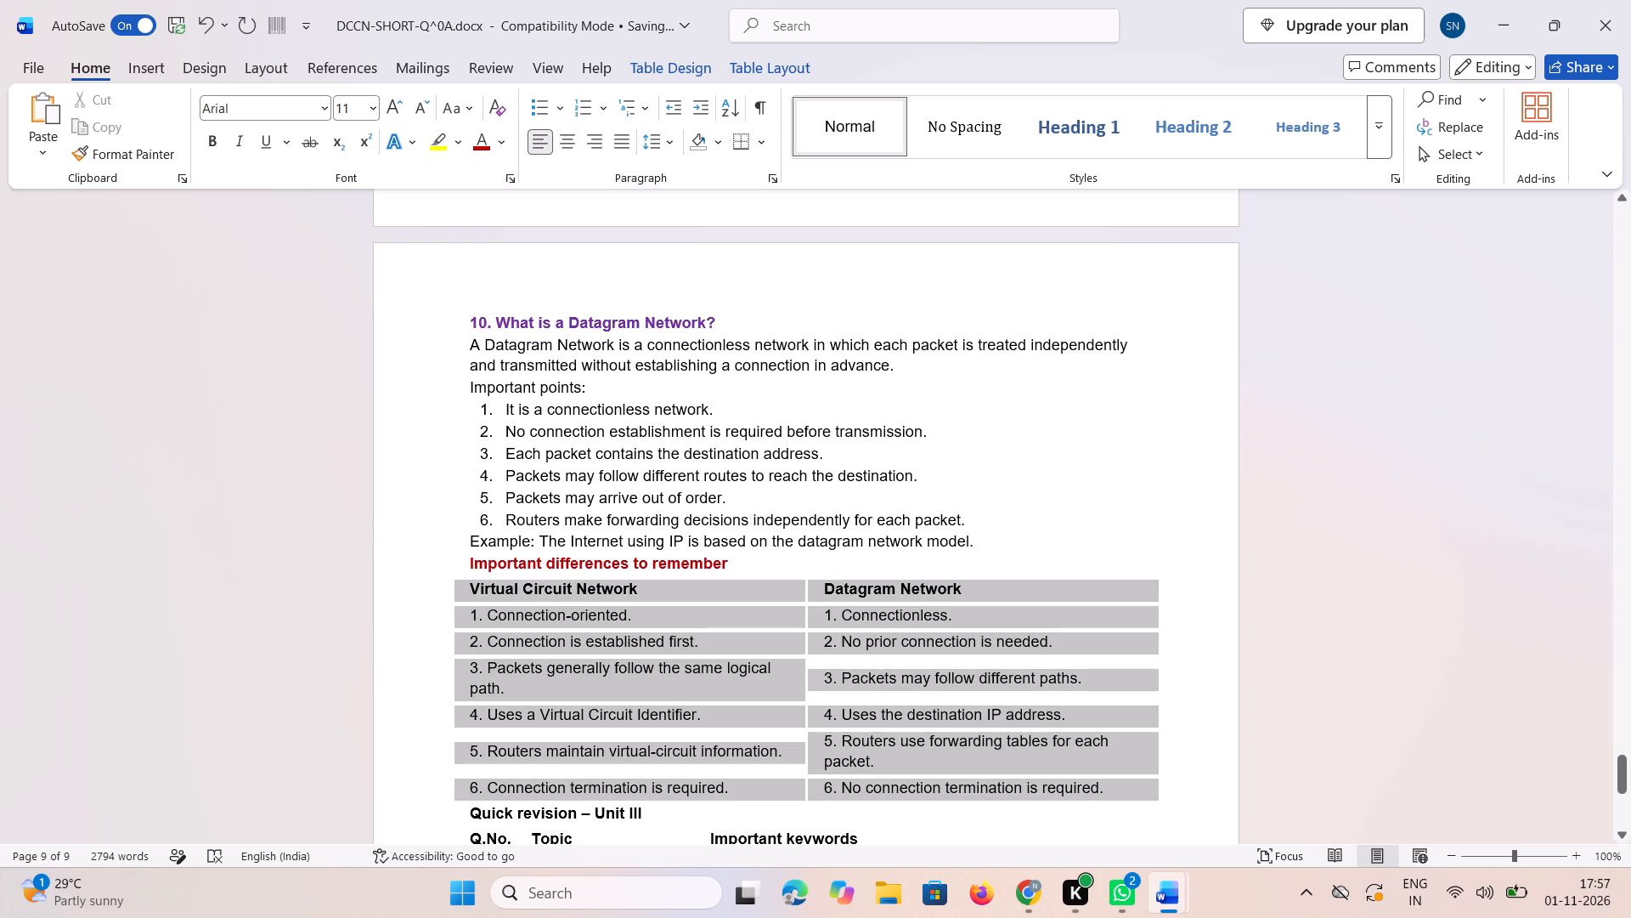
left_click_drag(993, 789, 1086, 796)
left_click(1242, 761)
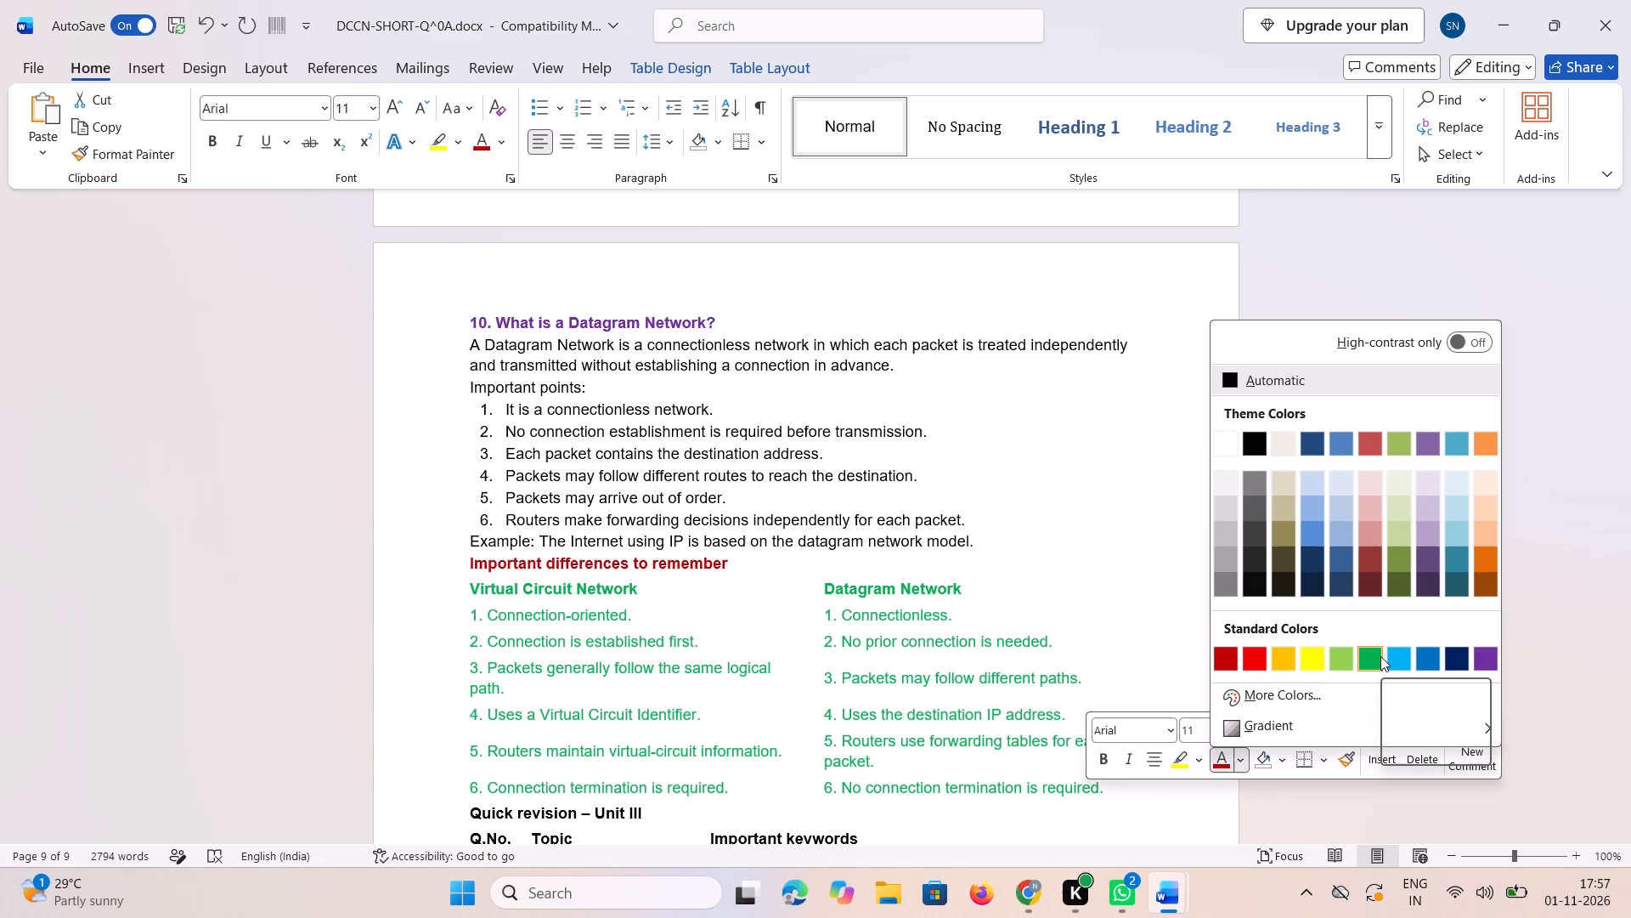
left_click(1359, 659)
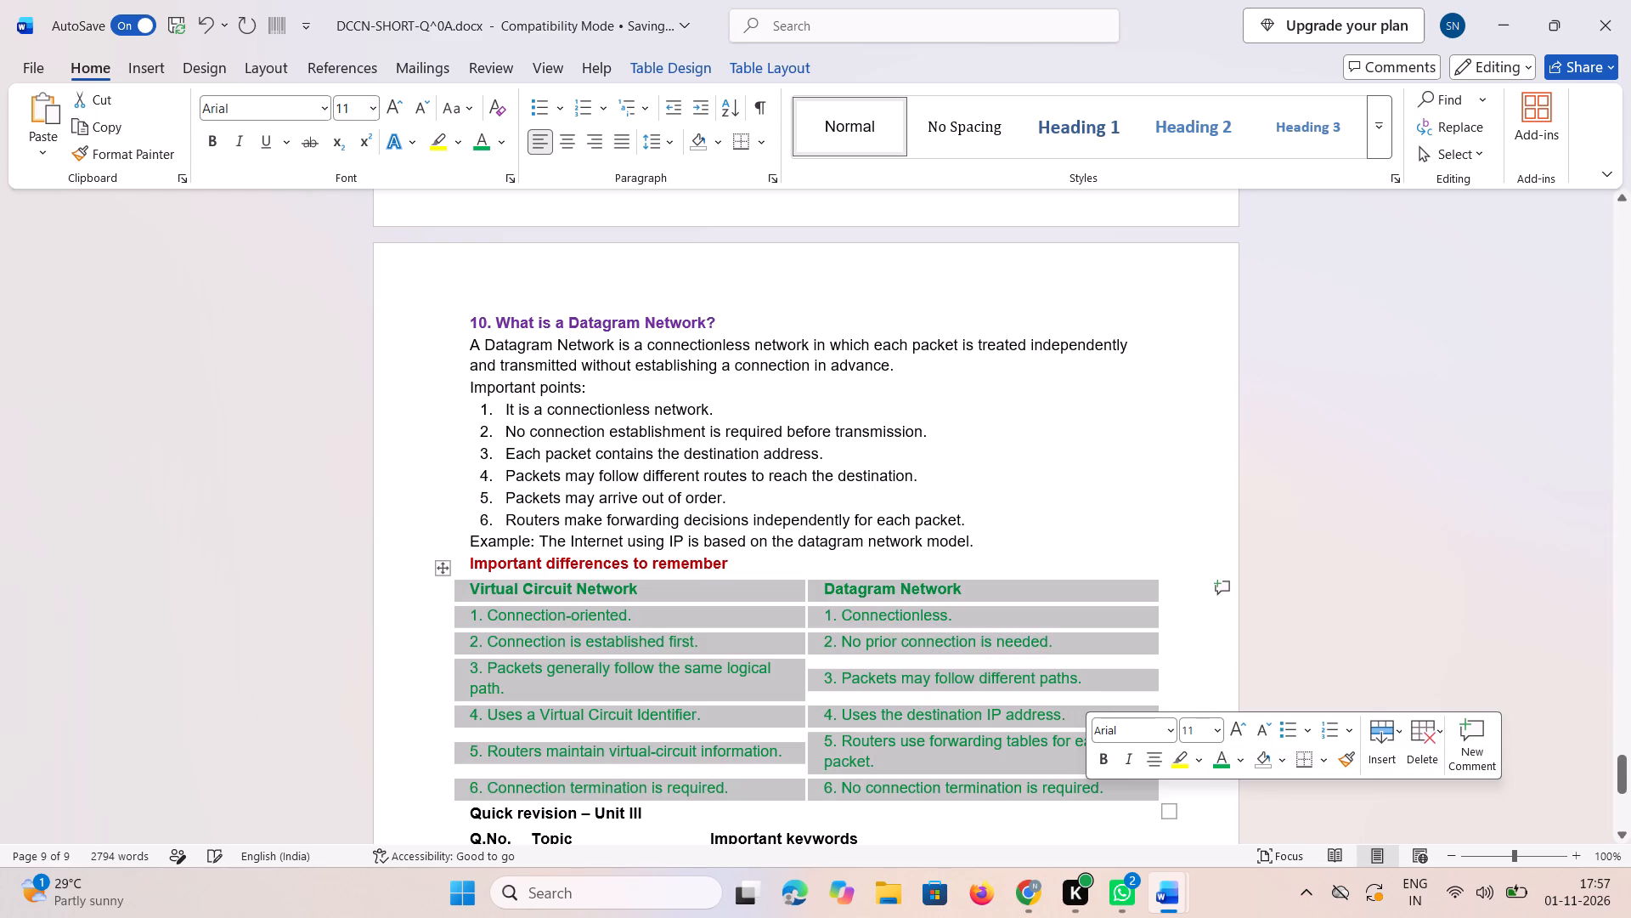
left_click(889, 729)
left_click(998, 557)
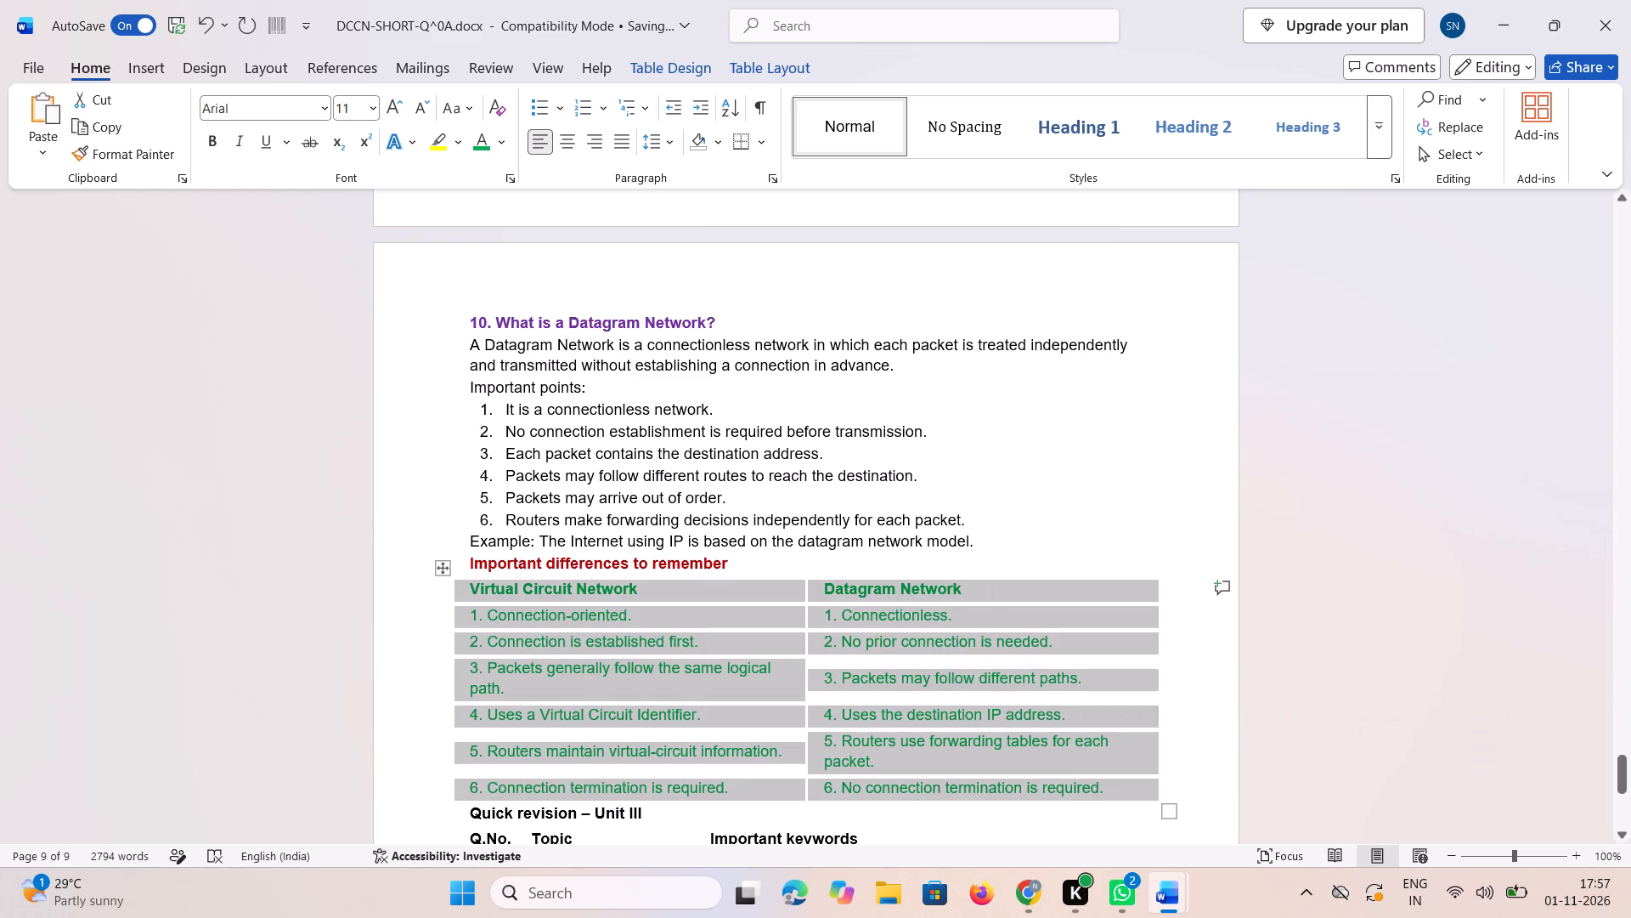
Set the comparison table's header row, "Virtual Circuit Network" and "Datagram Network", to black font color.
left_click_drag(971, 590, 539, 603)
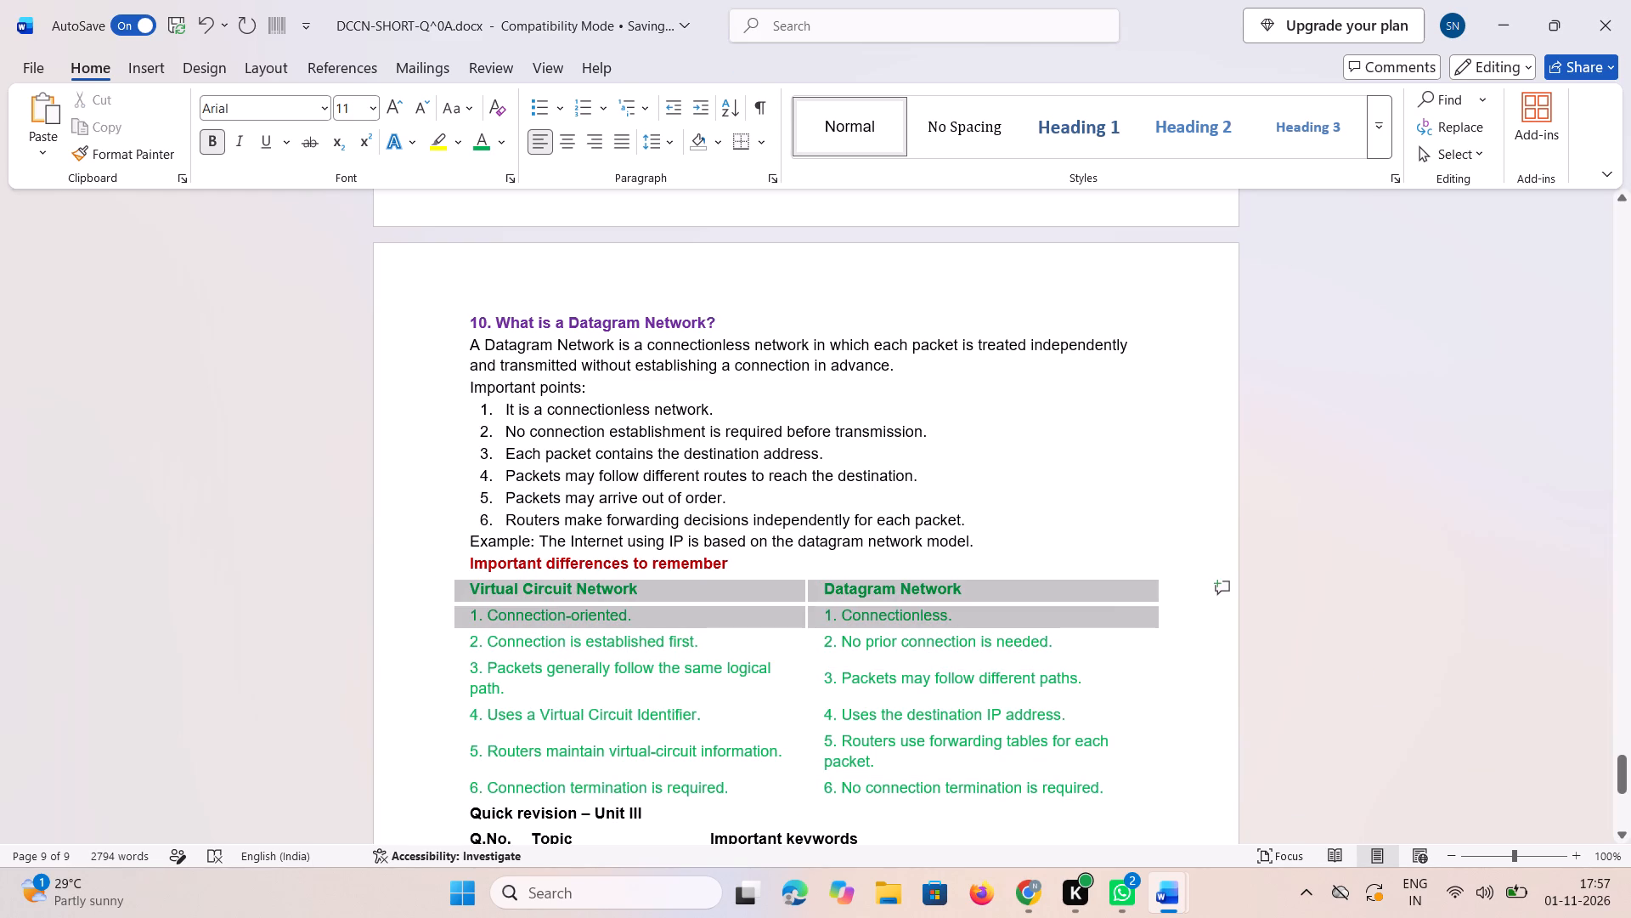
left_click_drag(539, 603, 462, 595)
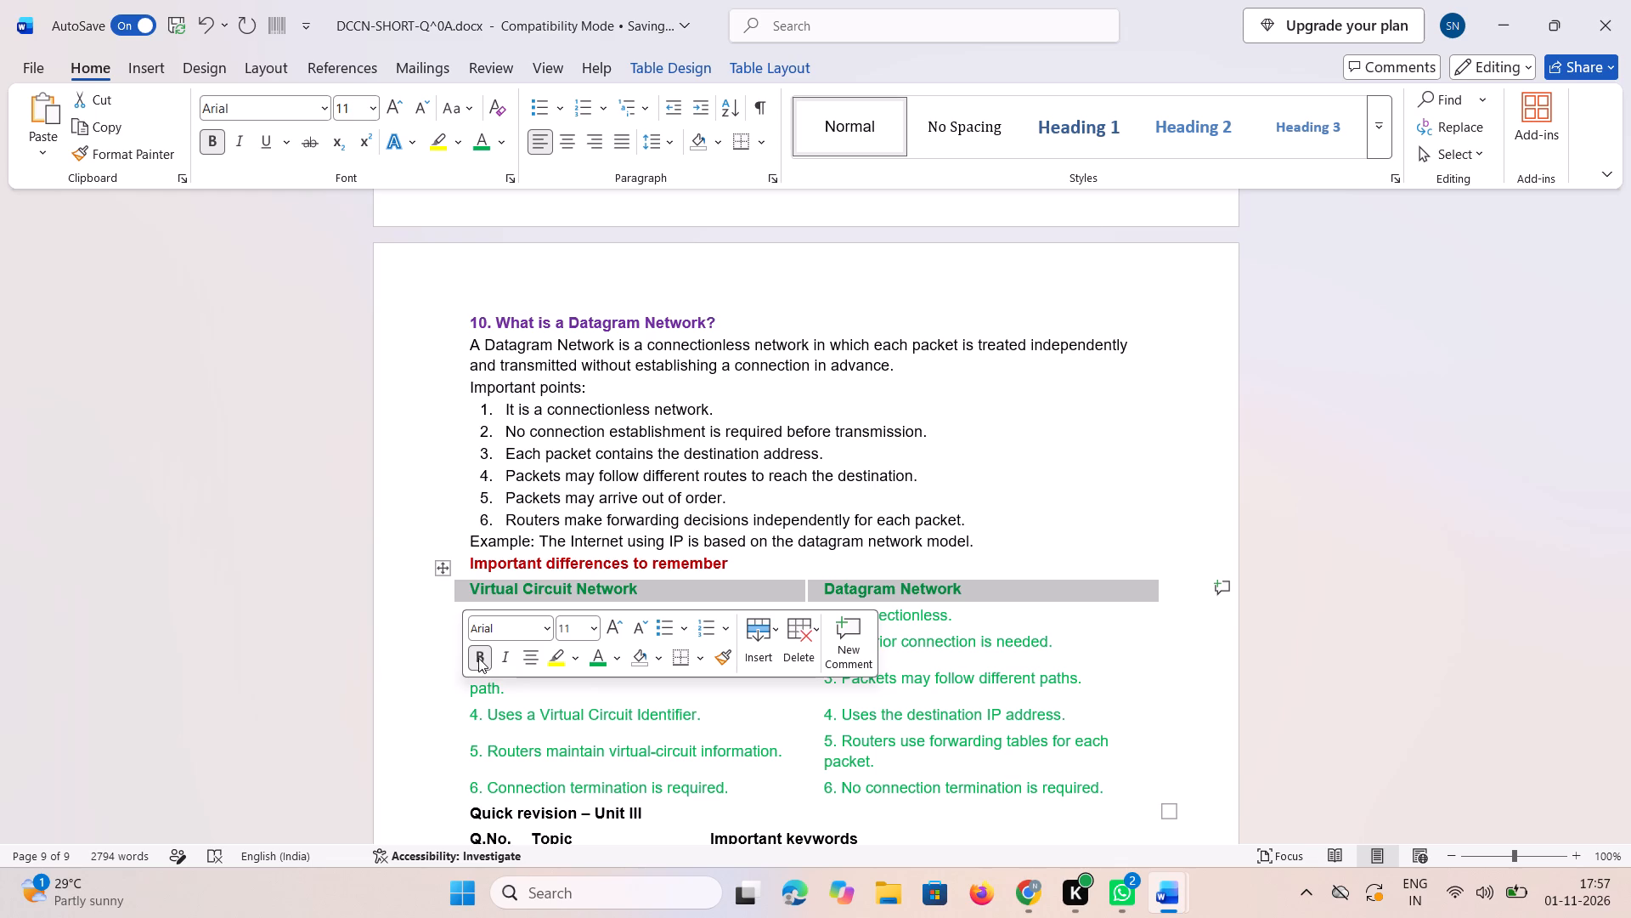
left_click(612, 656)
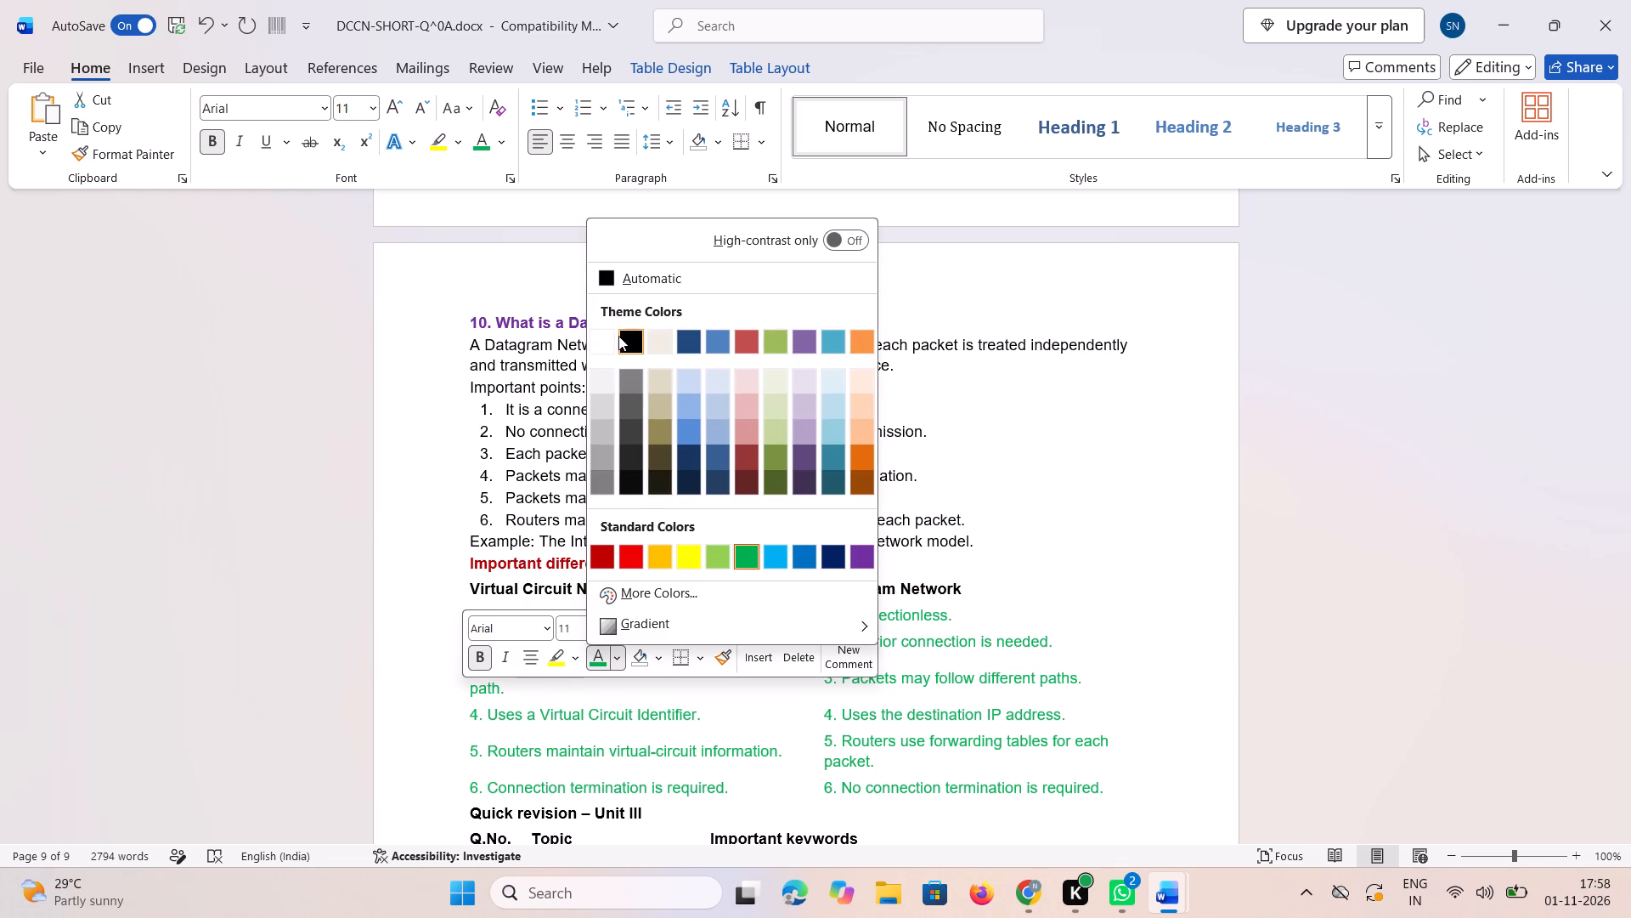
left_click(618, 336)
left_click(1037, 477)
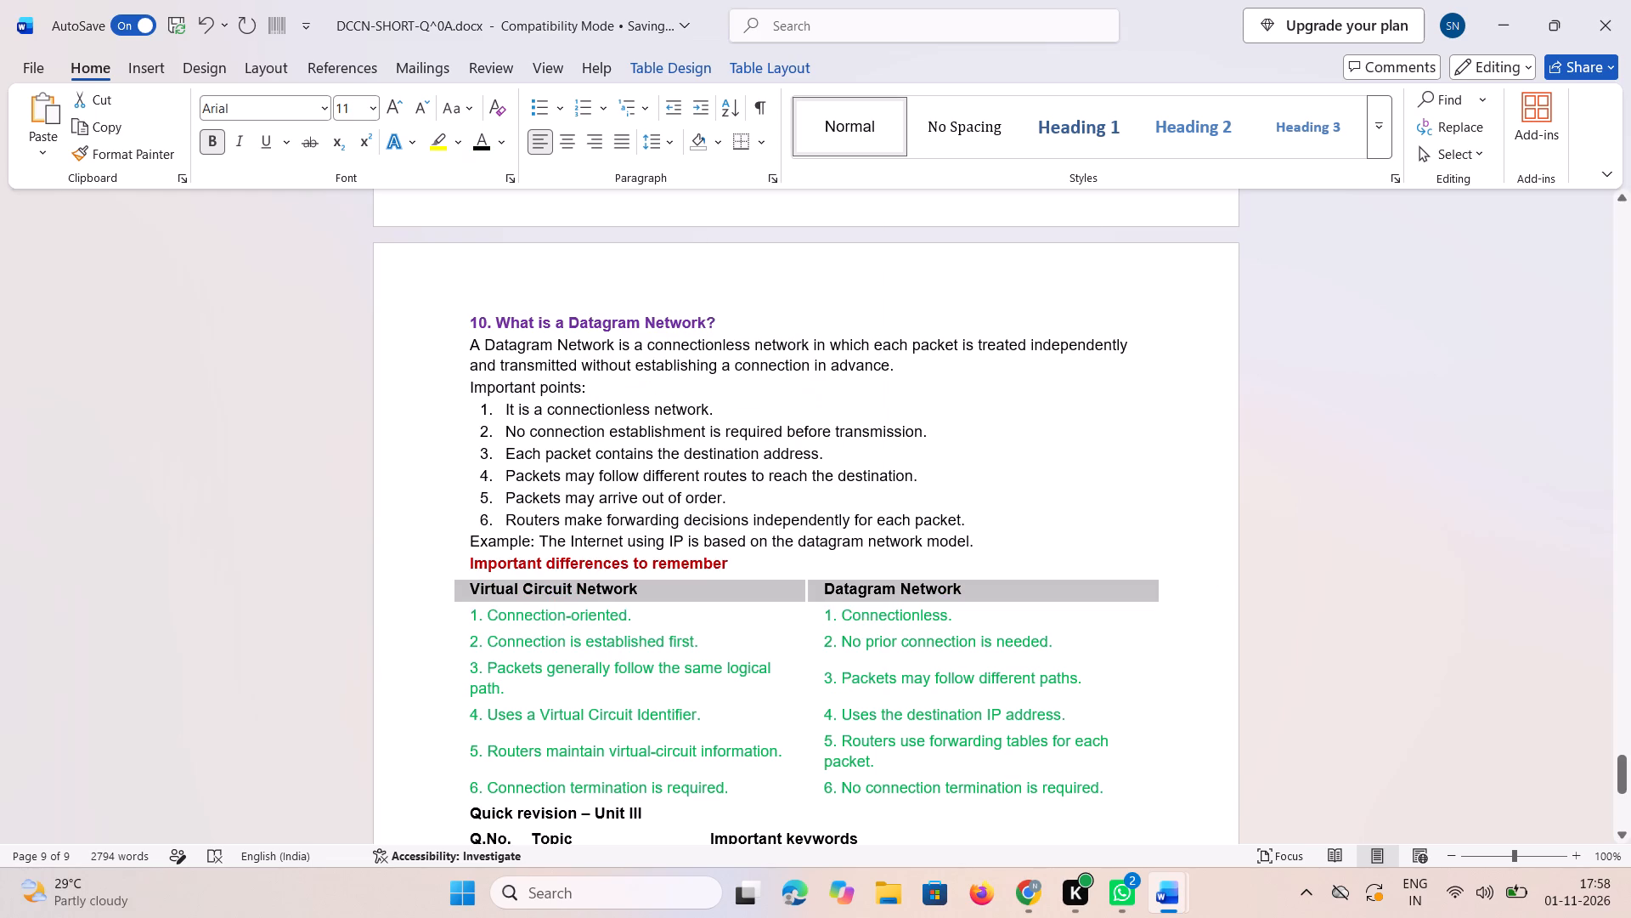
scroll(863, 647, "down", 2)
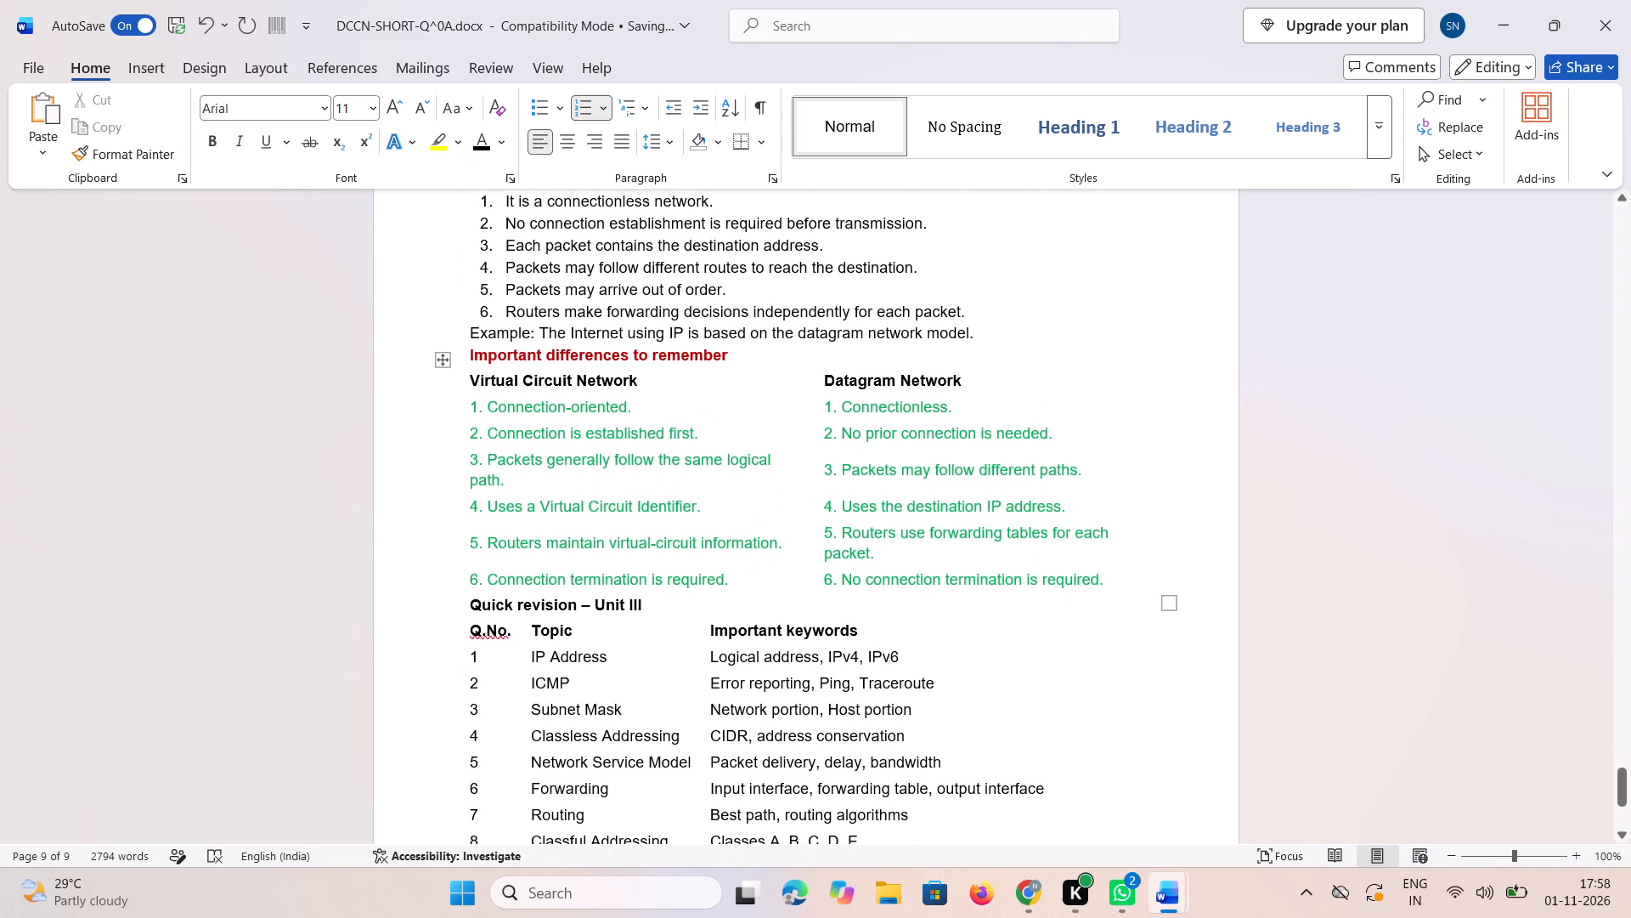
scroll(863, 647, "down", 1)
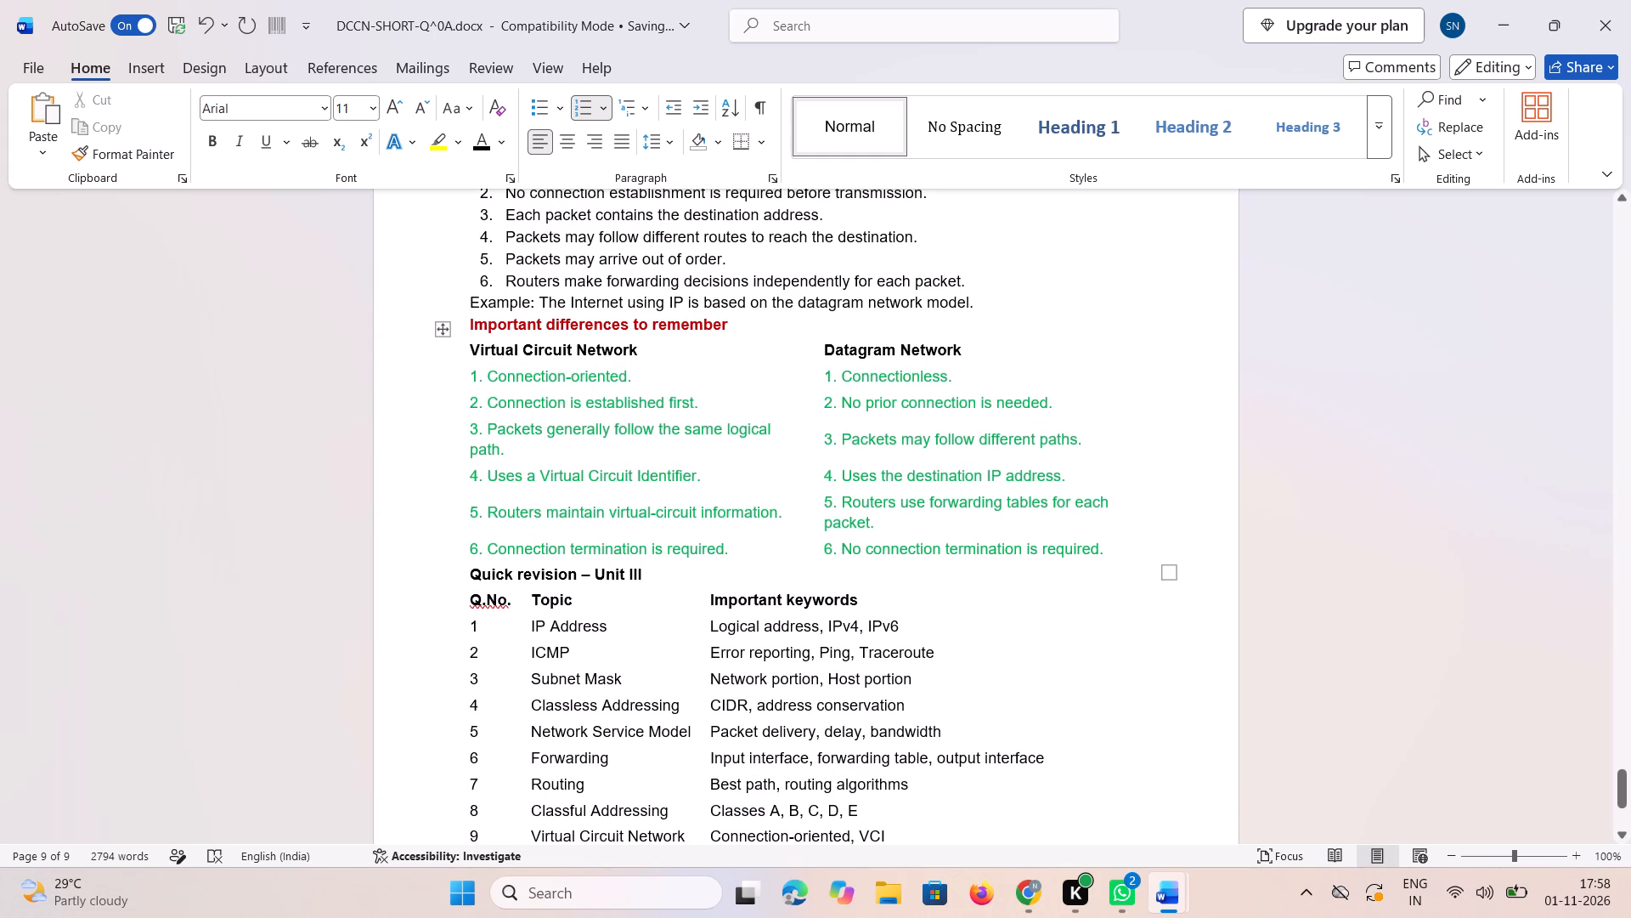
Set the header row of the "Quick revision – Unit III" table, Q.No., Topic and Important keywords, to red font color.
scroll(780, 626, "down", 1)
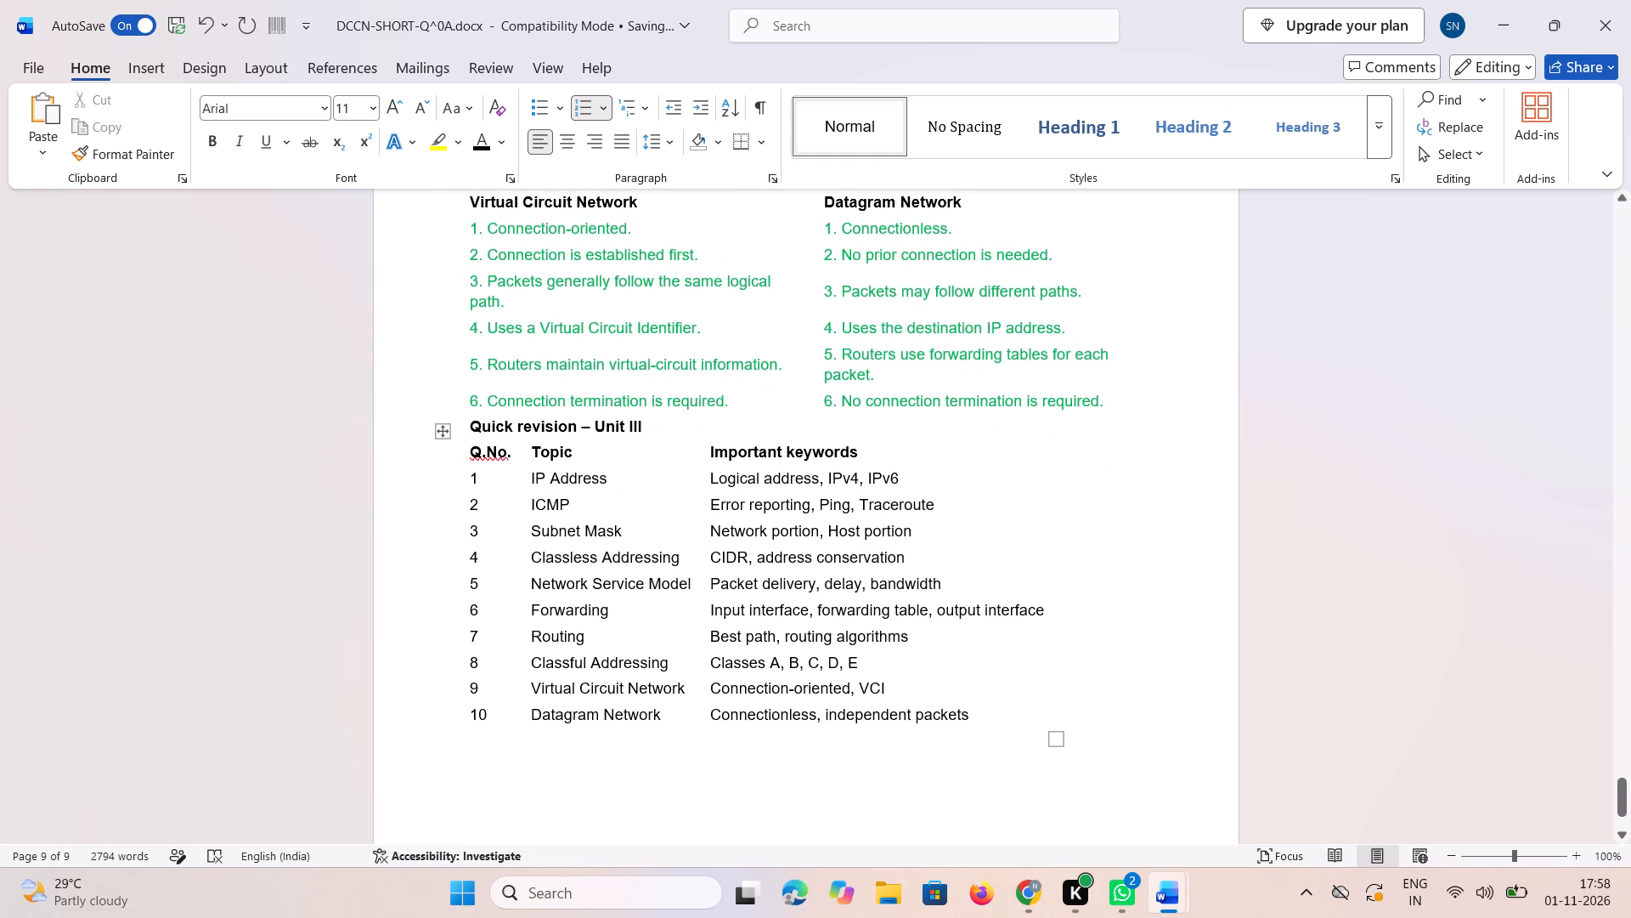
left_click_drag(873, 451, 466, 465)
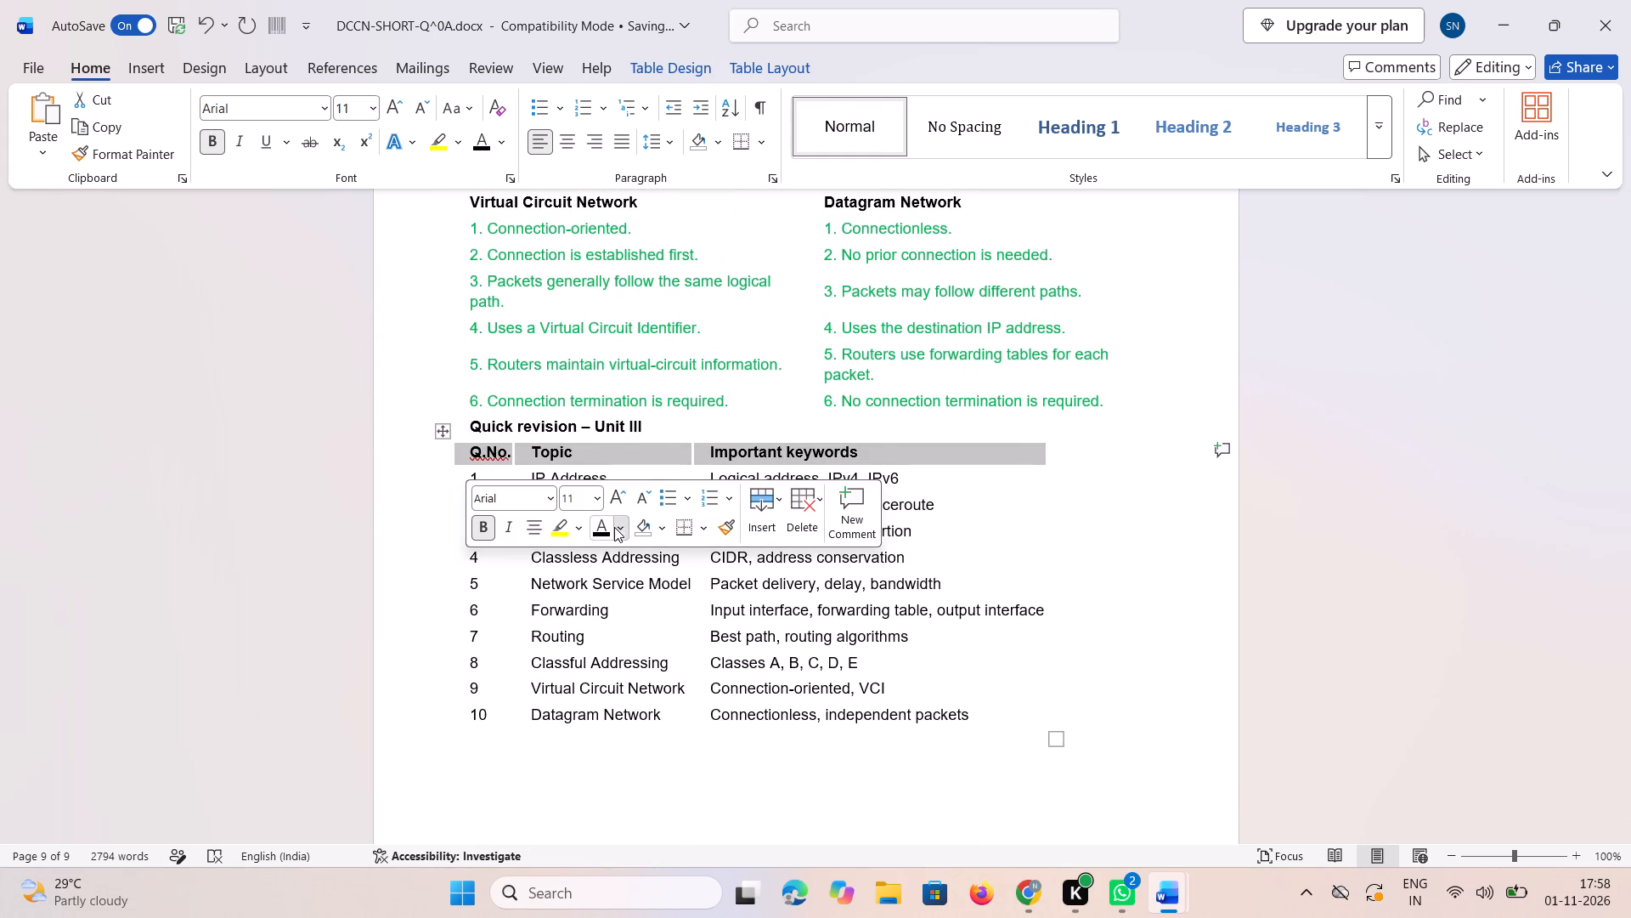
left_click(614, 527)
left_click(604, 433)
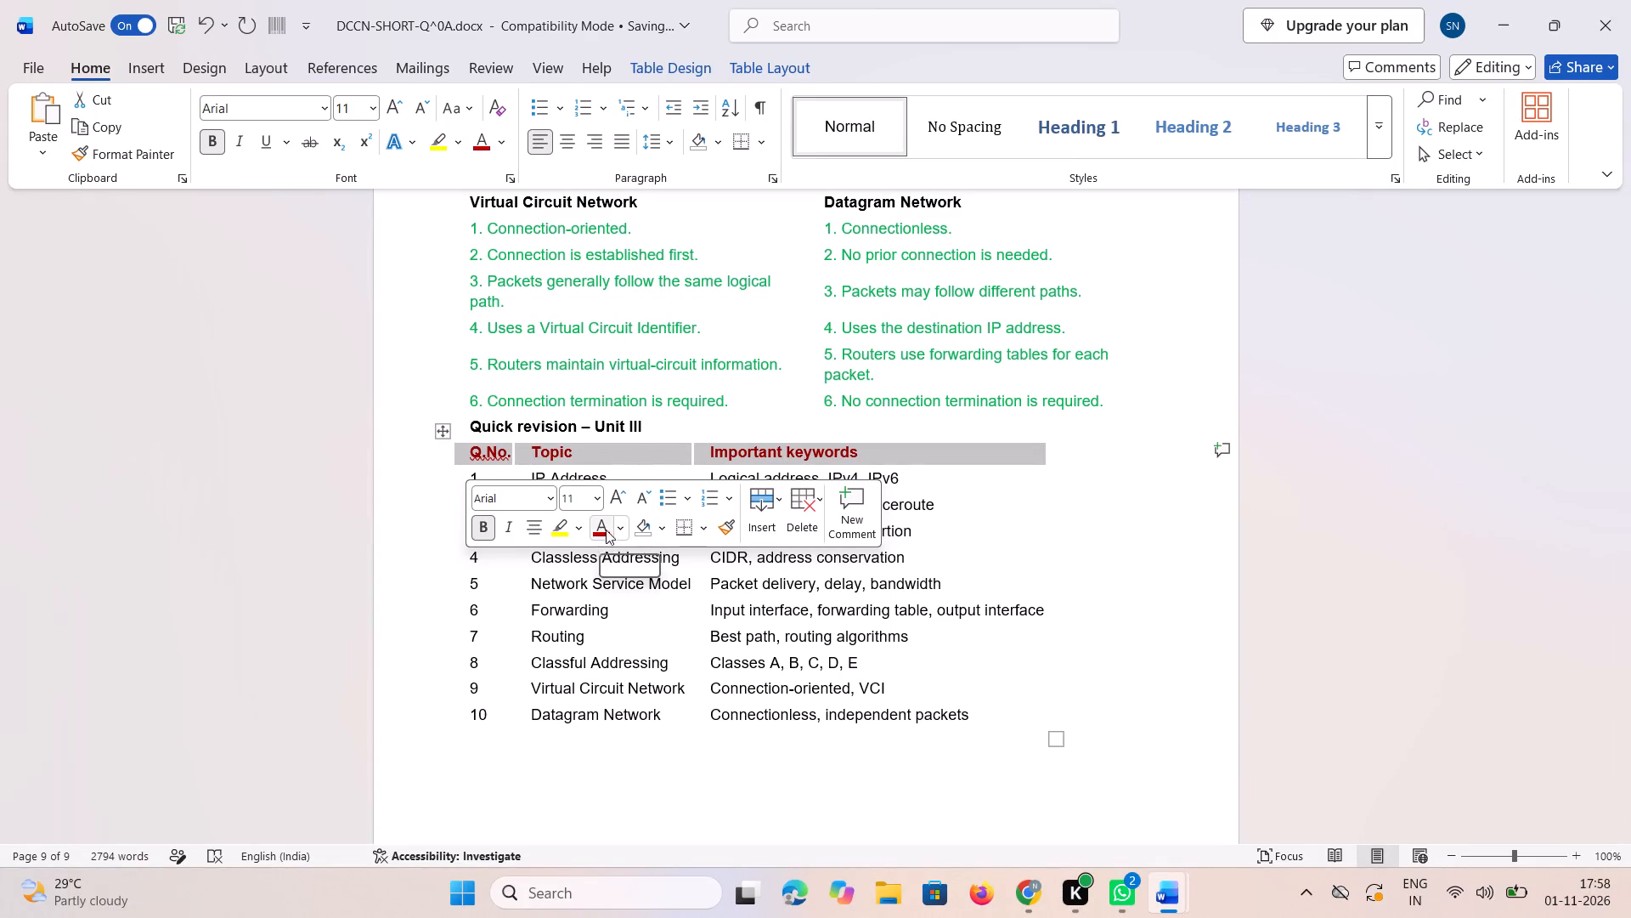
left_click(618, 526)
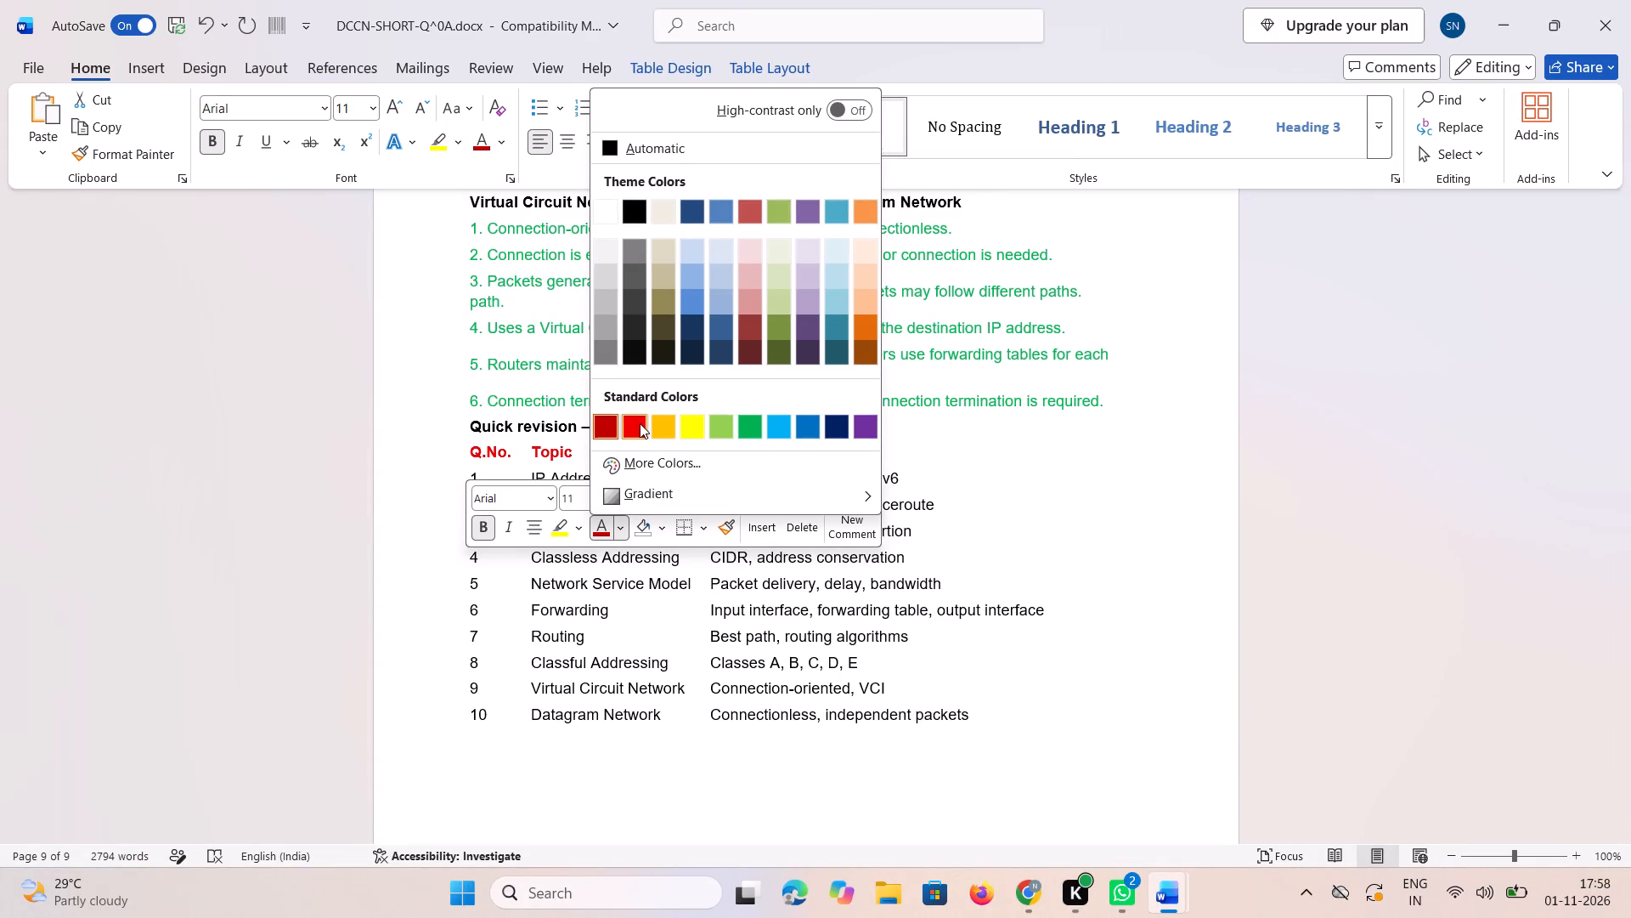
left_click(640, 423)
left_click(635, 596)
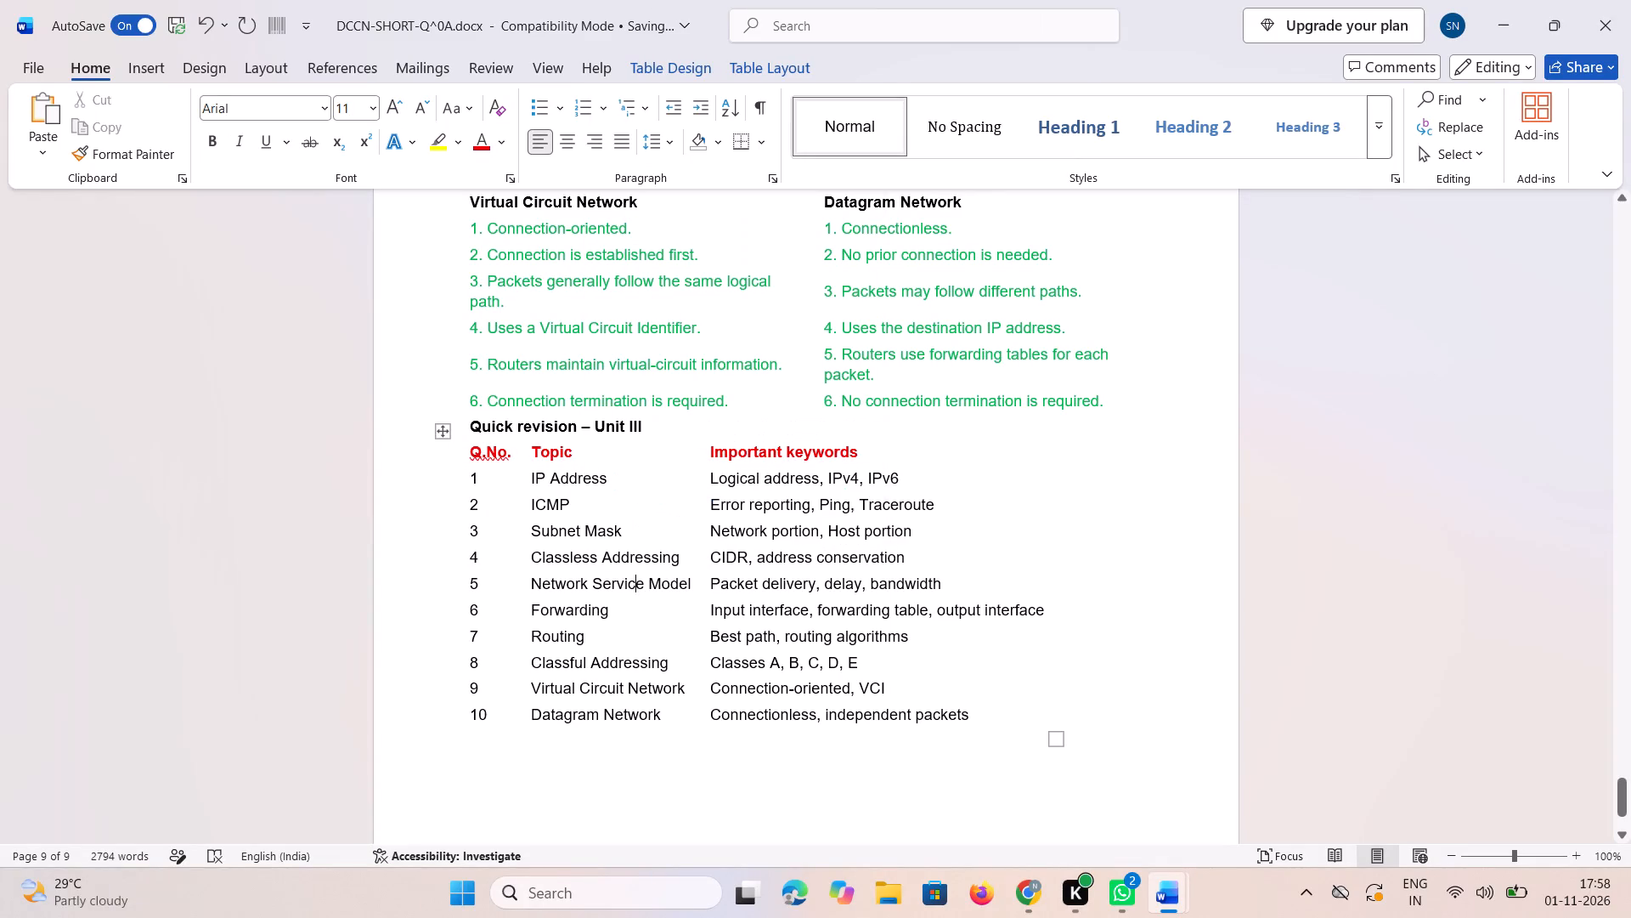
Check the colors of Unit II's closing topics table as a reference for the Unit III quick revision table.
scroll(635, 596, "down", 3)
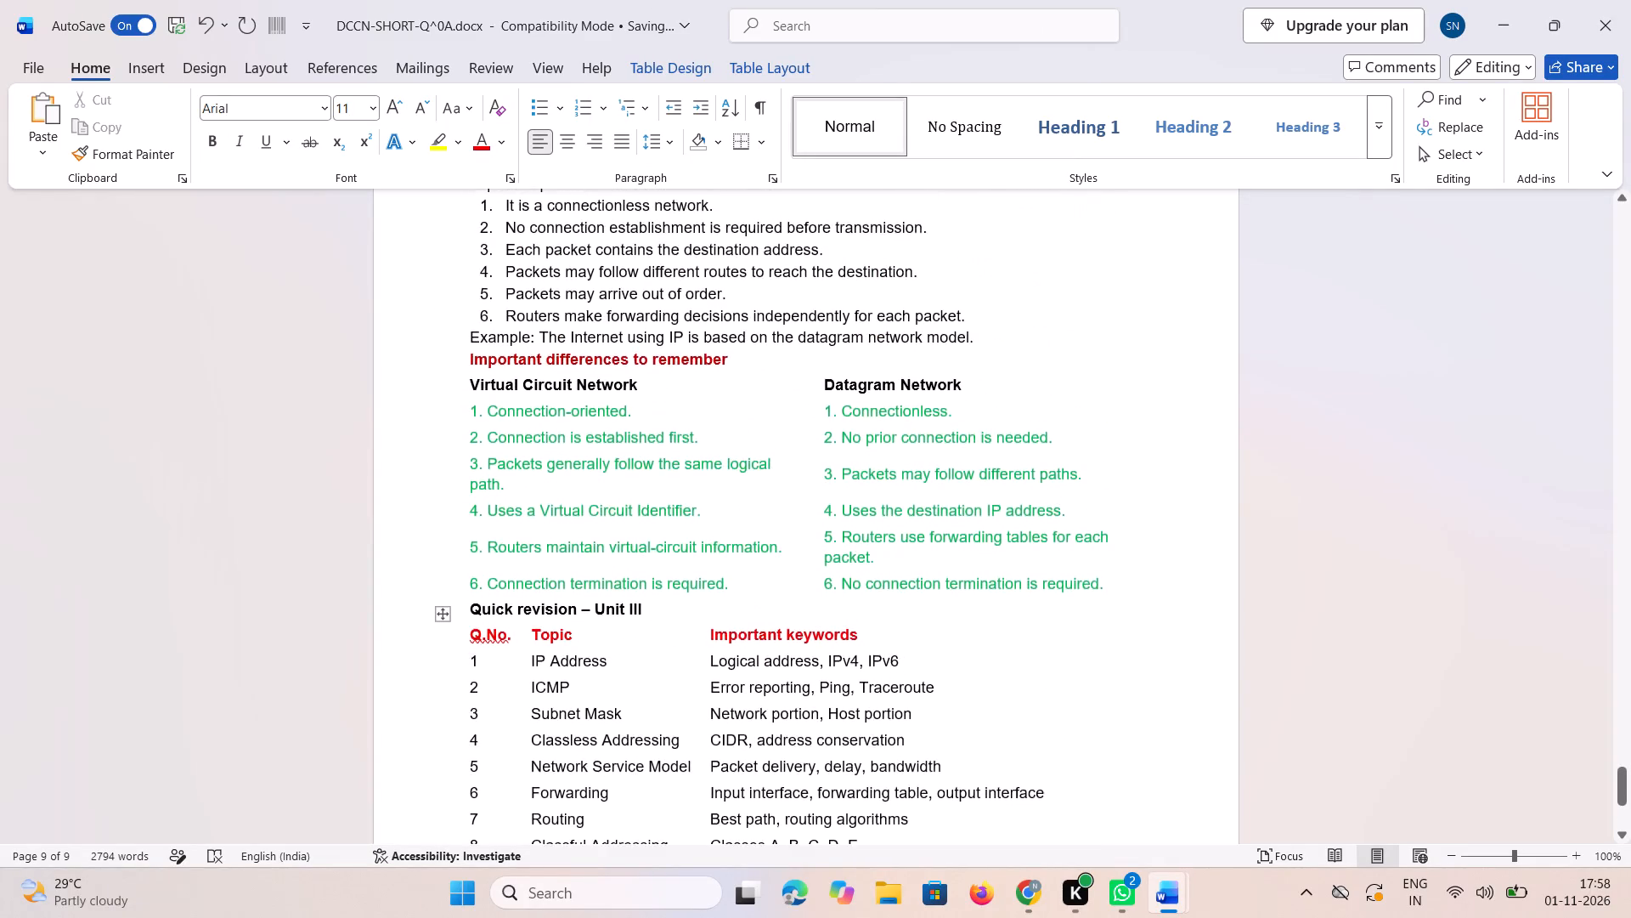
scroll(635, 596, "up", 6)
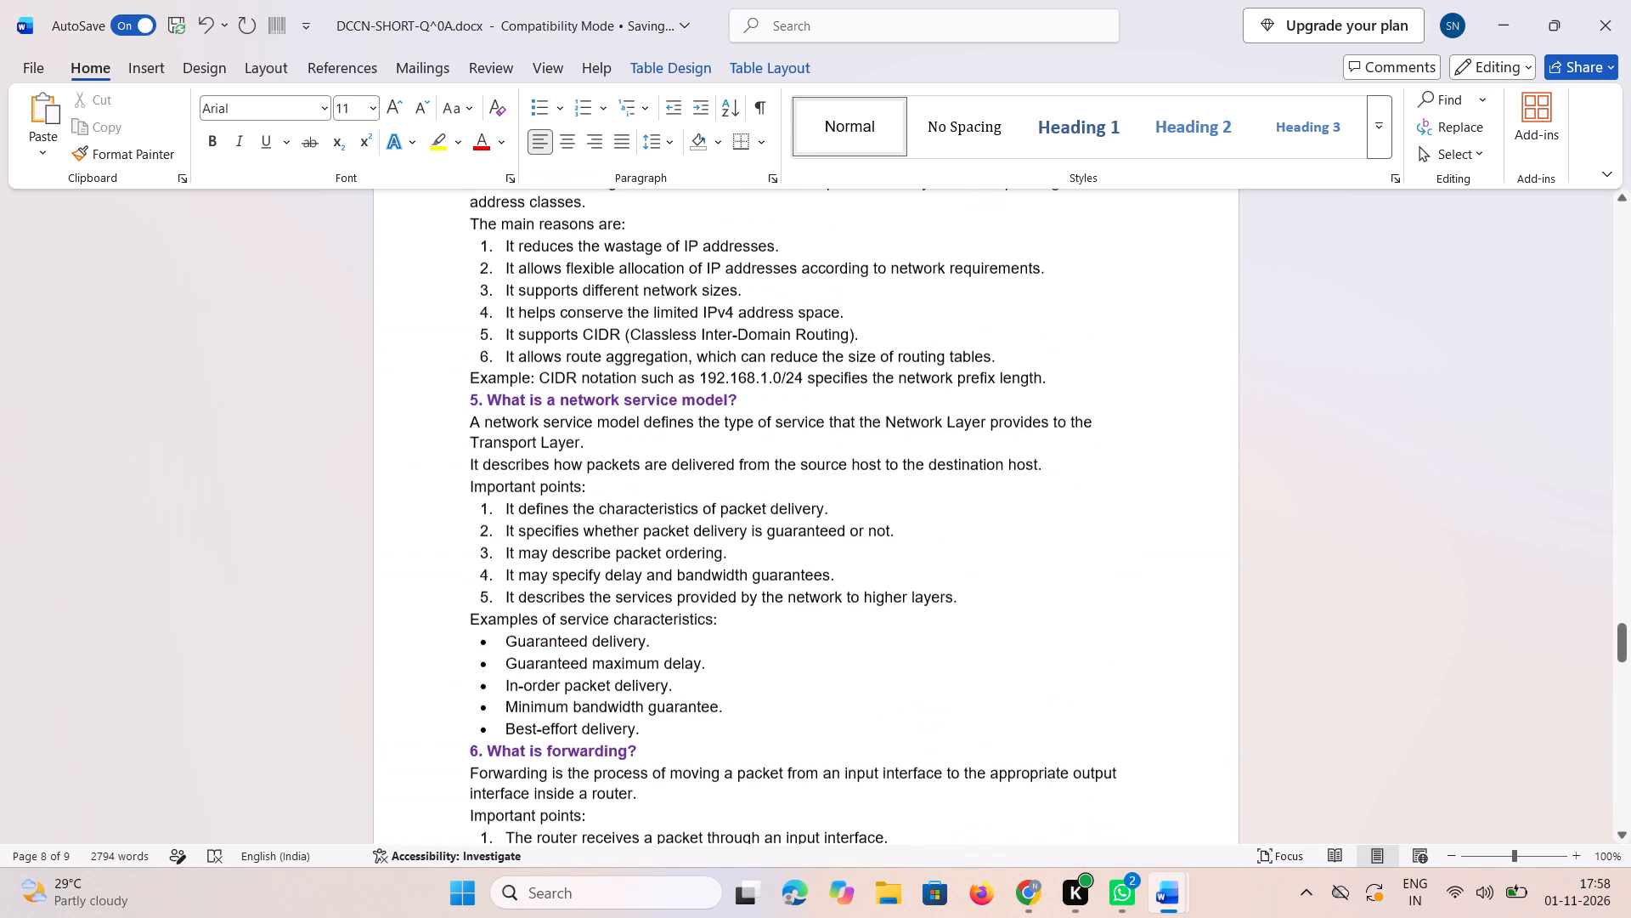
scroll(635, 596, "up", 6)
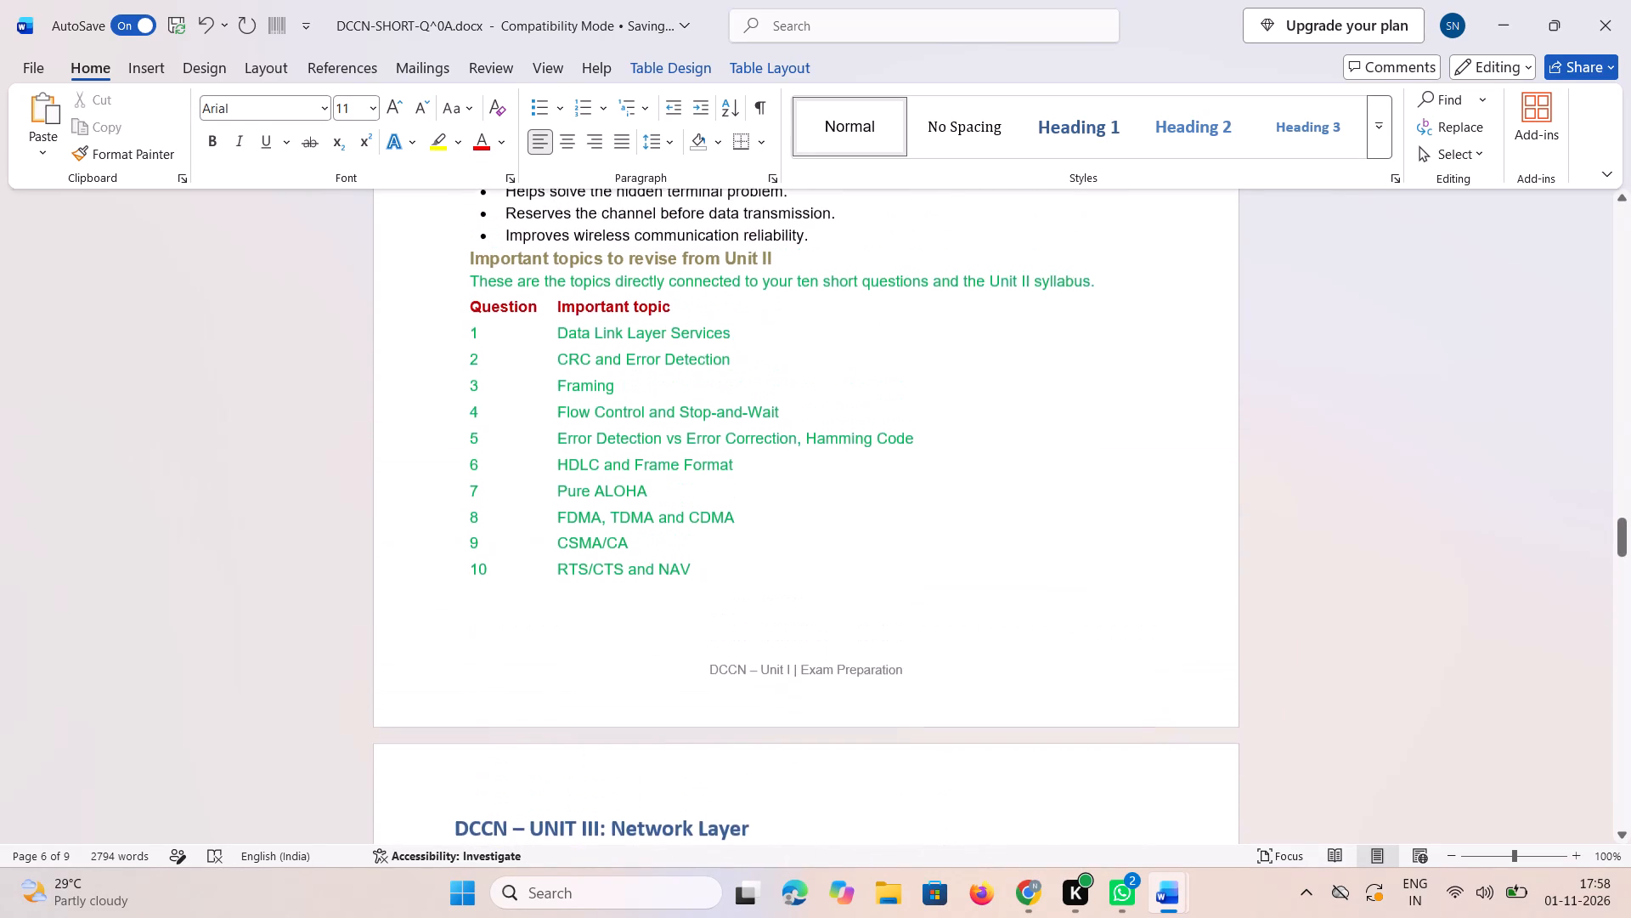
scroll(635, 596, "down", 4)
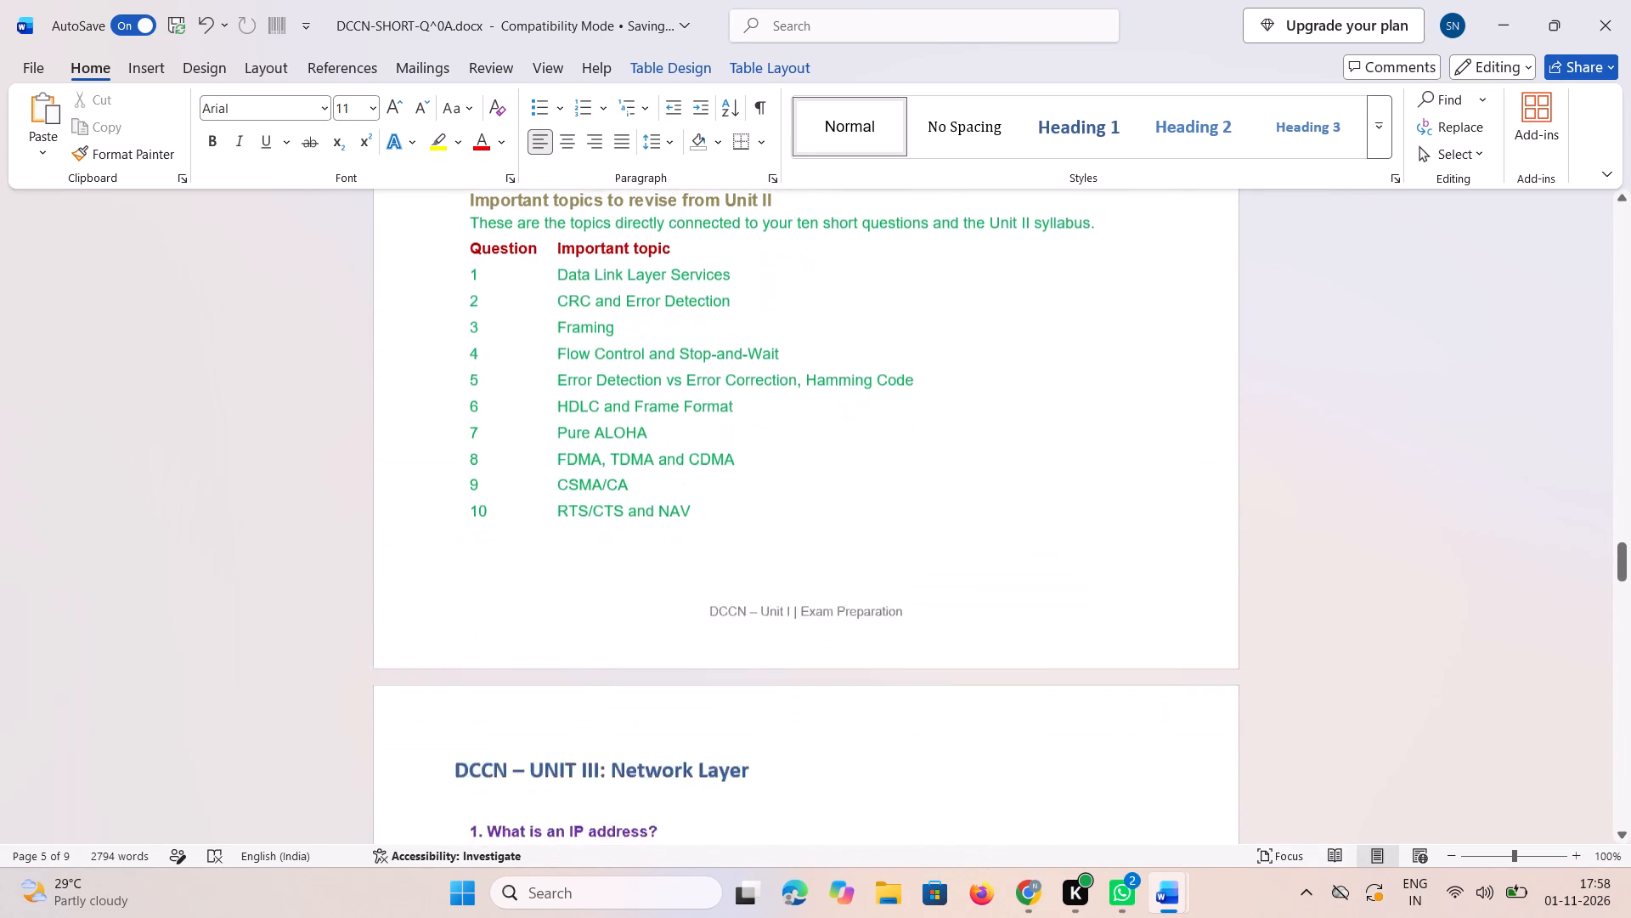
scroll(635, 596, "down", 12)
scroll(635, 596, "down", 11)
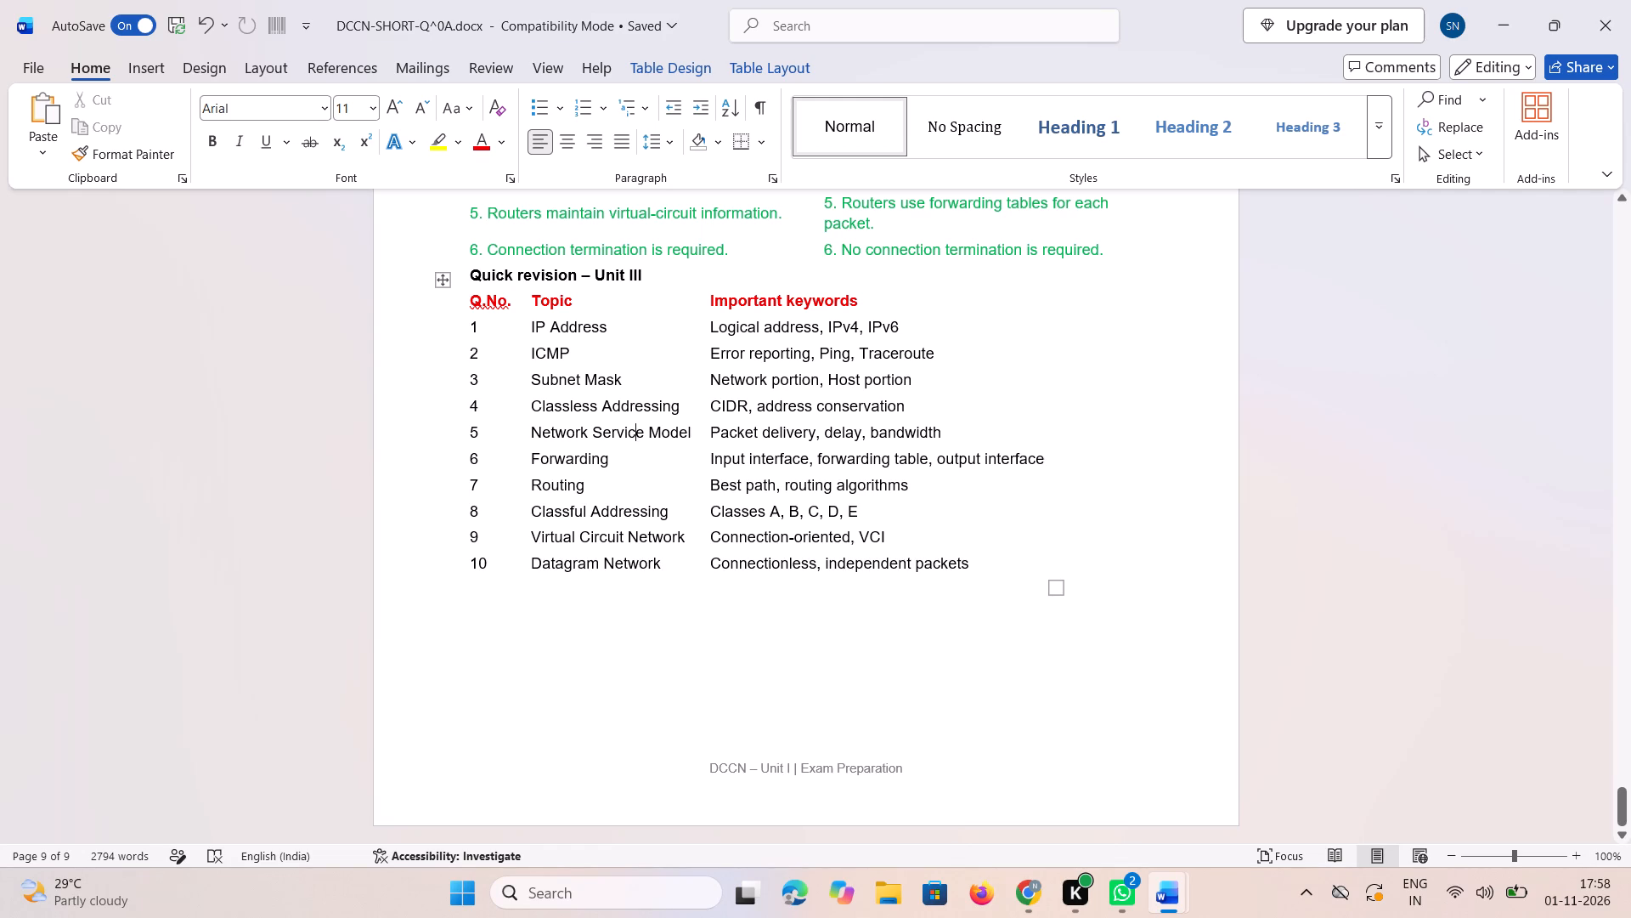
Apply the green font color to rows 1 to 10 of the Unit III quick revision table.
left_click_drag(467, 326, 903, 593)
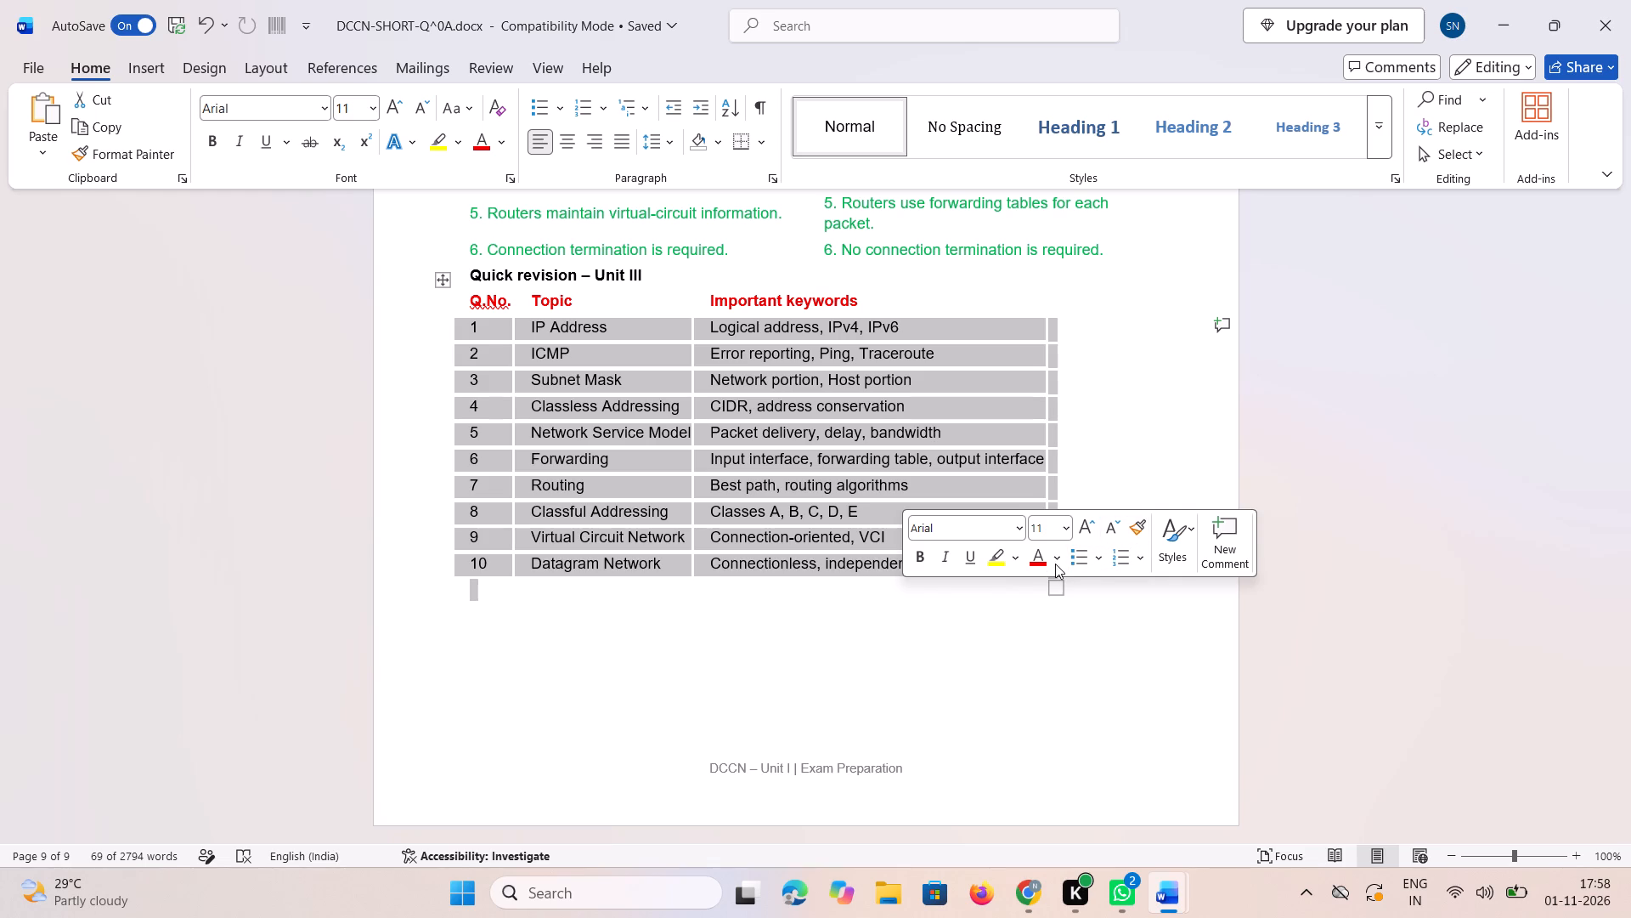
left_click(1056, 557)
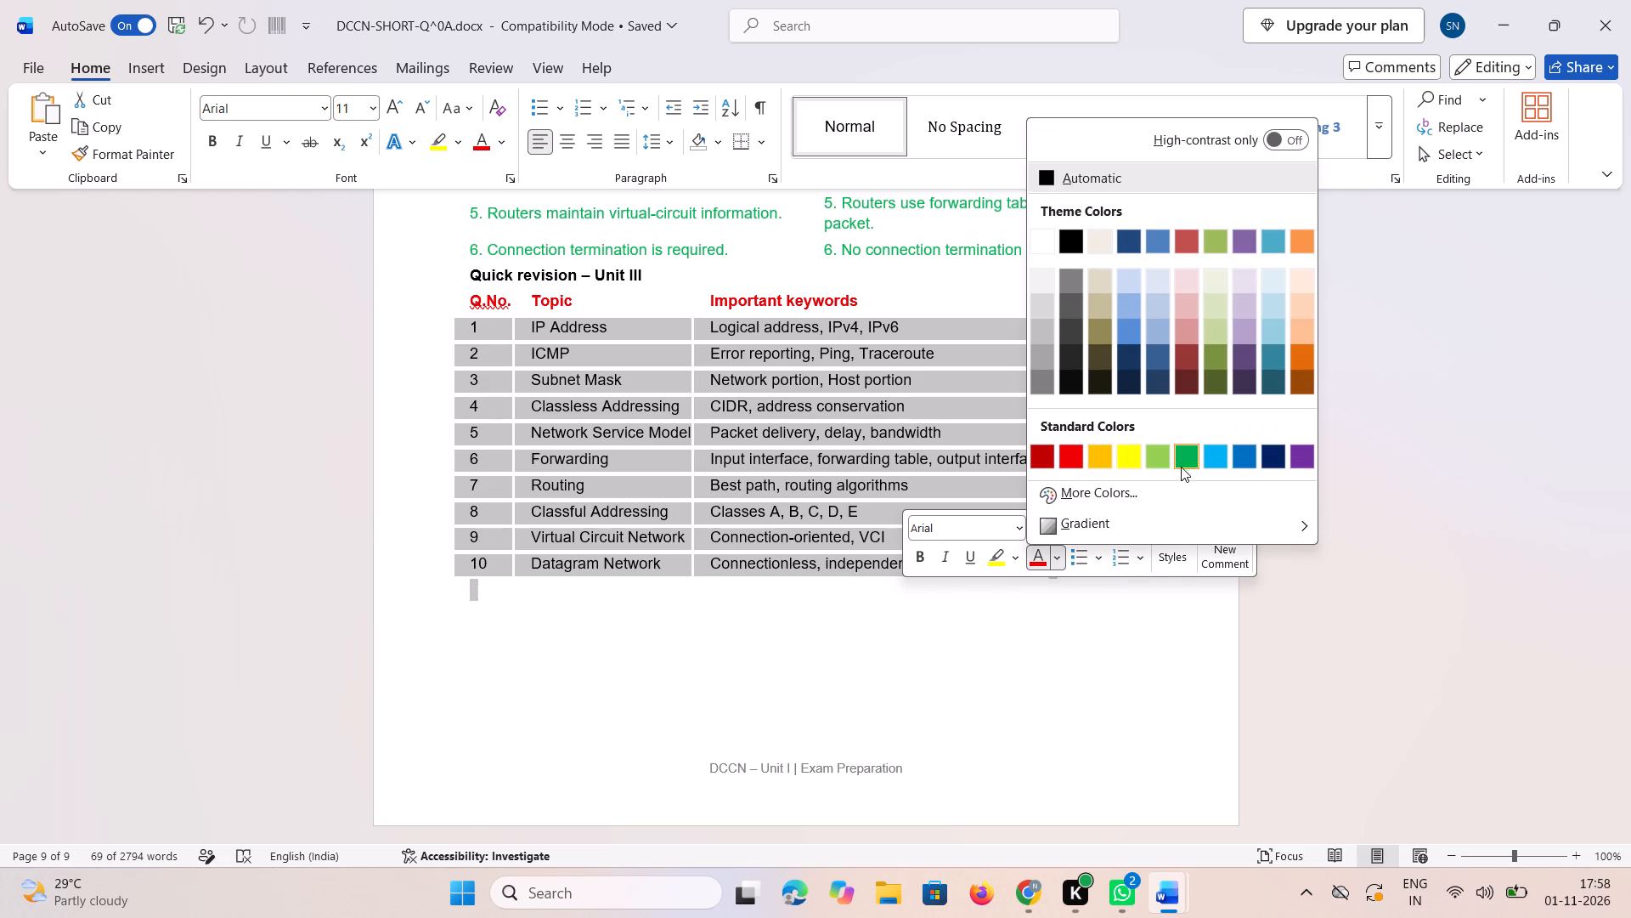
left_click(1185, 452)
left_click(773, 668)
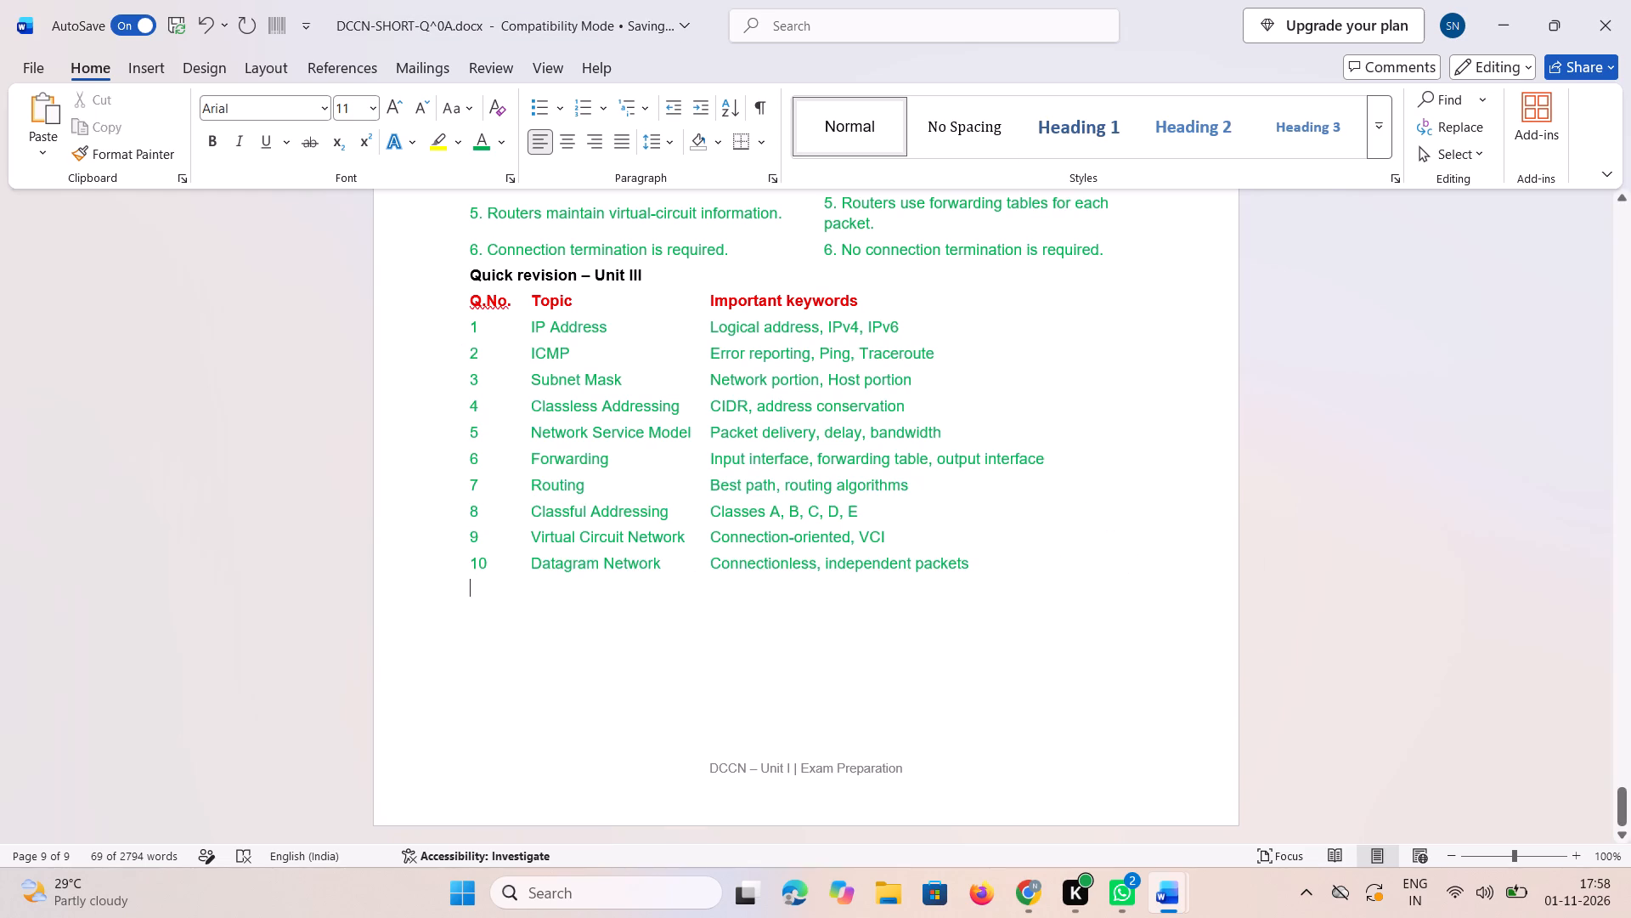
Change the font color of the numbered rows below the header in the Virtual Circuit versus Datagram Network comparison table.
scroll(766, 569, "up", 1)
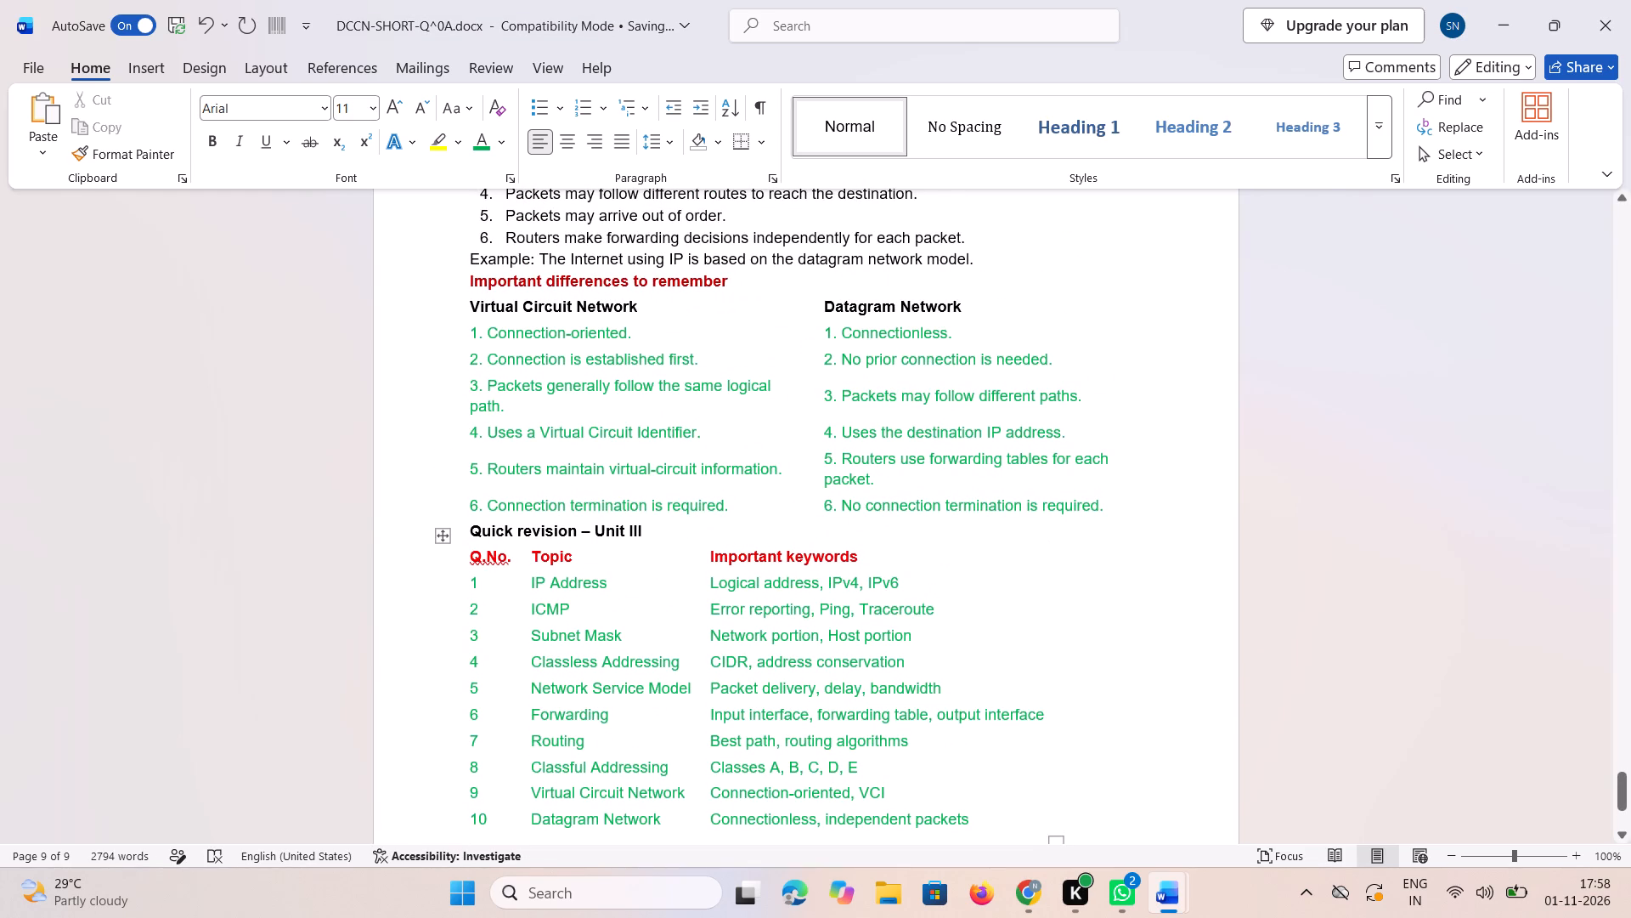
left_click_drag(1117, 507, 514, 342)
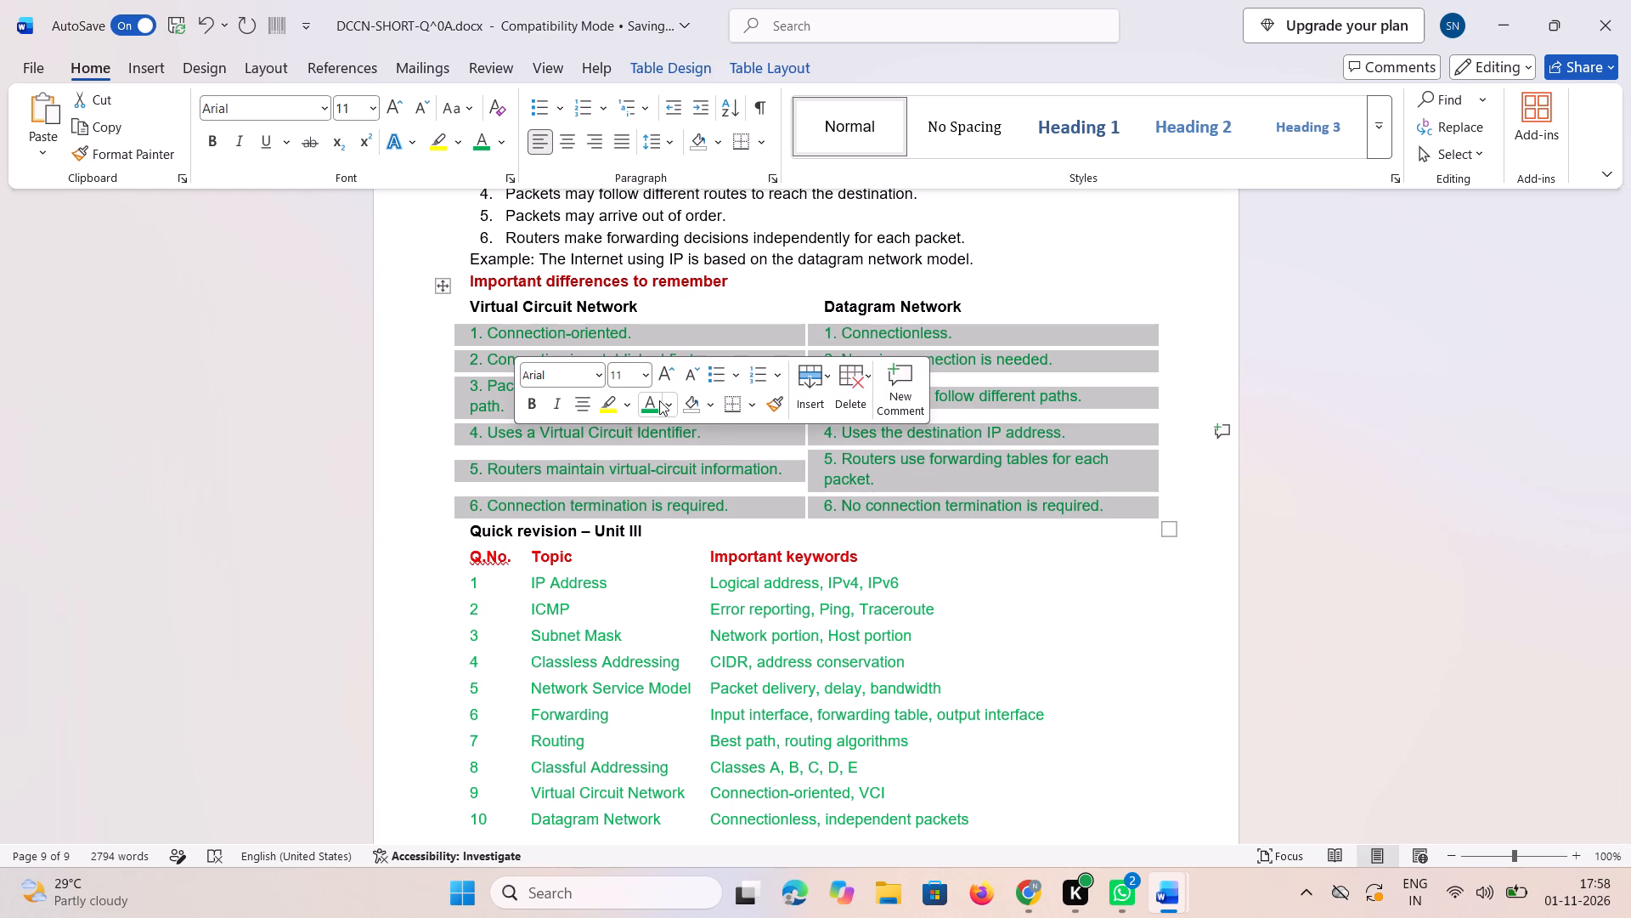
left_click(667, 401)
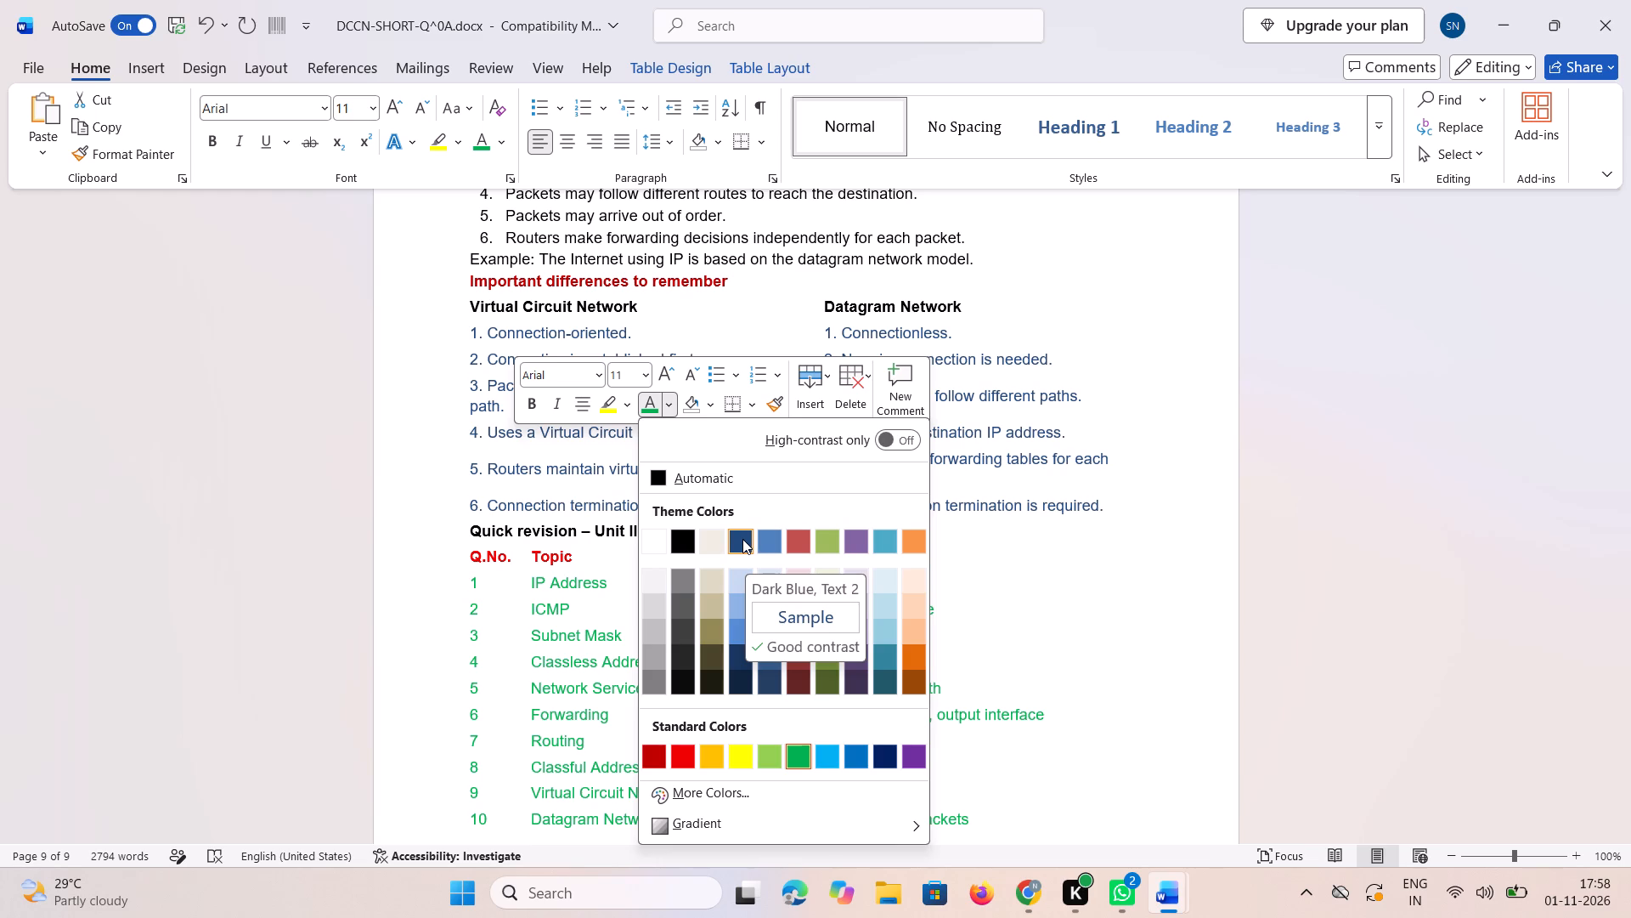
Apply the light blue standard font color to the six numbered rows of the Virtual Circuit versus Datagram Network comparison table.
left_click(825, 754)
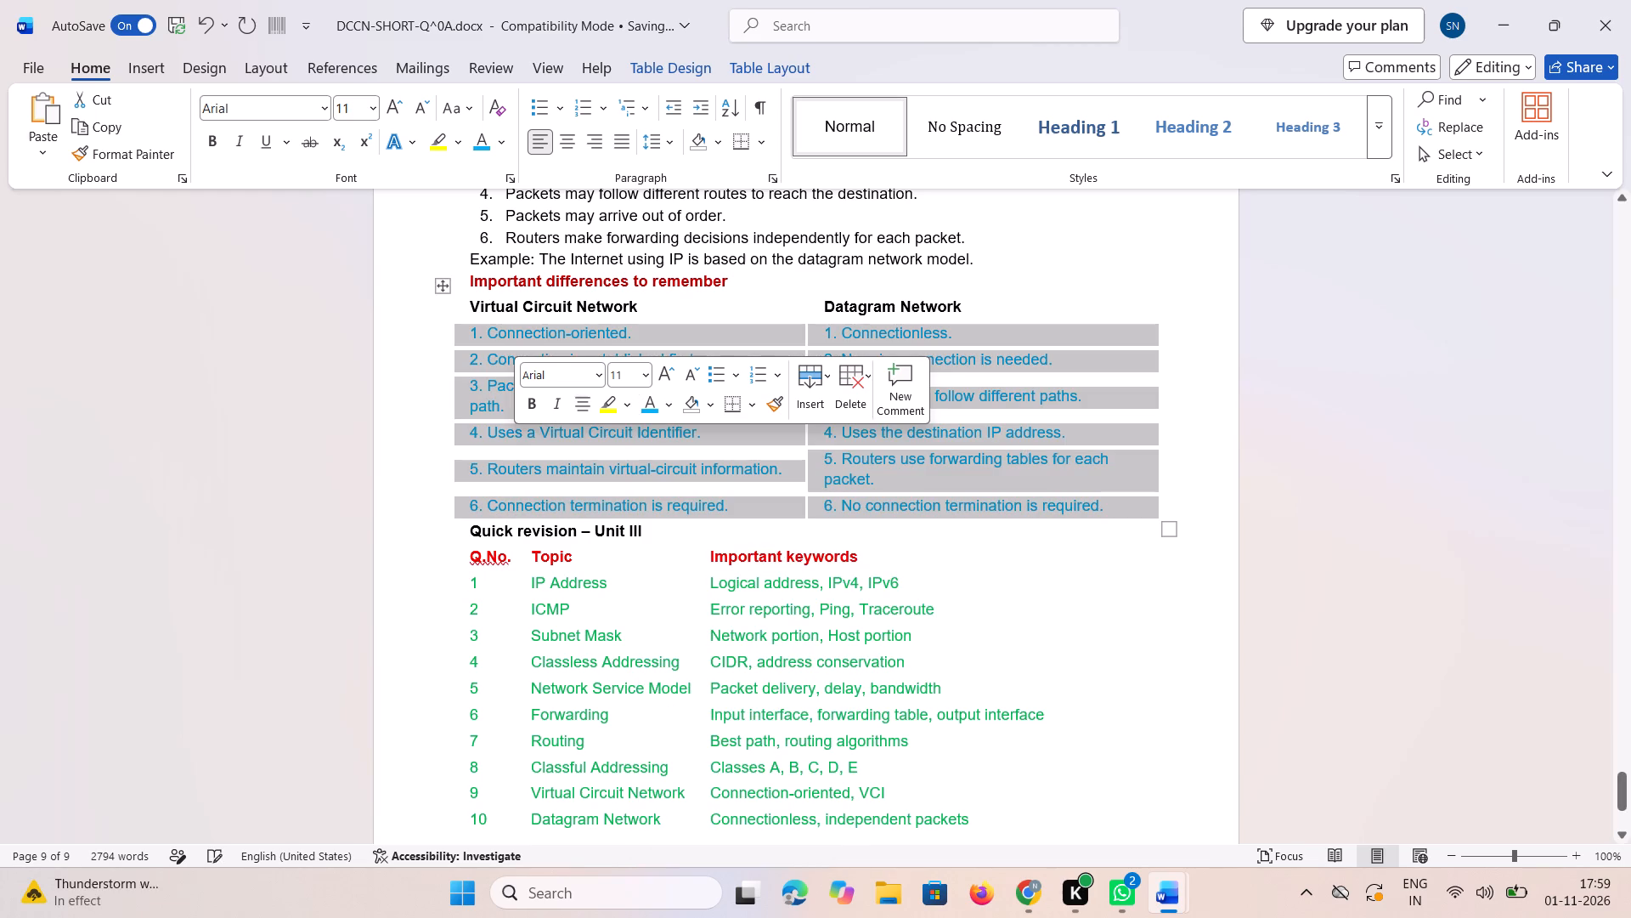
left_click(1017, 653)
left_click(1017, 653)
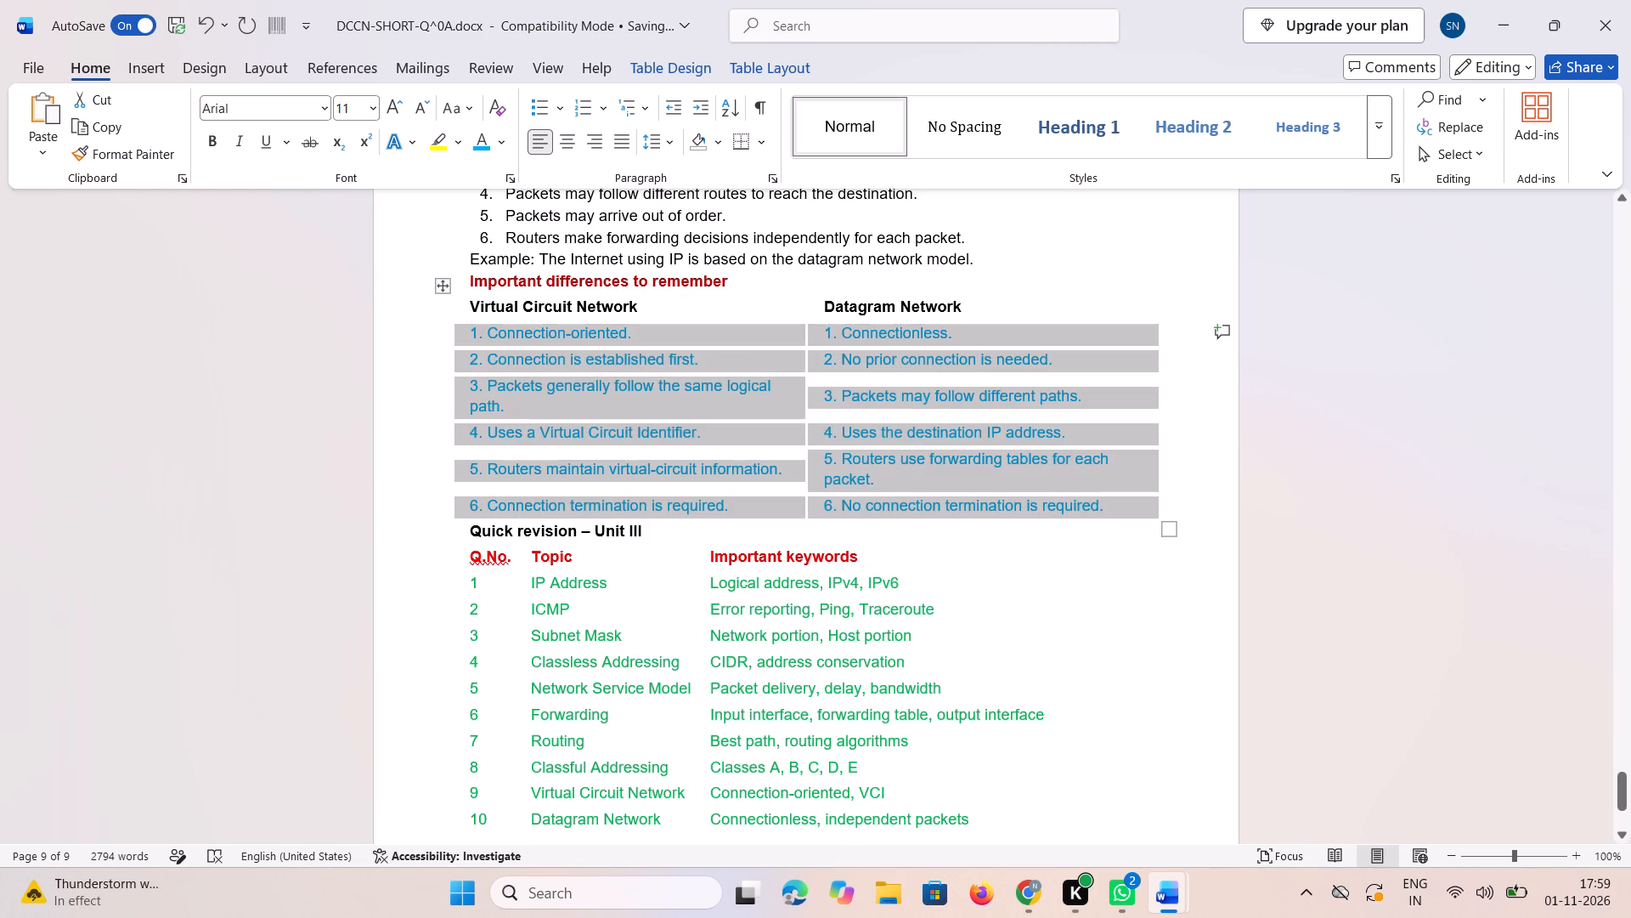
left_click(1057, 747)
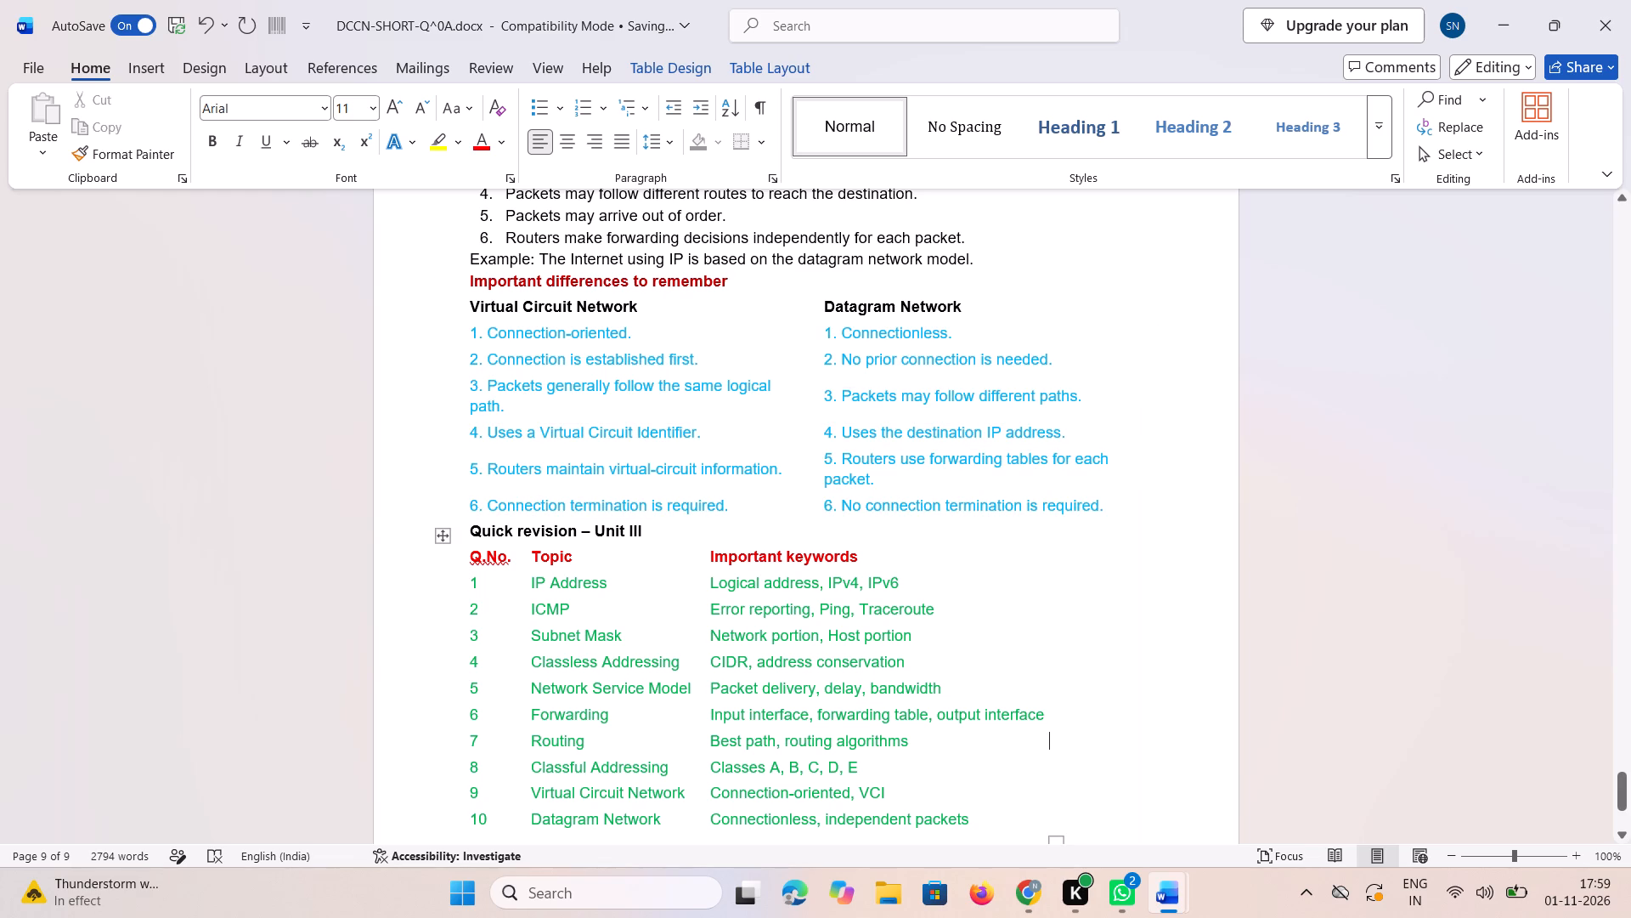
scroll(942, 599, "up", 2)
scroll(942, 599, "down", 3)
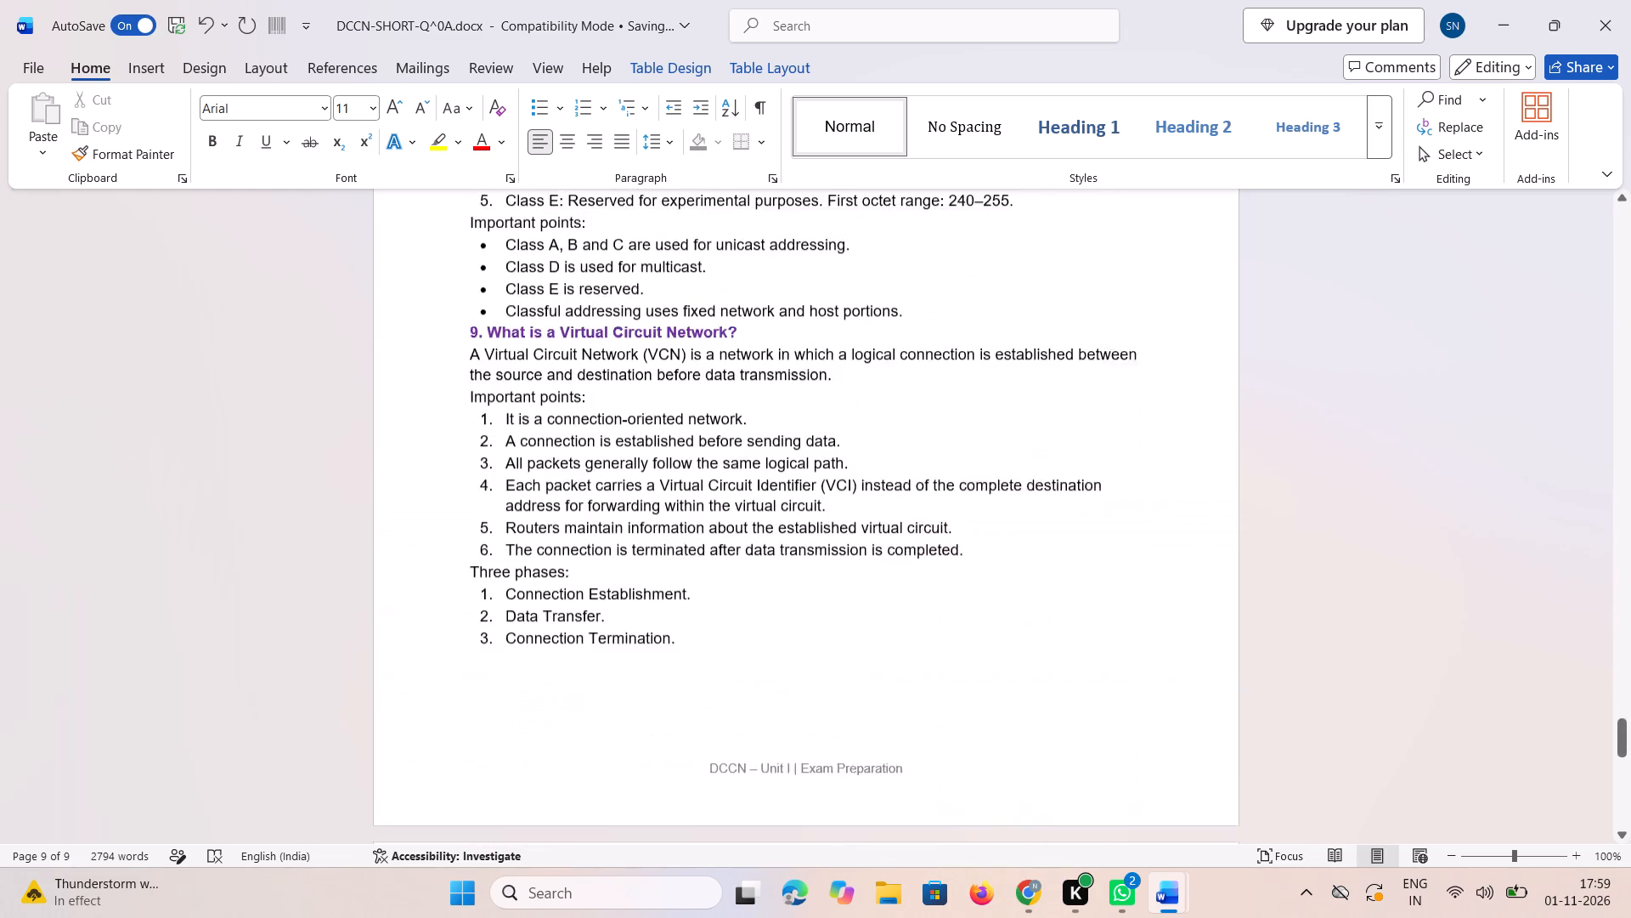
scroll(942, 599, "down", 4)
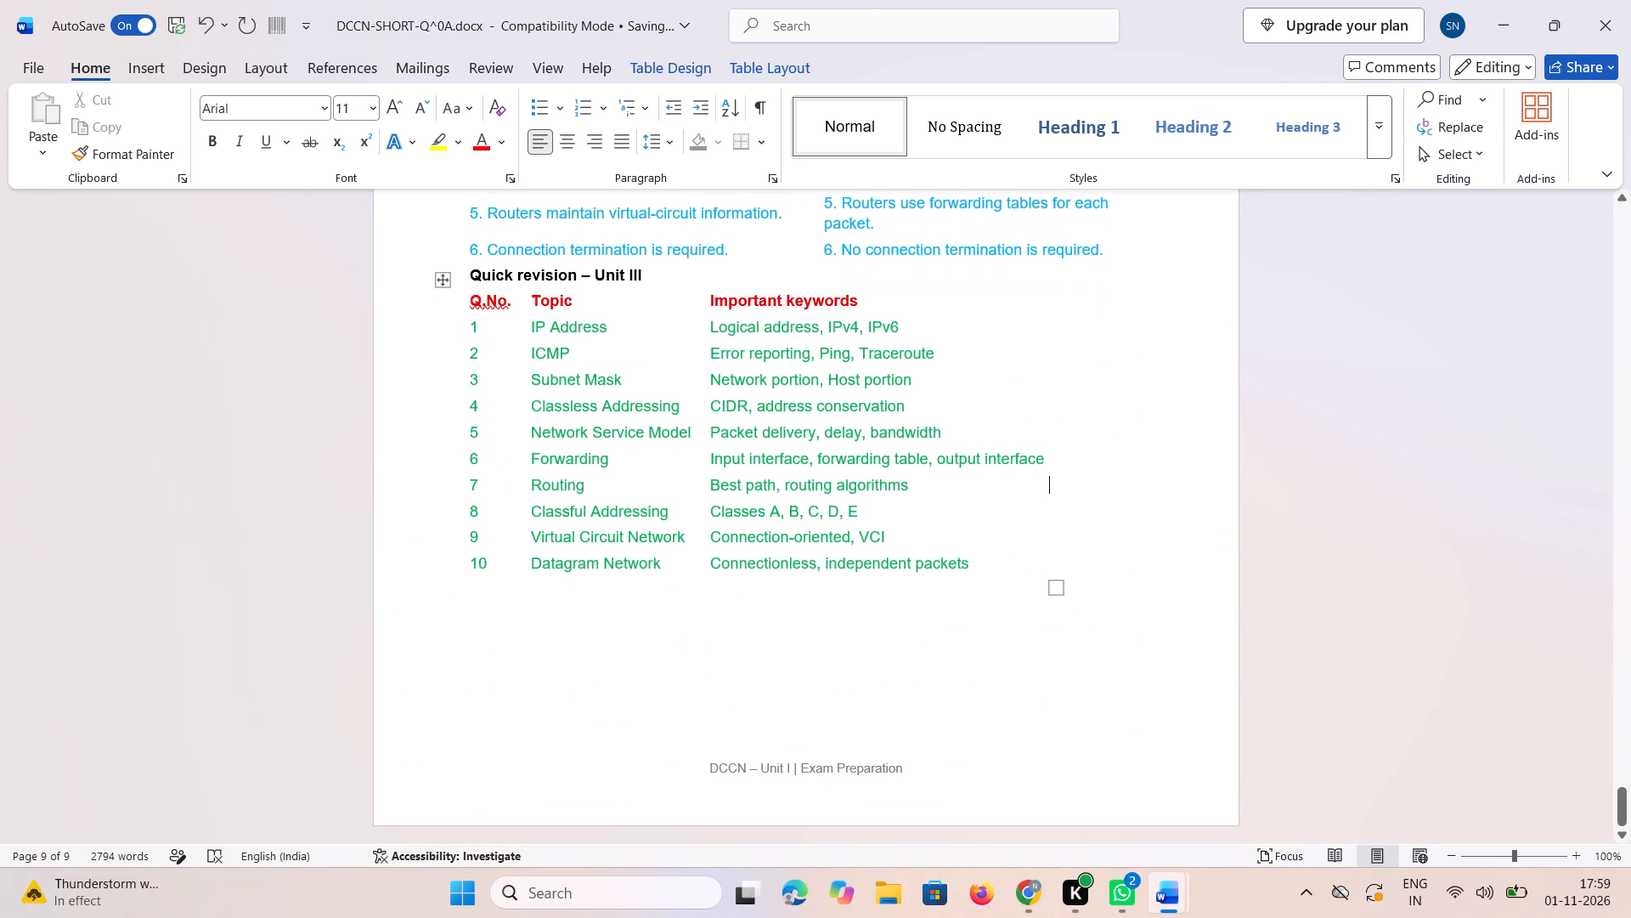
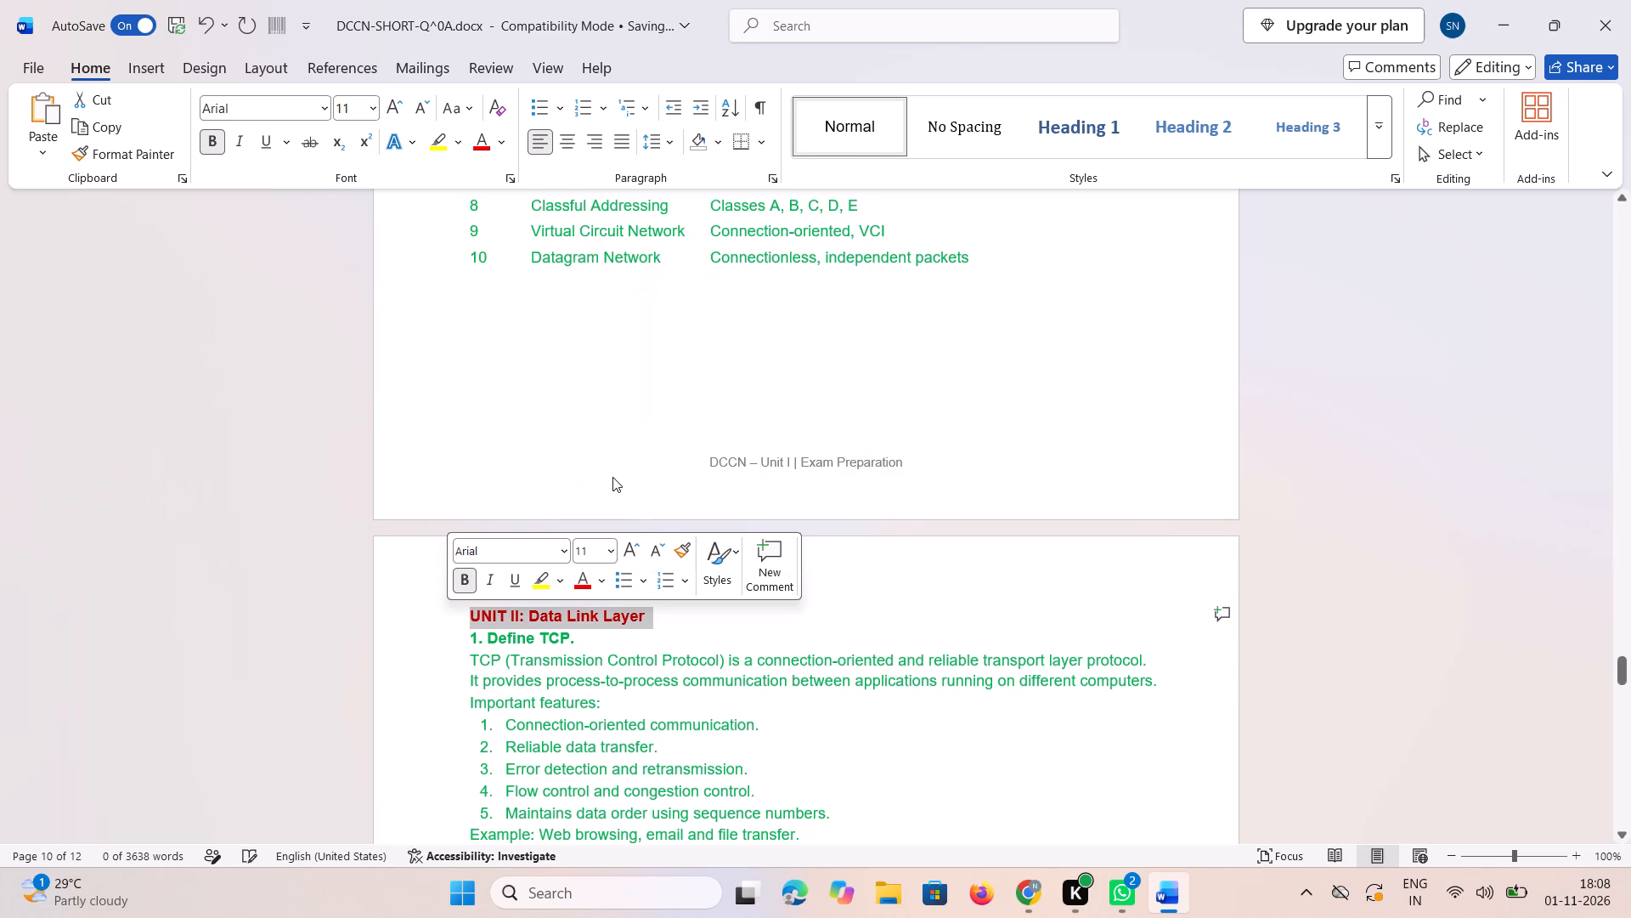
left_click(705, 601)
left_click_drag(663, 620, 401, 627)
left_click(562, 563)
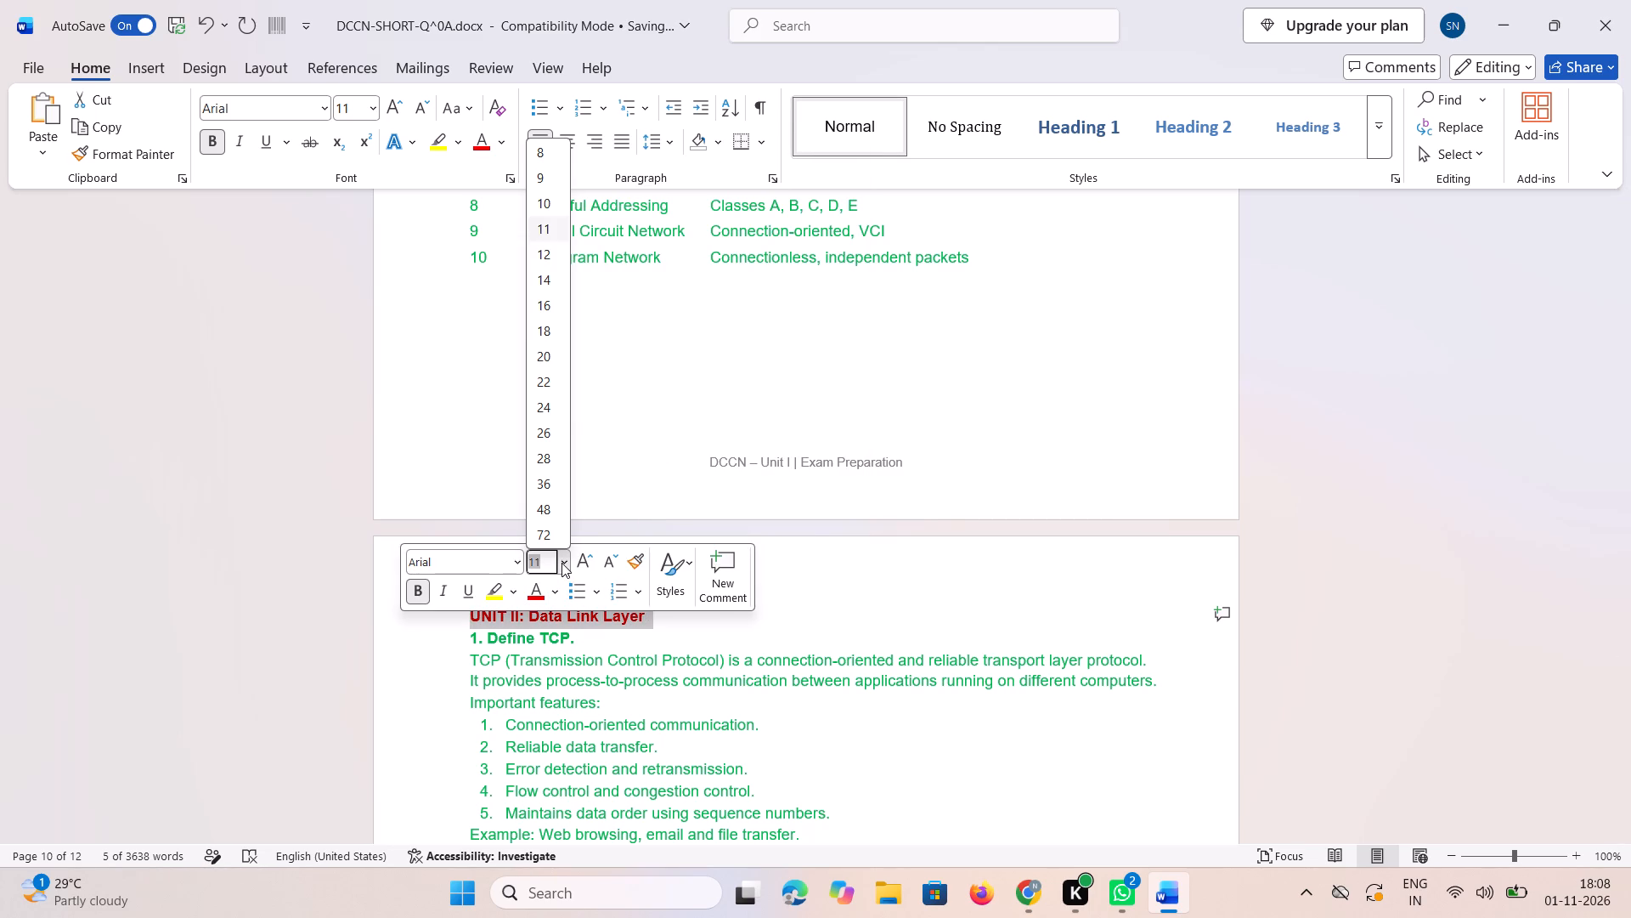
left_click(549, 273)
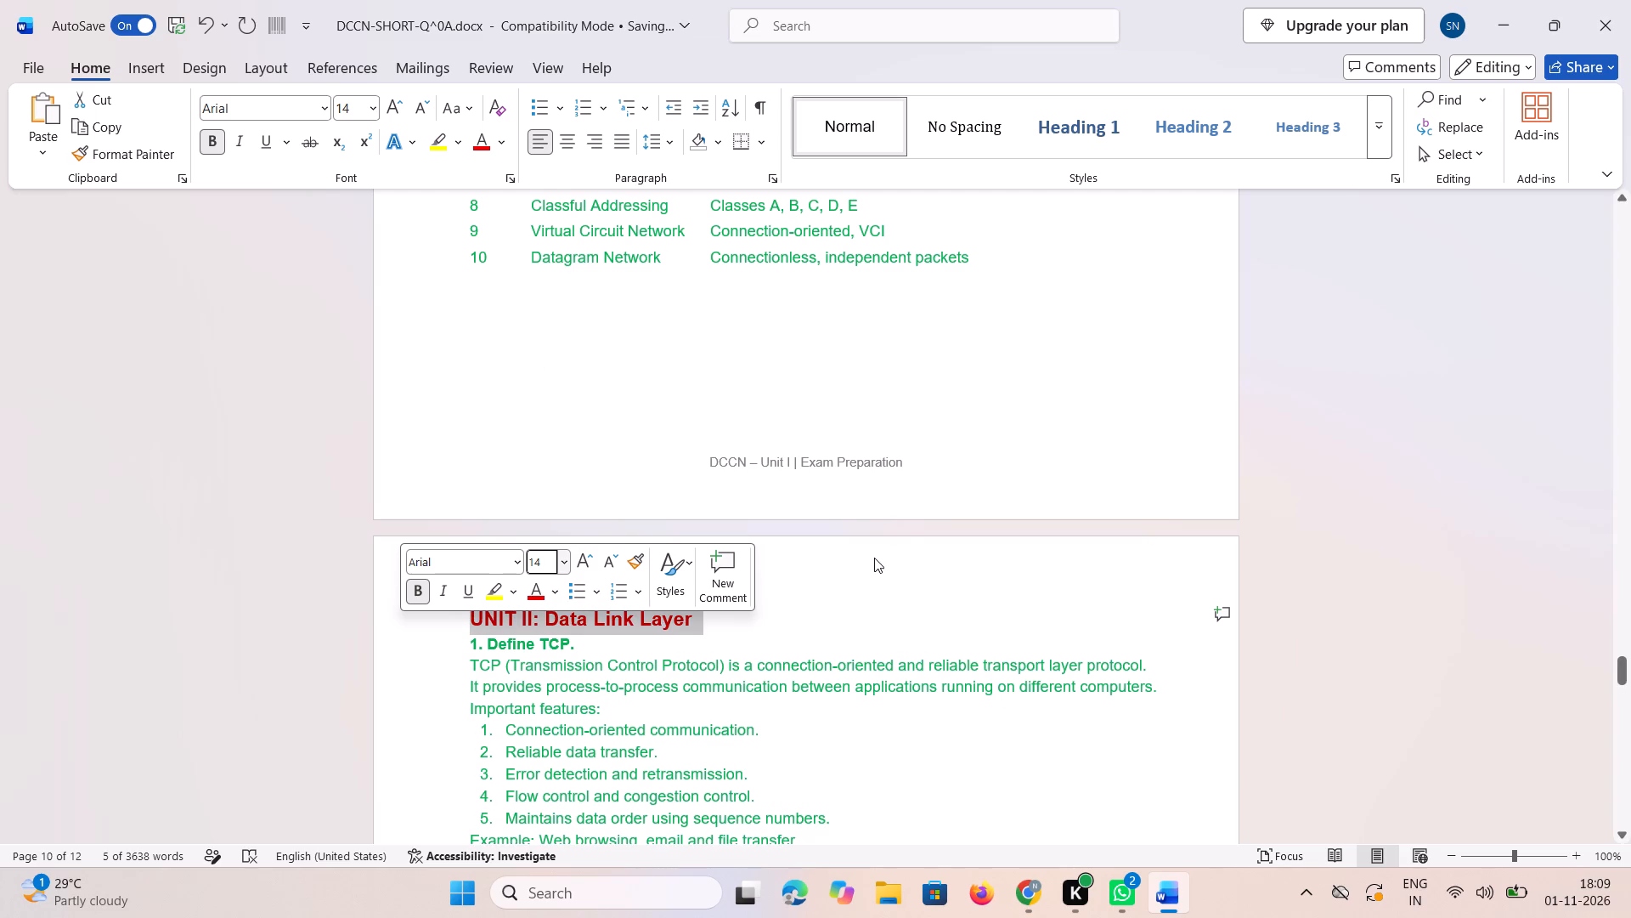
Look through the answers below the "UNIT II: Data Link Layer" heading to check their current formatting.
left_click(874, 558)
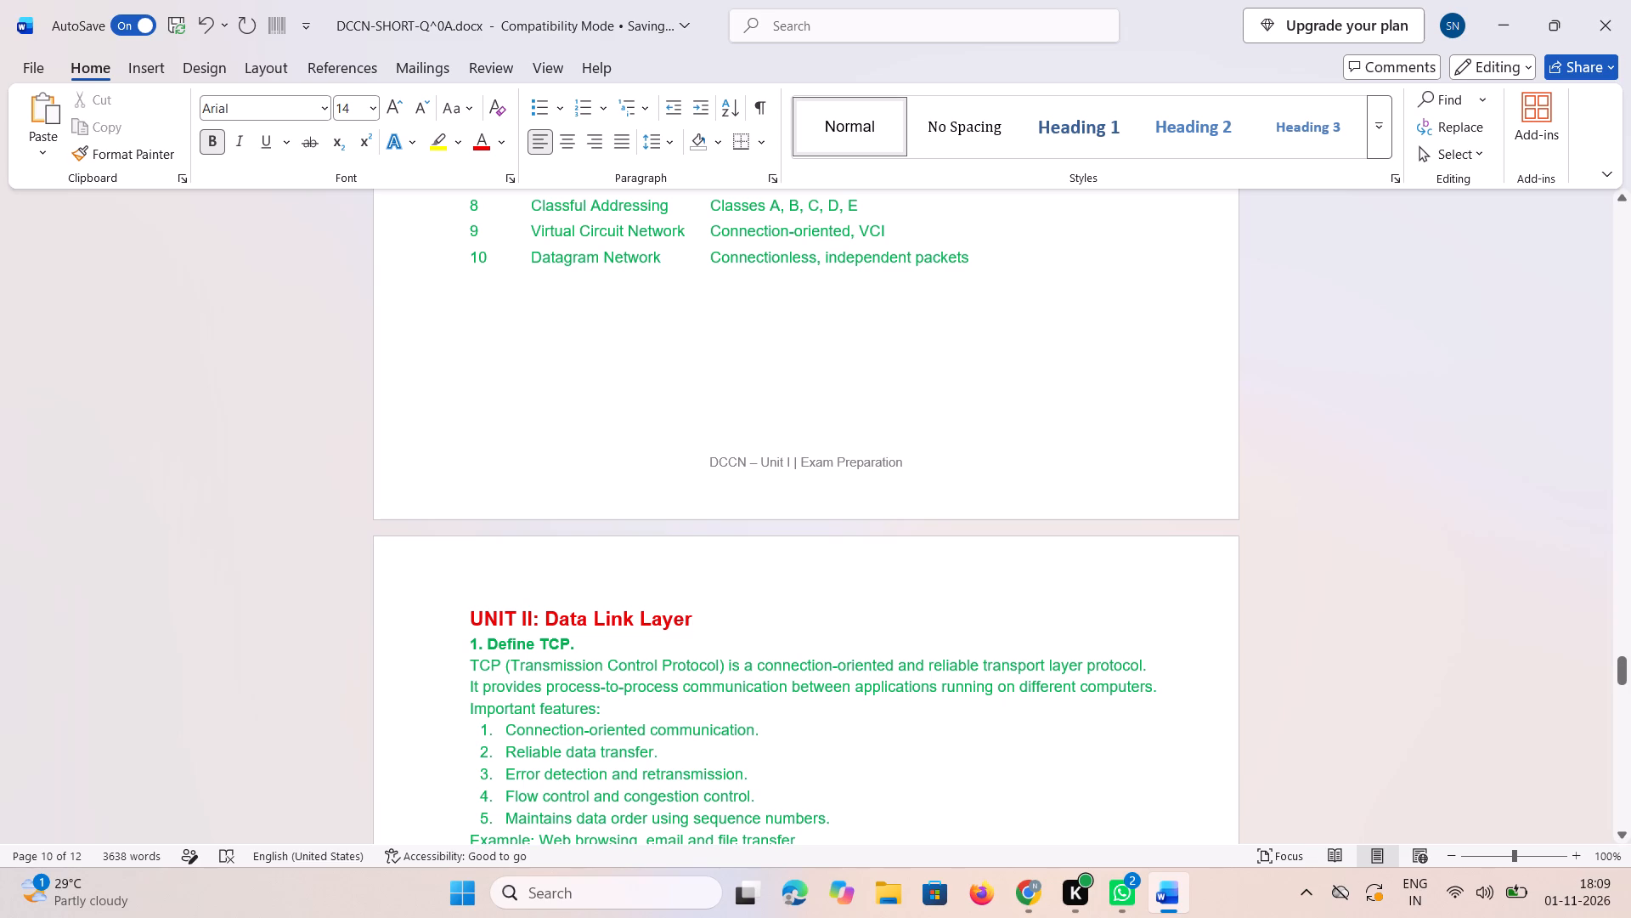
scroll(833, 649, "down", 1)
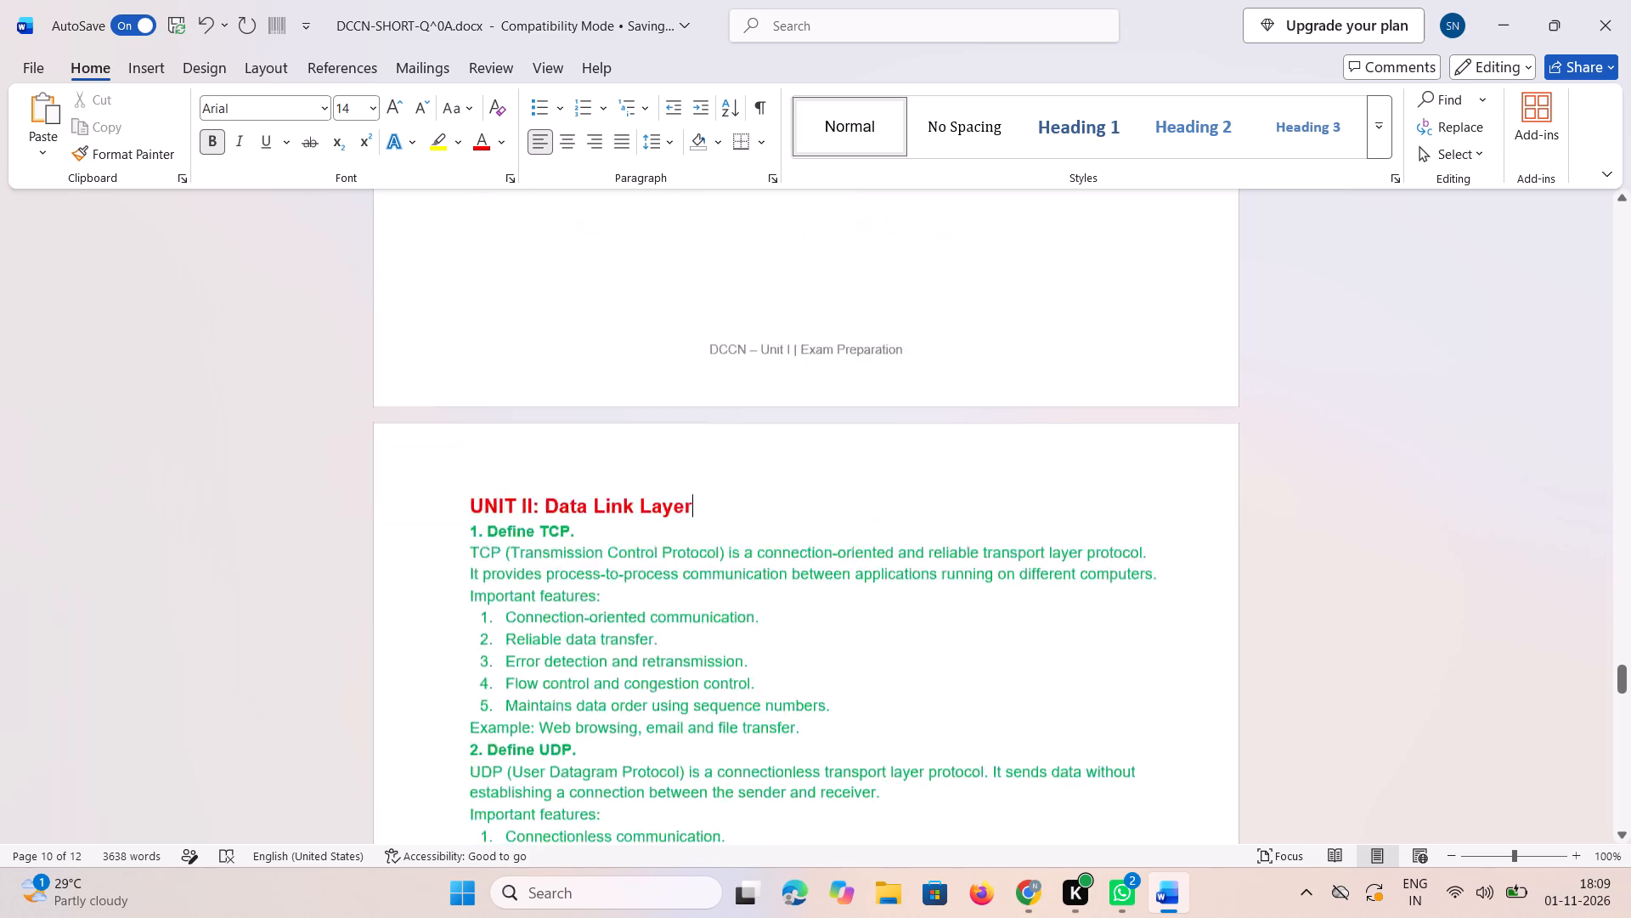
scroll(833, 649, "down", 2)
scroll(833, 649, "up", 1)
scroll(833, 649, "down", 1)
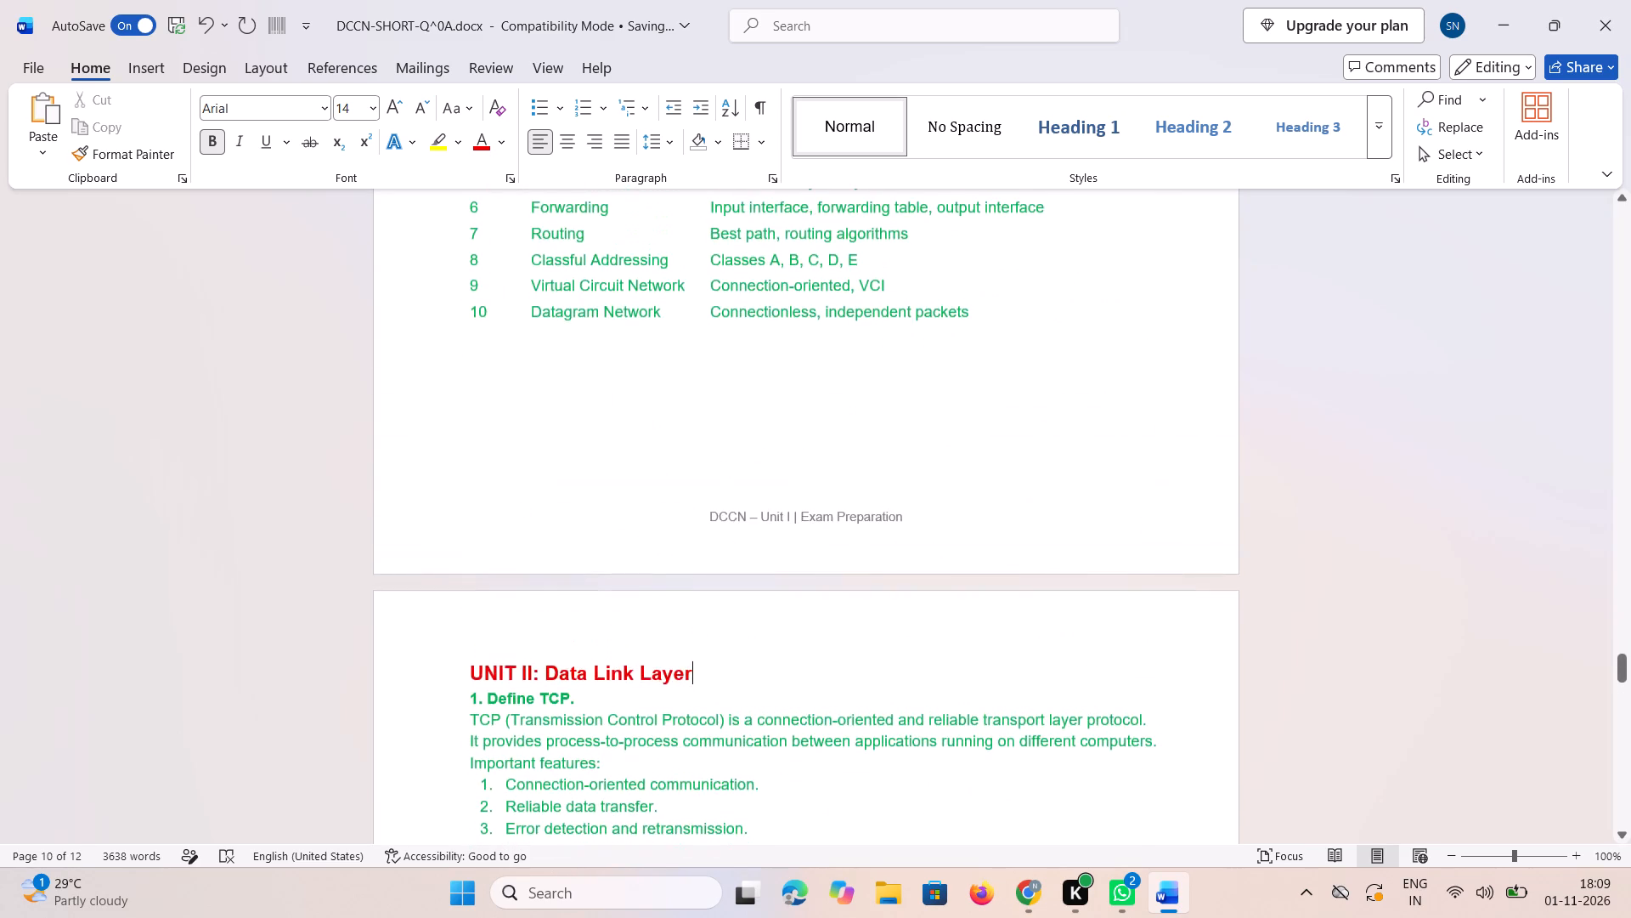
scroll(833, 649, "down", 4)
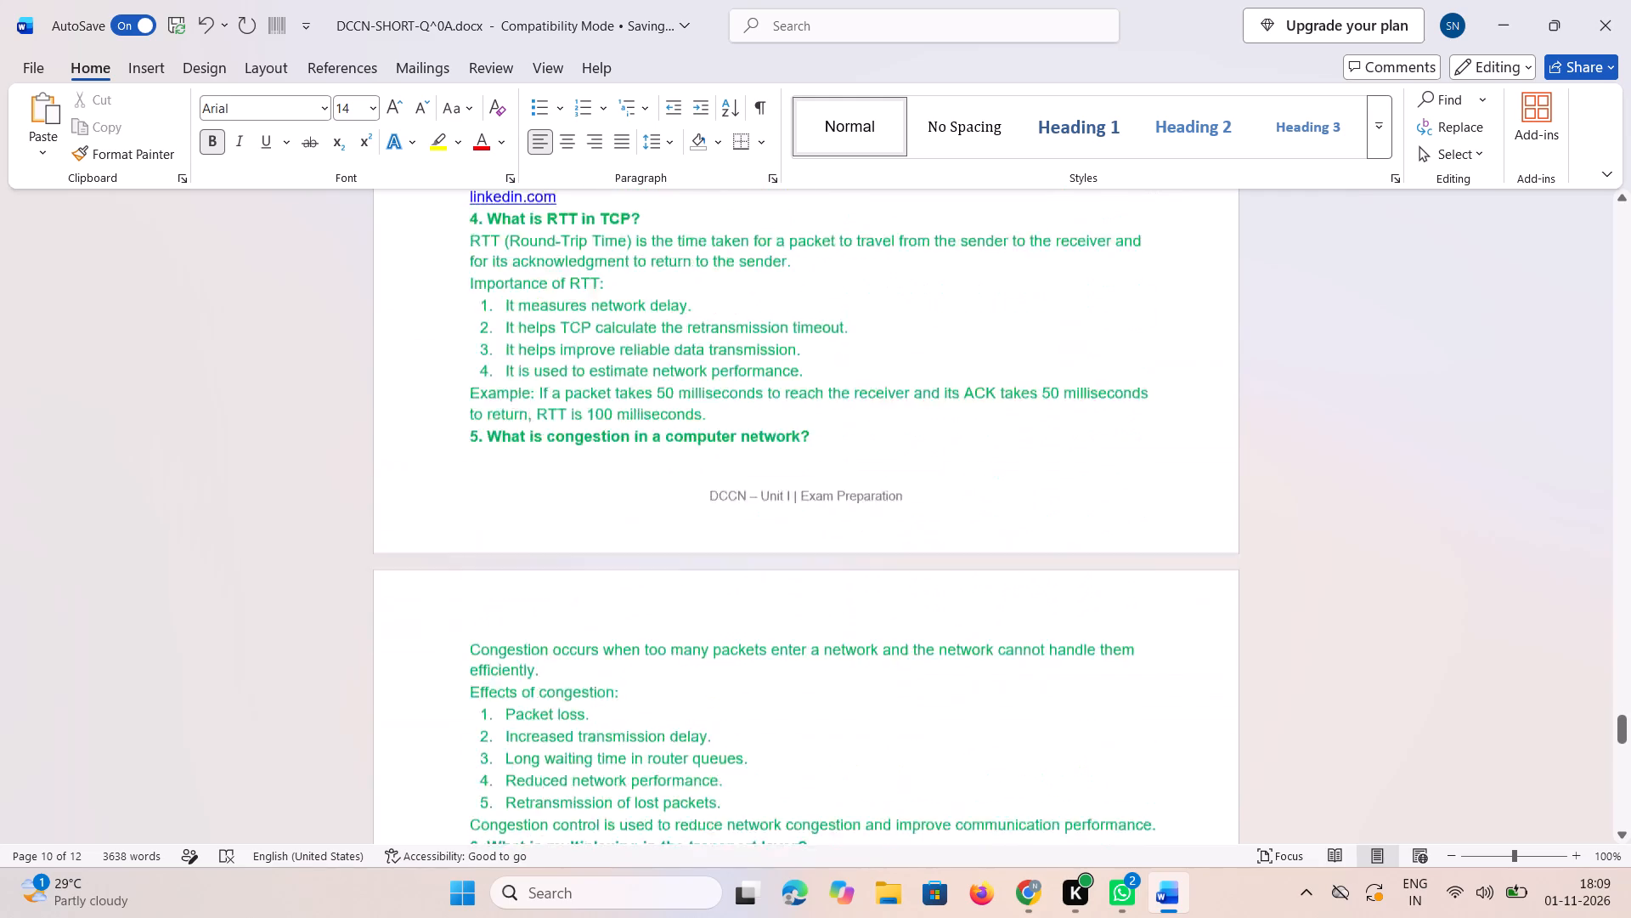
scroll(833, 649, "down", 3)
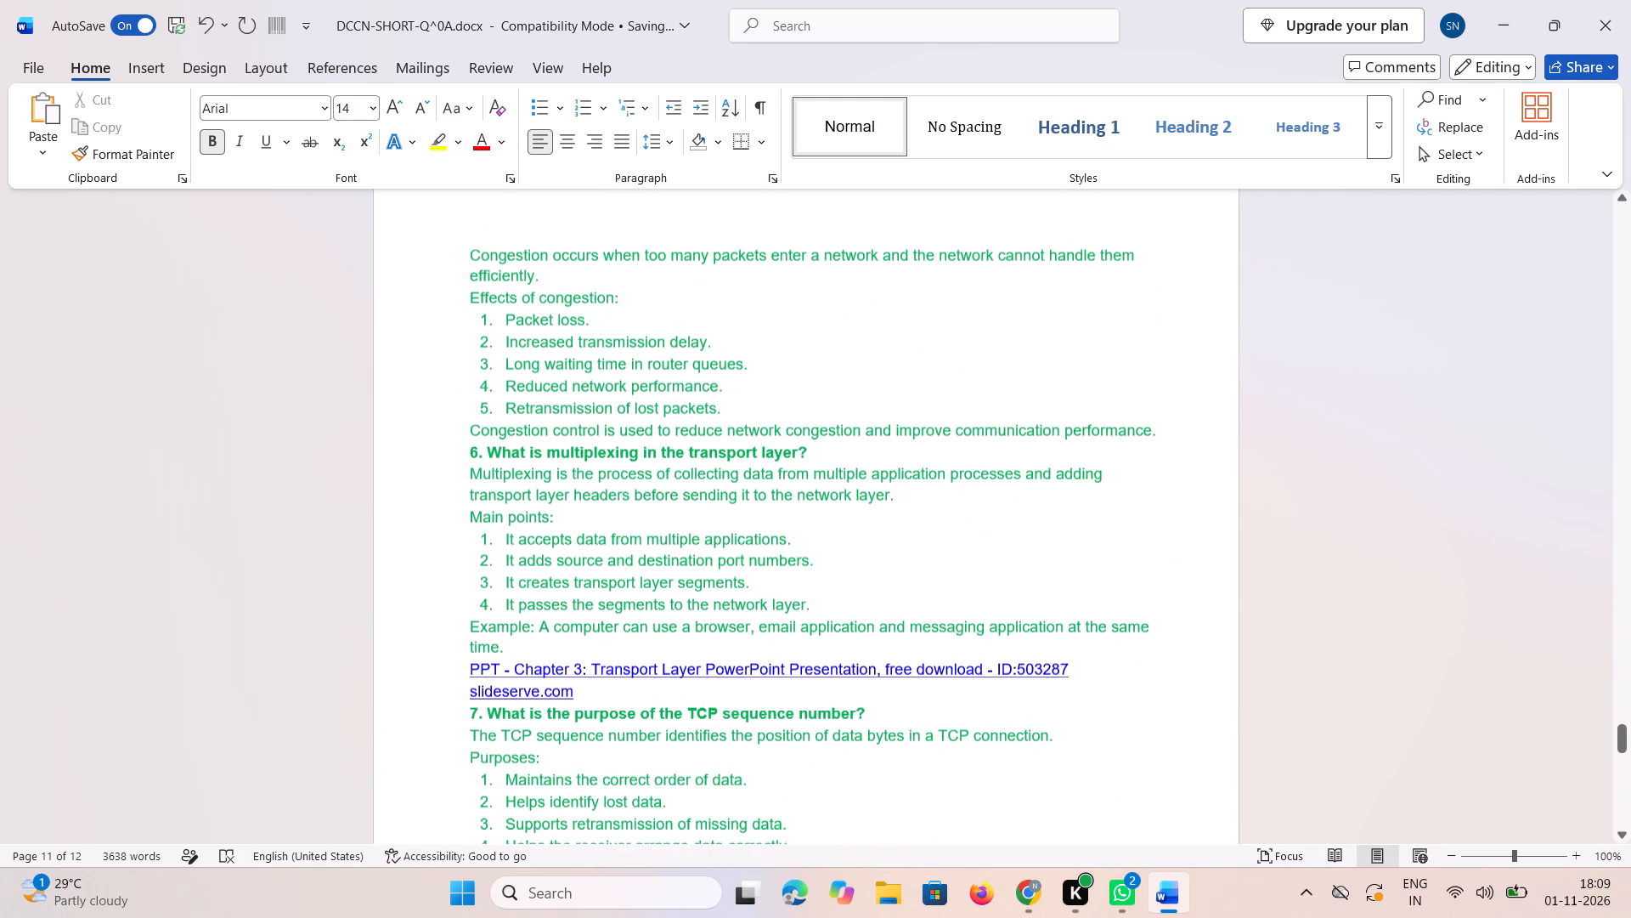
scroll(833, 649, "down", 2)
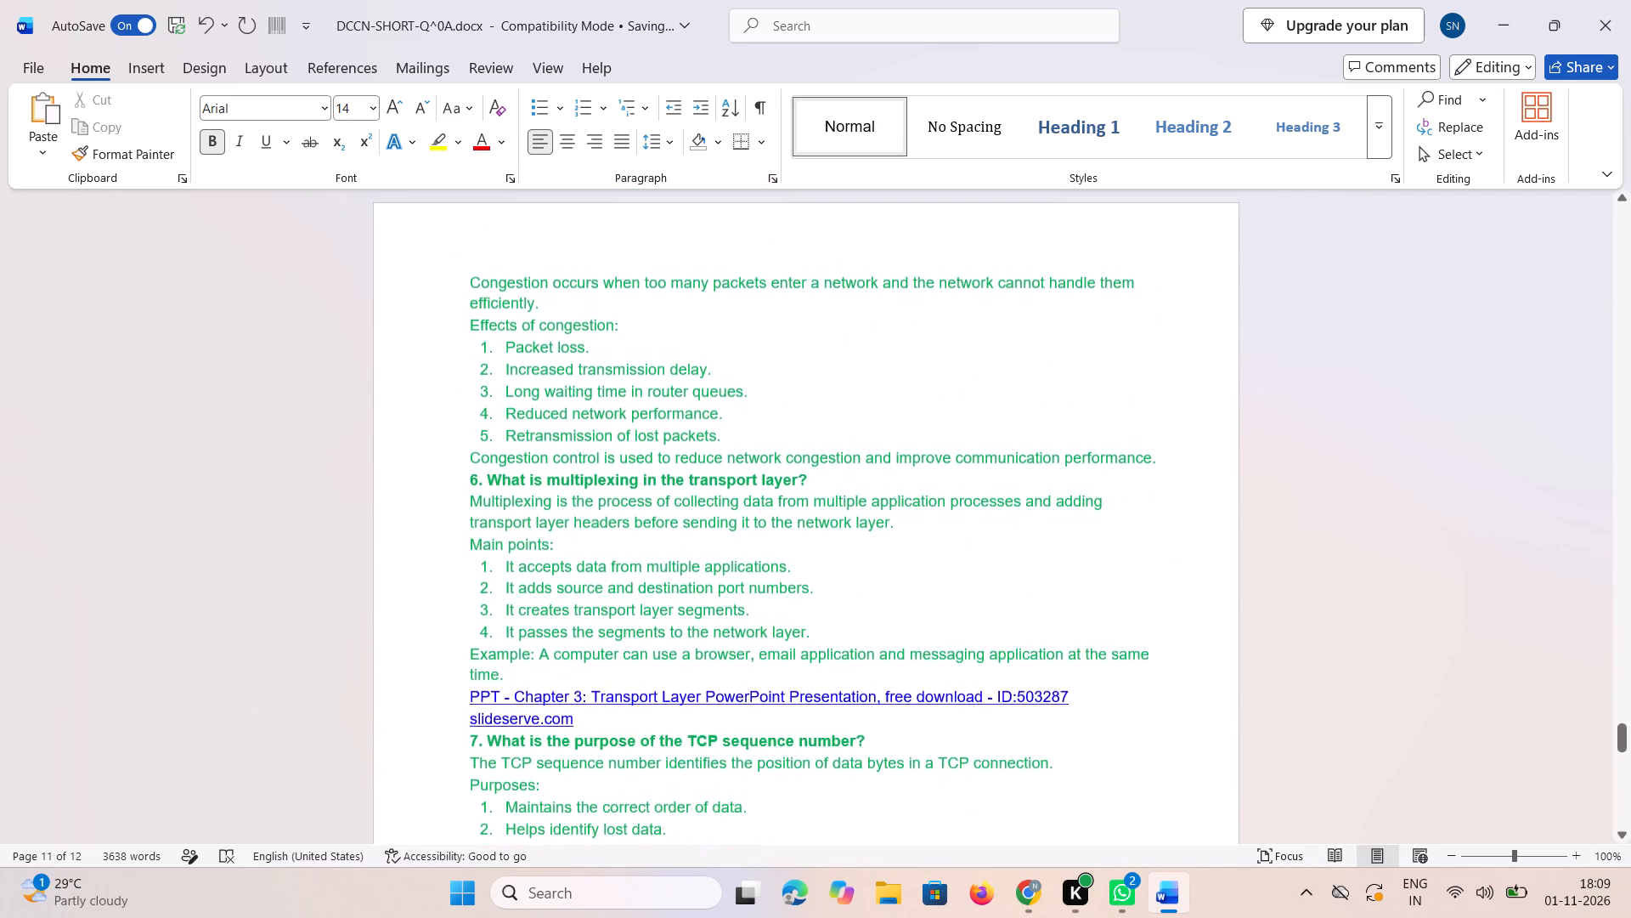
scroll(833, 649, "down", 1)
scroll(833, 649, "up", 1)
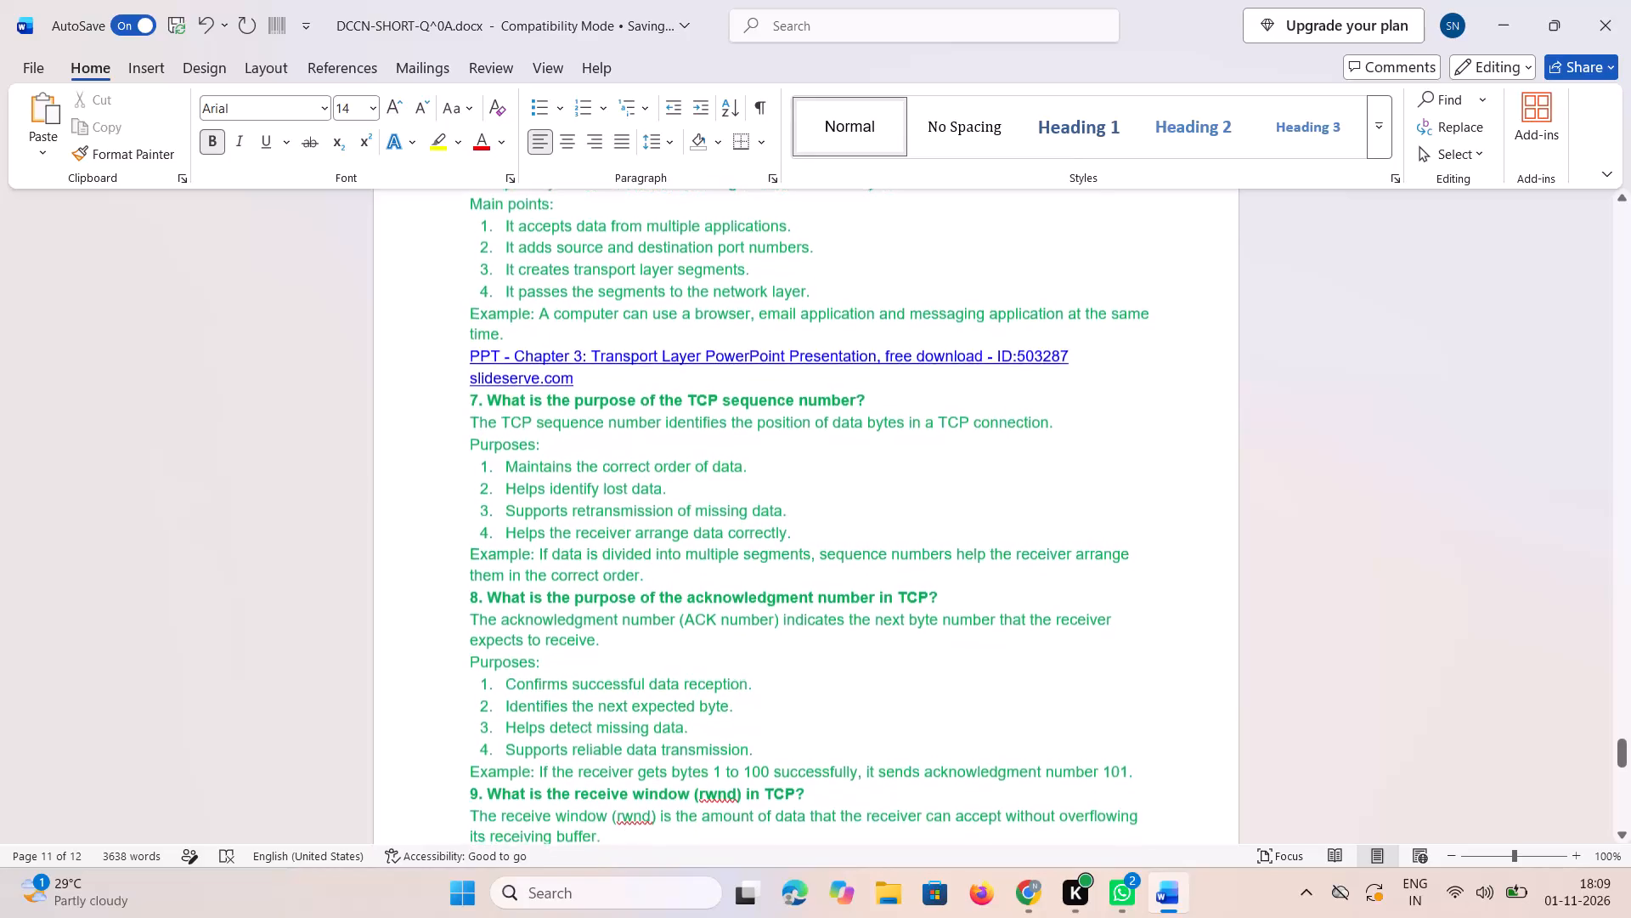
scroll(833, 649, "up", 4)
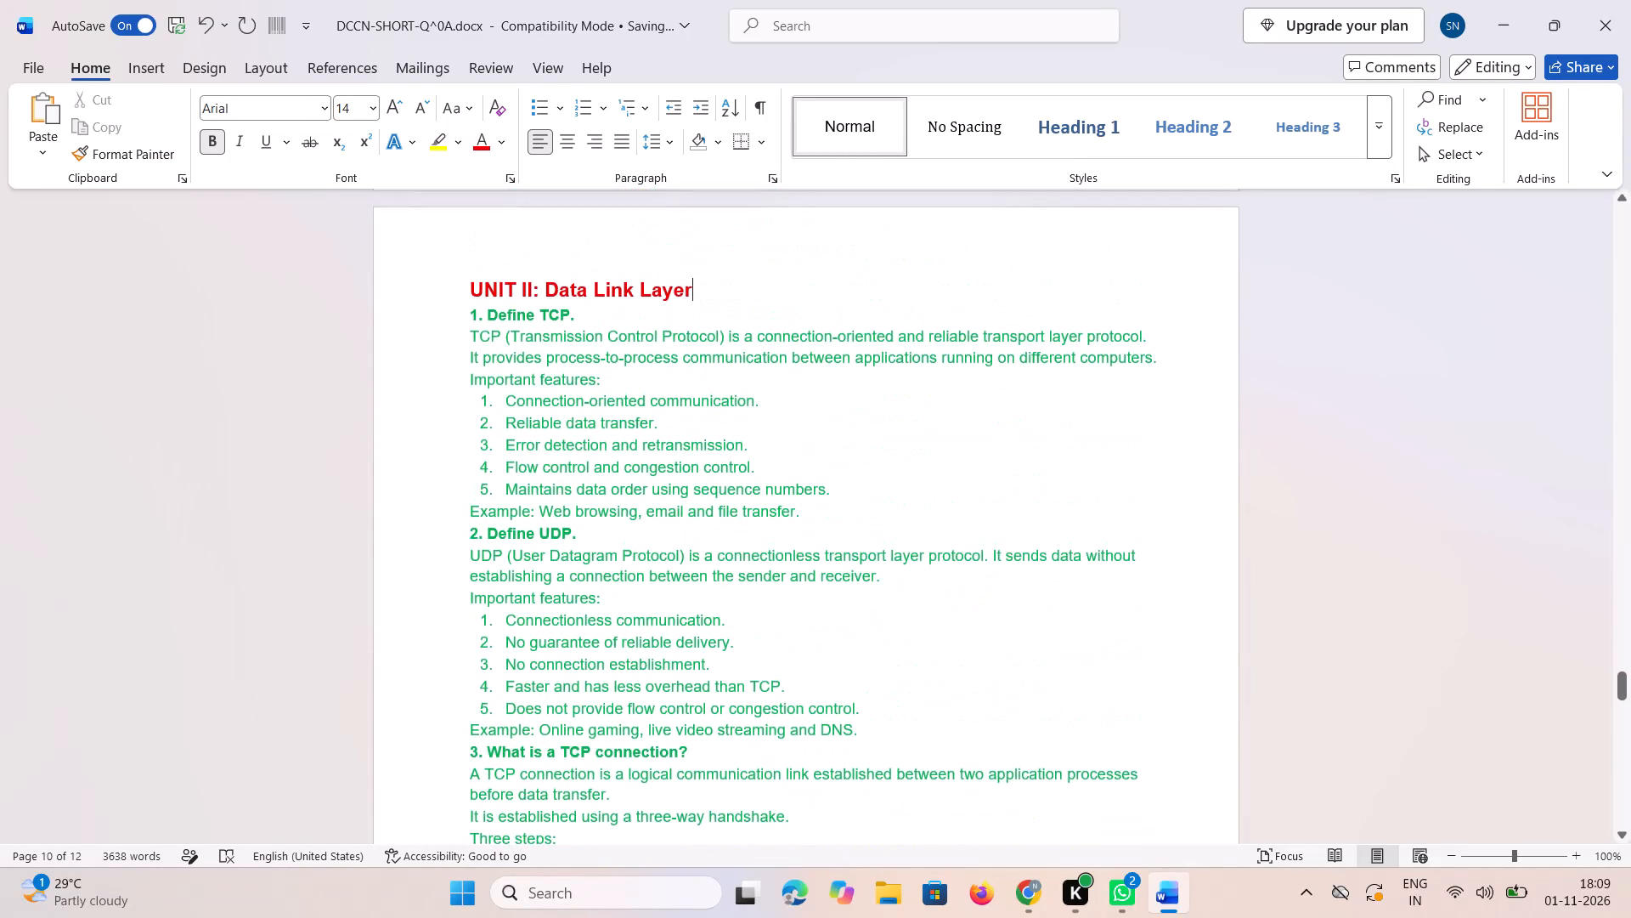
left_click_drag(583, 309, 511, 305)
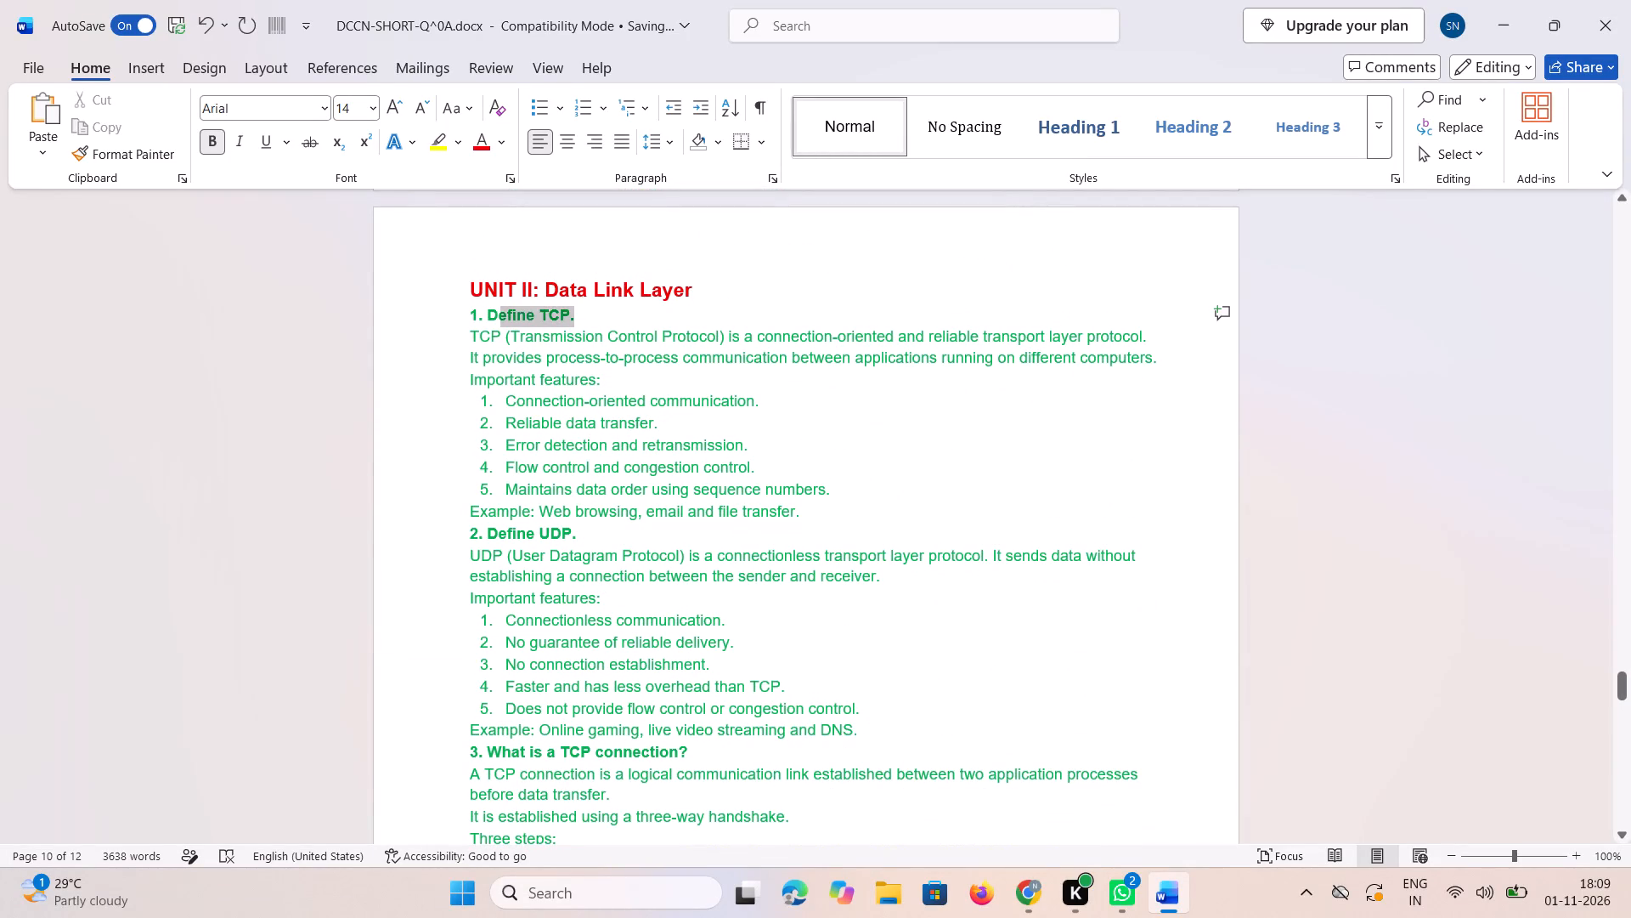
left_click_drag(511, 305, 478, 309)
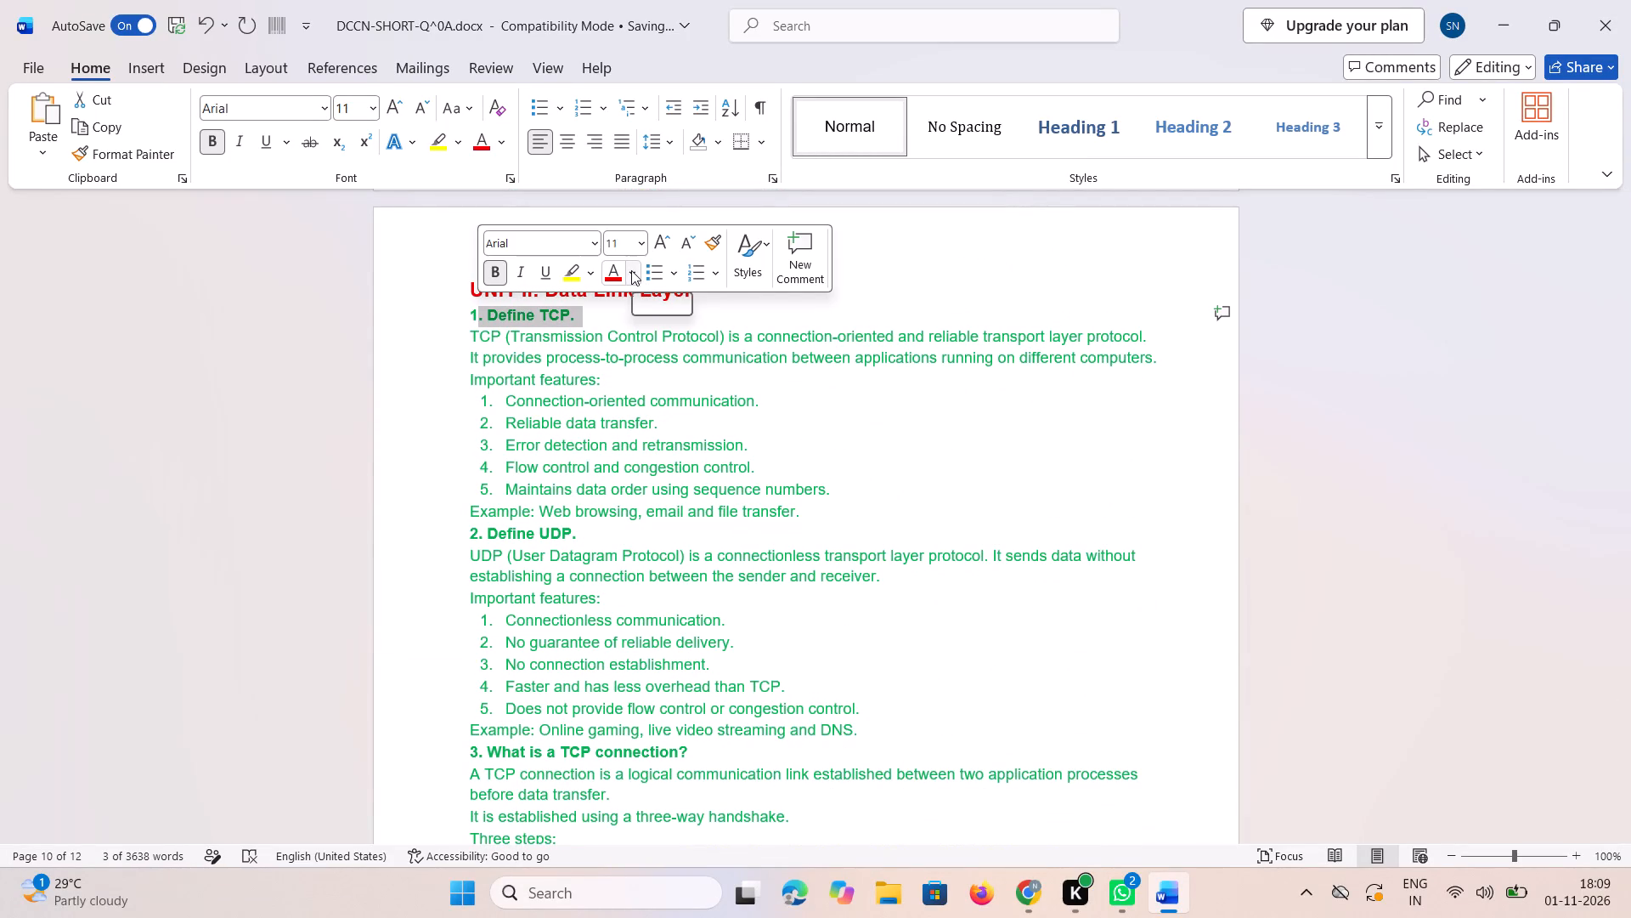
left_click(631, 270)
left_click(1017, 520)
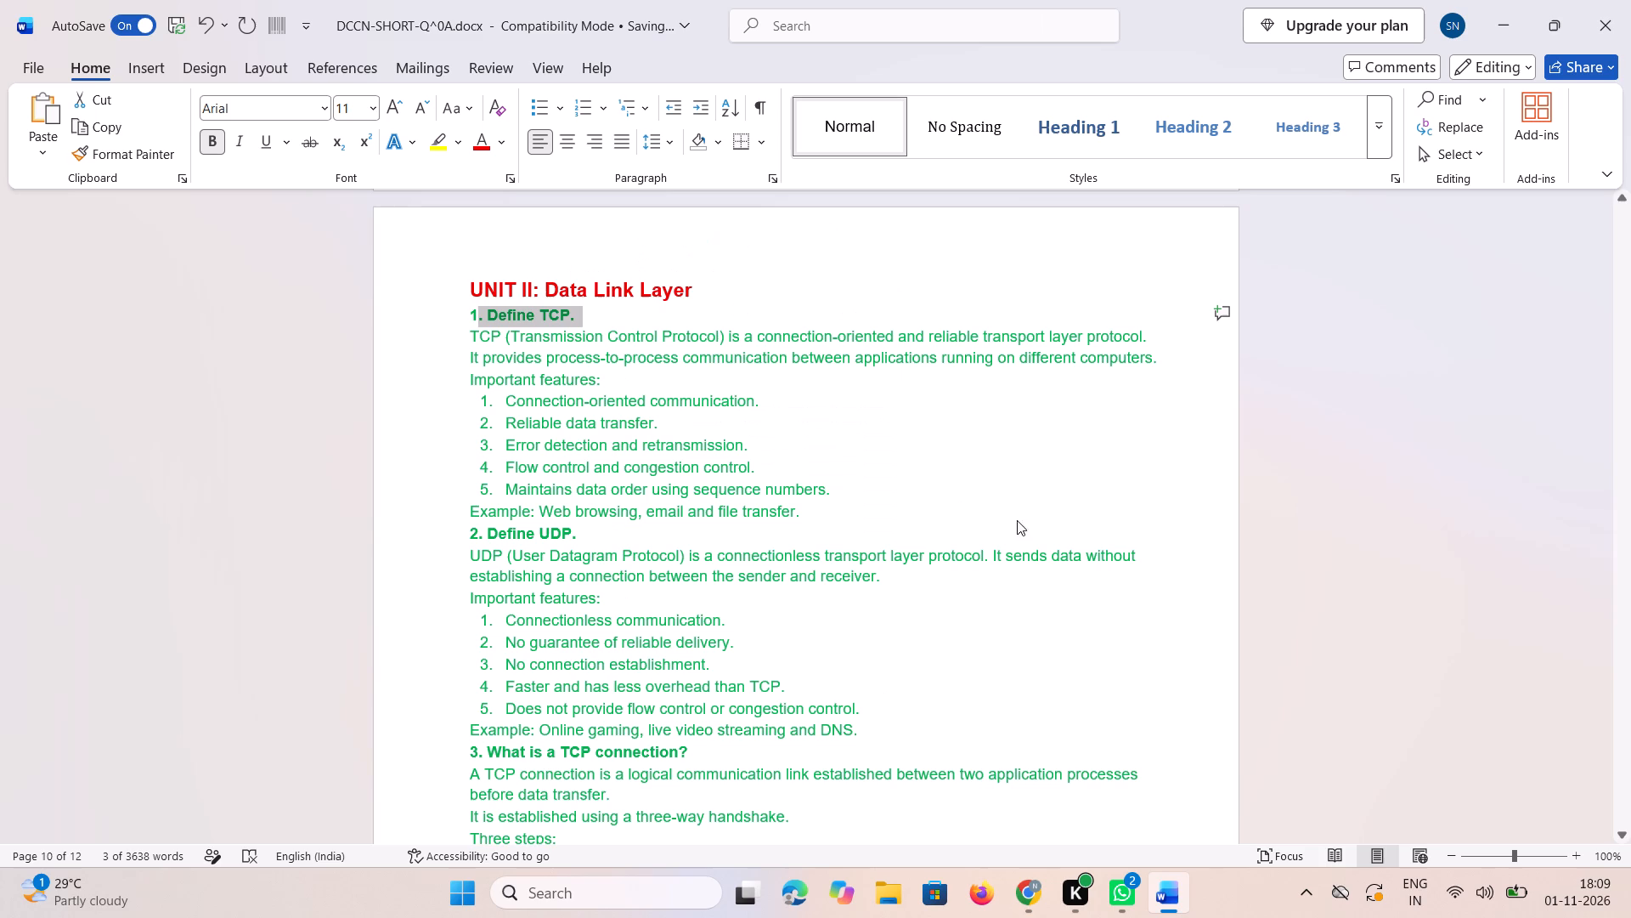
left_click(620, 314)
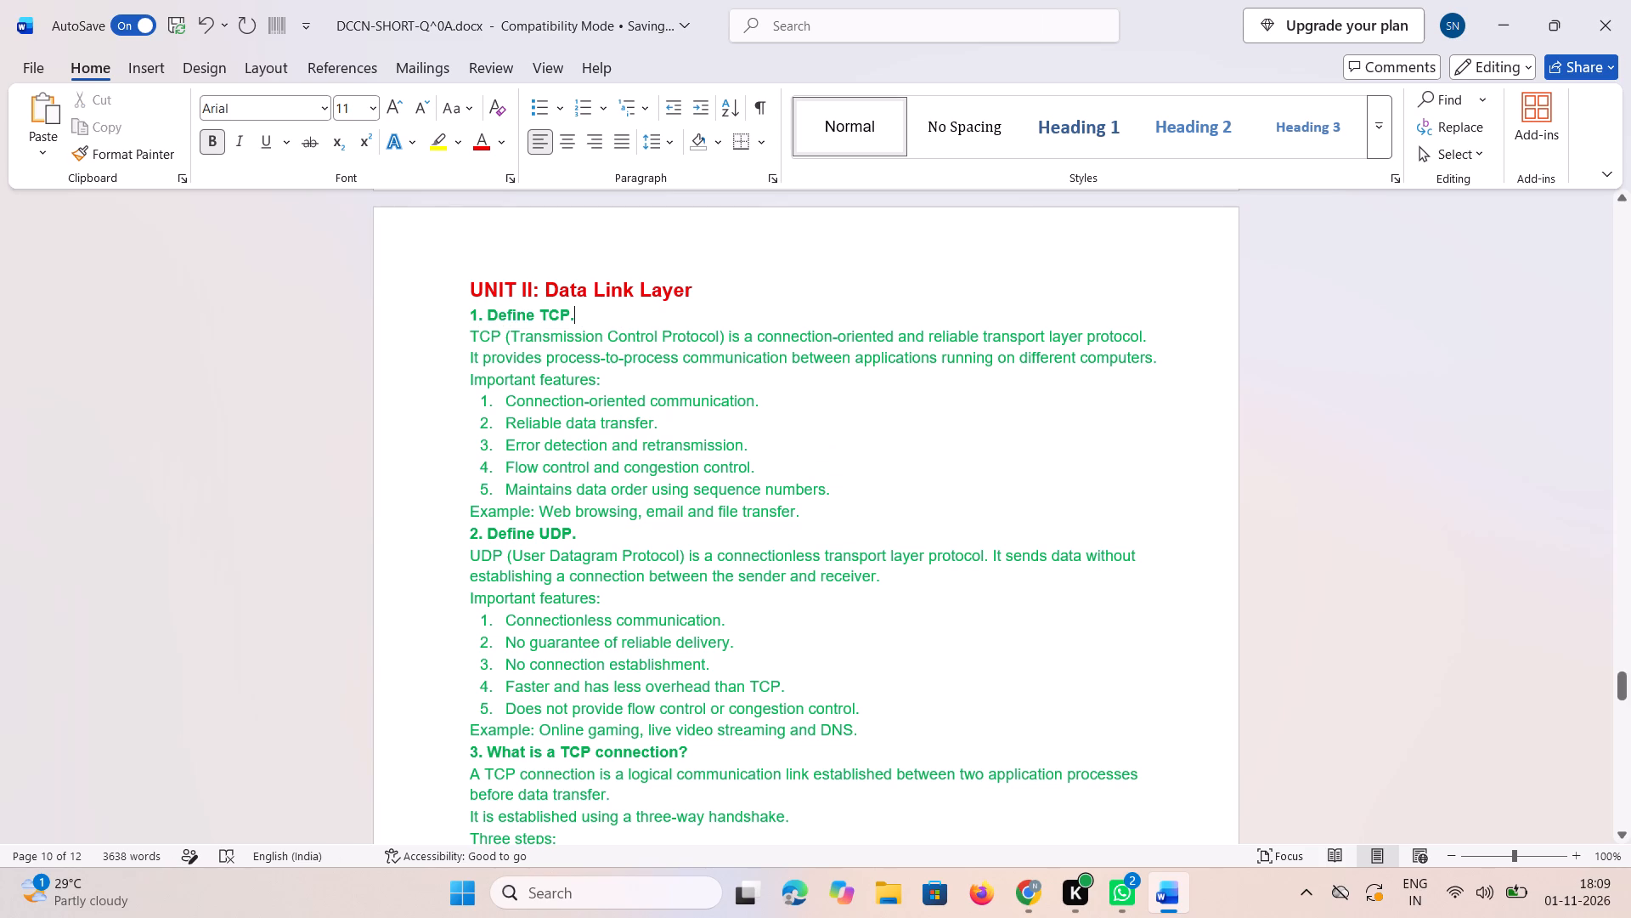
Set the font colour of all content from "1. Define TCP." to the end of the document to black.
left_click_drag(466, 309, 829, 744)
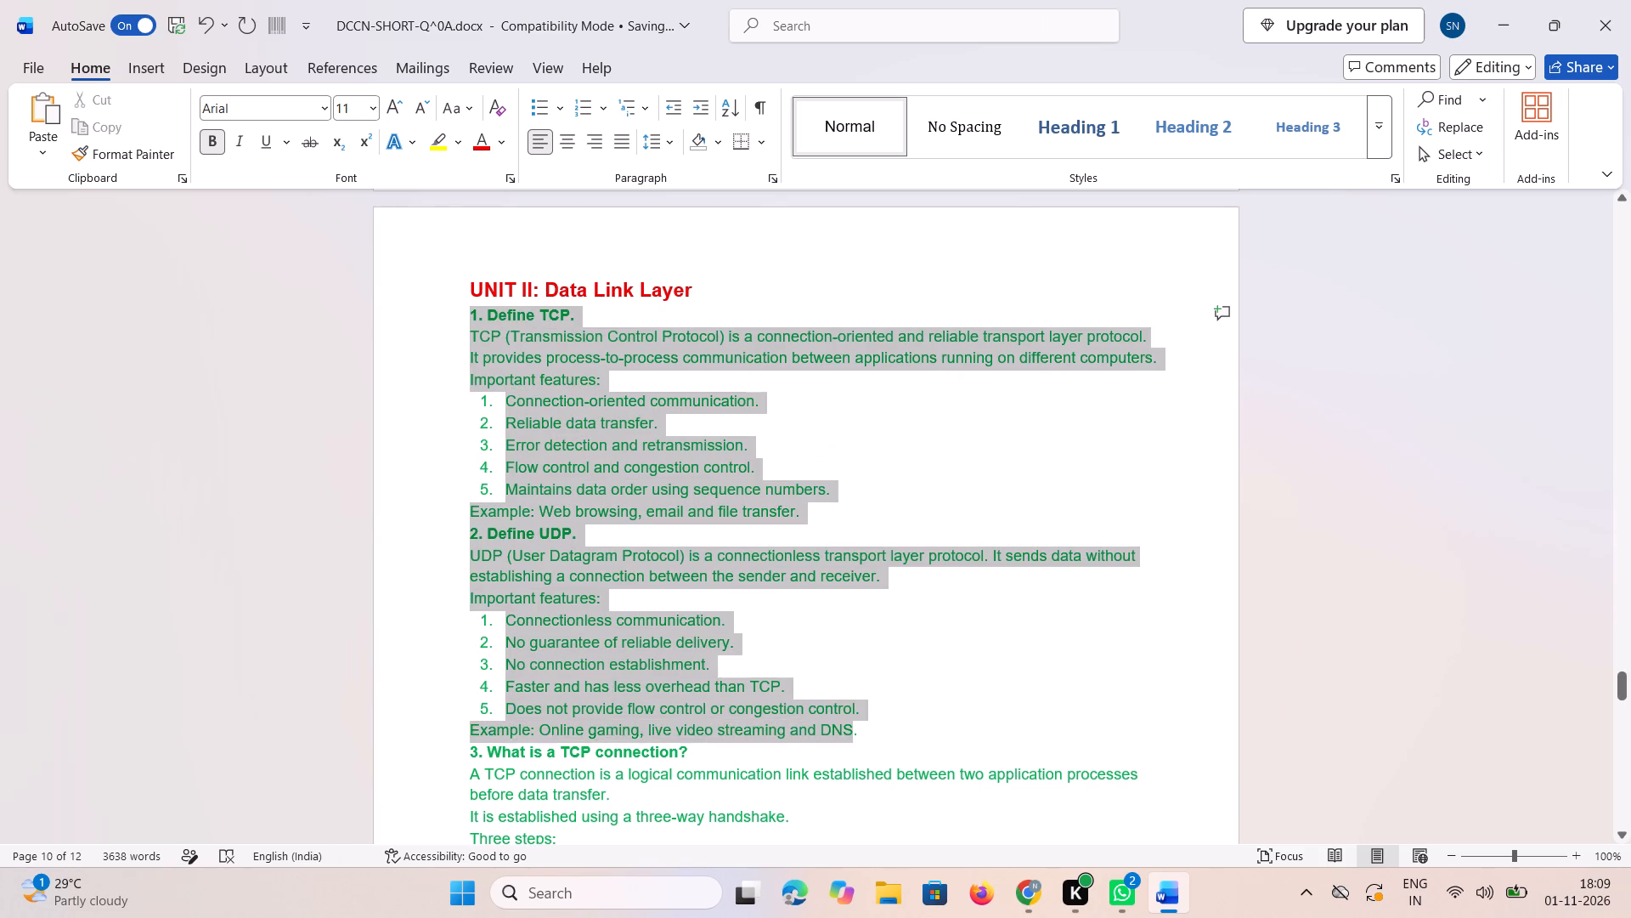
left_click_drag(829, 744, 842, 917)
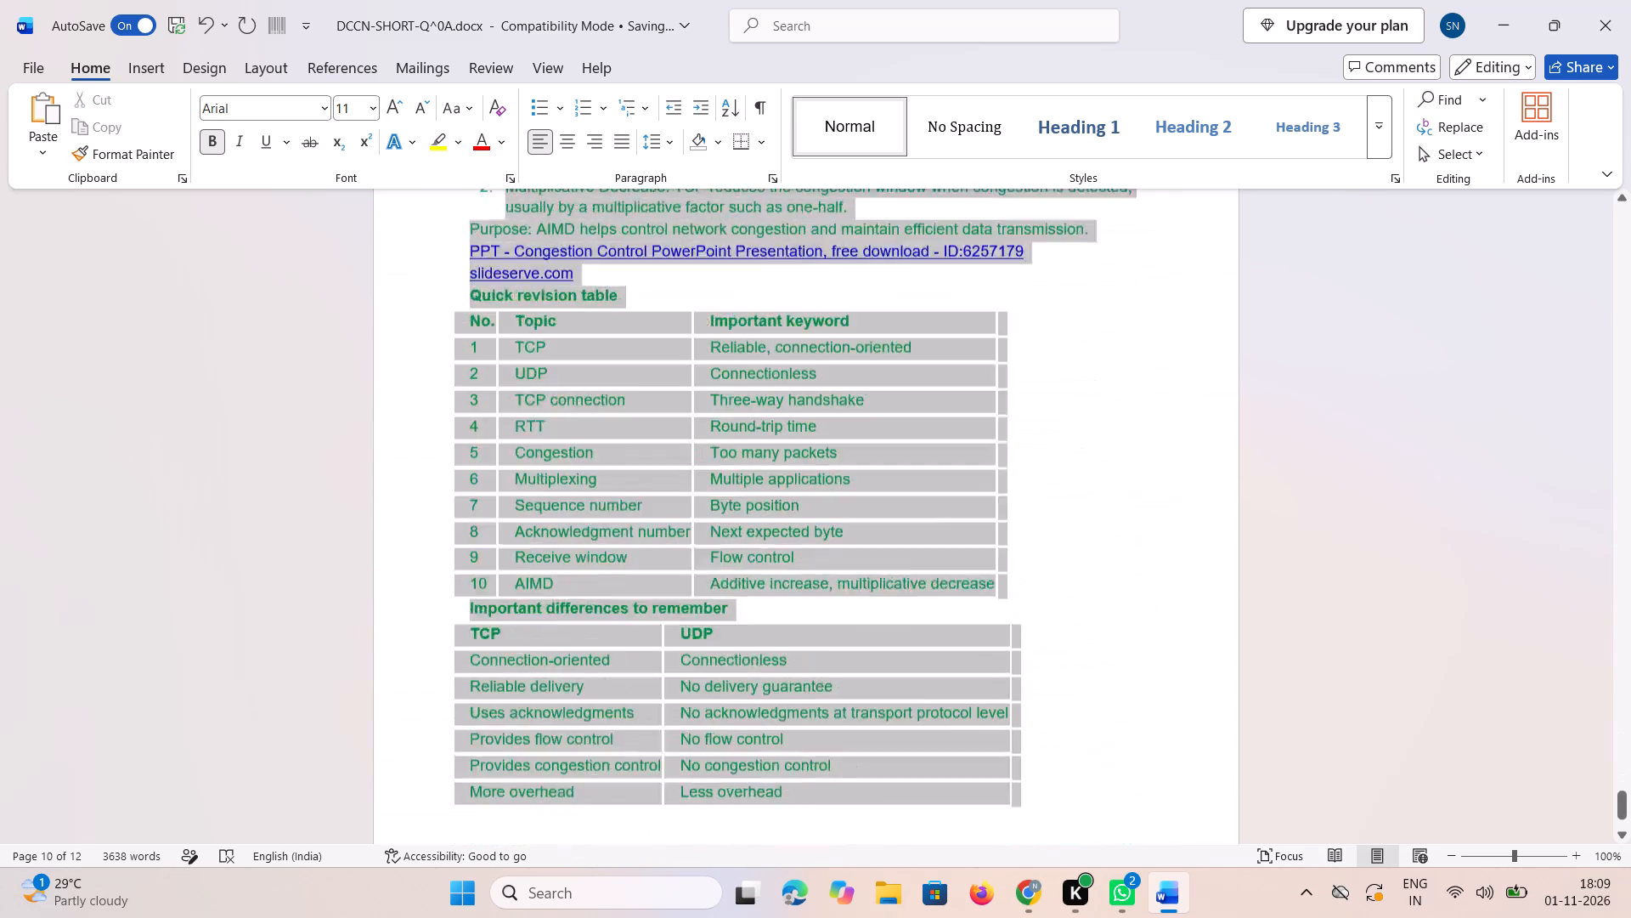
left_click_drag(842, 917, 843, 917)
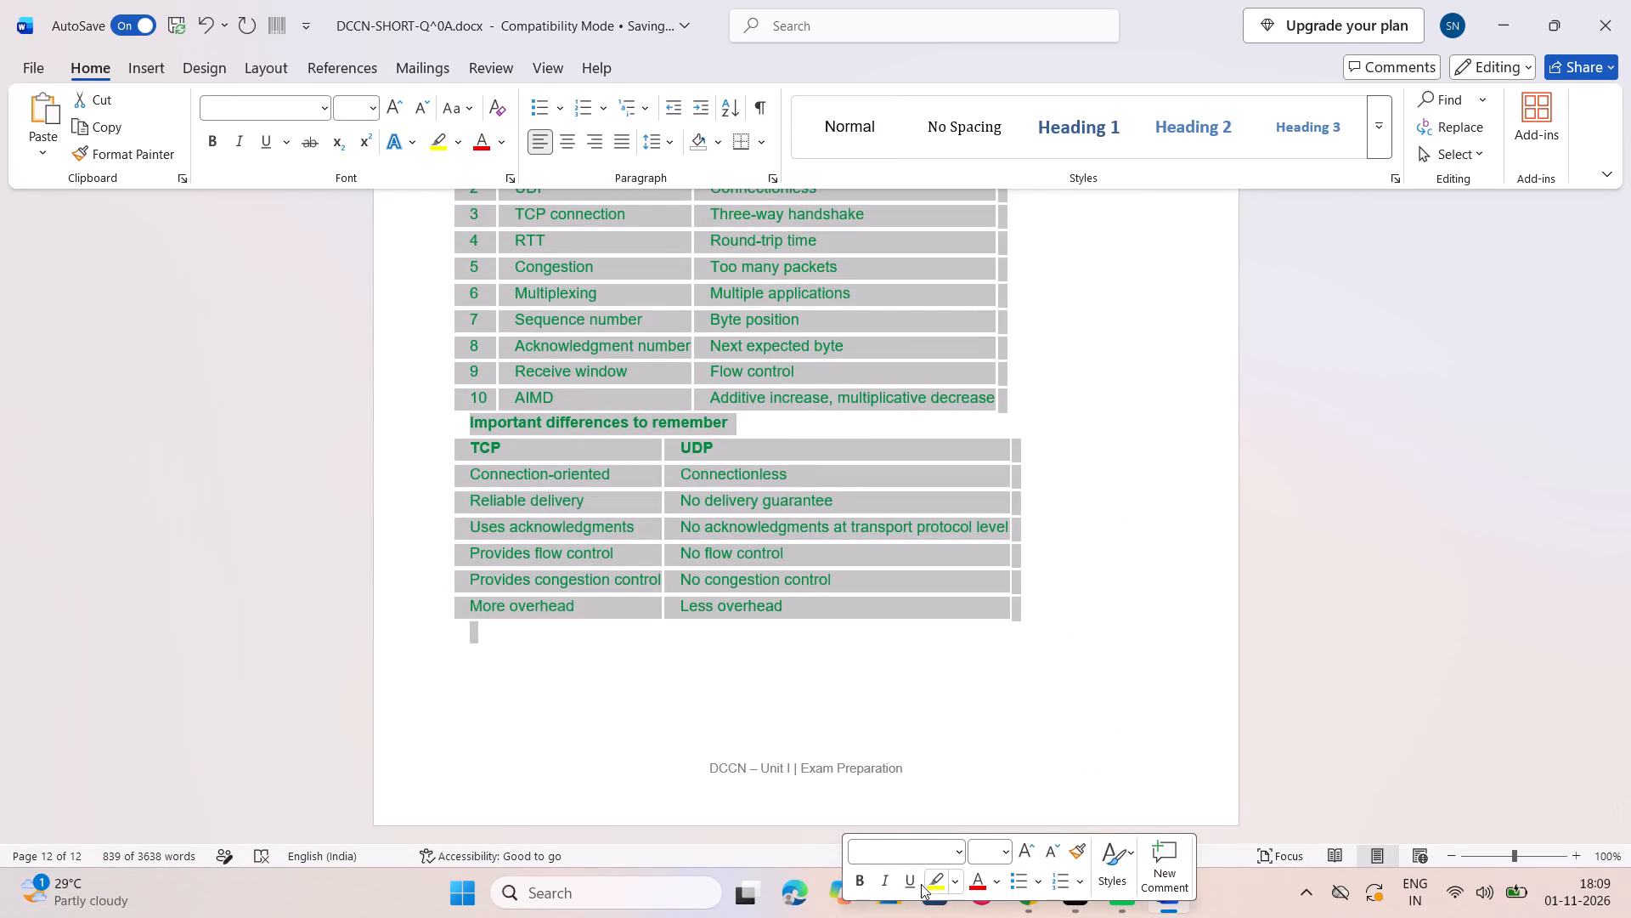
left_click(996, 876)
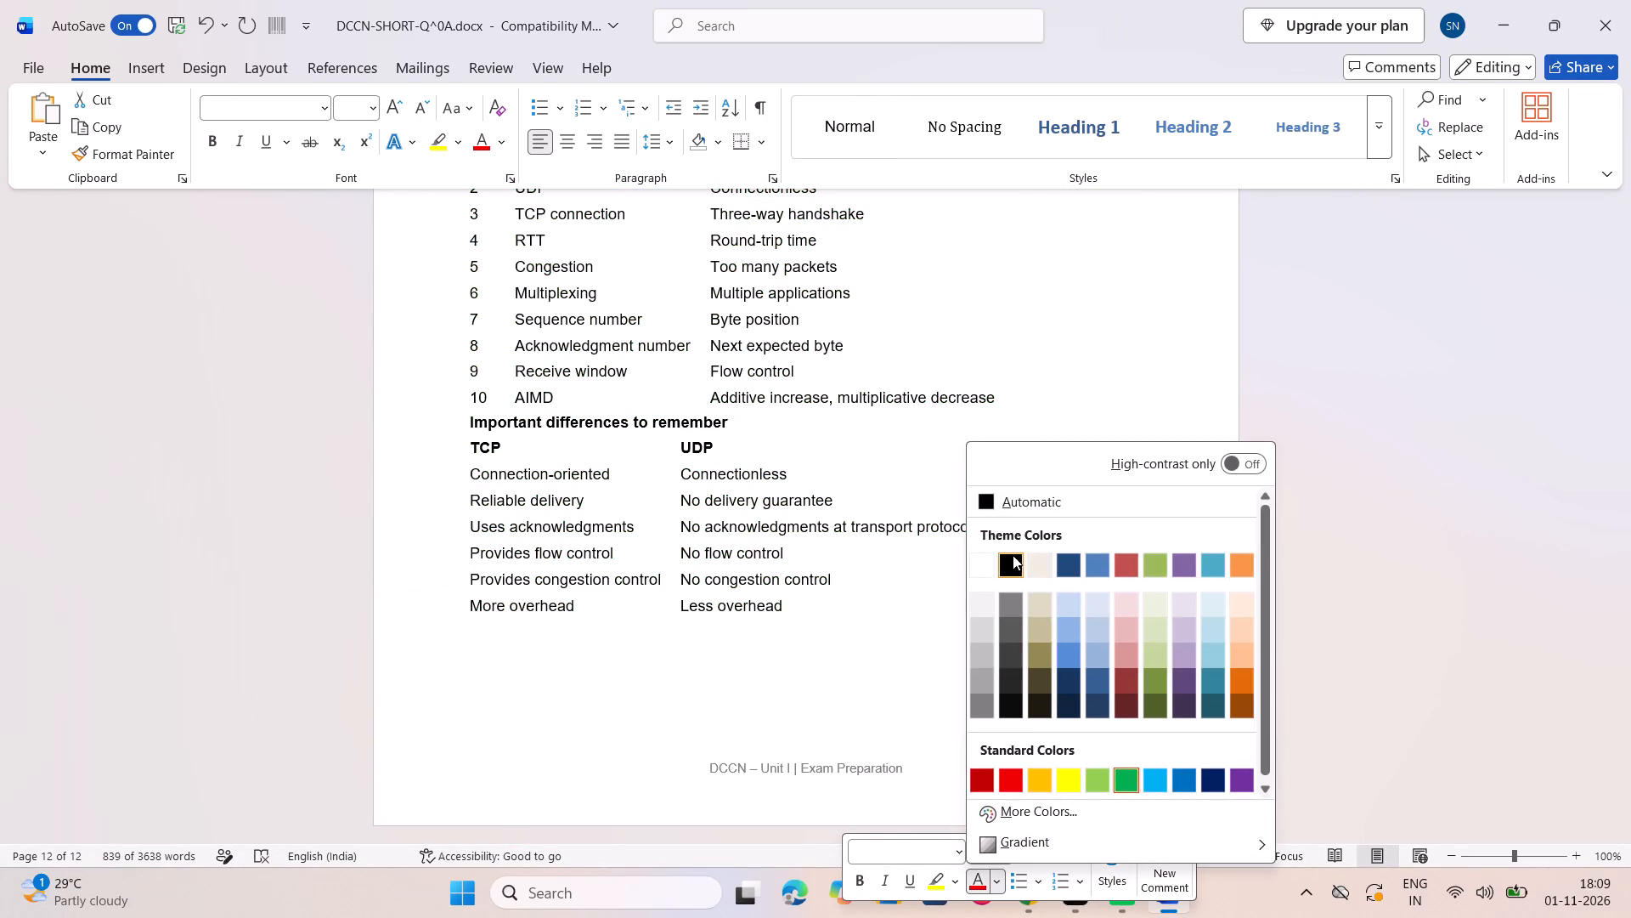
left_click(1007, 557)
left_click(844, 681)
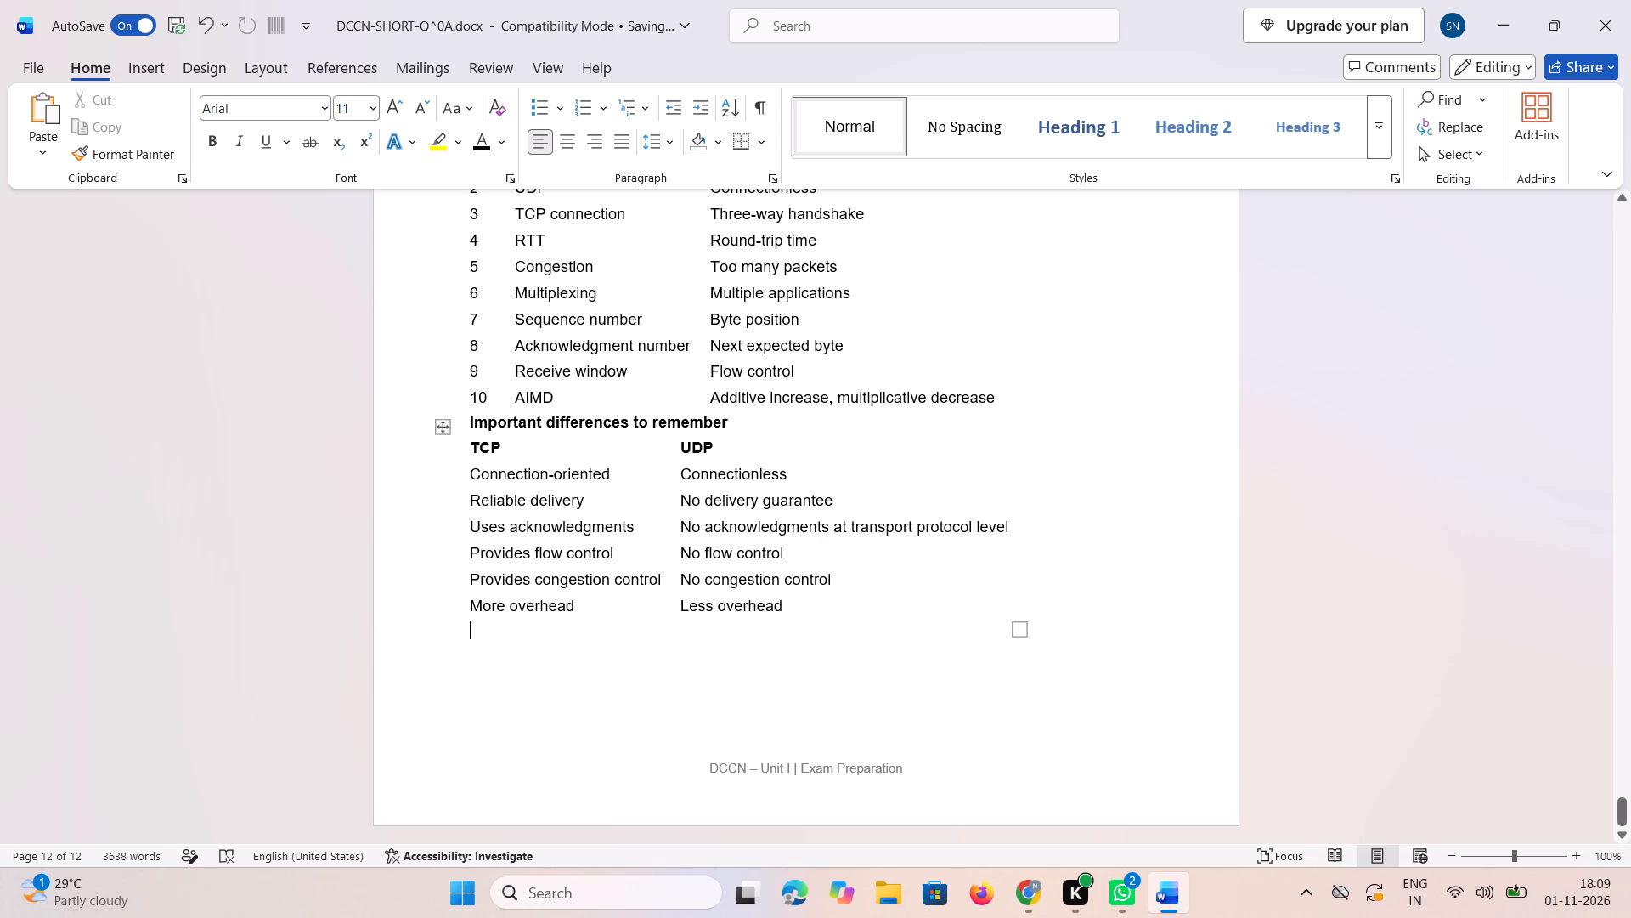
Set the font colour of everything from "1. Define TCP." through the TCP/UDP comparison table to Automatic.
left_click_drag(797, 606, 521, 358)
left_click_drag(521, 358, 416, 96)
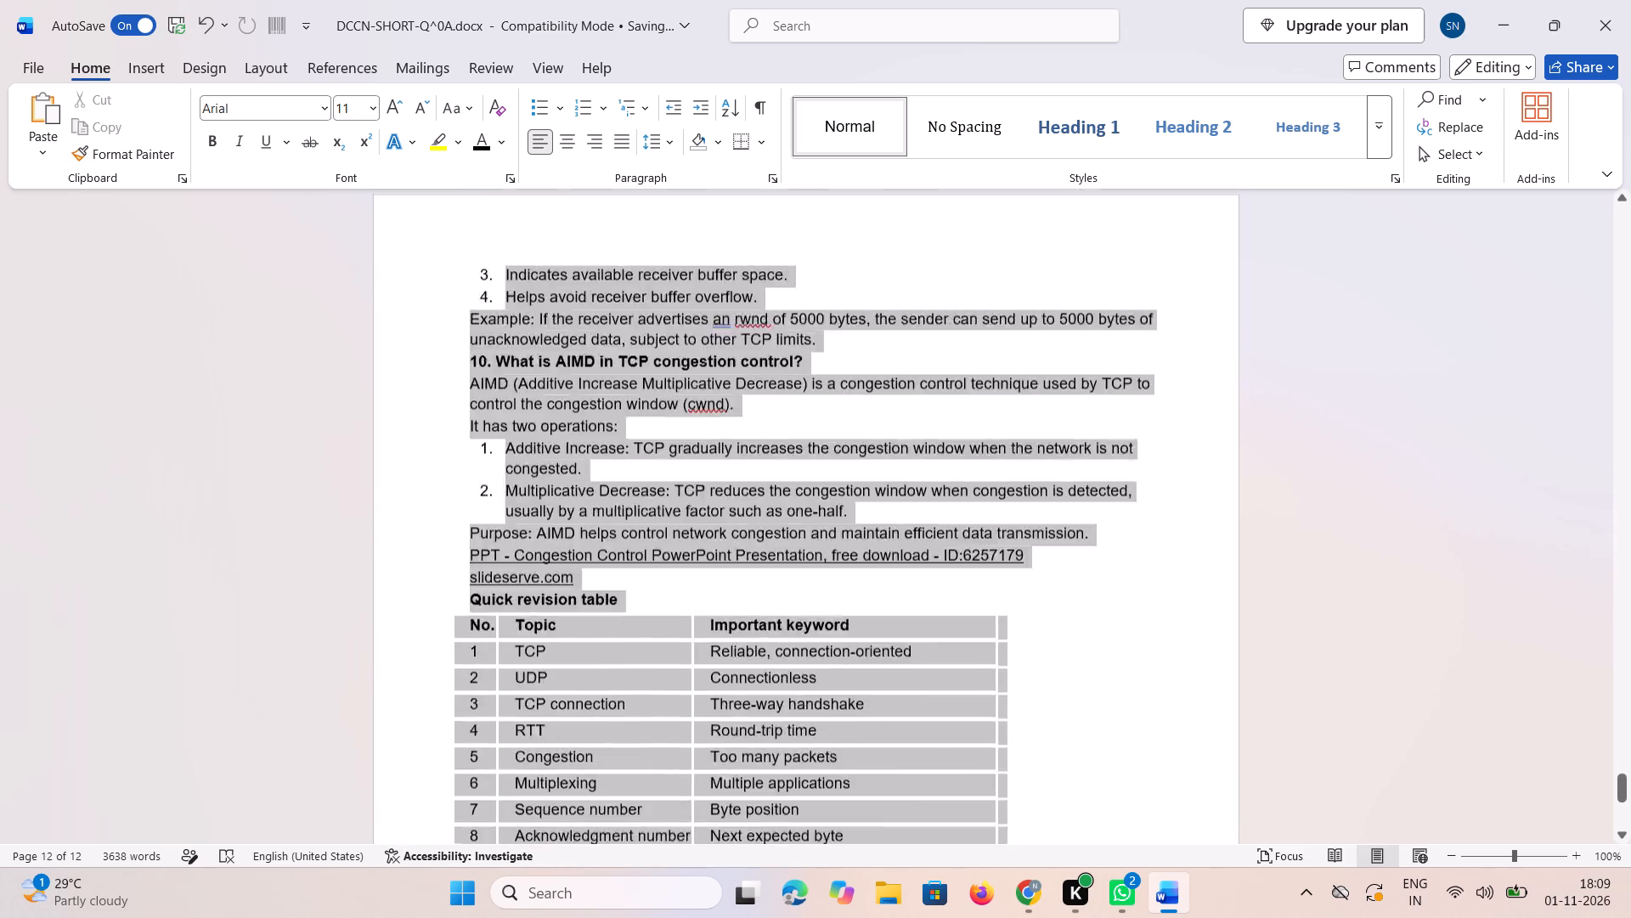
left_click_drag(416, 96, 447, 717)
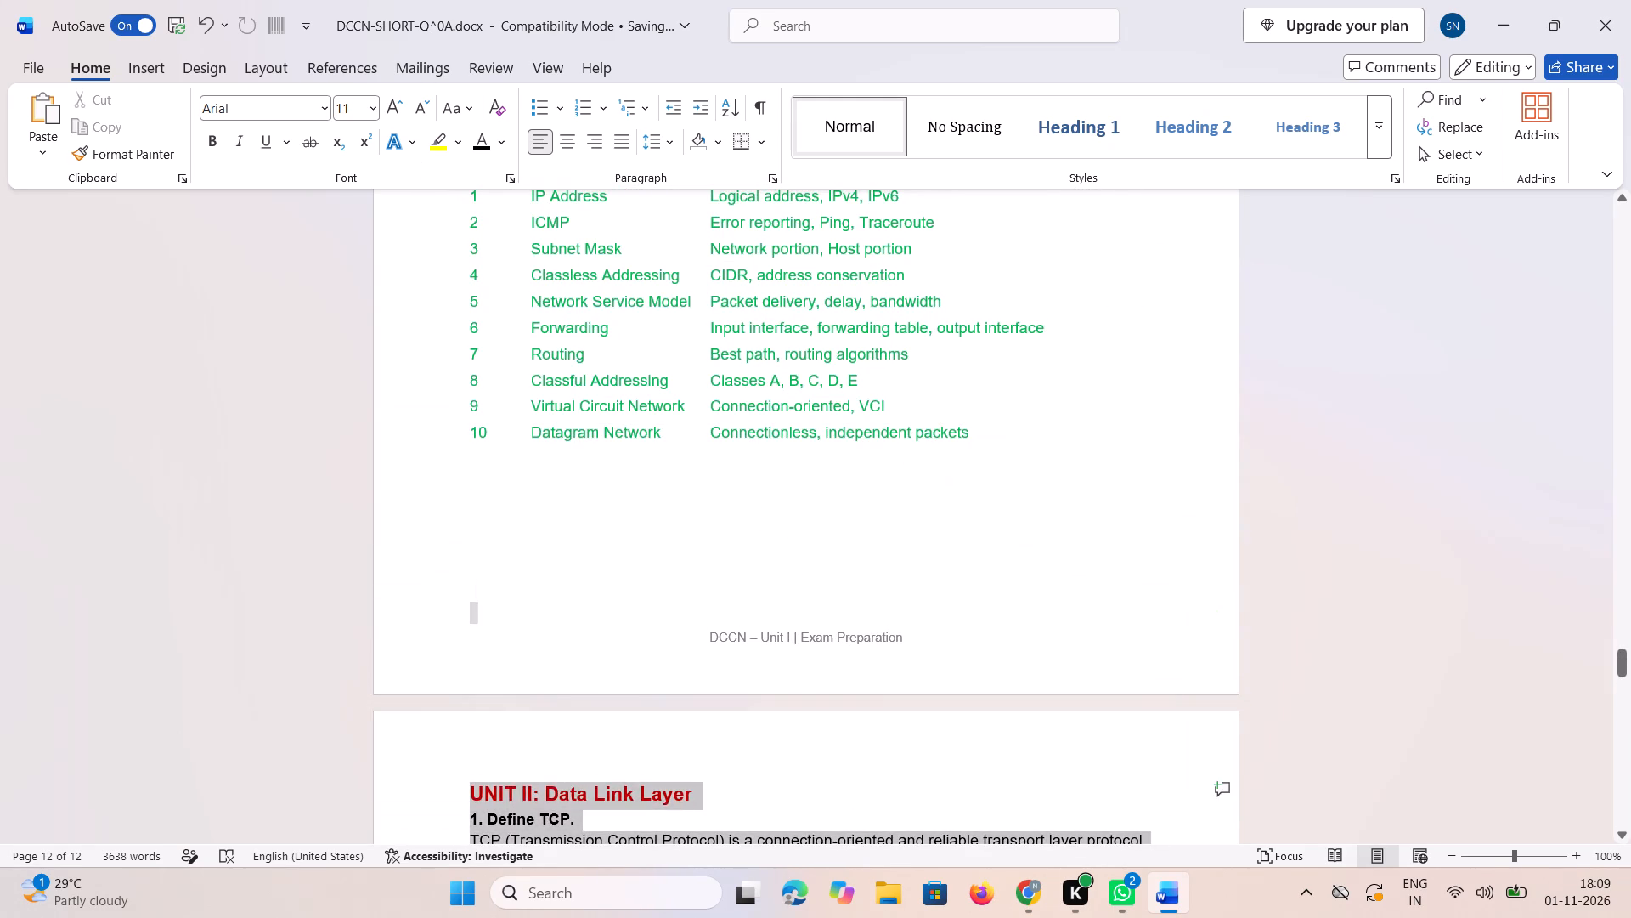
left_click_drag(447, 717, 460, 819)
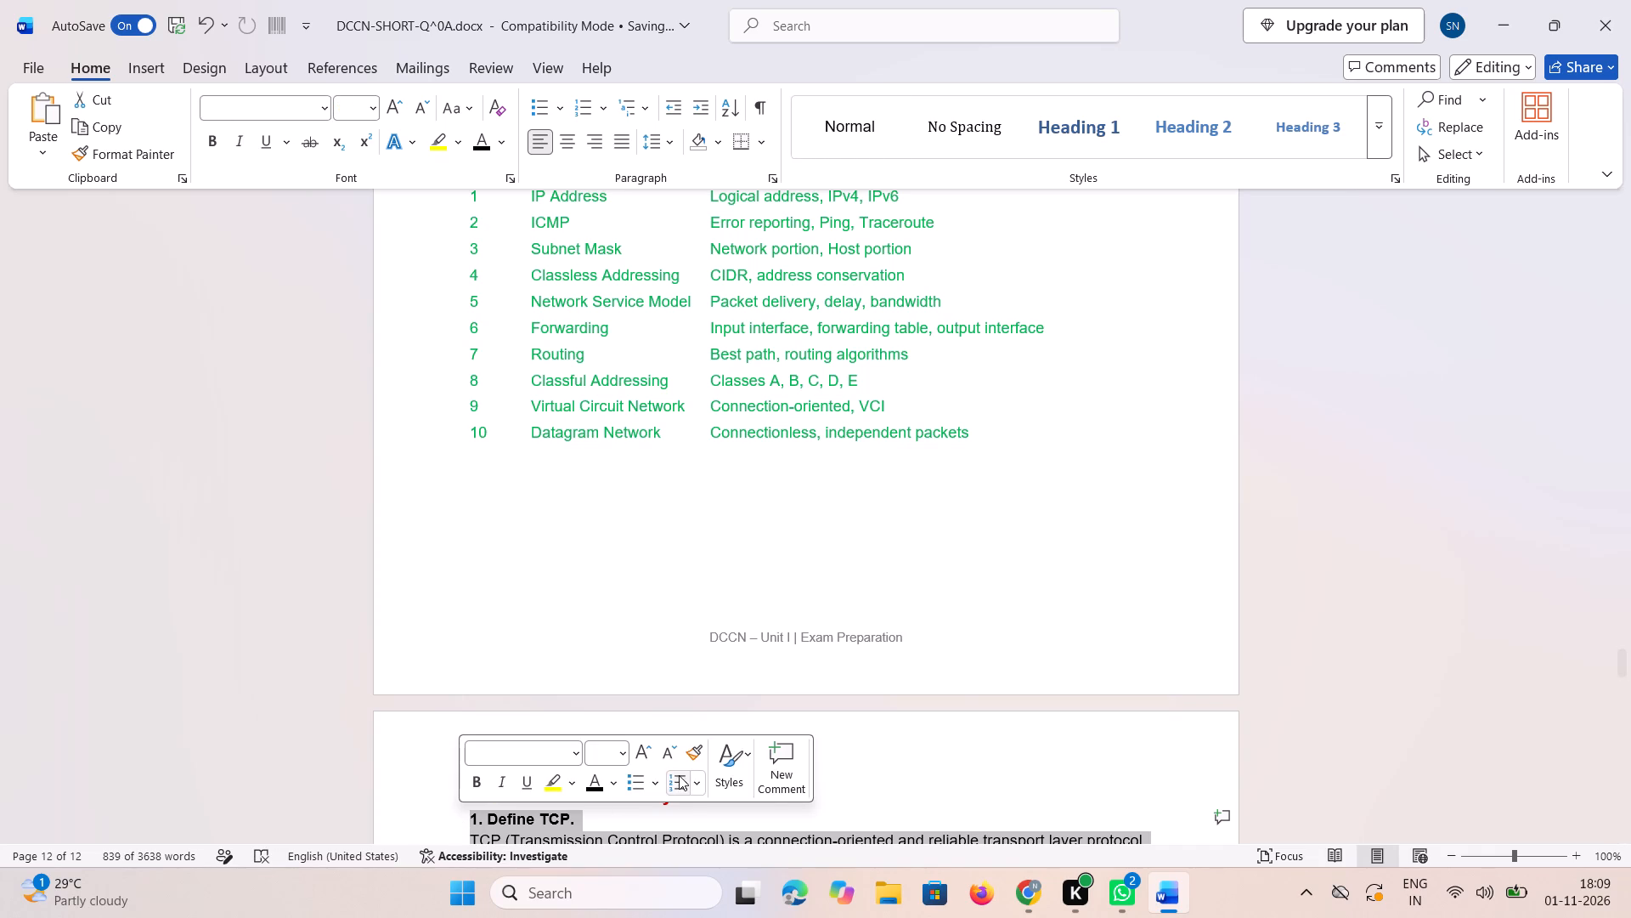
left_click(611, 782)
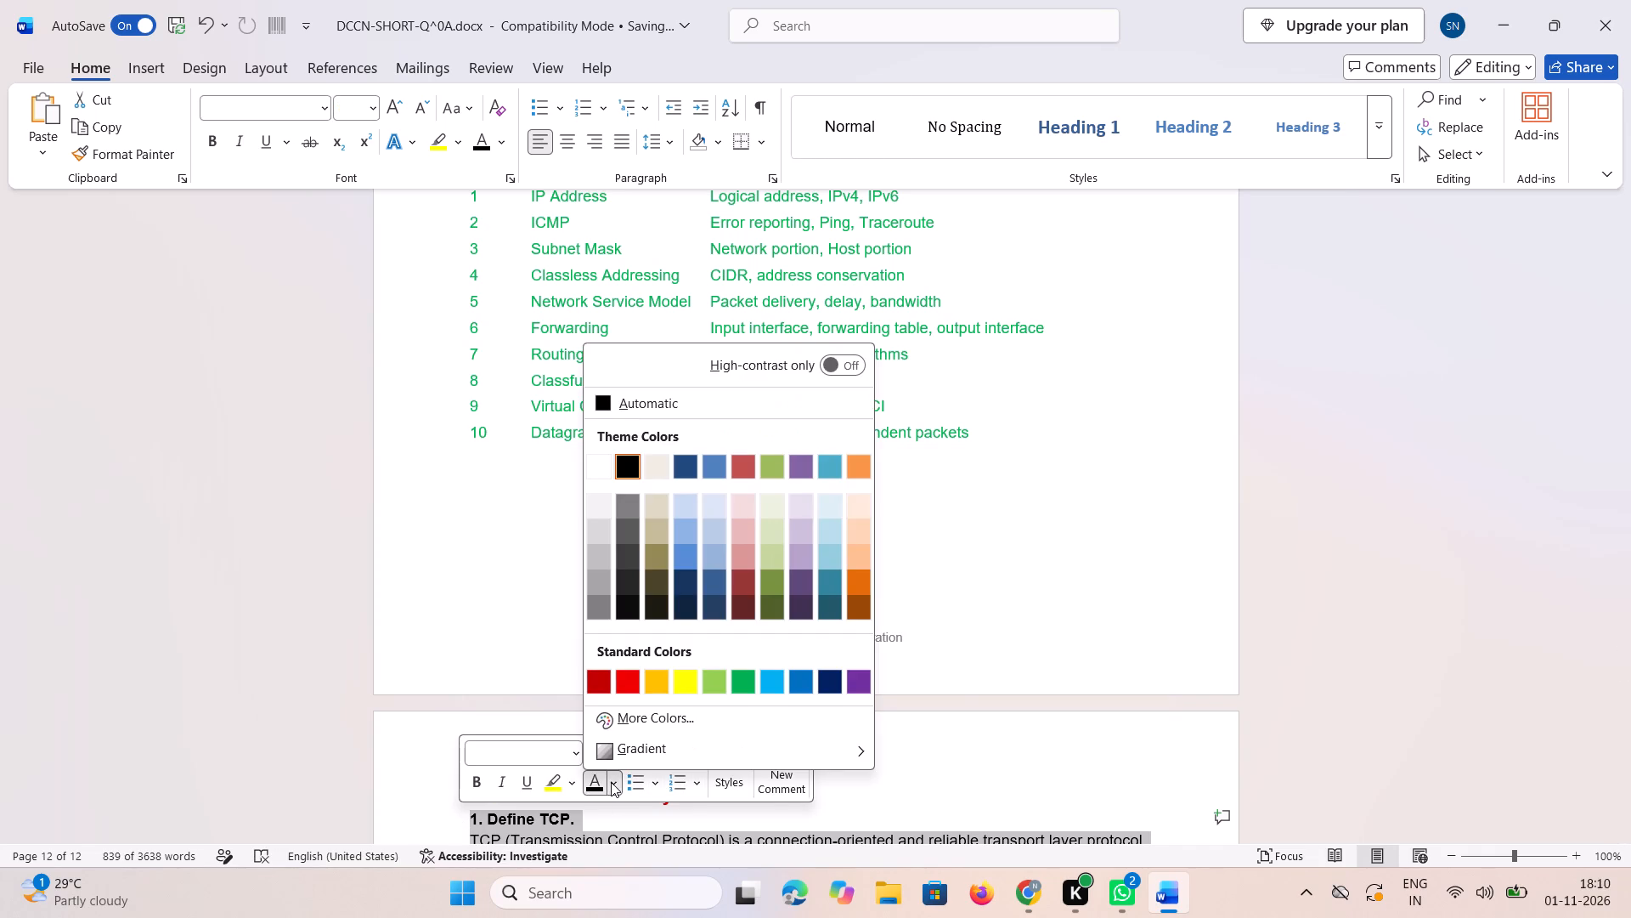
left_click(601, 397)
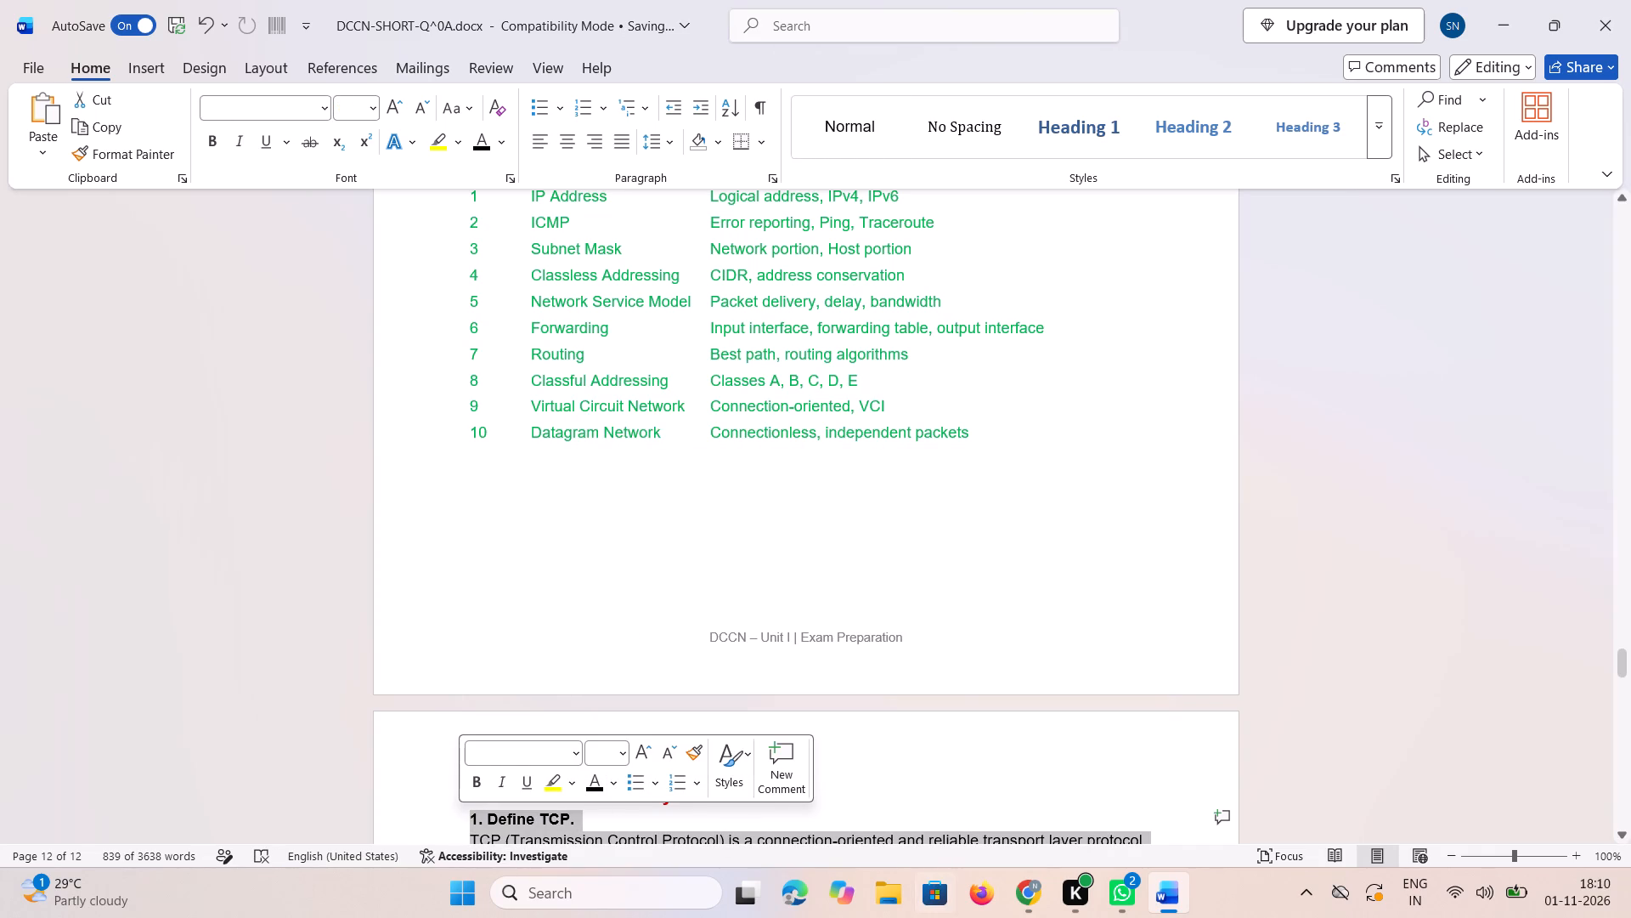
left_click(902, 796)
Review the recoloured answers through the closing tables, then compare them with the Unit III comparison and quick revision tables.
scroll(902, 796, "down", 1)
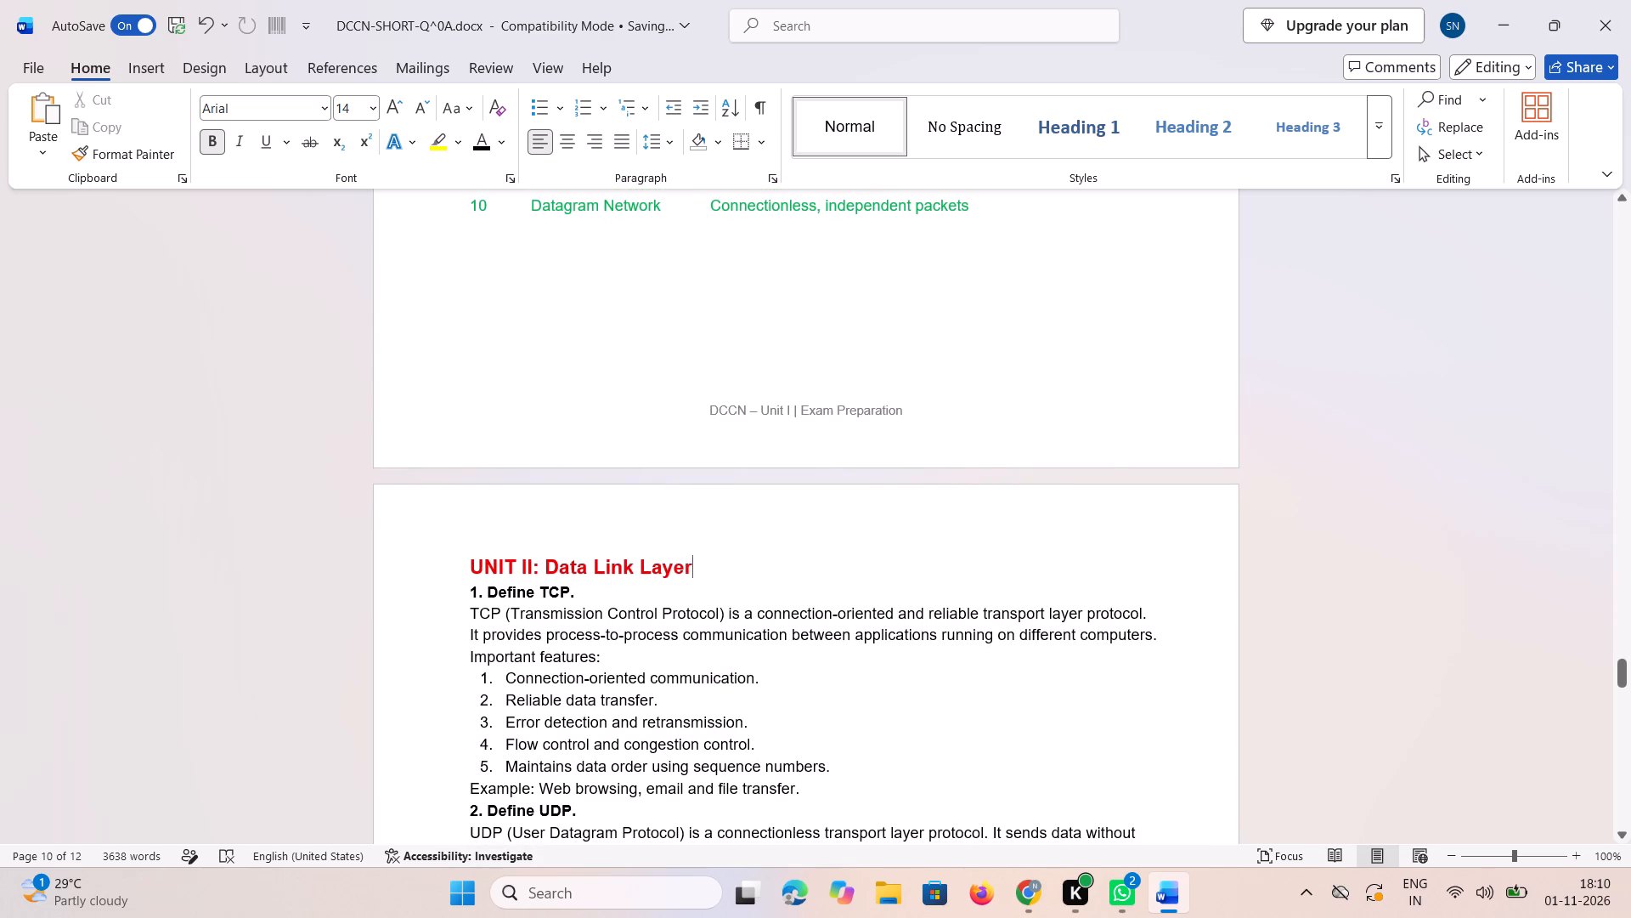
scroll(624, 690, "down", 4)
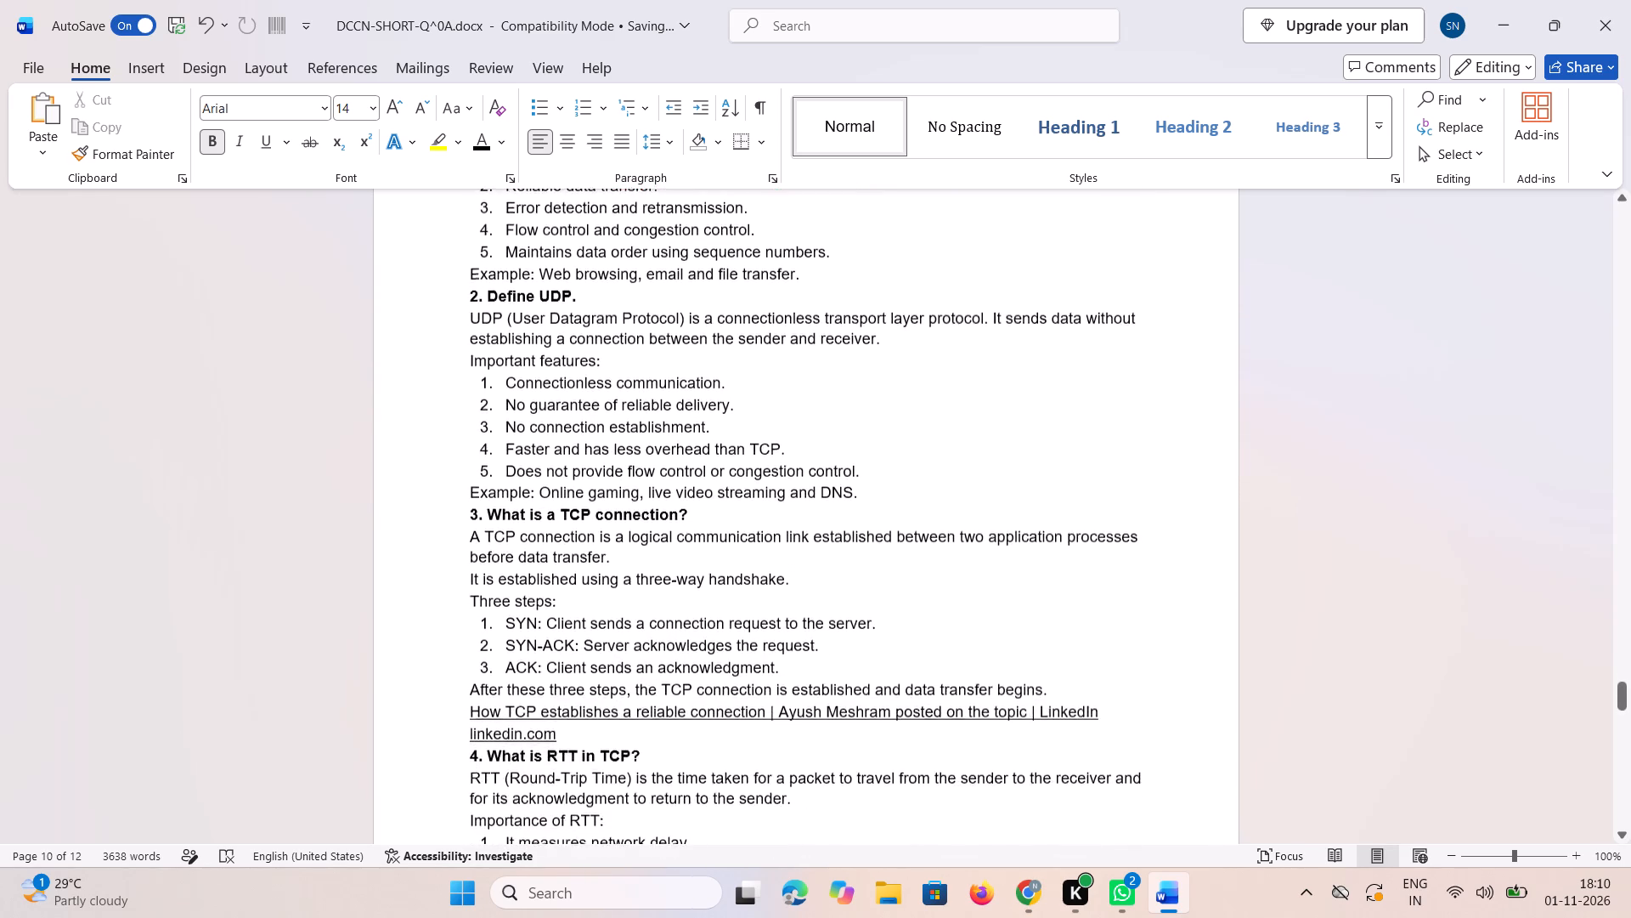
scroll(624, 690, "down", 8)
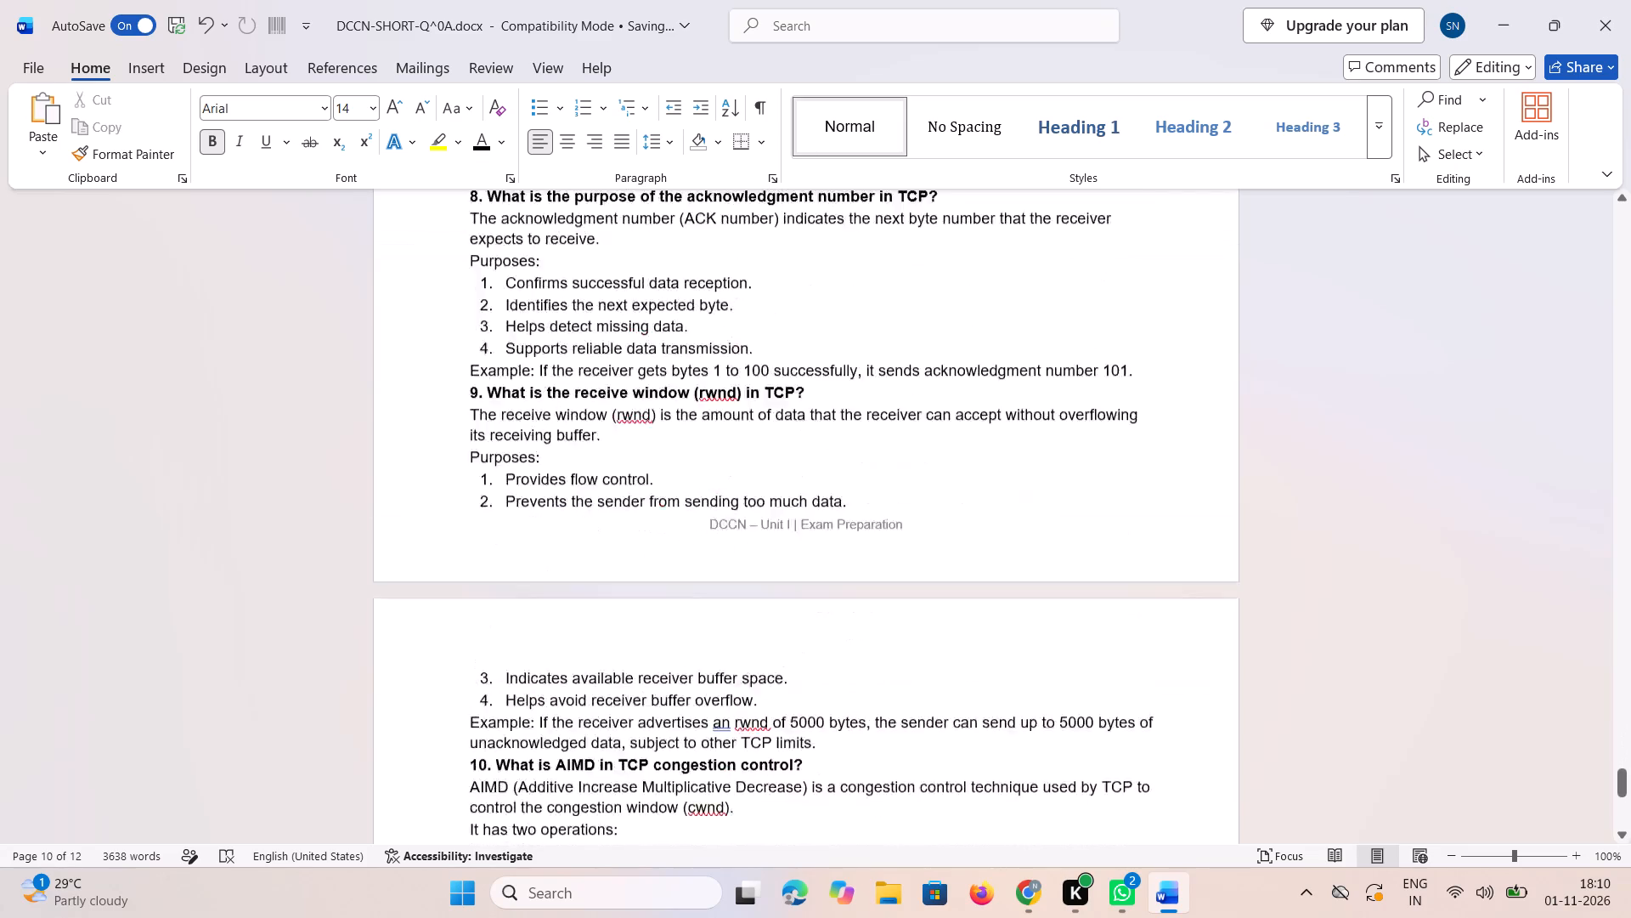
scroll(624, 690, "down", 5)
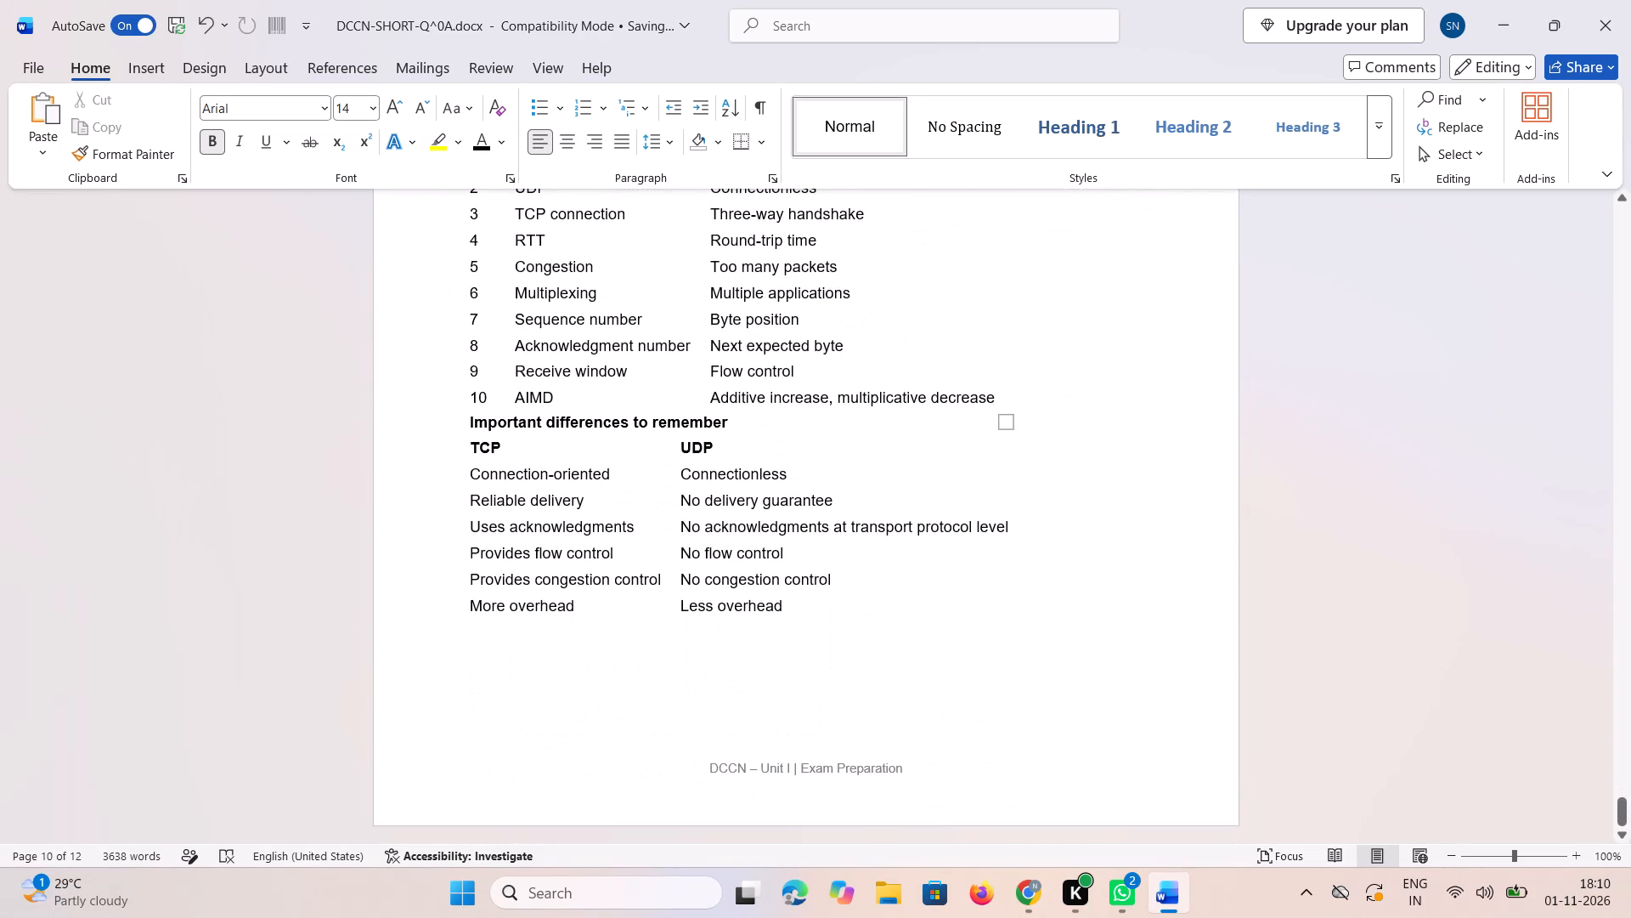
scroll(624, 690, "down", 1)
scroll(624, 690, "up", 3)
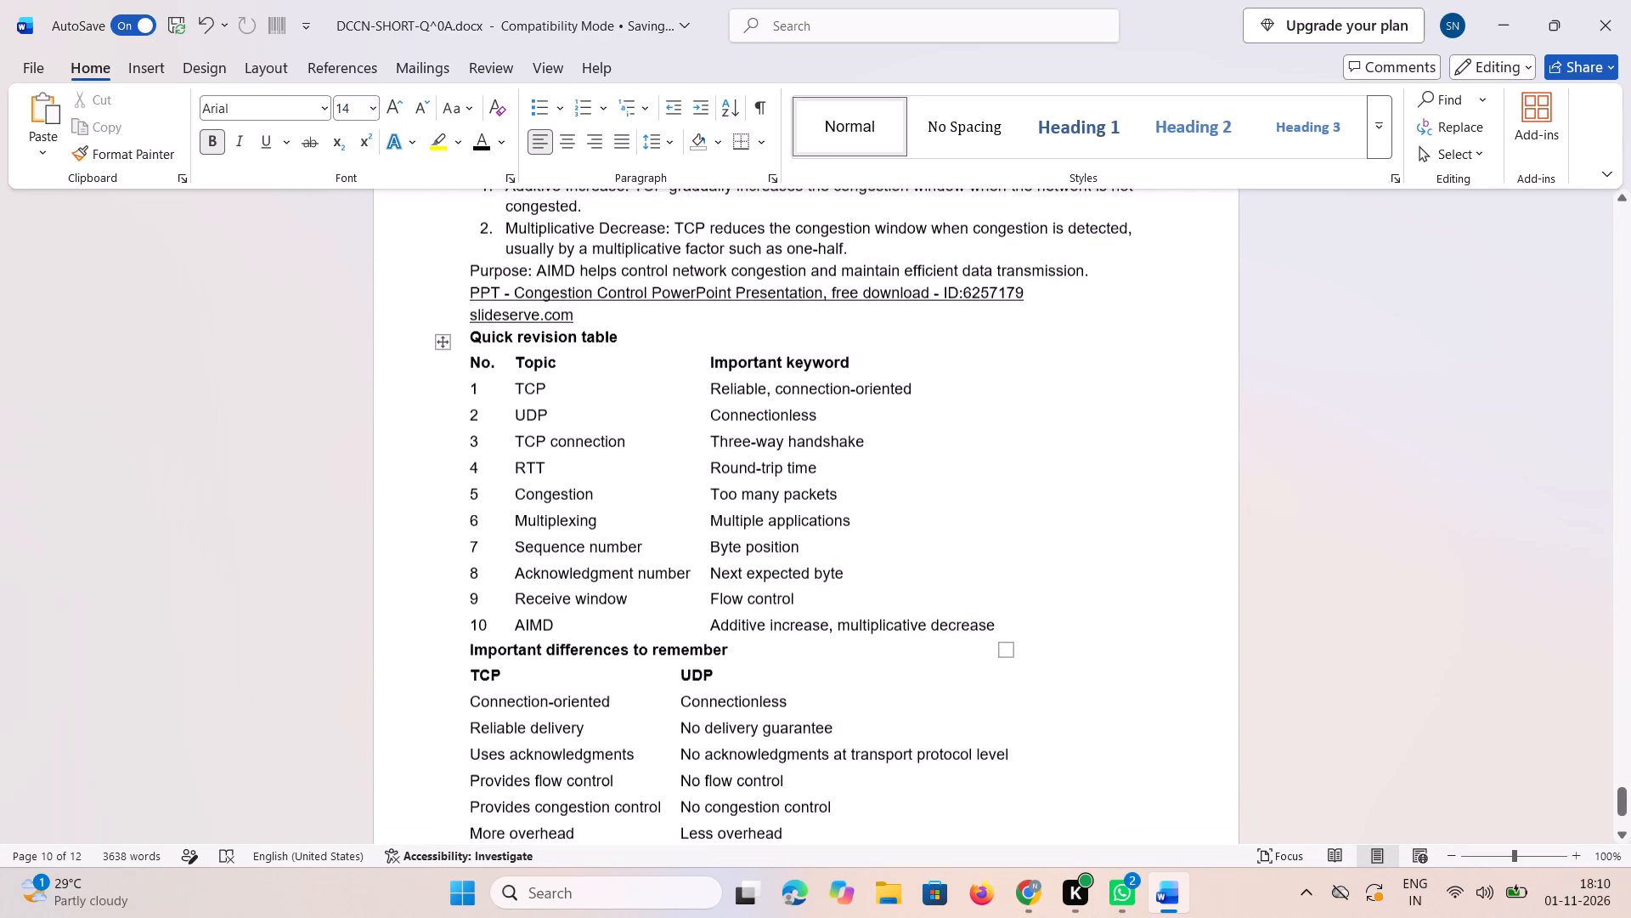
scroll(624, 690, "up", 8)
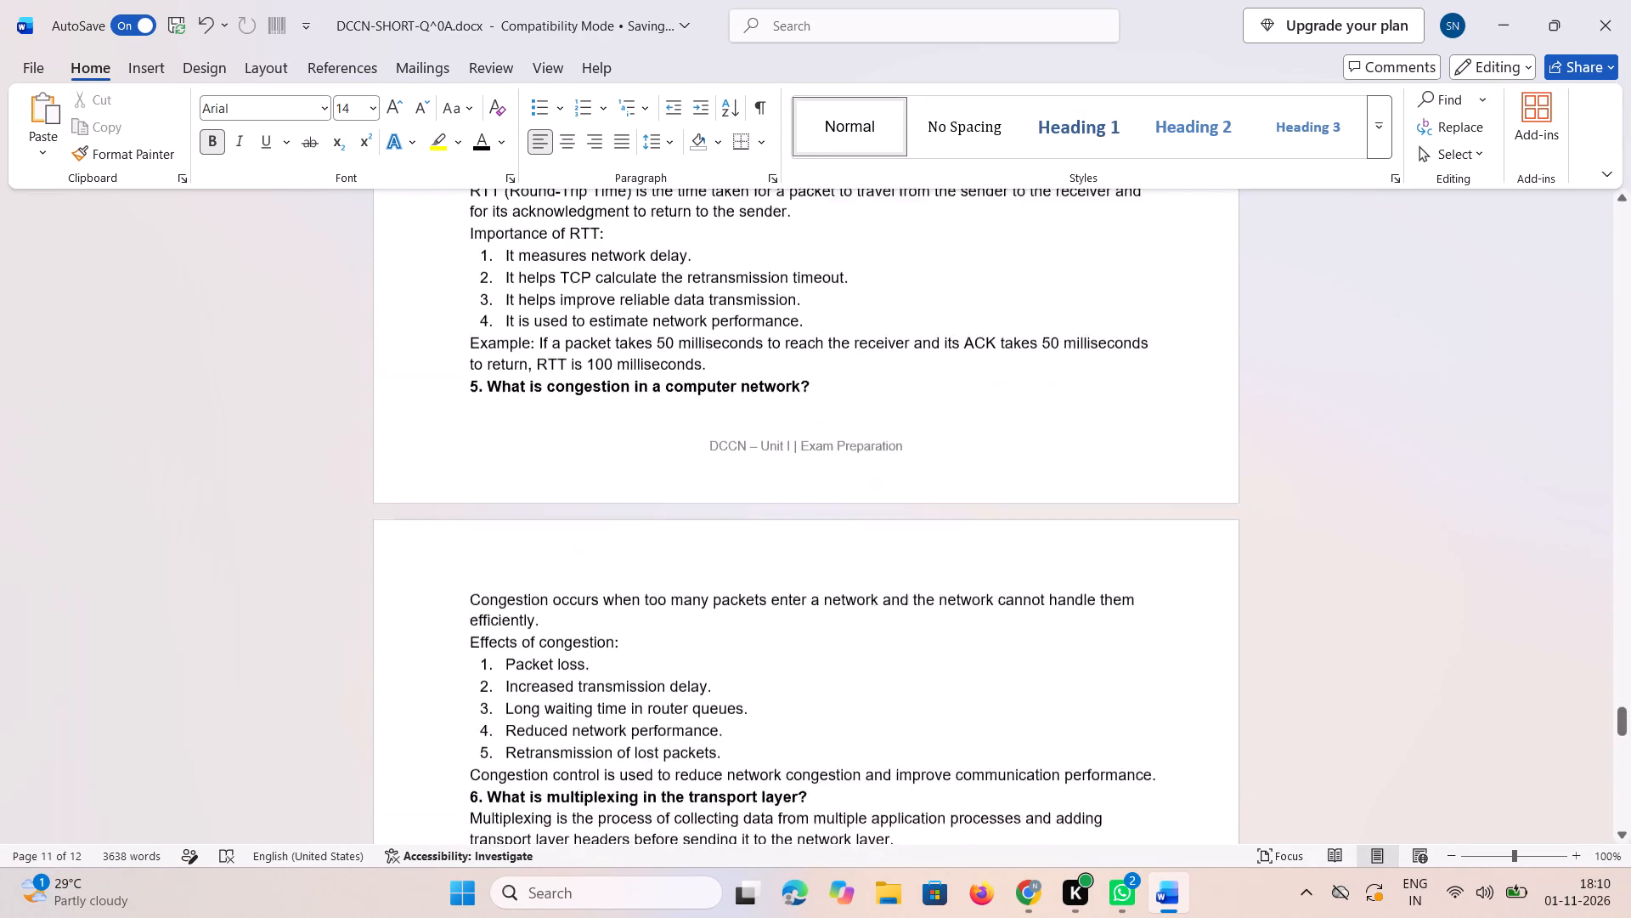
scroll(624, 690, "up", 5)
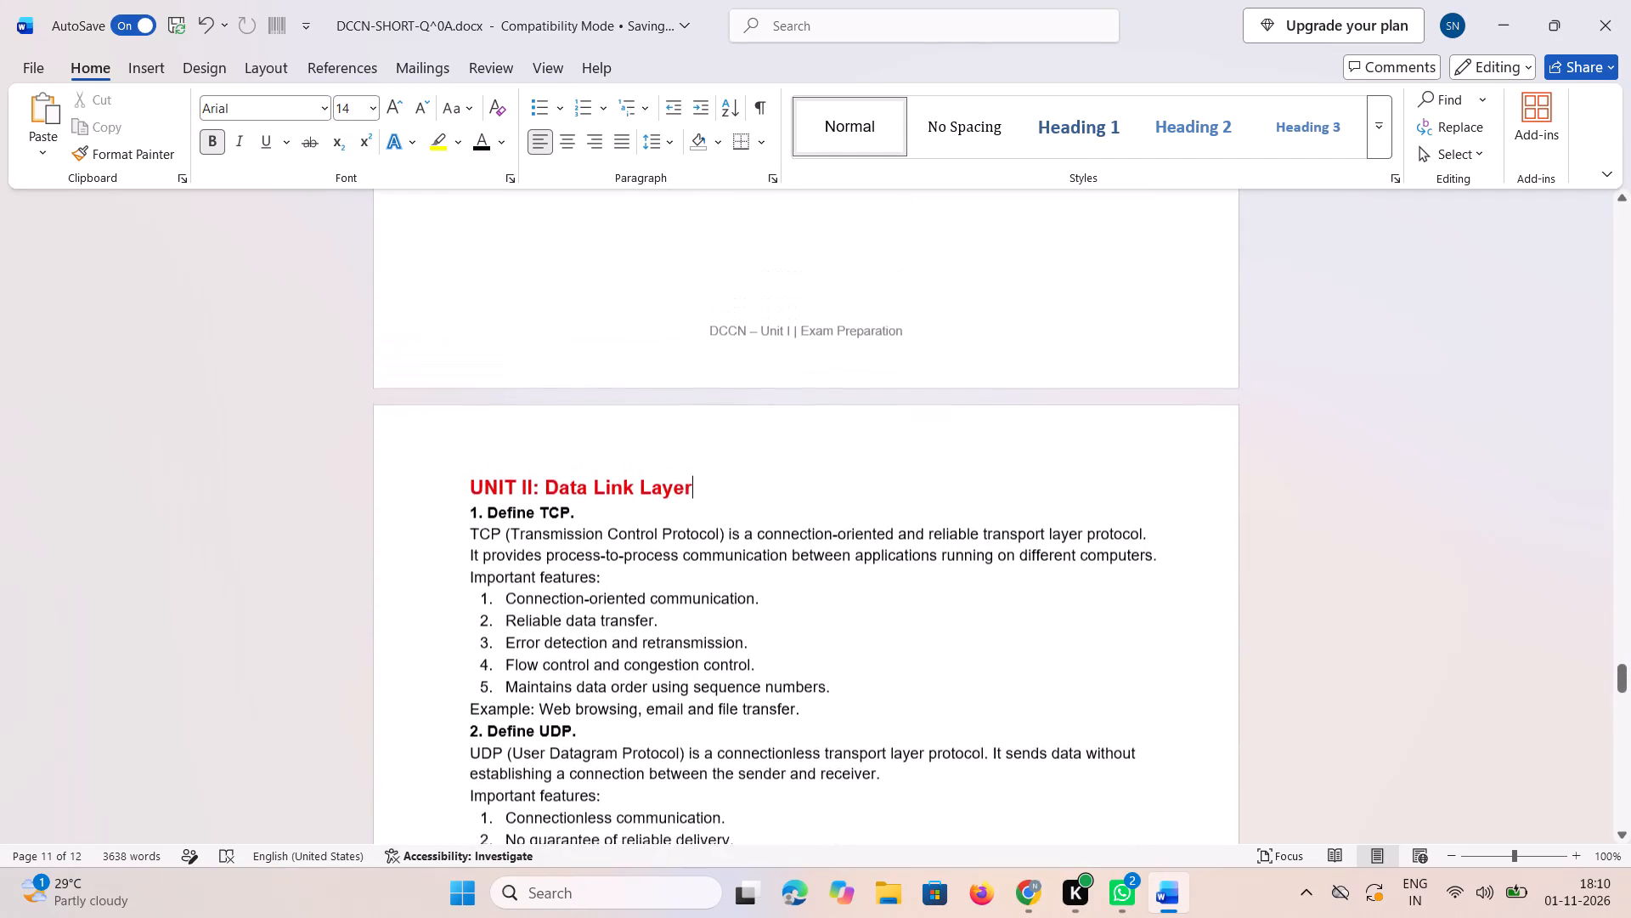
scroll(624, 690, "up", 3)
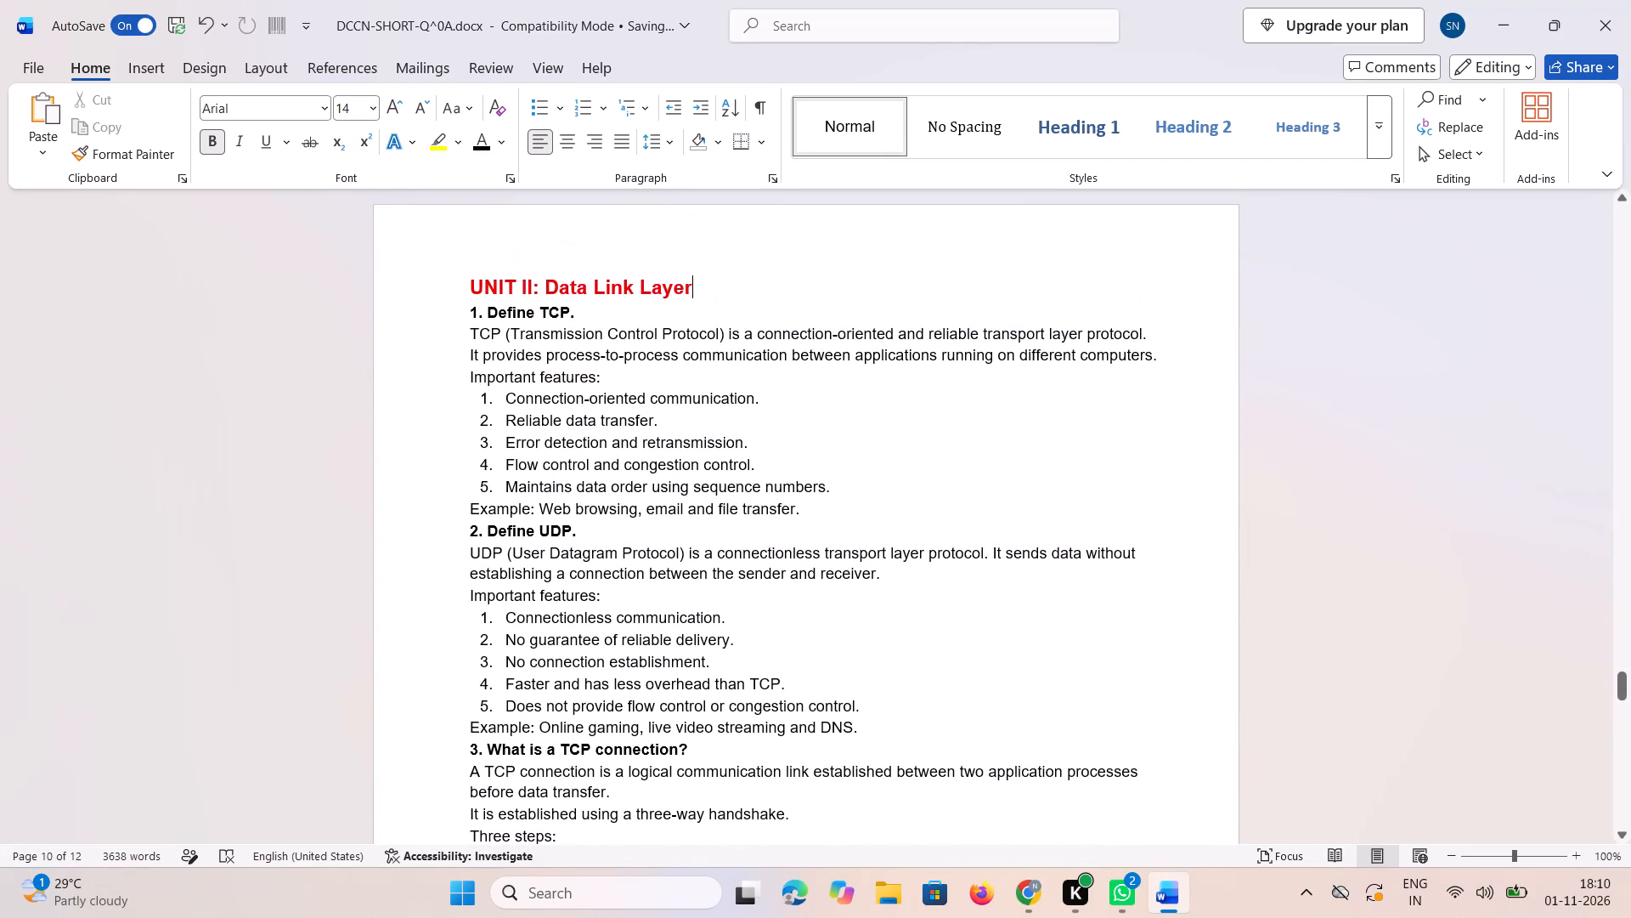
scroll(624, 690, "up", 4)
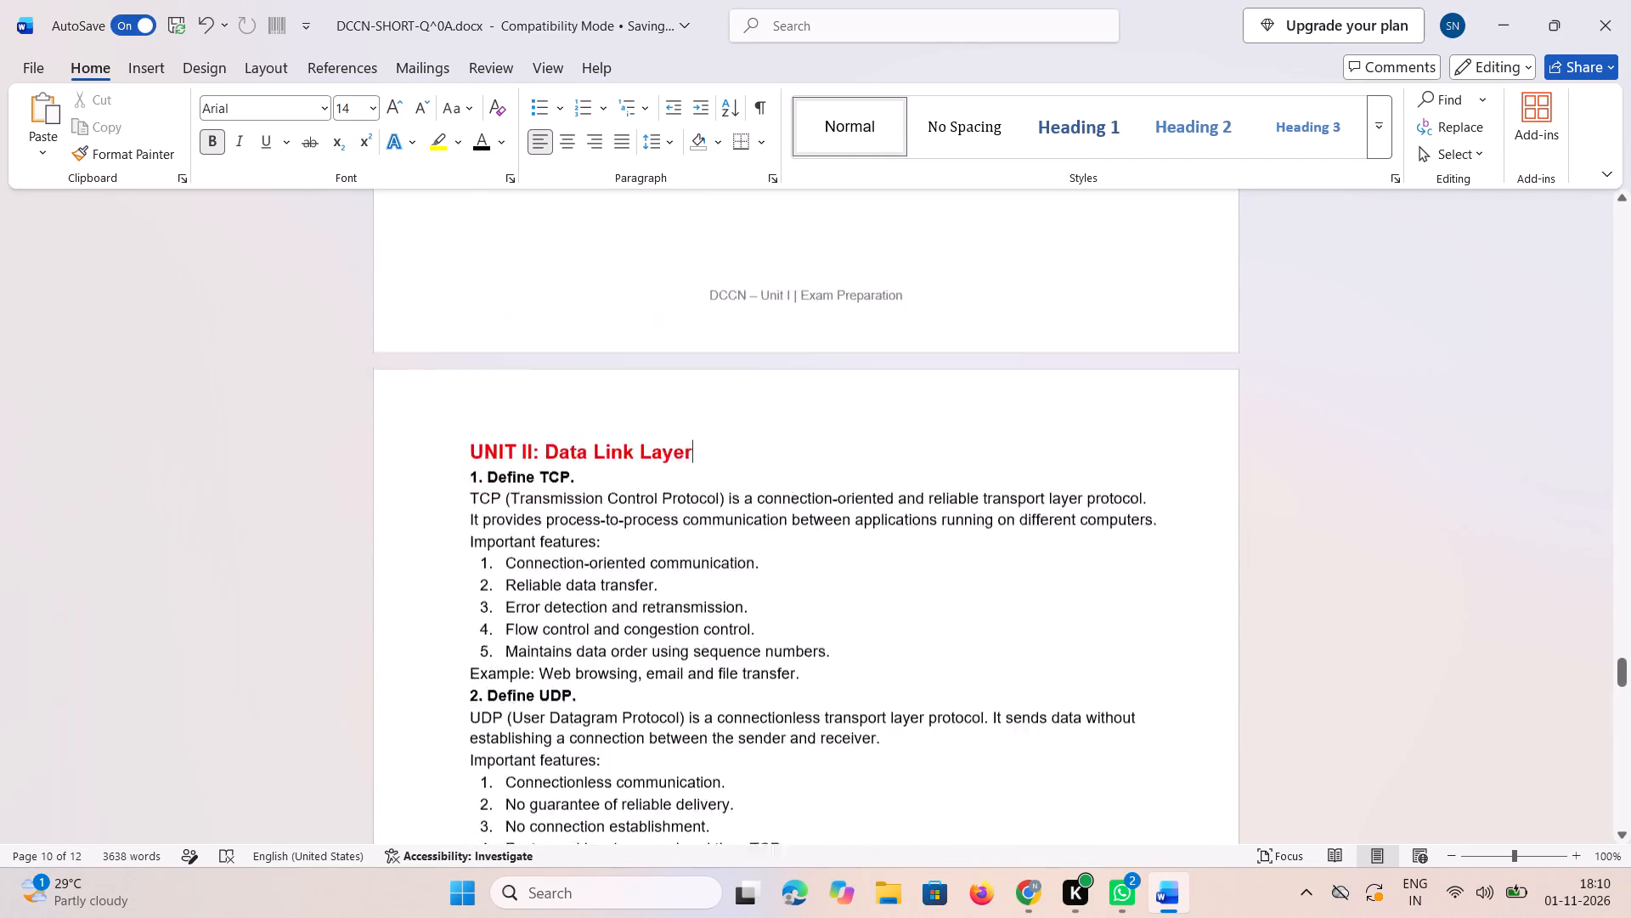
scroll(624, 690, "up", 1)
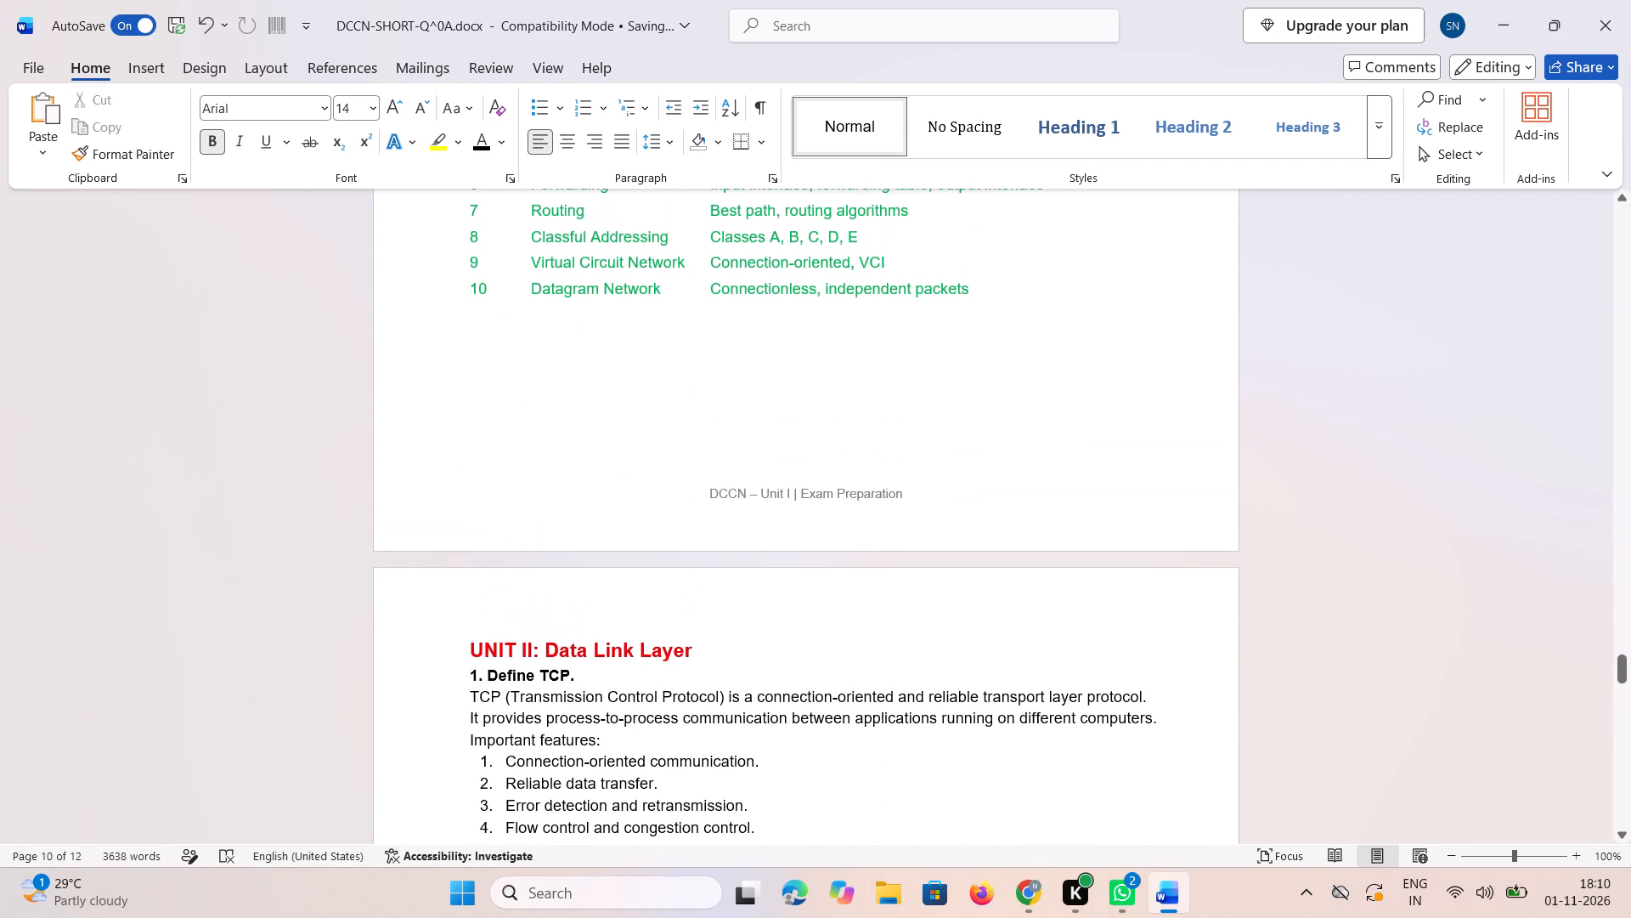
scroll(624, 690, "up", 4)
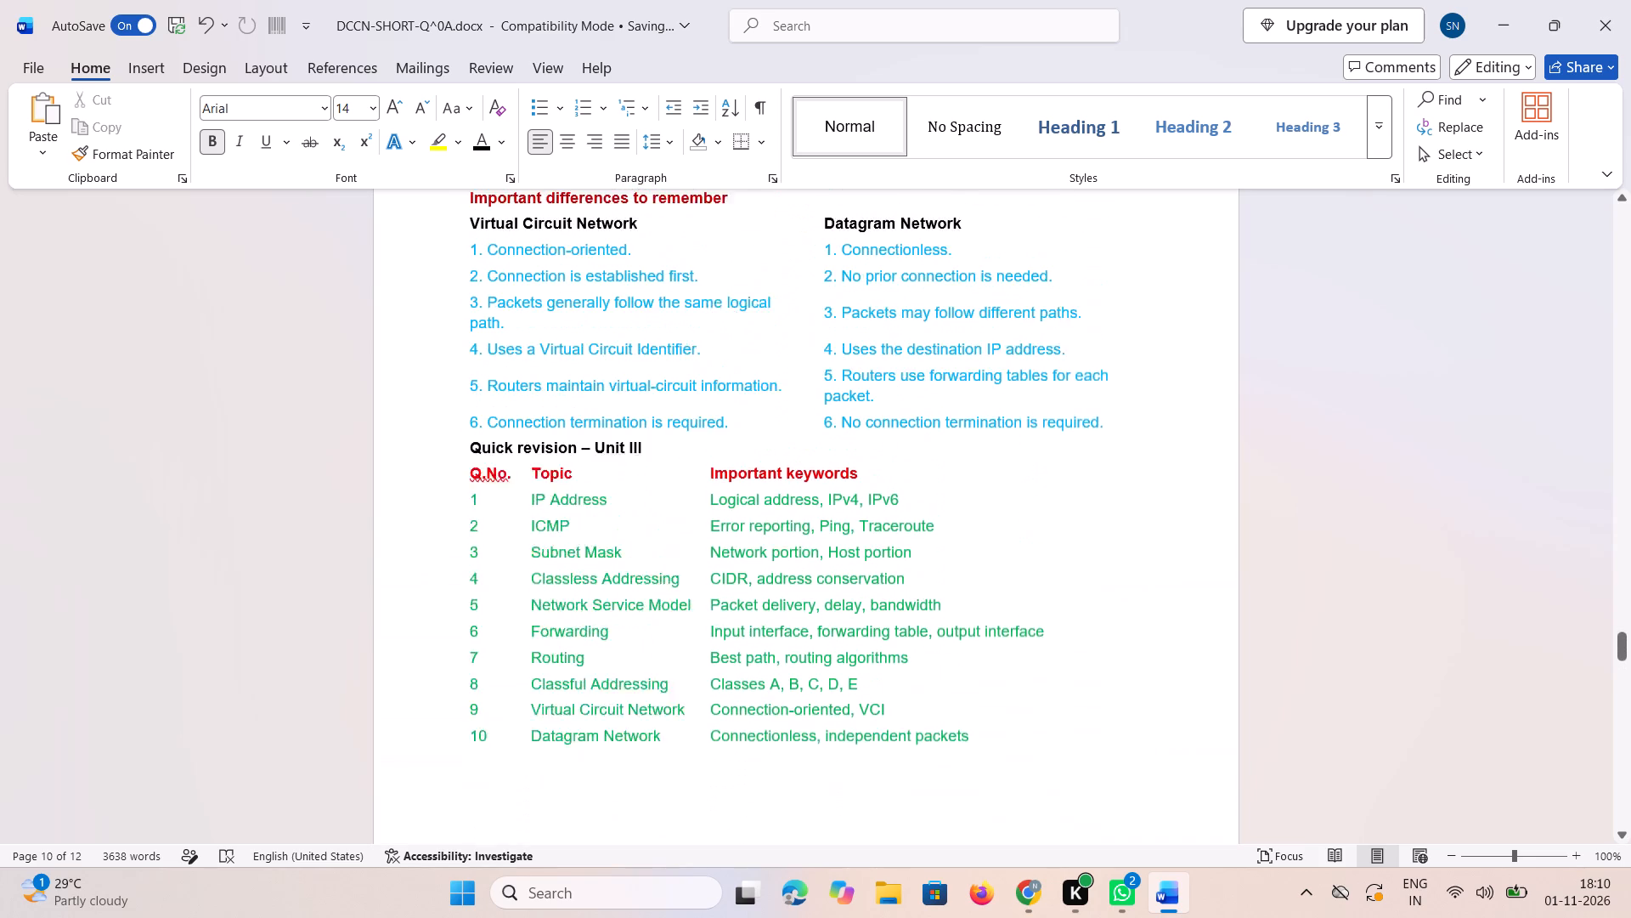
scroll(624, 690, "up", 2)
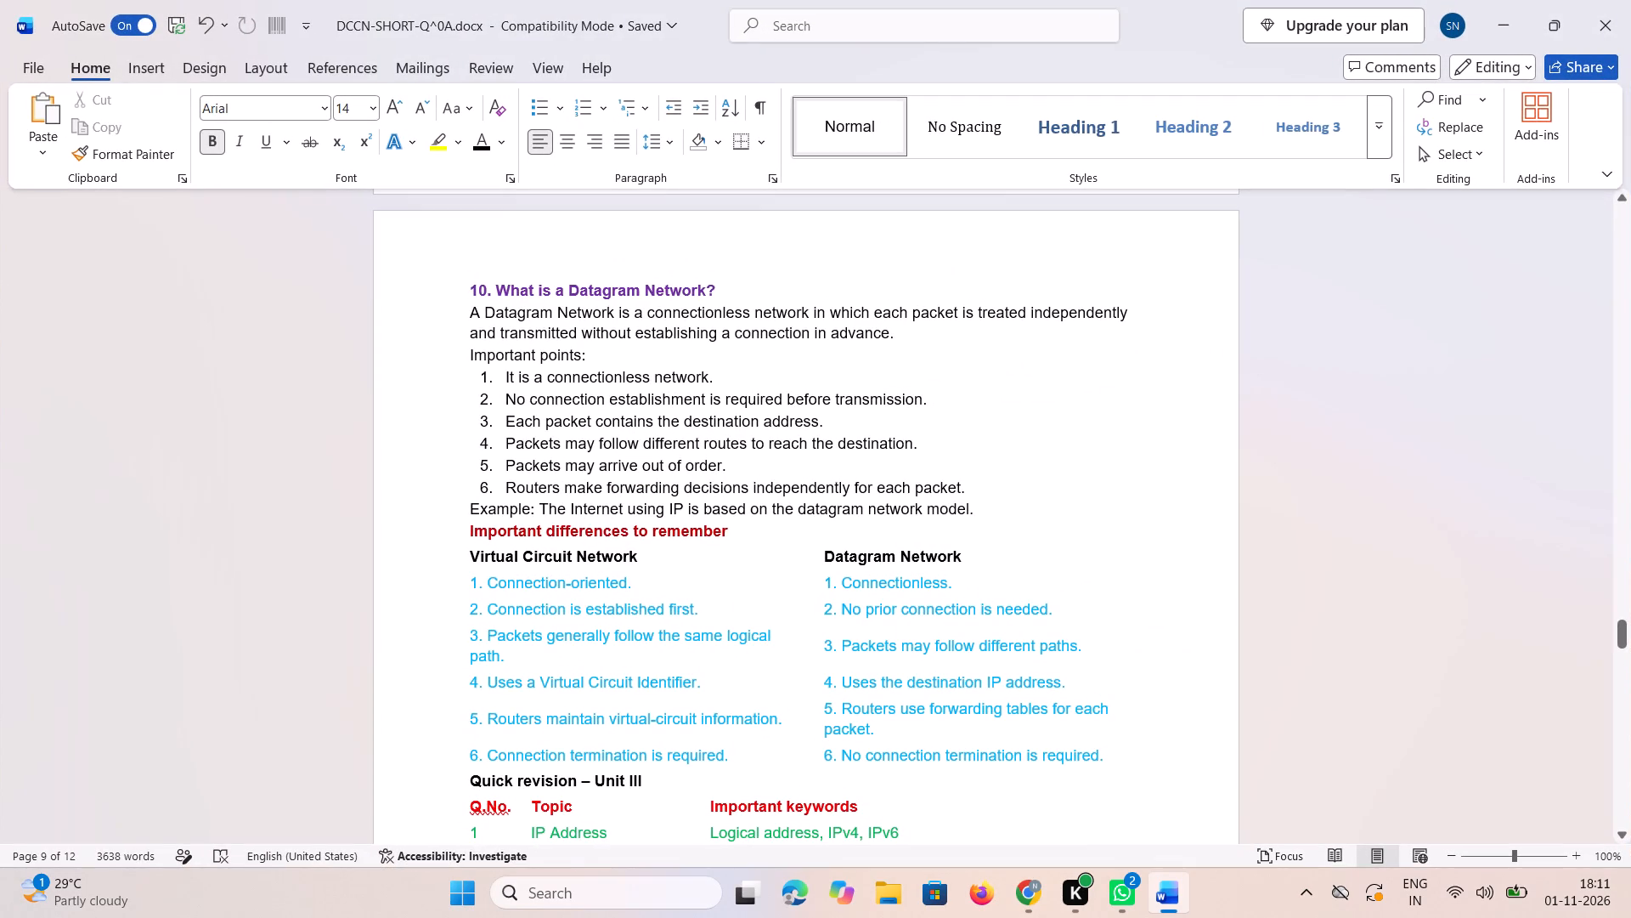
scroll(843, 615, "down", 4)
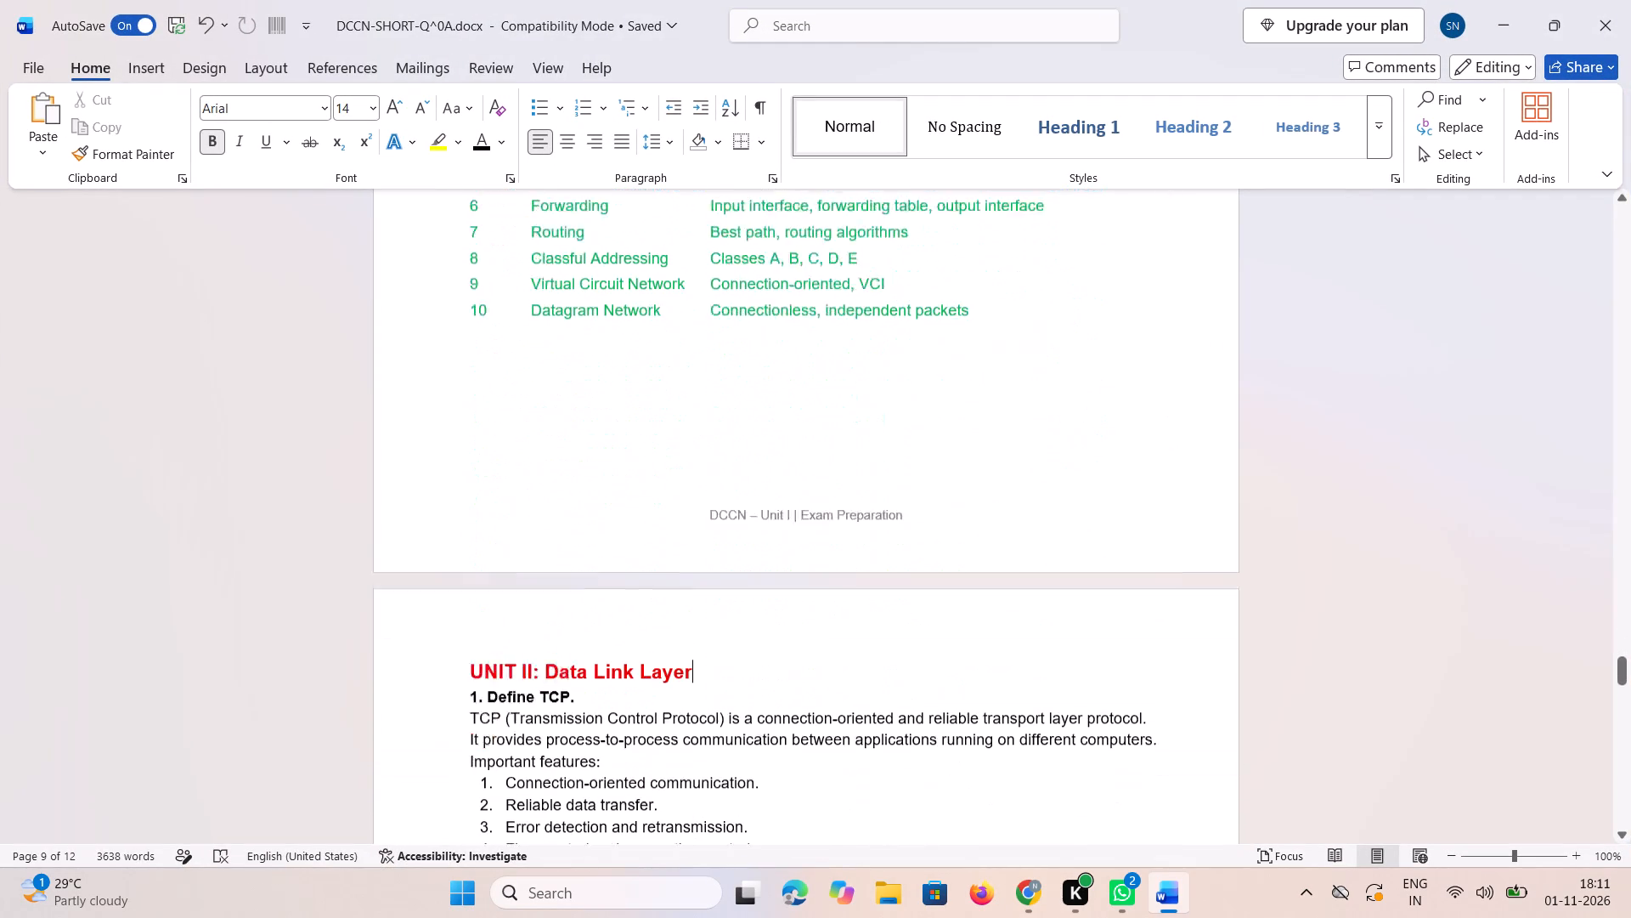
scroll(843, 615, "down", 1)
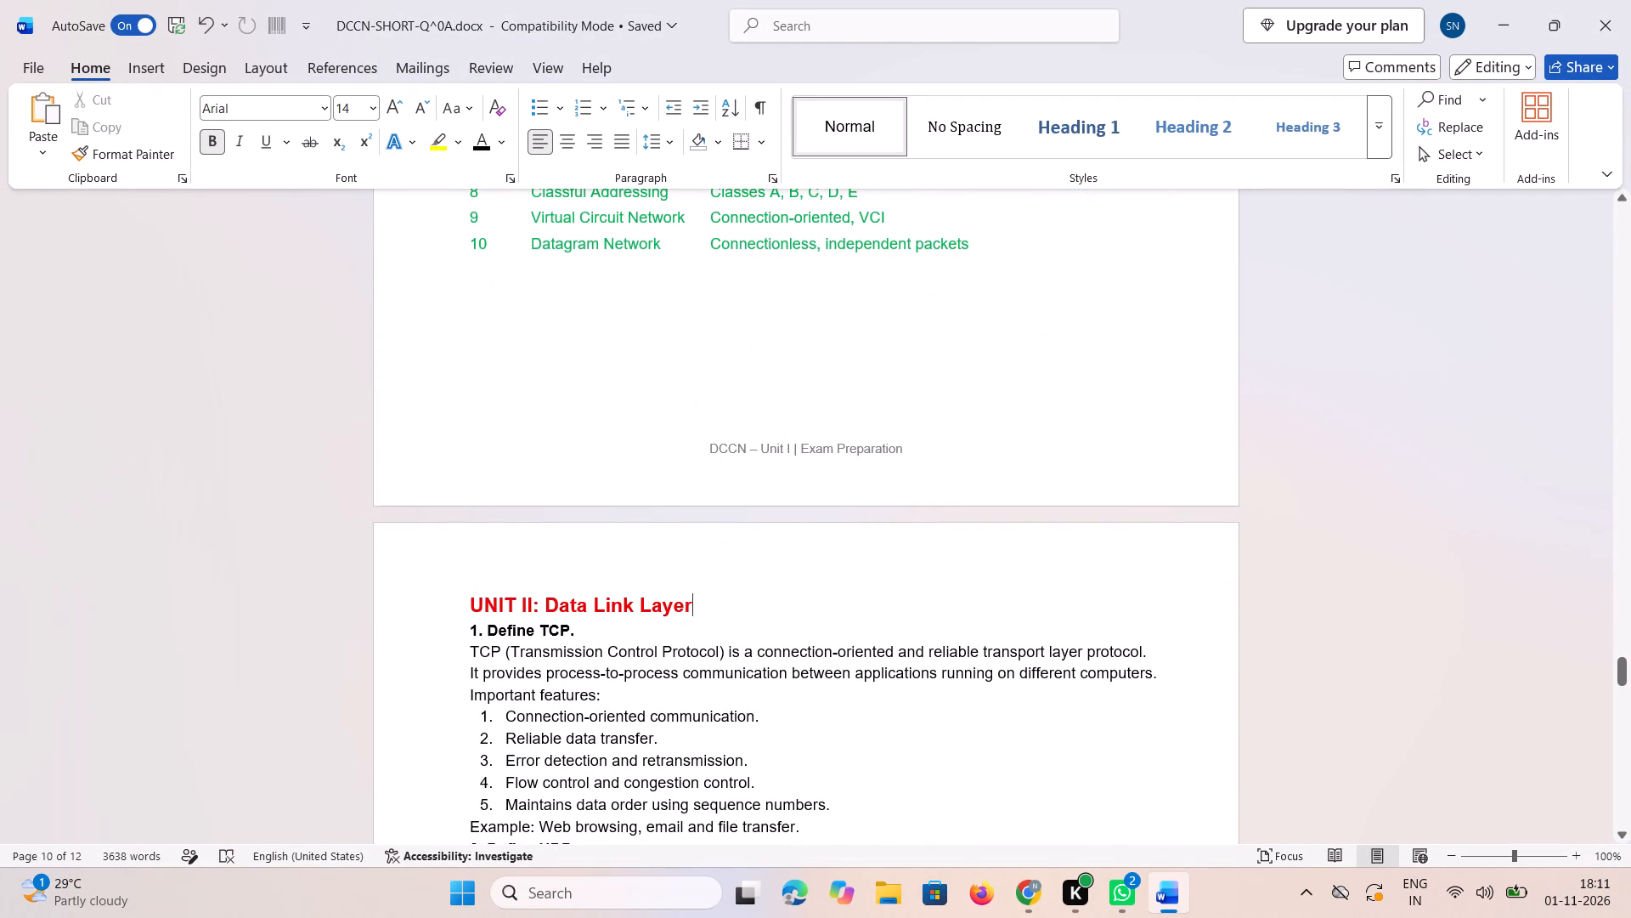
left_click_drag(468, 627, 801, 917)
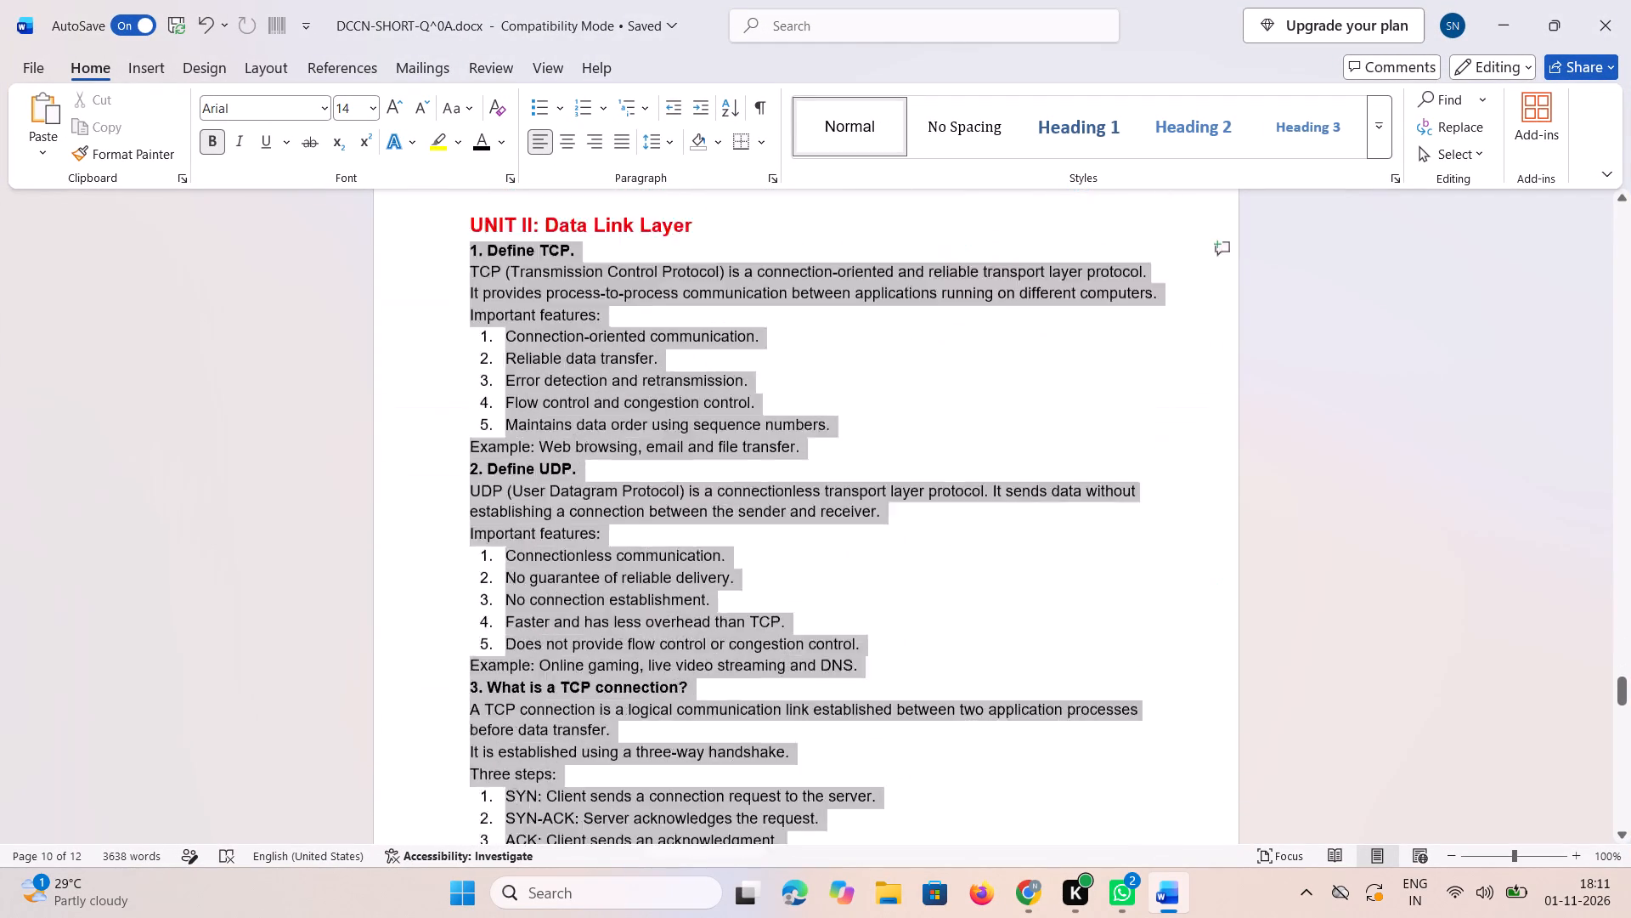
left_click_drag(801, 917, 818, 917)
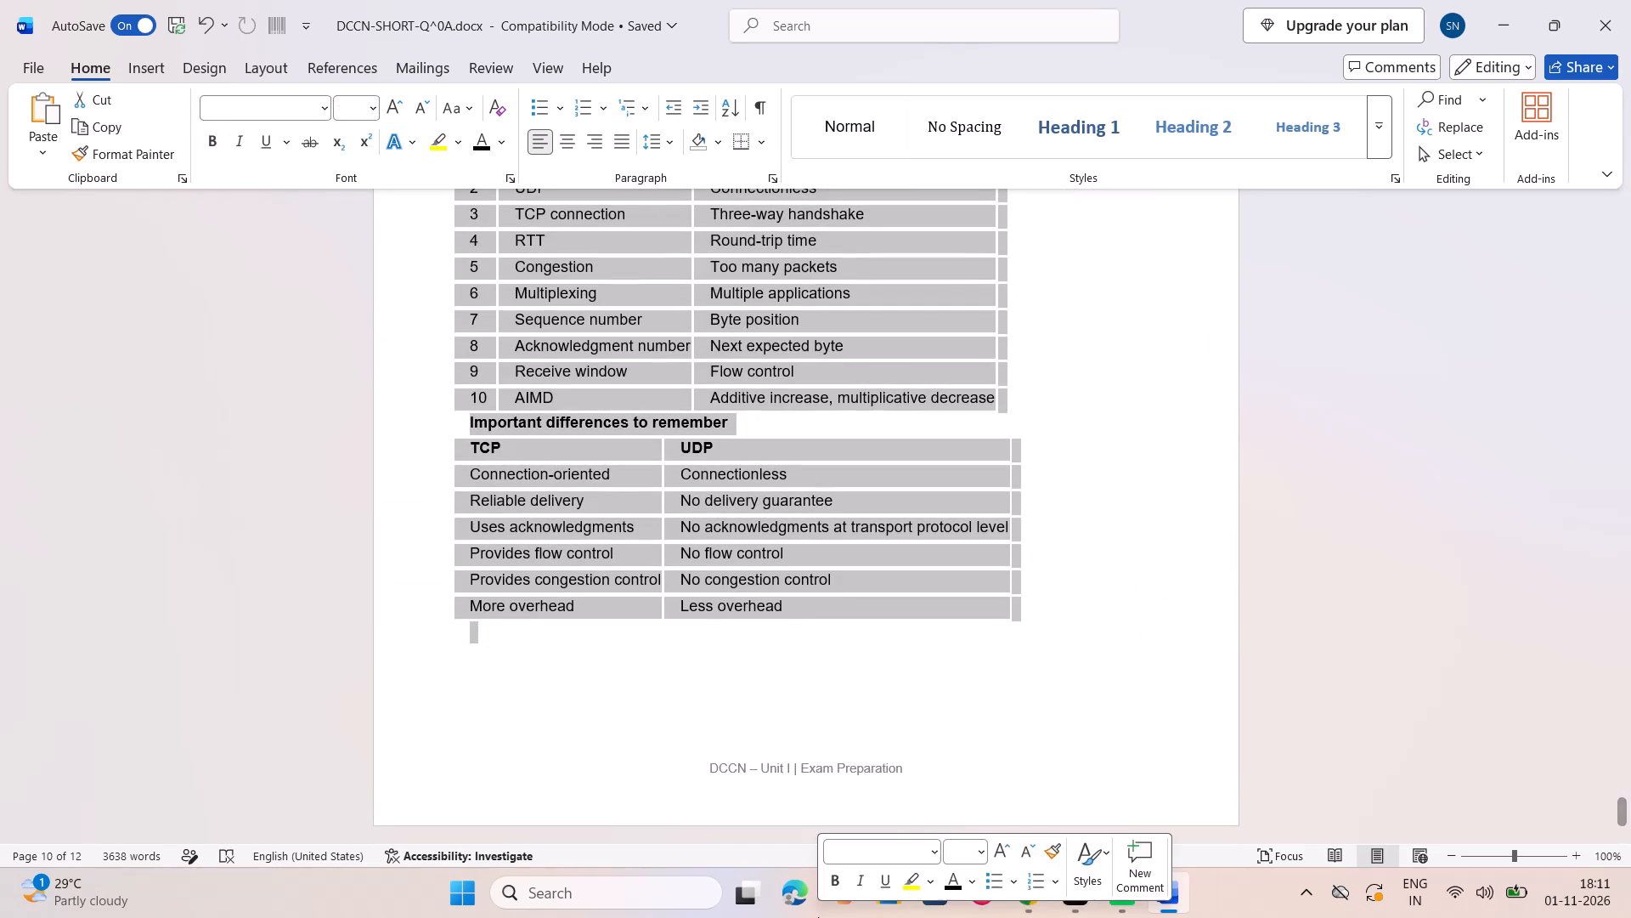
key("BackSpace")
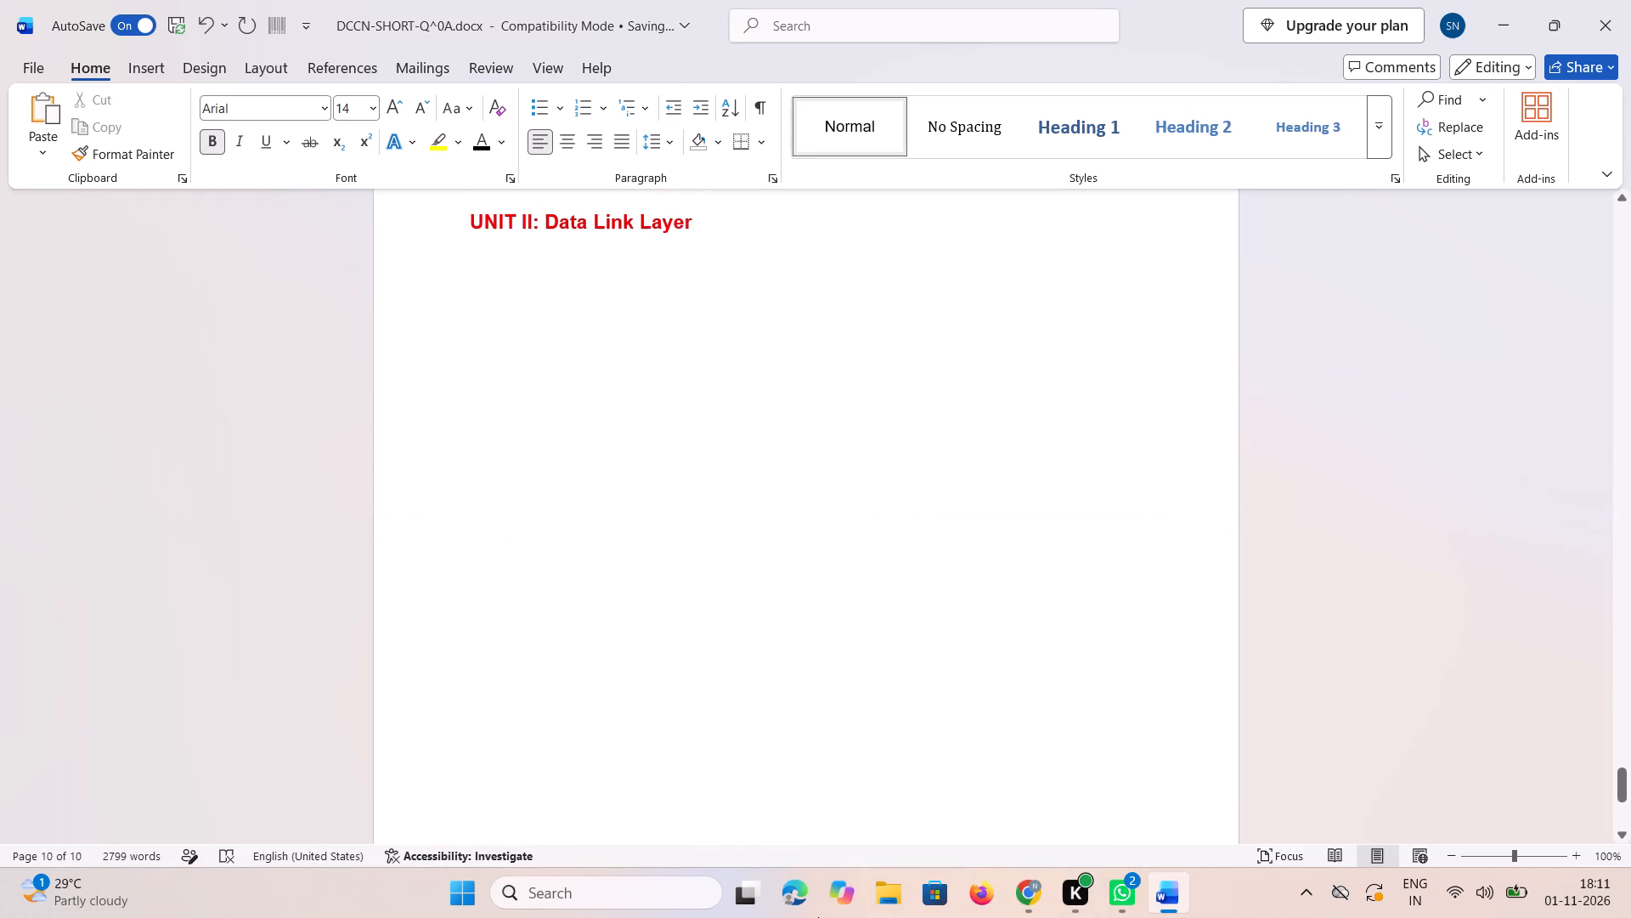
Paste the copied Unit IV answers on a new line below the "UNIT II: Data Link Layer" heading.
scroll(806, 748, "up", 2)
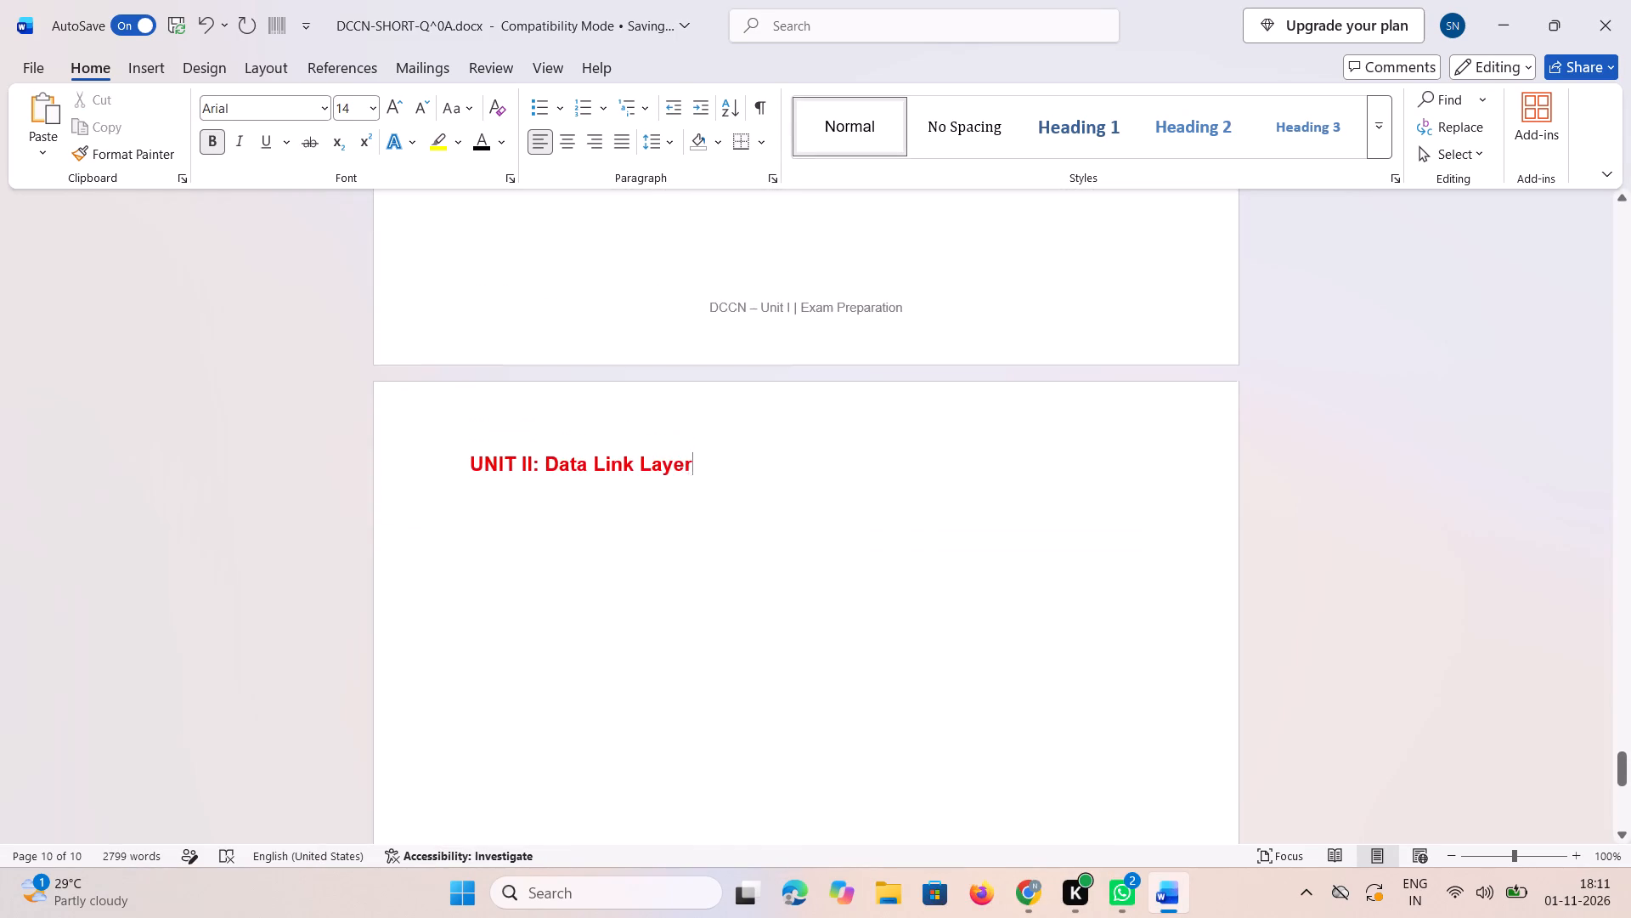
scroll(806, 748, "up", 1)
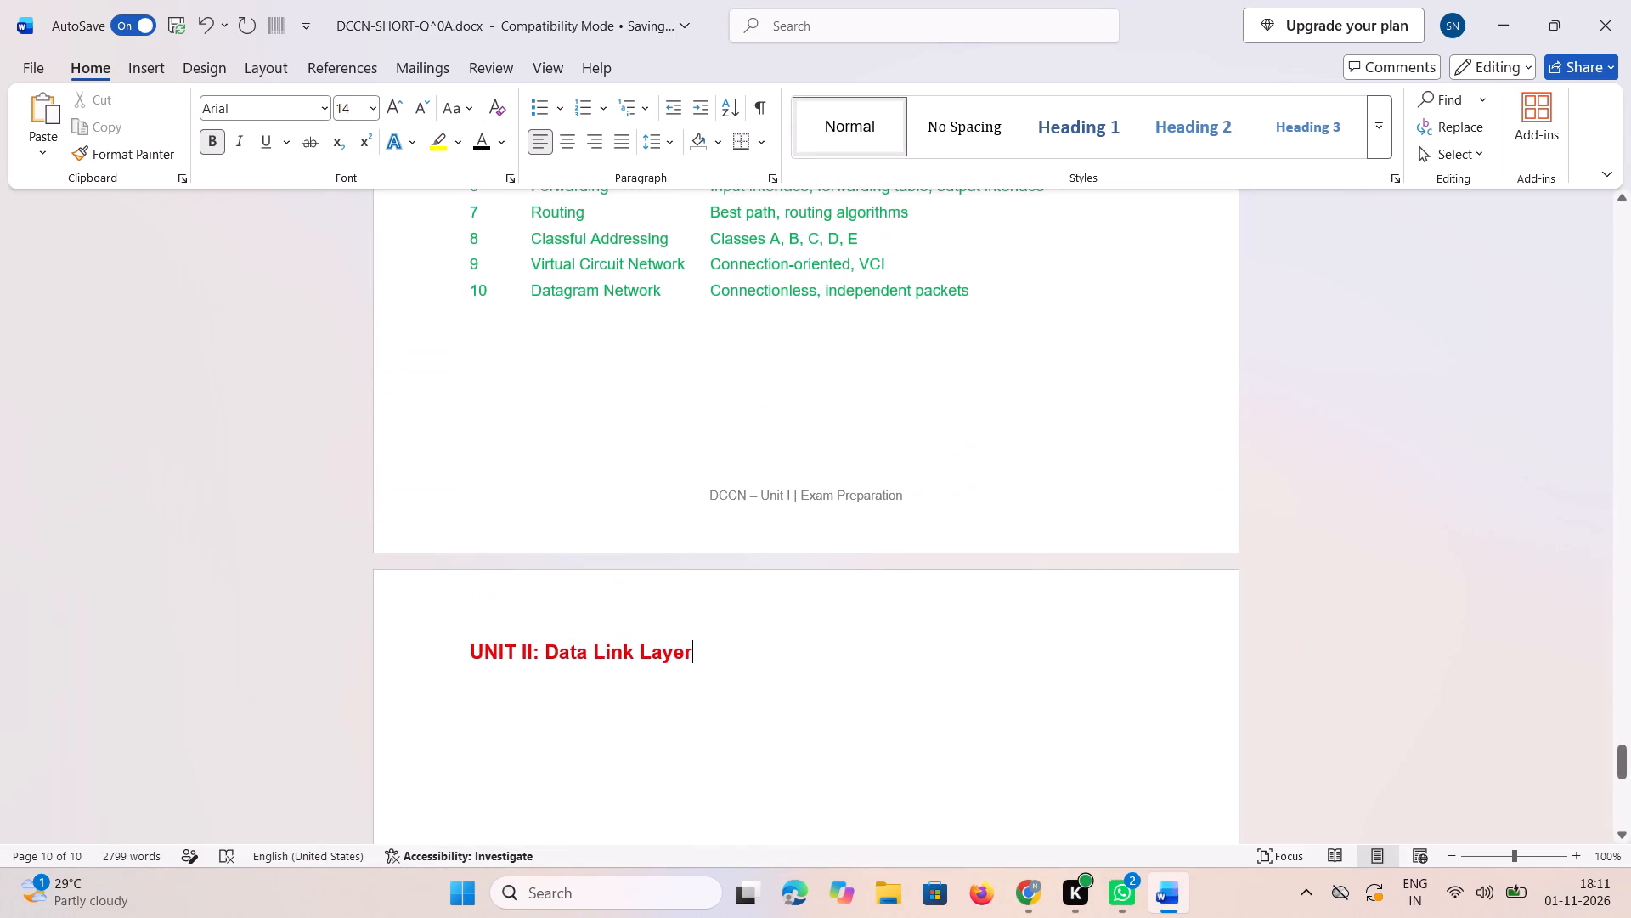
key("Return")
key("ctrl+v")
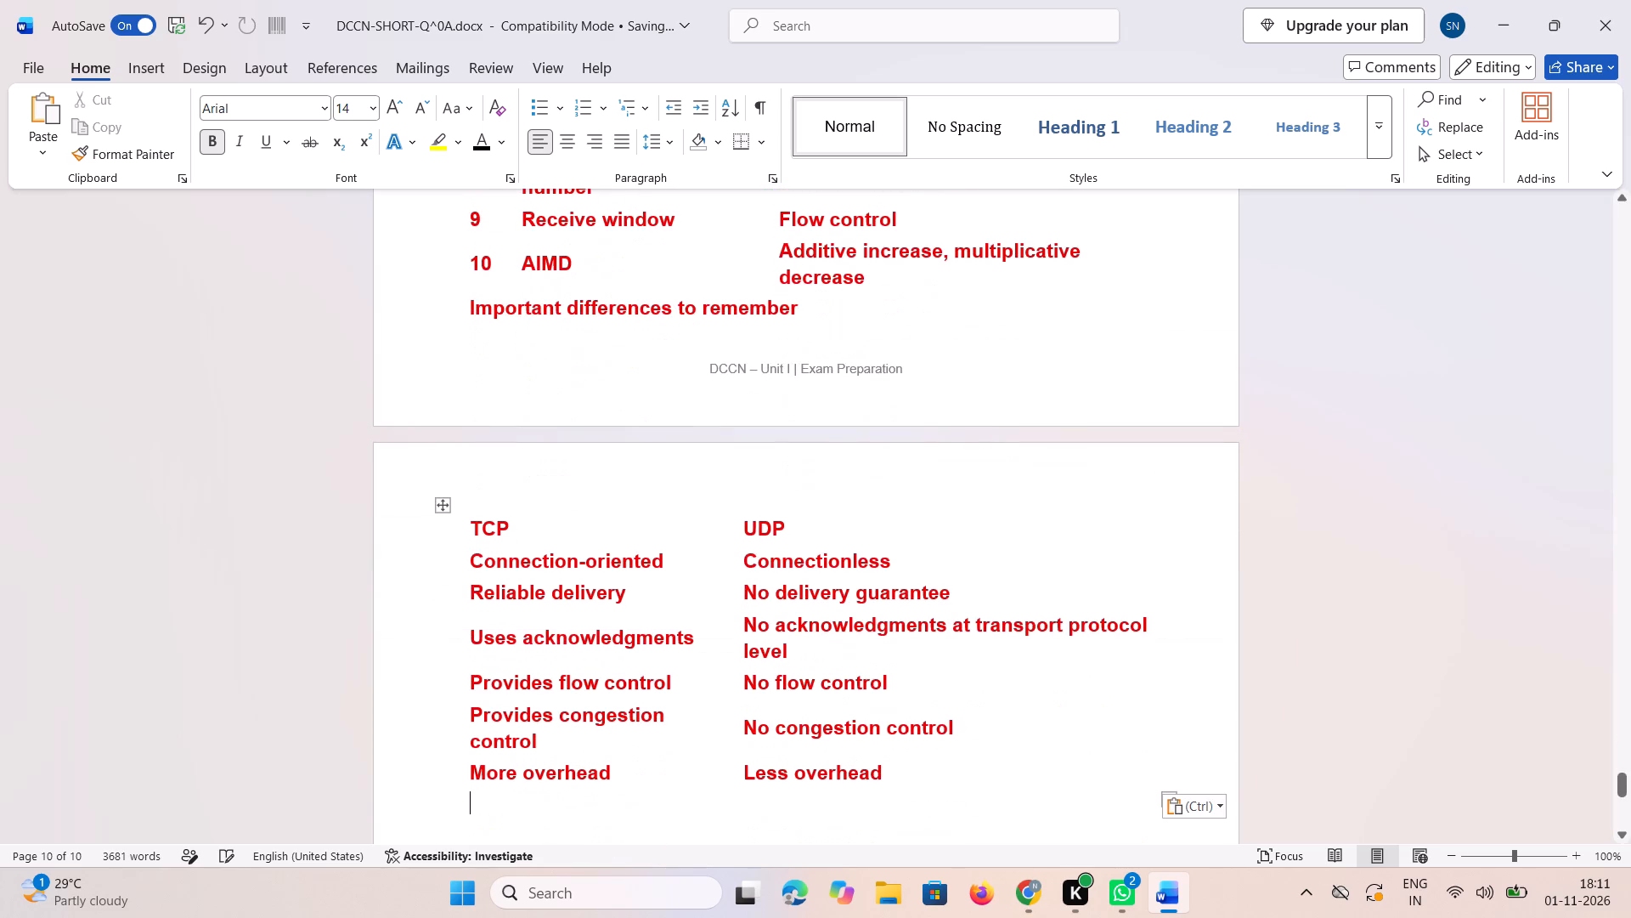
Remove the "UNIT II: Data Link Layer" heading and its empty line above the pasted "UNIT – IV: Transport Layer" heading.
scroll(814, 579, "down", 2)
scroll(814, 579, "up", 1)
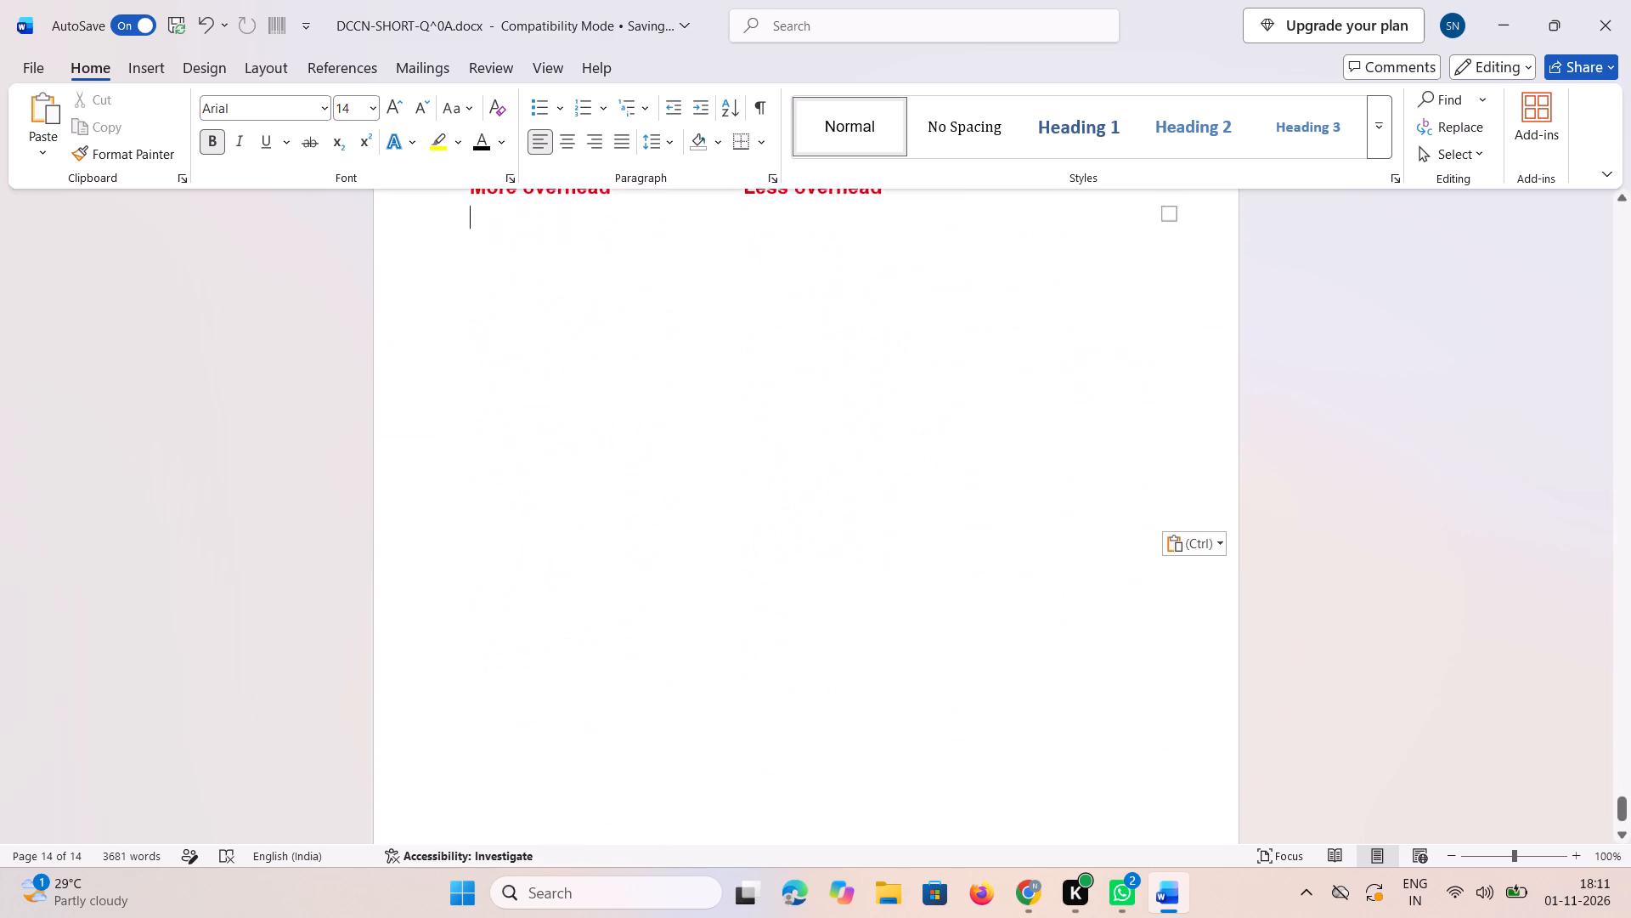
scroll(814, 579, "up", 16)
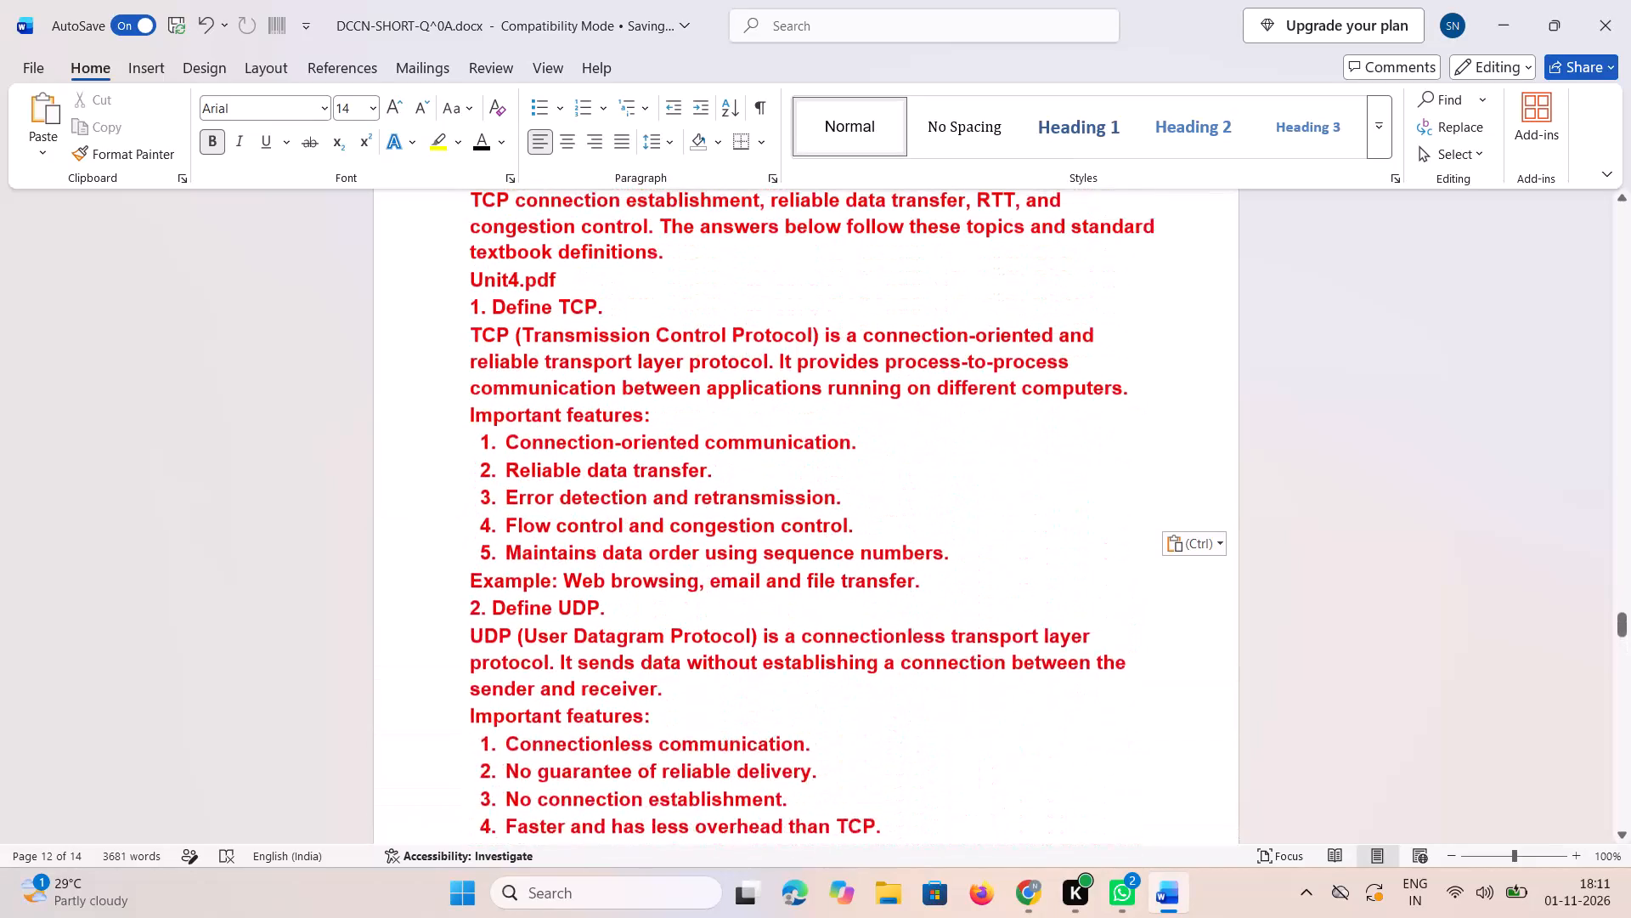
scroll(814, 579, "up", 3)
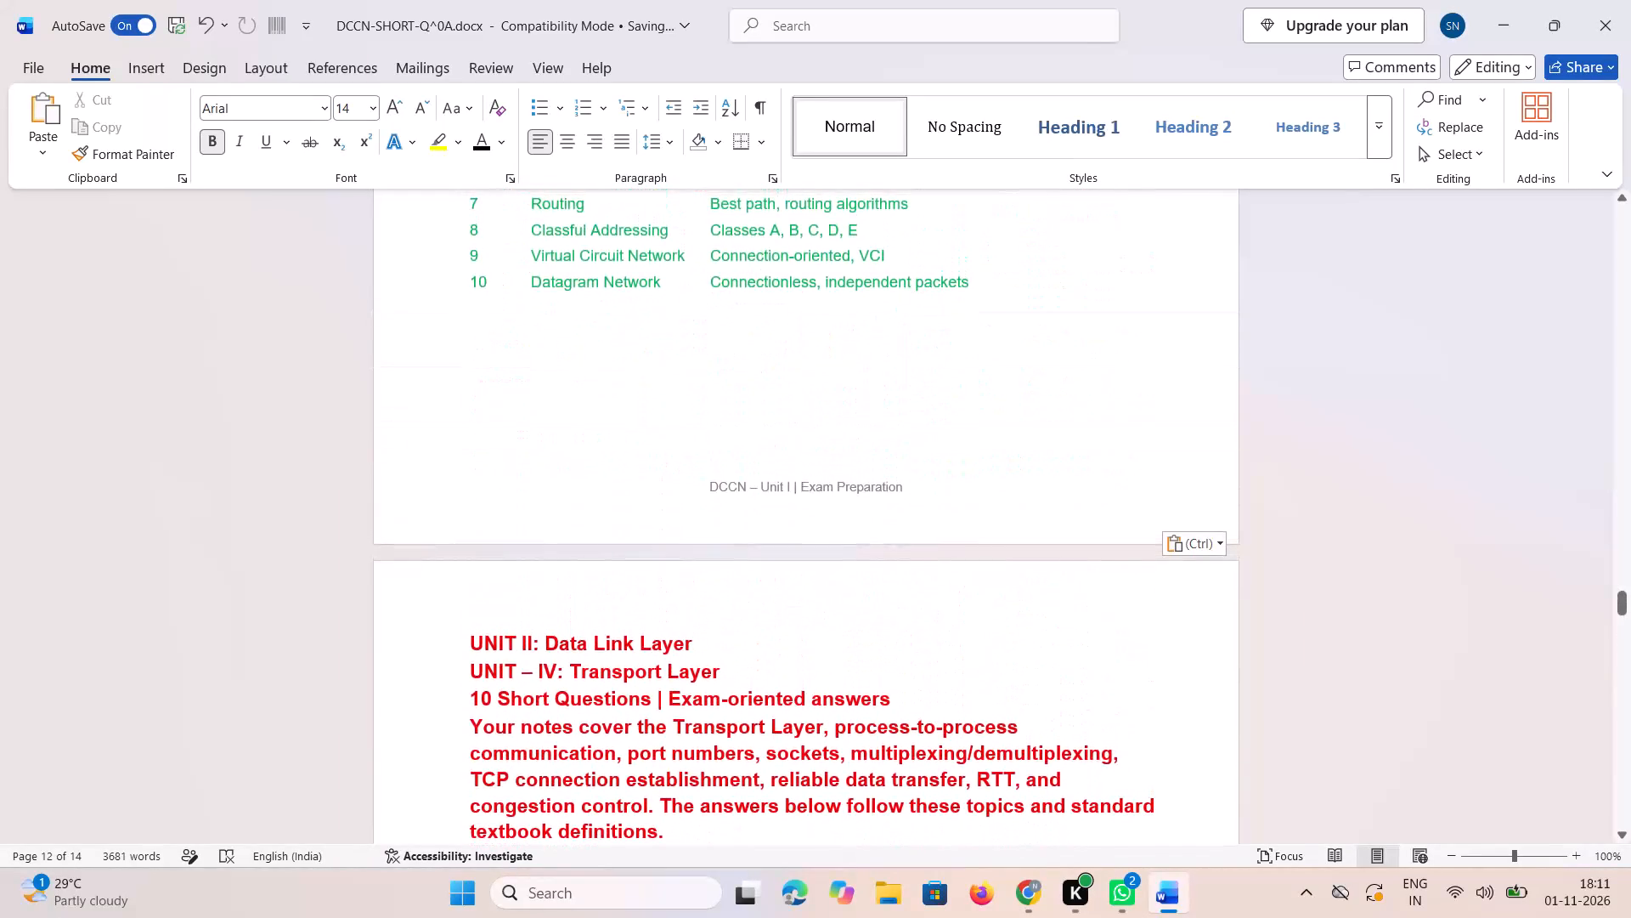
left_click(700, 646)
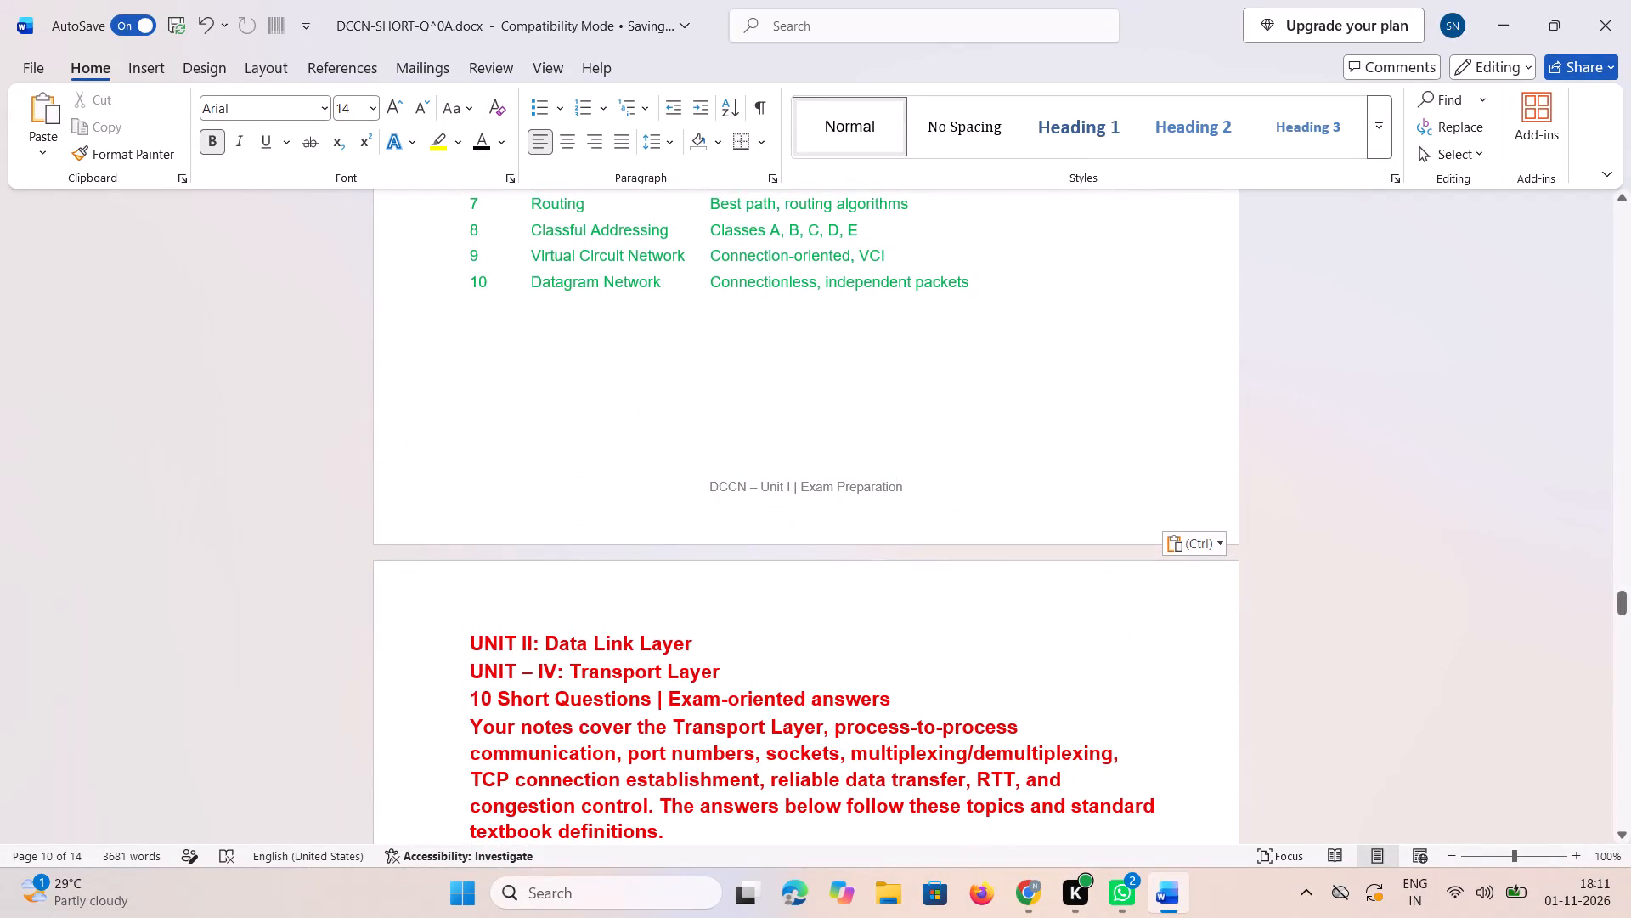
key("BackSpace")
key("BackSpace")
key("BackSpace")
key("BackSpace")
key("BackSpace")
key("BackSpace")
key("BackSpace")
key("BackSpace")
key("BackSpace")
key("BackSpace")
key("BackSpace")
key("BackSpace")
key("BackSpace")
key("BackSpace")
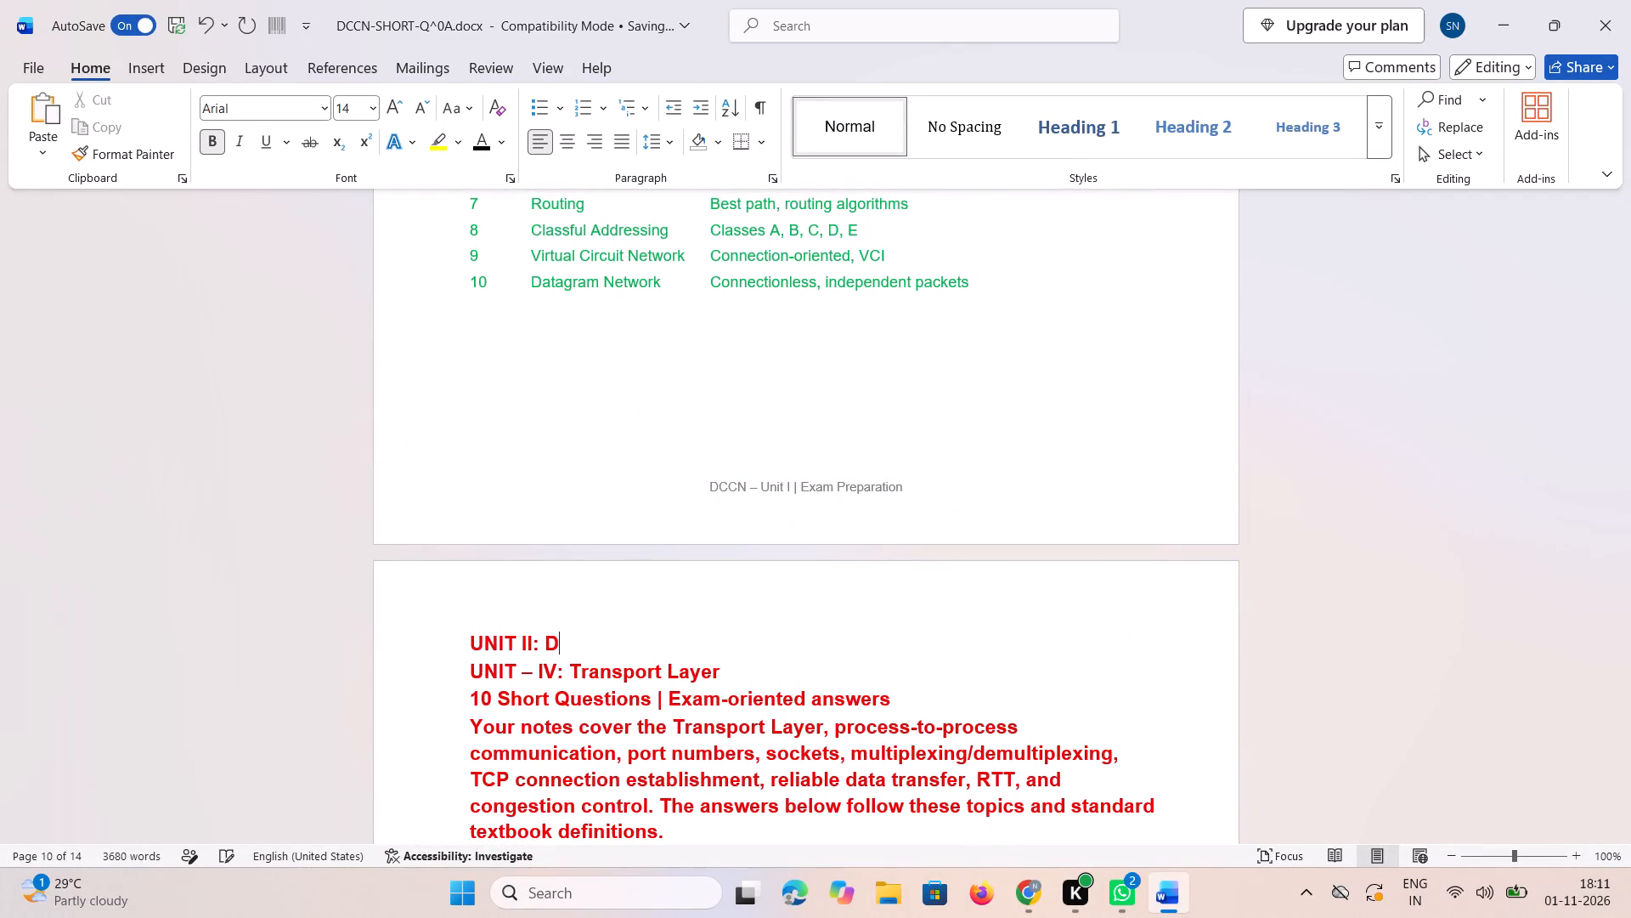
key("BackSpace")
key("BackSpace")
key("BackSpace")
key("BackSpace")
key("BackSpace")
key("BackSpace")
key("BackSpace")
key("BackSpace")
key("BackSpace")
key("BackSpace")
key("BackSpace")
key("BackSpace")
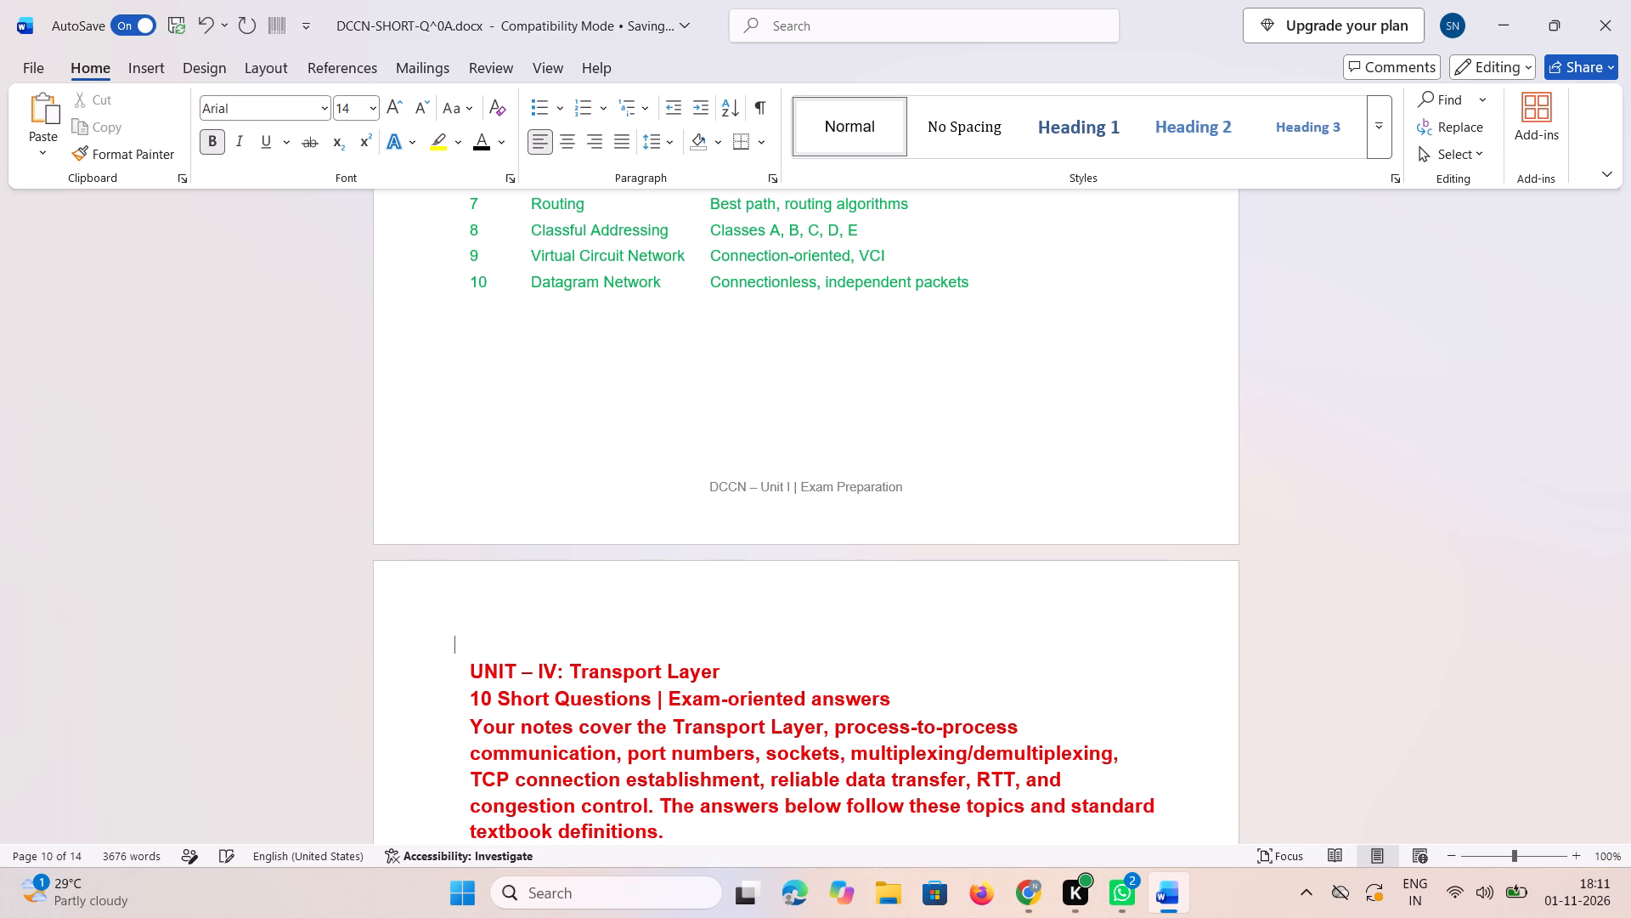
key("BackSpace")
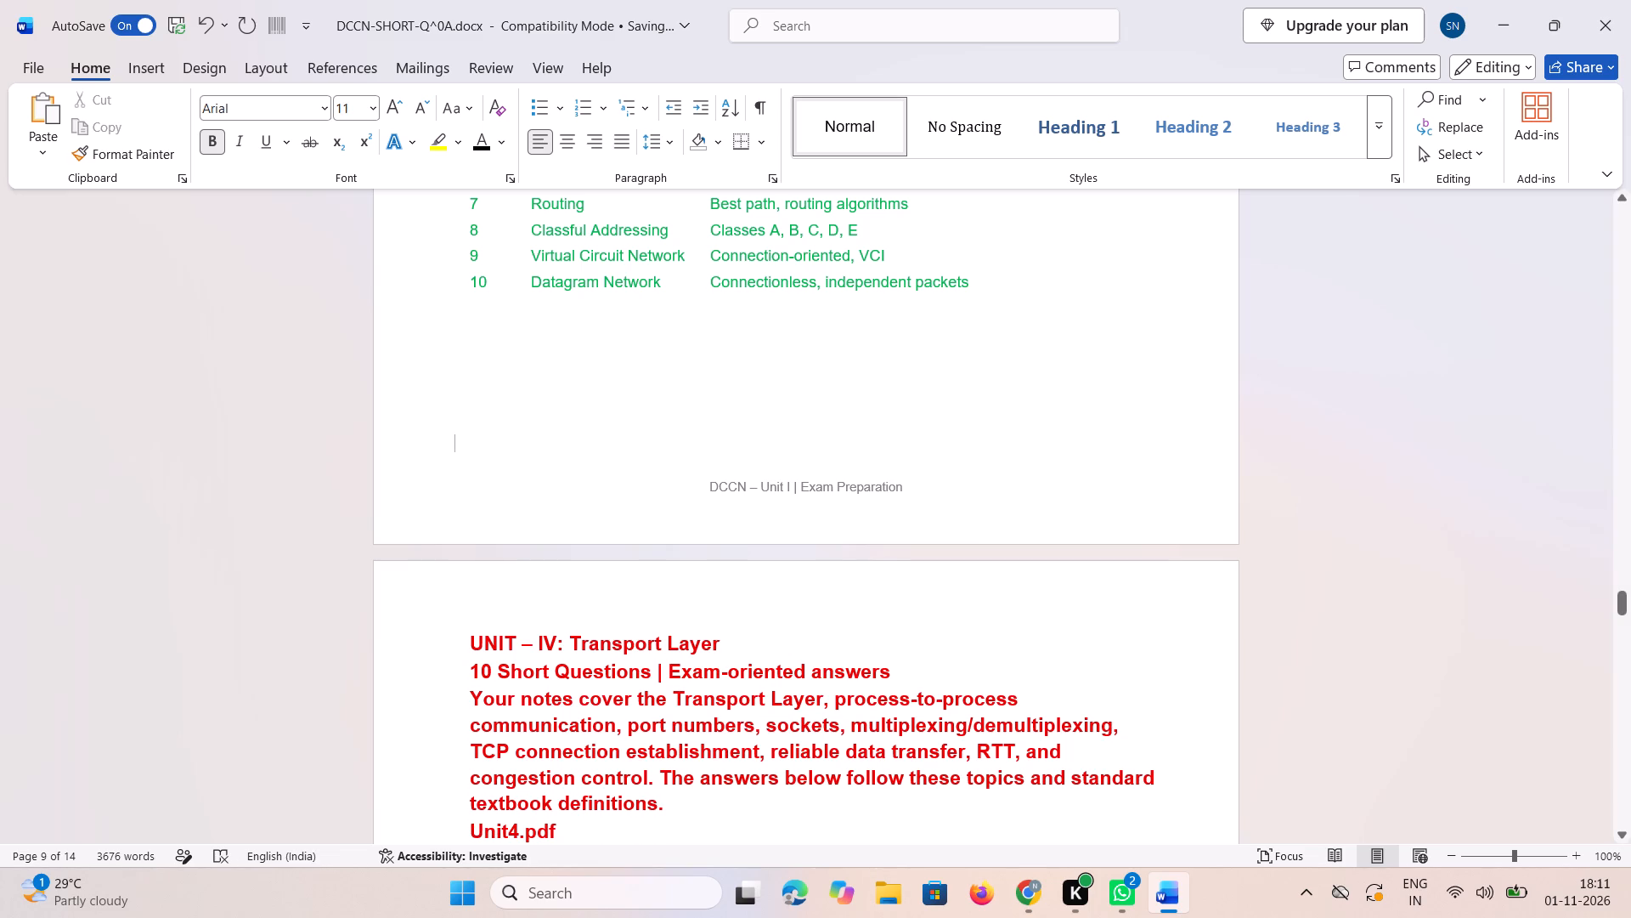
Delete the introduction under "UNIT – IV: Transport Layer", from "10 Short Questions | Exam-oriented answers" through "Unit4.pdf".
scroll(662, 690, "down", 1)
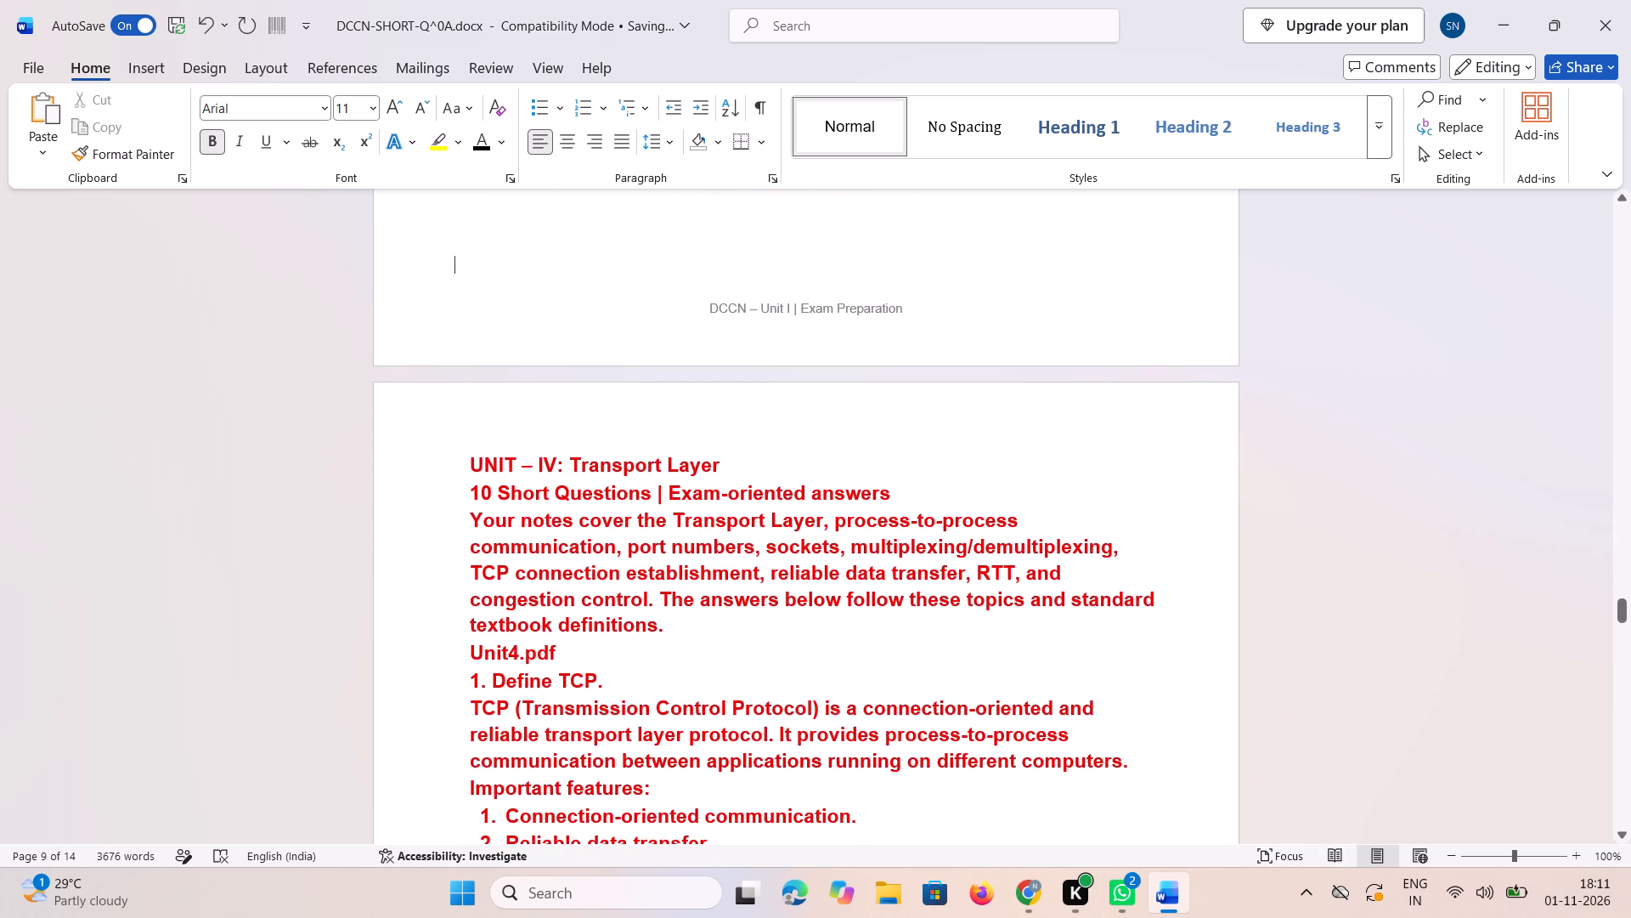
left_click_drag(567, 639, 481, 597)
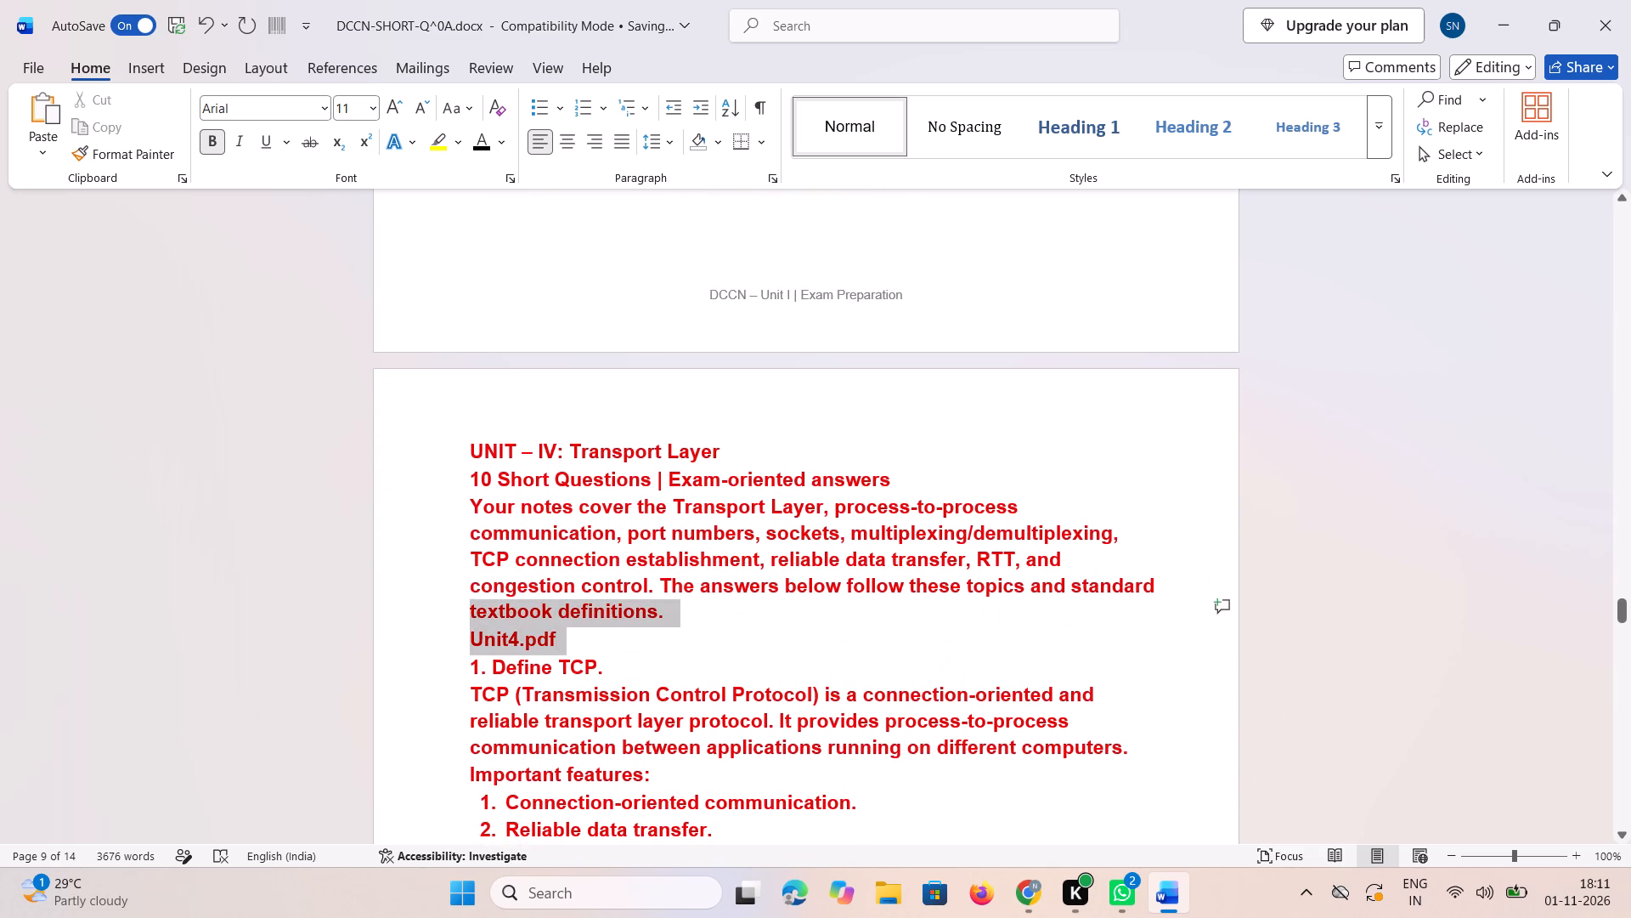
left_click_drag(481, 597, 467, 488)
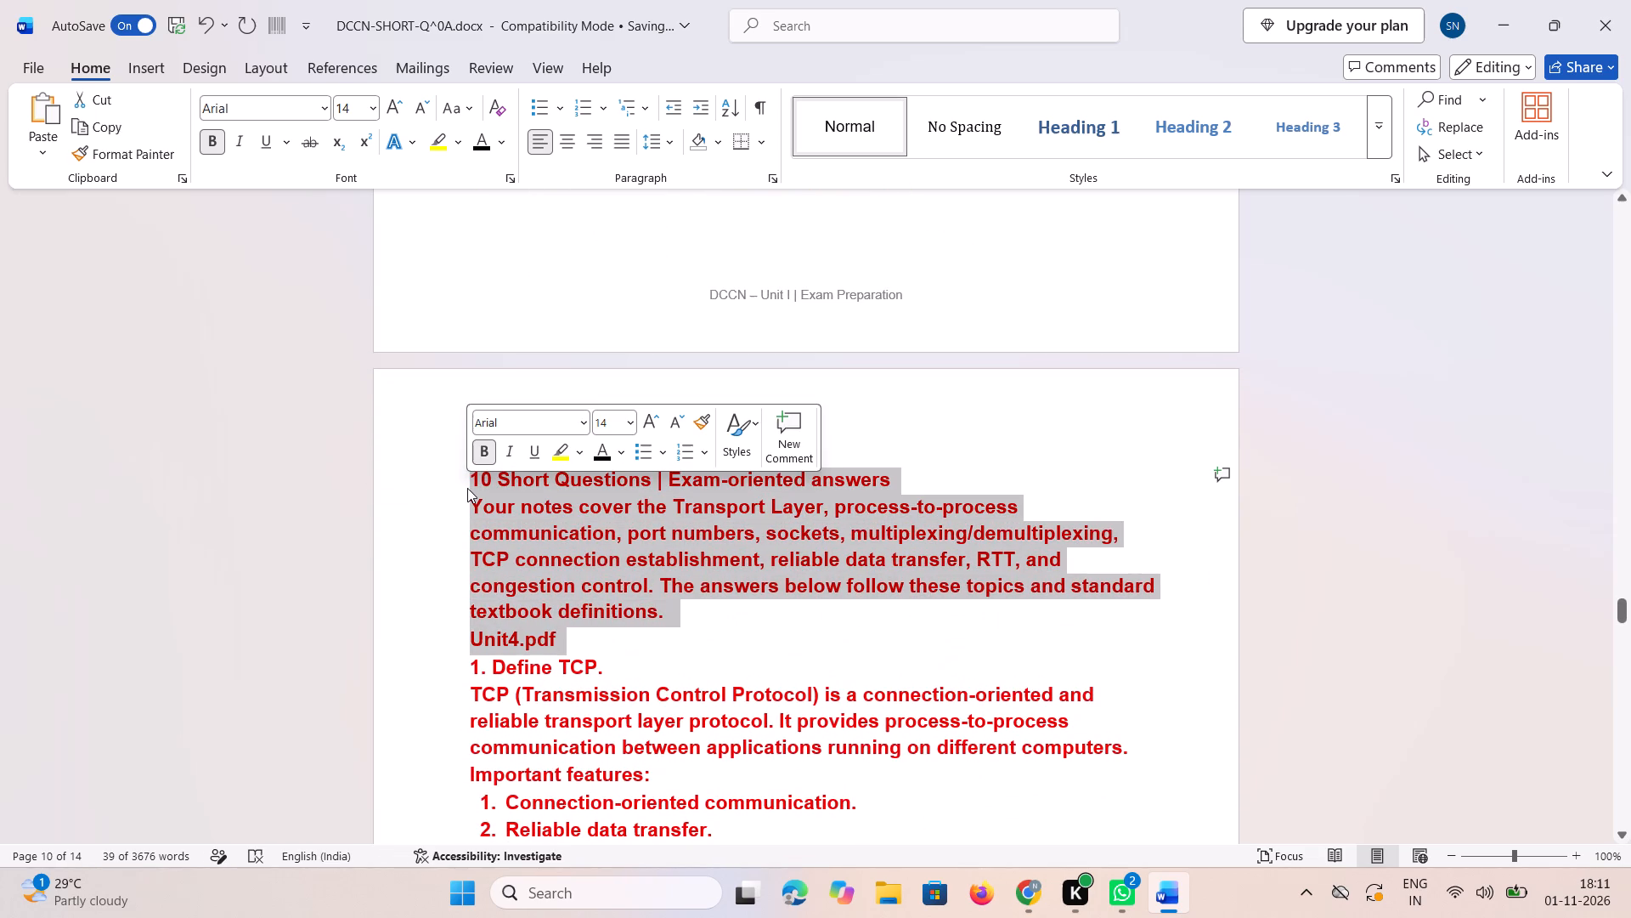
key("BackSpace")
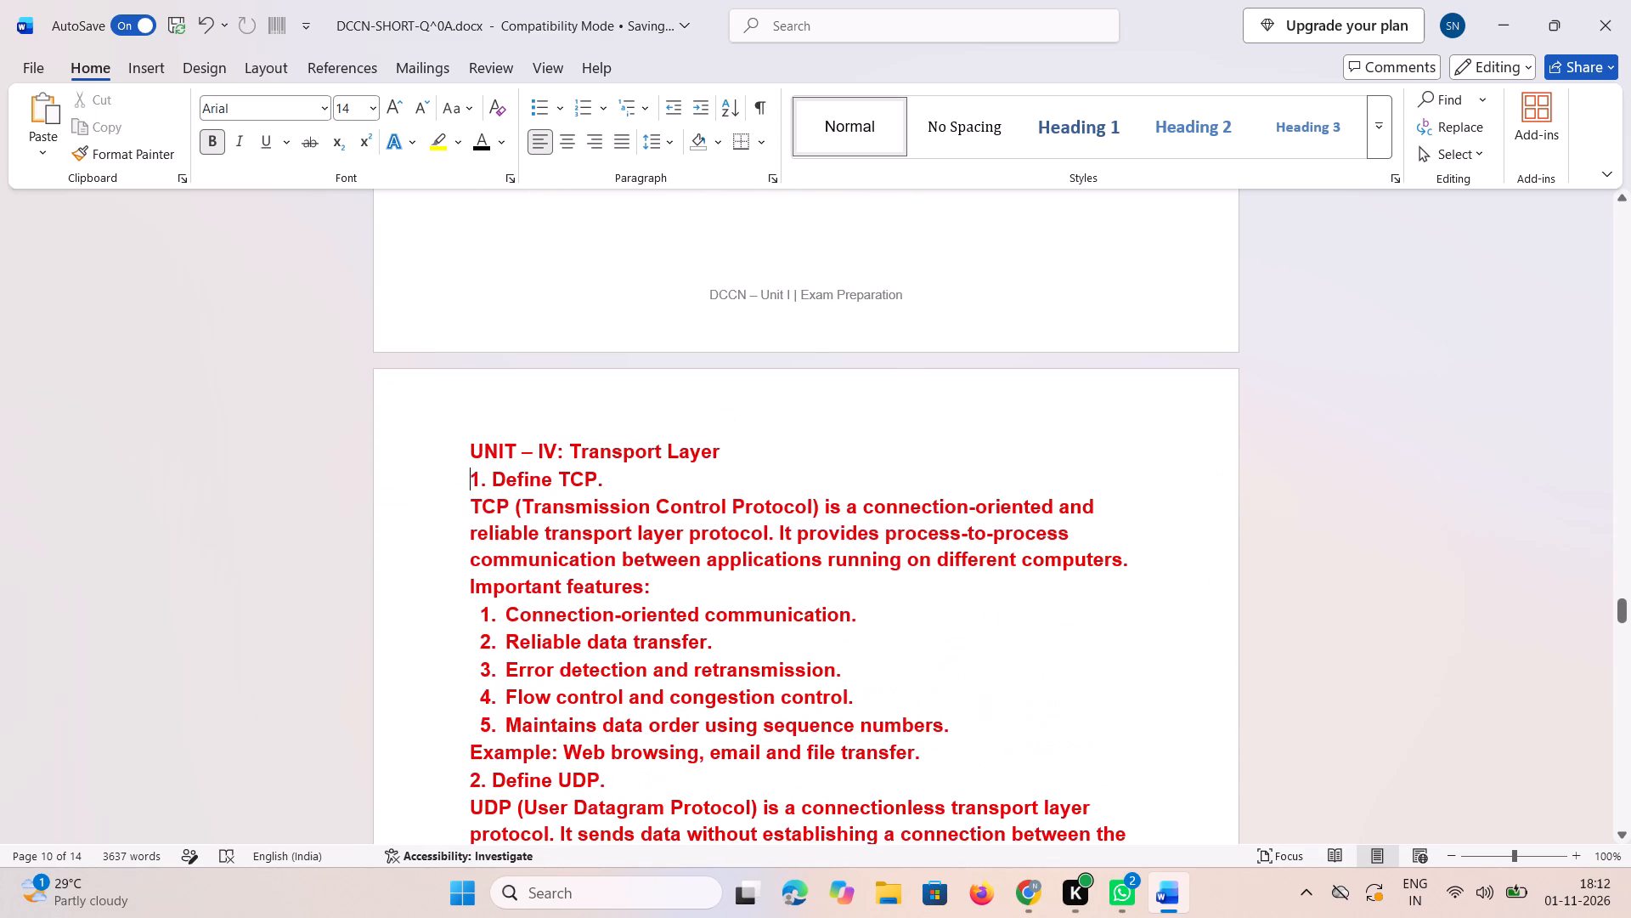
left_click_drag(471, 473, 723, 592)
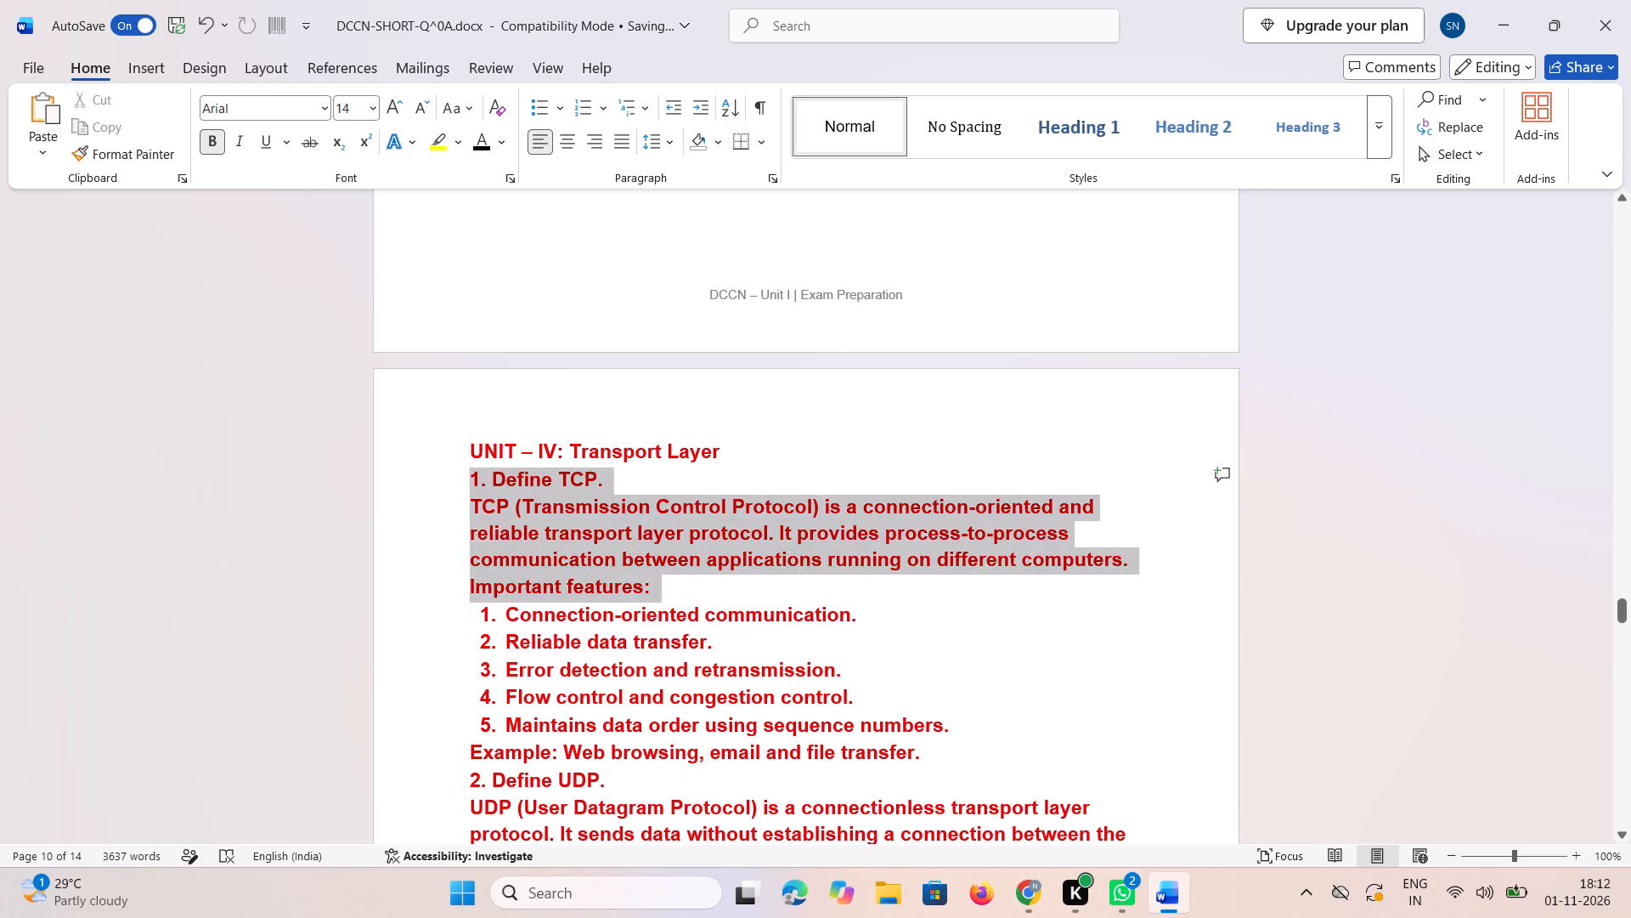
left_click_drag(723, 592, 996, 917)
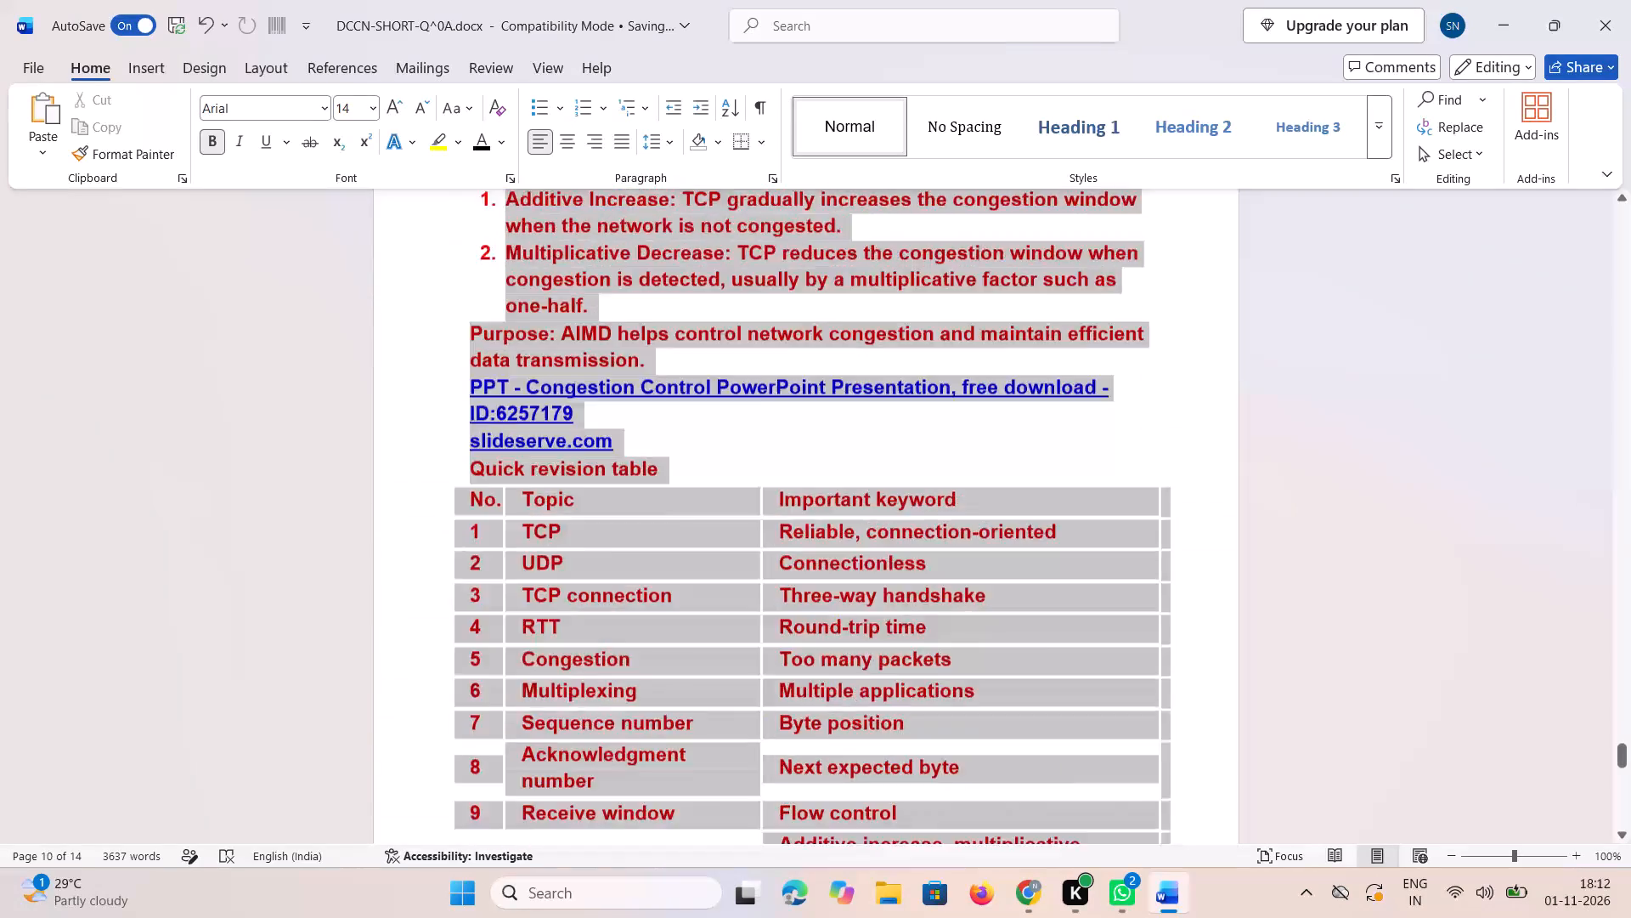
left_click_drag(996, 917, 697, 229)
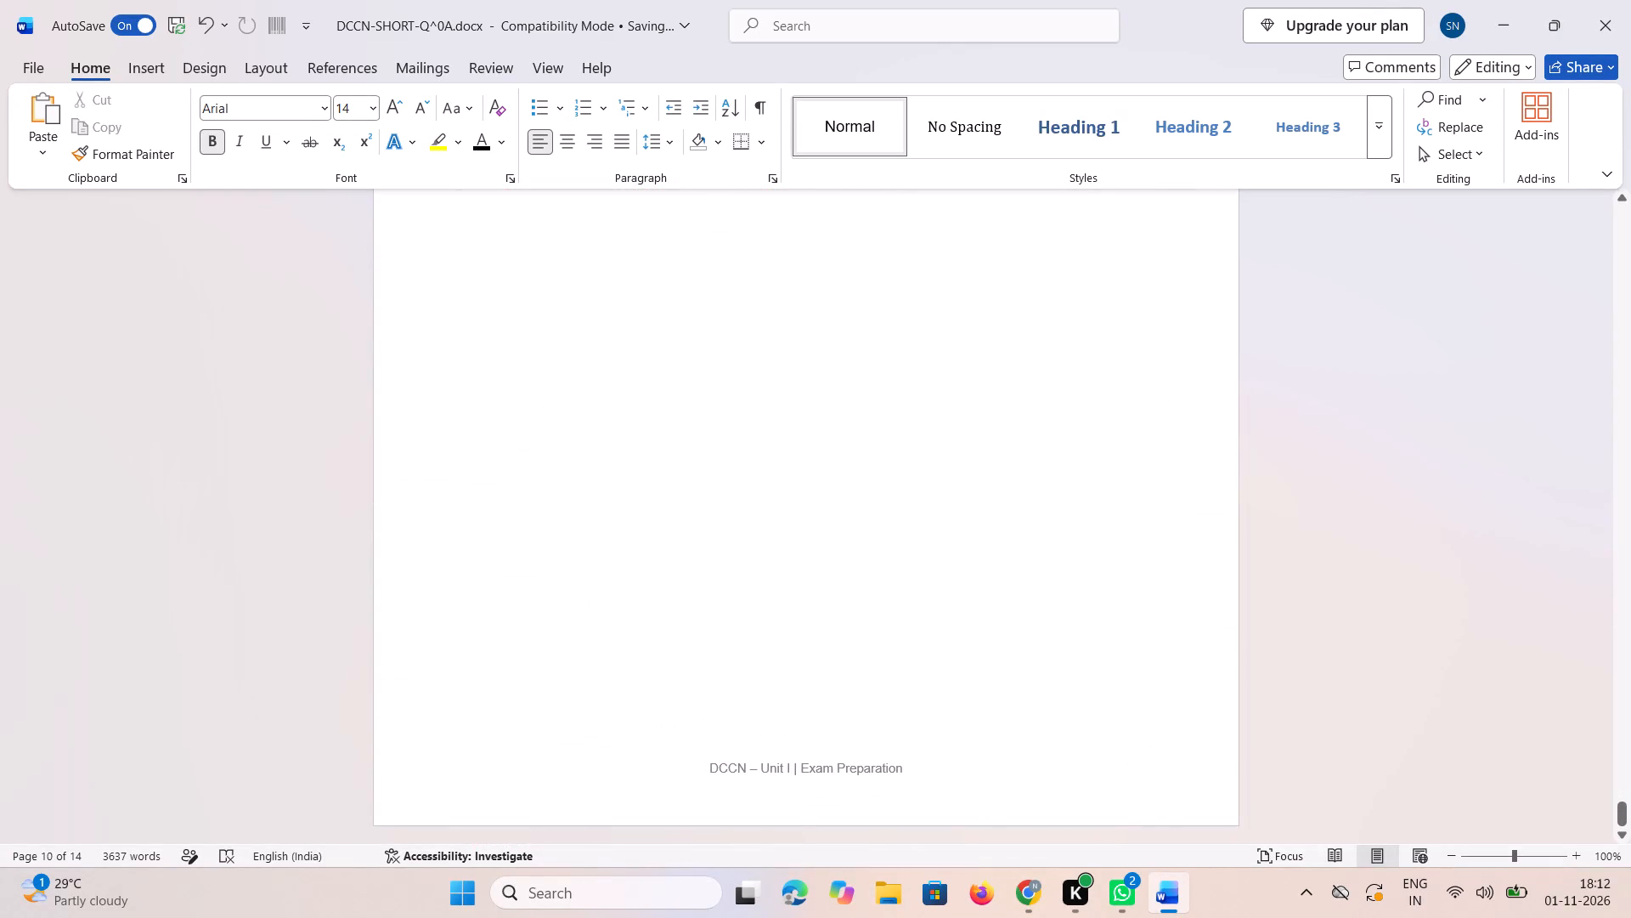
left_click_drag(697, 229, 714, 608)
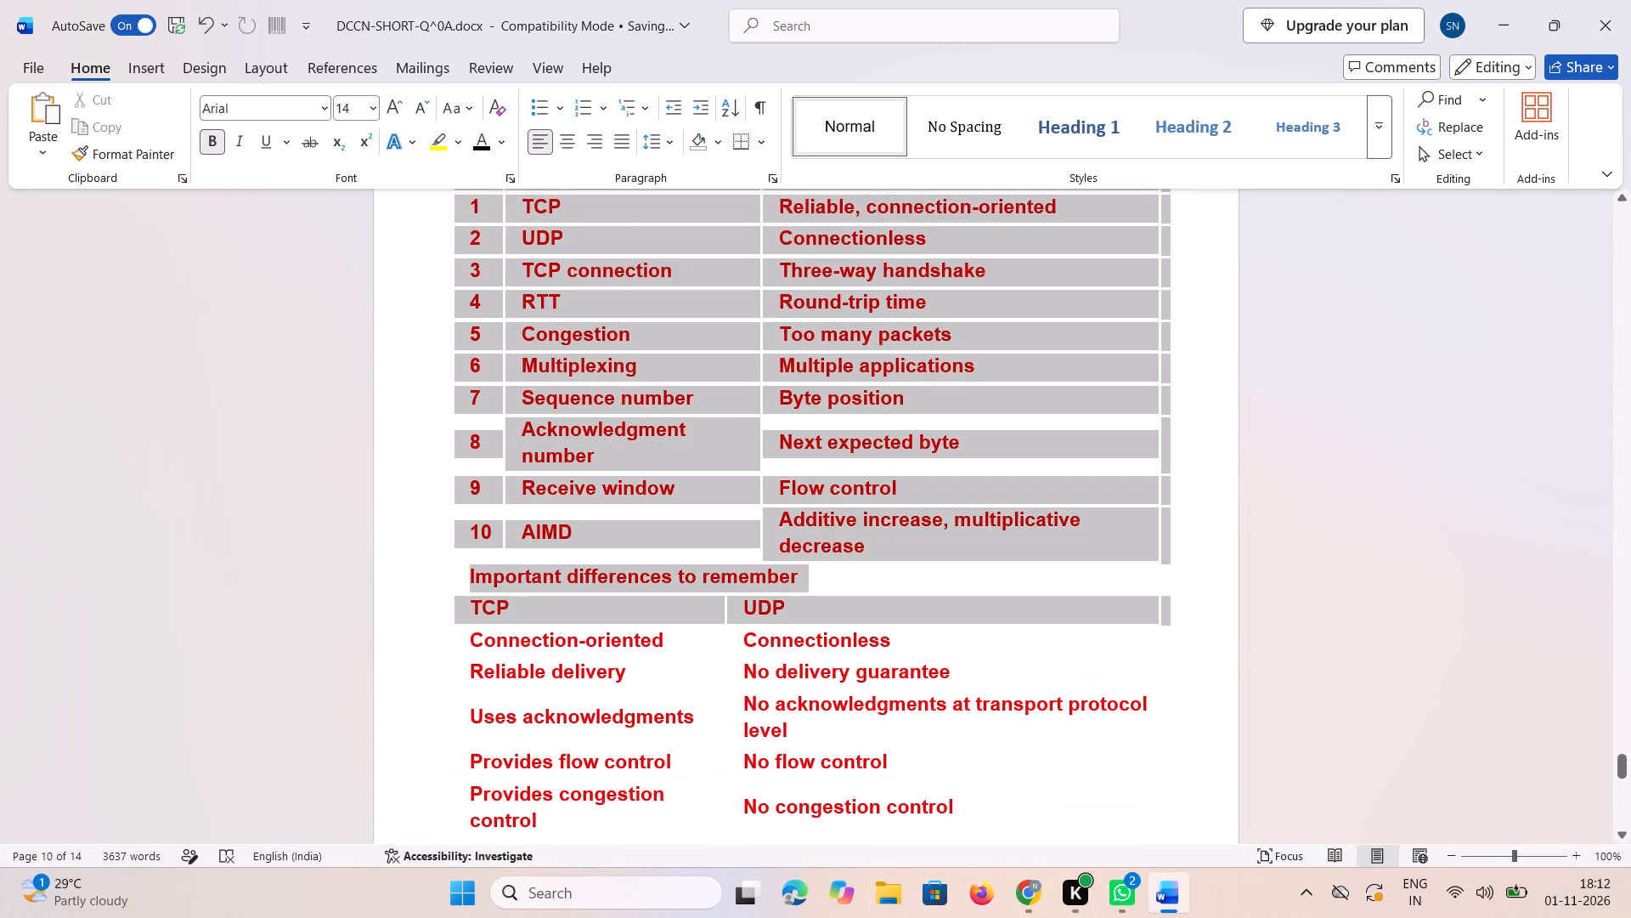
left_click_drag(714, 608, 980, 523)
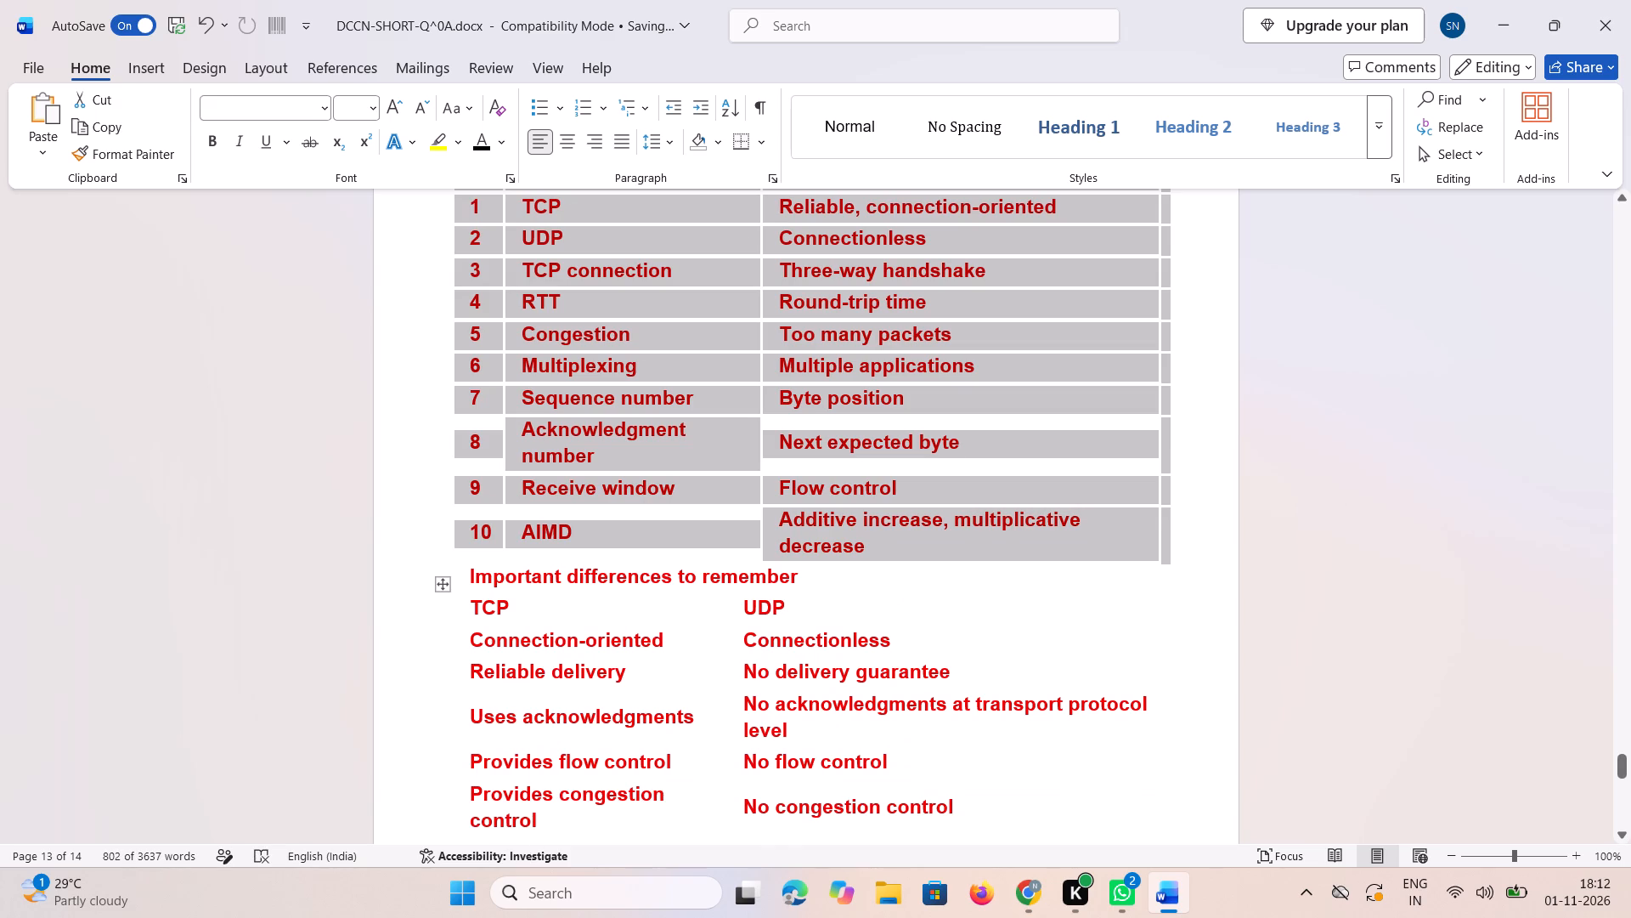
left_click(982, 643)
Set the font colour to Automatic for the text from question 7 on the TCP sequence number through question 10's AIMD purpose line.
scroll(687, 564, "up", 3)
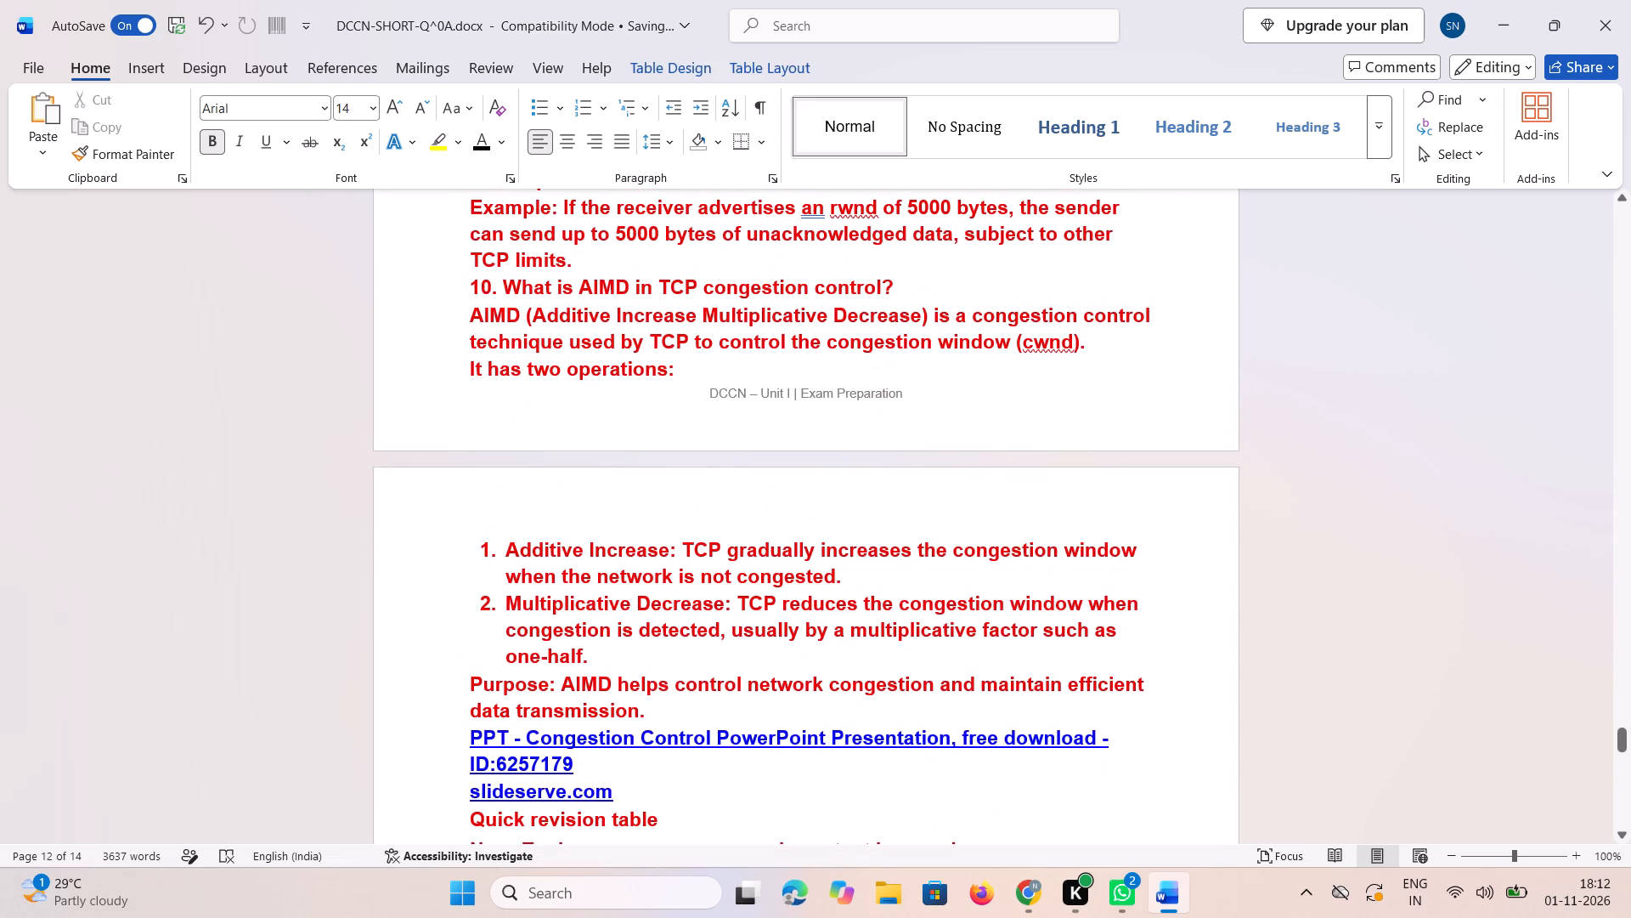
left_click_drag(652, 716, 455, 338)
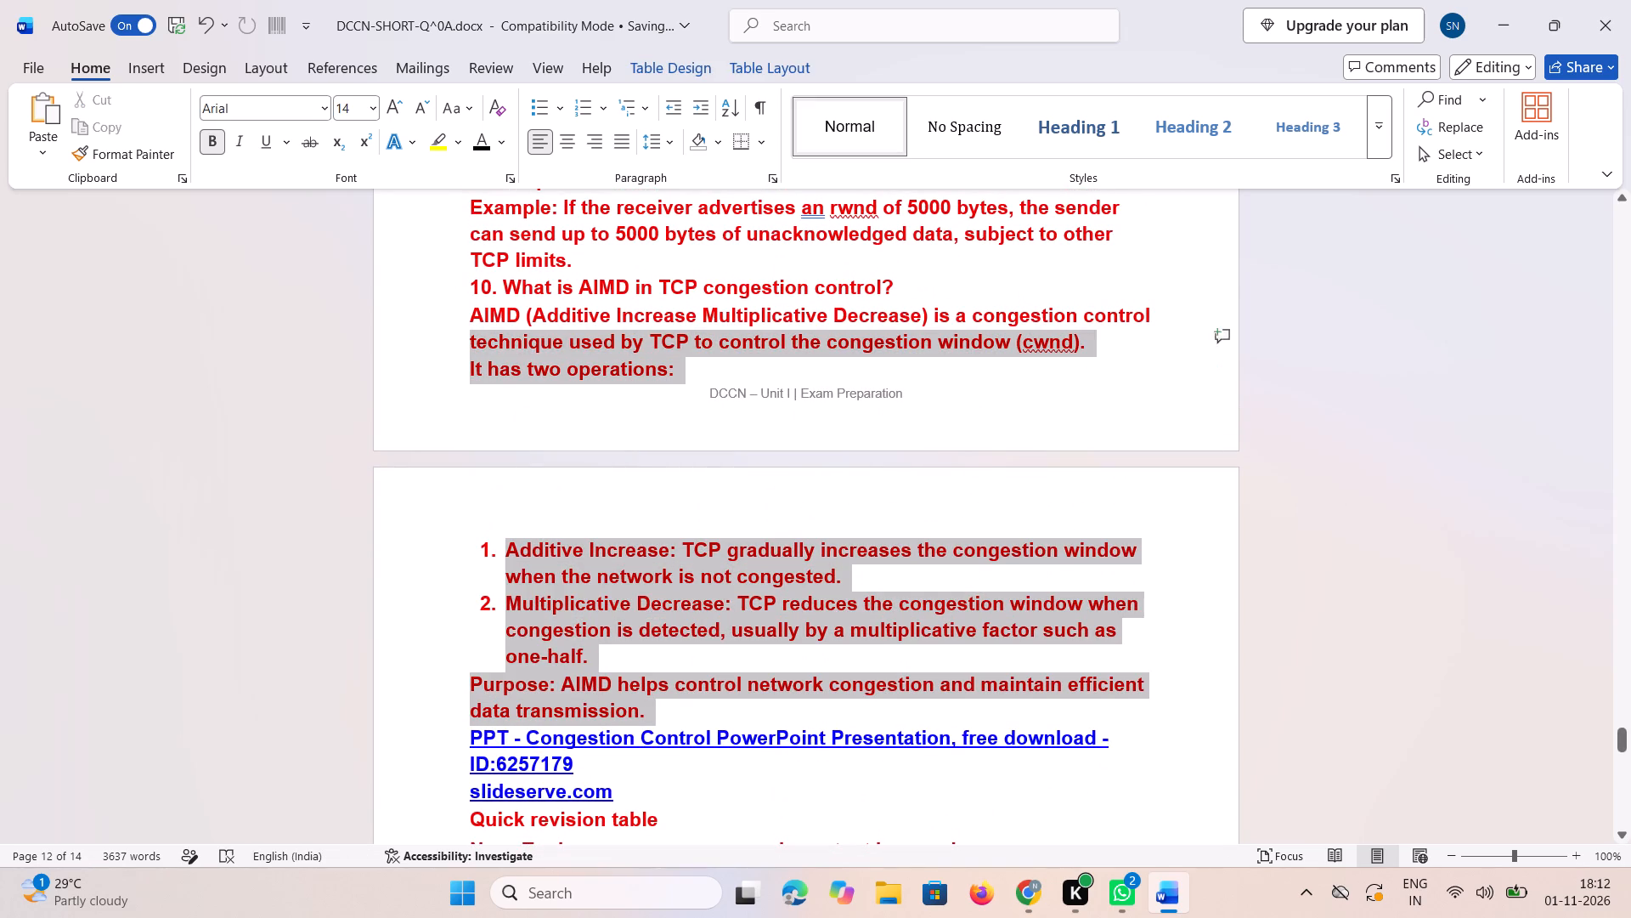
left_click_drag(455, 338, 441, 302)
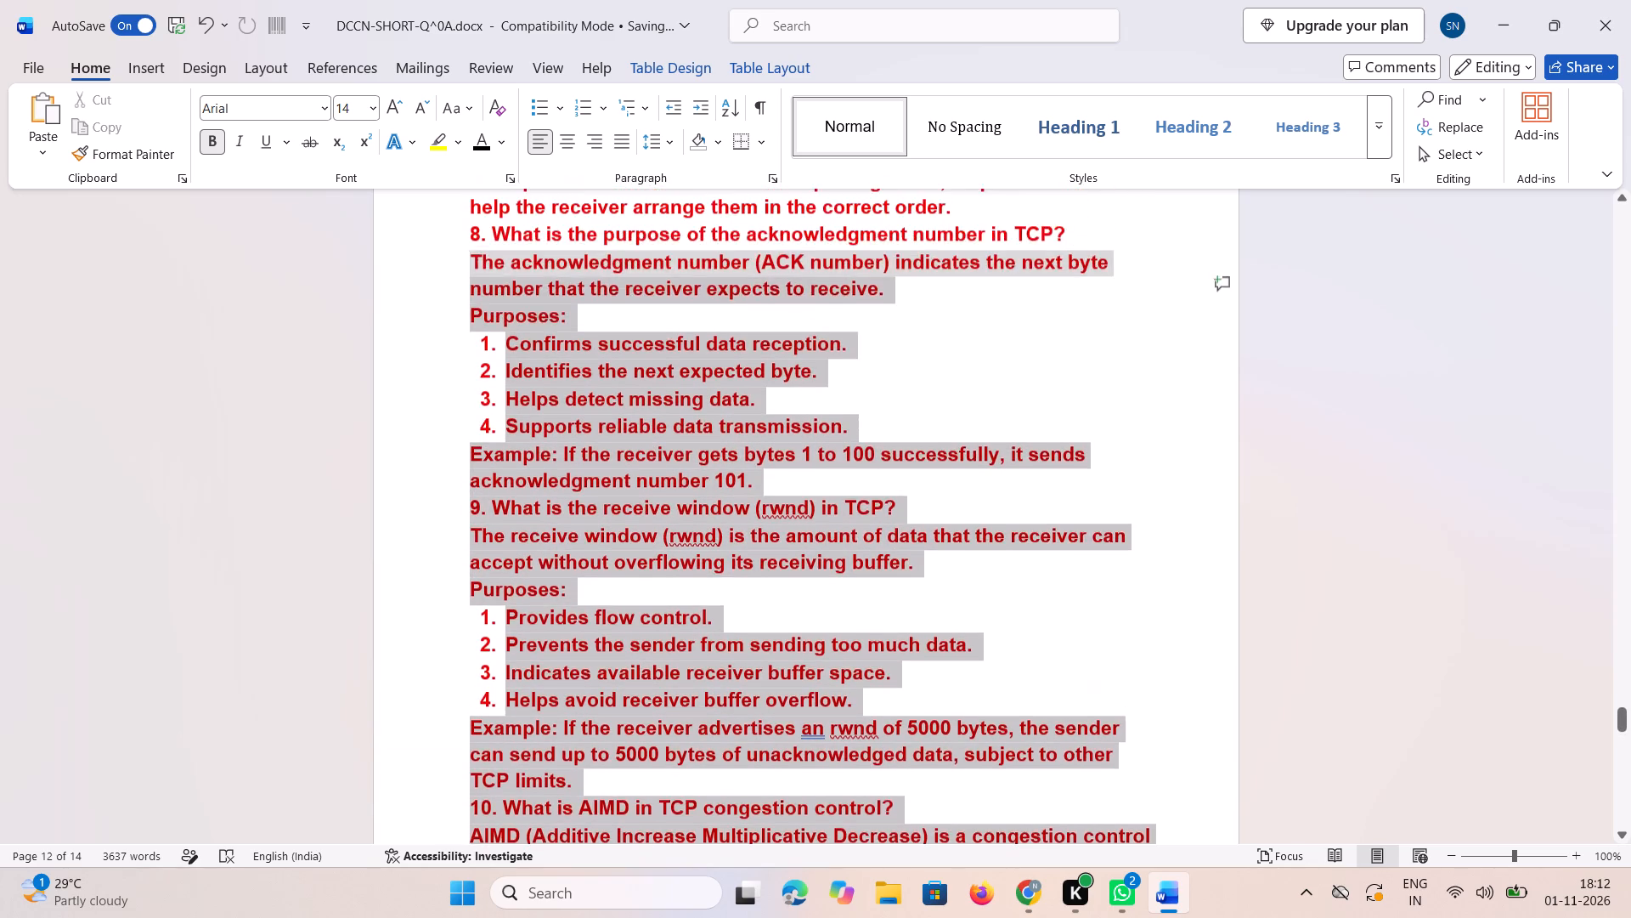
left_click_drag(441, 302, 432, 502)
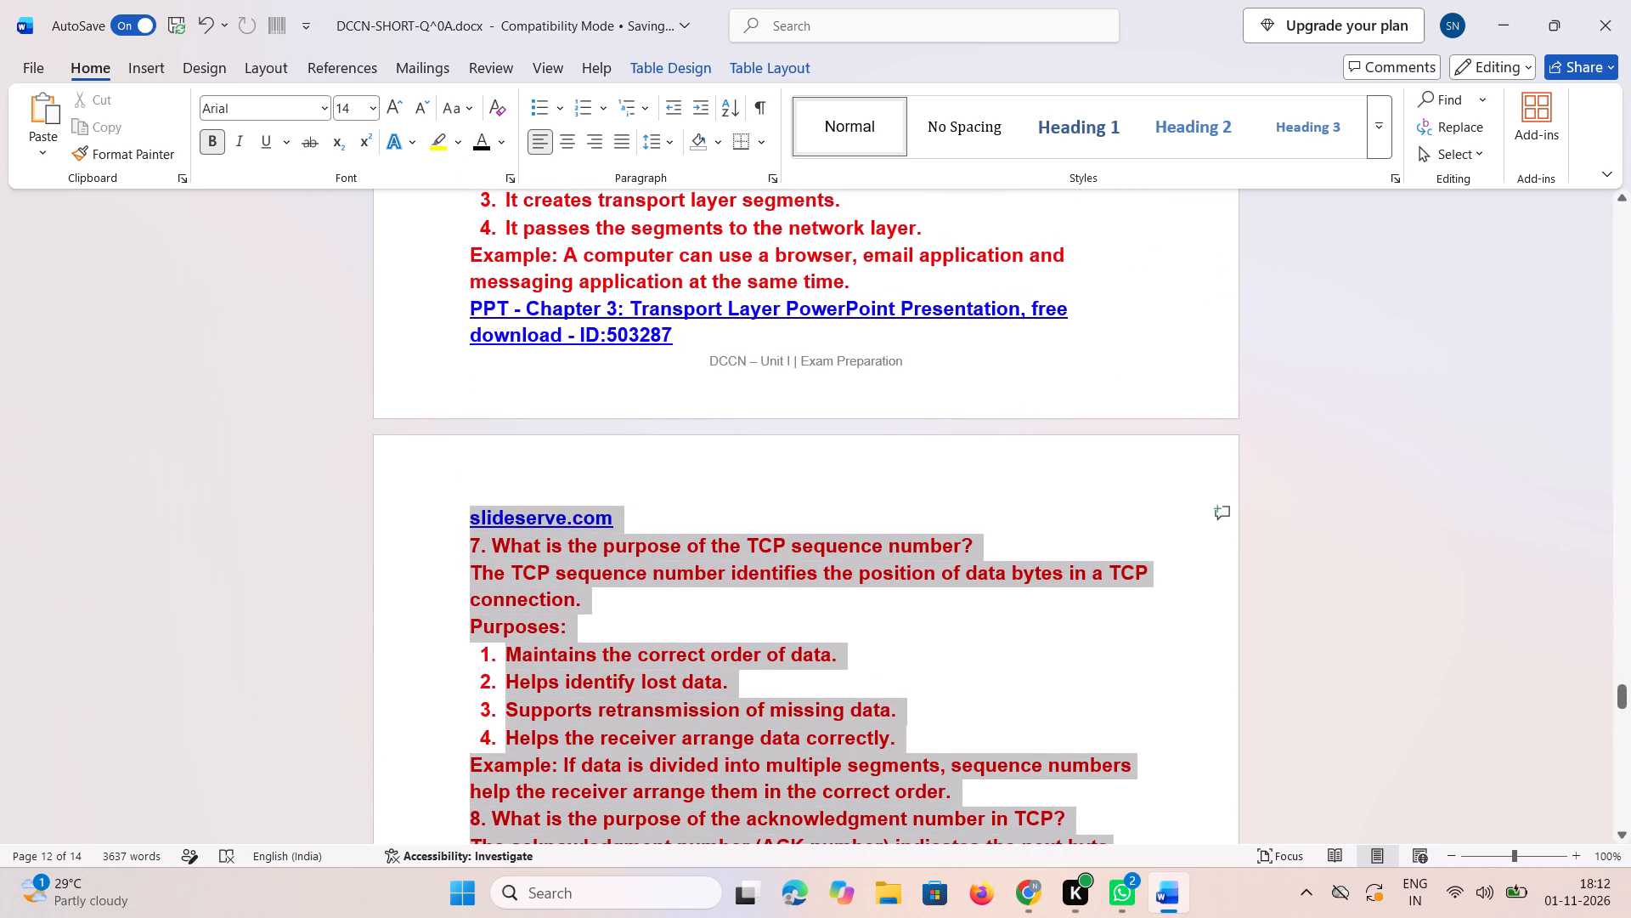
left_click_drag(432, 502, 430, 559)
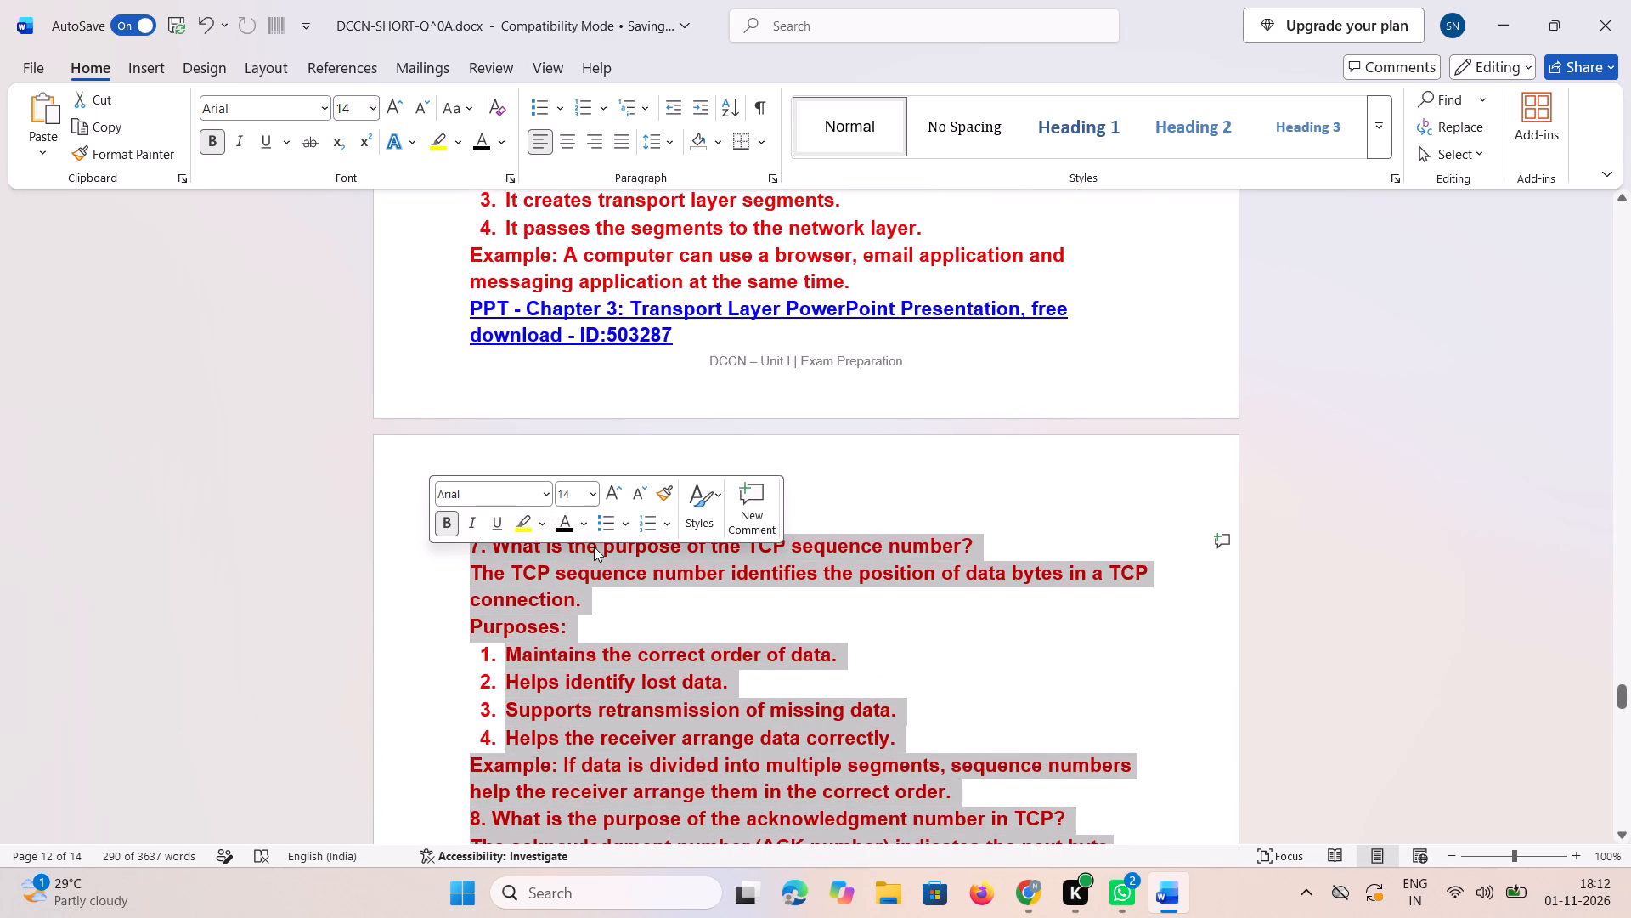
left_click(568, 524)
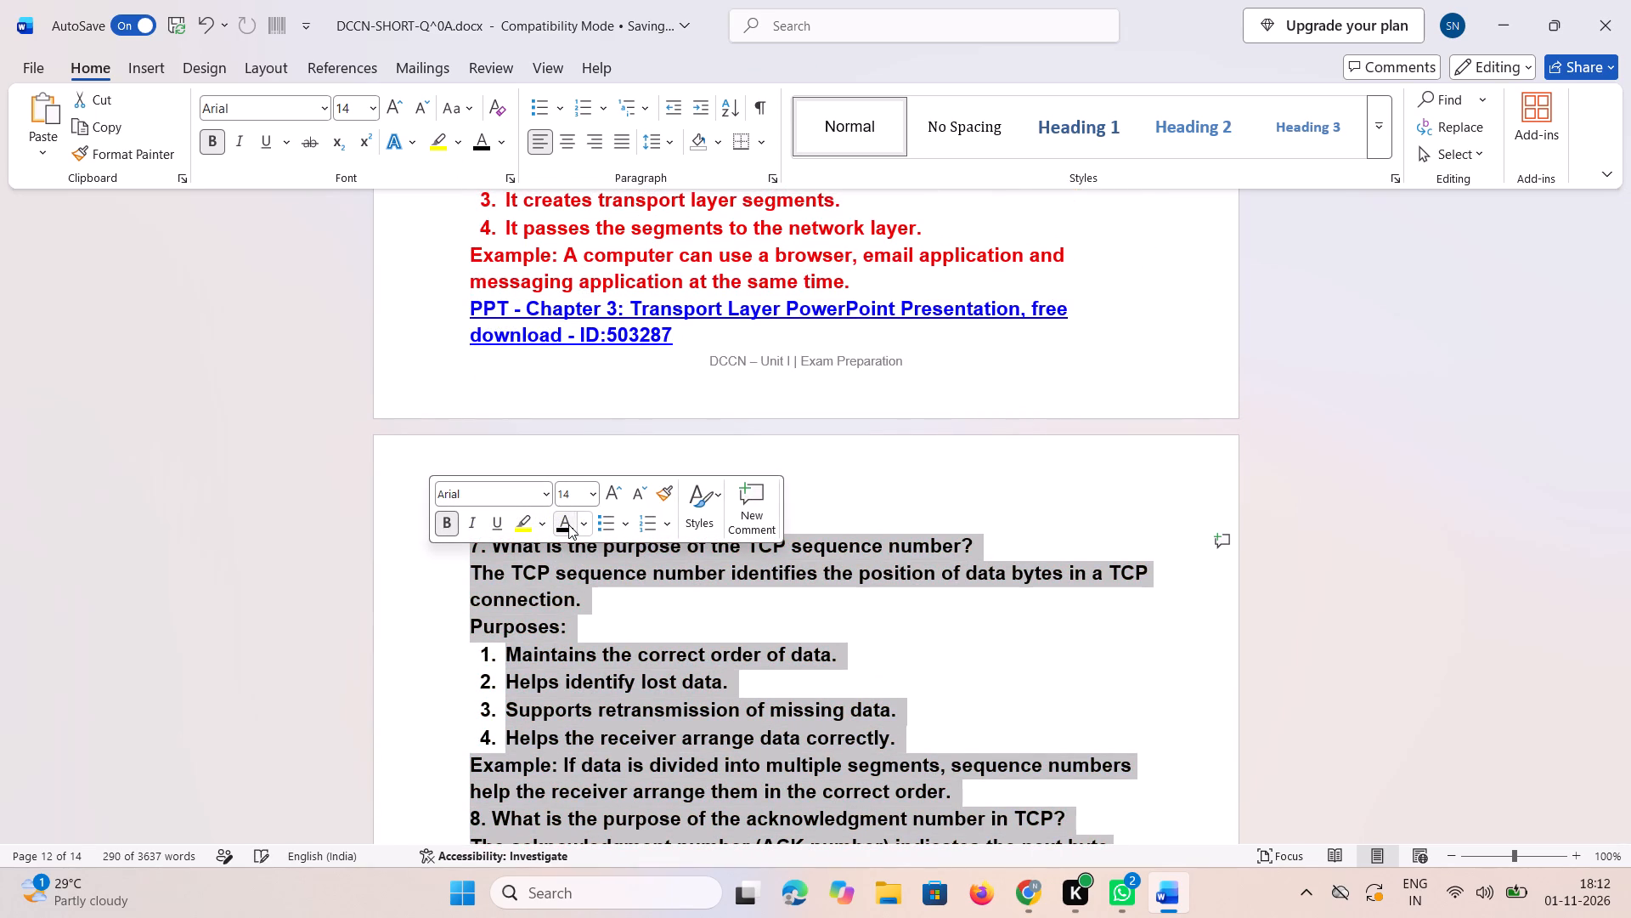
left_click(623, 627)
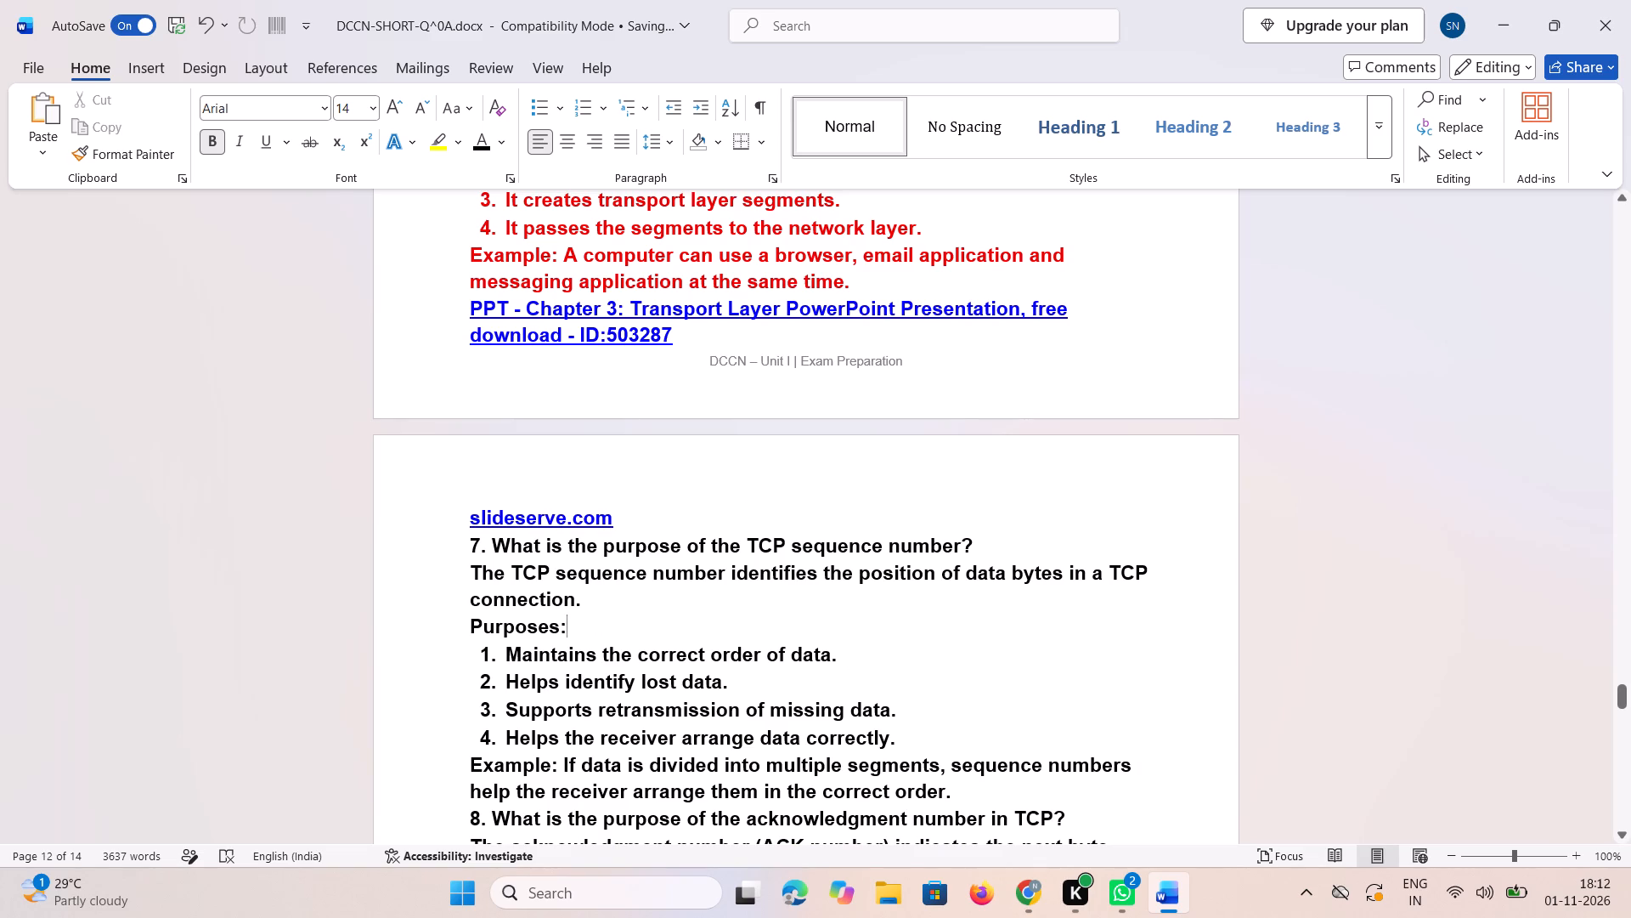
left_click_drag(467, 537, 613, 599)
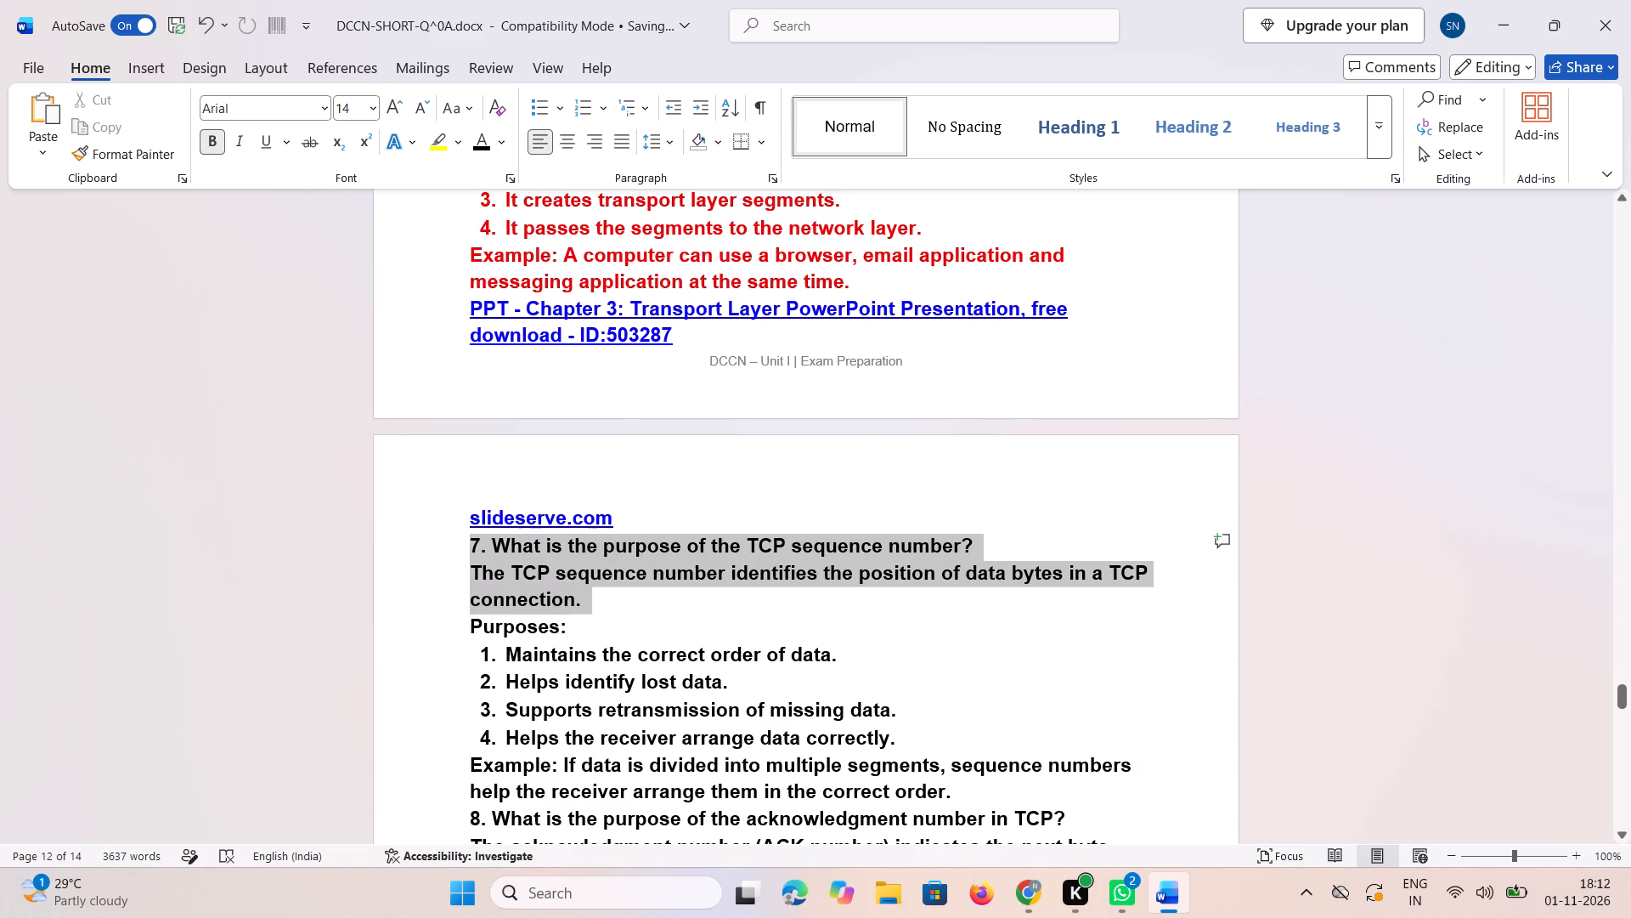
left_click_drag(613, 599, 688, 855)
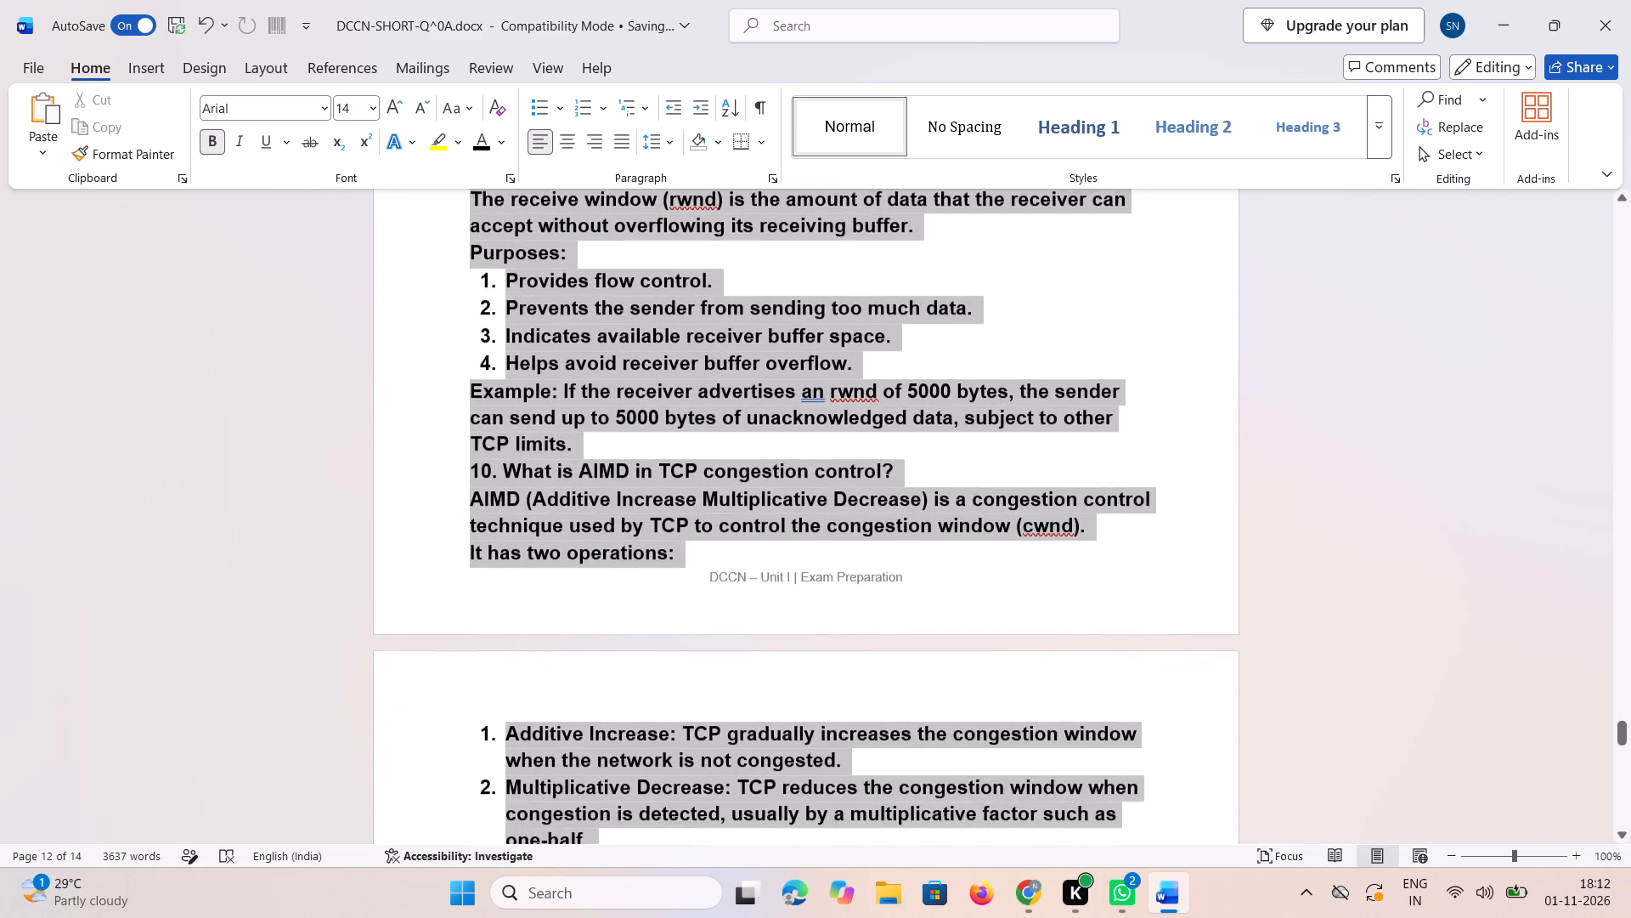
left_click_drag(688, 855, 635, 647)
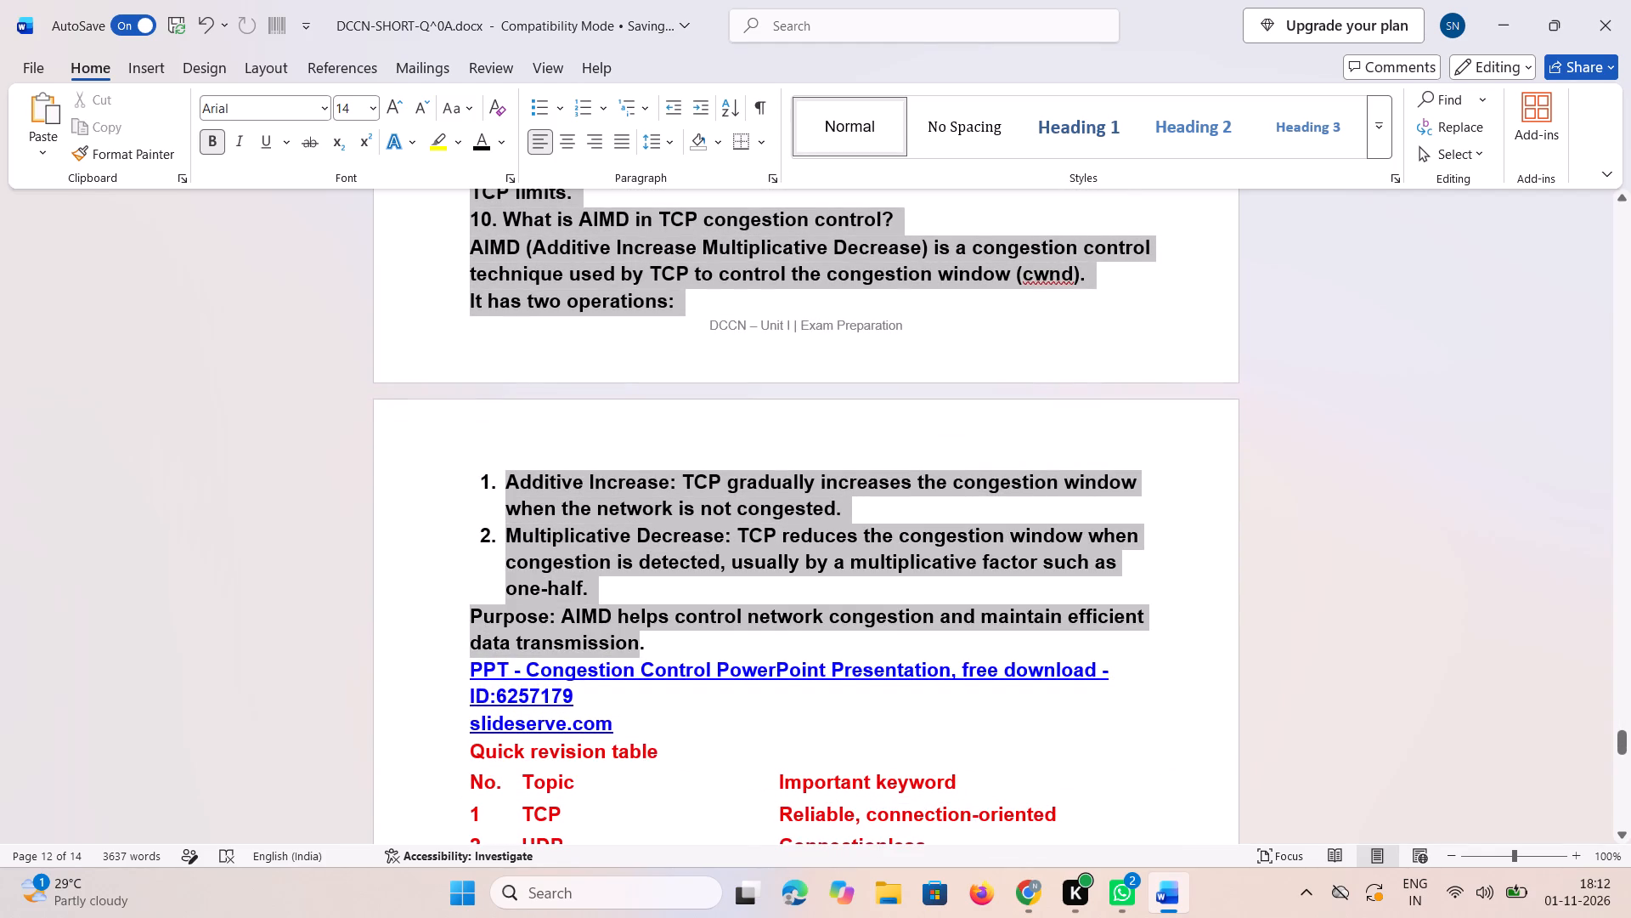
left_click_drag(635, 647, 652, 644)
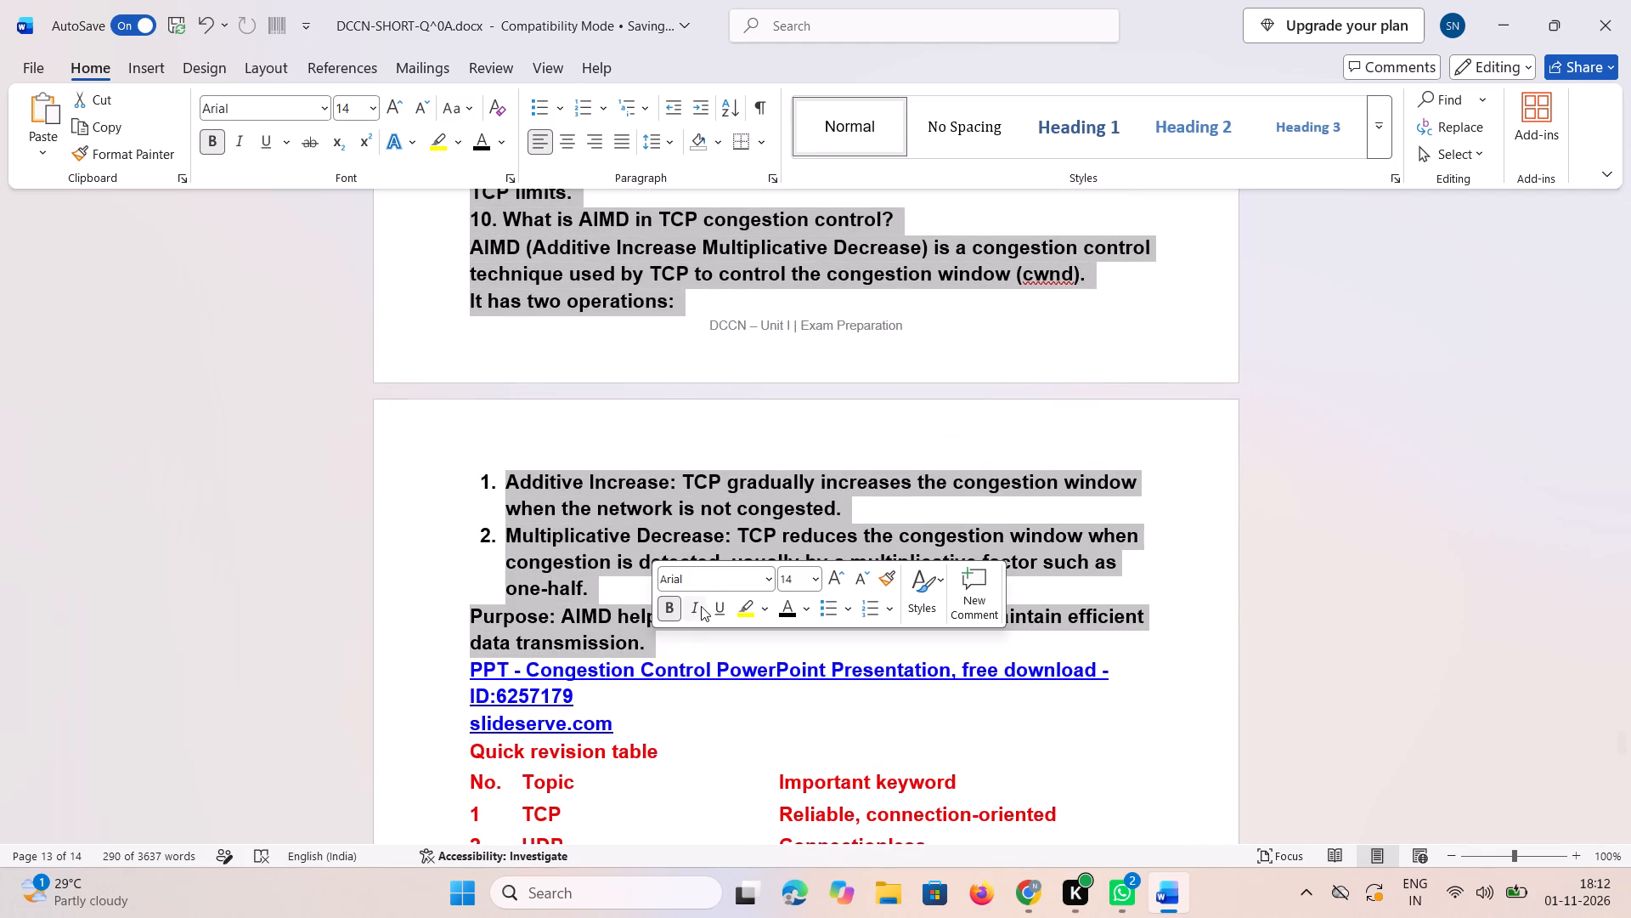
left_click(809, 604)
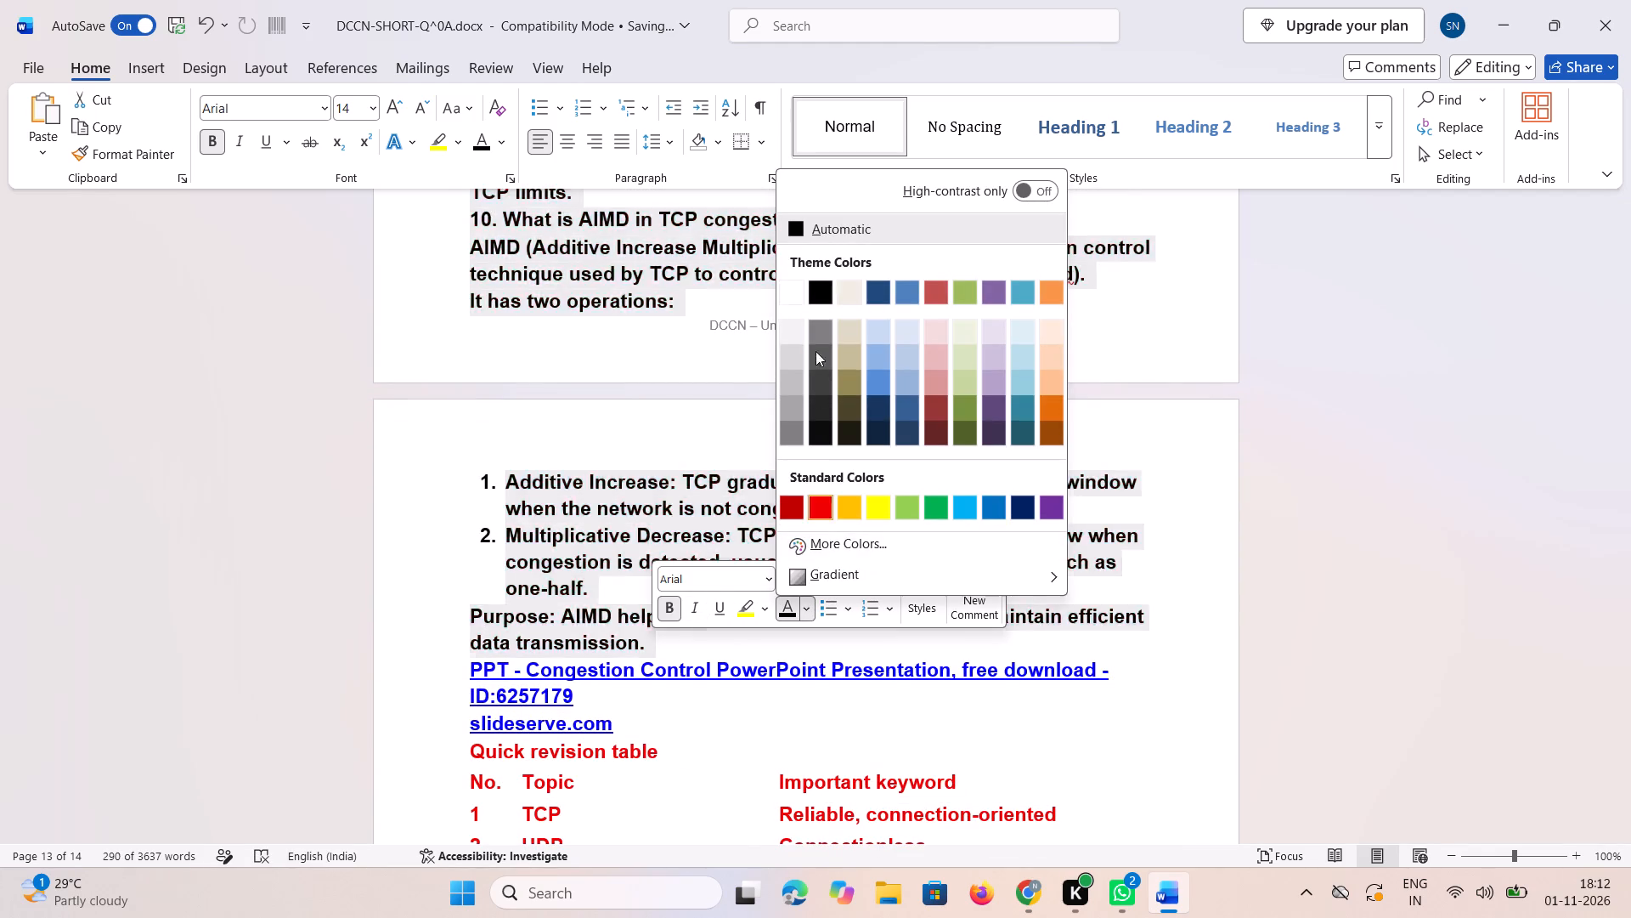
left_click(854, 225)
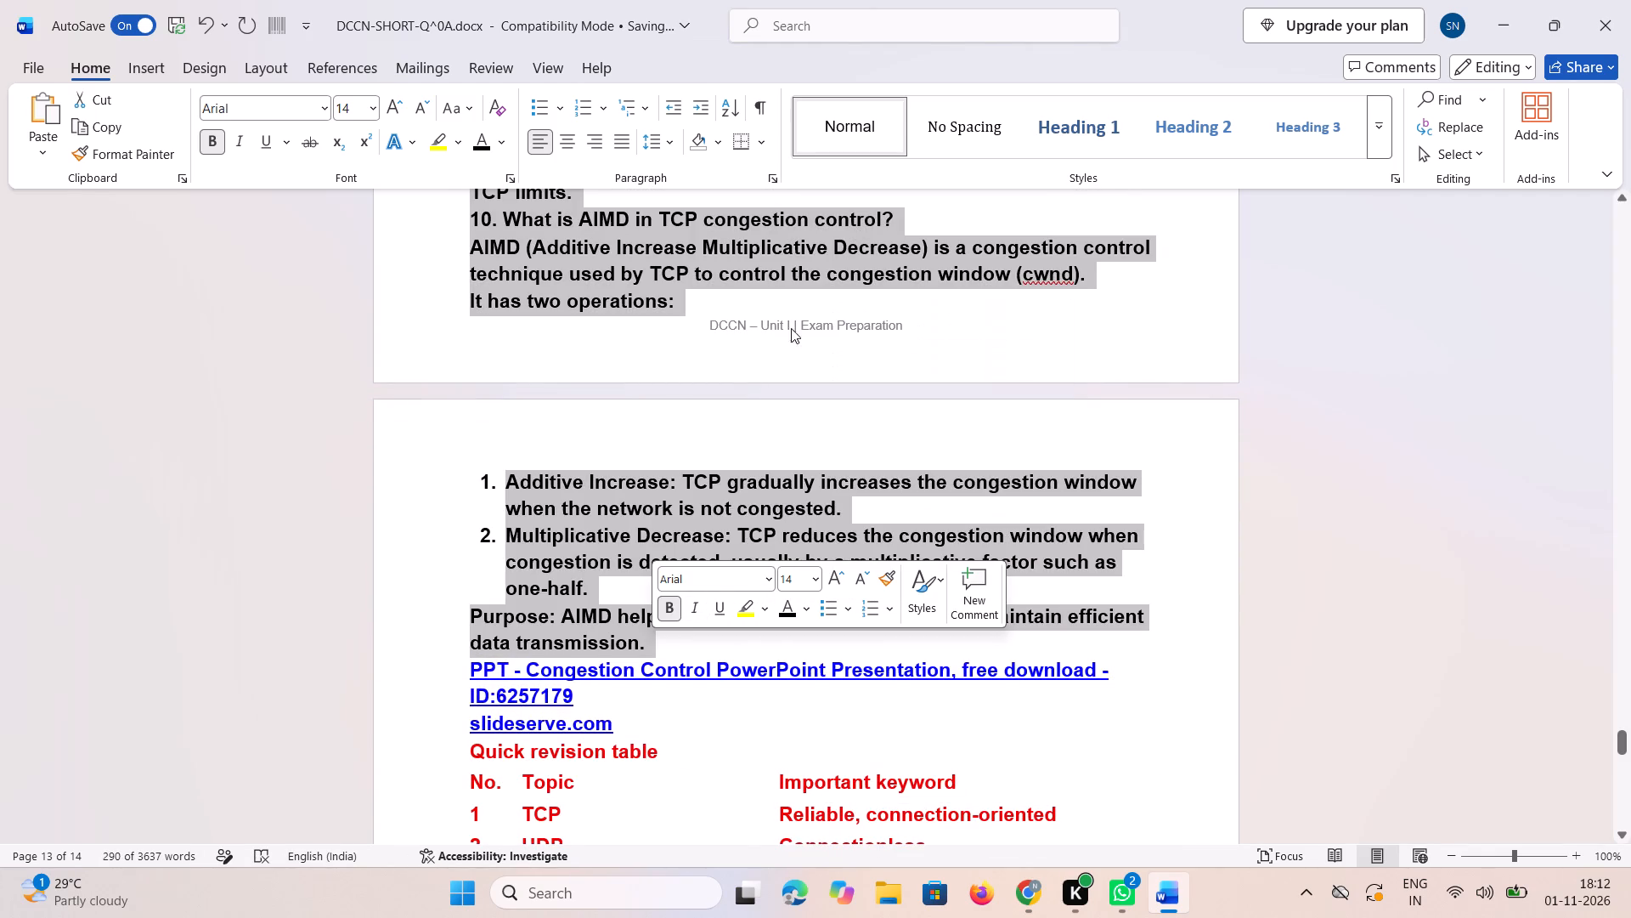
left_click(756, 497)
Remove bold from question 7's answer, from "The TCP sequence number identifies" through its example, keeping the question line bold.
scroll(756, 497, "up", 1)
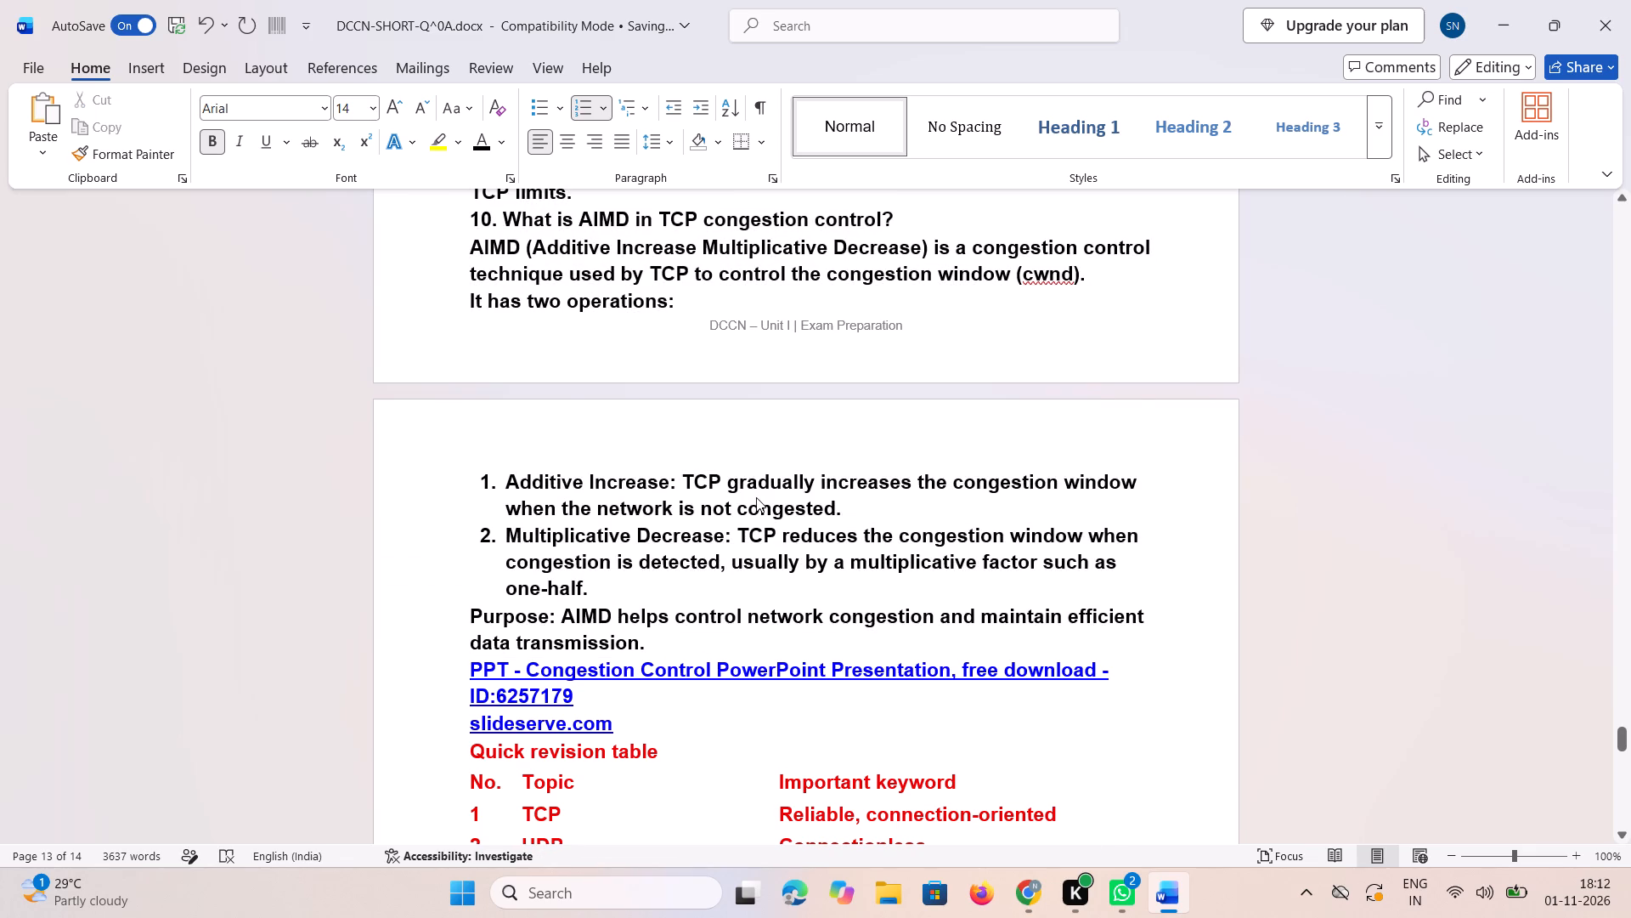
scroll(756, 497, "up", 6)
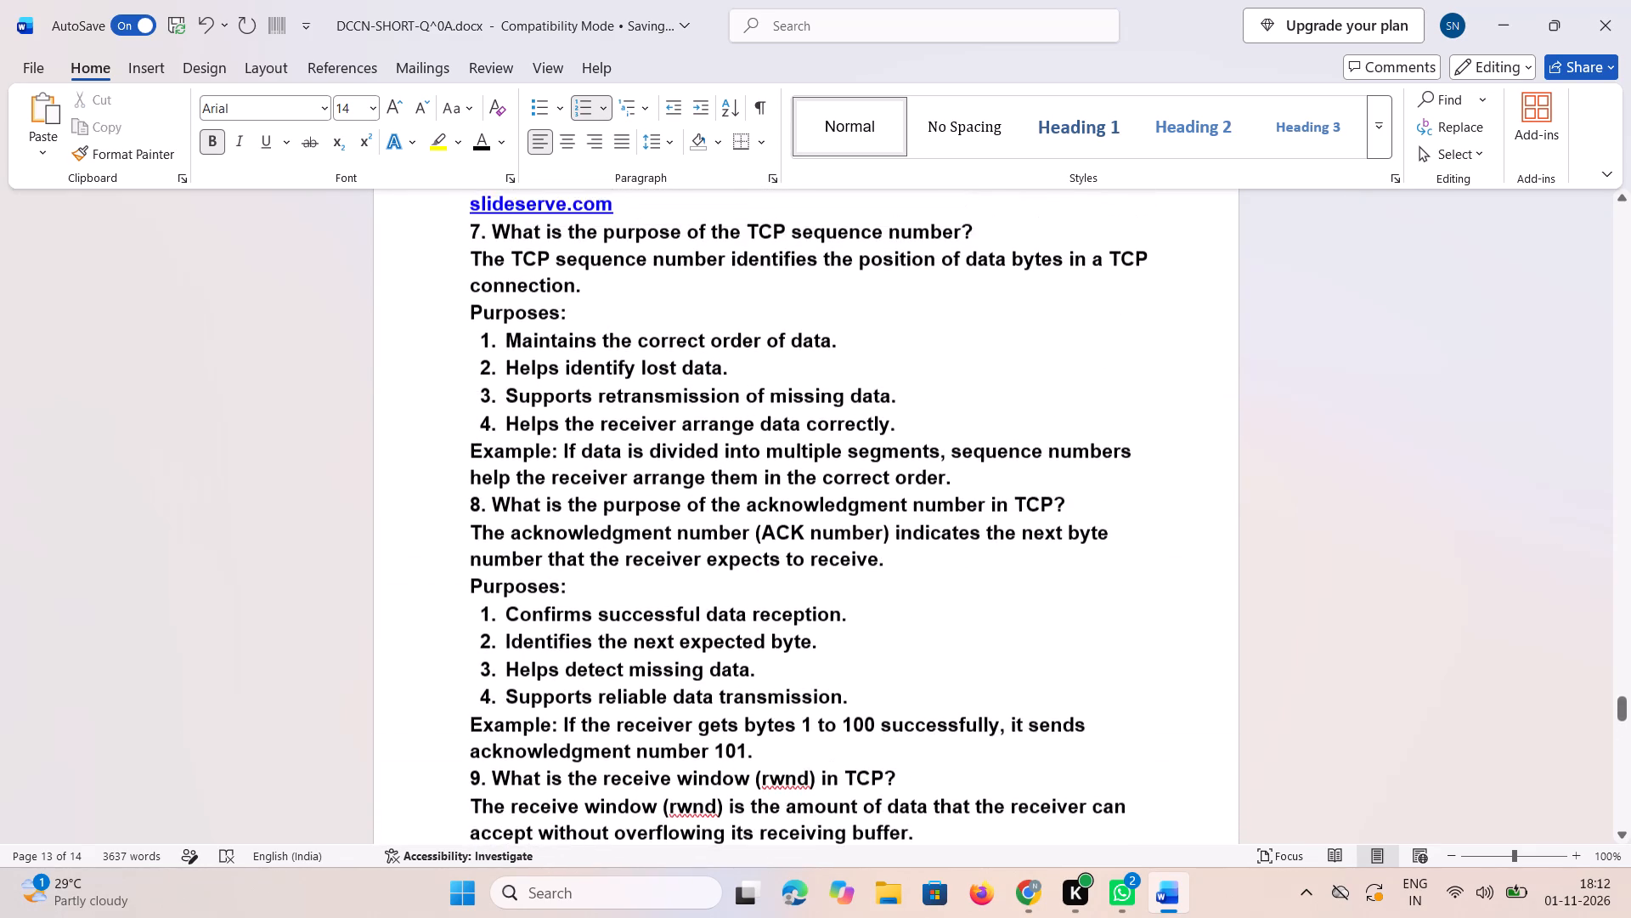
scroll(756, 497, "up", 2)
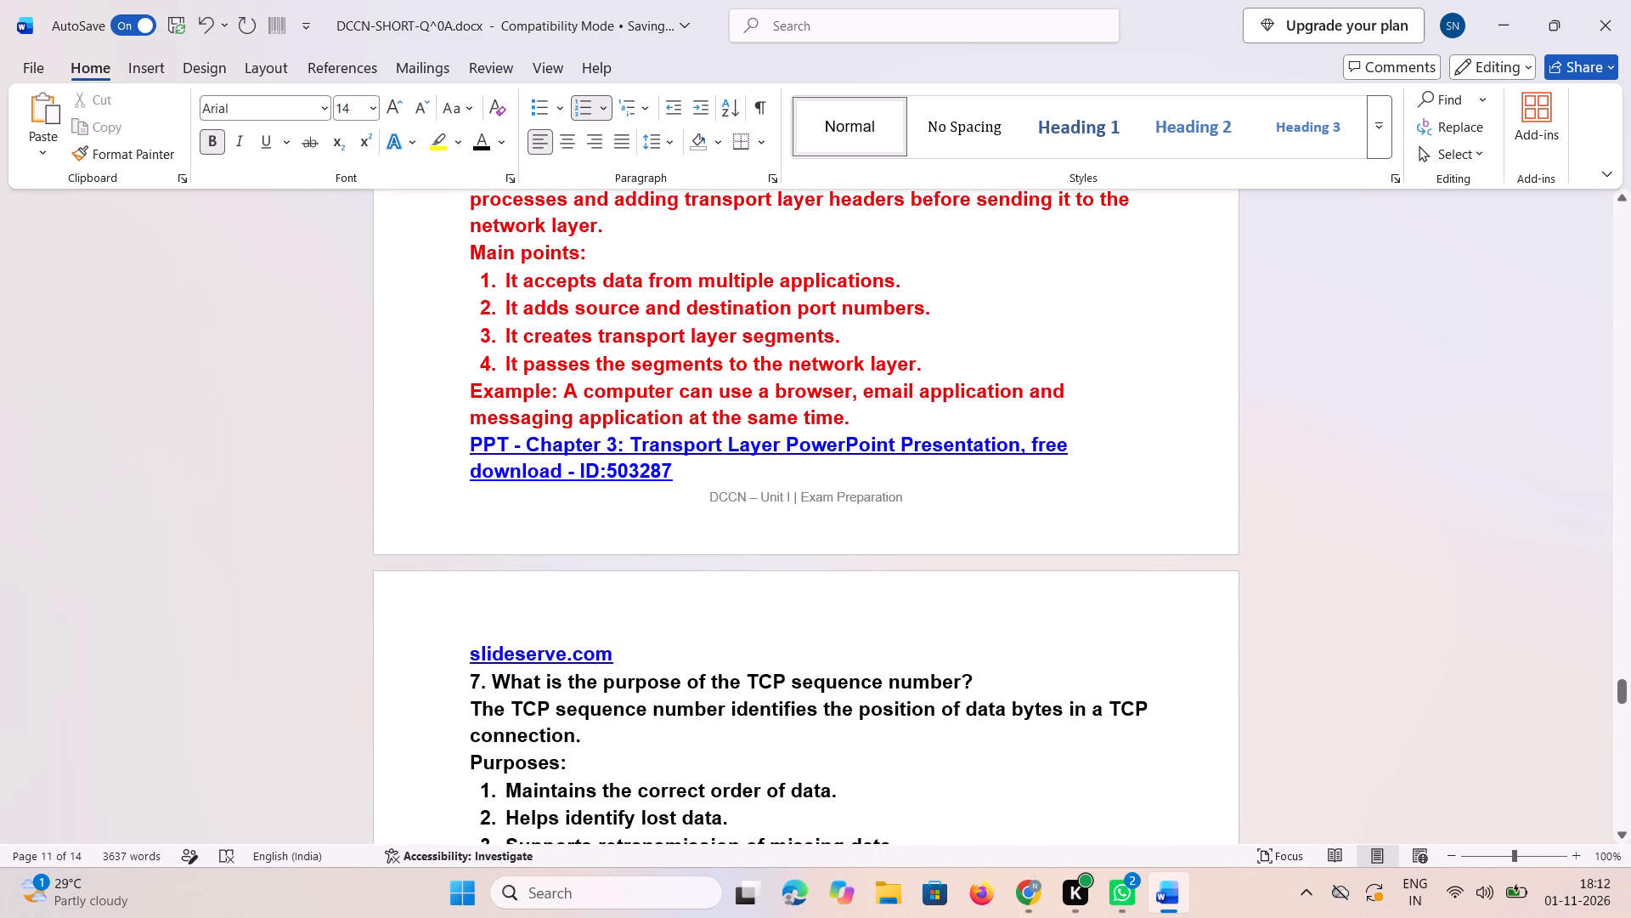
left_click_drag(472, 702, 616, 805)
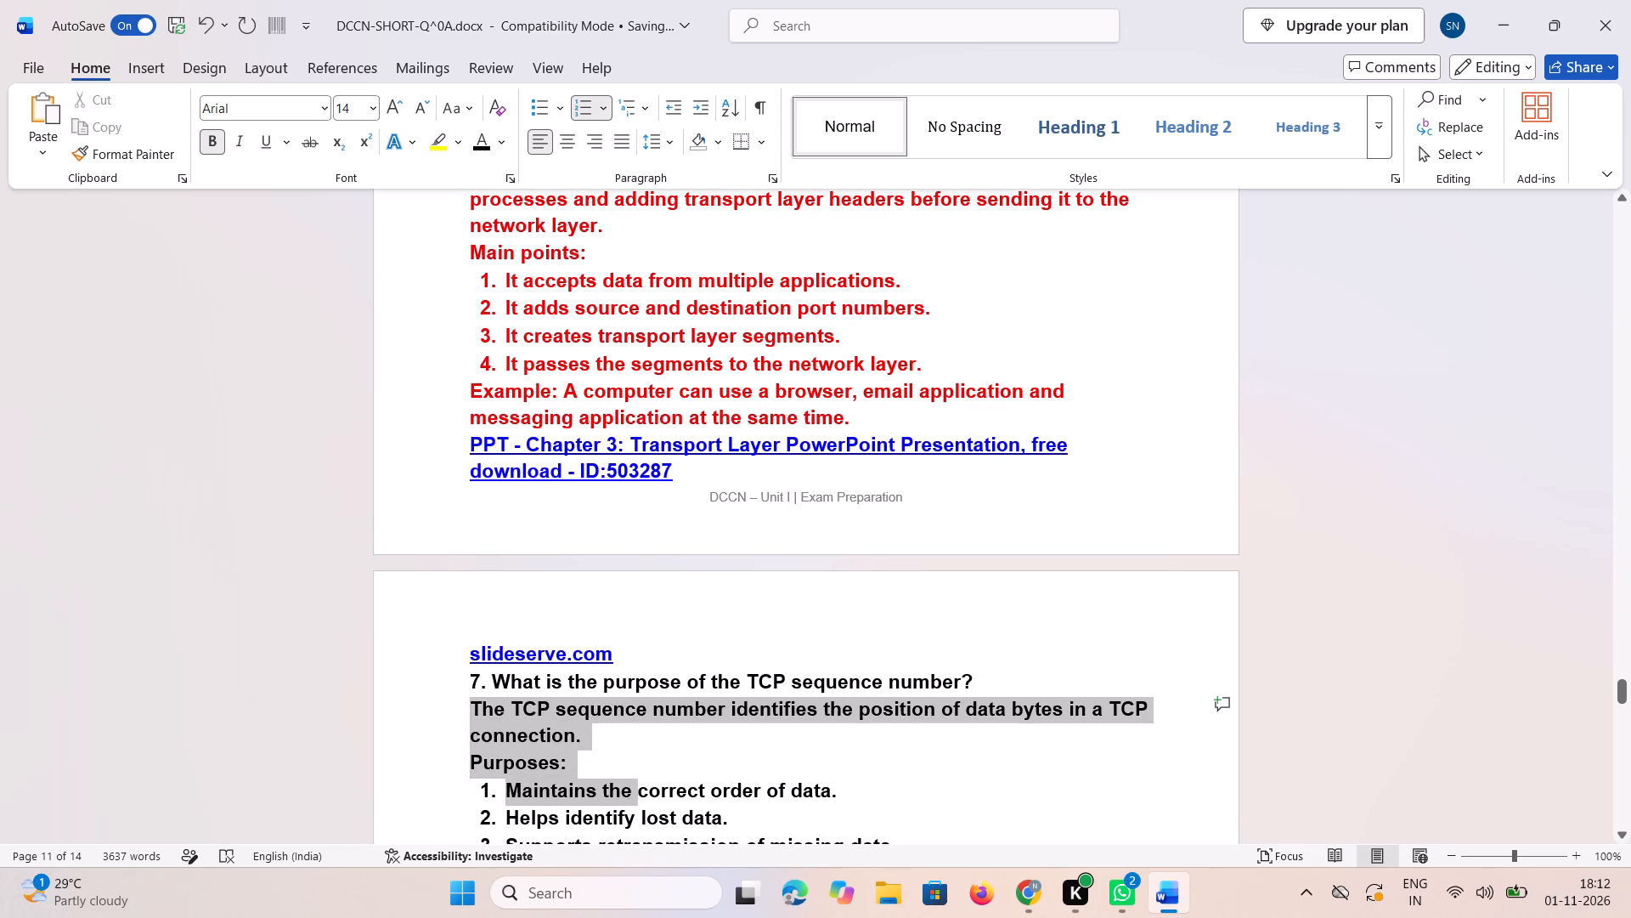
left_click_drag(616, 805, 821, 684)
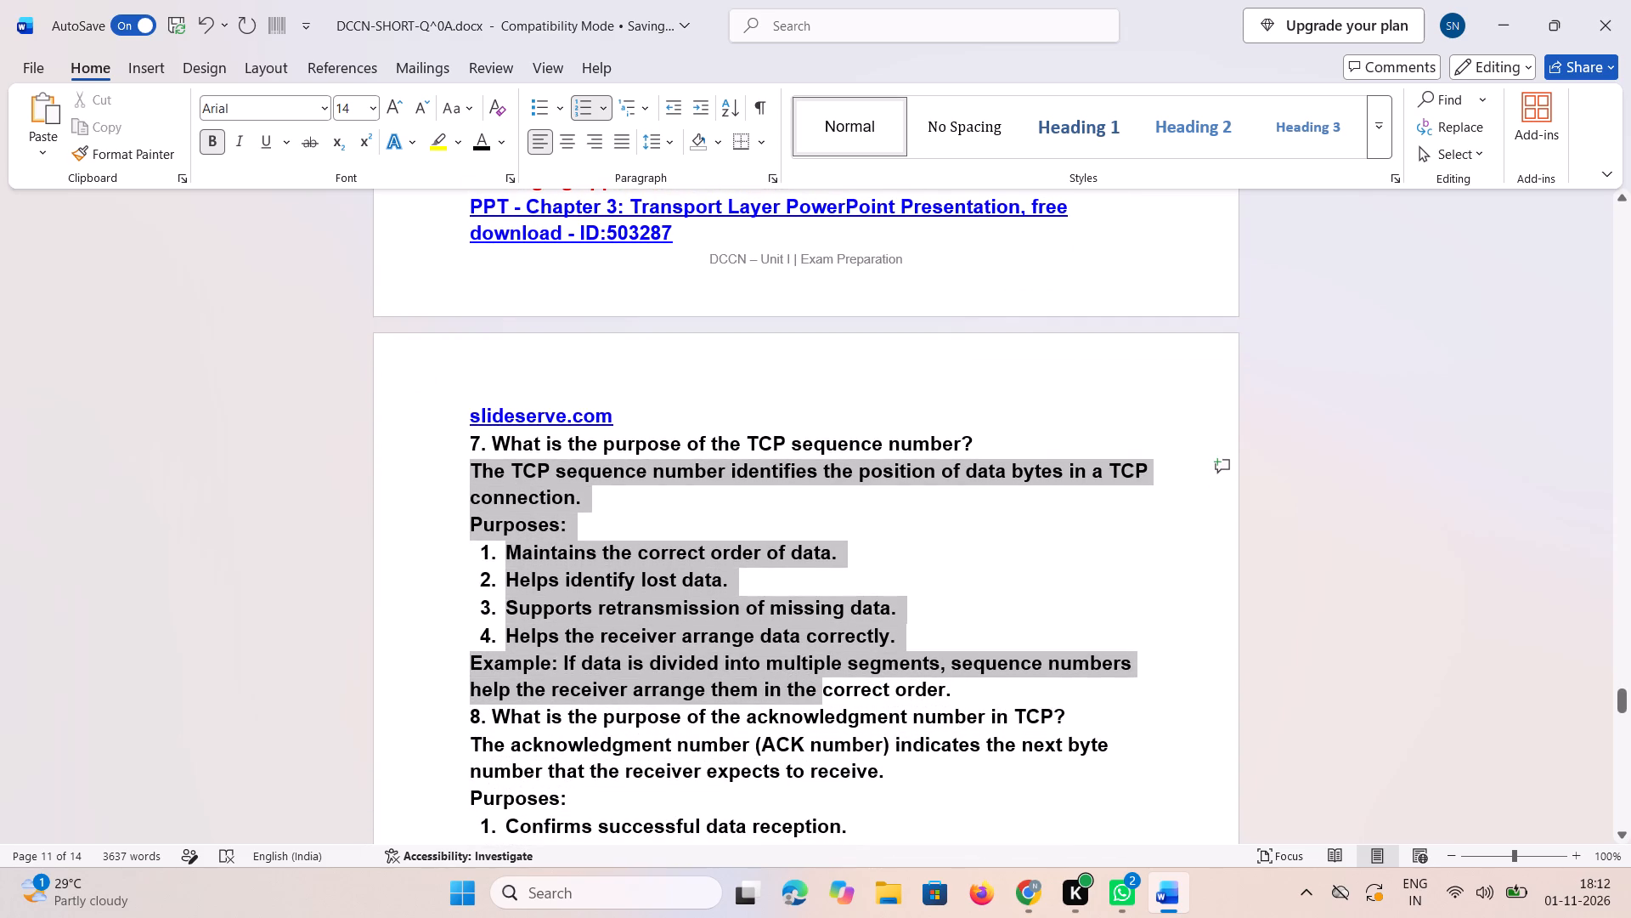
left_click_drag(821, 684, 1049, 691)
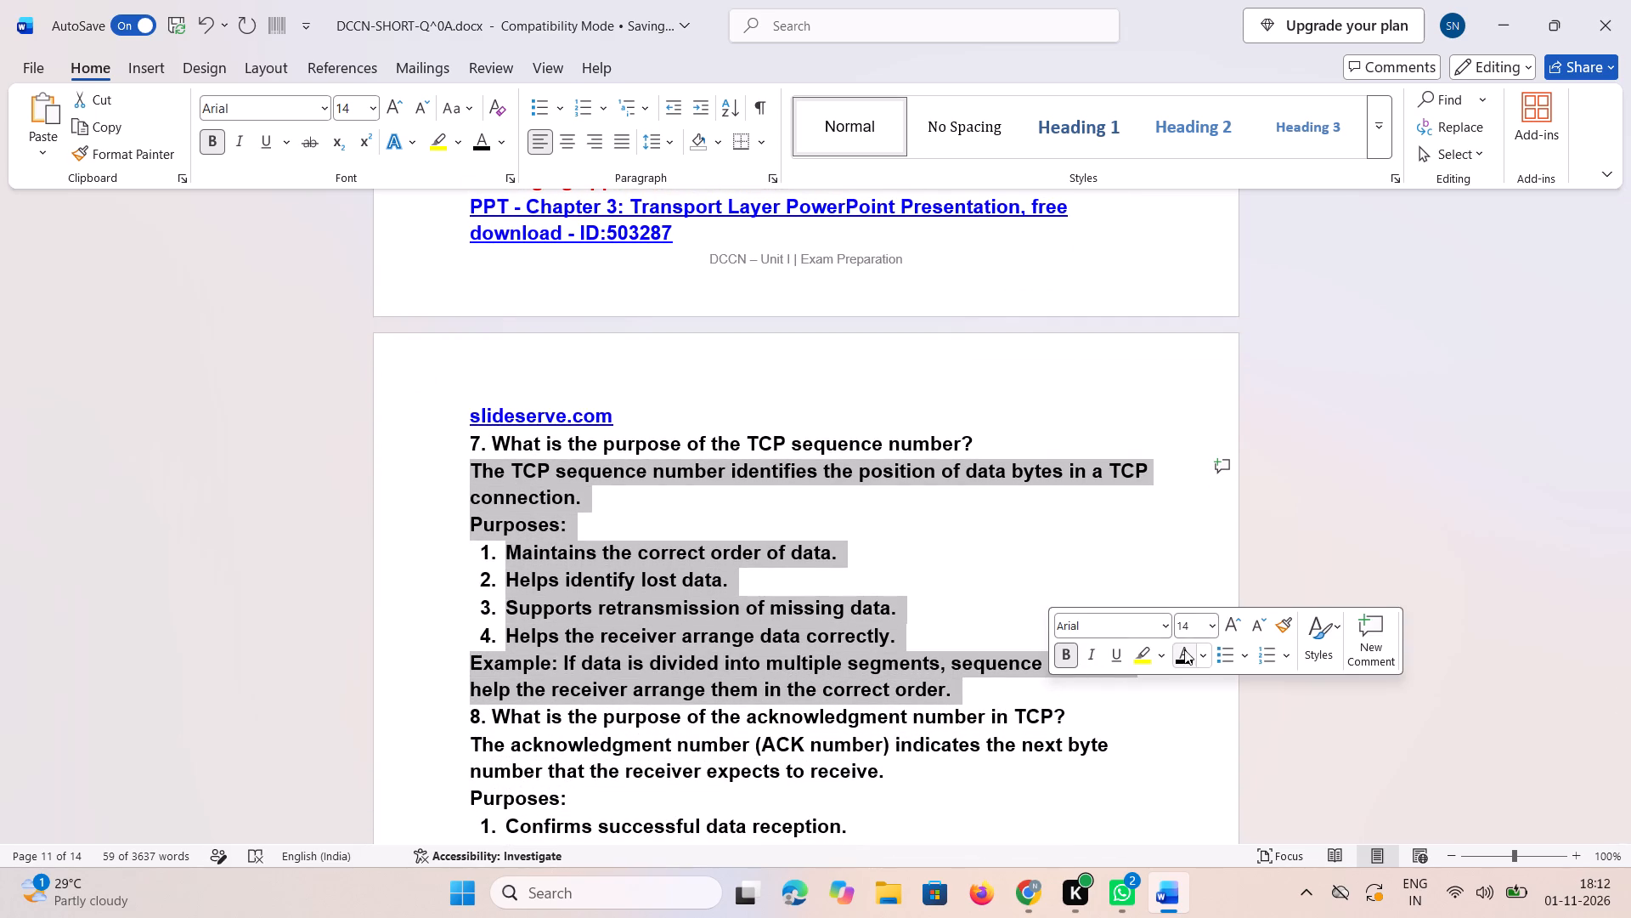
left_click(1068, 653)
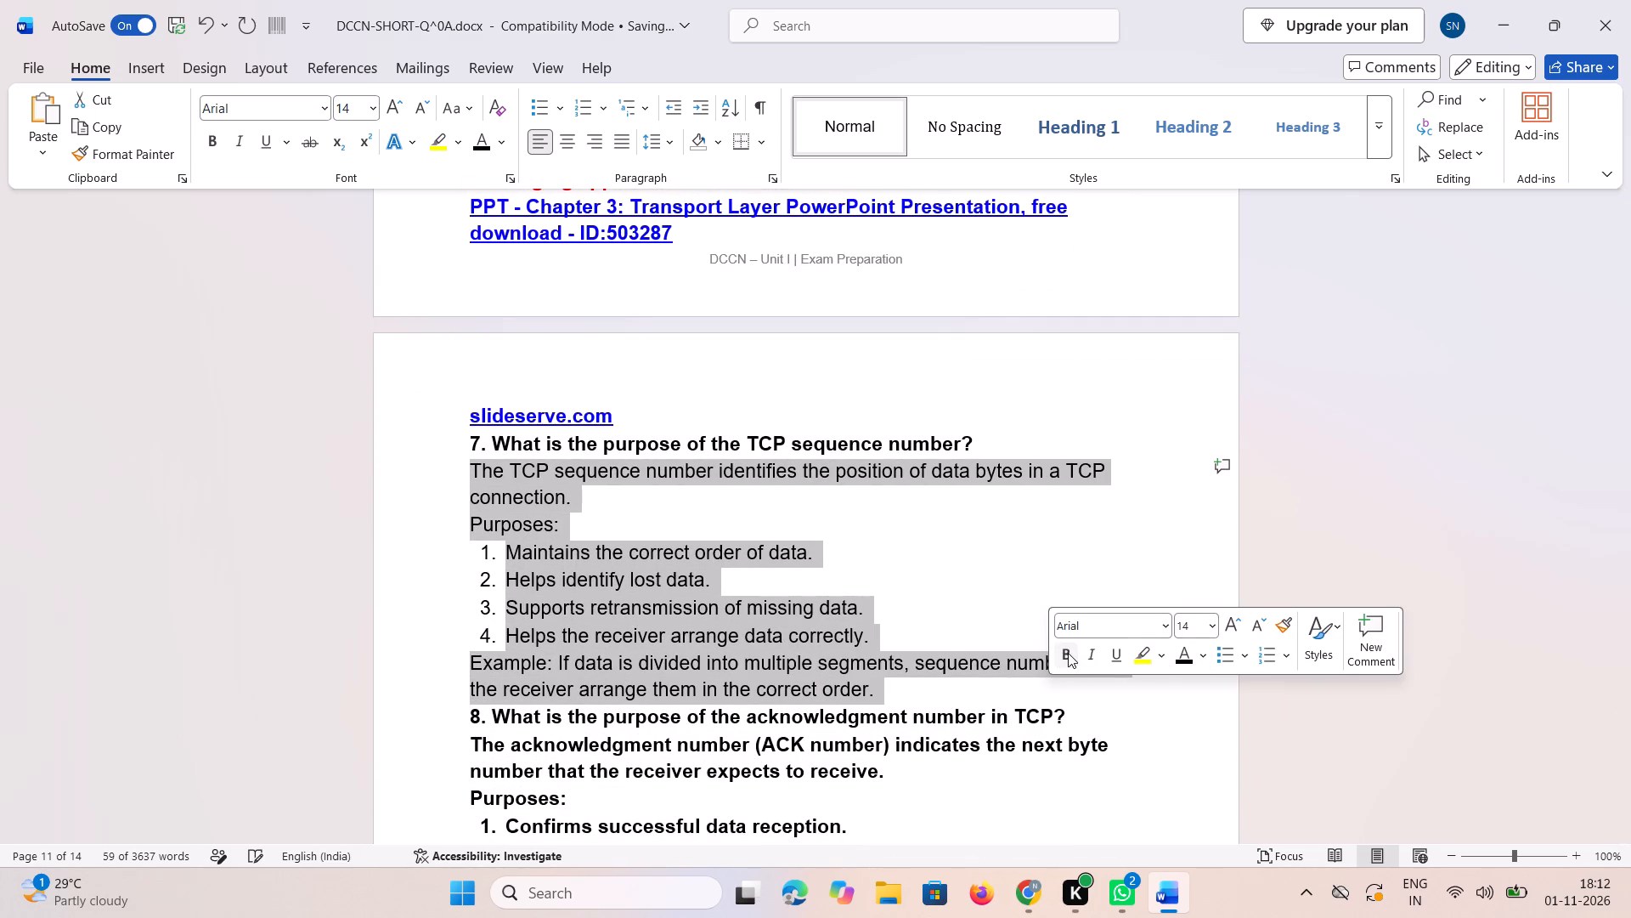
left_click(961, 590)
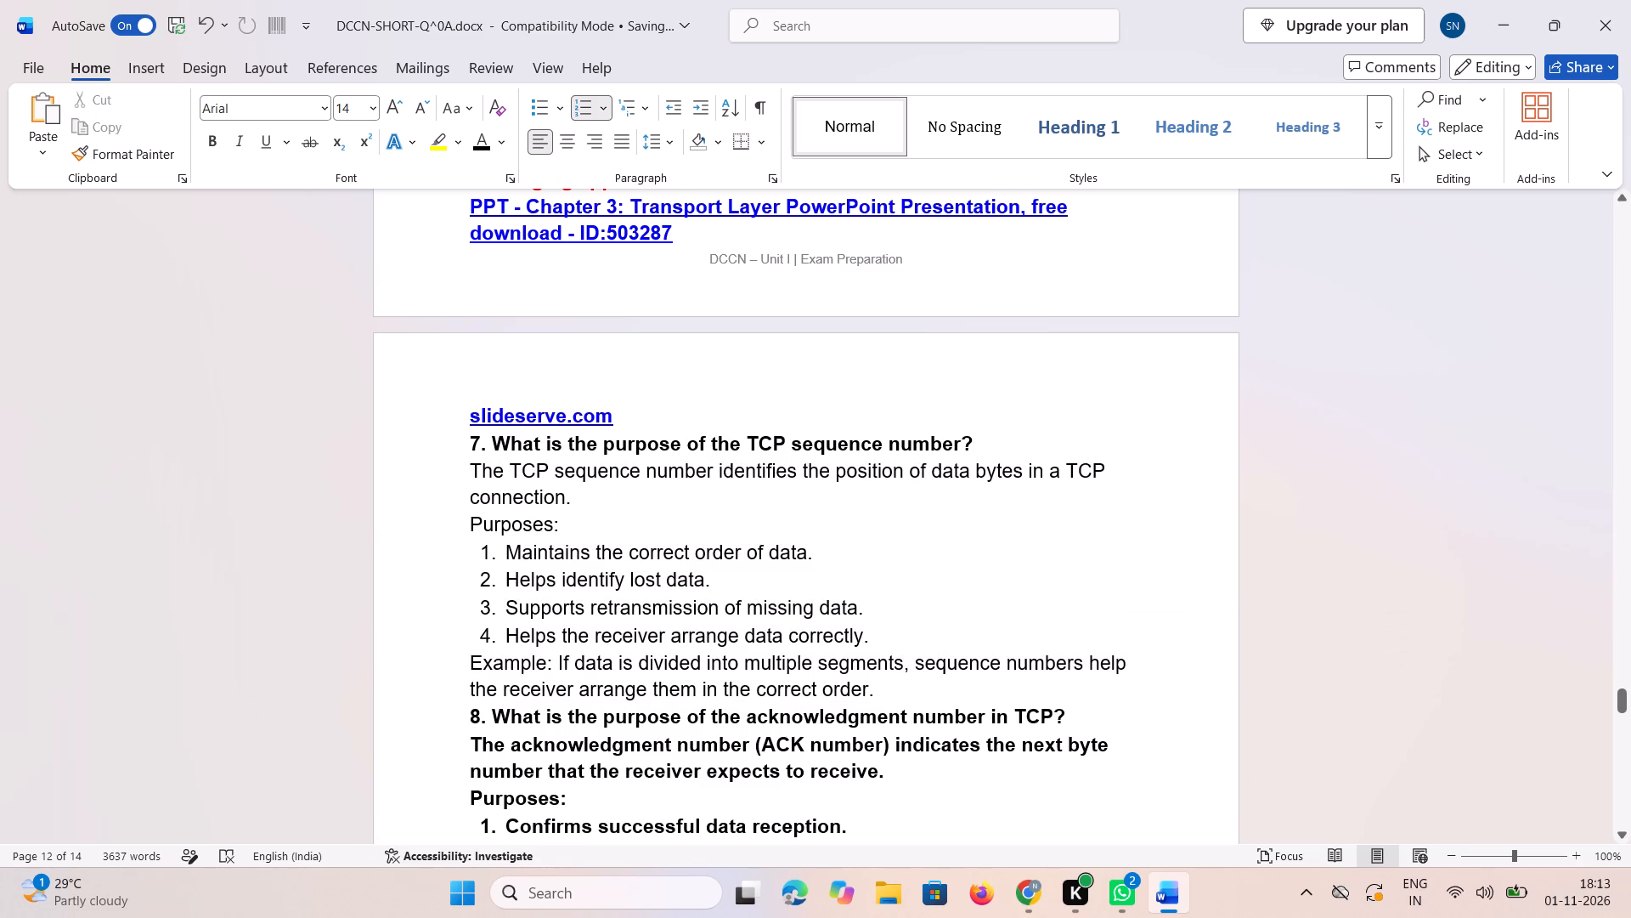
Remove bold from question 8's answer, from "The acknowledgment number (ACK number) indicates" through its example, keeping the question line bold.
scroll(794, 655, "down", 1)
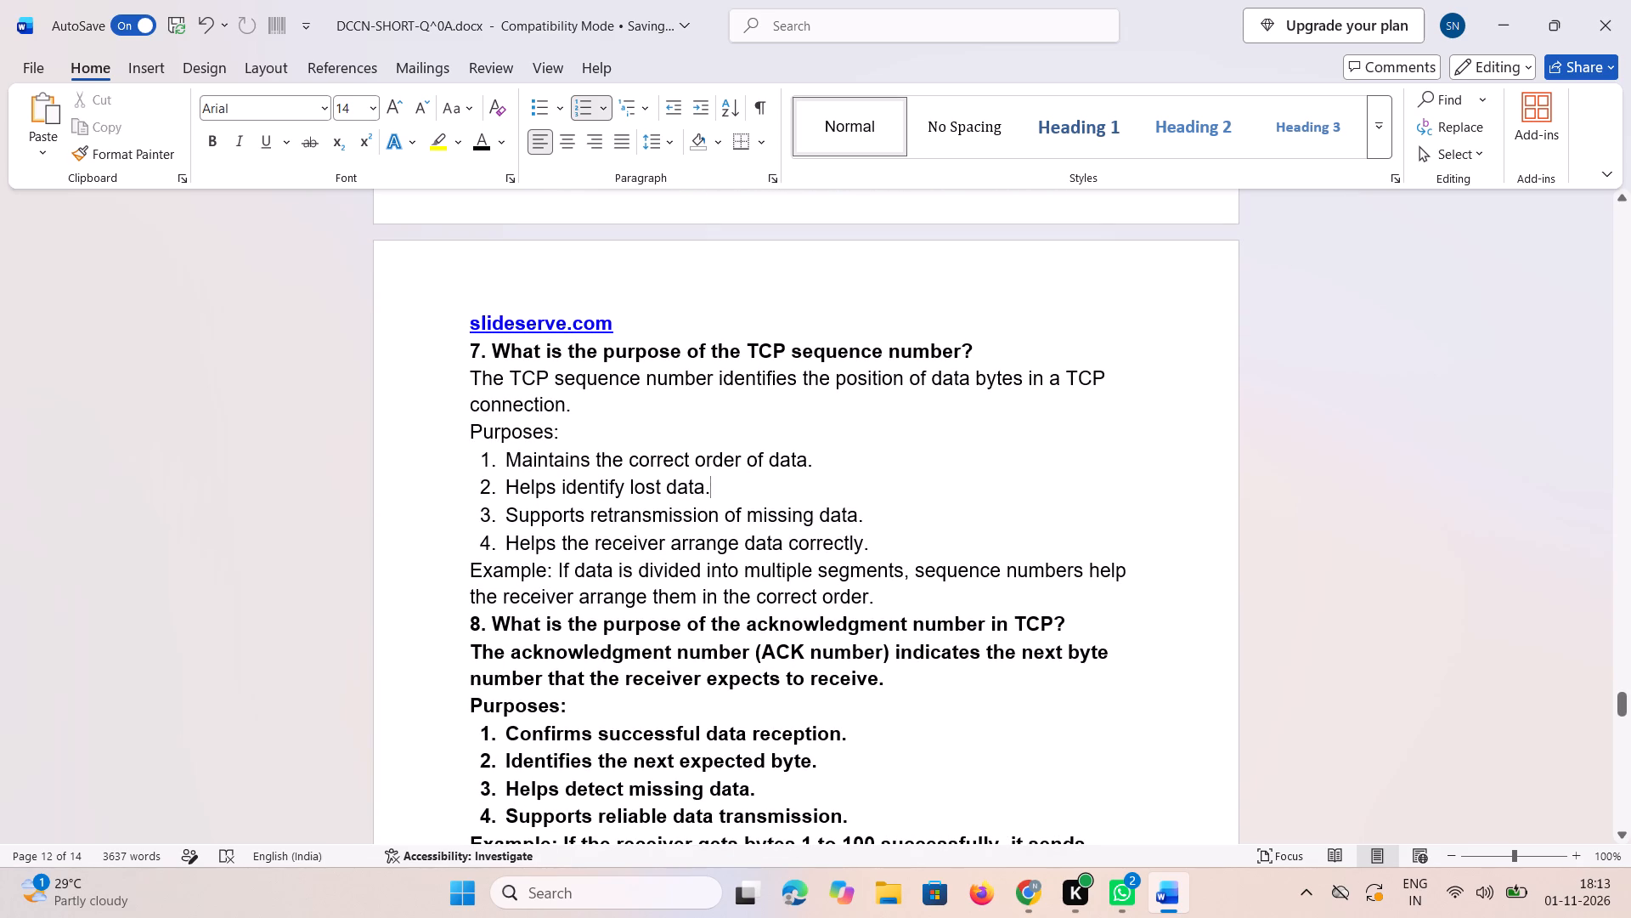
left_click_drag(468, 647, 769, 829)
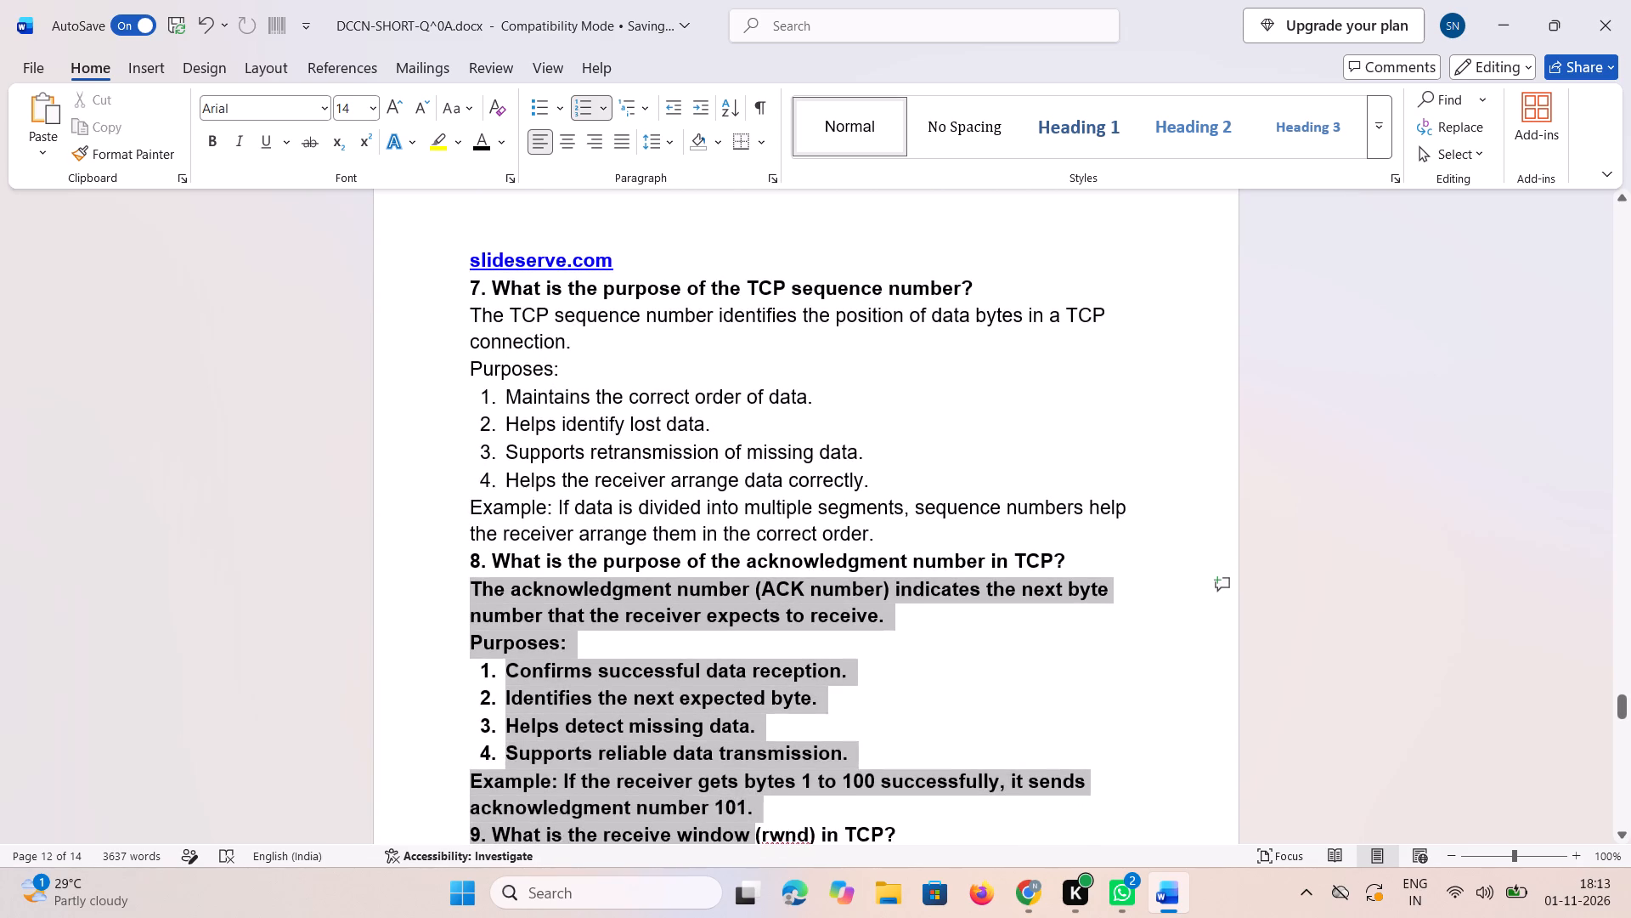
left_click_drag(769, 829, 772, 800)
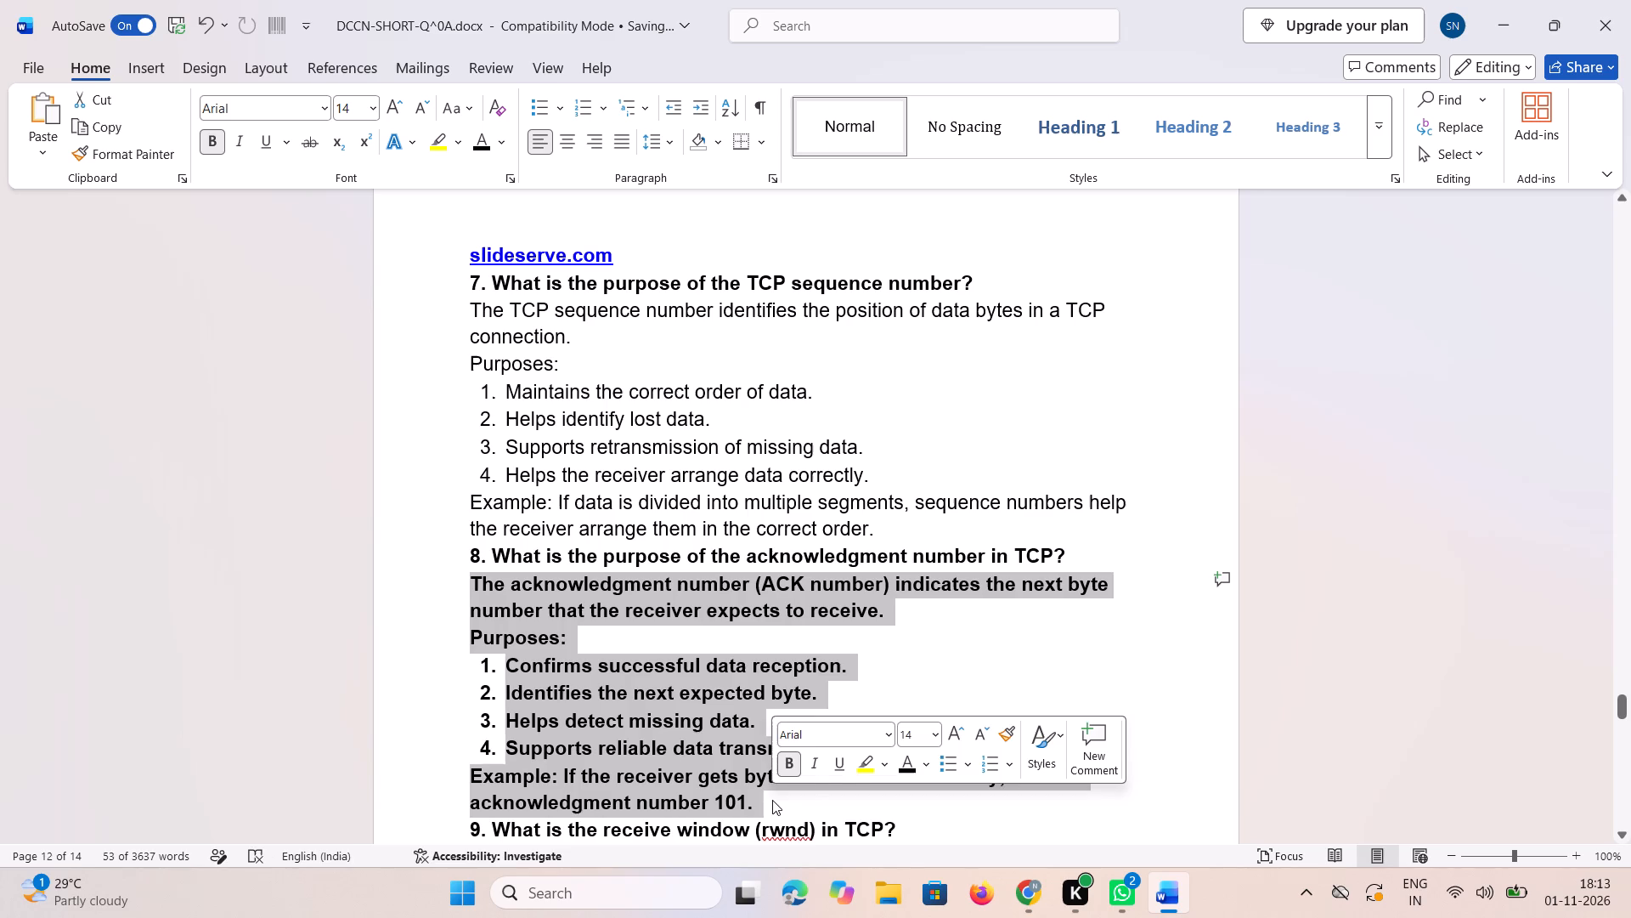
left_click(787, 761)
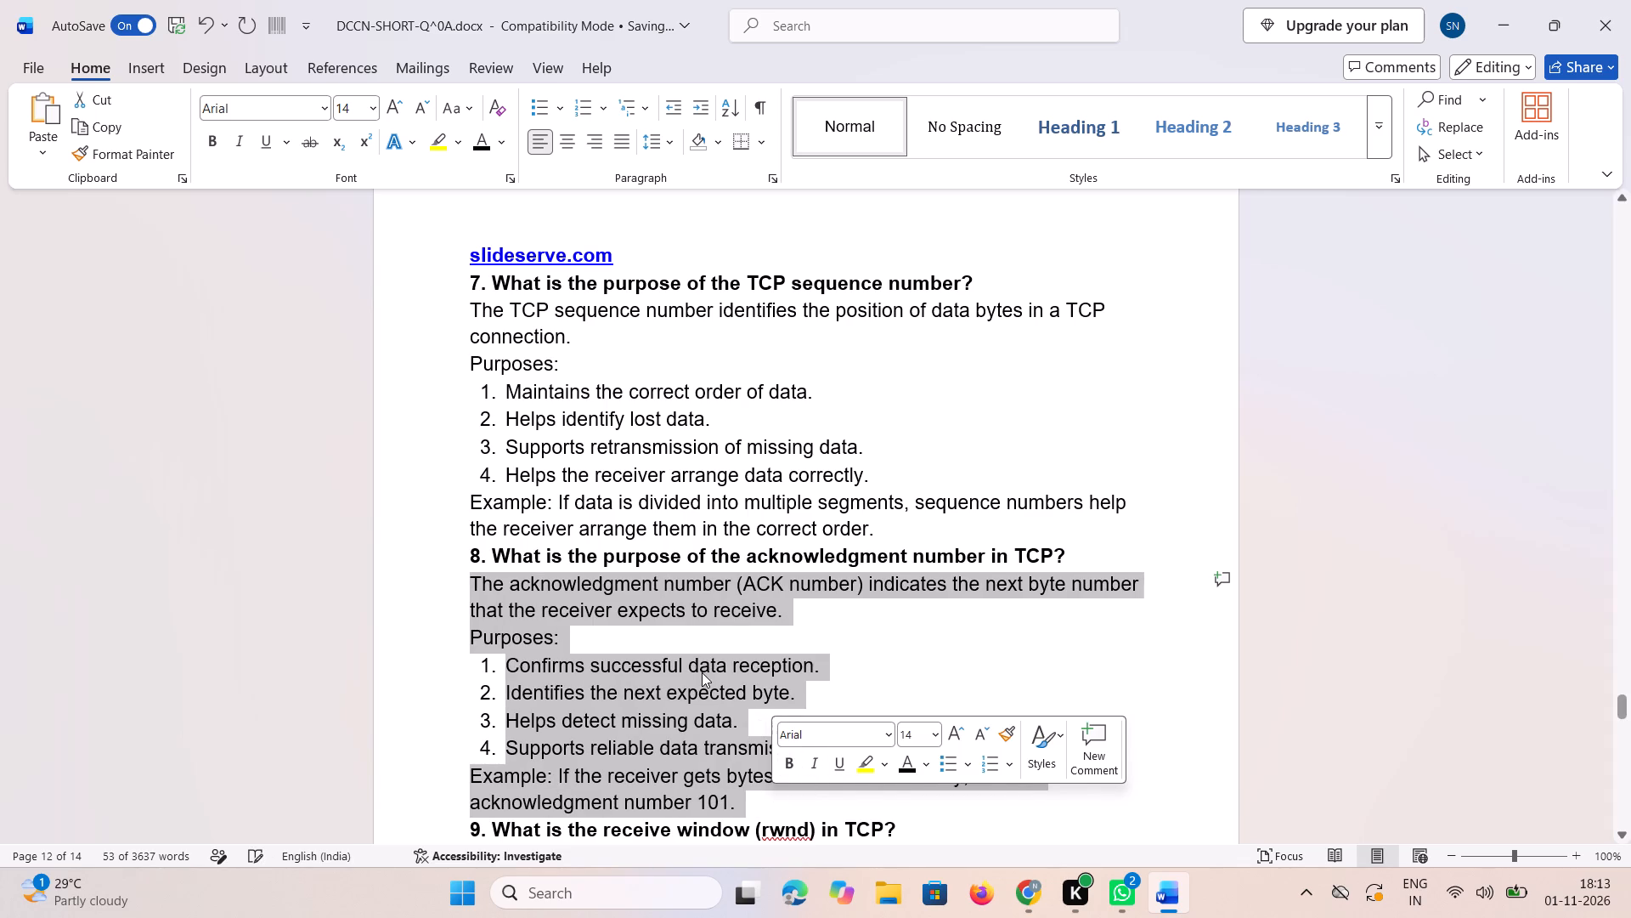
left_click(702, 672)
scroll(702, 672, "down", 2)
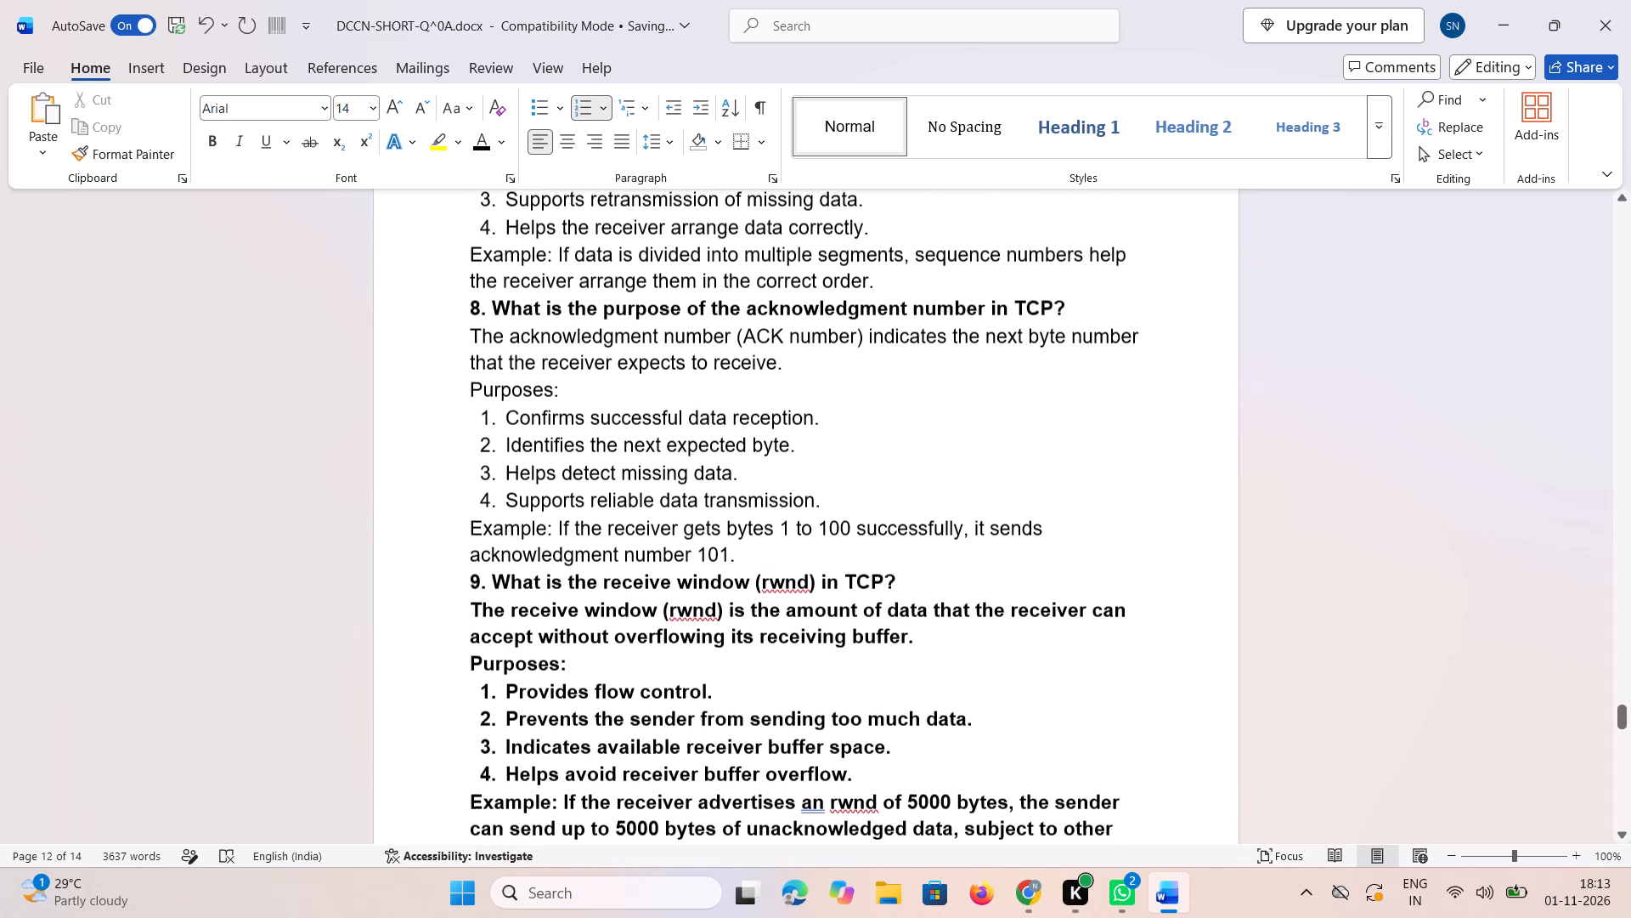
Remove bold from question 9's answer, from "The receive window (rwnd) is" through its example, keeping the question line bold.
scroll(471, 607, "down", 2)
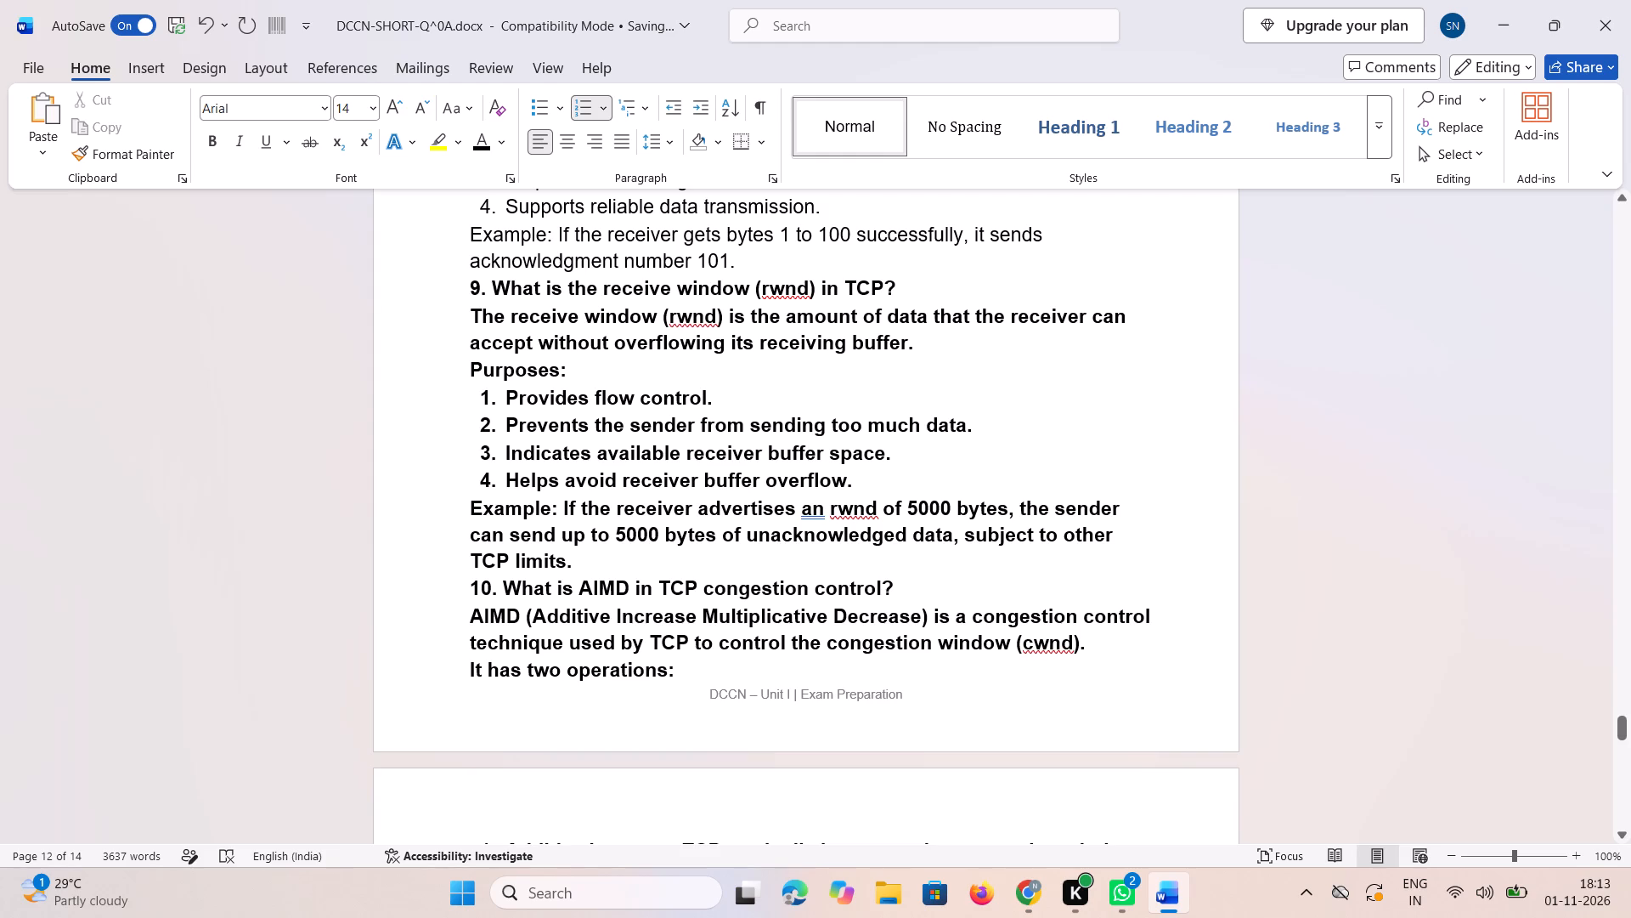
left_click_drag(469, 306, 580, 580)
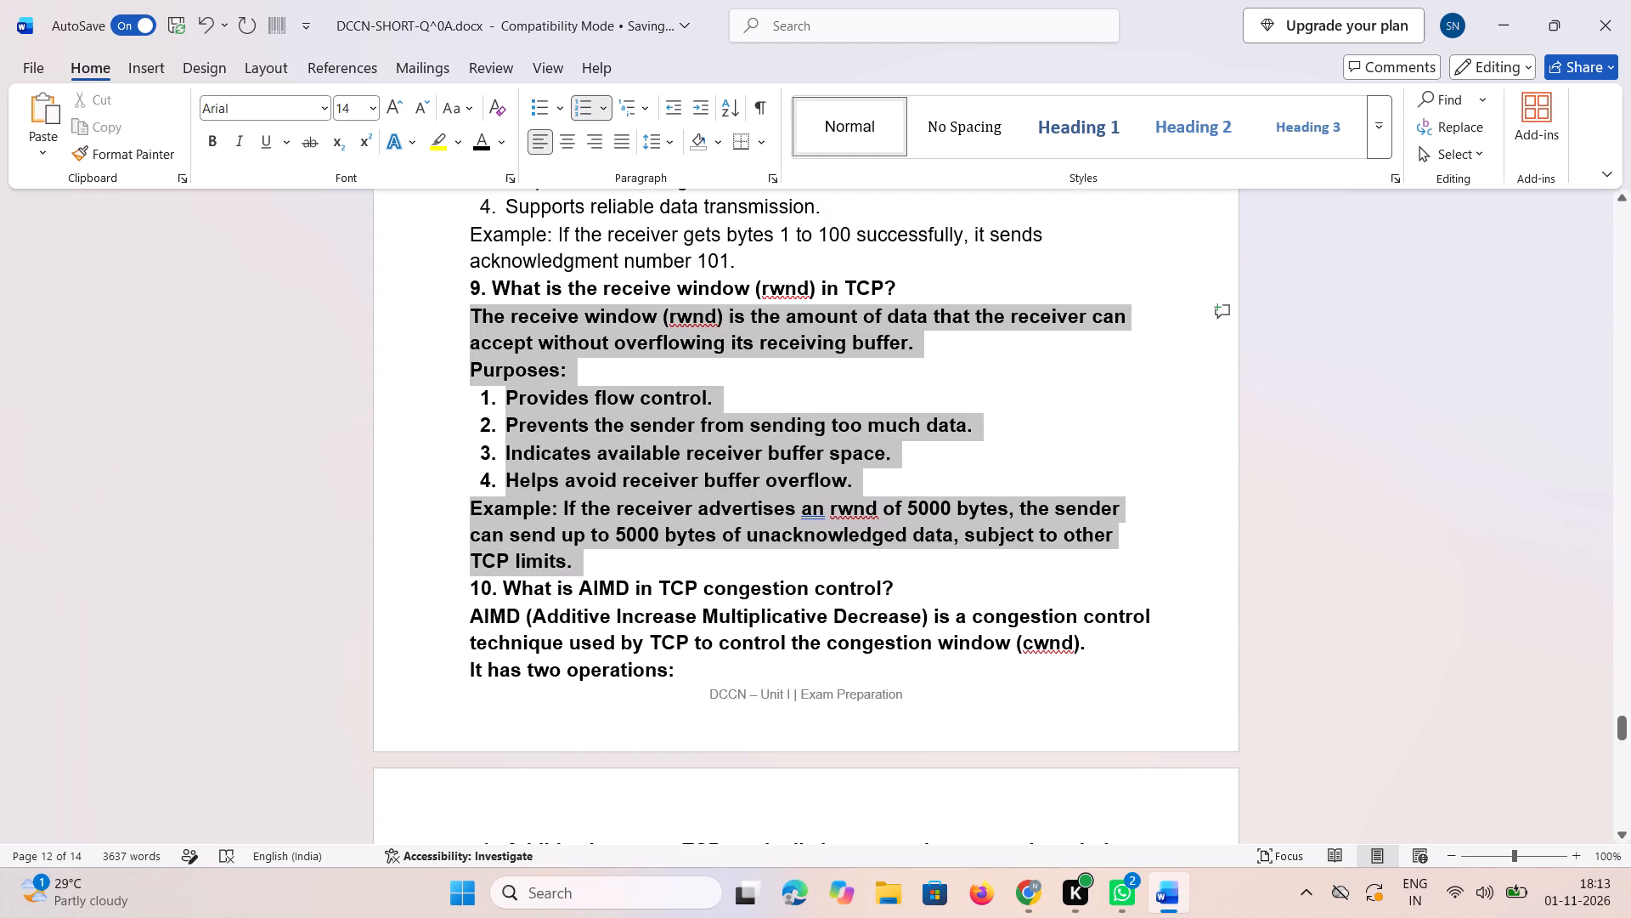
left_click_drag(580, 580, 576, 559)
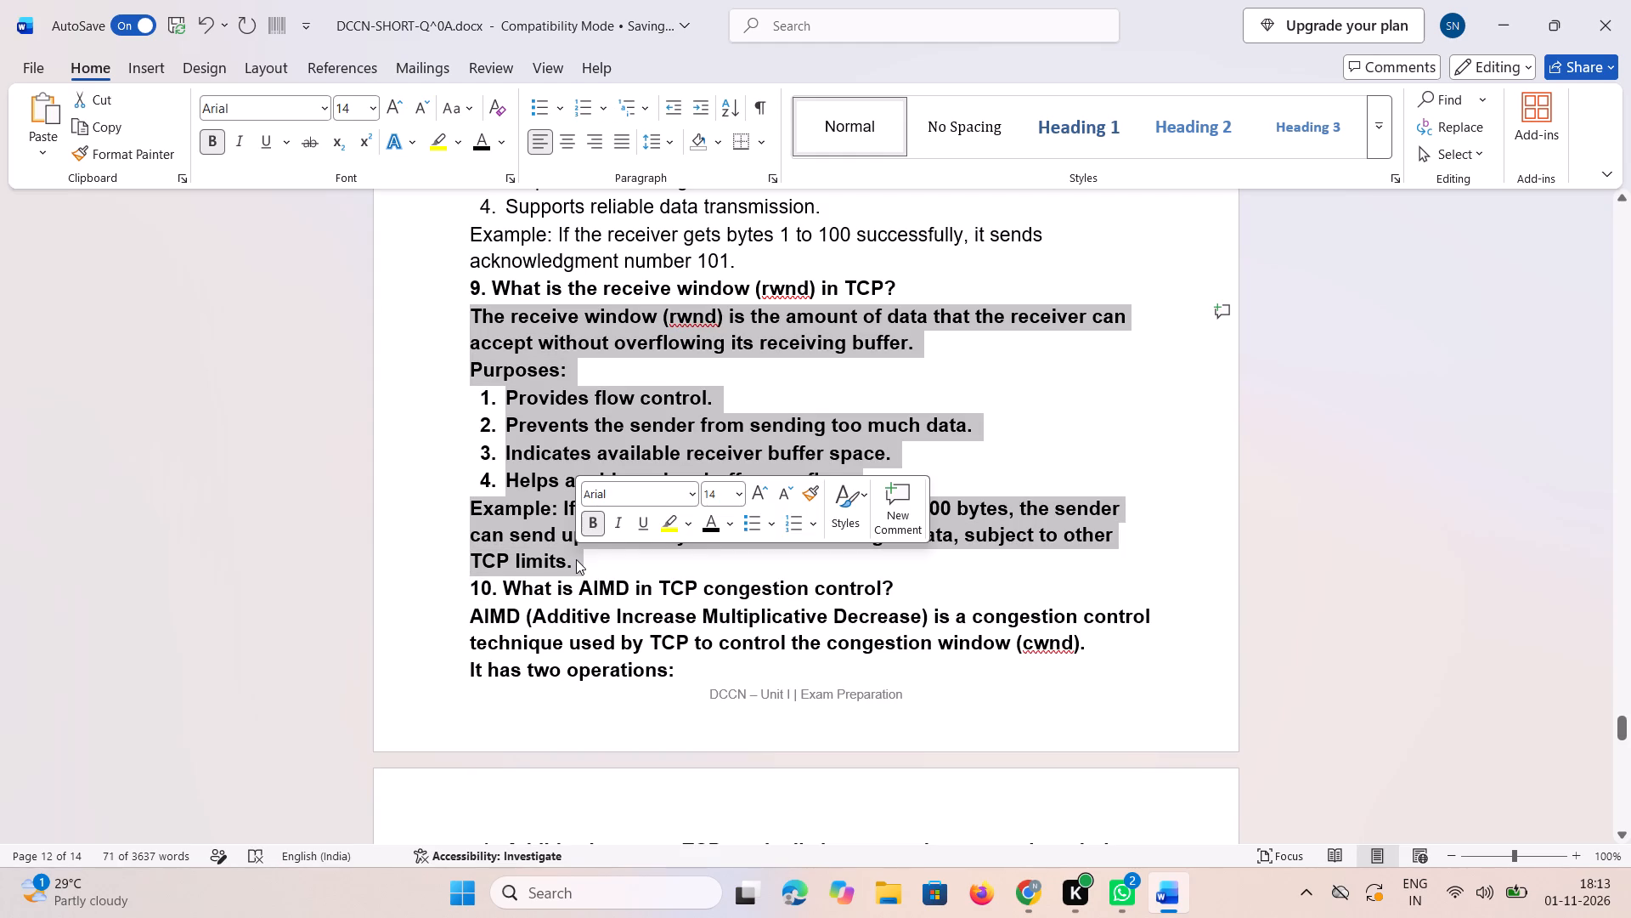
left_click(593, 519)
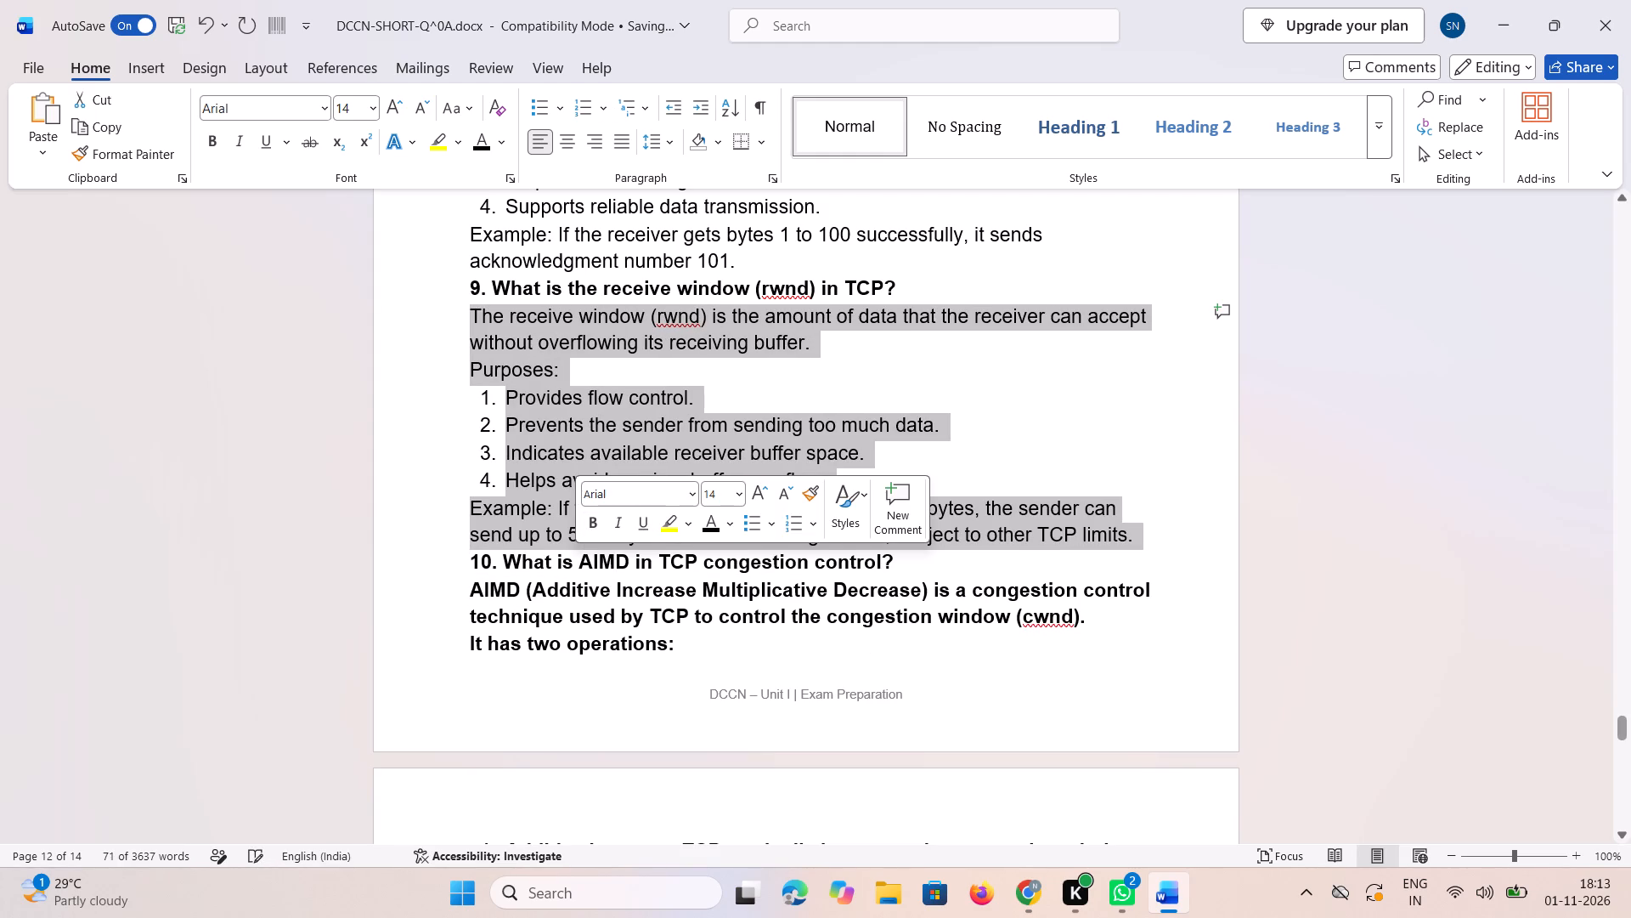
Remove bold from question 10's answer, from "AIMD (Additive Increase Multiplicative Decrease)" through the purpose line, keeping the question line bold.
left_click(475, 587)
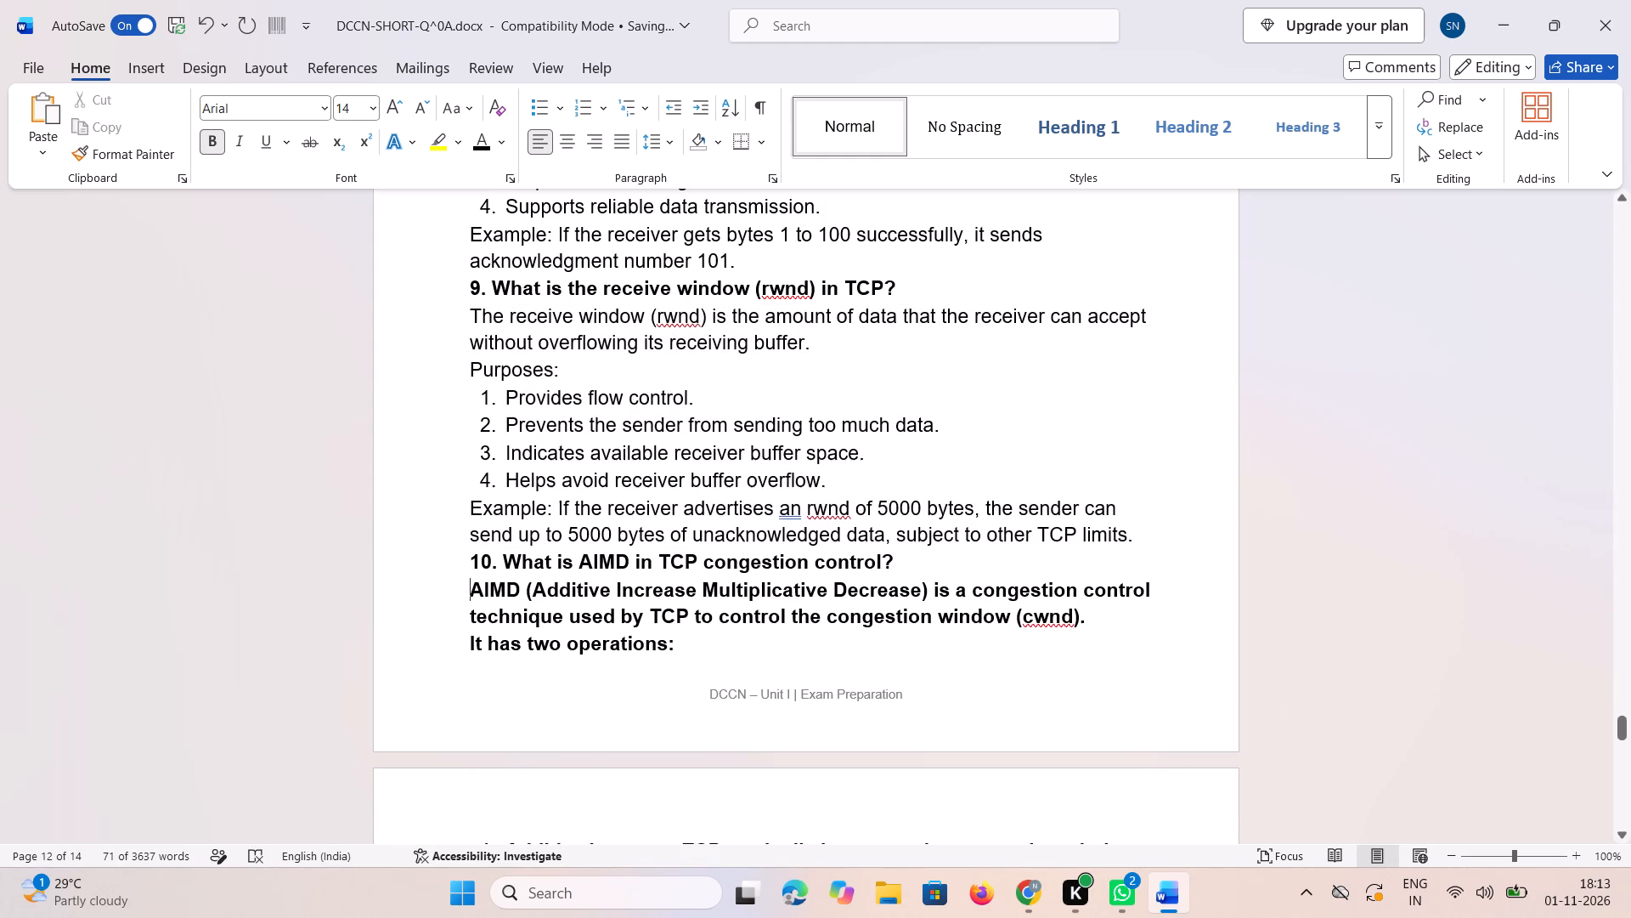
left_click_drag(475, 587, 702, 678)
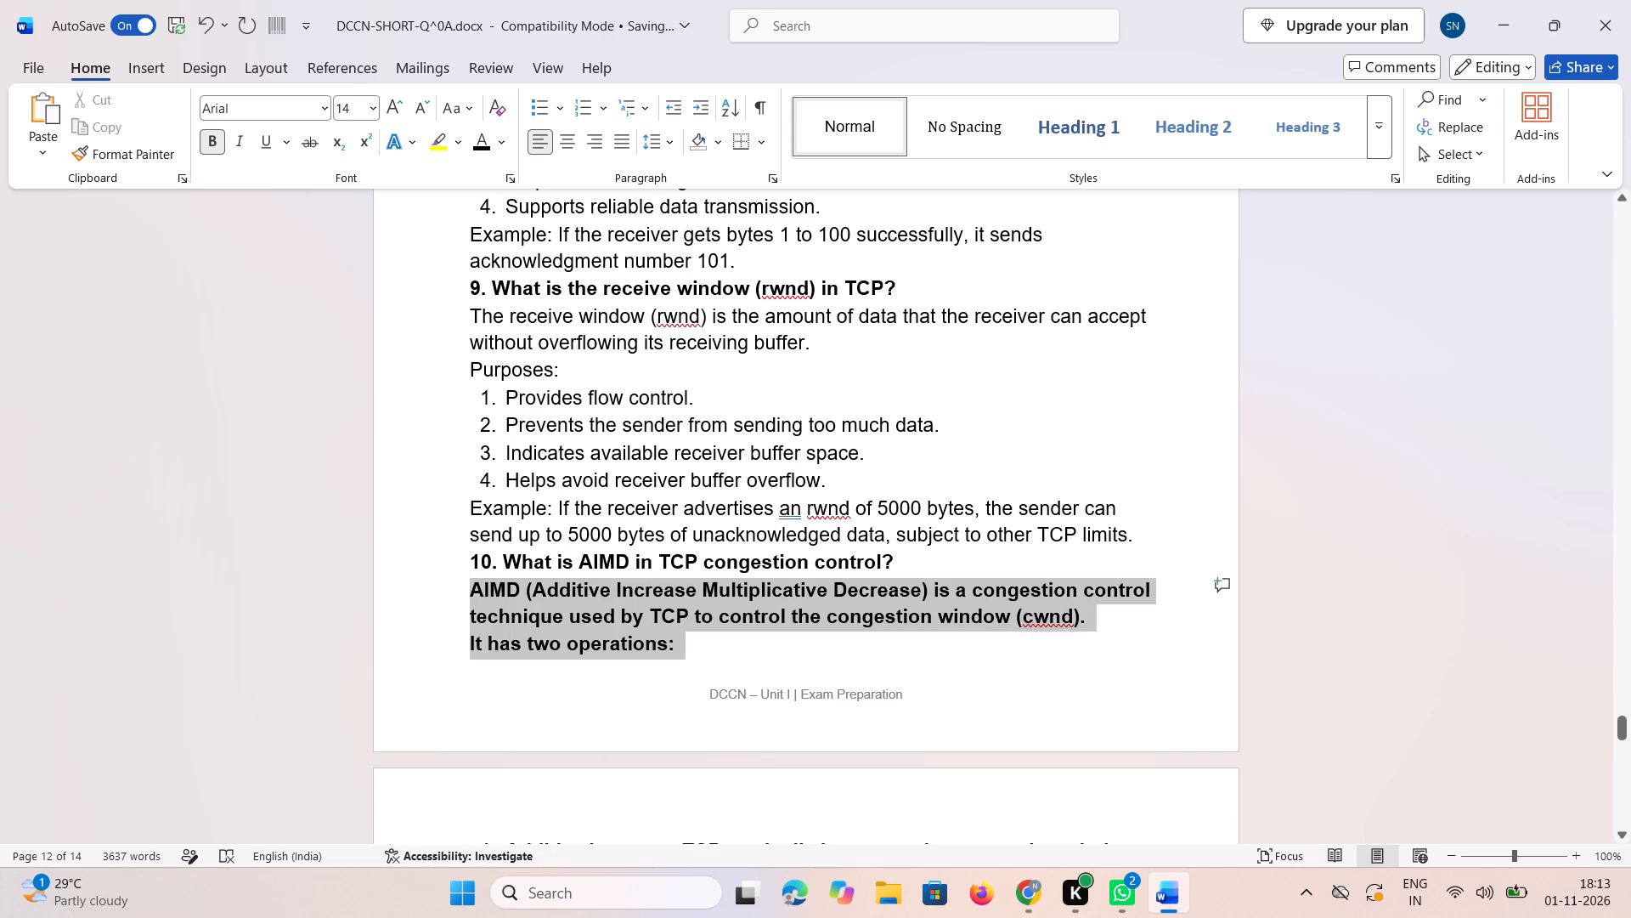
left_click_drag(702, 678, 715, 850)
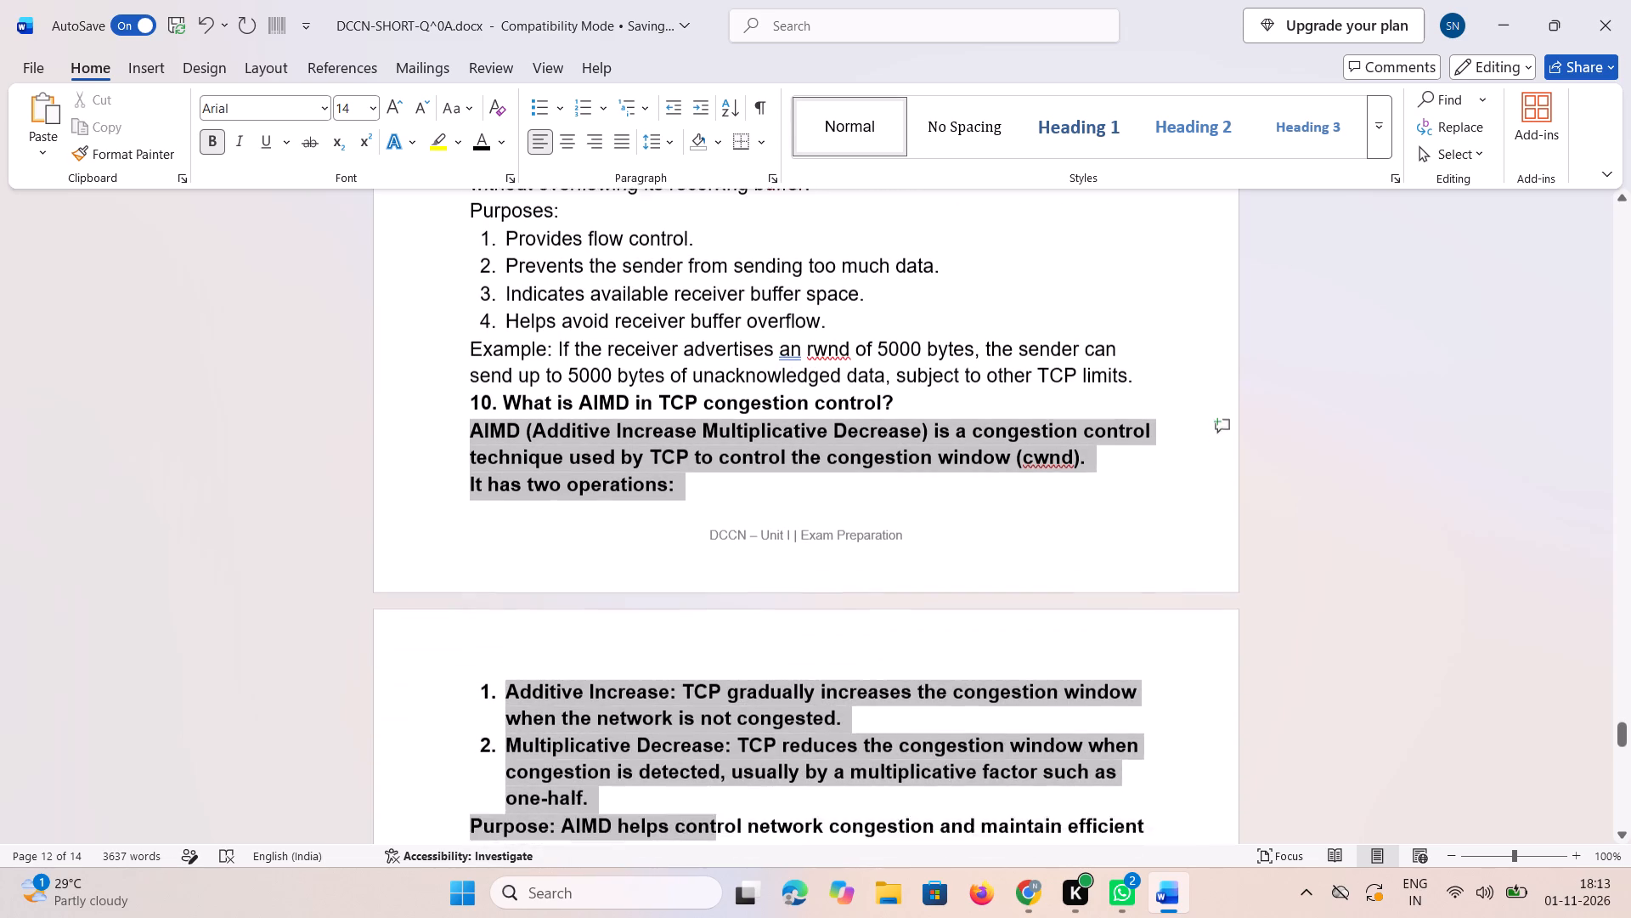
left_click_drag(715, 850, 653, 660)
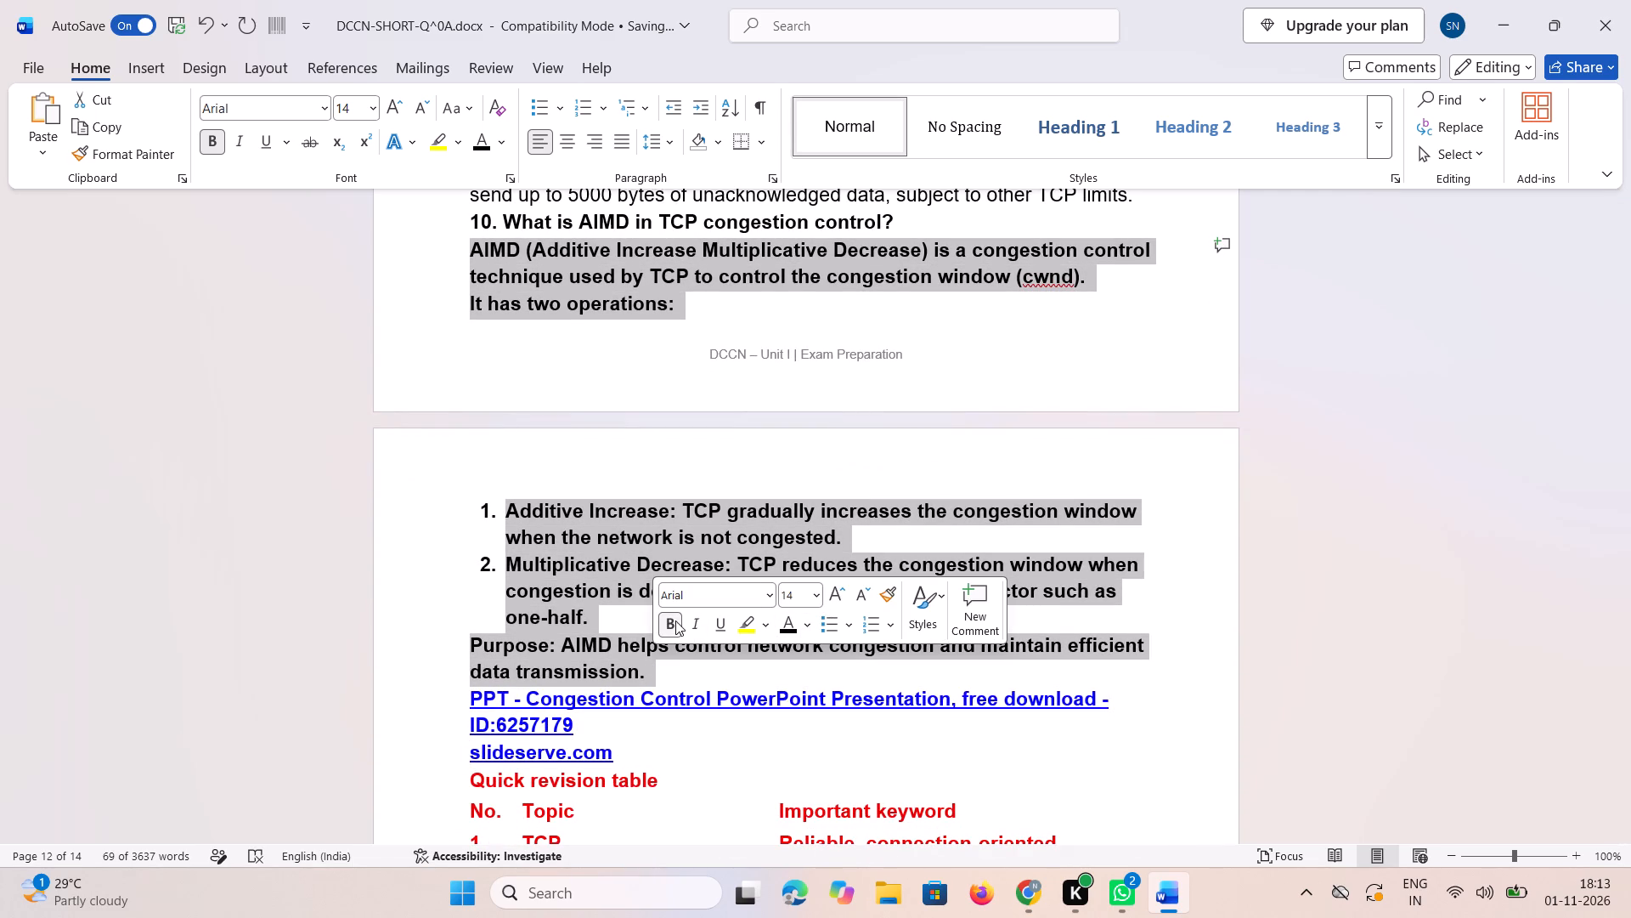
left_click(671, 620)
left_click(635, 733)
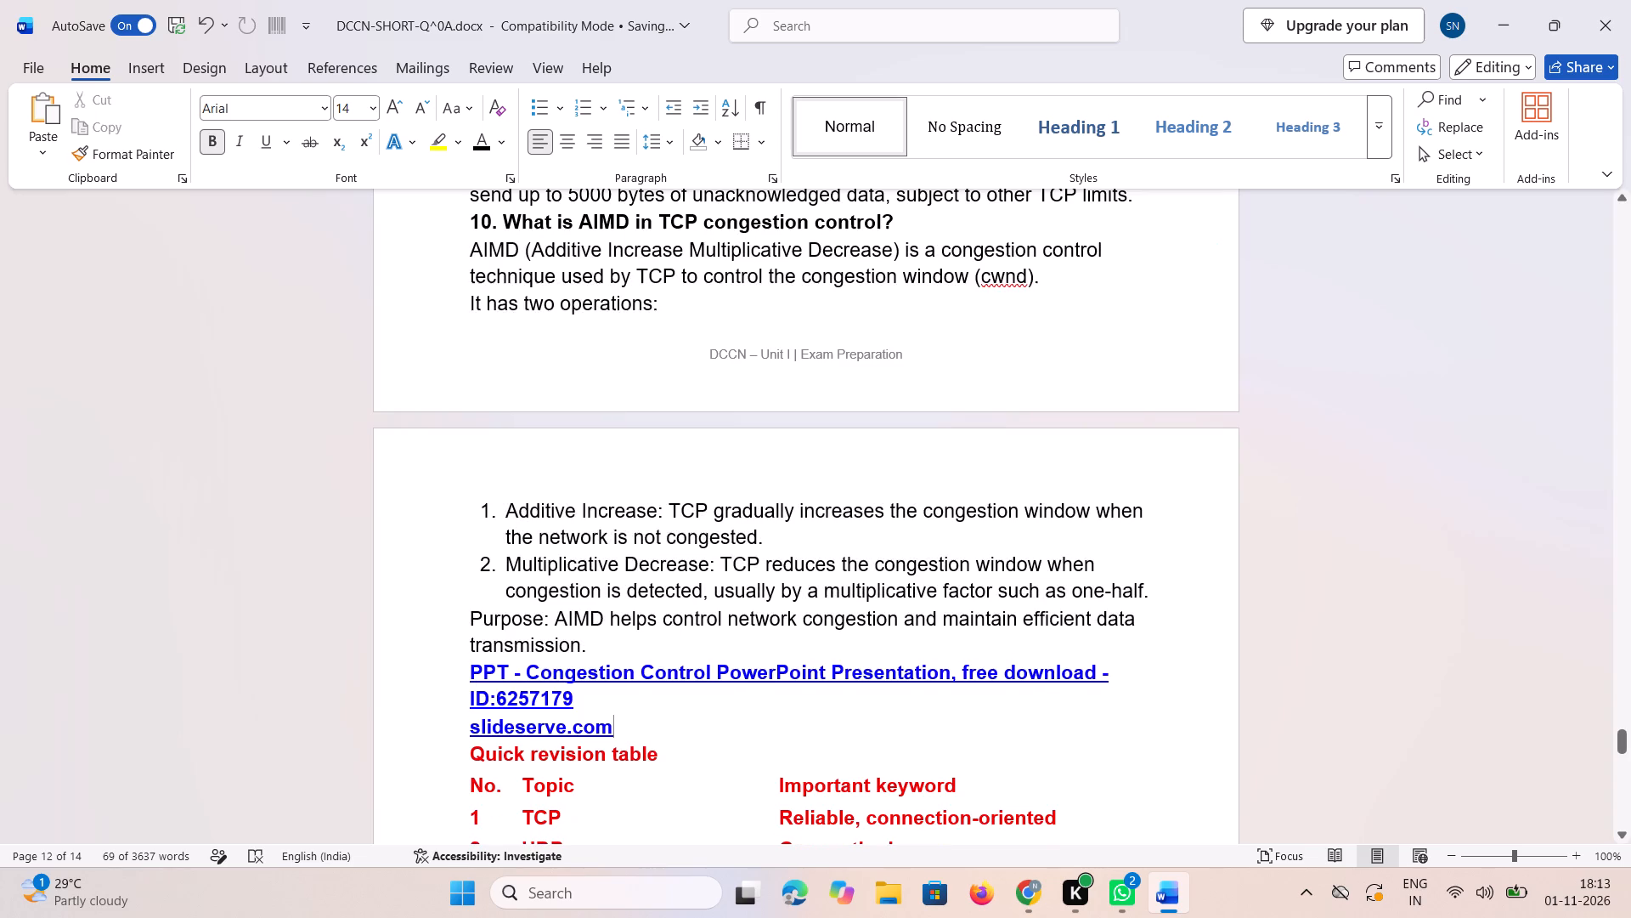
Set the font colour to standard green for rows 1 to 10 of the Quick revision table, leaving its header row red.
scroll(635, 733, "down", 2)
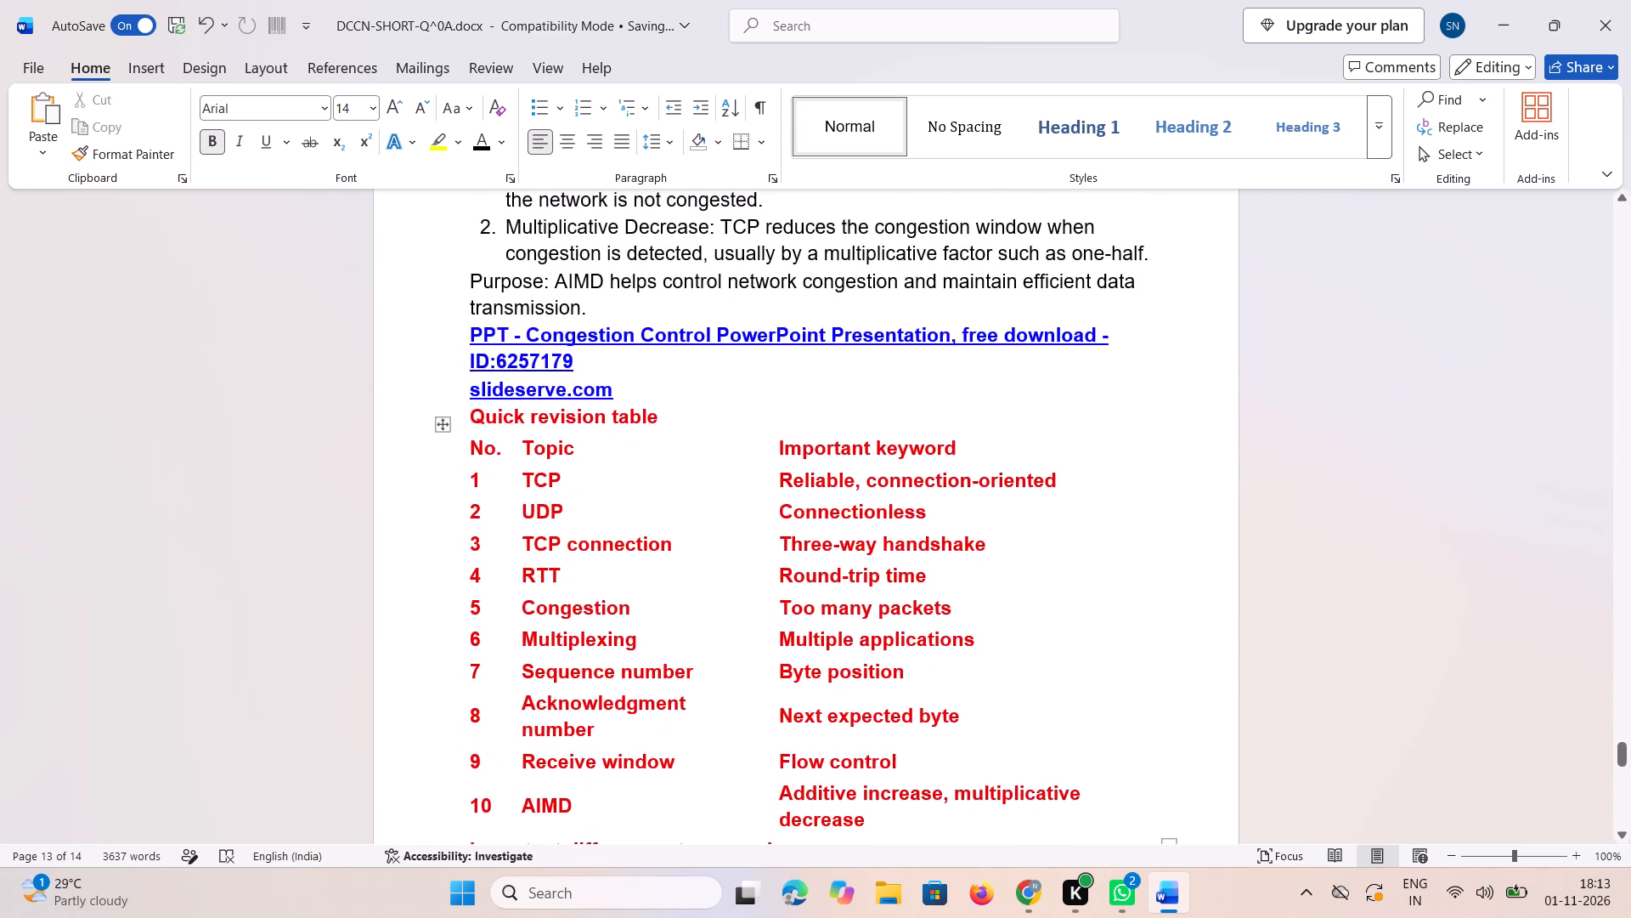
scroll(635, 733, "down", 1)
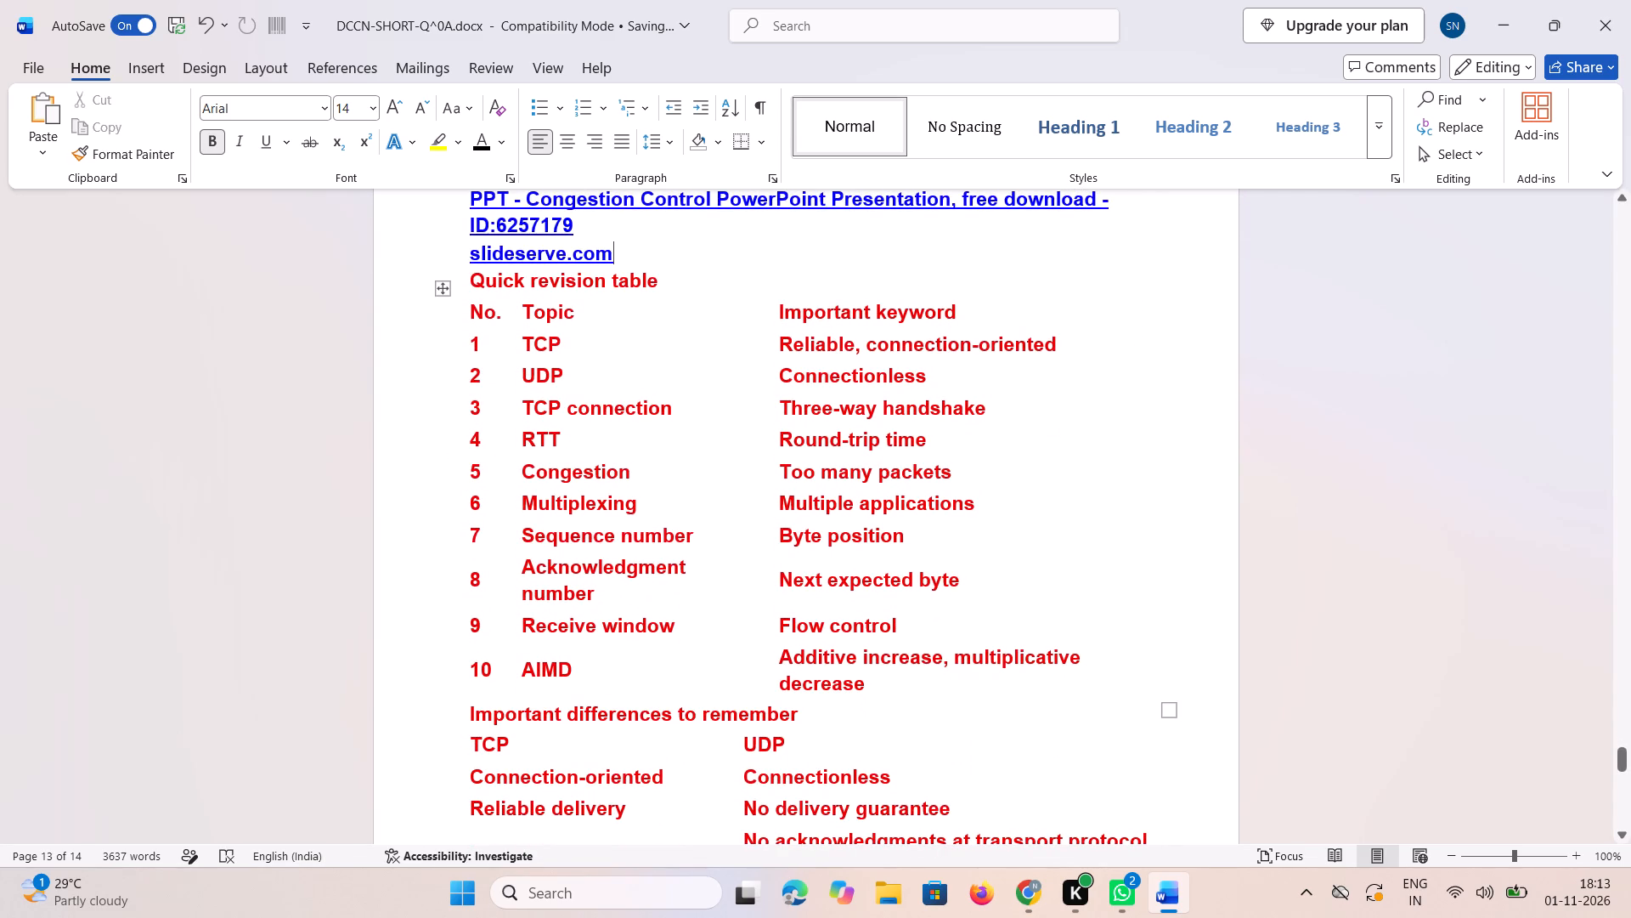
left_click_drag(470, 342, 947, 575)
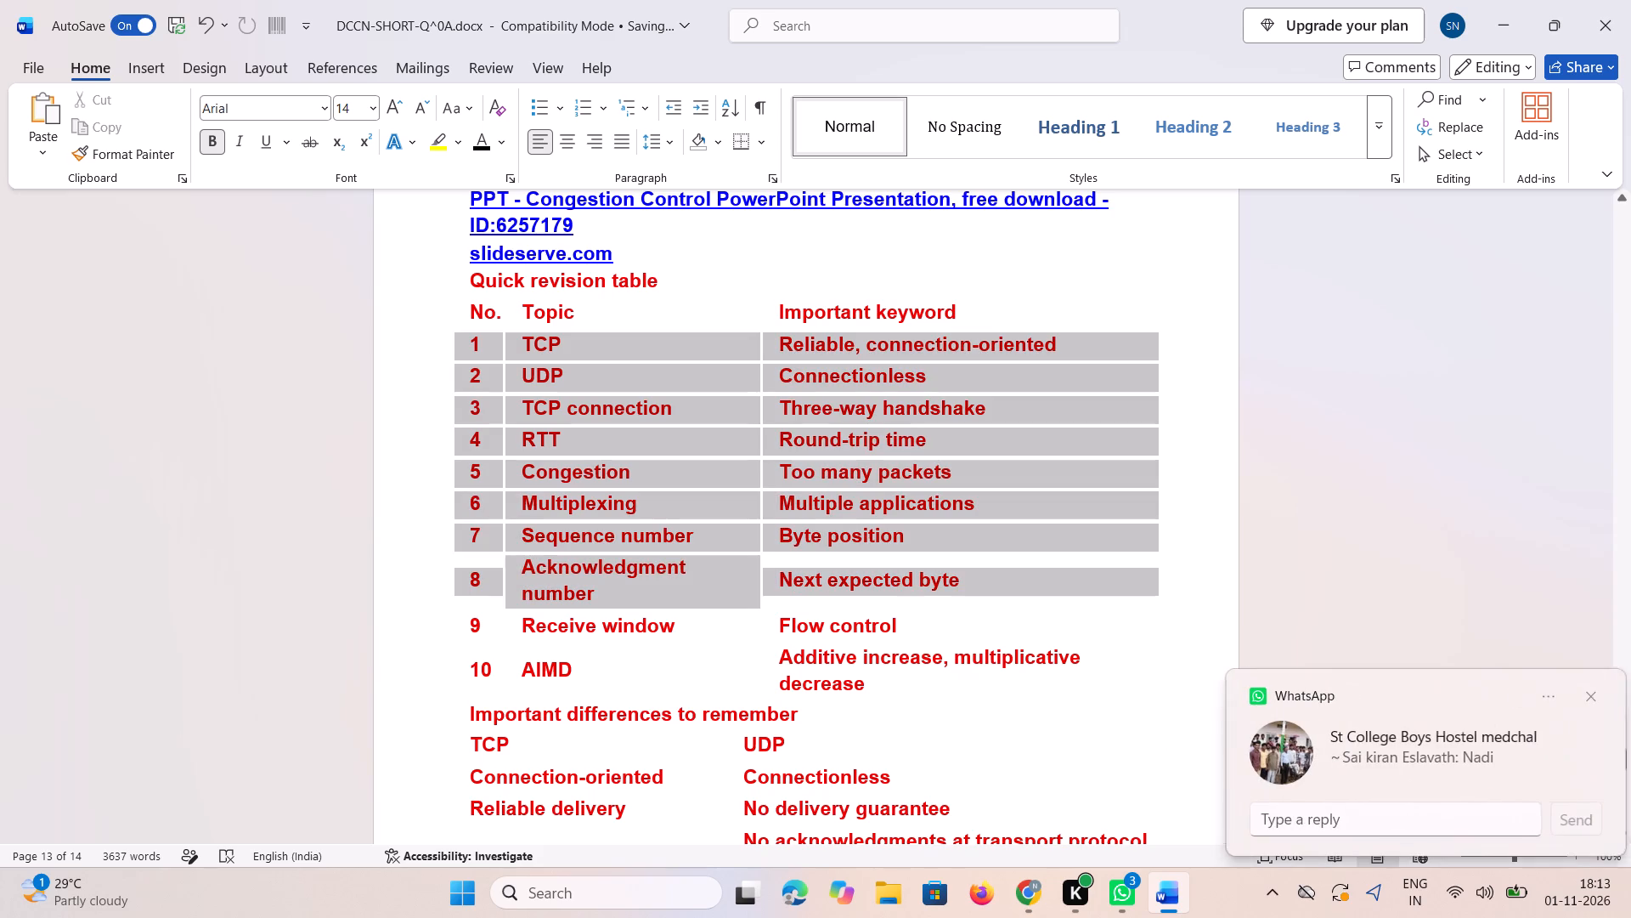
left_click_drag(947, 575, 984, 678)
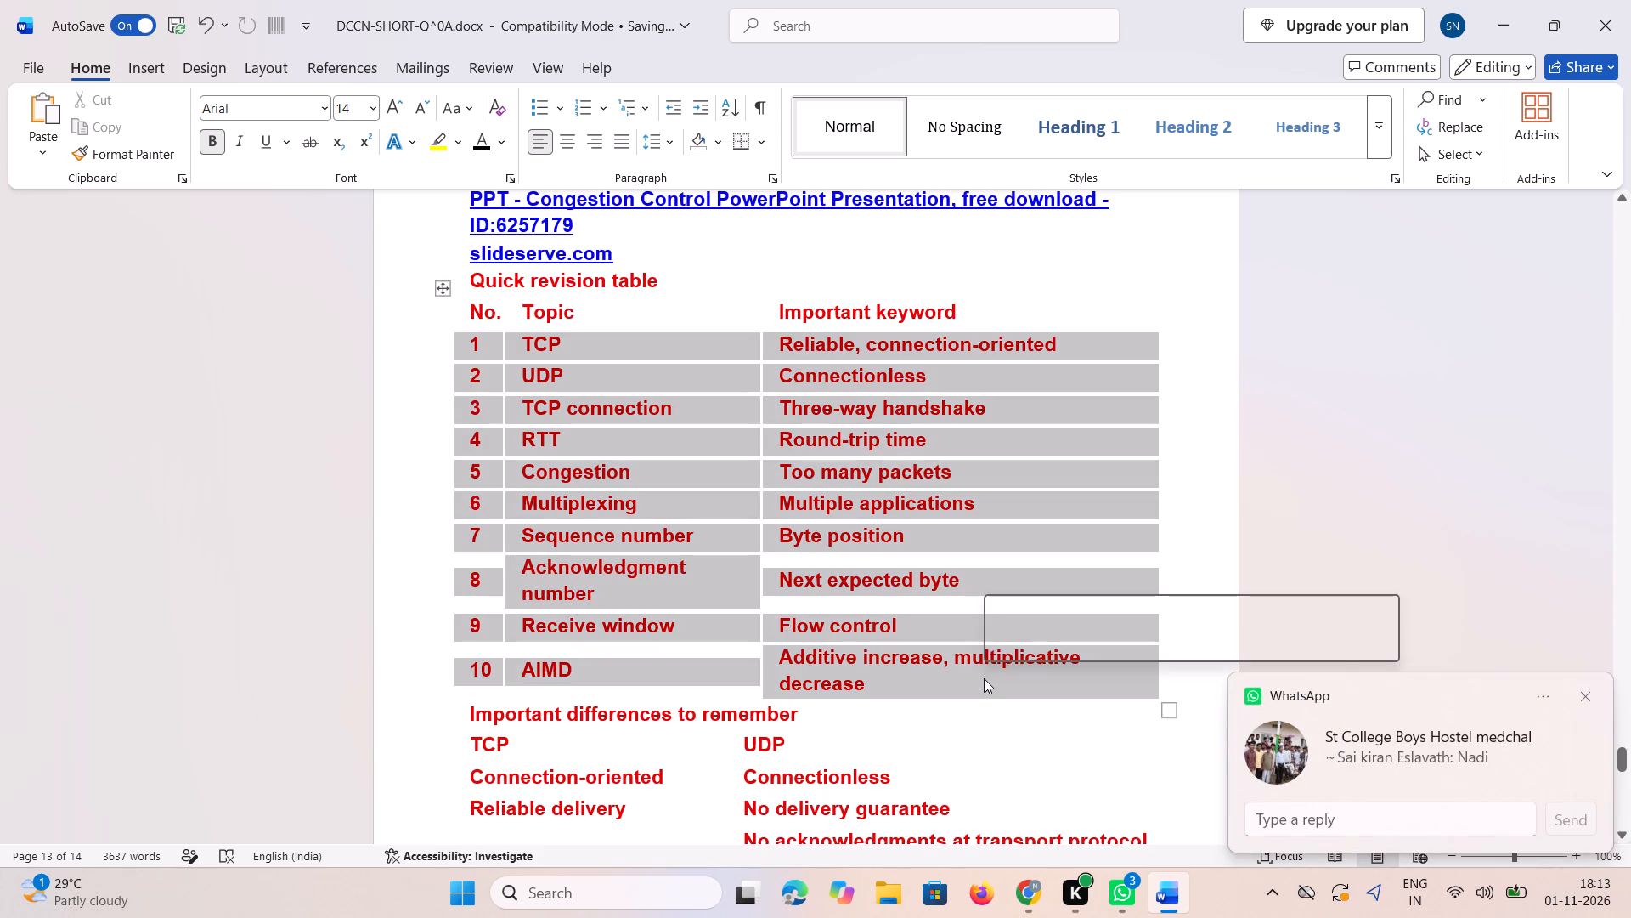
left_click(1140, 643)
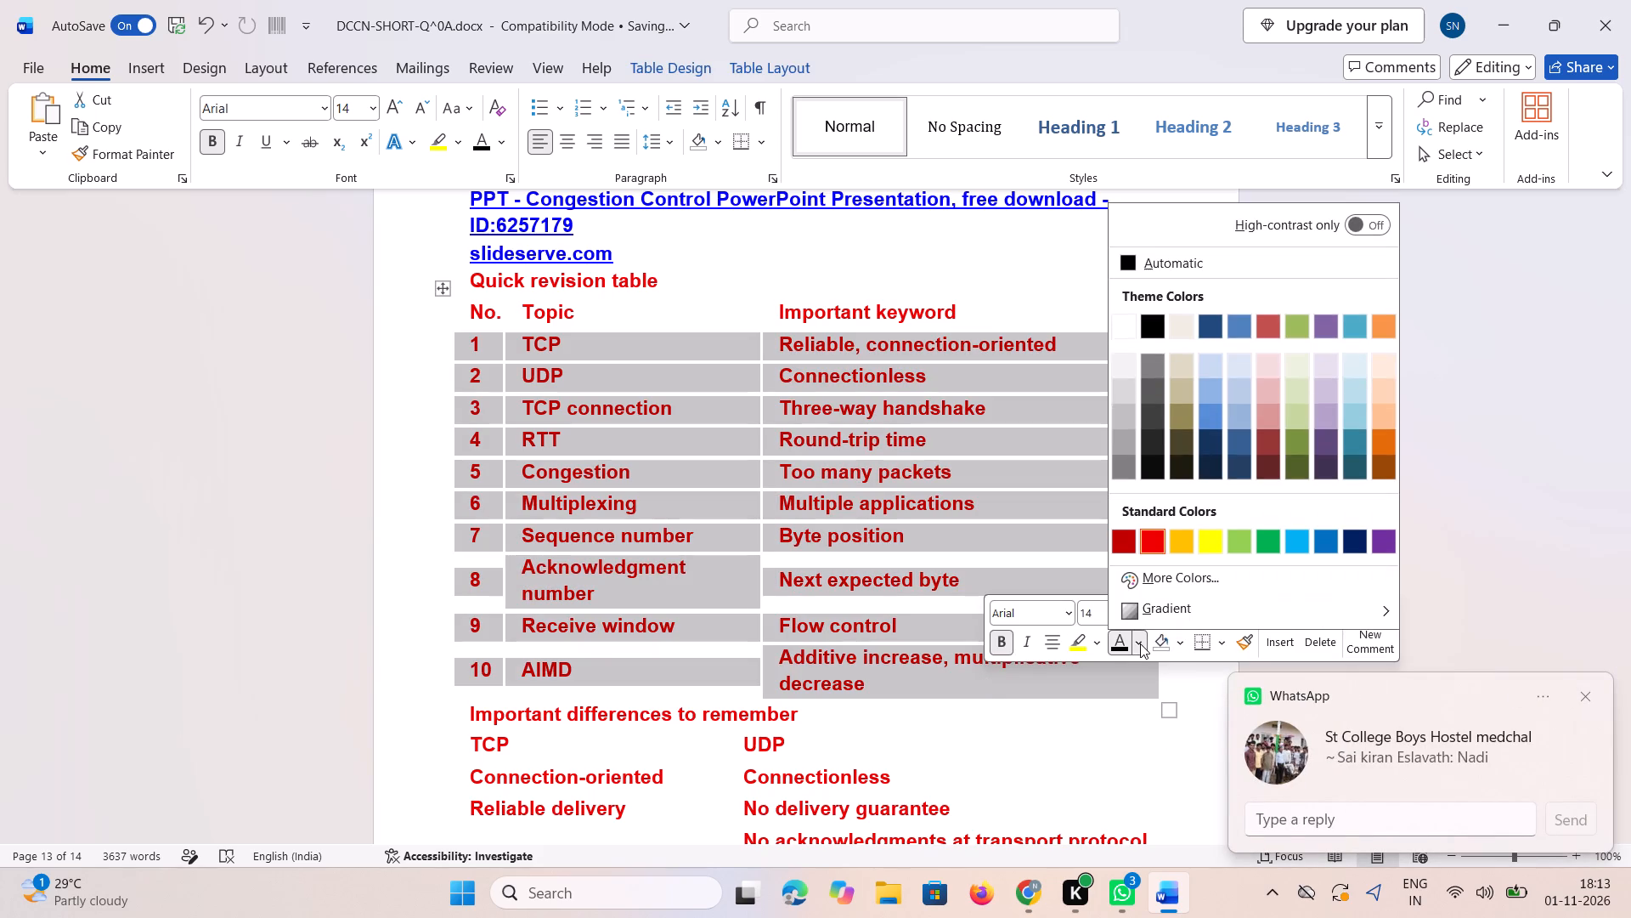
left_click(1259, 546)
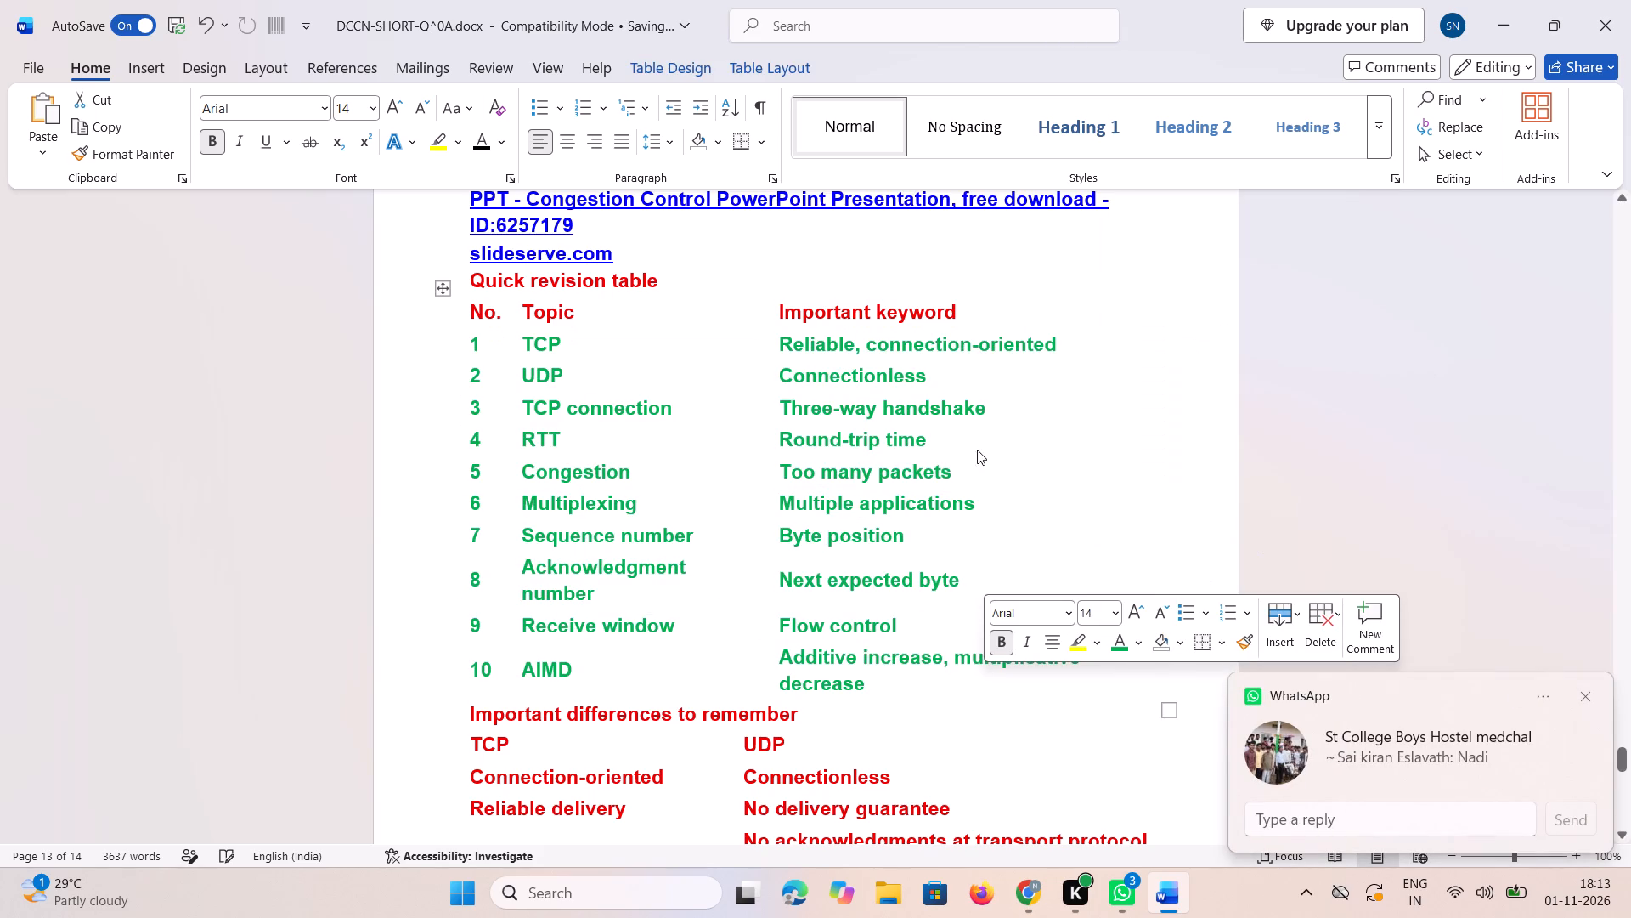
left_click(682, 268)
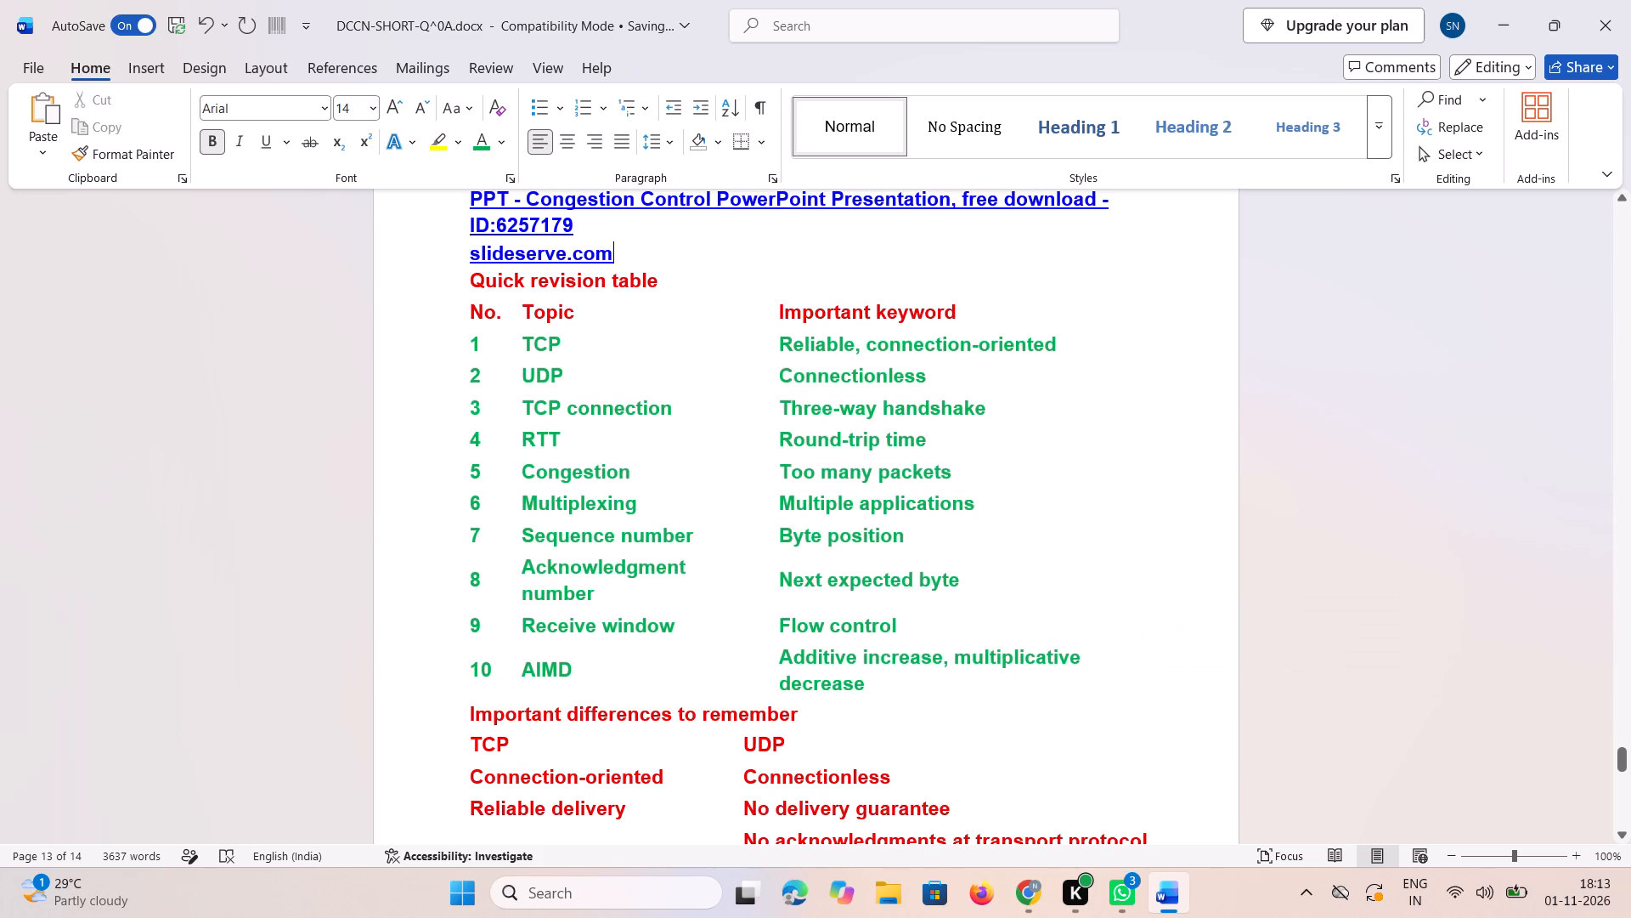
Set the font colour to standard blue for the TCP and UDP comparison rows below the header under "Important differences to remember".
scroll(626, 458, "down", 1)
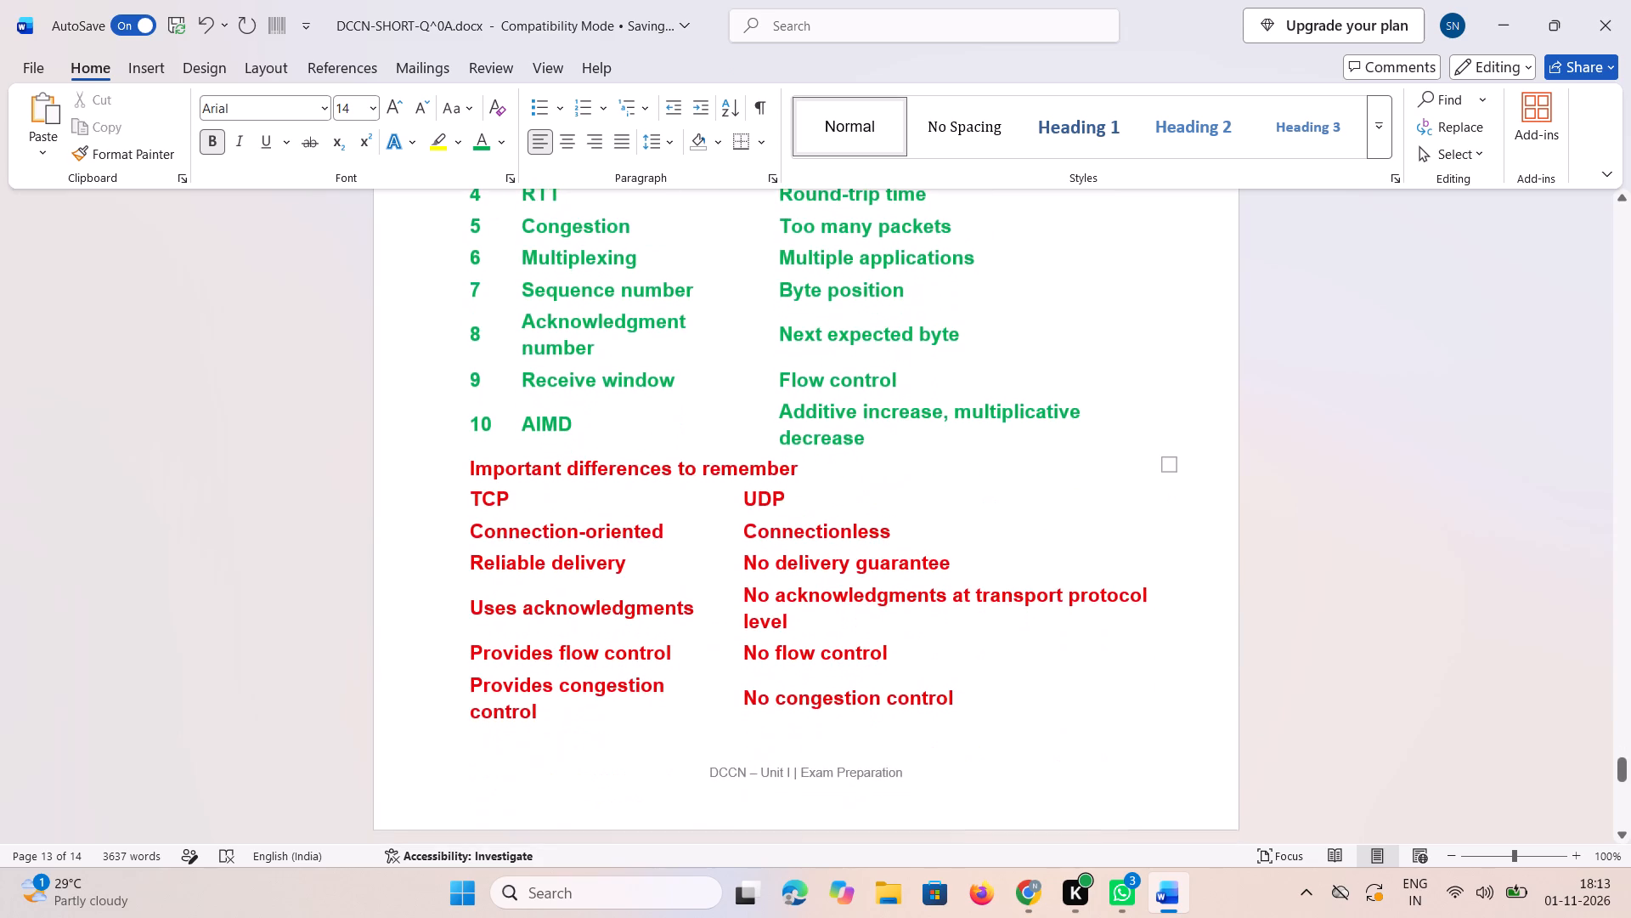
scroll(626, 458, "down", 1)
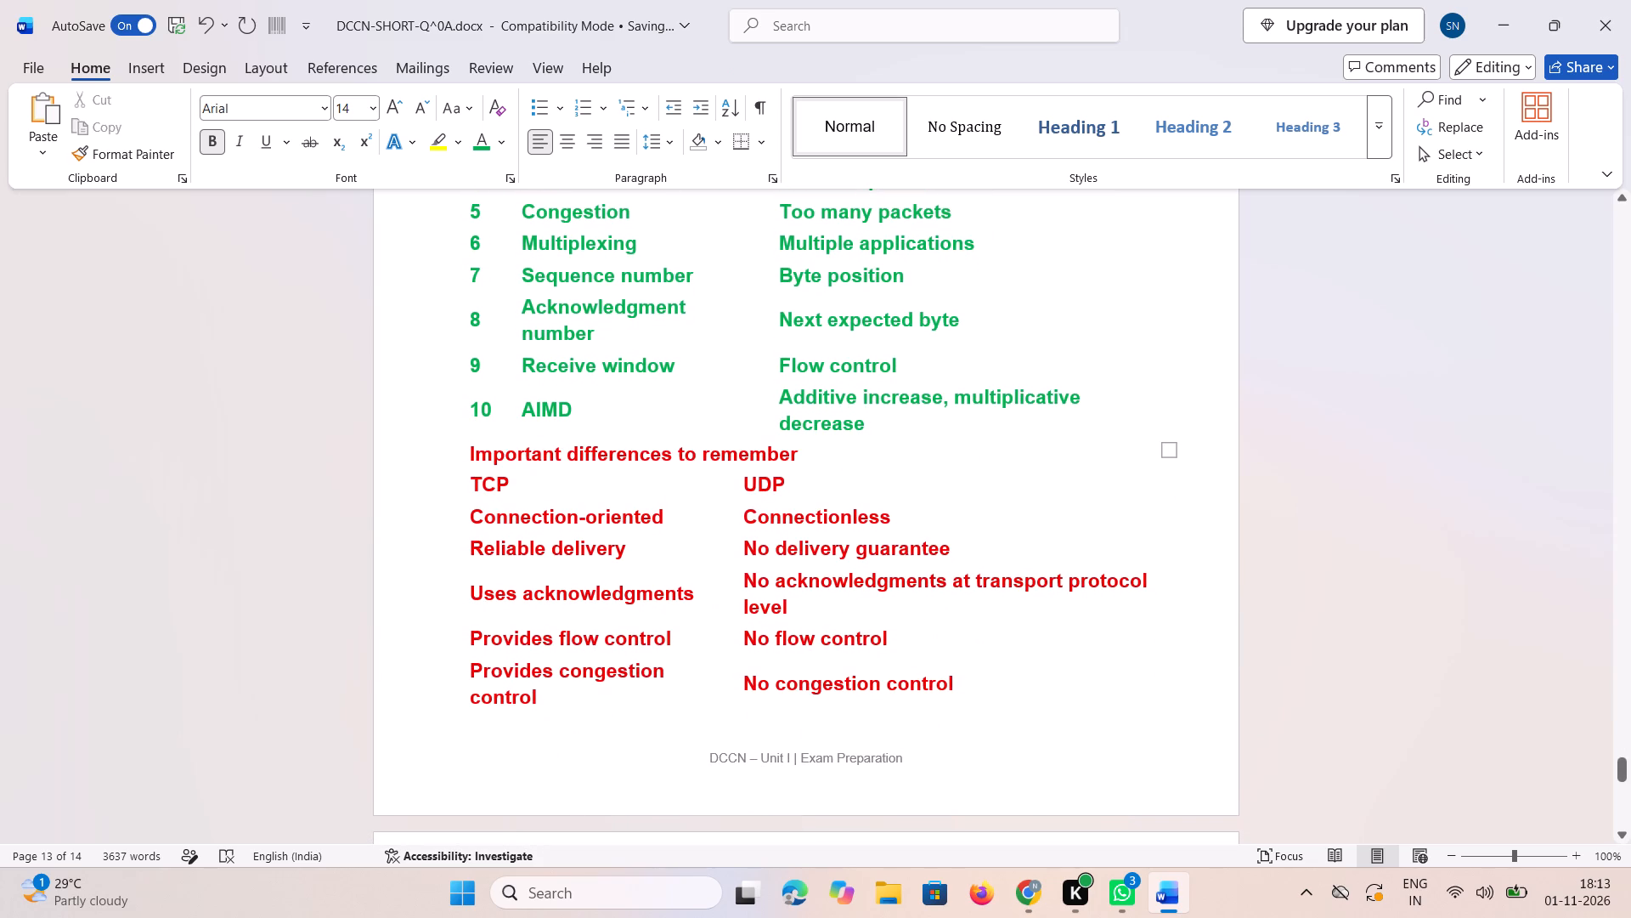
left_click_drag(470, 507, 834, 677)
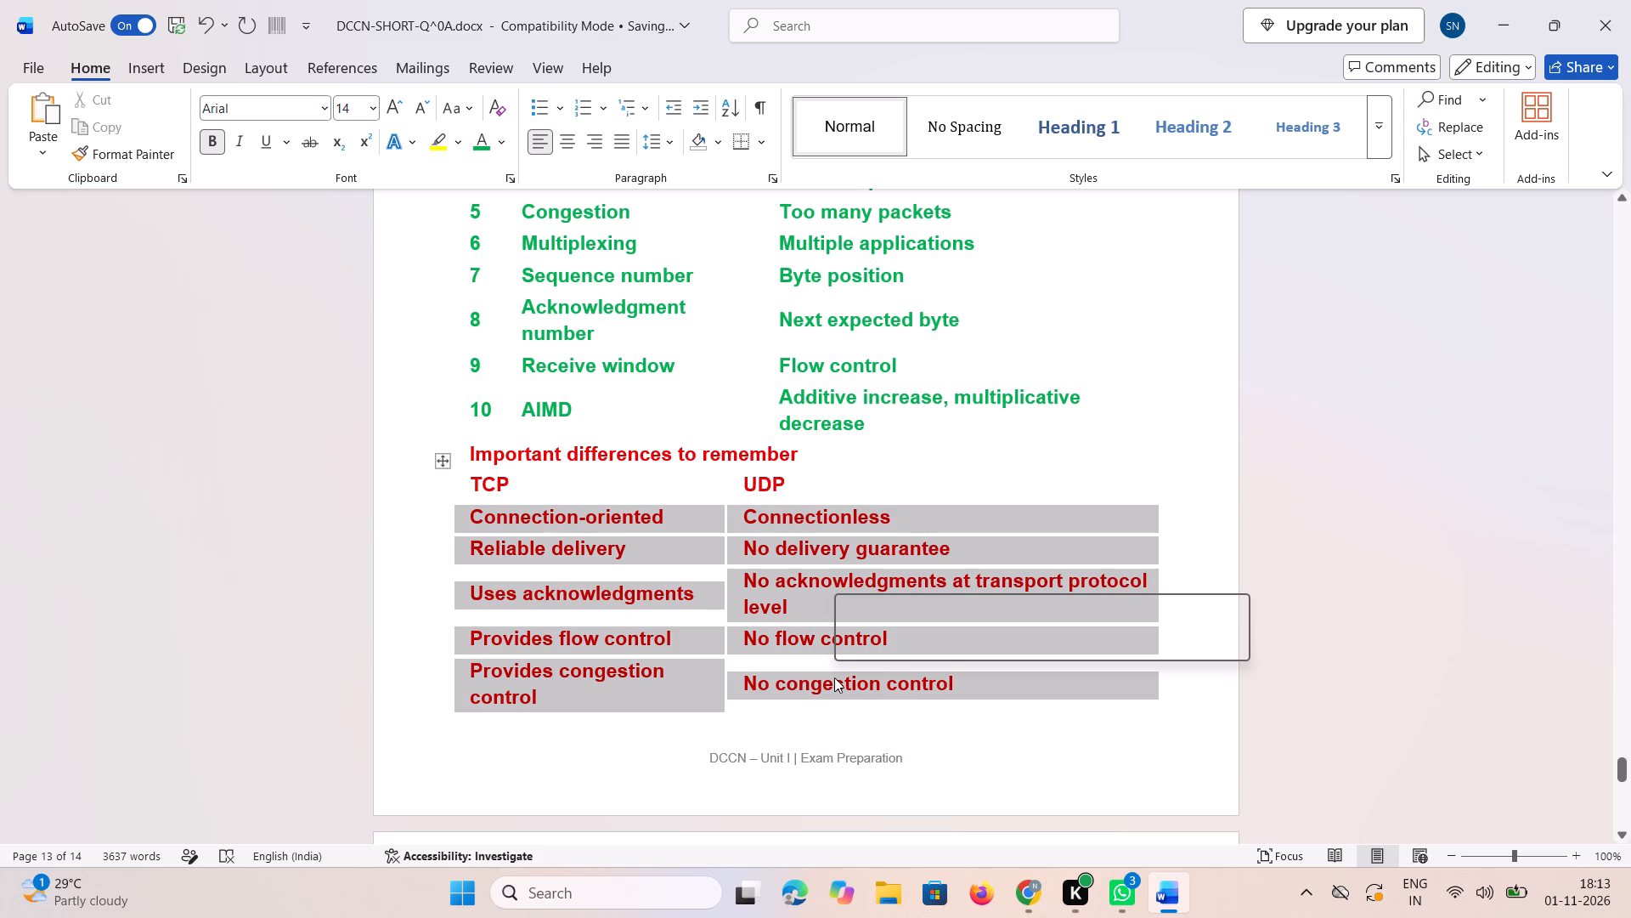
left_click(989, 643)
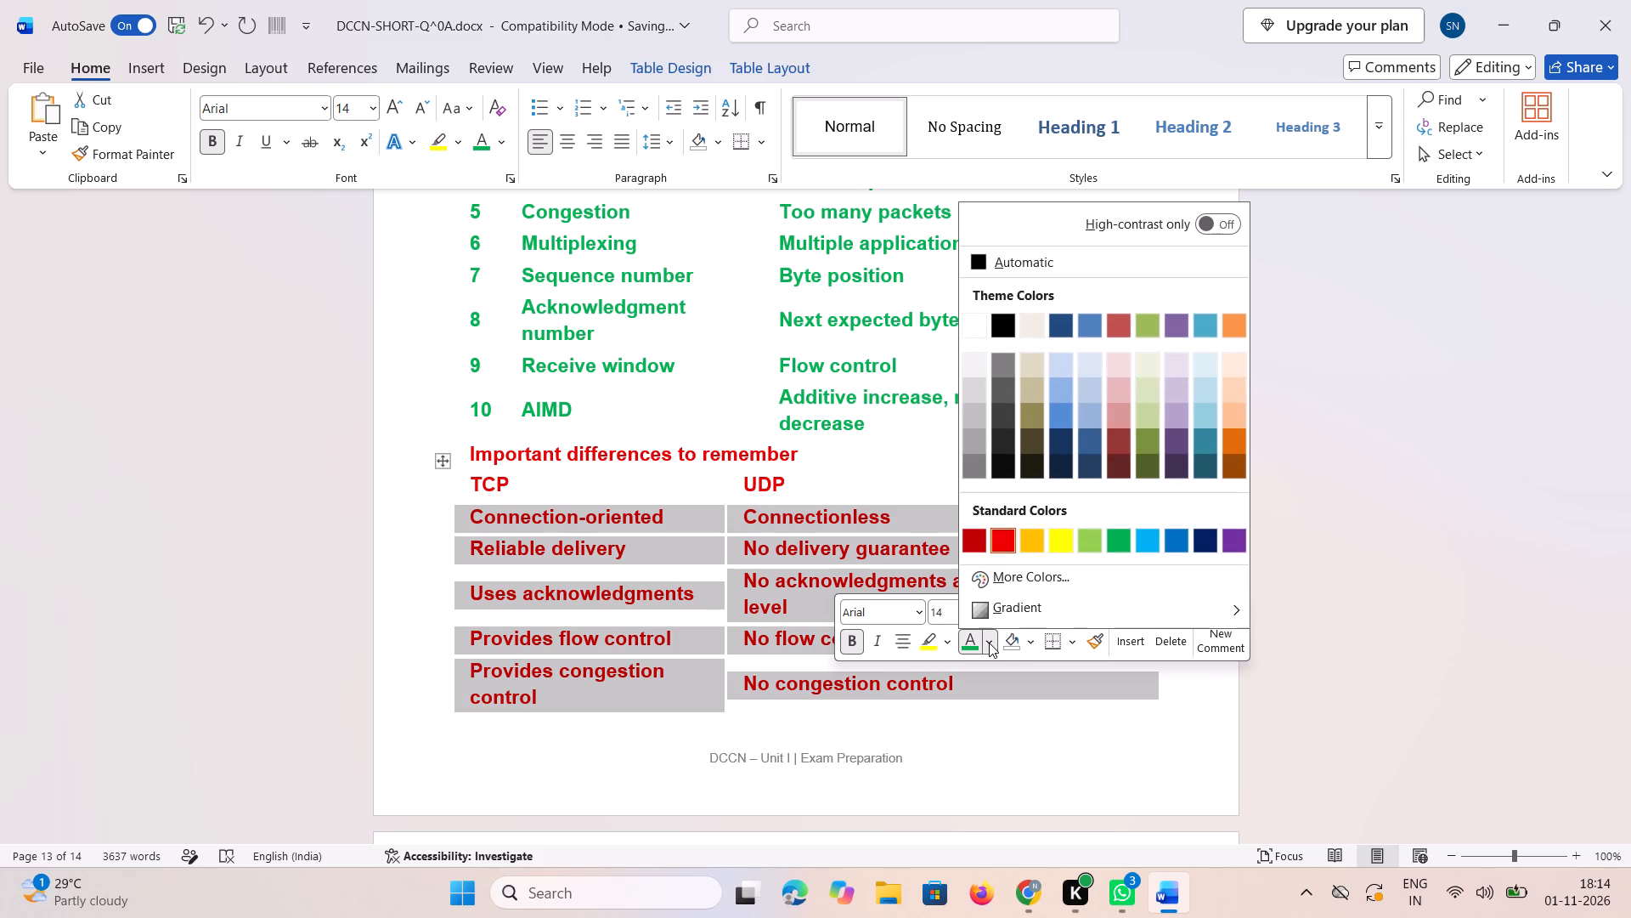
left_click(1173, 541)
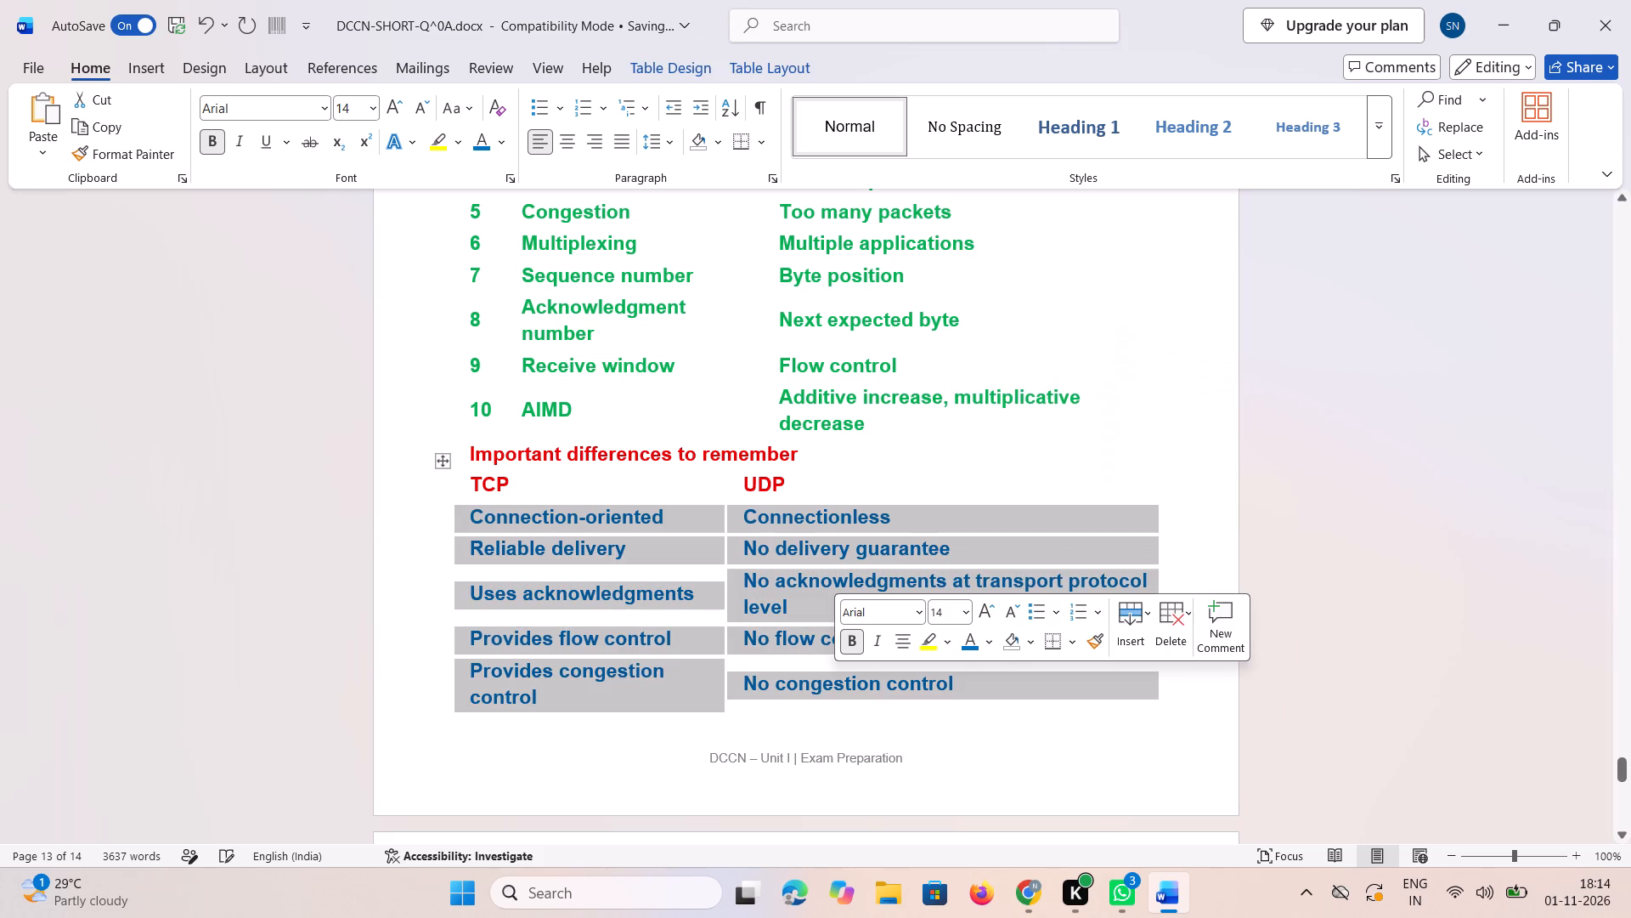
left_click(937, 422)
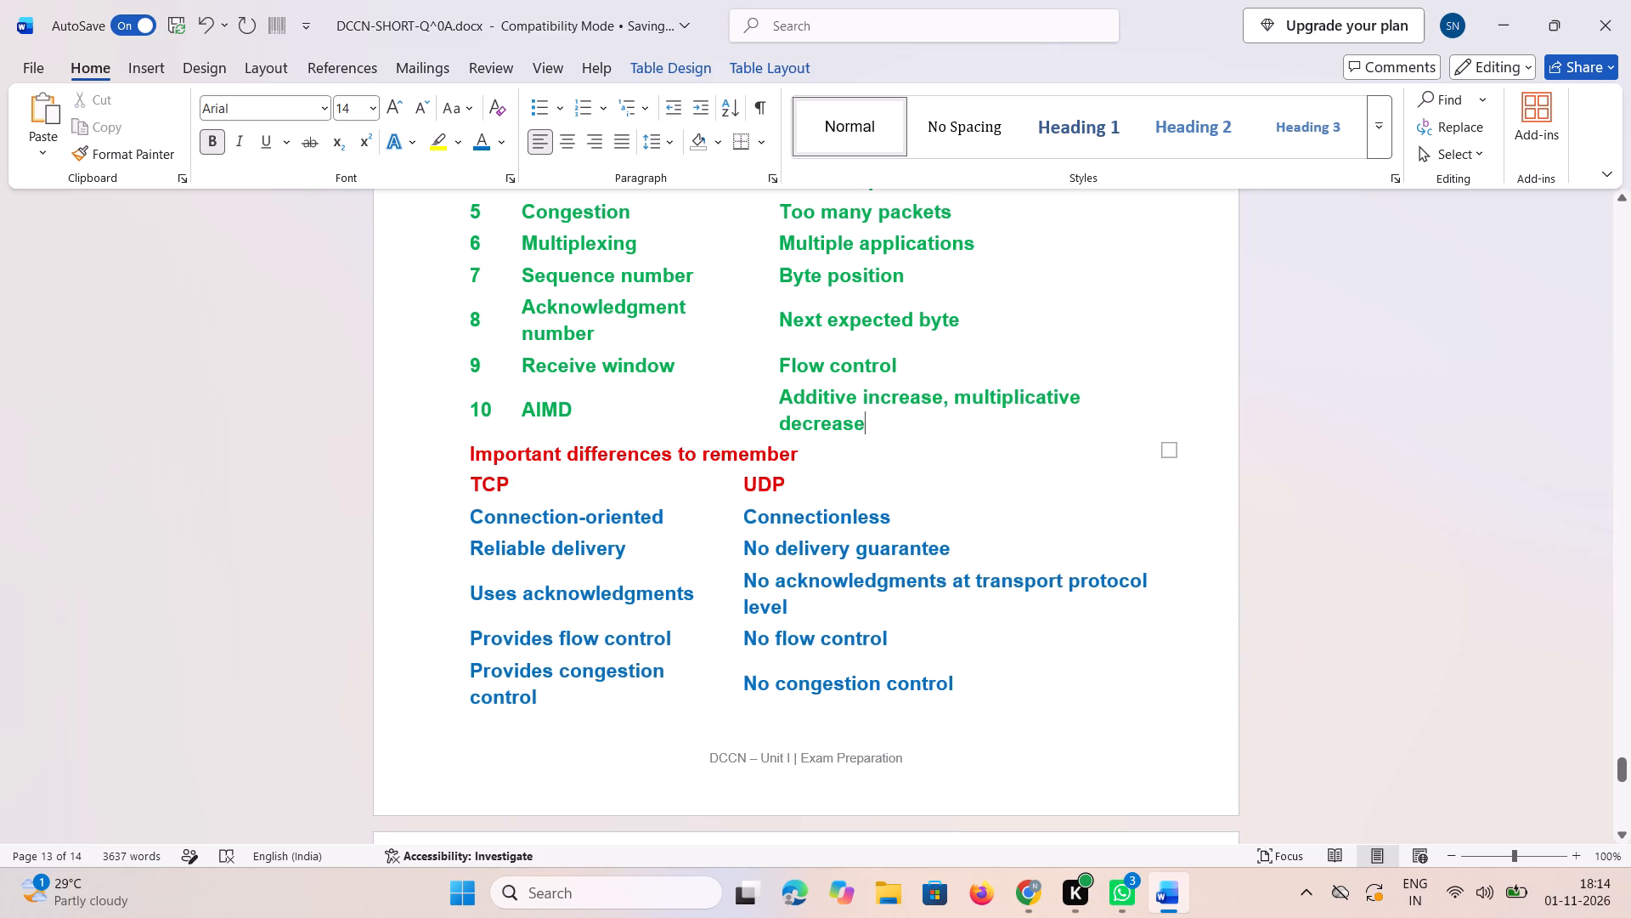
Set the font colour to Tan, Background 2, Darker 90% for the TCP and UDP comparison rows, from "Connection-oriented" through "No congestion control".
left_click_drag(471, 509, 911, 728)
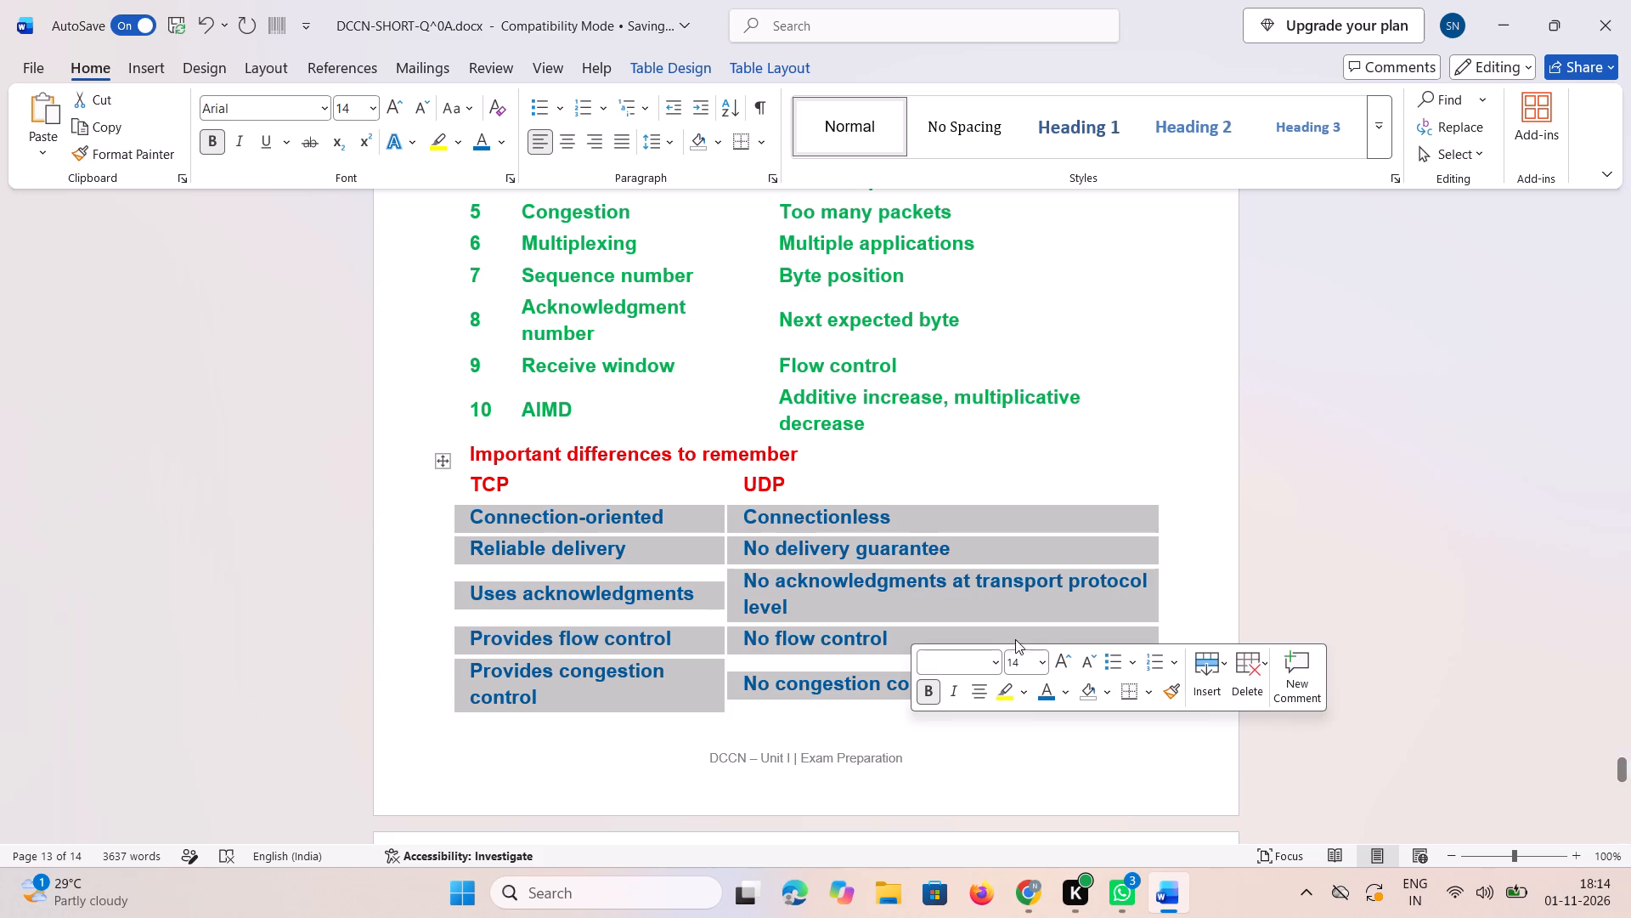
left_click(1063, 688)
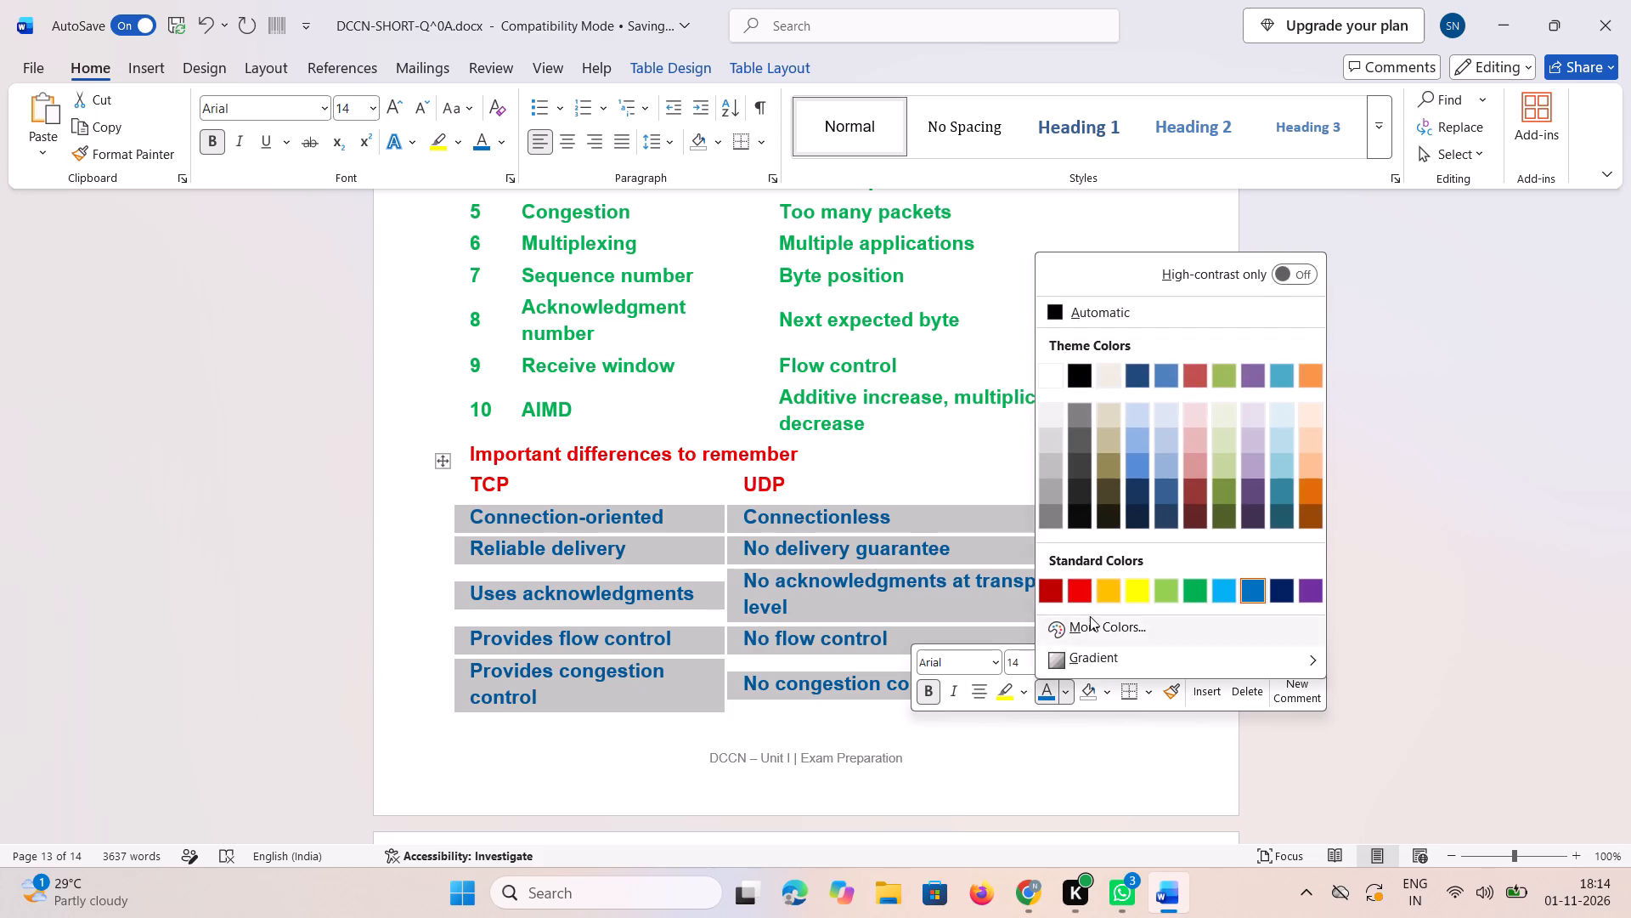
left_click(1106, 514)
left_click(948, 625)
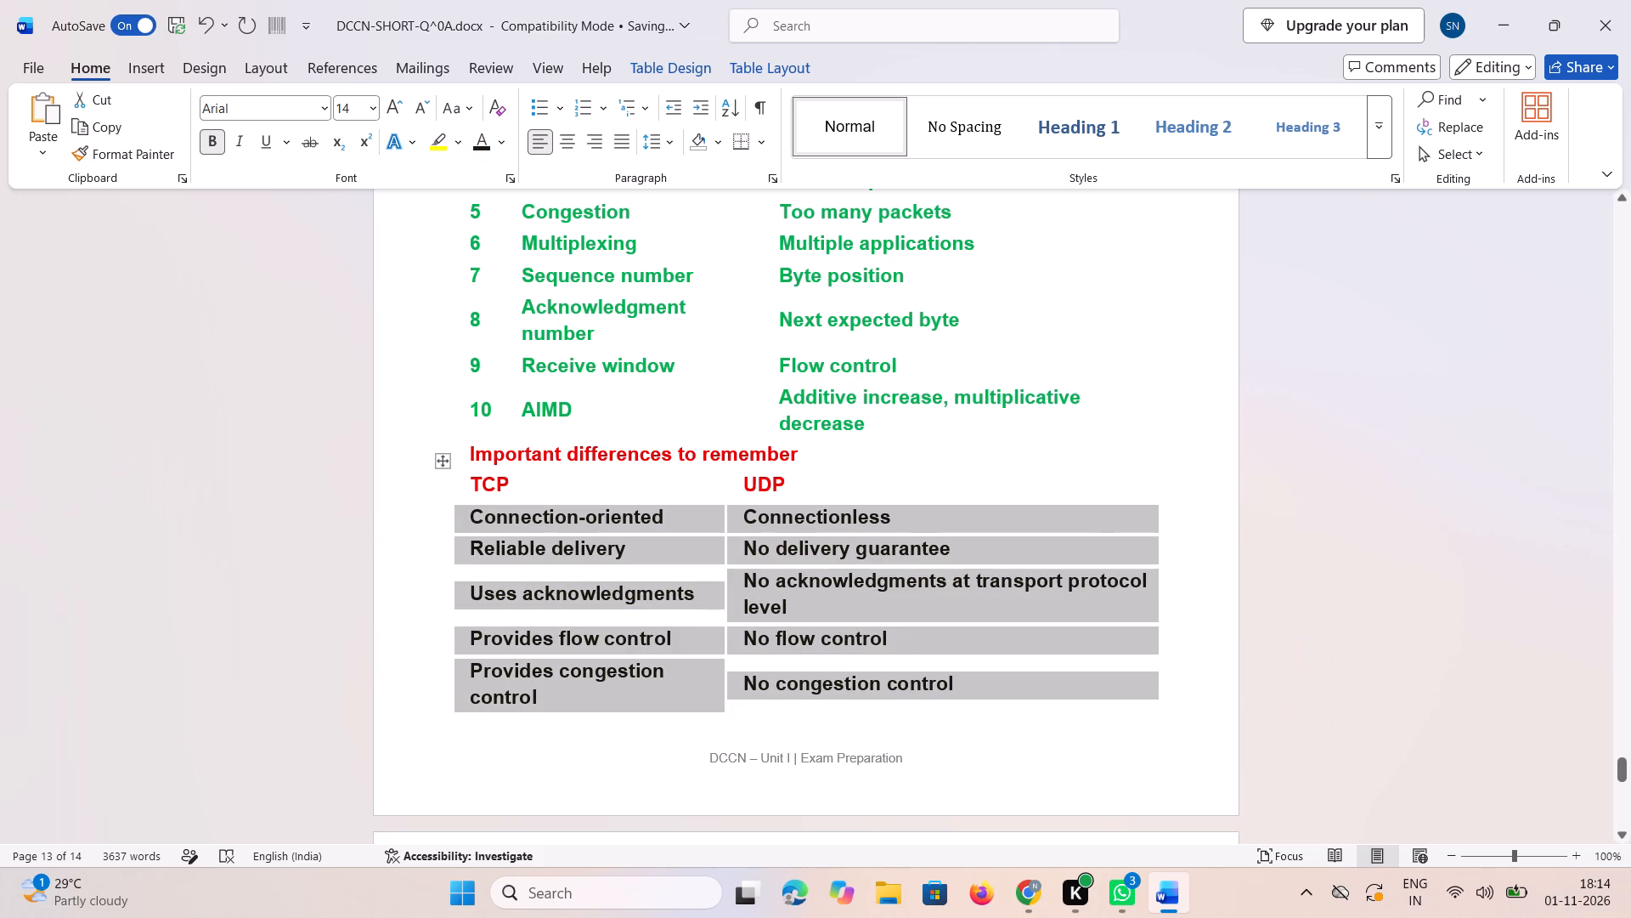
left_click(942, 456)
Look back through the Unit IV answers from the differences table up to question 4 on RTT to check their formatting.
scroll(942, 456, "up", 1)
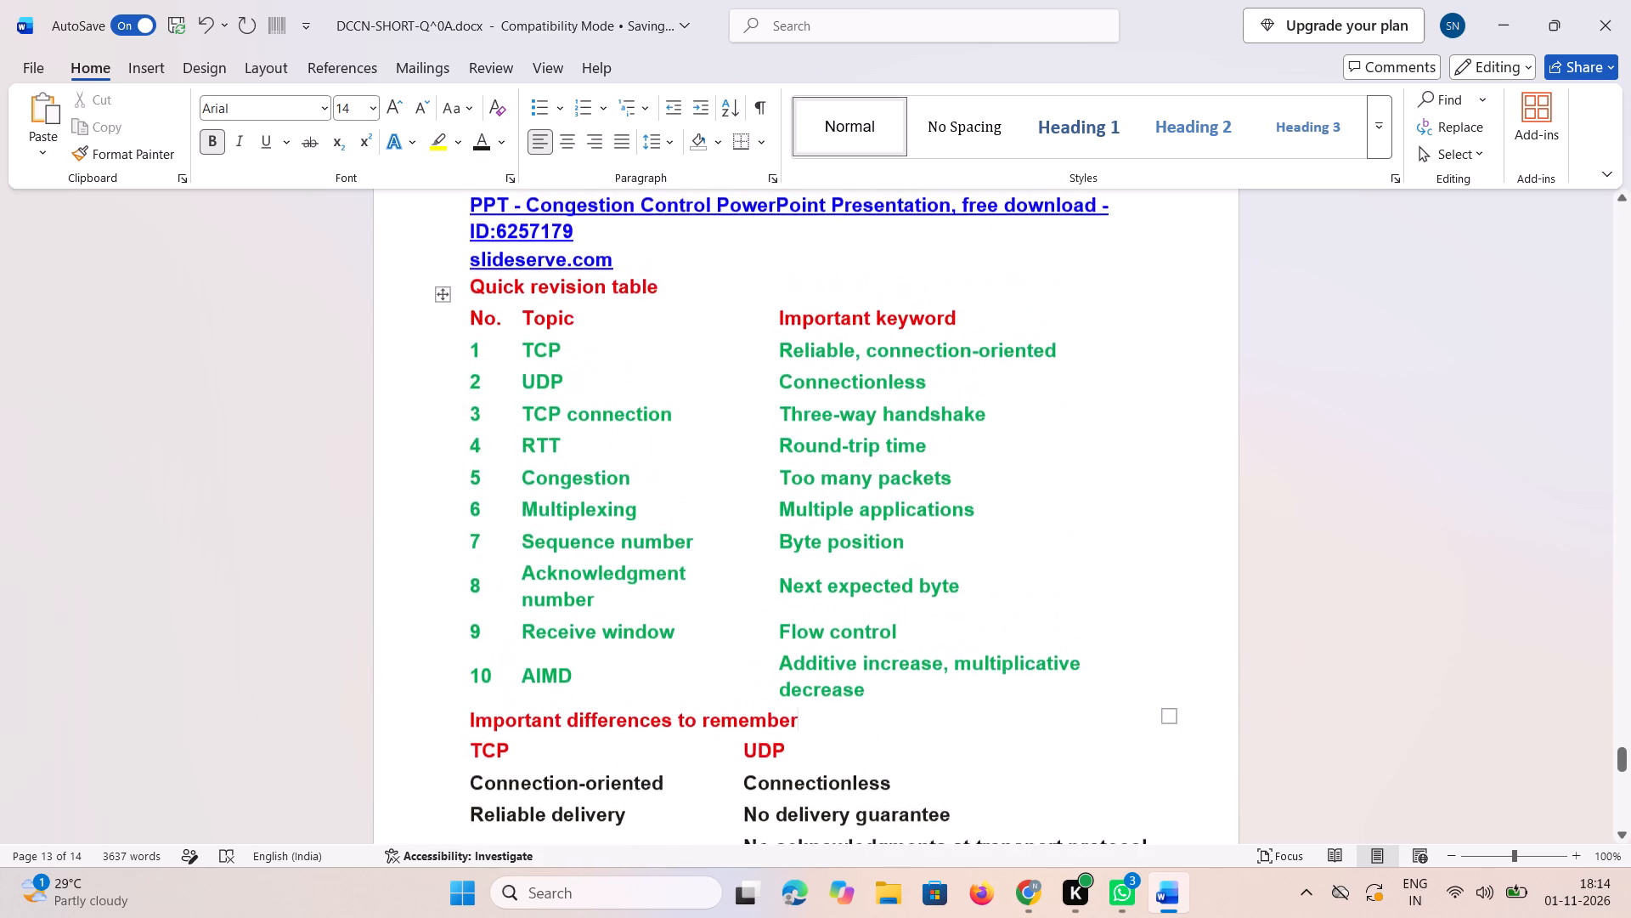
scroll(942, 456, "up", 3)
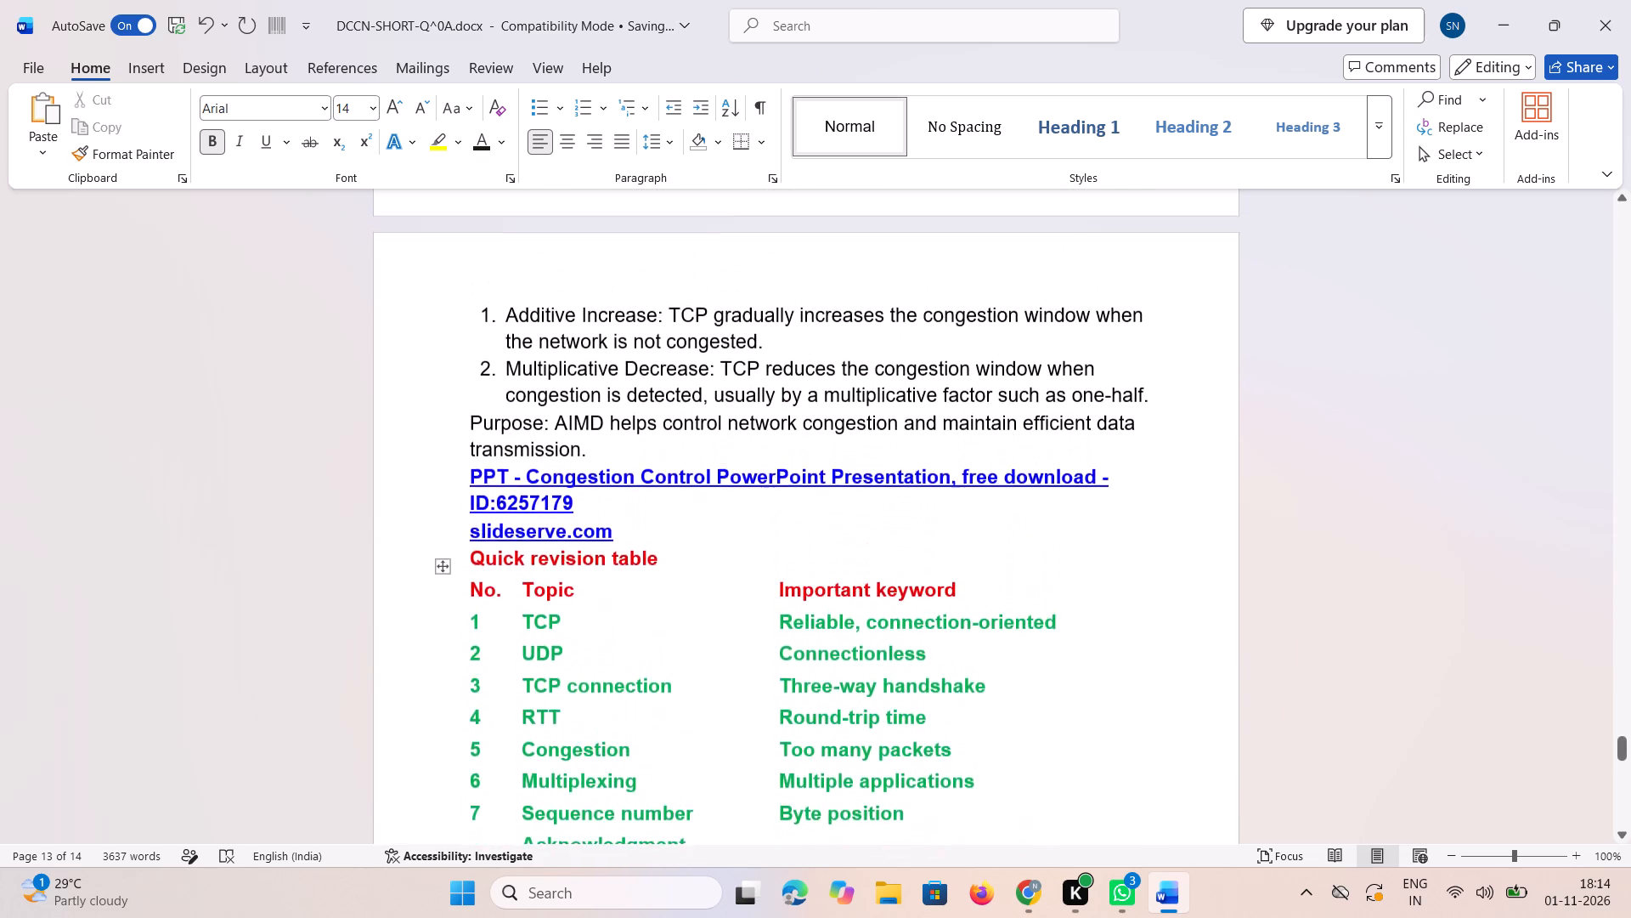
scroll(942, 456, "up", 3)
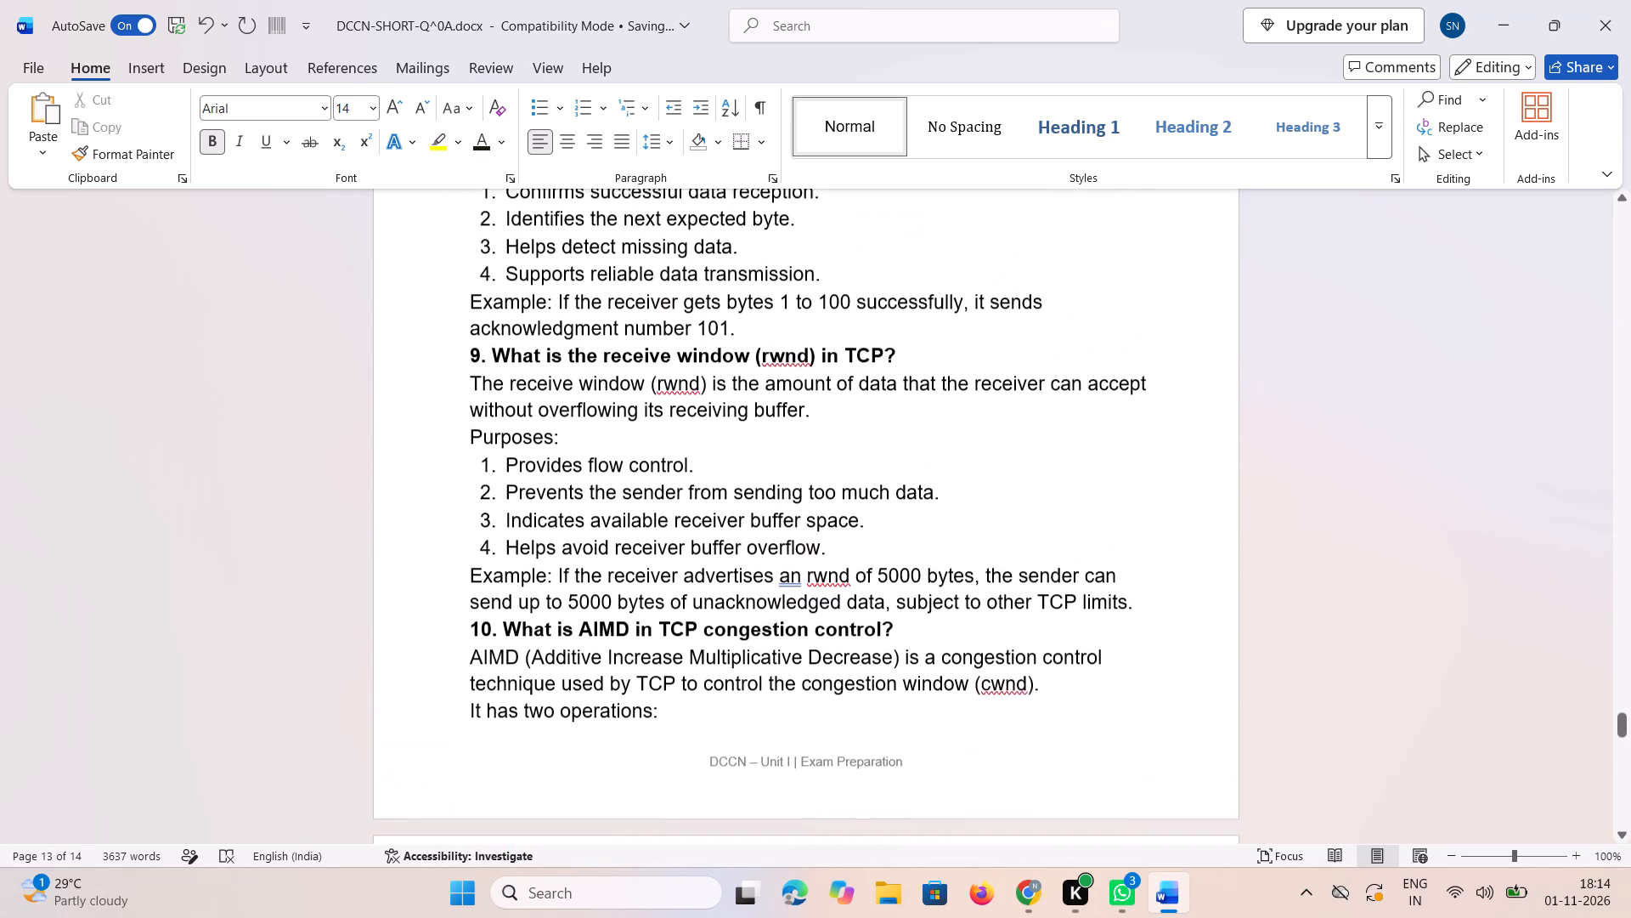
scroll(942, 456, "up", 5)
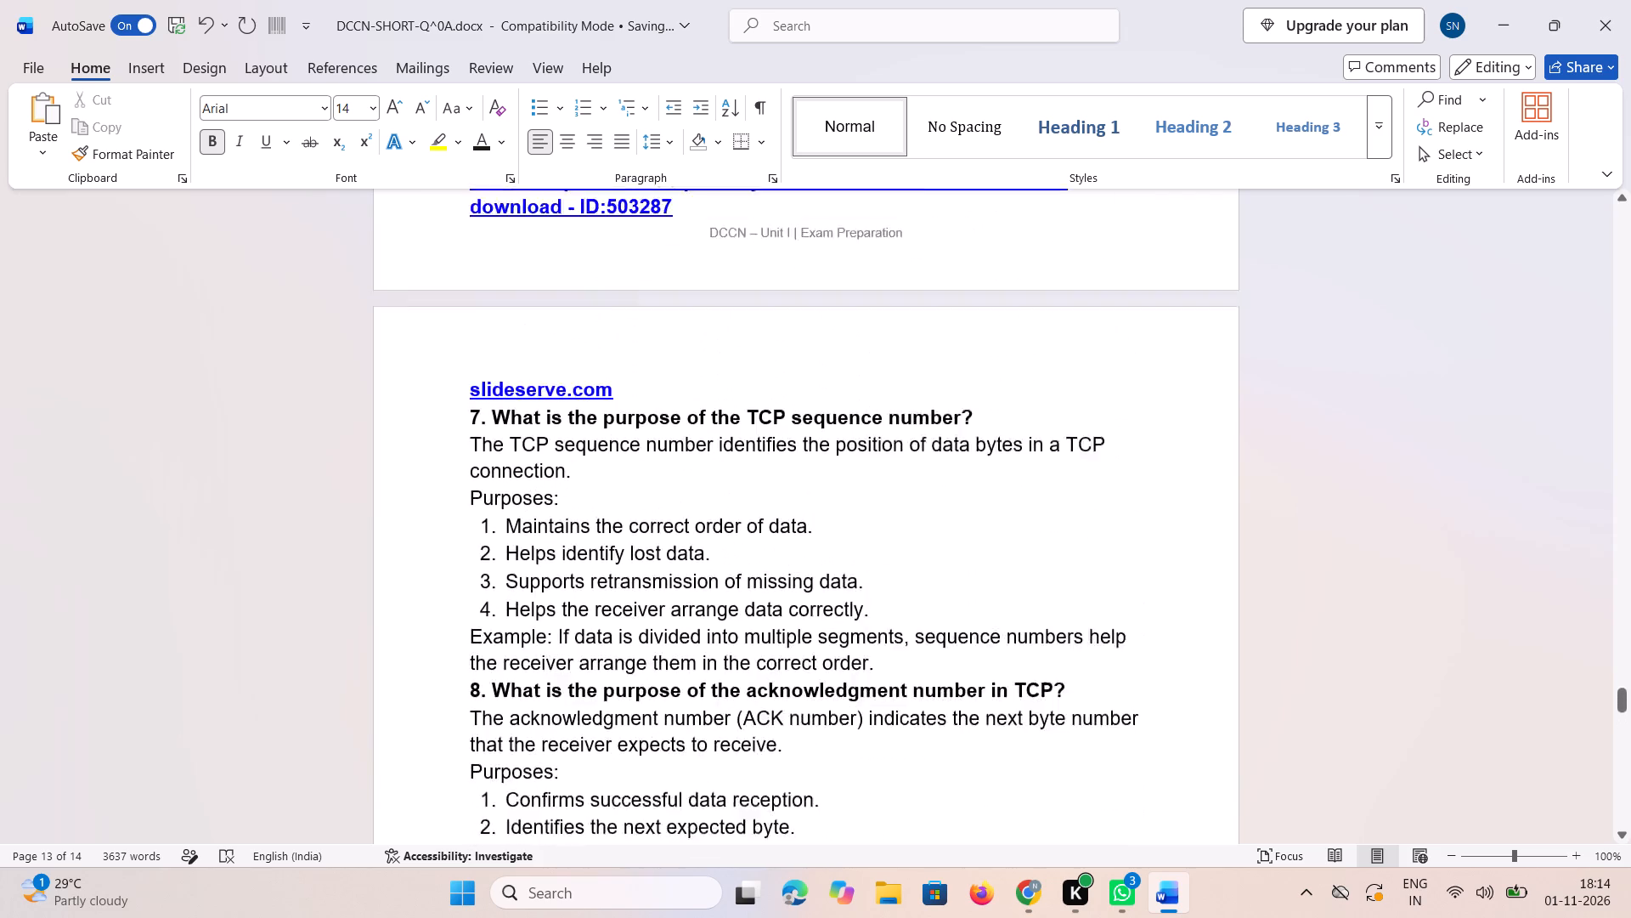
scroll(942, 456, "up", 3)
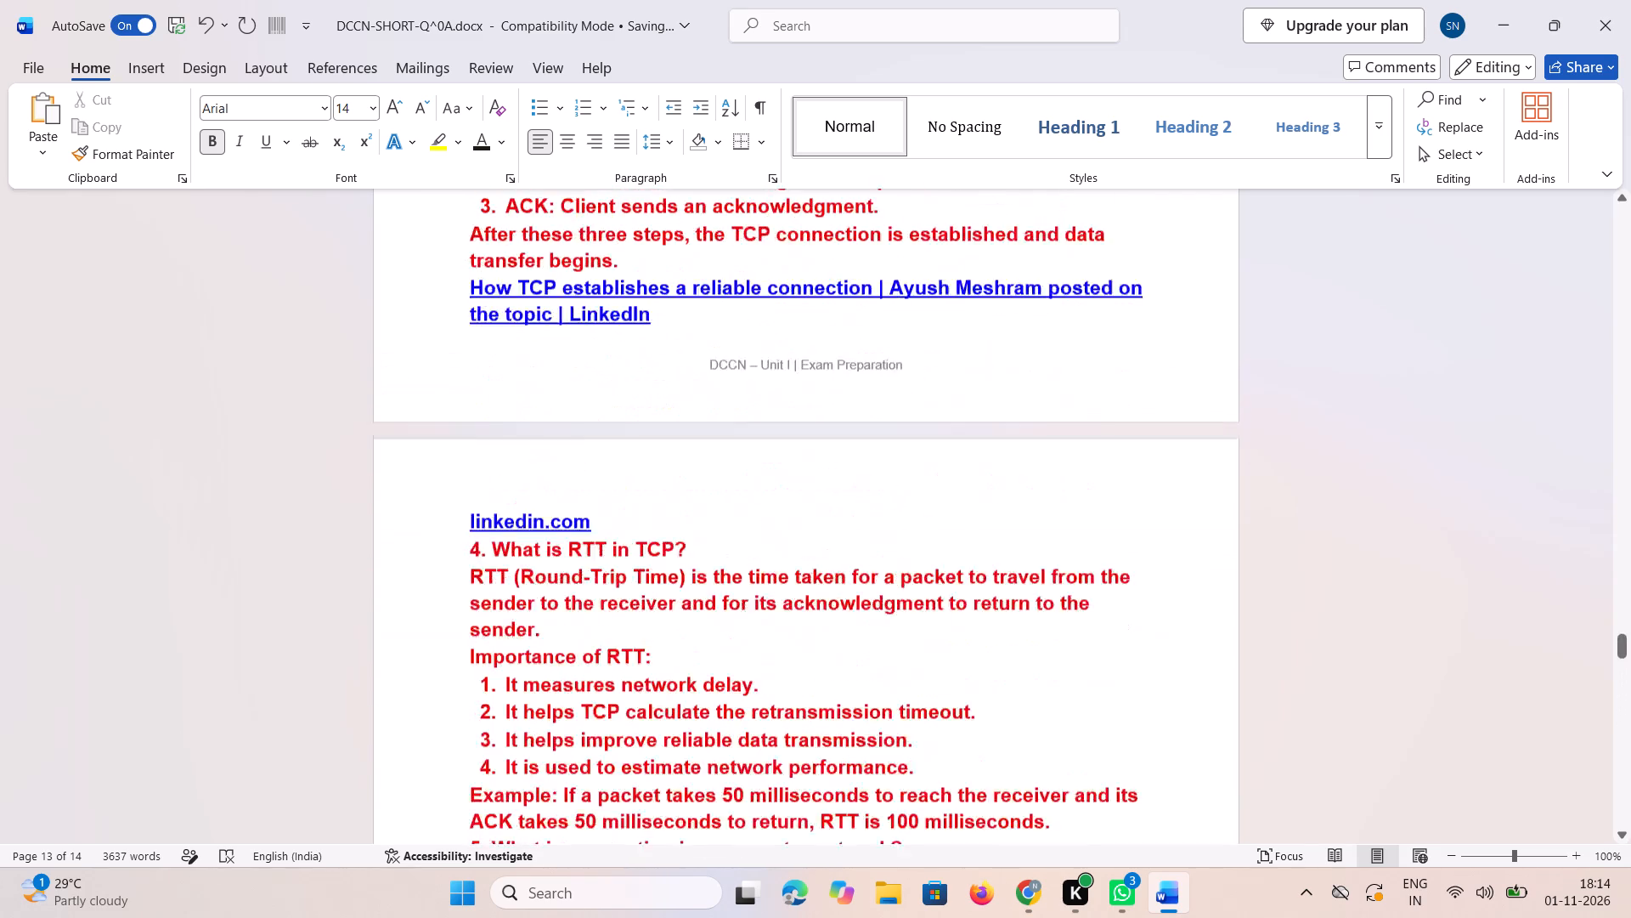
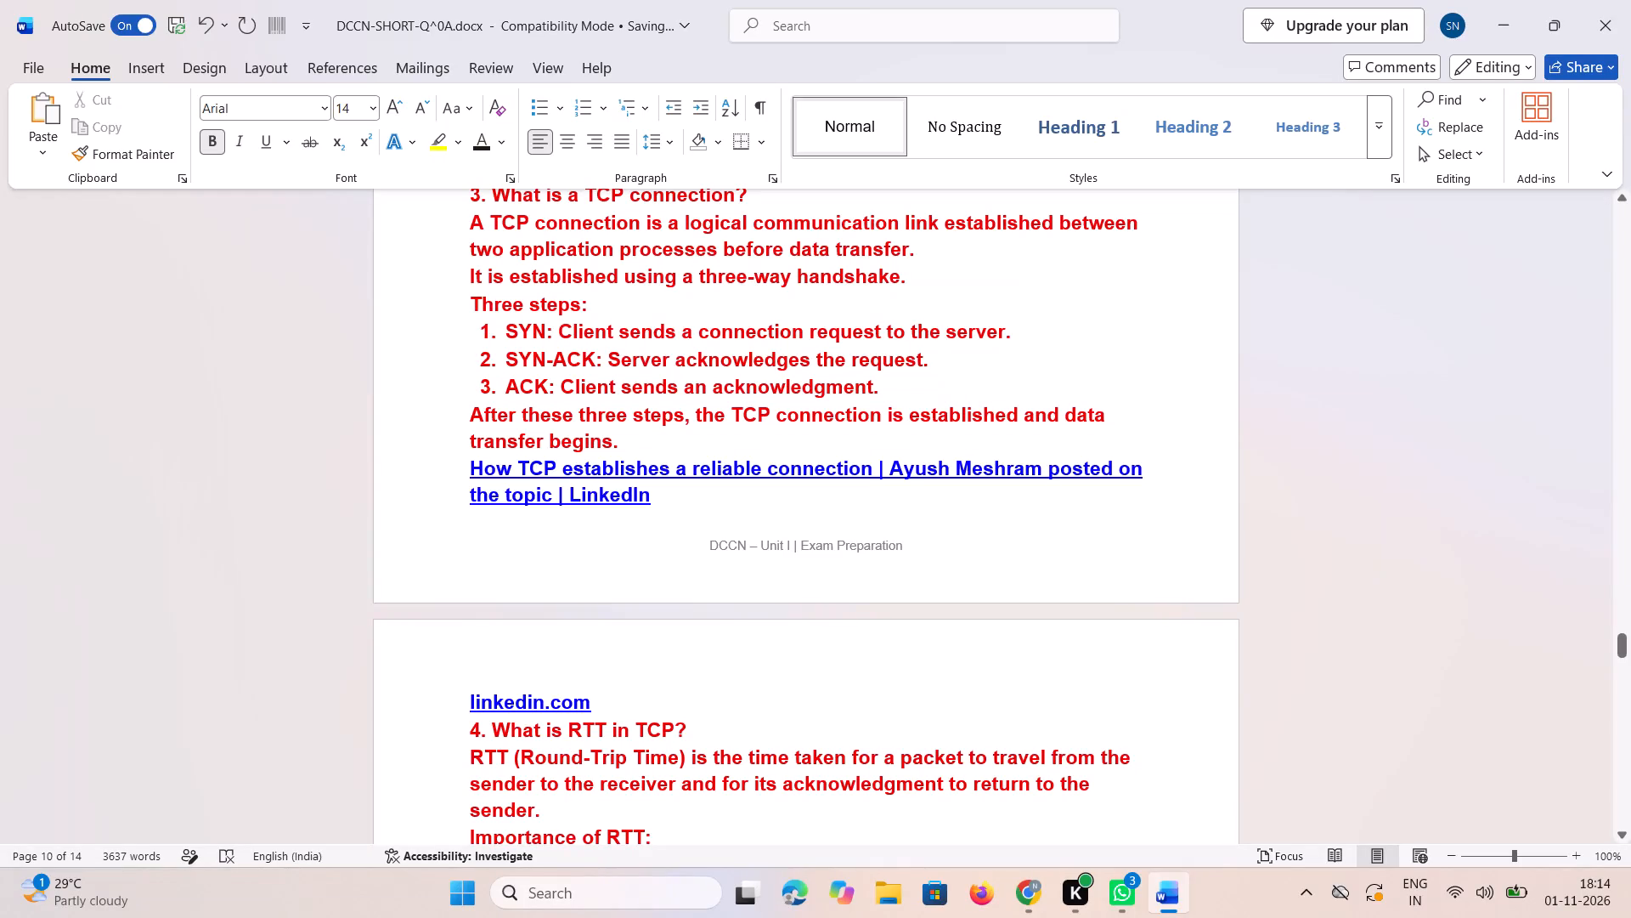
Change the font colour of questions 4 to 6 and their answers, through the messaging application example, to black.
left_click_drag(471, 730, 718, 857)
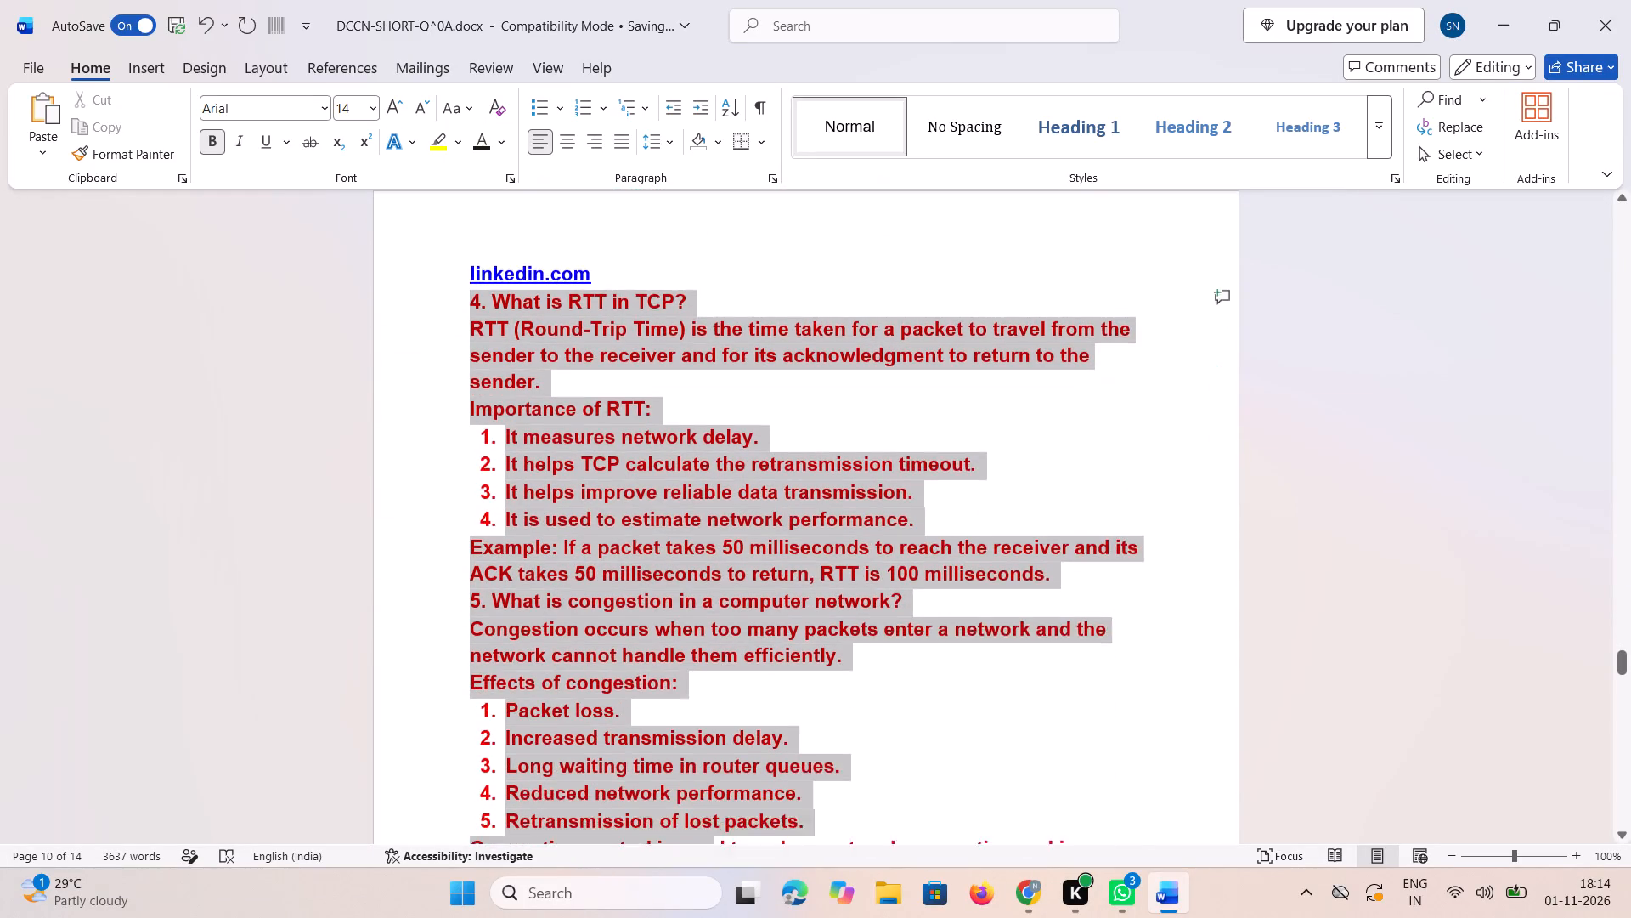
left_click_drag(718, 857, 728, 840)
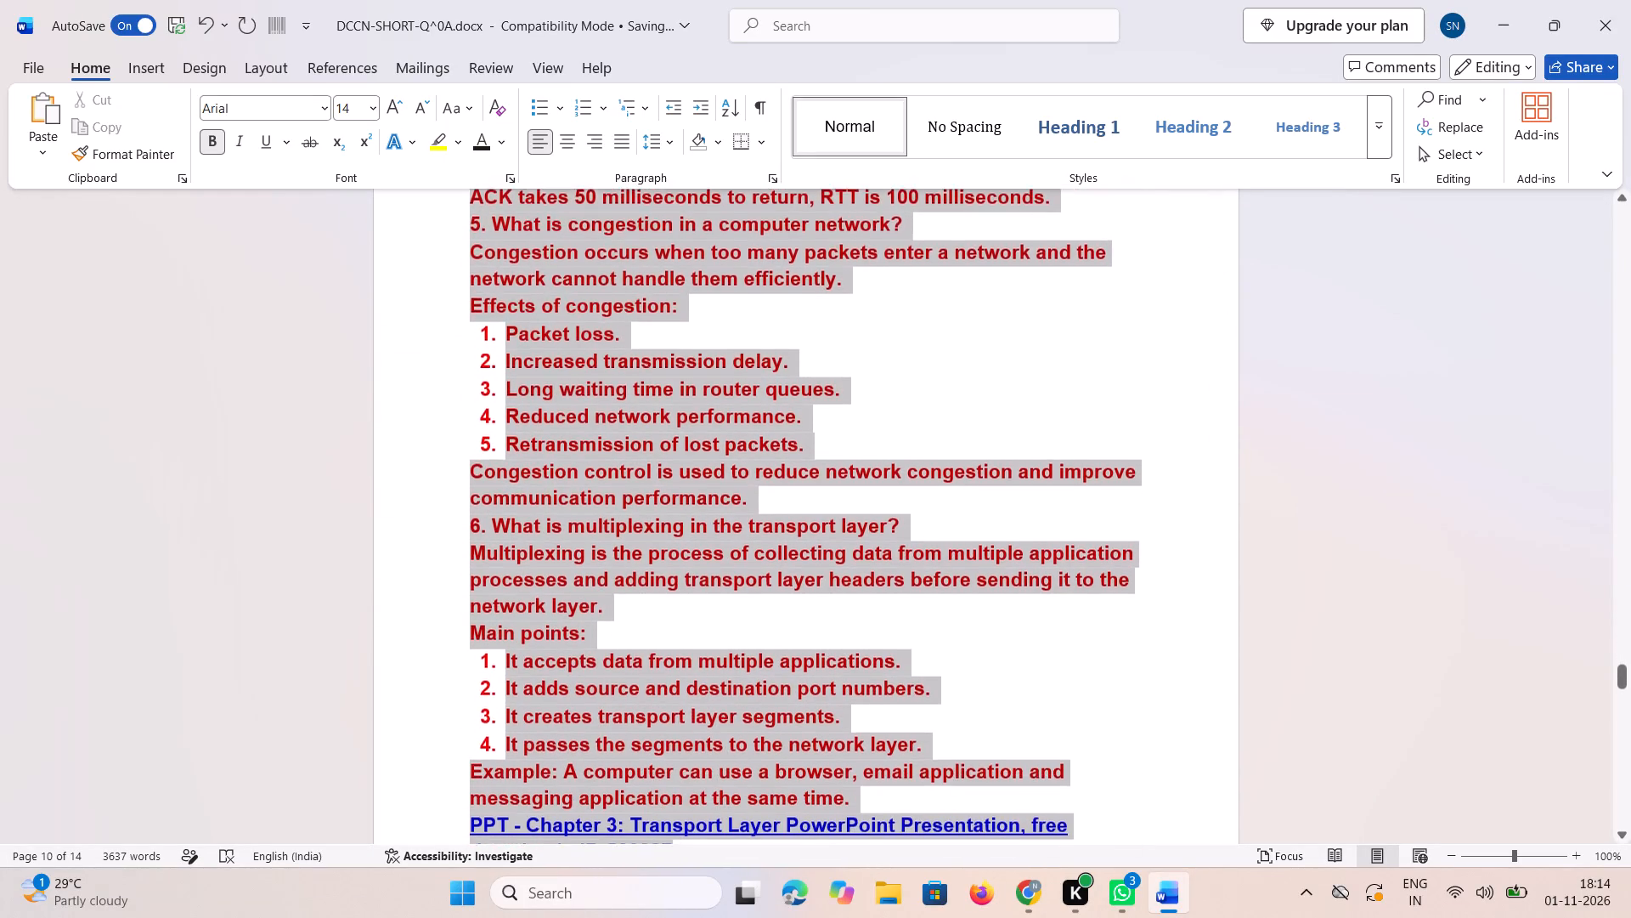
left_click_drag(728, 840, 855, 670)
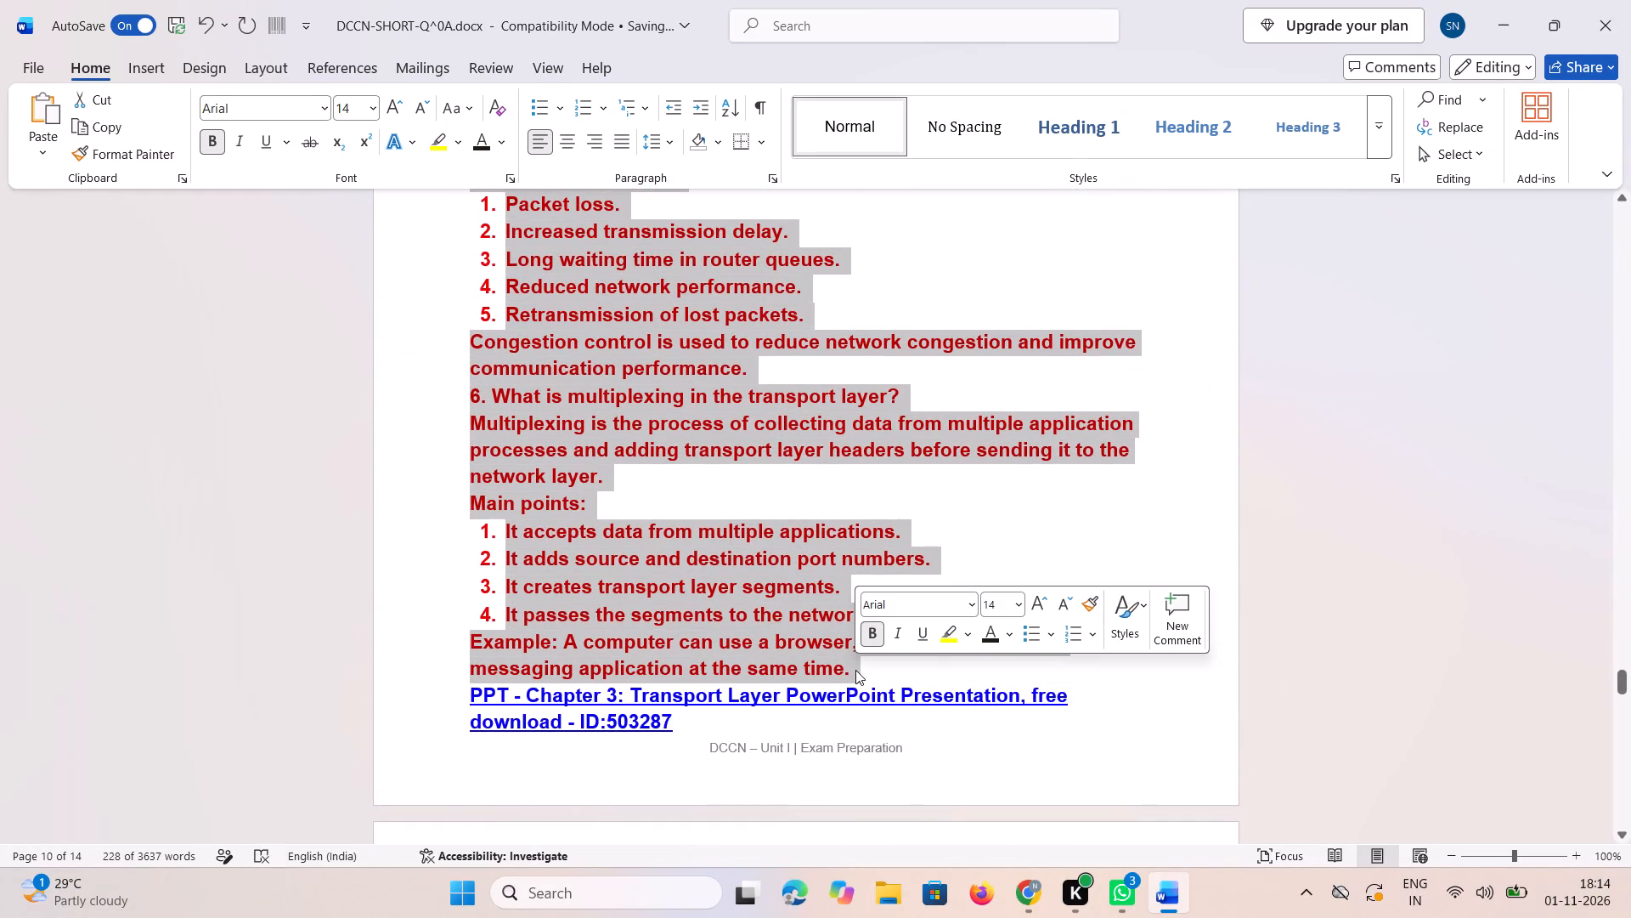
left_click(1008, 633)
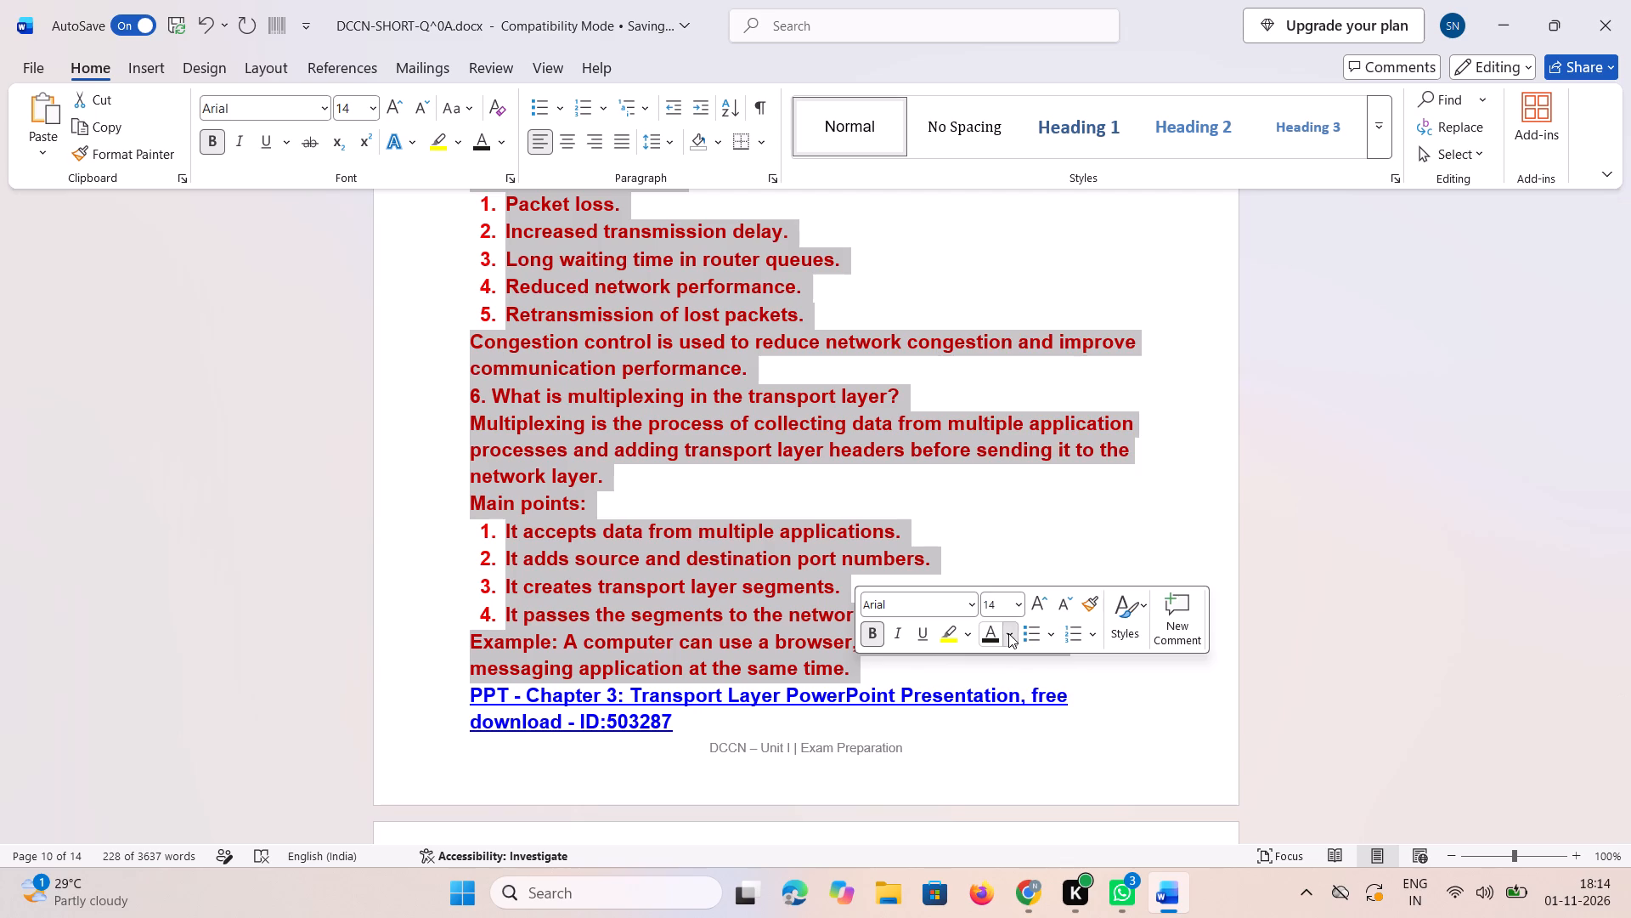
left_click(1020, 248)
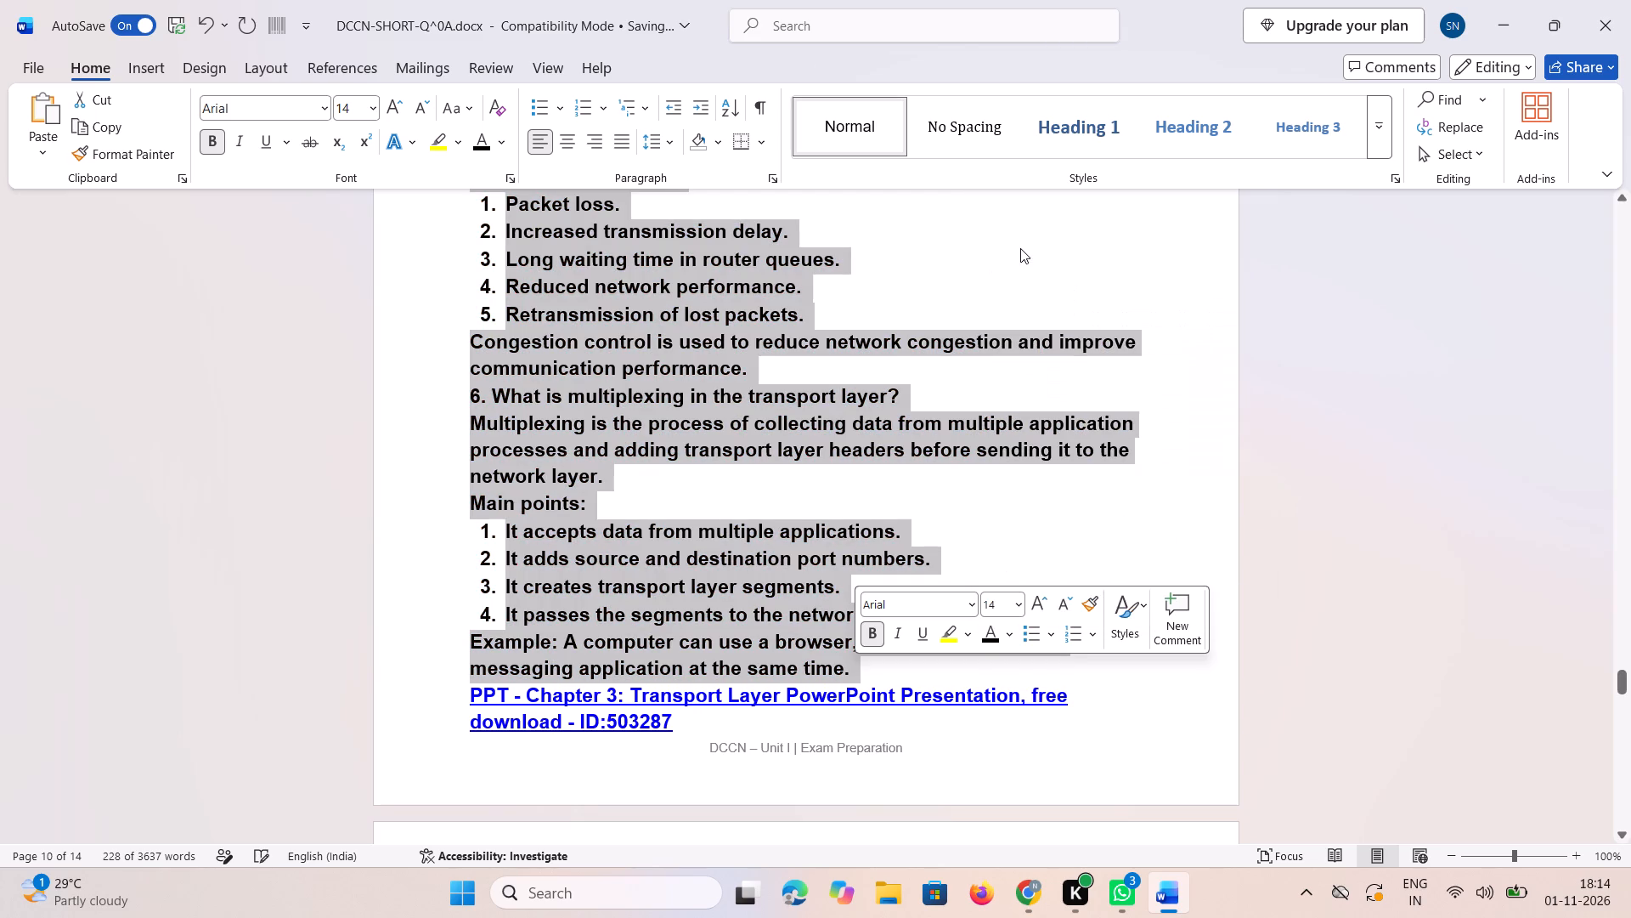
left_click(854, 513)
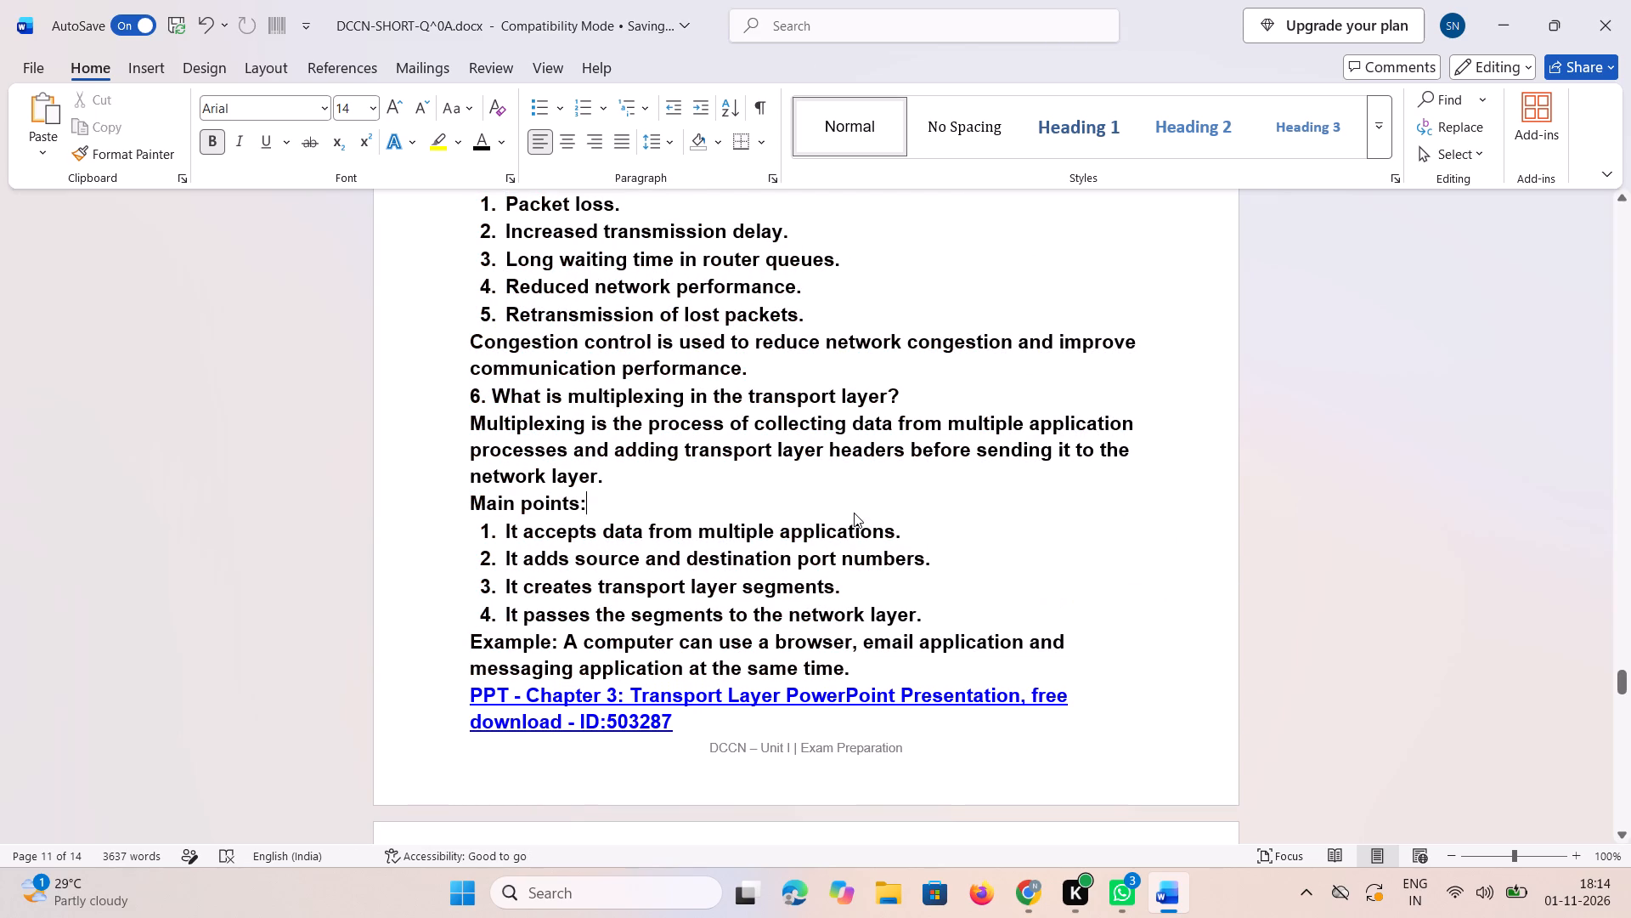
Remove bold from the question 6 multiplexing answer, from its definition through the four main points.
left_click_drag(931, 610, 494, 418)
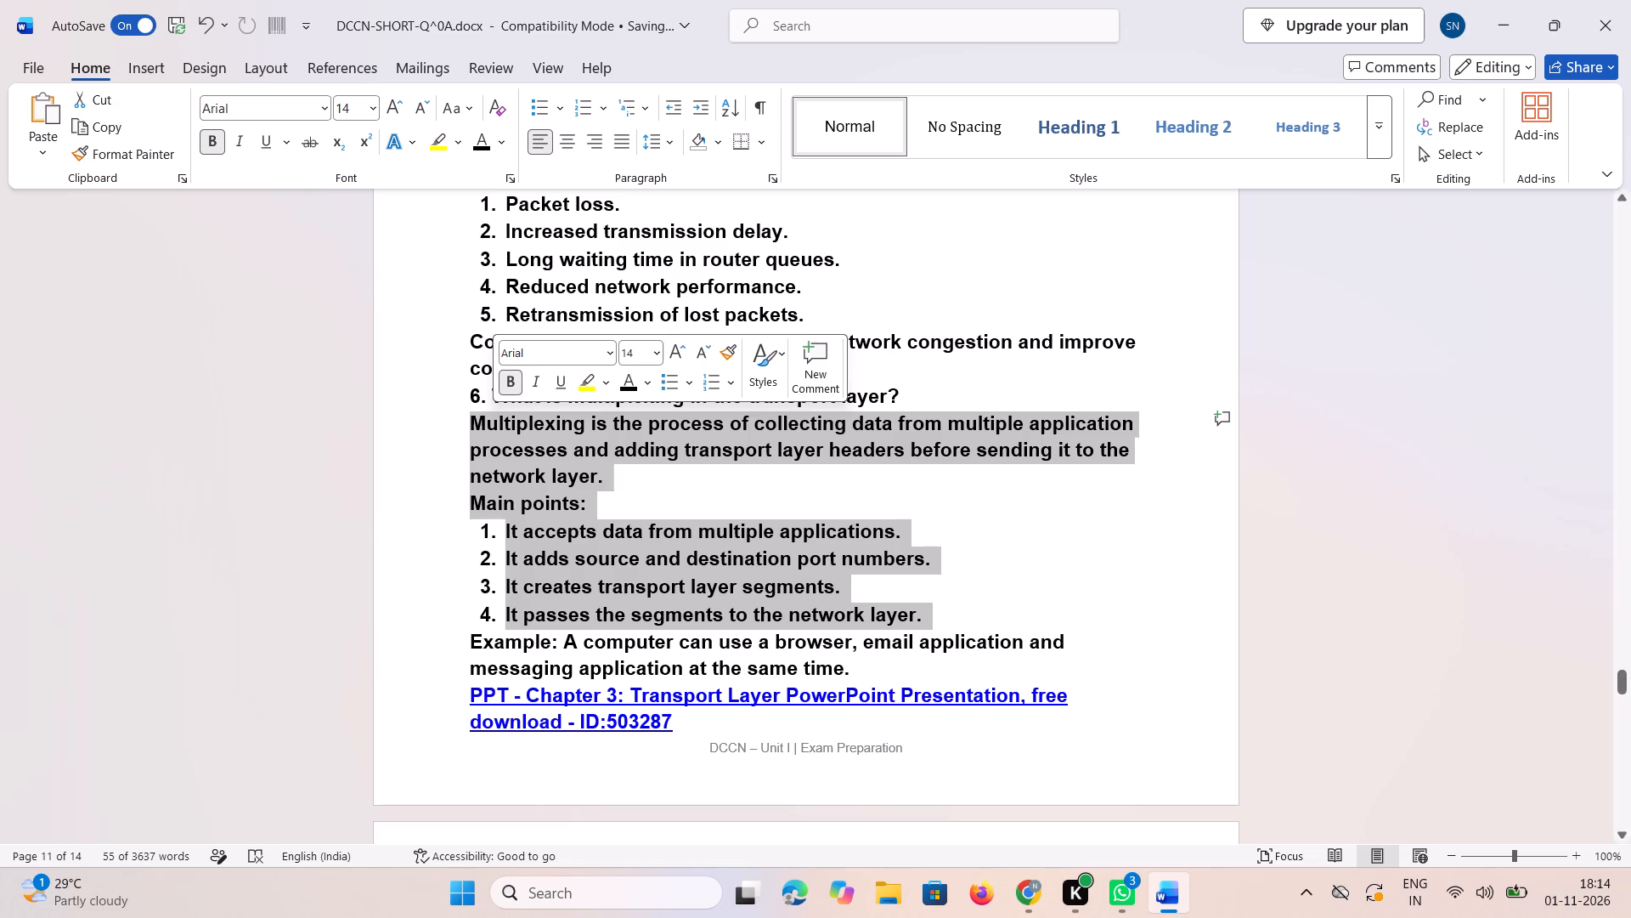
left_click(514, 381)
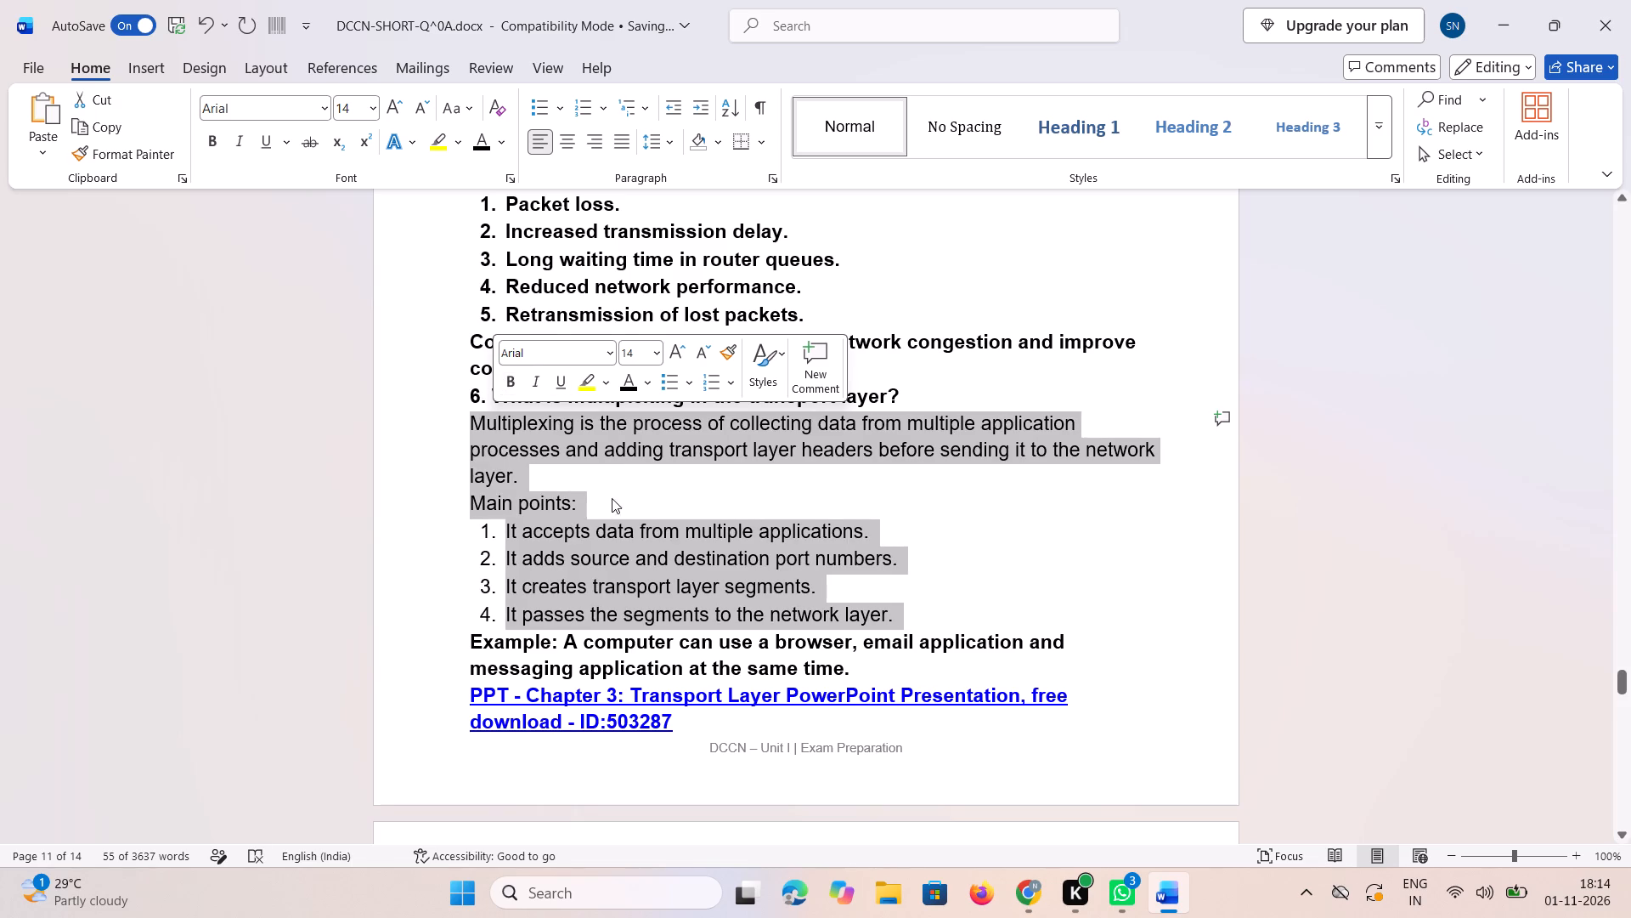
left_click(613, 488)
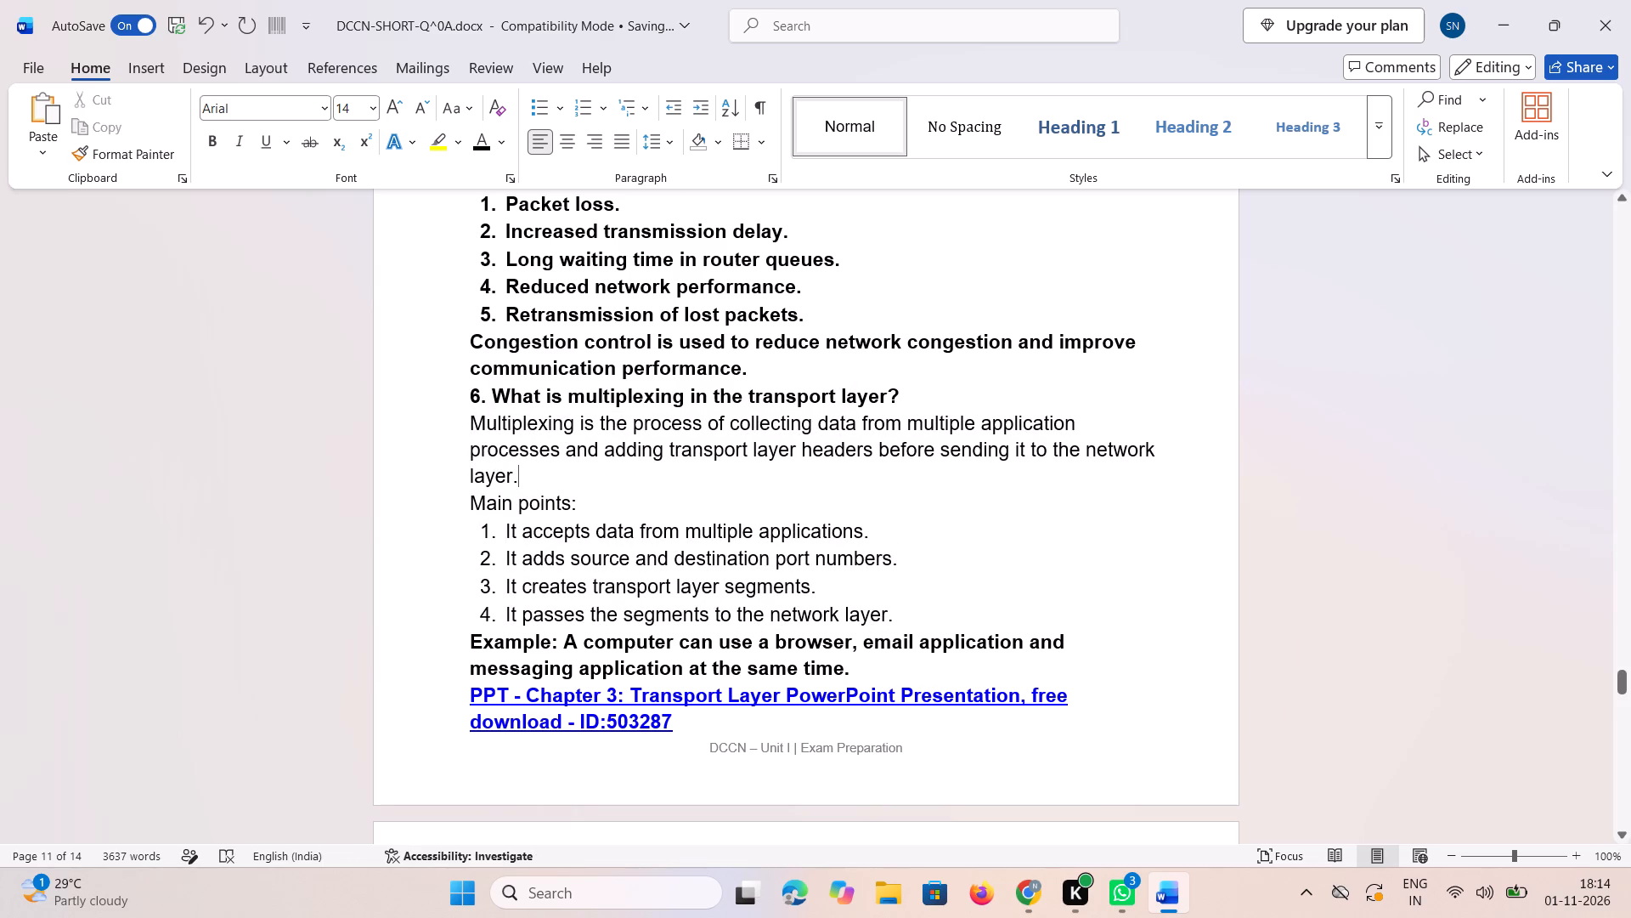
Remove bold from the whole answer to question 5 on network congestion, leaving out the question line.
scroll(580, 322, "up", 2)
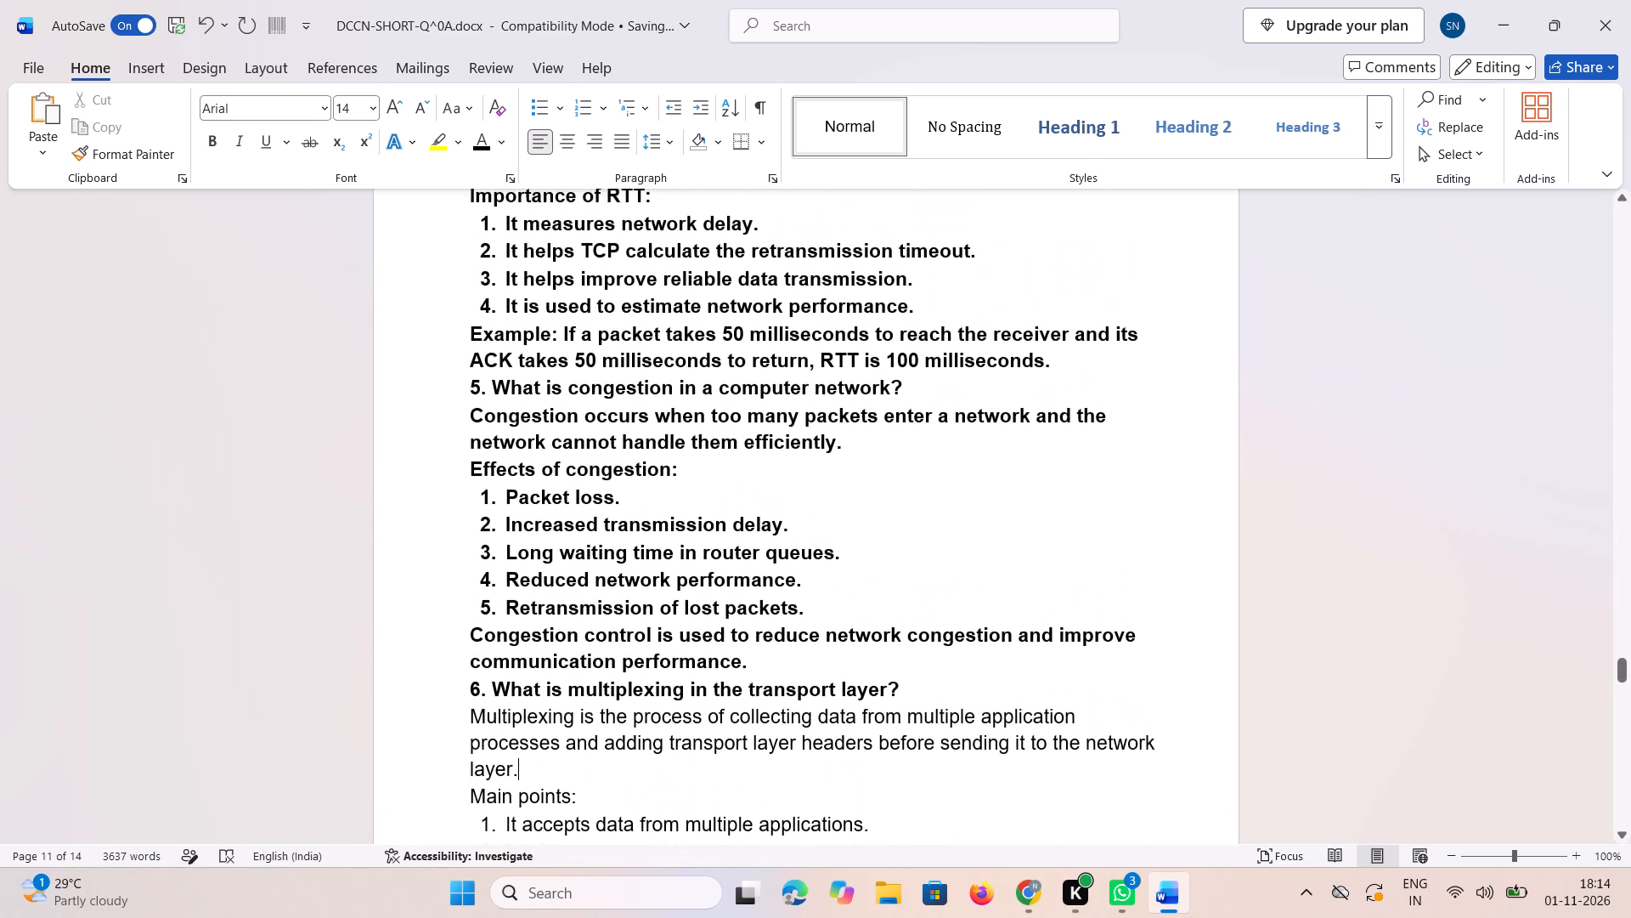
scroll(580, 322, "up", 1)
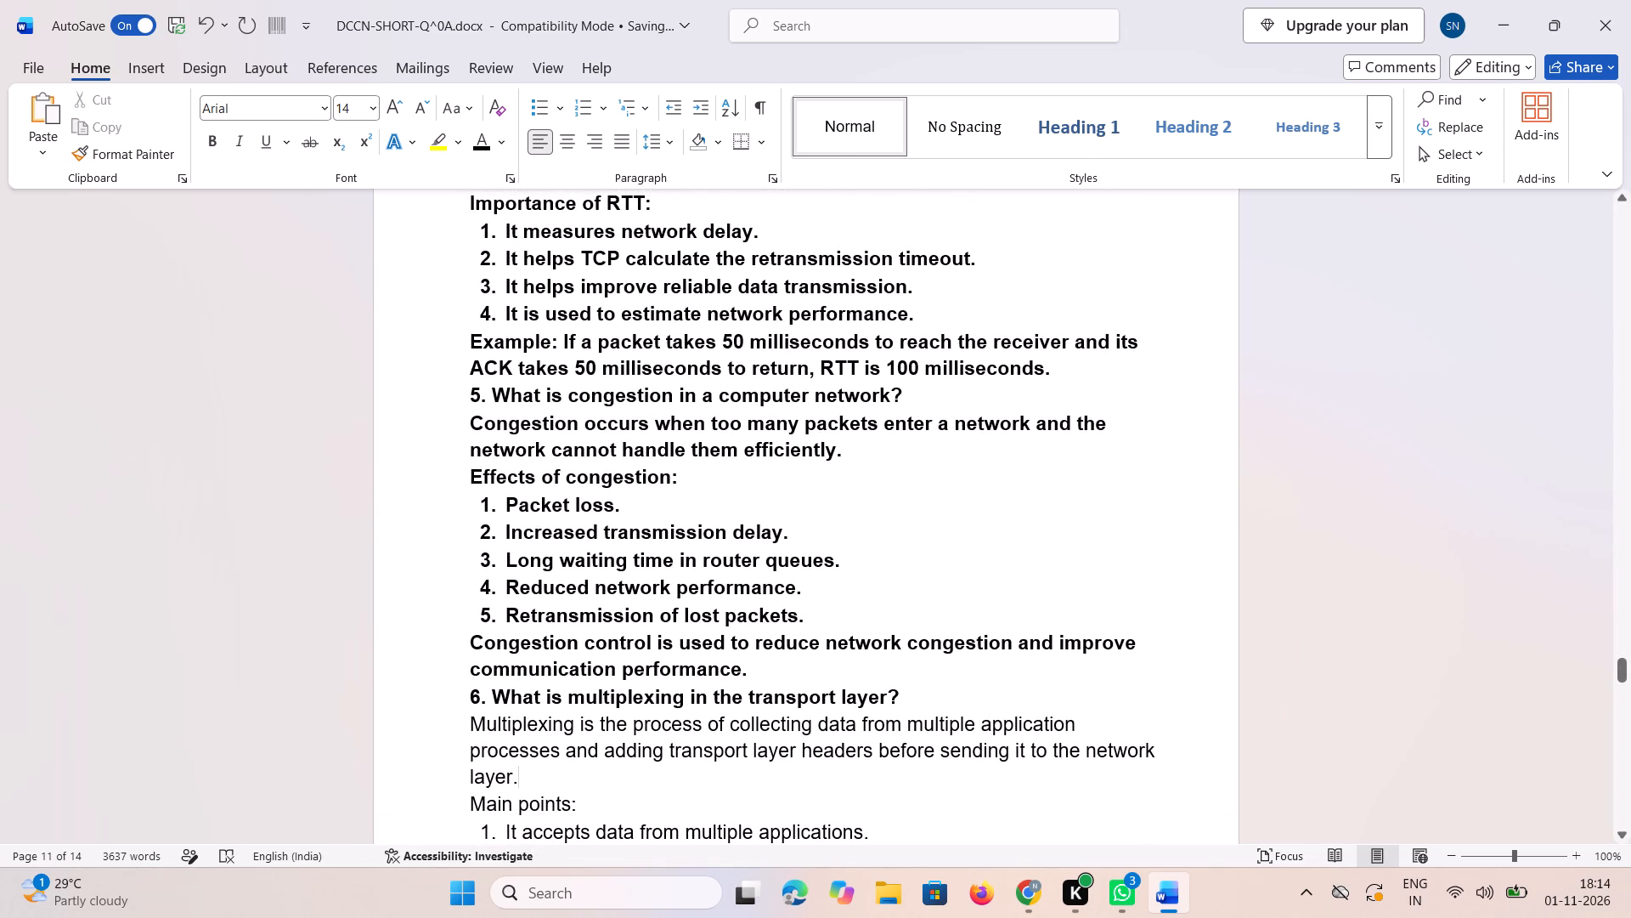
left_click_drag(748, 671, 474, 430)
left_click(492, 391)
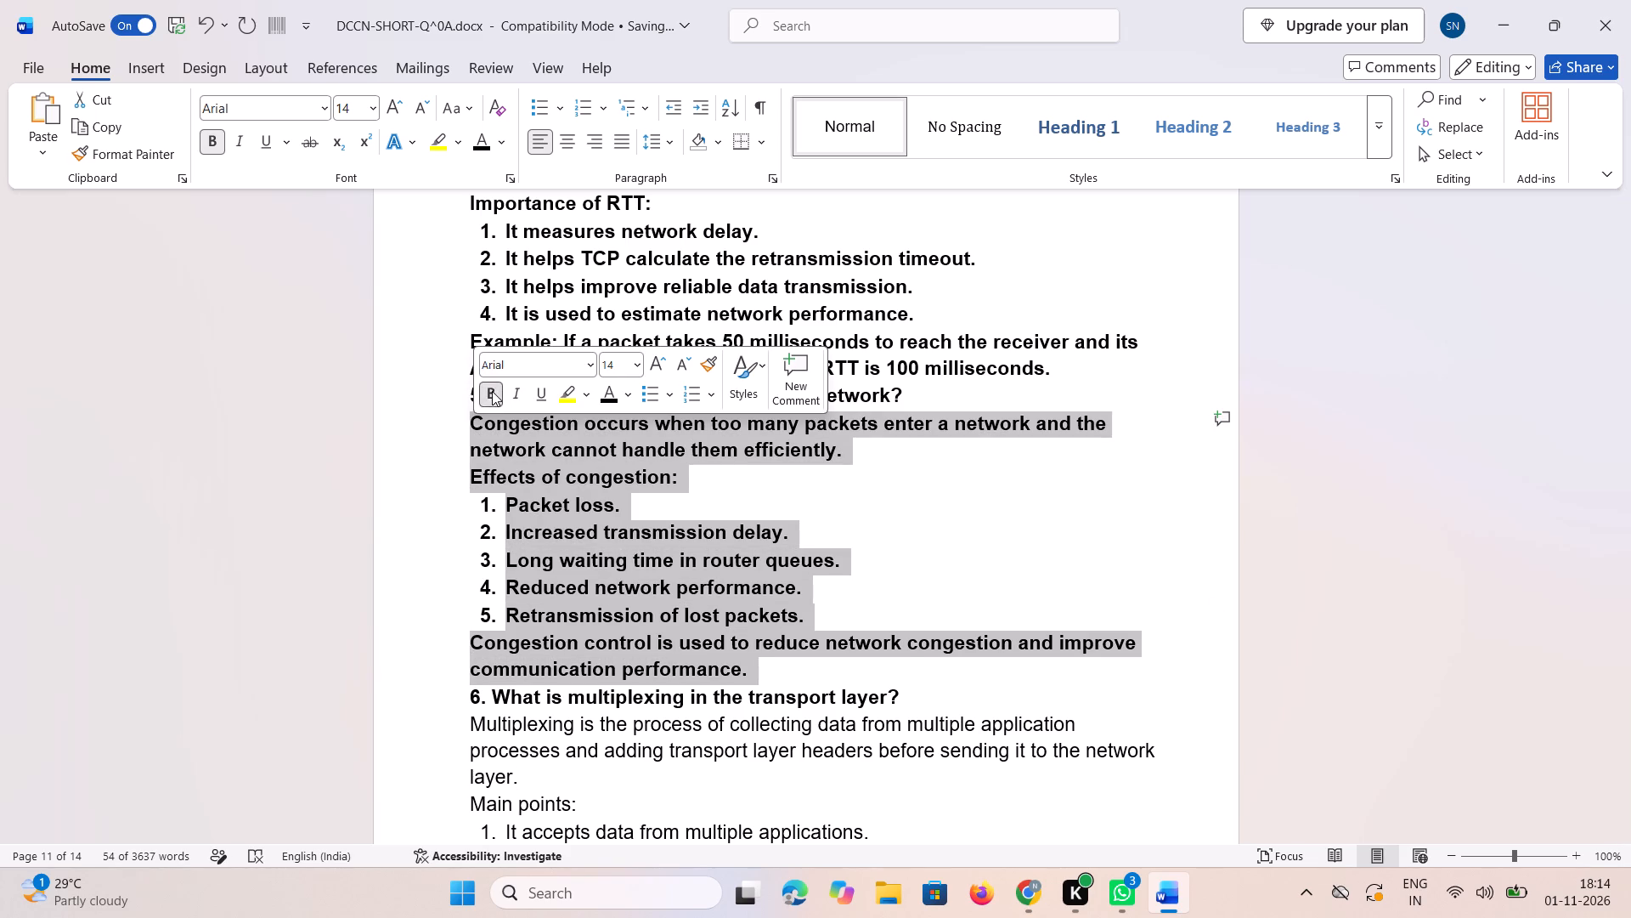
left_click(533, 512)
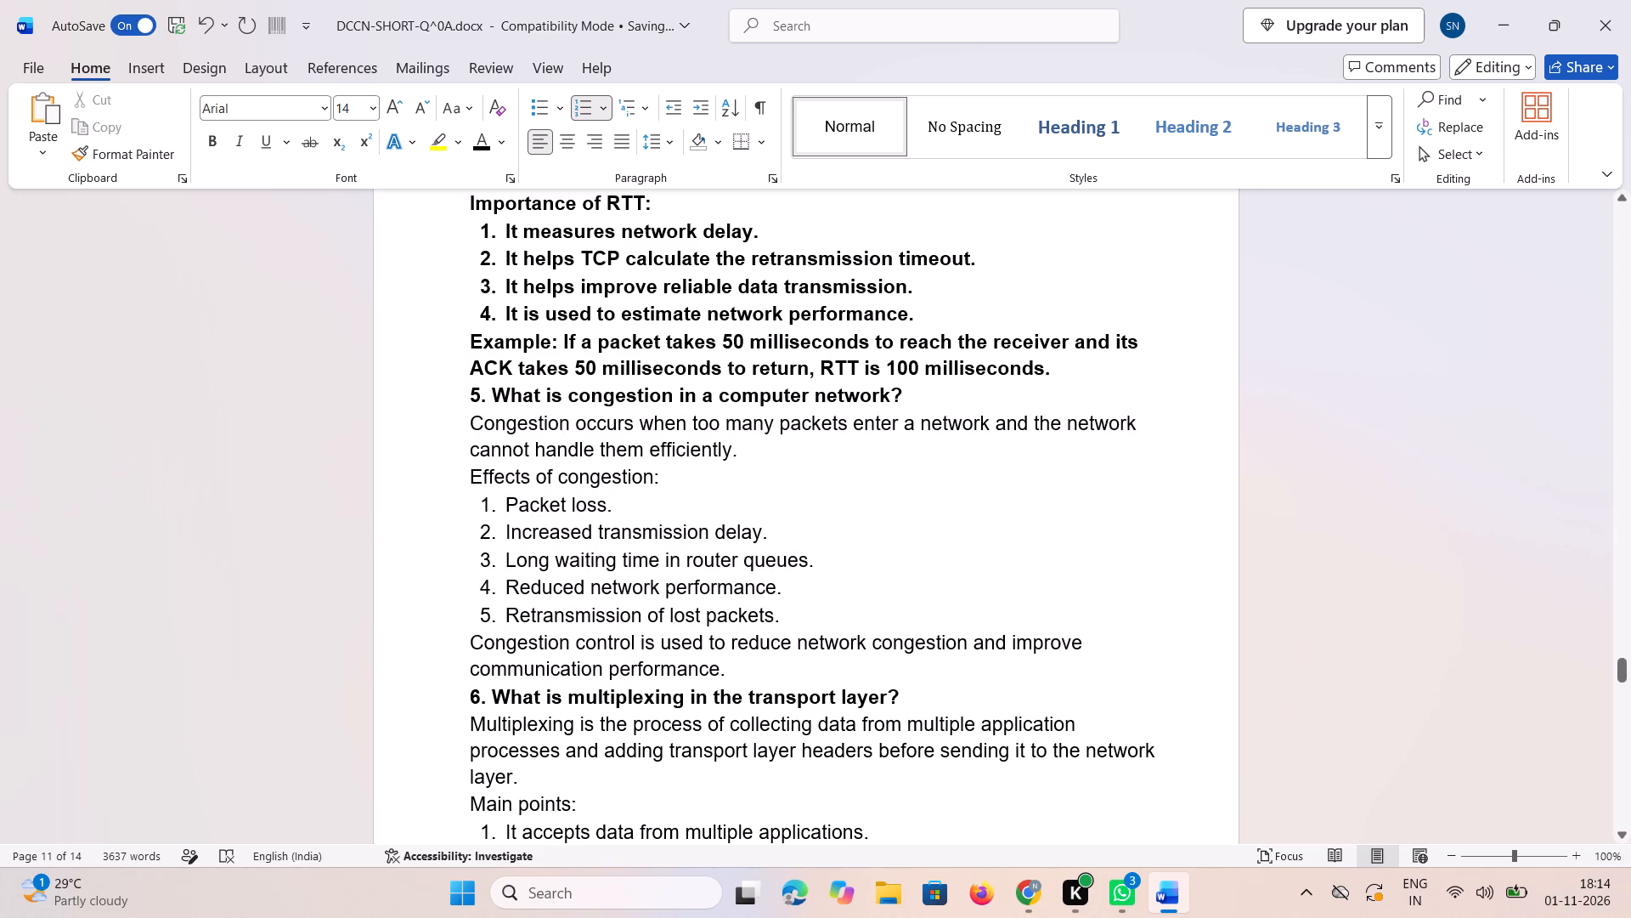
Remove bold from the whole answer to question 4 on RTT, from the definition through the example.
scroll(550, 482, "up", 3)
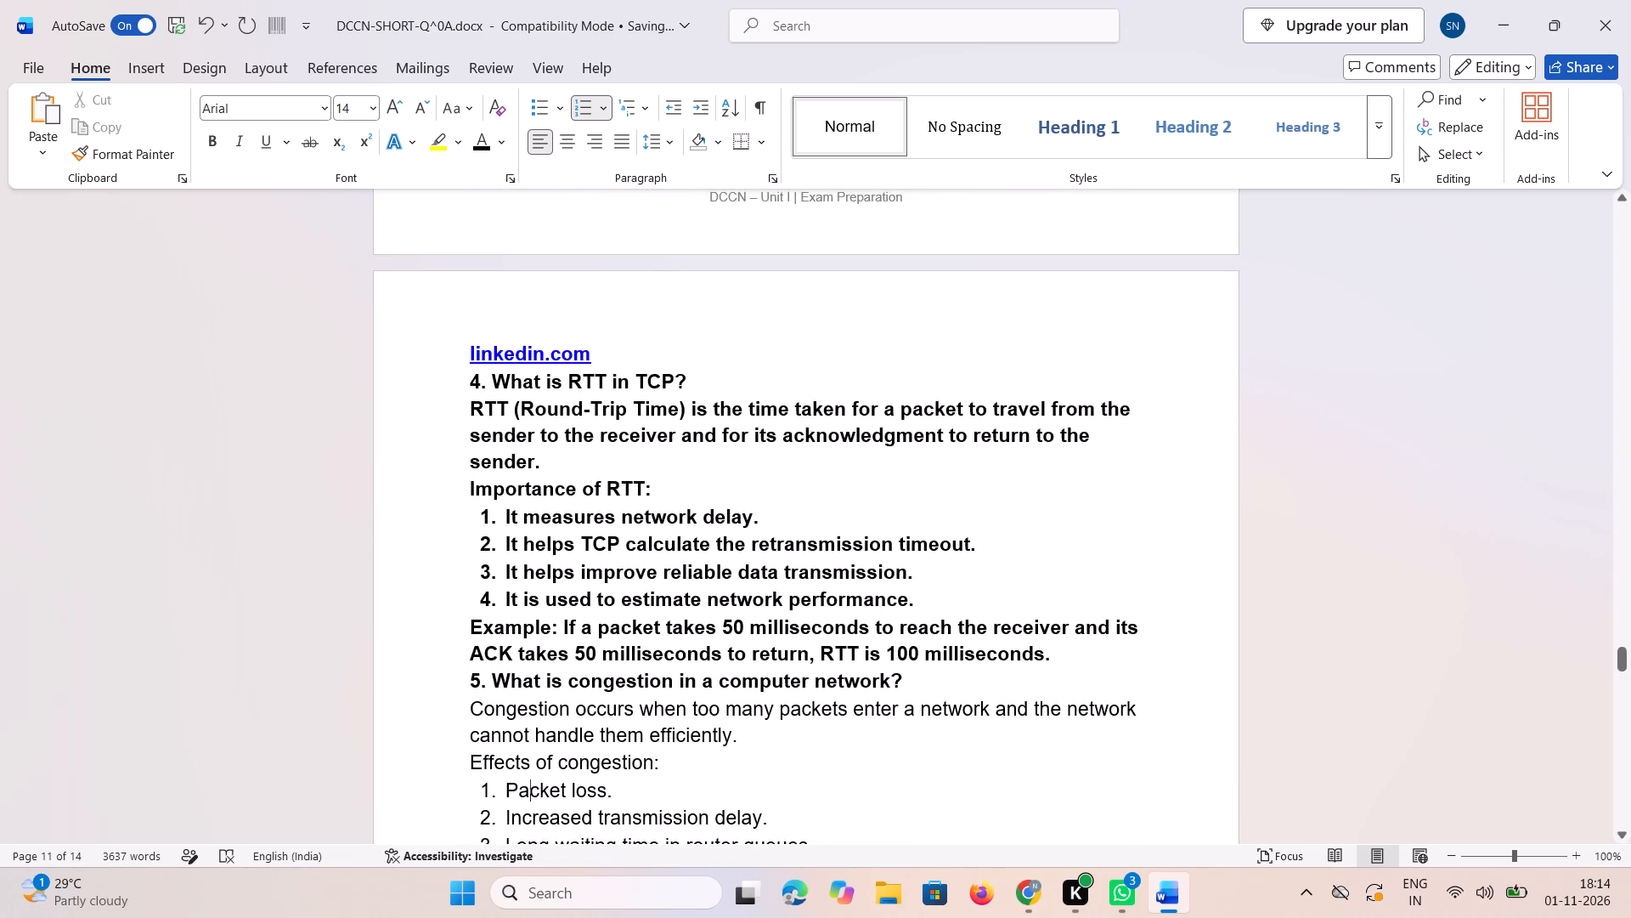
left_click_drag(1053, 649, 631, 505)
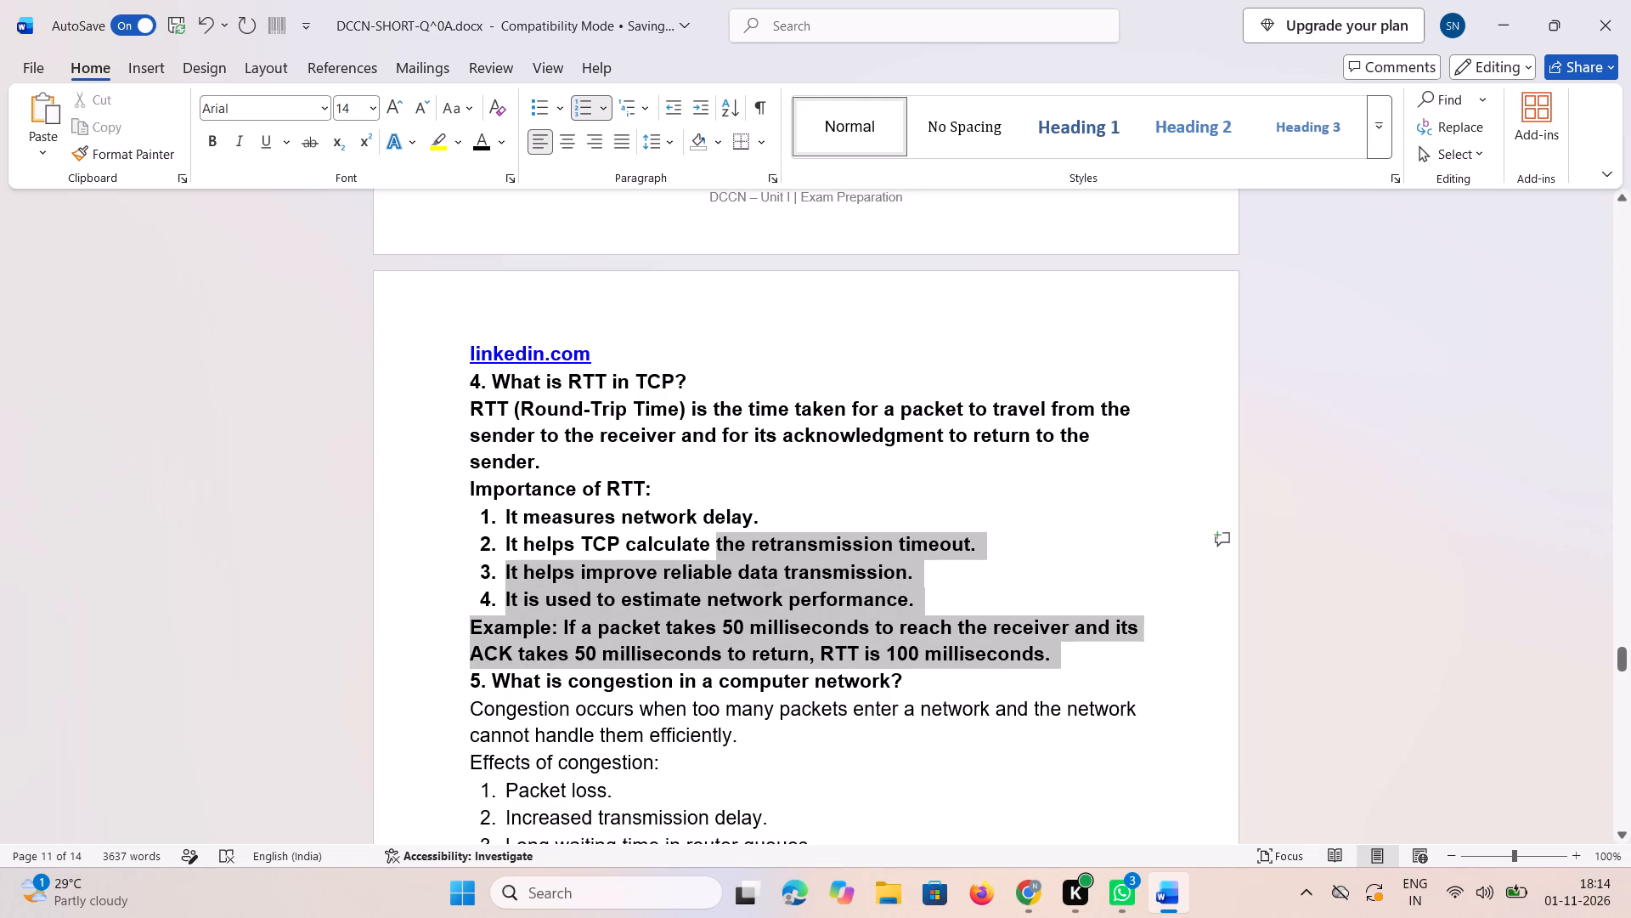
left_click_drag(631, 505, 465, 416)
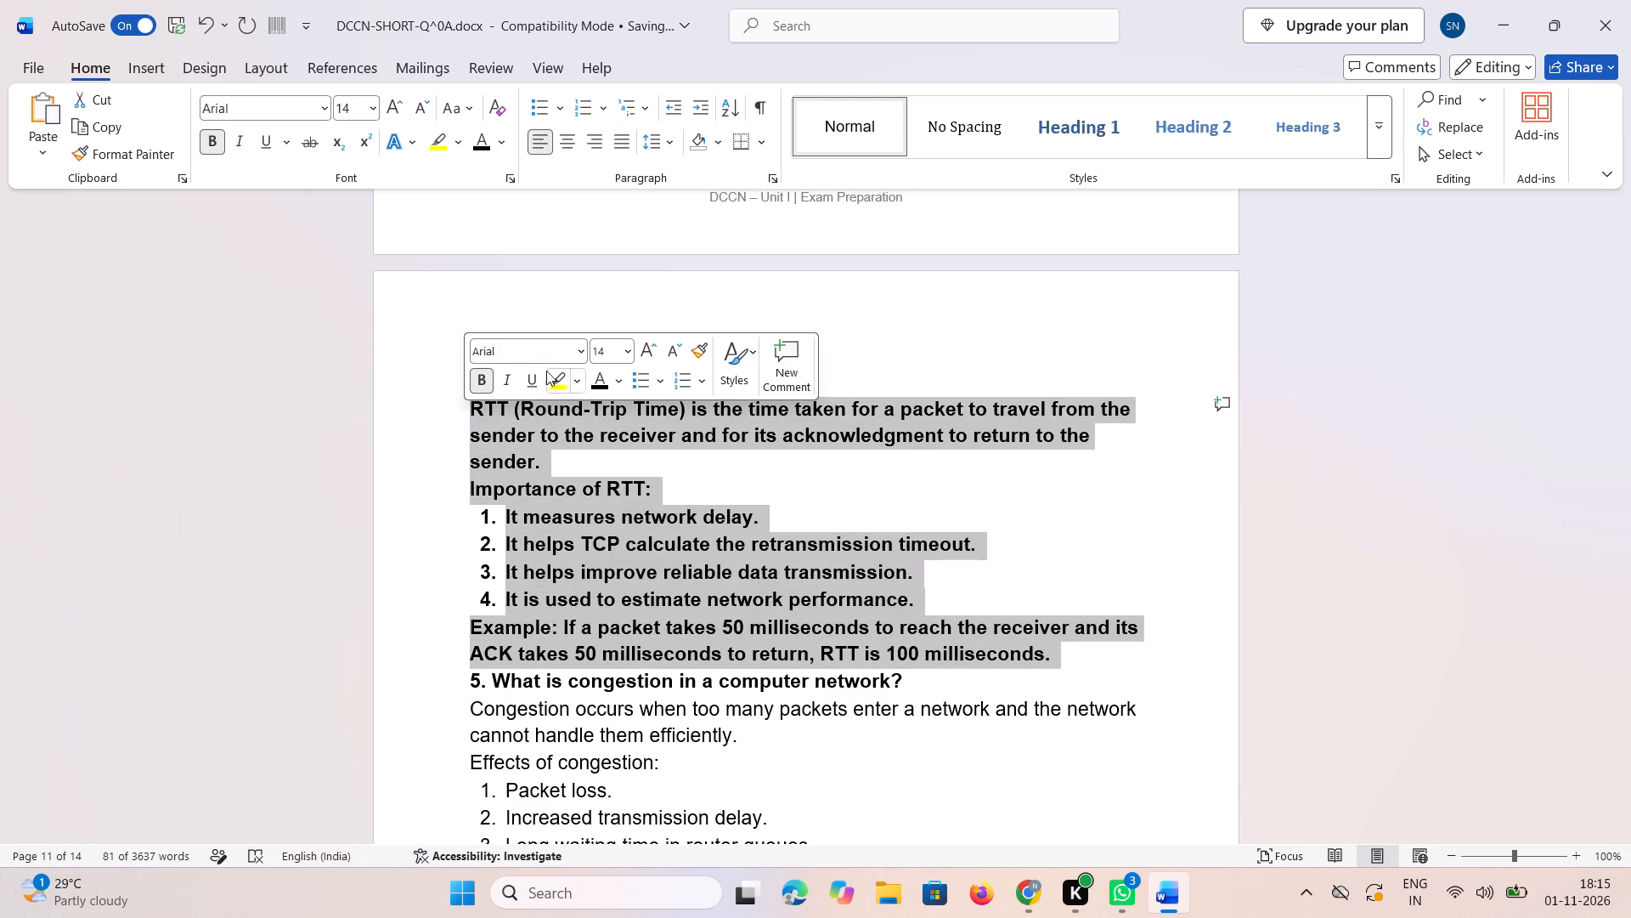
left_click(481, 378)
left_click(450, 452)
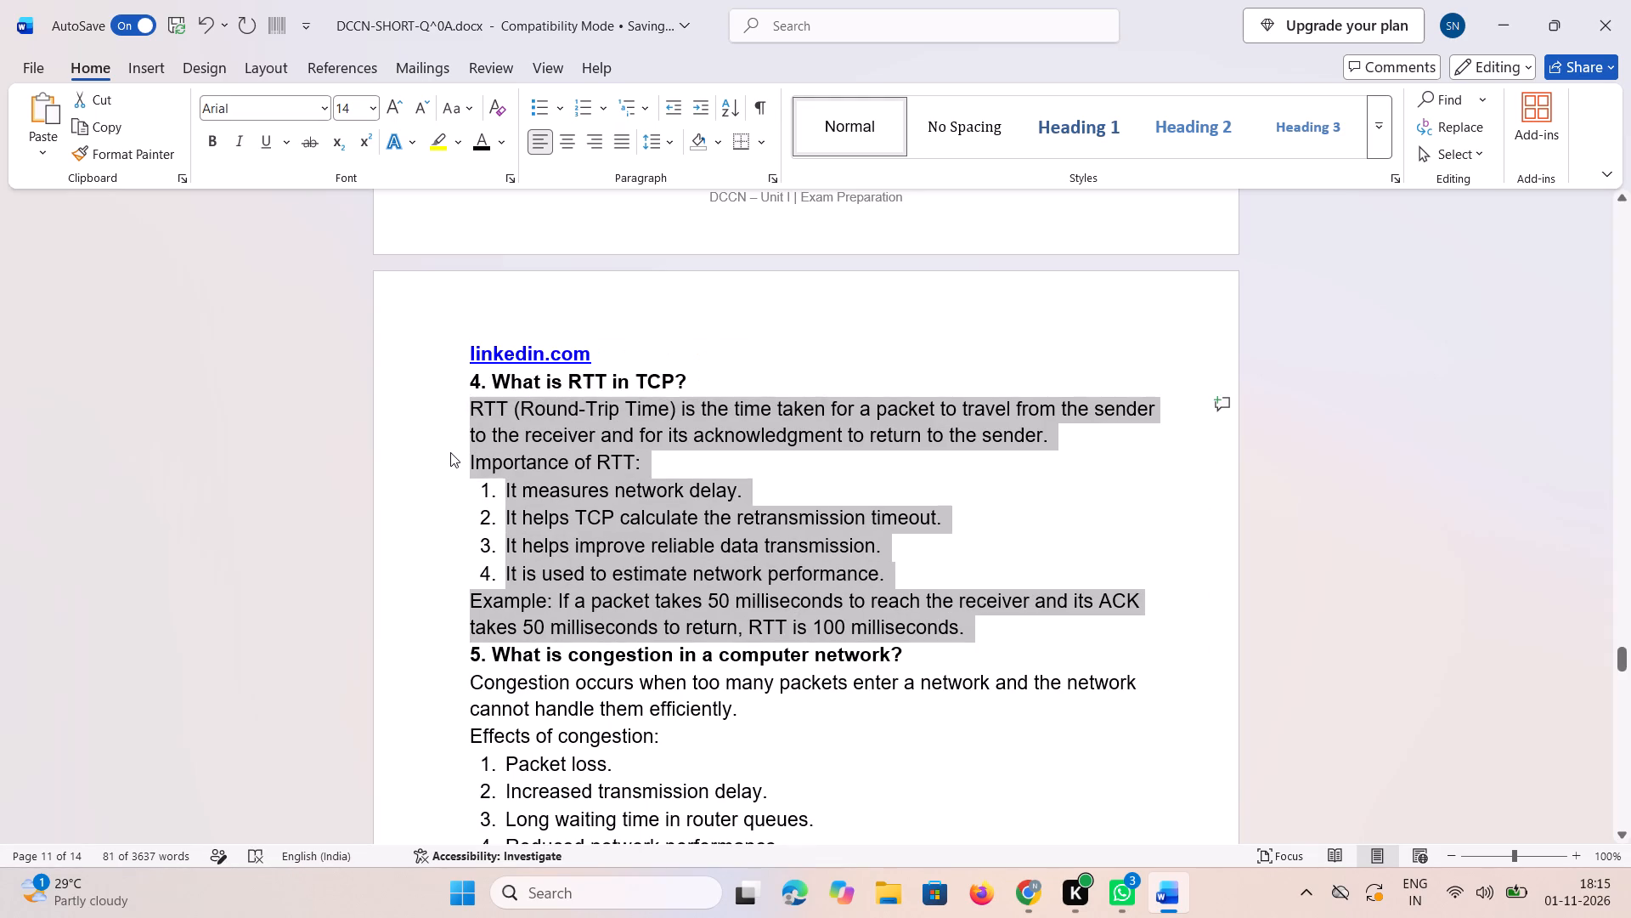
Make question 3 on the TCP connection and its answer black and non-bold, excluding the link below.
scroll(618, 419, "up", 2)
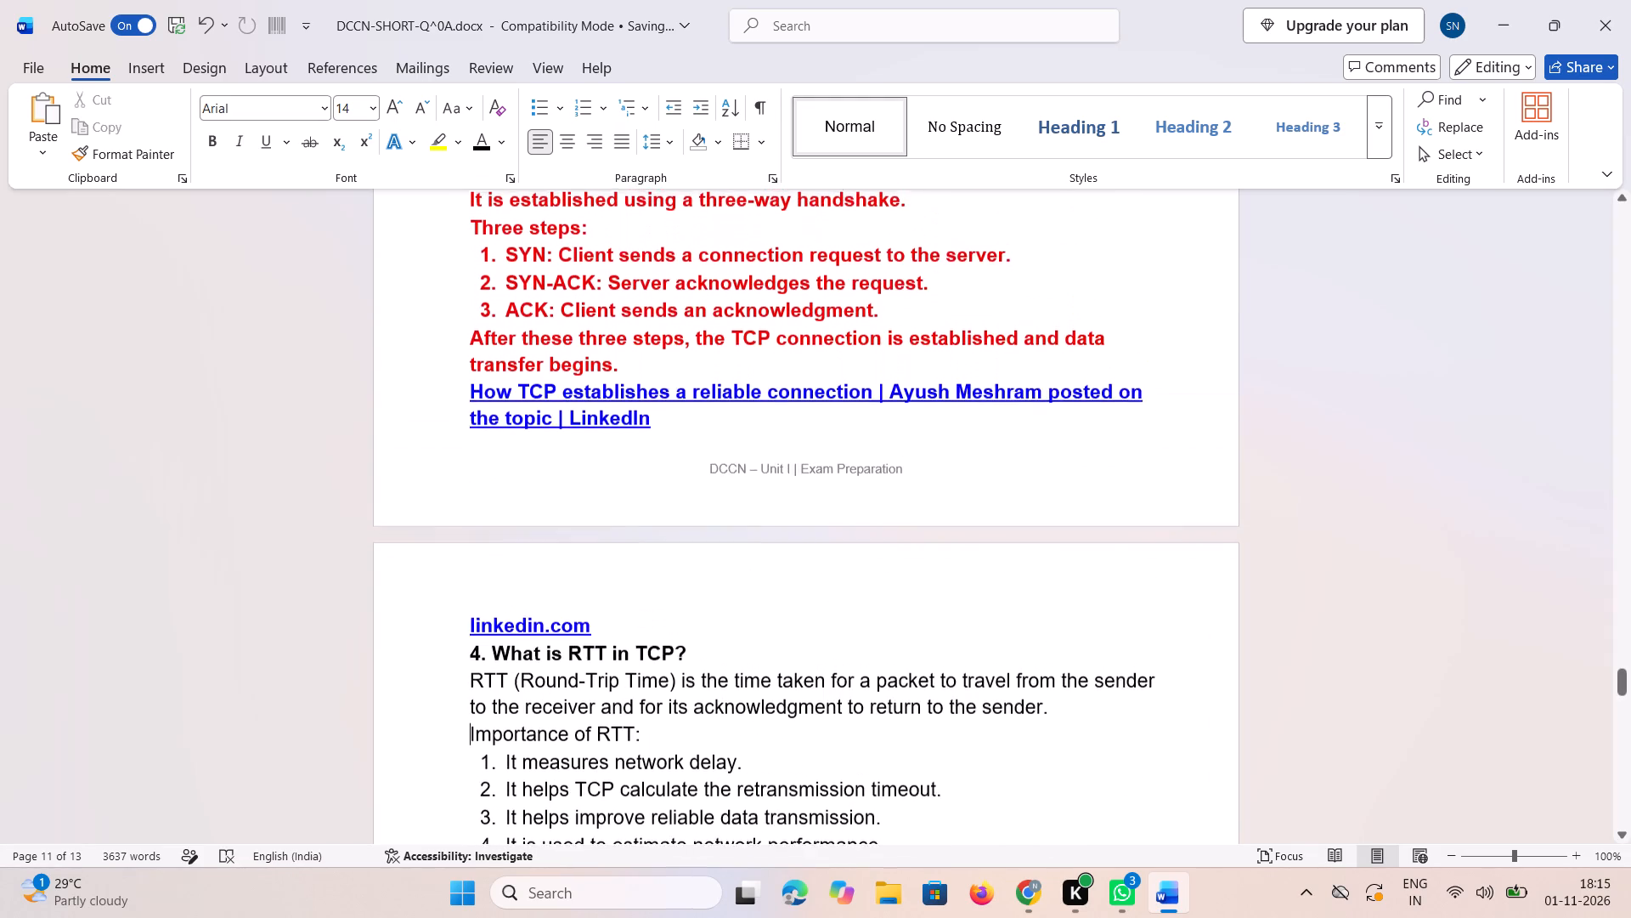
scroll(618, 419, "up", 2)
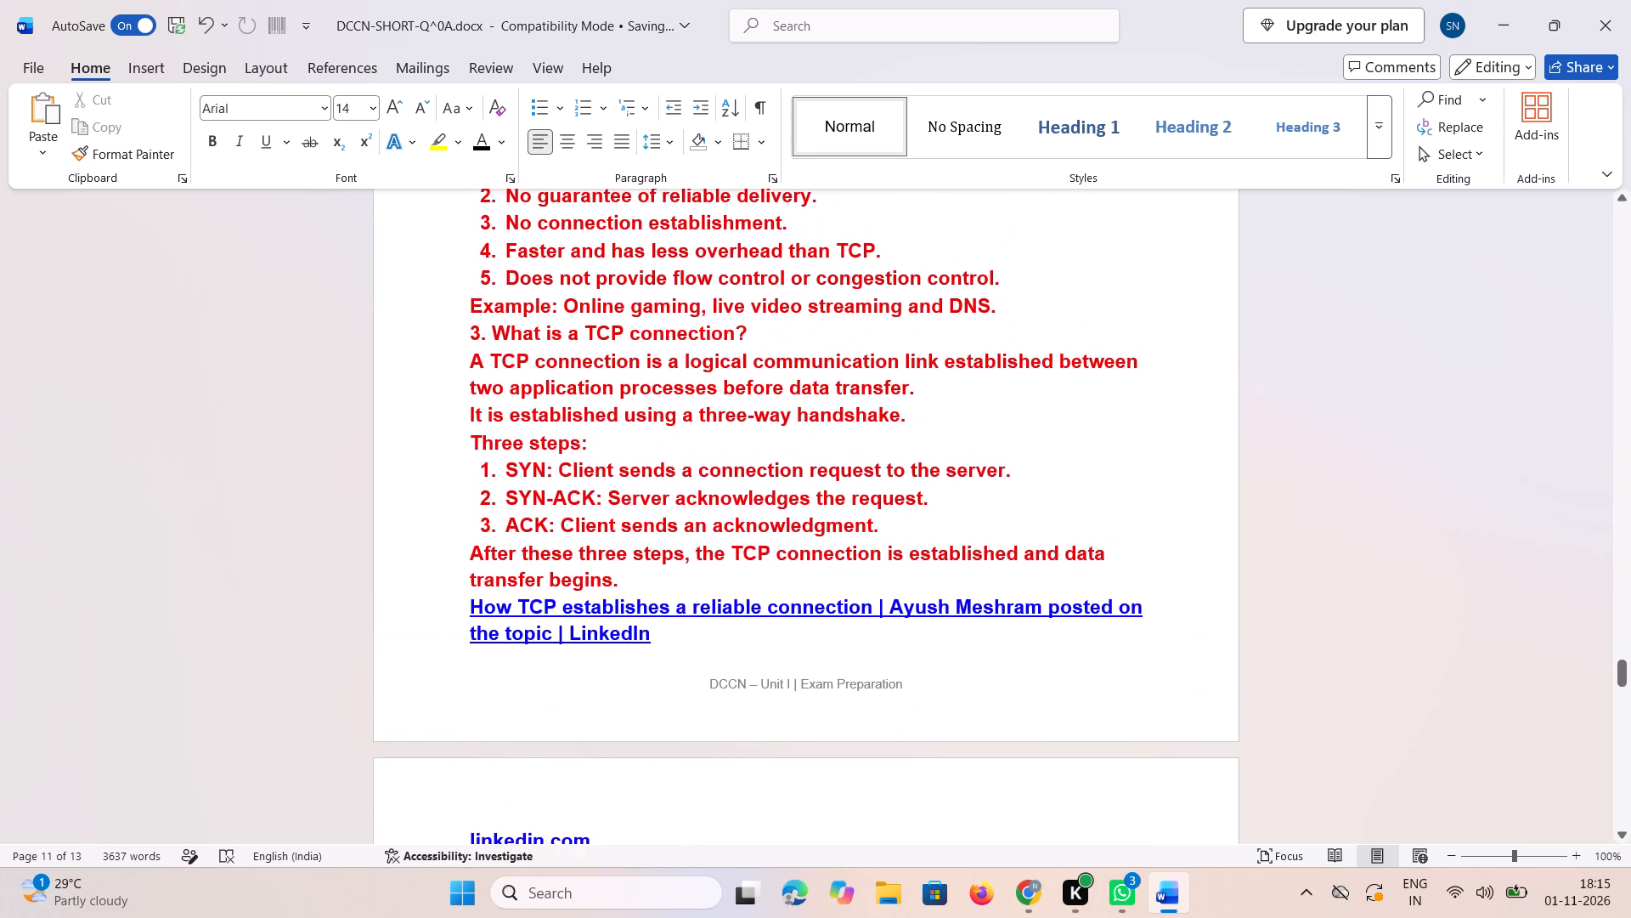
scroll(618, 419, "up", 1)
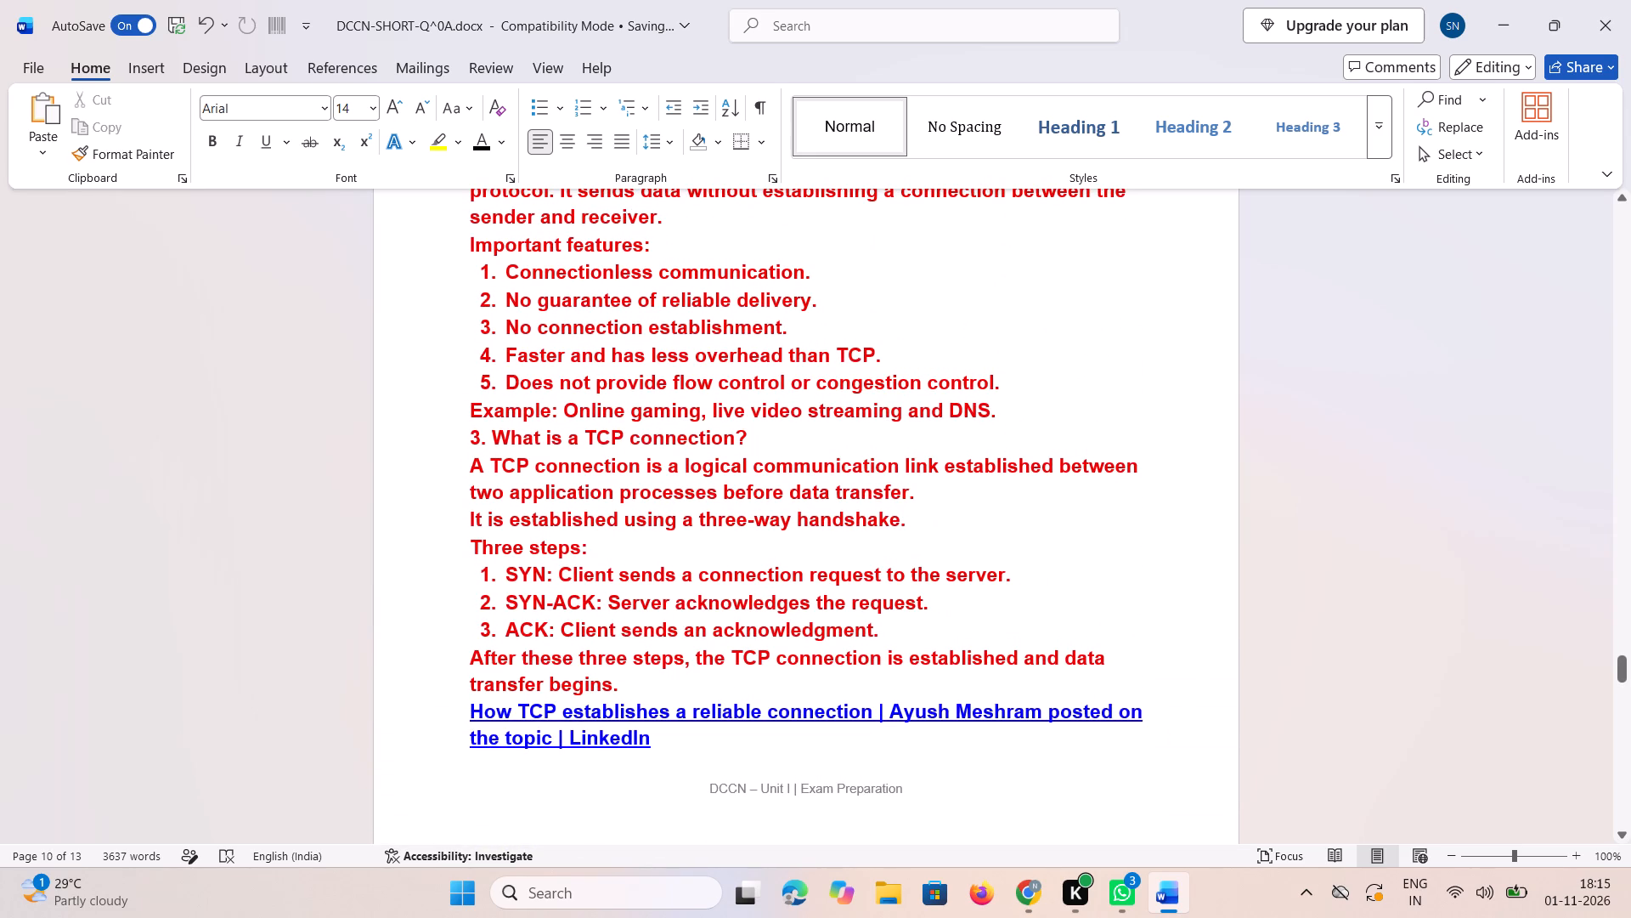
left_click_drag(659, 688, 471, 507)
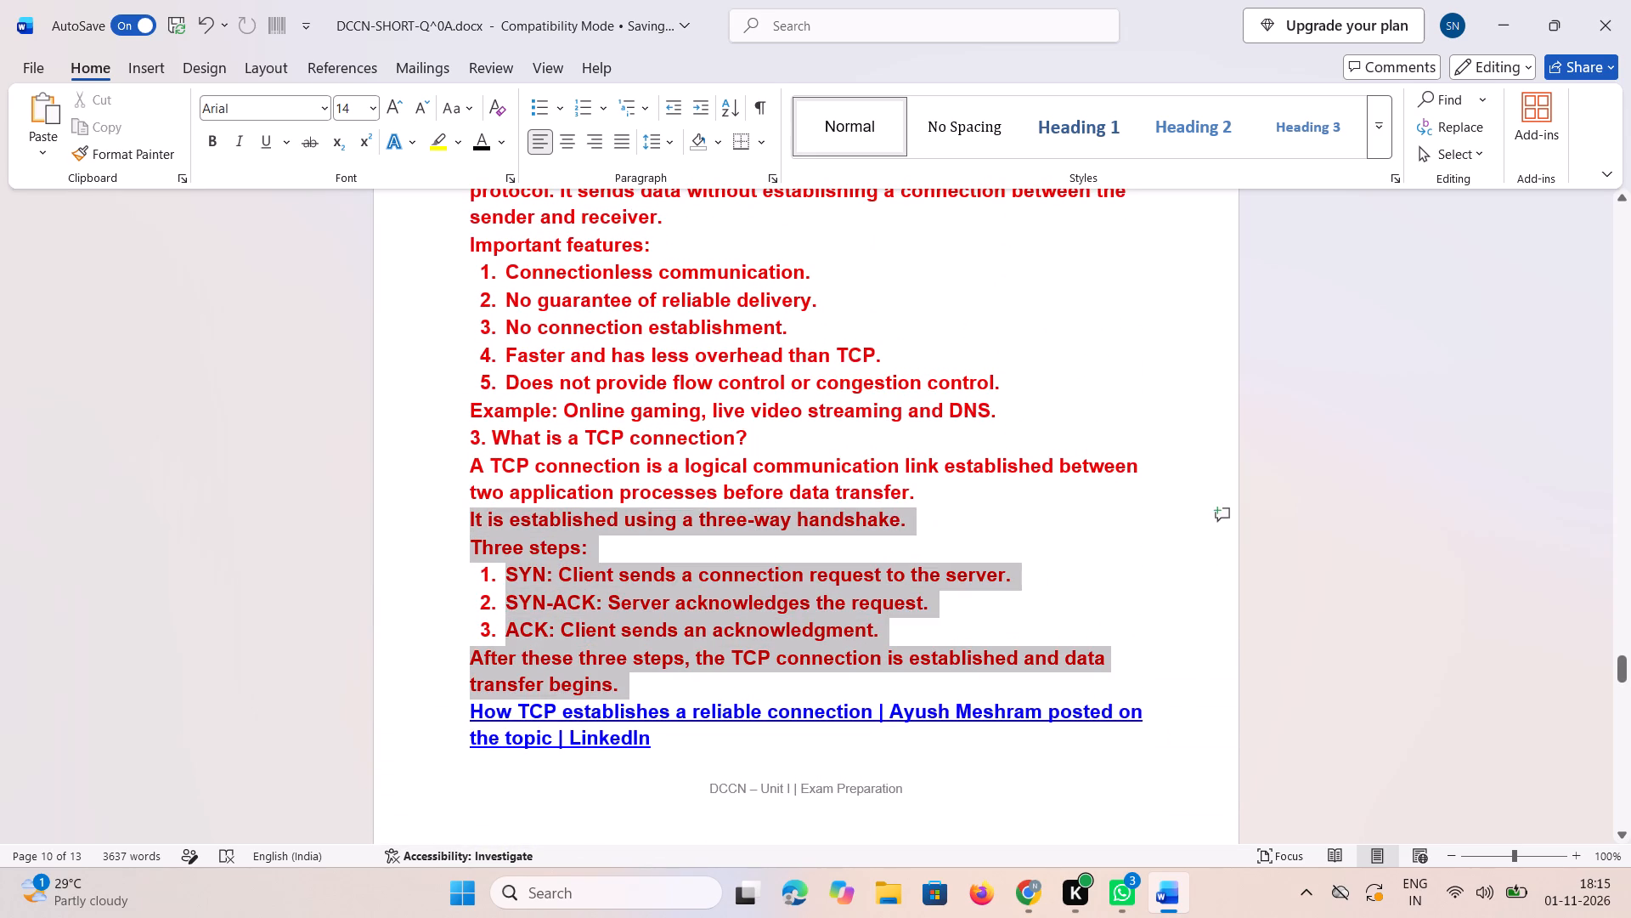
left_click_drag(471, 507, 467, 450)
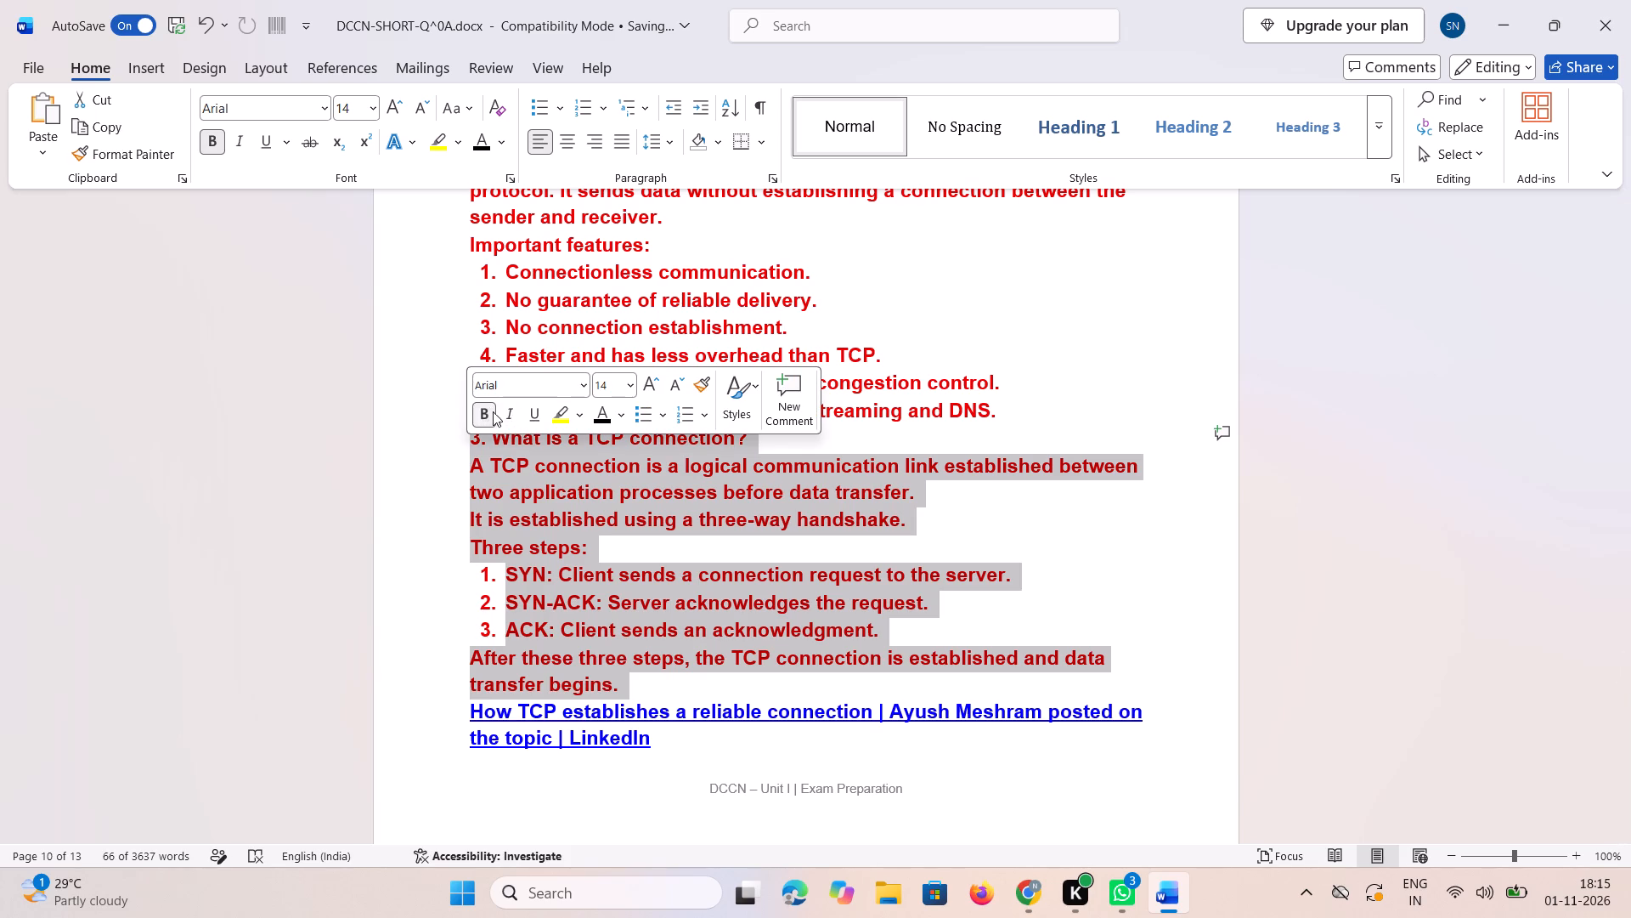
left_click(599, 417)
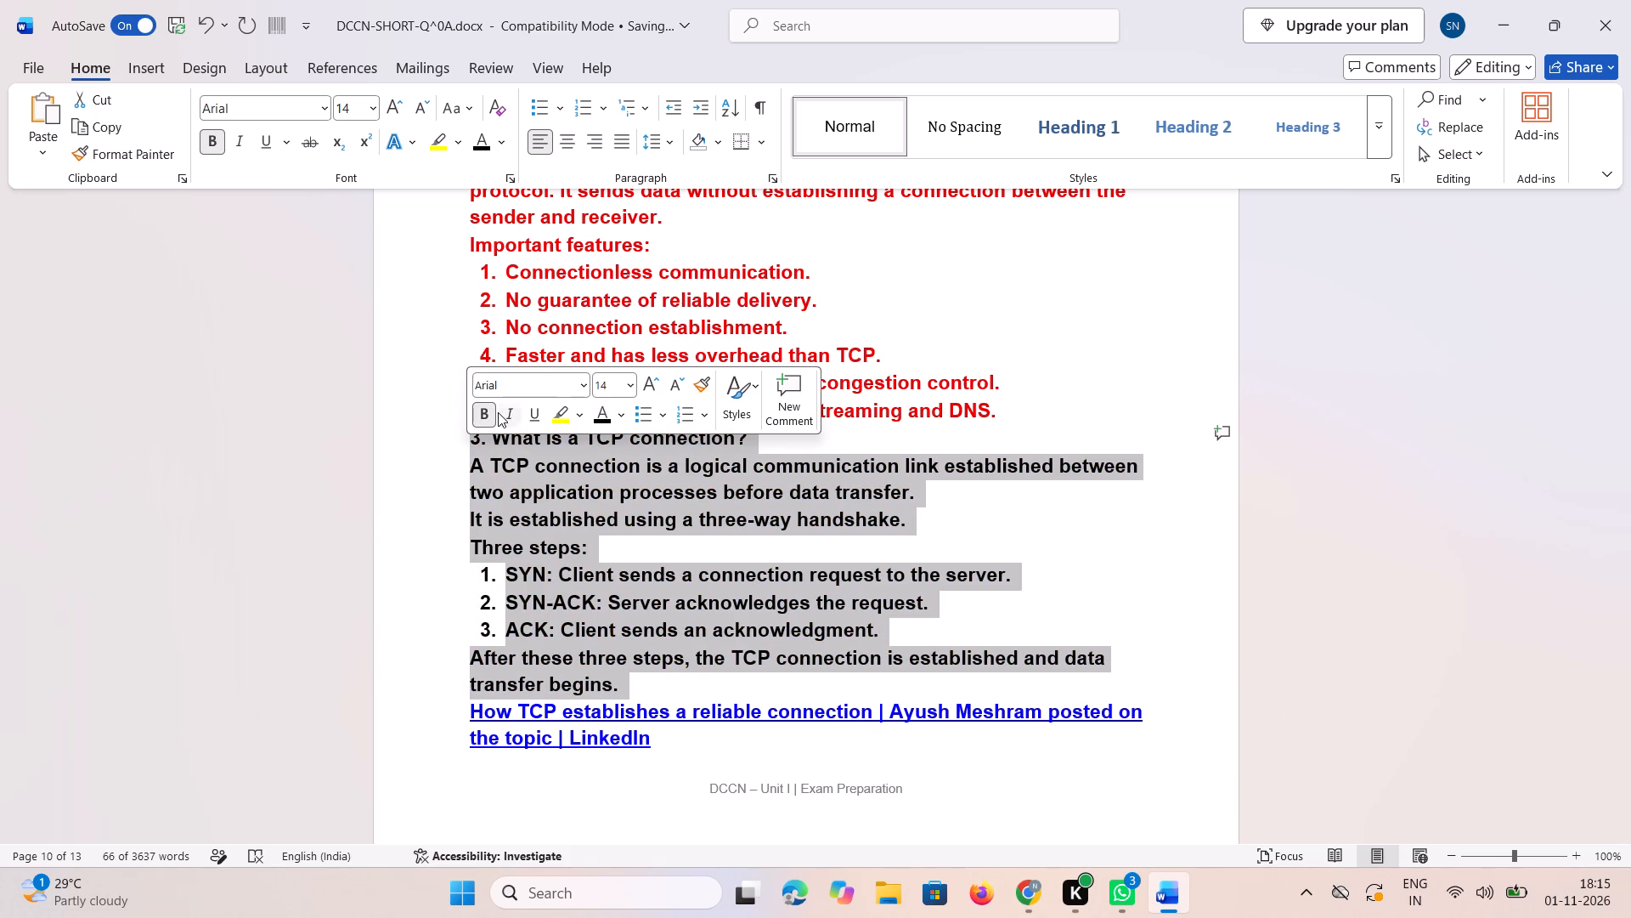
left_click(483, 412)
left_click(552, 563)
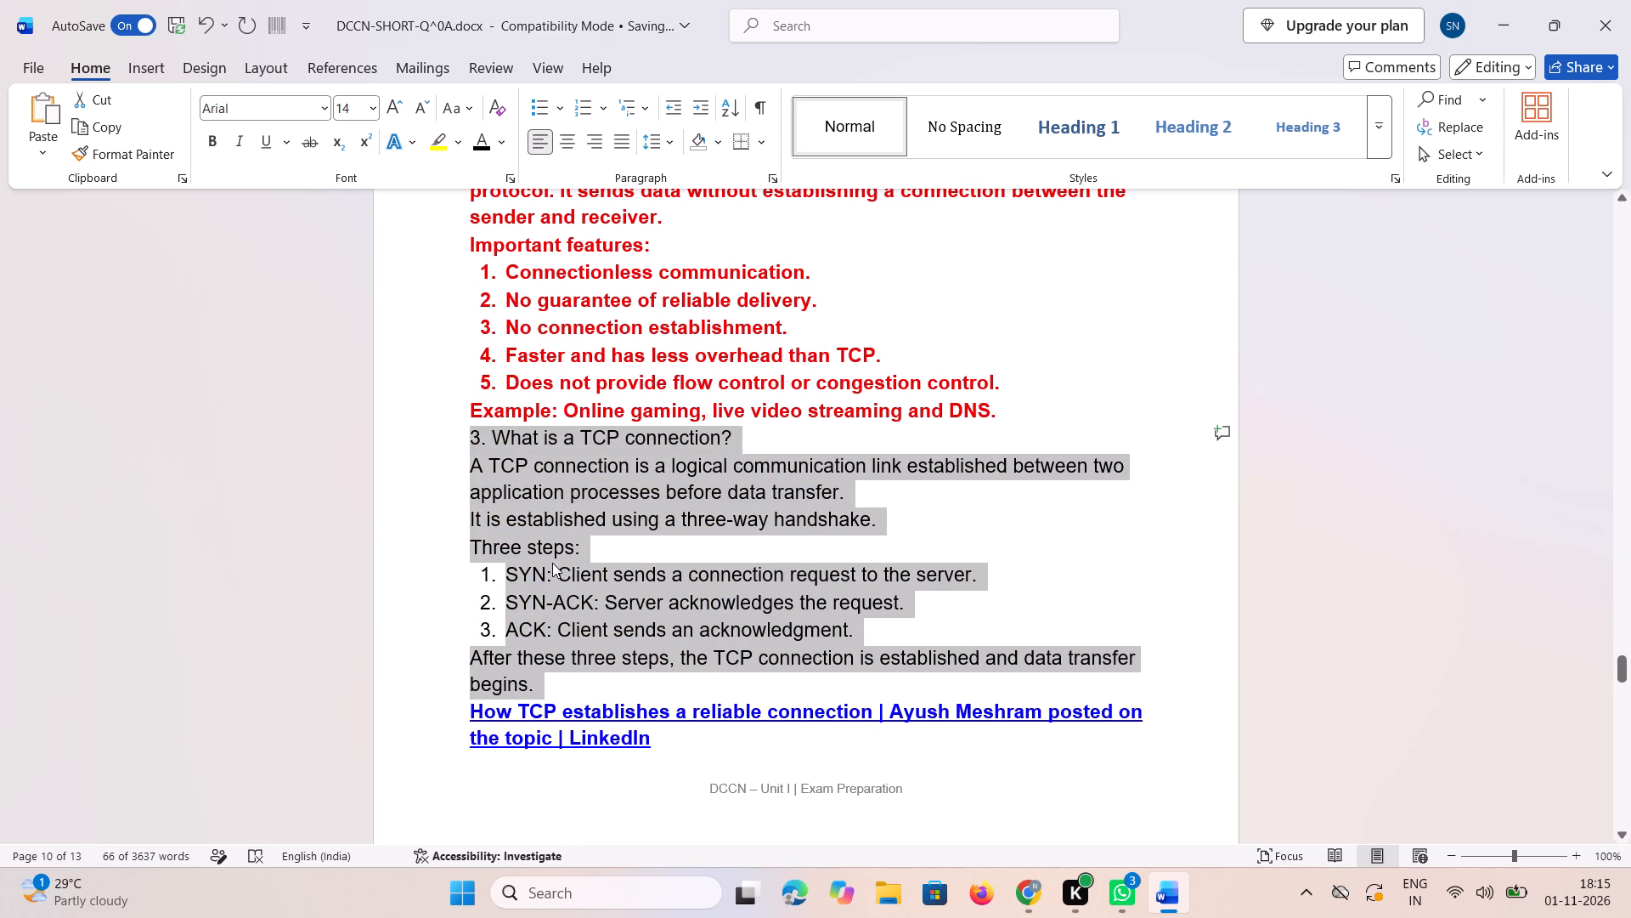
Apply bold to the question line "3. What is a TCP connection?".
scroll(609, 478, "up", 1)
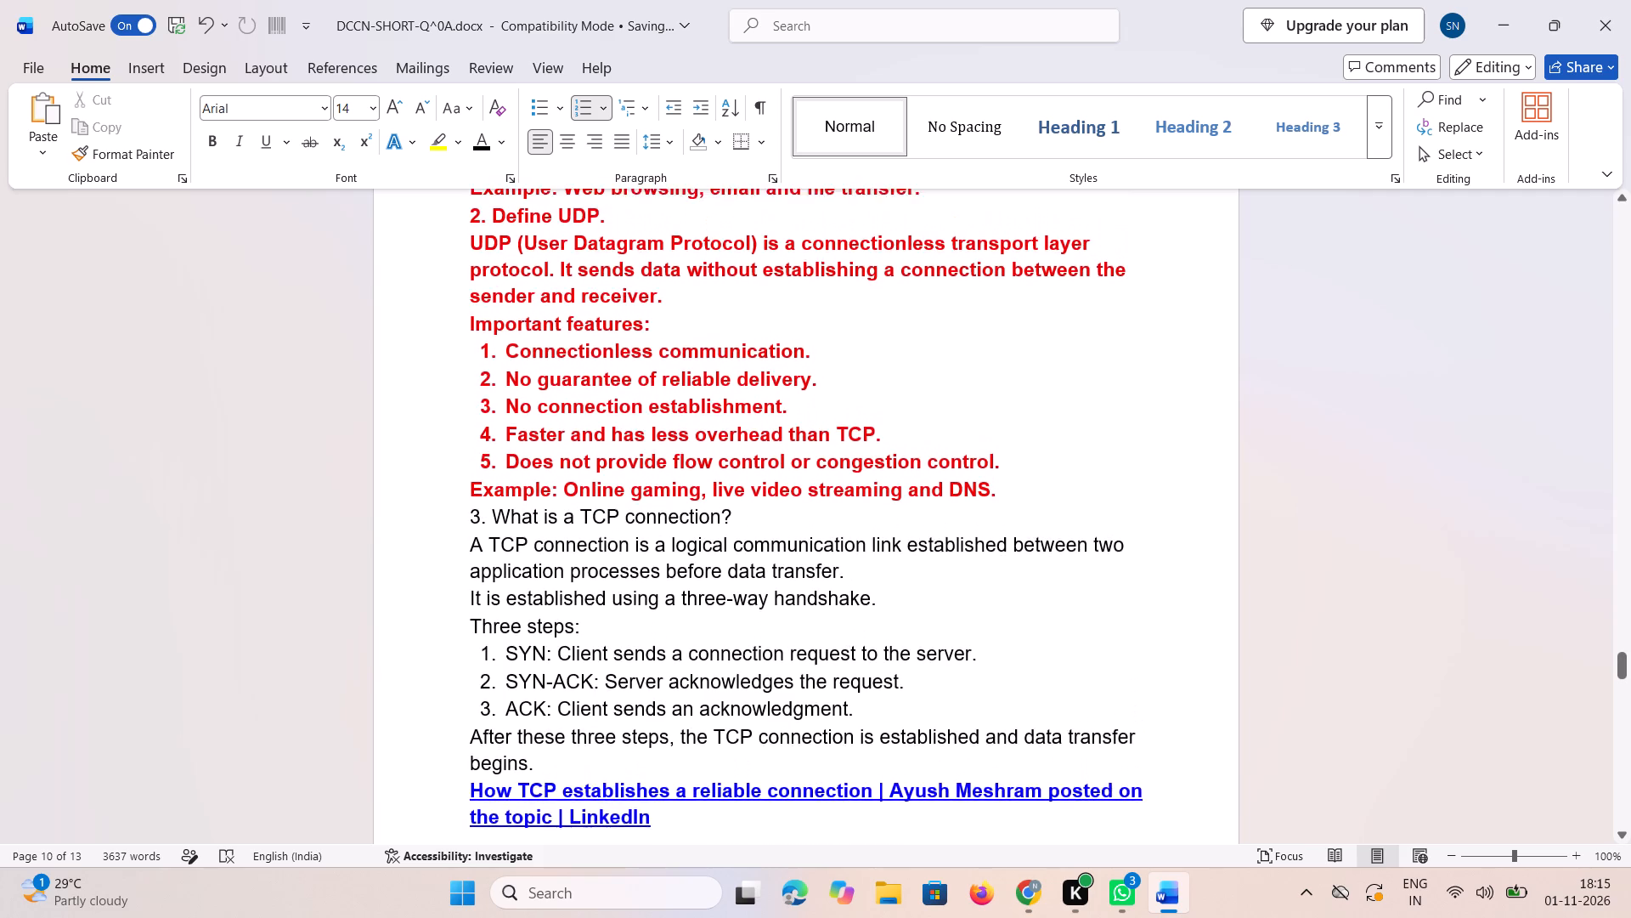
scroll(609, 478, "up", 3)
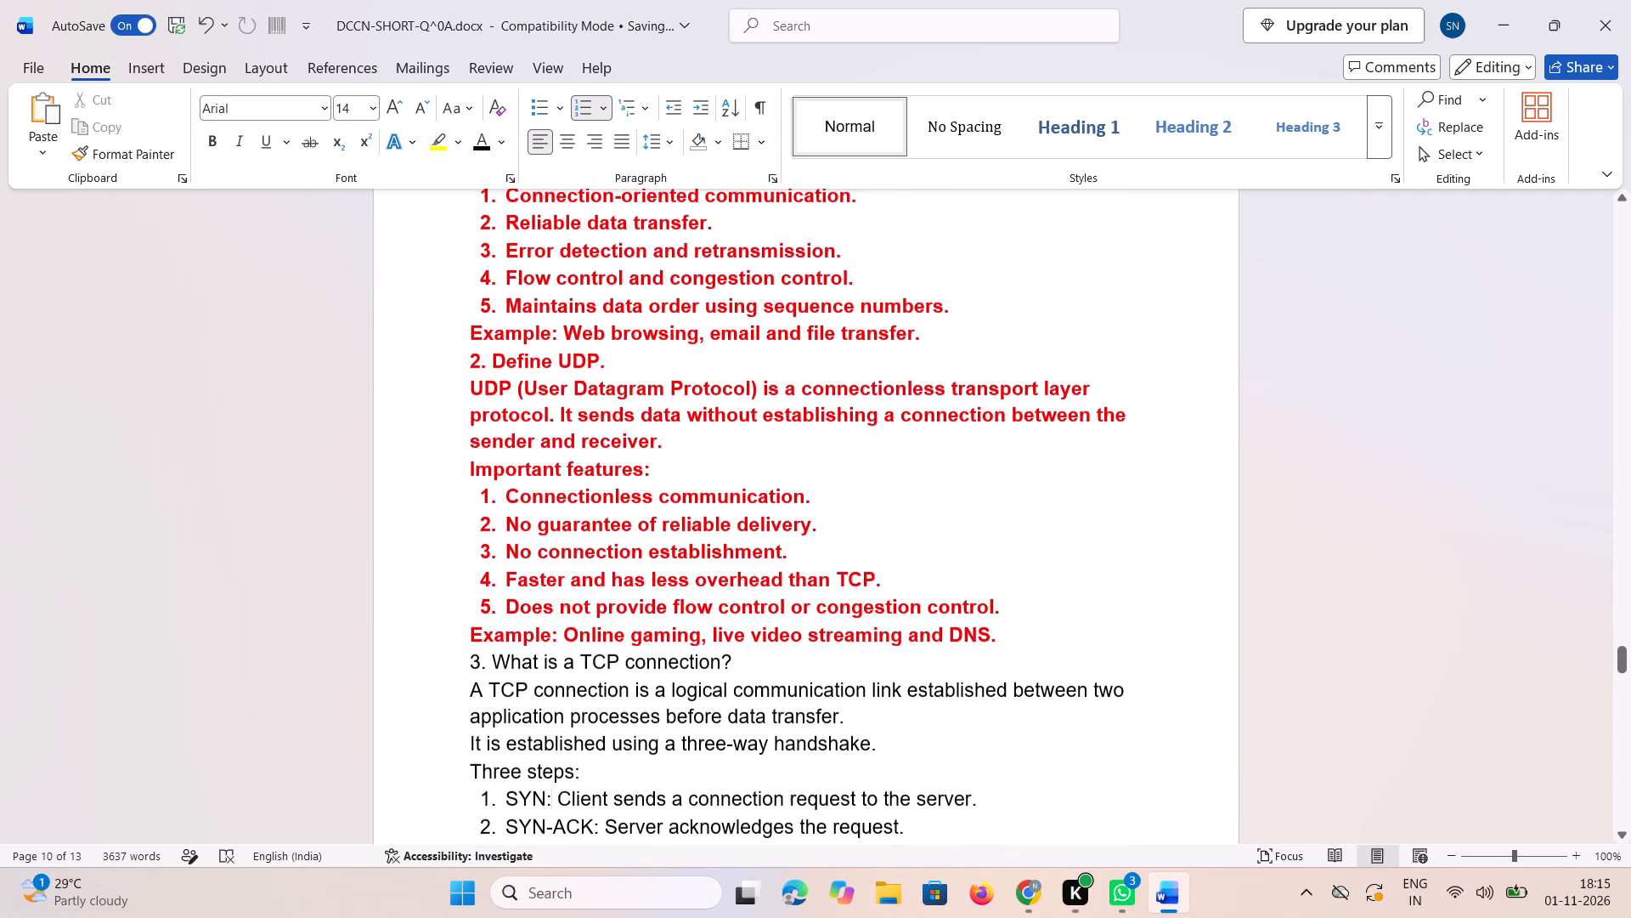
left_click_drag(742, 665, 464, 668)
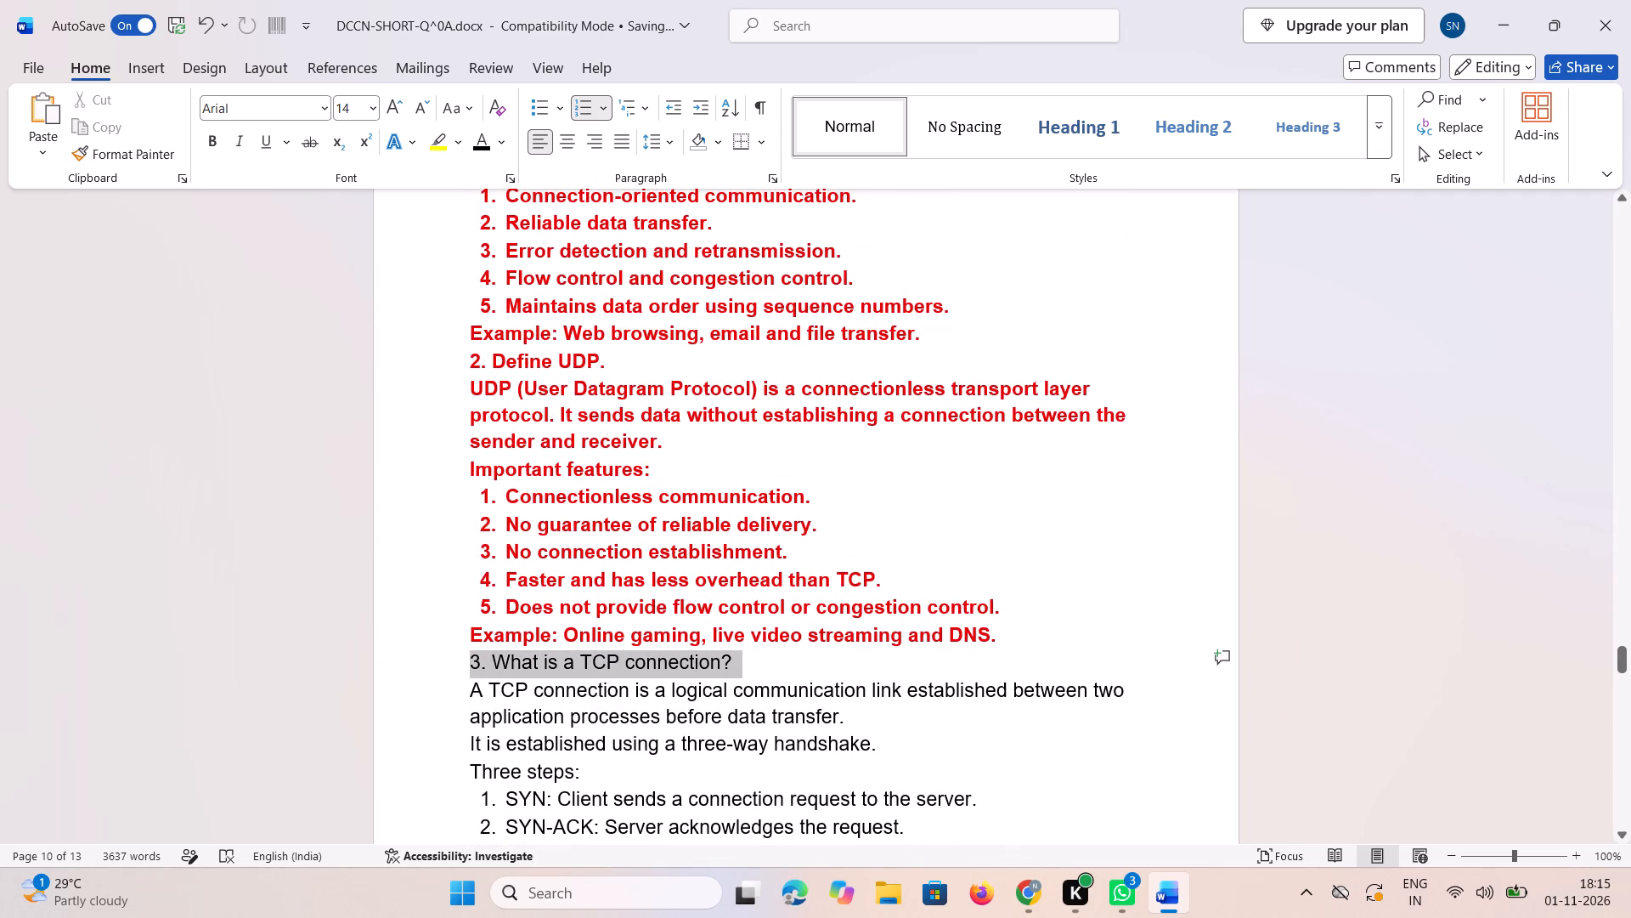
left_click_drag(464, 668, 464, 670)
left_click(480, 629)
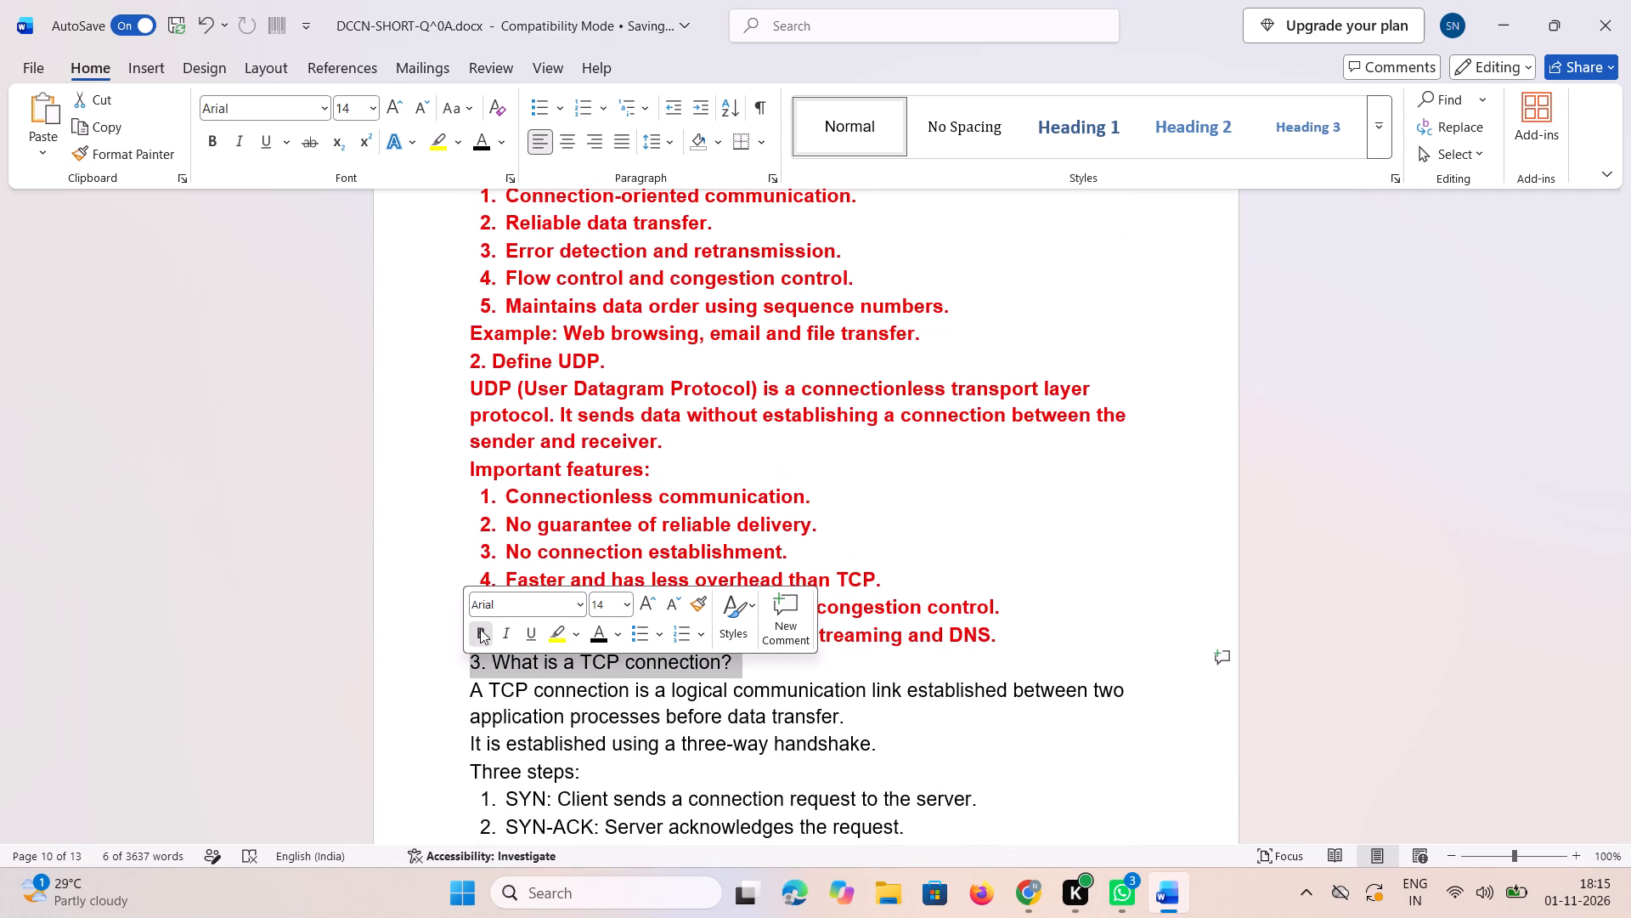
left_click(531, 704)
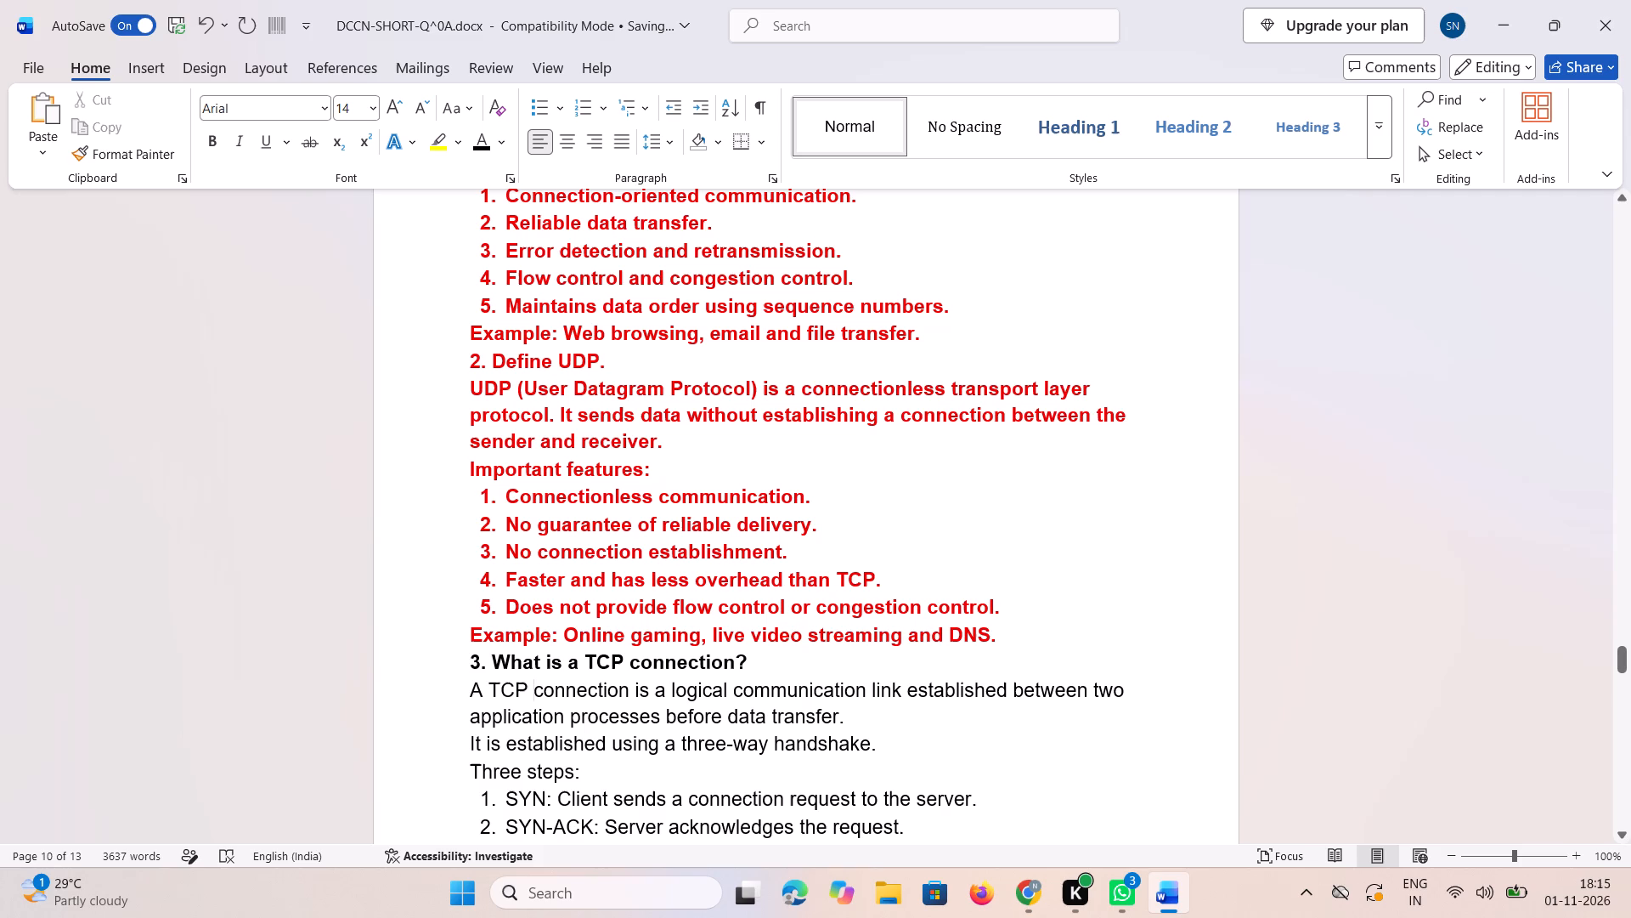
Make the UDP definition and its five important features black and non-bold.
left_click_drag(1014, 607, 529, 442)
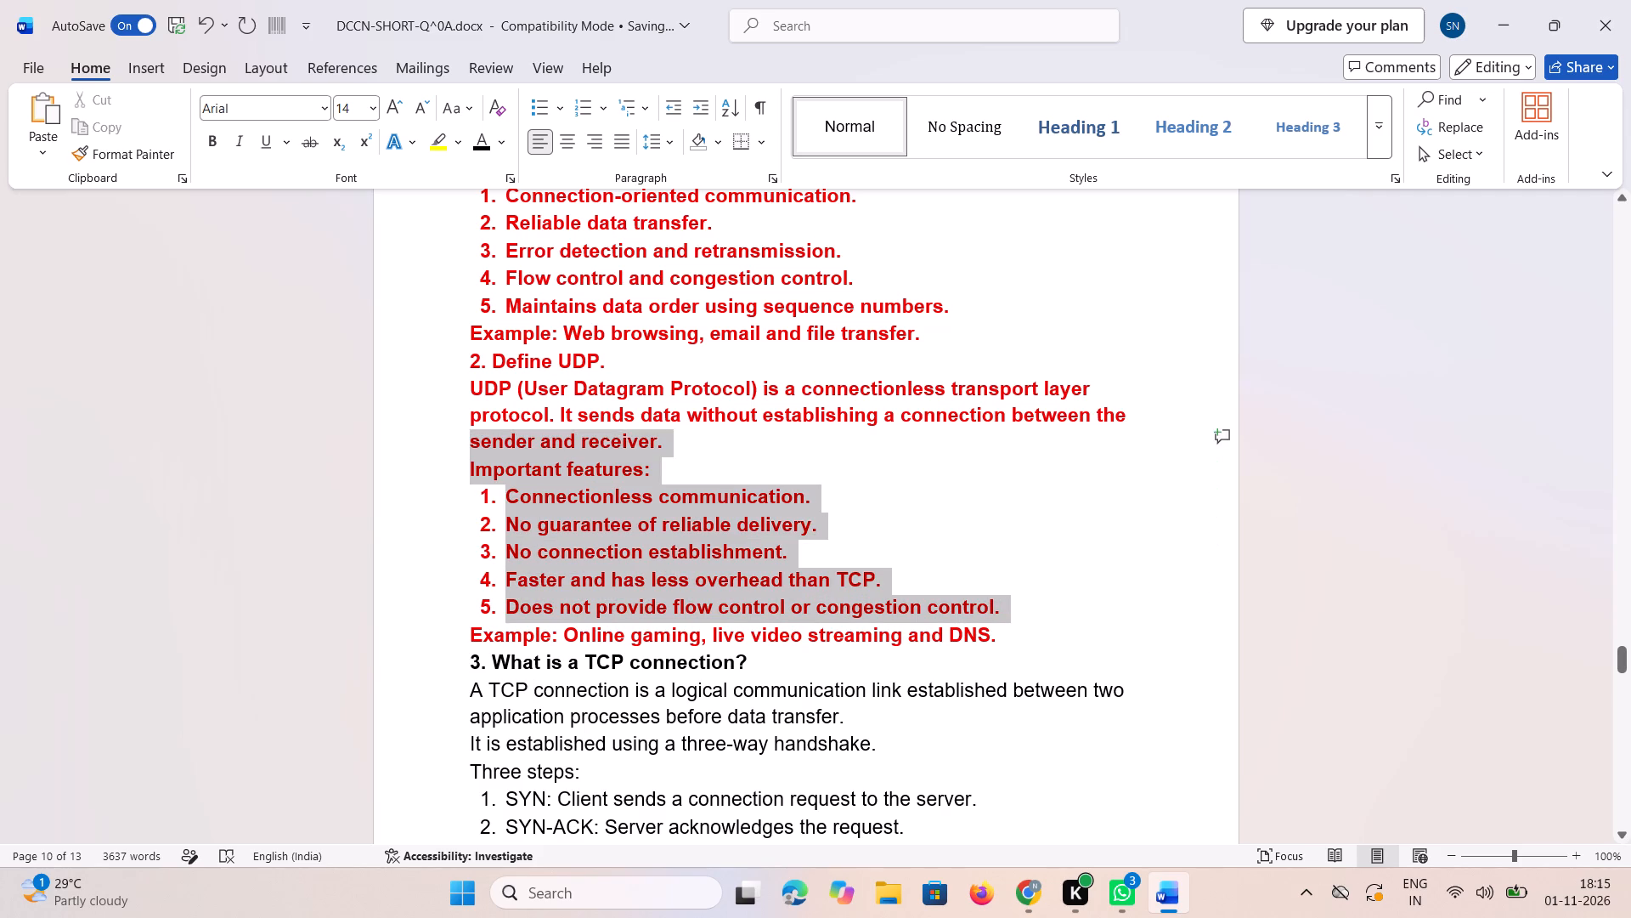
left_click_drag(529, 442, 460, 394)
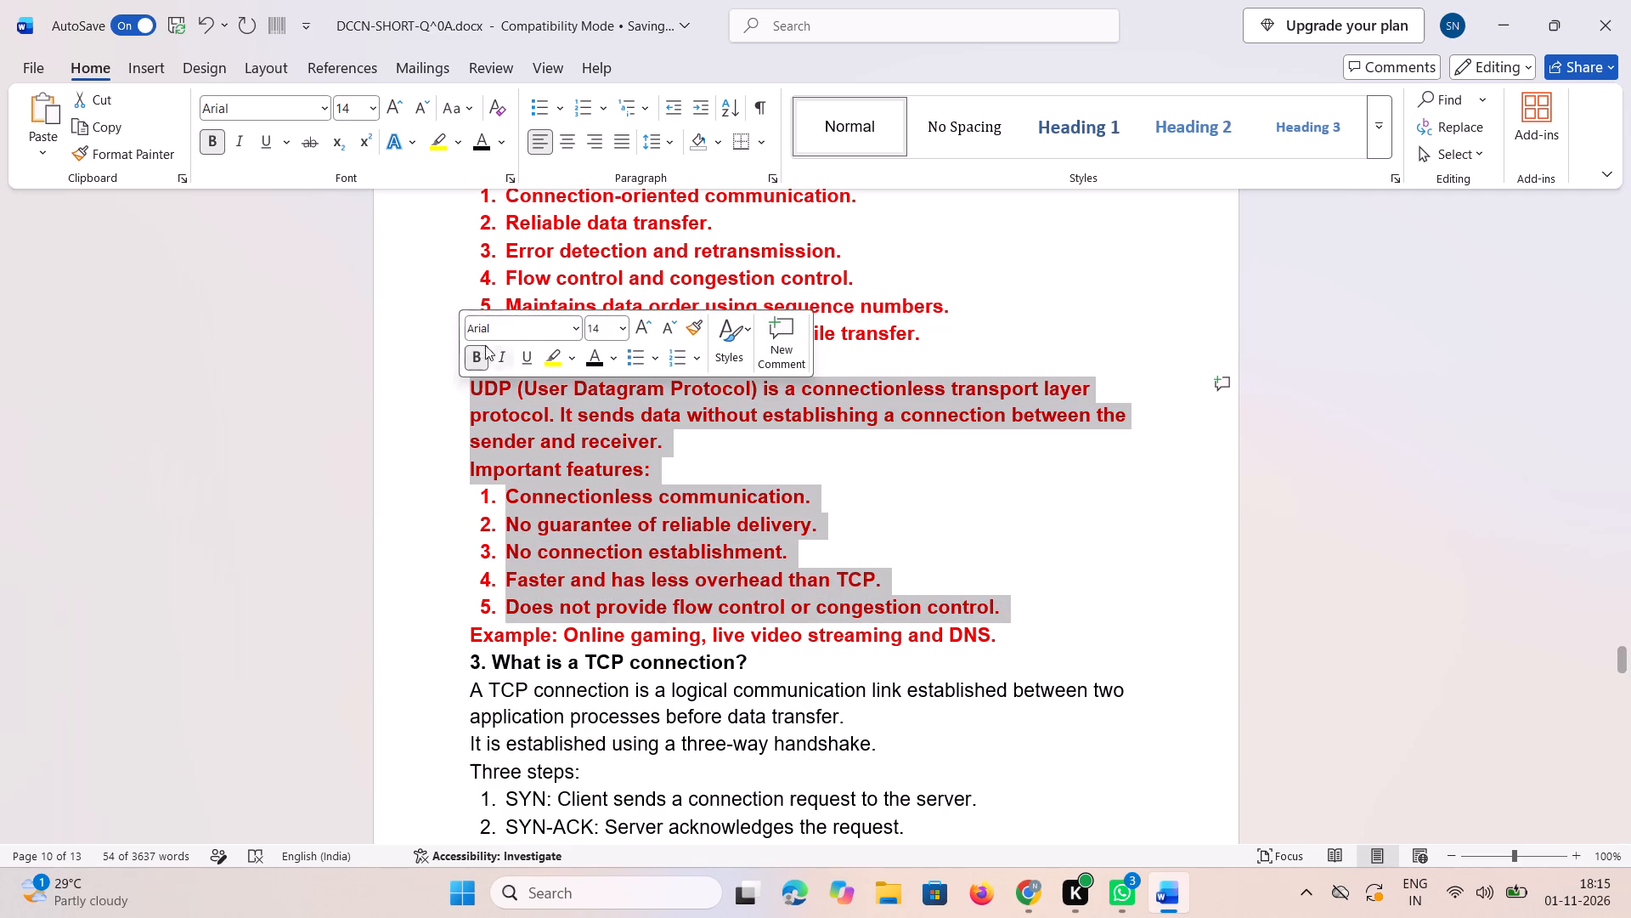
left_click(597, 362)
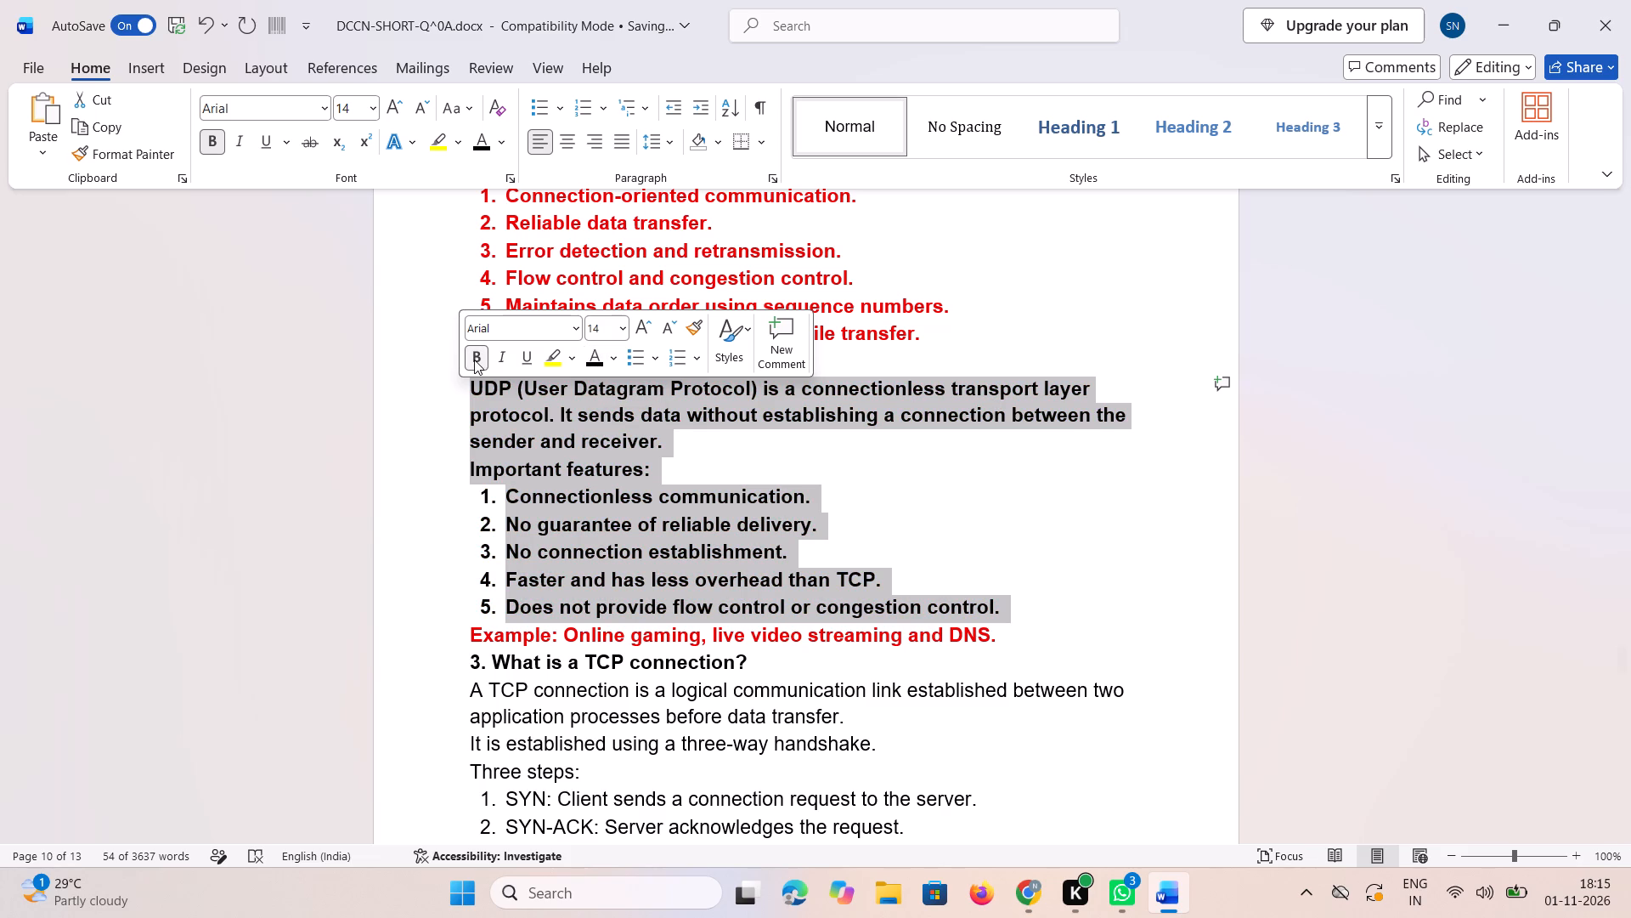
left_click(474, 360)
left_click(547, 496)
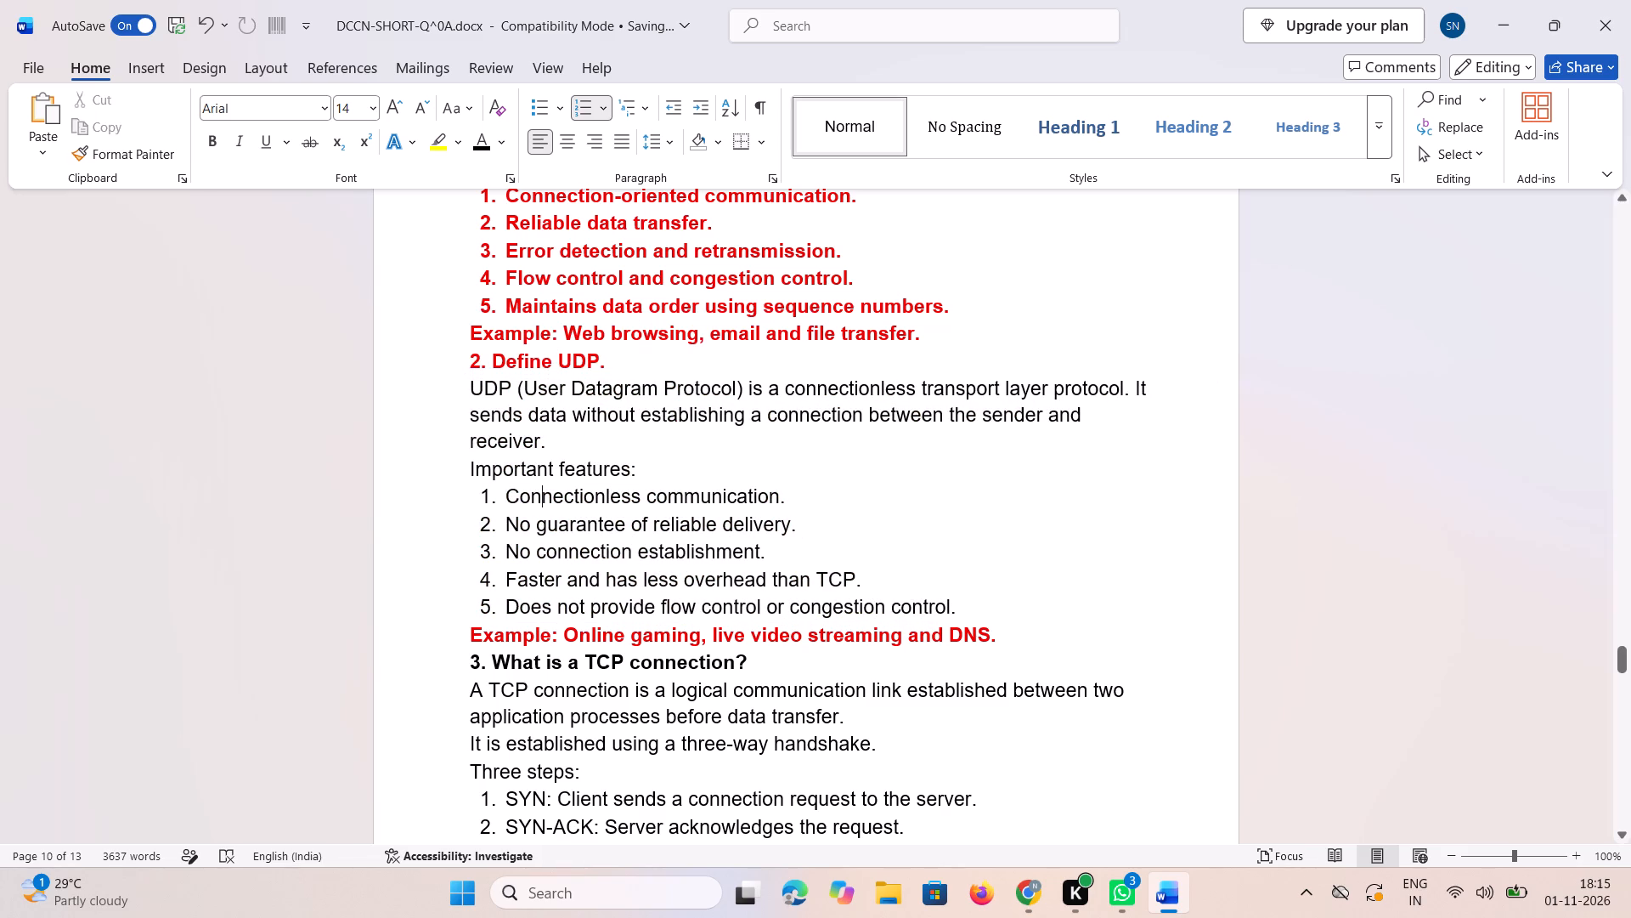
Change the question line "2. Define UDP." to black, keeping it bold.
scroll(564, 462, "up", 2)
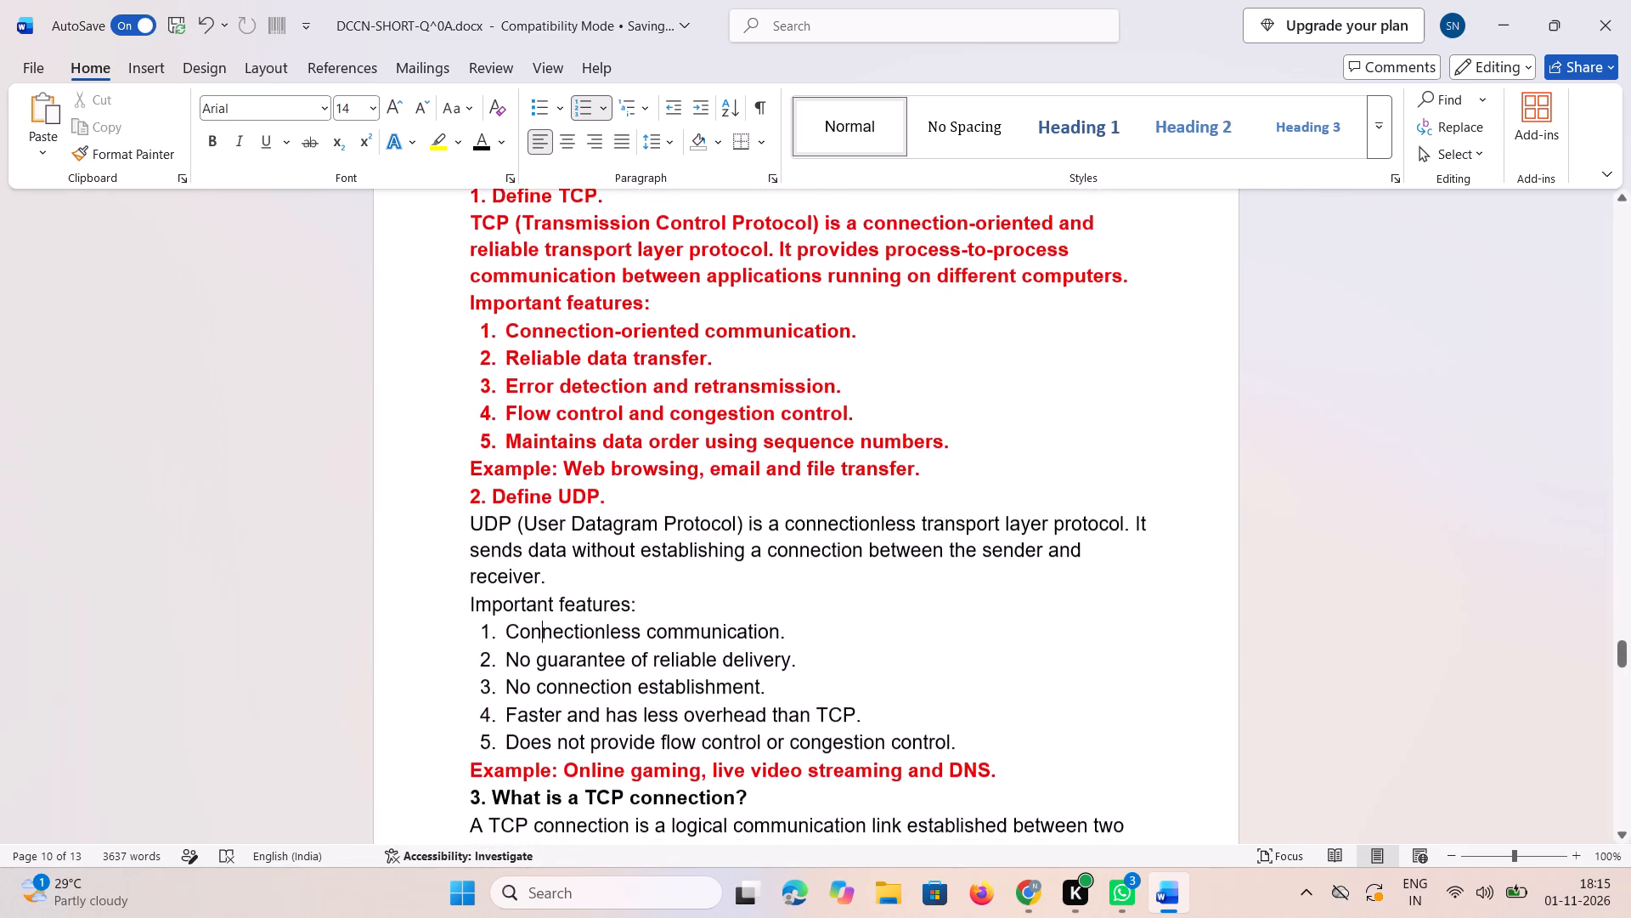
scroll(564, 462, "up", 1)
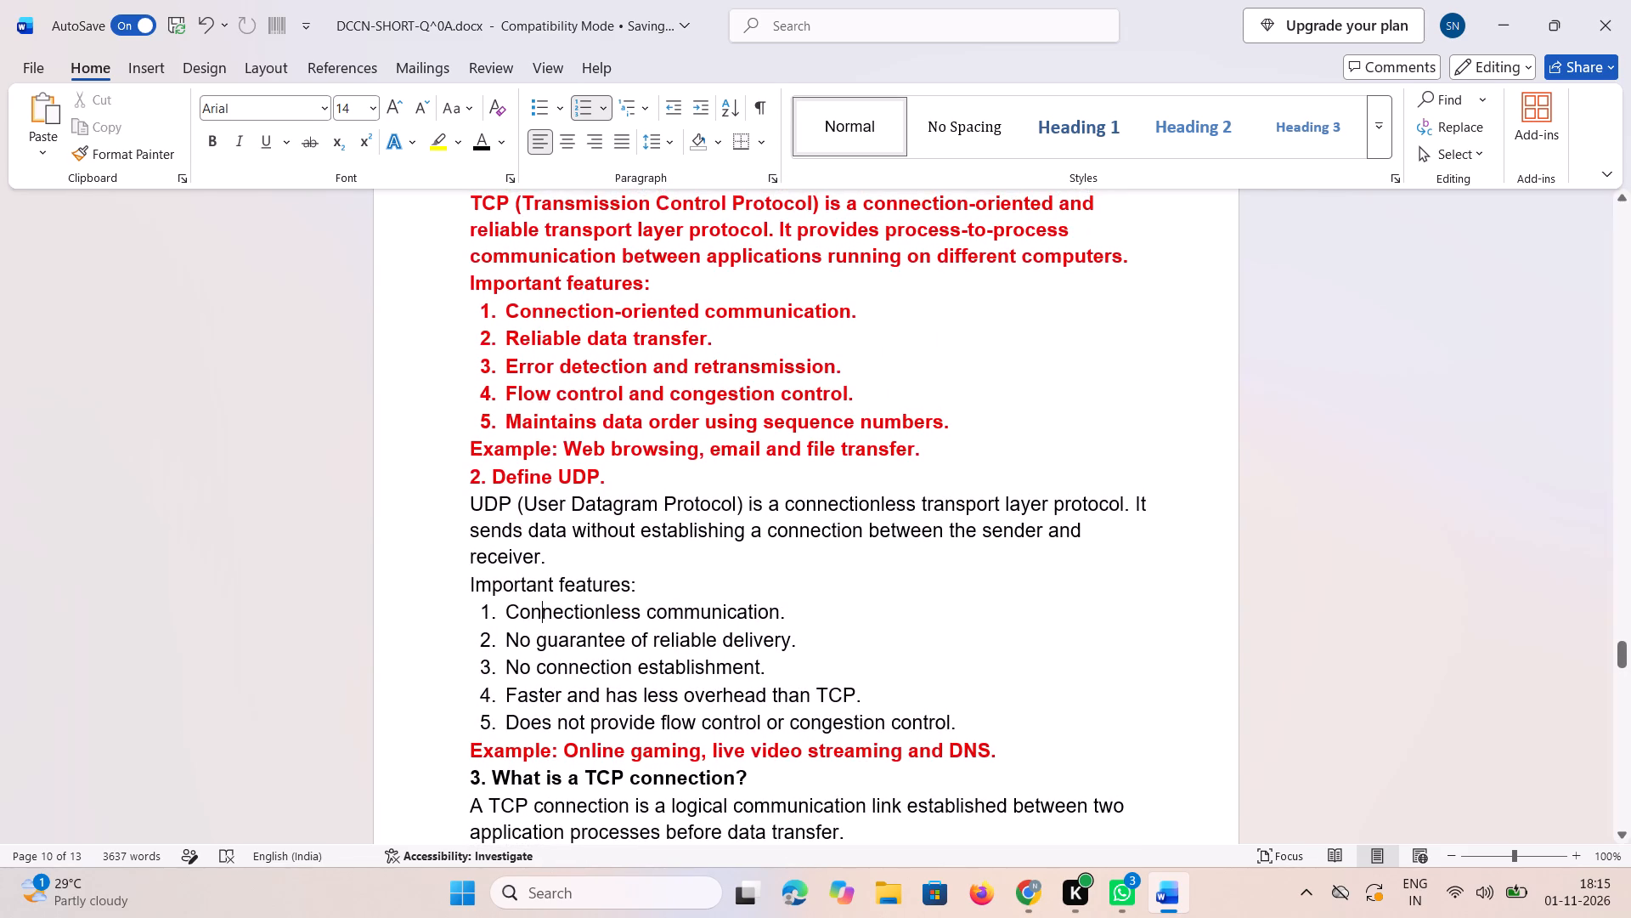
left_click_drag(605, 473, 374, 500)
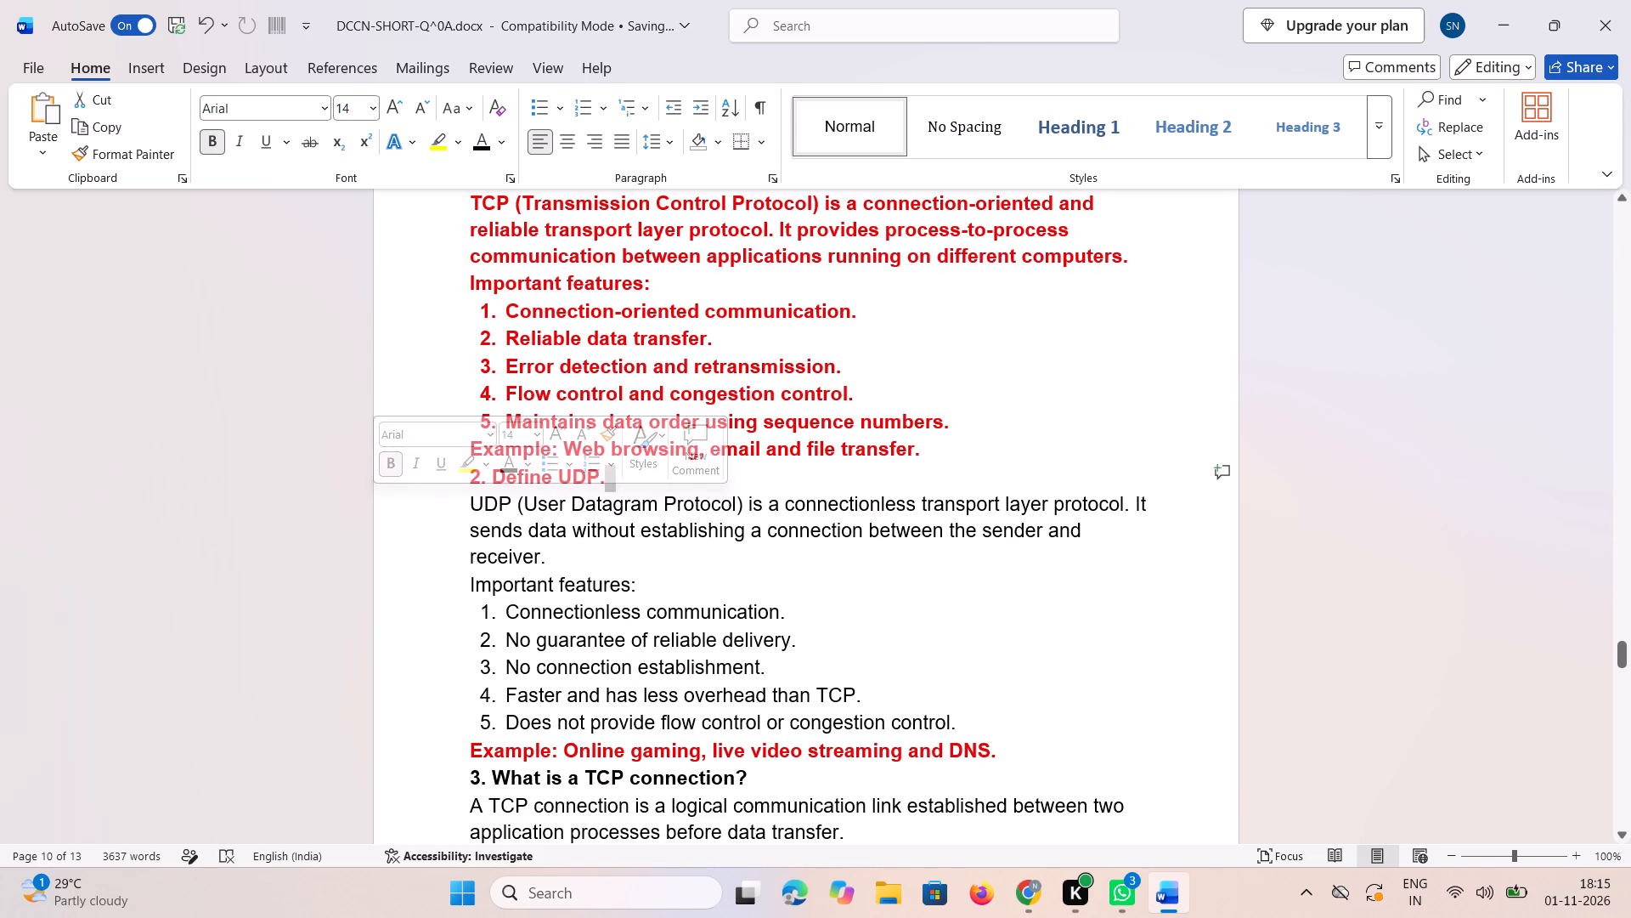
left_click(575, 544)
left_click_drag(614, 481, 499, 481)
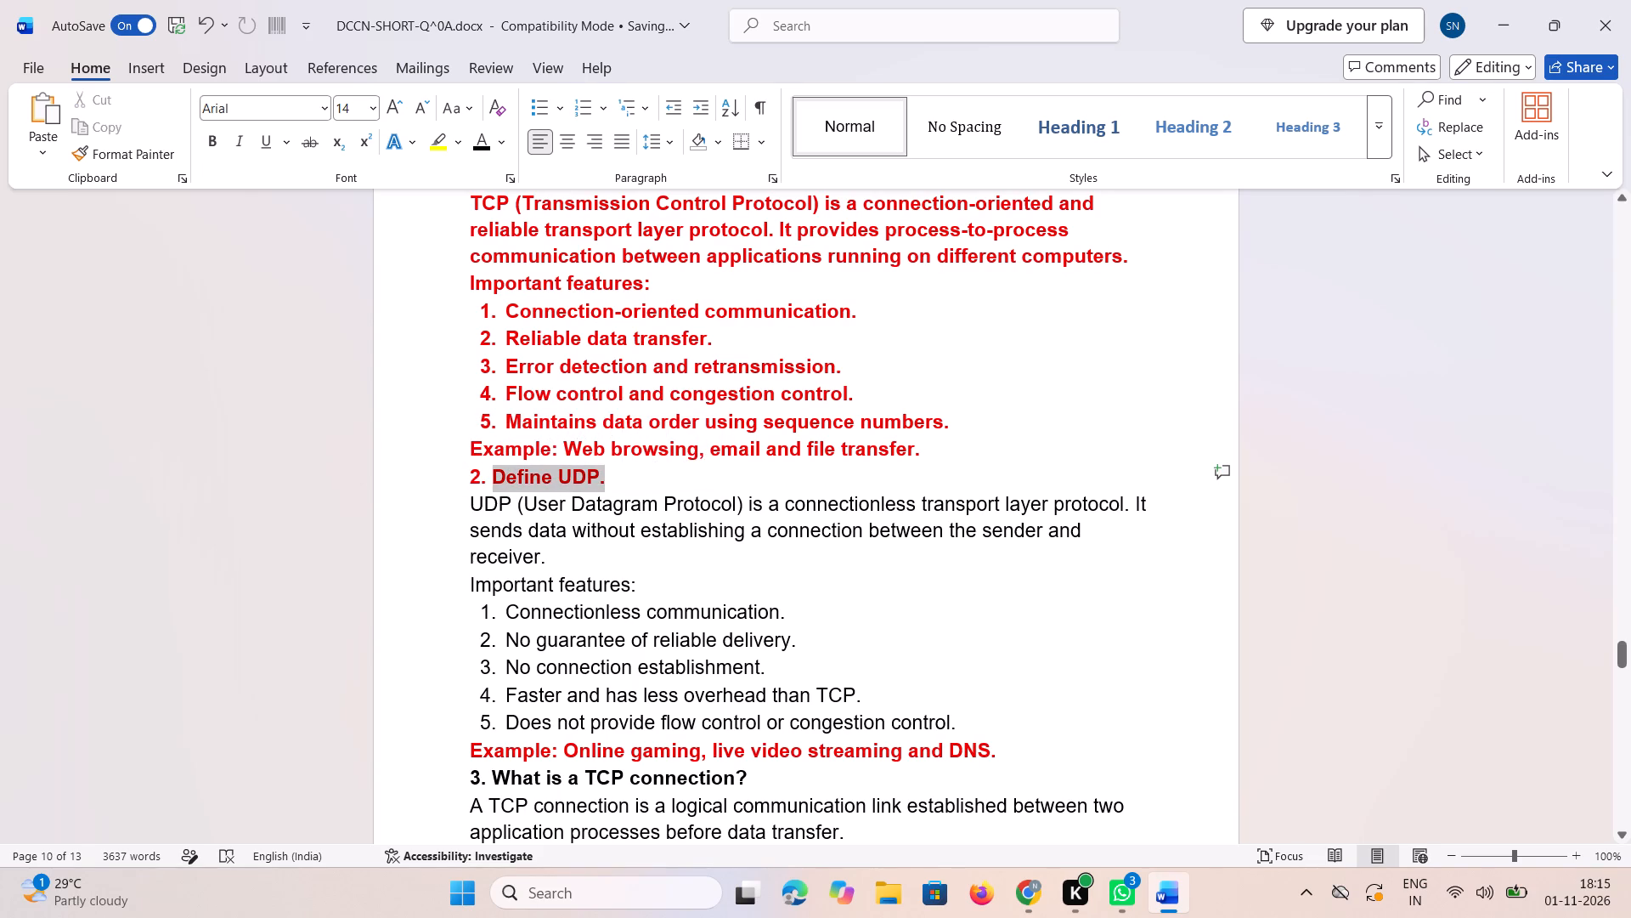
left_click_drag(499, 481, 468, 480)
left_click(606, 443)
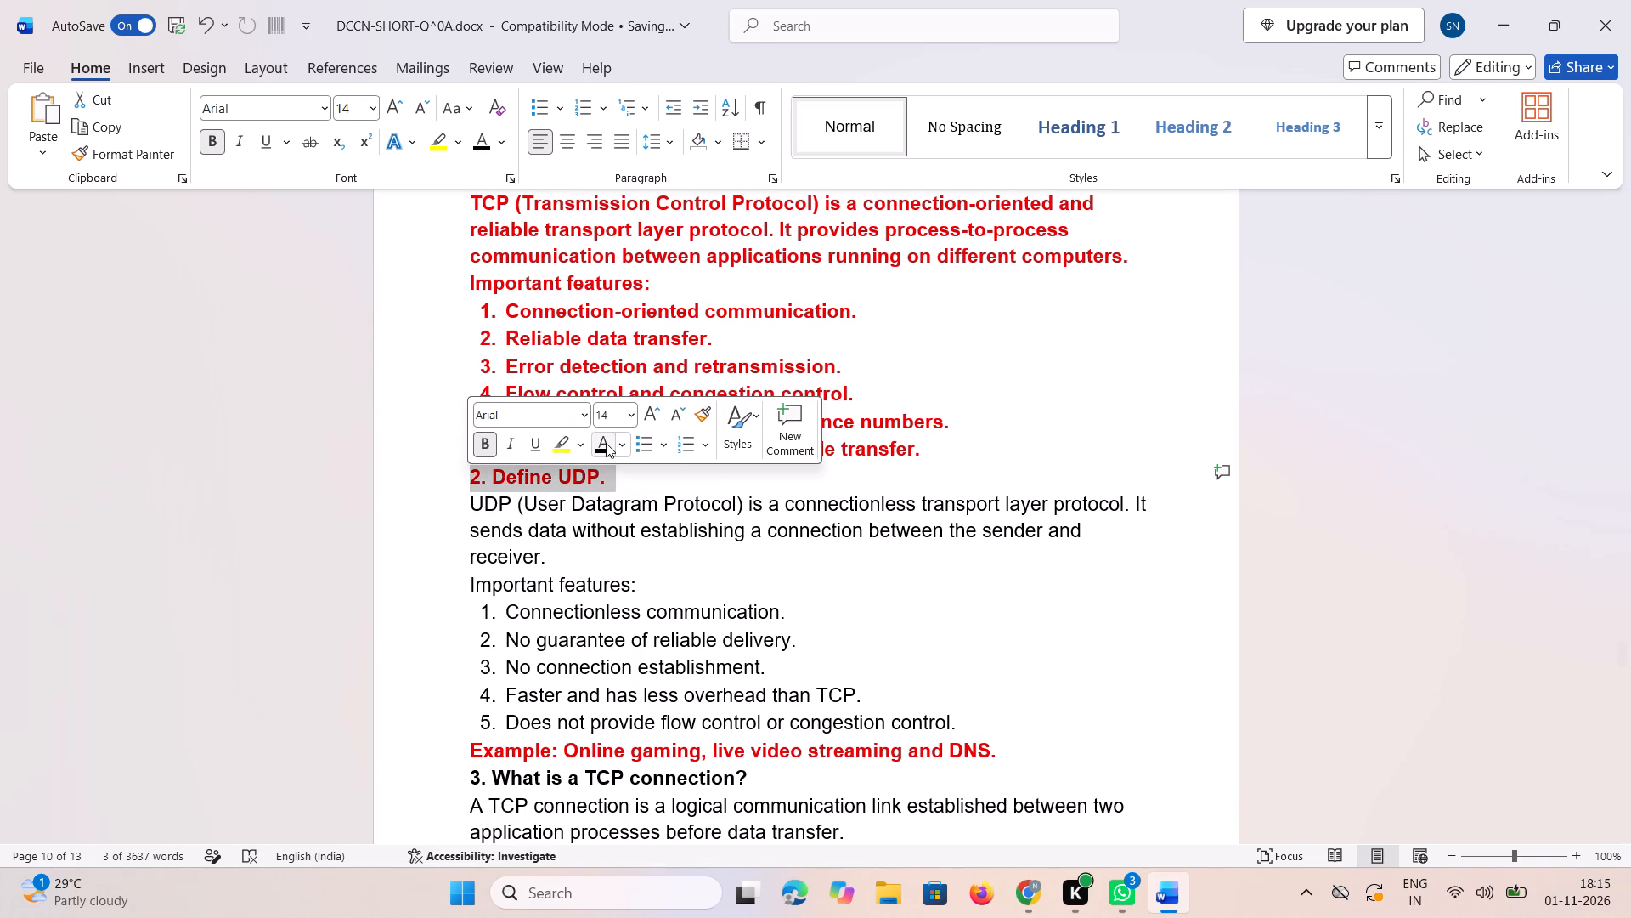
left_click(555, 572)
Make the TCP definition and its five important features black and non-bold, excluding the example line.
scroll(555, 572, "up", 1)
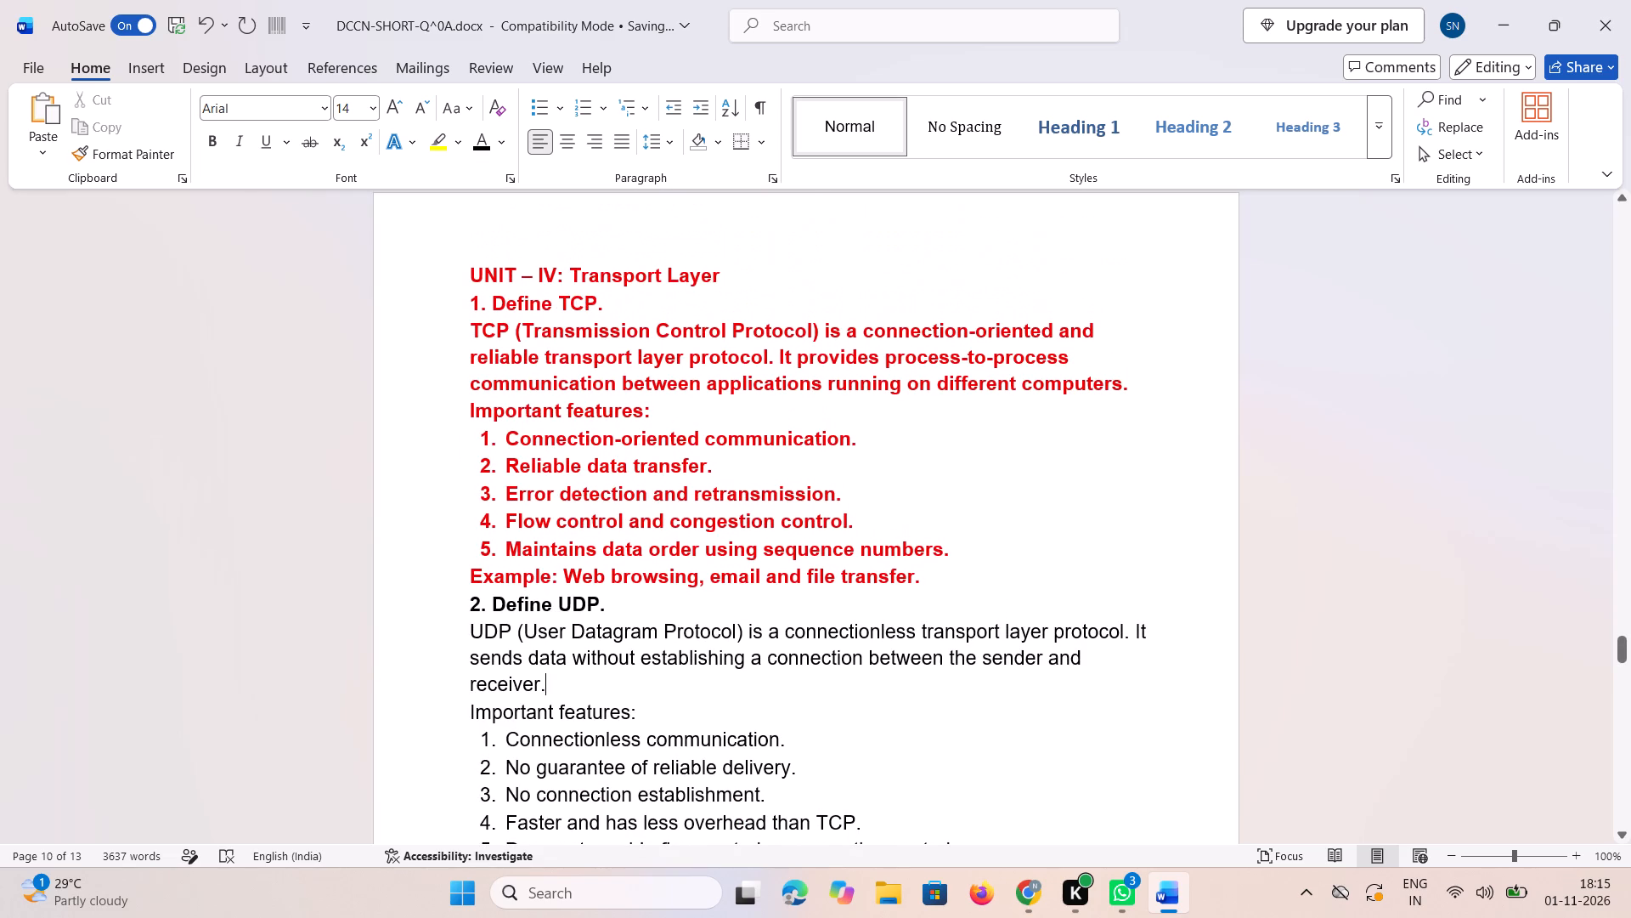
left_click_drag(949, 550, 533, 405)
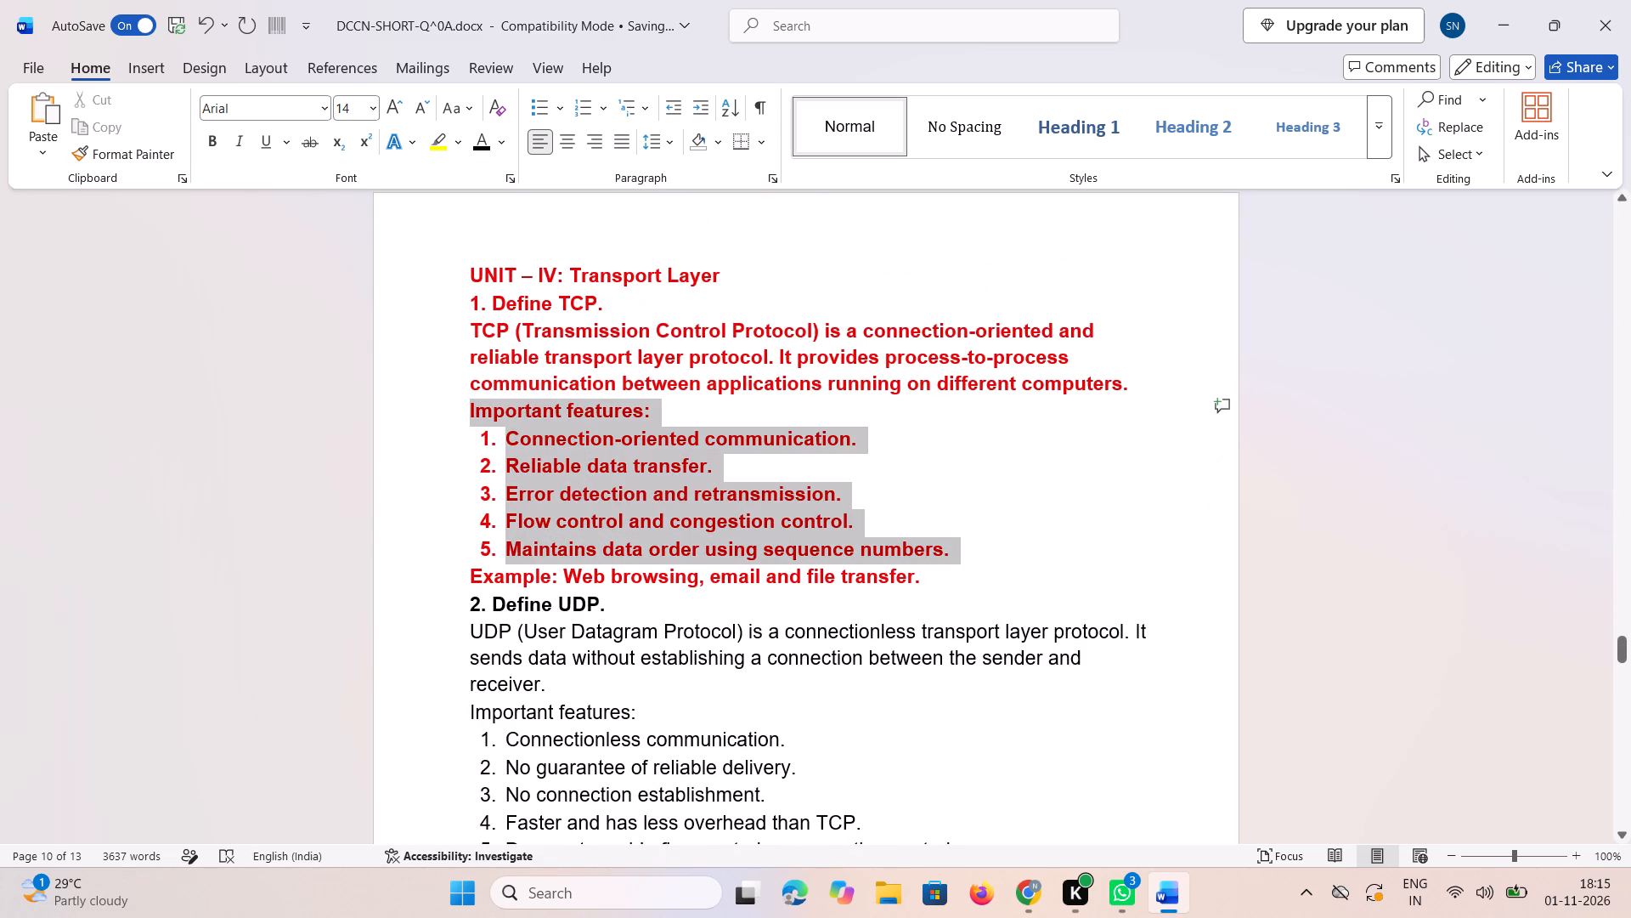
left_click_drag(533, 405, 471, 334)
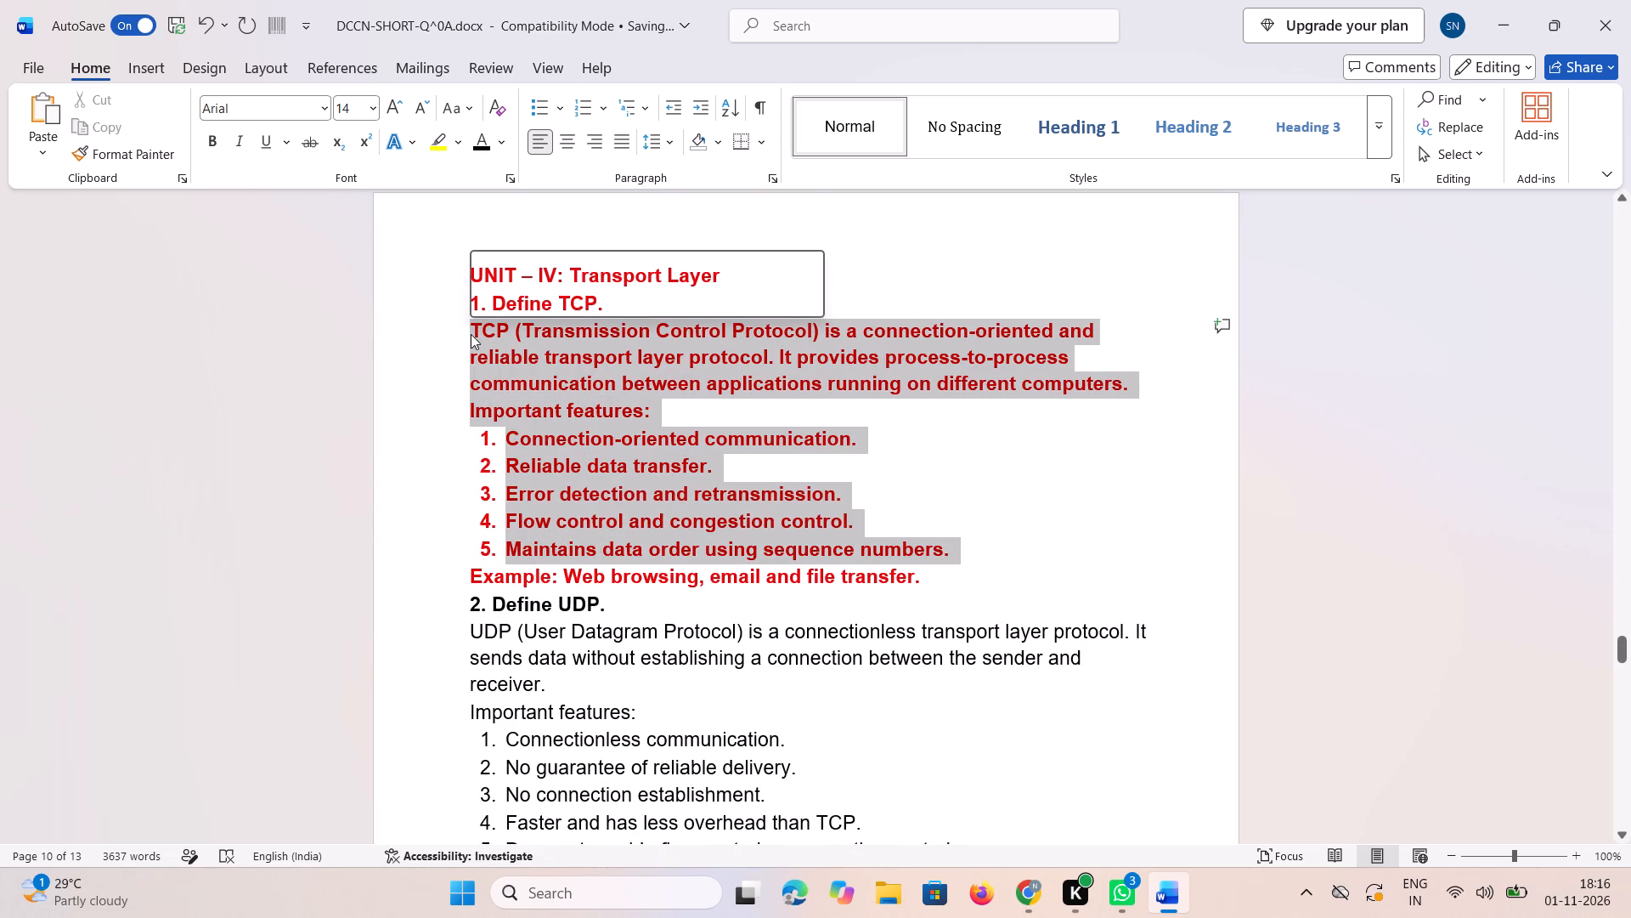
left_click(612, 301)
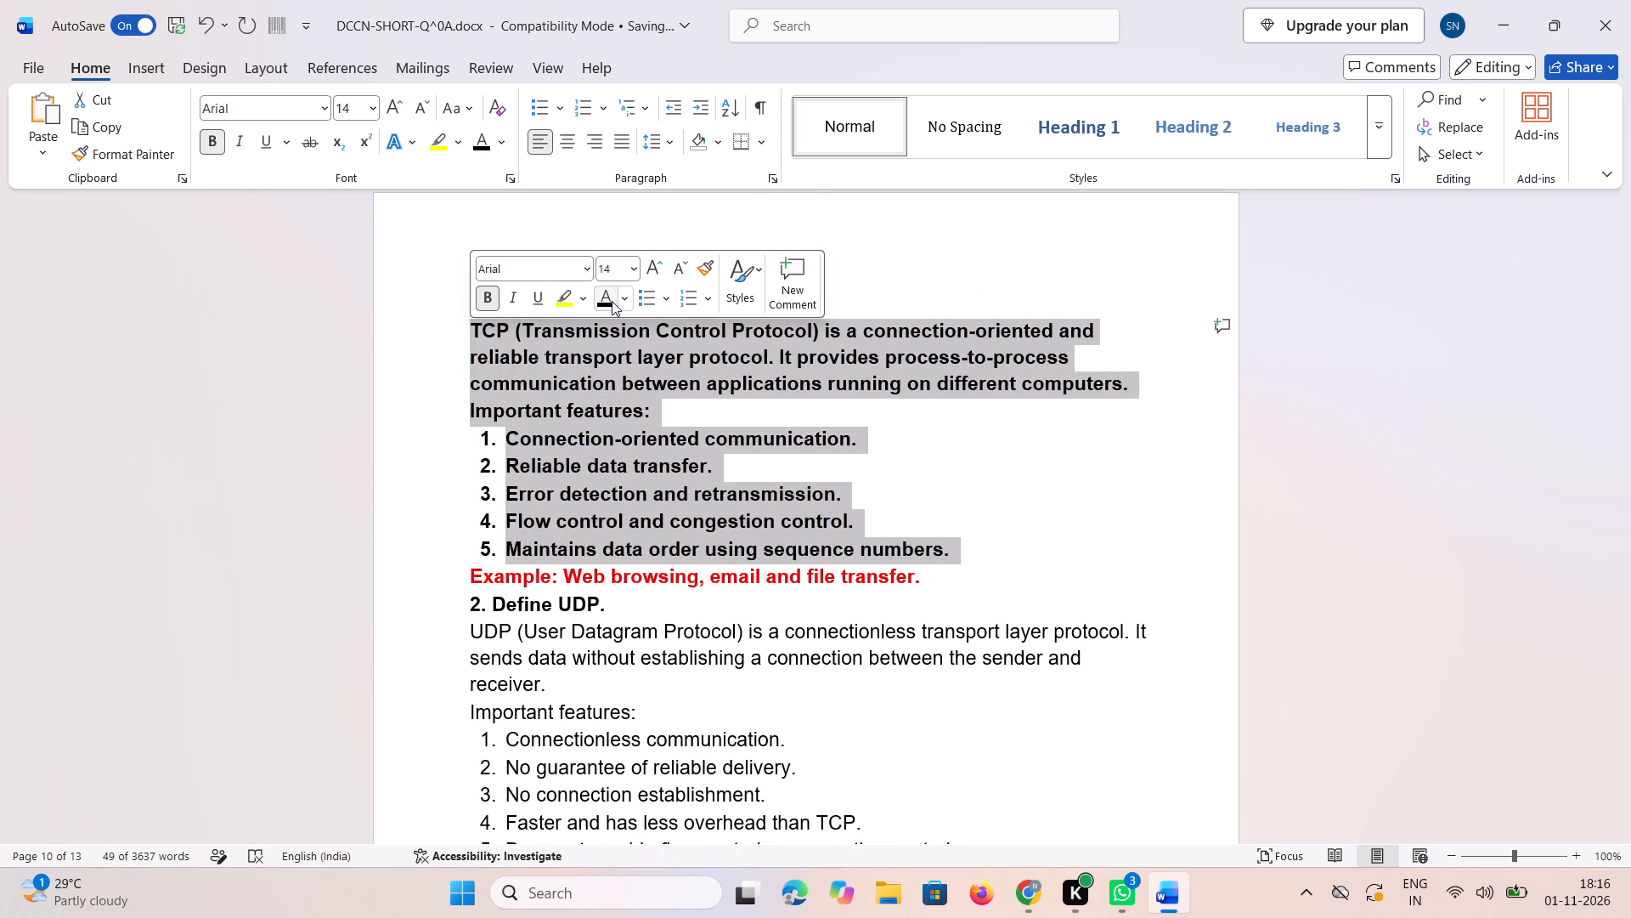
left_click(489, 298)
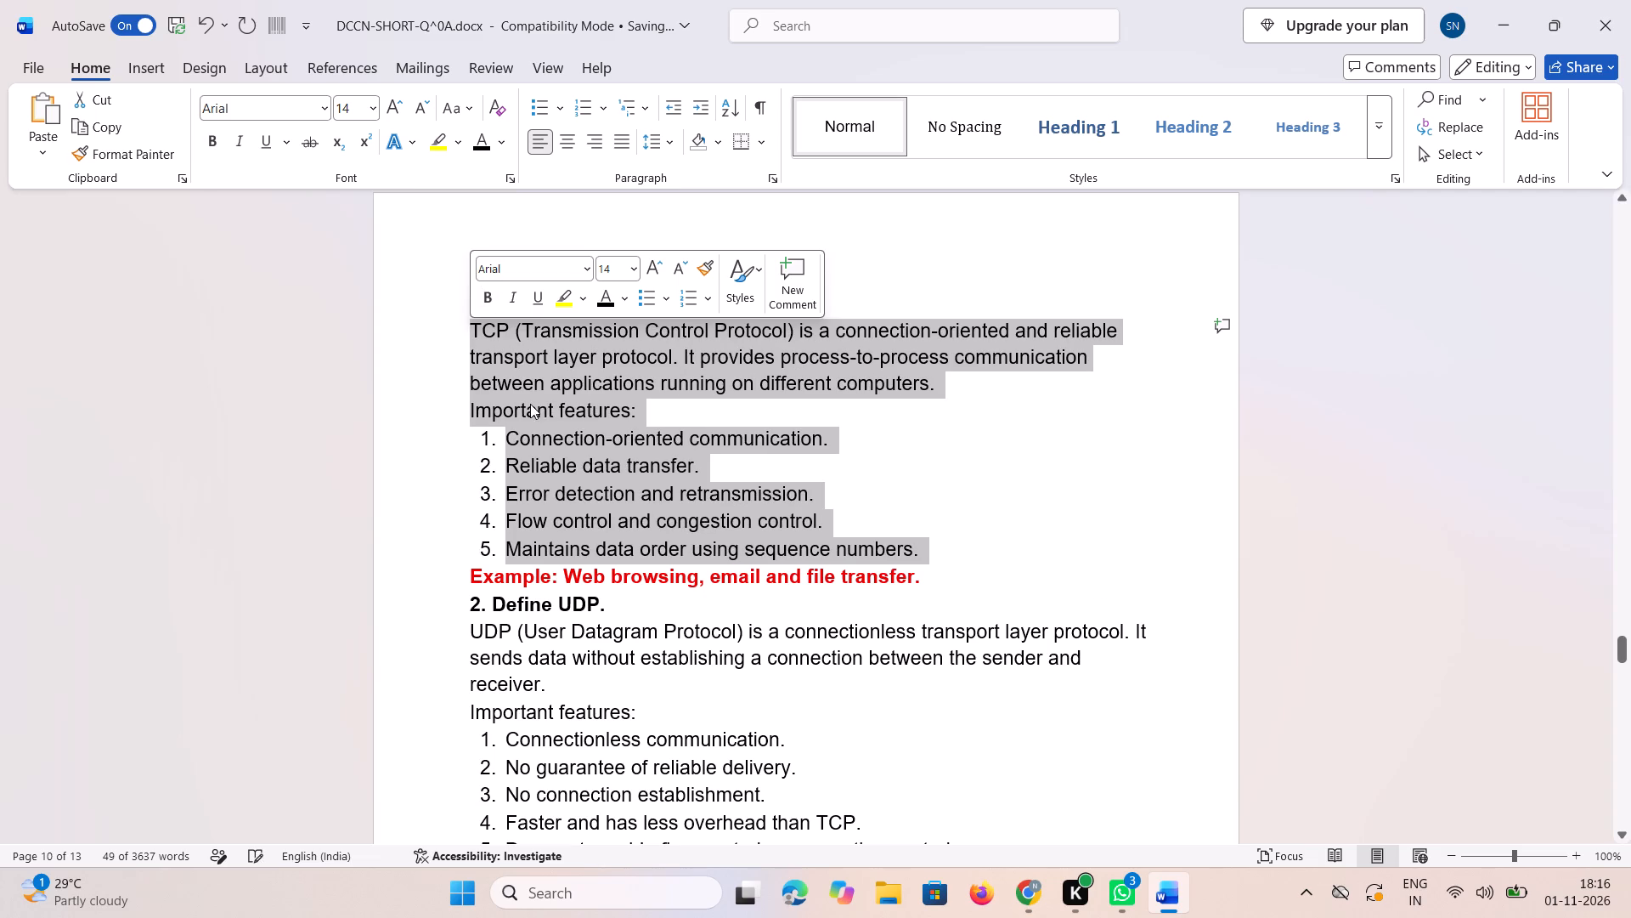
left_click(559, 414)
Change the question line "1. Define TCP." to black, keeping it bold.
scroll(567, 399, "up", 1)
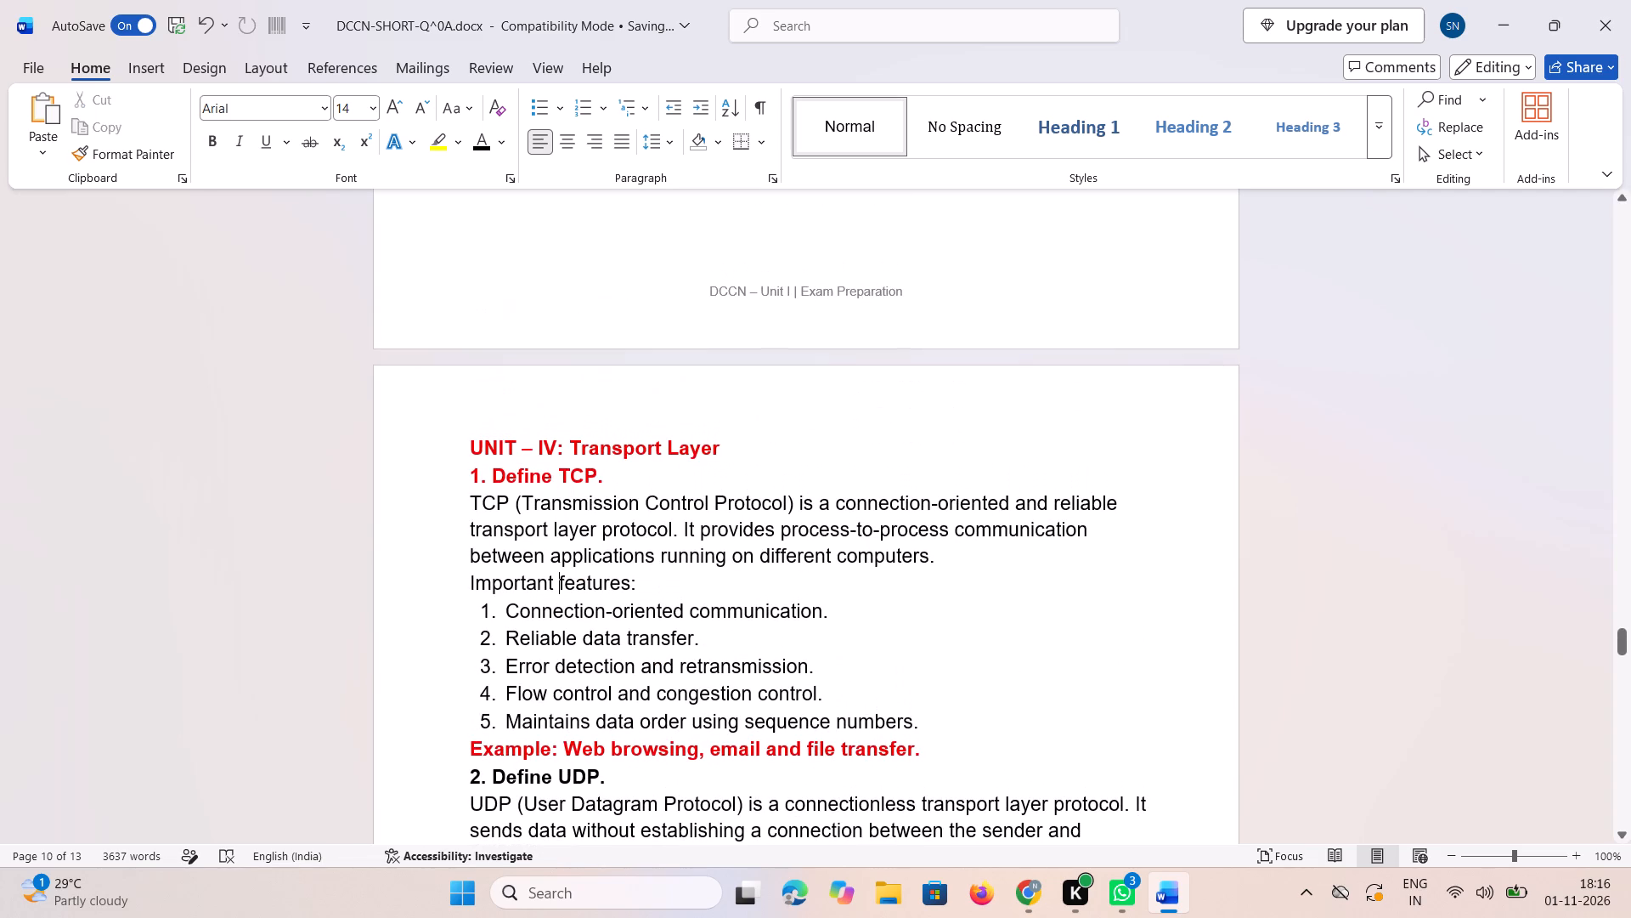
left_click_drag(612, 469, 470, 471)
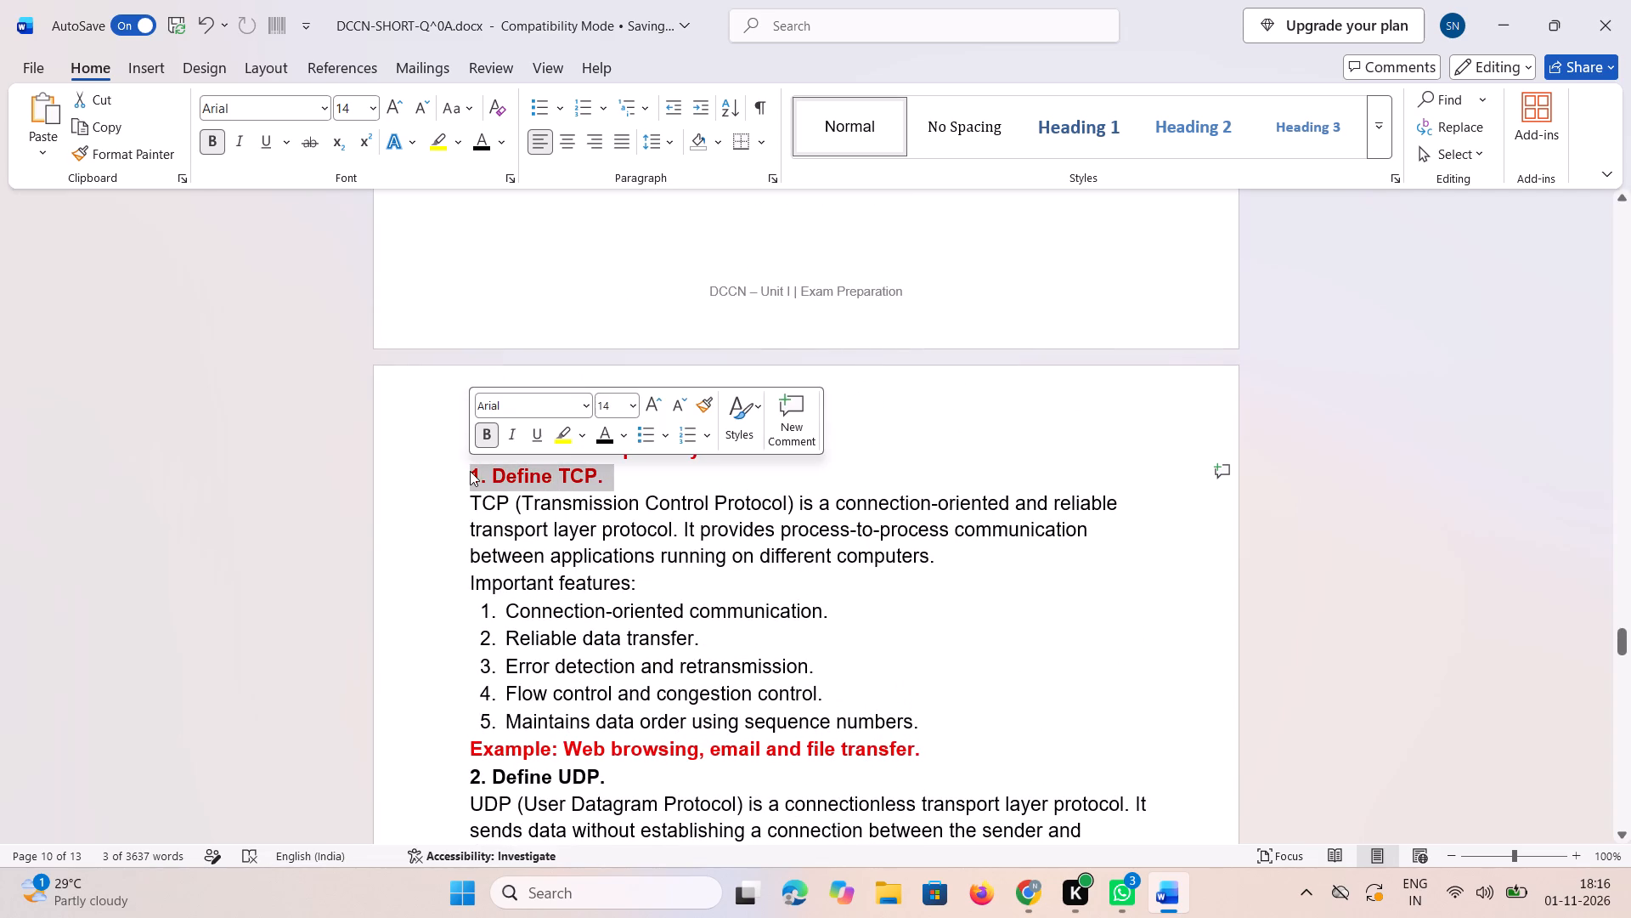
left_click(606, 433)
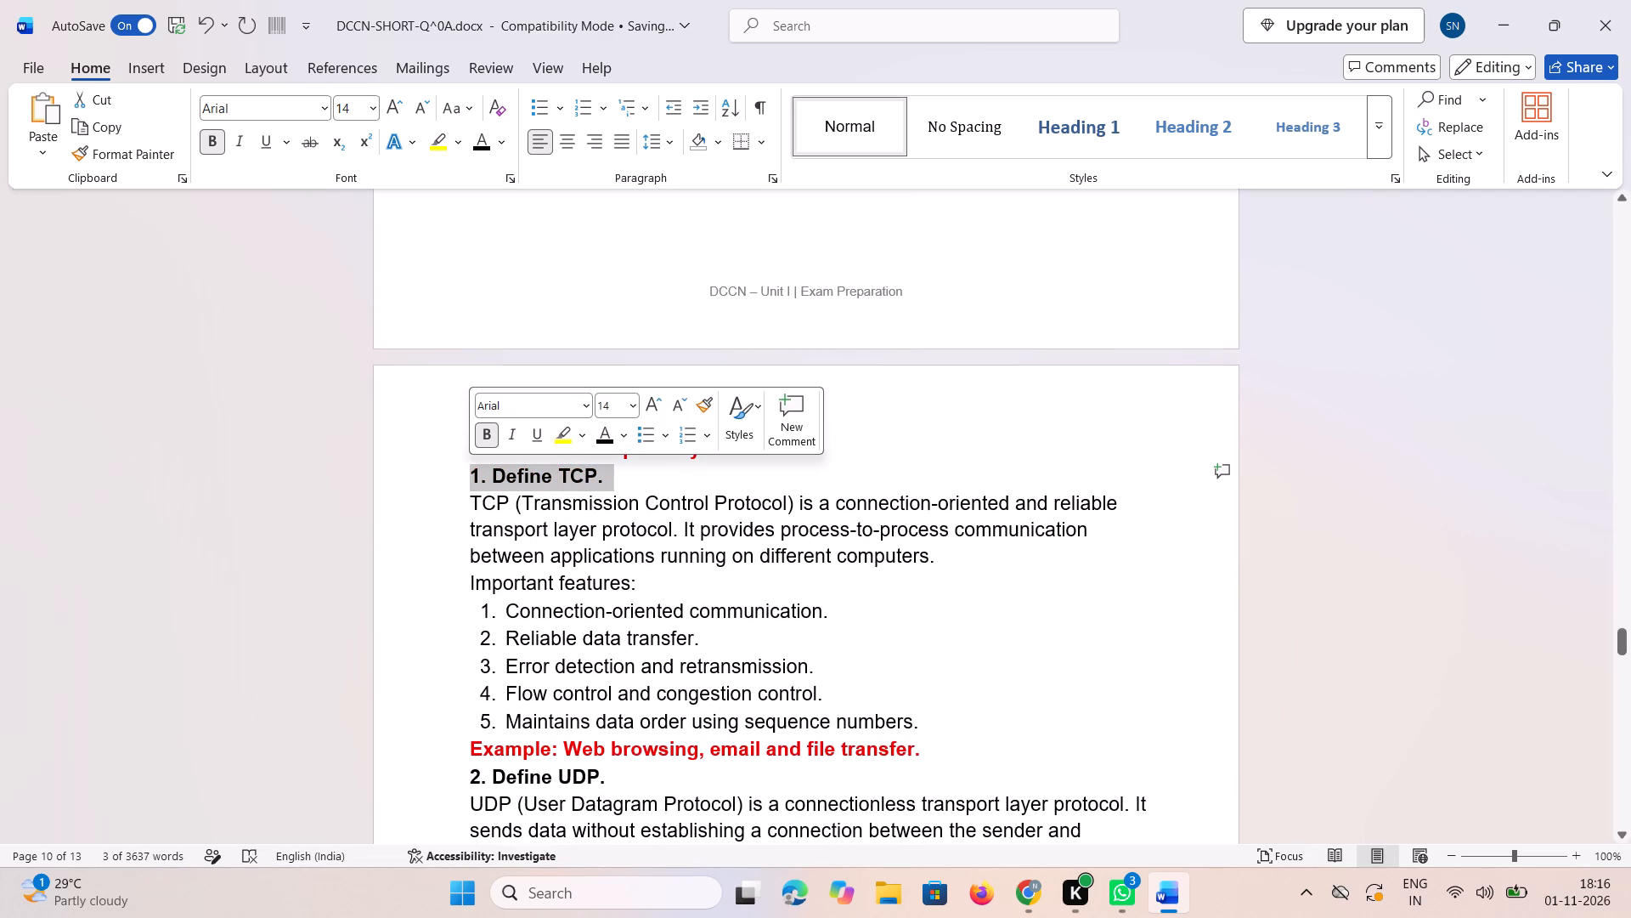
left_click(613, 545)
Review the formatting of the Unit IV transport-layer questions, answers and tables through the end of the document.
scroll(628, 532, "up", 1)
scroll(628, 532, "down", 1)
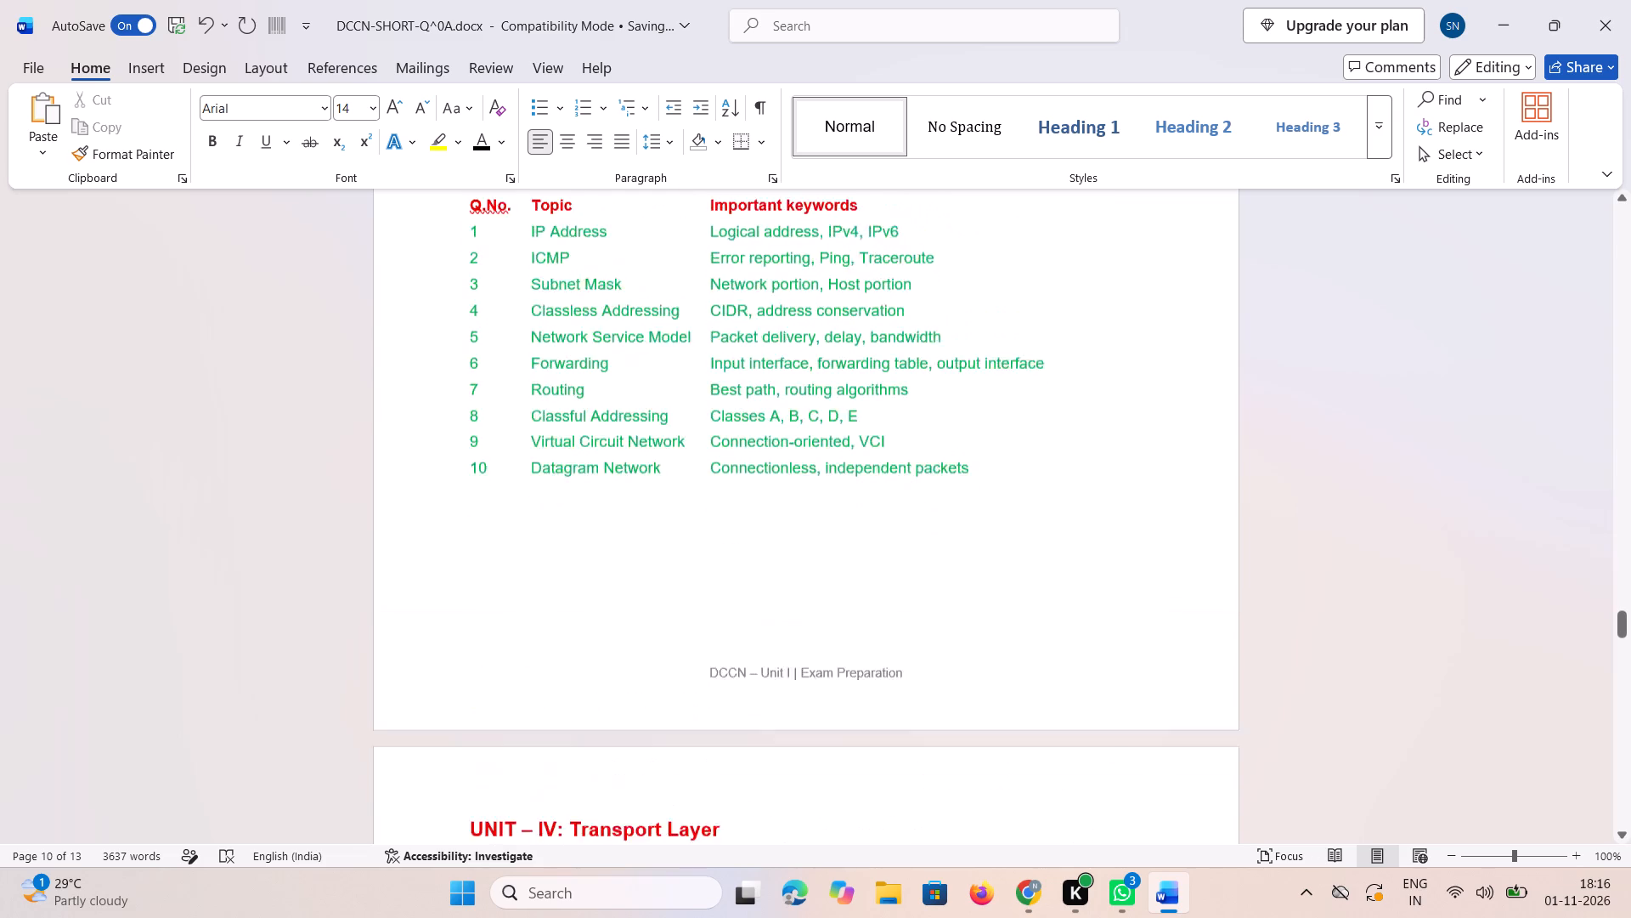
scroll(628, 532, "down", 4)
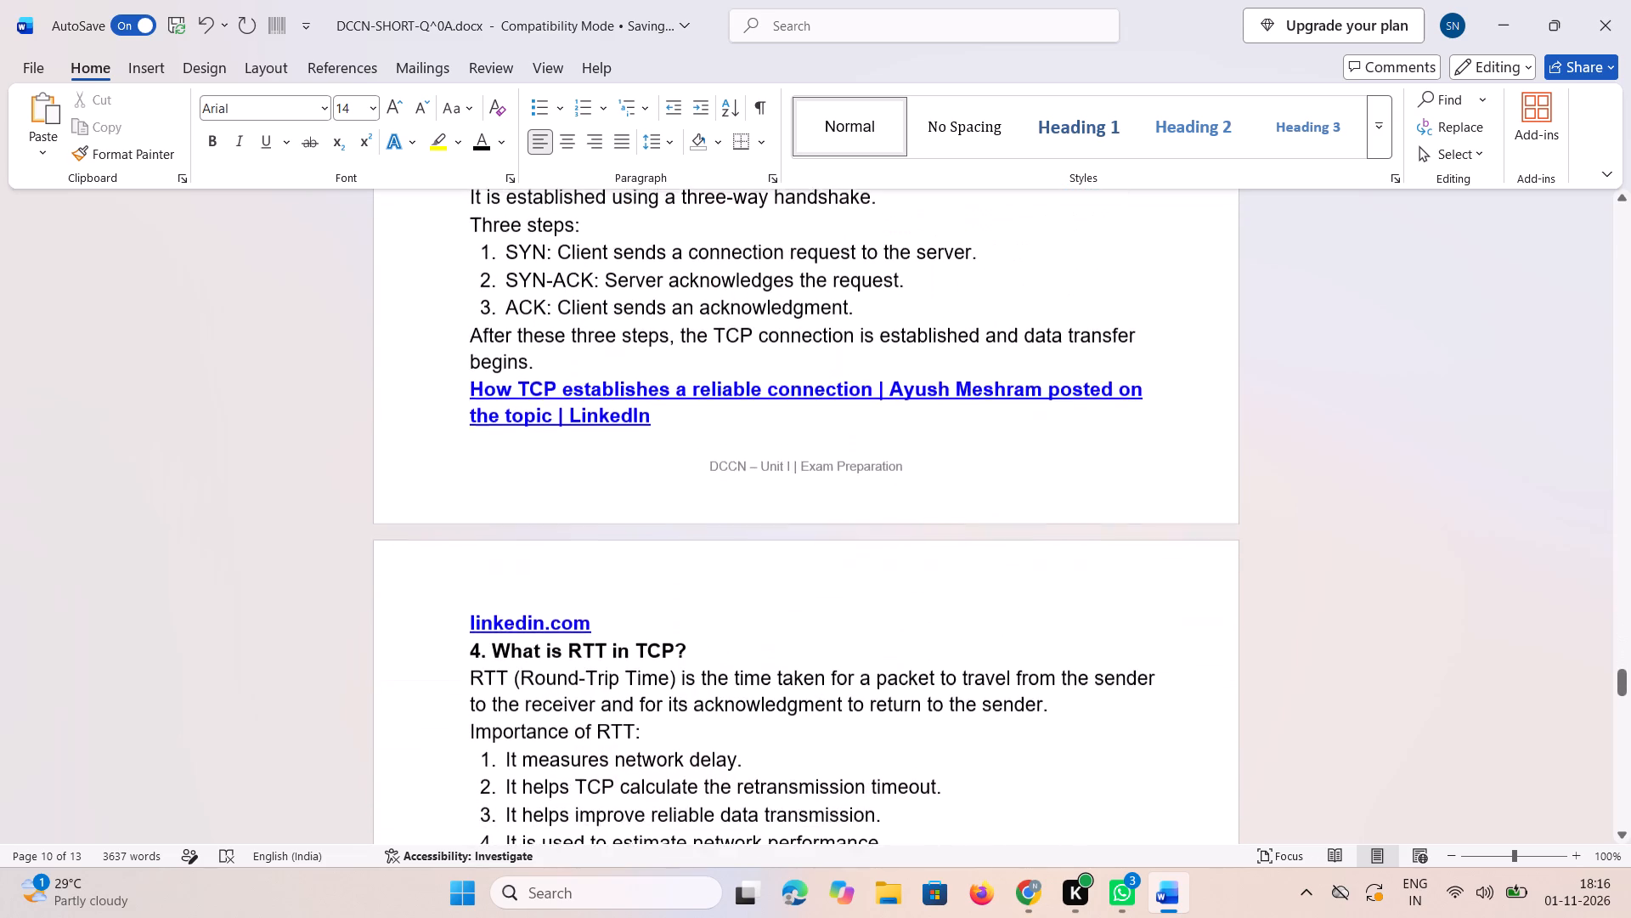
scroll(628, 532, "down", 11)
scroll(628, 532, "up", 1)
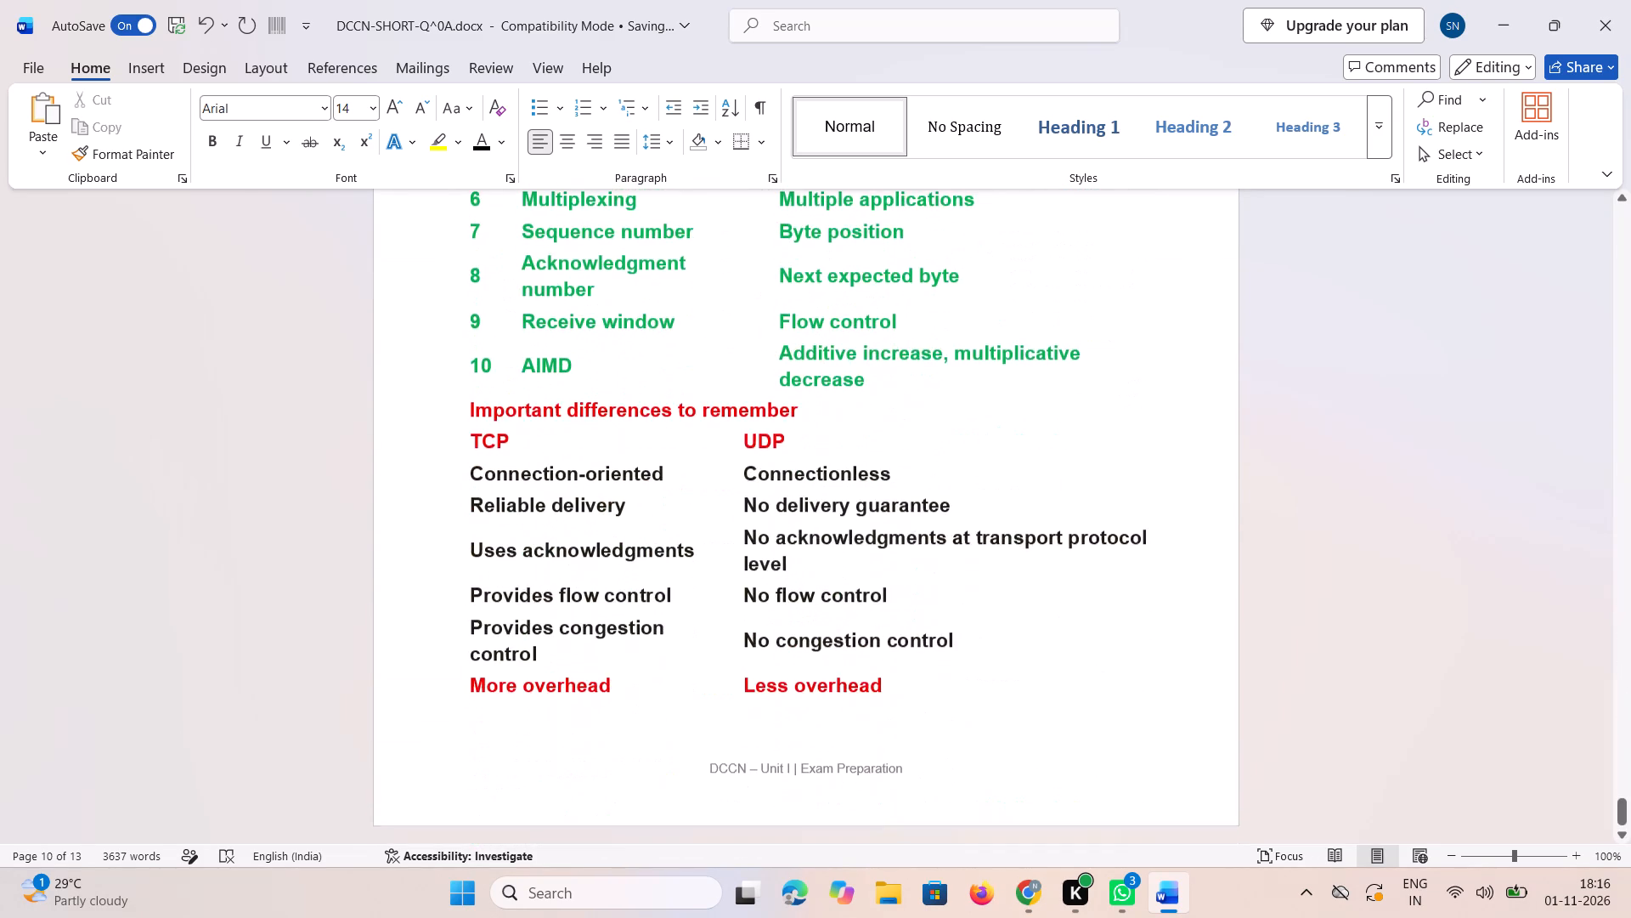
scroll(628, 532, "up", 1)
scroll(628, 532, "down", 8)
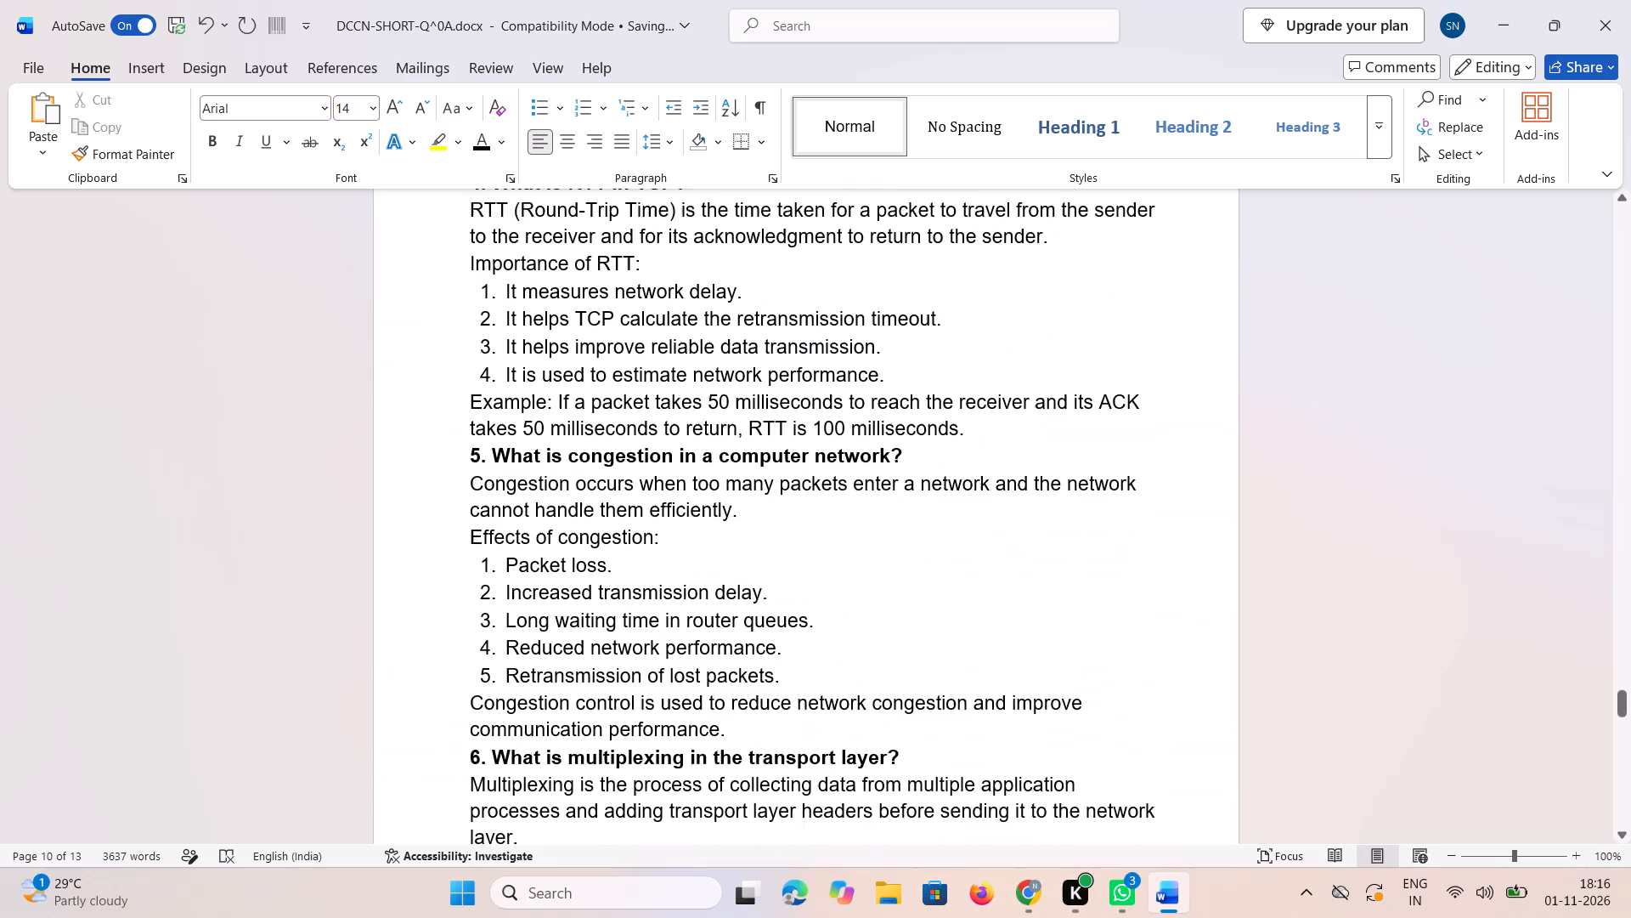
scroll(628, 532, "down", 7)
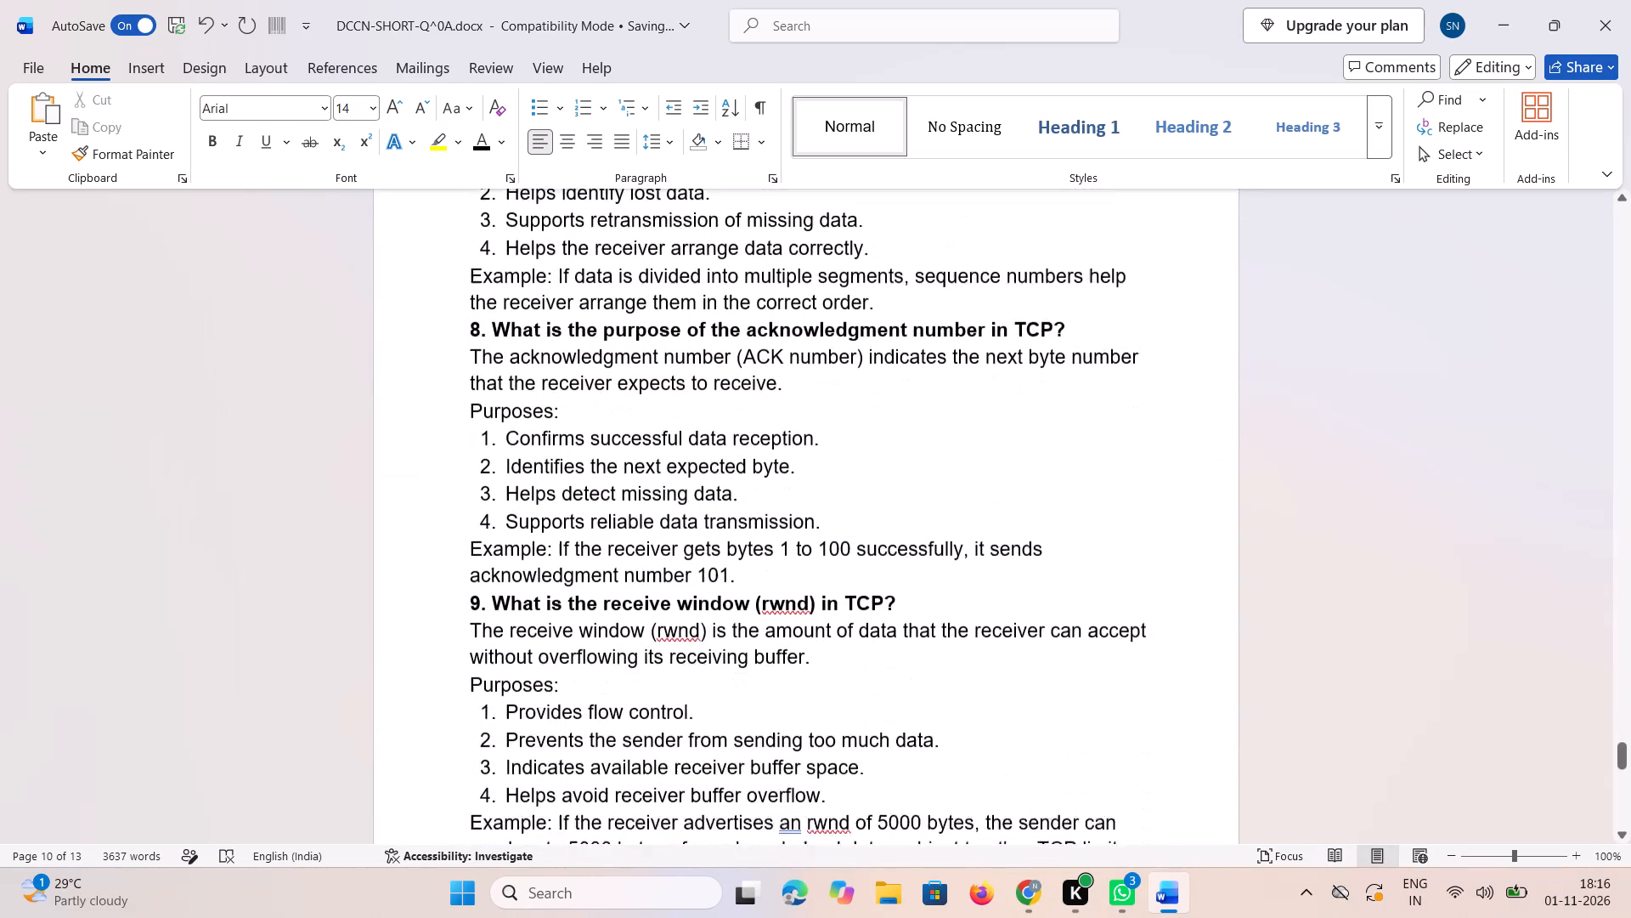
scroll(628, 532, "down", 6)
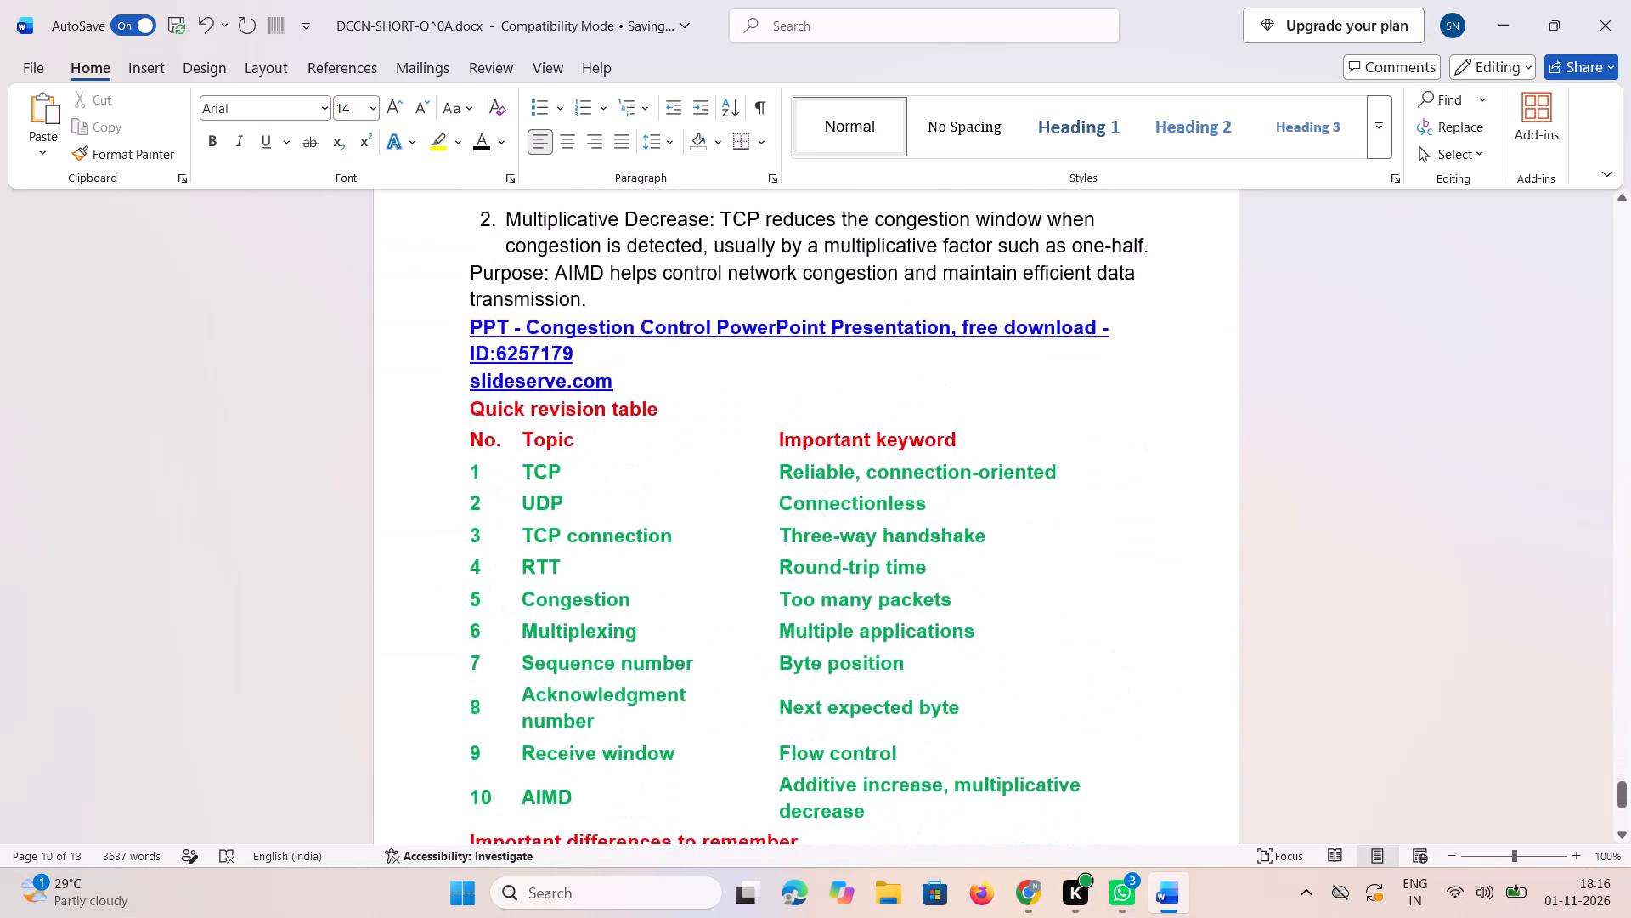
scroll(628, 532, "down", 5)
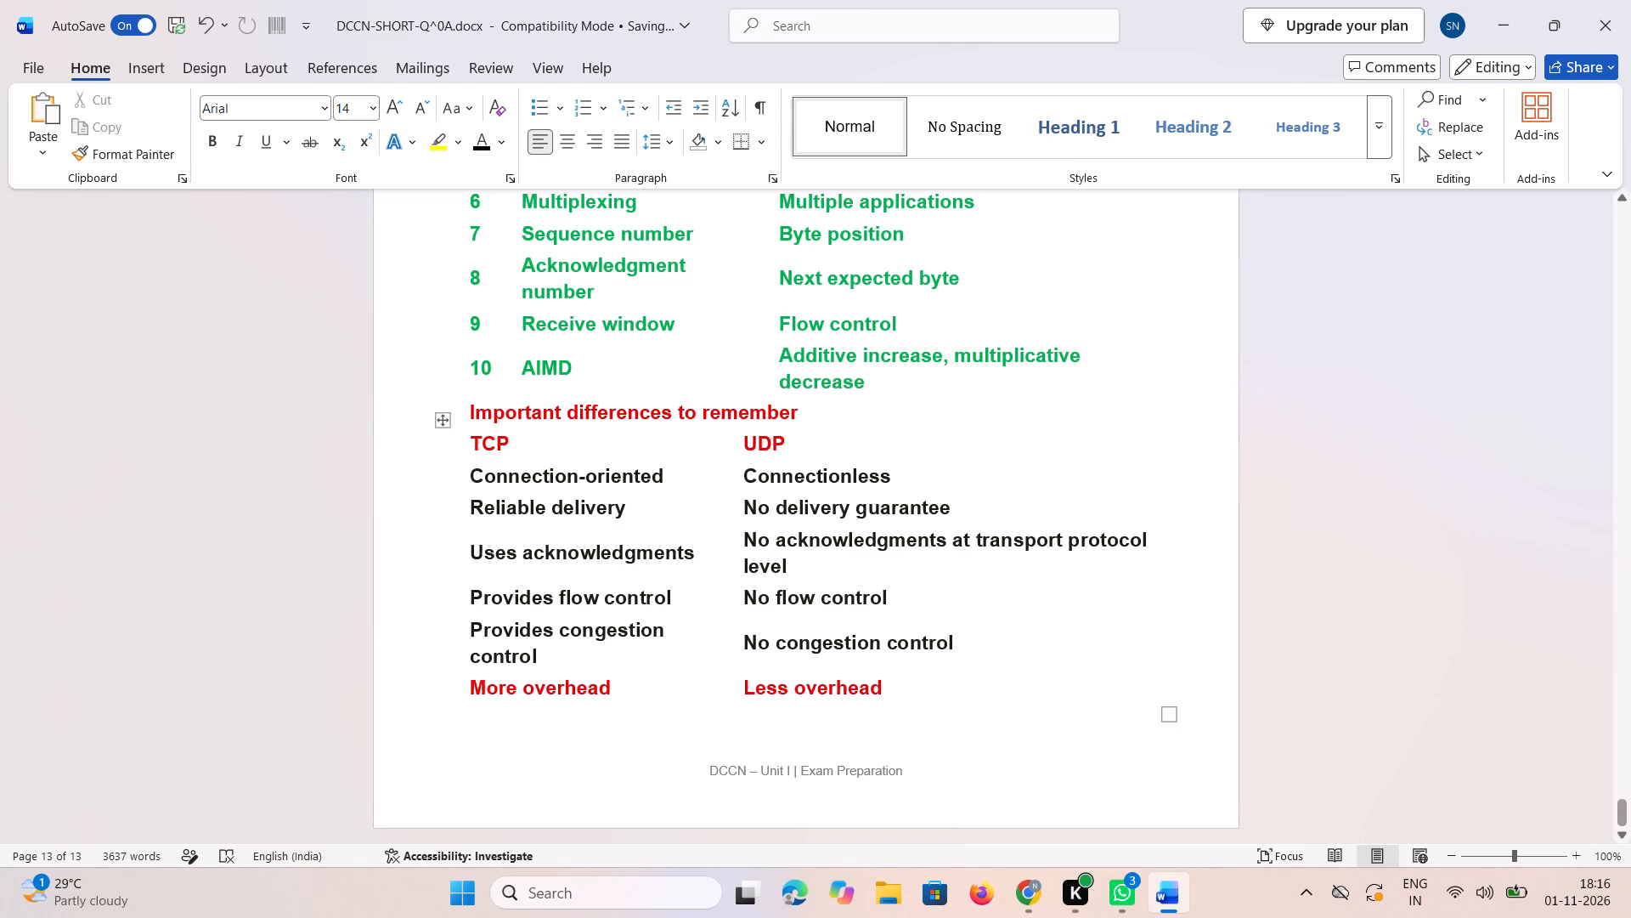
scroll(849, 668, "down", 3)
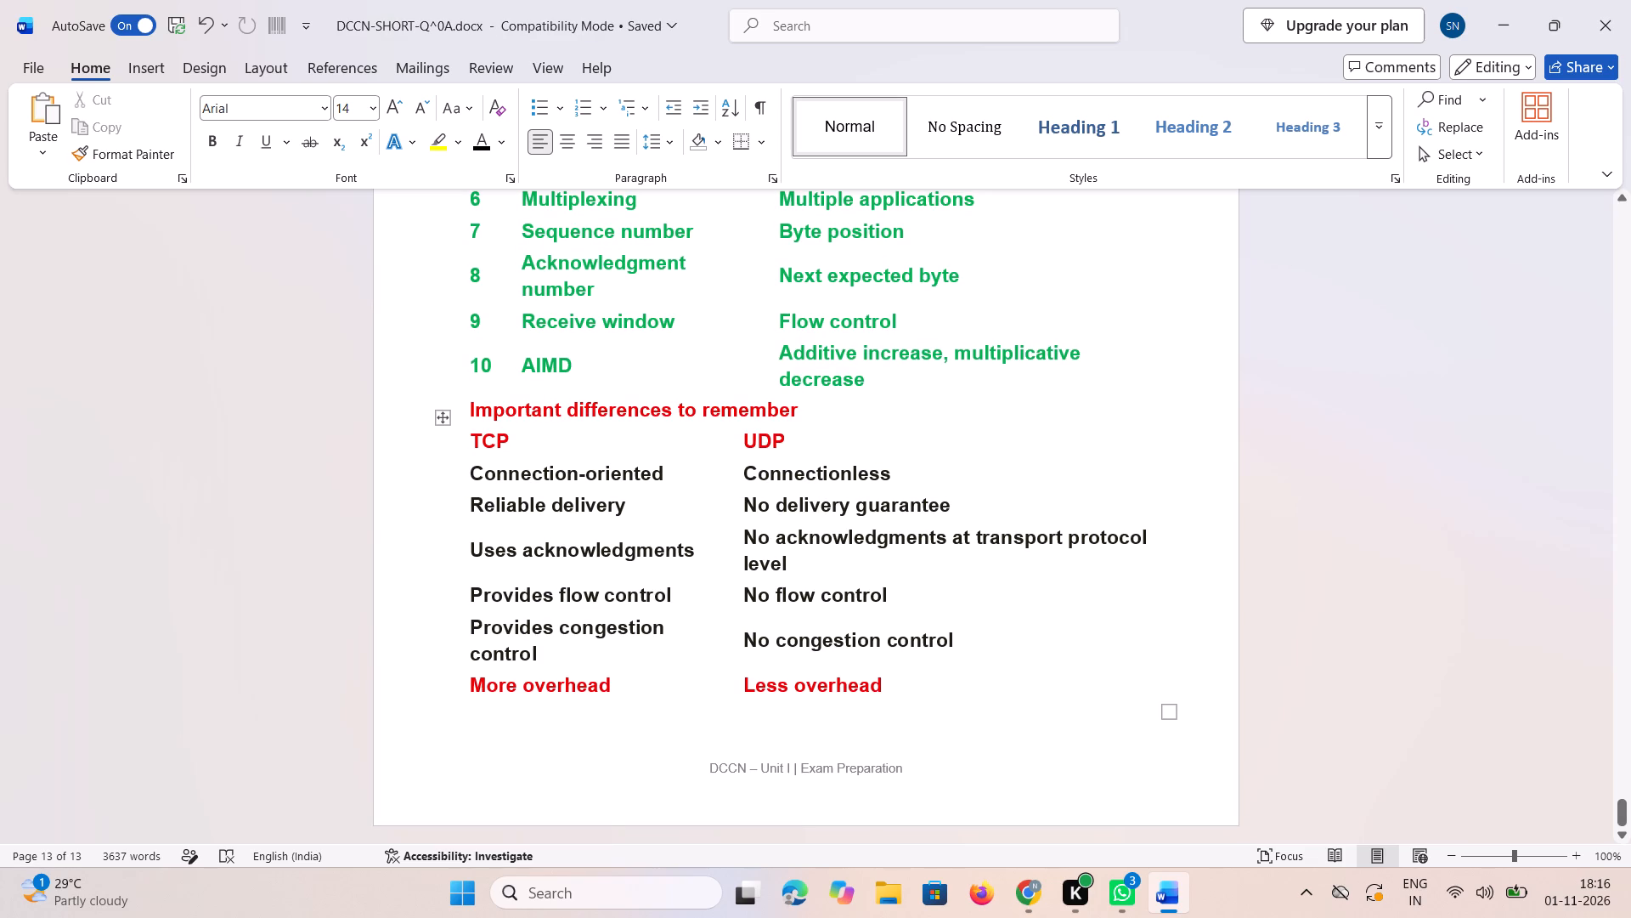
Change the "More overhead" / "Less overhead" row of the TCP and UDP differences table to black.
left_click_drag(913, 697, 505, 736)
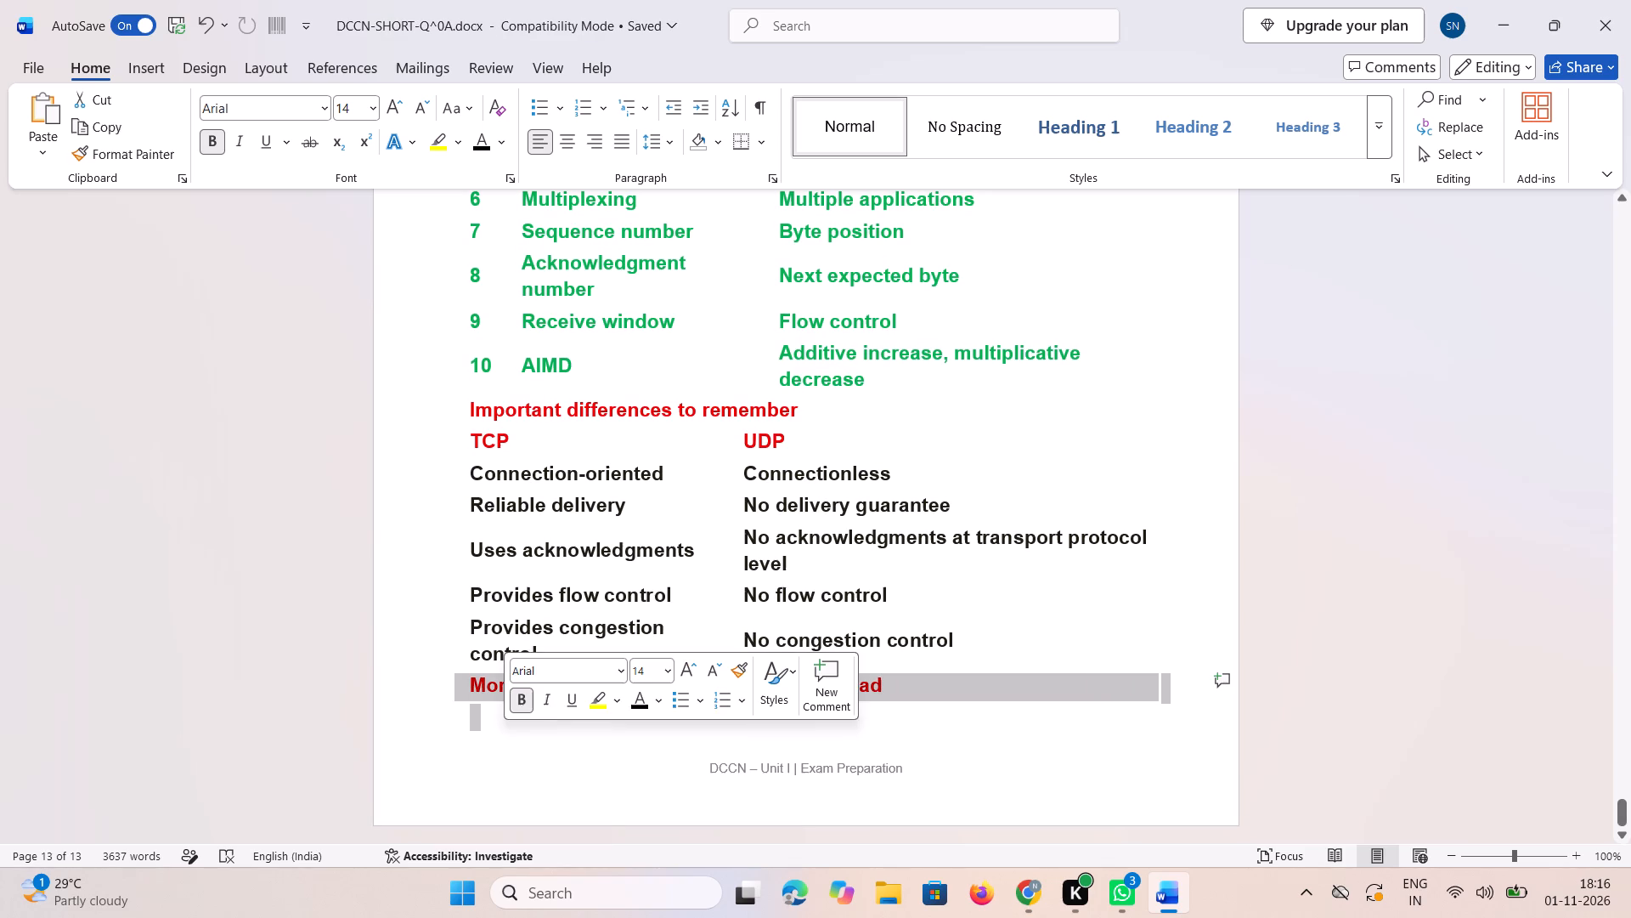
left_click(637, 705)
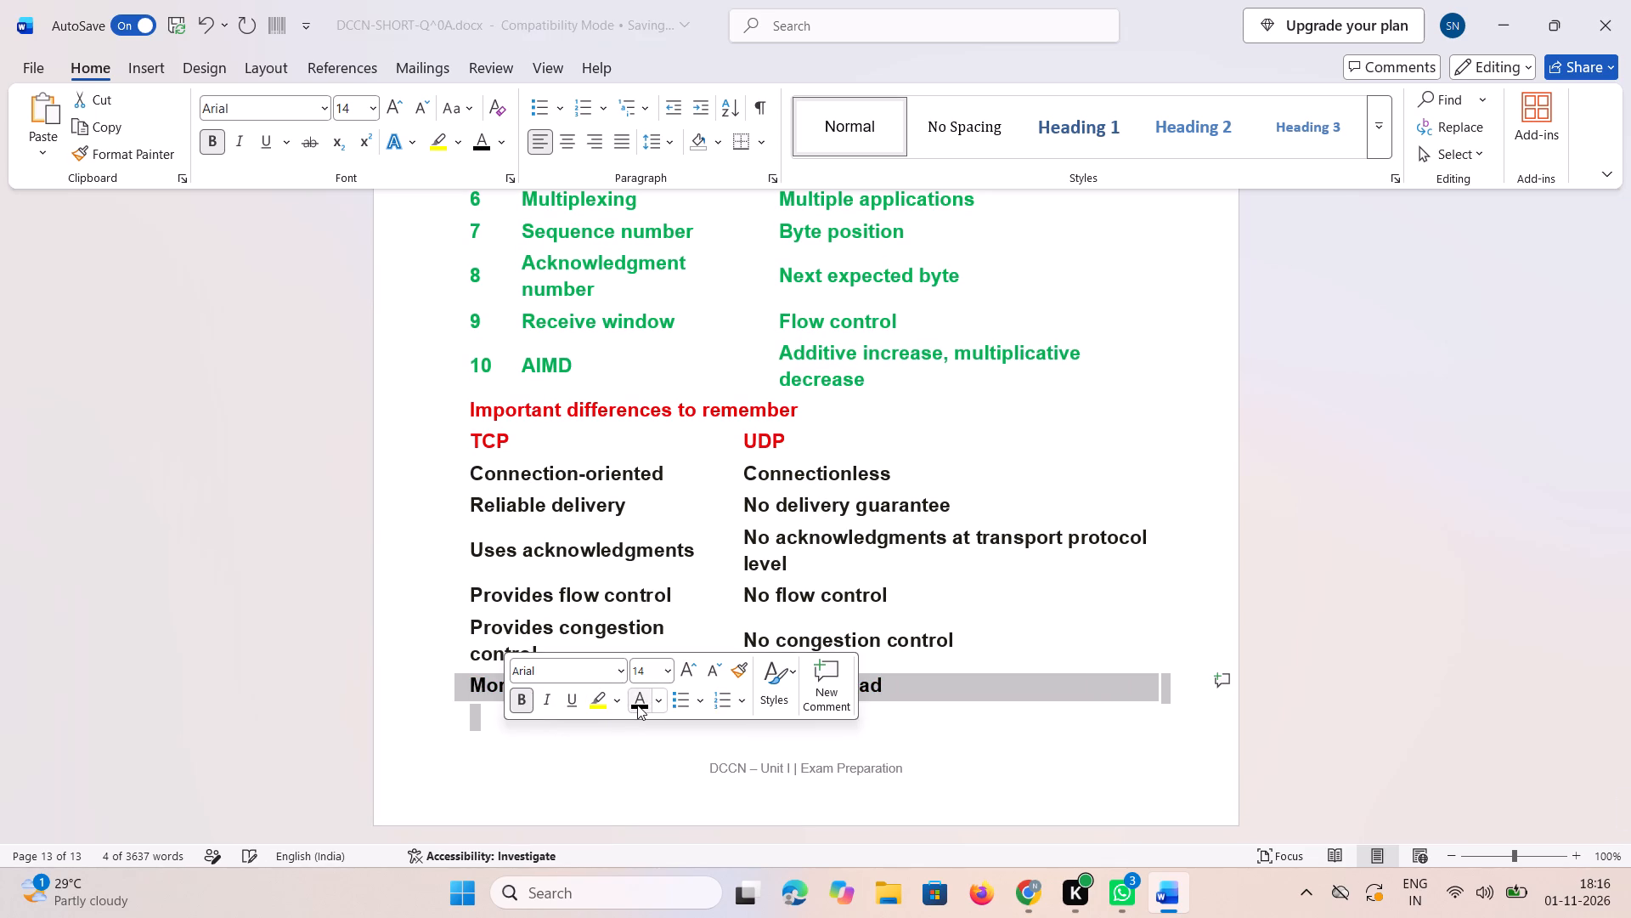
left_click(878, 734)
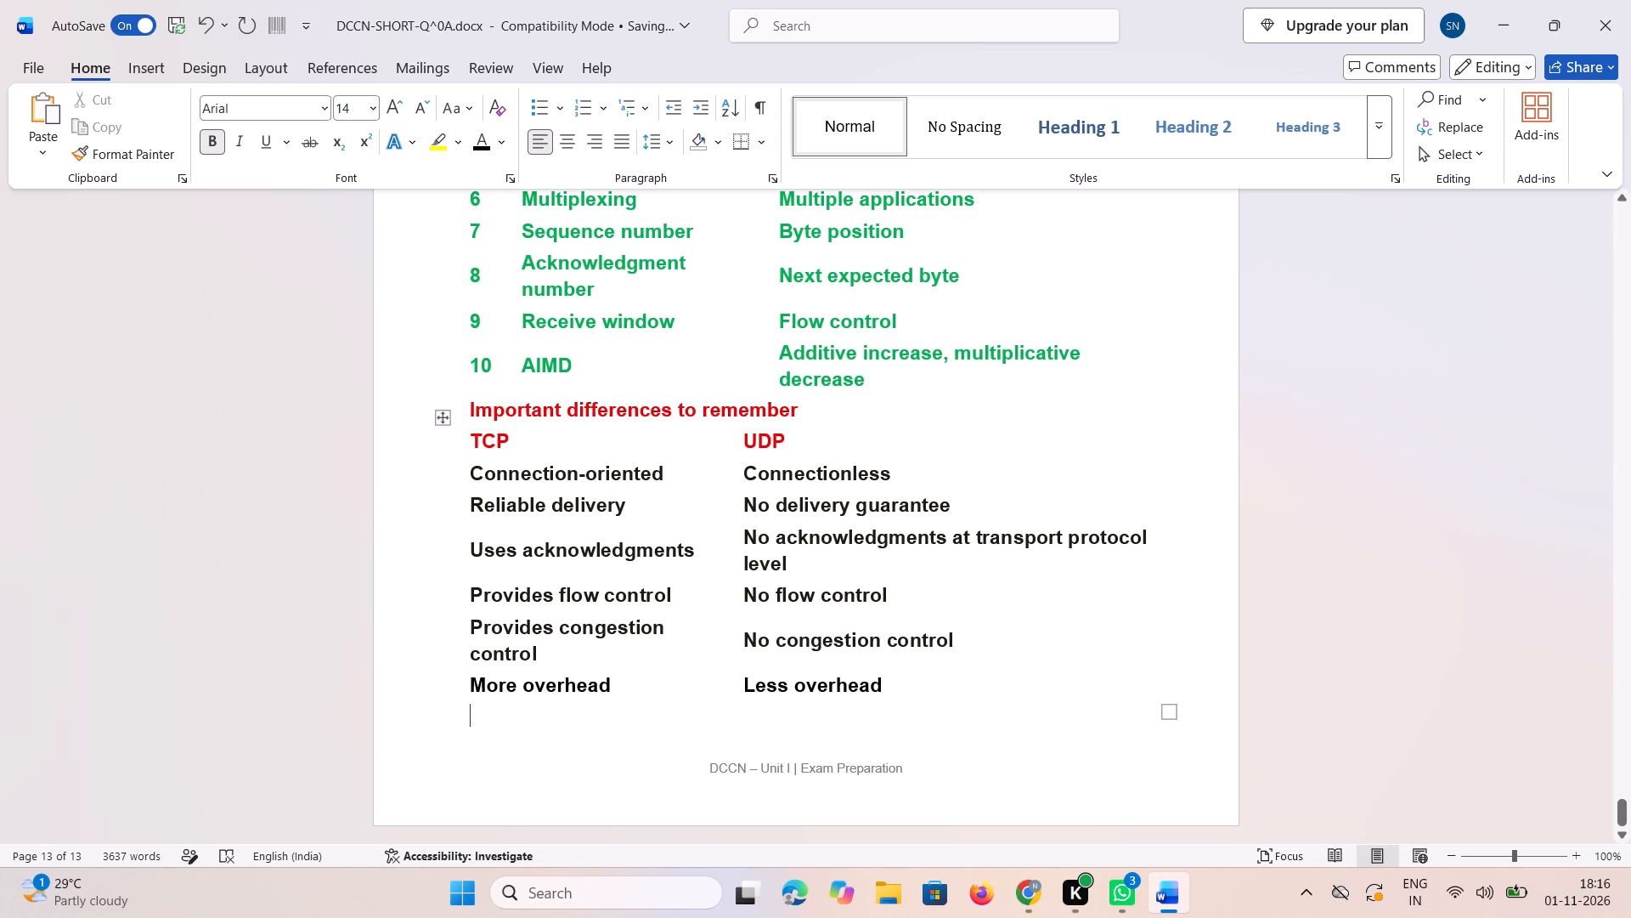
Remove bold from all rows below the TCP/UDP header in the differences table, from "Connection-oriented" through "Less overhead".
left_click_drag(468, 468, 760, 694)
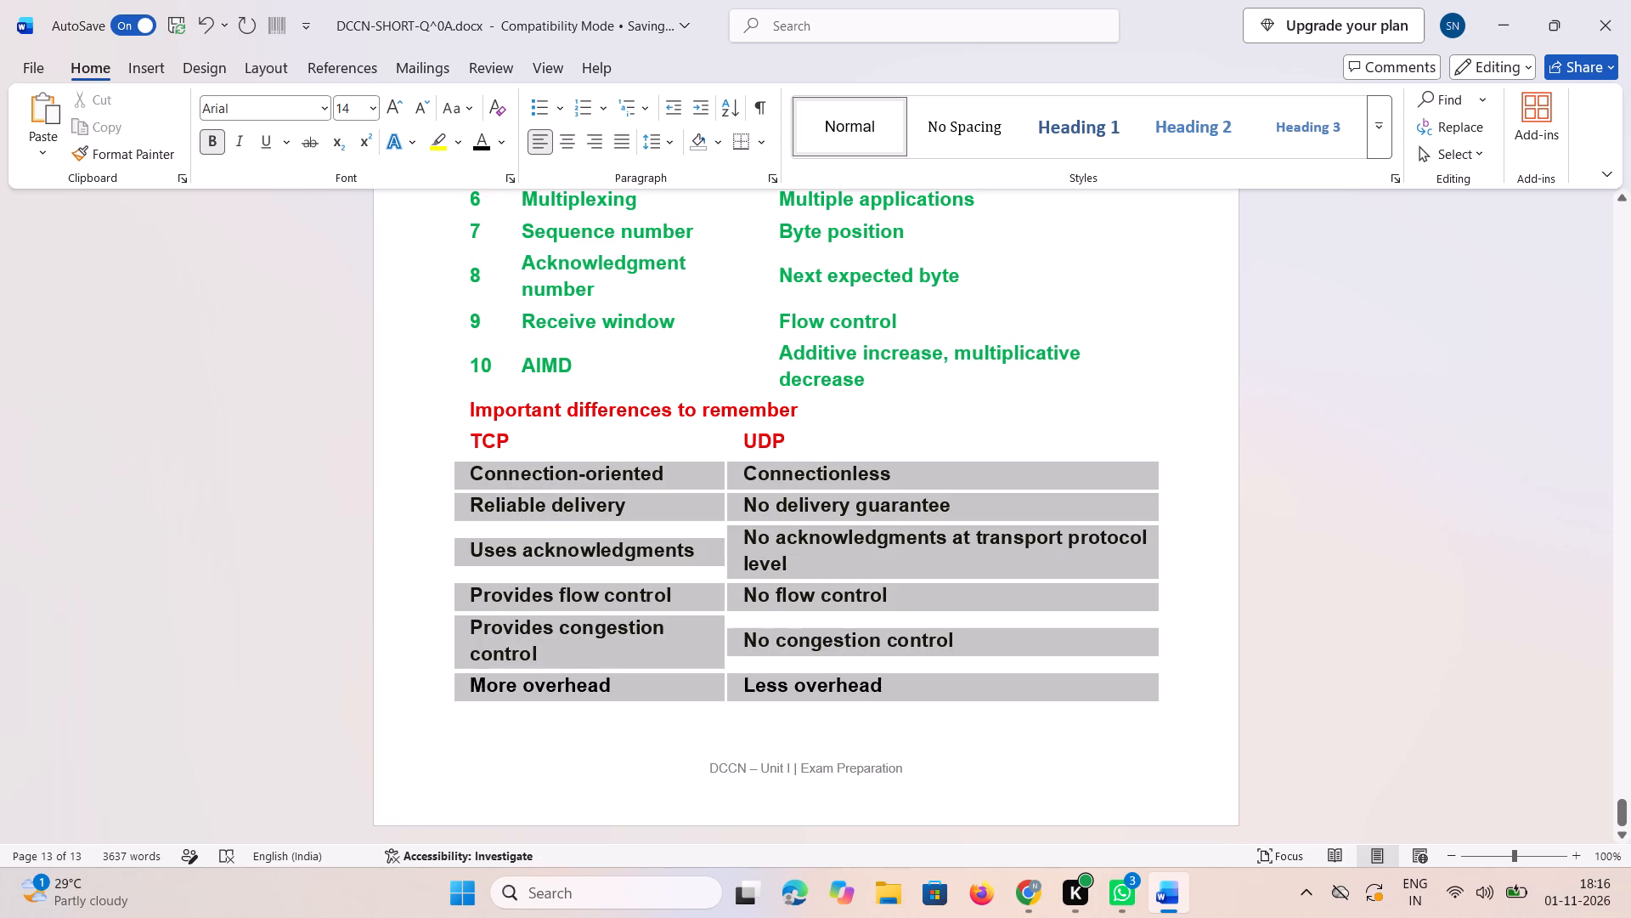
left_click_drag(760, 694, 812, 700)
left_click(829, 661)
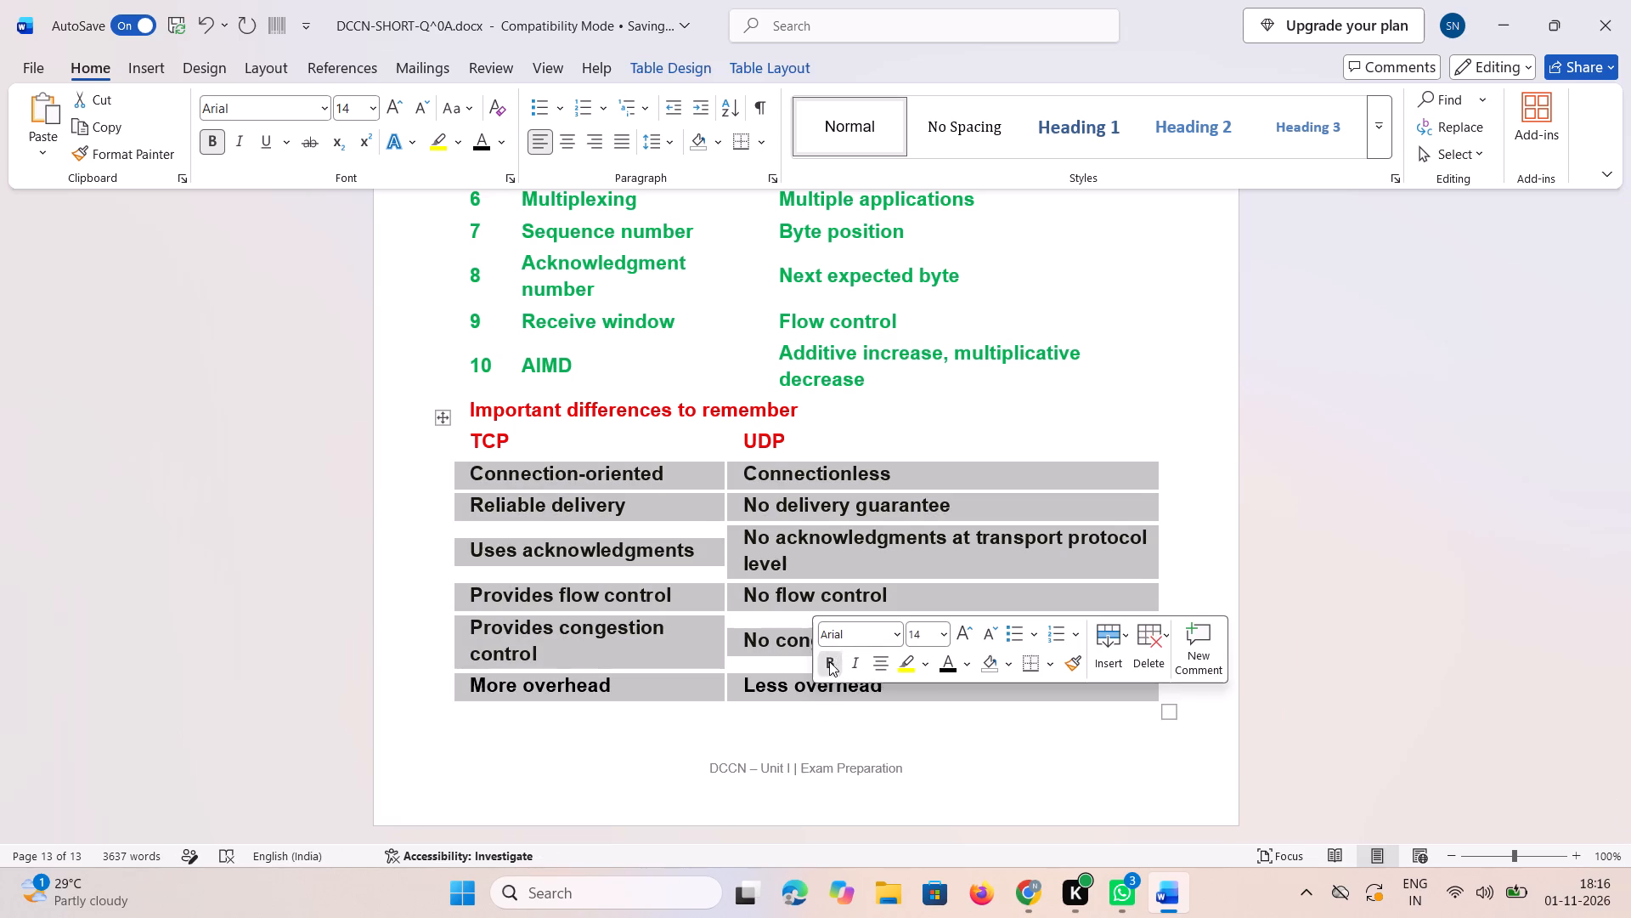
left_click(785, 705)
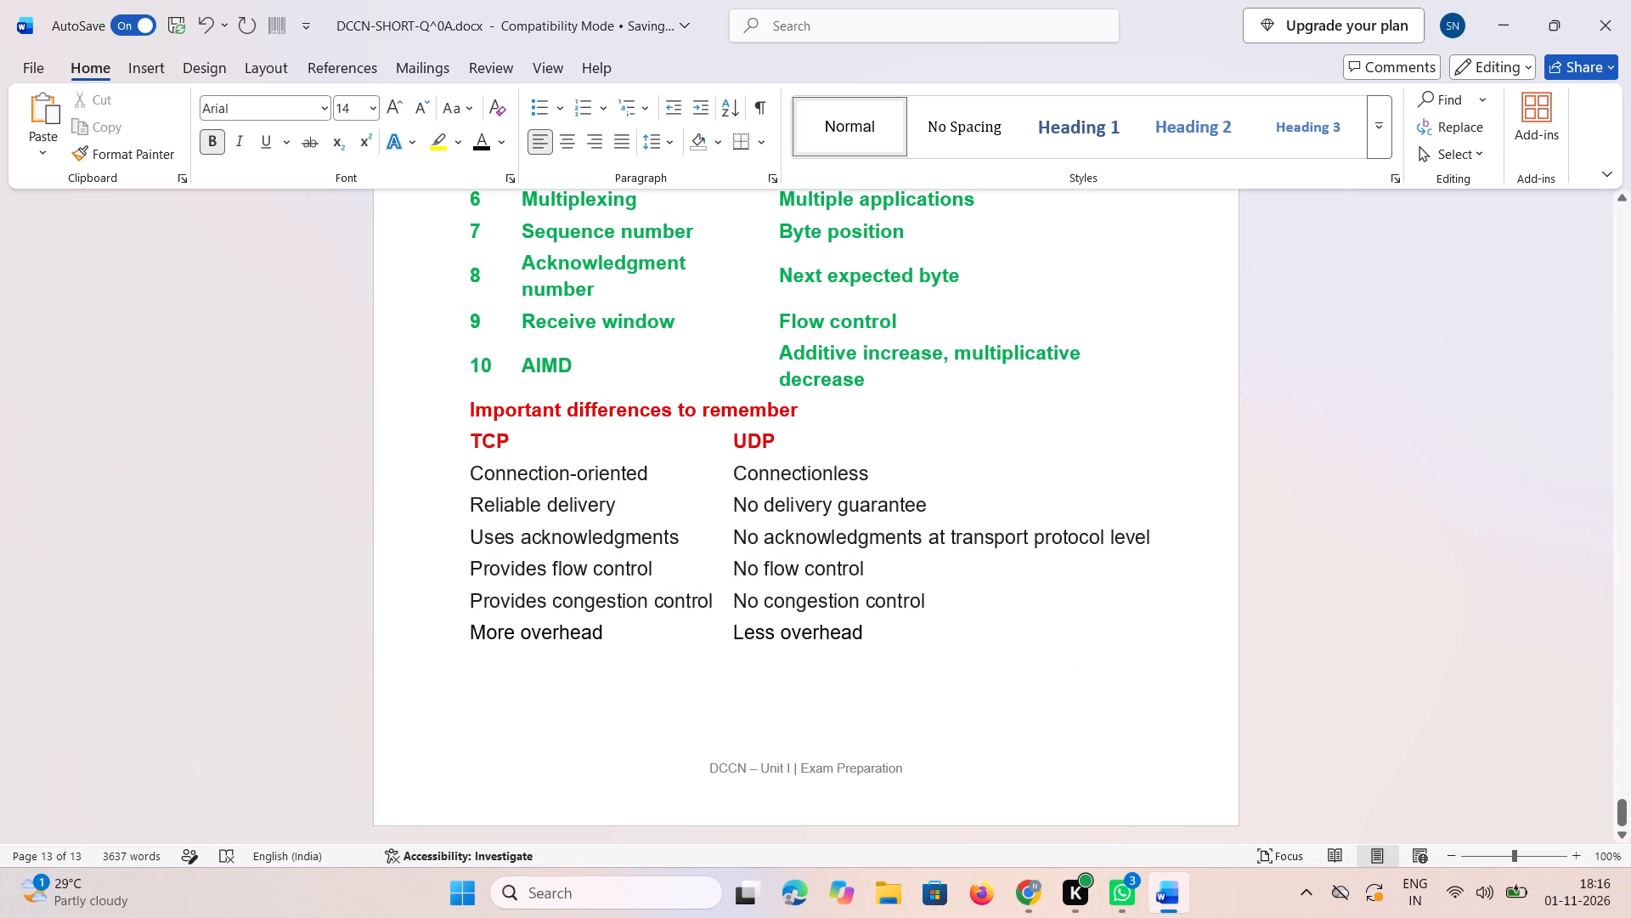
Review the formatting from question 9 through the quick revision table and the TCP/UDP differences table.
scroll(785, 705, "up", 6)
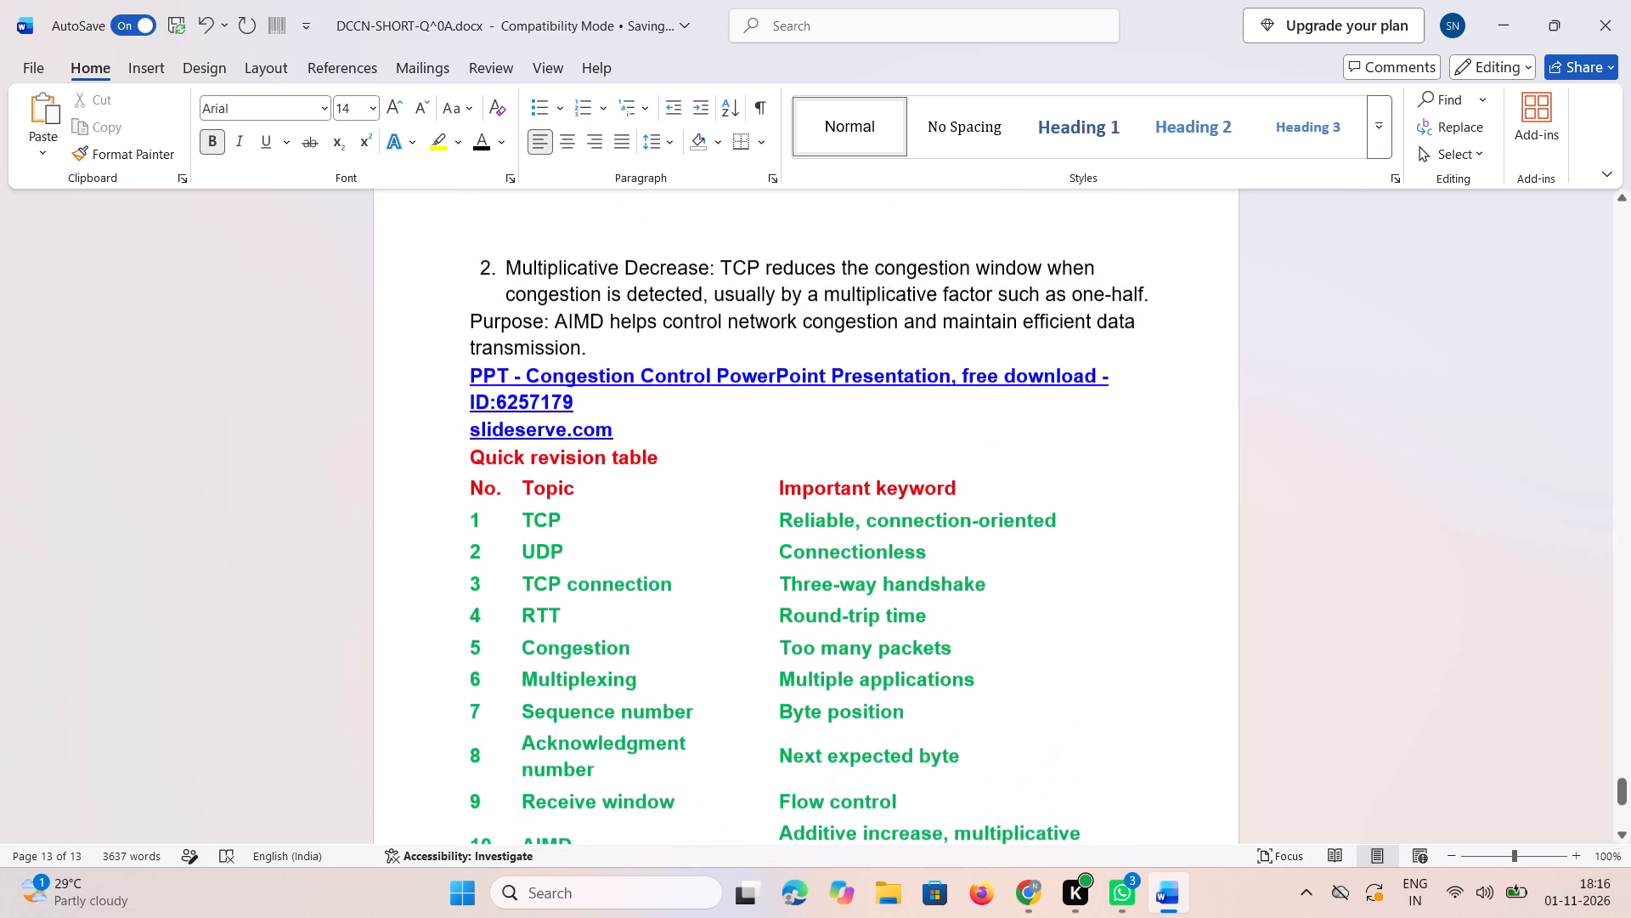
scroll(785, 705, "down", 1)
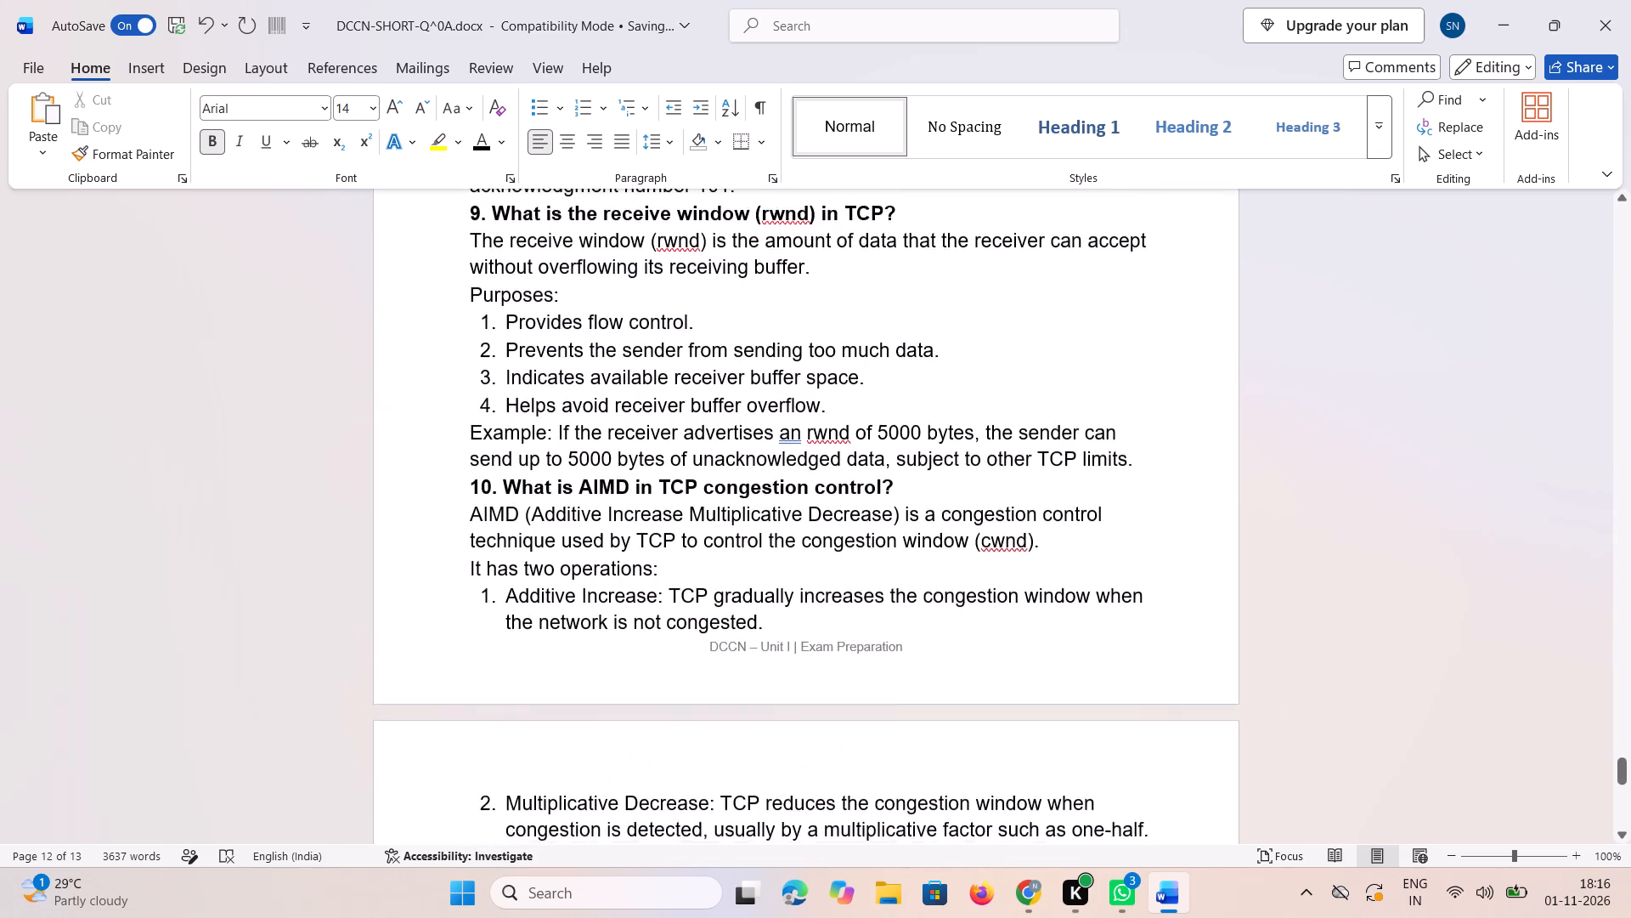
scroll(785, 705, "down", 3)
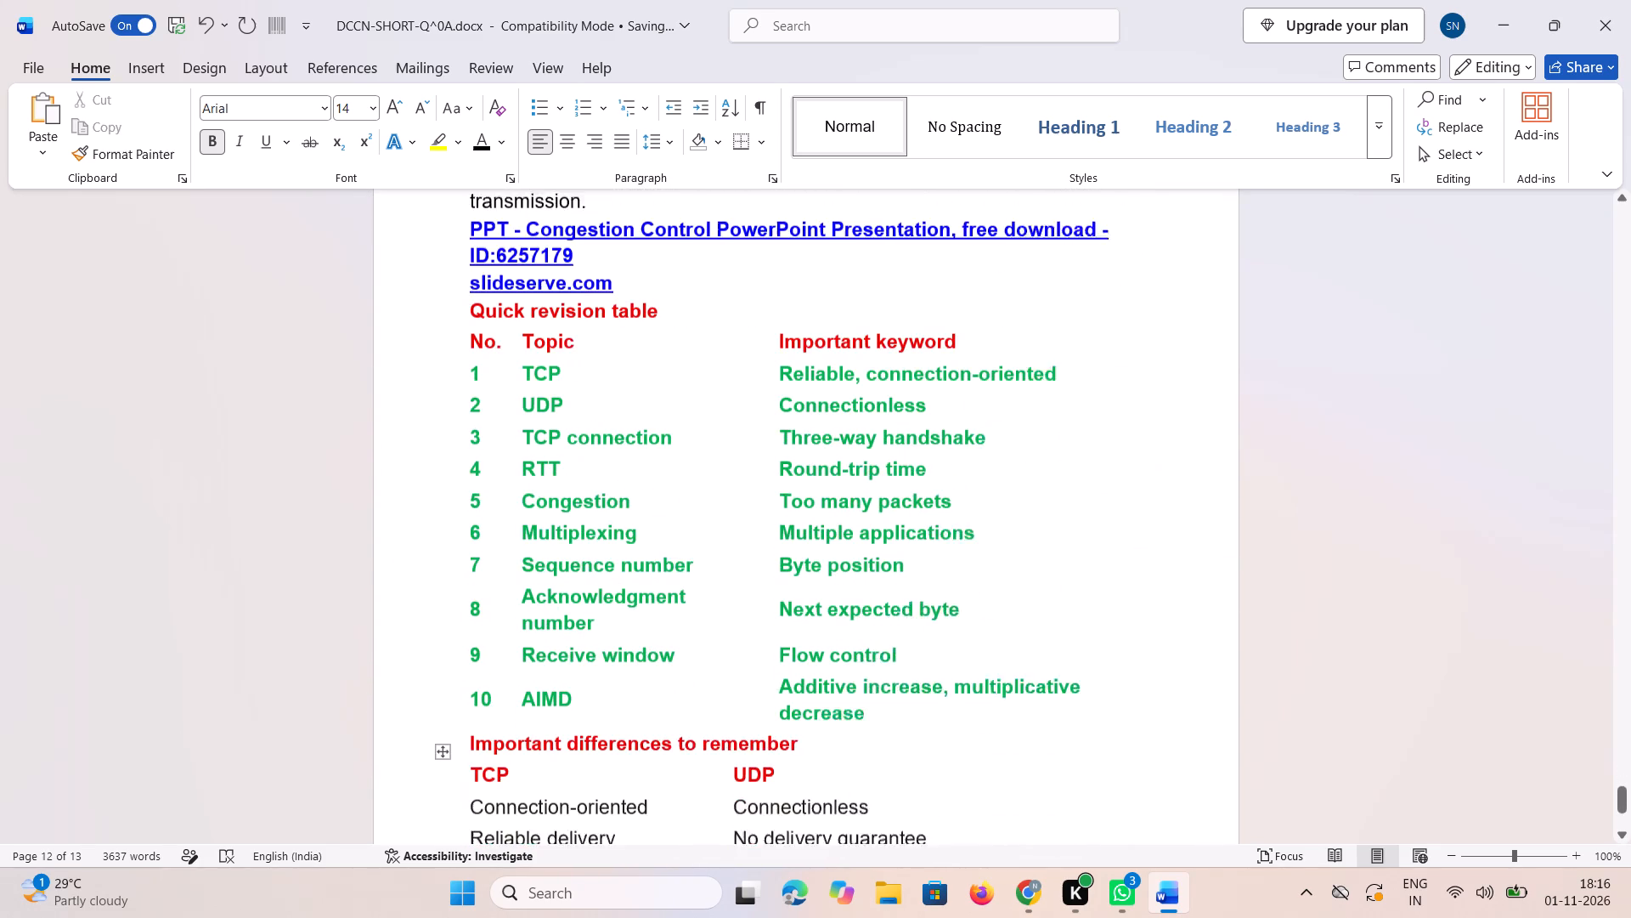
scroll(785, 705, "down", 2)
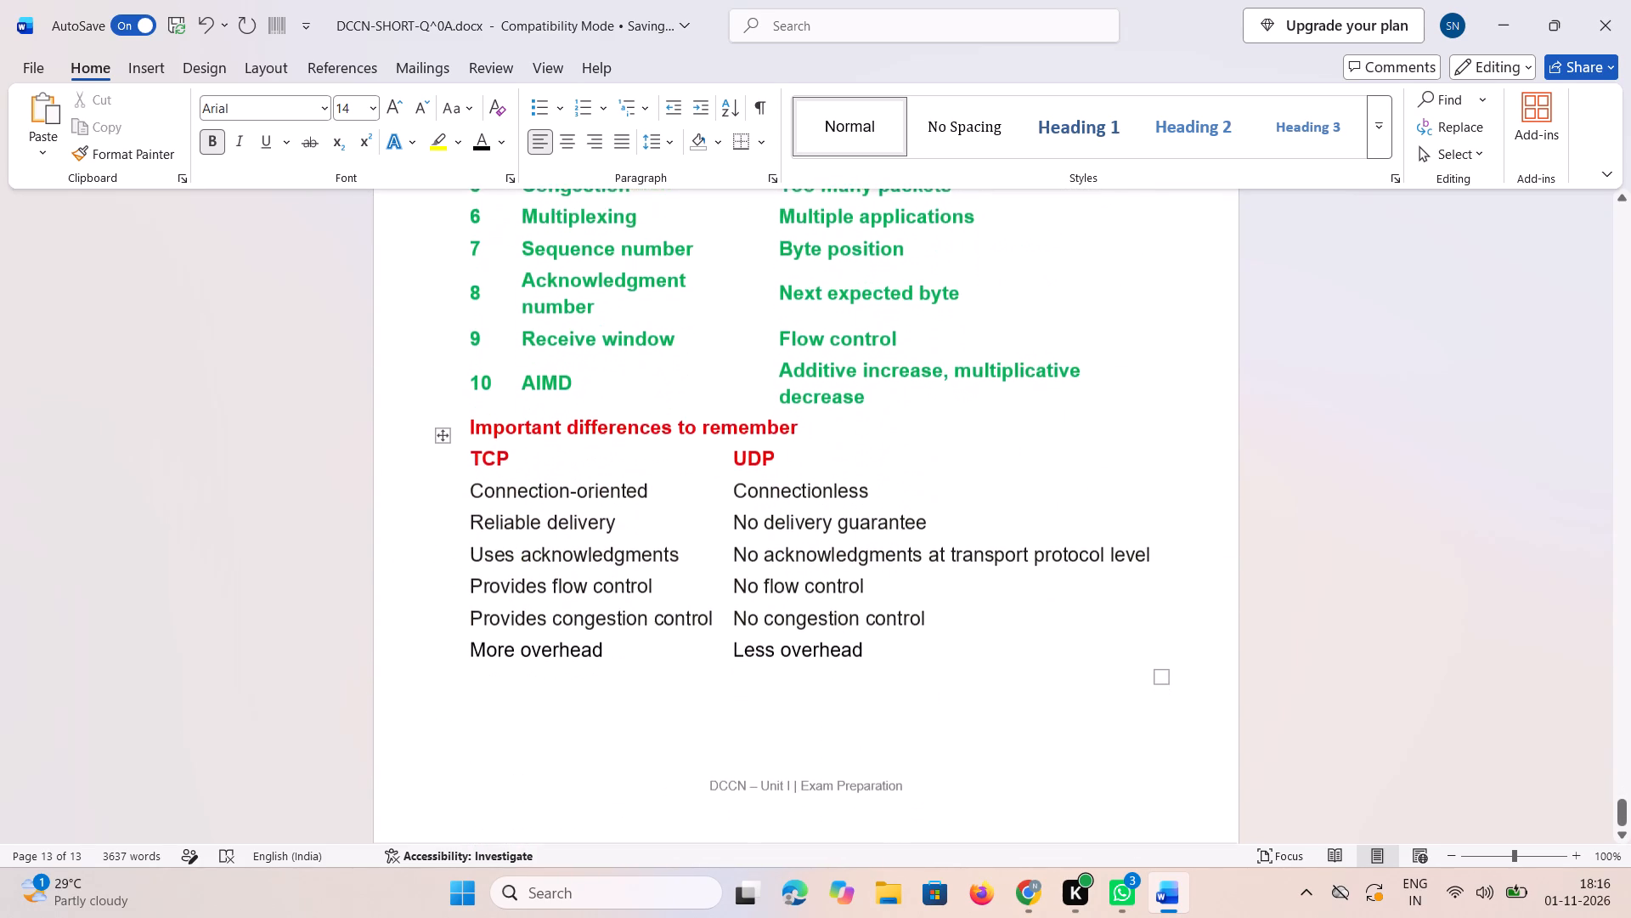
scroll(785, 705, "down", 2)
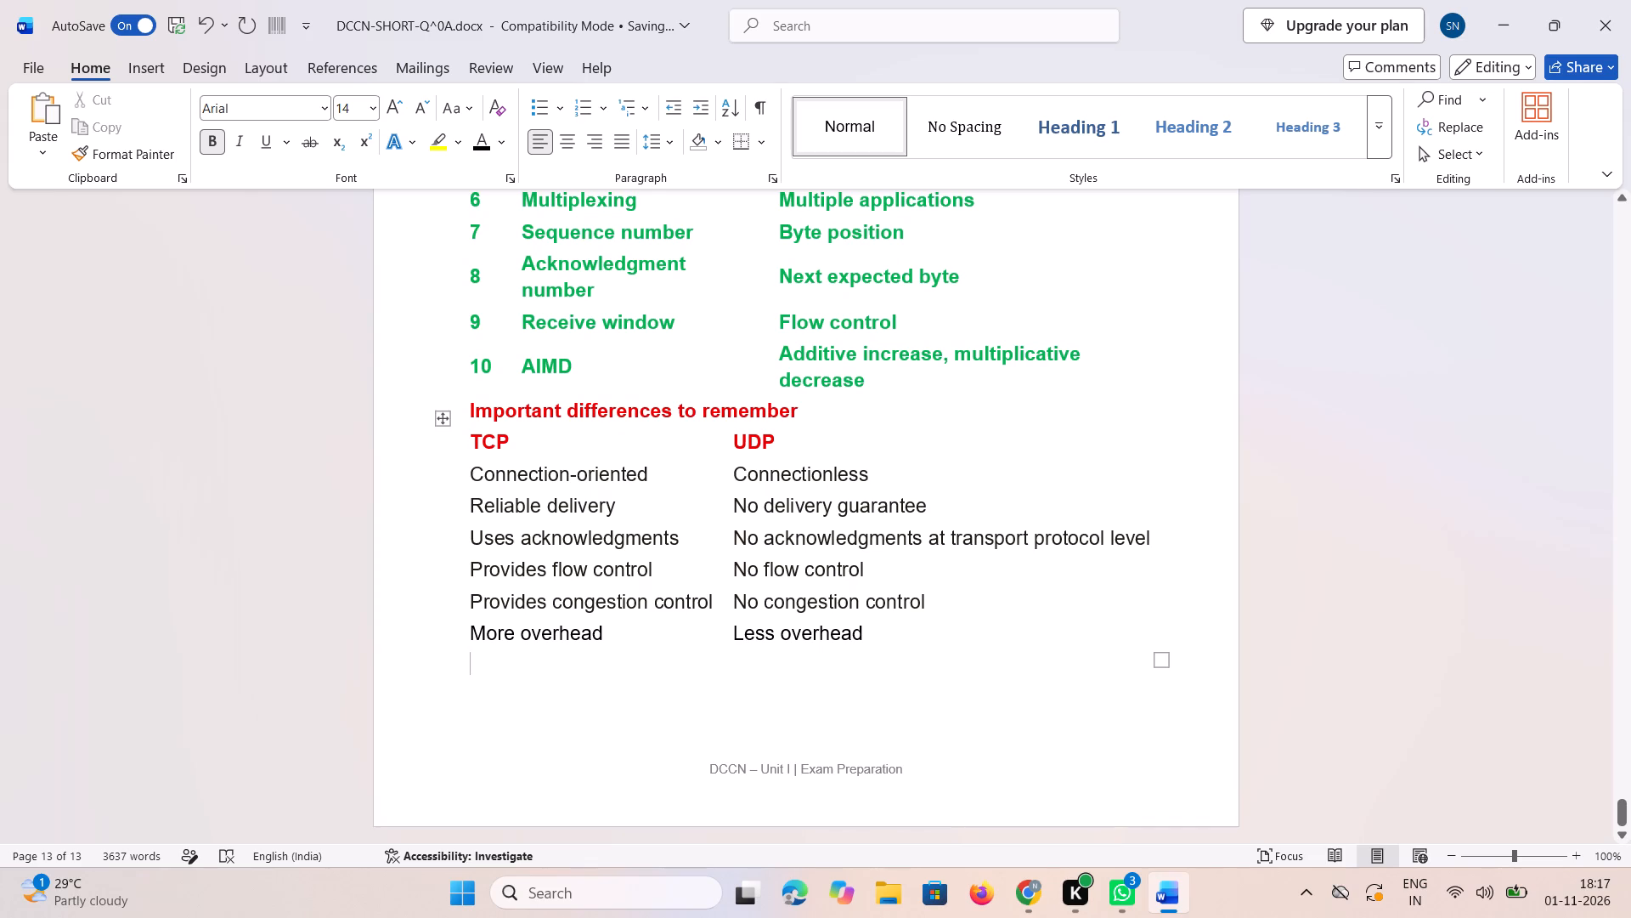
Increase the height of the "More overhead" / "Less overhead" row and place the cursor in the "Provides congestion control" cell.
left_click_drag(878, 649, 773, 707)
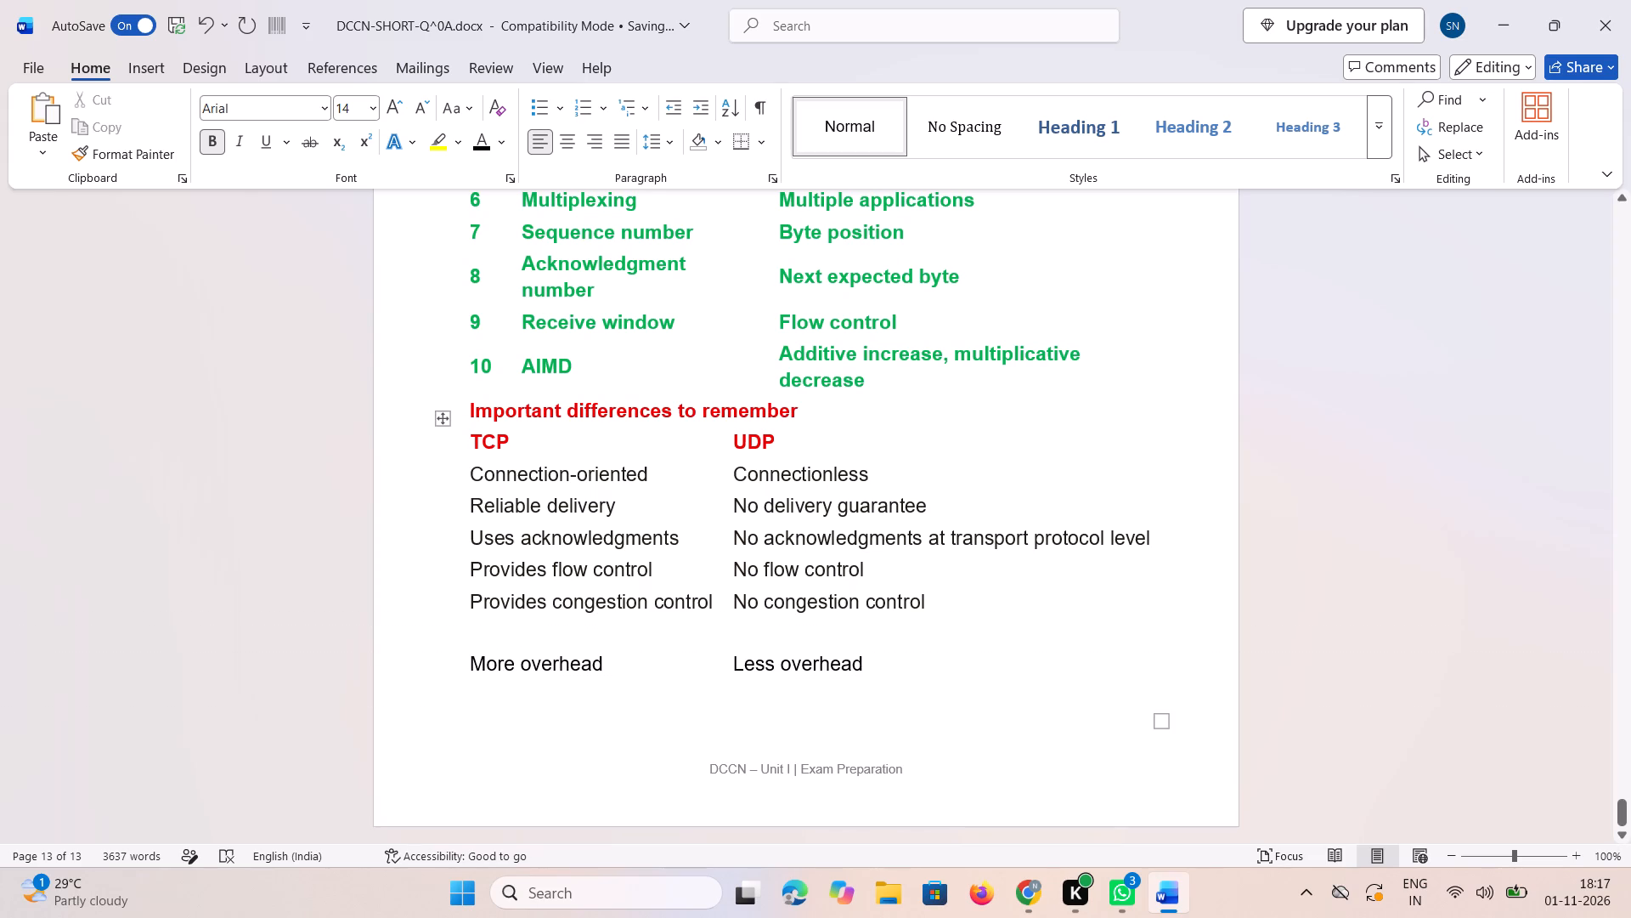
left_click(603, 650)
left_click(467, 663)
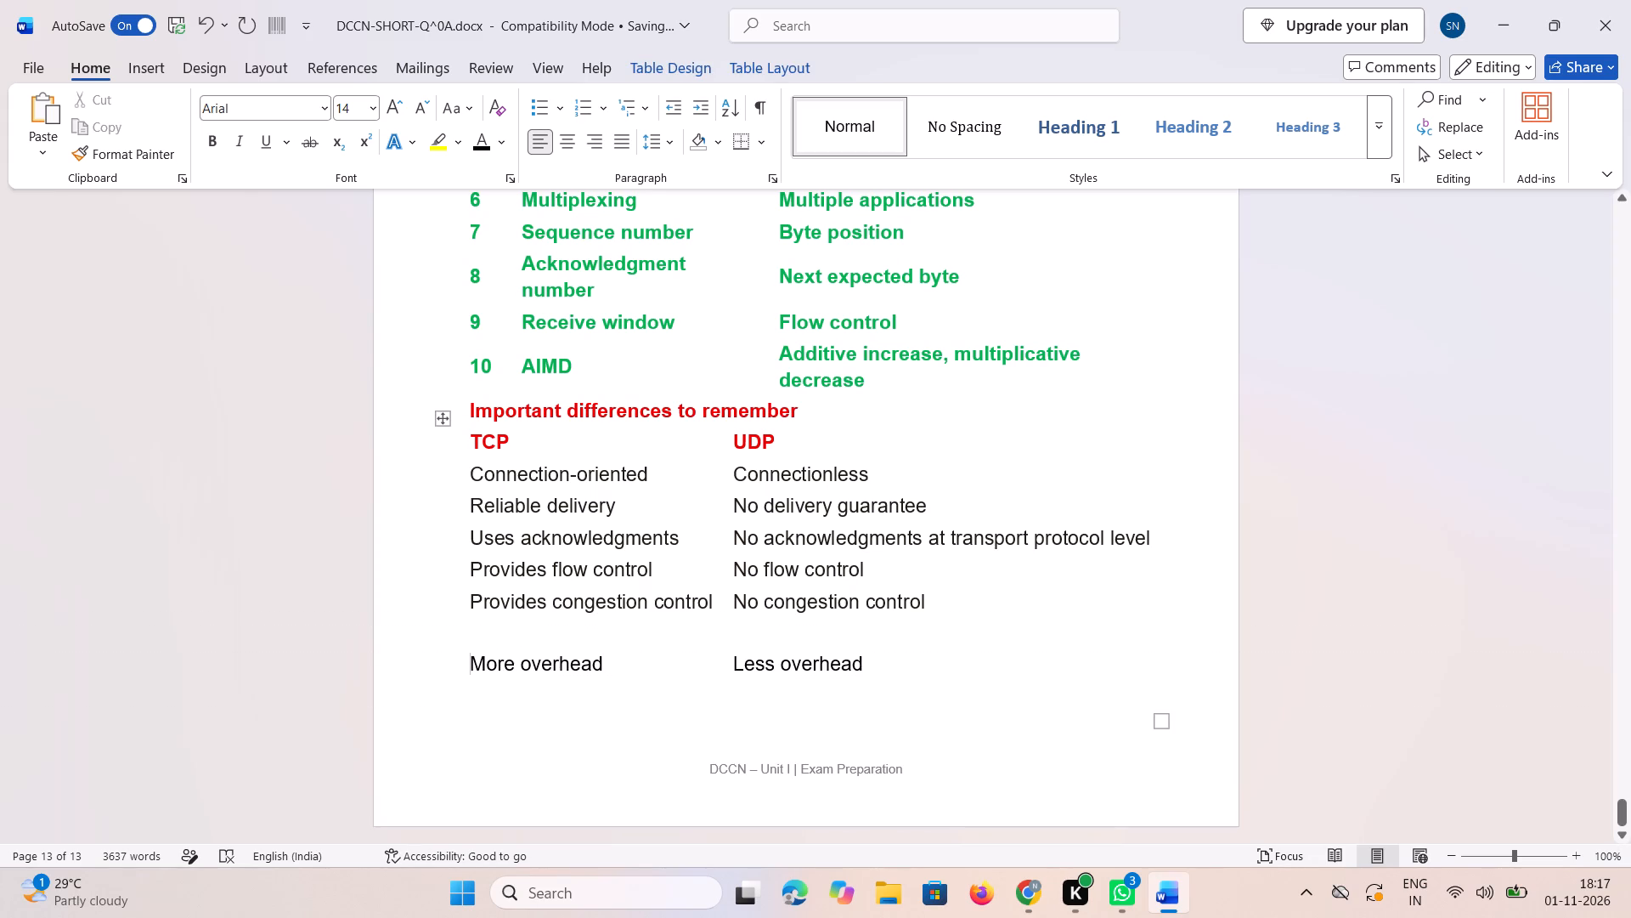
left_click(541, 617)
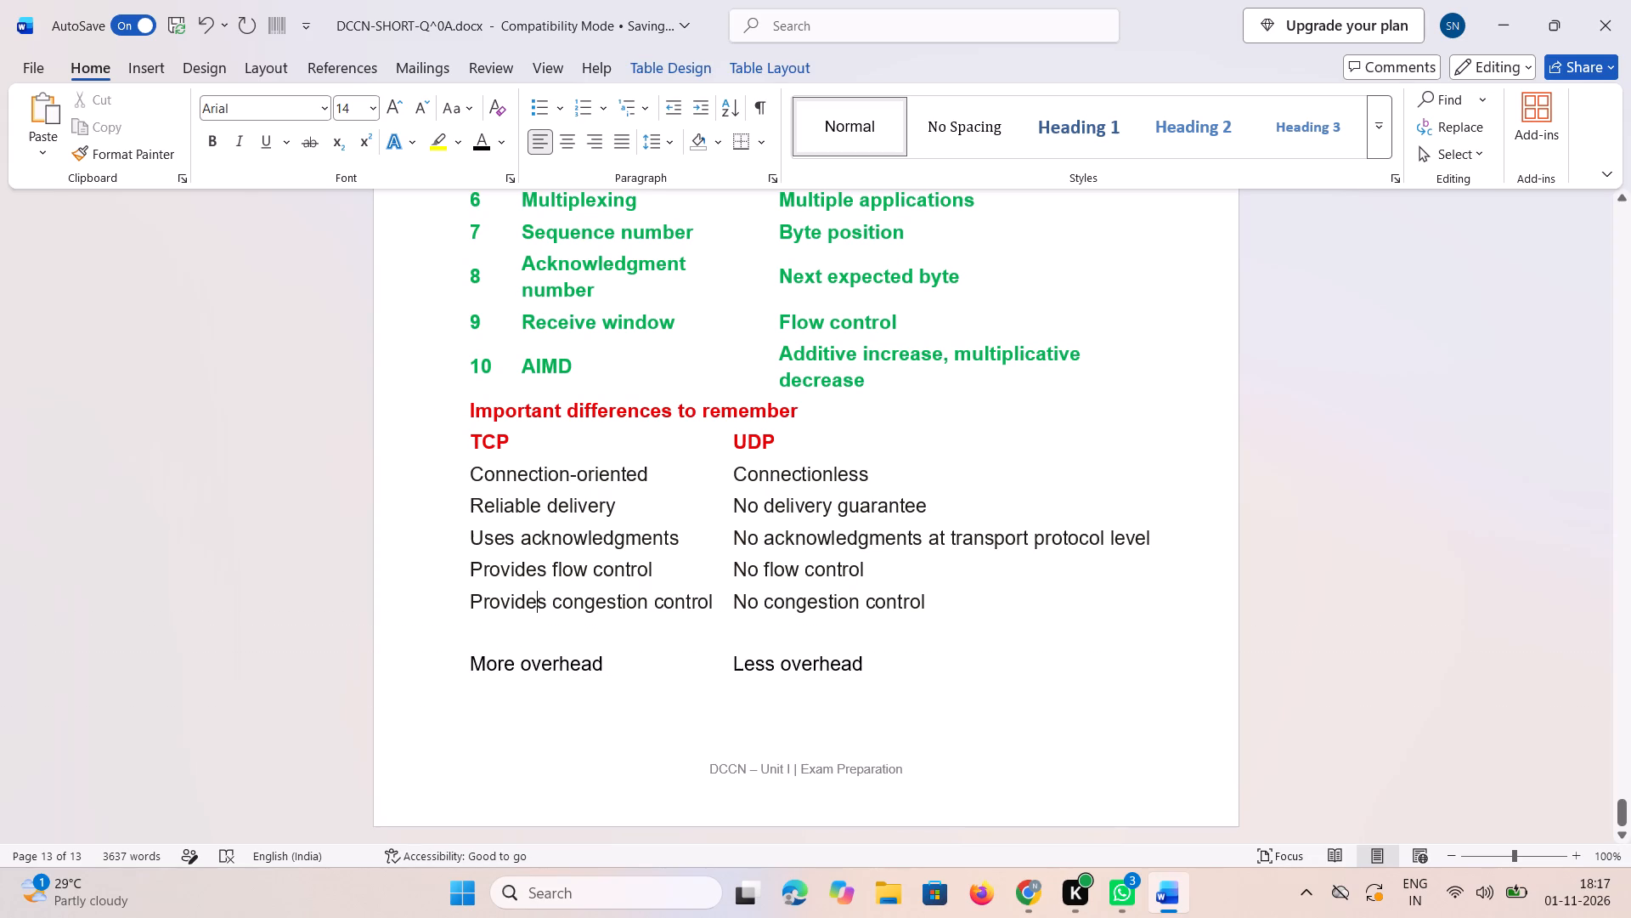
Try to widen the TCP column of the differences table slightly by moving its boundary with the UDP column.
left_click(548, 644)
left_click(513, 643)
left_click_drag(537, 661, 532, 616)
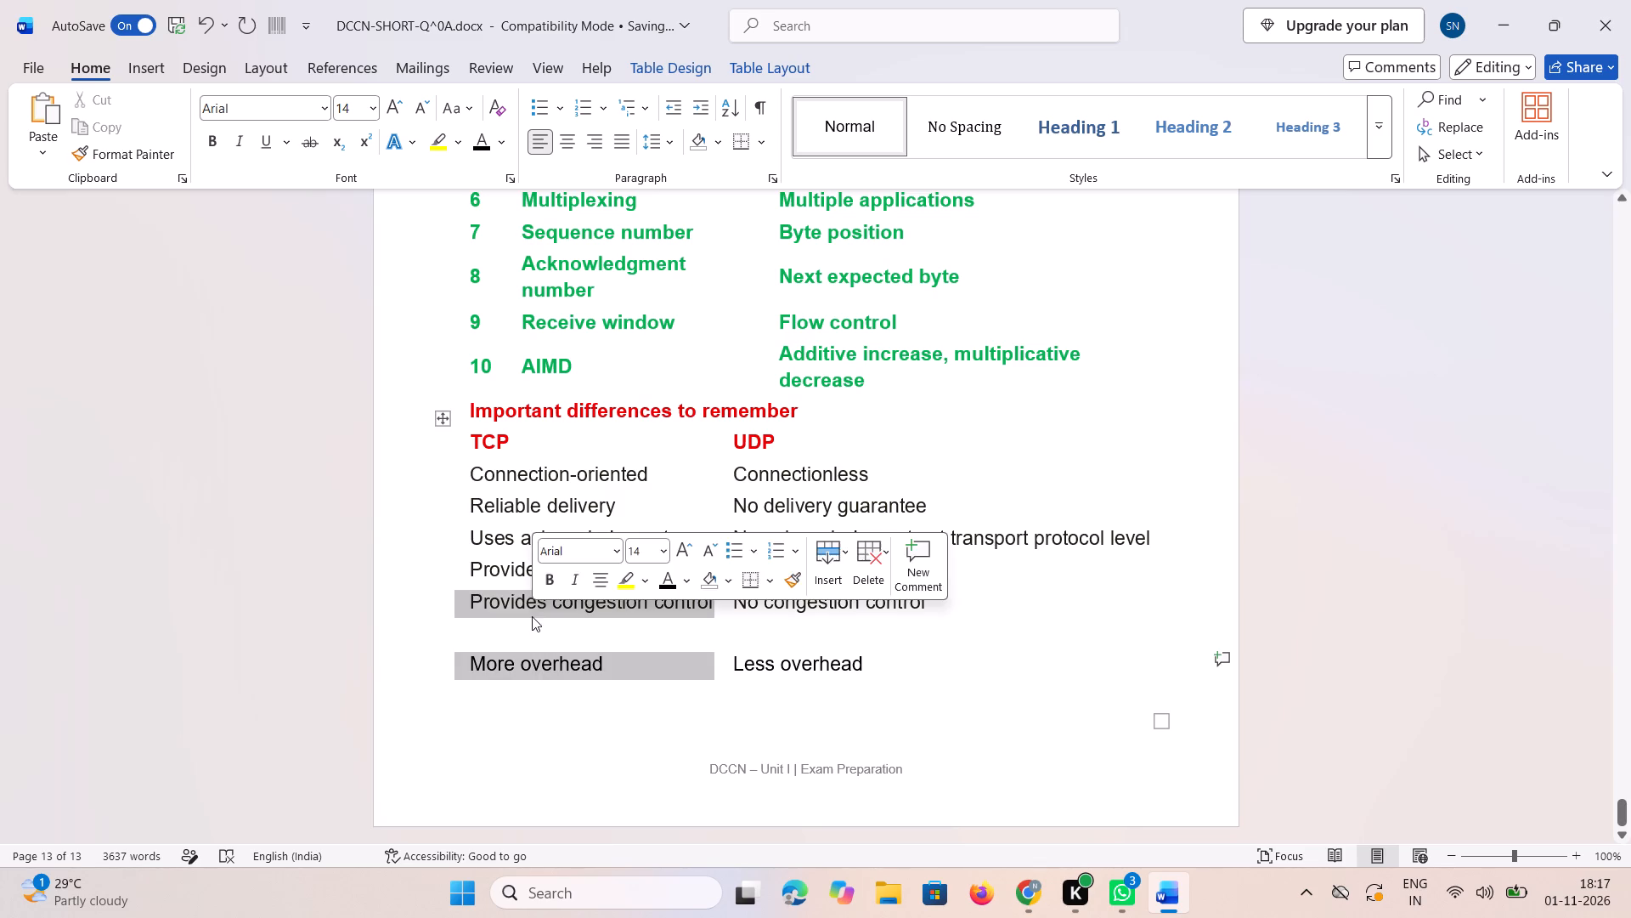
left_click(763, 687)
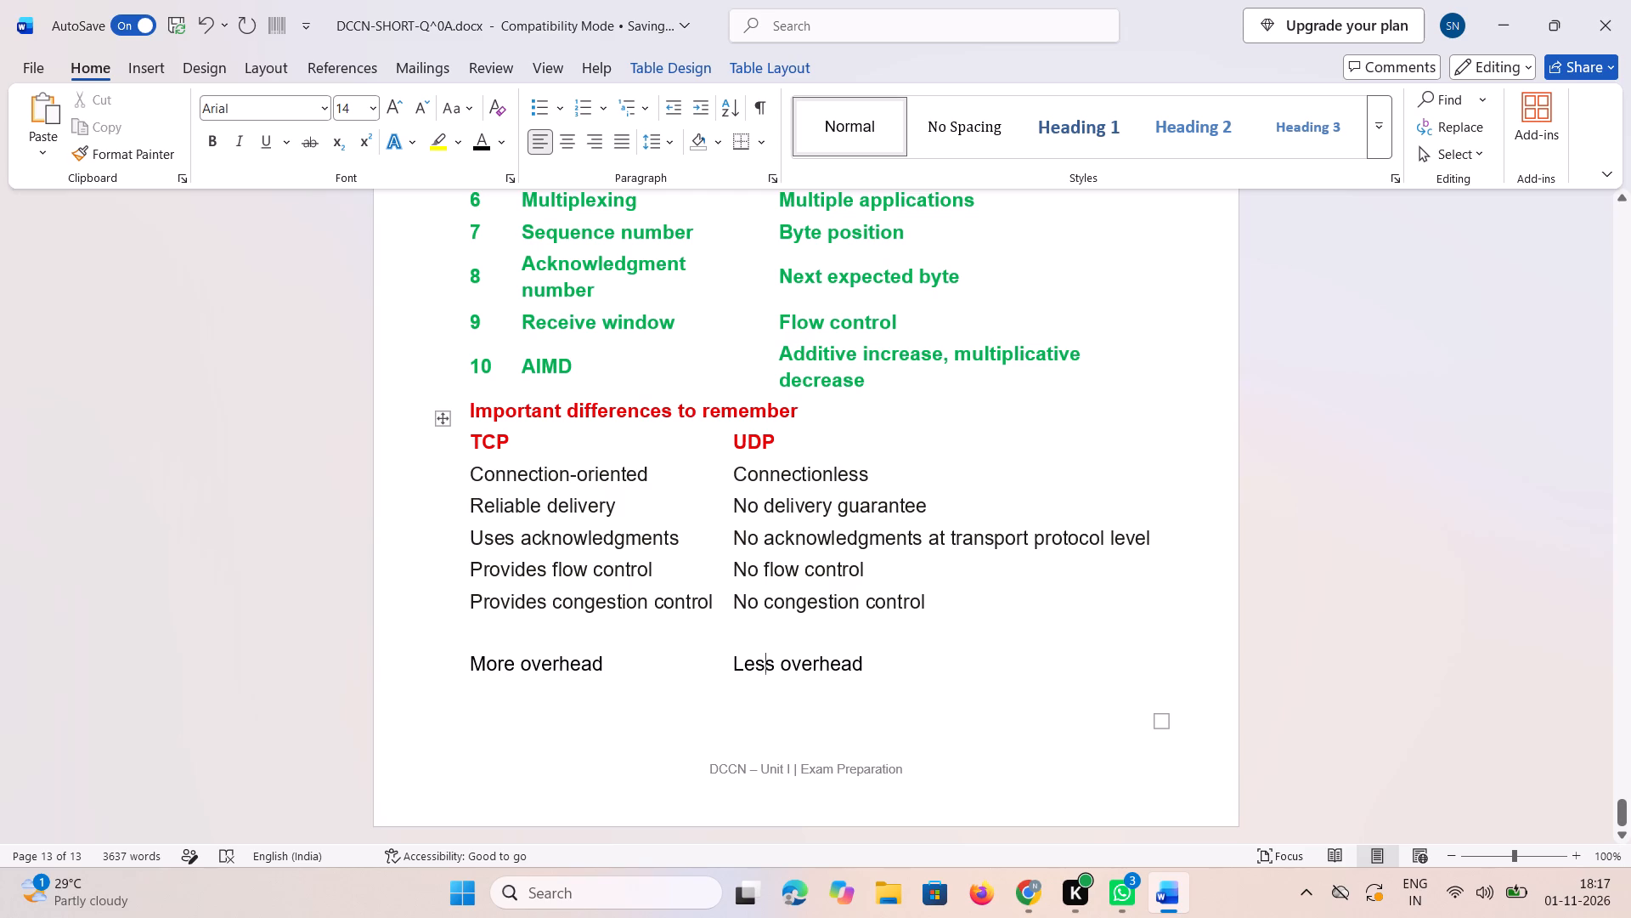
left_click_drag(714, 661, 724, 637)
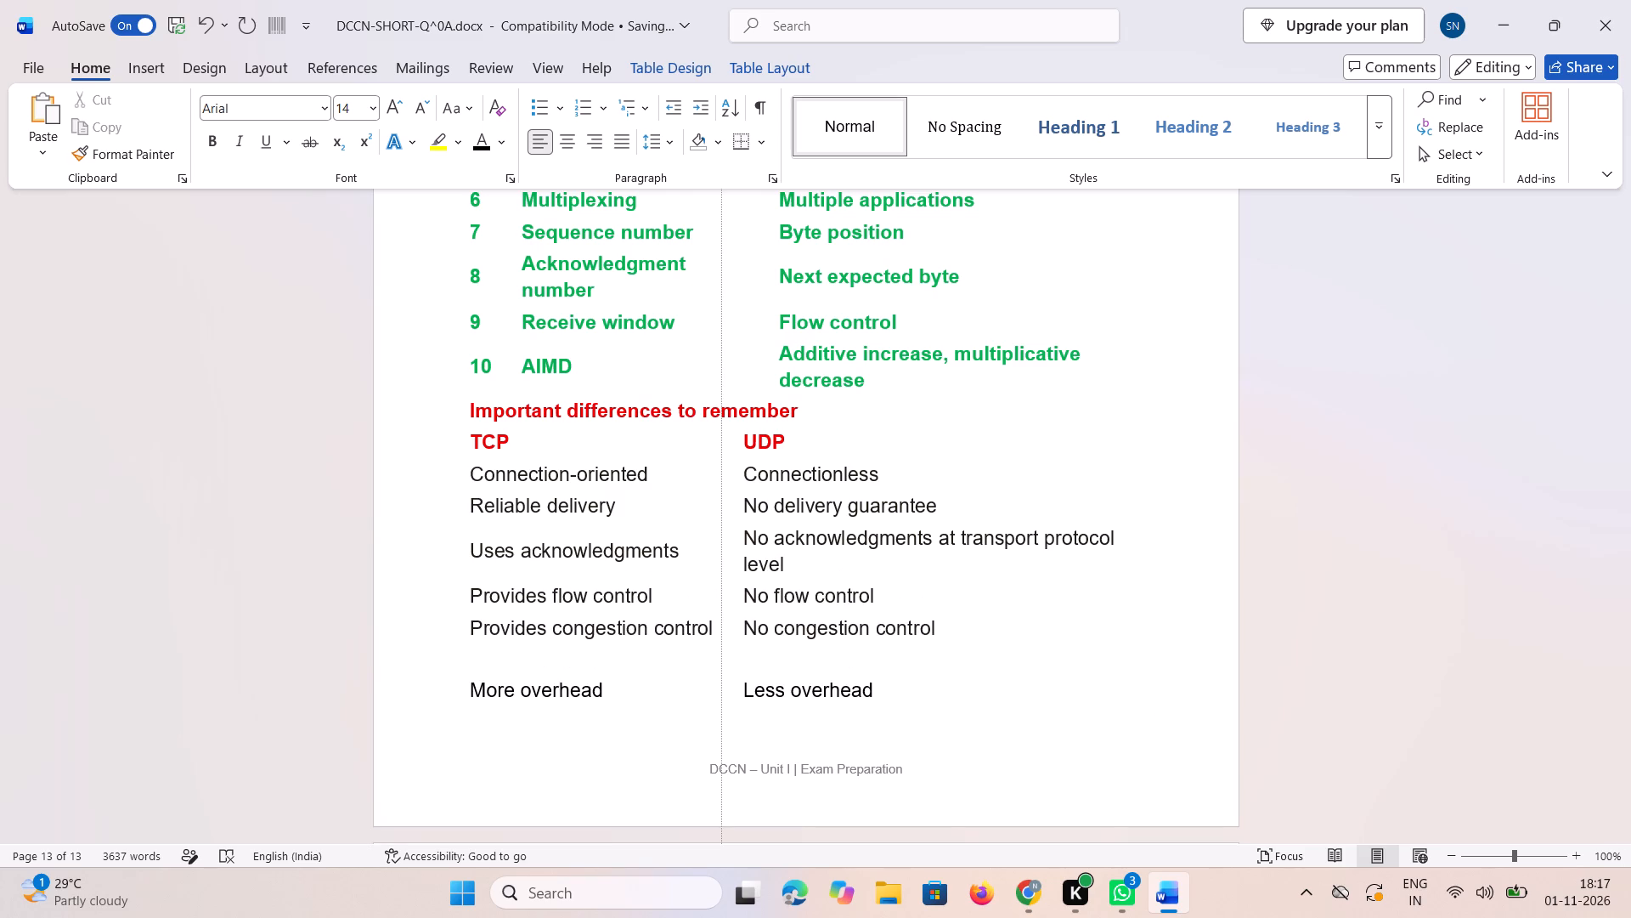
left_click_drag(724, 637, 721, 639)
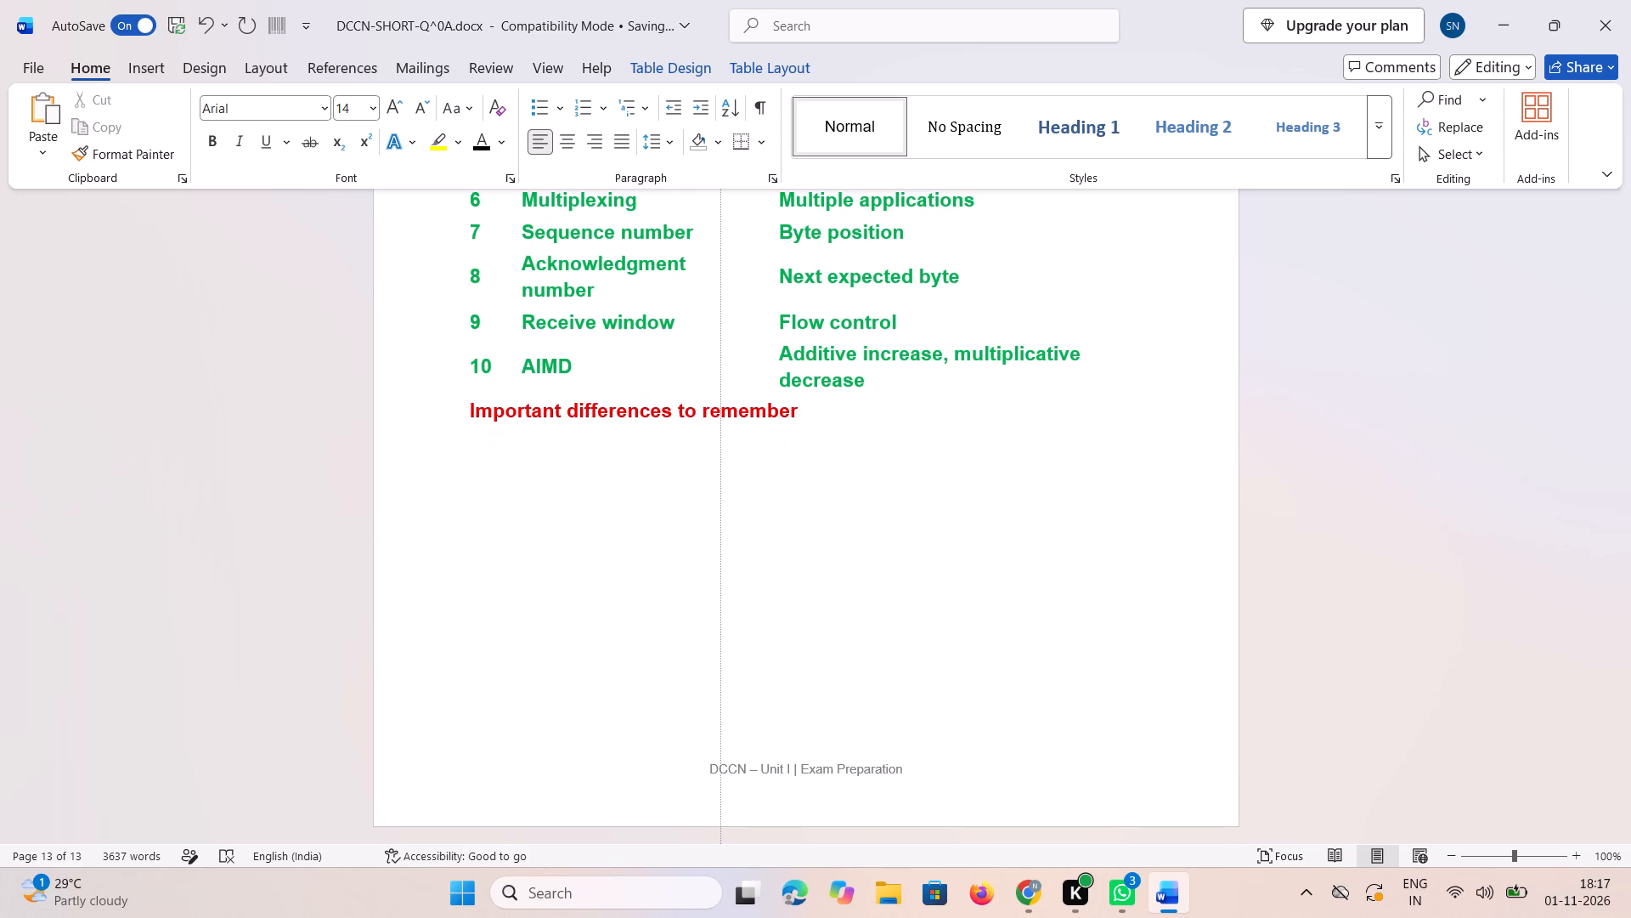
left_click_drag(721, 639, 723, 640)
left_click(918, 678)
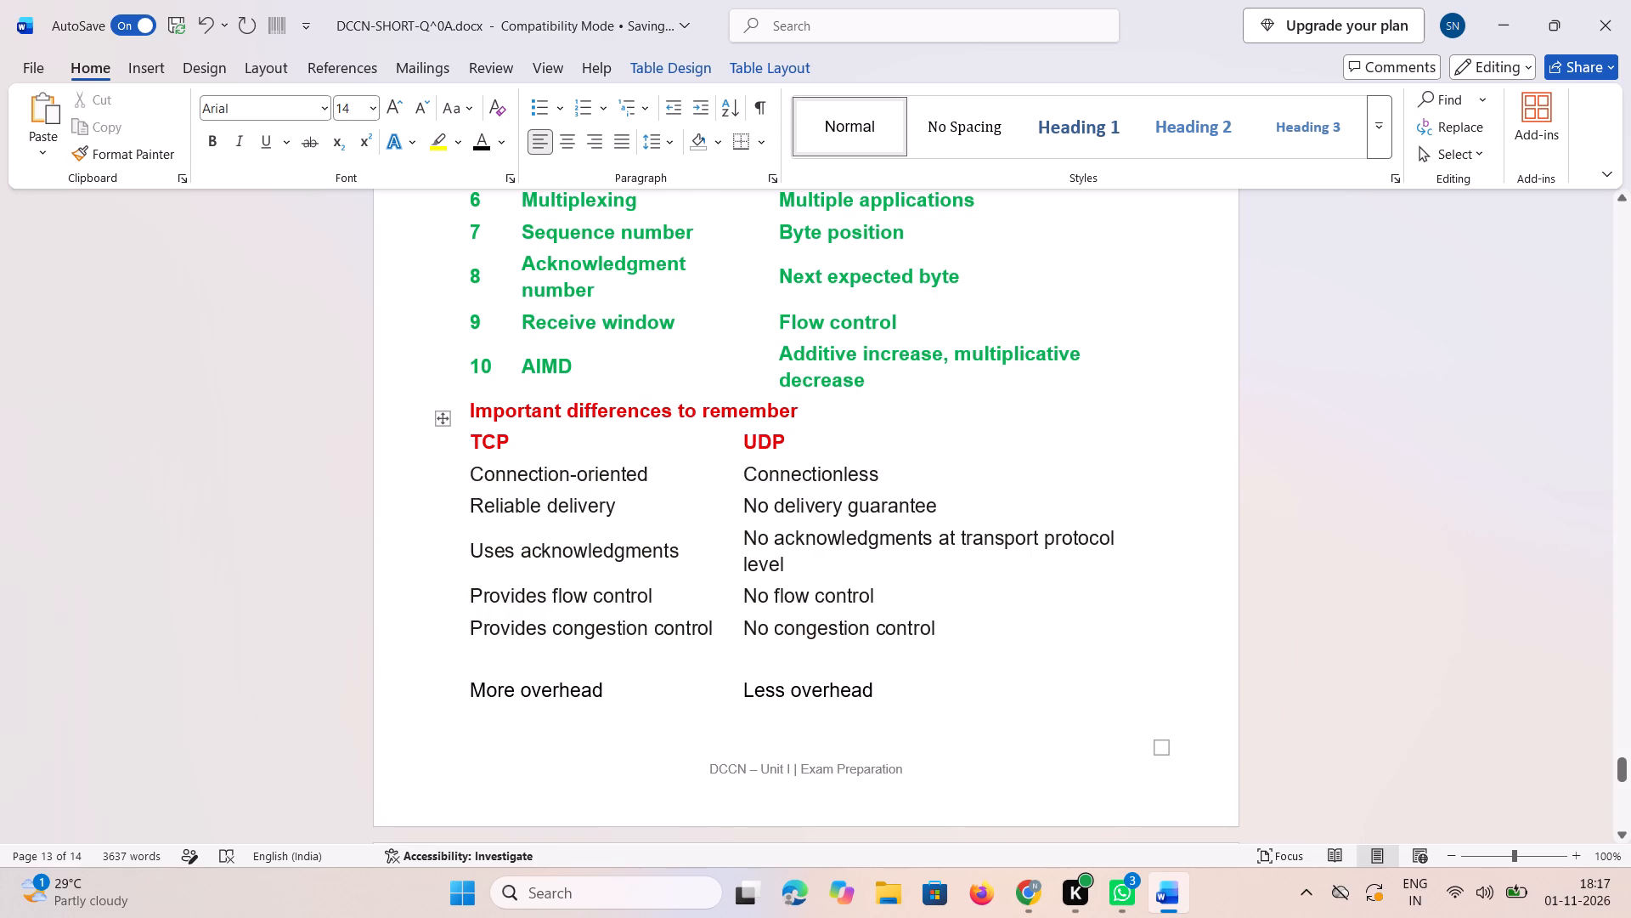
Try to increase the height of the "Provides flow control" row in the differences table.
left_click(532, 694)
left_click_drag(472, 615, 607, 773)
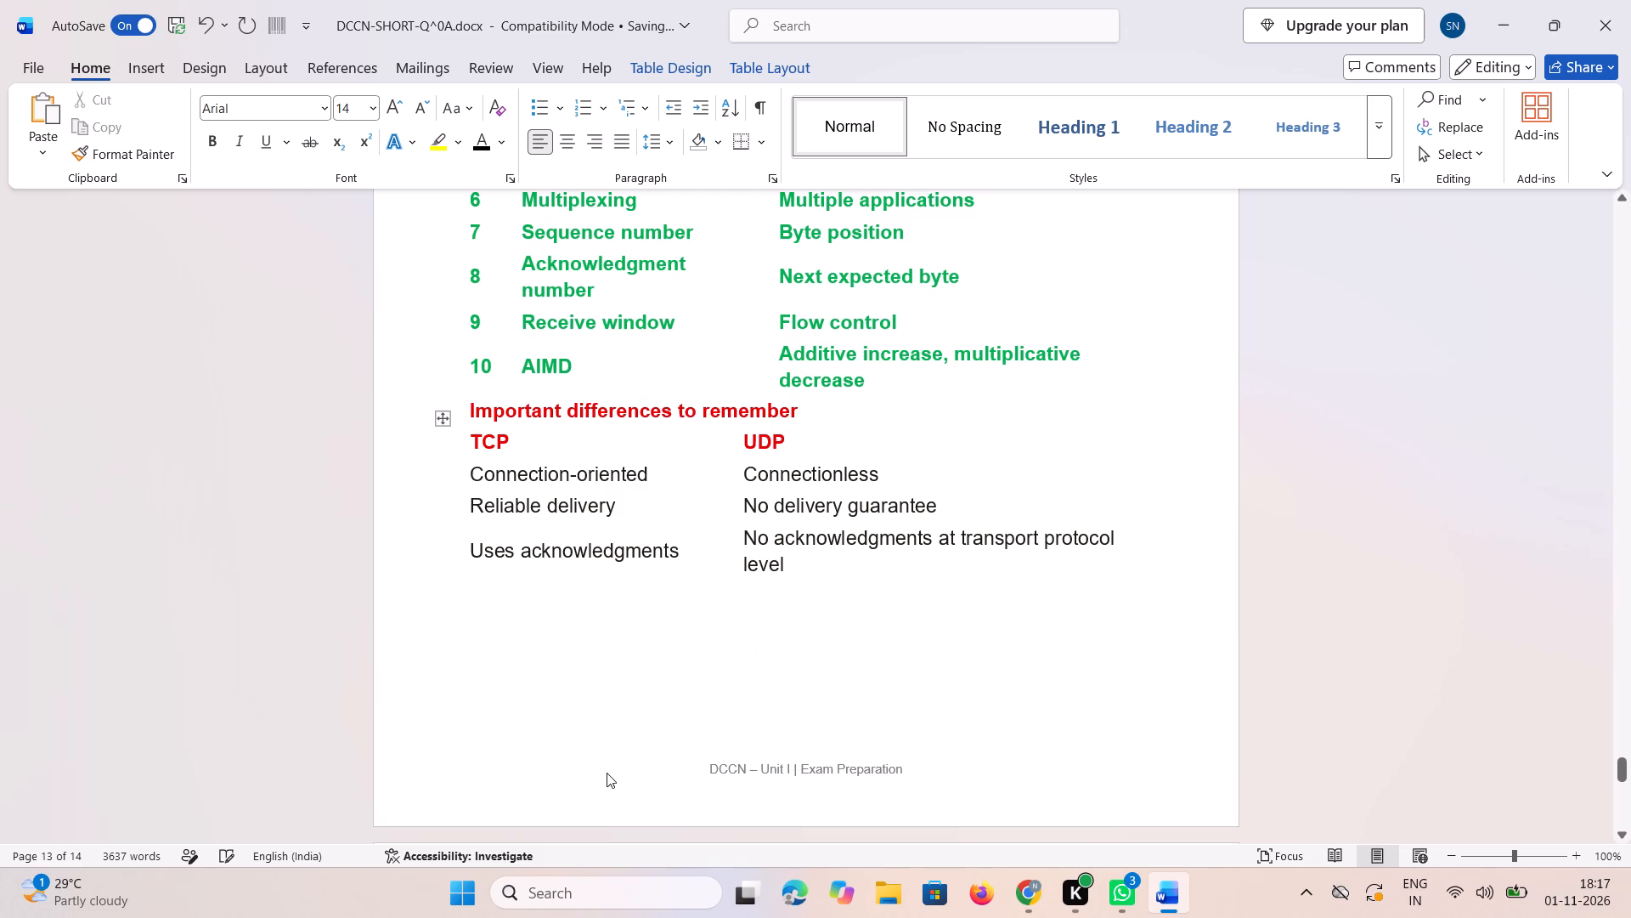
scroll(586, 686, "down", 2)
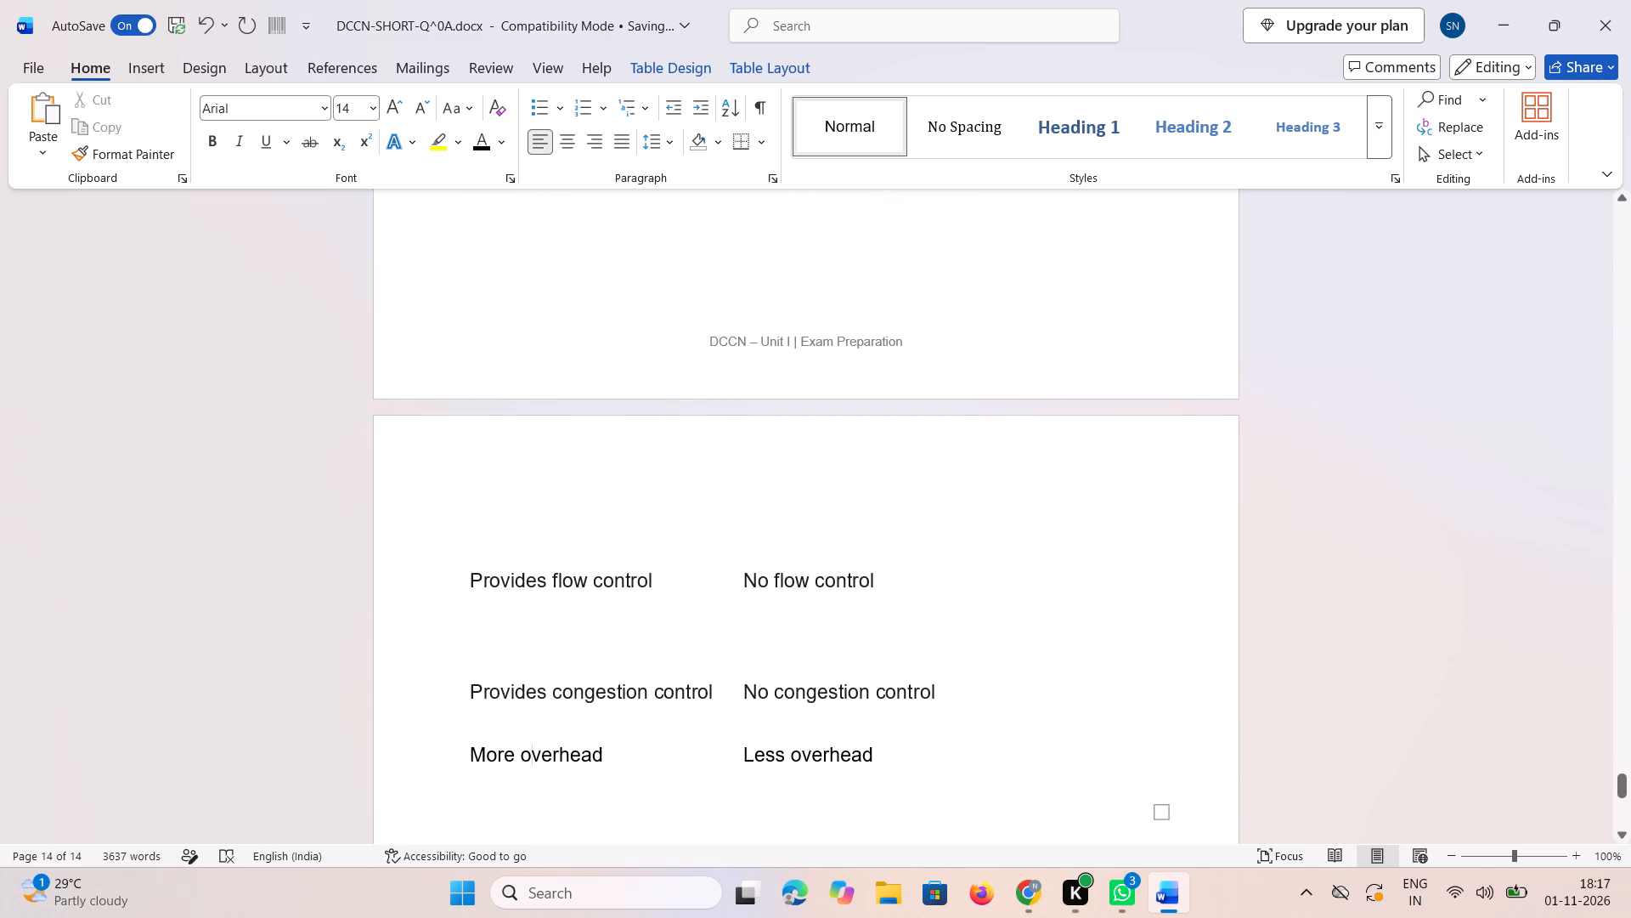
Undo the recent resizing of the TCP/UDP differences table, leaving all rows below its header in regular weight.
left_click(208, 14)
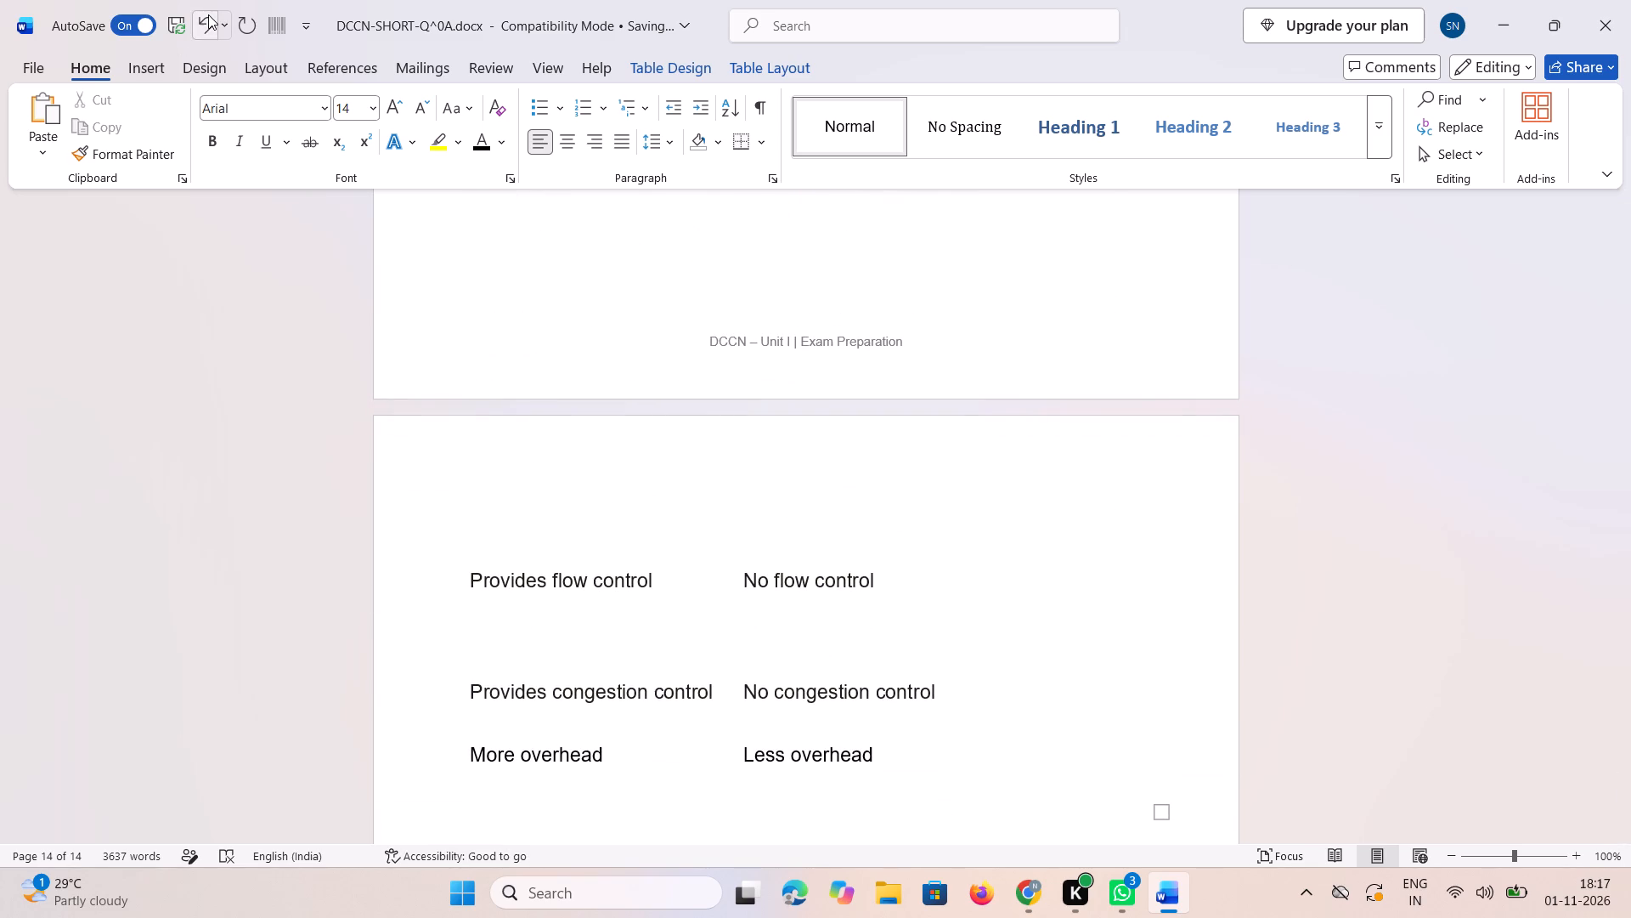
left_click(208, 14)
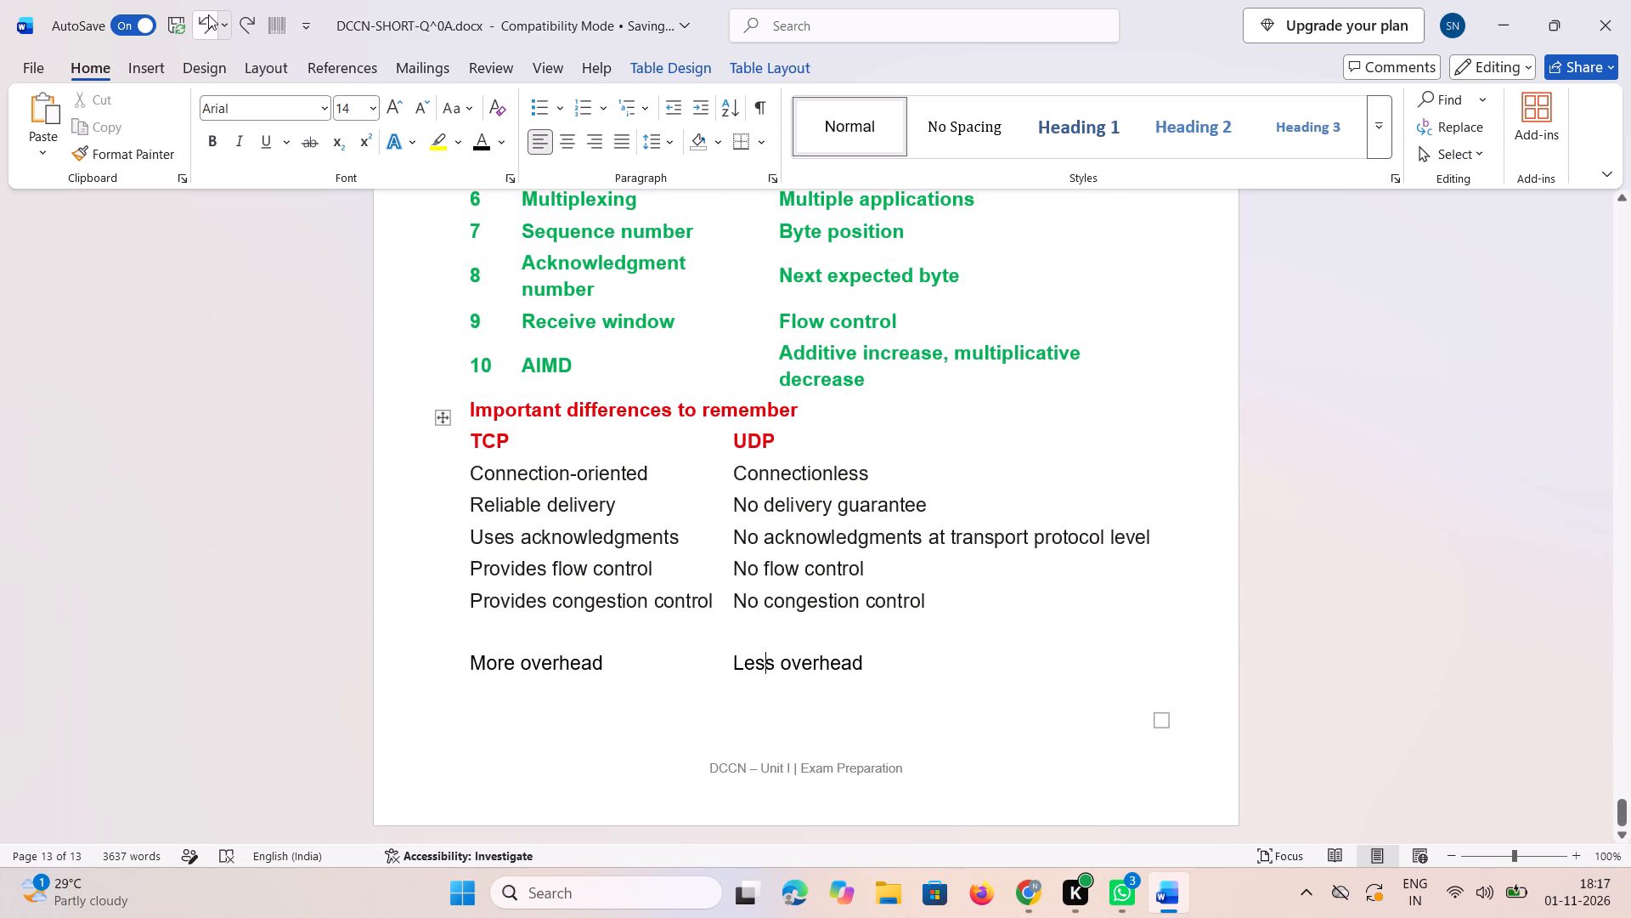
double_click(208, 14)
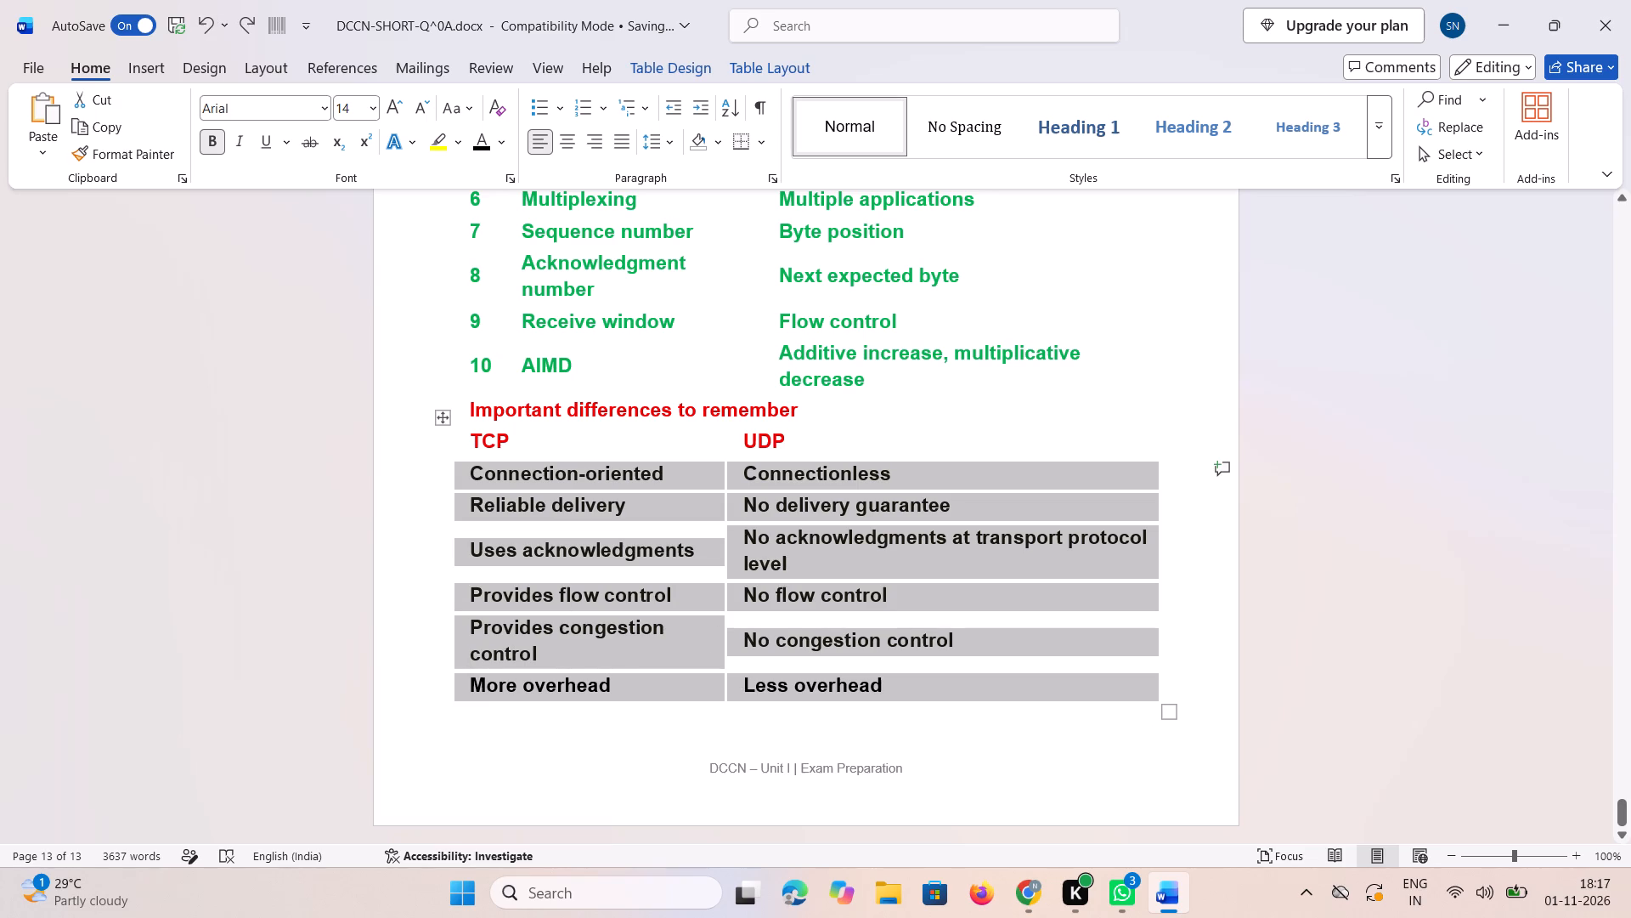
left_click(217, 144)
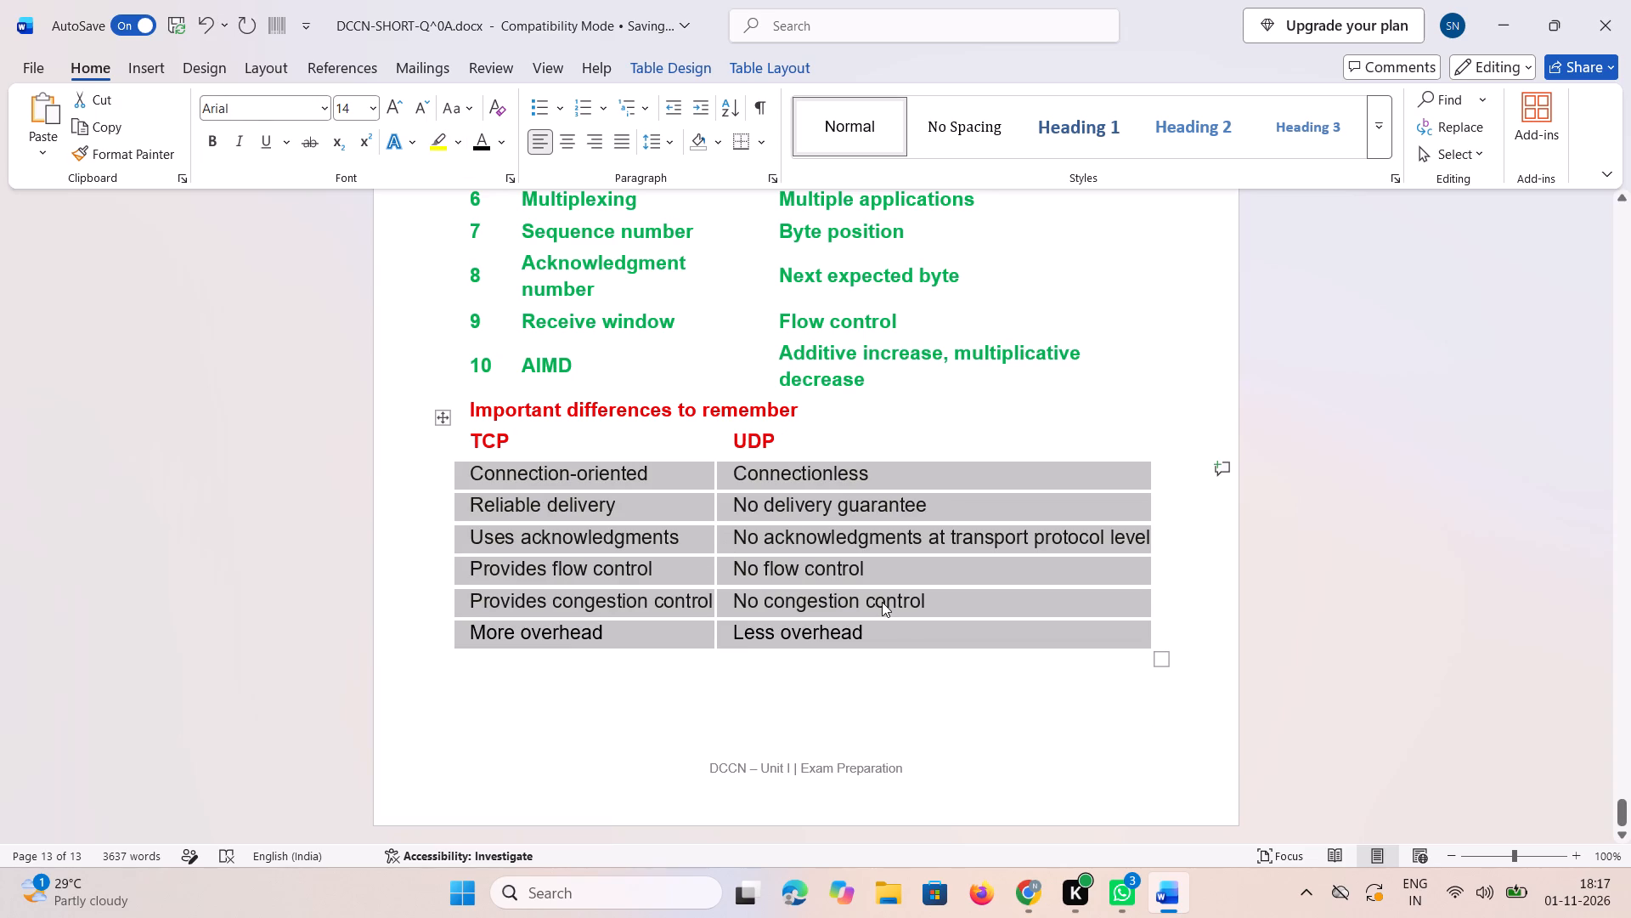
Set the font size of all rows below the TCP/UDP header in the differences table to 11.
left_click(375, 105)
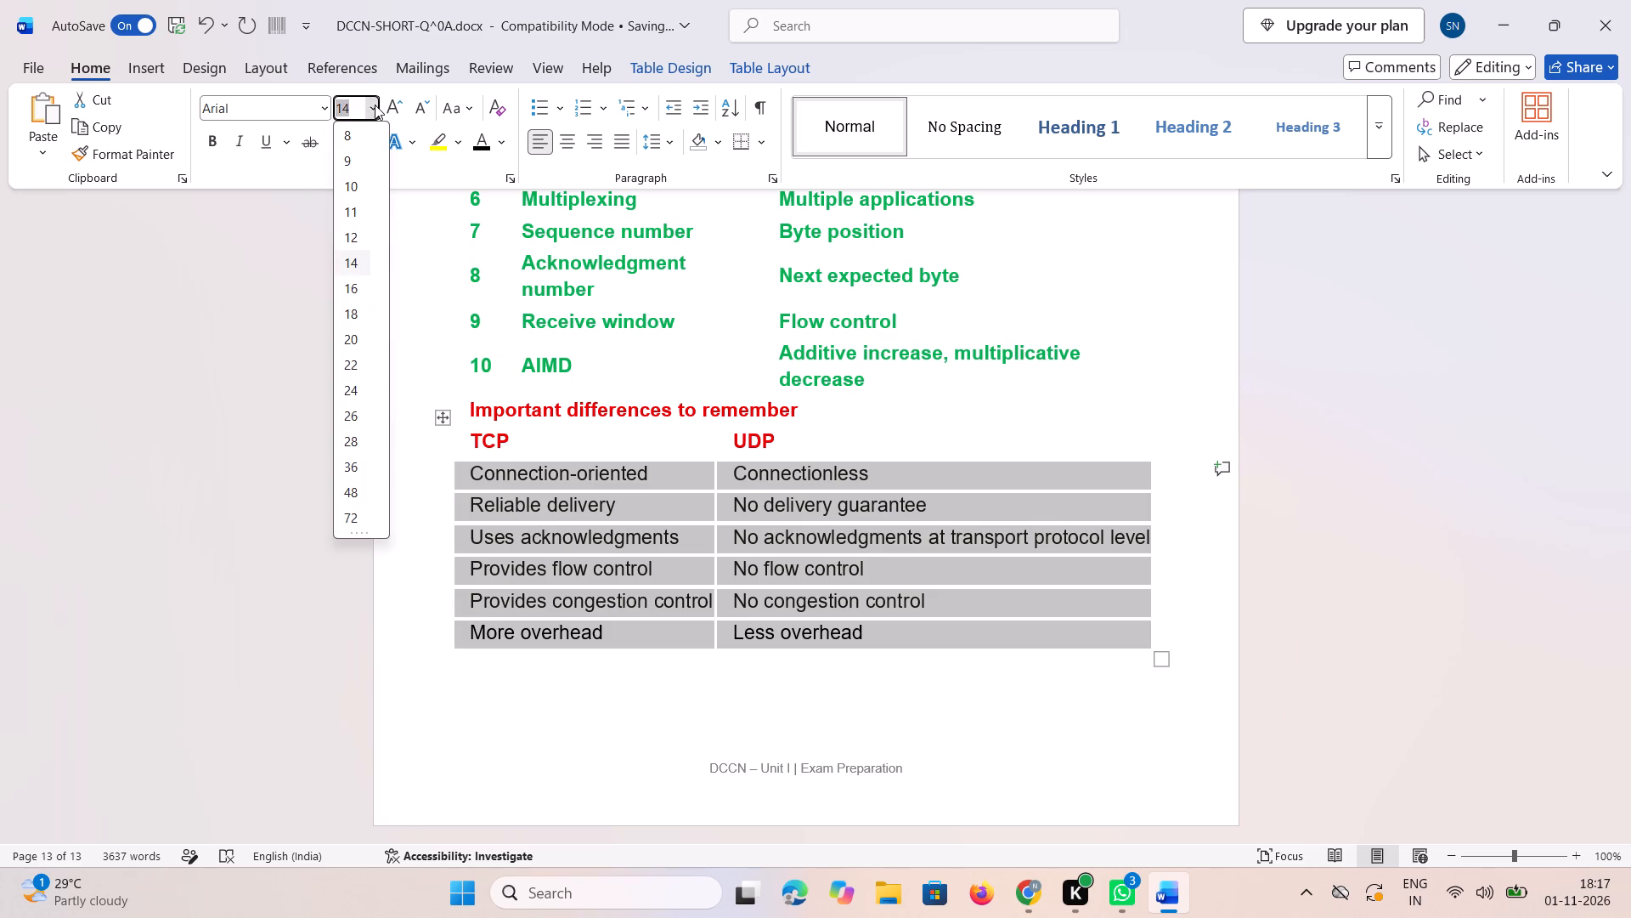
left_click(350, 218)
left_click(699, 705)
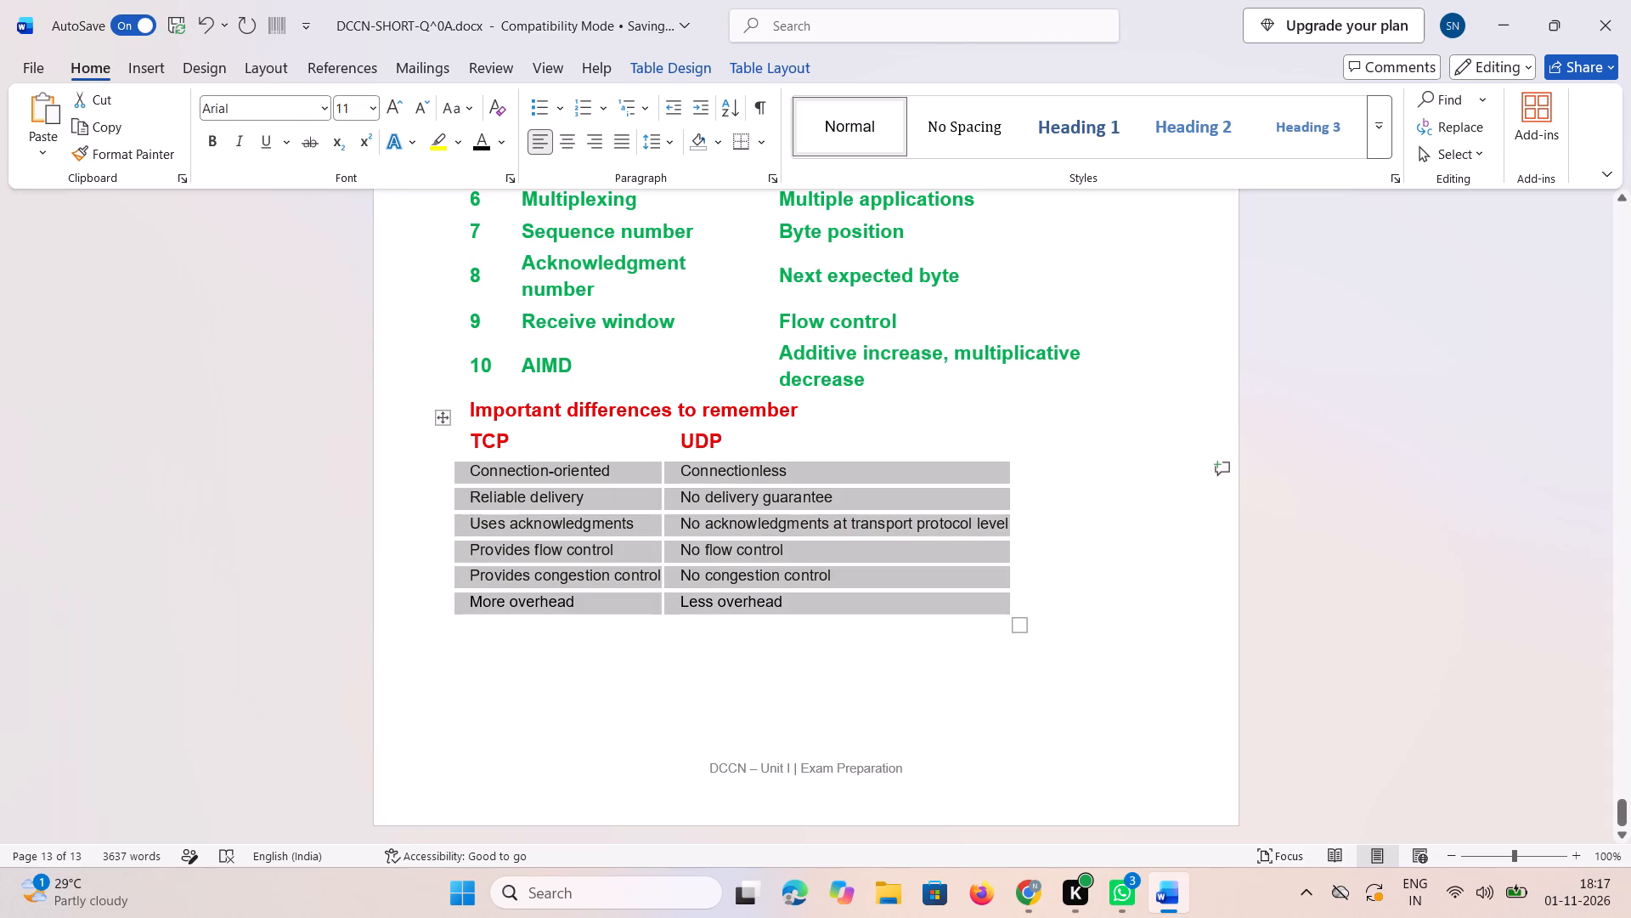
Set the font size of rows 1 to 10 in the quick revision table to 11, leaving out the header row.
scroll(699, 705, "up", 3)
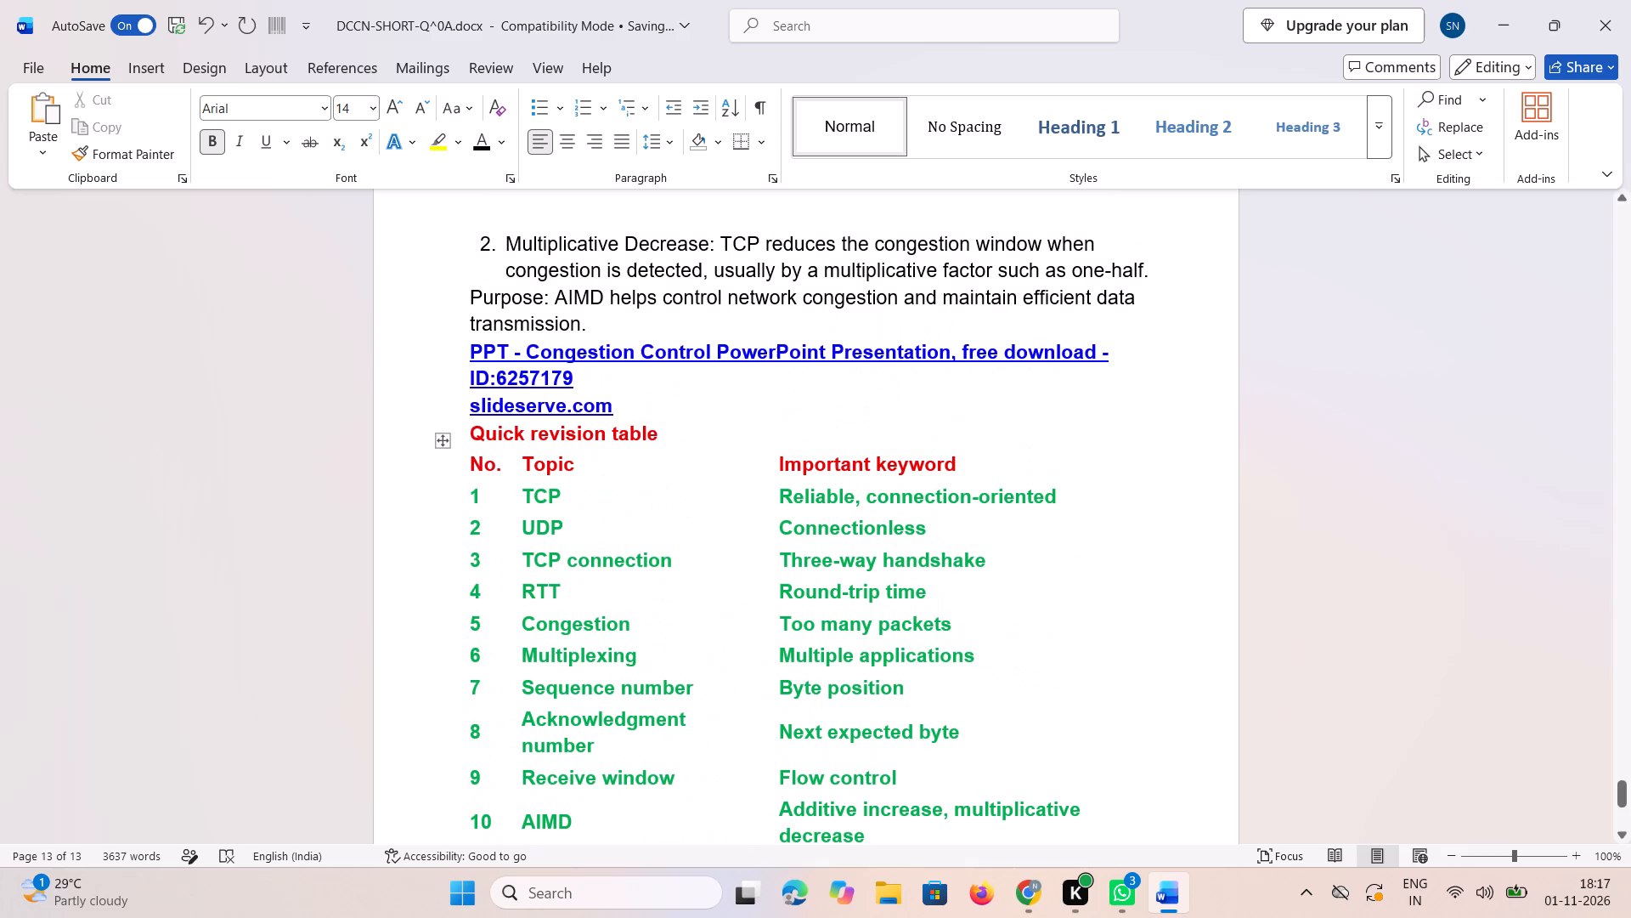
left_click_drag(868, 835, 515, 540)
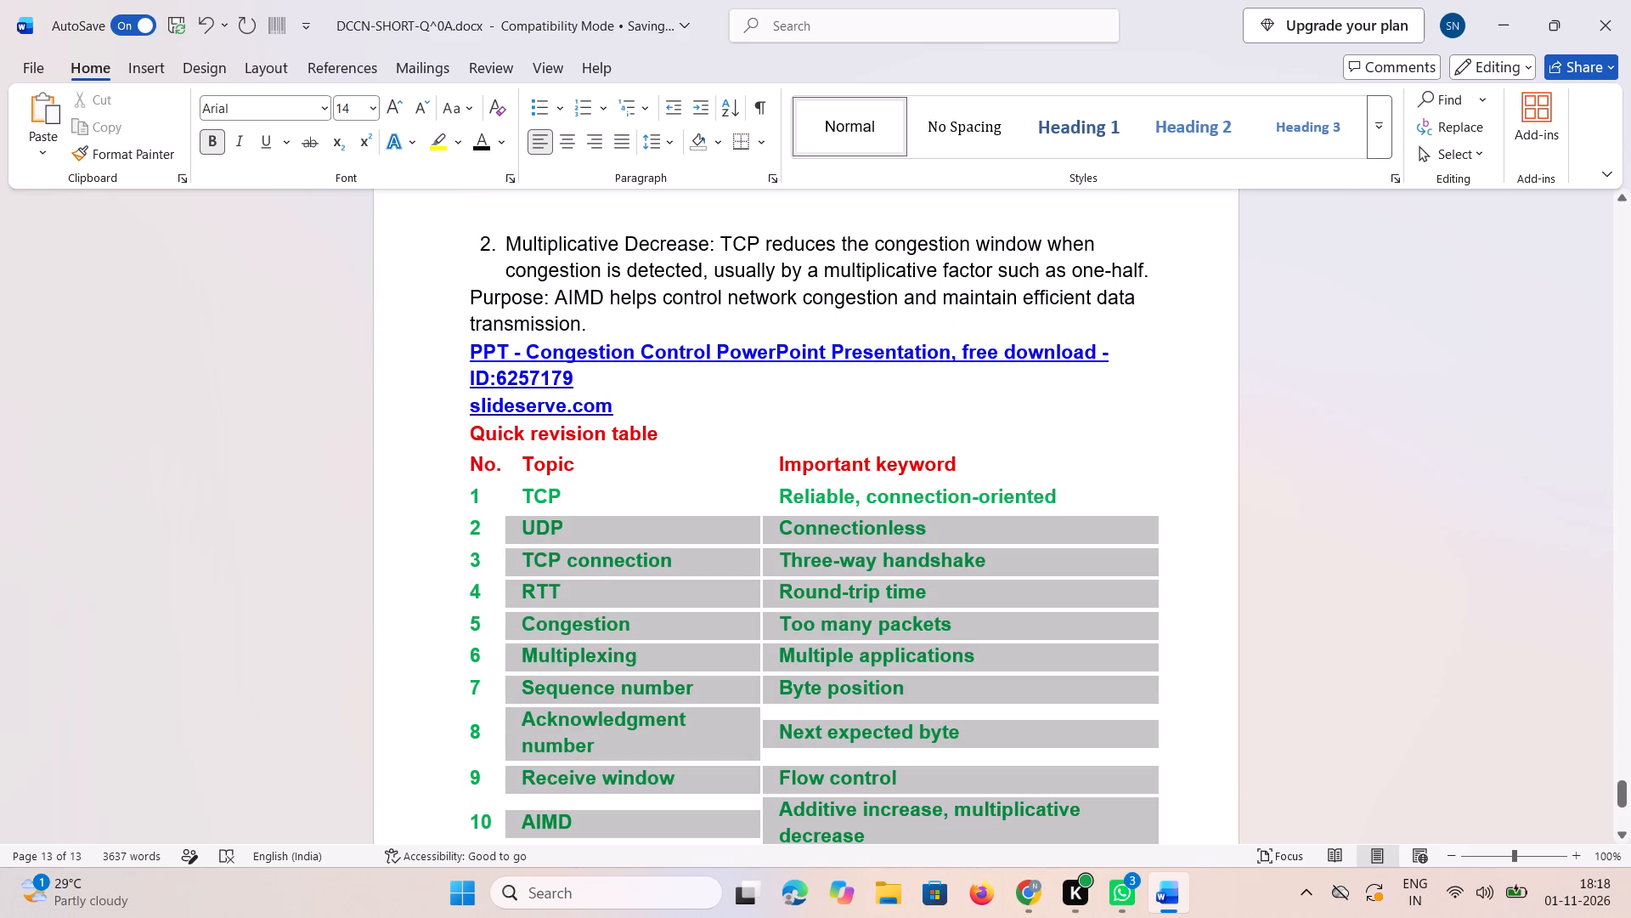
left_click_drag(515, 540, 475, 501)
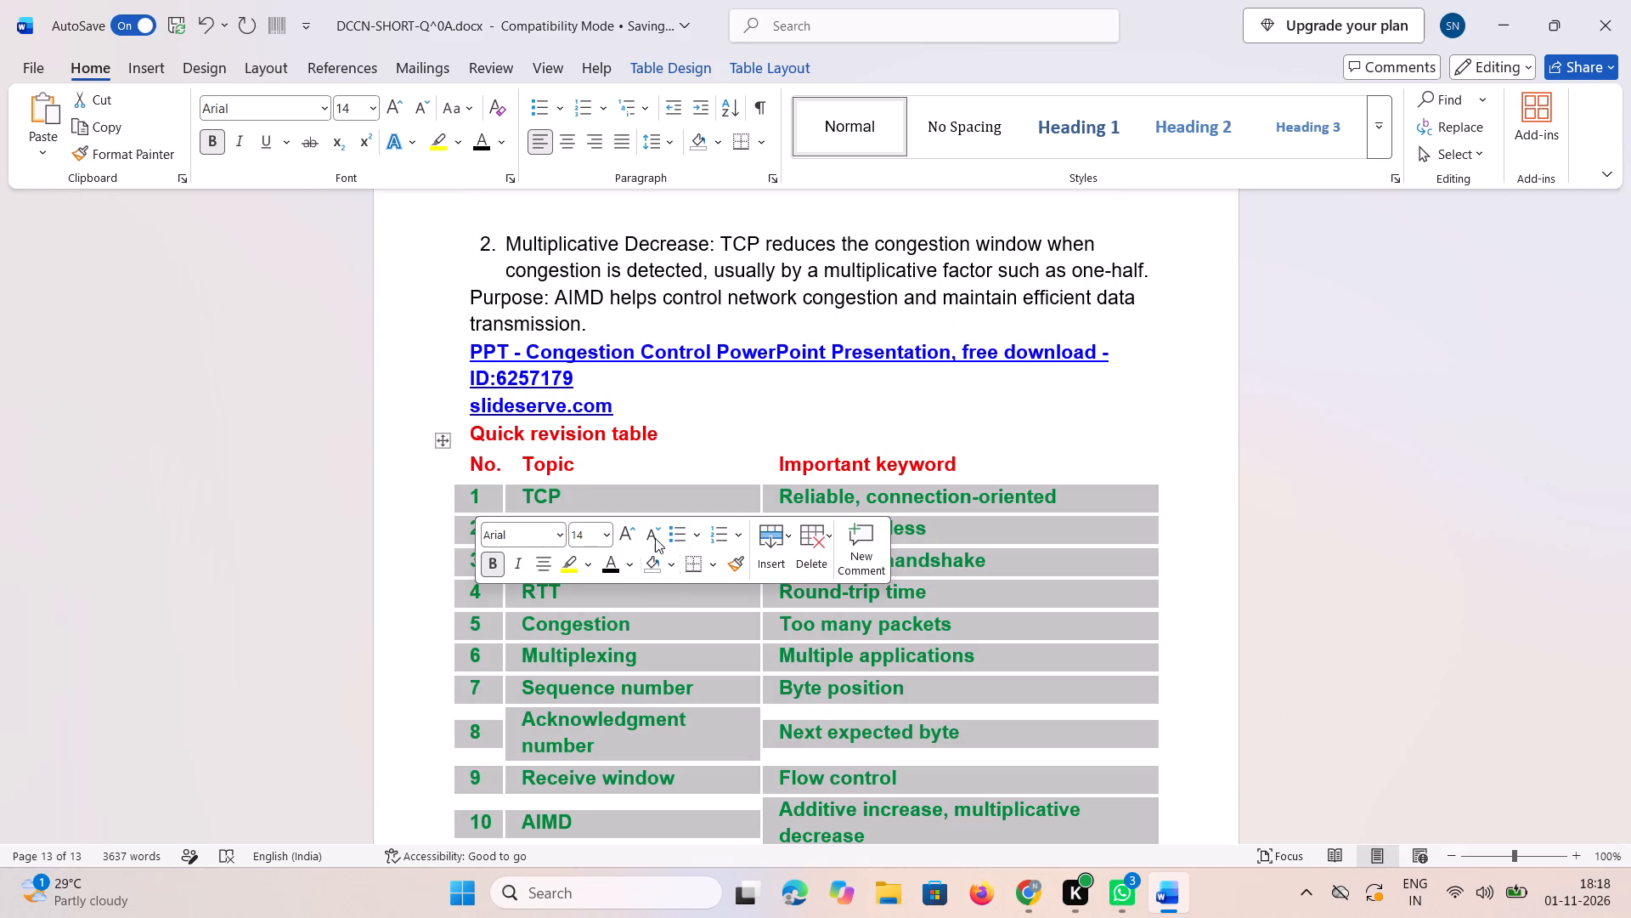
left_click(609, 533)
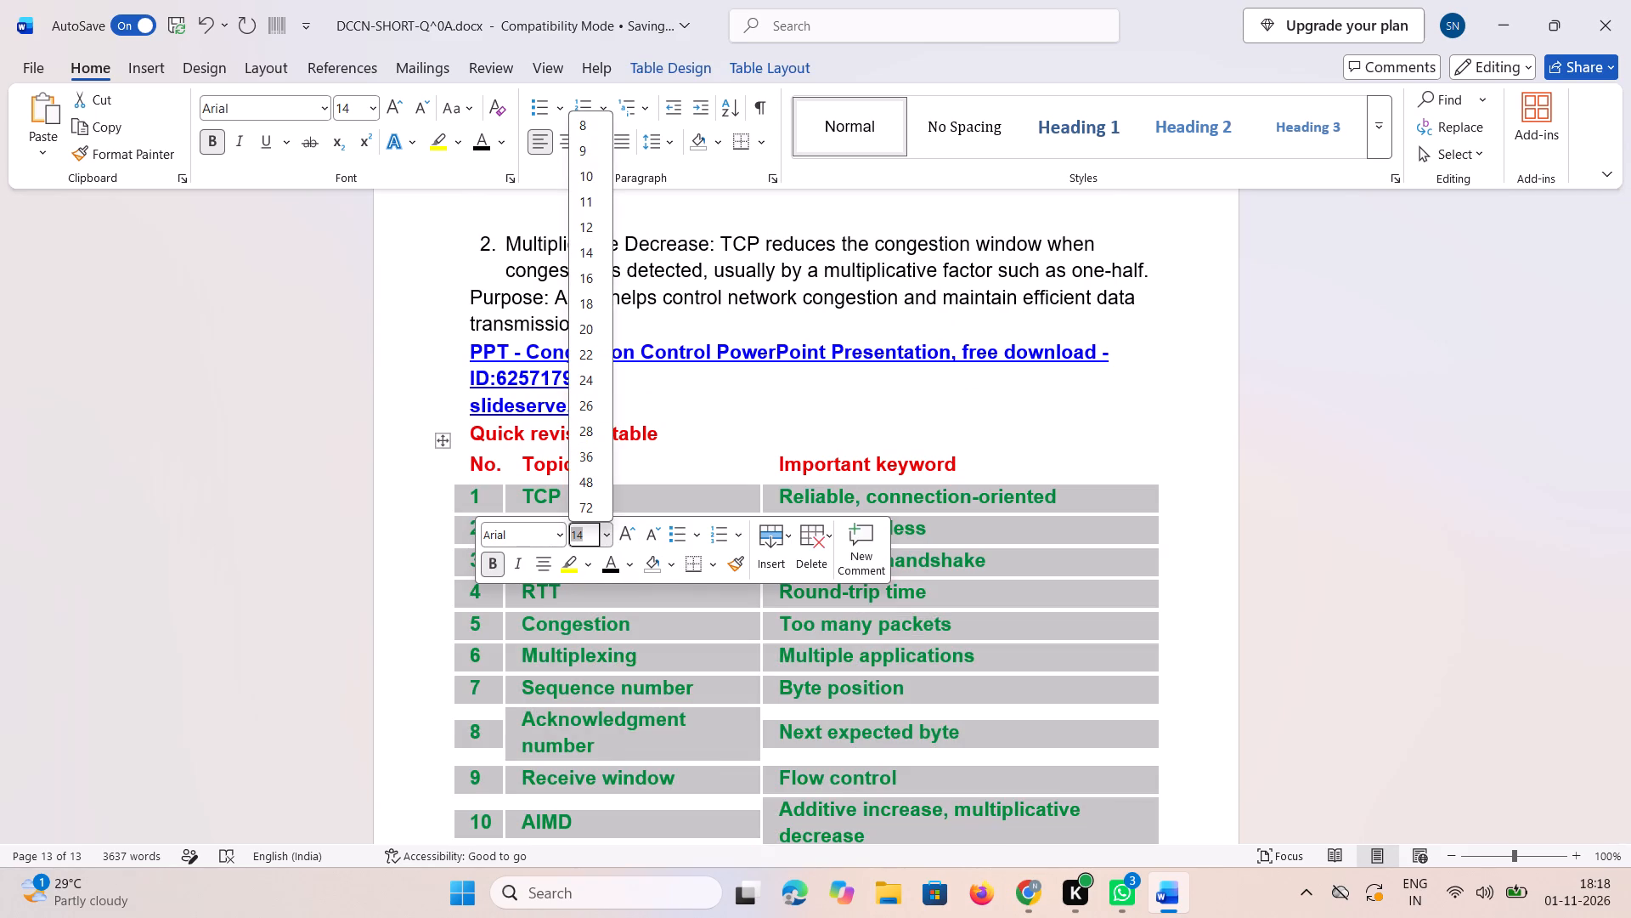
left_click(580, 202)
left_click(652, 645)
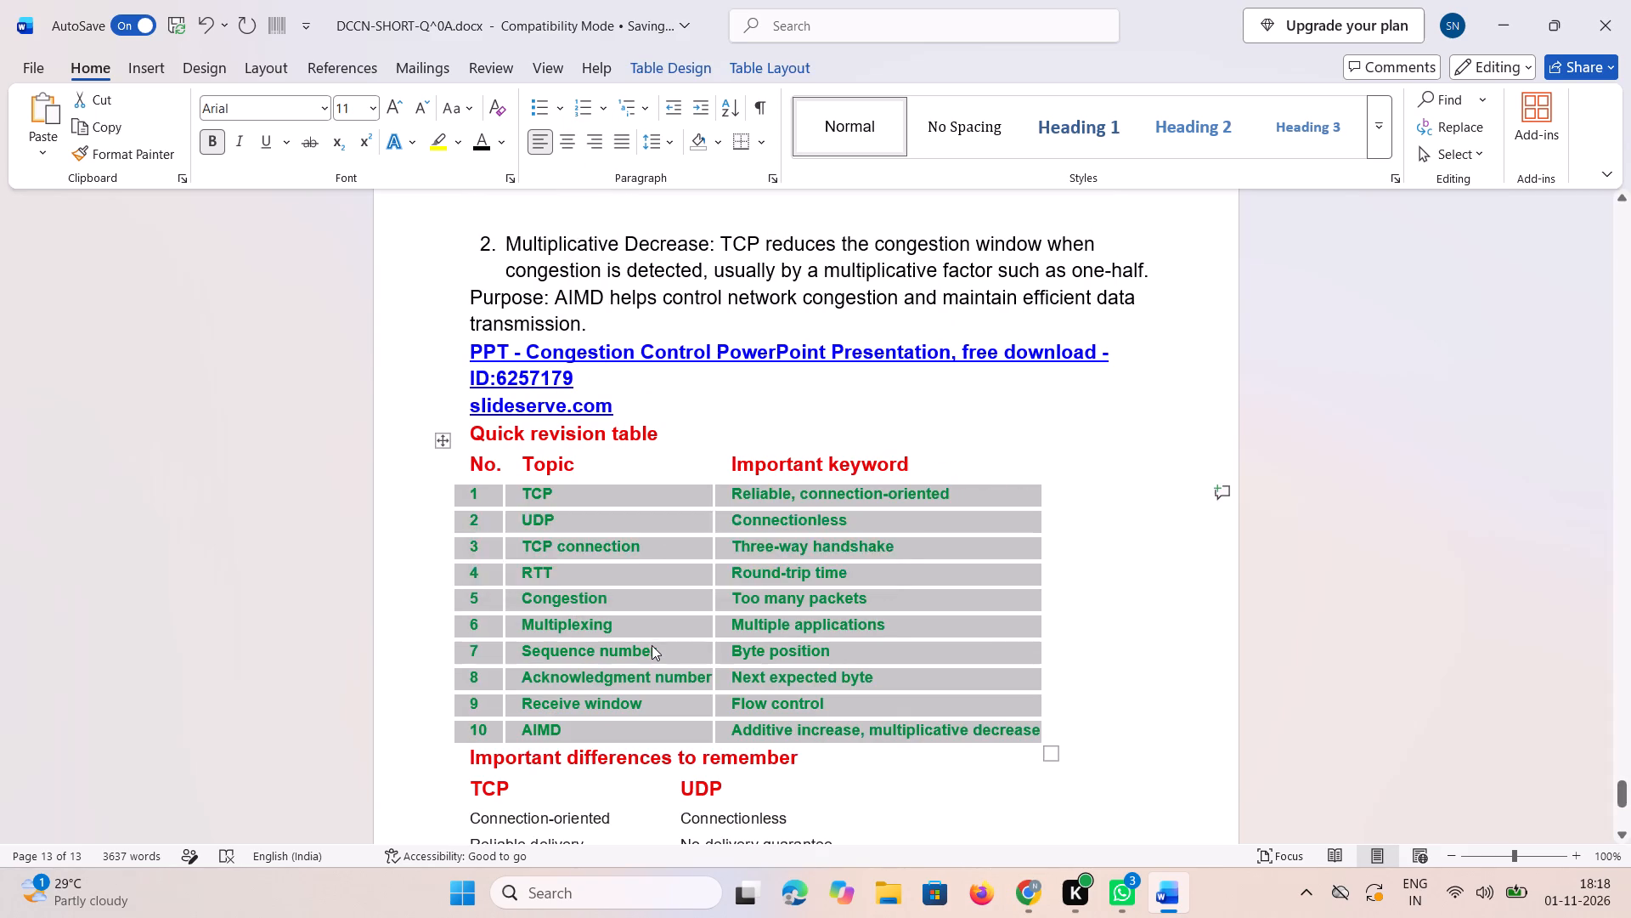
Set the font size of the answer to question 10 on AIMD, through its "Purpose" line, to 11.
scroll(652, 645, "up", 2)
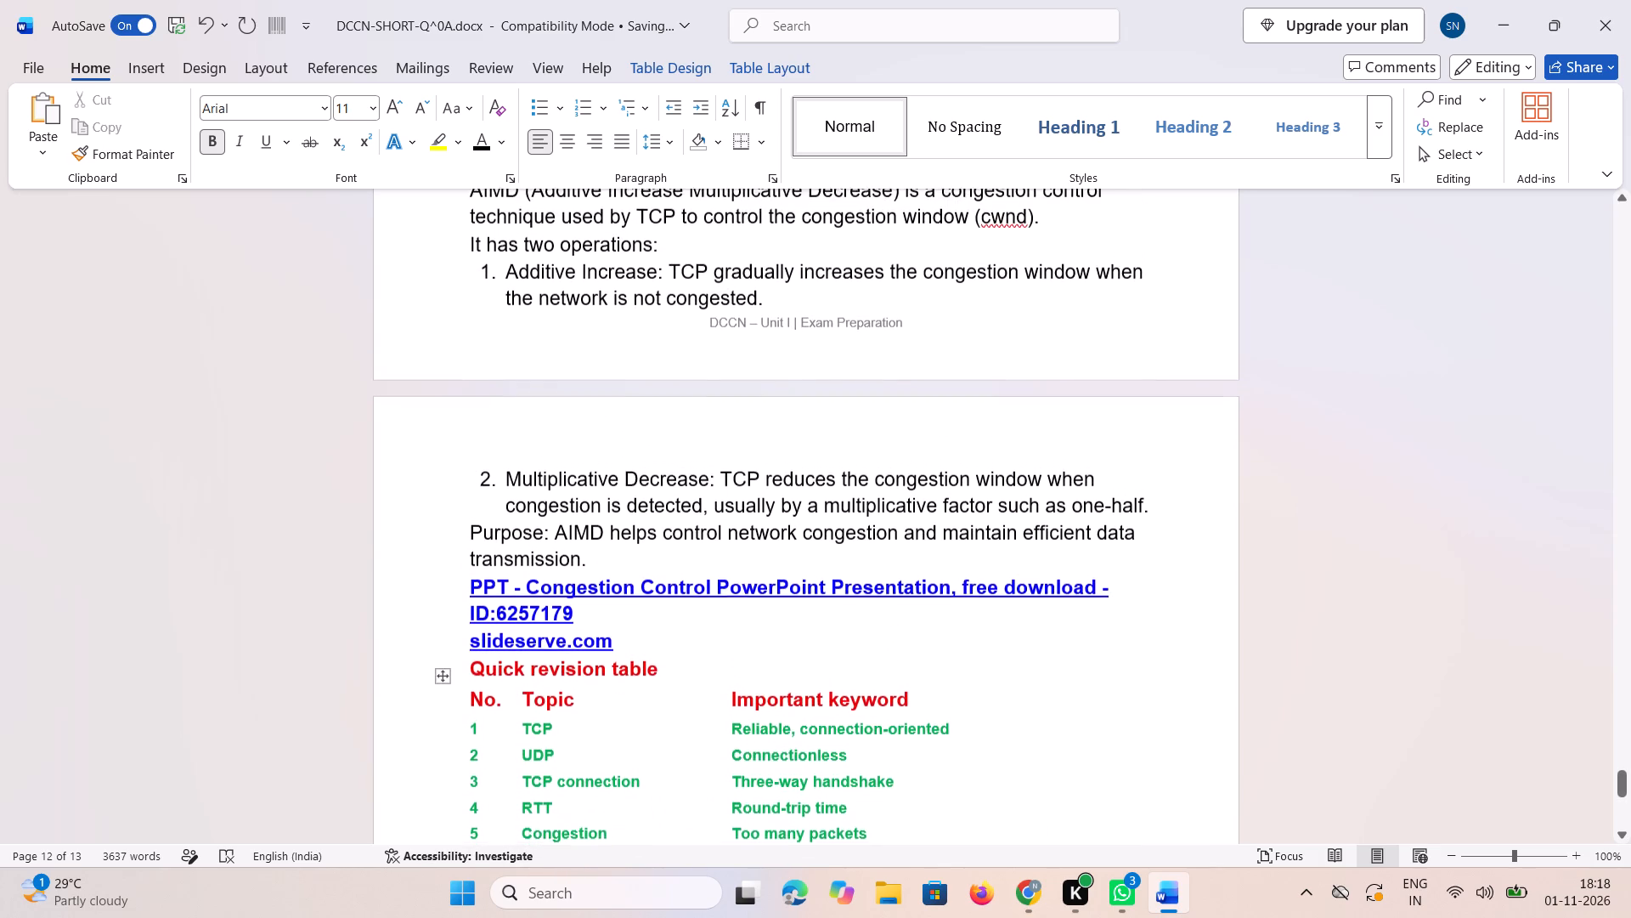
scroll(652, 645, "up", 1)
left_click_drag(594, 689, 464, 326)
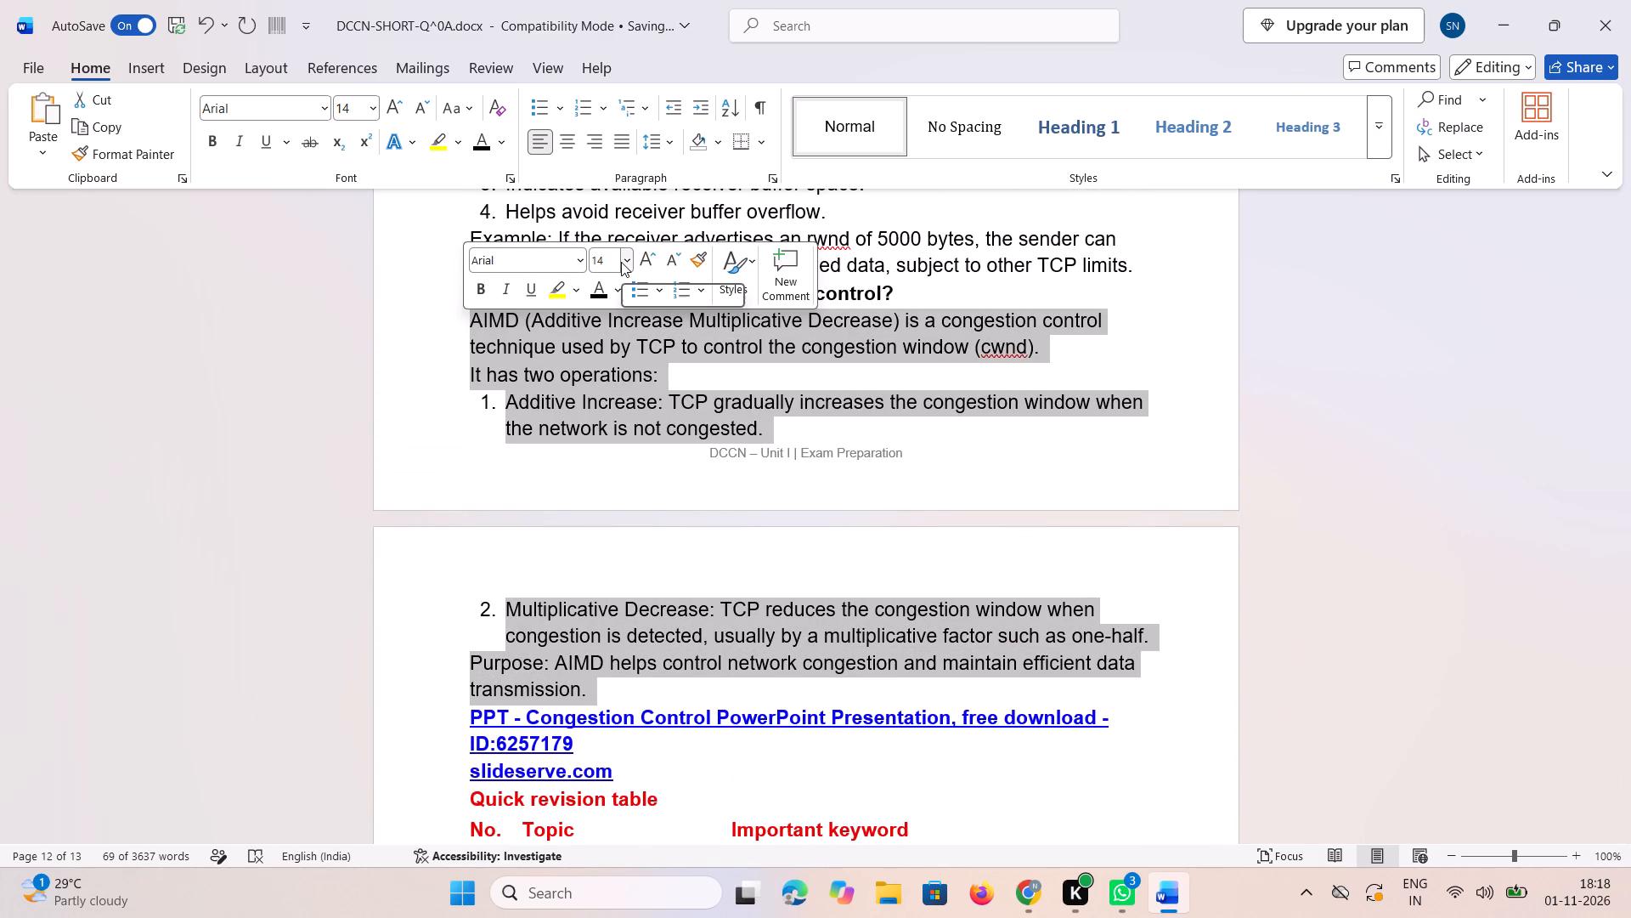
left_click(626, 257)
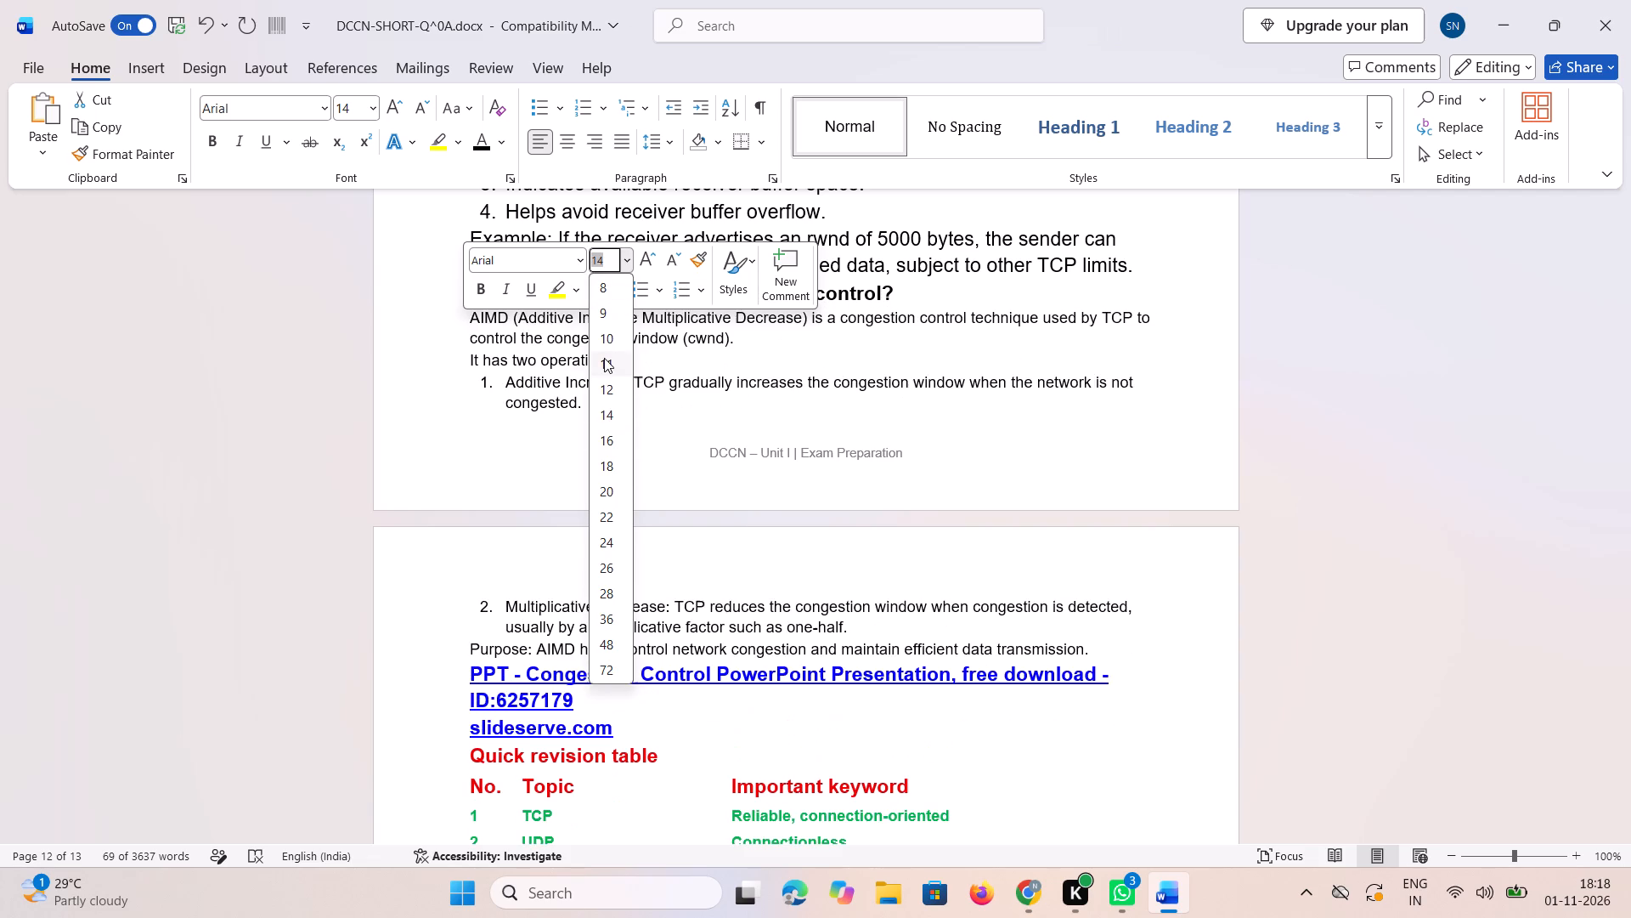
left_click(604, 358)
Set the font size of the answer to question 9 on the receive window, including its example, to 11.
scroll(562, 470, "up", 2)
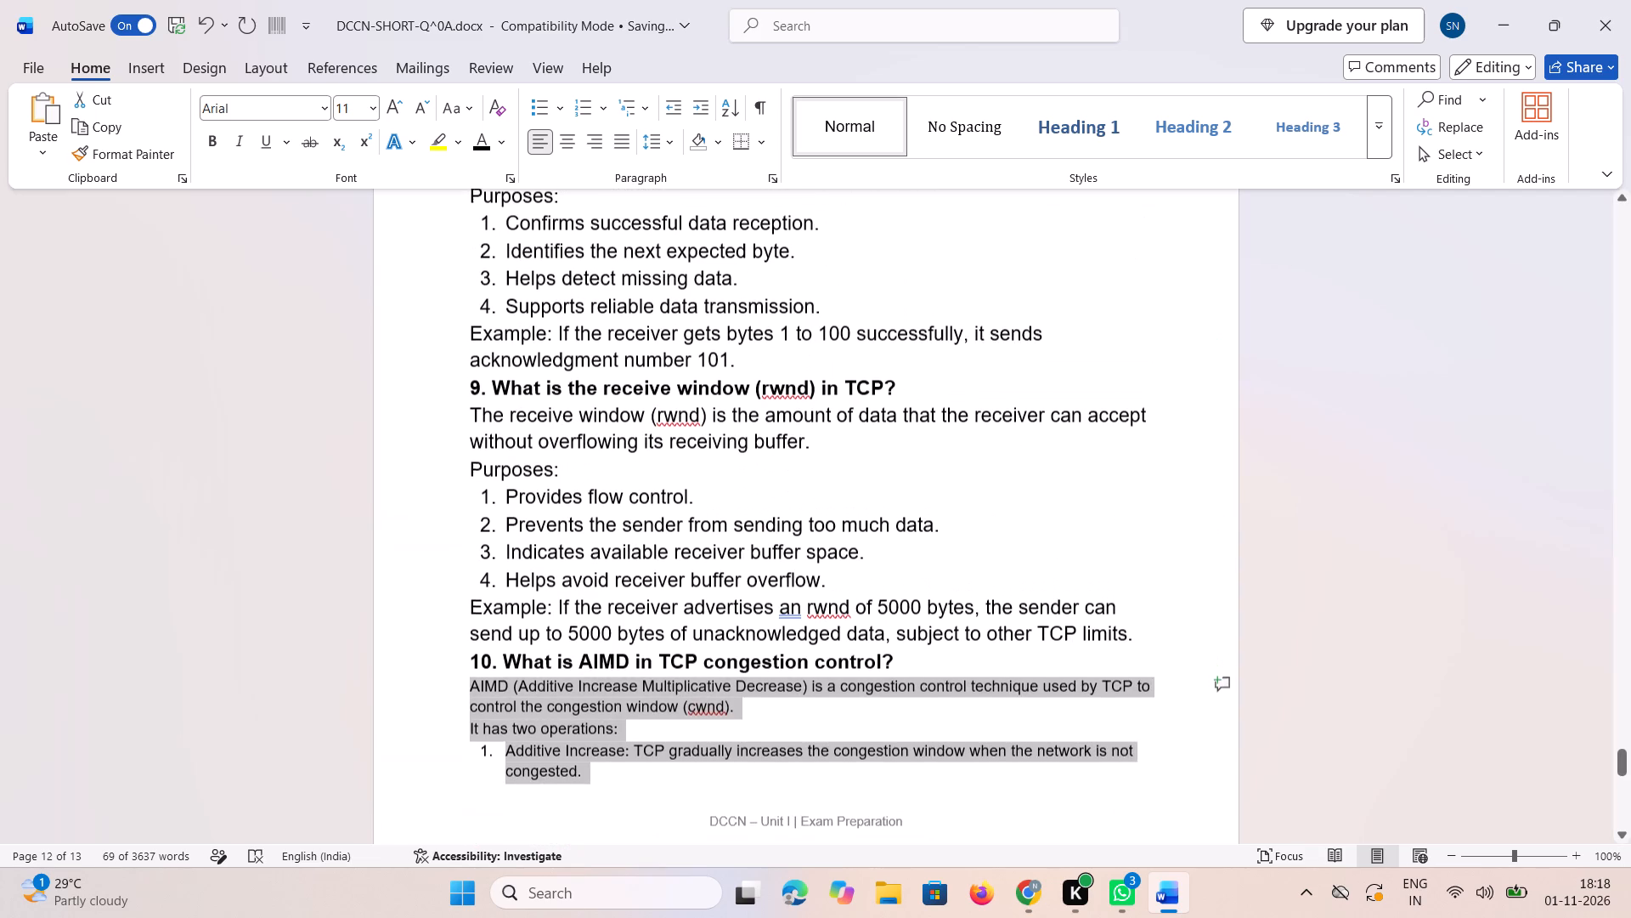
left_click_drag(1147, 639, 477, 416)
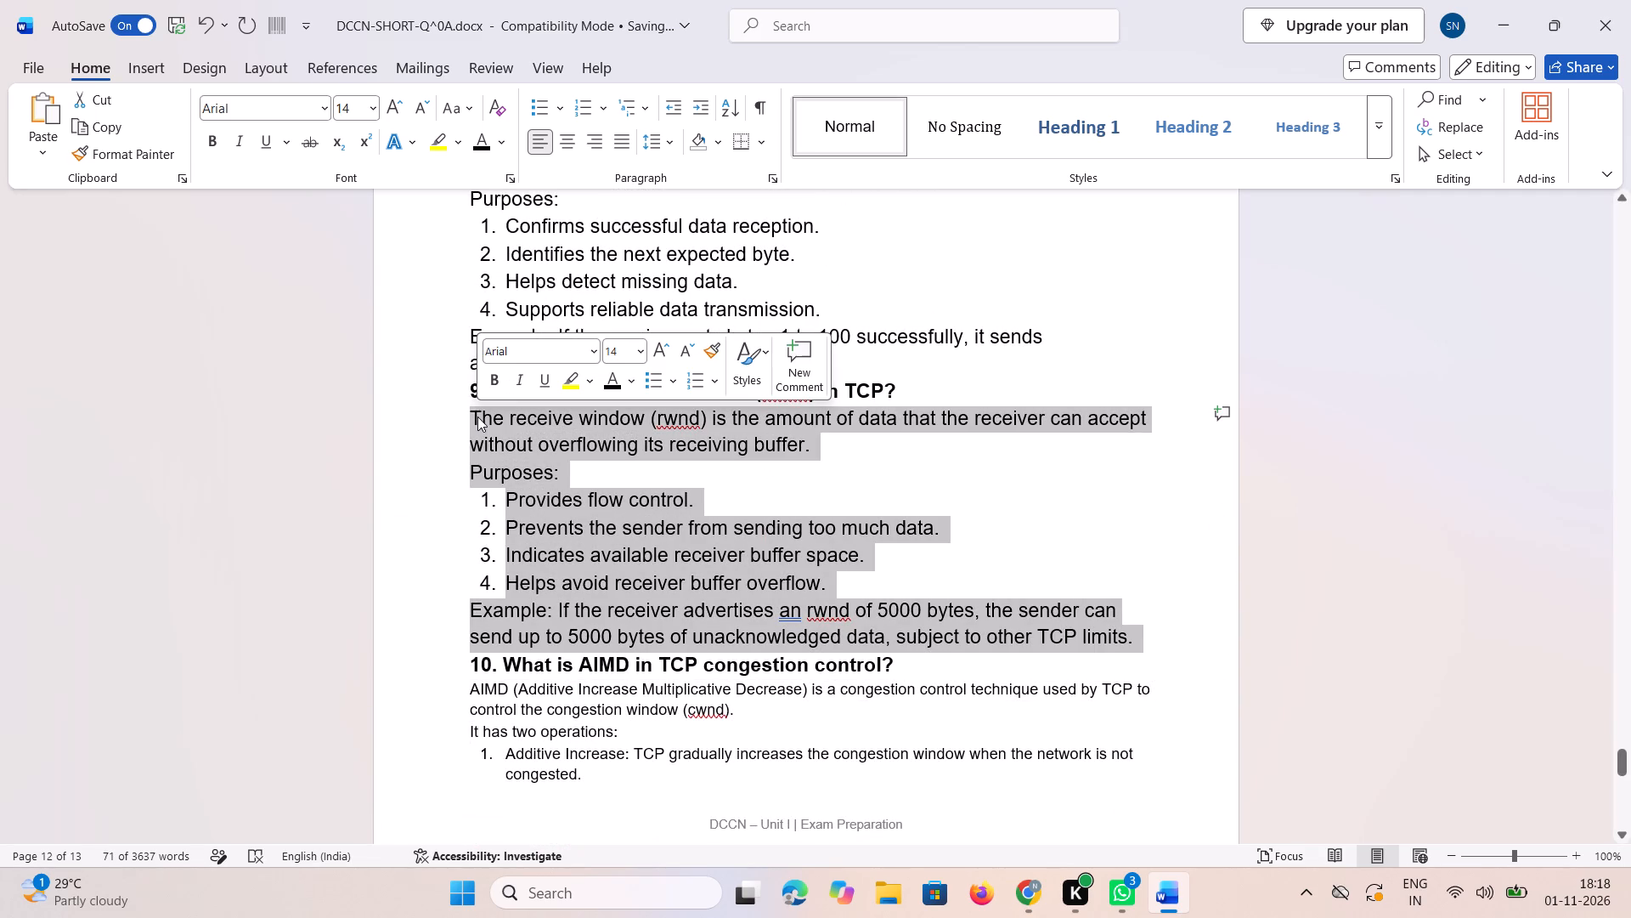
left_click(639, 347)
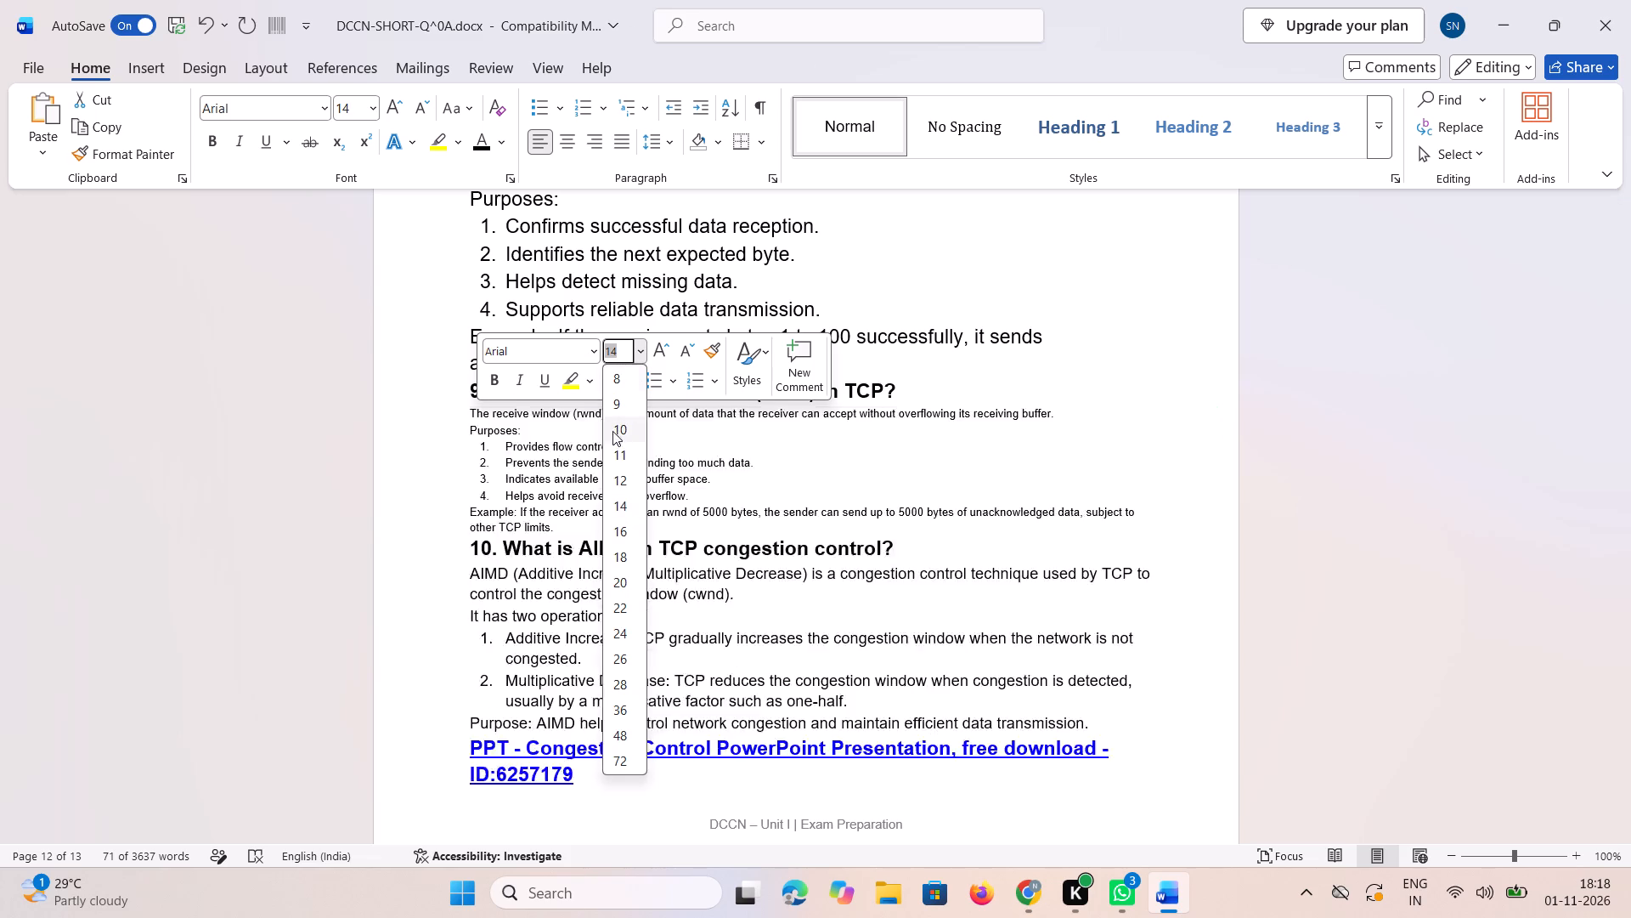
left_click(623, 455)
left_click(727, 481)
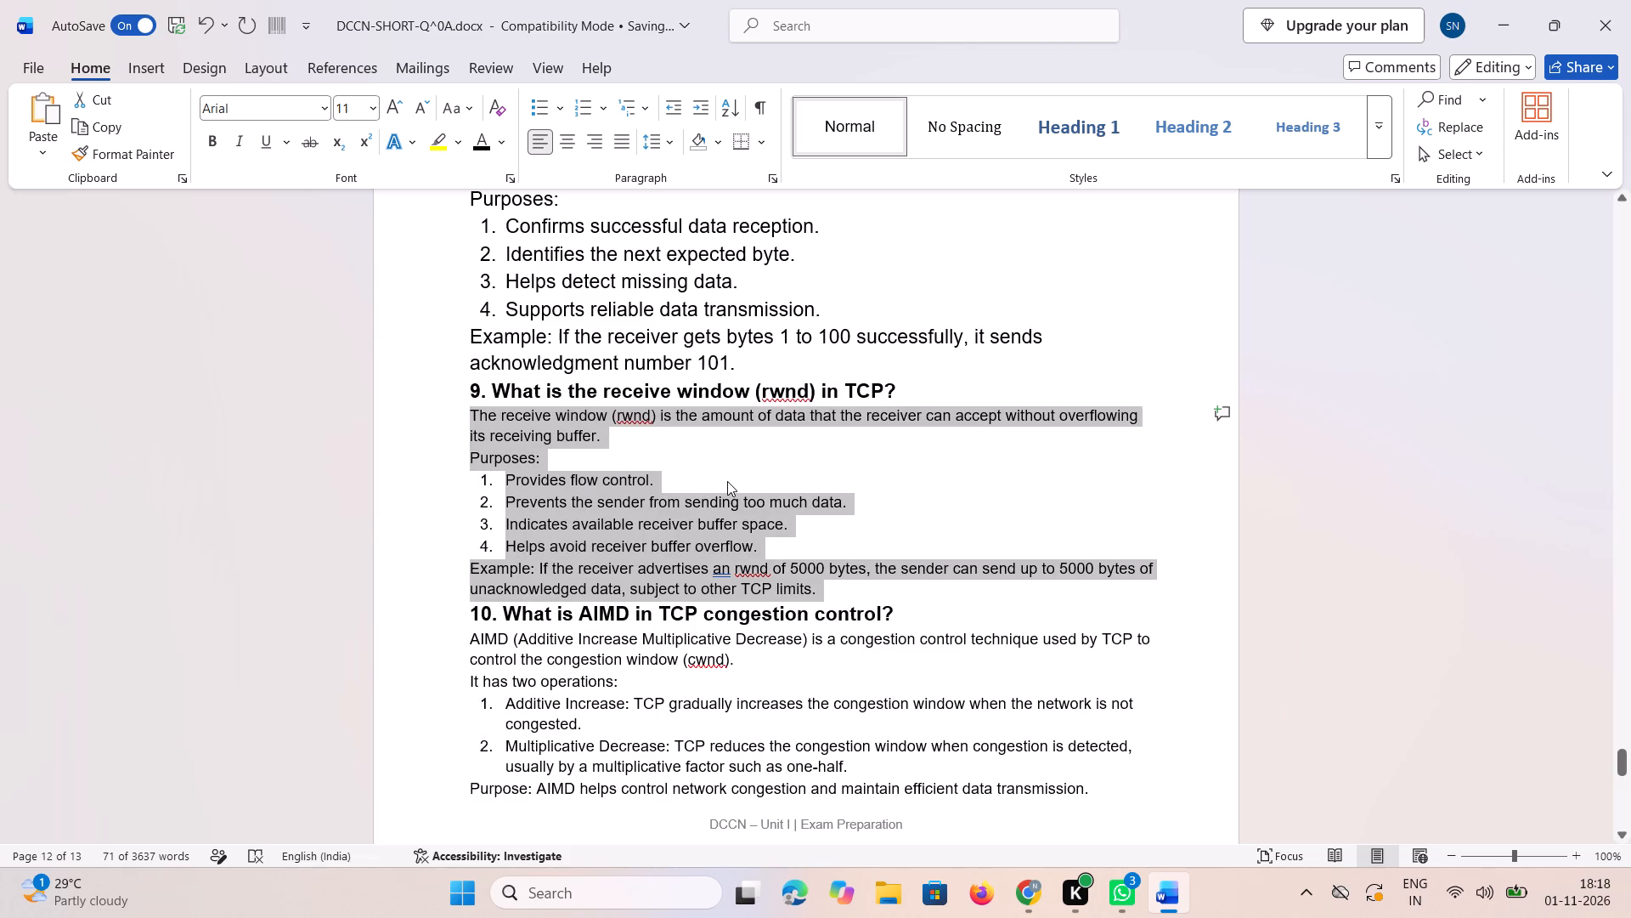
Set the font size of the answer to question 8 on the acknowledgment number, including its example, to 11.
scroll(727, 481, "up", 1)
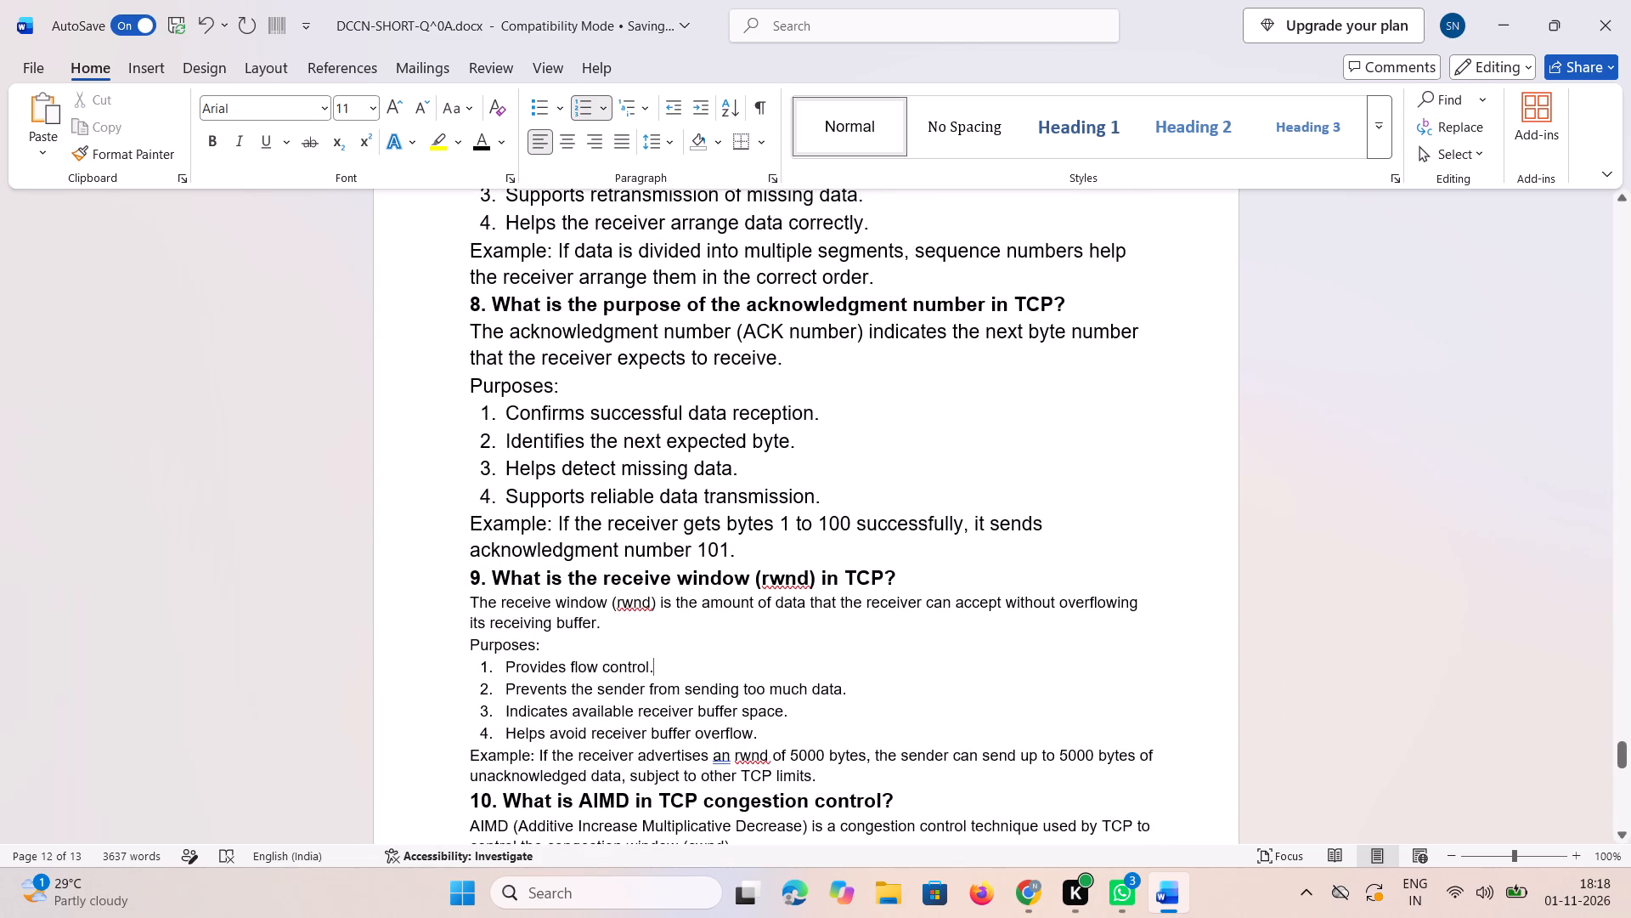
left_click_drag(739, 551, 412, 338)
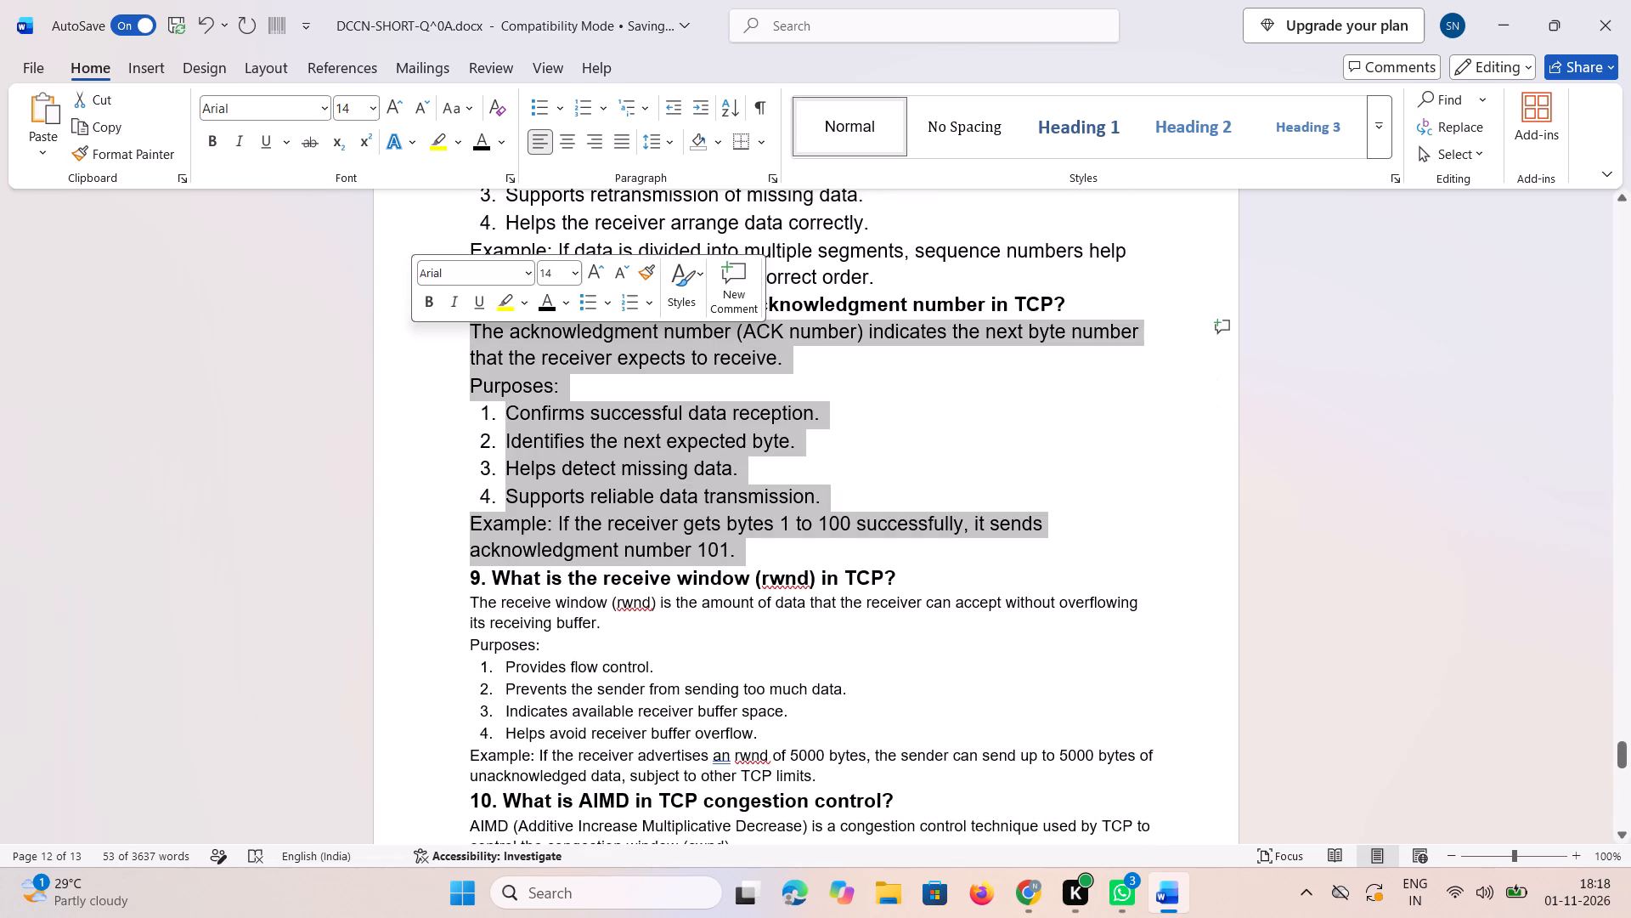
left_click(578, 266)
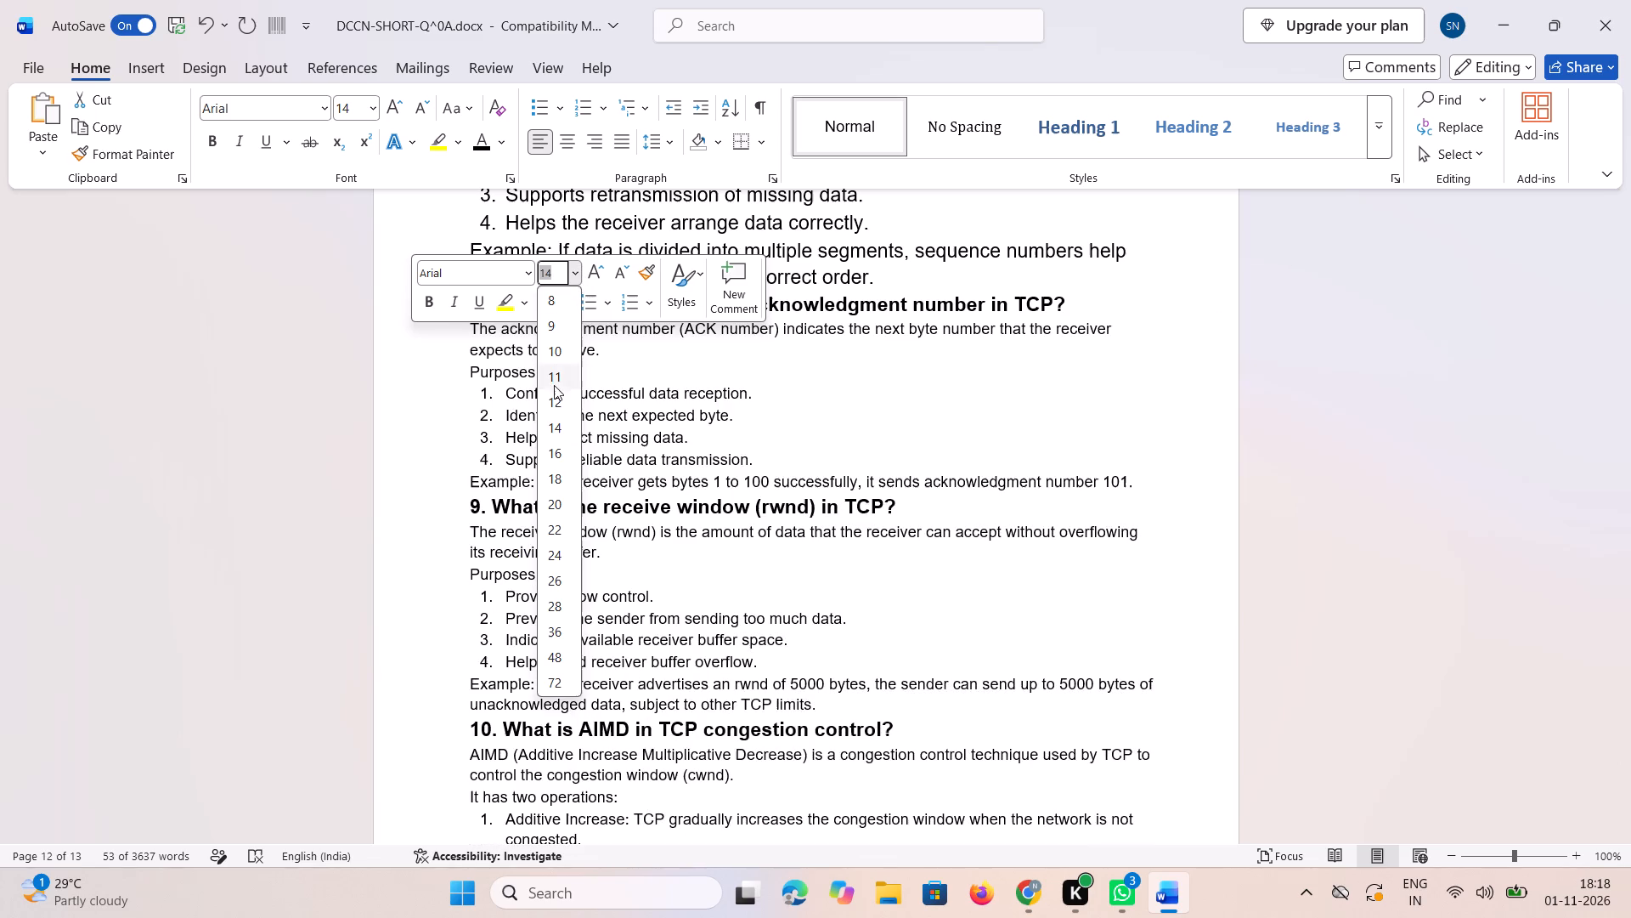
left_click(557, 367)
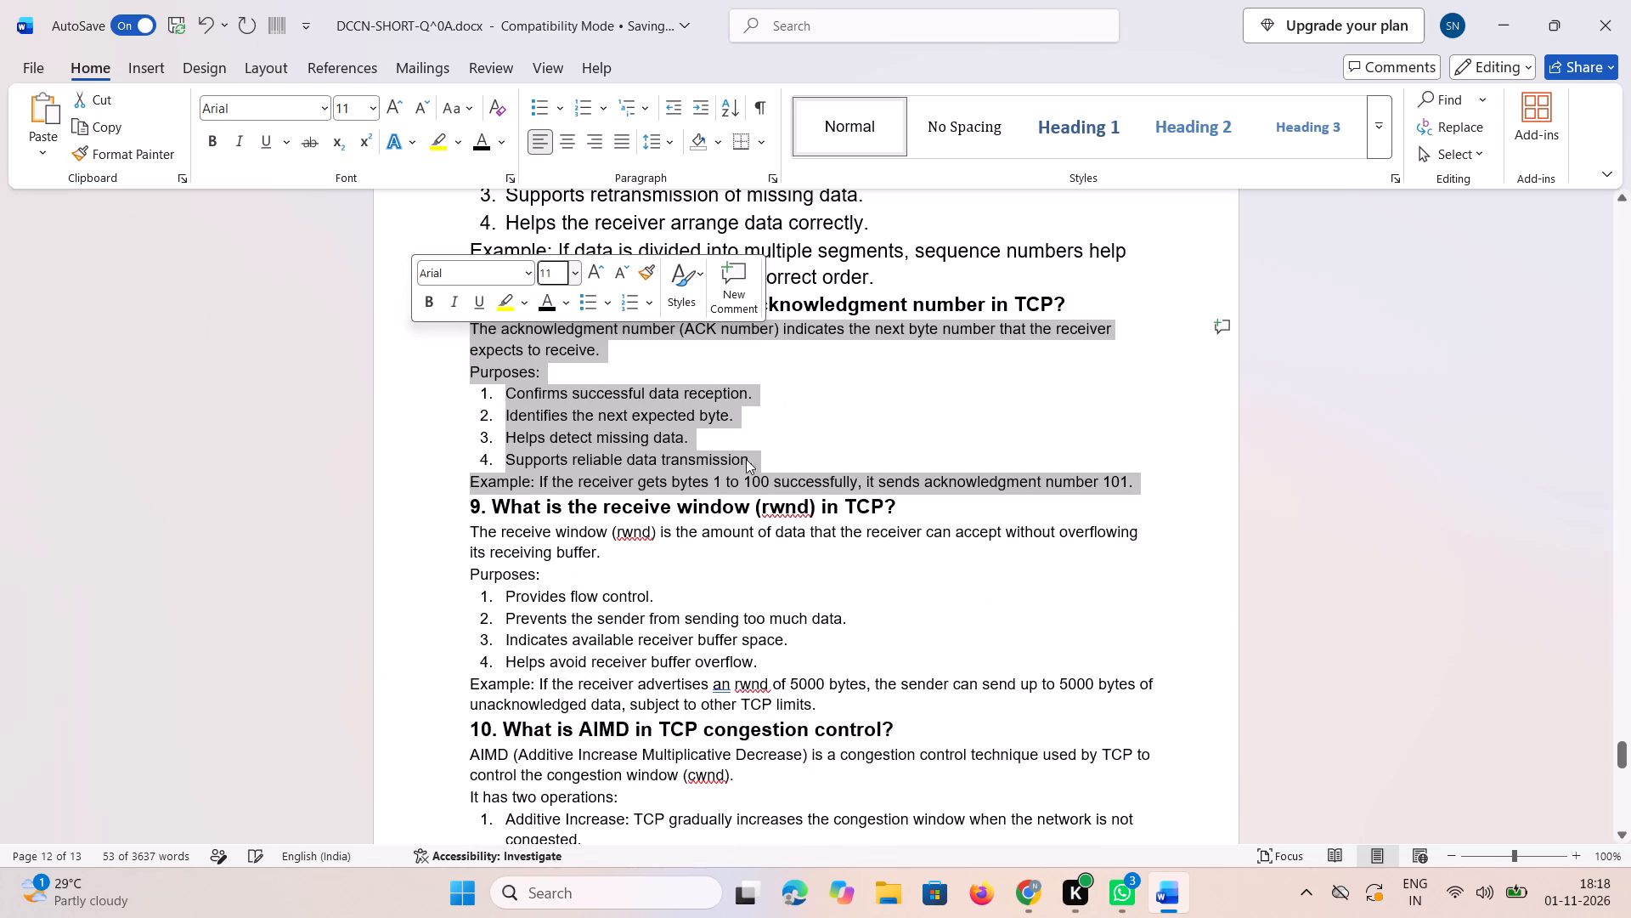
left_click(879, 415)
Set the font size of the answer to question 7 on the TCP sequence number, including its example, to 11.
scroll(879, 415, "up", 1)
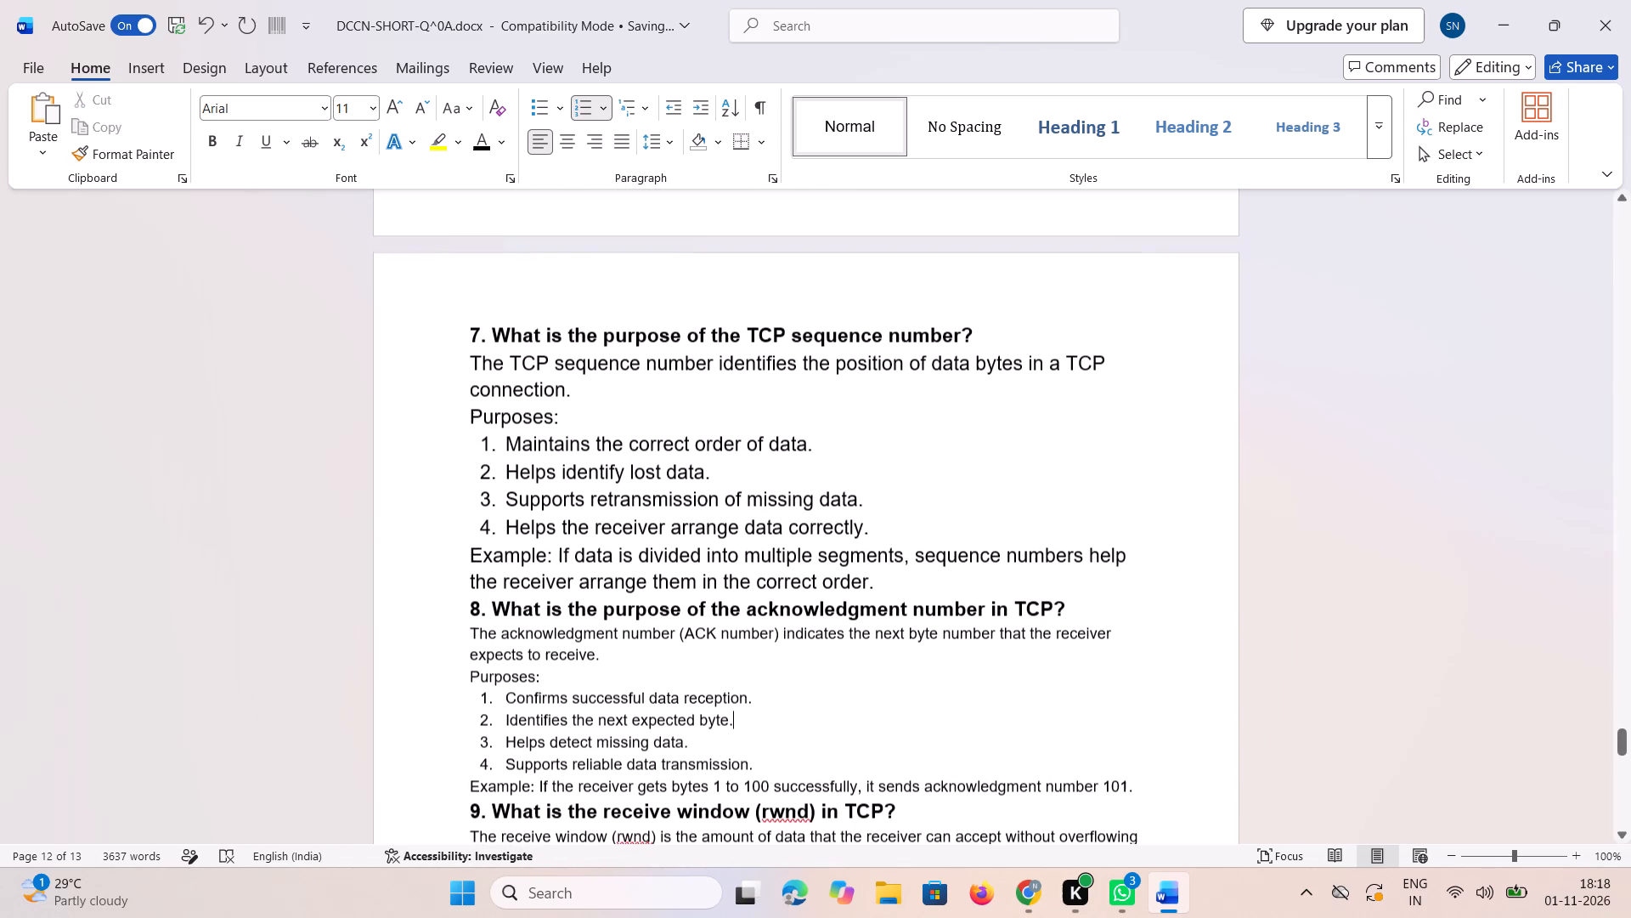
left_click_drag(872, 585, 484, 399)
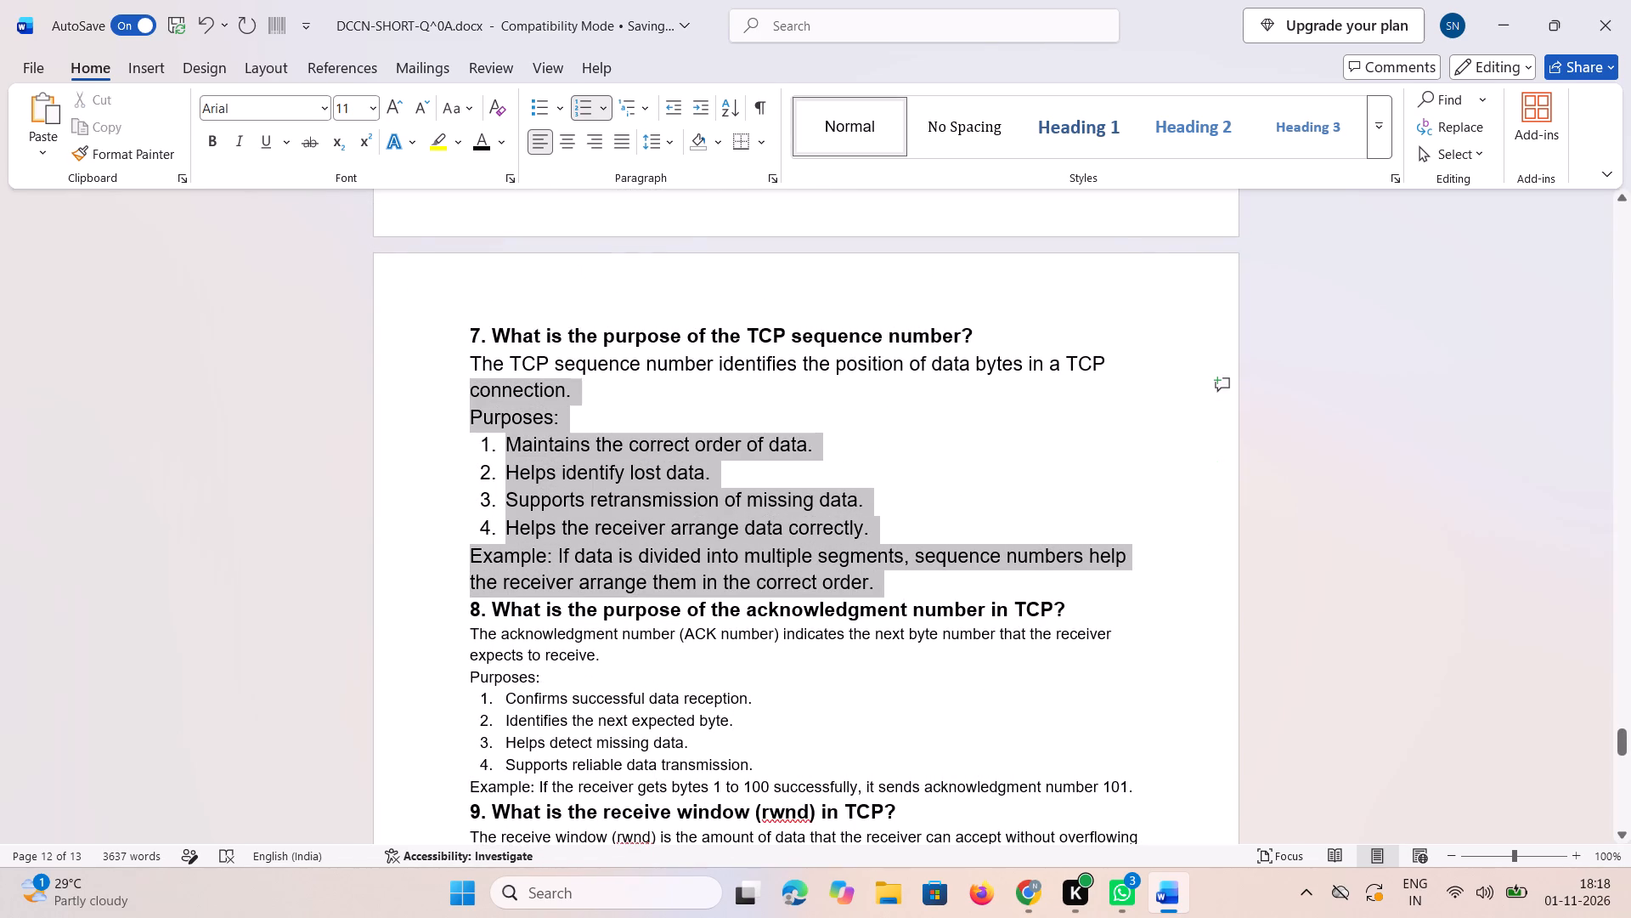
left_click_drag(484, 399, 469, 376)
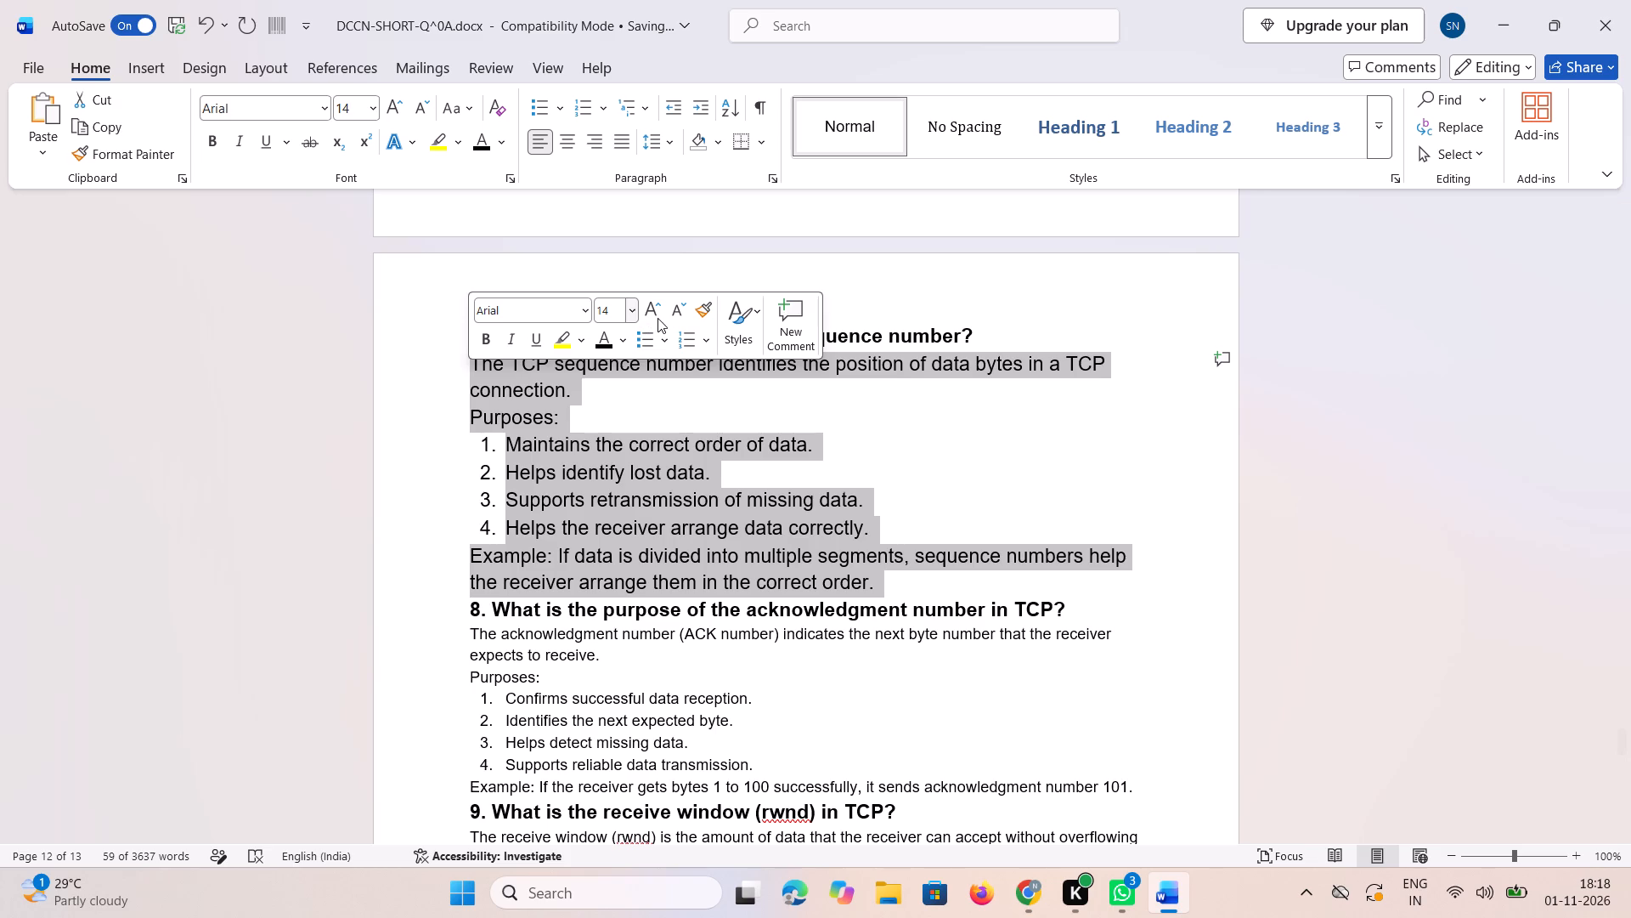
left_click(631, 308)
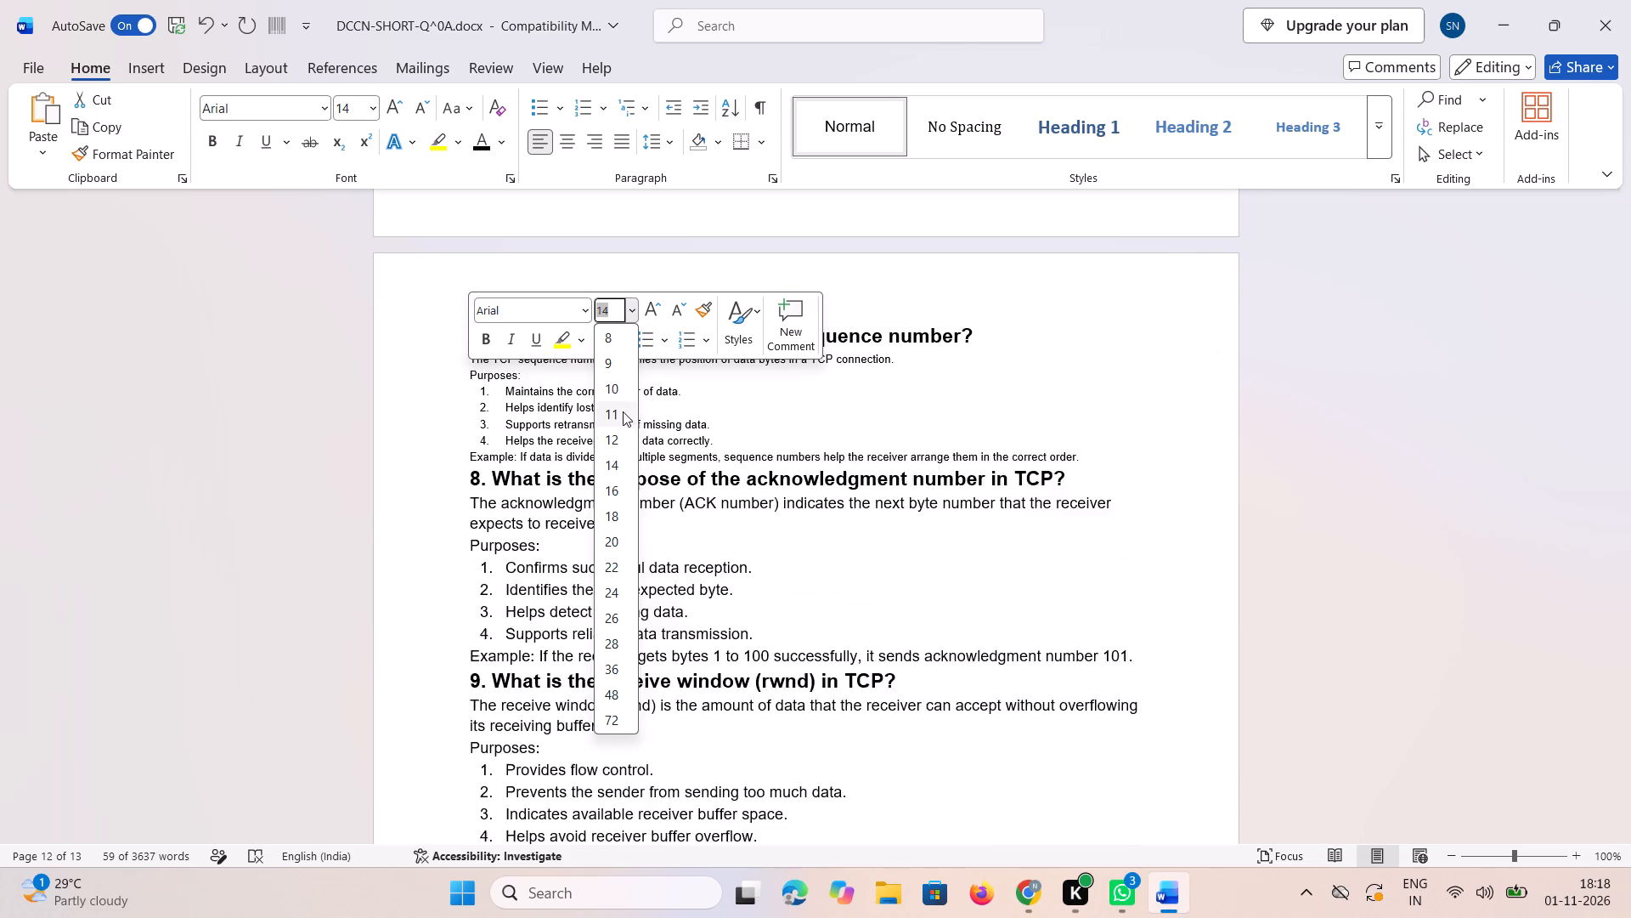
left_click(623, 420)
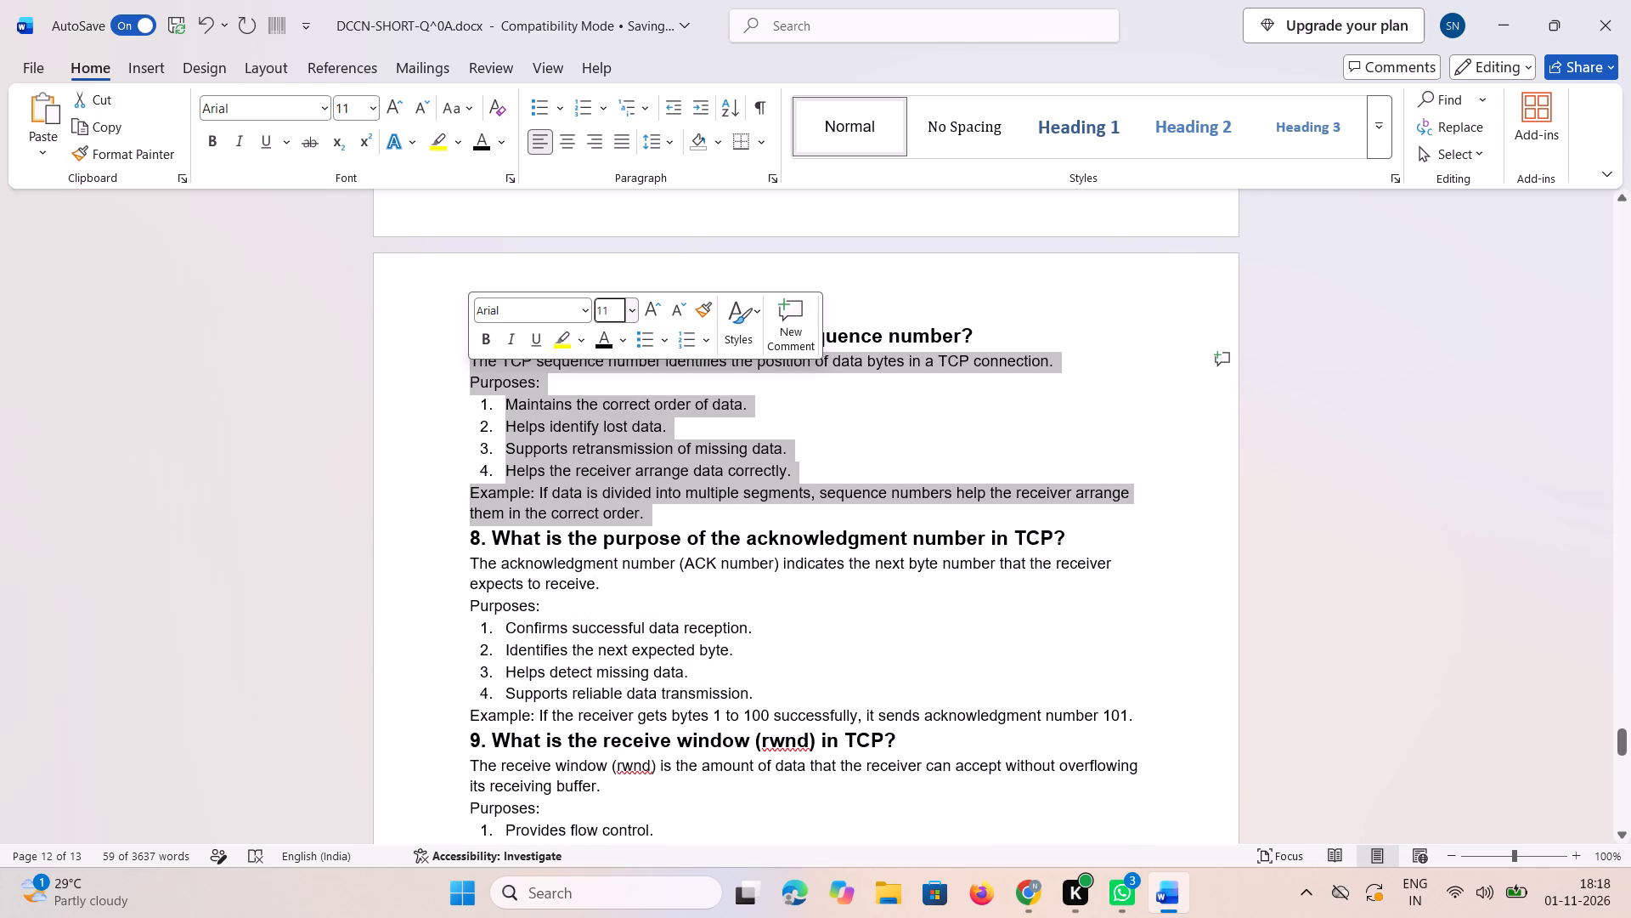
left_click(762, 600)
Set the font size of the answer to question 6 on multiplexing to 11, from its definition through main point 4, leaving out the example.
scroll(762, 600, "up", 1)
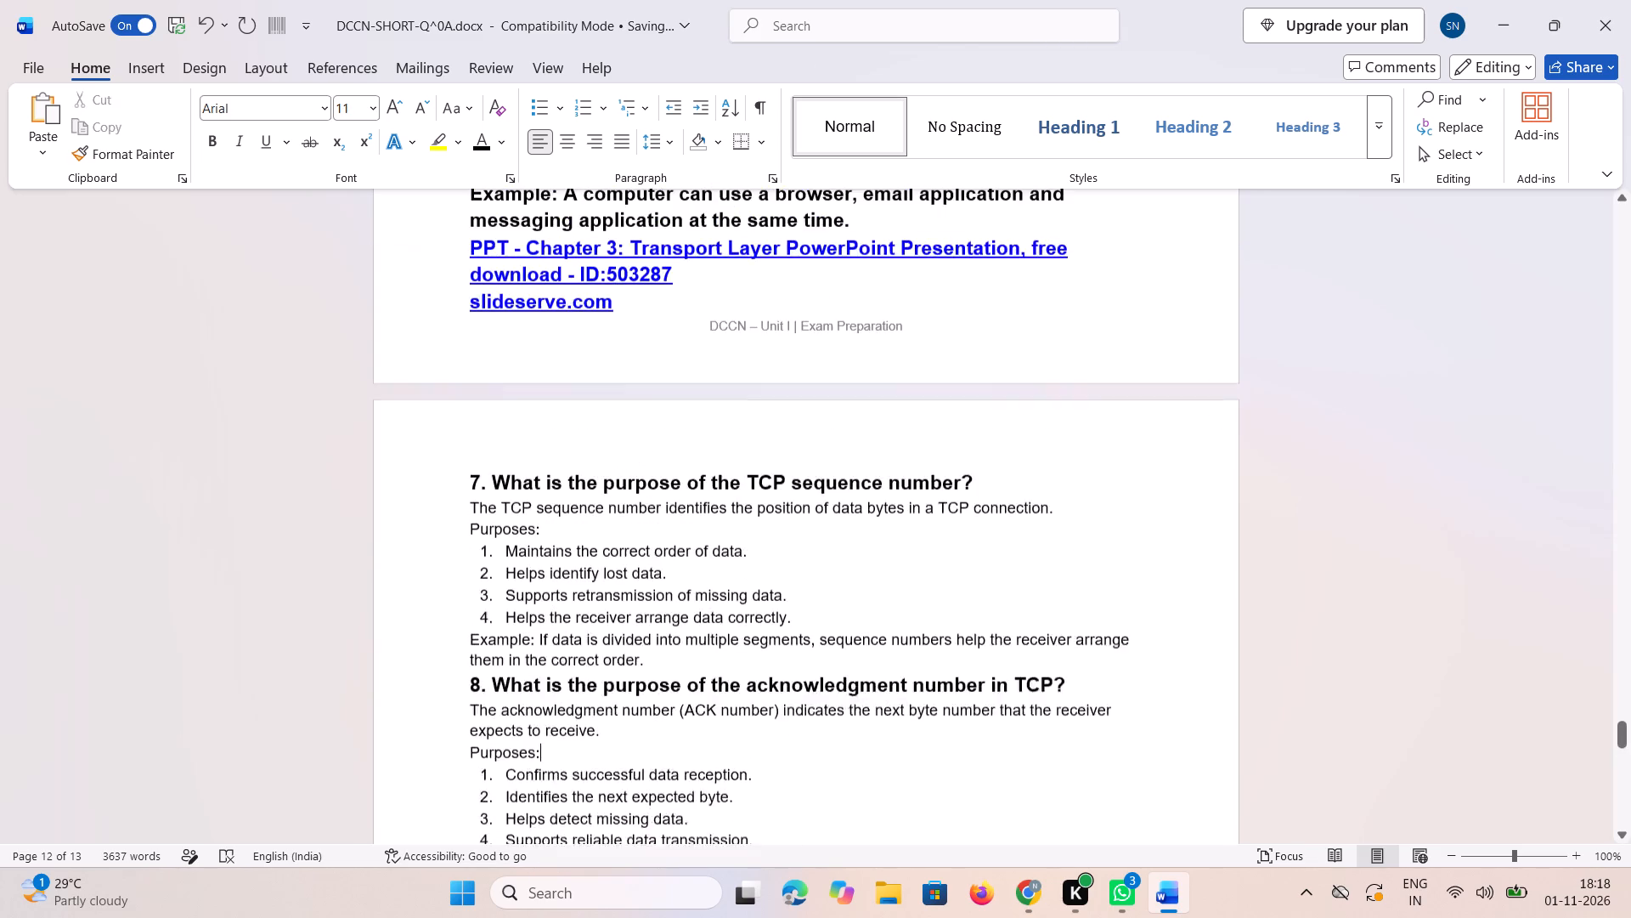
scroll(762, 600, "up", 4)
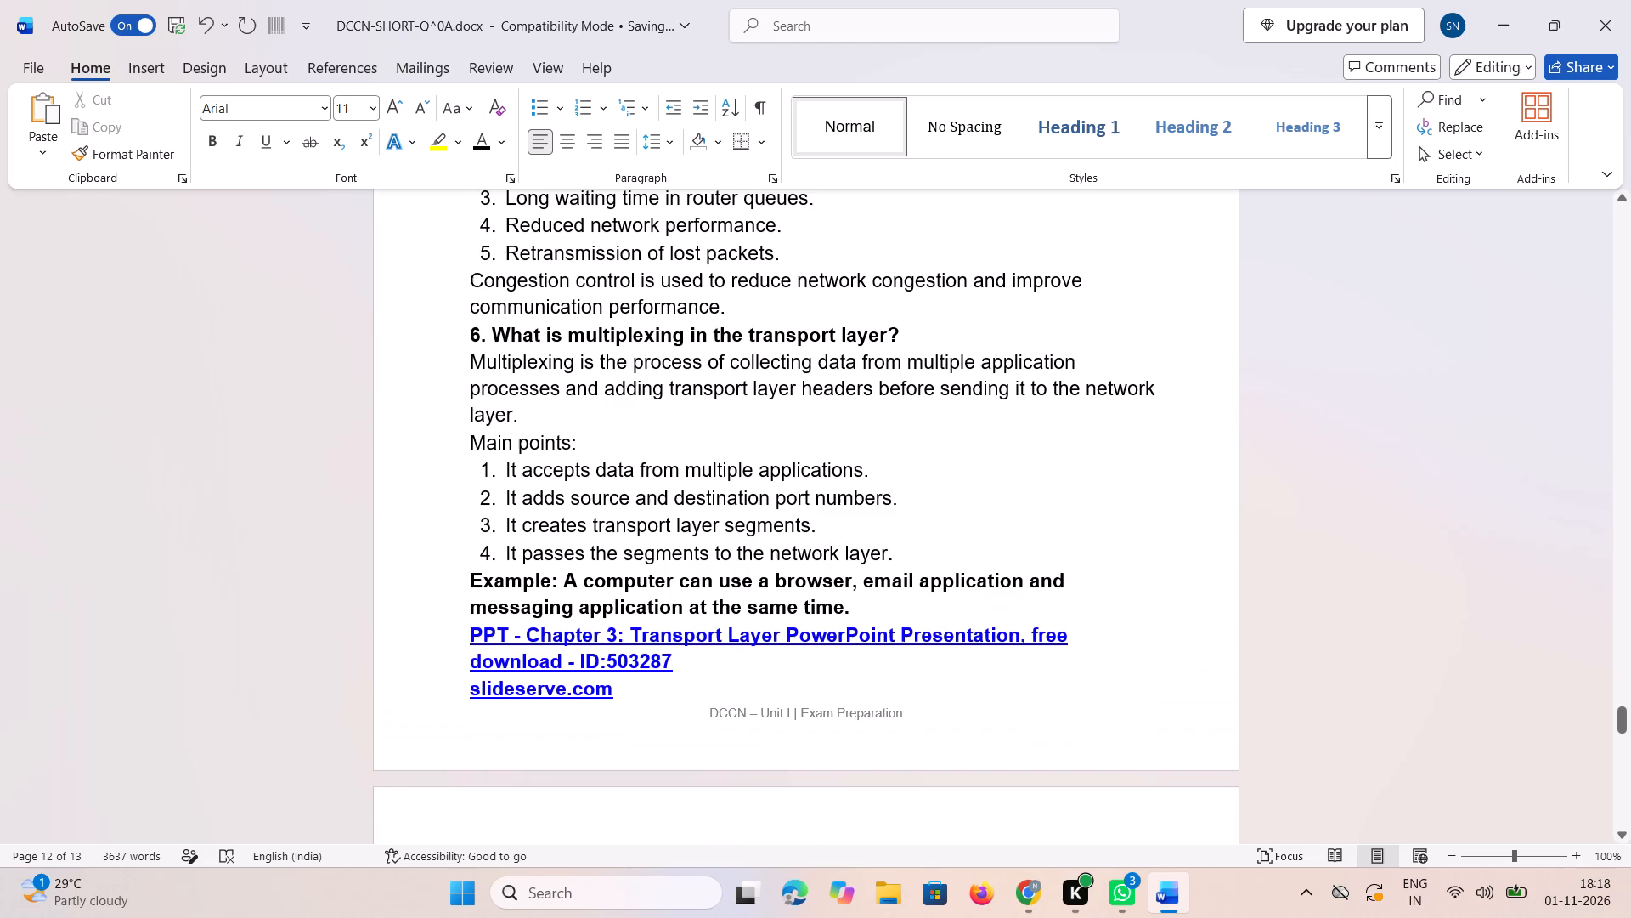
left_click_drag(898, 549, 475, 358)
left_click(637, 290)
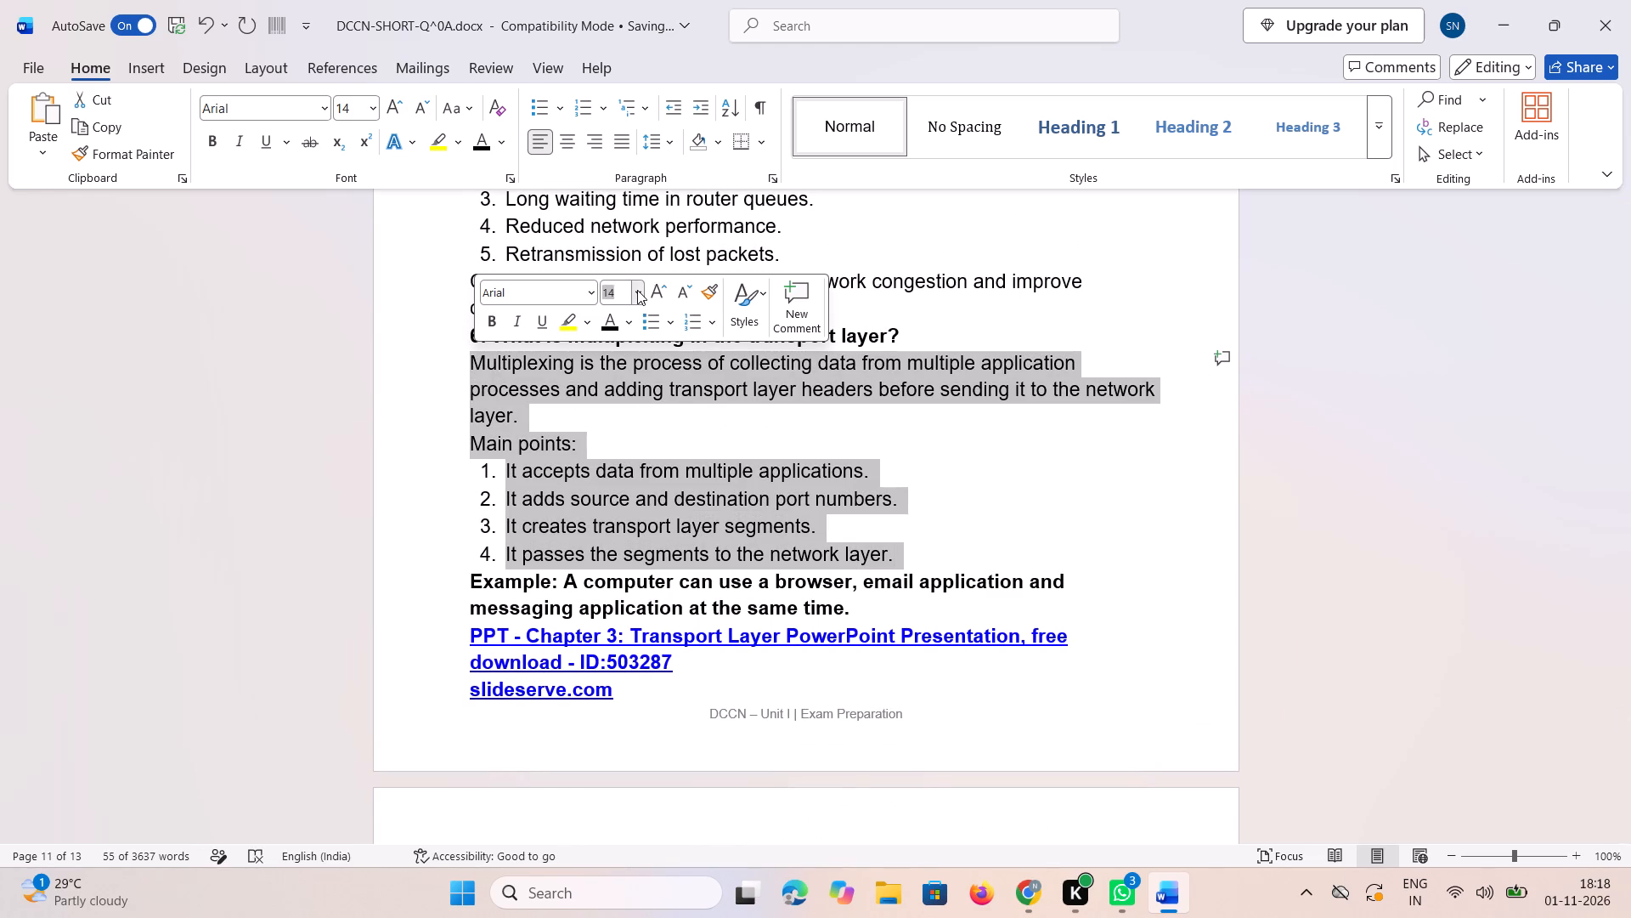
left_click(613, 394)
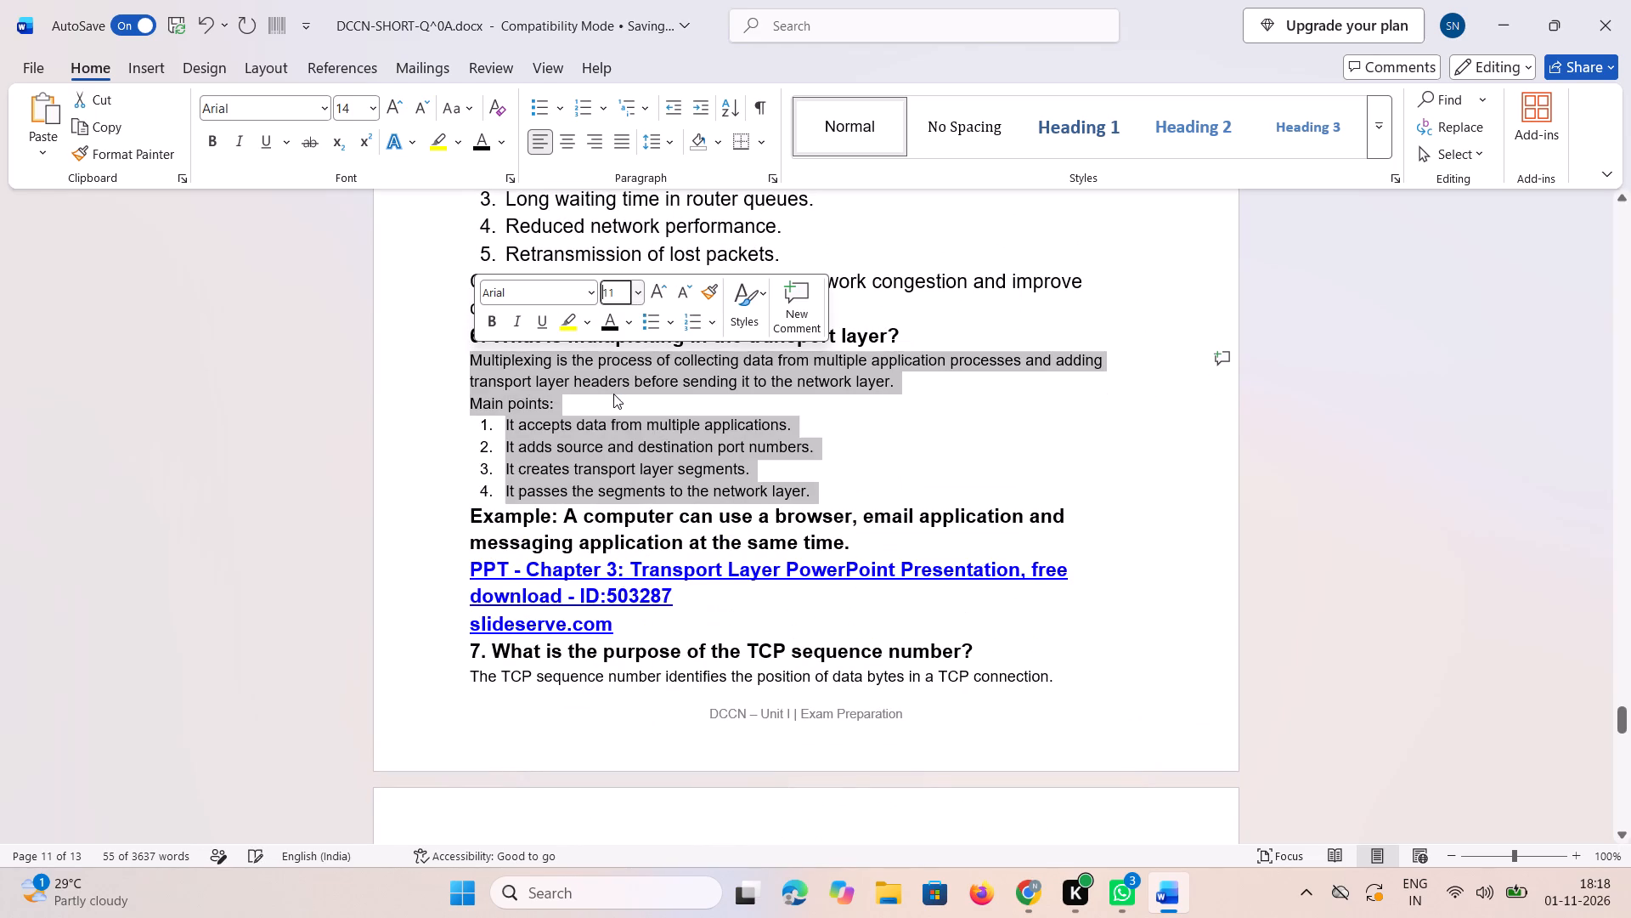
left_click(951, 450)
Set the font size of the answer to question 5 on congestion, through its closing sentence on congestion control, to 11.
scroll(951, 450, "up", 1)
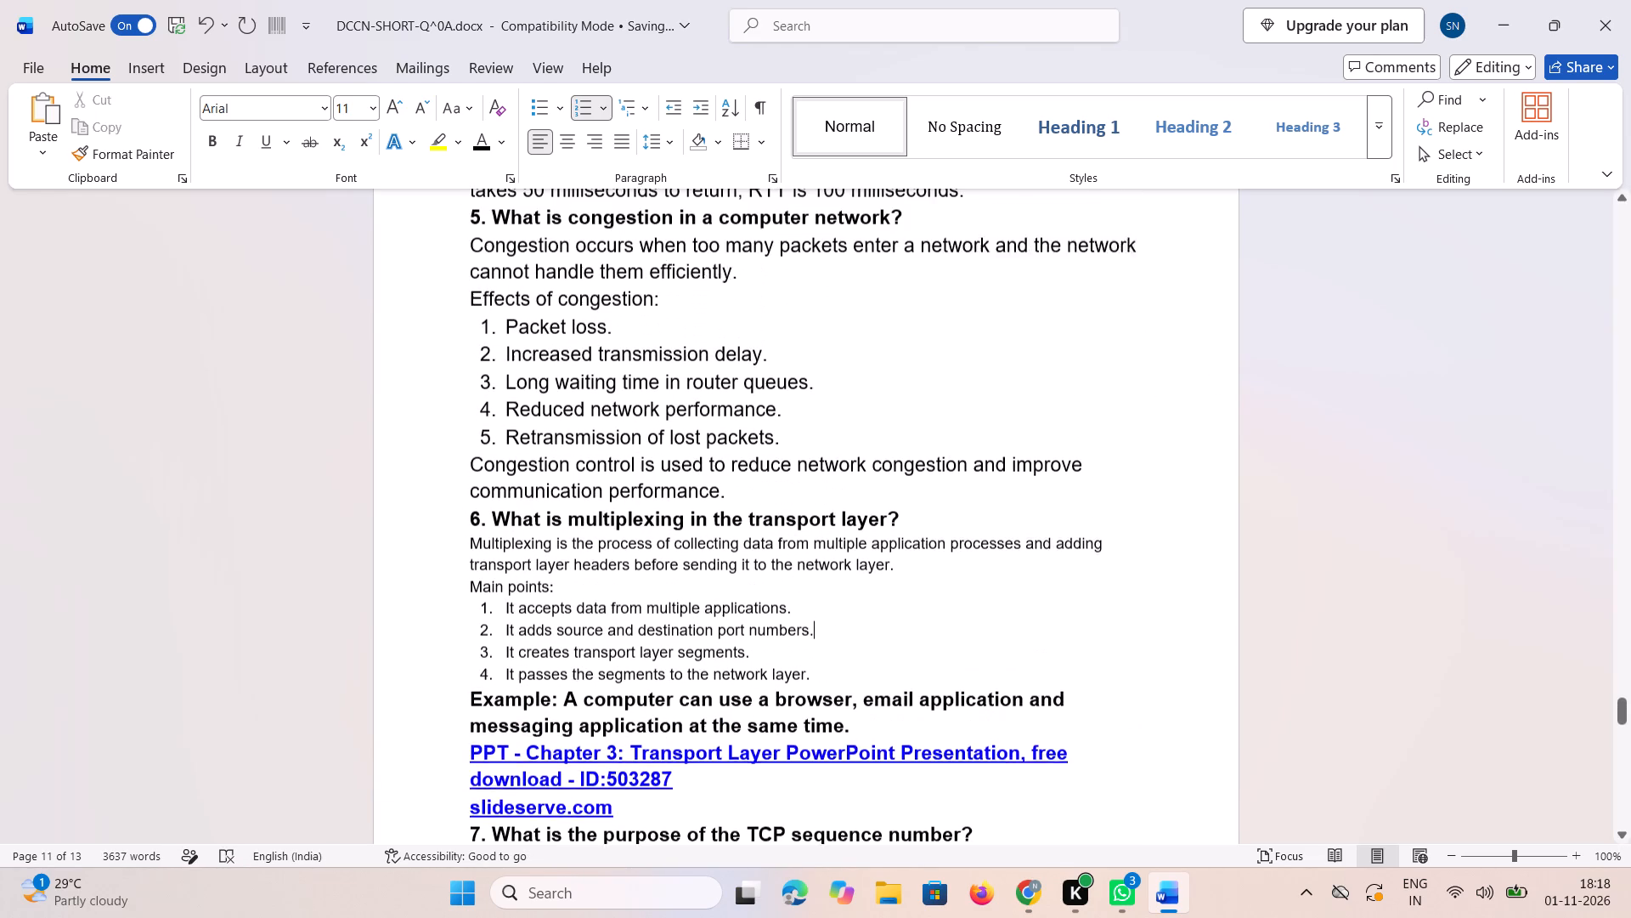
scroll(951, 450, "up", 2)
left_click_drag(722, 640, 653, 598)
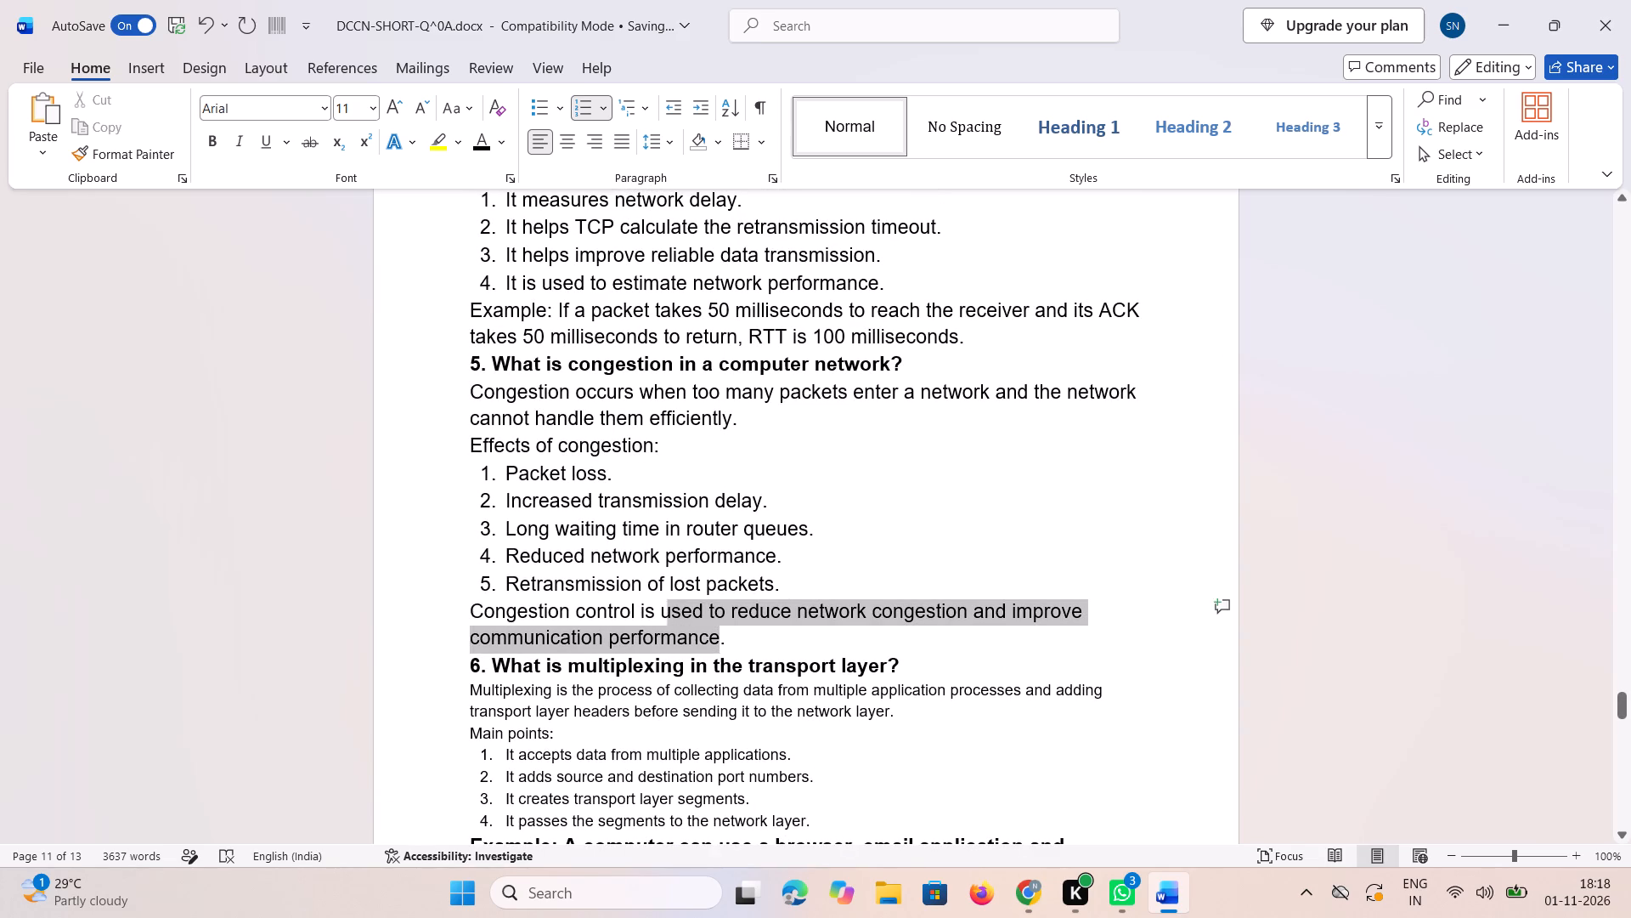
left_click_drag(653, 598, 398, 394)
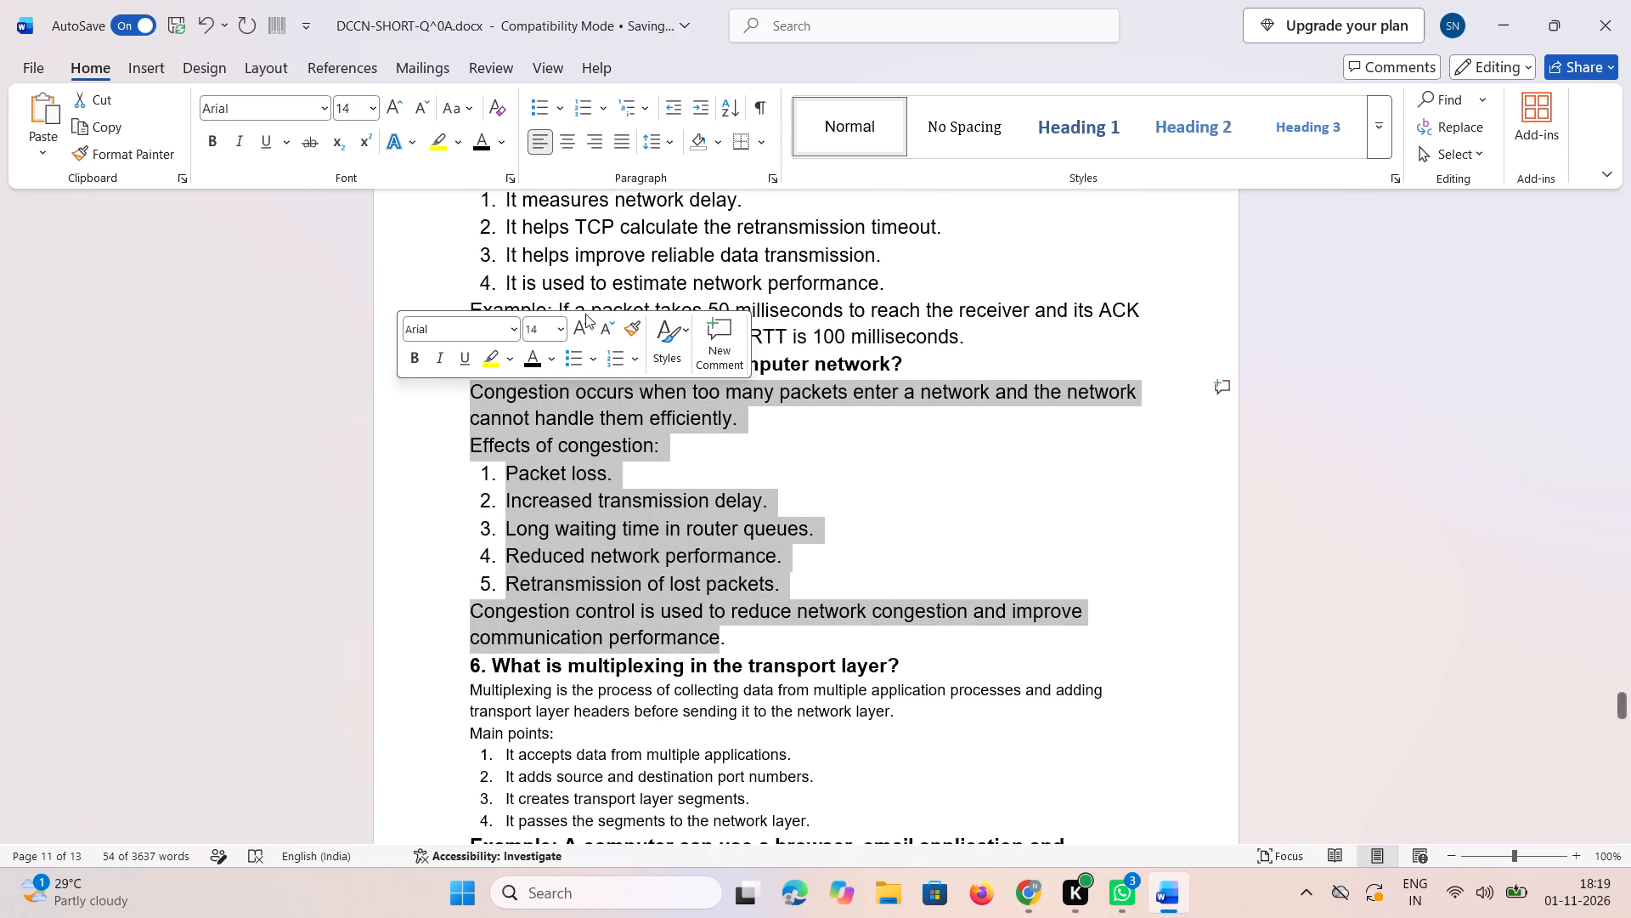
left_click(562, 332)
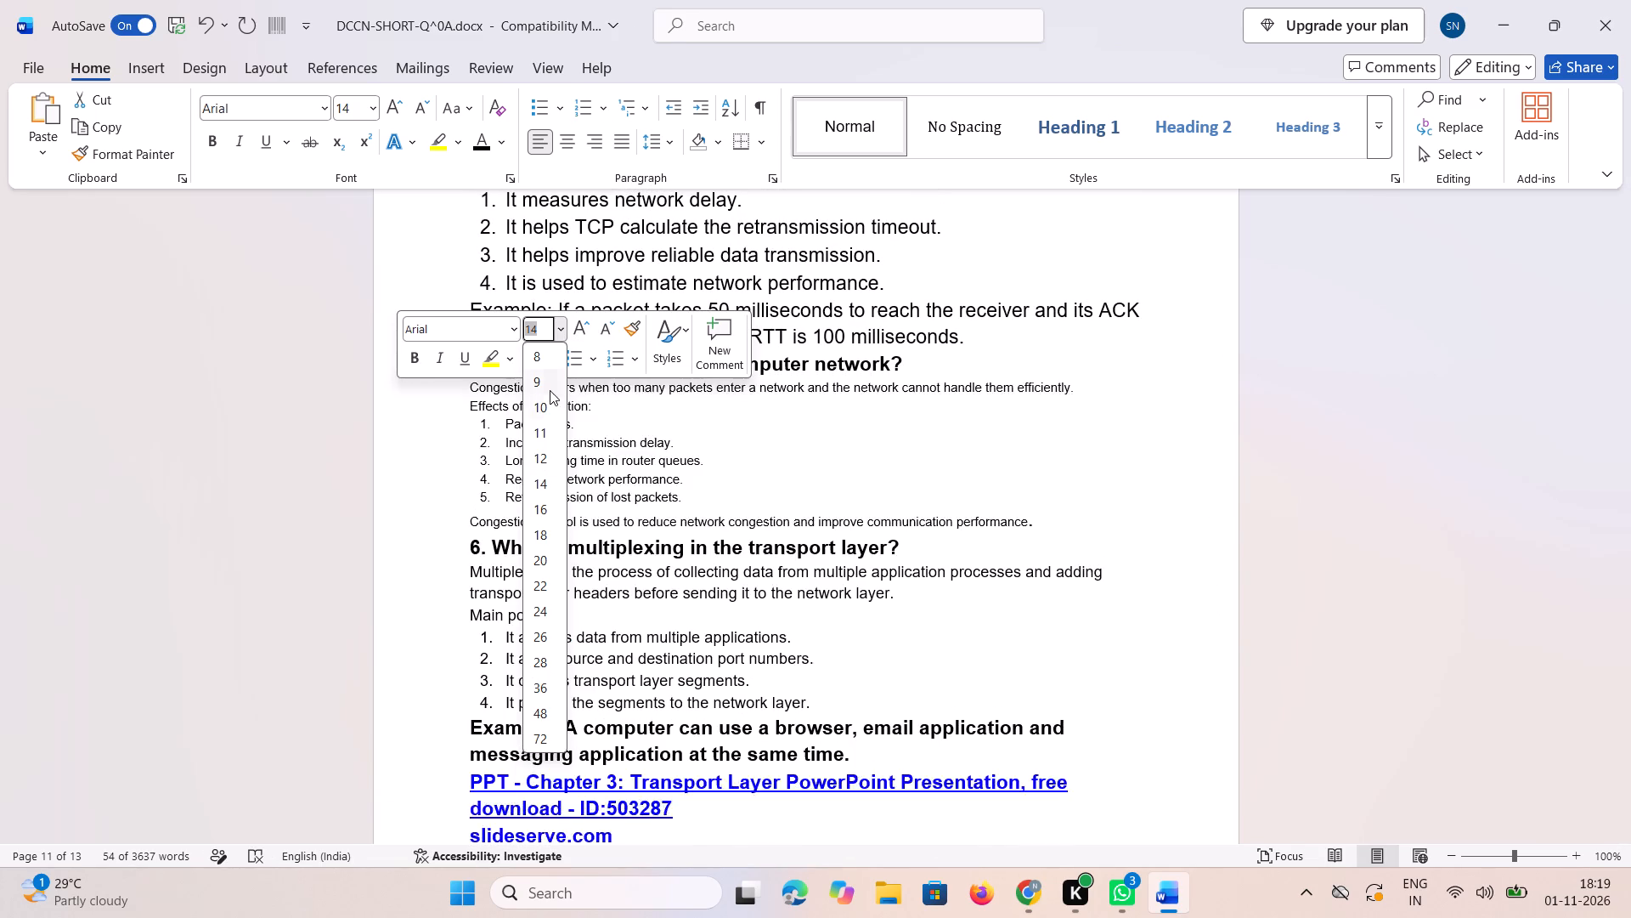
left_click(542, 439)
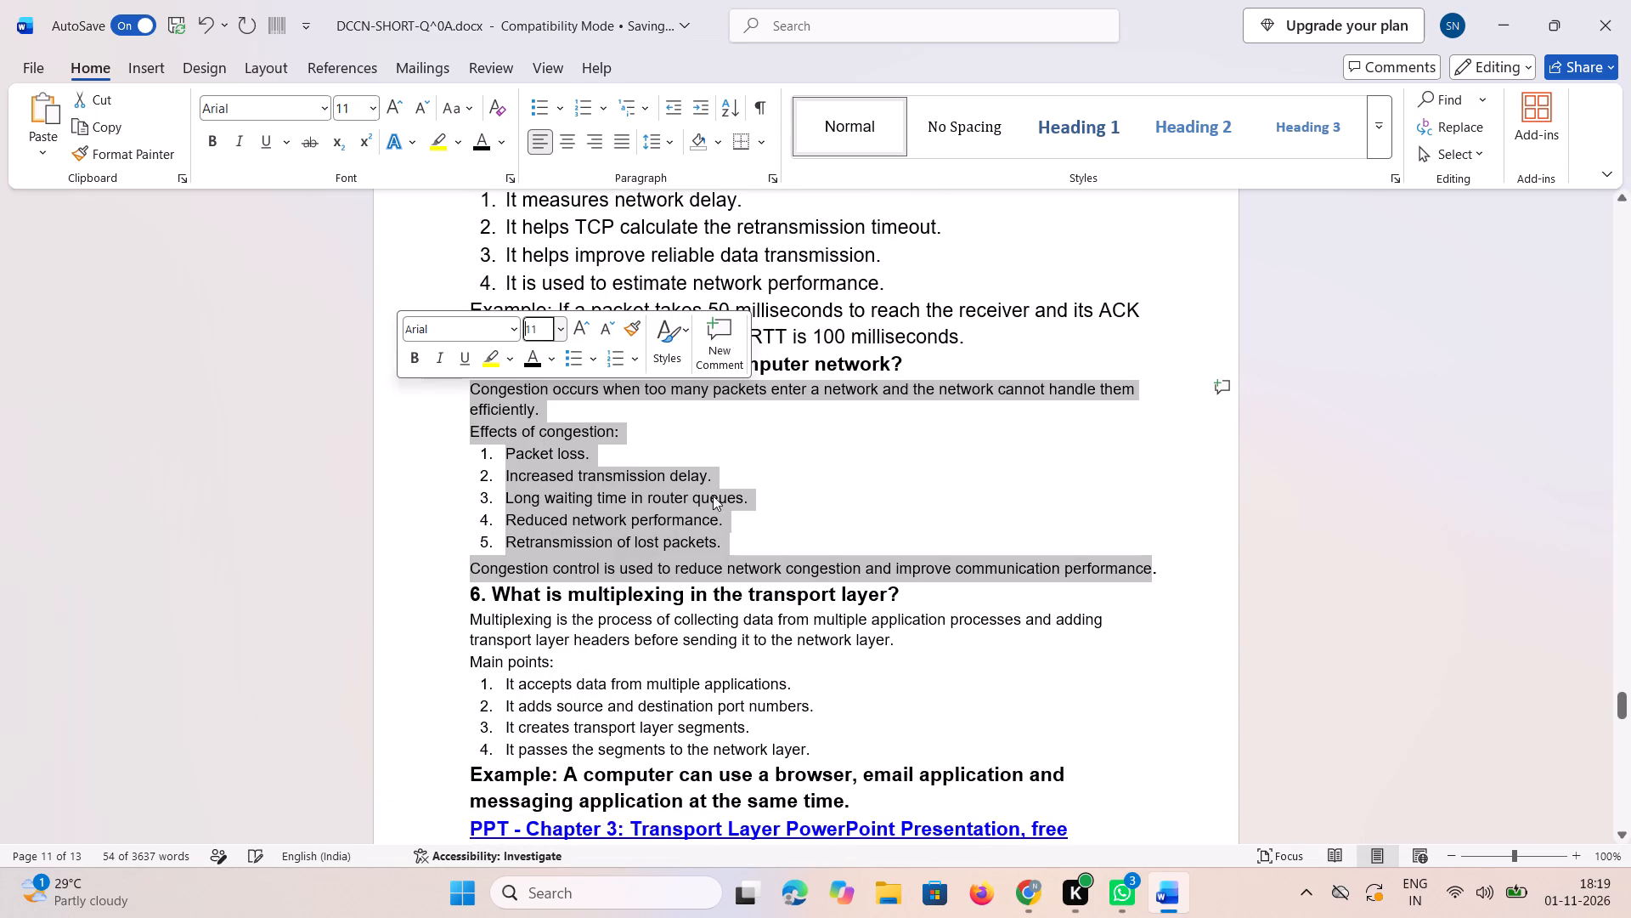
left_click(806, 468)
Set the font size of the answer to question 4 on RTT, including its example, to 11.
scroll(806, 468, "up", 2)
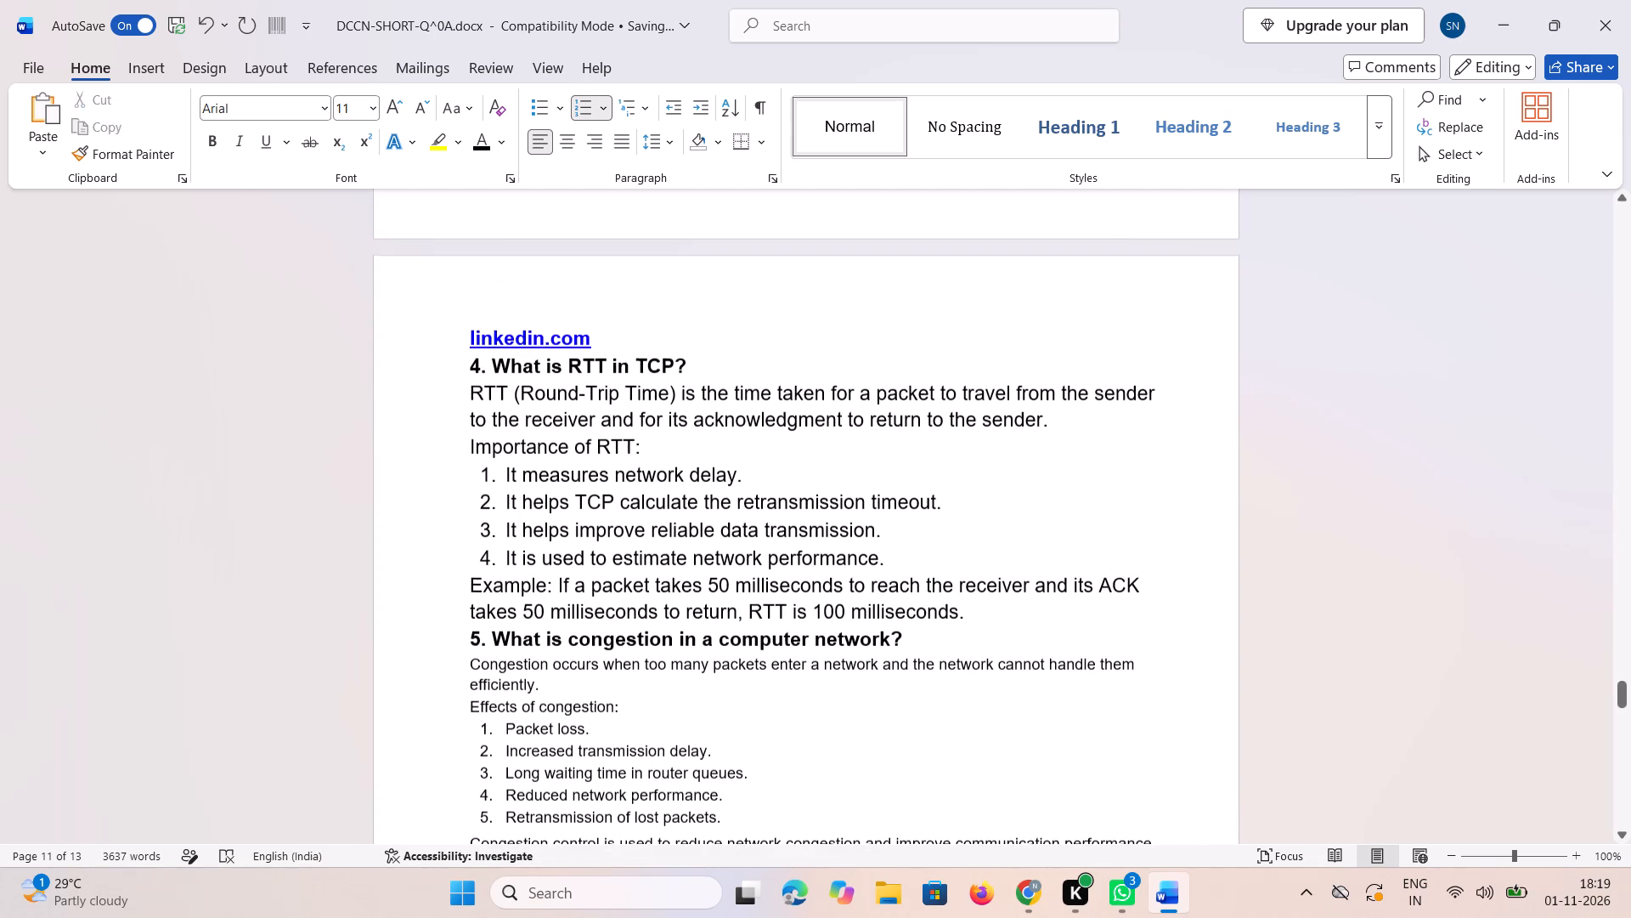
left_click_drag(979, 620, 445, 401)
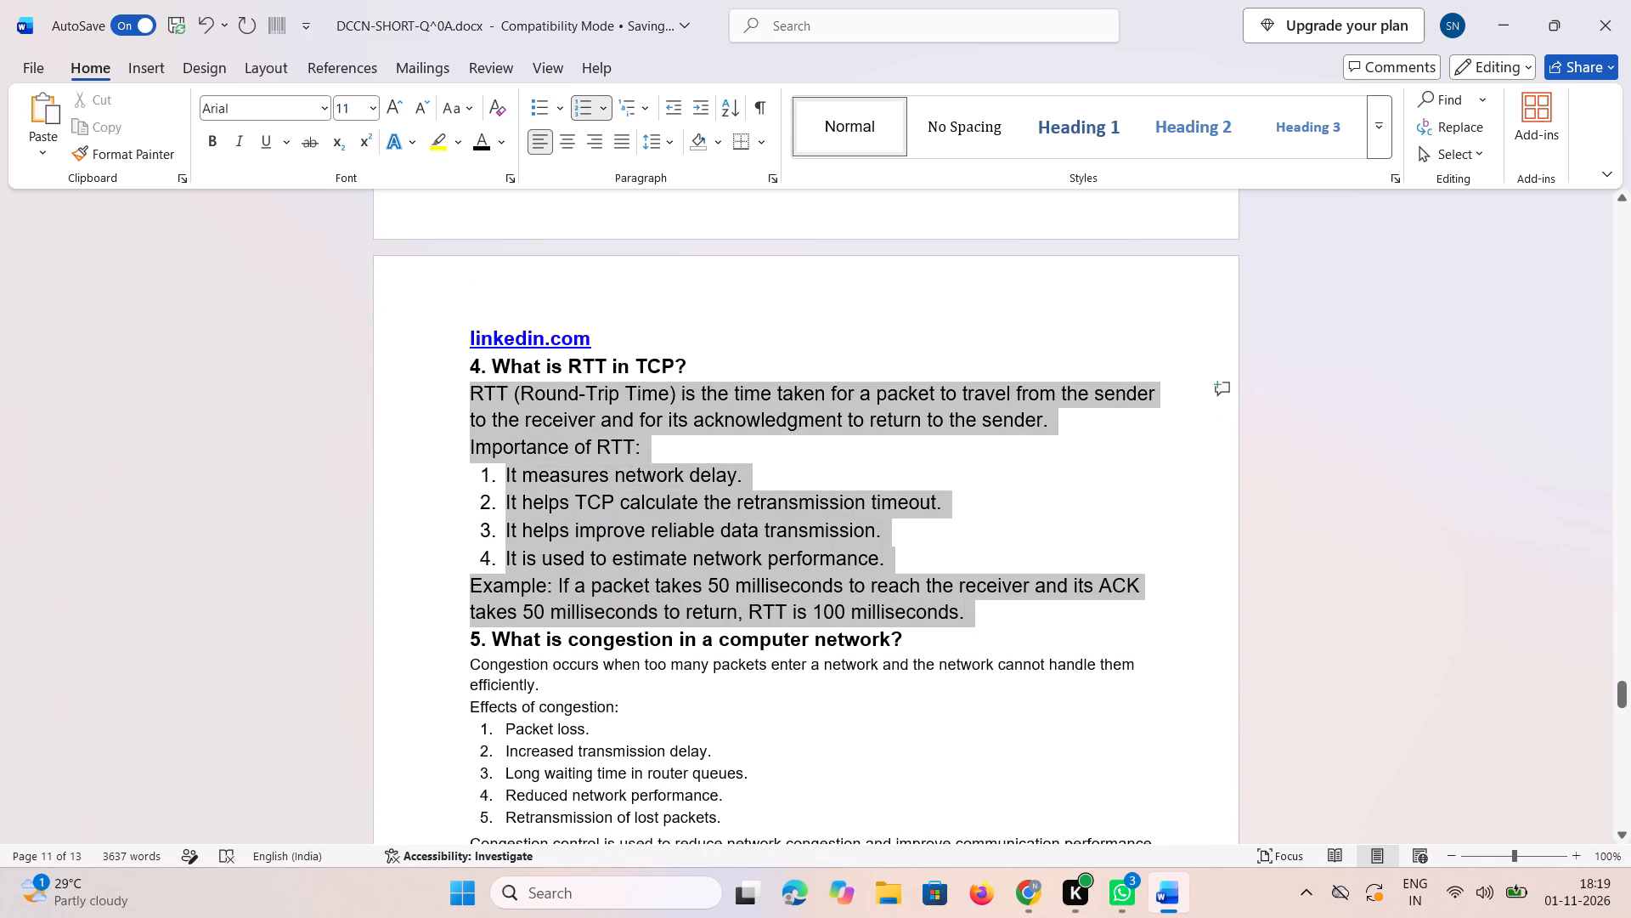
left_click_drag(445, 401, 445, 399)
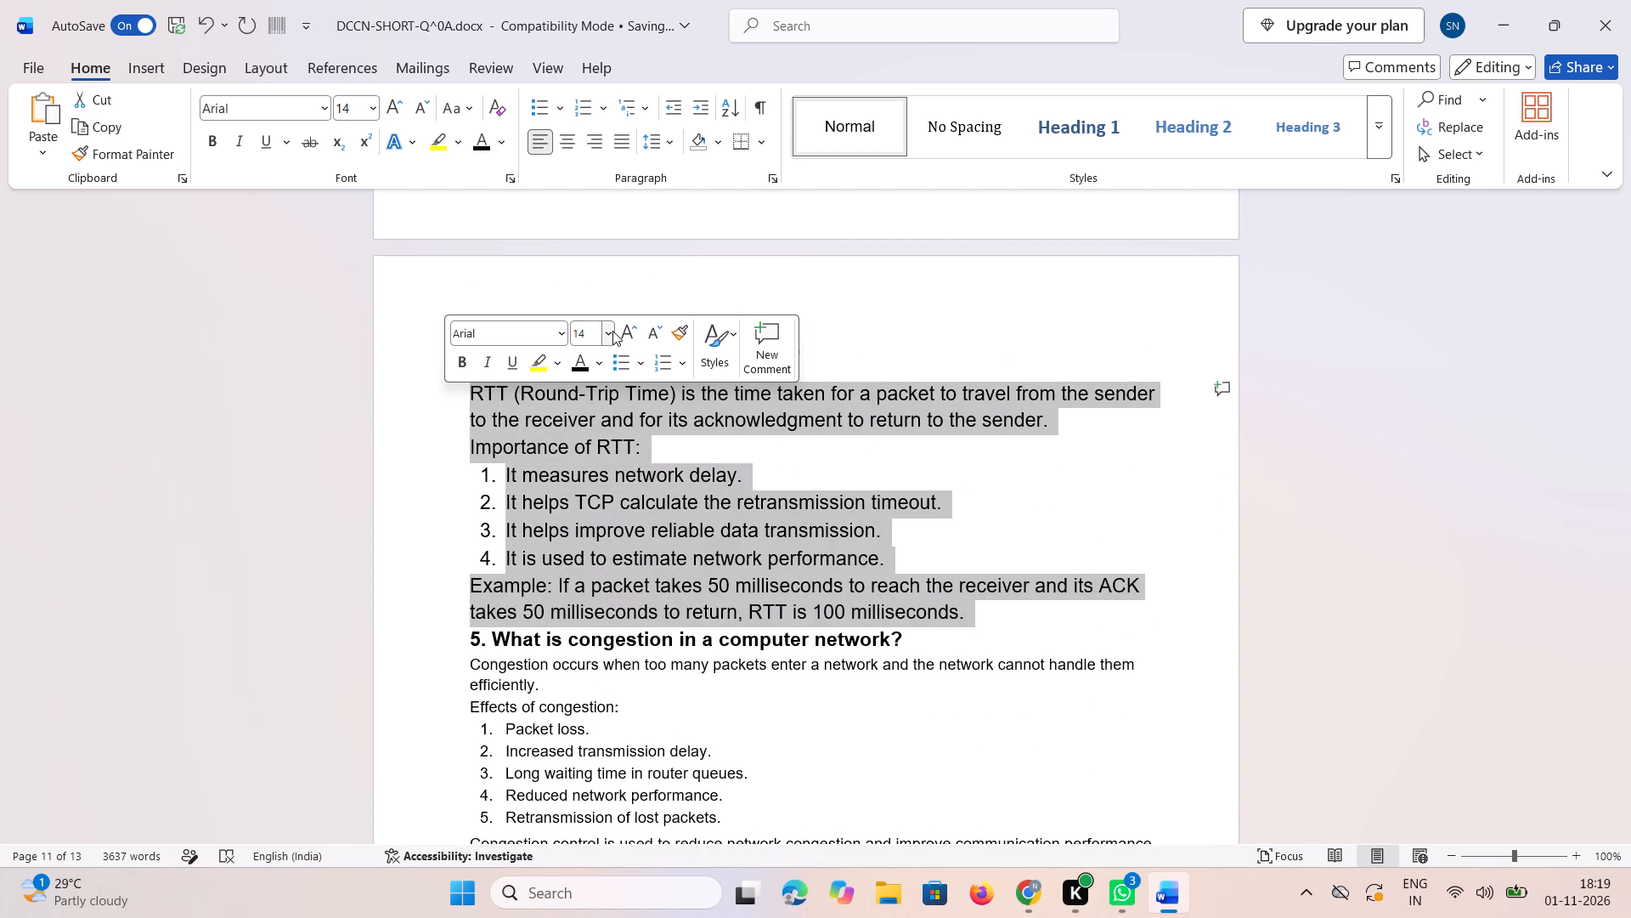
left_click(612, 331)
left_click(588, 429)
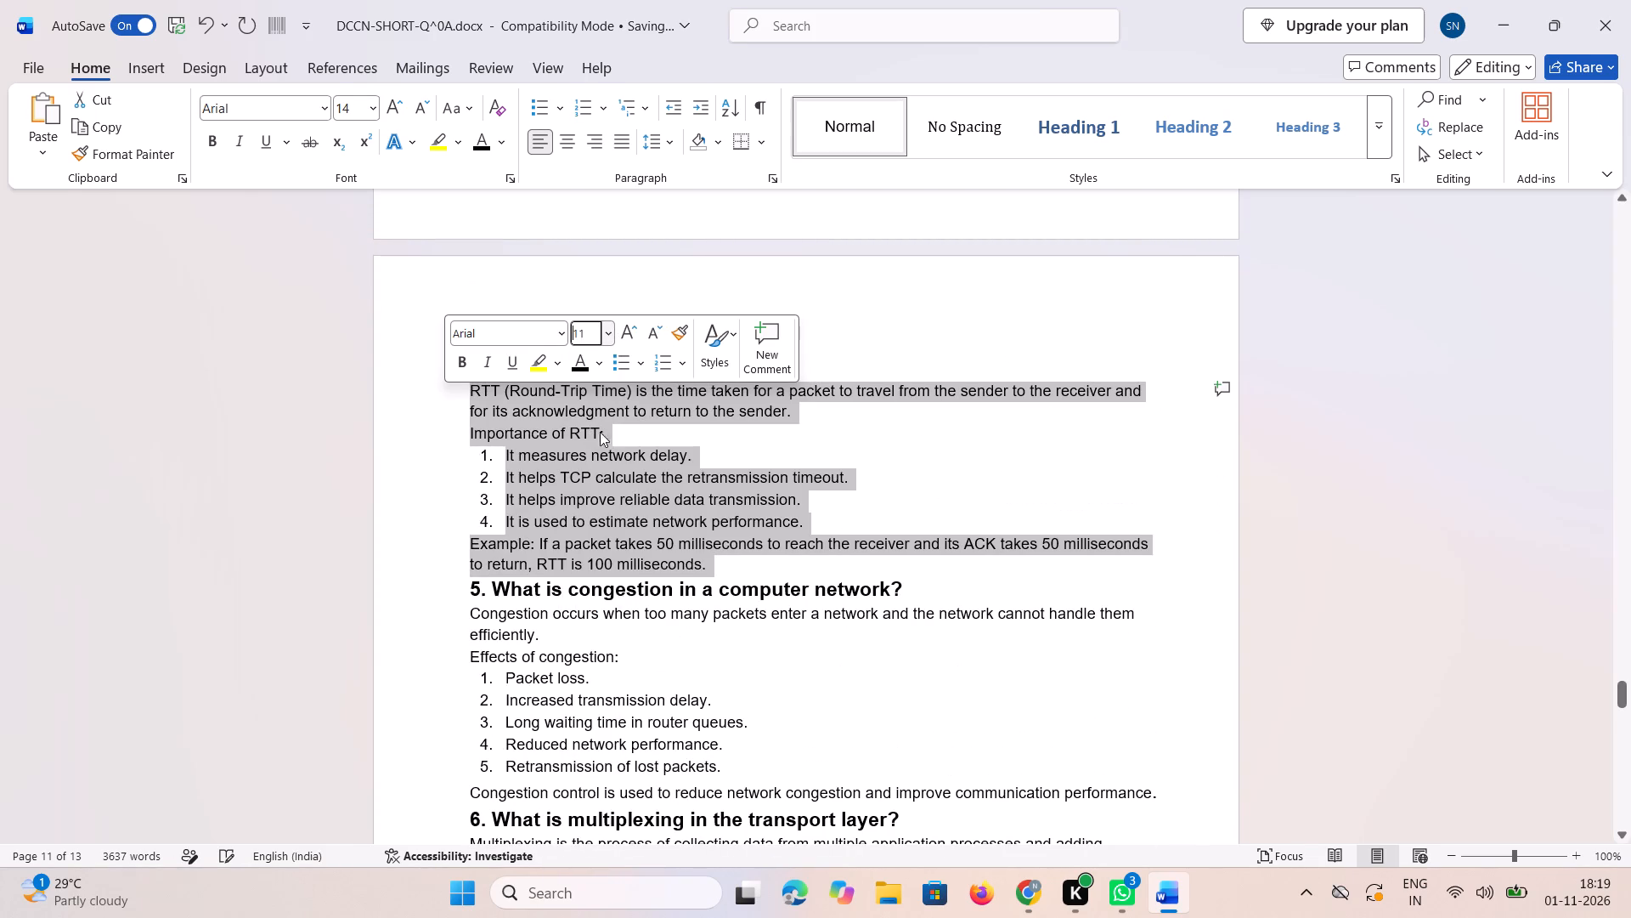
left_click(936, 672)
Set the font size of the answer to question 3 on the TCP connection to 11, leaving out the links below it.
scroll(936, 672, "up", 3)
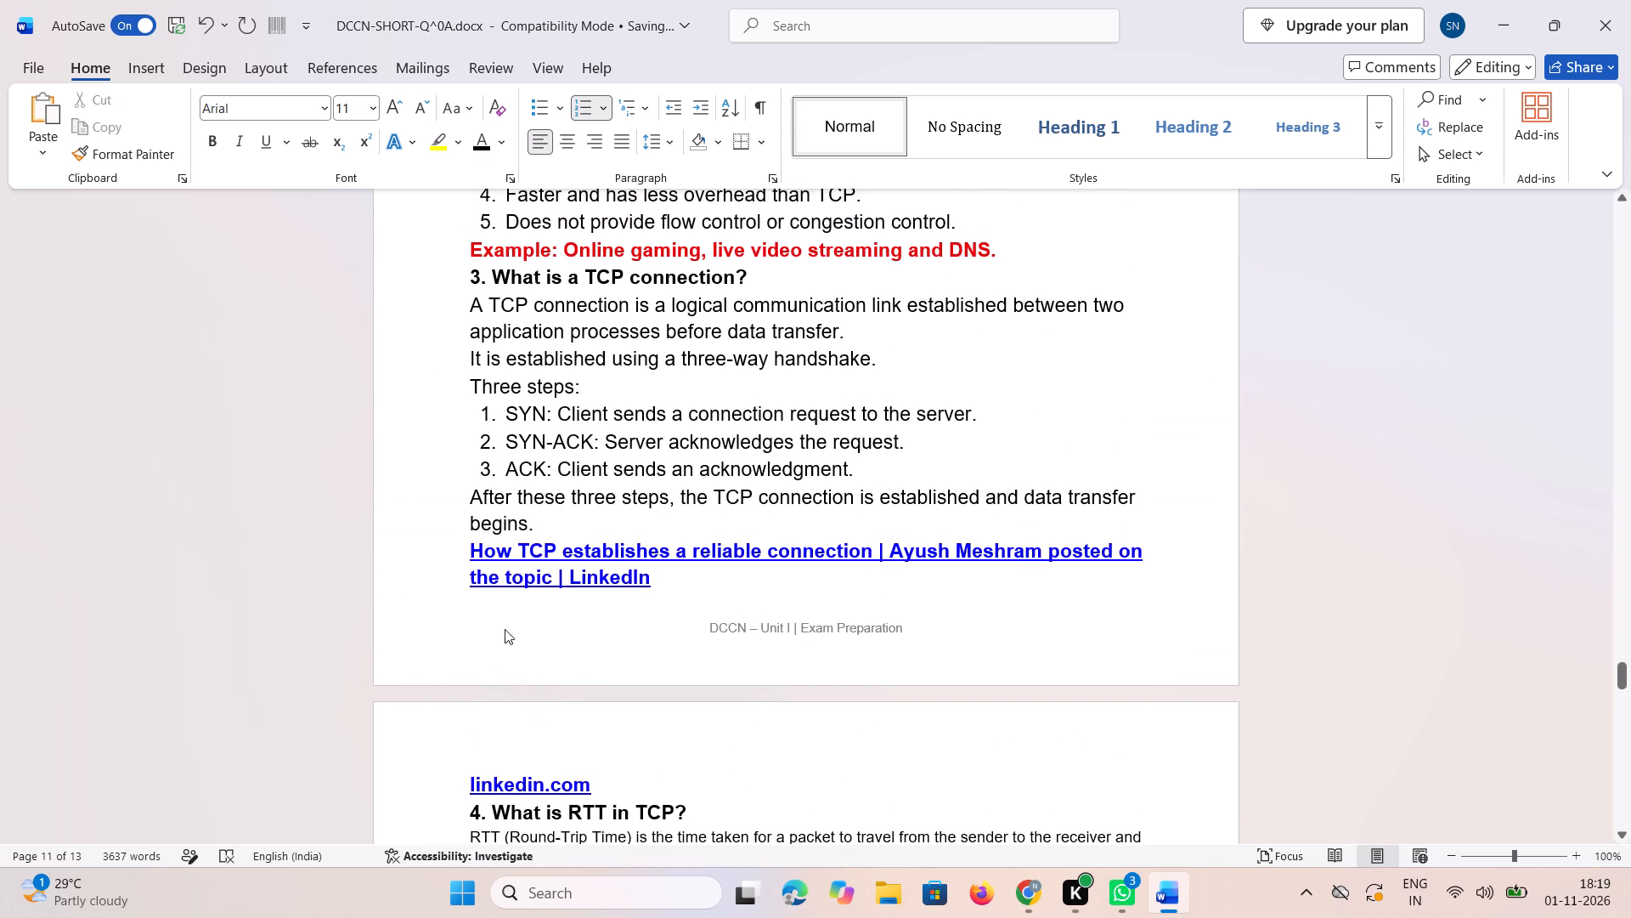
left_click_drag(533, 522, 454, 243)
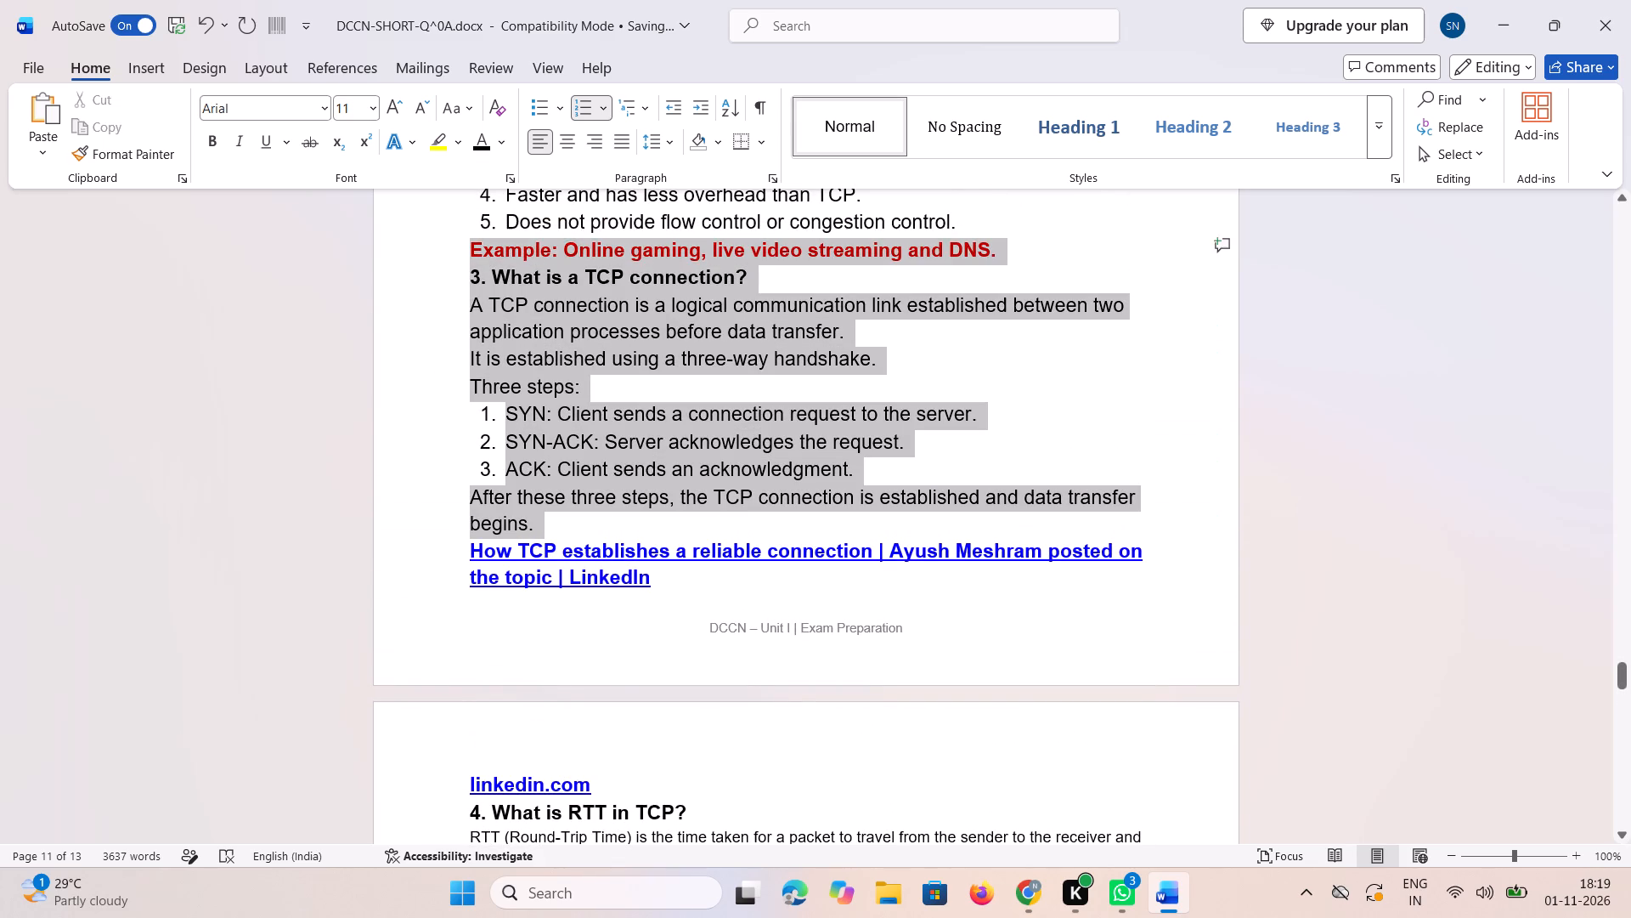
left_click_drag(454, 243, 456, 307)
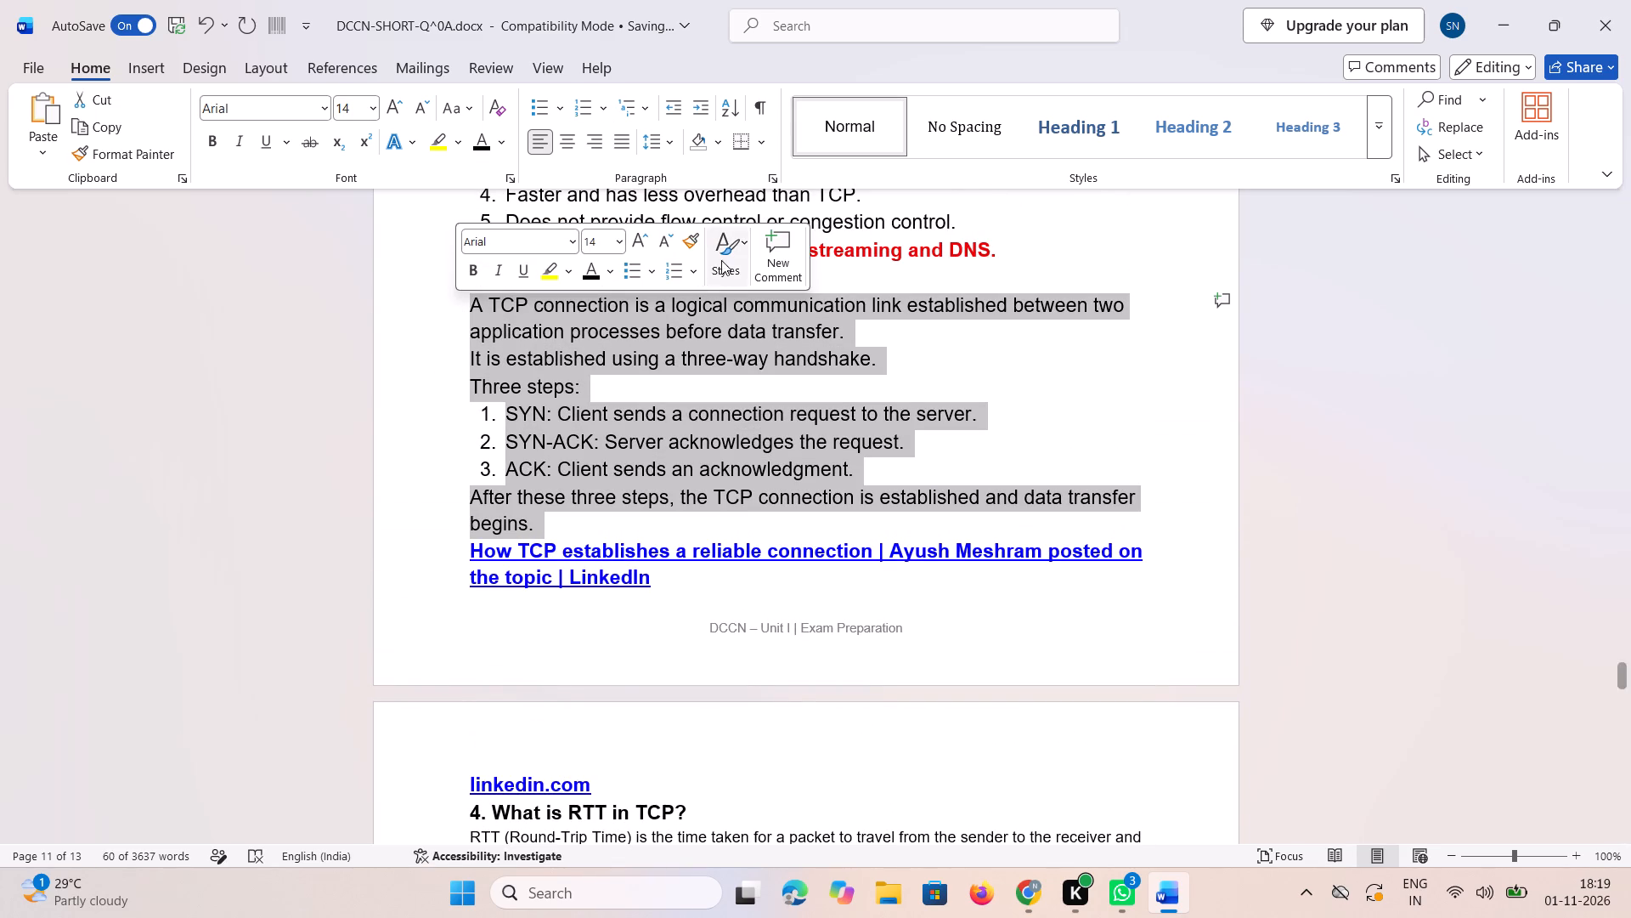
left_click(617, 244)
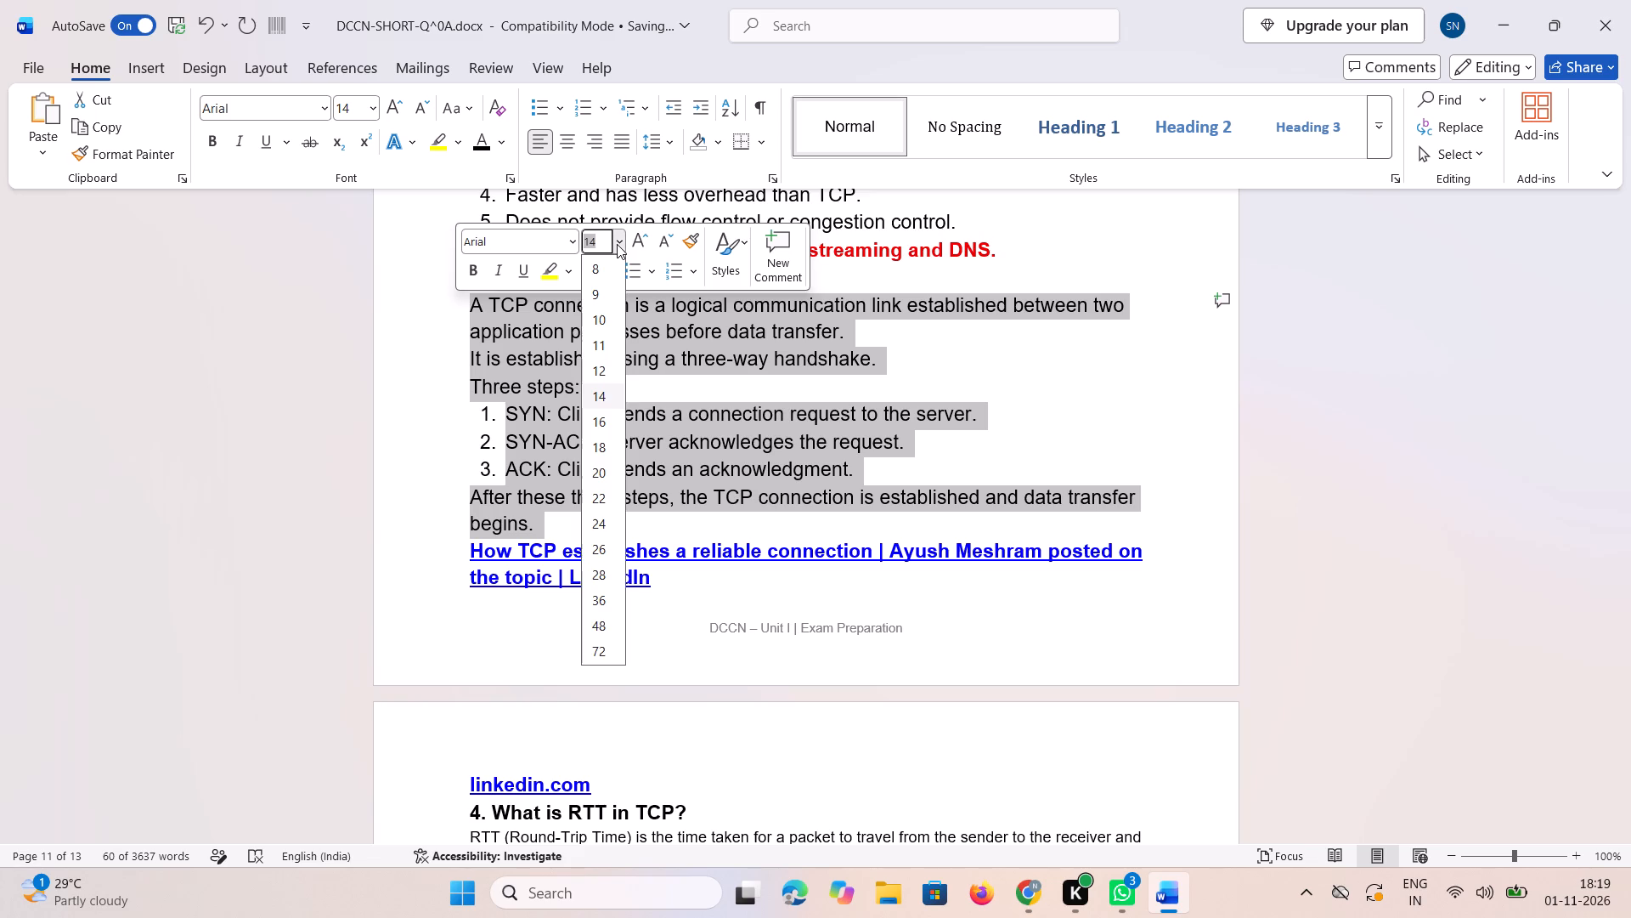
left_click(600, 342)
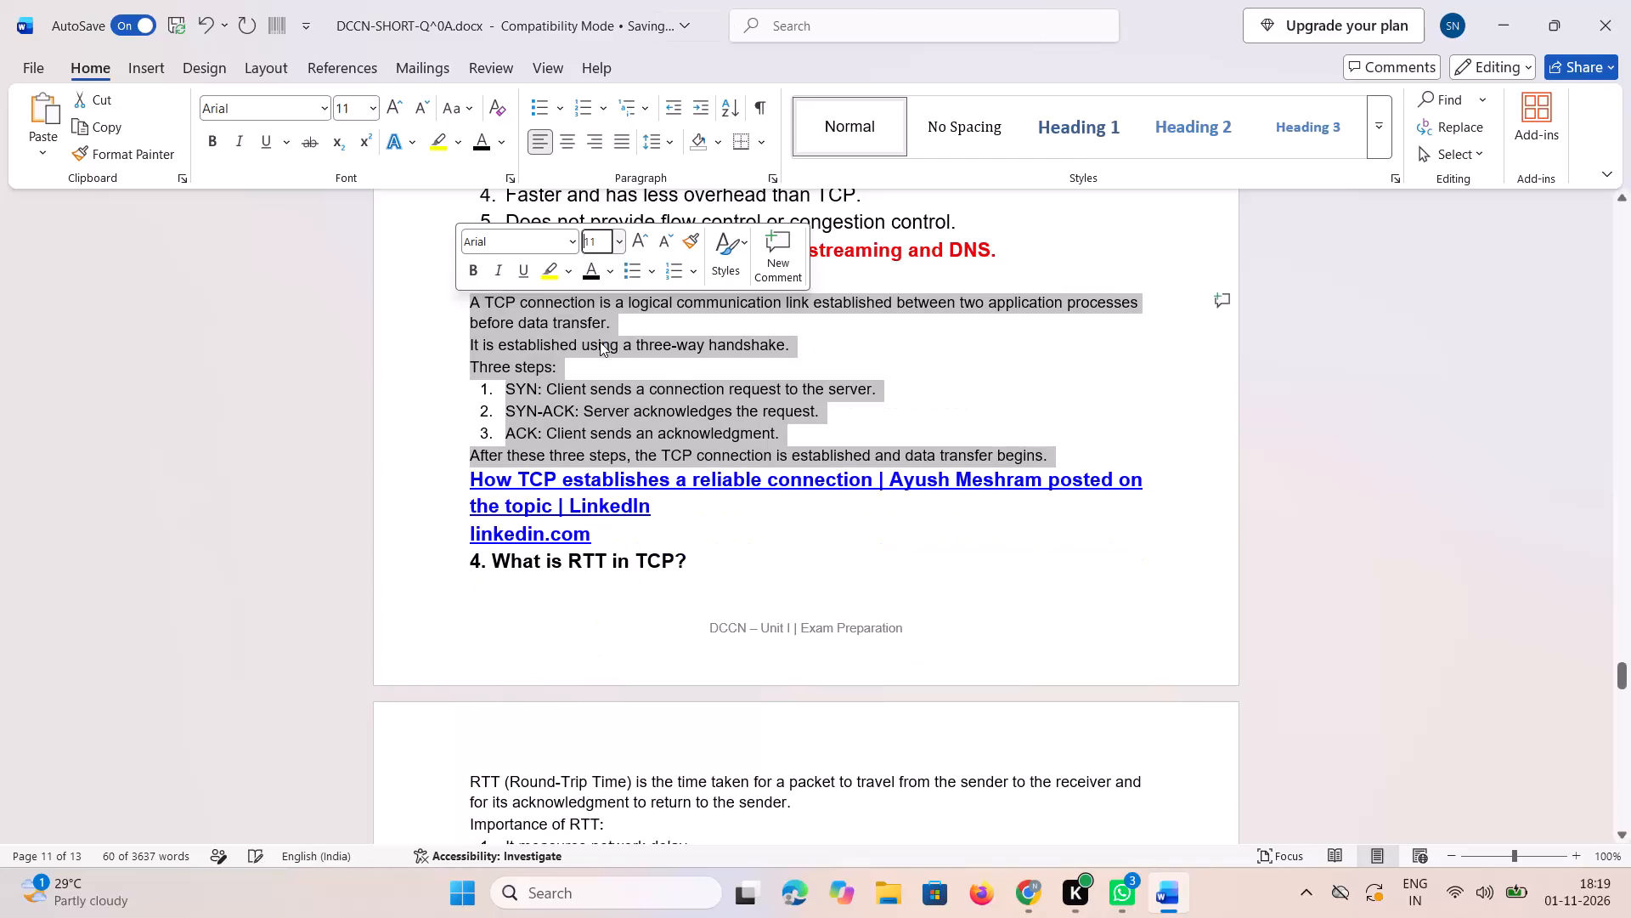
left_click(900, 344)
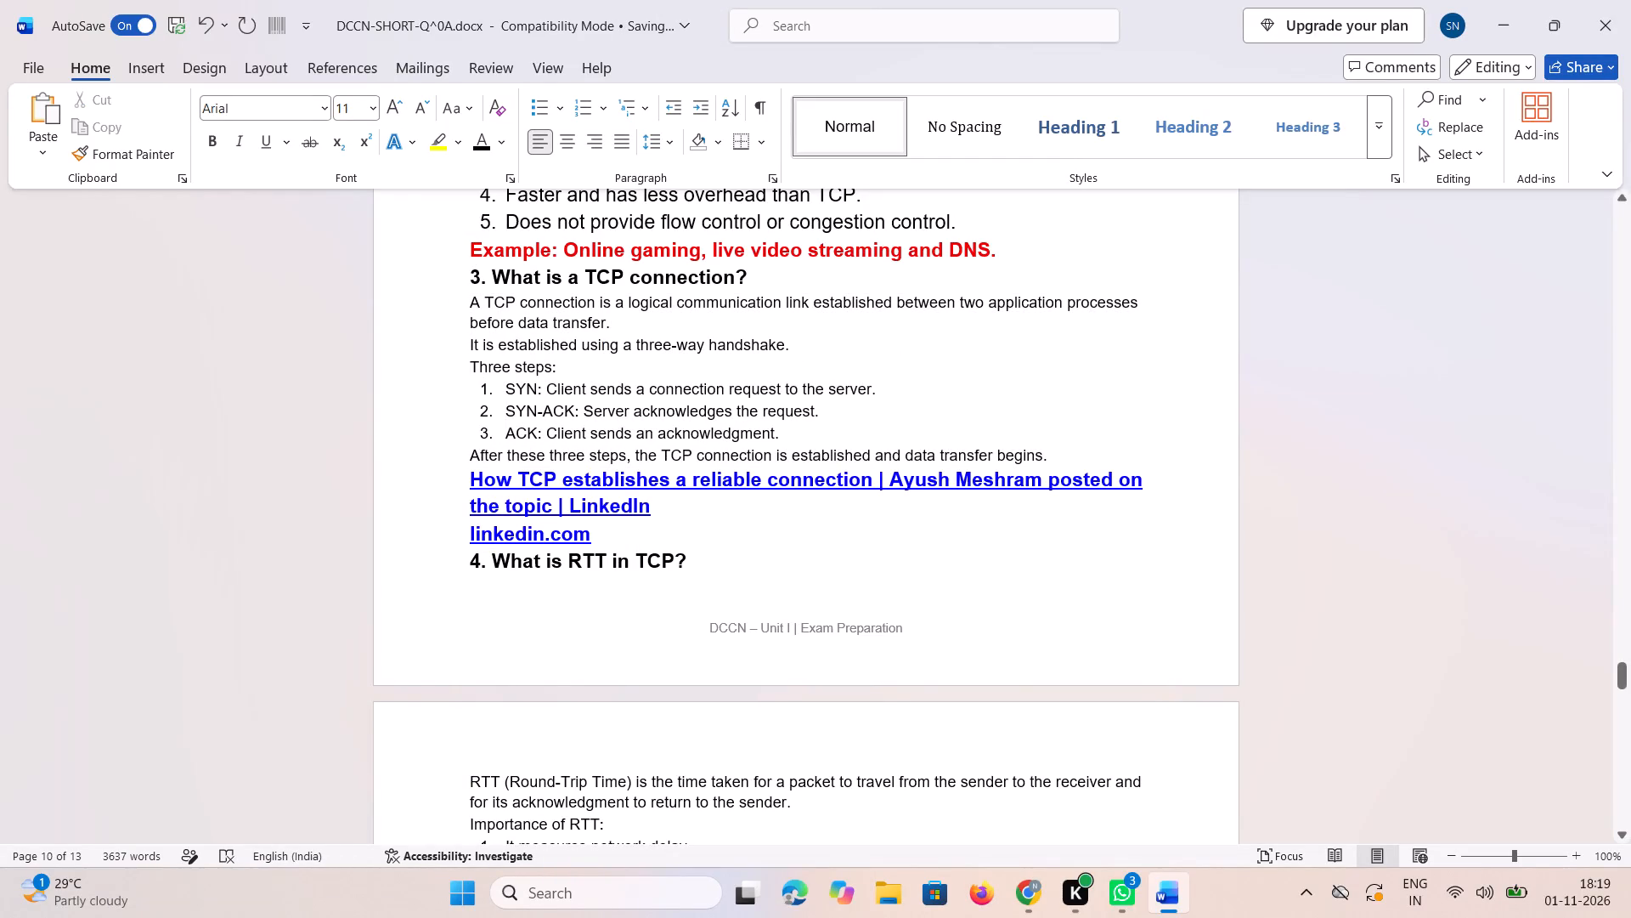
Set the font size of the answer to question 2 on UDP to 11, from its definition through feature 5, leaving out the red example line.
scroll(900, 344, "up", 4)
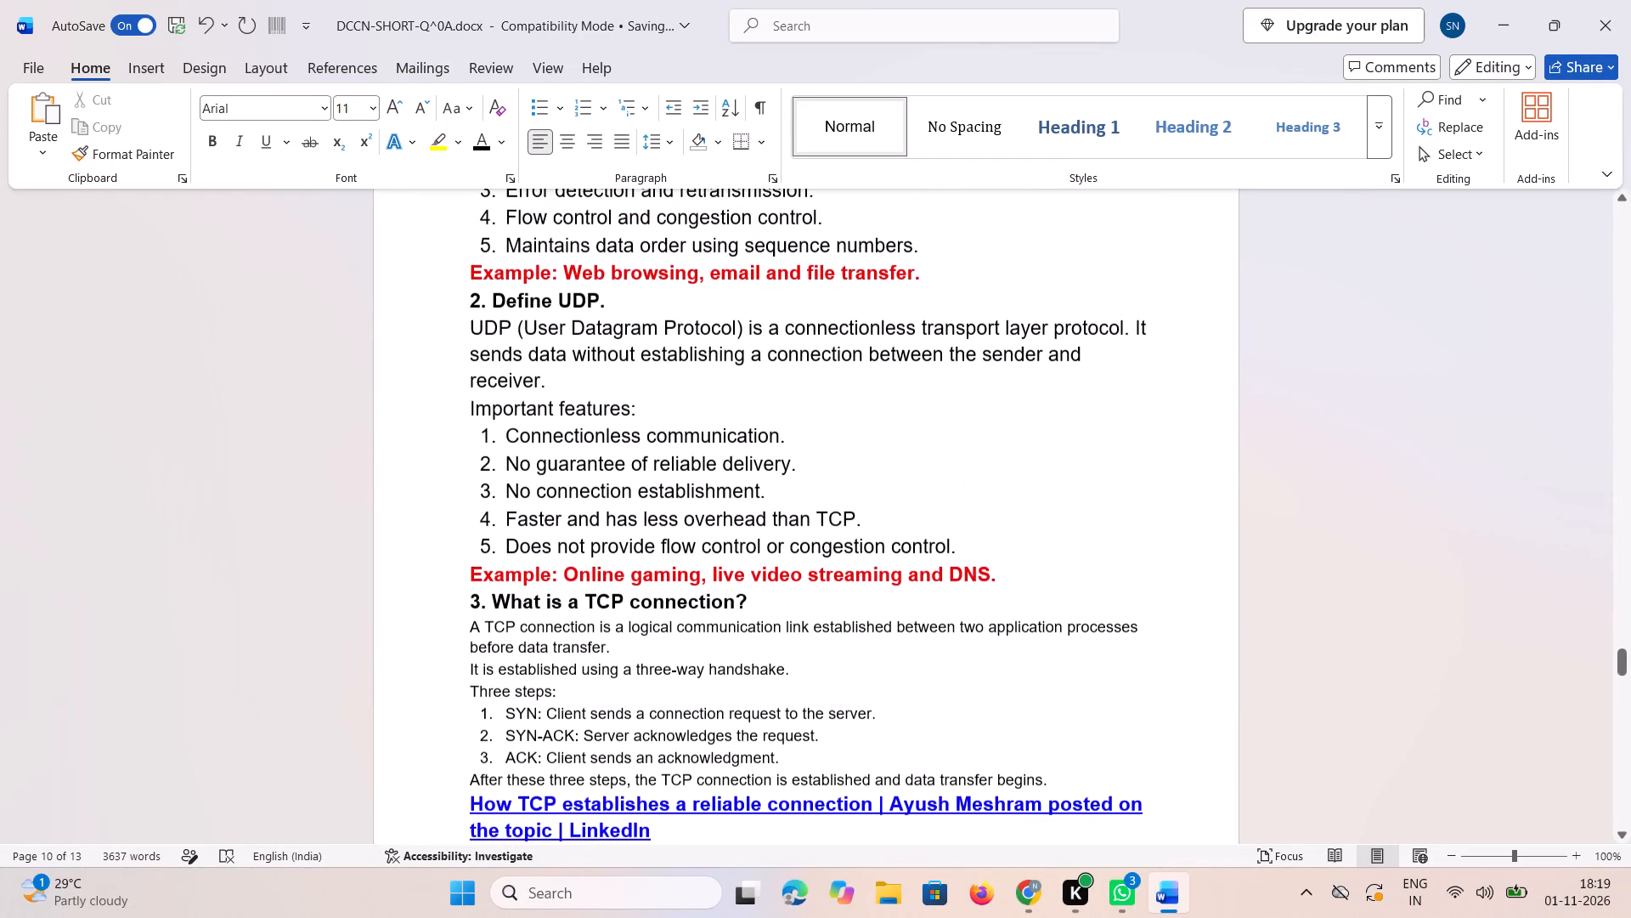
left_click_drag(974, 547, 490, 405)
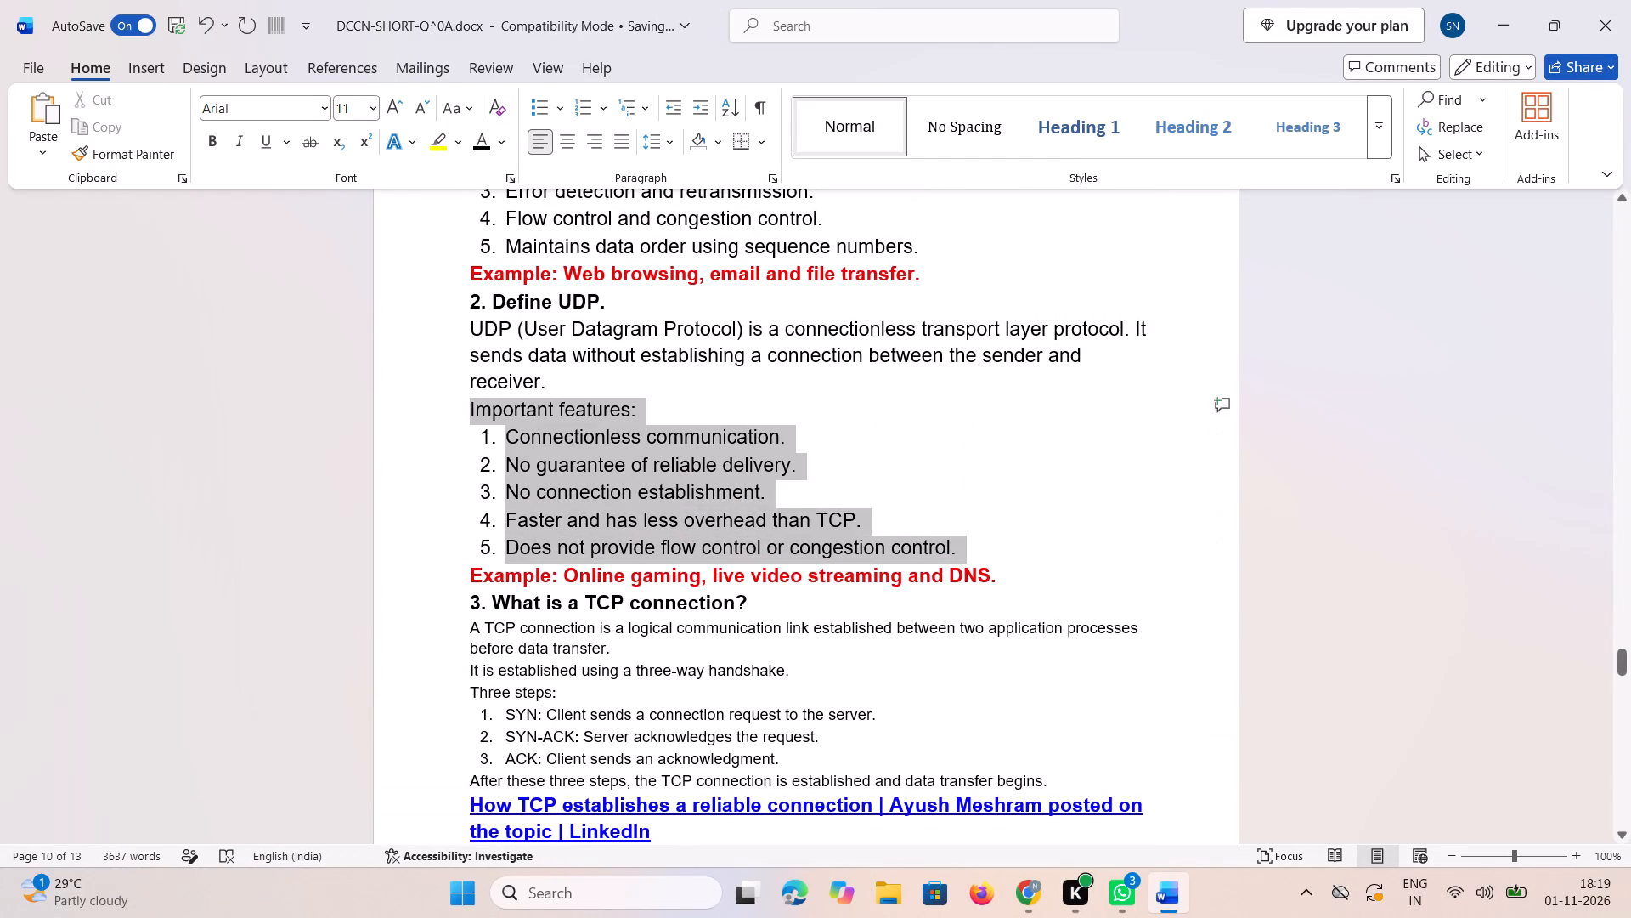
left_click_drag(490, 405, 457, 327)
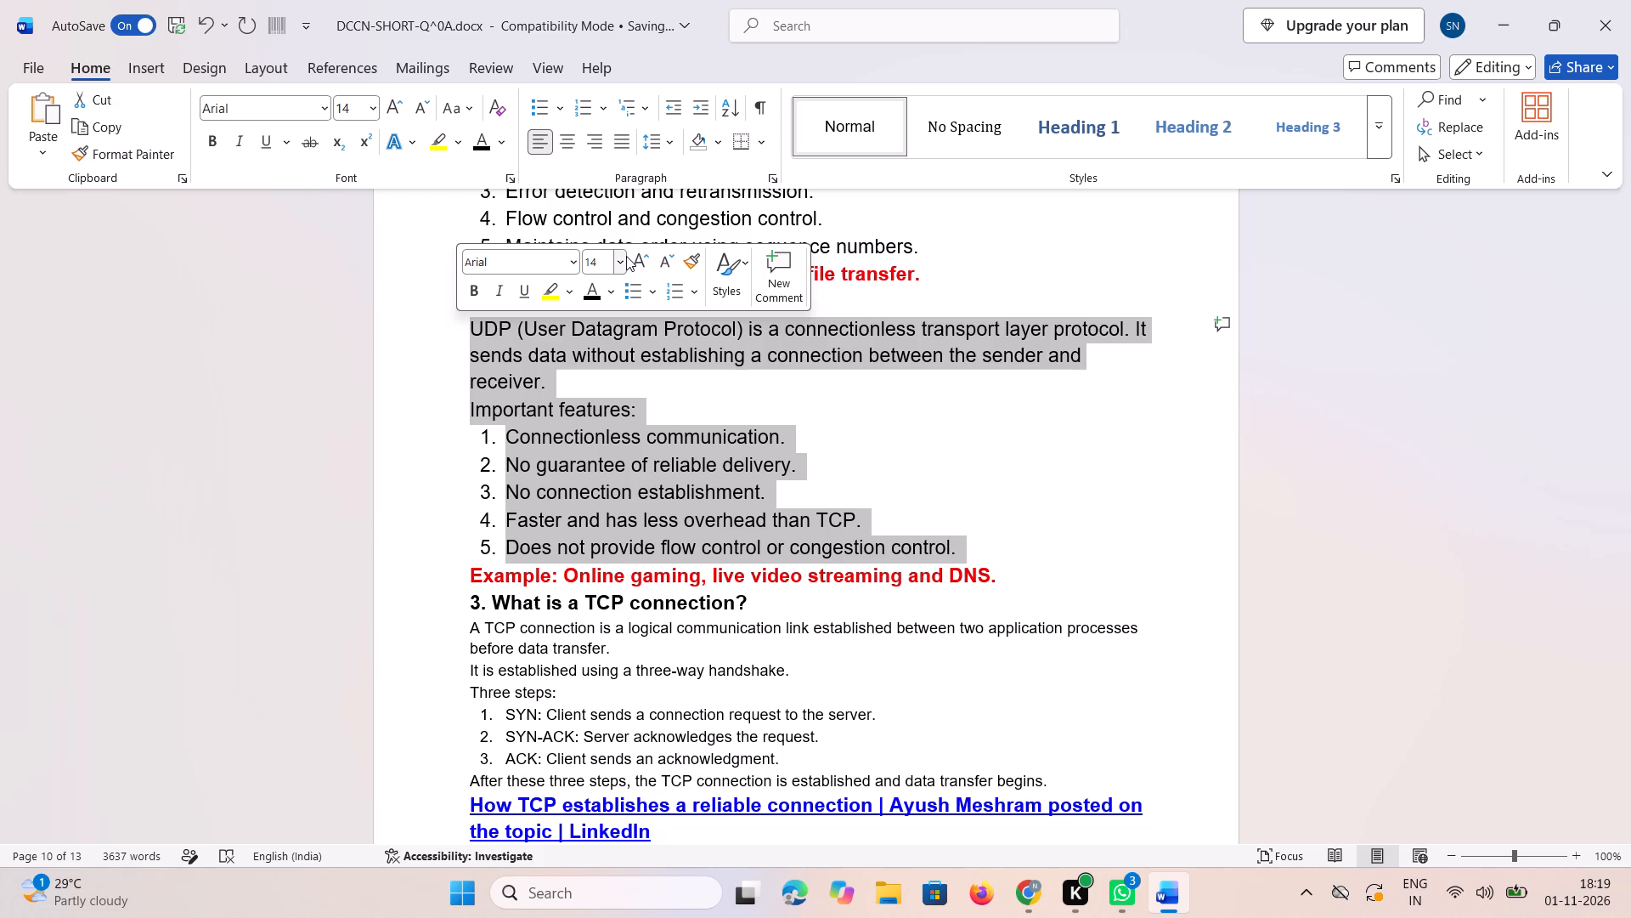
left_click(625, 257)
left_click(607, 362)
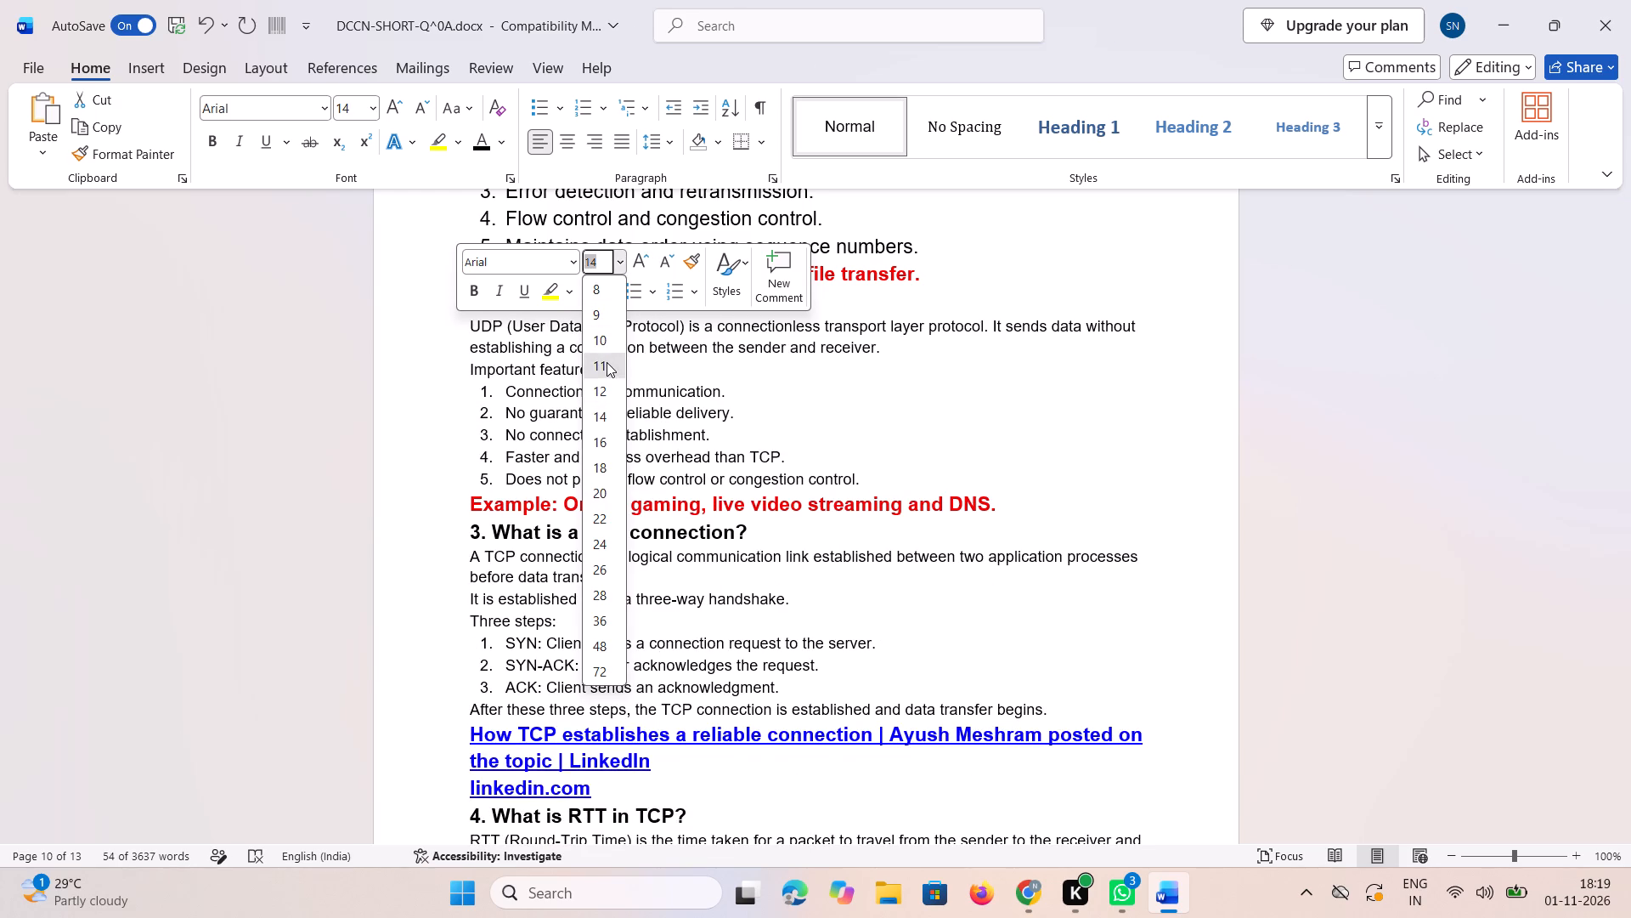
left_click(887, 408)
Set the font size of the answer to question 1 on TCP to 11, from its definition through feature 5, leaving out the red example line.
scroll(887, 408, "up", 1)
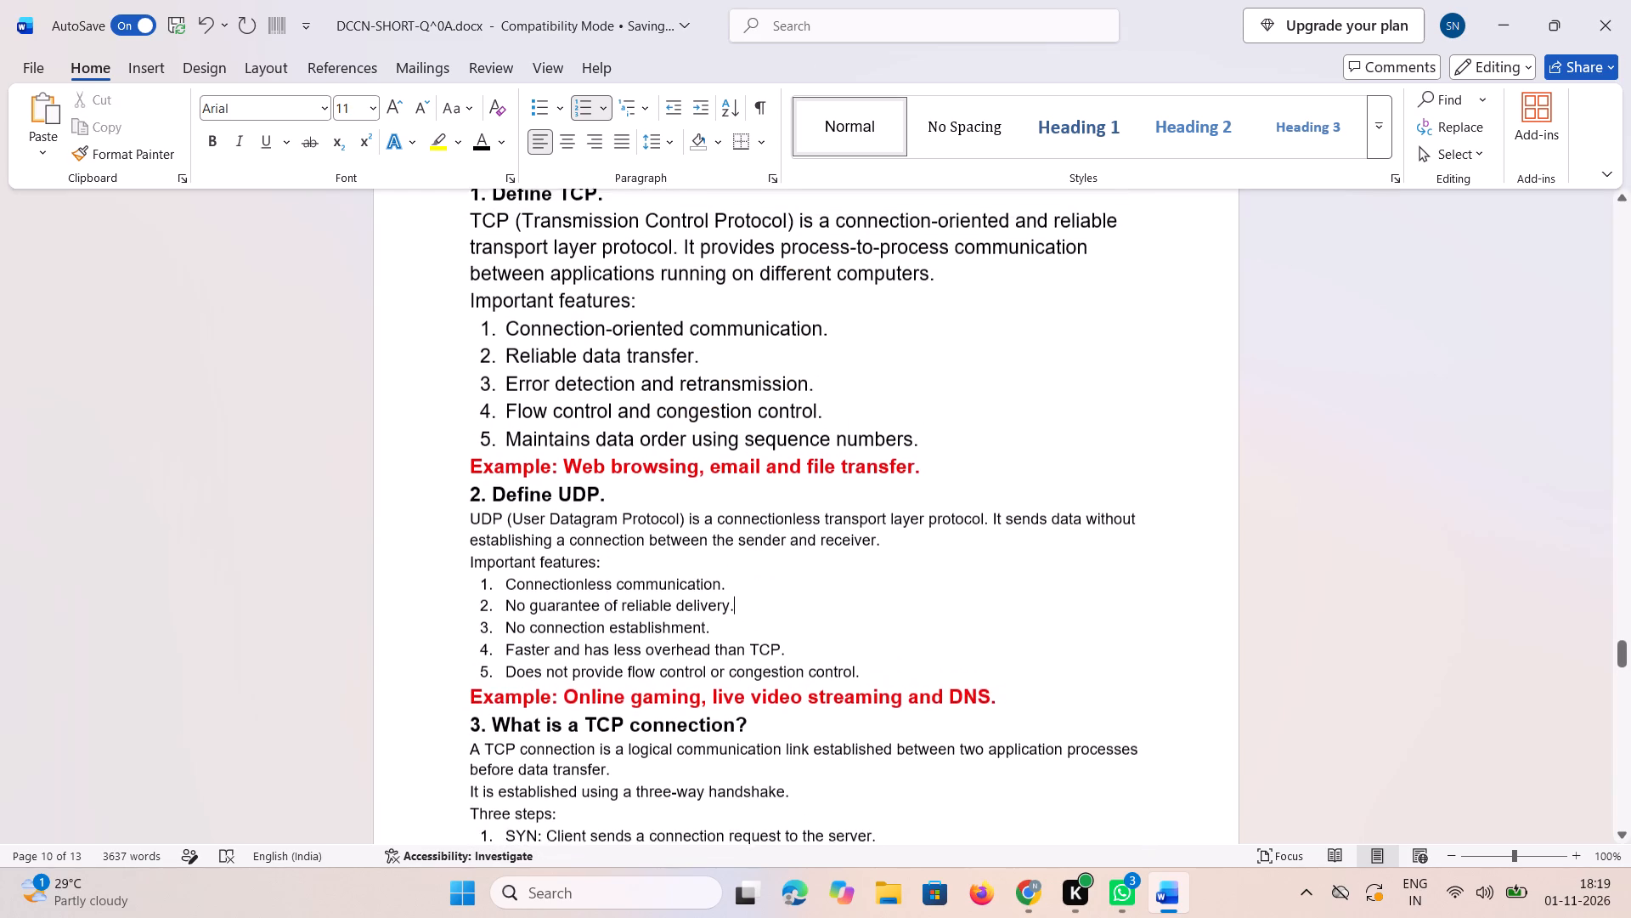
scroll(887, 408, "up", 1)
left_click_drag(923, 447, 434, 273)
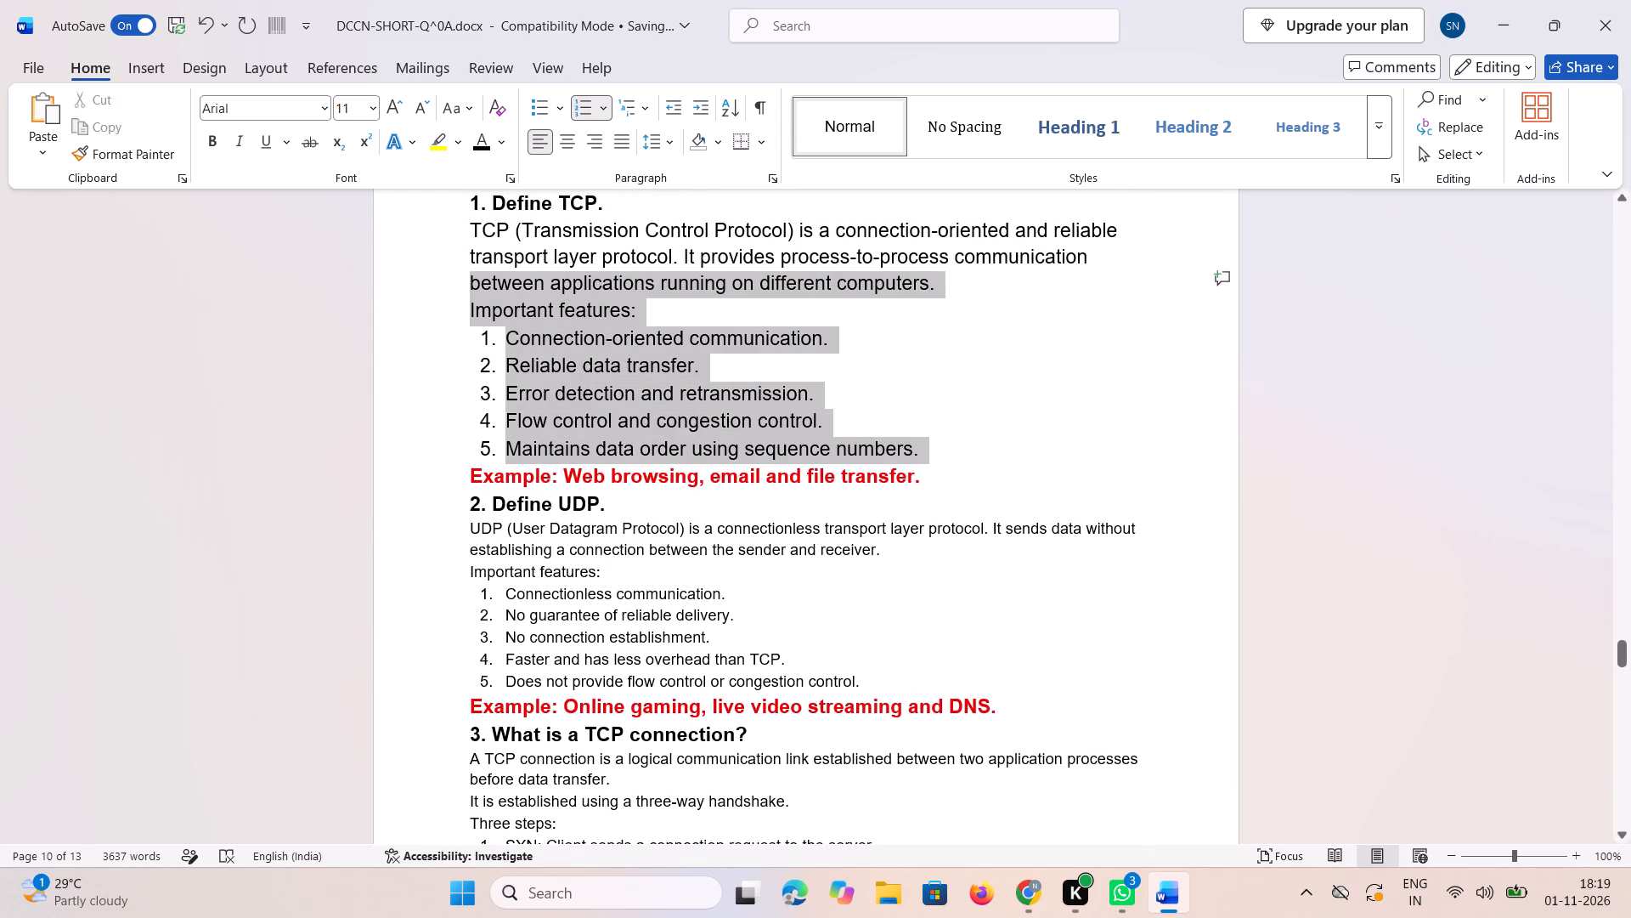
left_click_drag(434, 273, 437, 239)
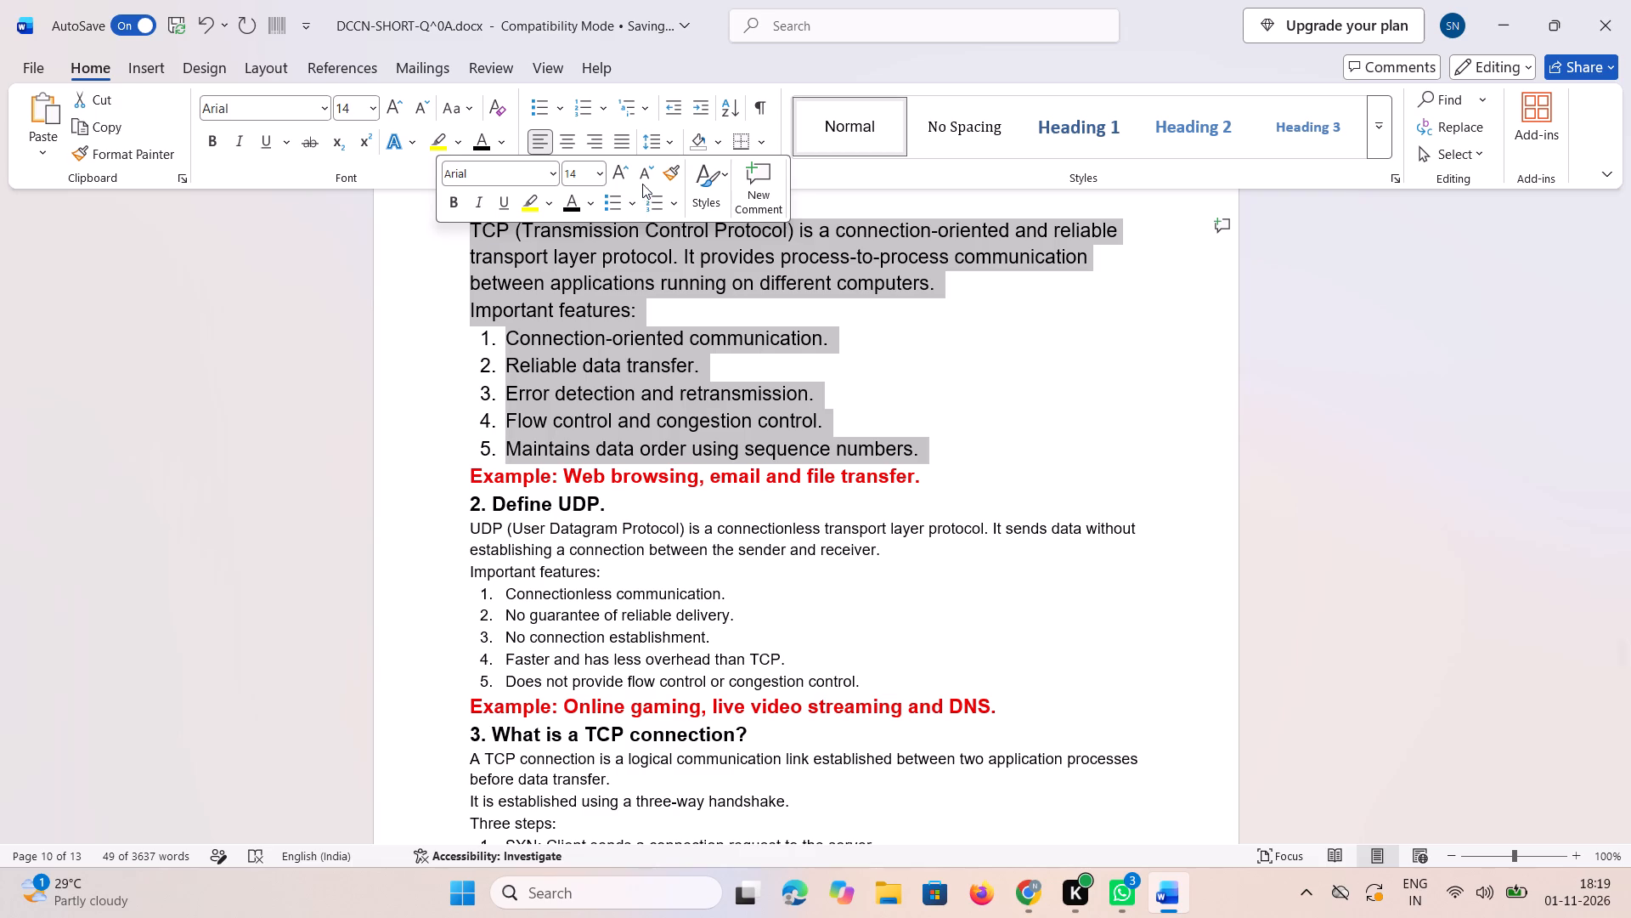
left_click(596, 171)
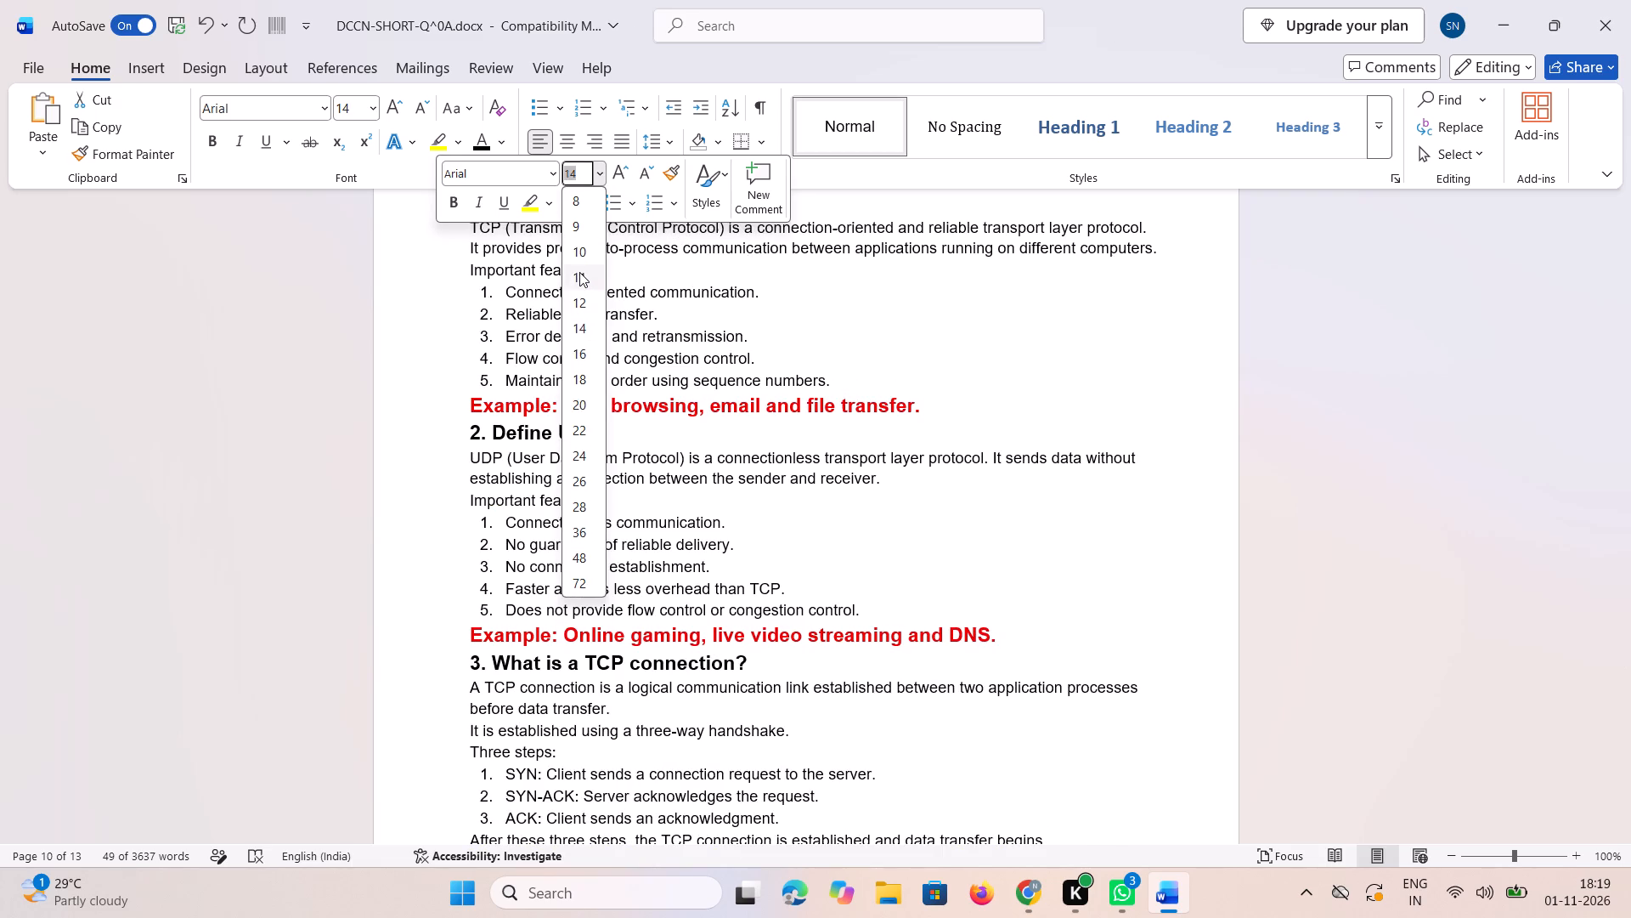
left_click(579, 273)
left_click(896, 348)
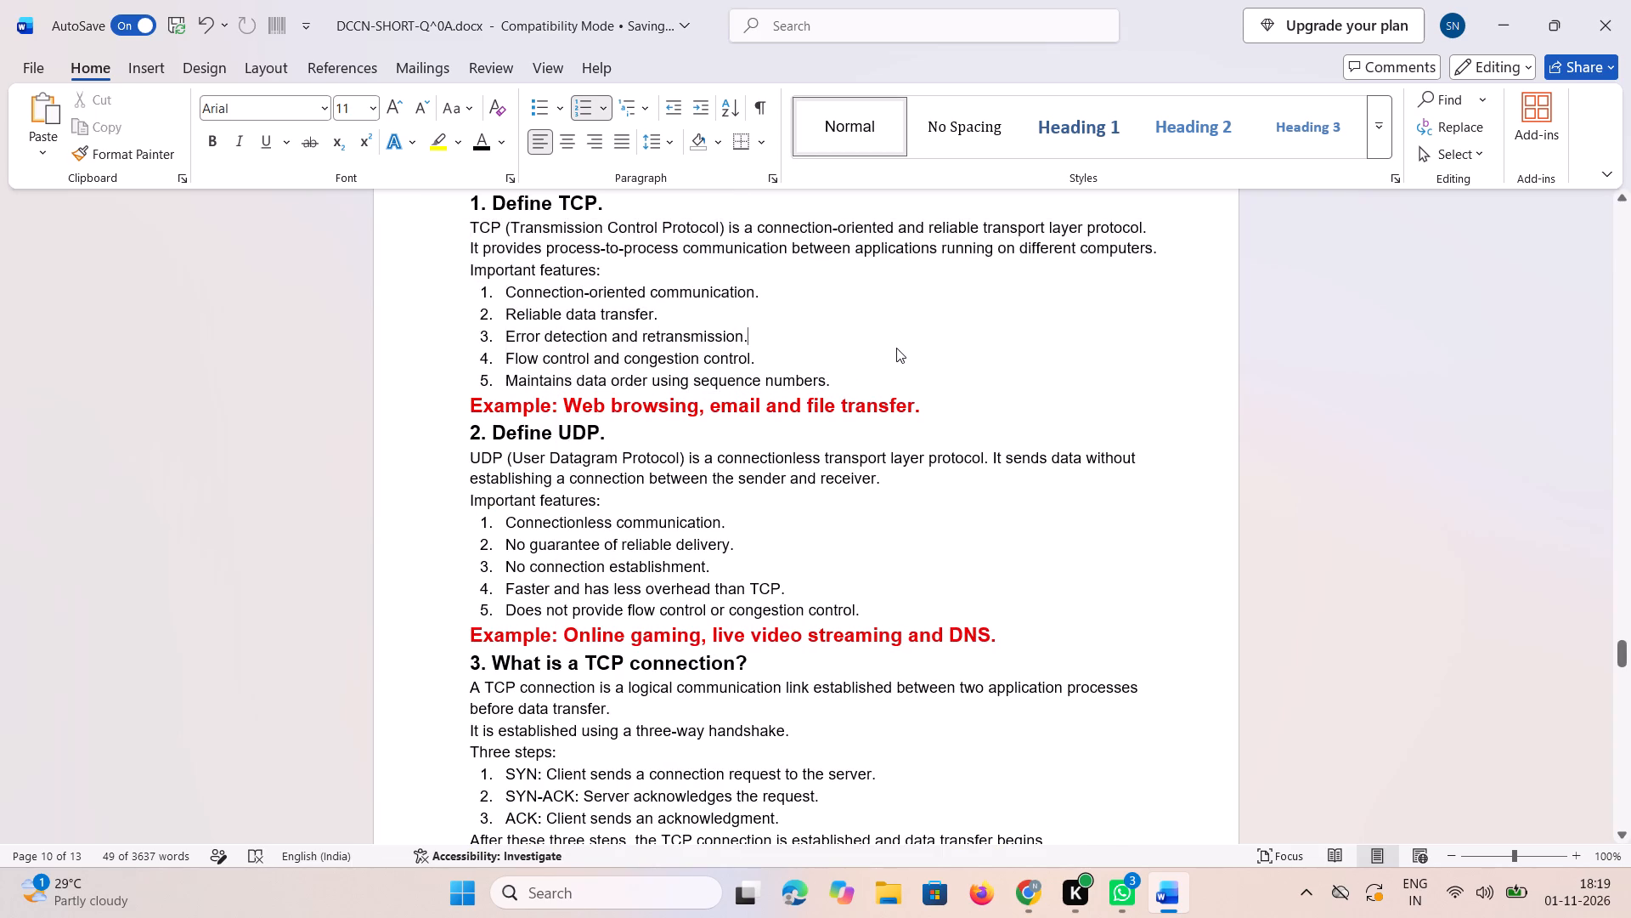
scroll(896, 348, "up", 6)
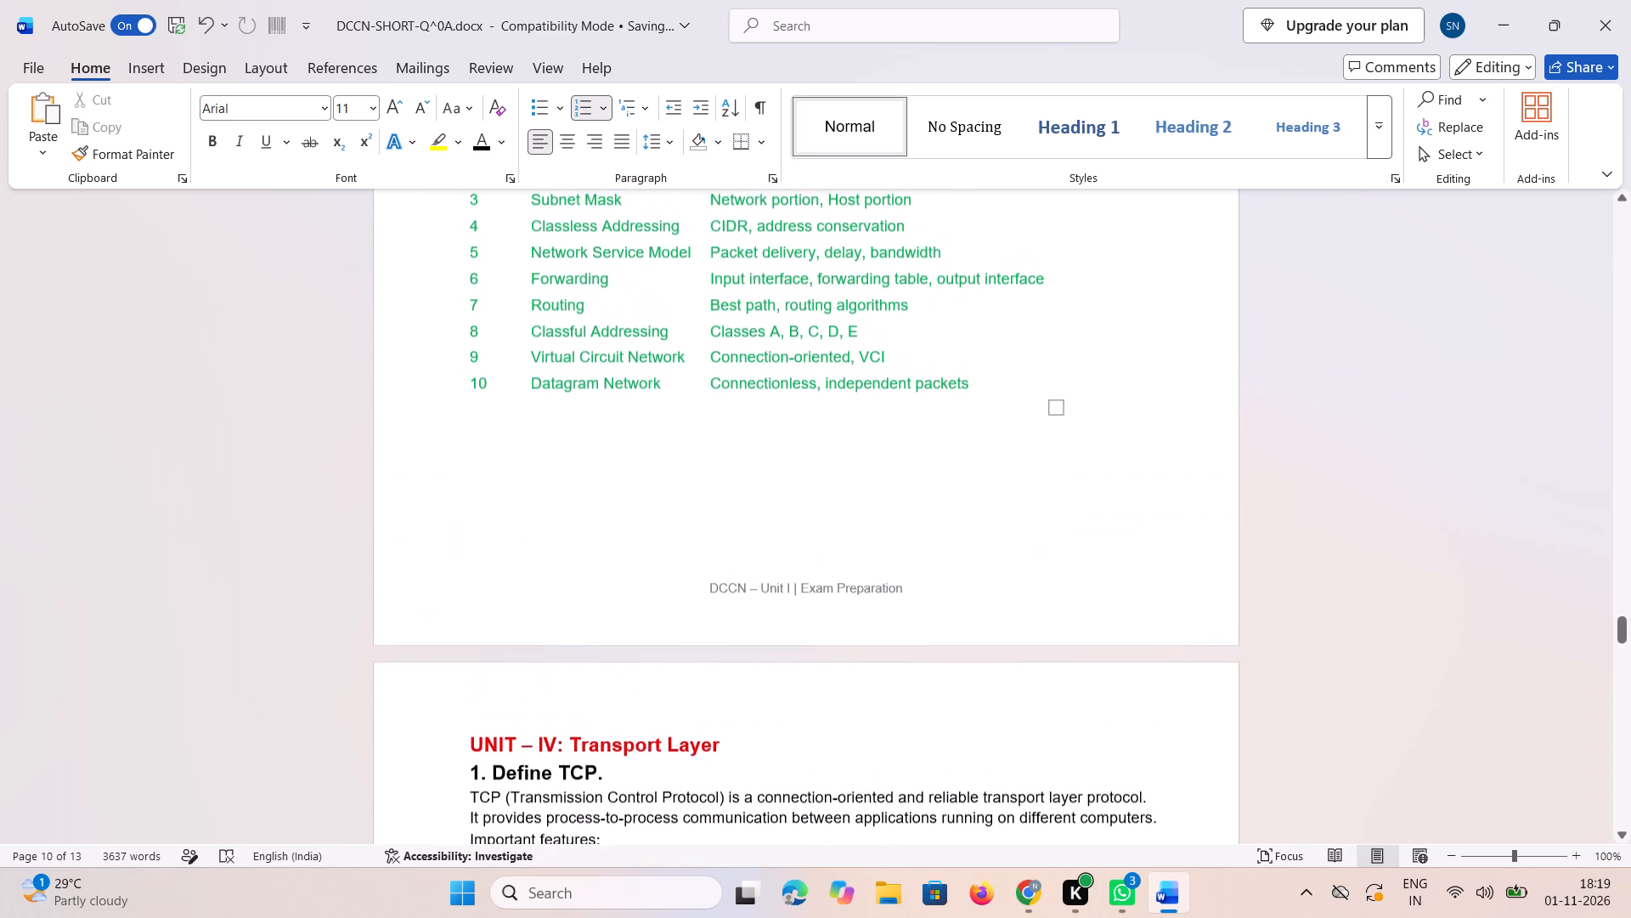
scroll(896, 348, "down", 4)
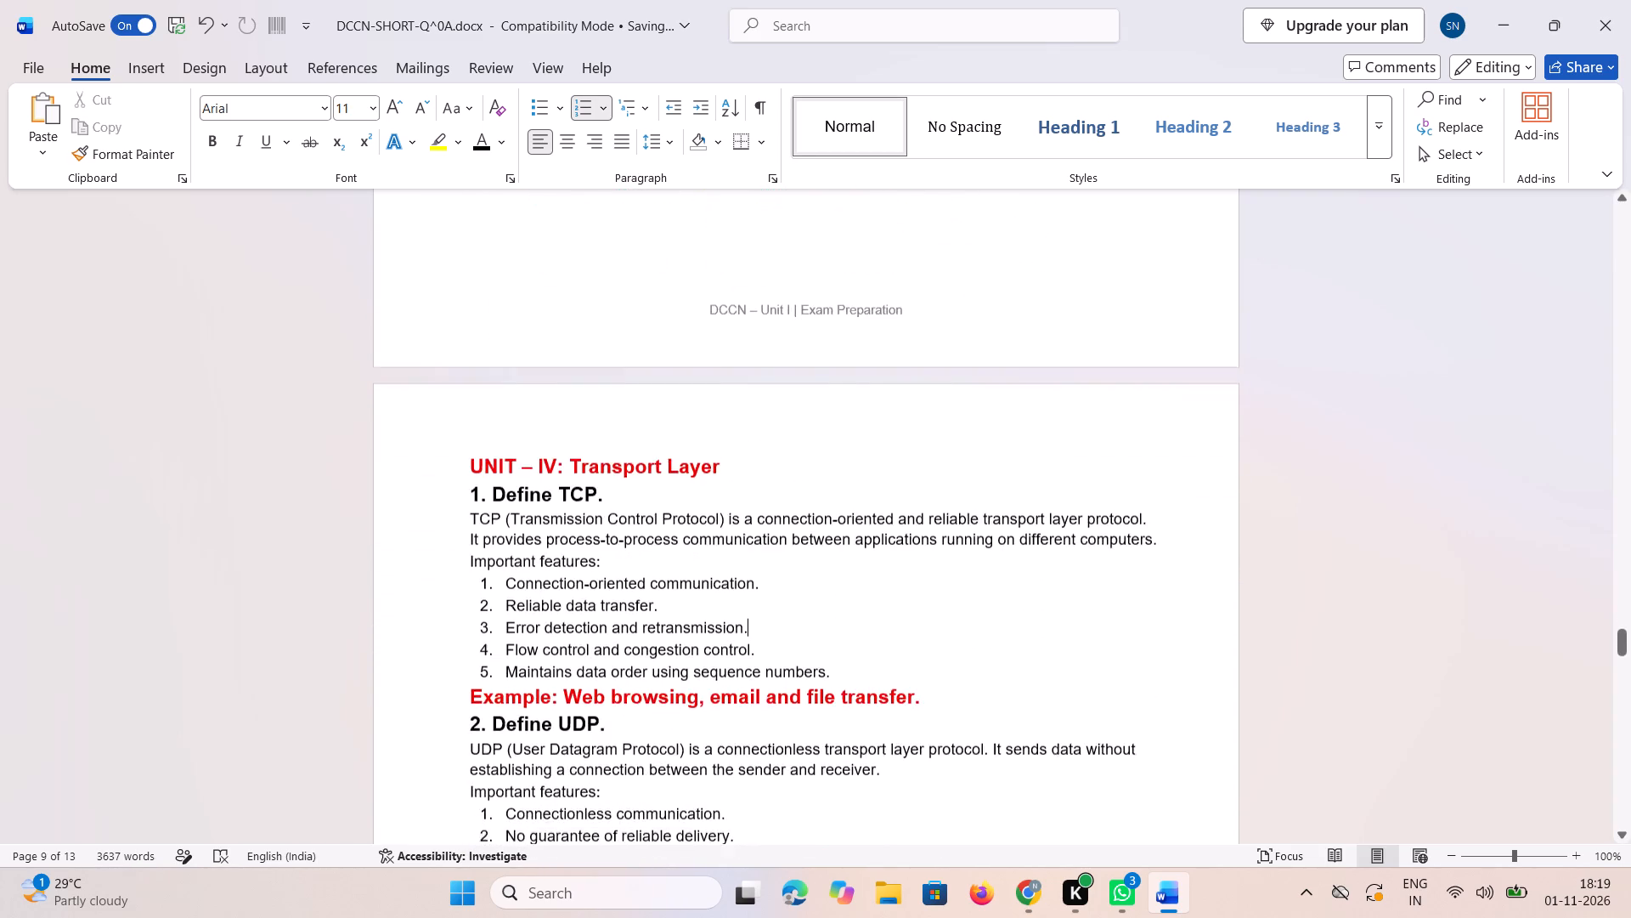
Review the Unit IV questions and answers from question 1 on TCP to question 9 on the receive window for formatting and page breaks.
scroll(896, 348, "down", 3)
scroll(896, 348, "up", 1)
scroll(896, 348, "down", 1)
scroll(896, 348, "up", 1)
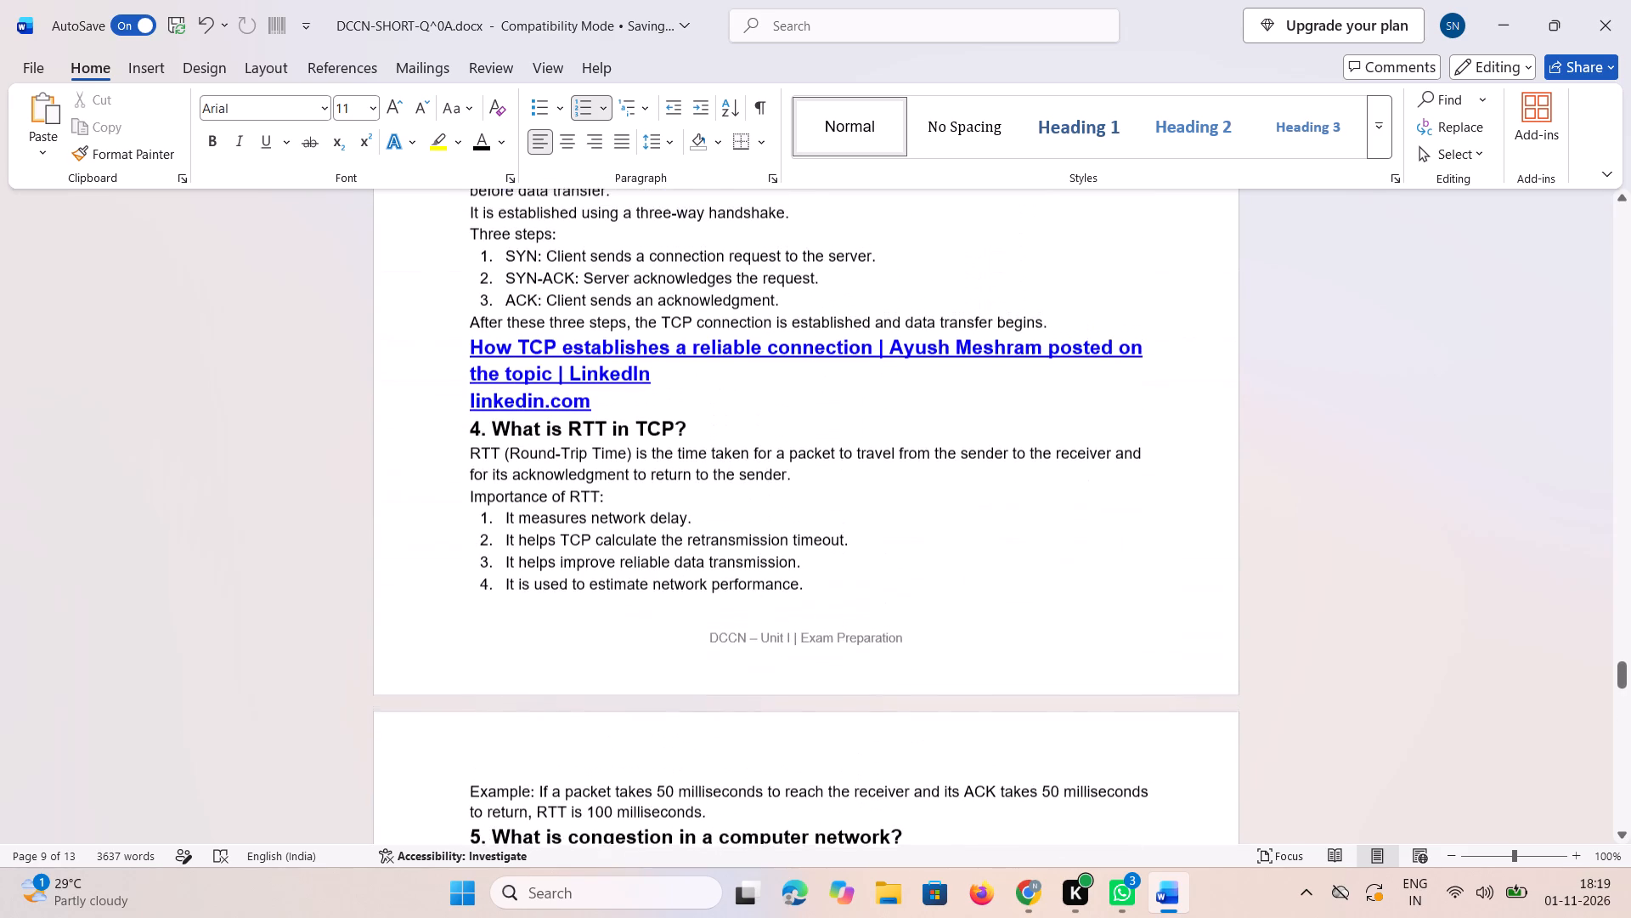
scroll(896, 348, "up", 1)
scroll(896, 348, "down", 1)
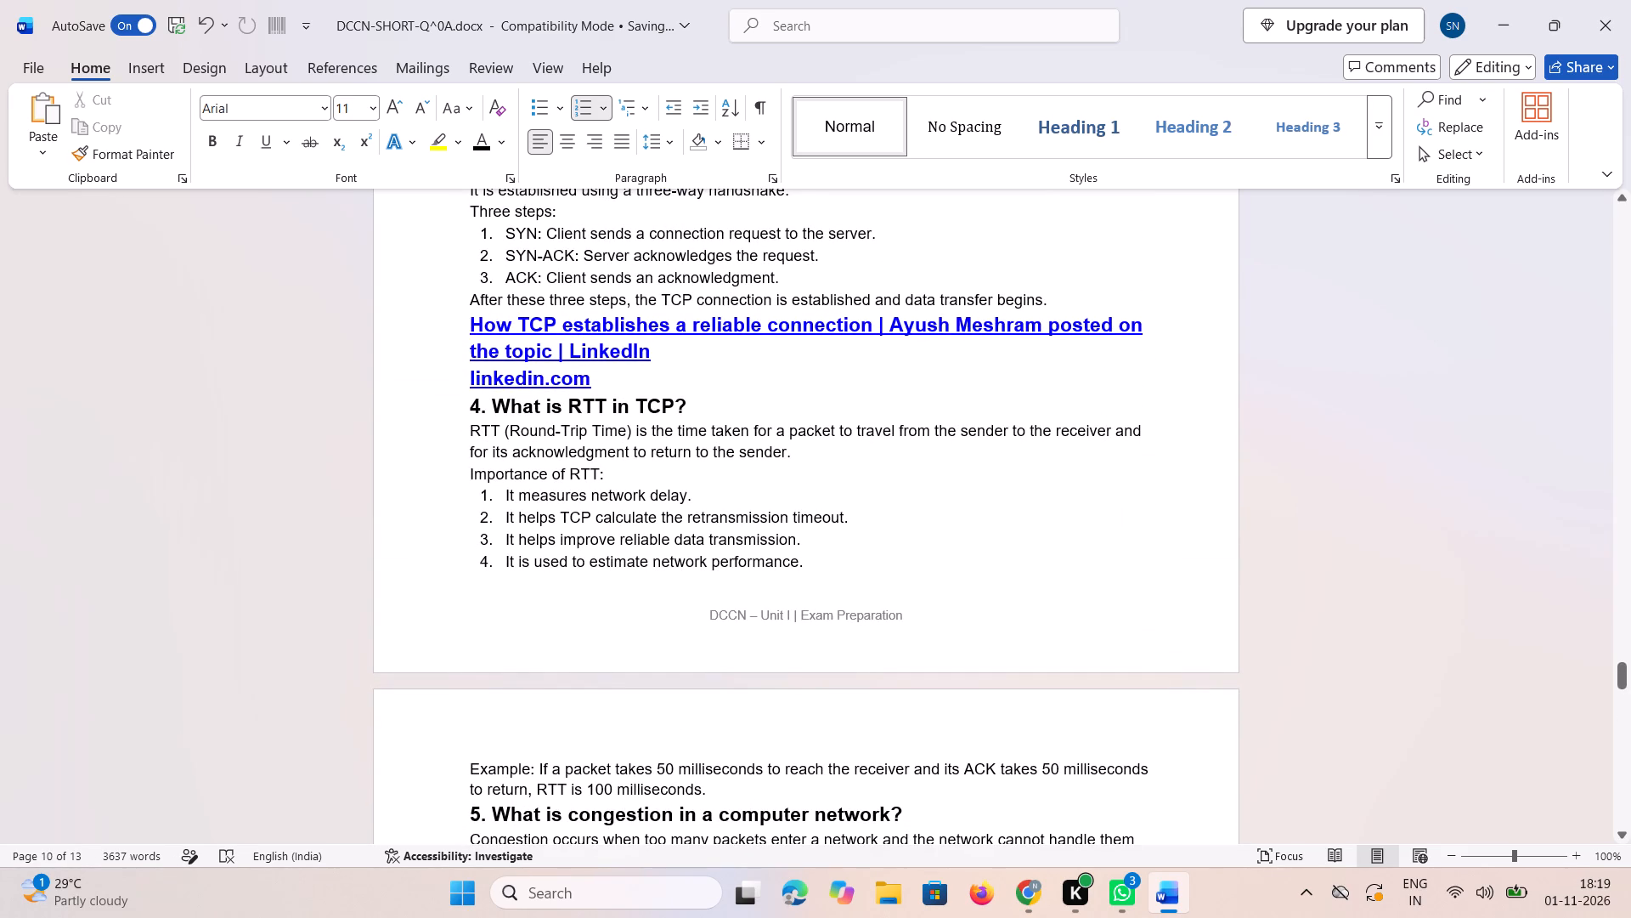
scroll(526, 606, "down", 3)
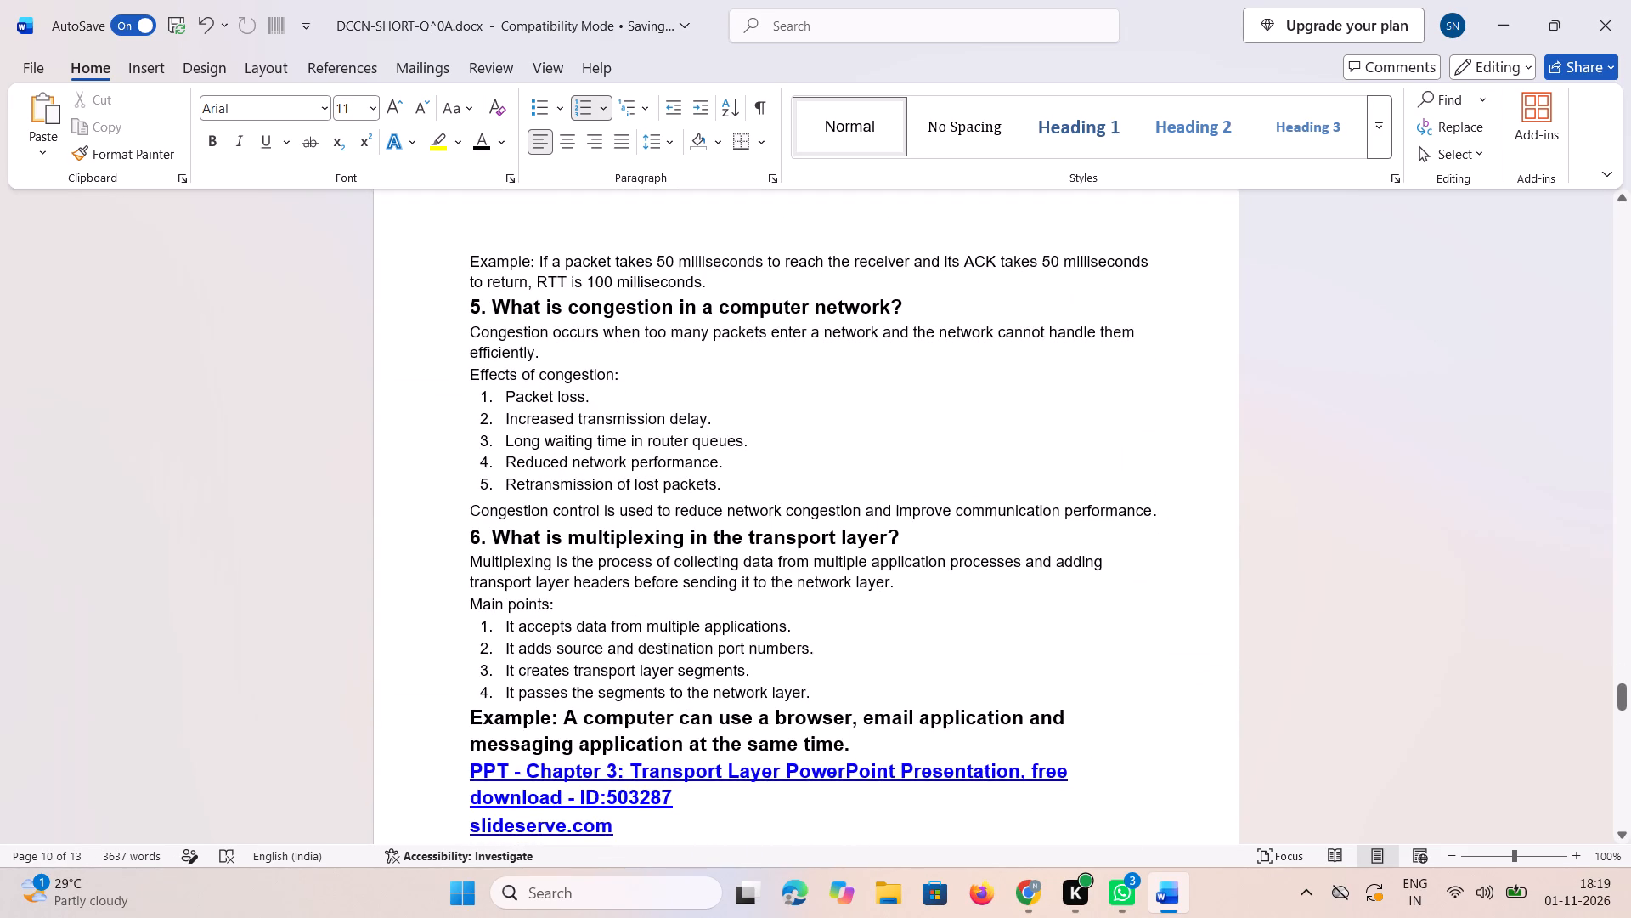
scroll(526, 606, "down", 5)
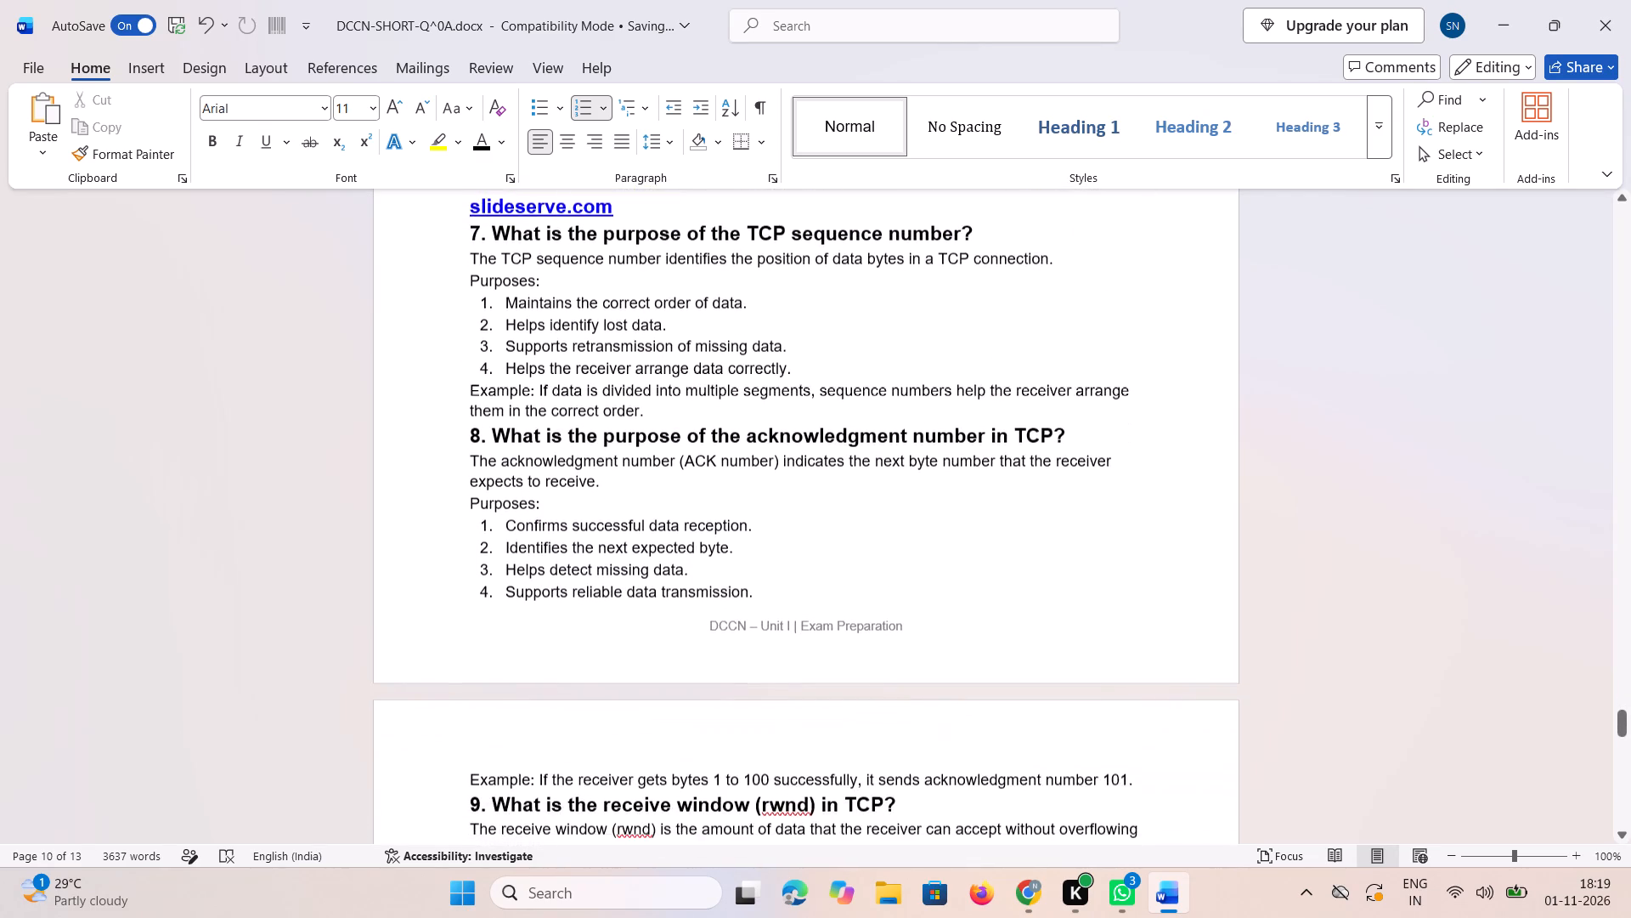
scroll(526, 606, "down", 1)
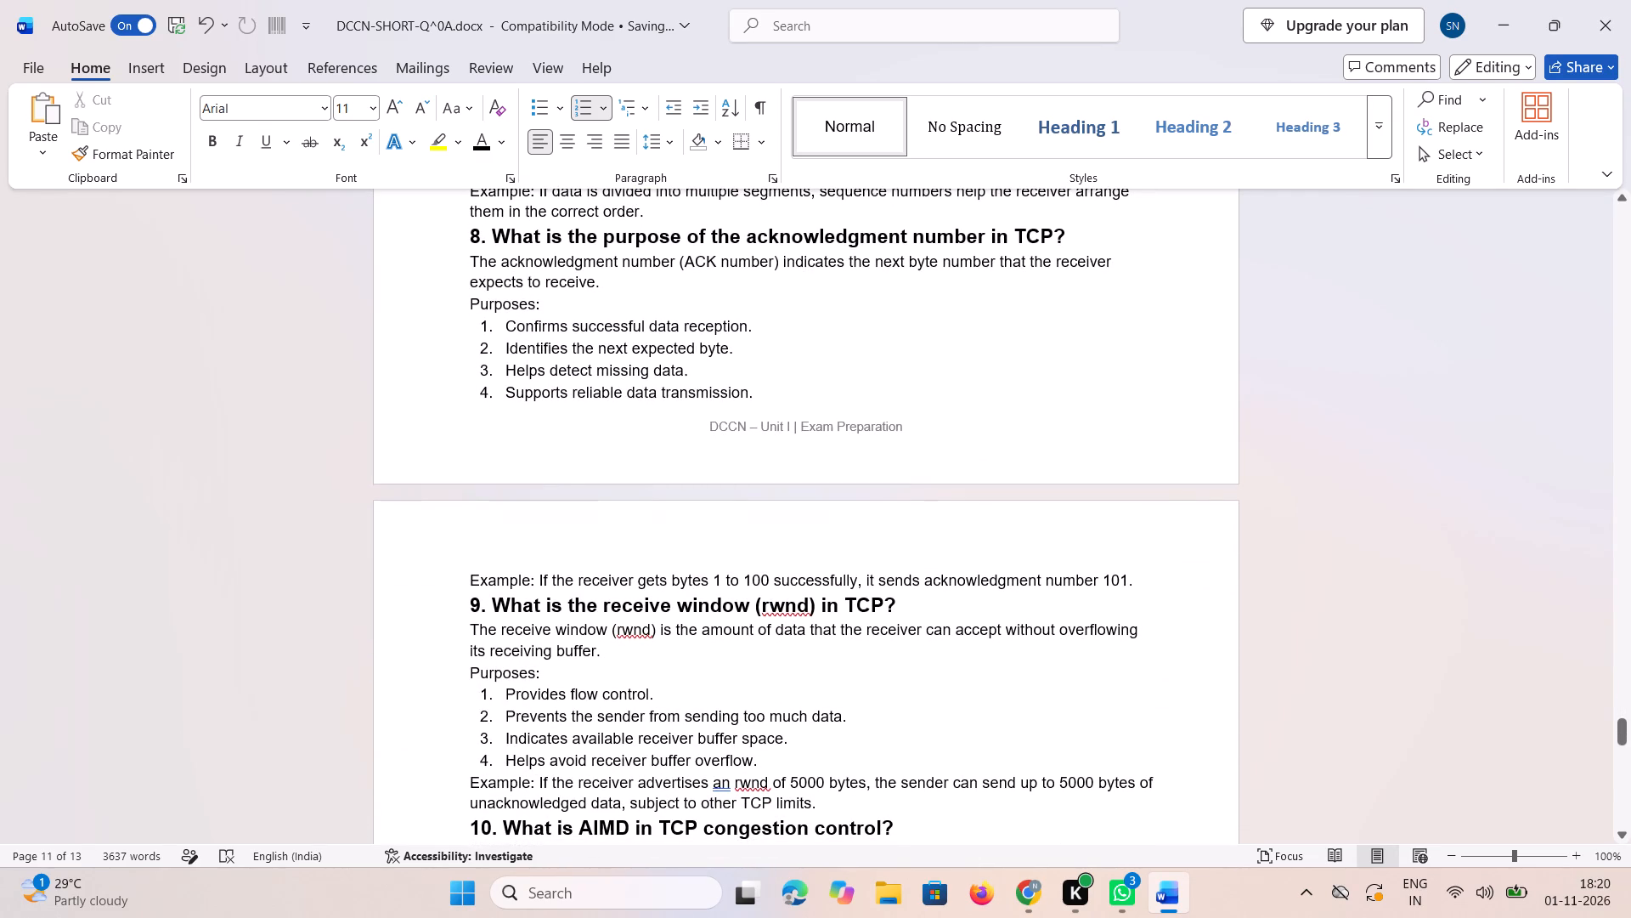
Insert seven blank lines before the heading "4. What is RTT in TCP?" so question 4 starts on the next page.
scroll(561, 473, "up", 5)
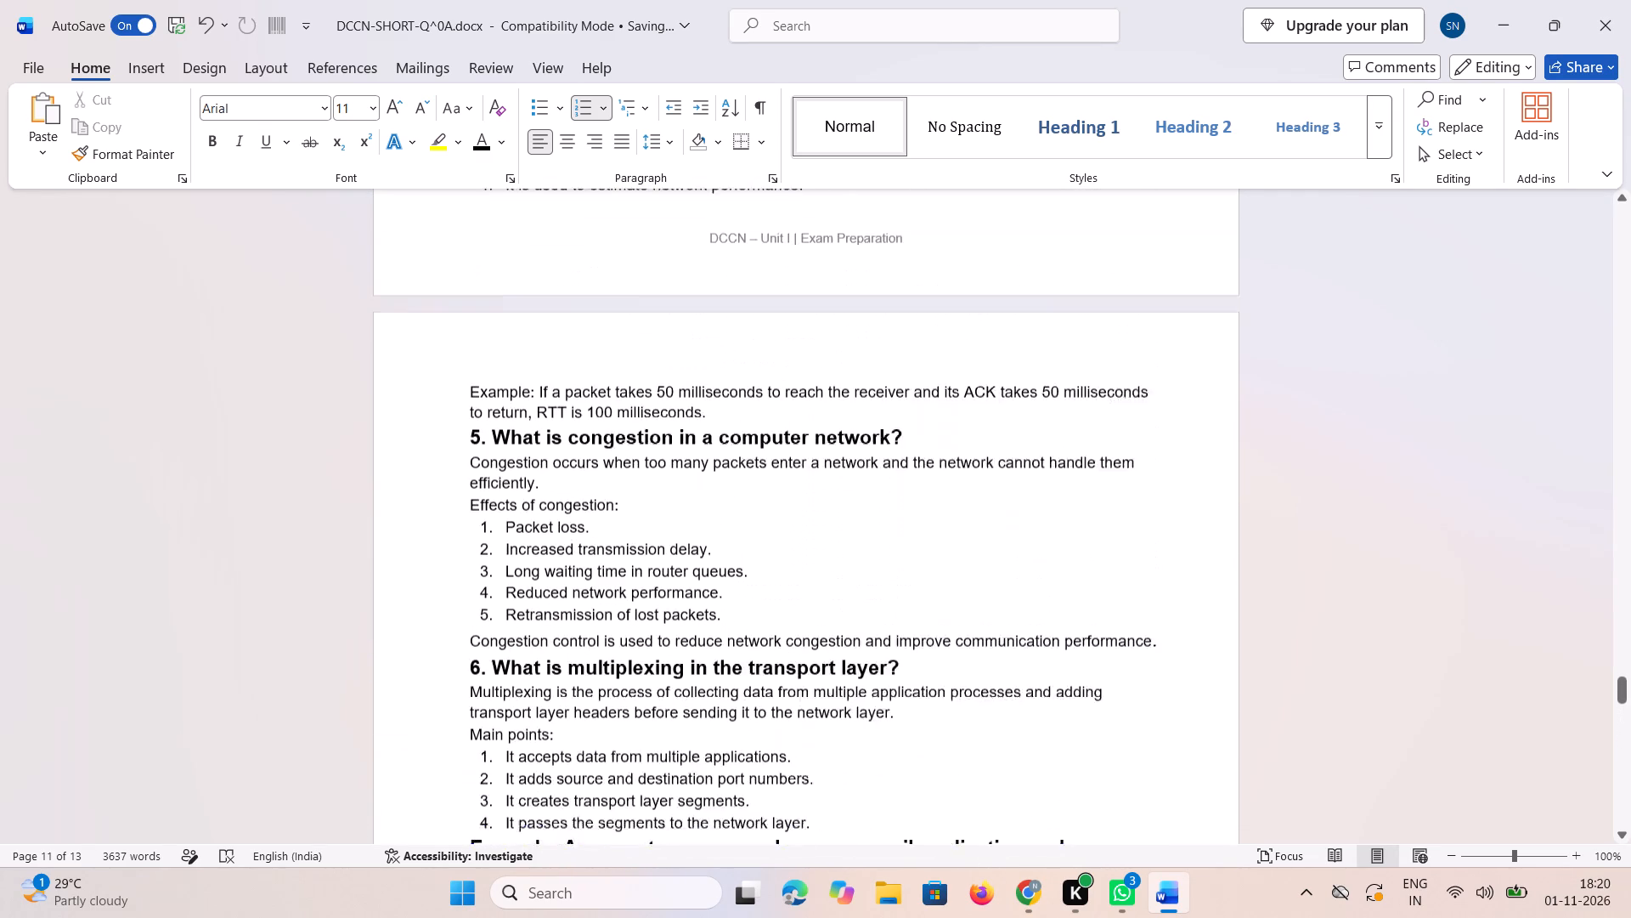
scroll(561, 473, "up", 4)
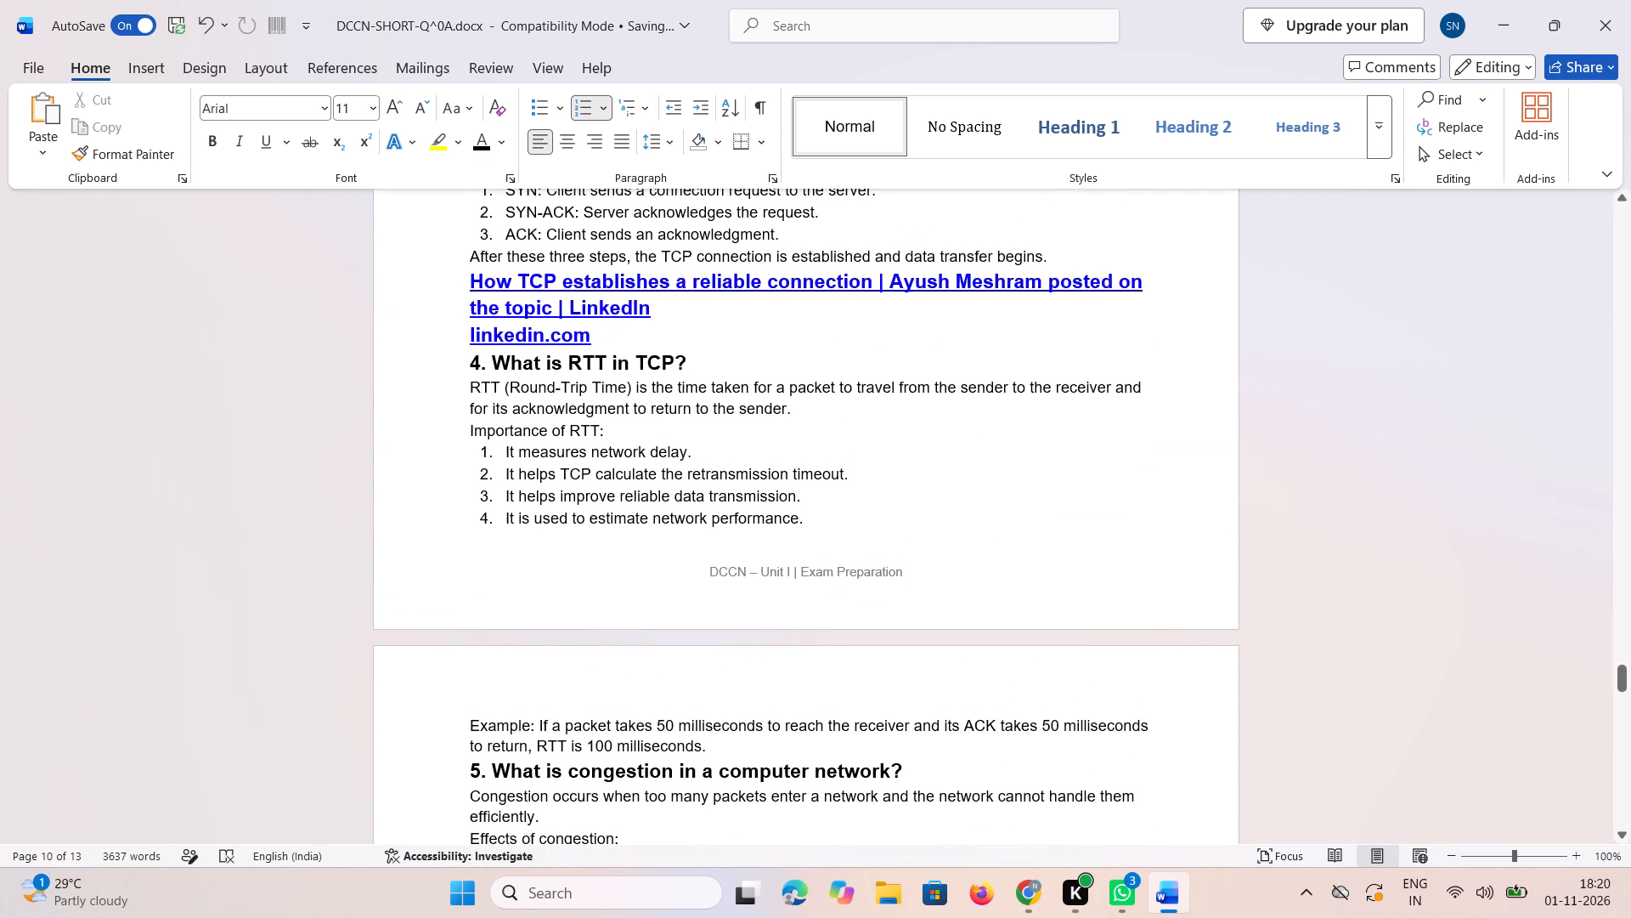
left_click(467, 363)
key("Return")
key("Return")
key("Return")
key("Return")
key("Return")
key("Return")
key("Return")
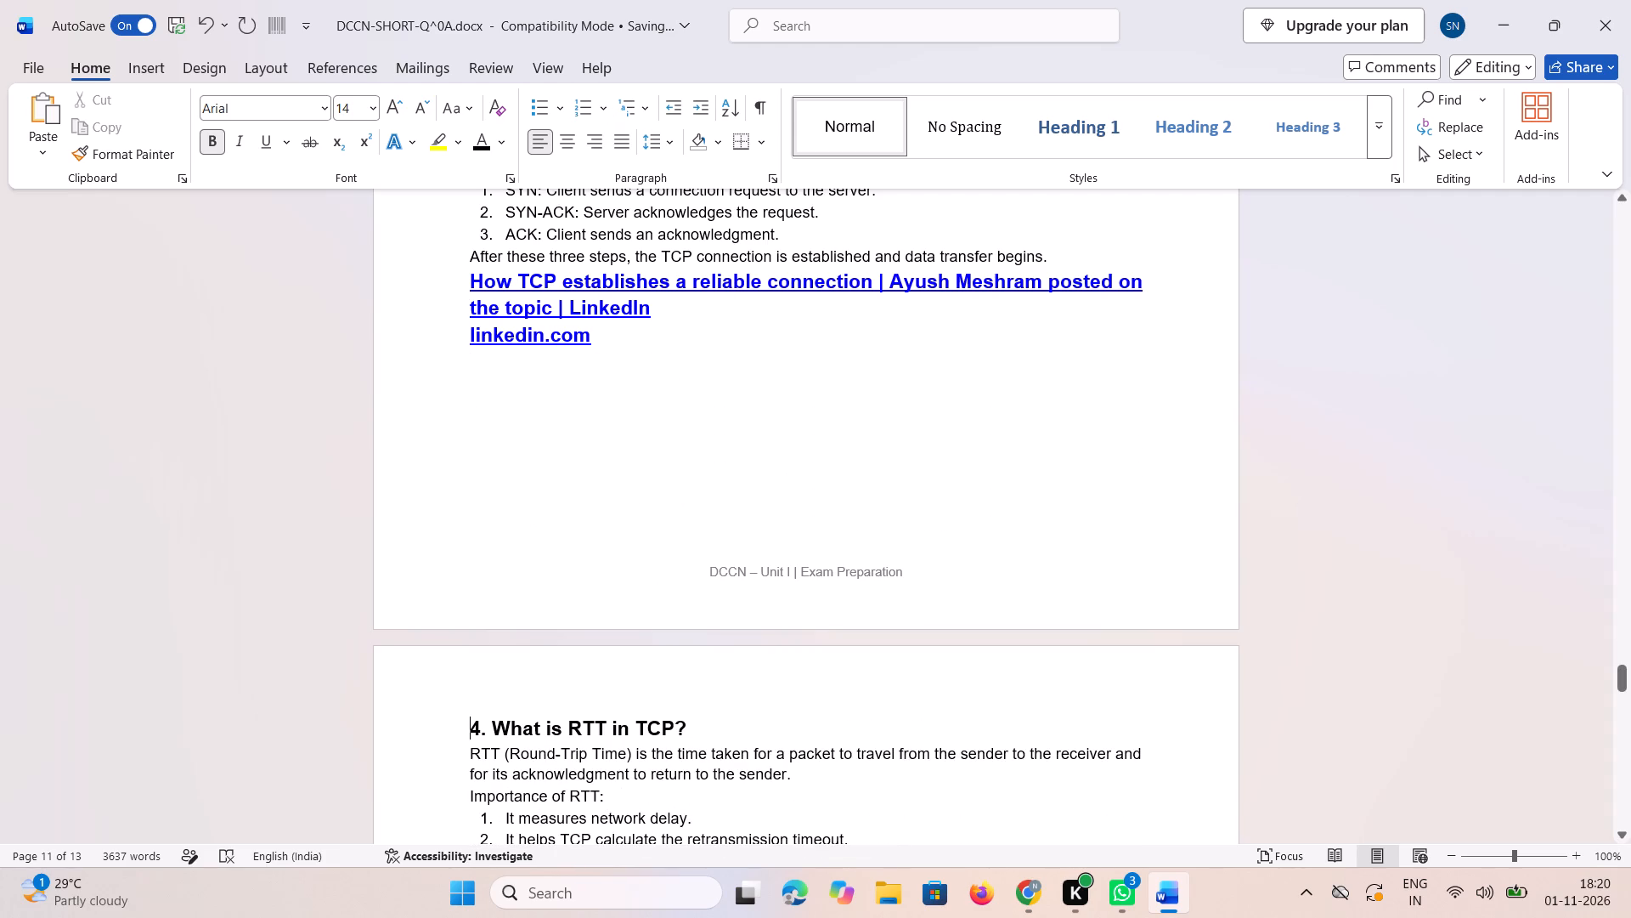
Check the page layout from question 4 to the document's end, including the quick revision table and the TCP and UDP differences table.
scroll(618, 370, "down", 2)
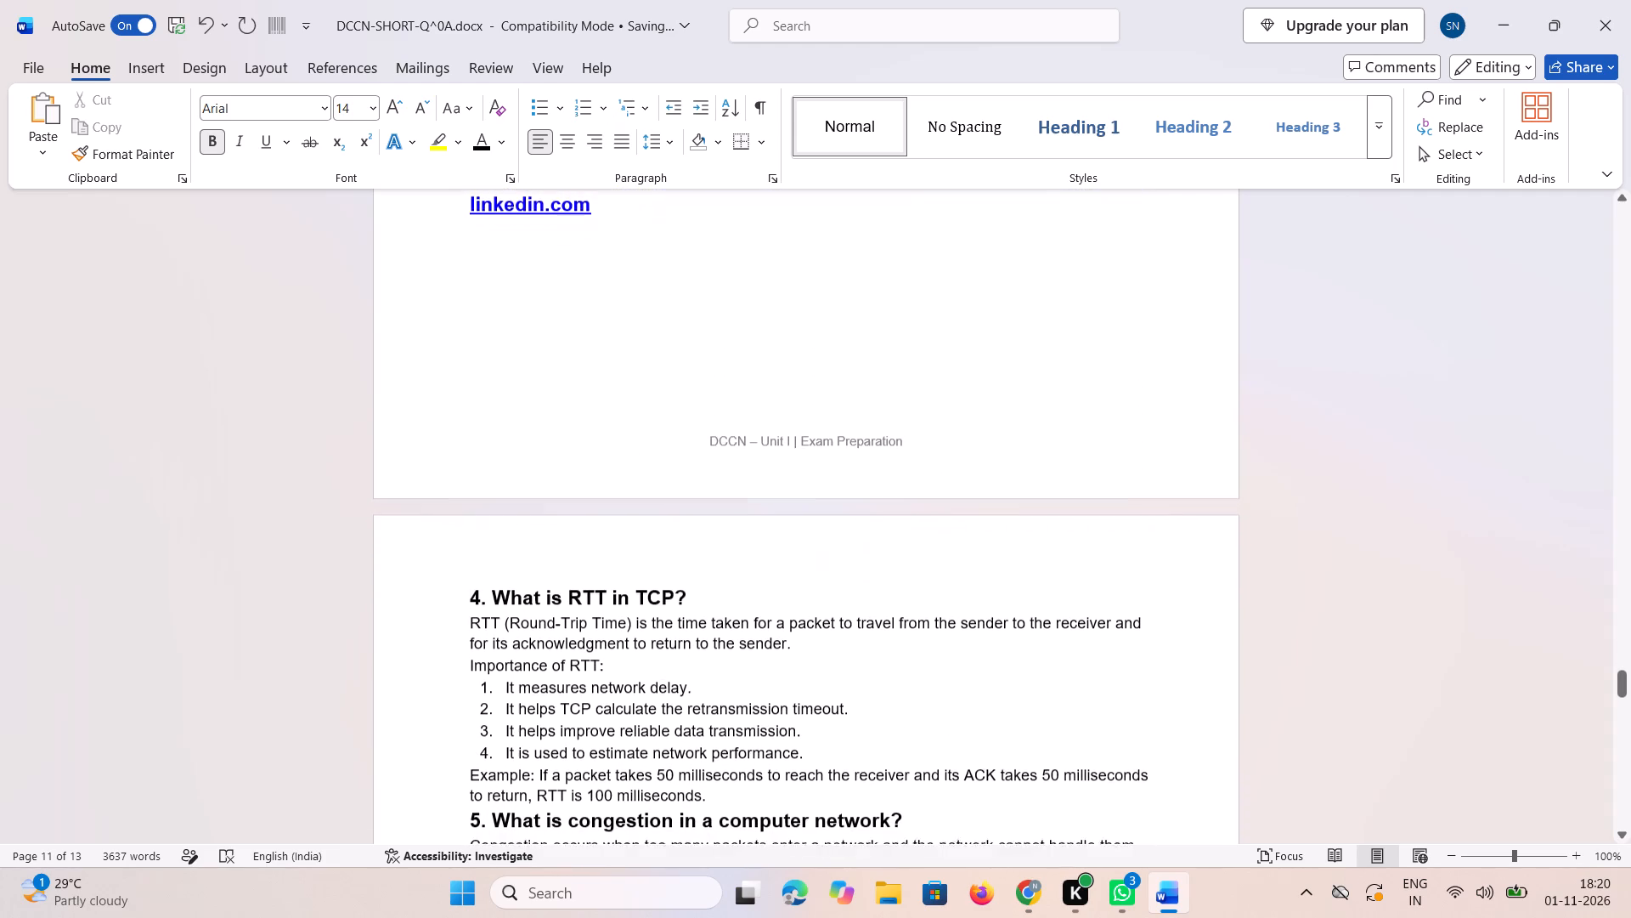
scroll(618, 370, "down", 5)
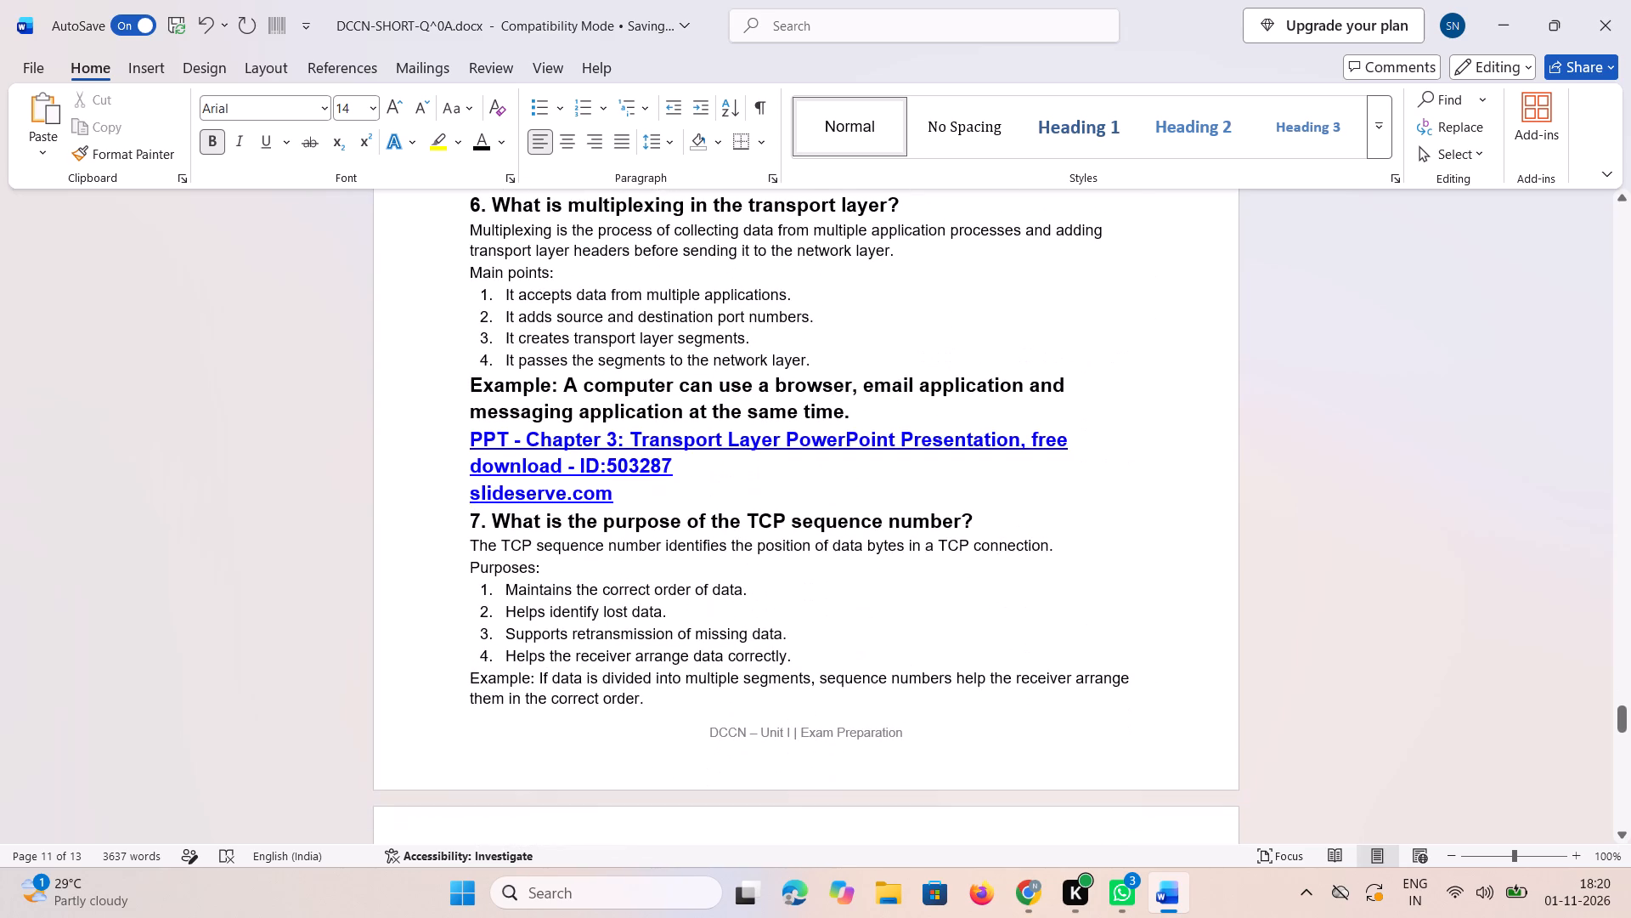
scroll(618, 370, "down", 2)
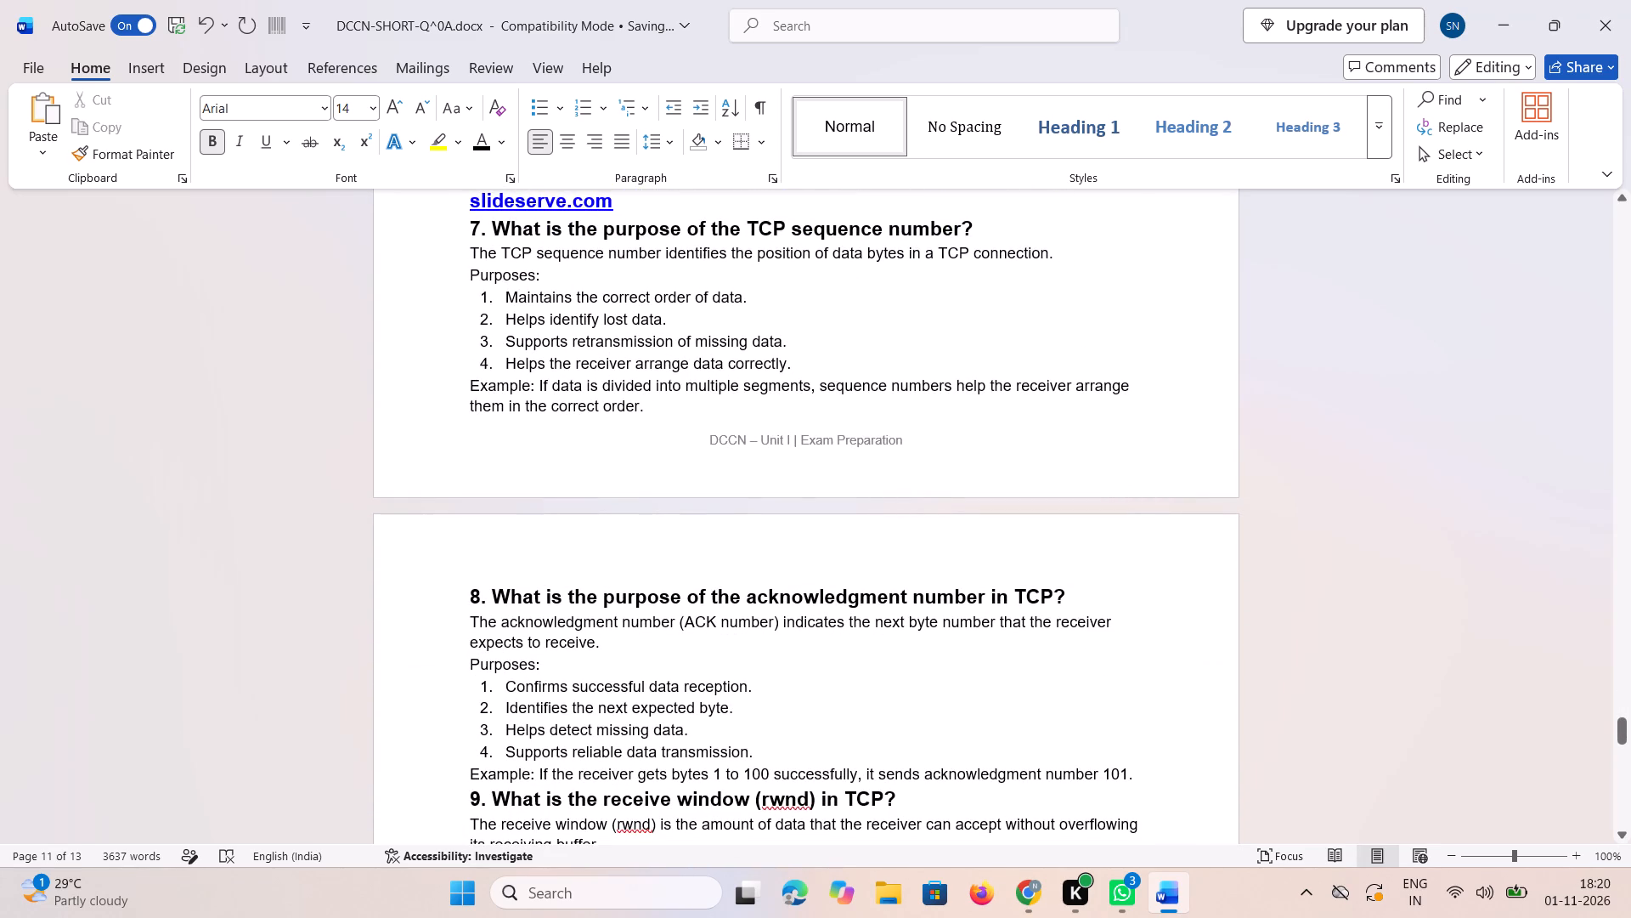
scroll(575, 643, "down", 5)
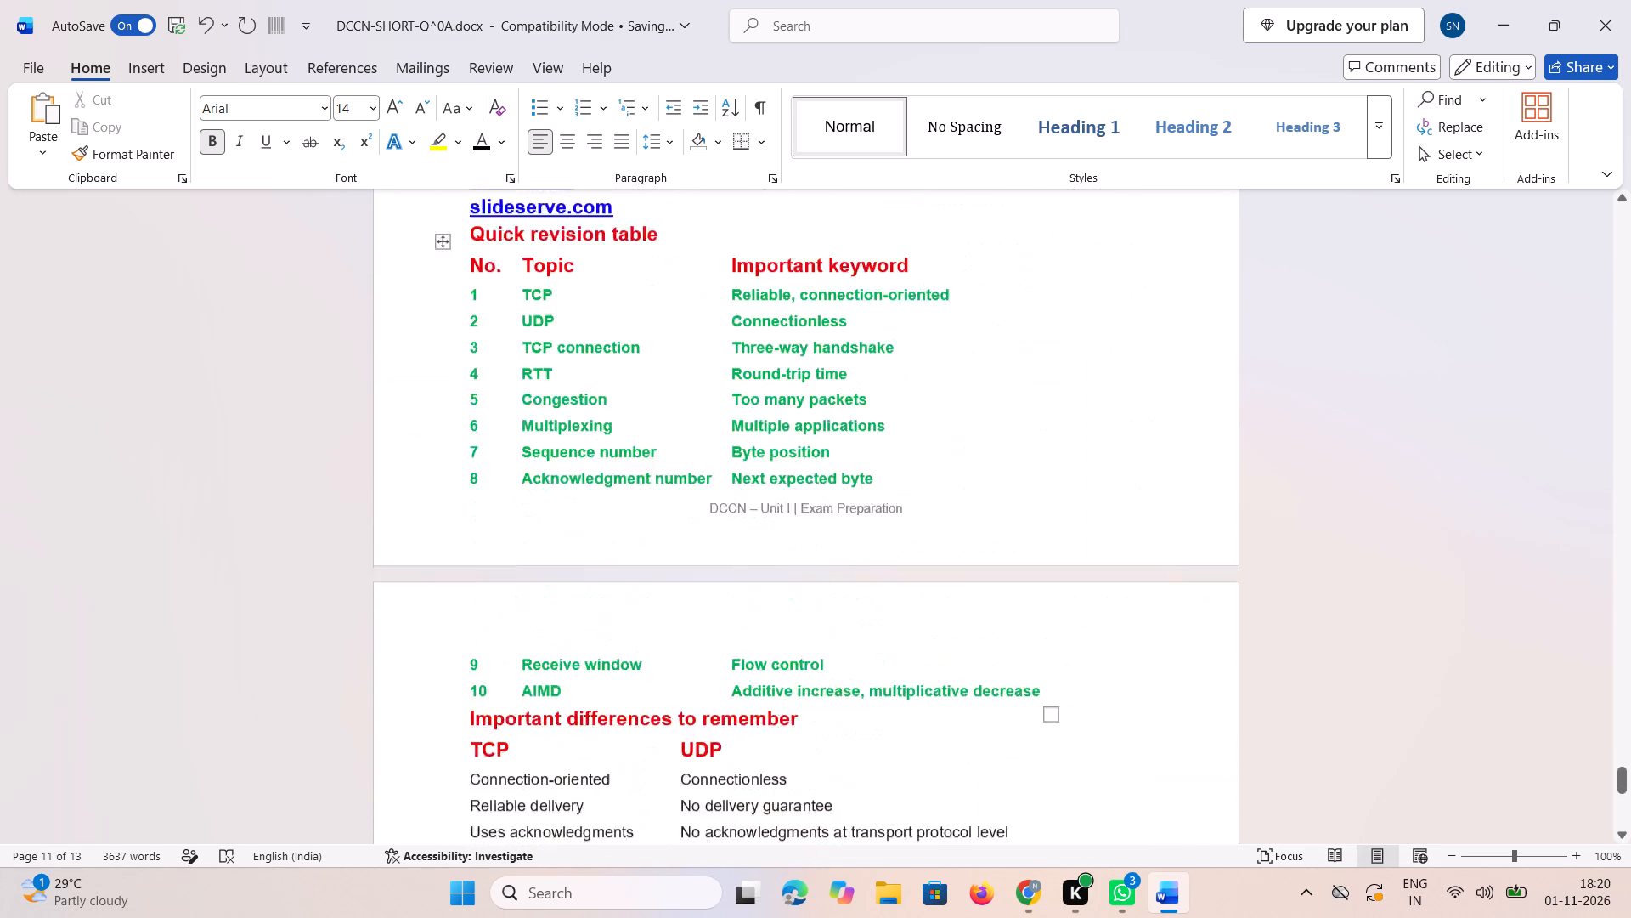
scroll(575, 643, "down", 4)
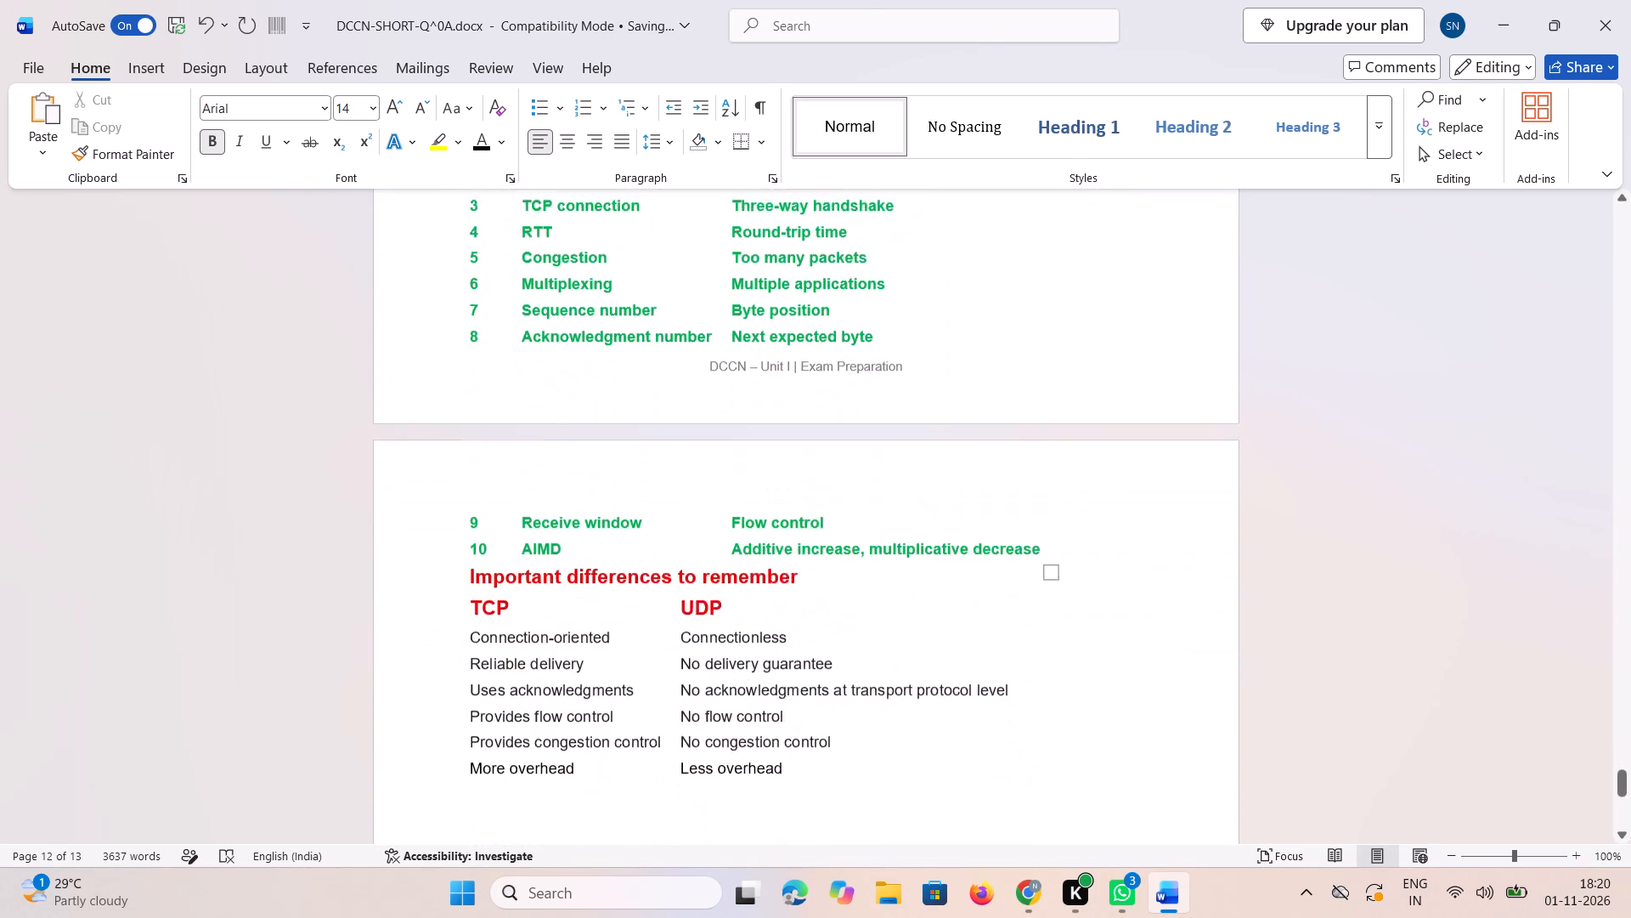
scroll(575, 643, "down", 2)
scroll(575, 643, "up", 5)
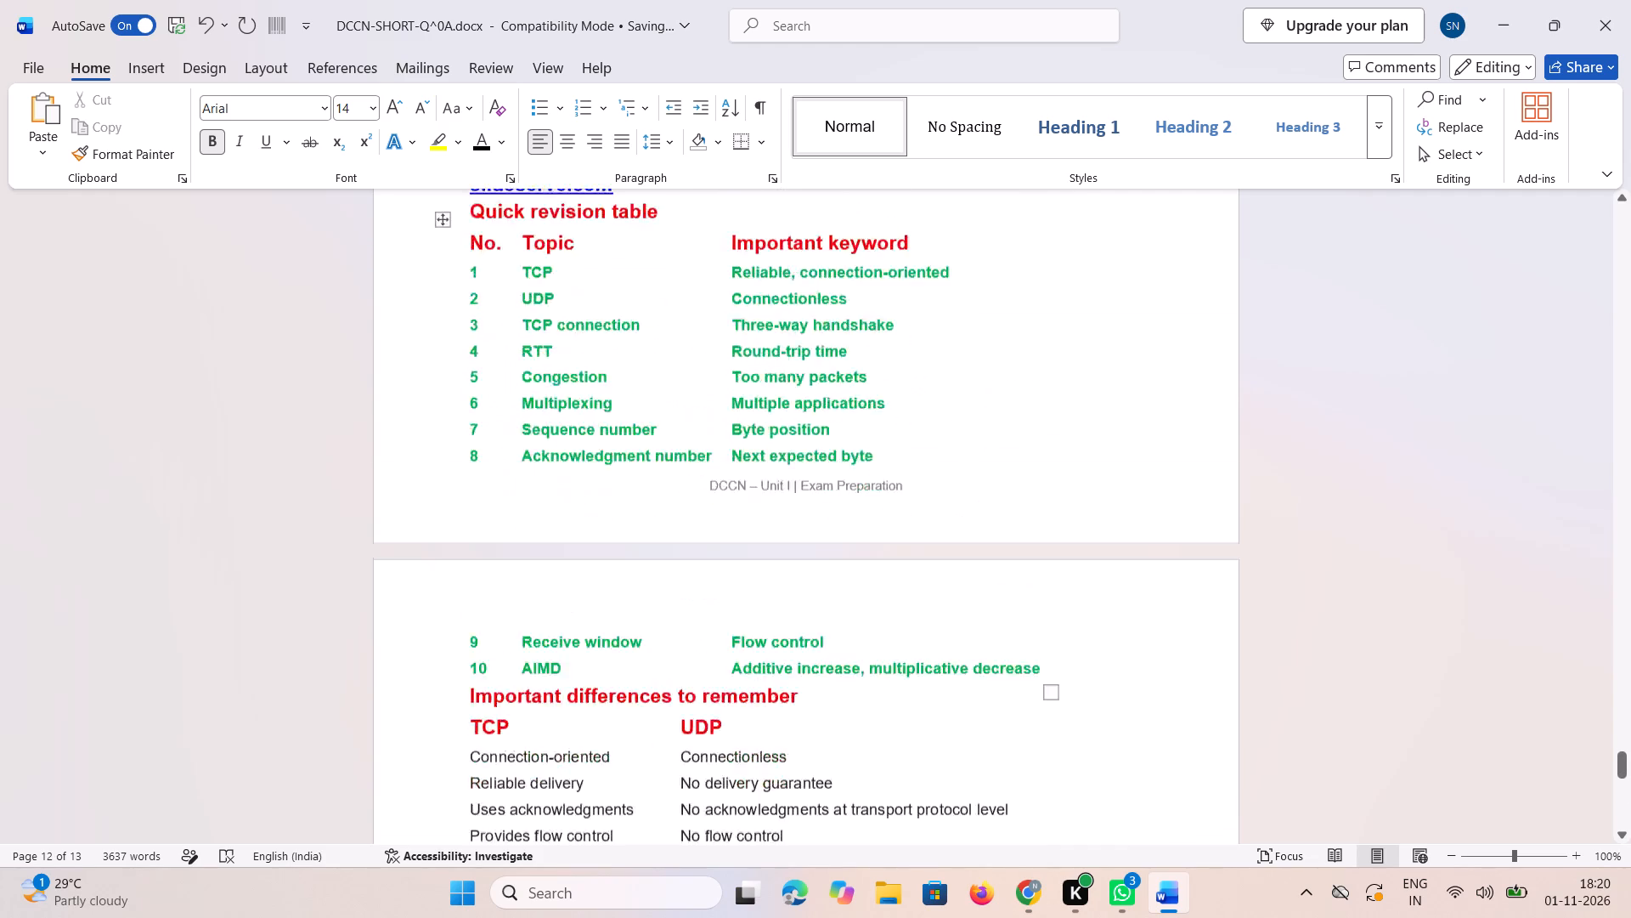
scroll(575, 643, "up", 2)
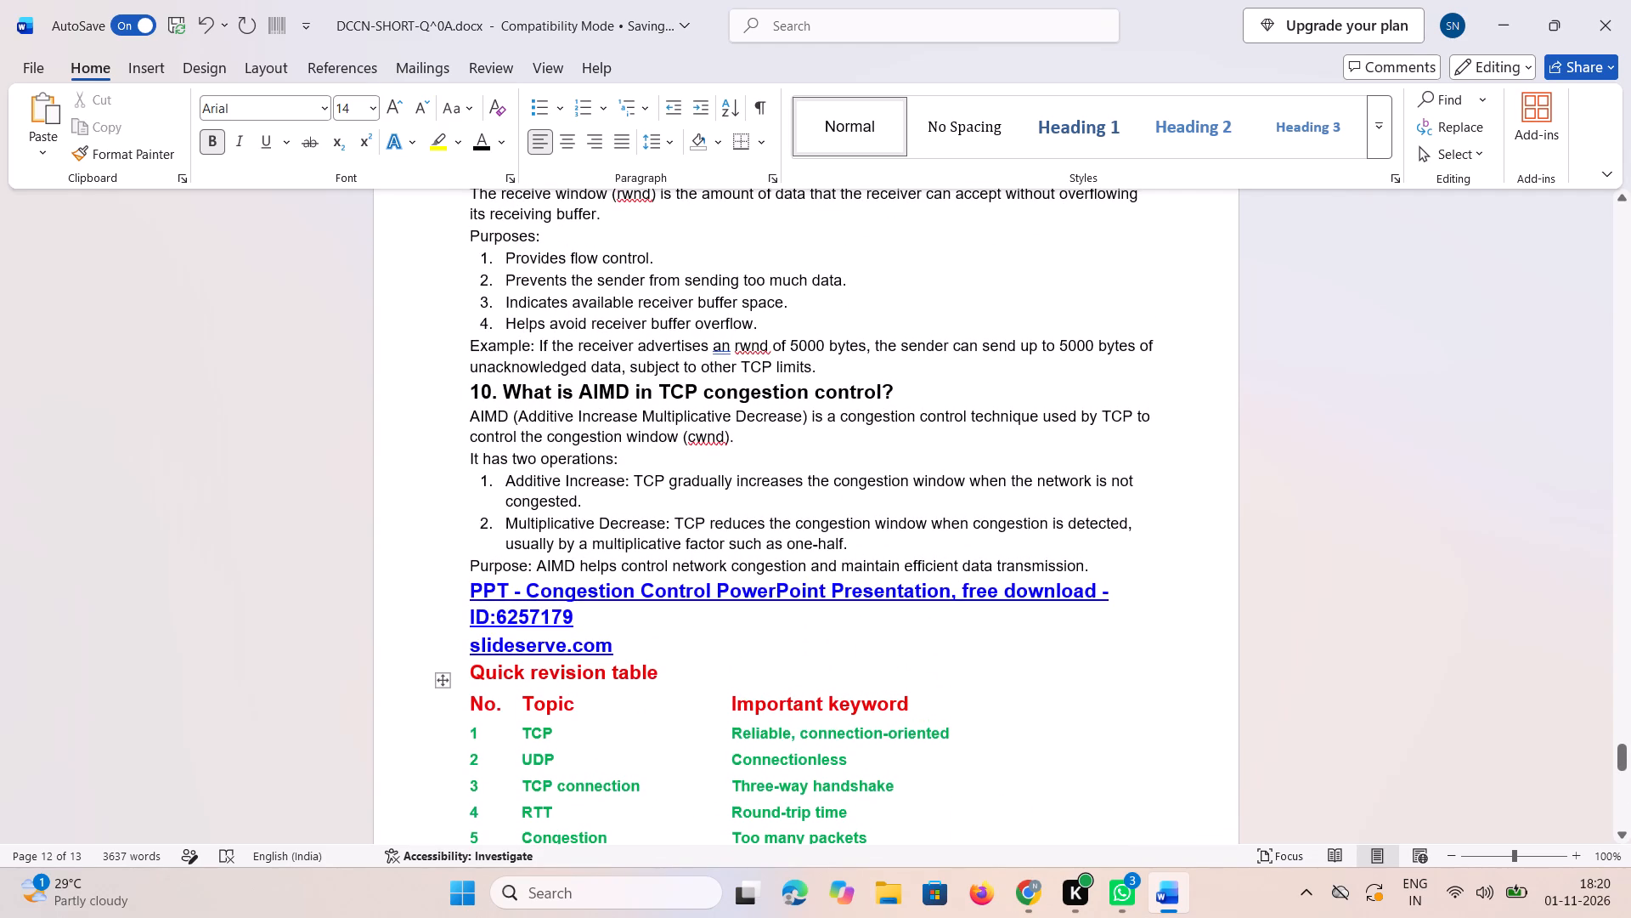
scroll(575, 643, "down", 3)
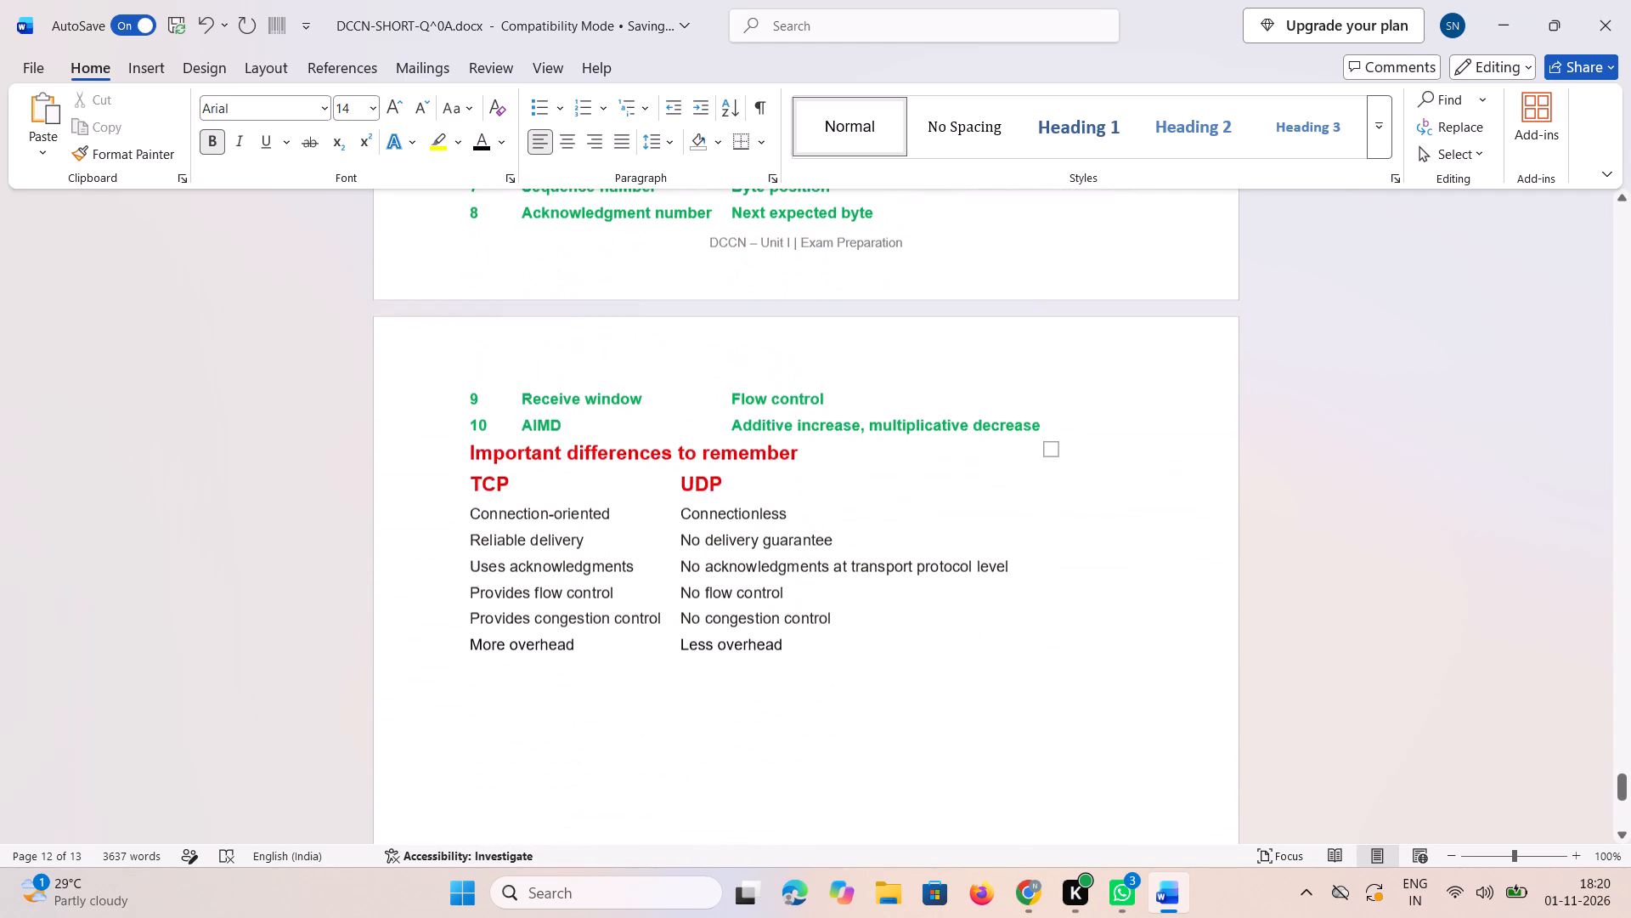
scroll(575, 643, "down", 2)
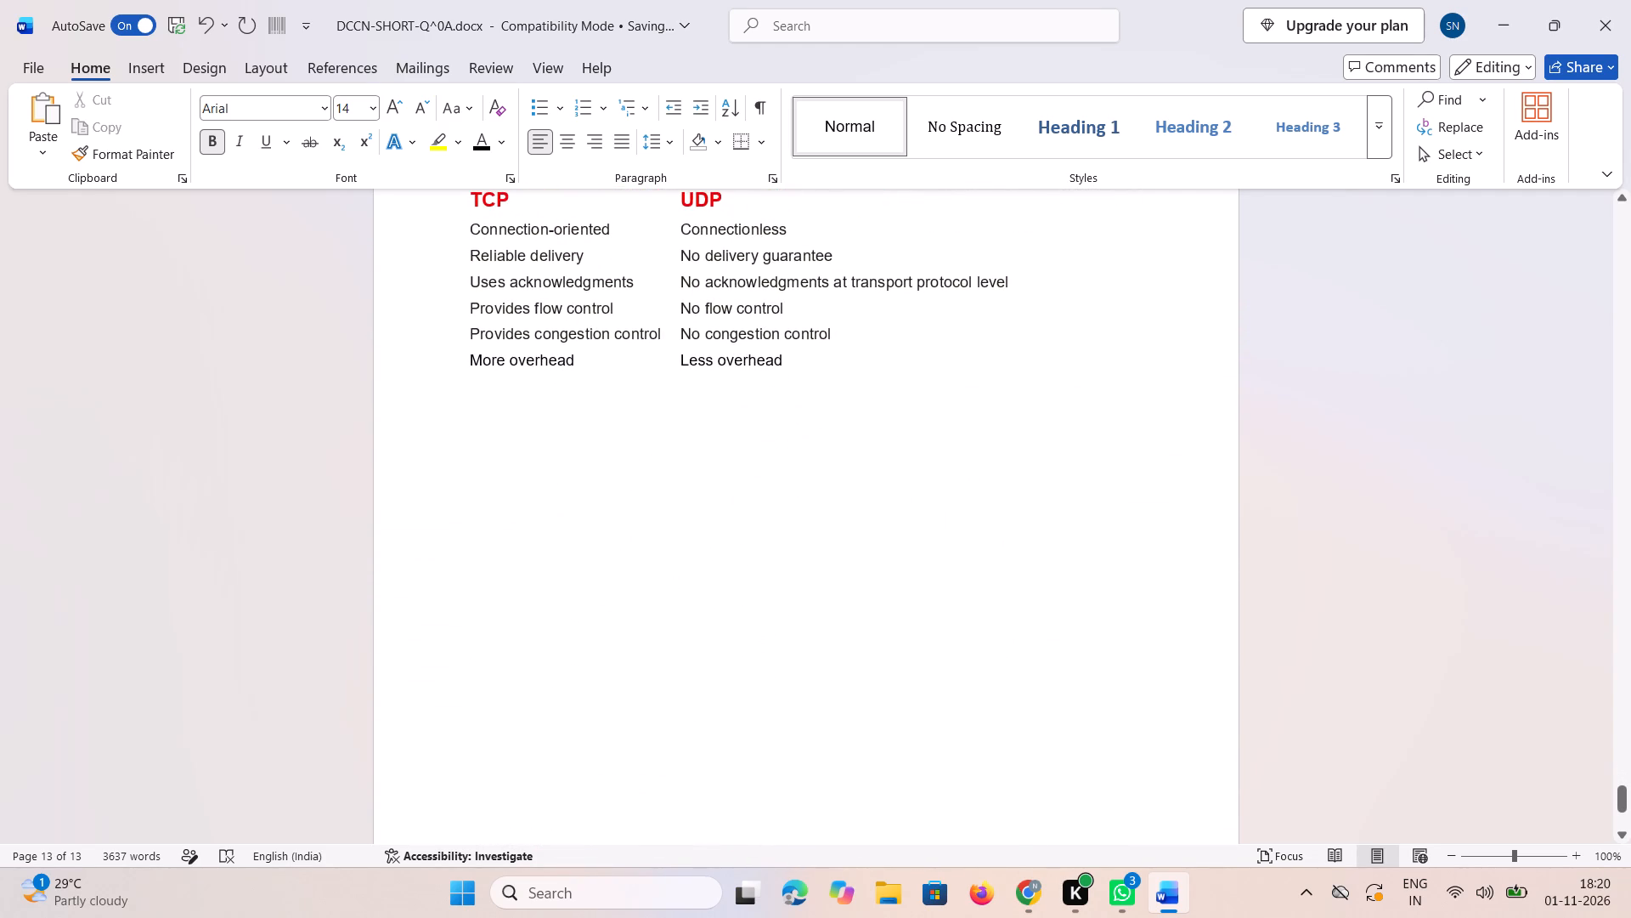
scroll(575, 643, "down", 5)
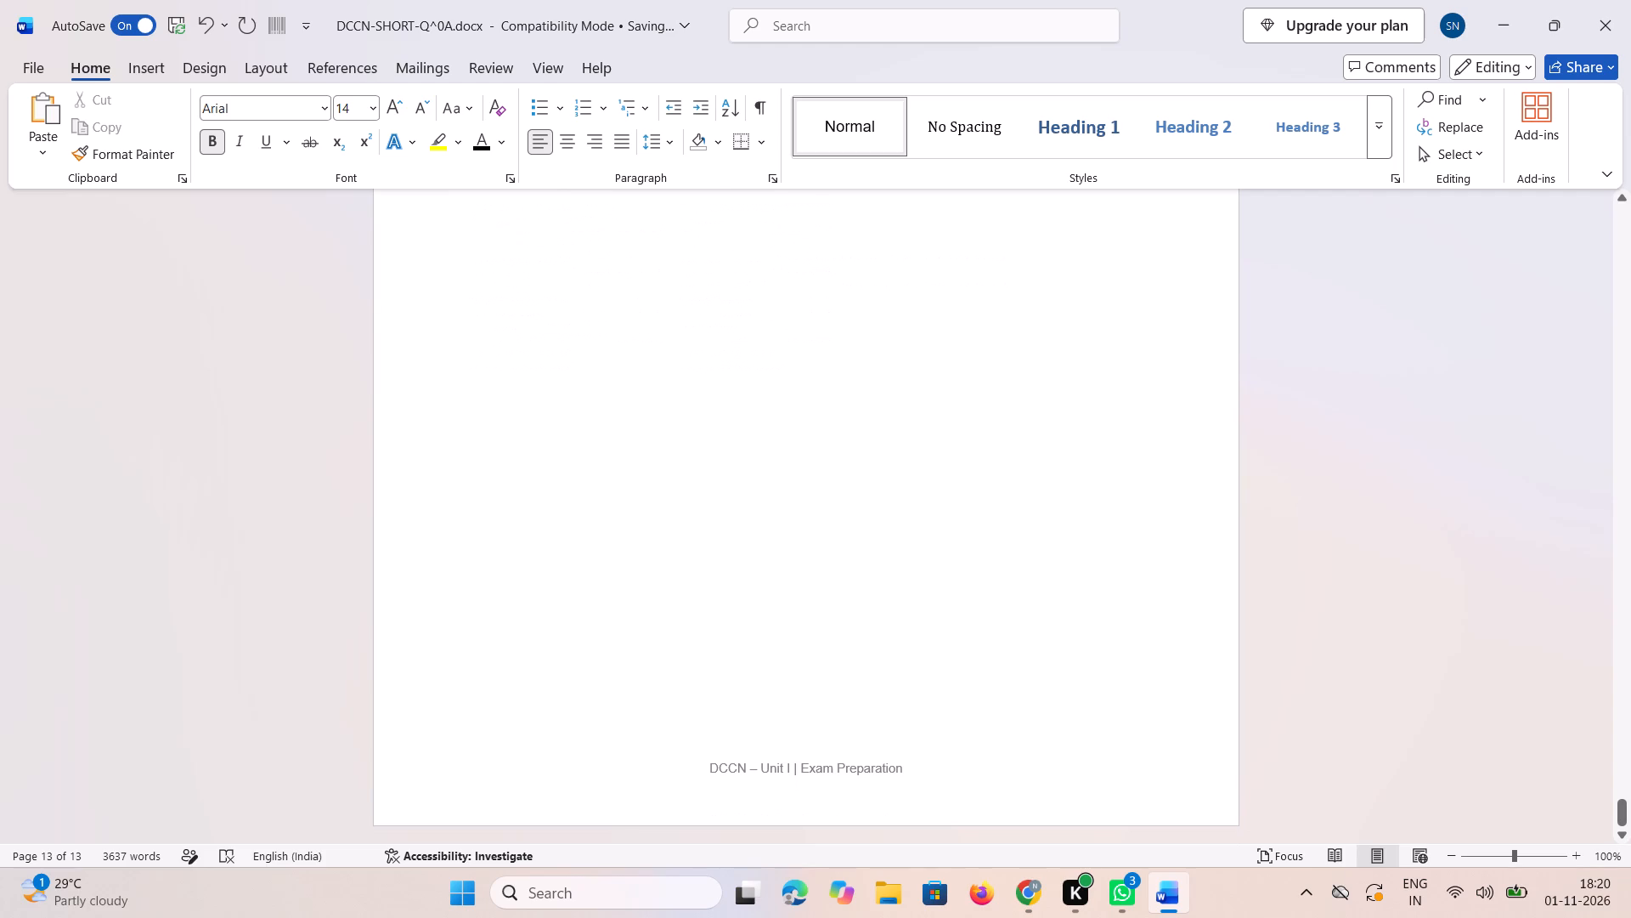
scroll(575, 643, "up", 2)
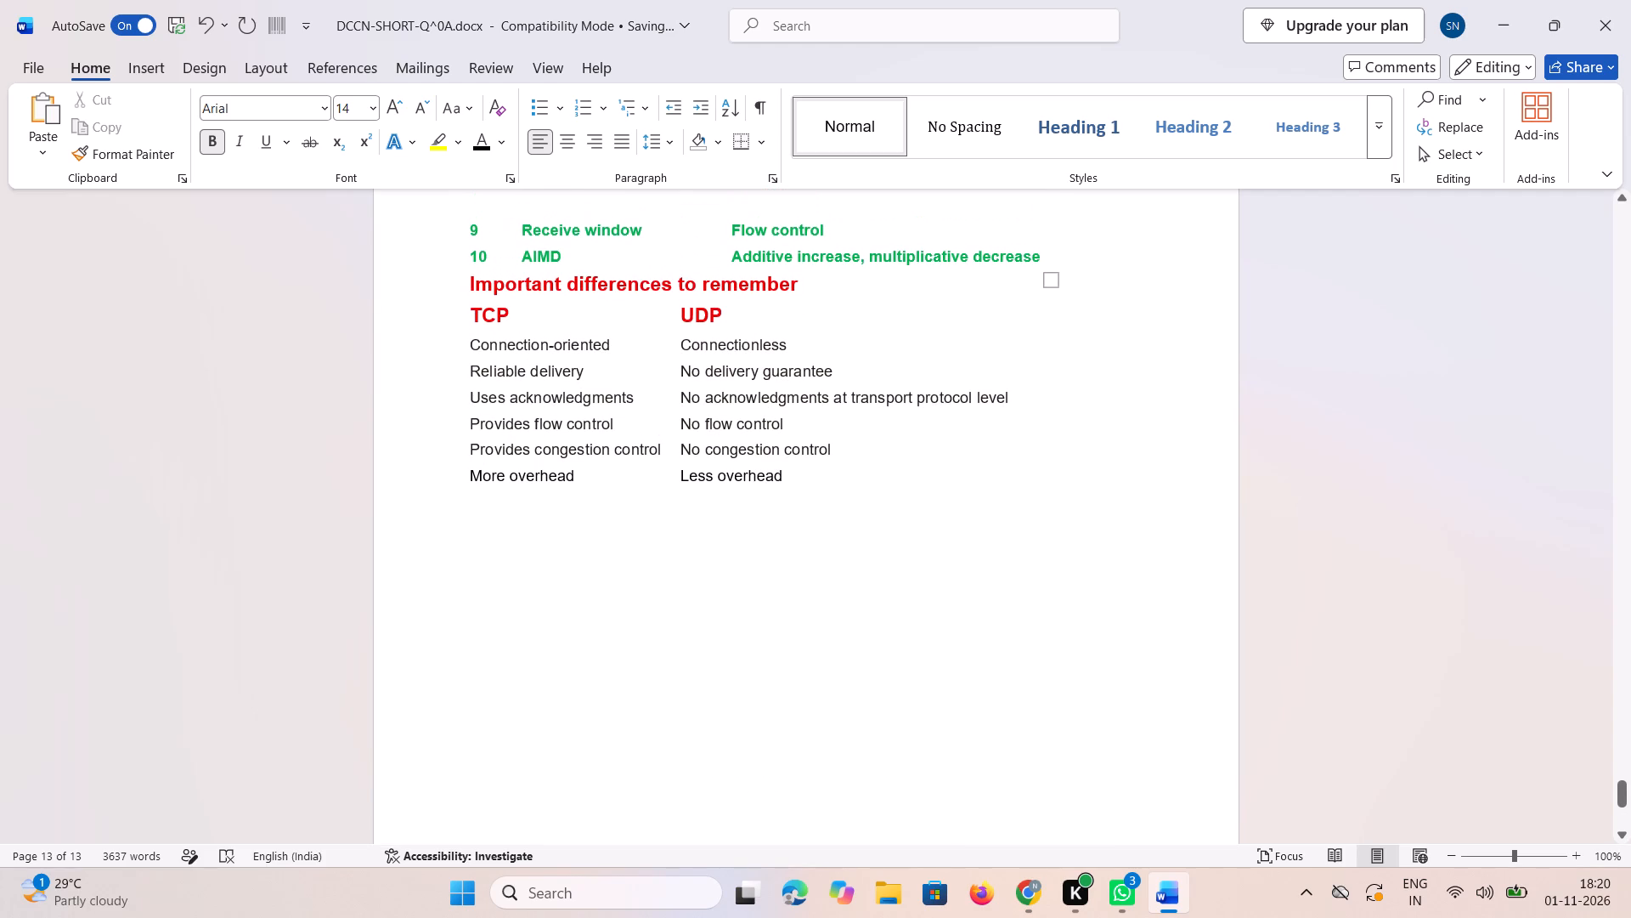
scroll(590, 666, "up", 1)
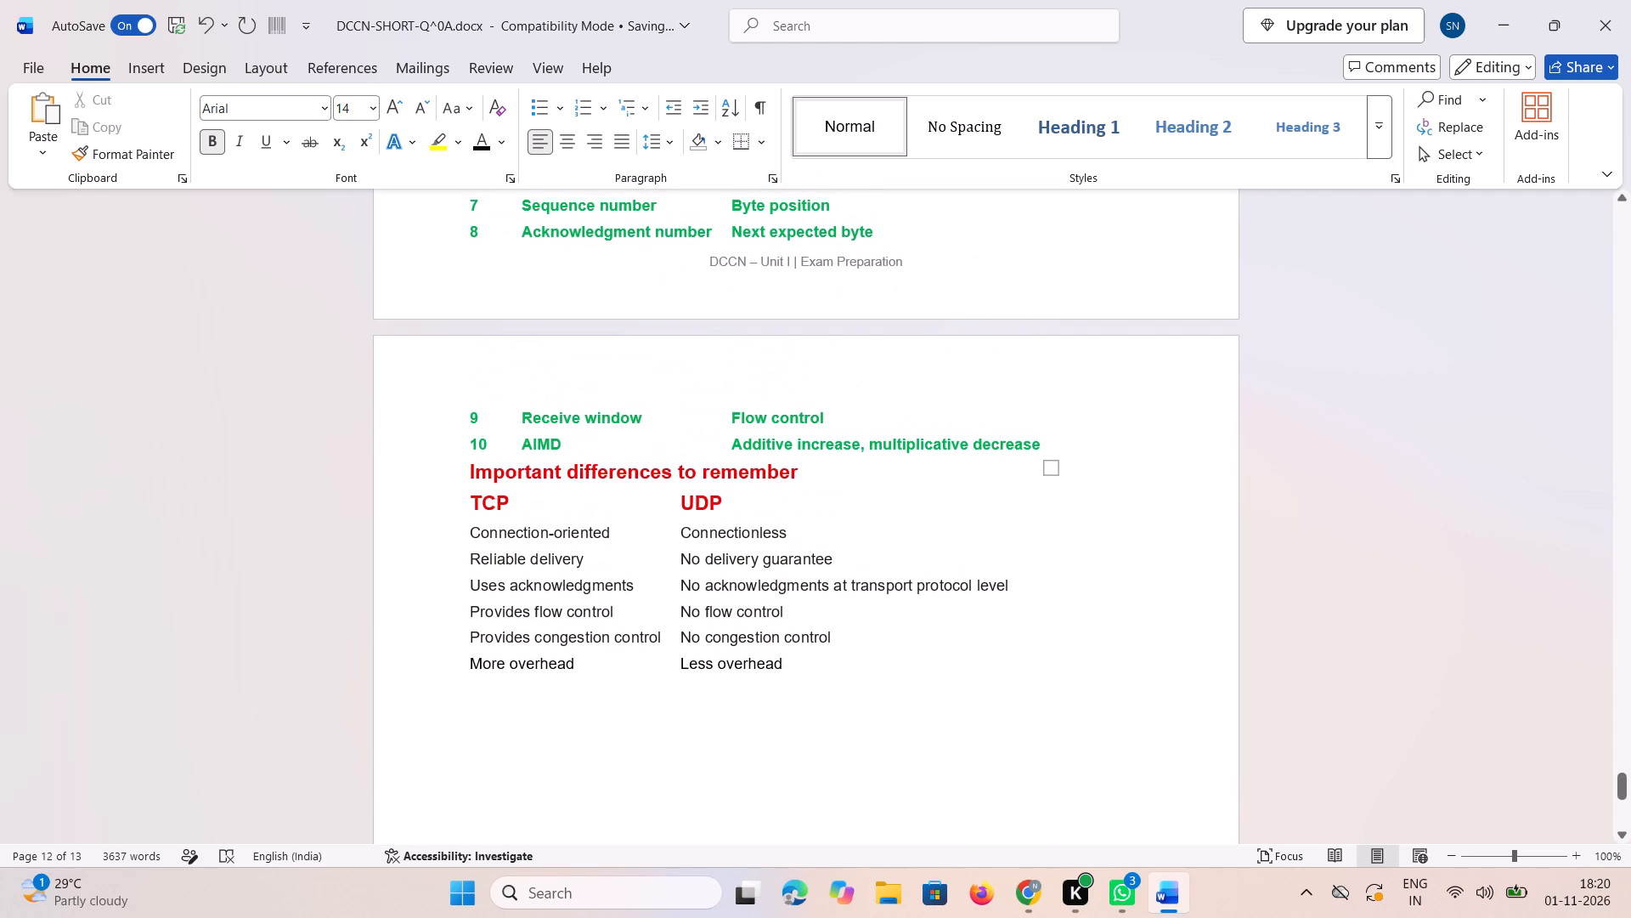
left_click(610, 635)
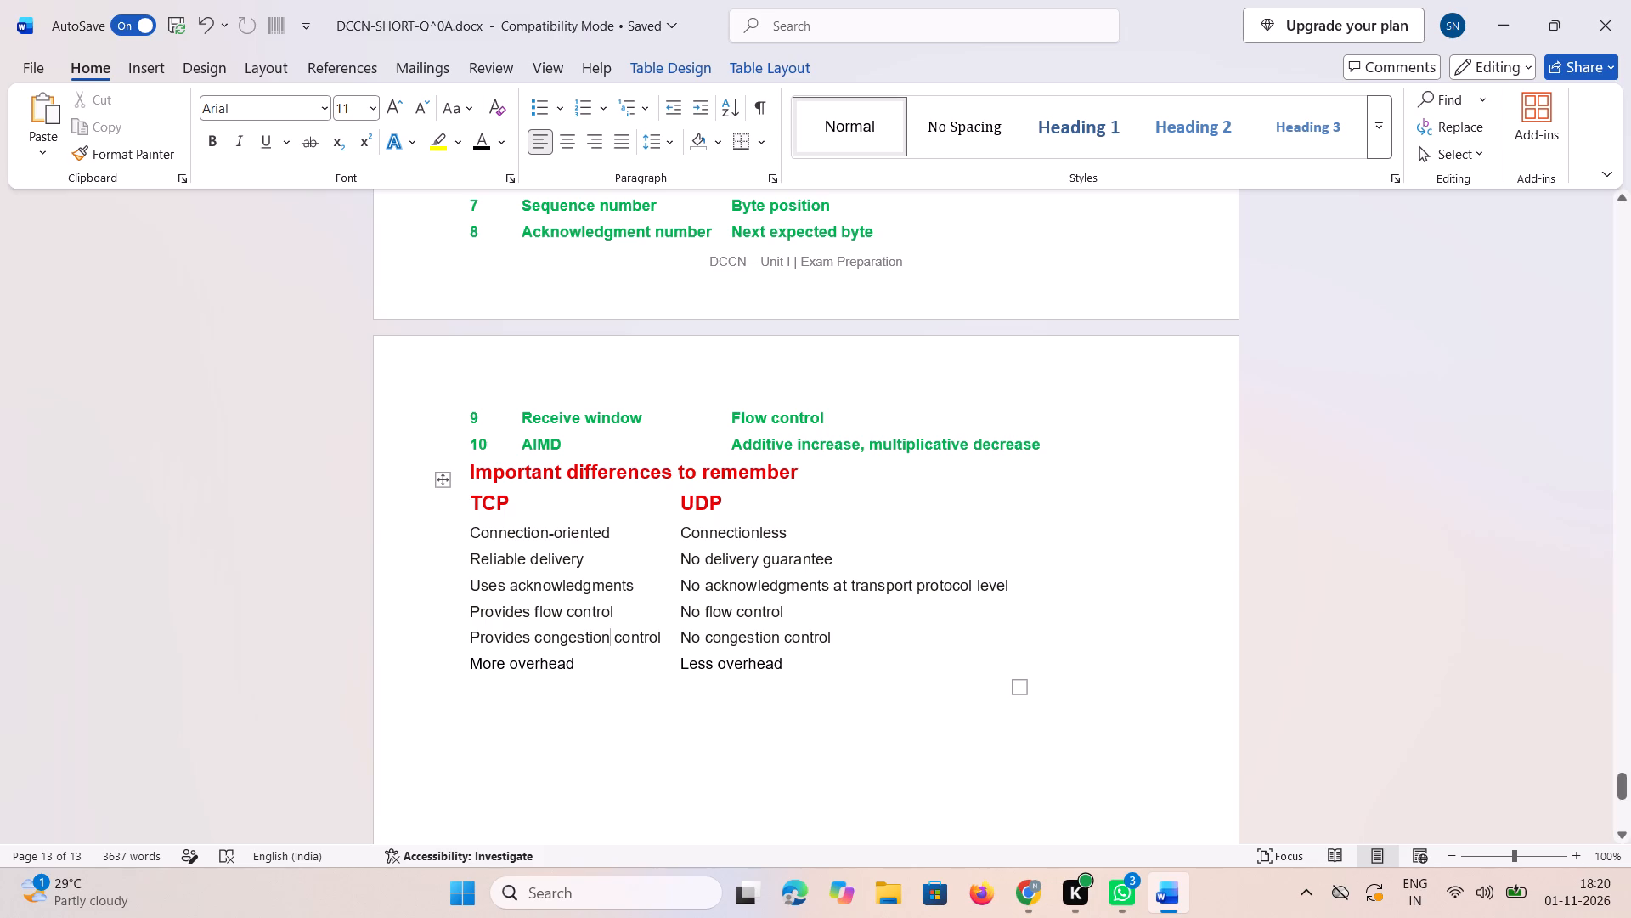
scroll(1010, 399, "up", 3)
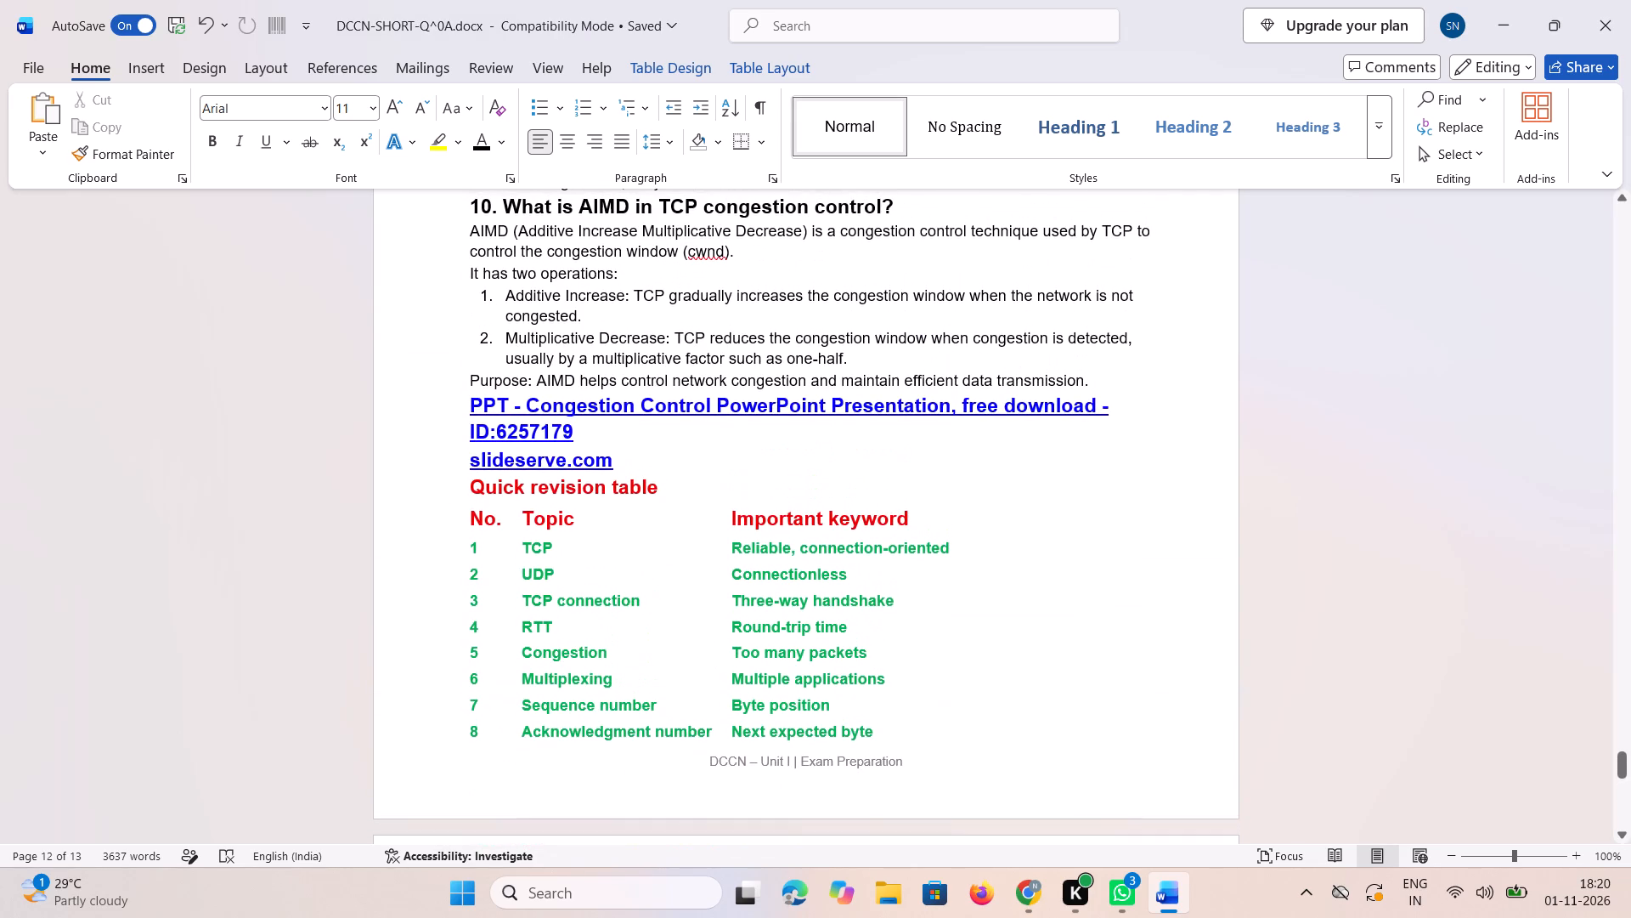
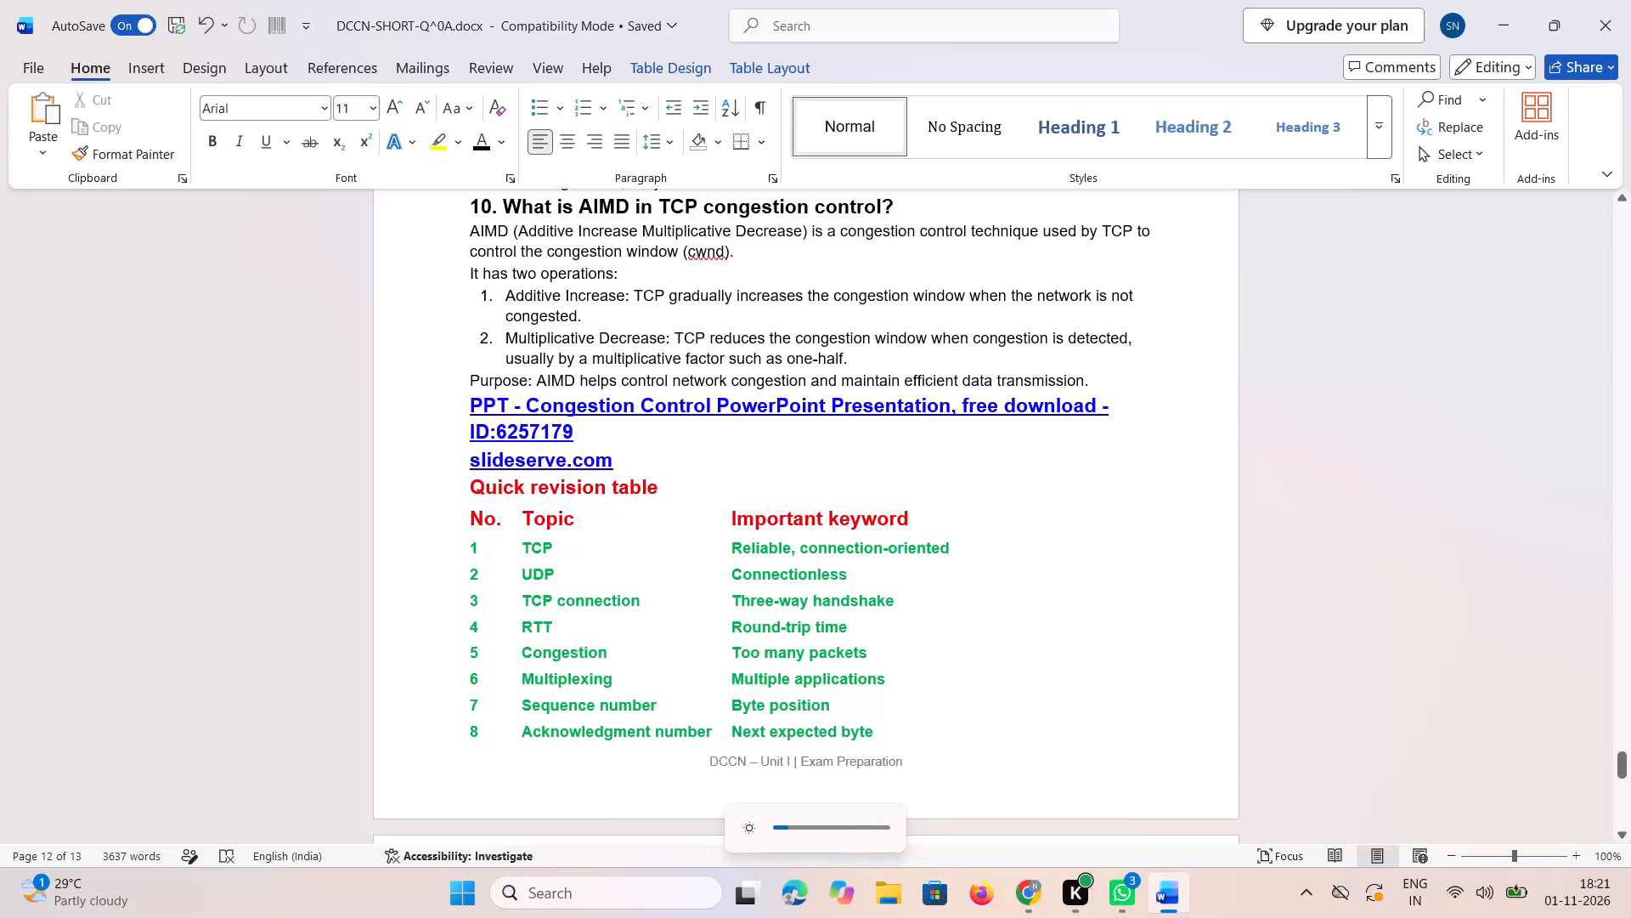
Check the document's last pages, from the TCP and UDP differences table back to questions 7 and 8.
scroll(1024, 516, "down", 6)
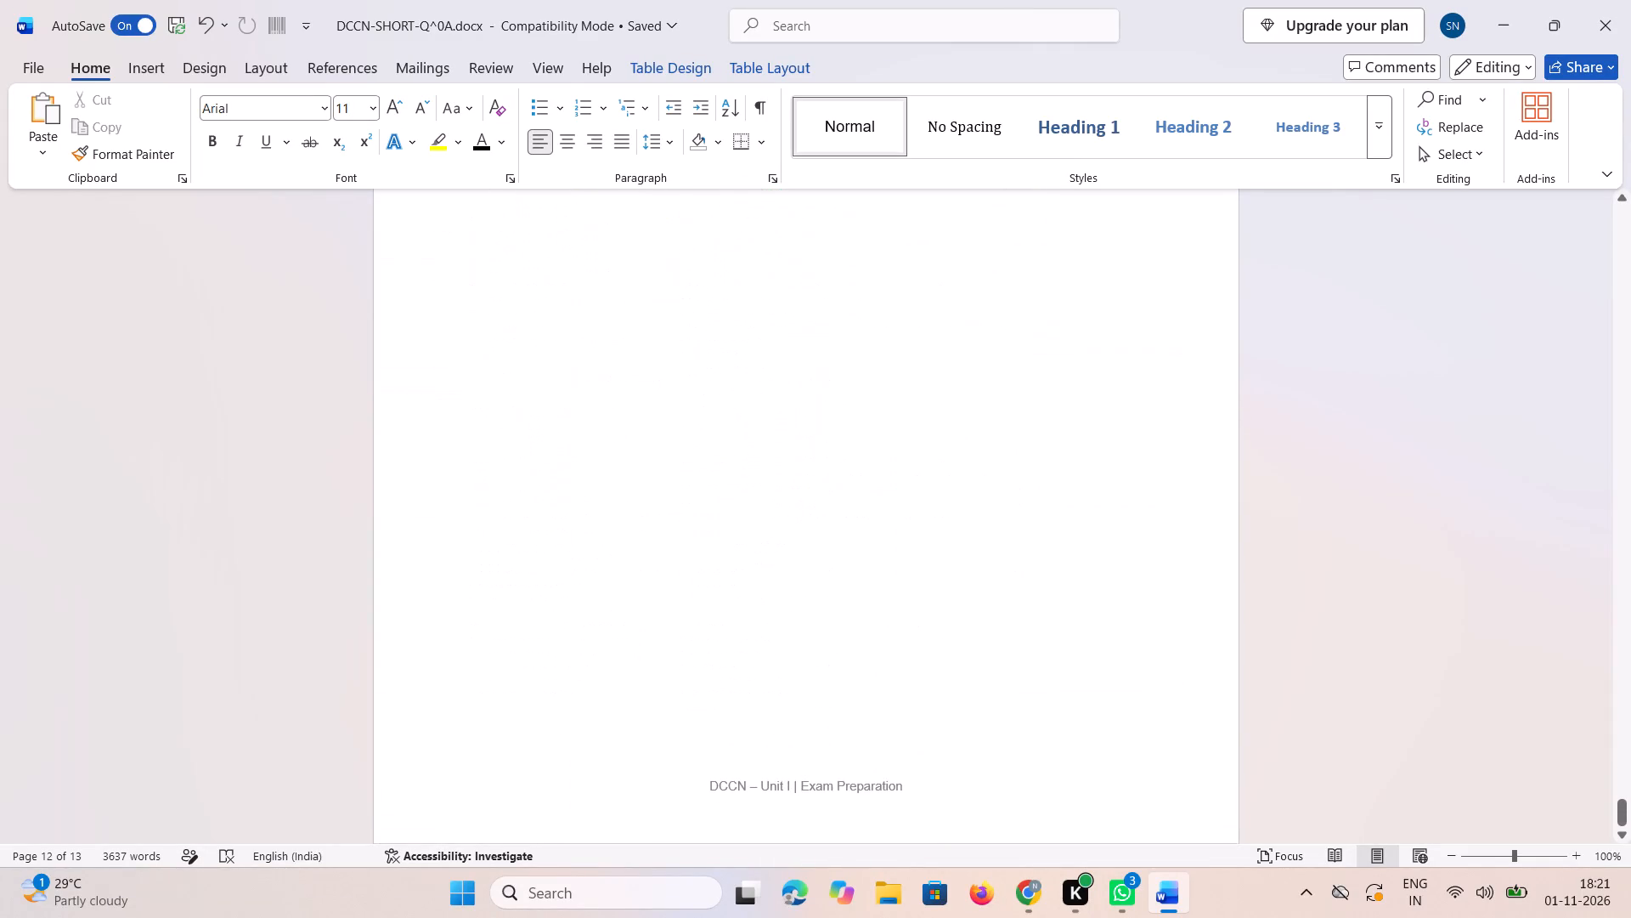
scroll(1024, 516, "down", 1)
scroll(1024, 516, "up", 3)
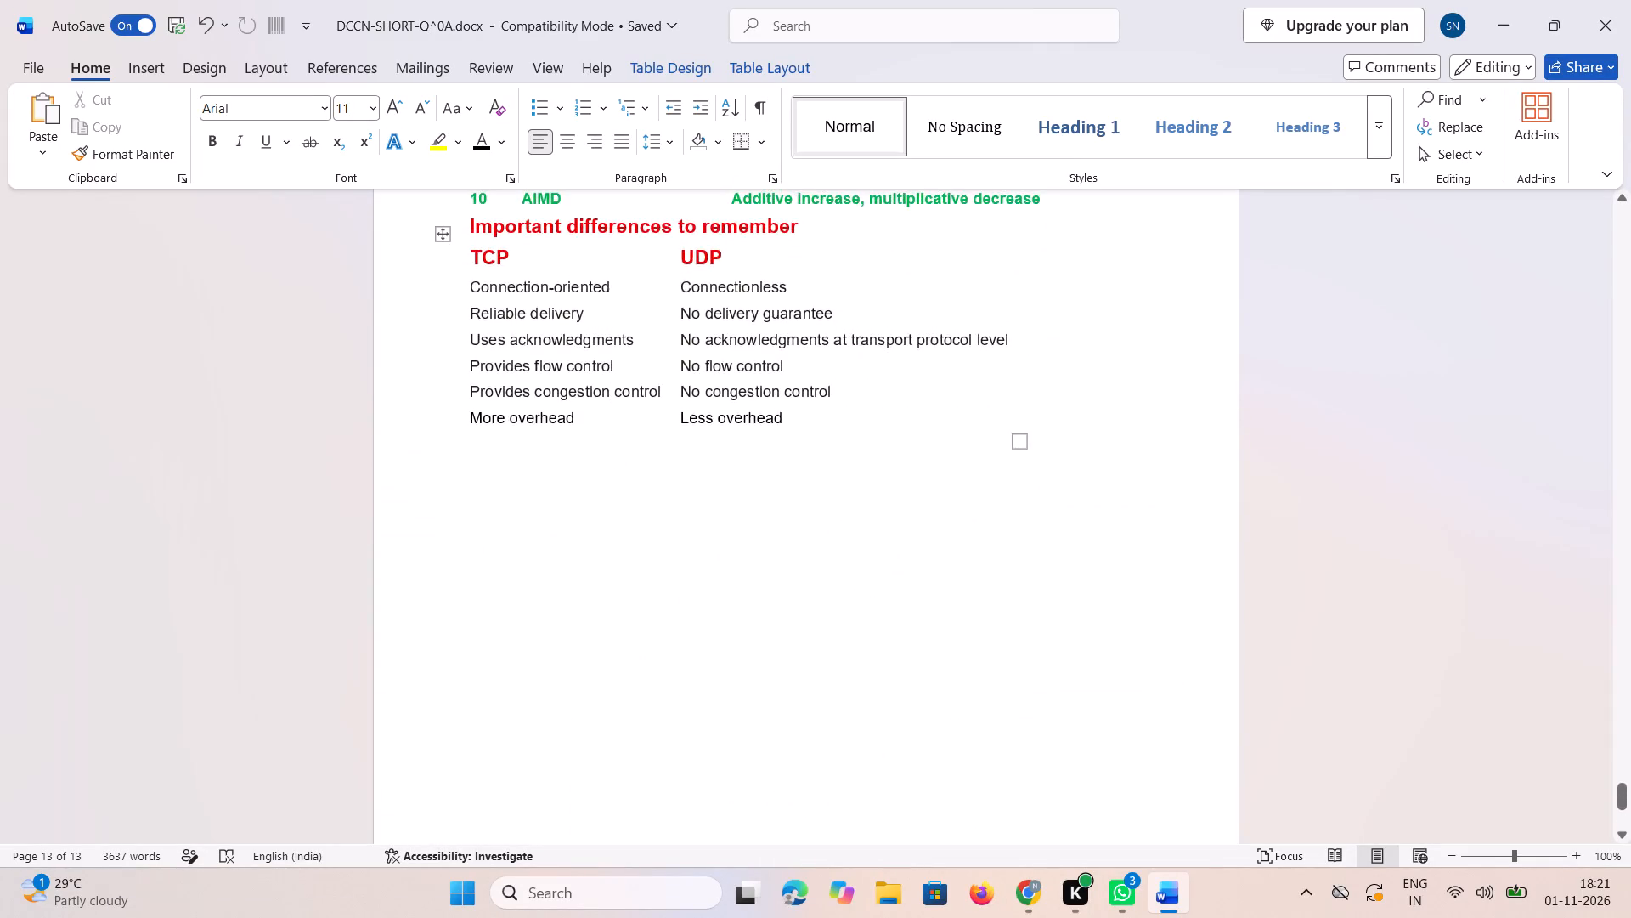
scroll(1024, 516, "up", 2)
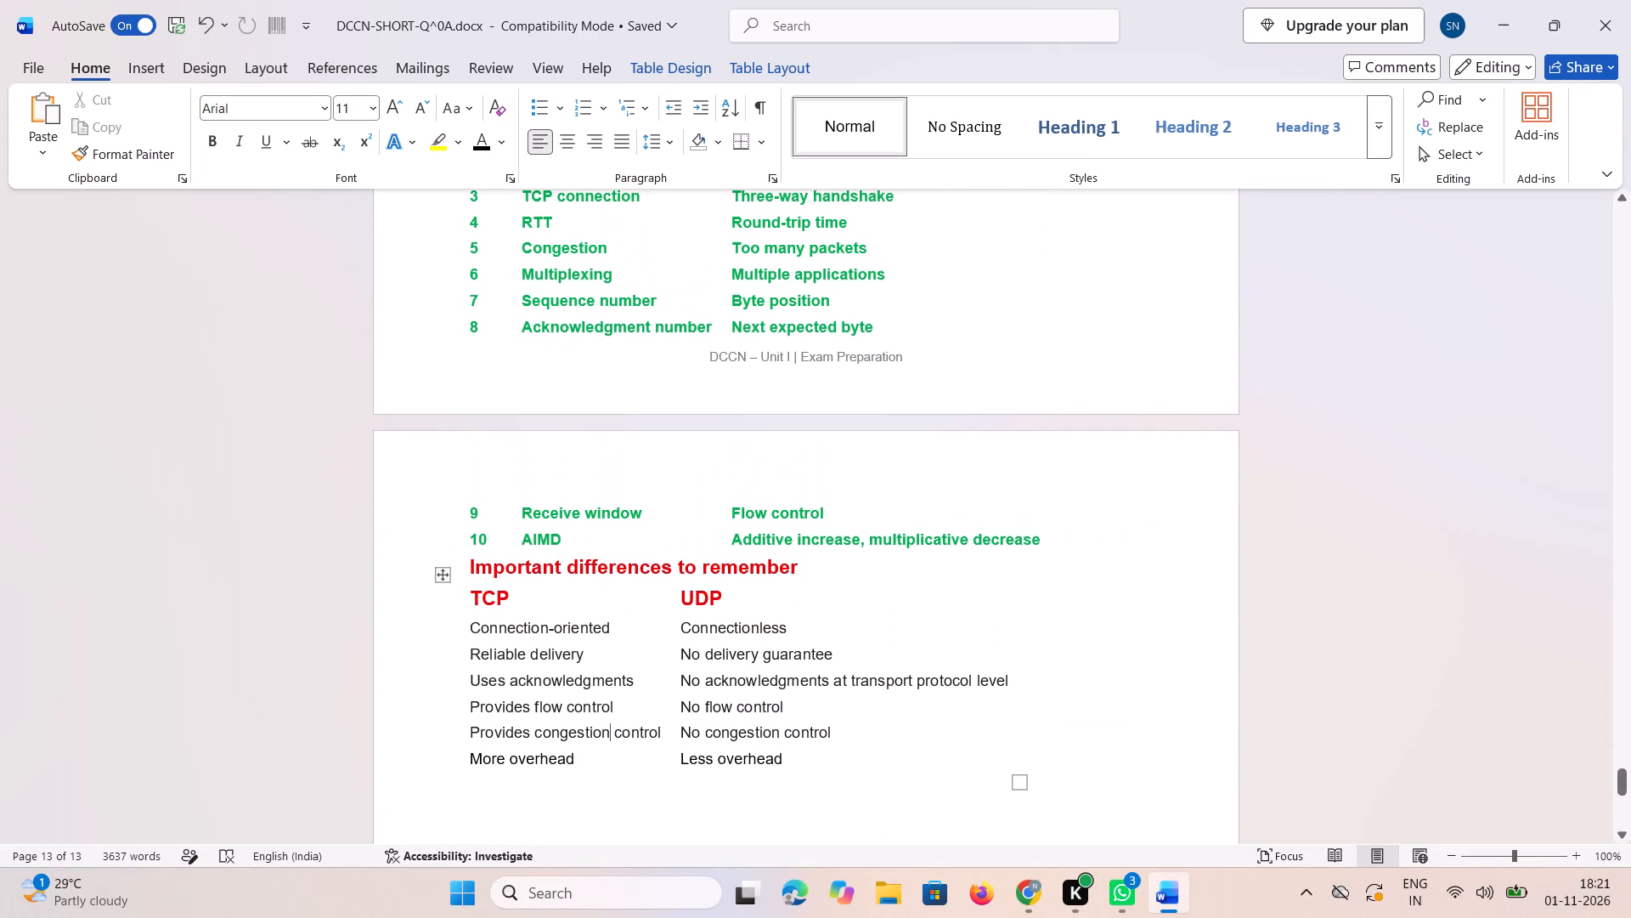
scroll(1024, 516, "up", 7)
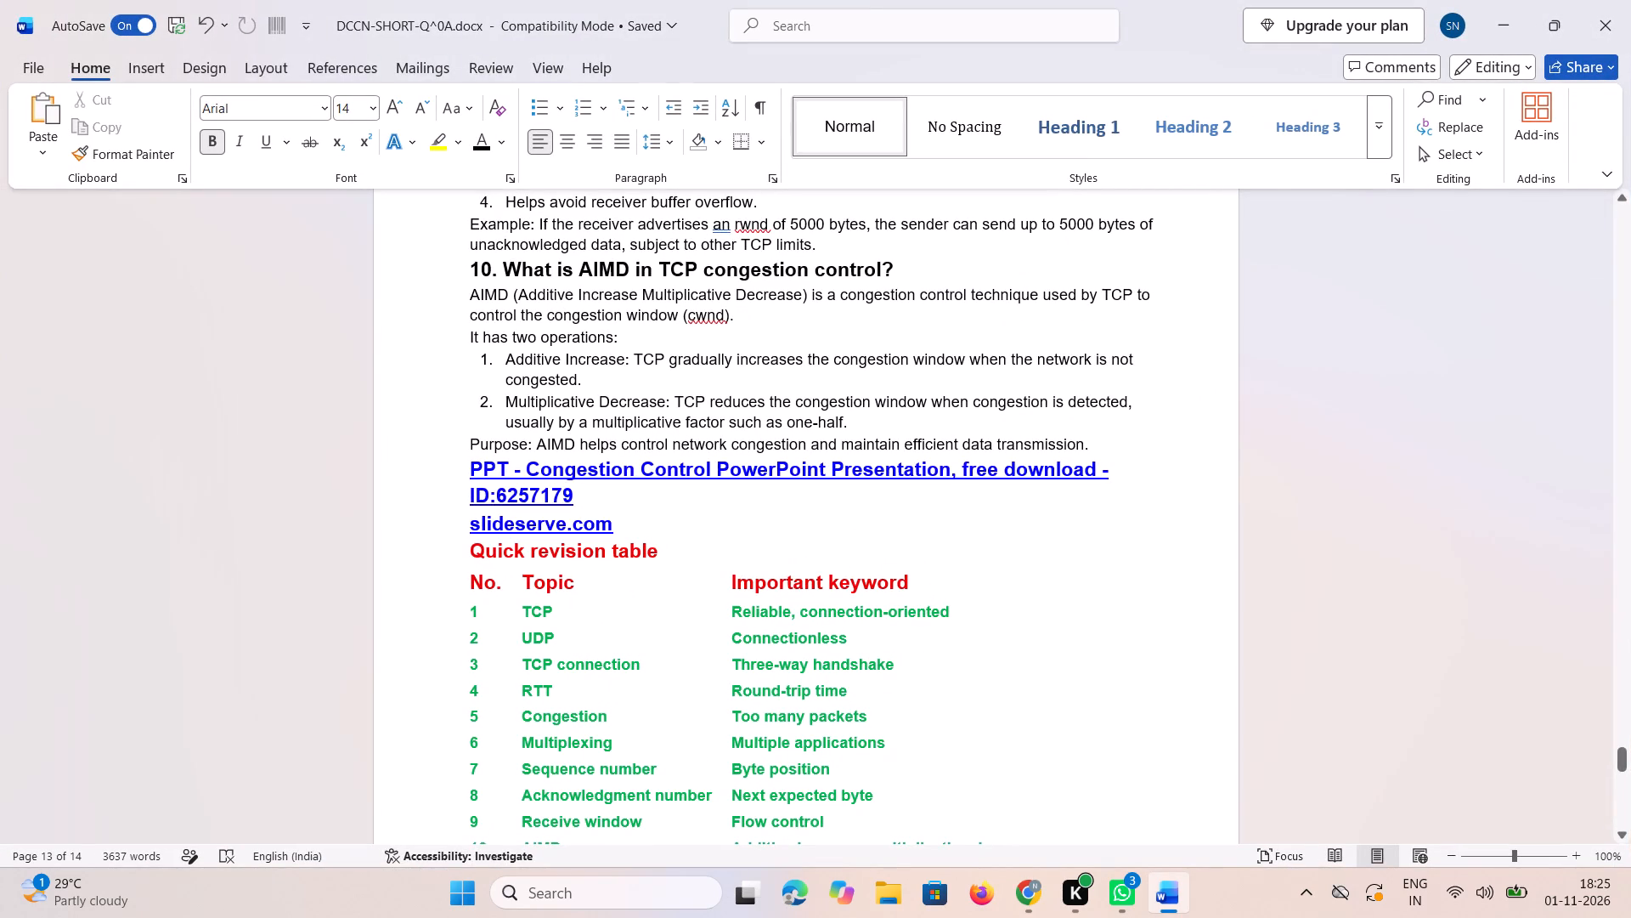
key("ctrl+v")
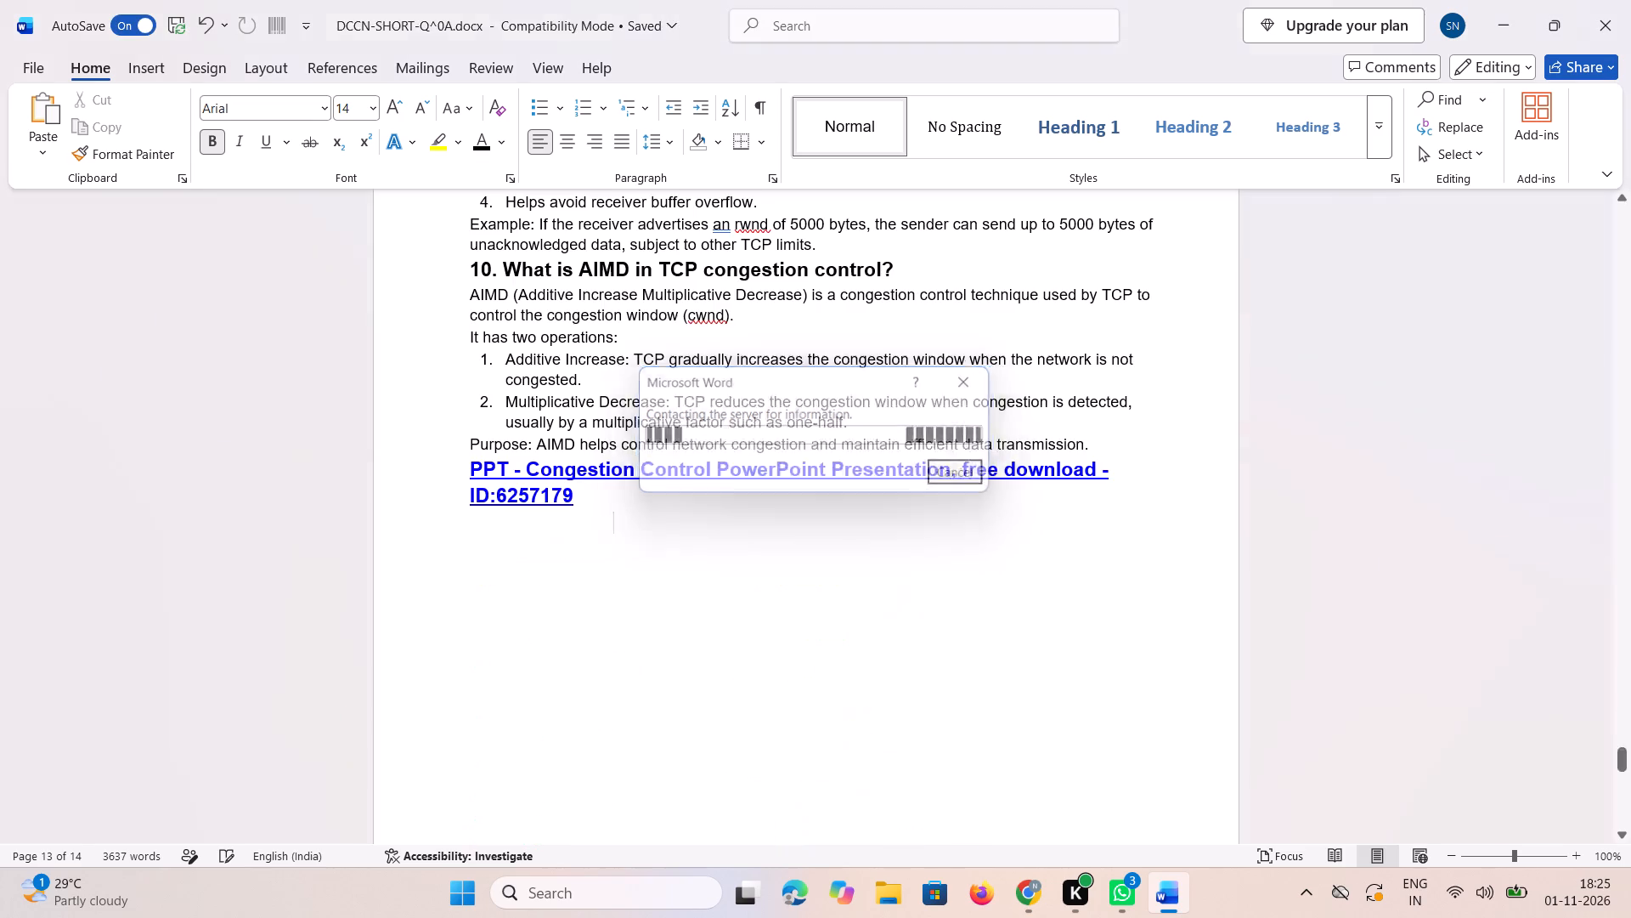
scroll(724, 456, "up", 2)
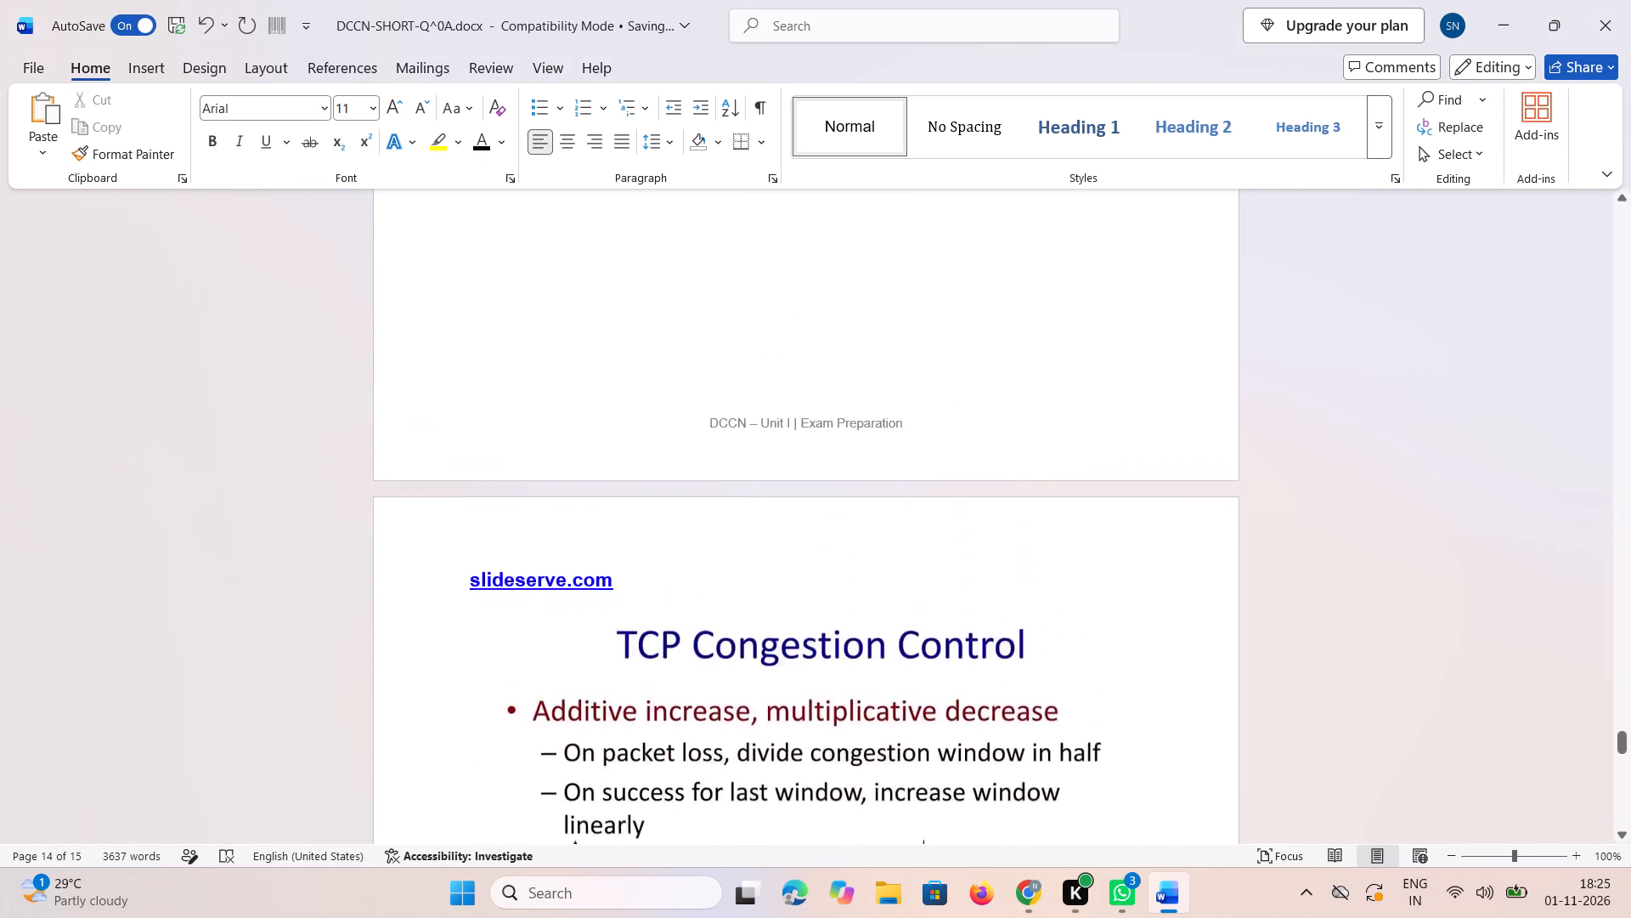
scroll(724, 456, "up", 4)
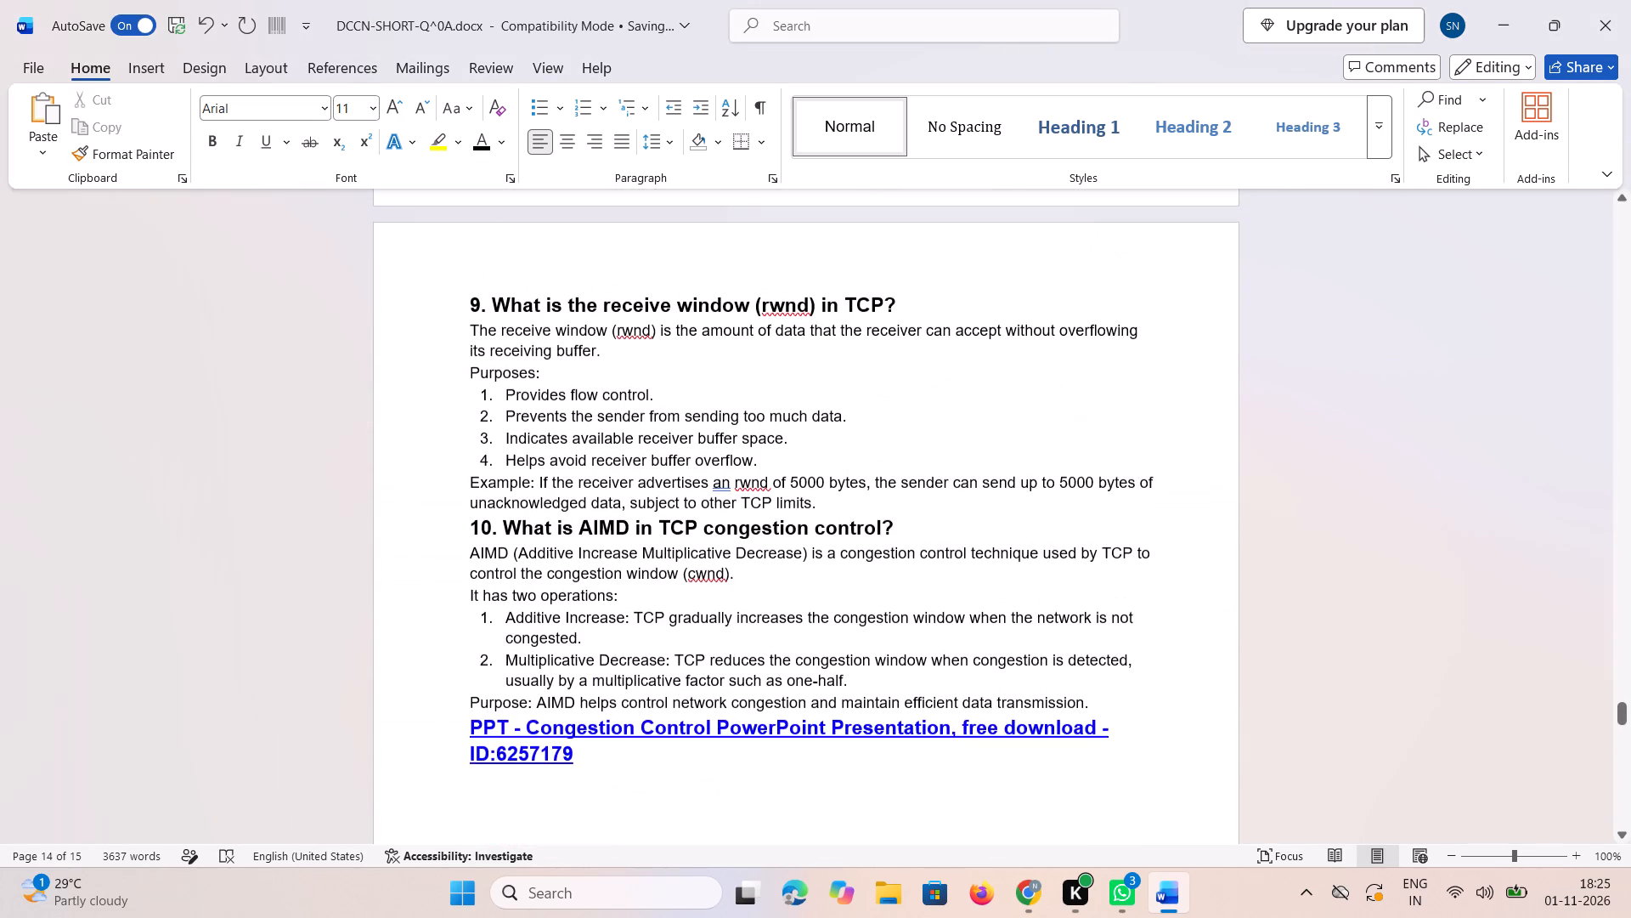
scroll(666, 681, "down", 8)
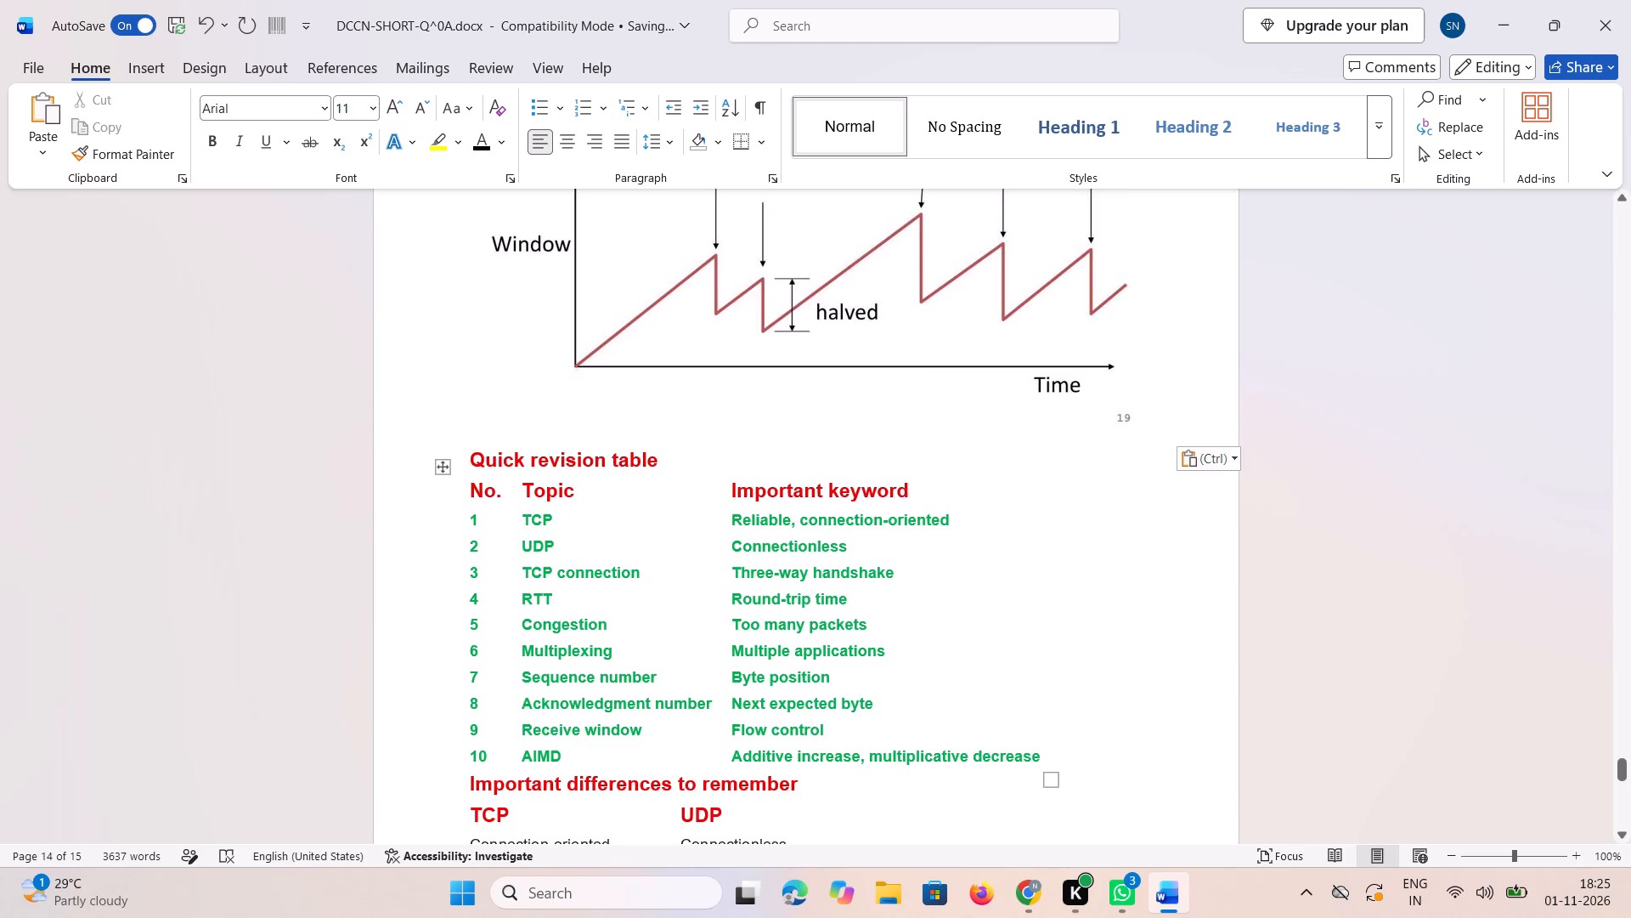
scroll(724, 537, "down", 5)
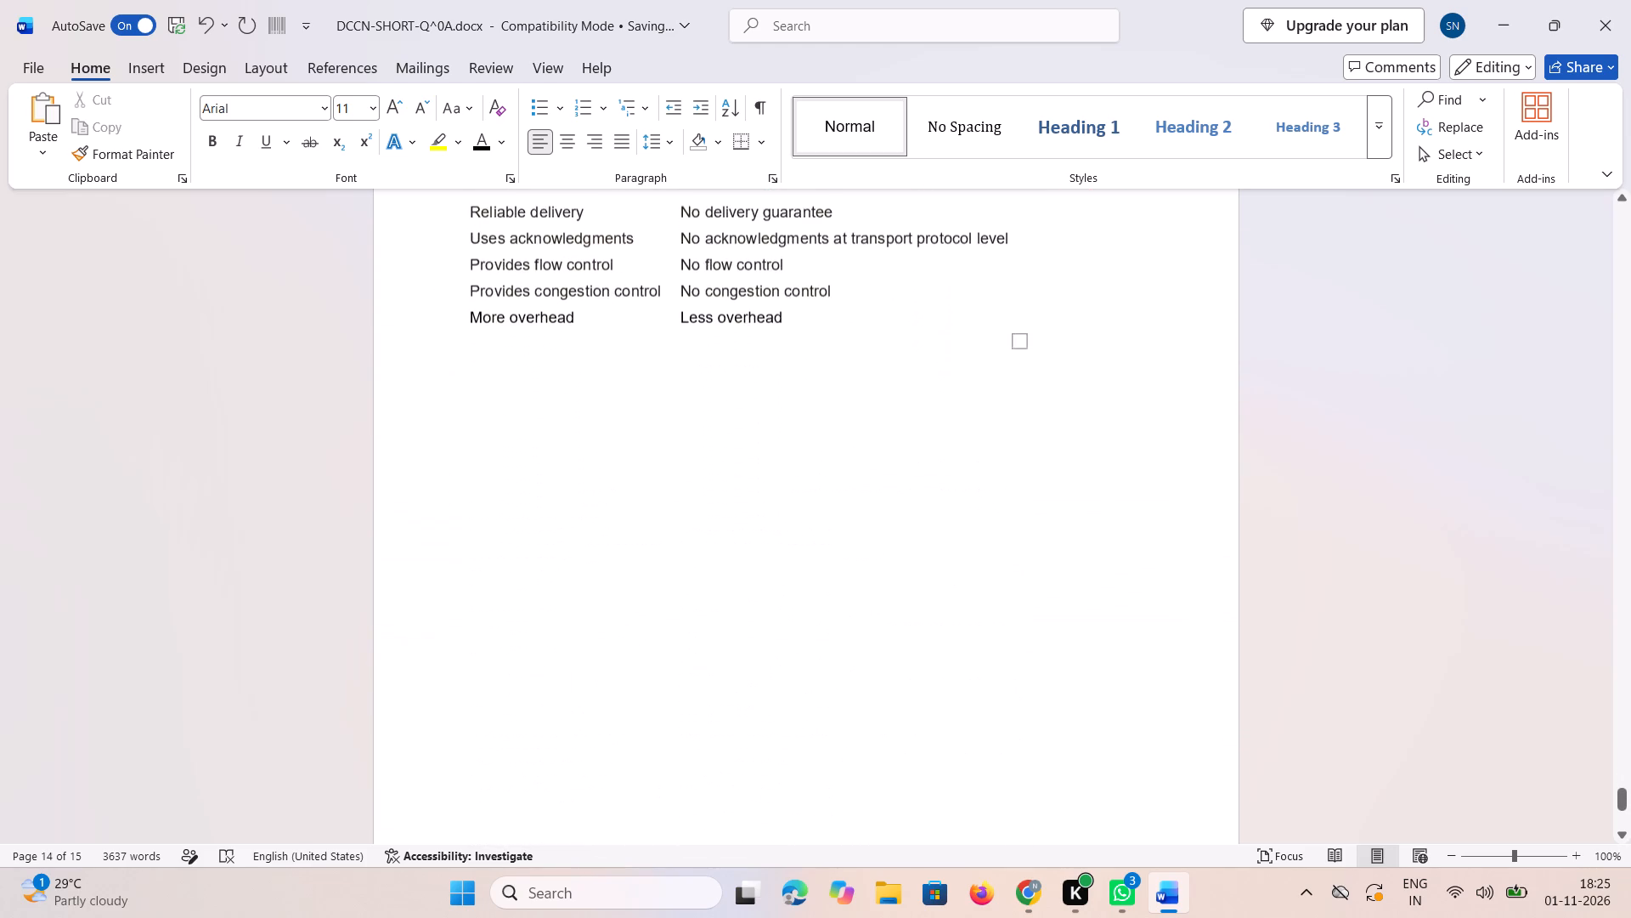
scroll(724, 537, "down", 2)
Join the slideserve.com line above the TCP Congestion Control picture to the end of the "PPT - Congestion Control" link.
scroll(724, 537, "up", 10)
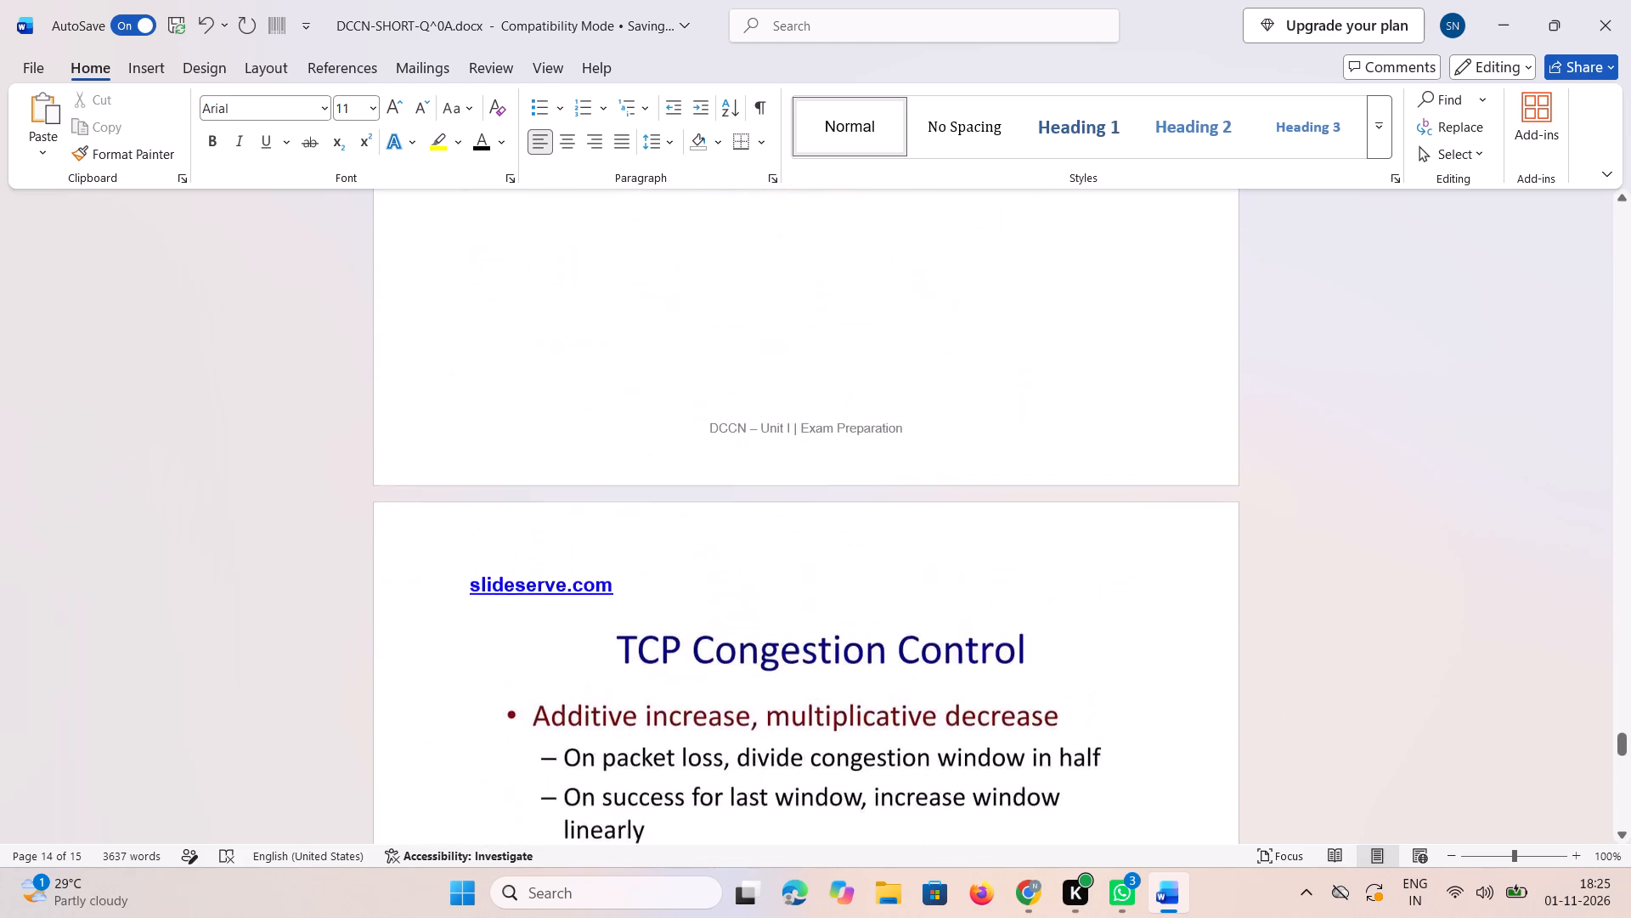
scroll(724, 537, "up", 3)
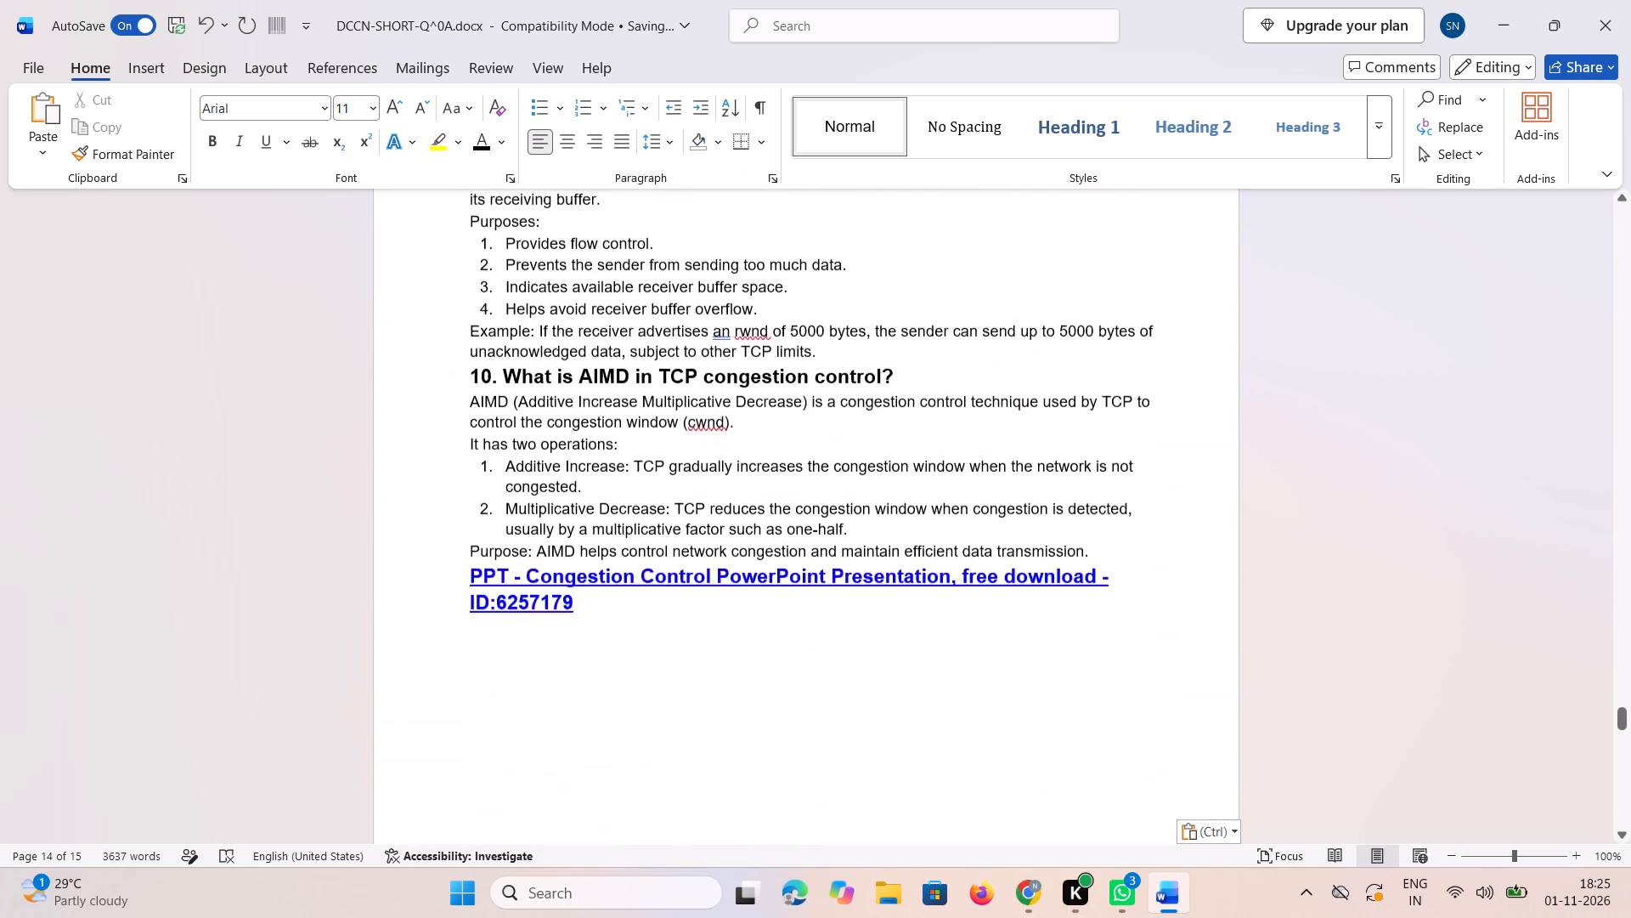
scroll(724, 537, "up", 1)
left_click(557, 762)
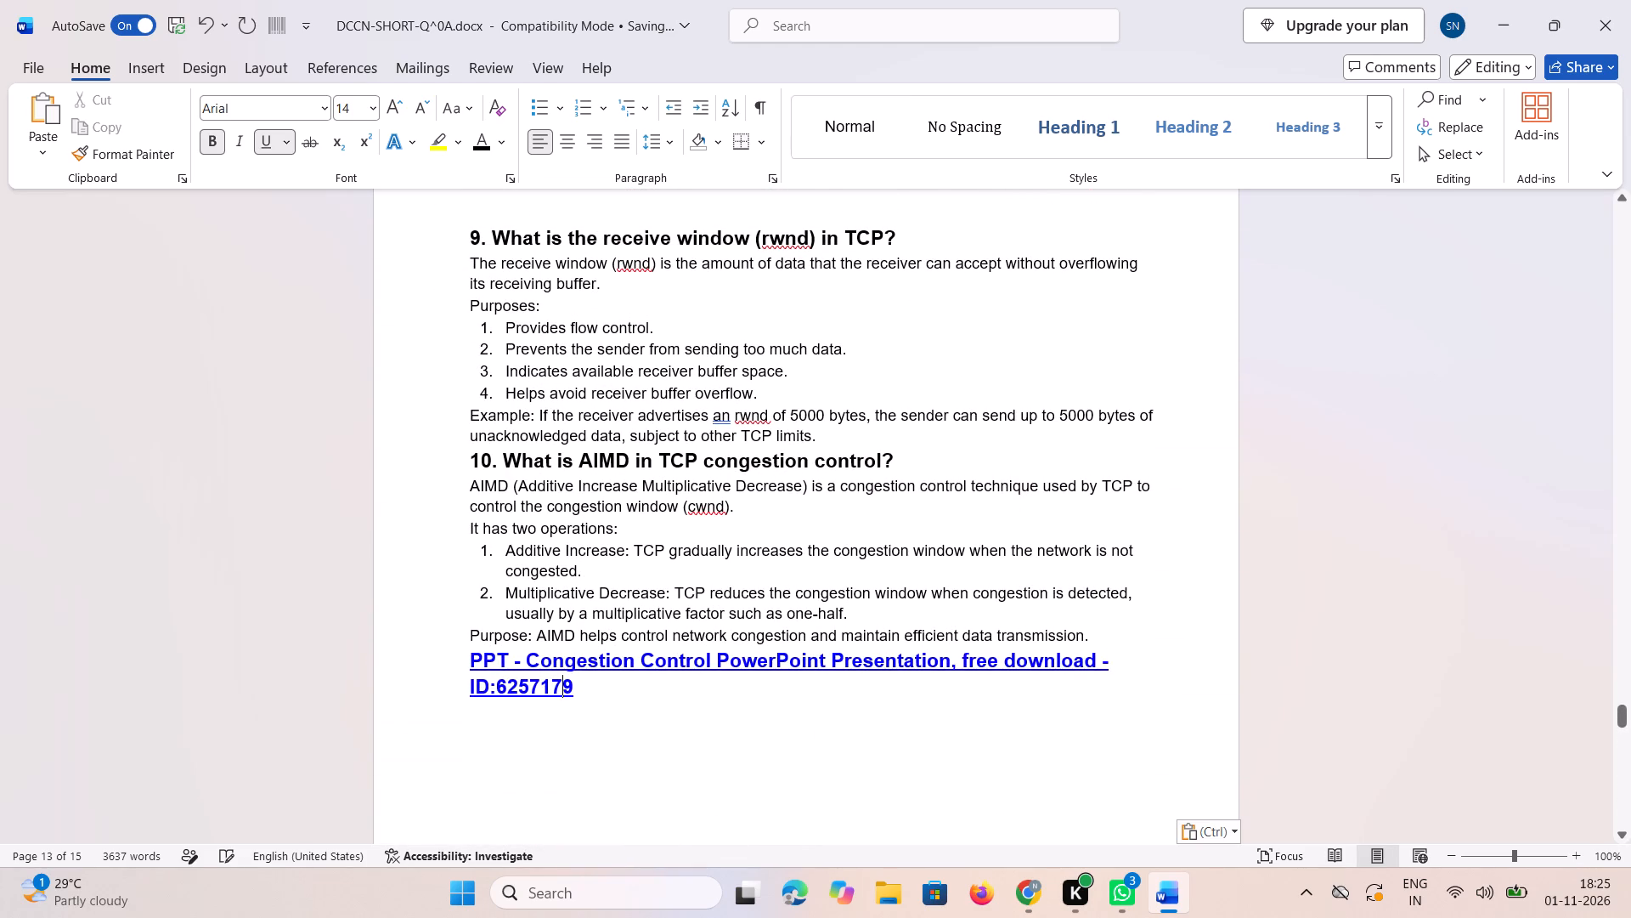
left_click(584, 694)
scroll(584, 694, "down", 2)
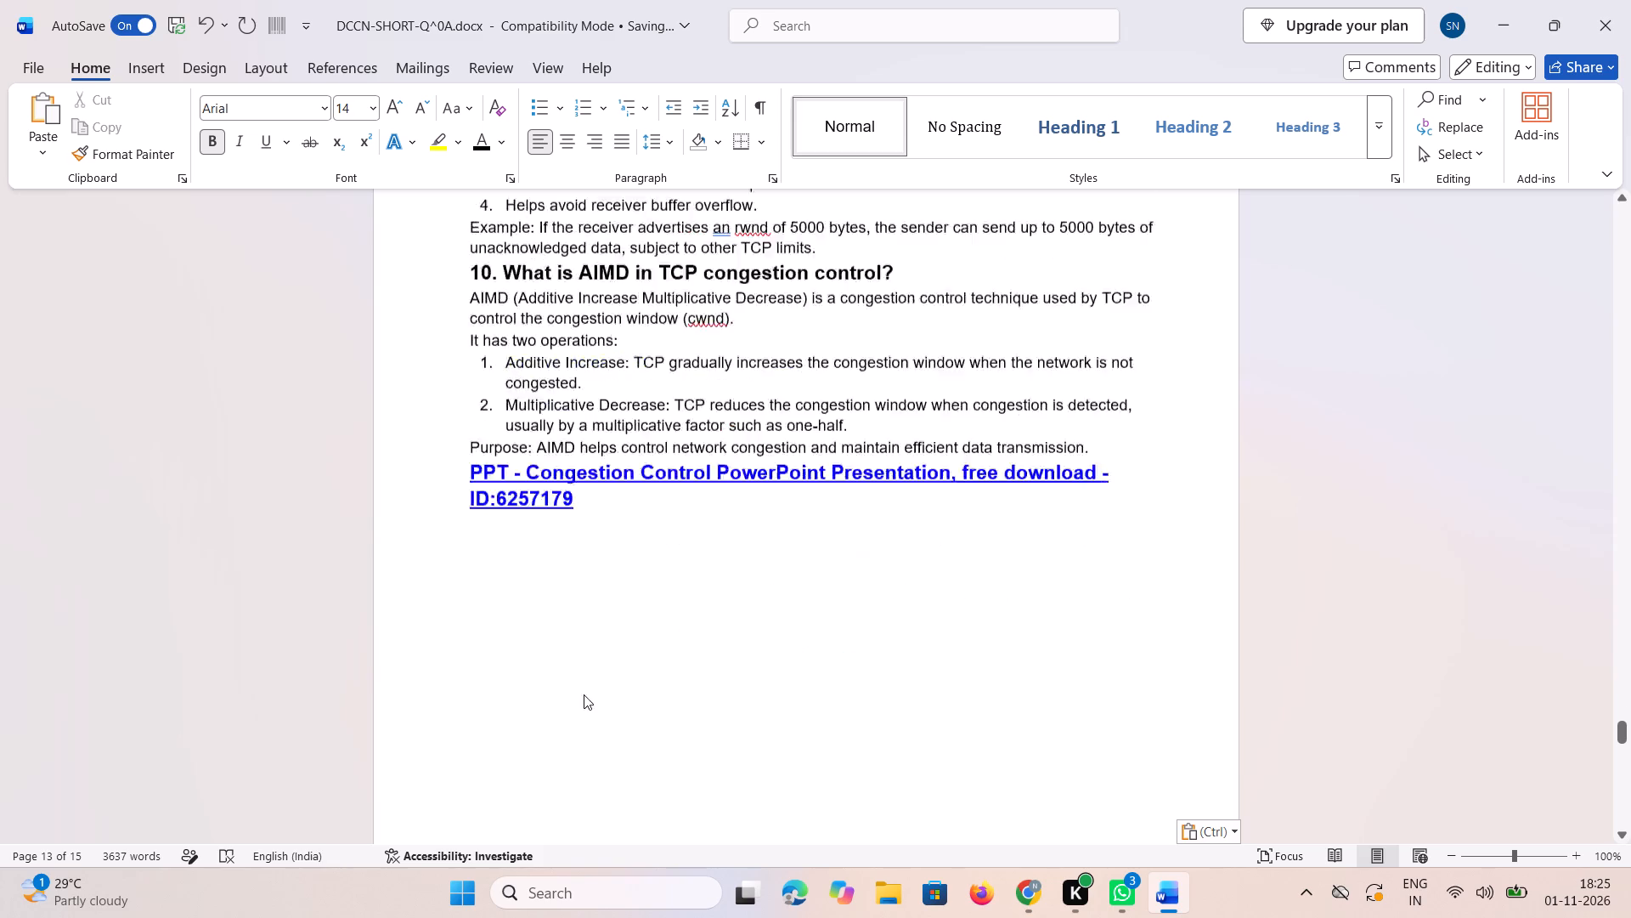
scroll(584, 694, "down", 1)
left_click(461, 766)
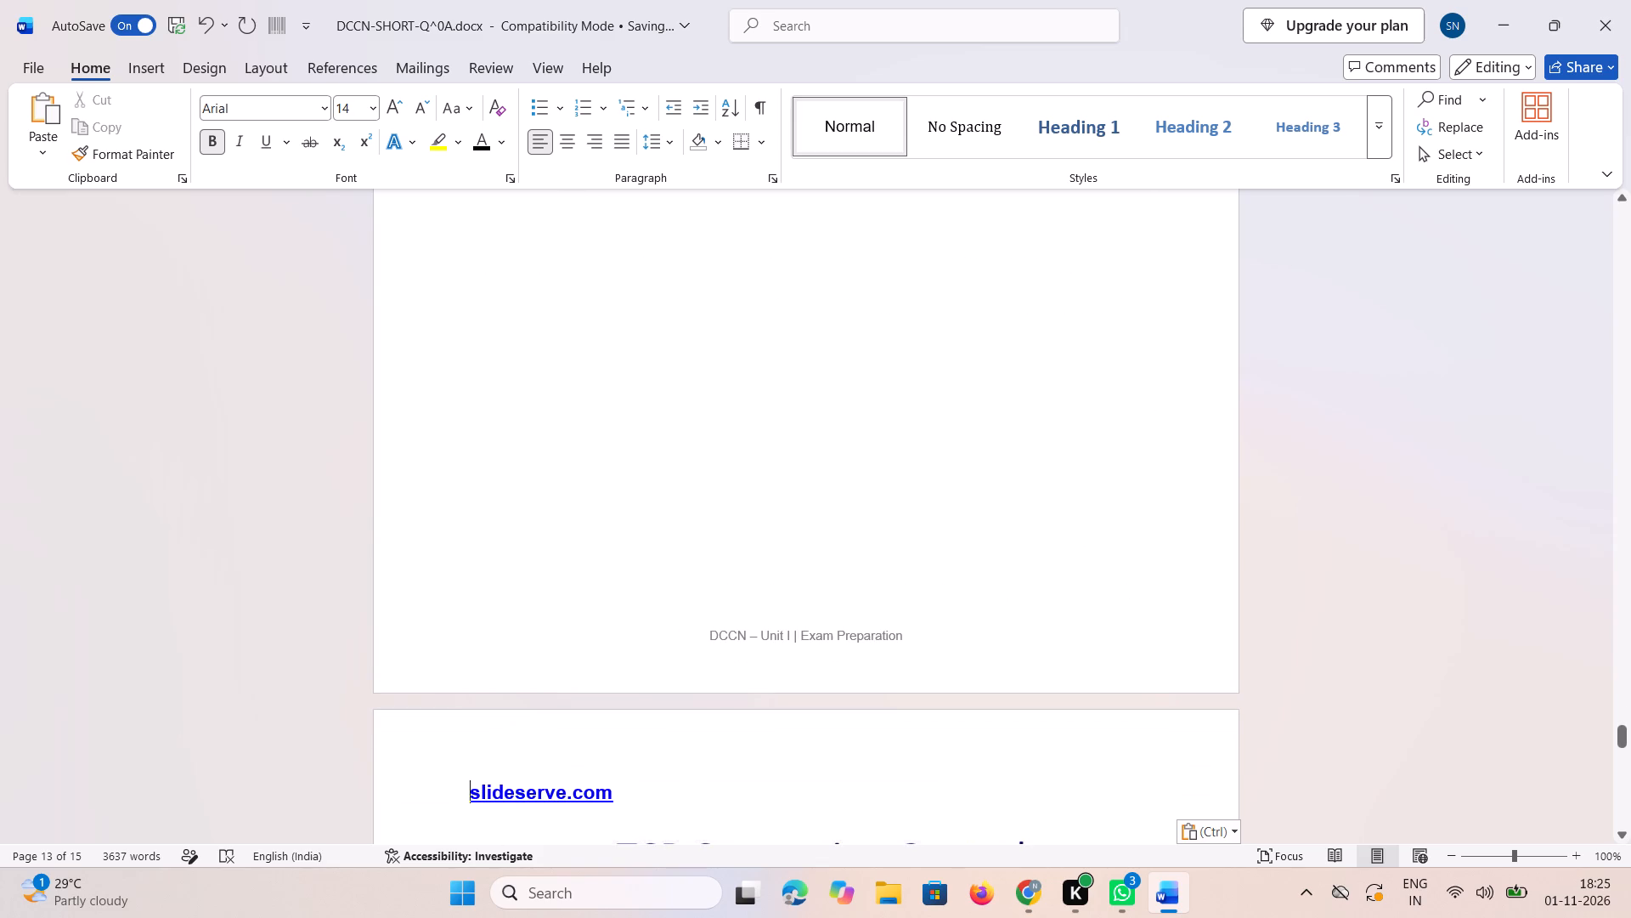
key("BackSpace")
key("BackSpace")
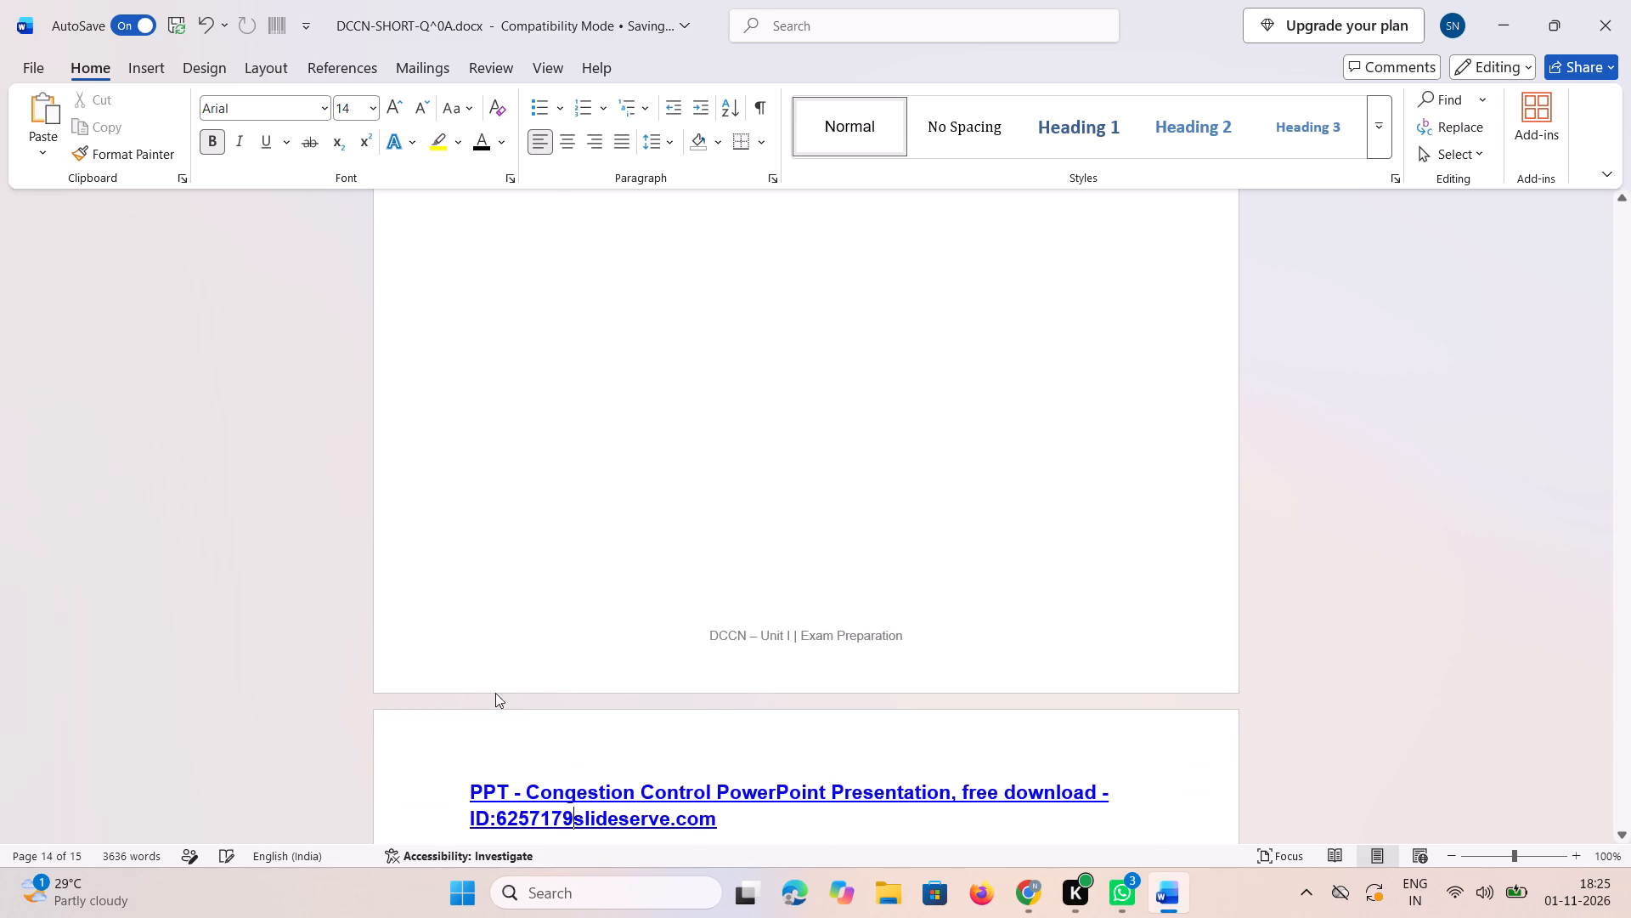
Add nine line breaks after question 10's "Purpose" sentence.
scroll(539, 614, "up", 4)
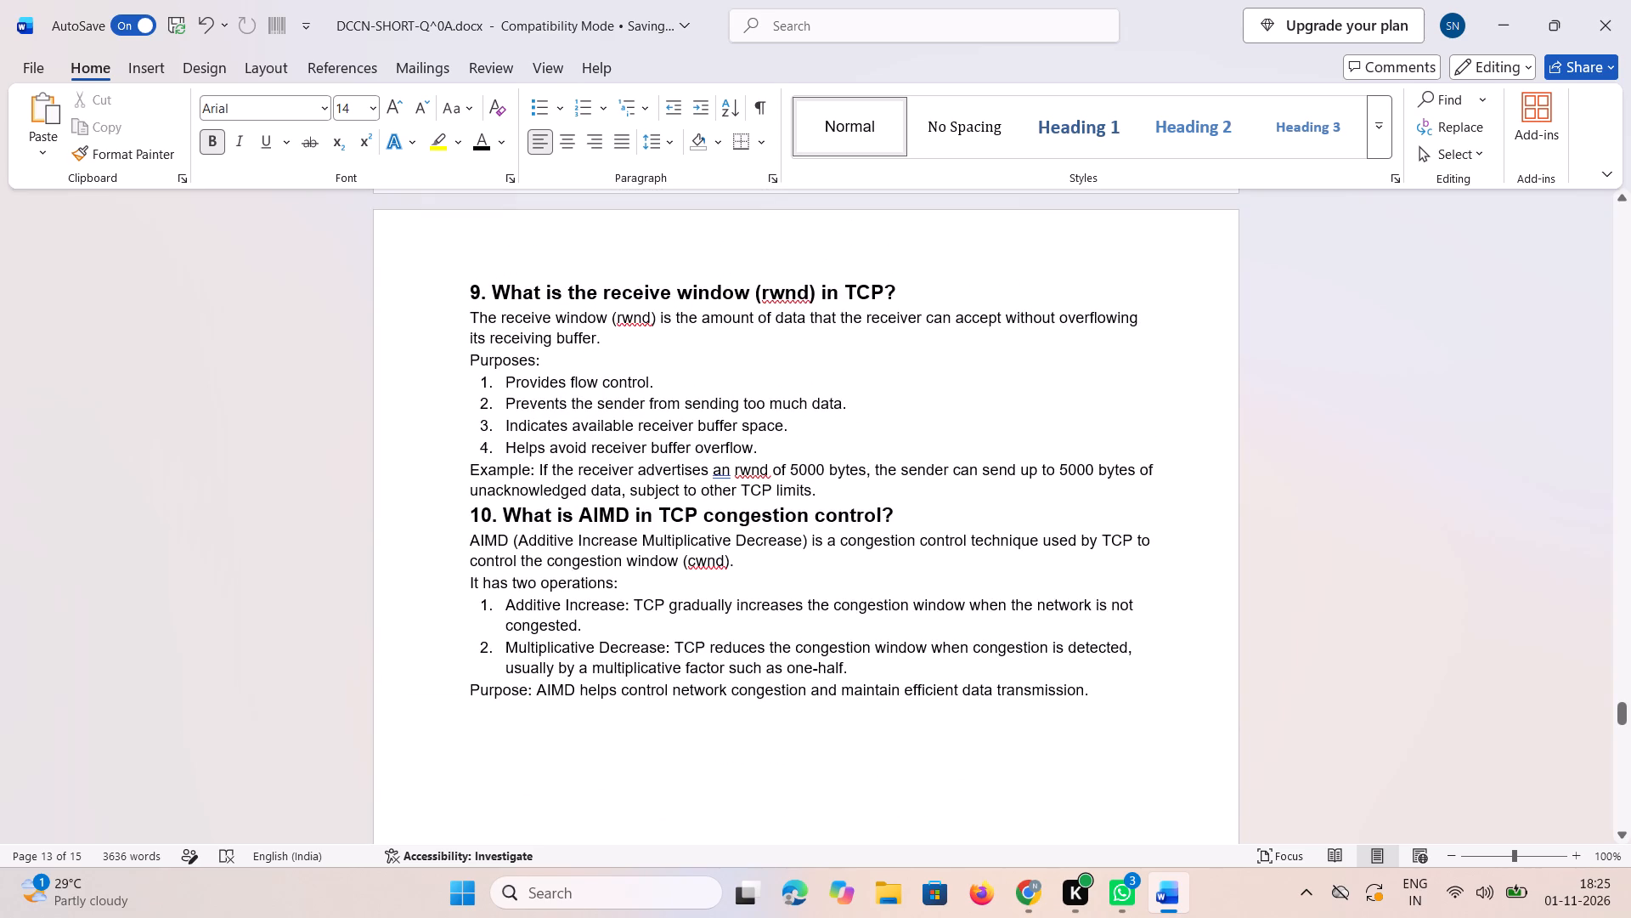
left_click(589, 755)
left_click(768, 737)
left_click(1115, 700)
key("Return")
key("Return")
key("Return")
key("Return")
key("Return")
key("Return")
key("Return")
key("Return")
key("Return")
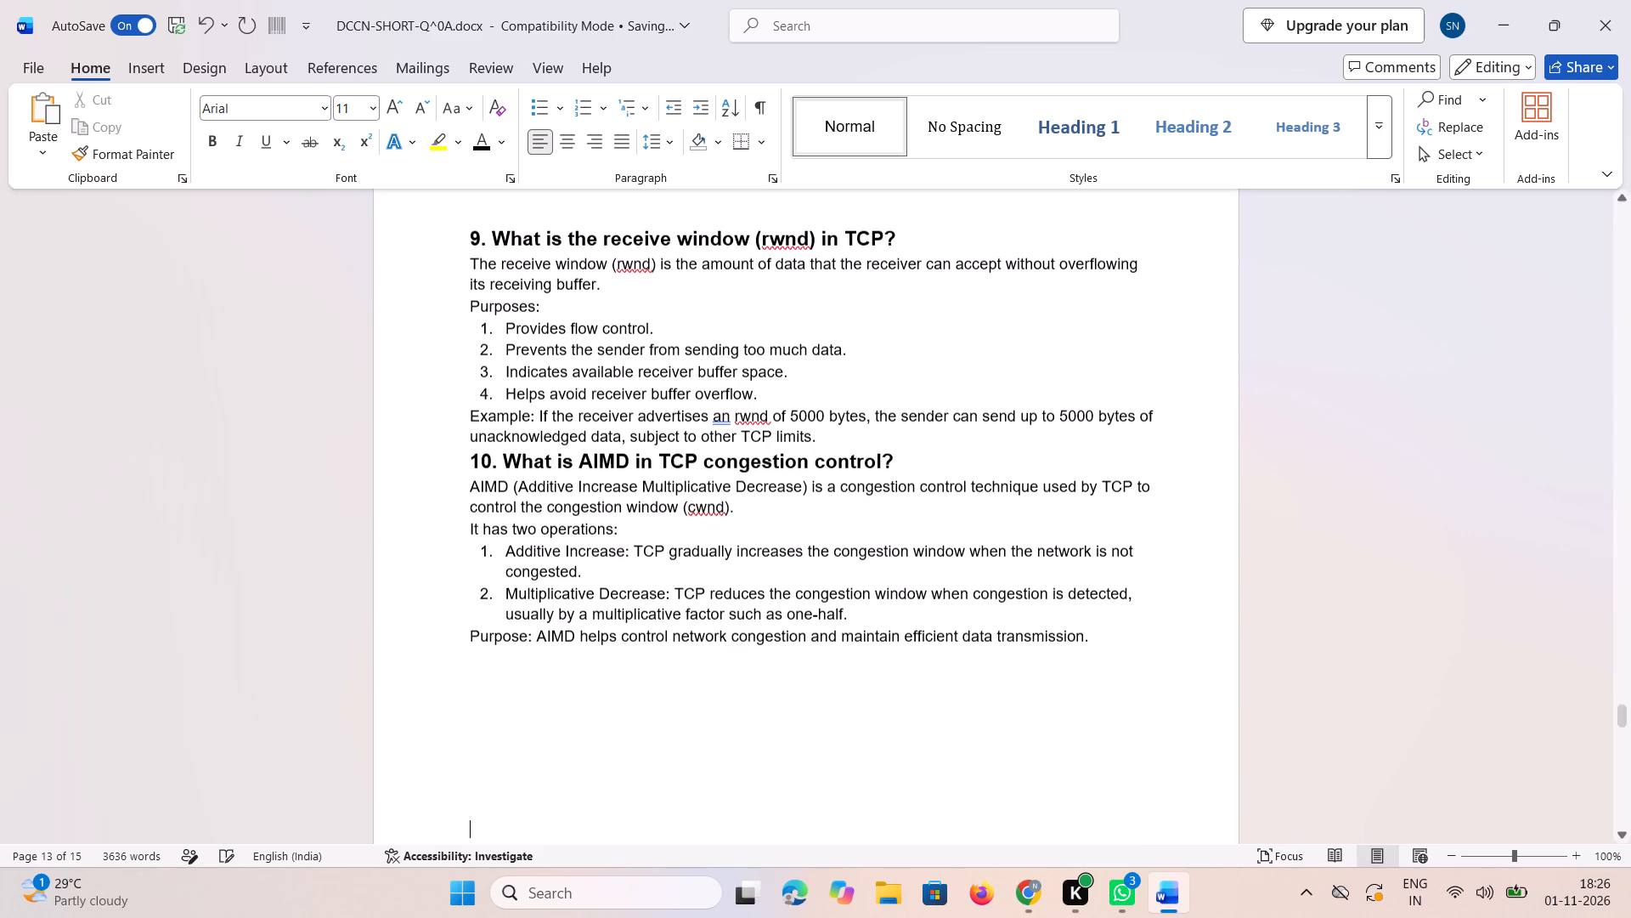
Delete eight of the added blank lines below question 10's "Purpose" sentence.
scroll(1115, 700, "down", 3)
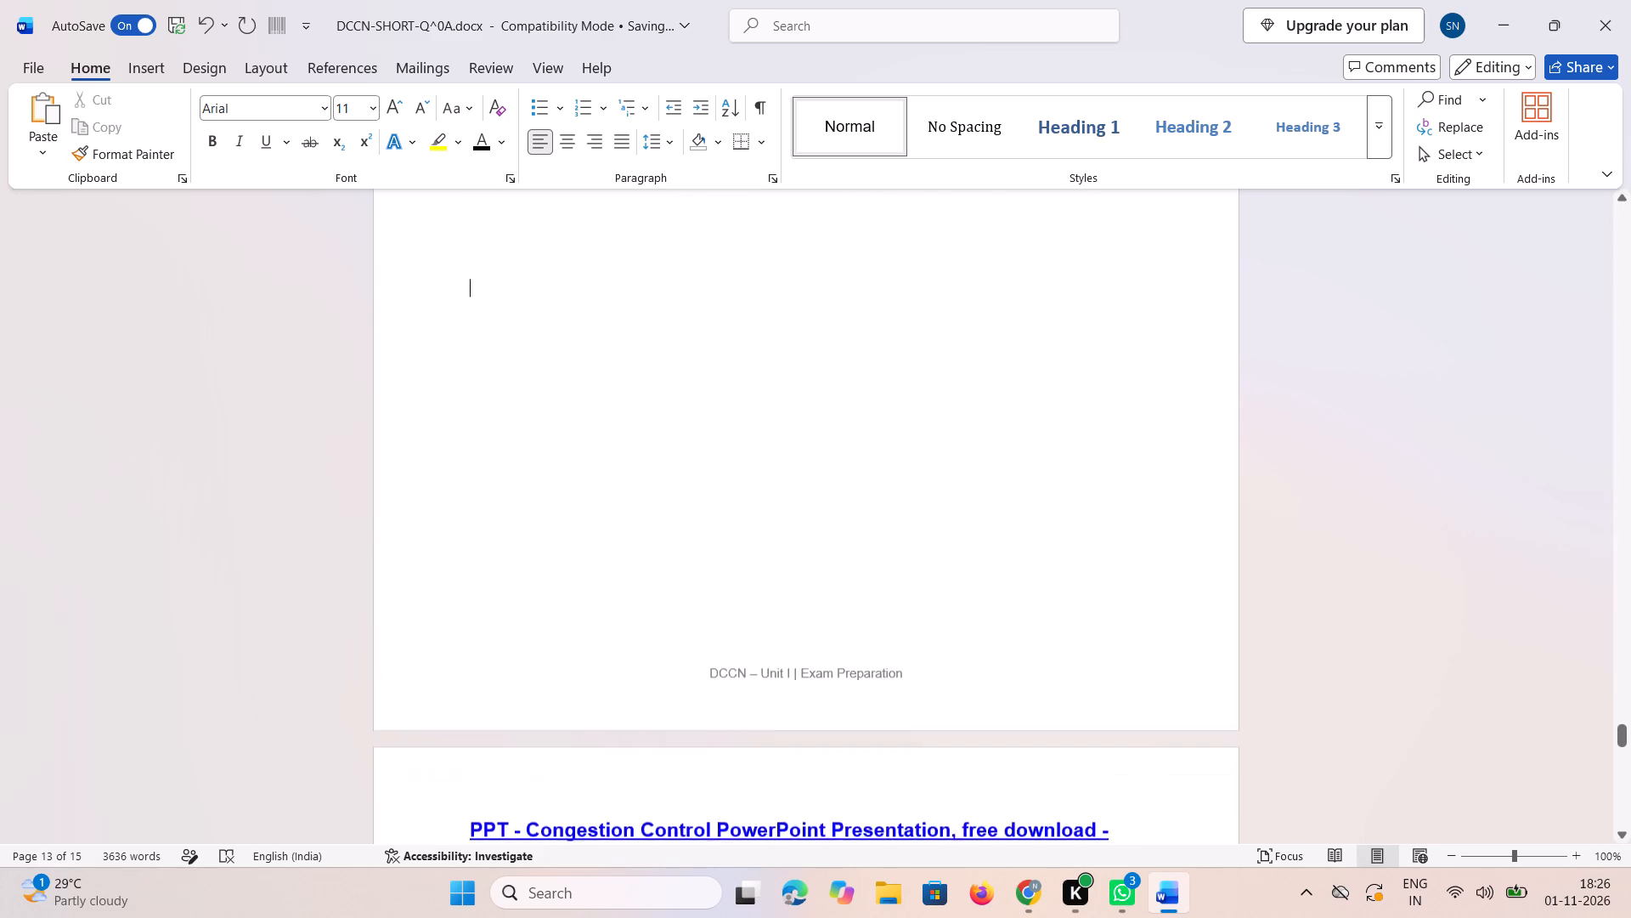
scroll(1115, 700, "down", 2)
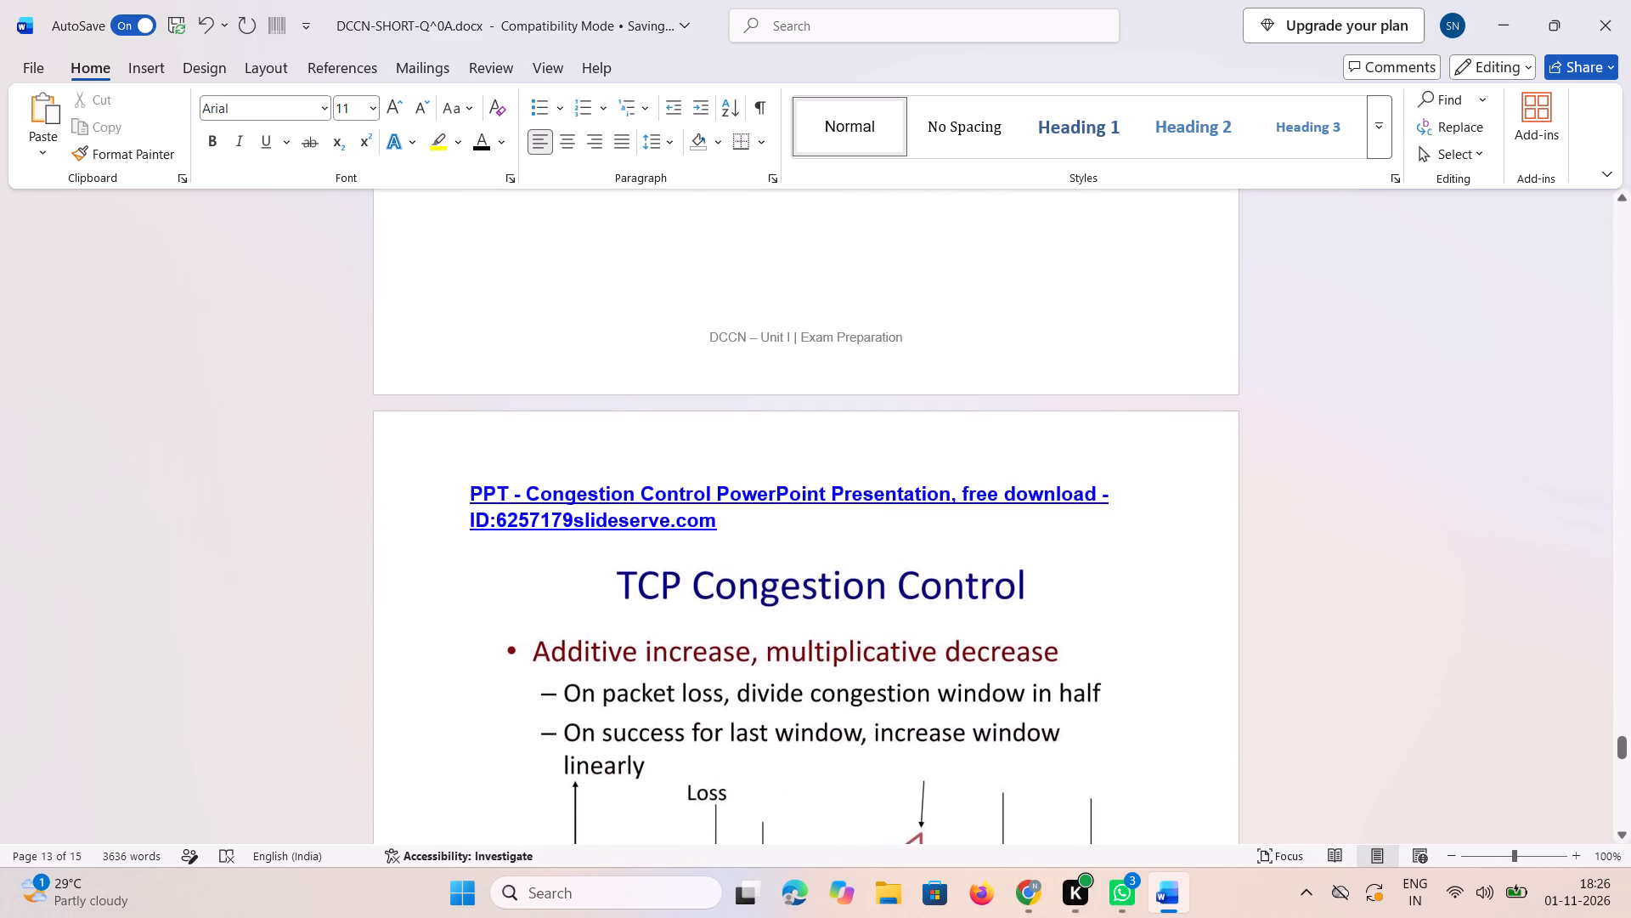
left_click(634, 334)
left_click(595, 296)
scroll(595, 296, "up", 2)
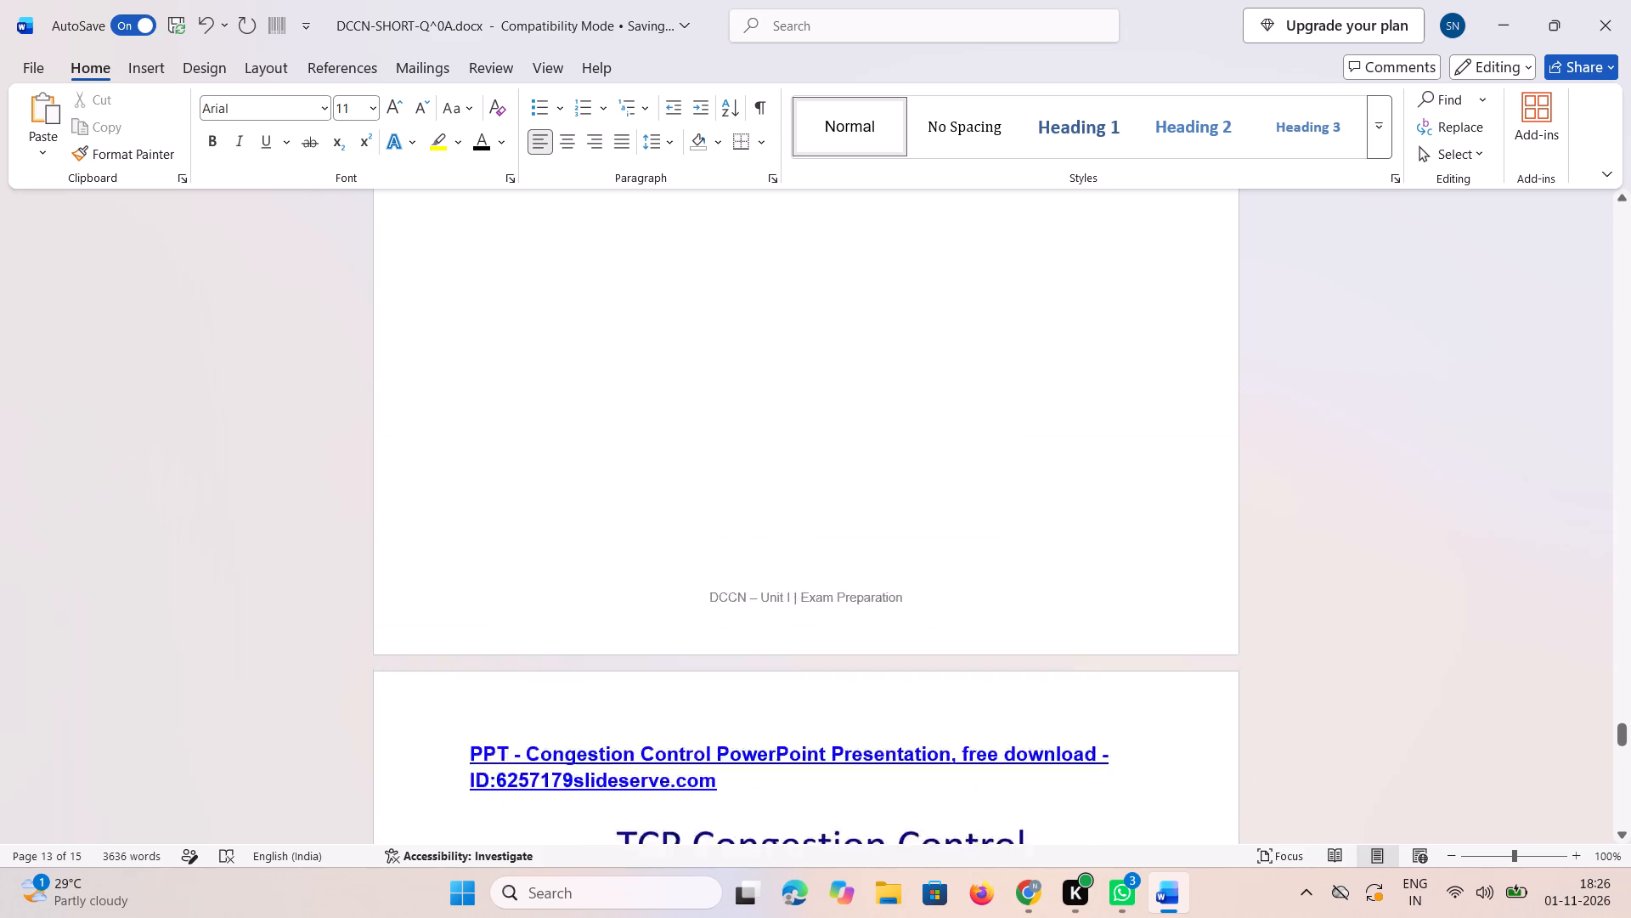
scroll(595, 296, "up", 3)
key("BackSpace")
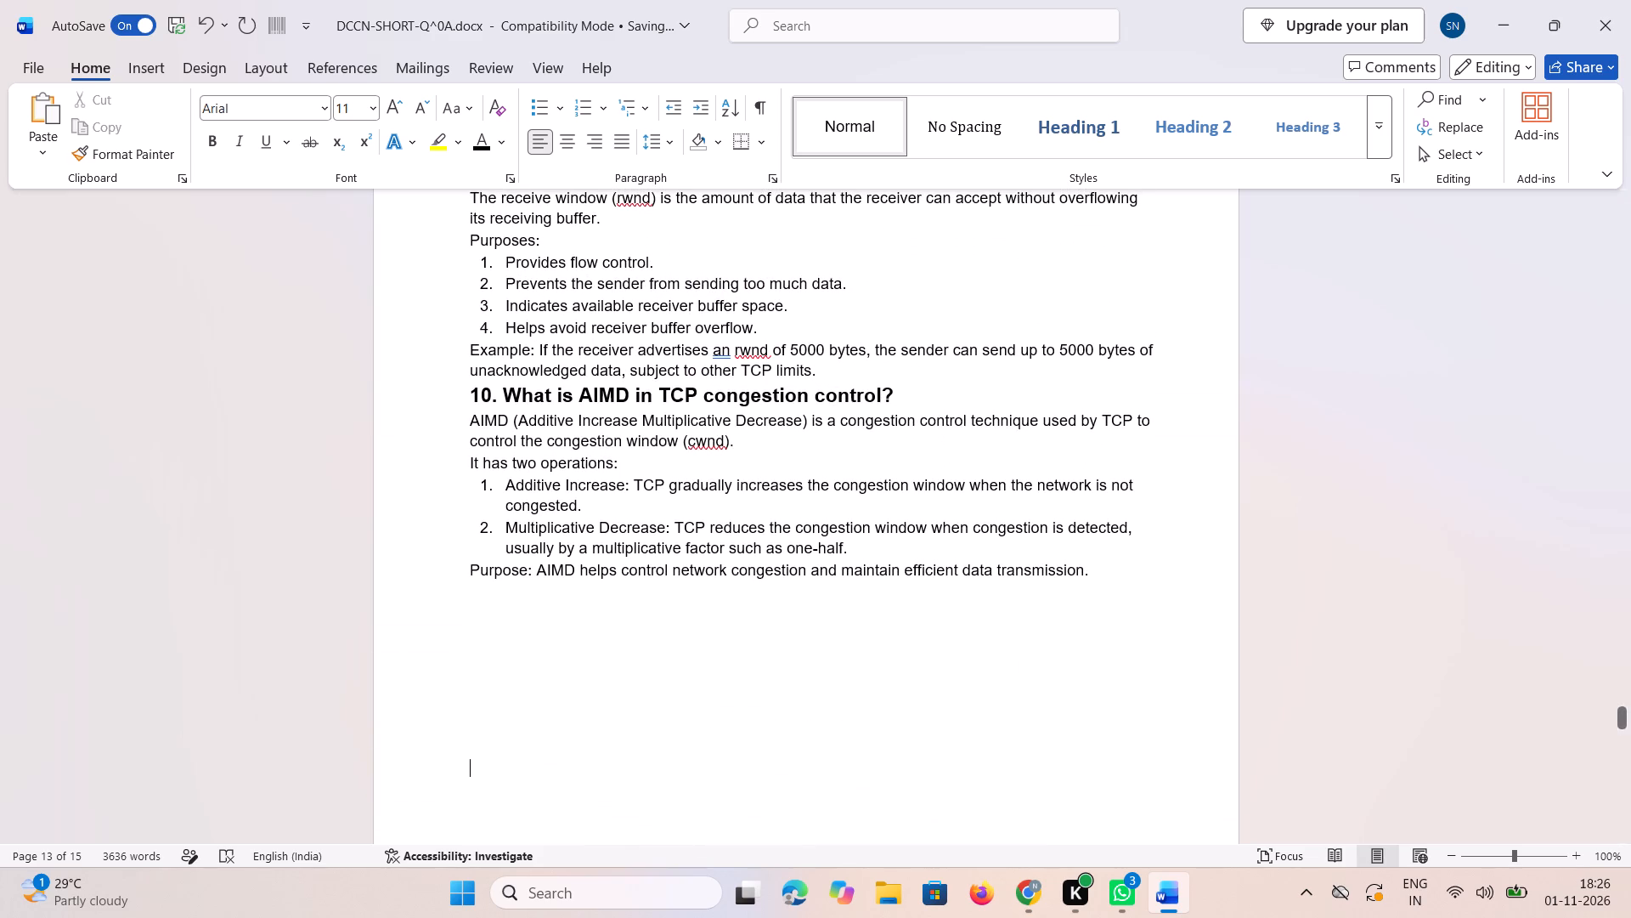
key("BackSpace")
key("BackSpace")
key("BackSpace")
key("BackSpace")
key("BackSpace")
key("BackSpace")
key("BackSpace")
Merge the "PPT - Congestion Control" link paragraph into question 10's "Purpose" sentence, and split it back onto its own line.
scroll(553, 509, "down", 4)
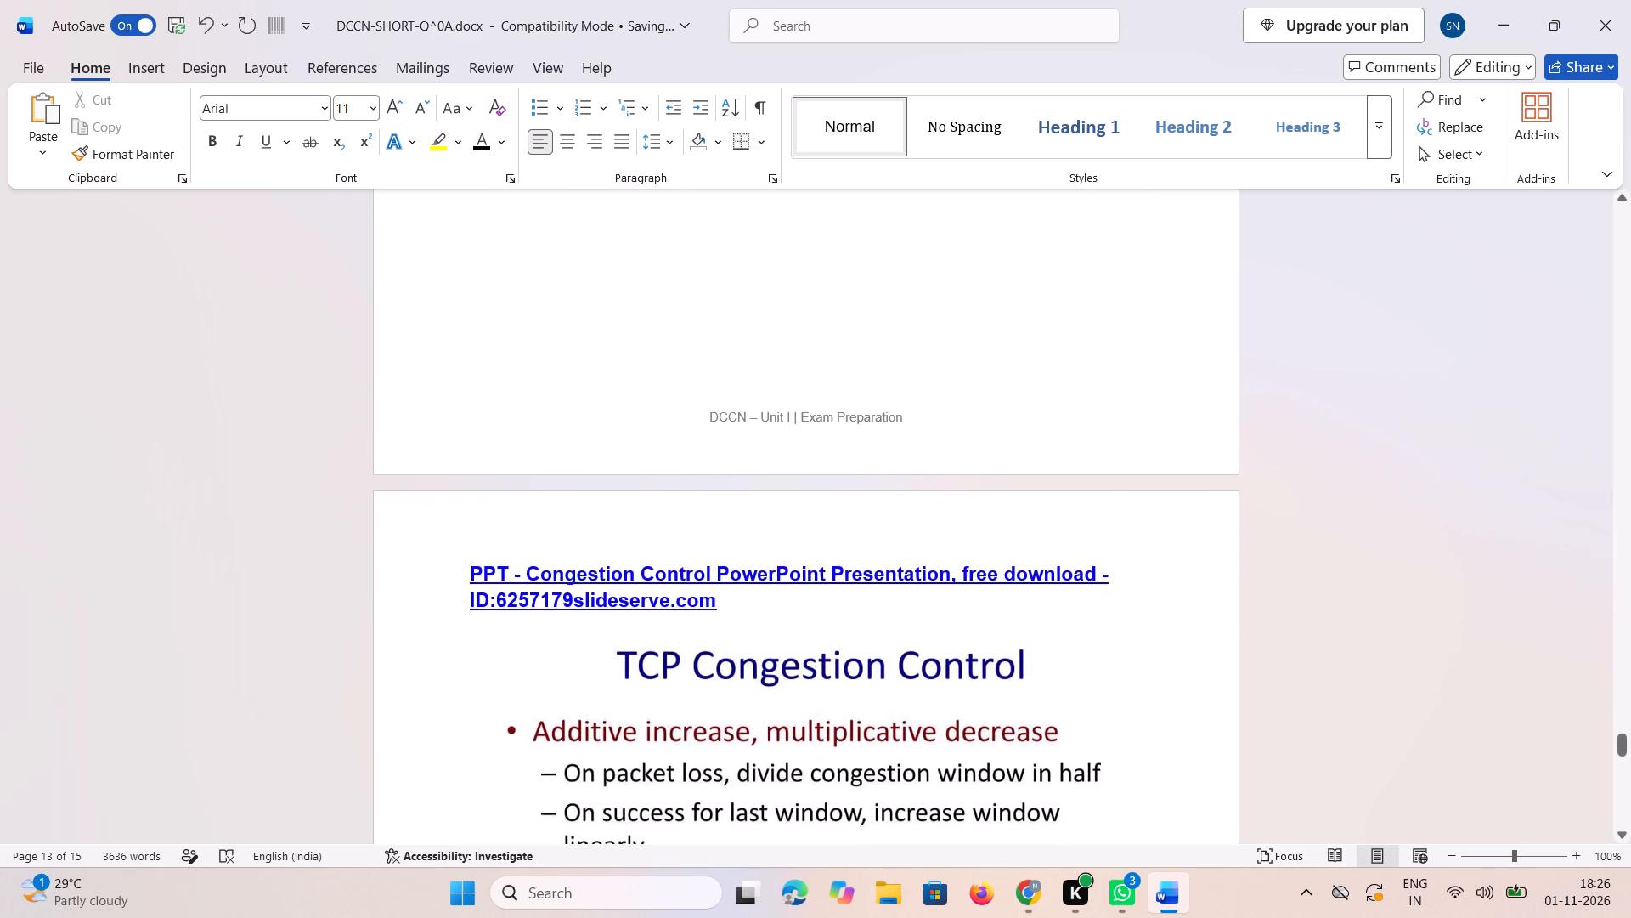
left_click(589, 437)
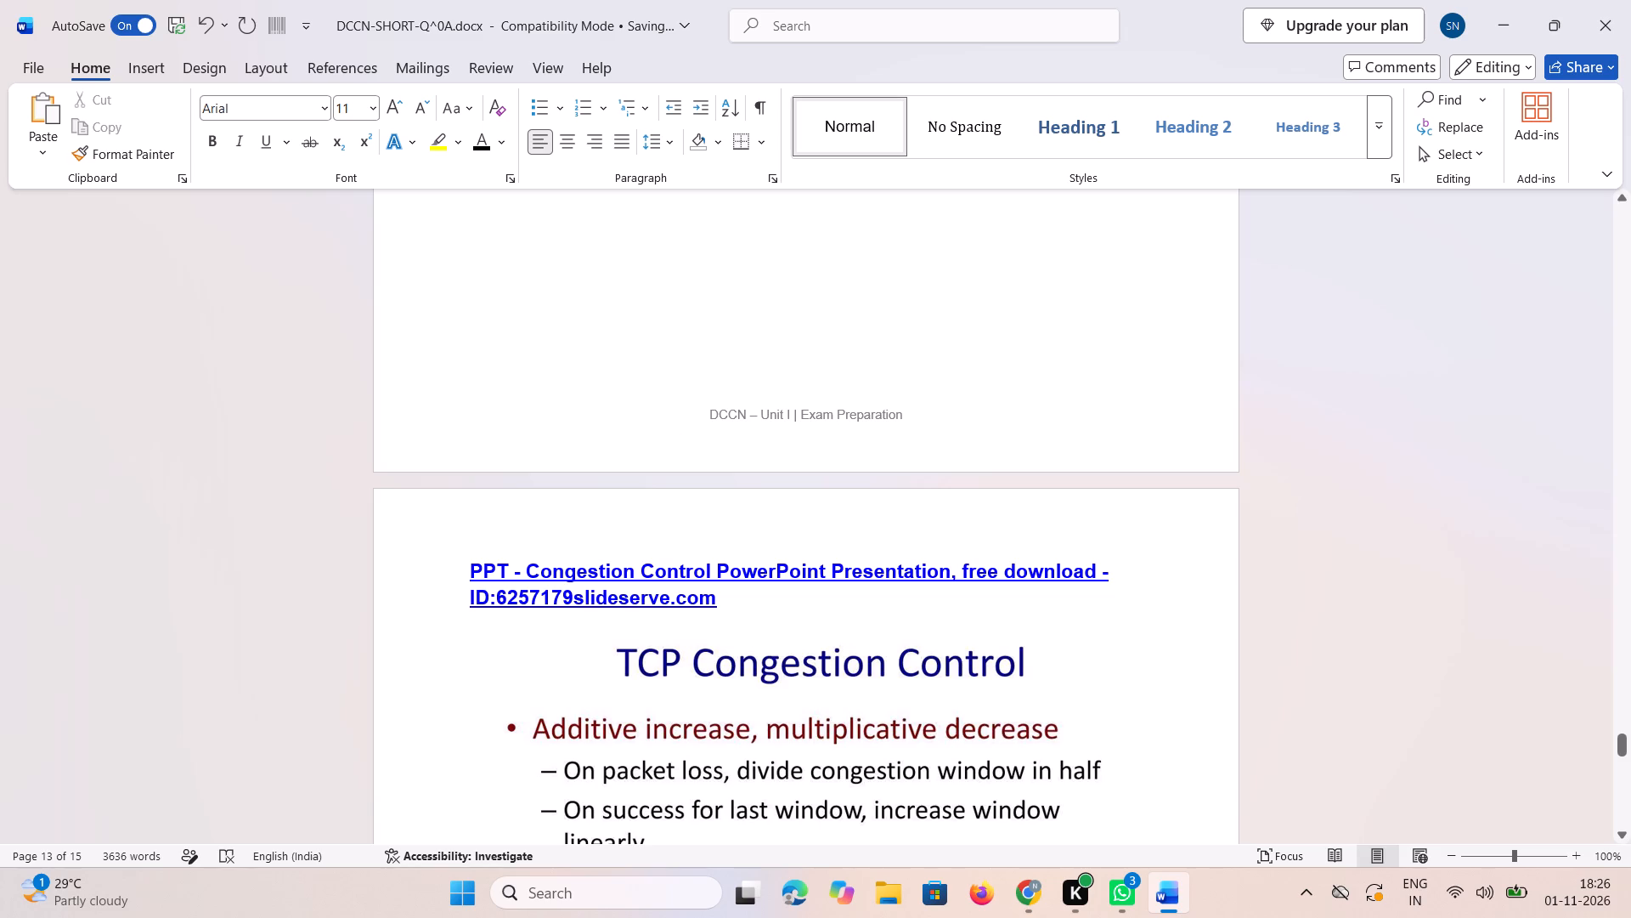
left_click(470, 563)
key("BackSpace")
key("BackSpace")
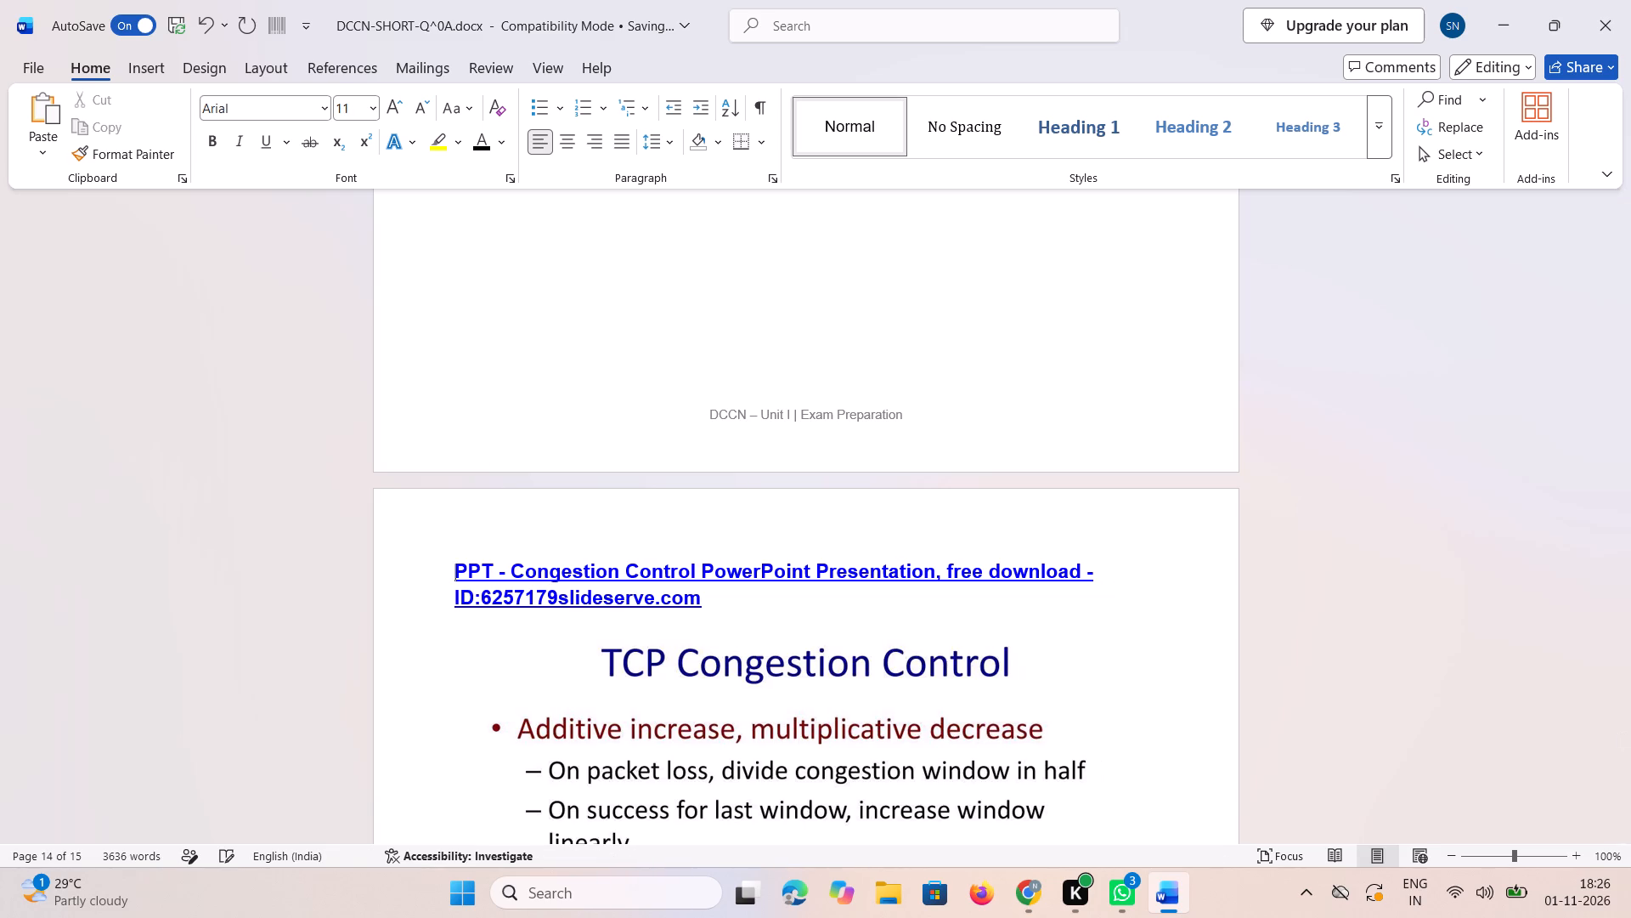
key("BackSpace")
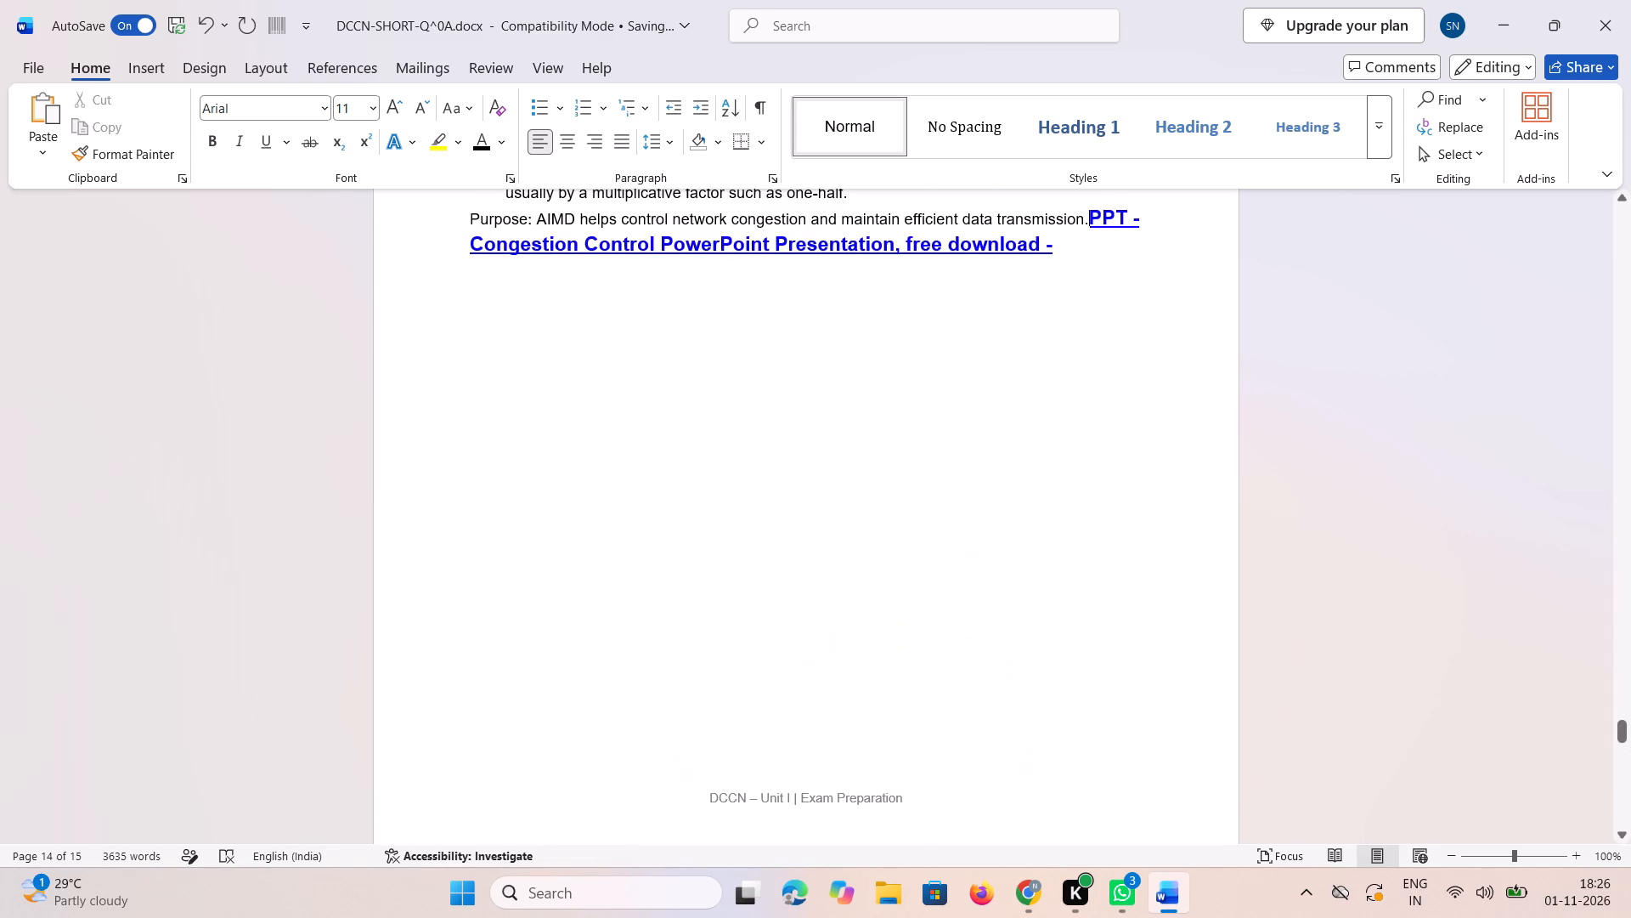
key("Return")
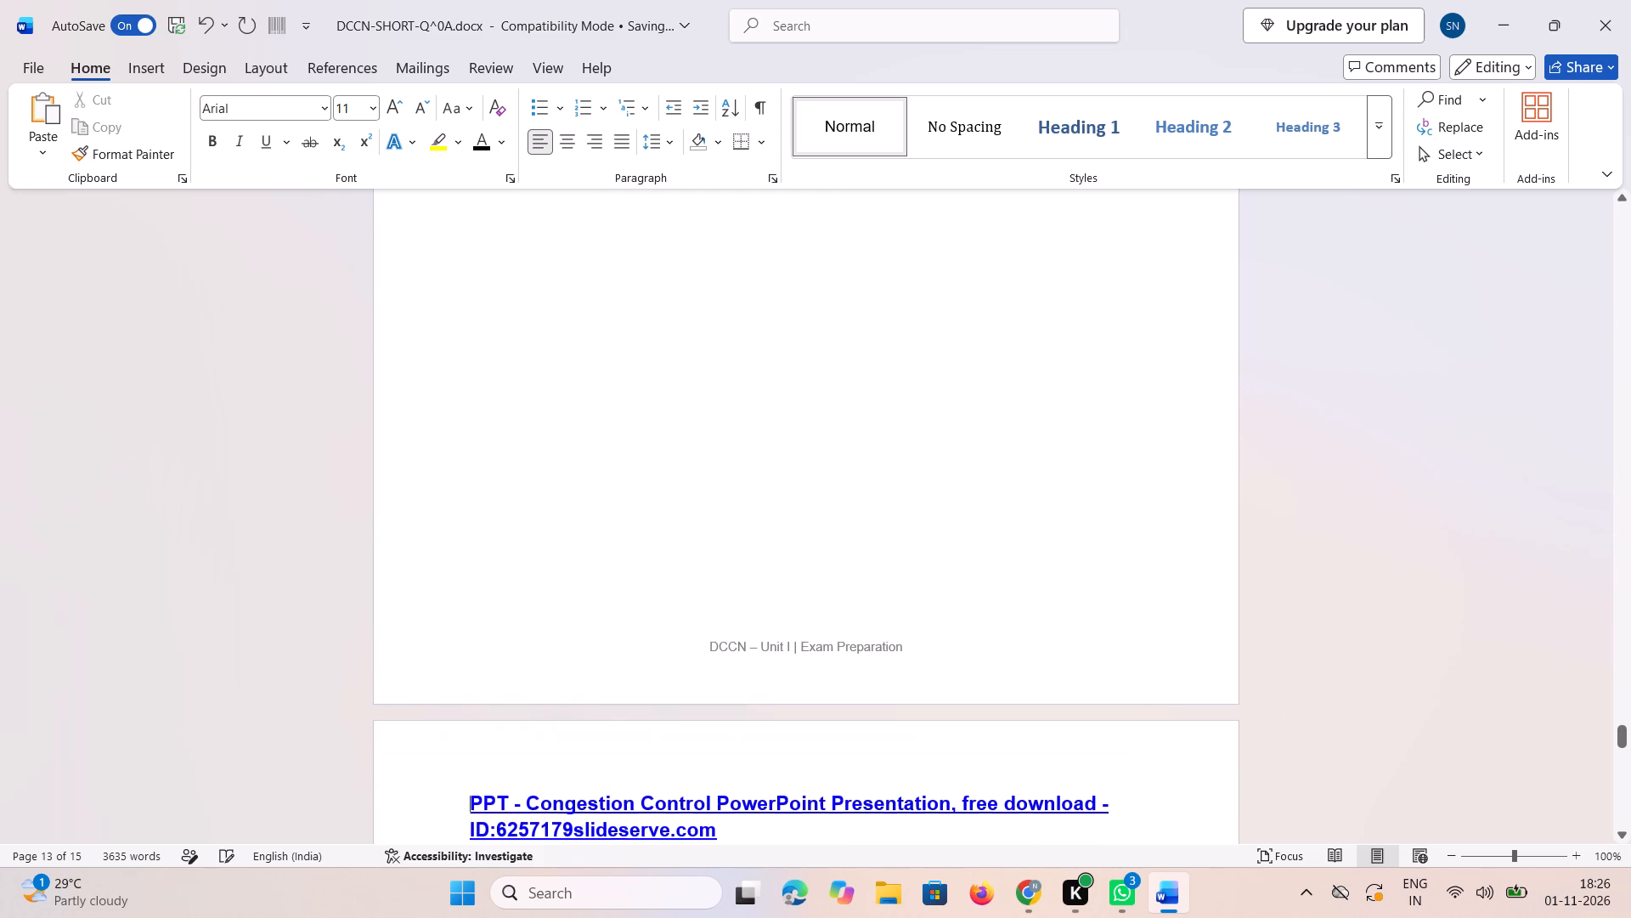
Review the Unit IV section, from the final TCP and UDP differences table back up to the "UNIT – IV: Transport Layer" heading.
scroll(582, 670, "down", 3)
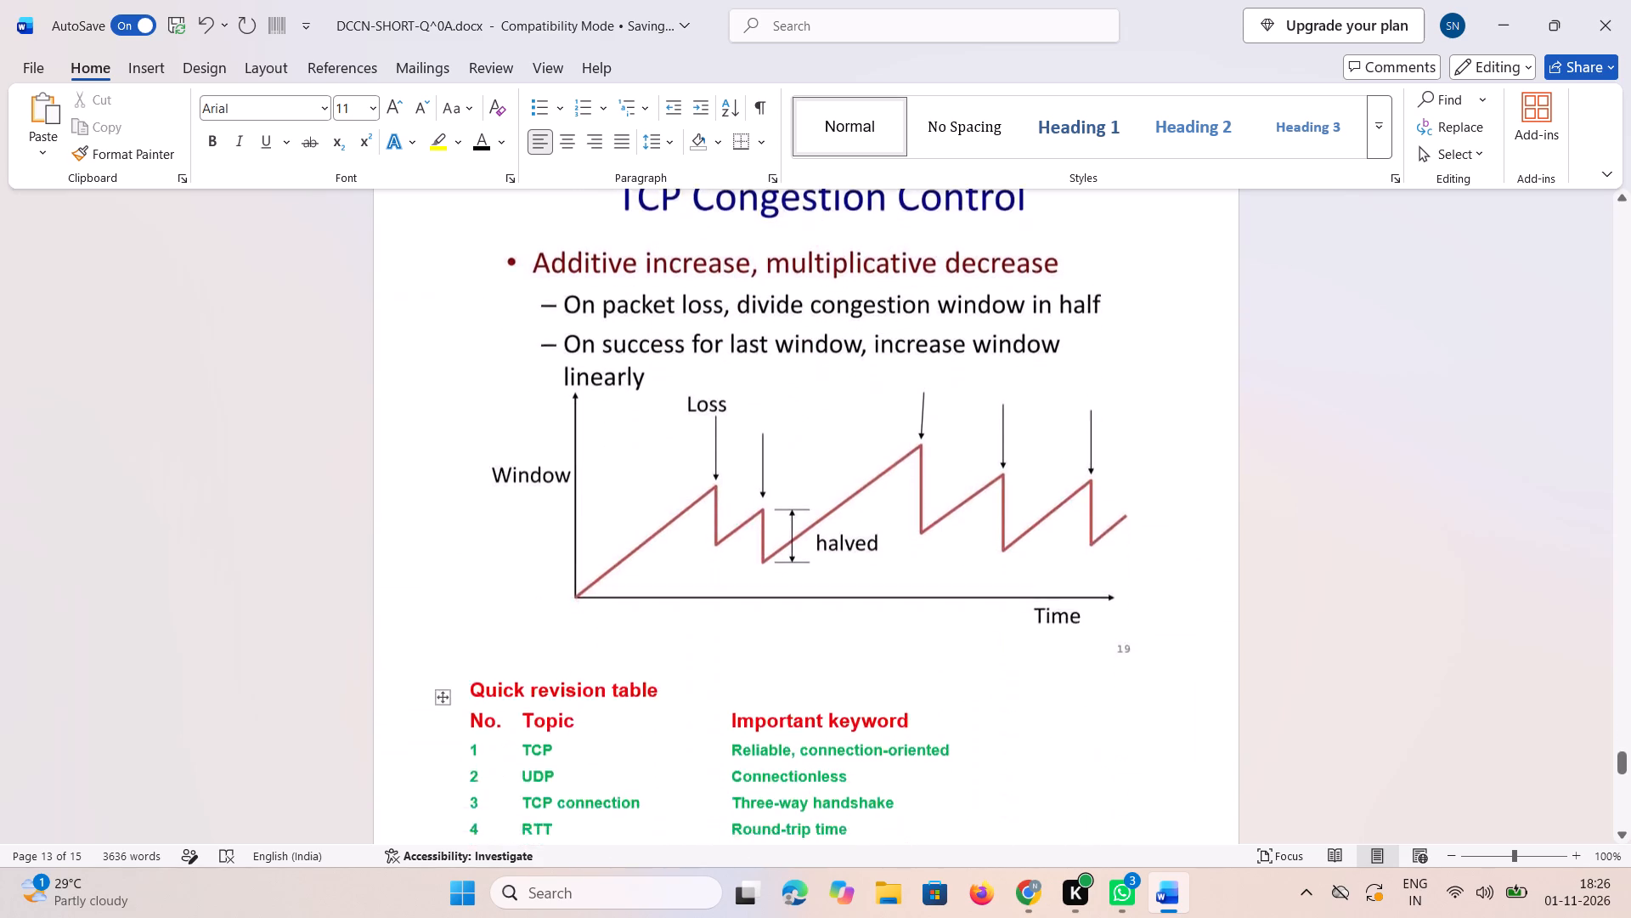
scroll(582, 670, "down", 5)
scroll(582, 670, "up", 1)
scroll(582, 670, "down", 1)
scroll(582, 670, "up", 1)
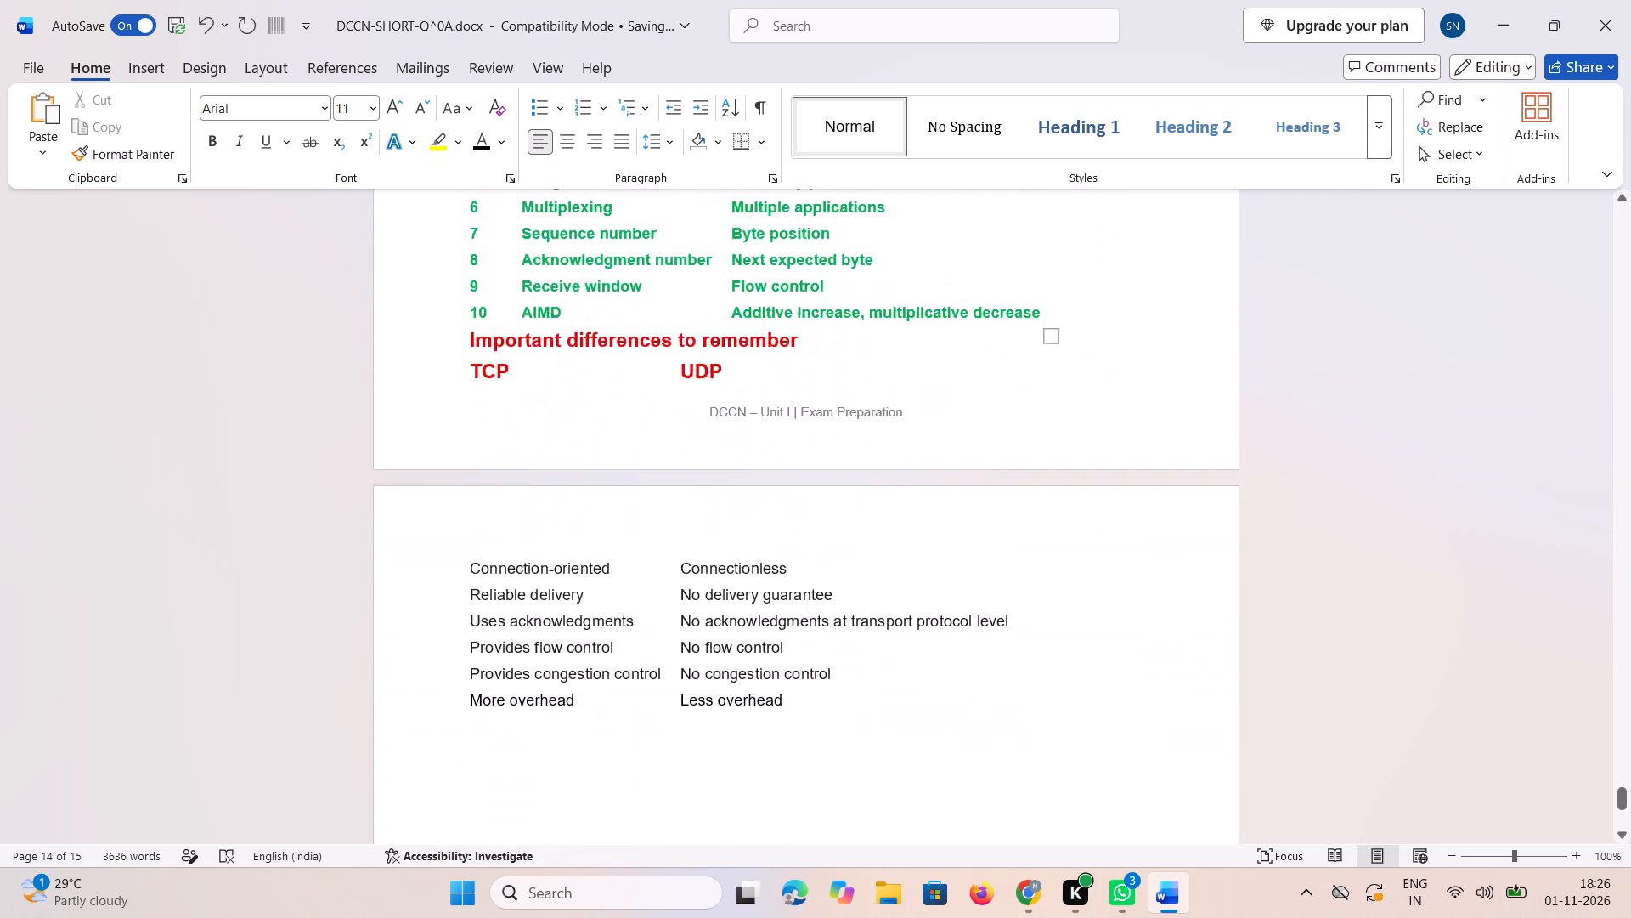
scroll(582, 670, "up", 2)
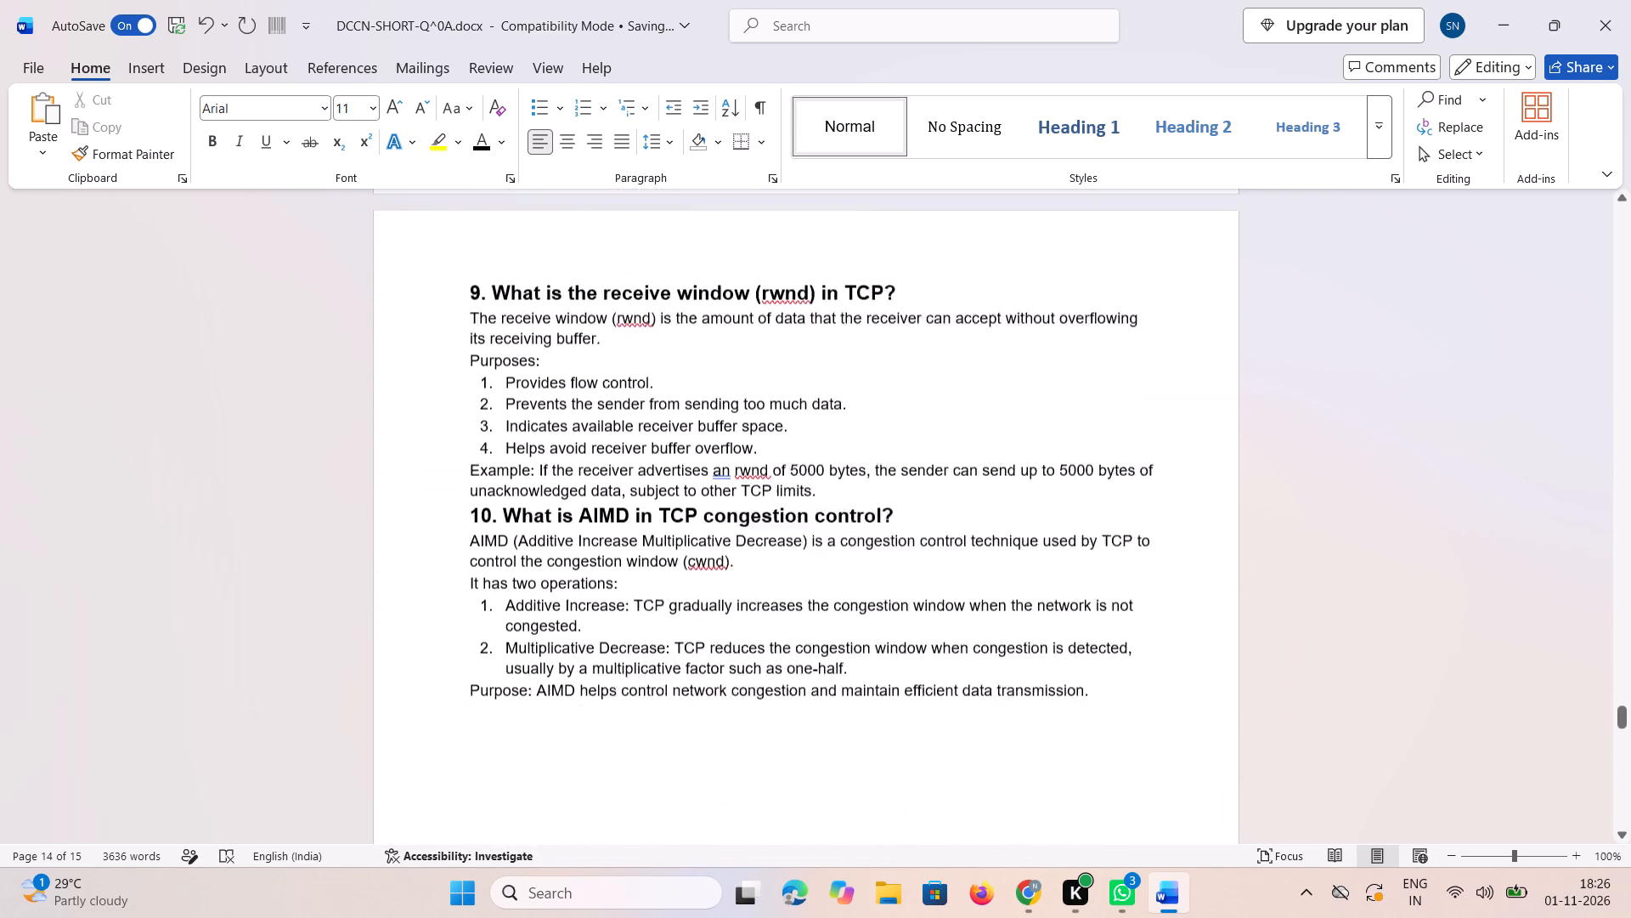
scroll(582, 670, "up", 7)
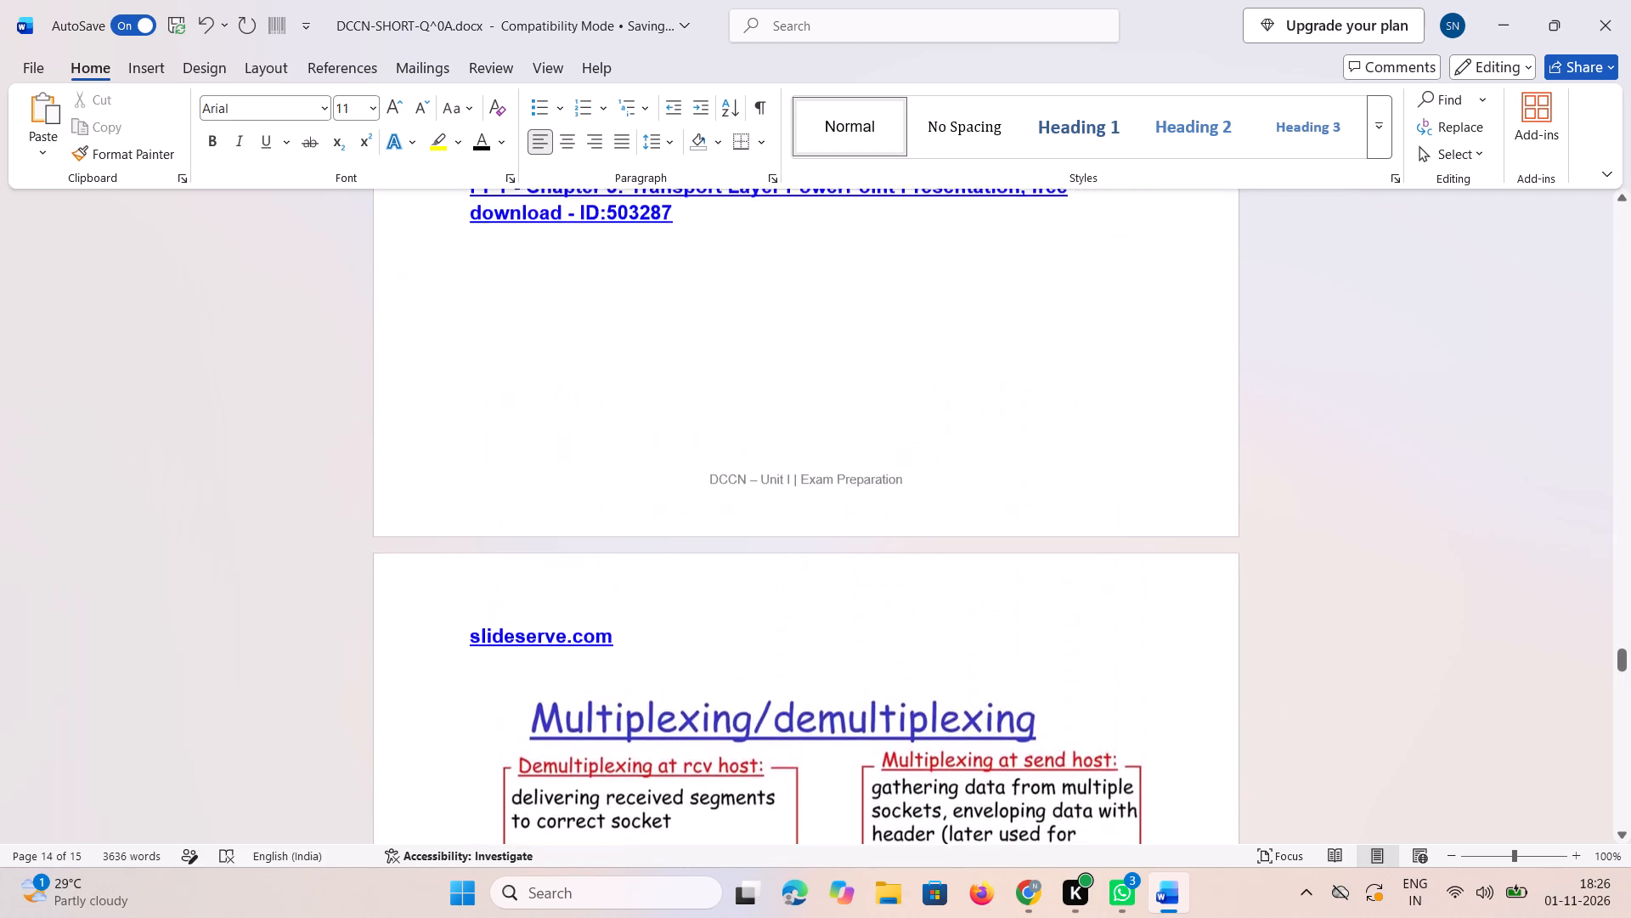
scroll(582, 670, "up", 4)
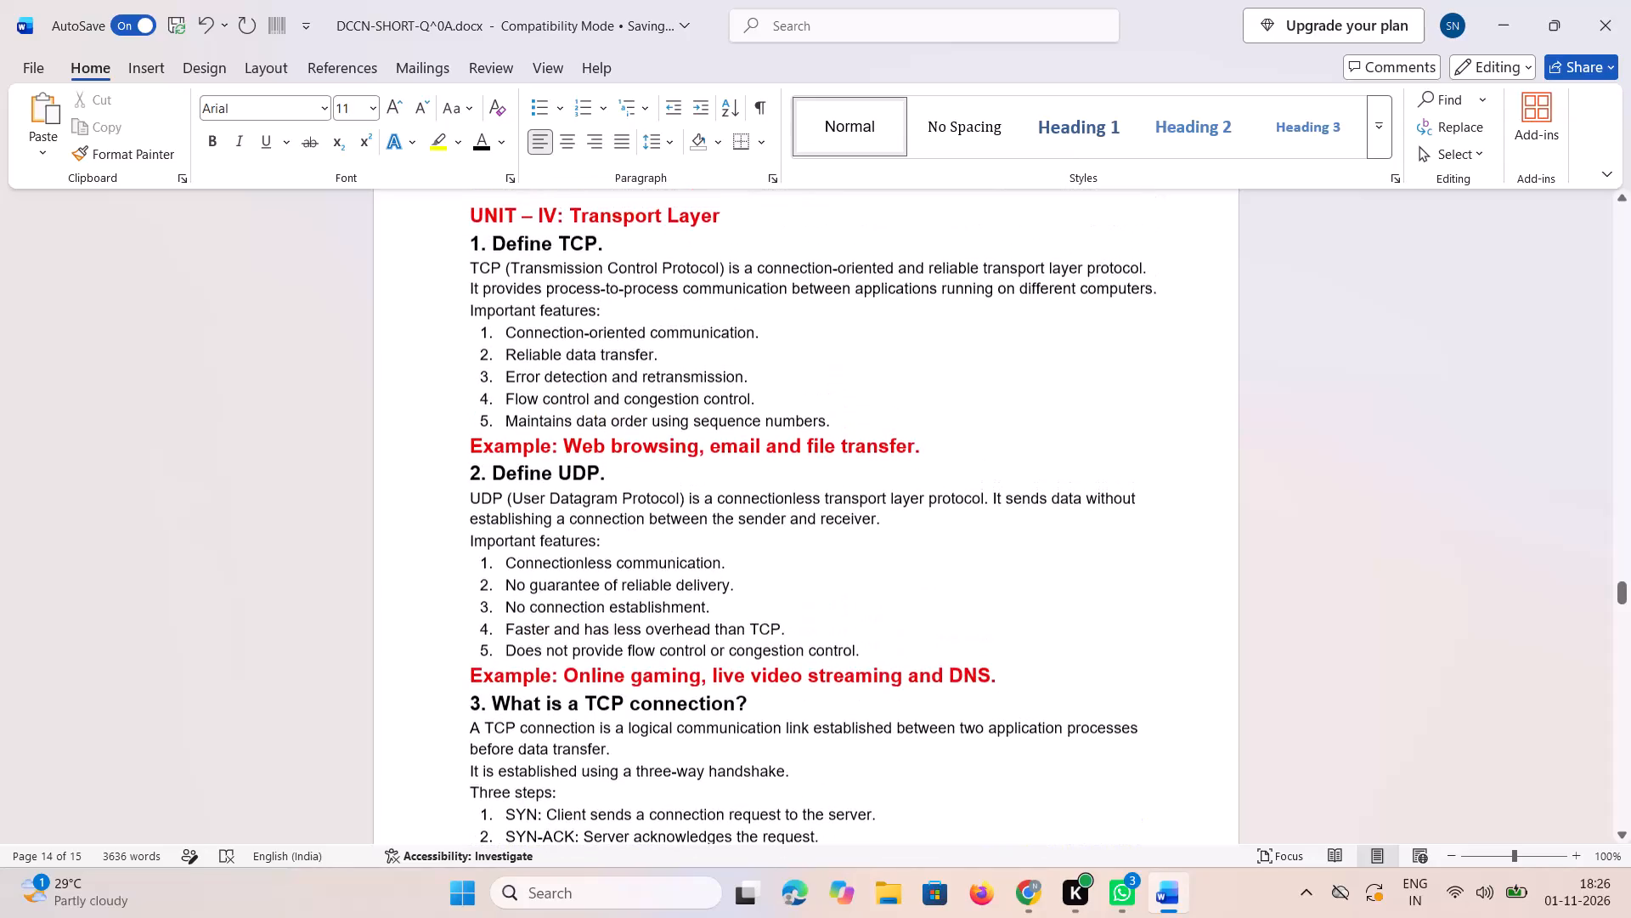
scroll(582, 670, "down", 2)
scroll(582, 670, "up", 2)
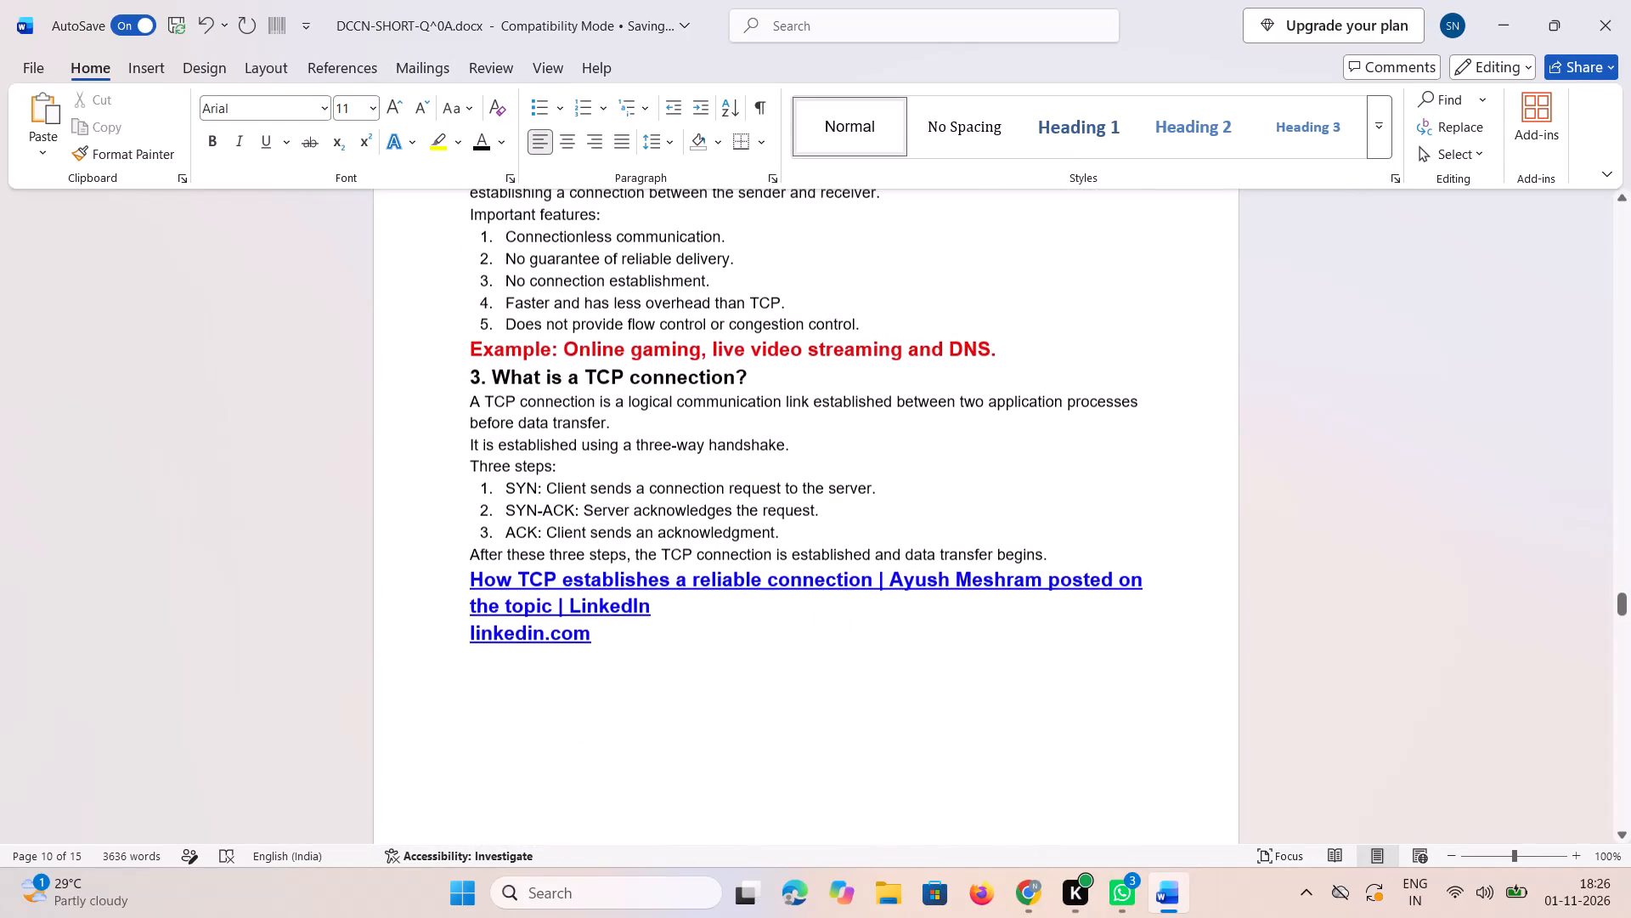
scroll(582, 670, "up", 4)
scroll(582, 670, "down", 1)
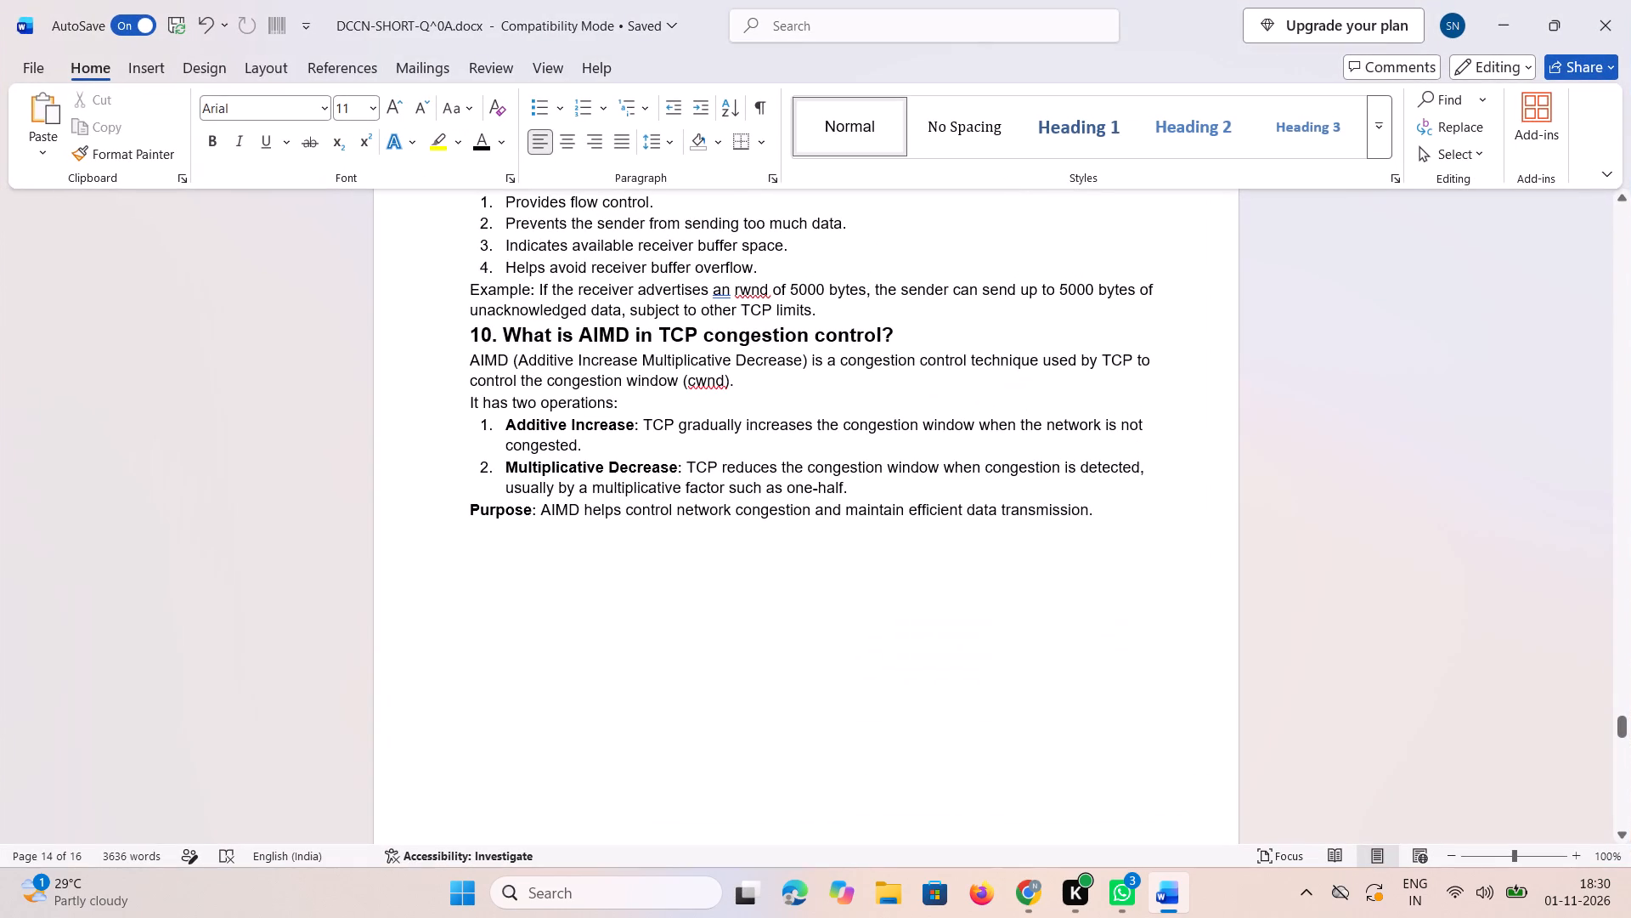
left_click(549, 554)
left_click(1103, 536)
key("Return")
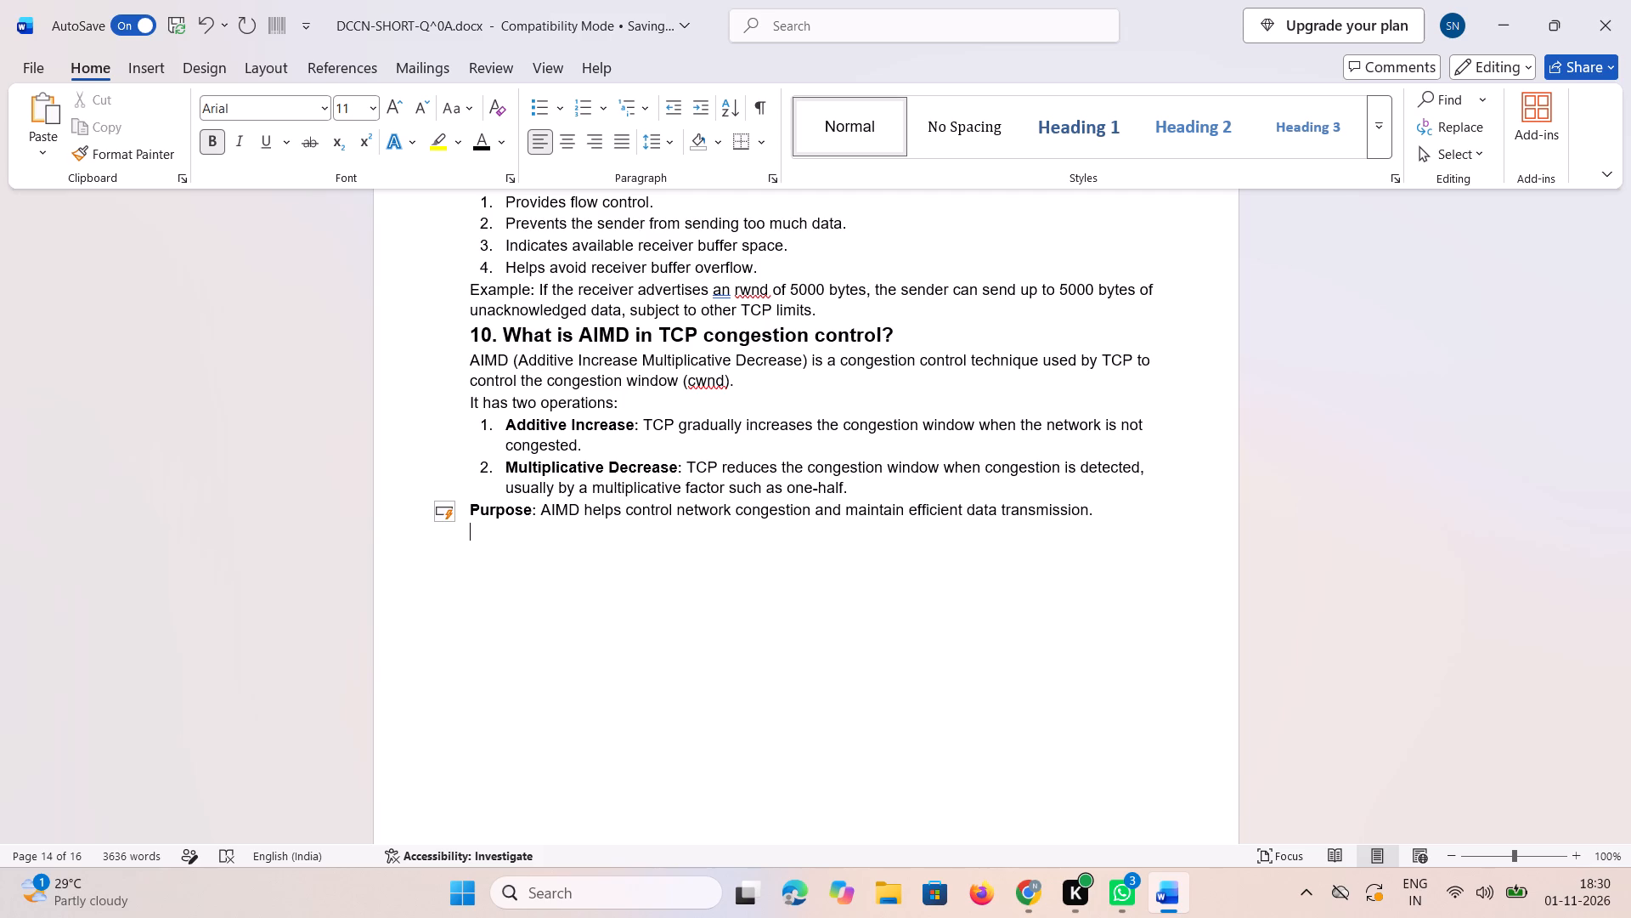
key("ctrl+v")
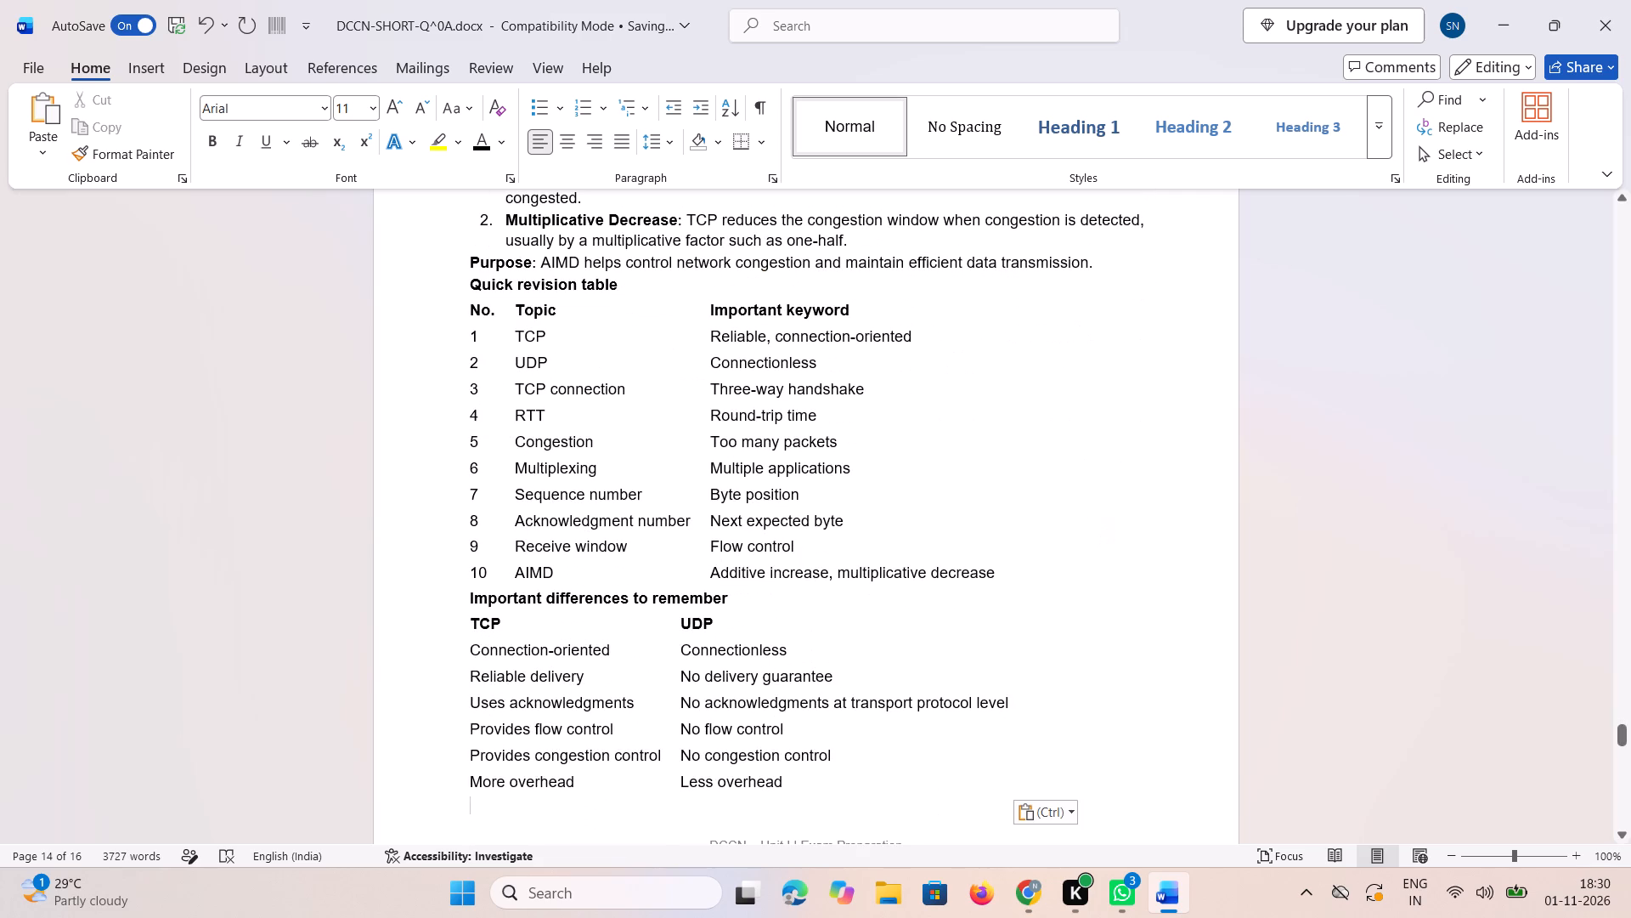
Examine the pasted tables against the TCP Congestion Control diagram and revision tables on the following pages, and review questions 9 and 10.
scroll(1034, 432, "up", 1)
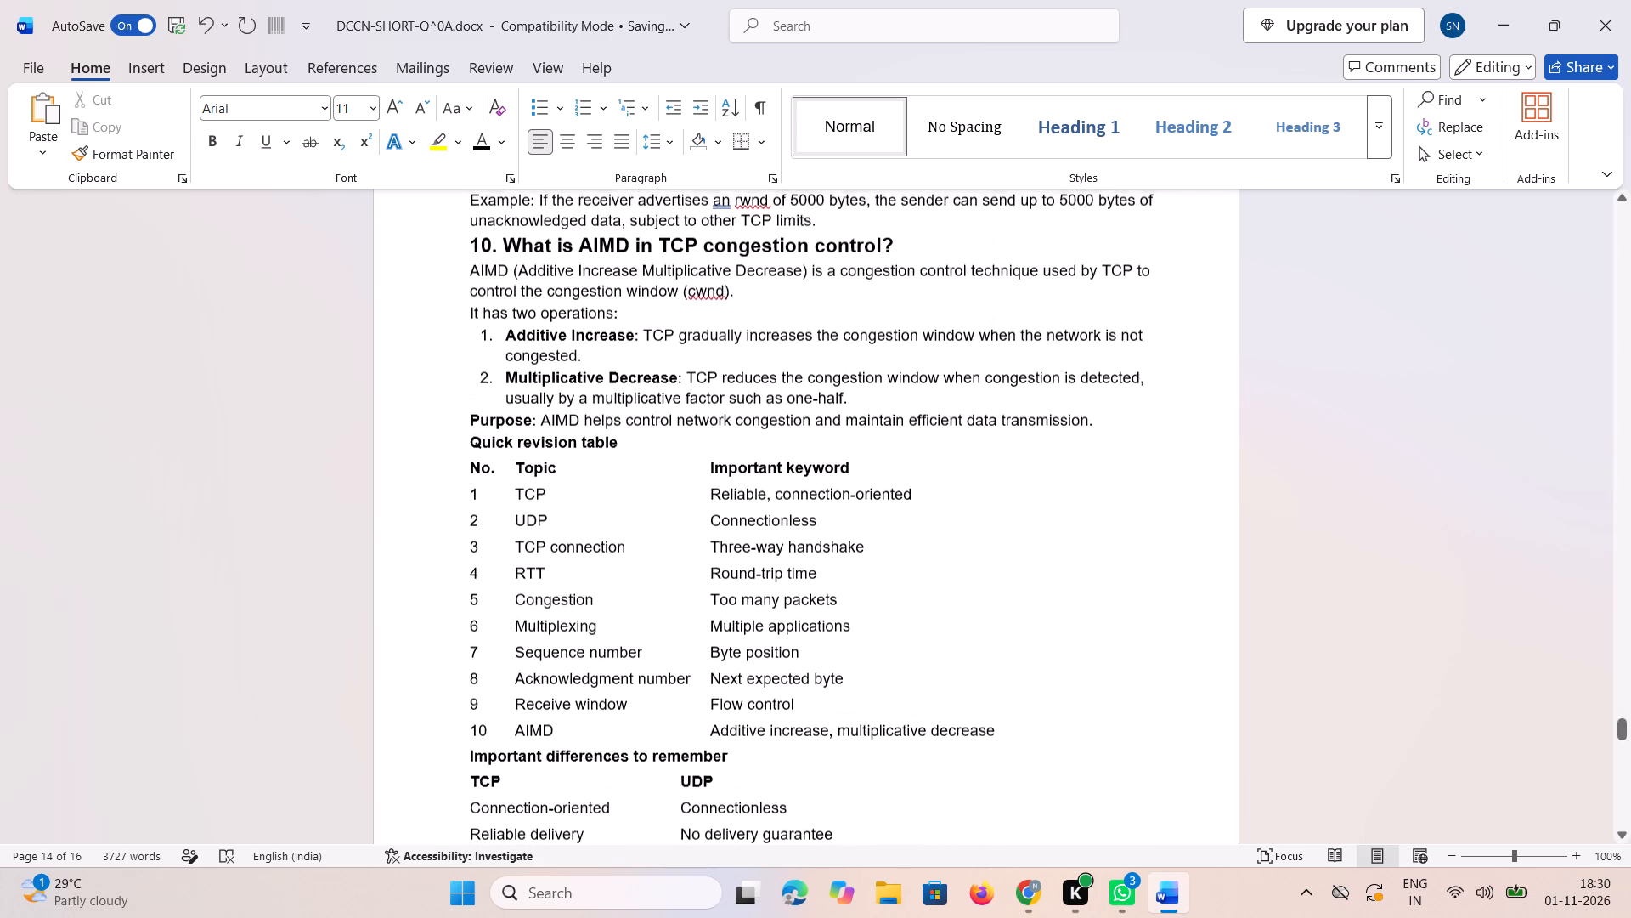
scroll(1034, 432, "up", 2)
scroll(1034, 432, "down", 1)
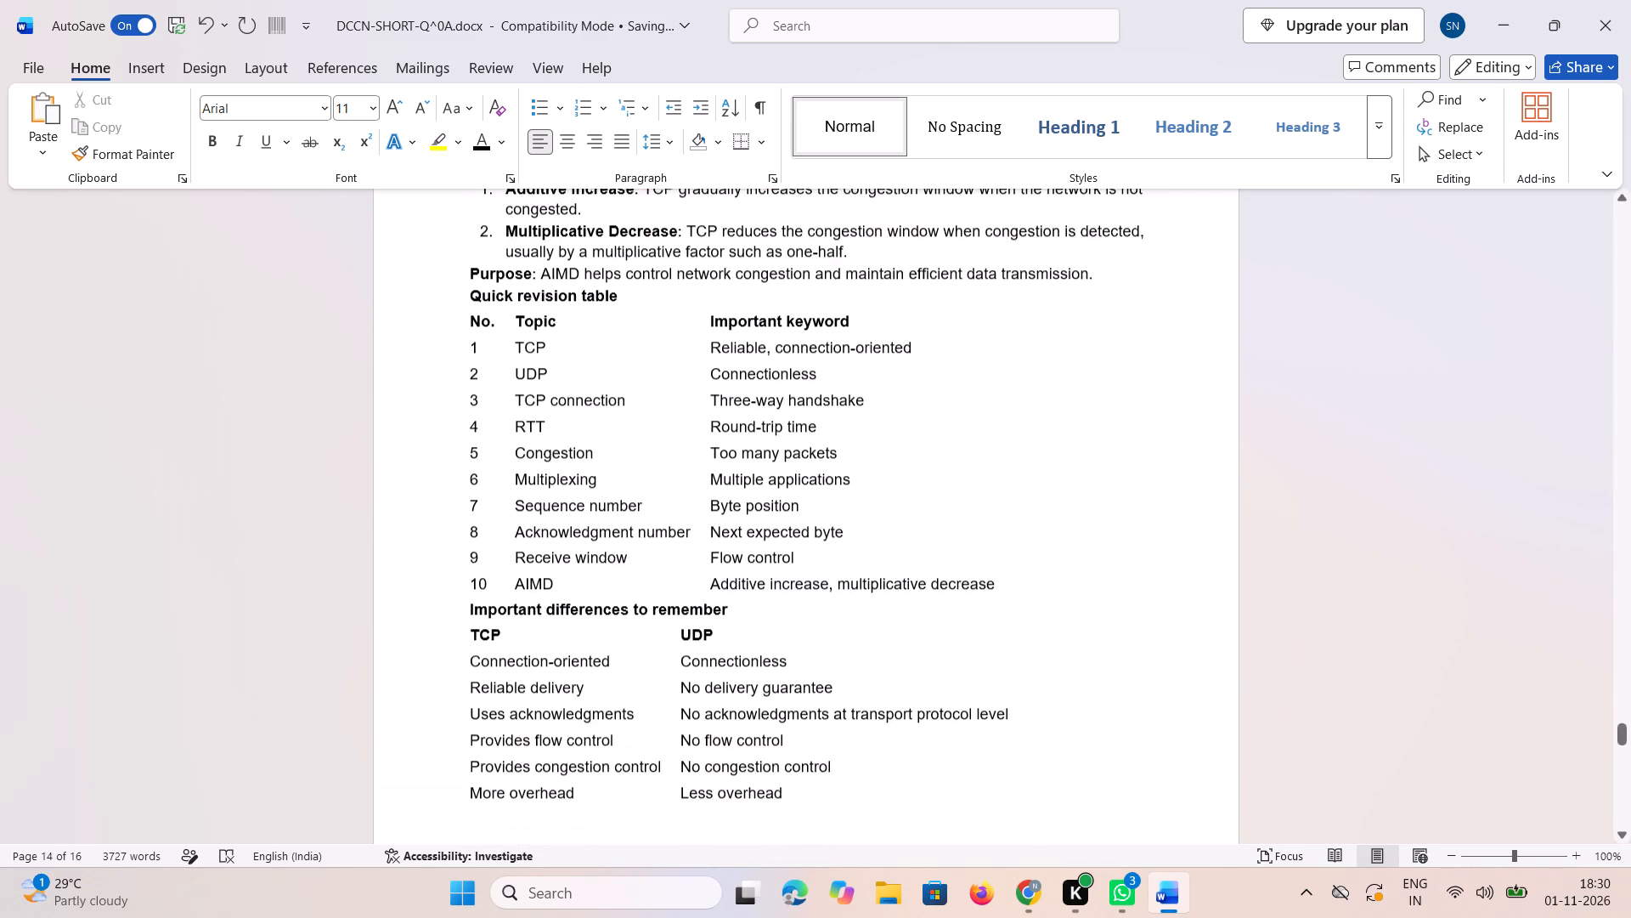
scroll(1034, 432, "down", 1)
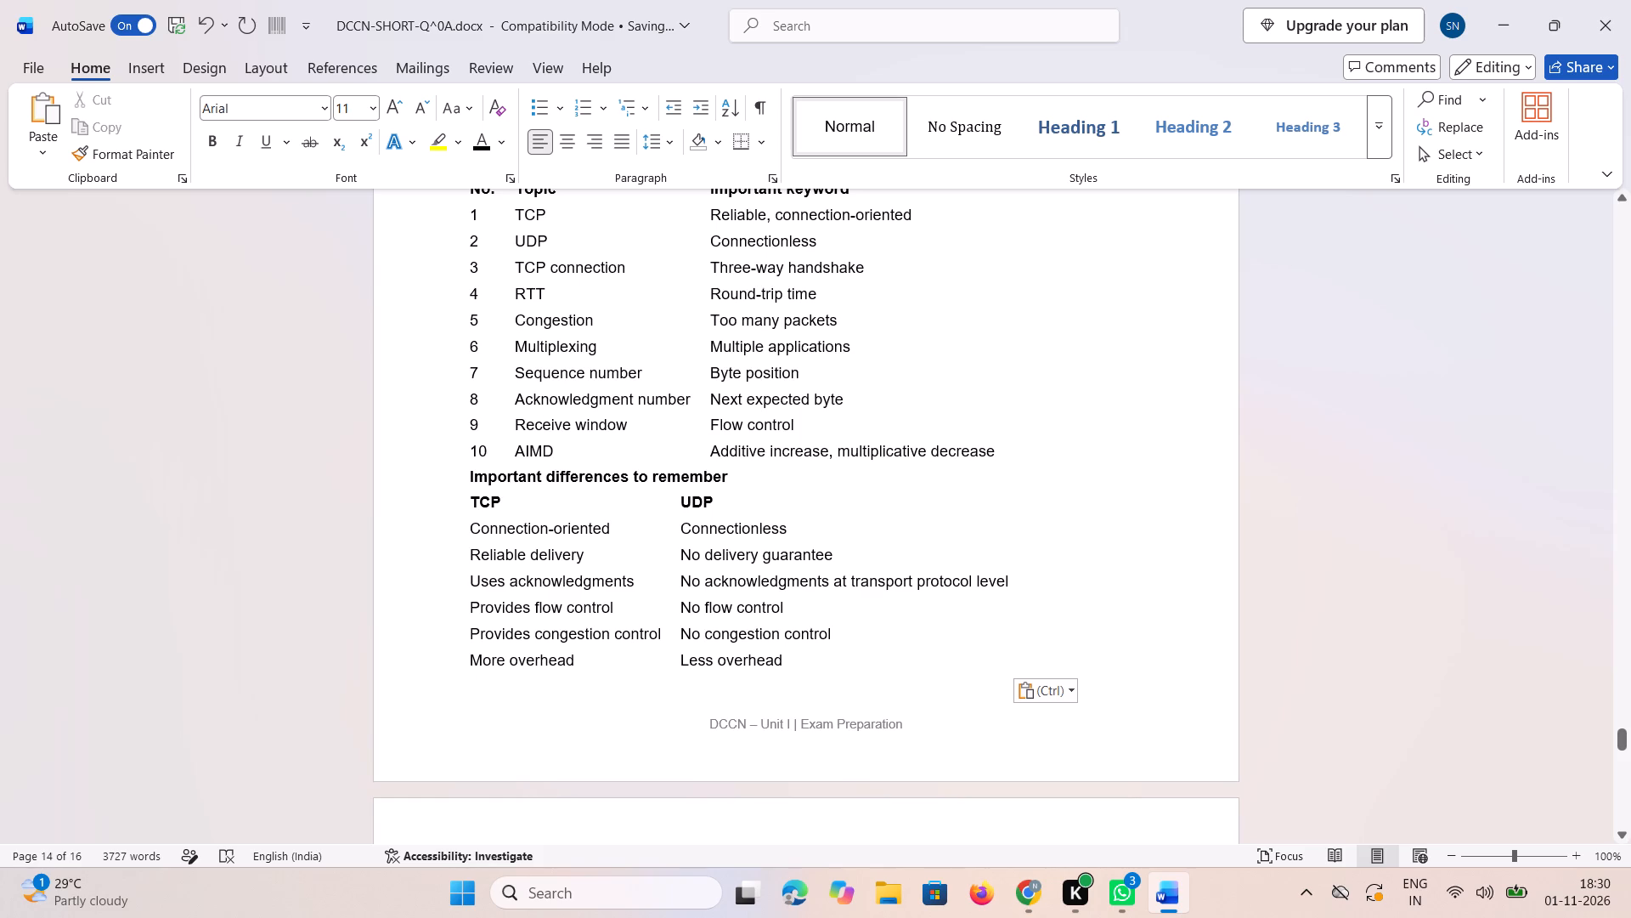
scroll(1034, 432, "down", 3)
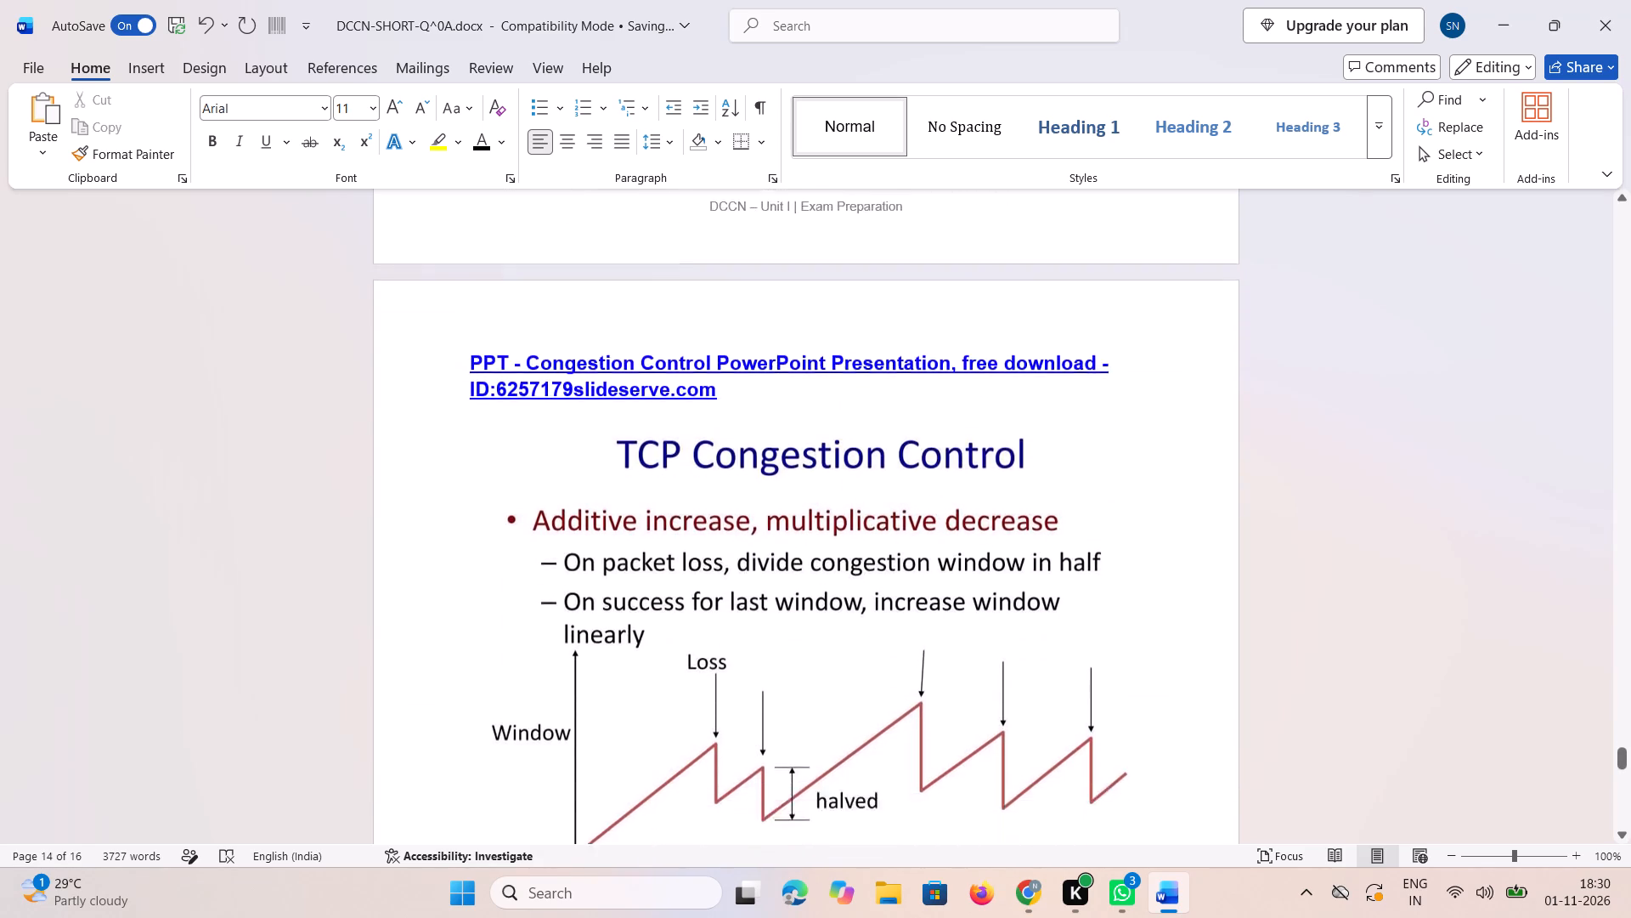
scroll(1034, 432, "down", 5)
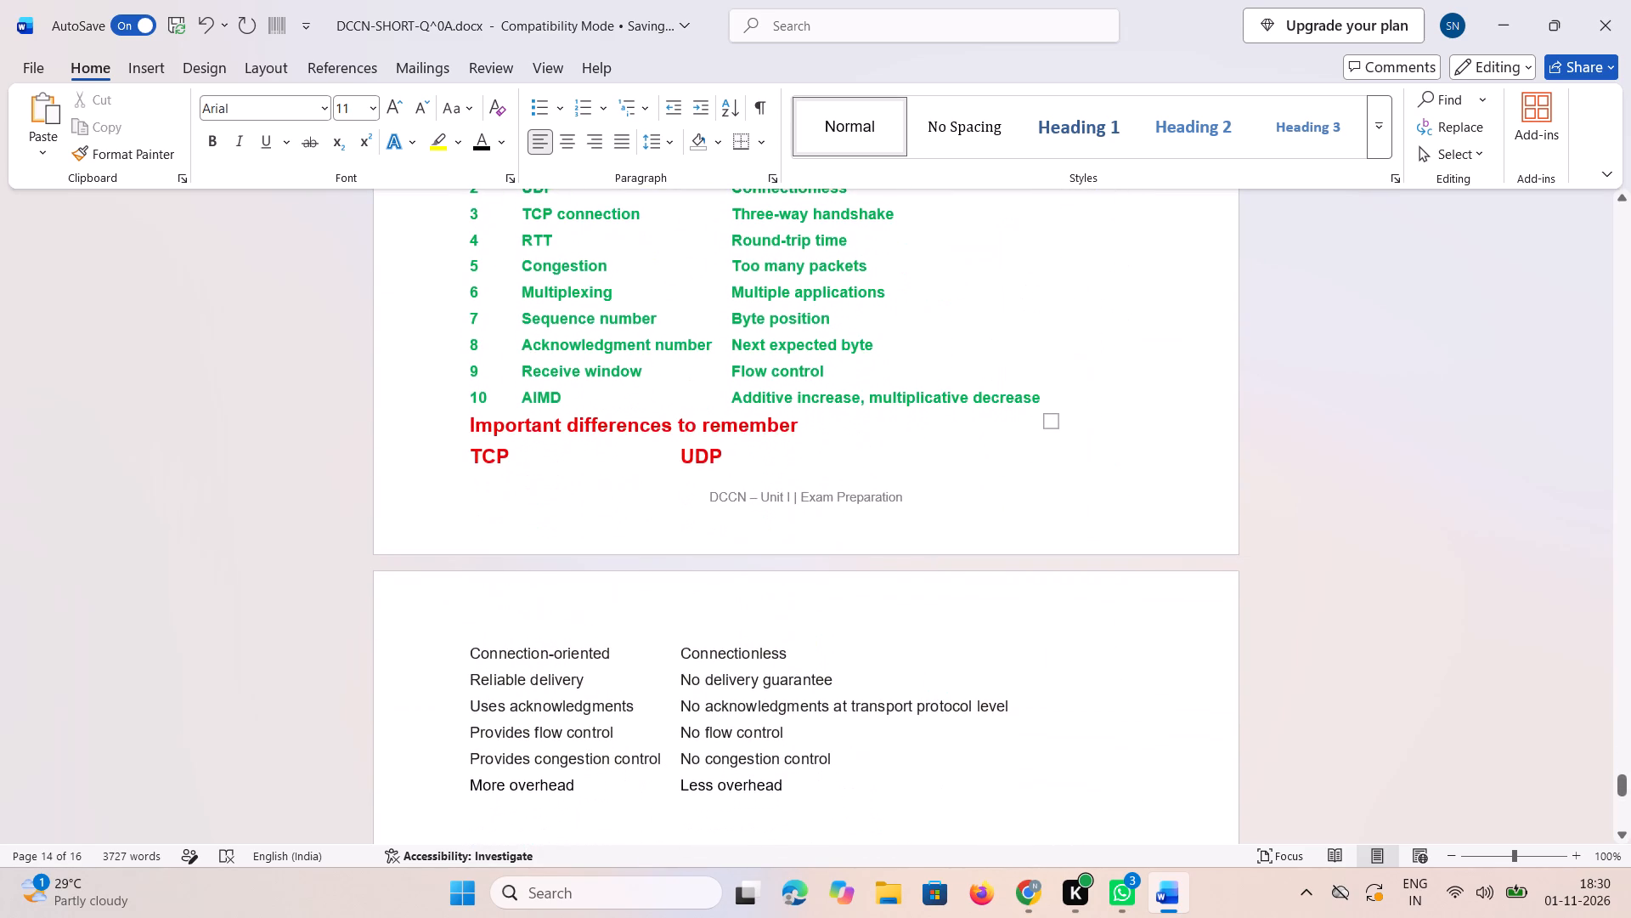
scroll(1034, 432, "down", 3)
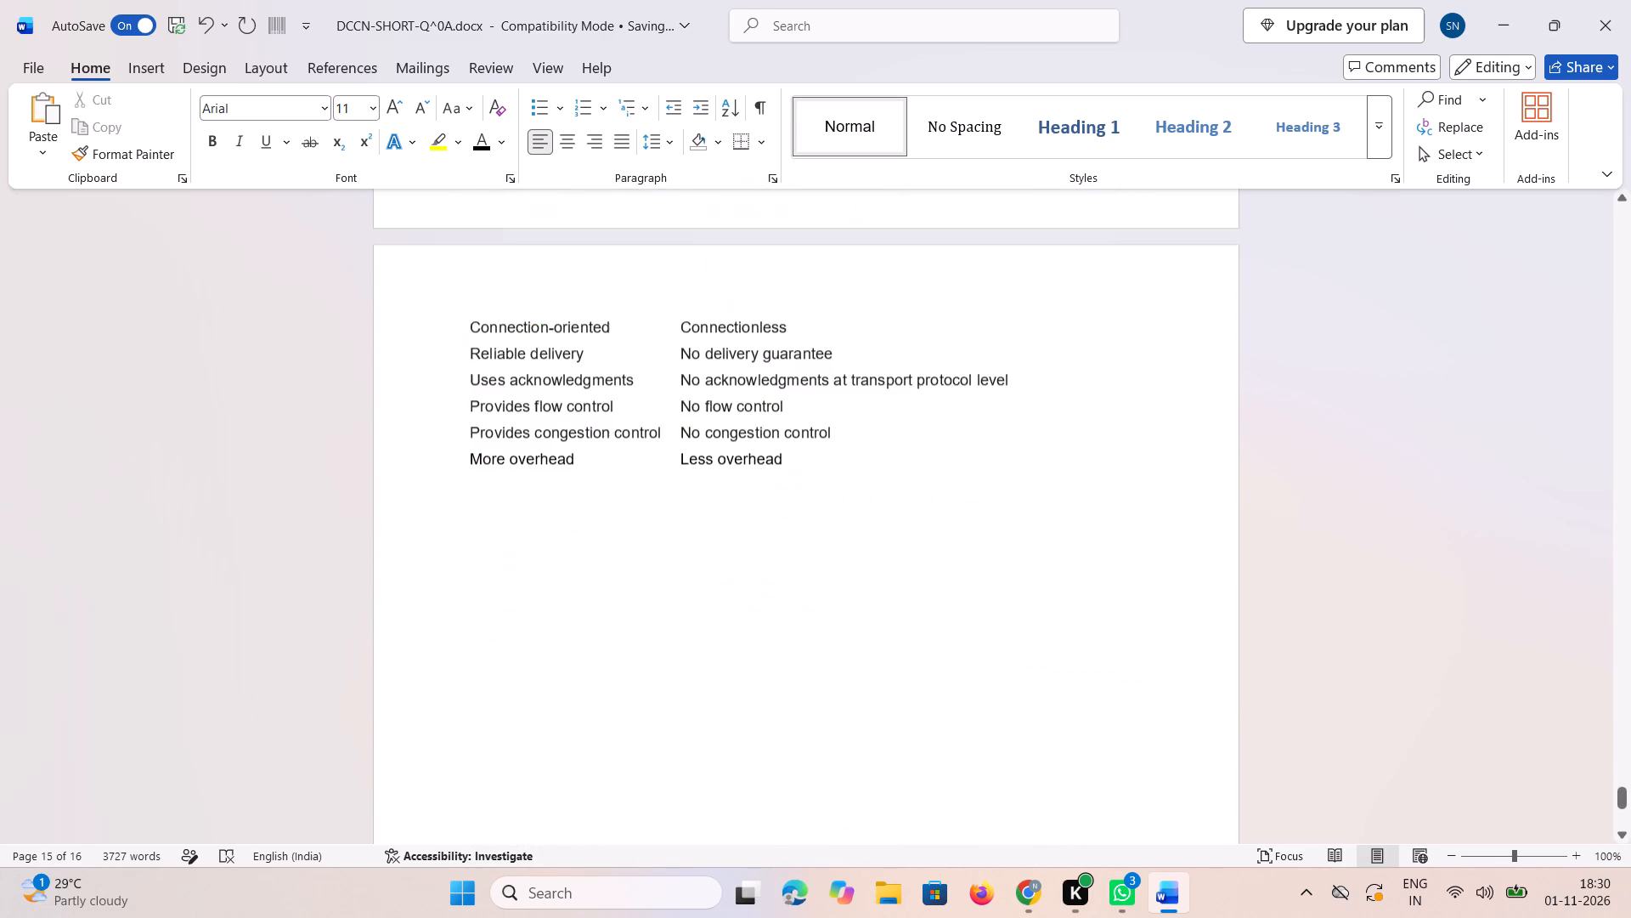
scroll(1034, 432, "up", 3)
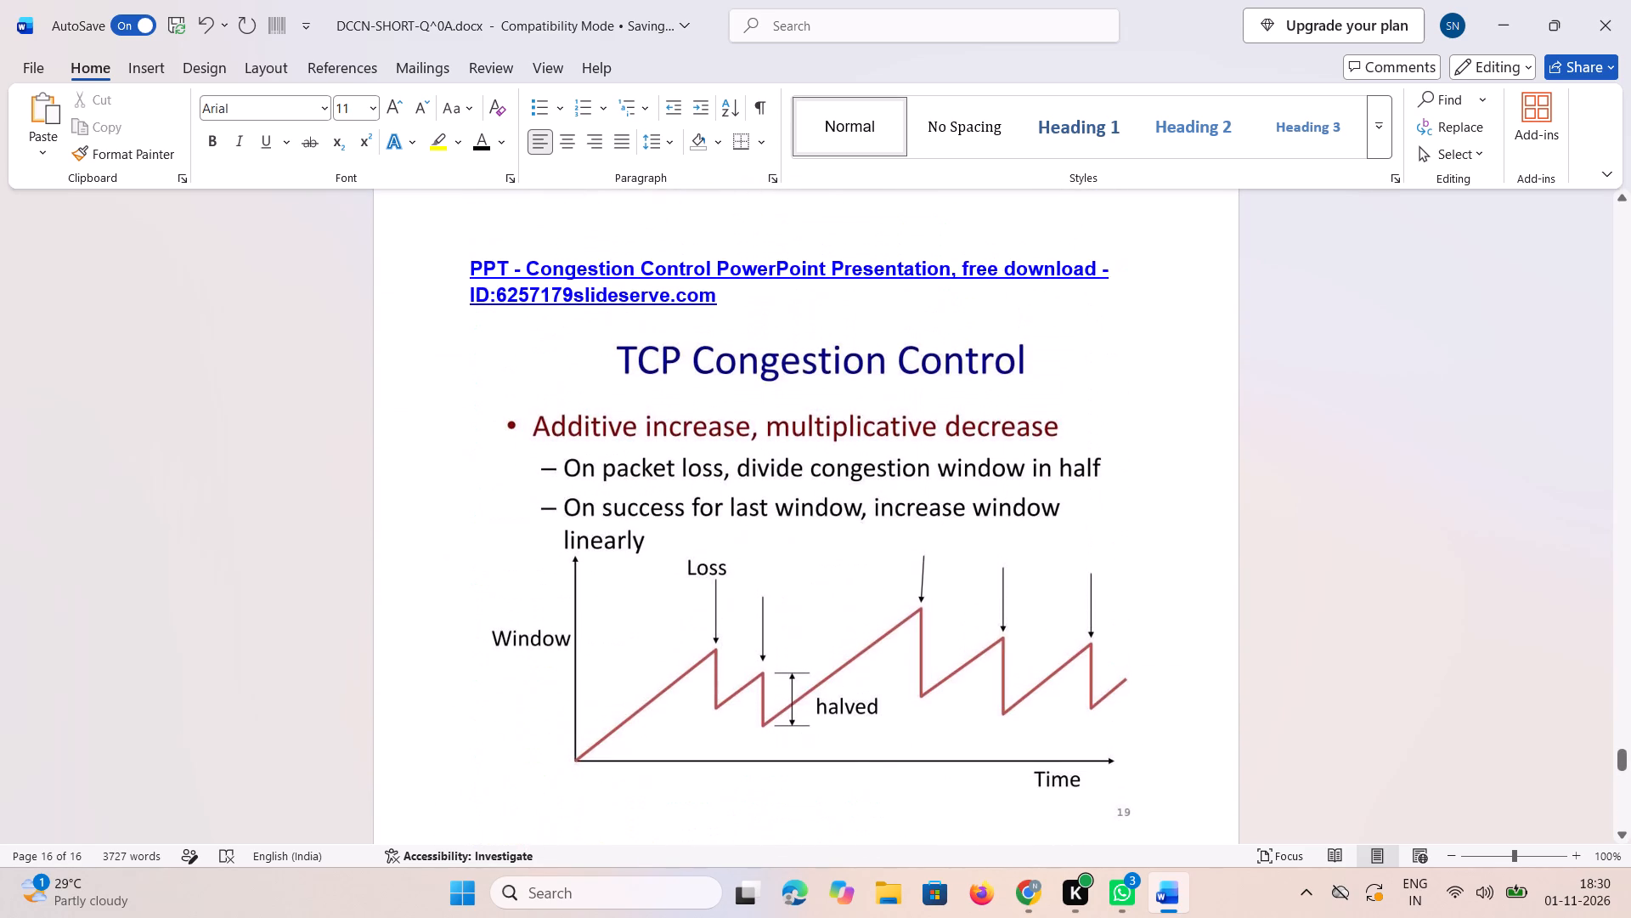
scroll(1034, 432, "up", 2)
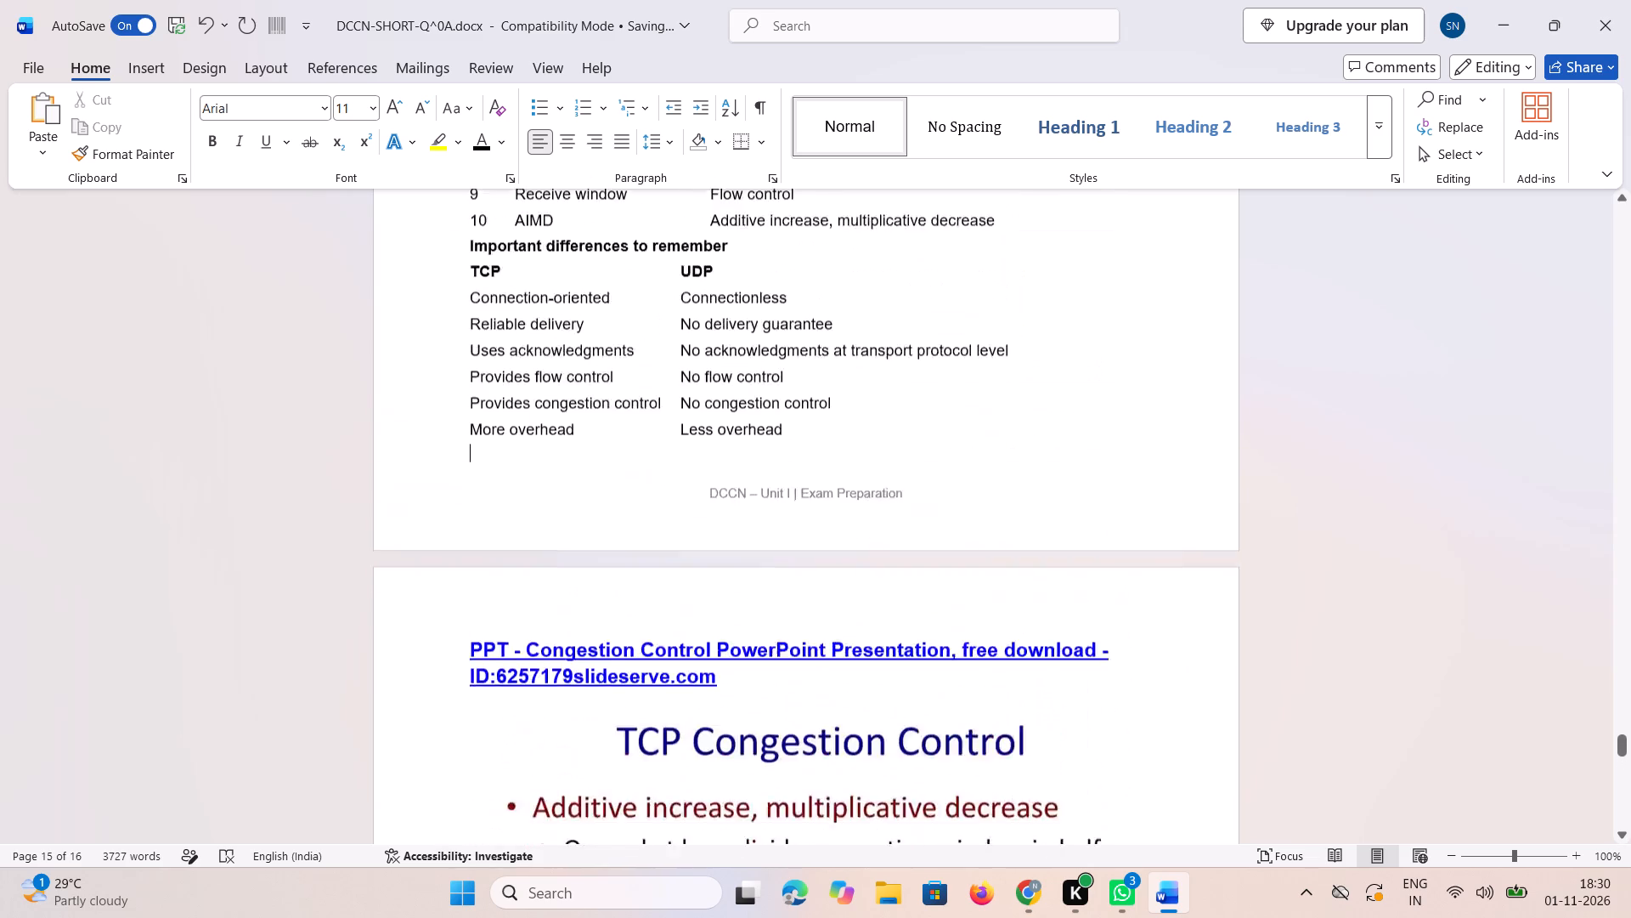
scroll(1034, 432, "up", 5)
scroll(1034, 432, "down", 2)
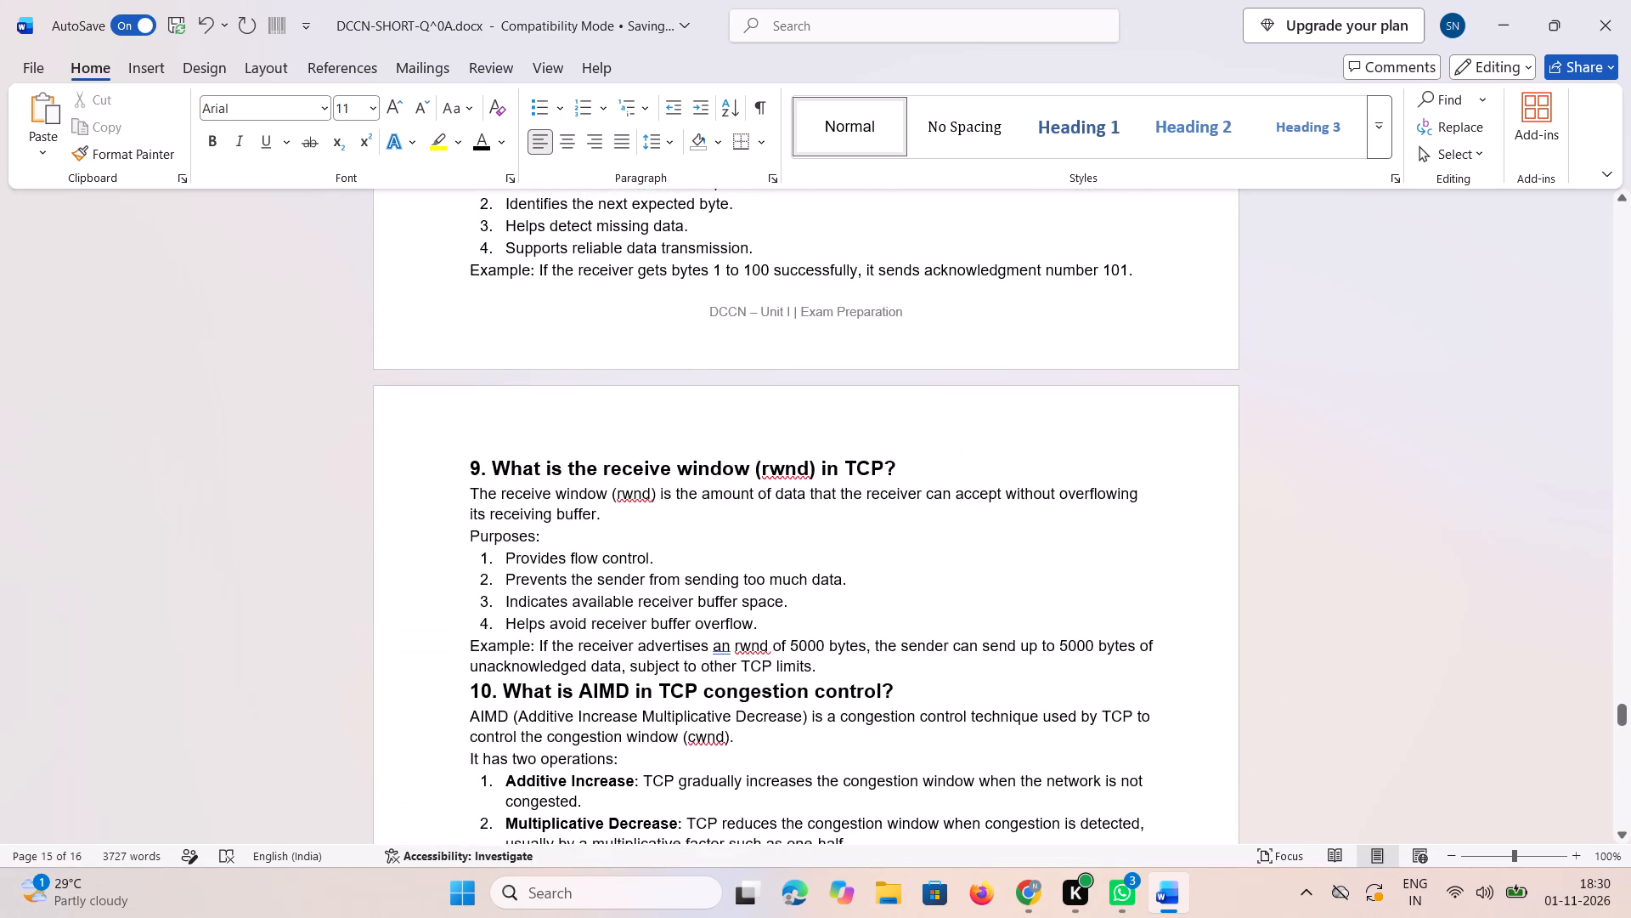
Insert two blank lines before the red "Important differences to remember" heading, below the green-text quick revision table.
scroll(1034, 432, "down", 2)
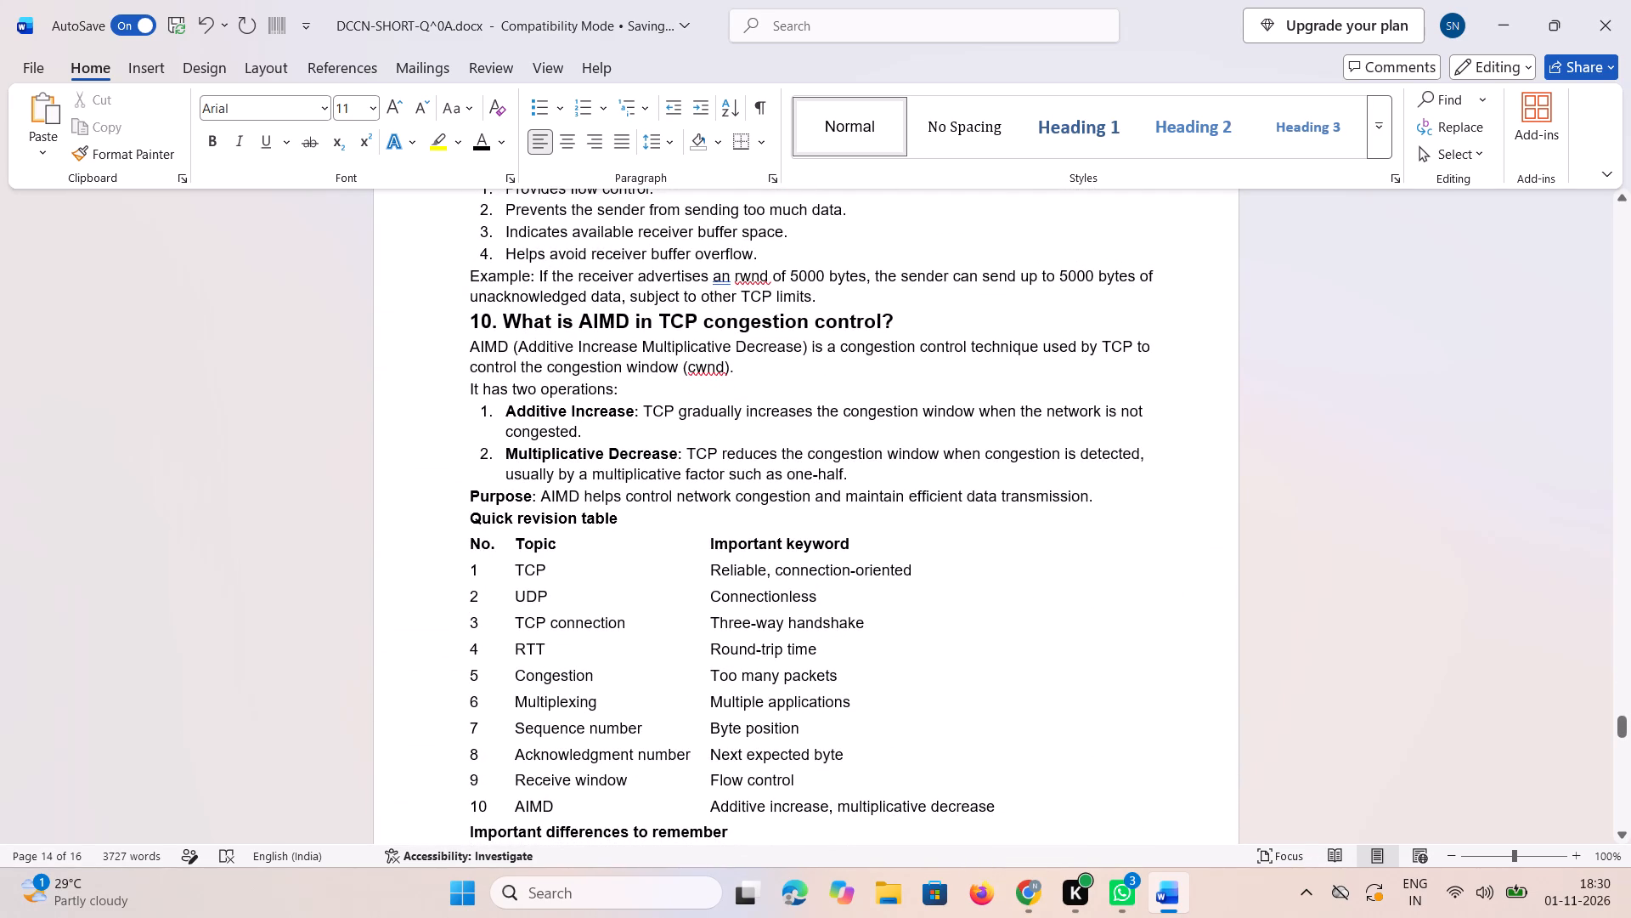
scroll(1034, 432, "down", 4)
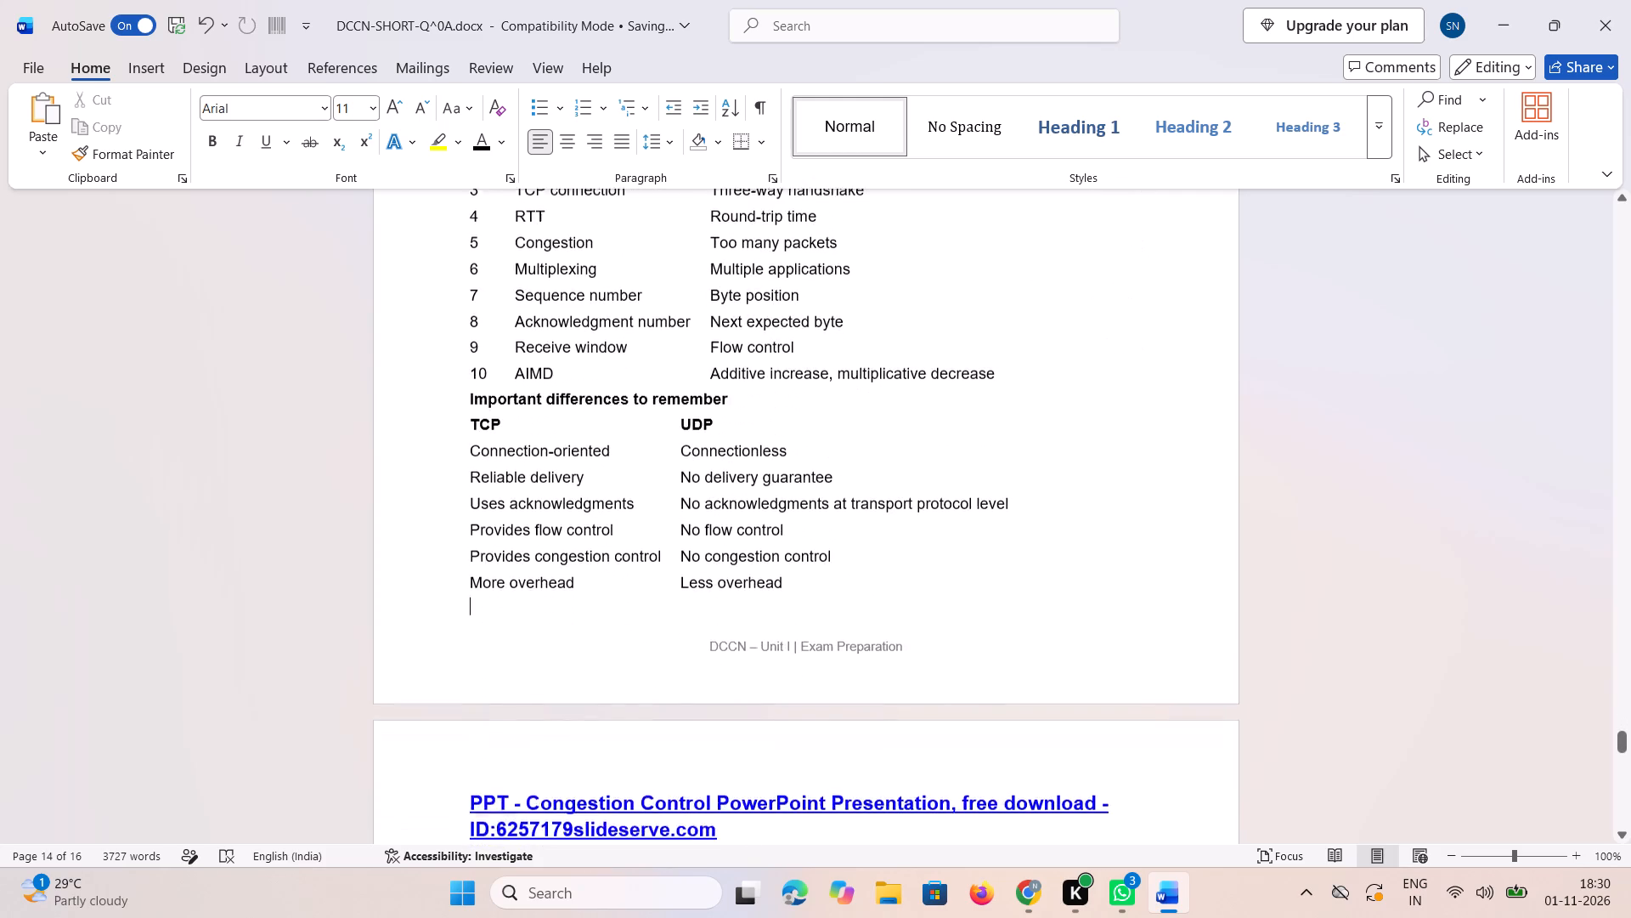
scroll(1034, 432, "down", 4)
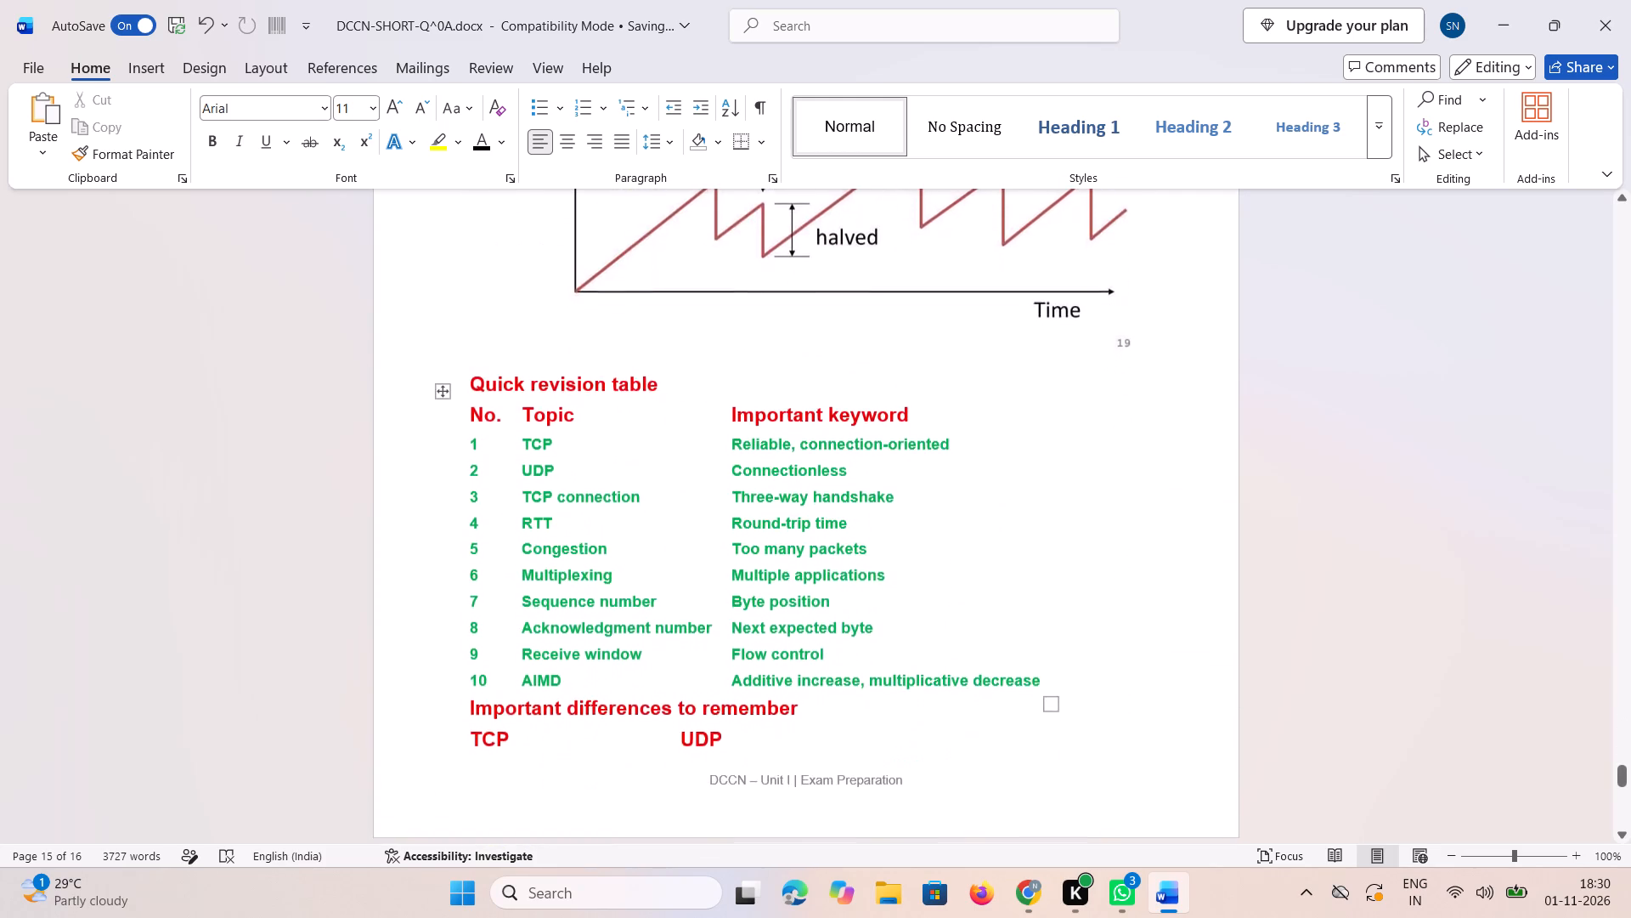
scroll(1034, 432, "down", 3)
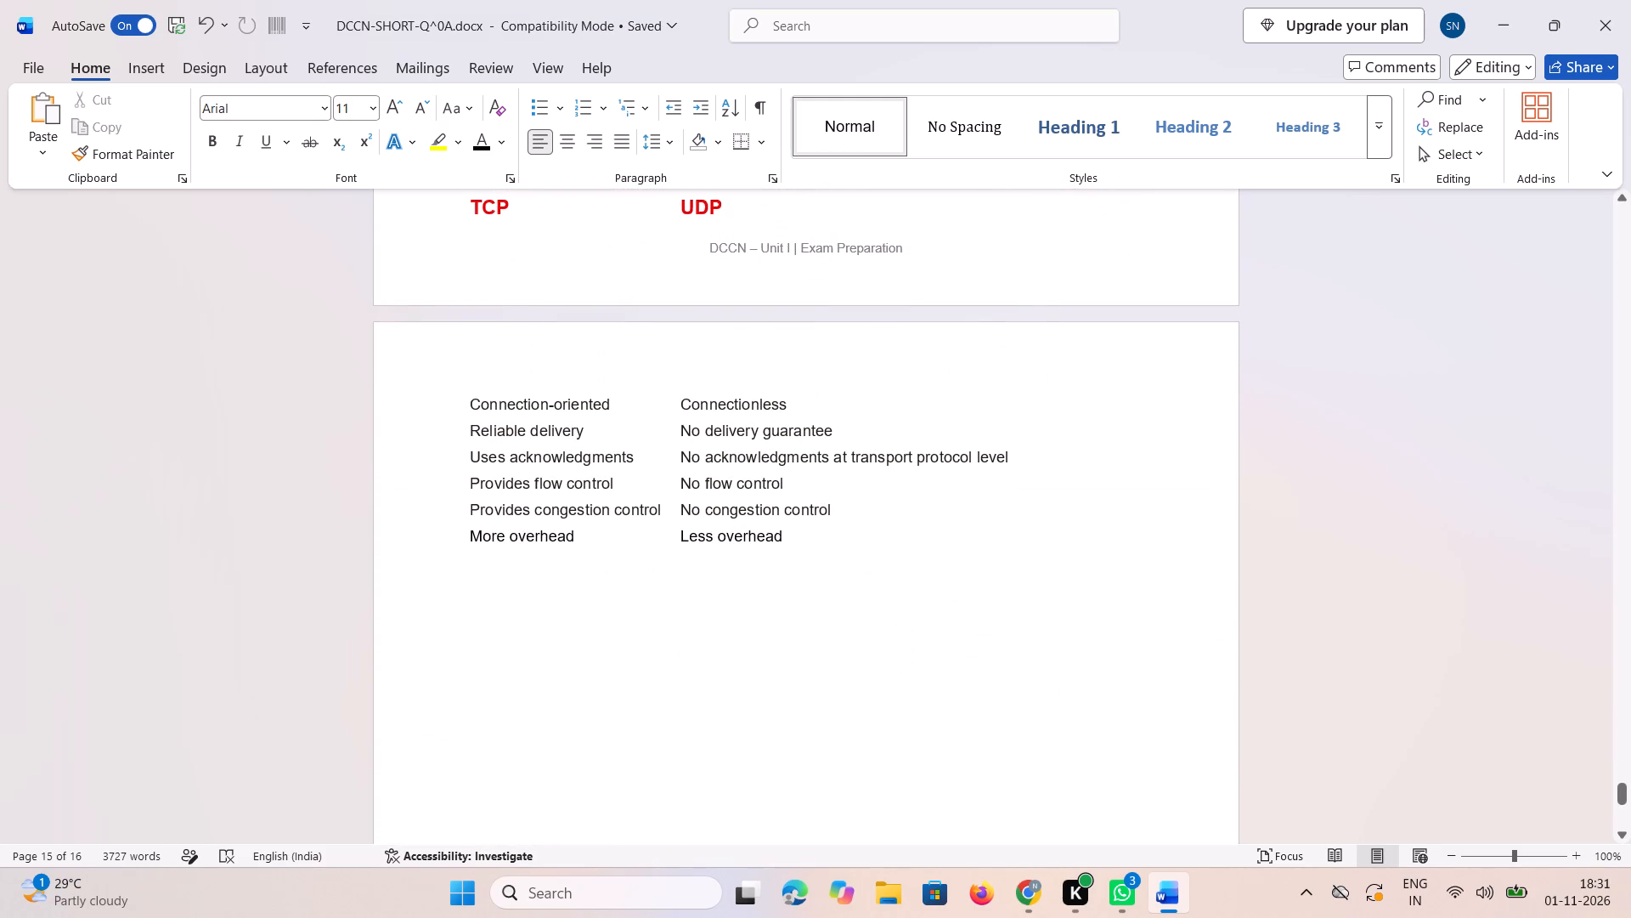
scroll(1034, 432, "up", 2)
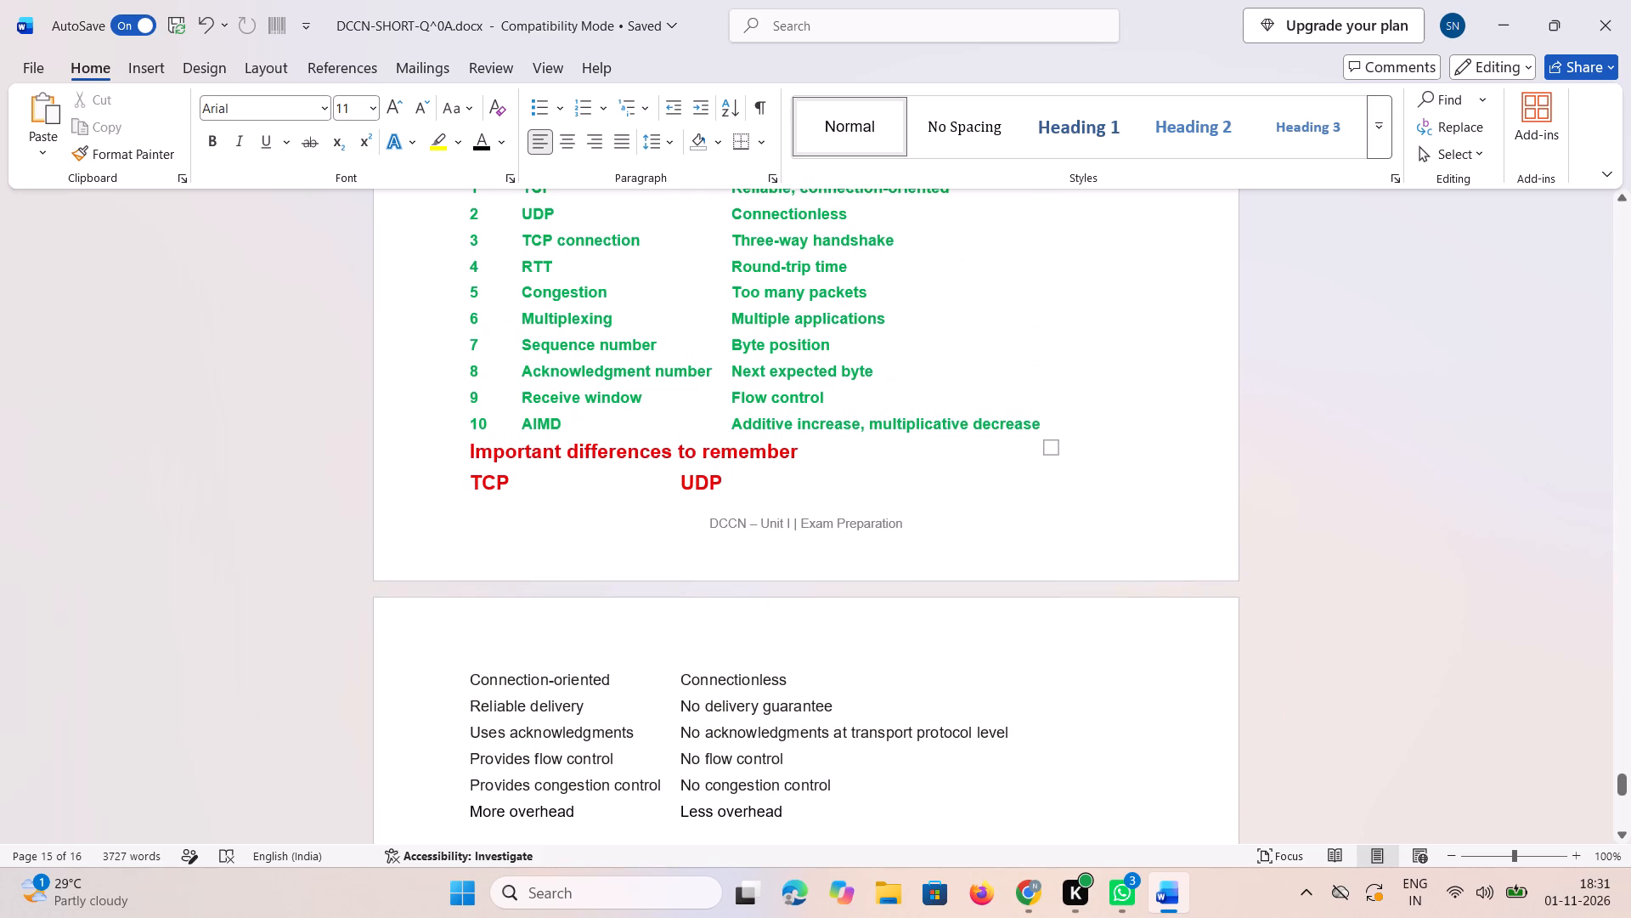
left_click(468, 456)
key("Return")
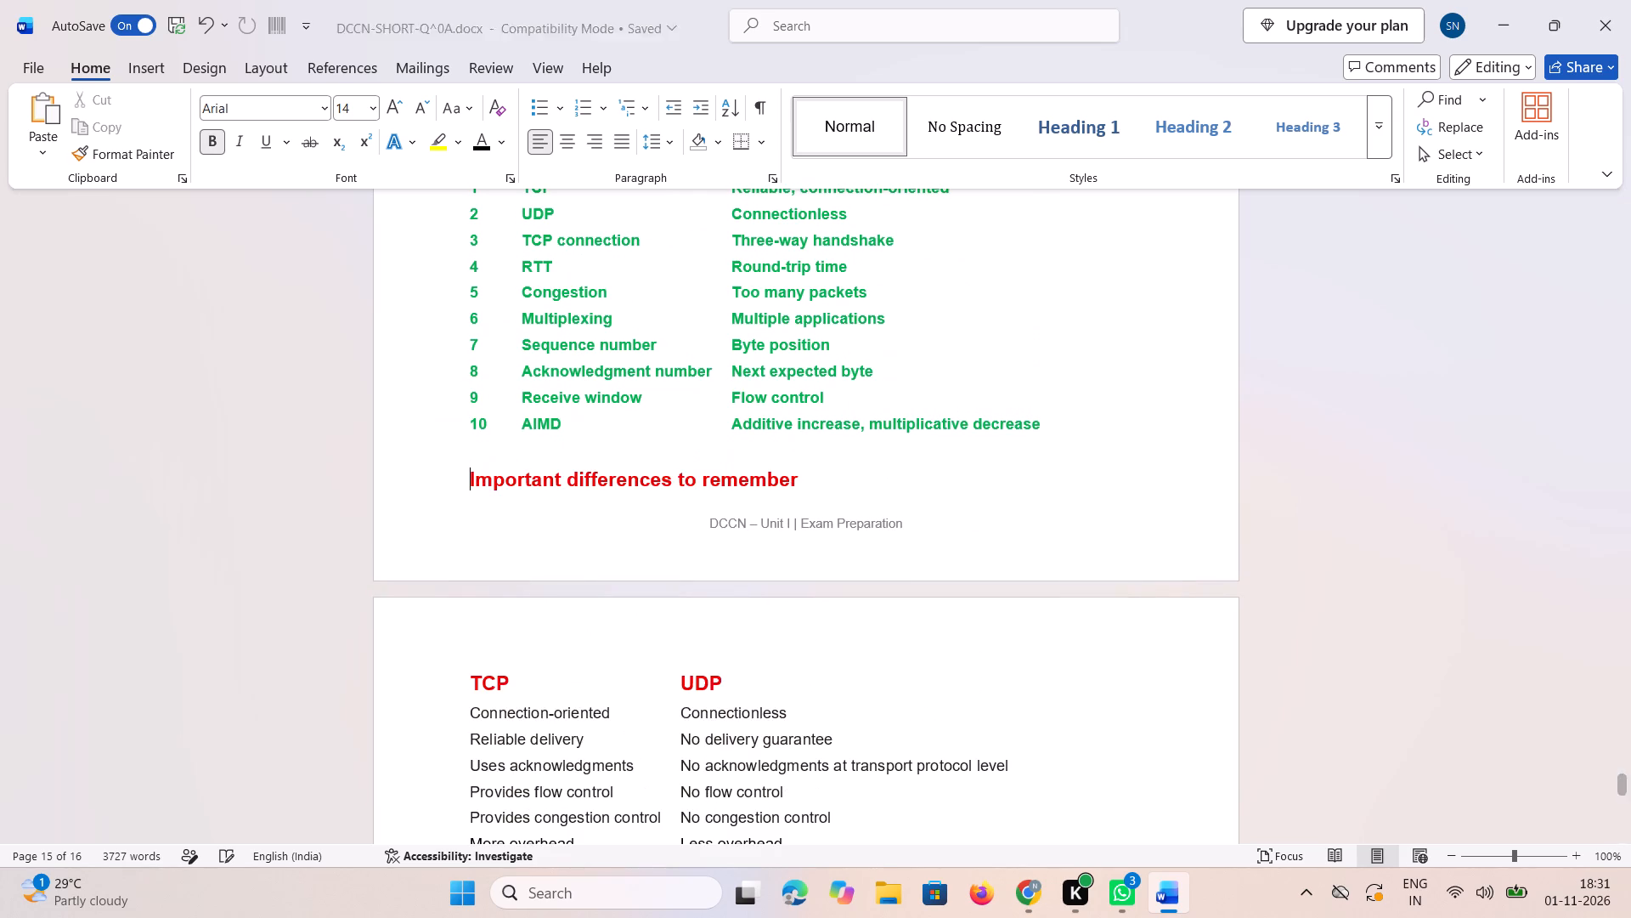
key("Return")
scroll(468, 456, "up", 2)
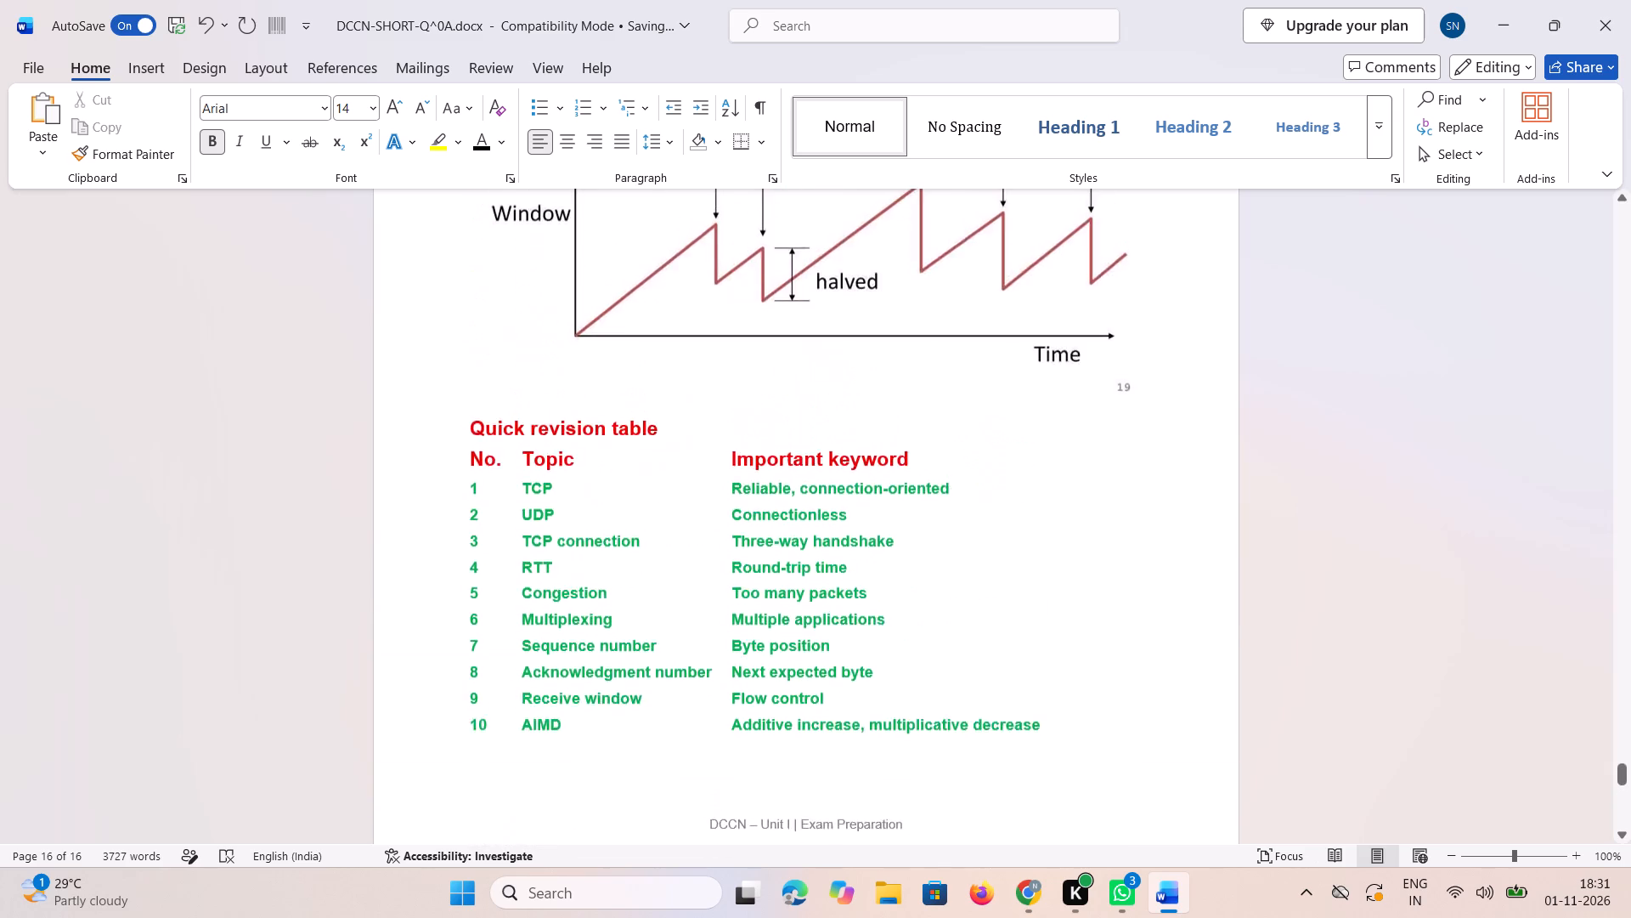
scroll(468, 456, "up", 4)
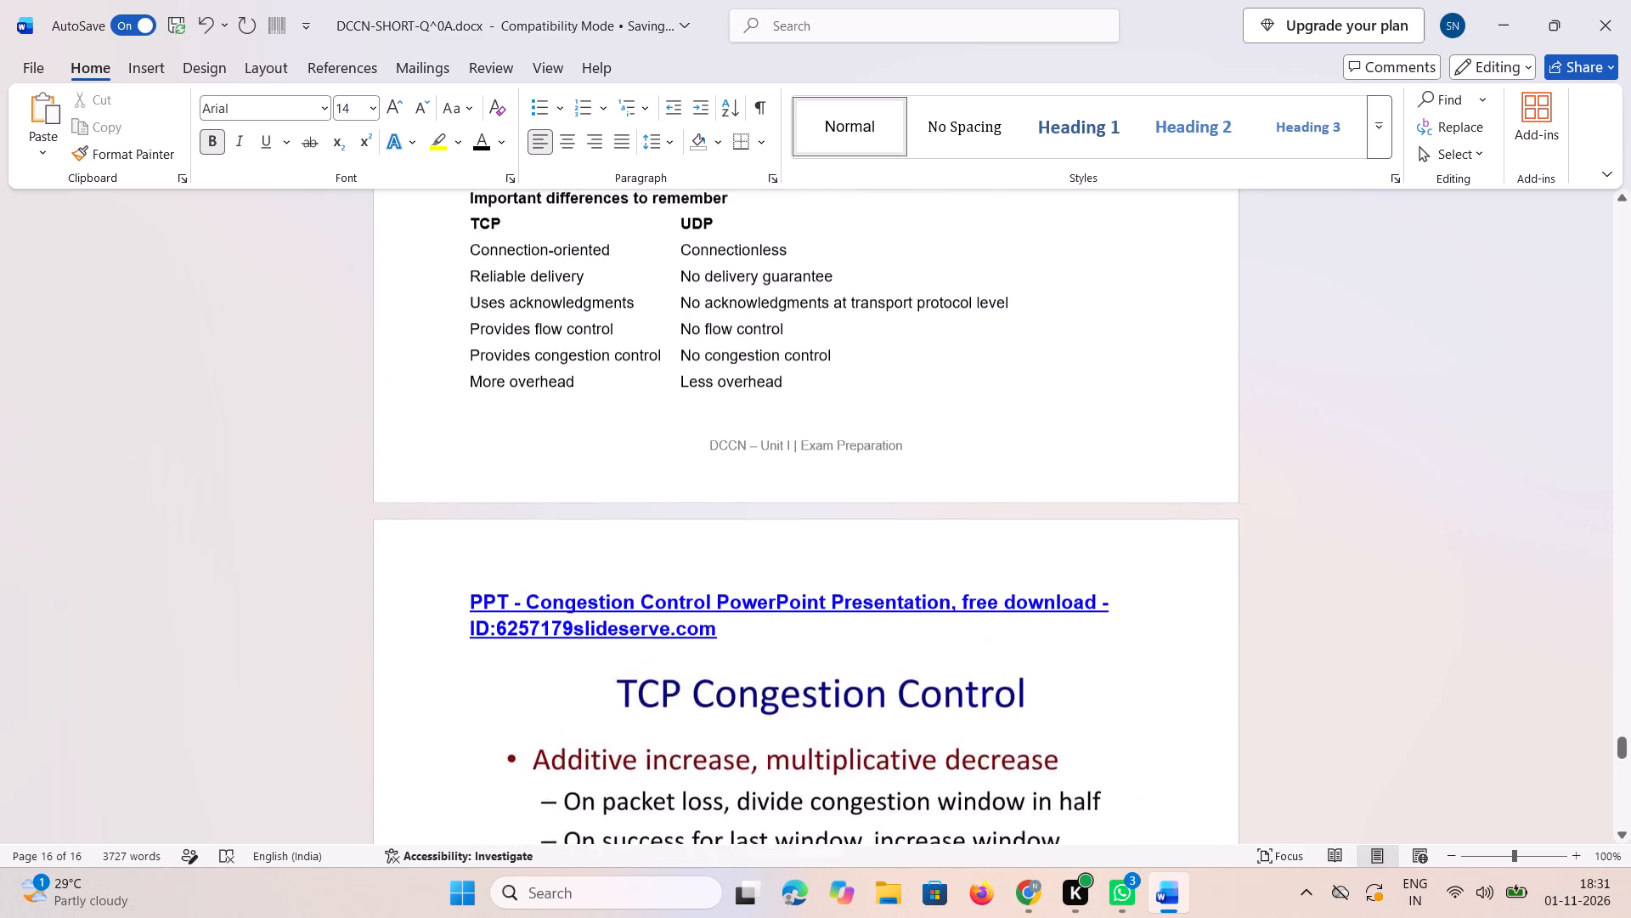
scroll(468, 456, "up", 4)
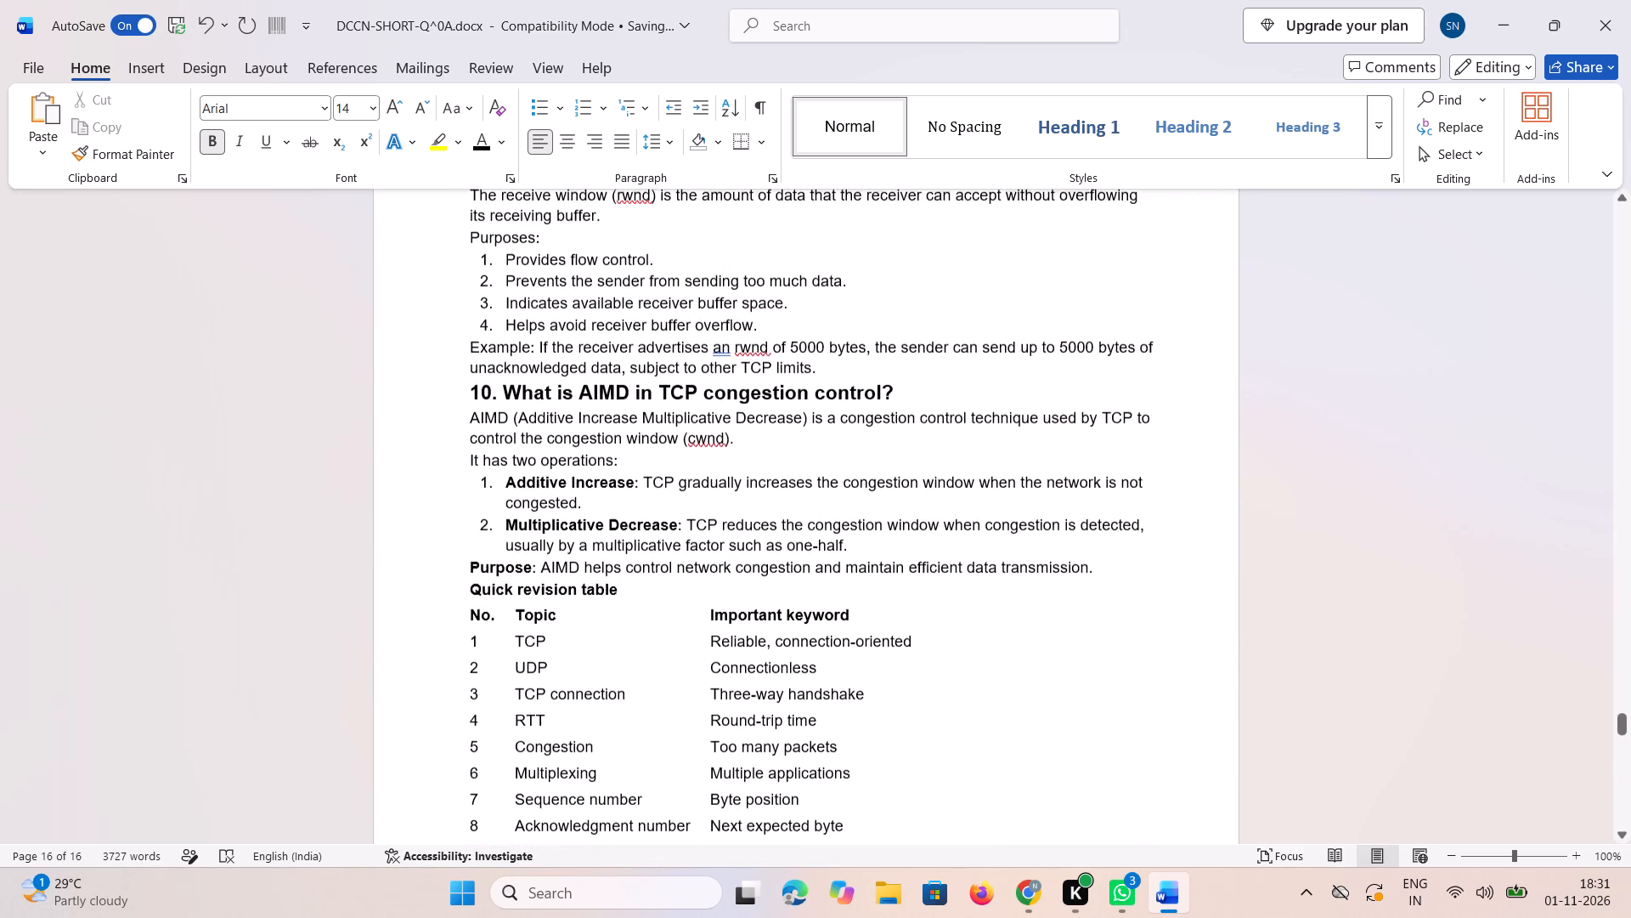
scroll(468, 456, "up", 1)
scroll(468, 456, "down", 1)
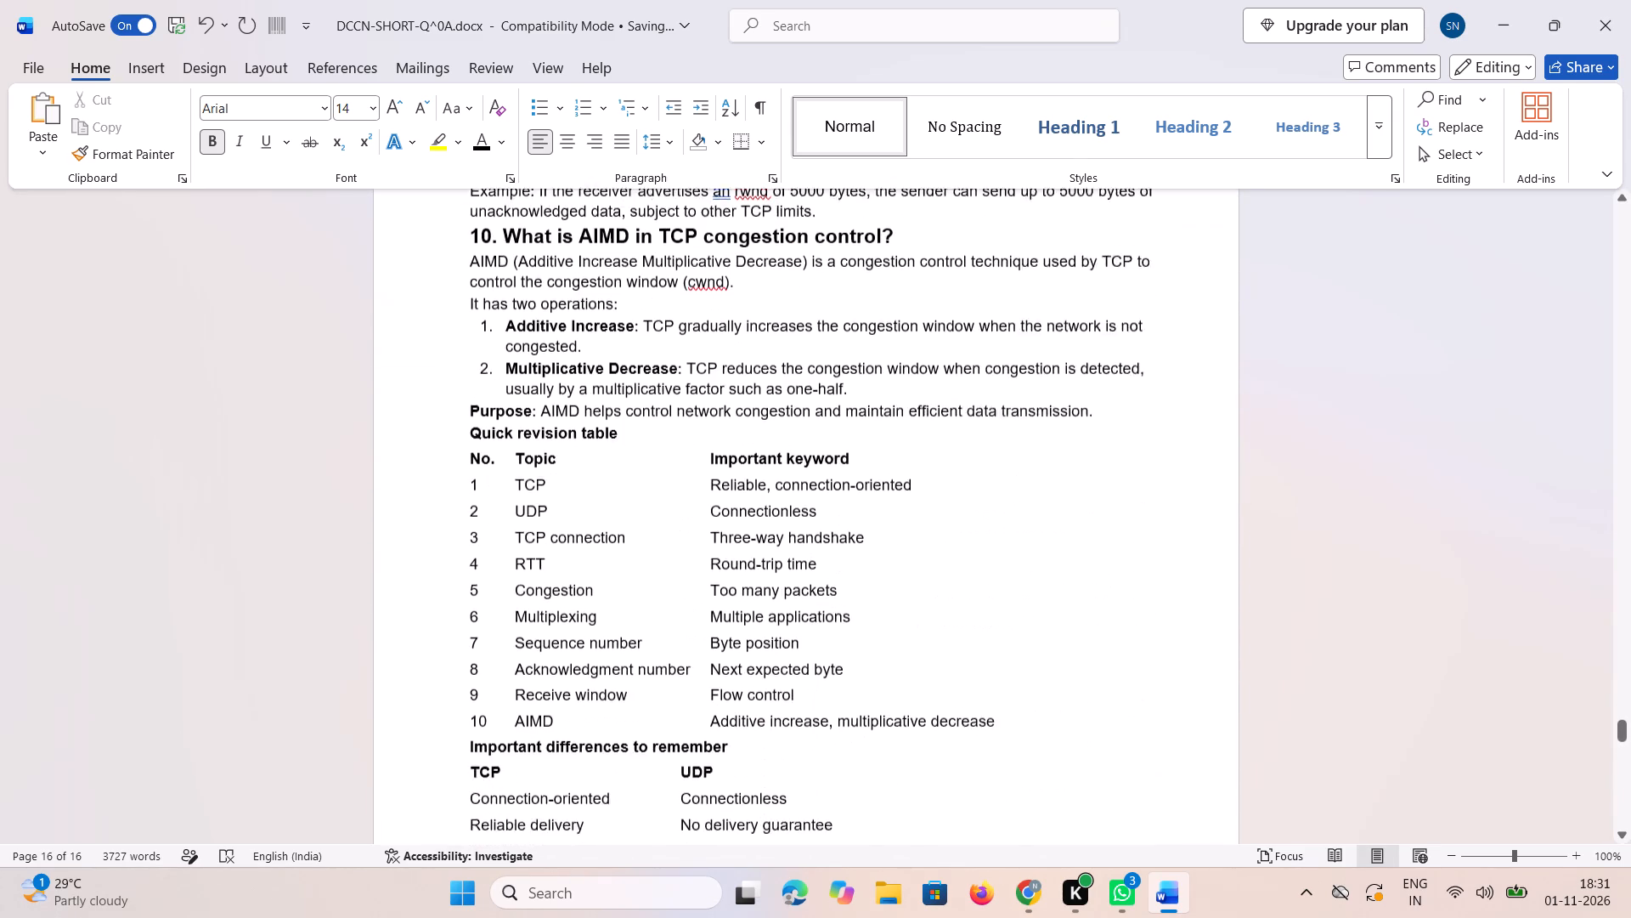
scroll(468, 456, "down", 5)
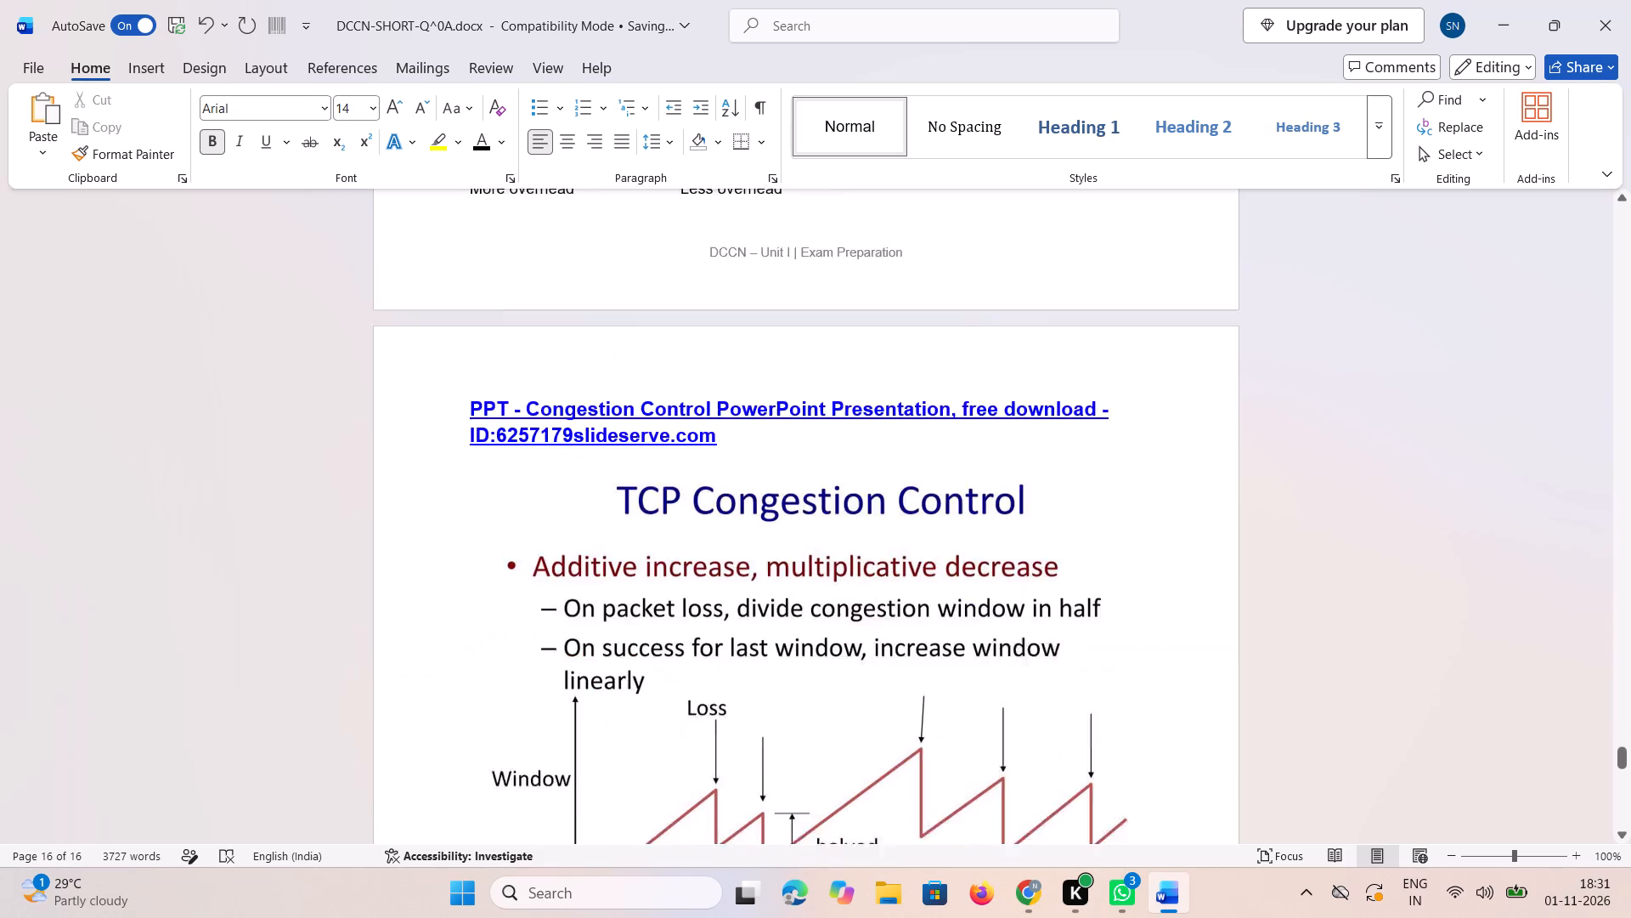
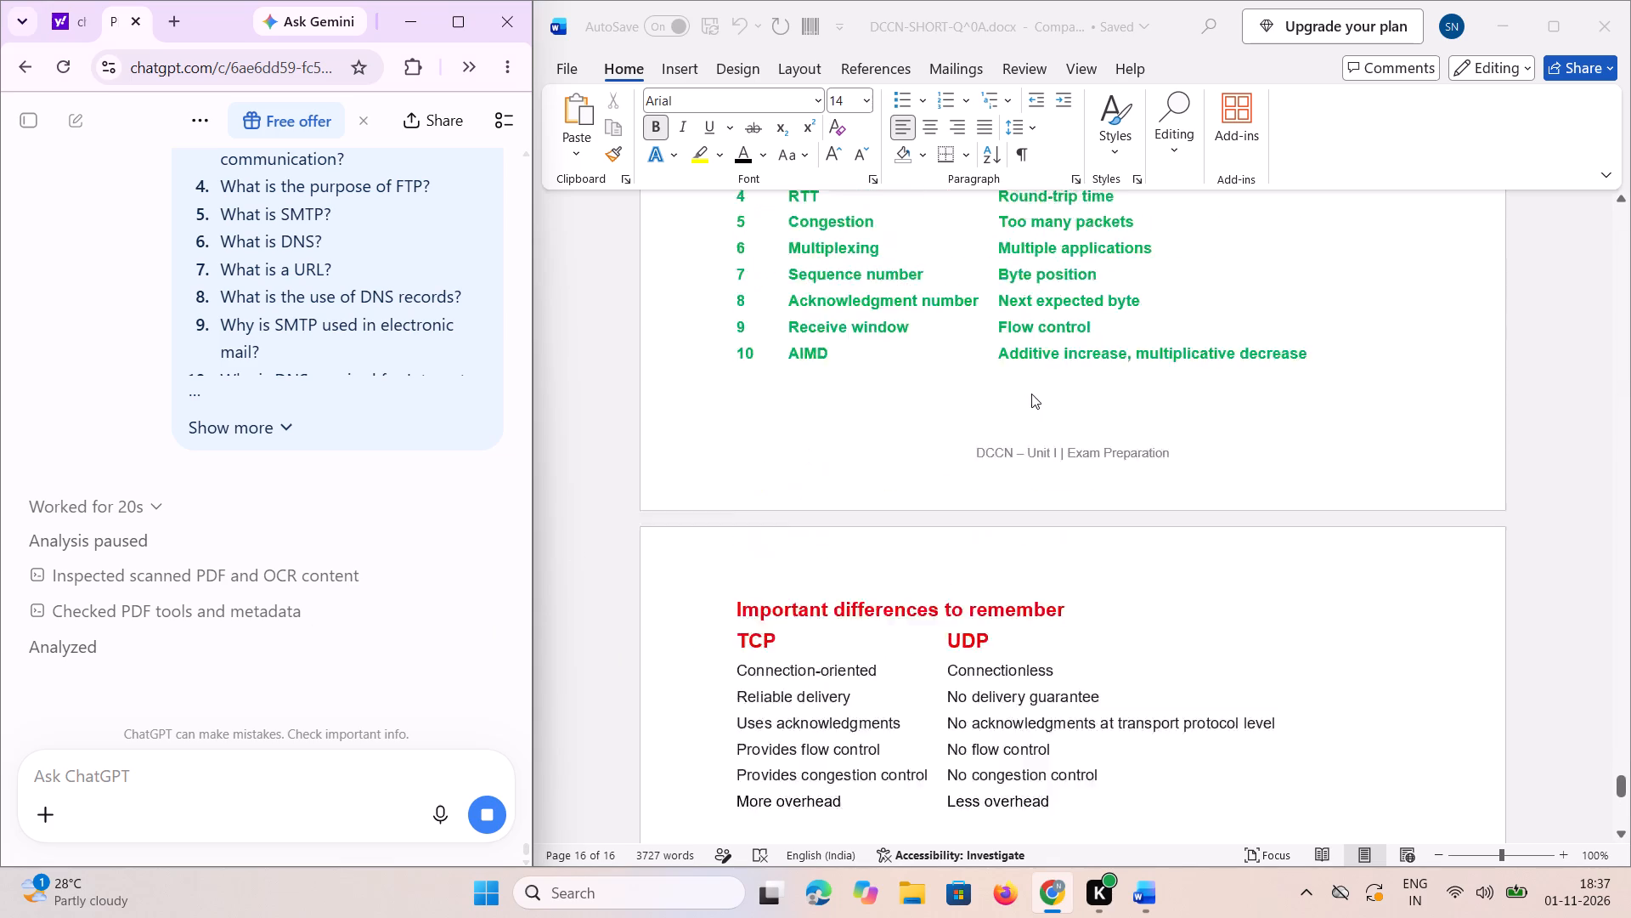
scroll(1031, 394, "up", 6)
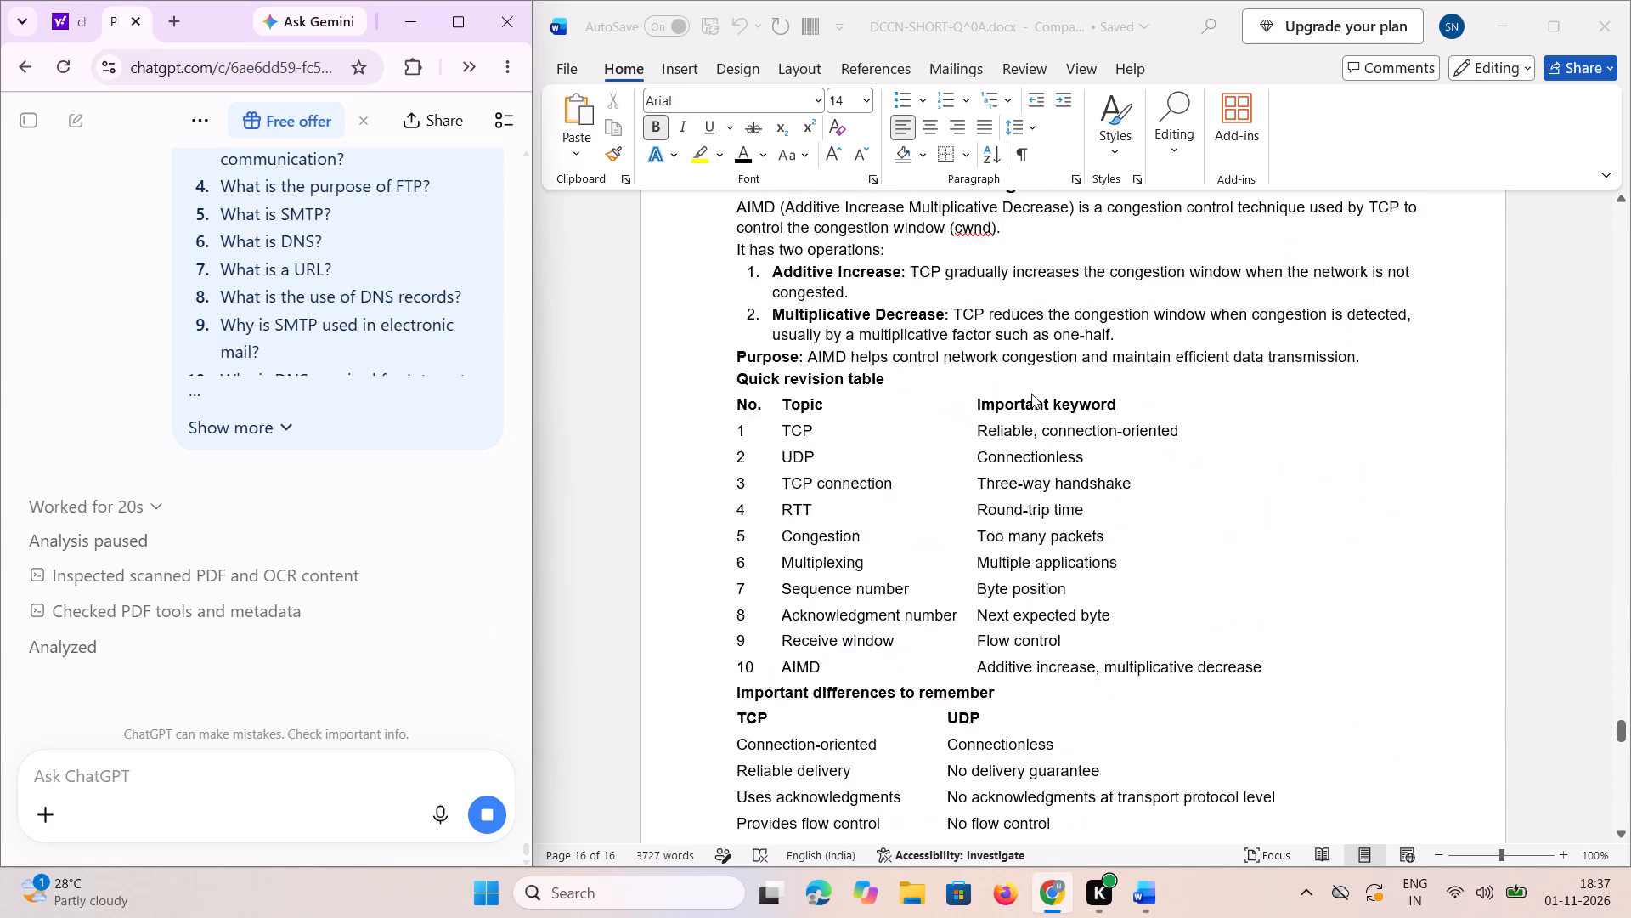
scroll(1031, 394, "up", 2)
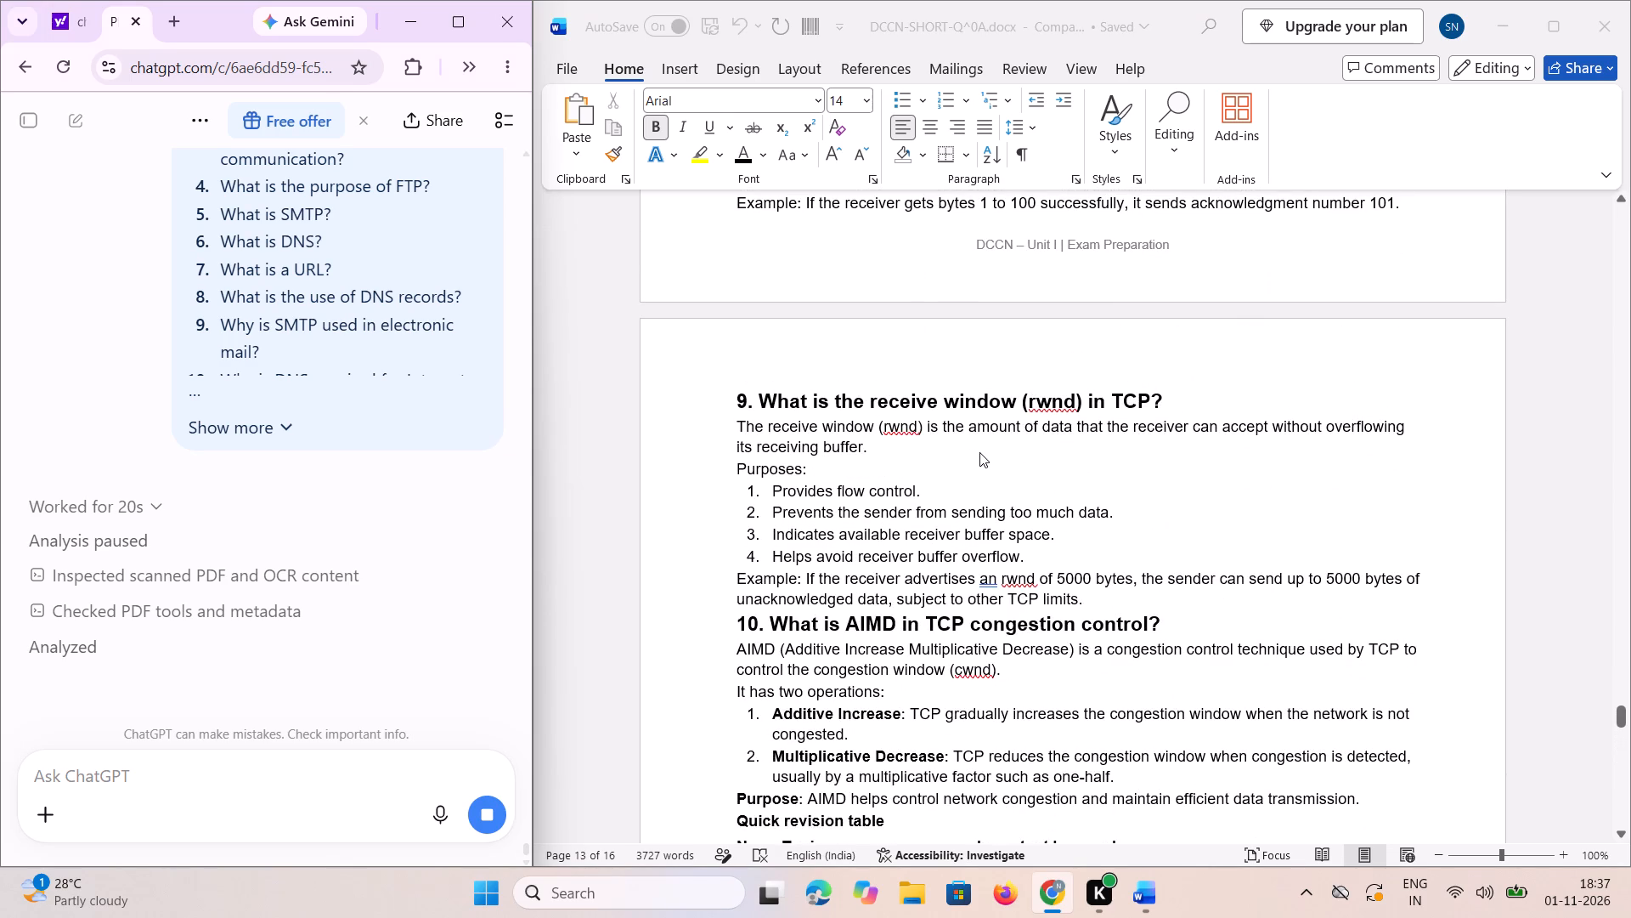
scroll(979, 452, "down", 1)
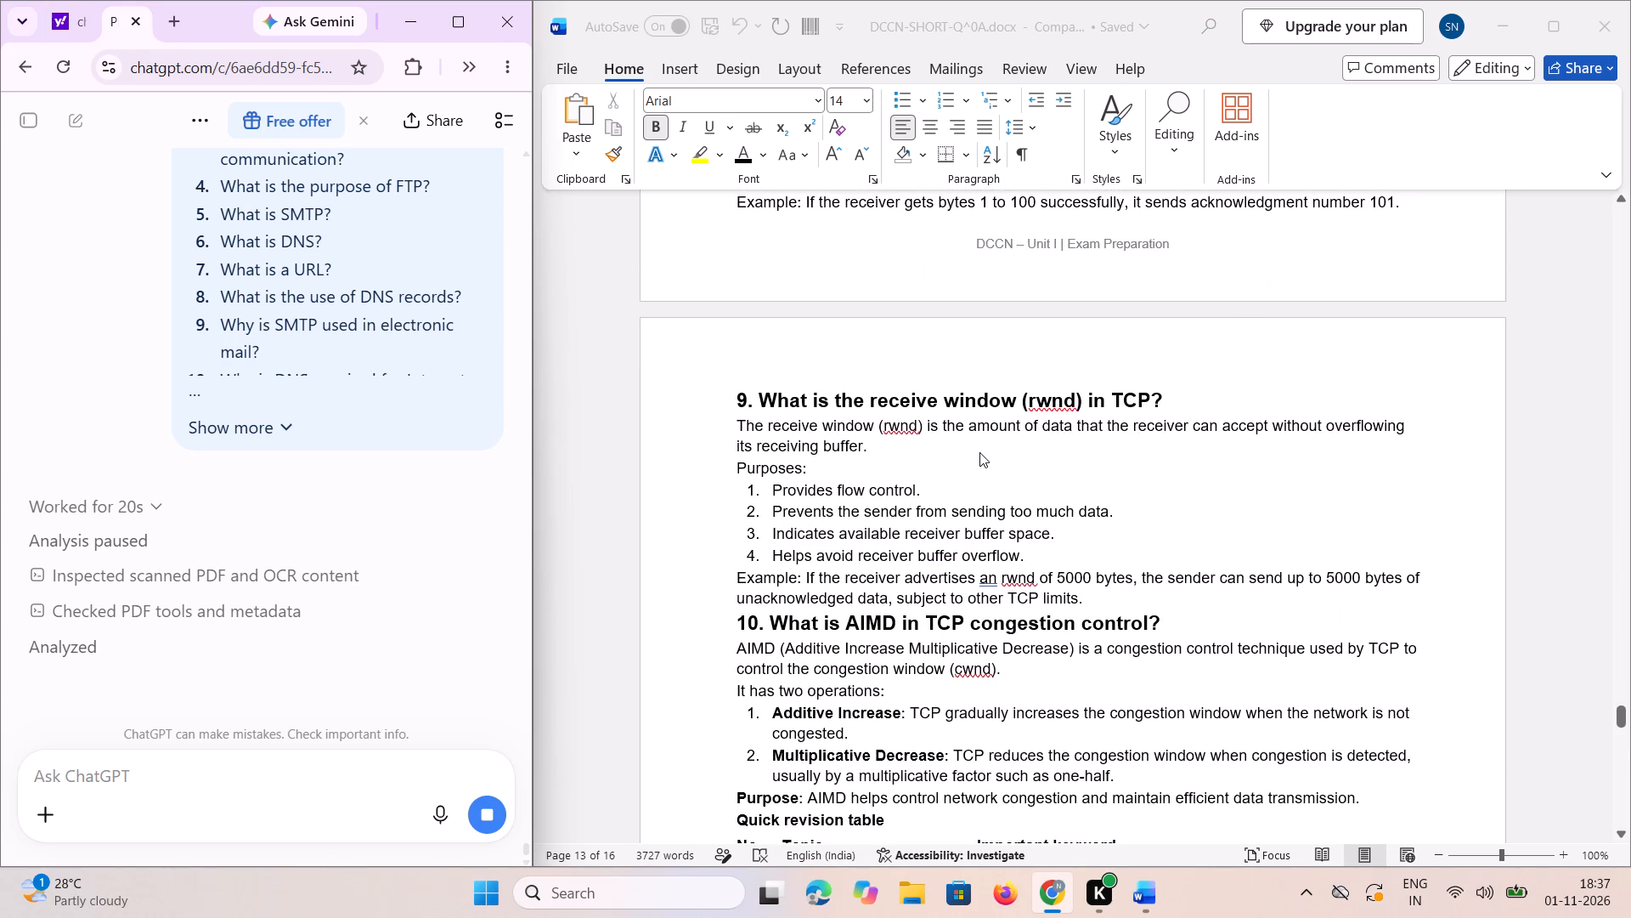
scroll(979, 452, "down", 1)
scroll(979, 452, "up", 4)
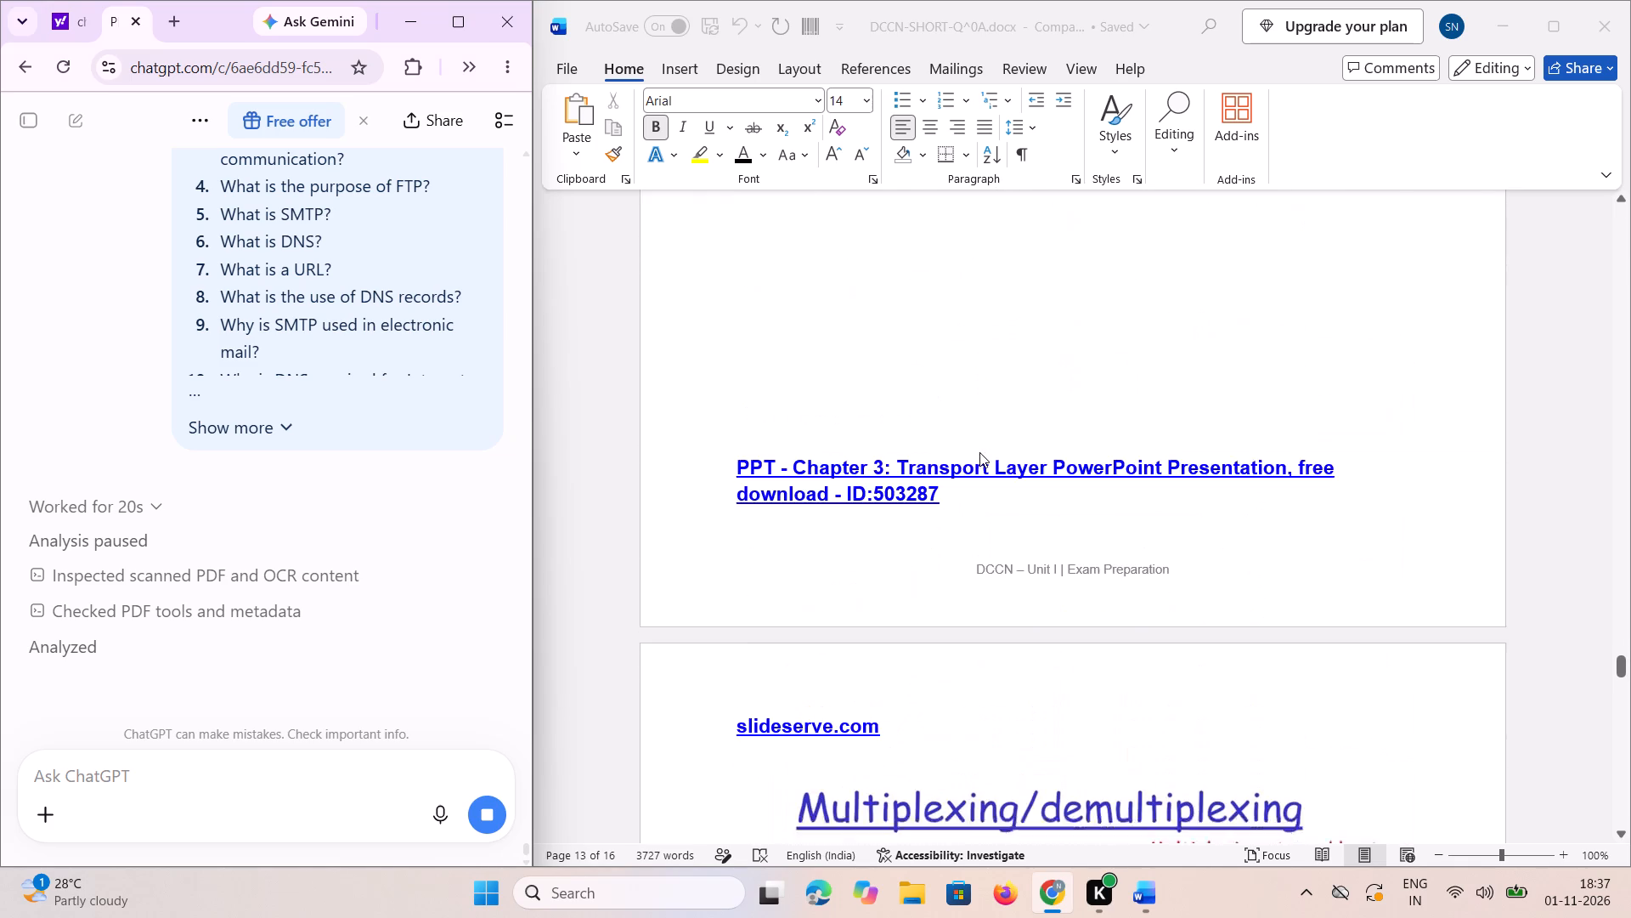
scroll(979, 452, "up", 6)
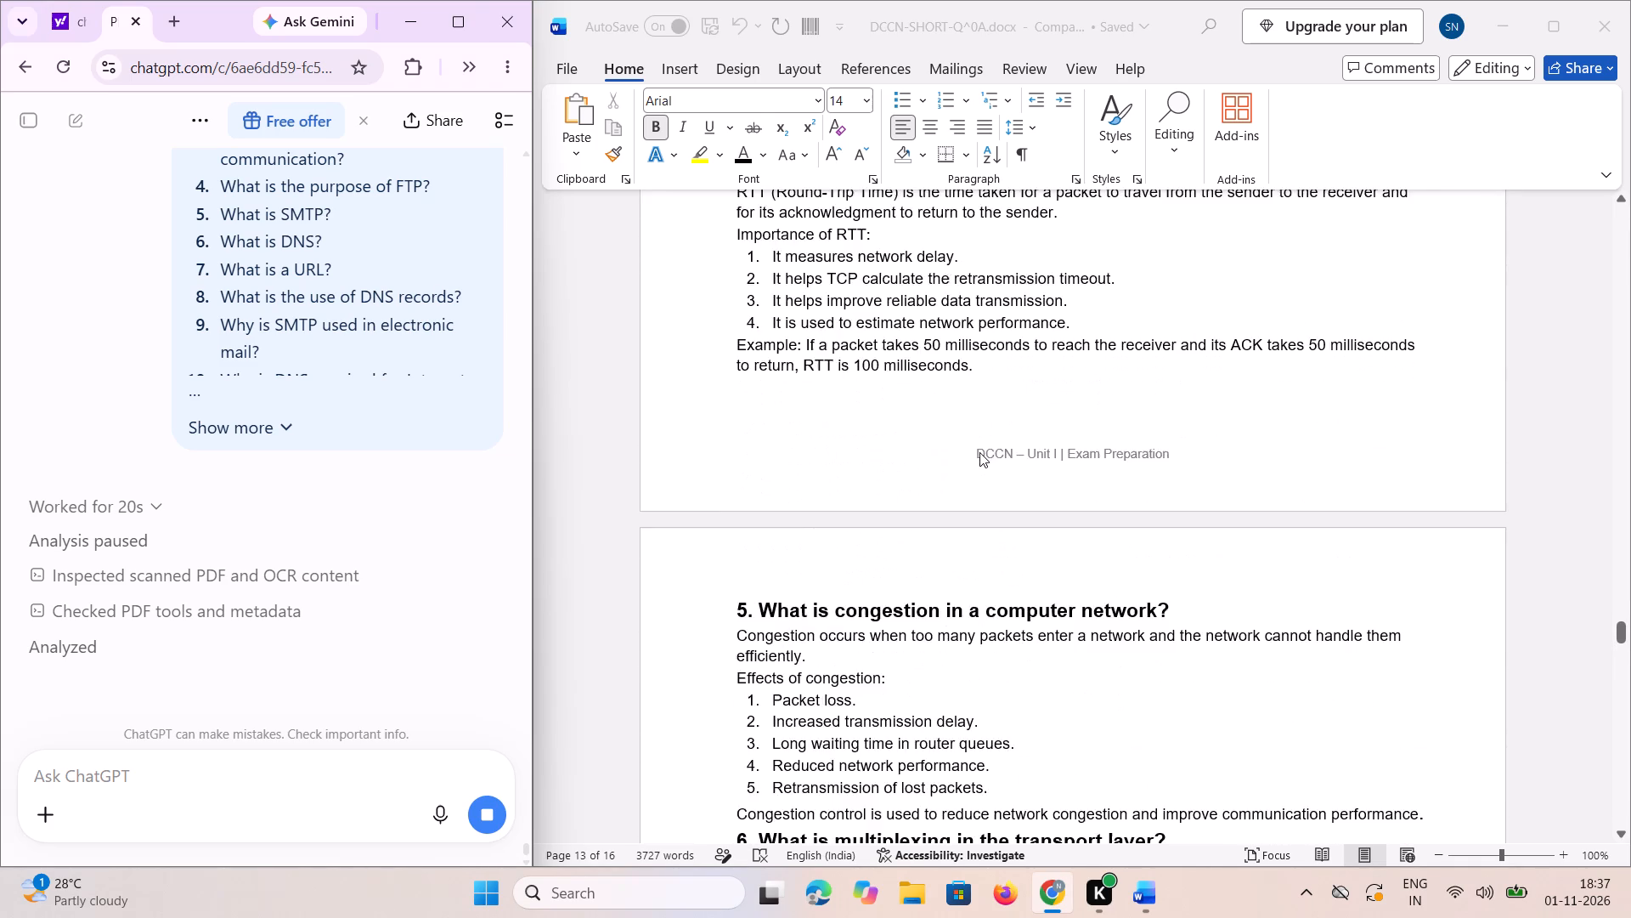
Shrink the Client–Server three-way handshake picture under question 3 to about two thirds of its width, keeping its proportions.
scroll(979, 452, "up", 4)
scroll(979, 452, "down", 4)
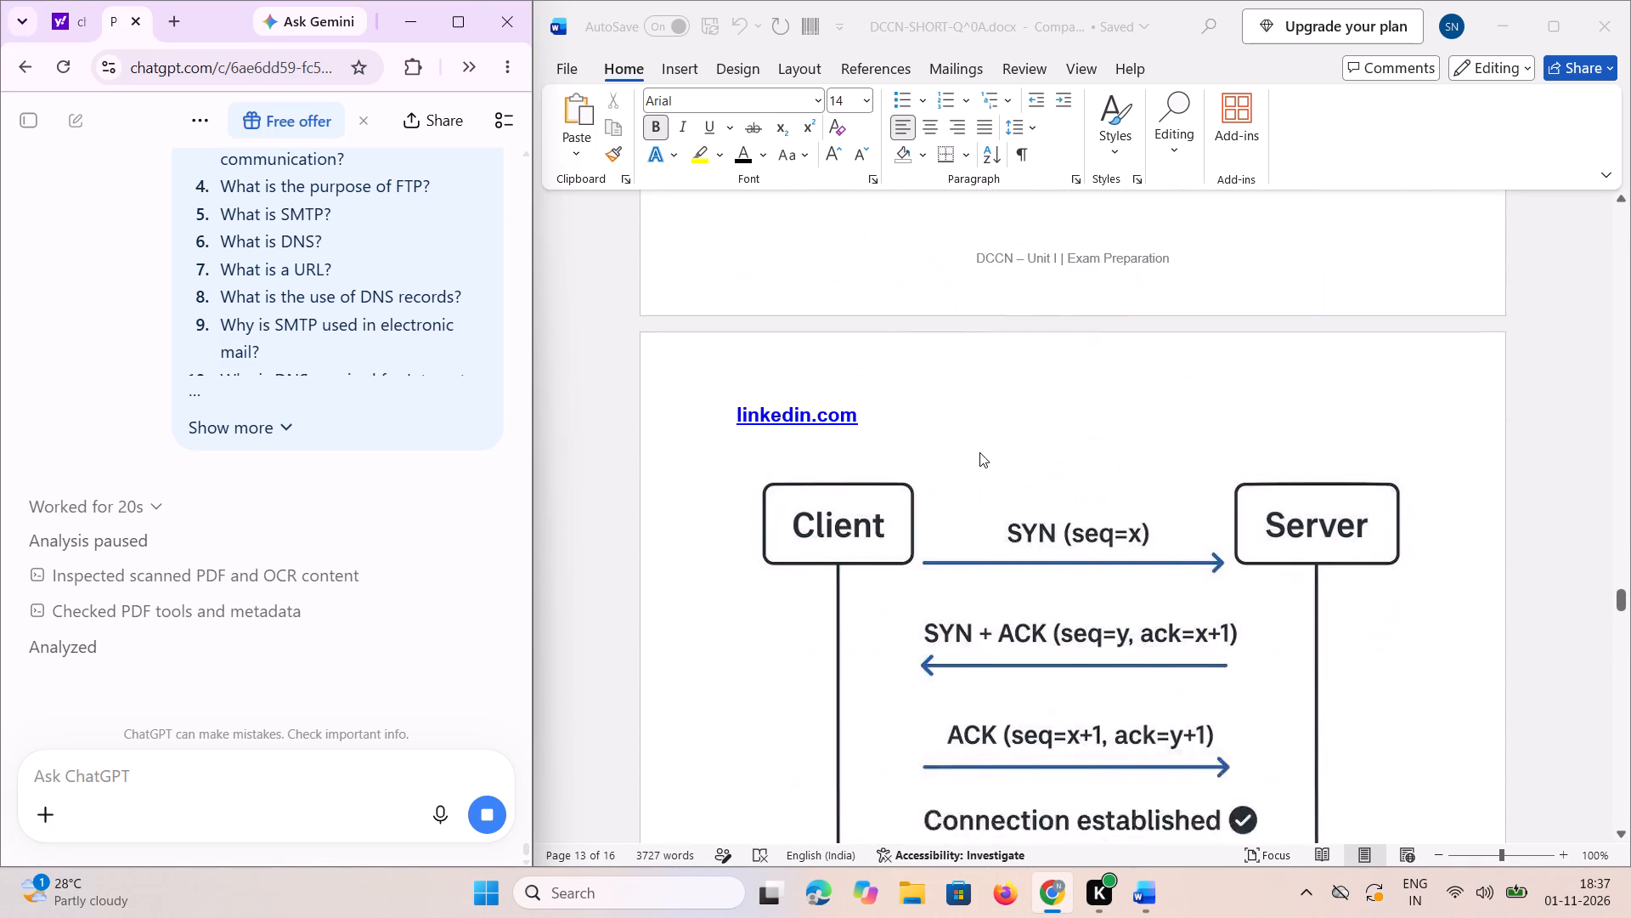
scroll(979, 452, "down", 1)
left_click(979, 452)
left_click(1086, 480)
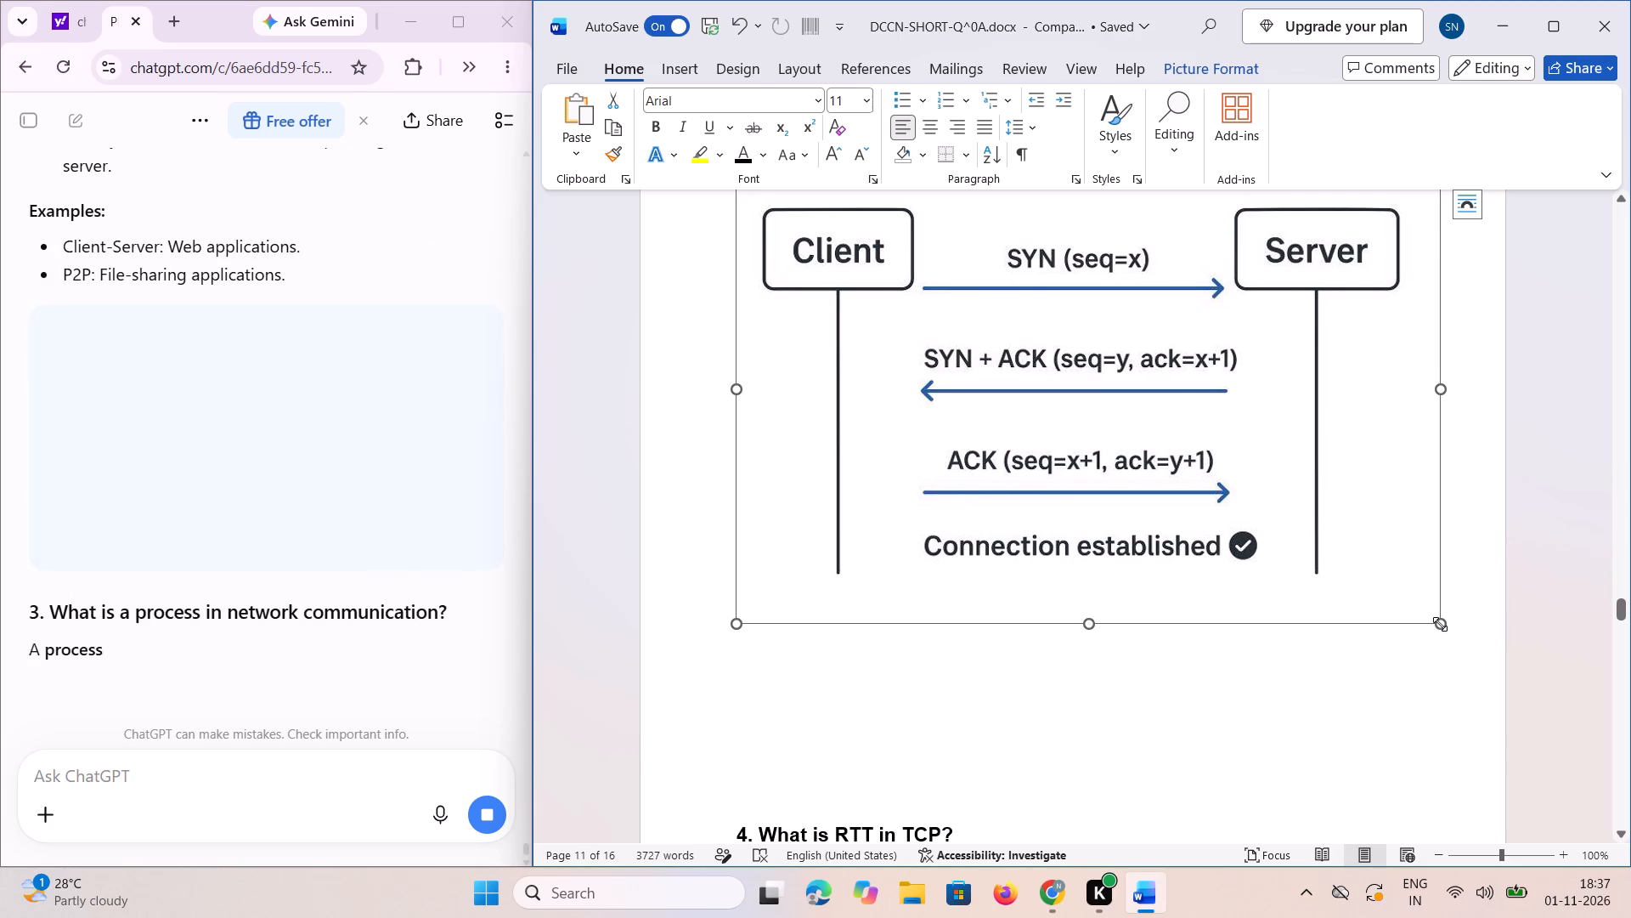
left_click_drag(1440, 624, 1211, 326)
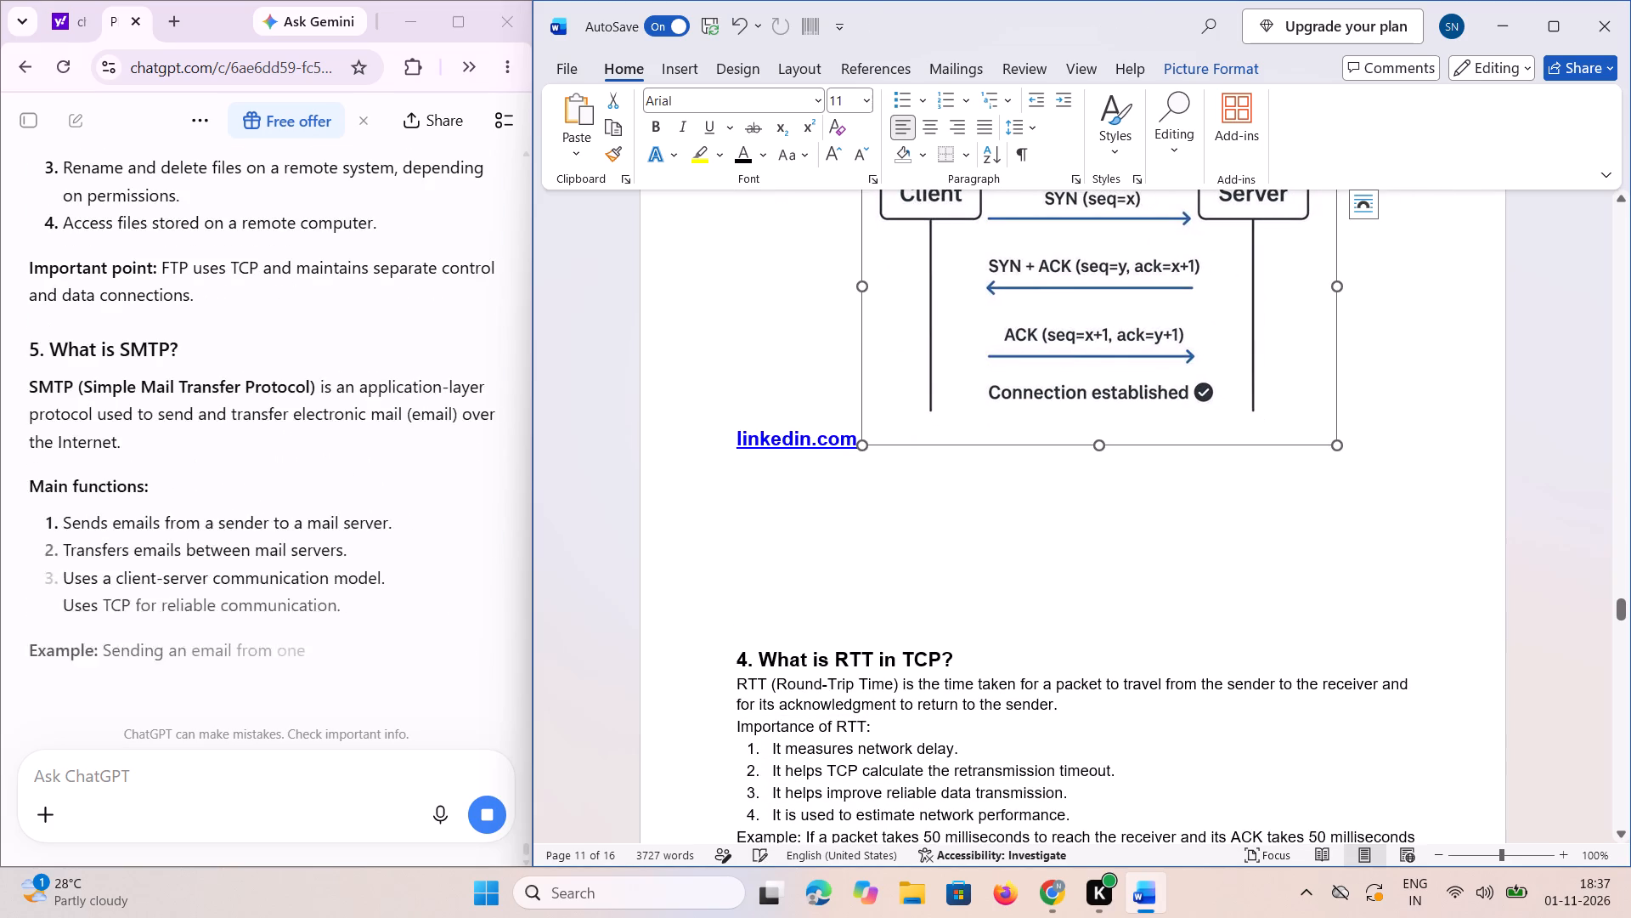
Delete the surplus blank lines between question 6's multiplexing example and the "PPT - Chapter 3: Transport Layer" link, bringing the link up close.
scroll(1225, 472, "up", 3)
scroll(1225, 472, "down", 1)
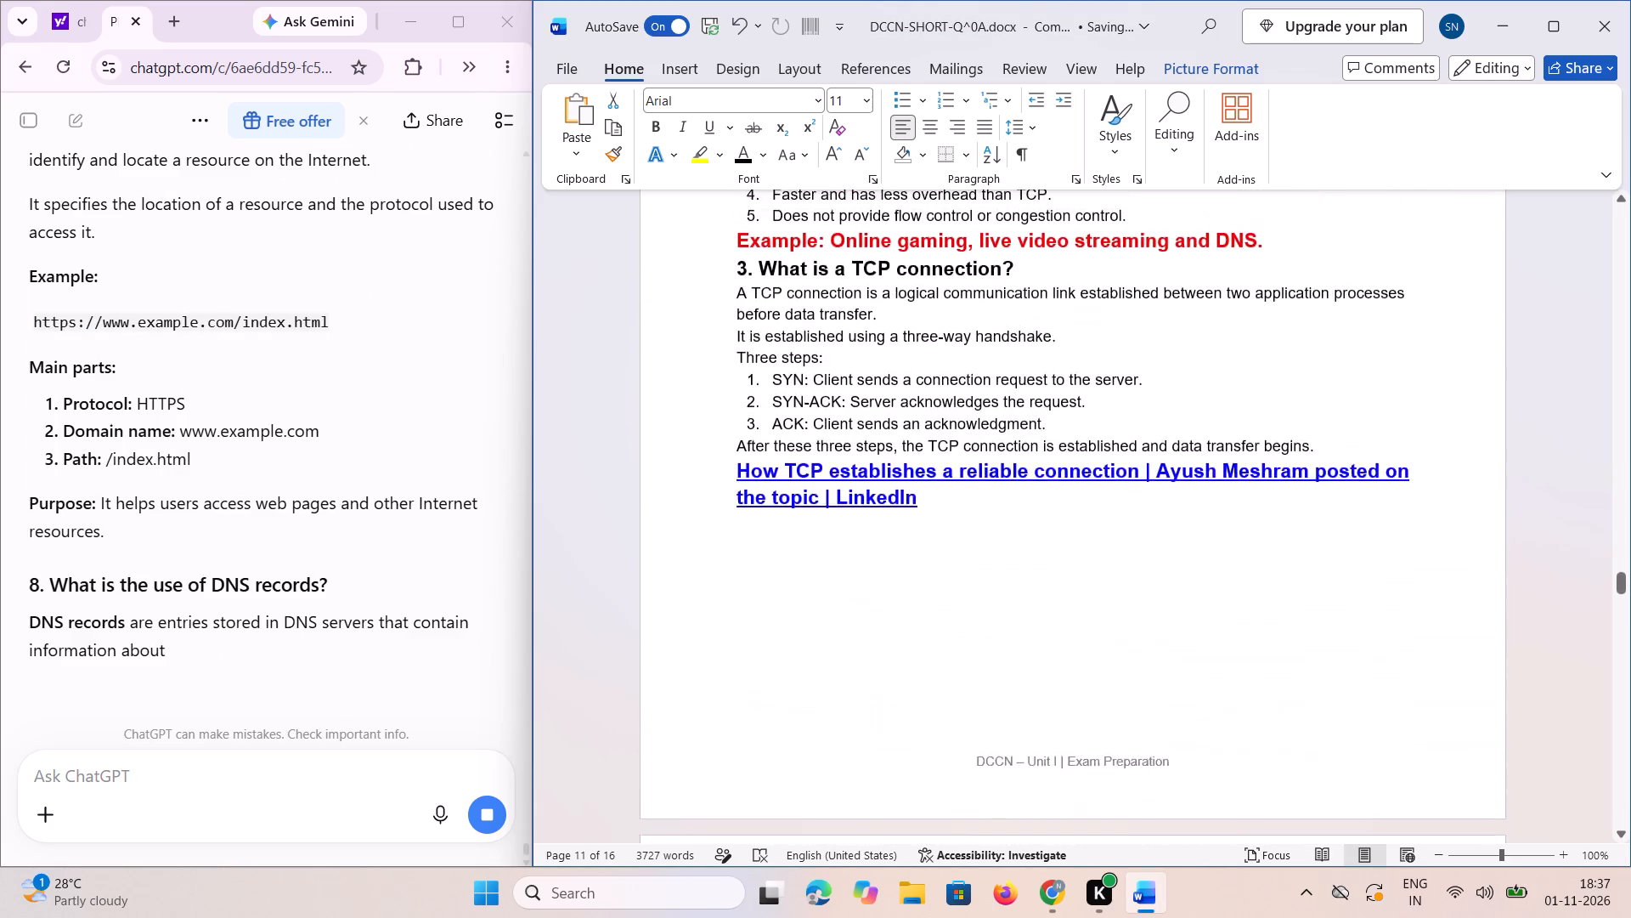
scroll(1225, 472, "down", 5)
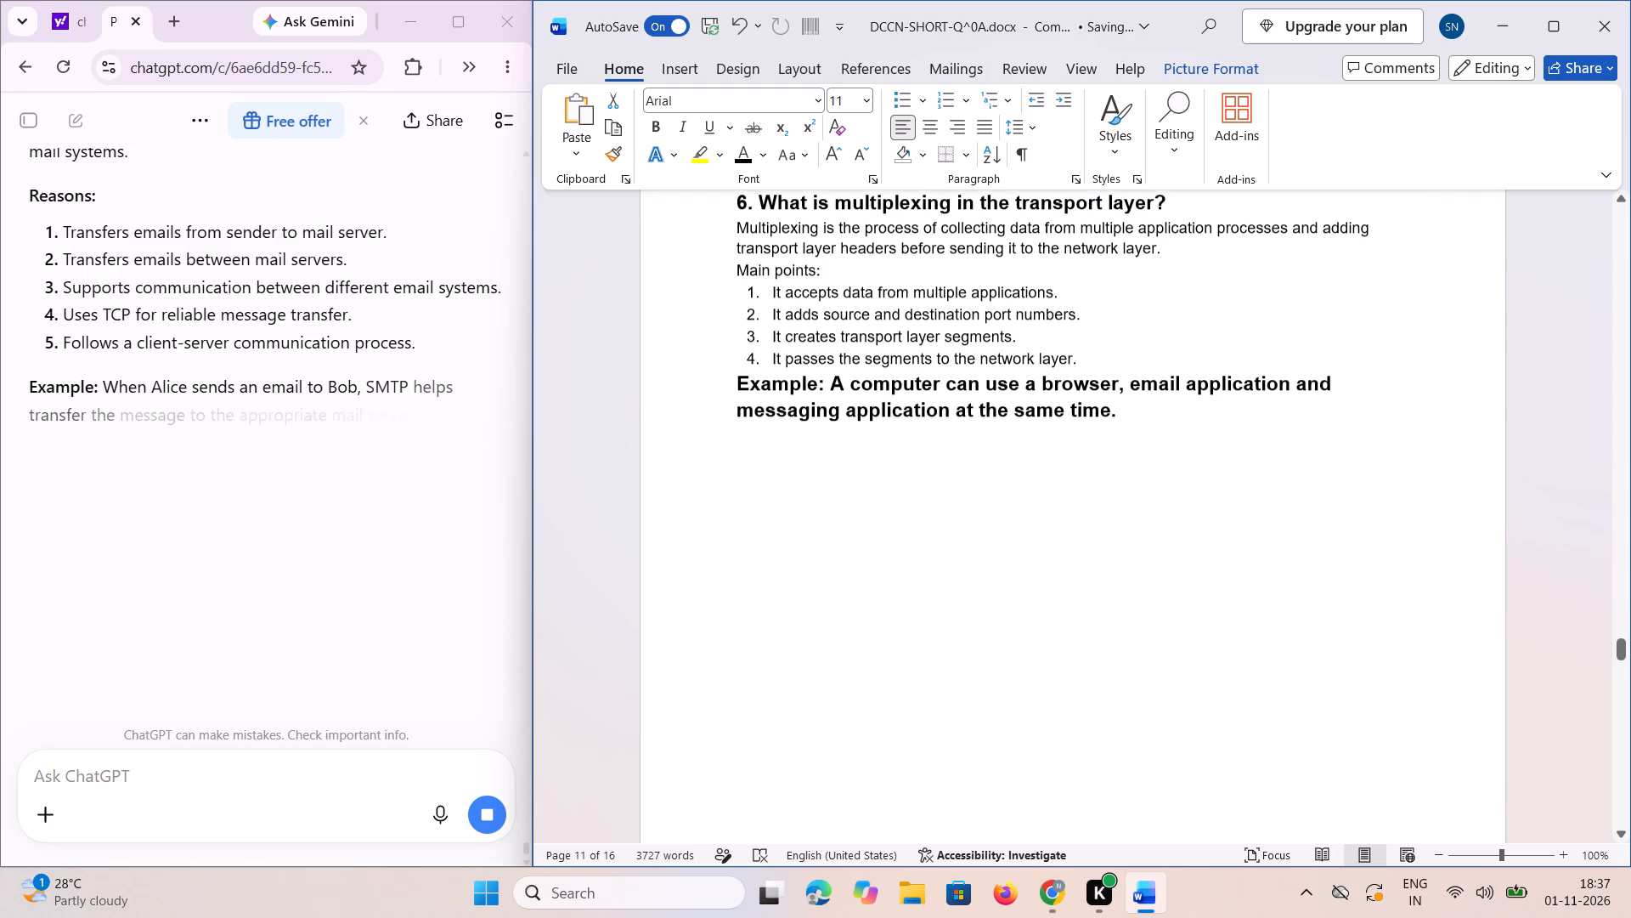
scroll(1225, 472, "down", 6)
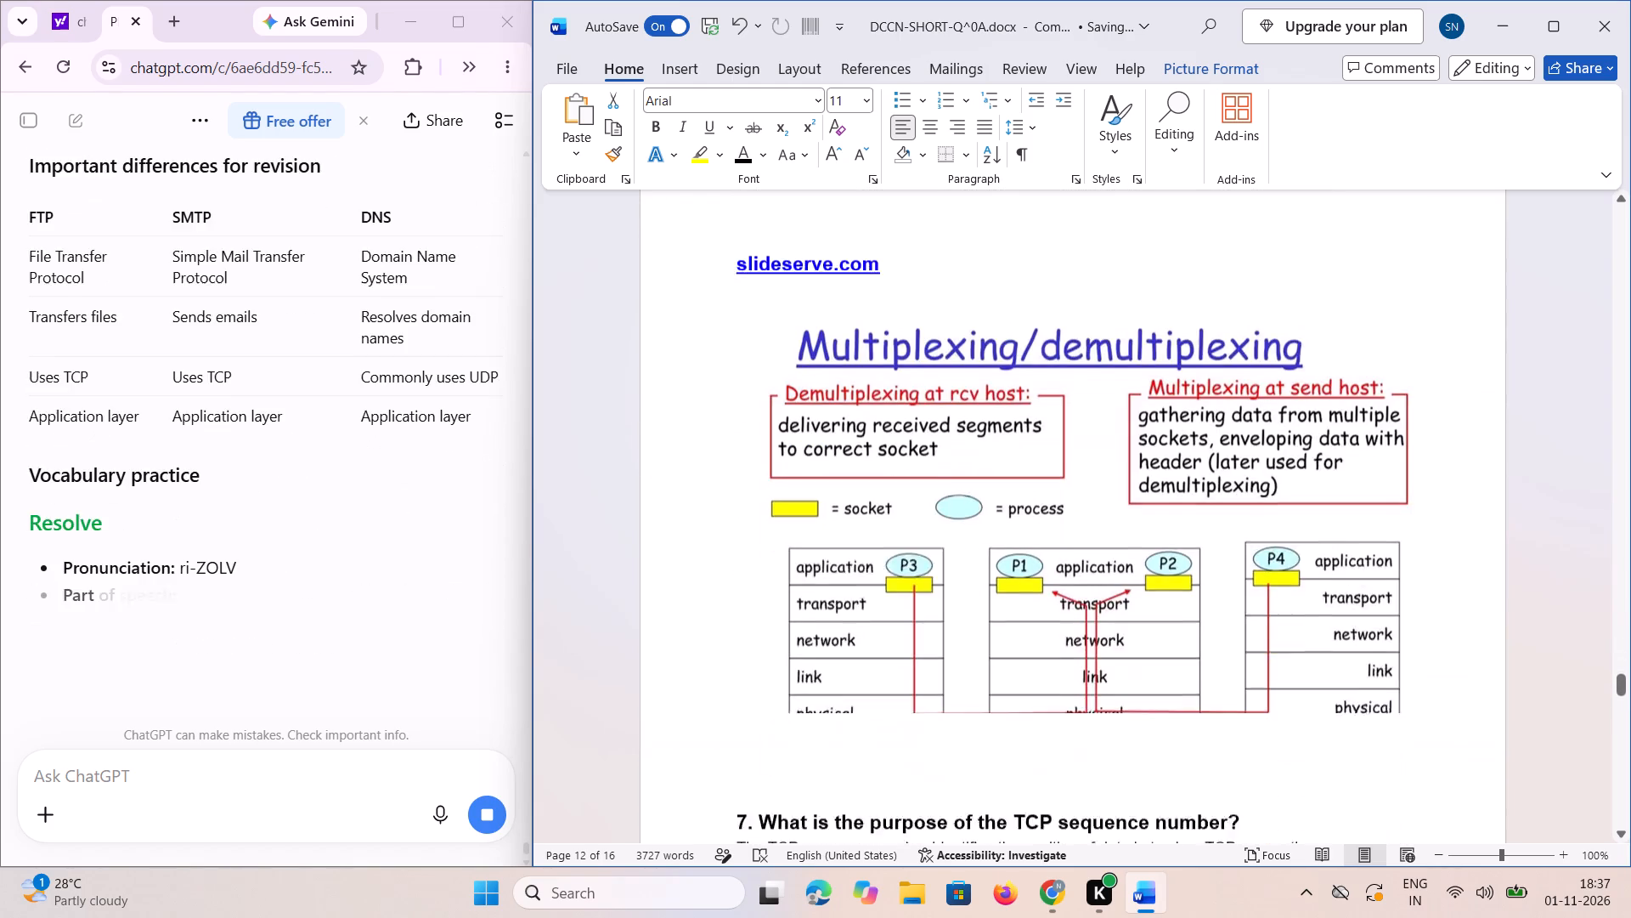
scroll(1225, 472, "up", 3)
scroll(1175, 688, "up", 1)
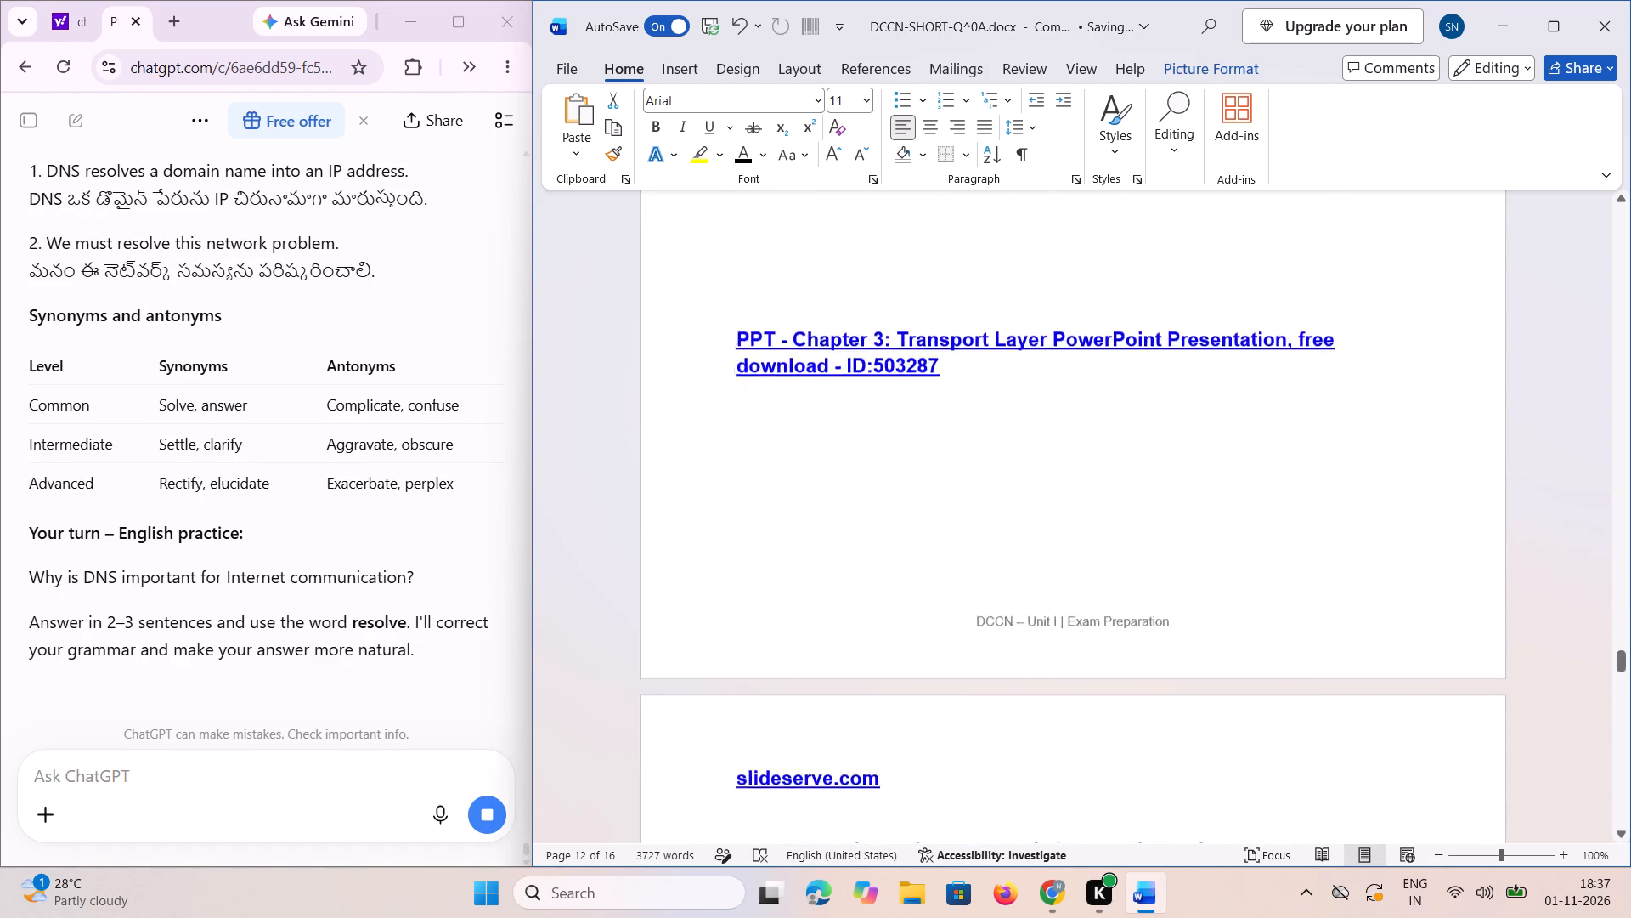
scroll(1175, 688, "up", 1)
left_click_drag(742, 528, 735, 520)
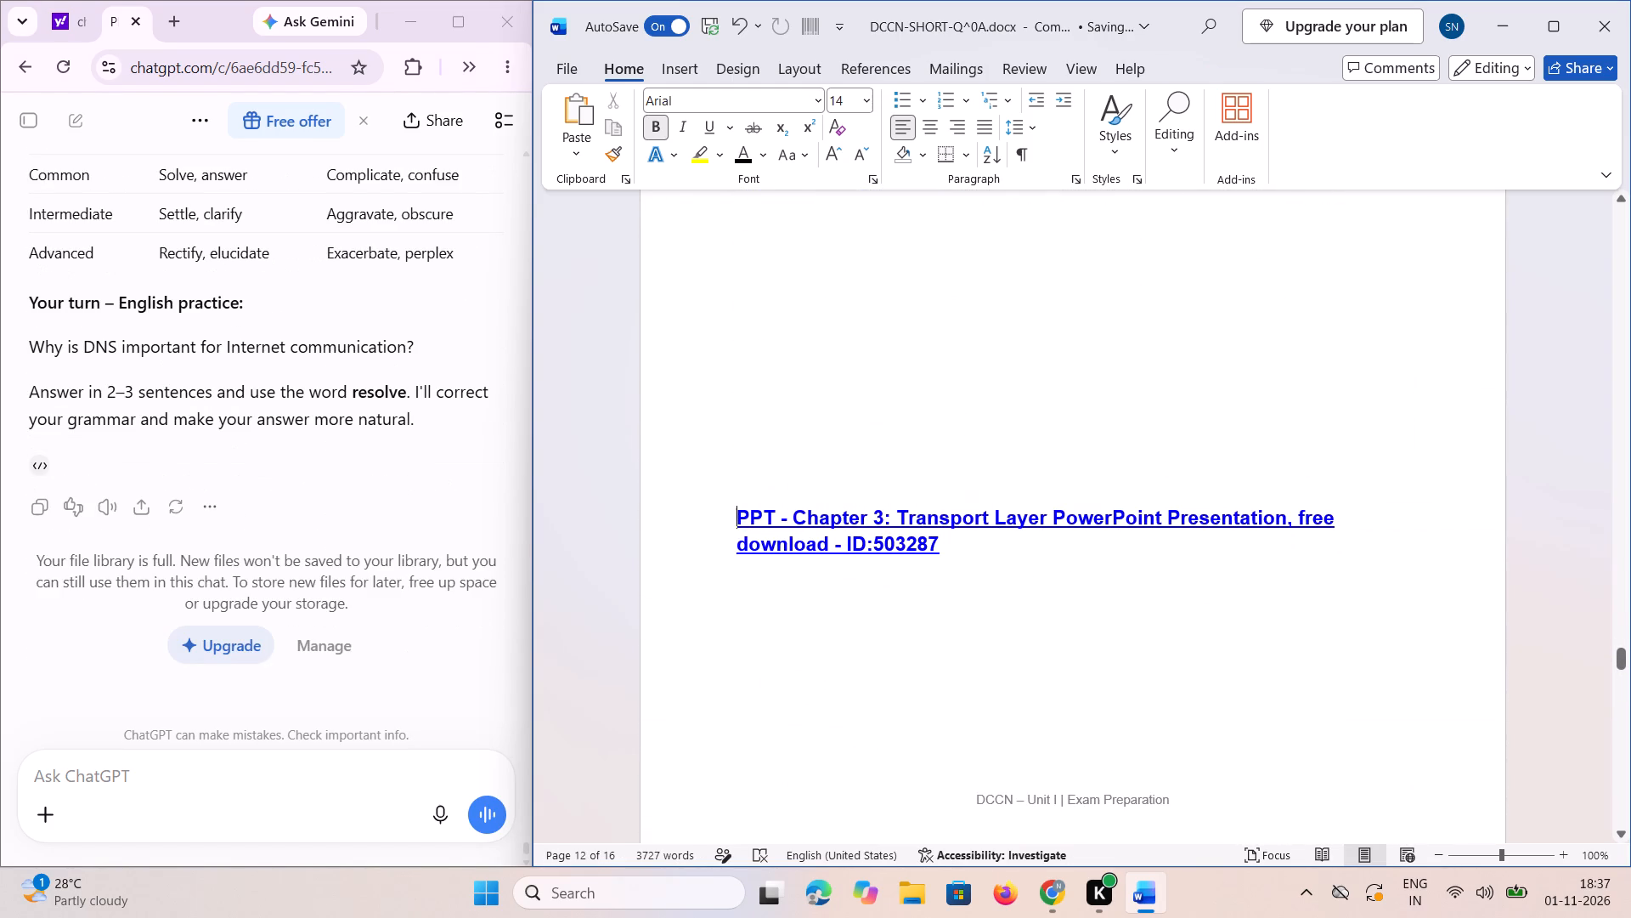
left_click(735, 520)
key("BackSpace")
key("BackSpace")
key("BackSpace")
key("BackSpace")
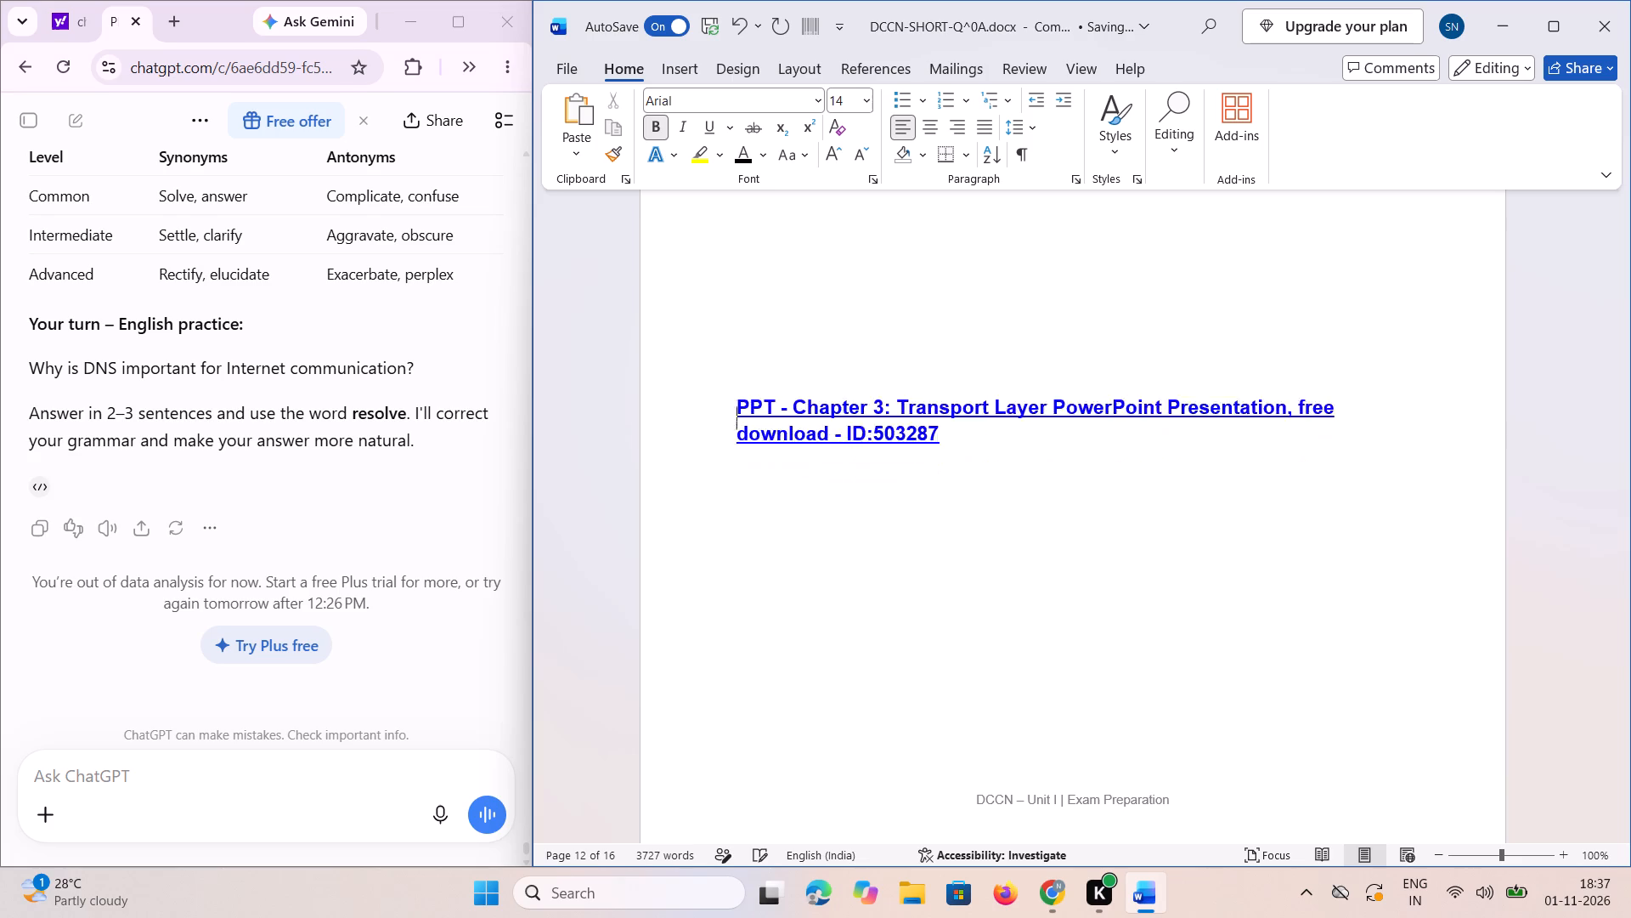
key("BackSpace")
key("BackSpace")
key("BackSpace")
key("BackSpace")
scroll(735, 520, "up", 1)
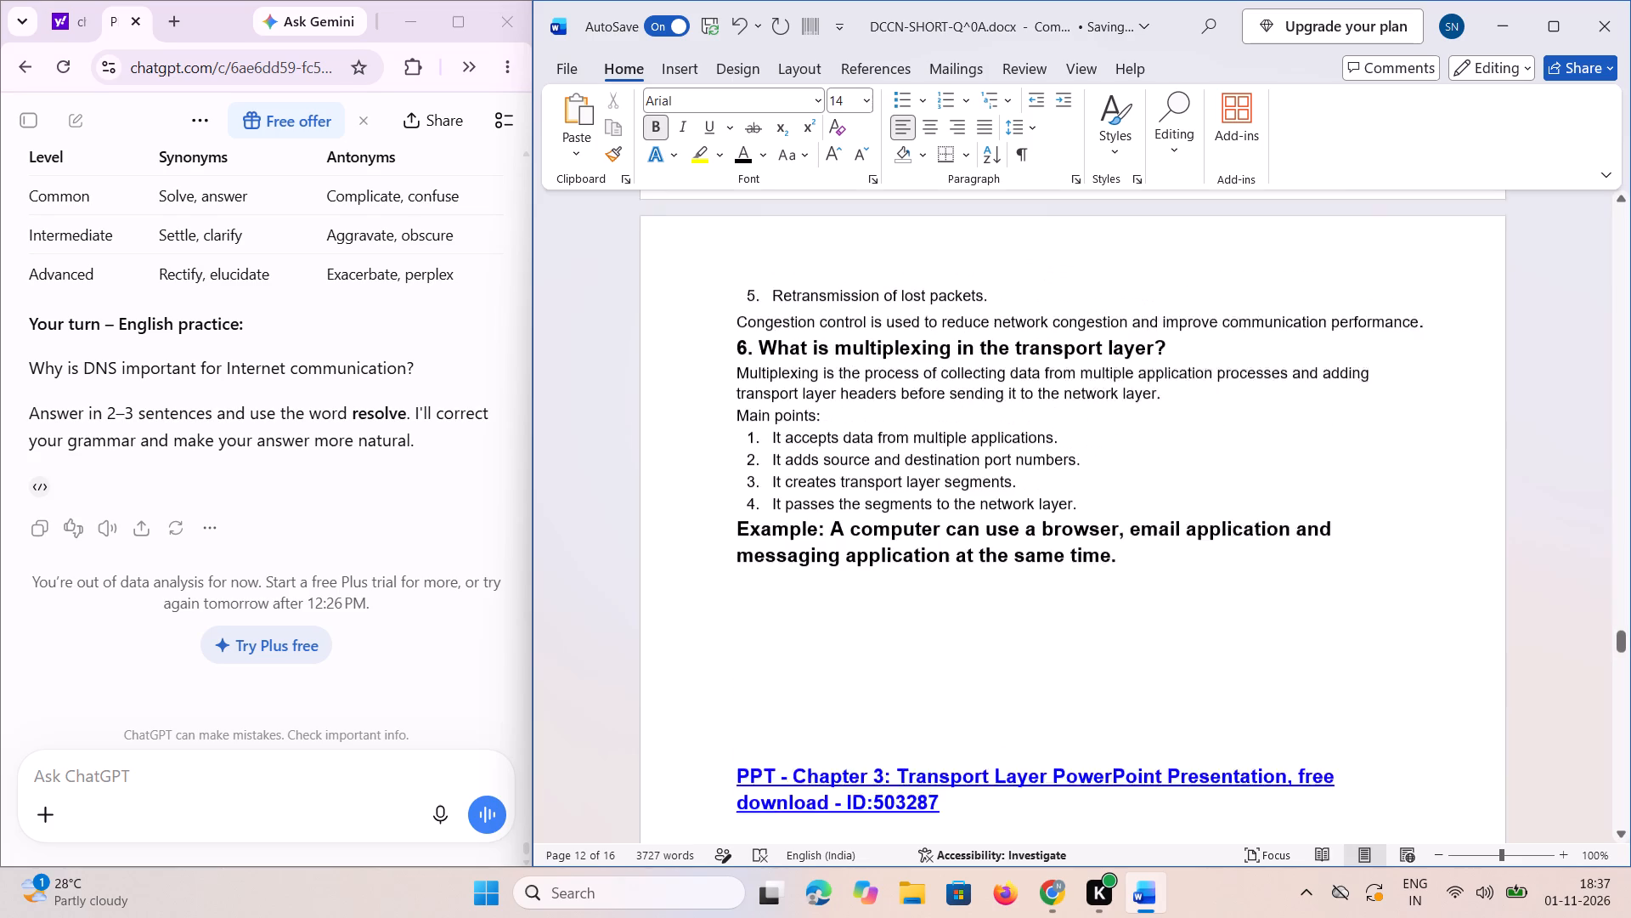
scroll(735, 520, "up", 1)
key("BackSpace")
key("BackSpace")
key("BackSpace")
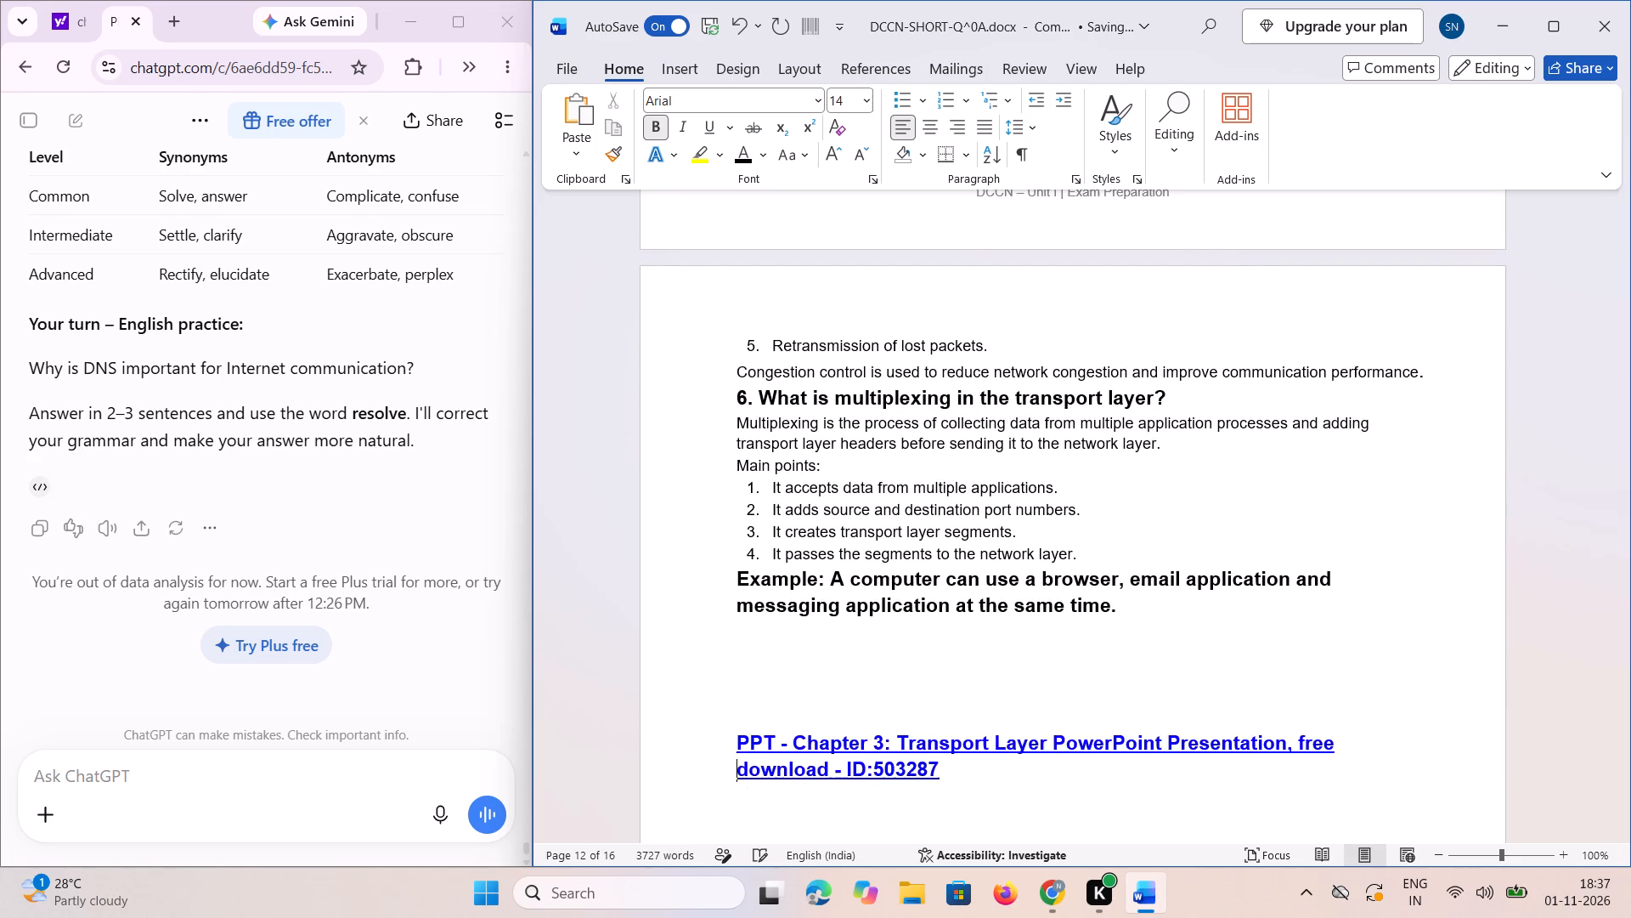
key("BackSpace")
key("BackSpace")
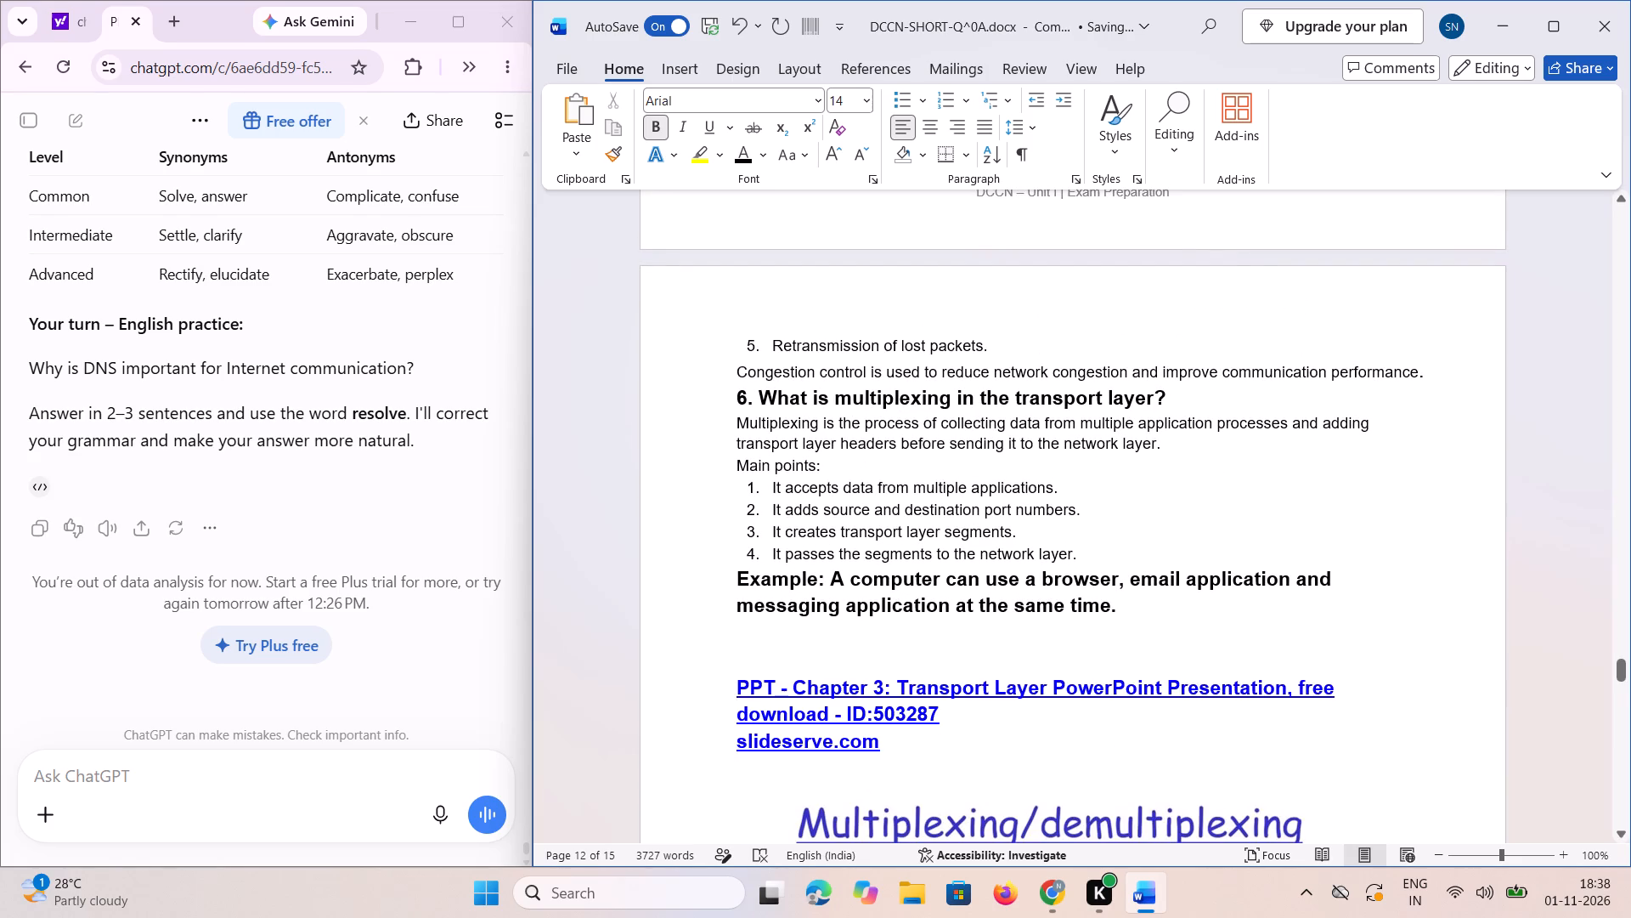
Shrink the "TCP Congestion Control" slide picture above the coloured Quick revision table to a little over half its width, keeping its proportions.
scroll(801, 579, "down", 8)
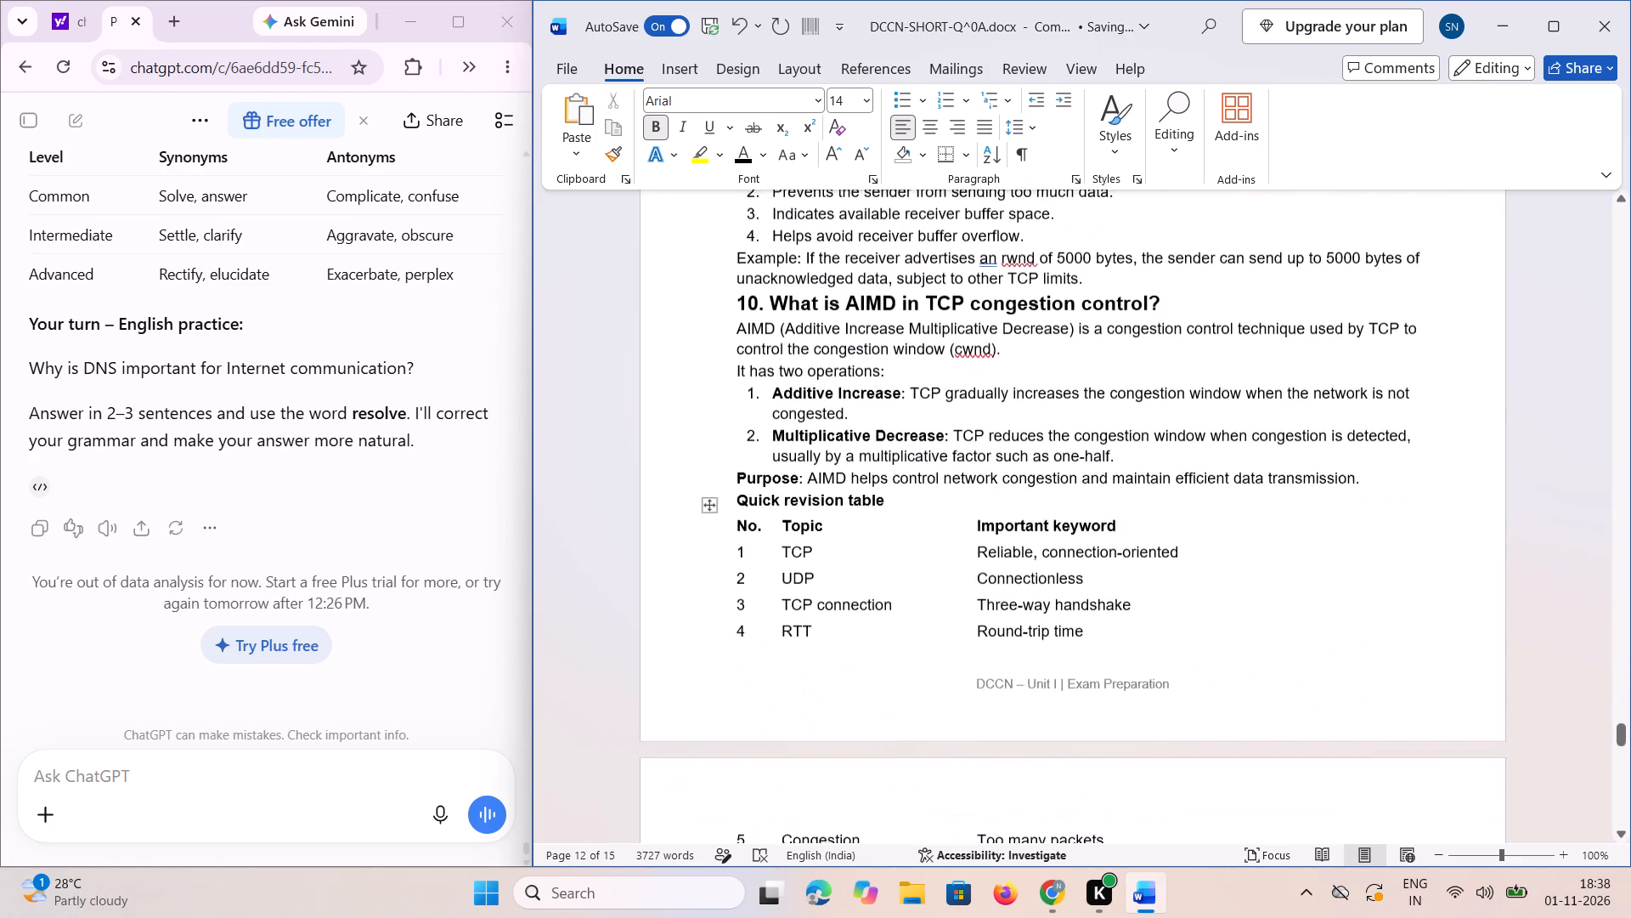
scroll(801, 579, "down", 4)
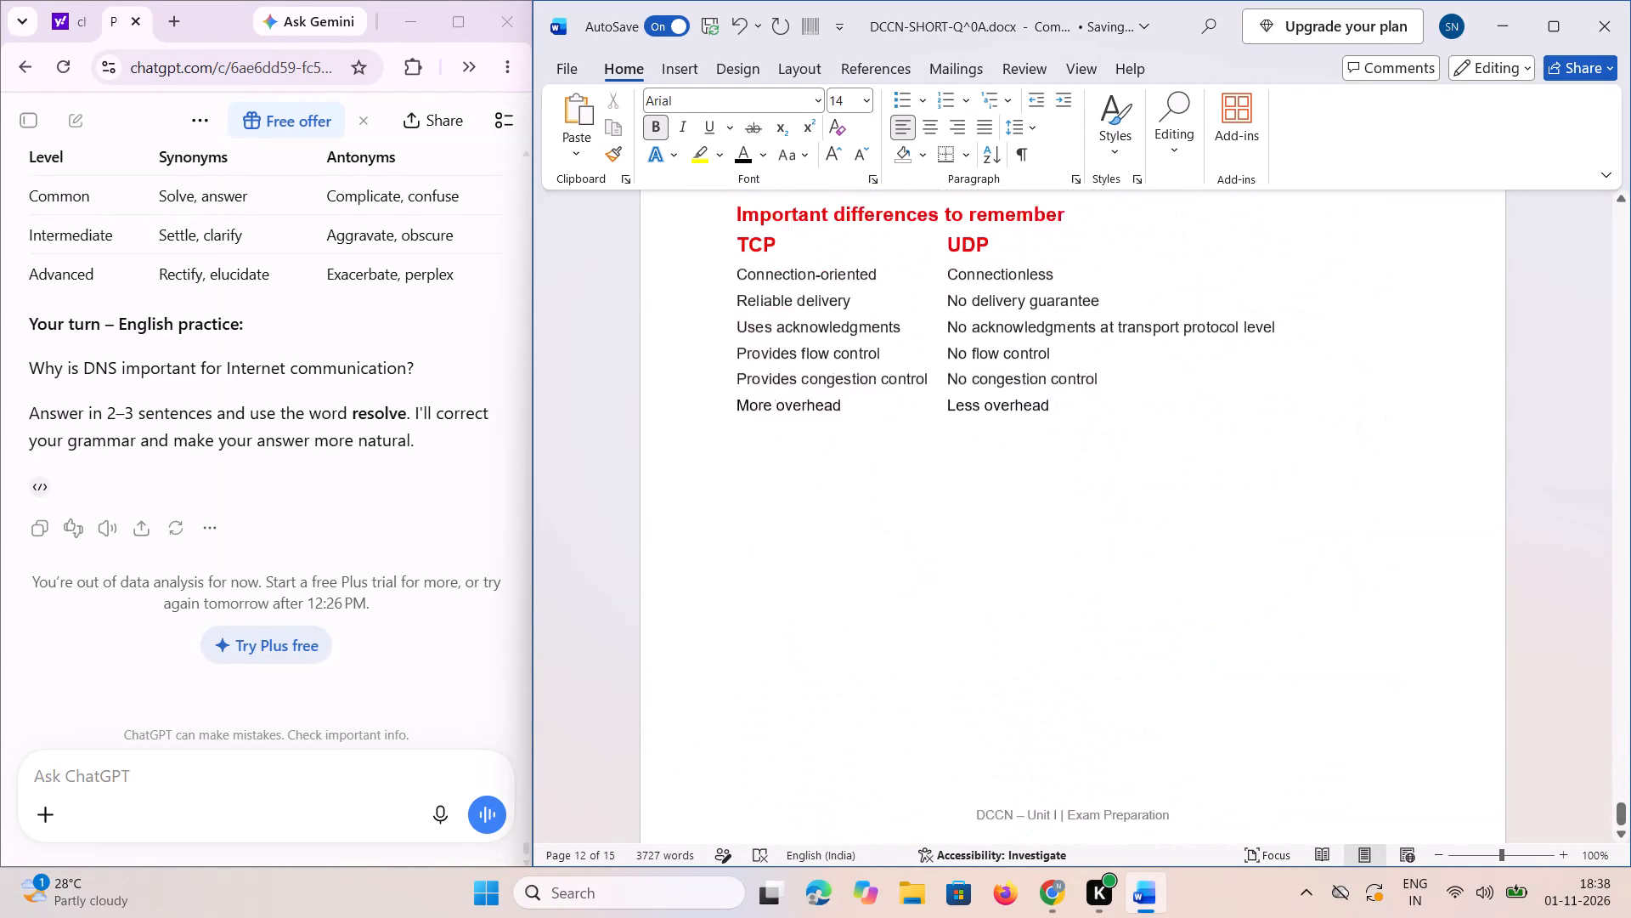
scroll(801, 579, "up", 5)
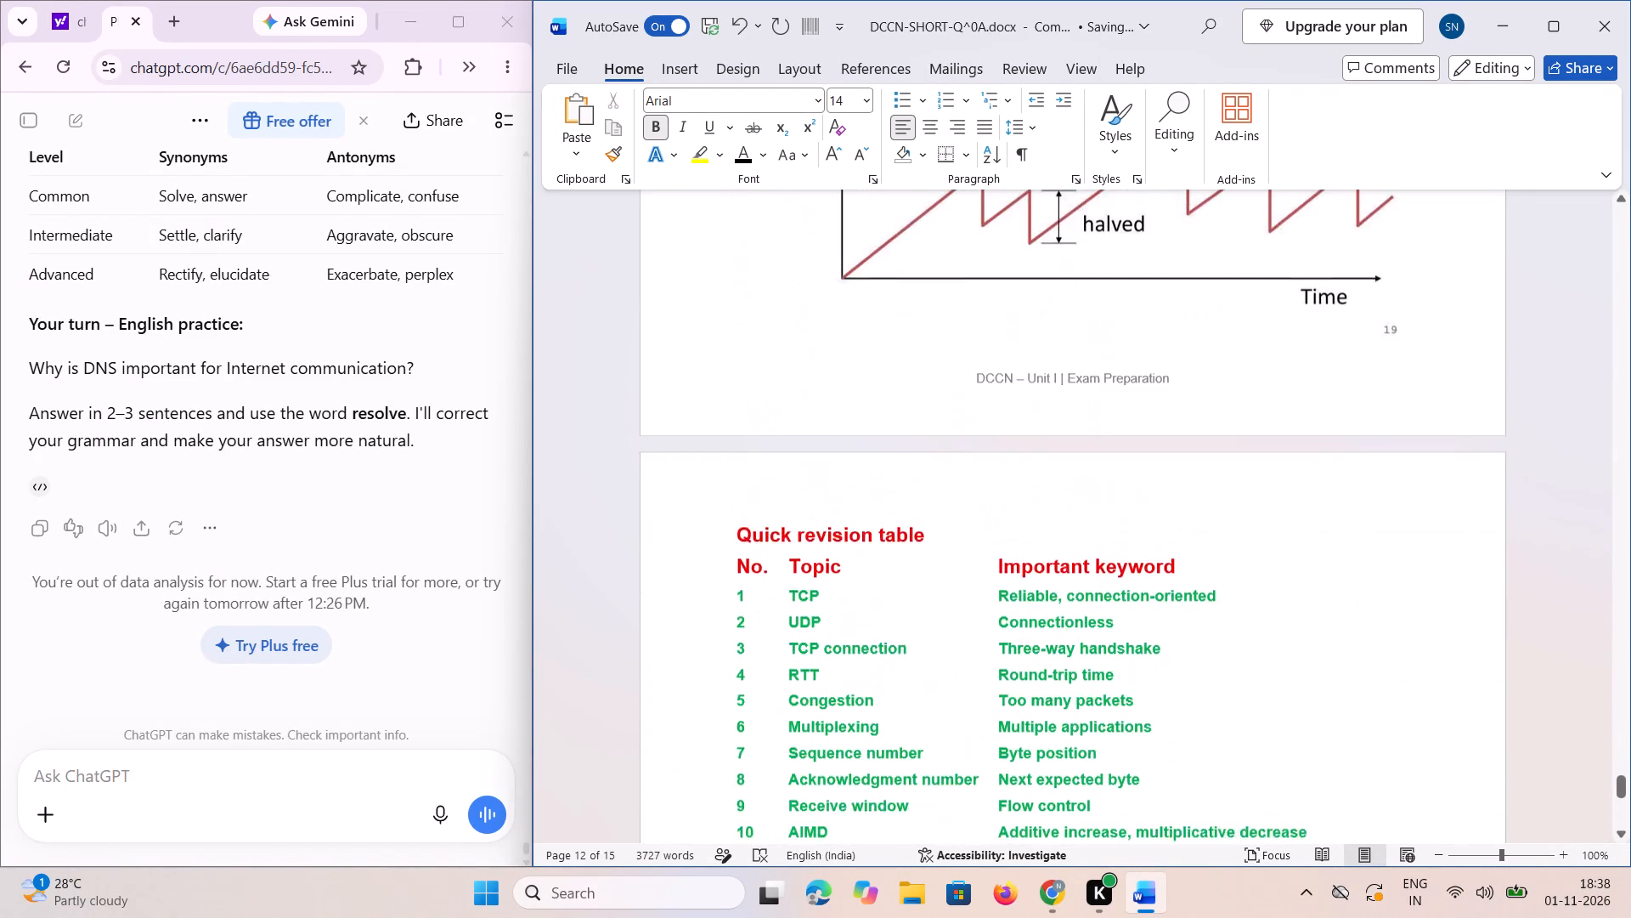
scroll(801, 579, "up", 2)
scroll(900, 649, "down", 1)
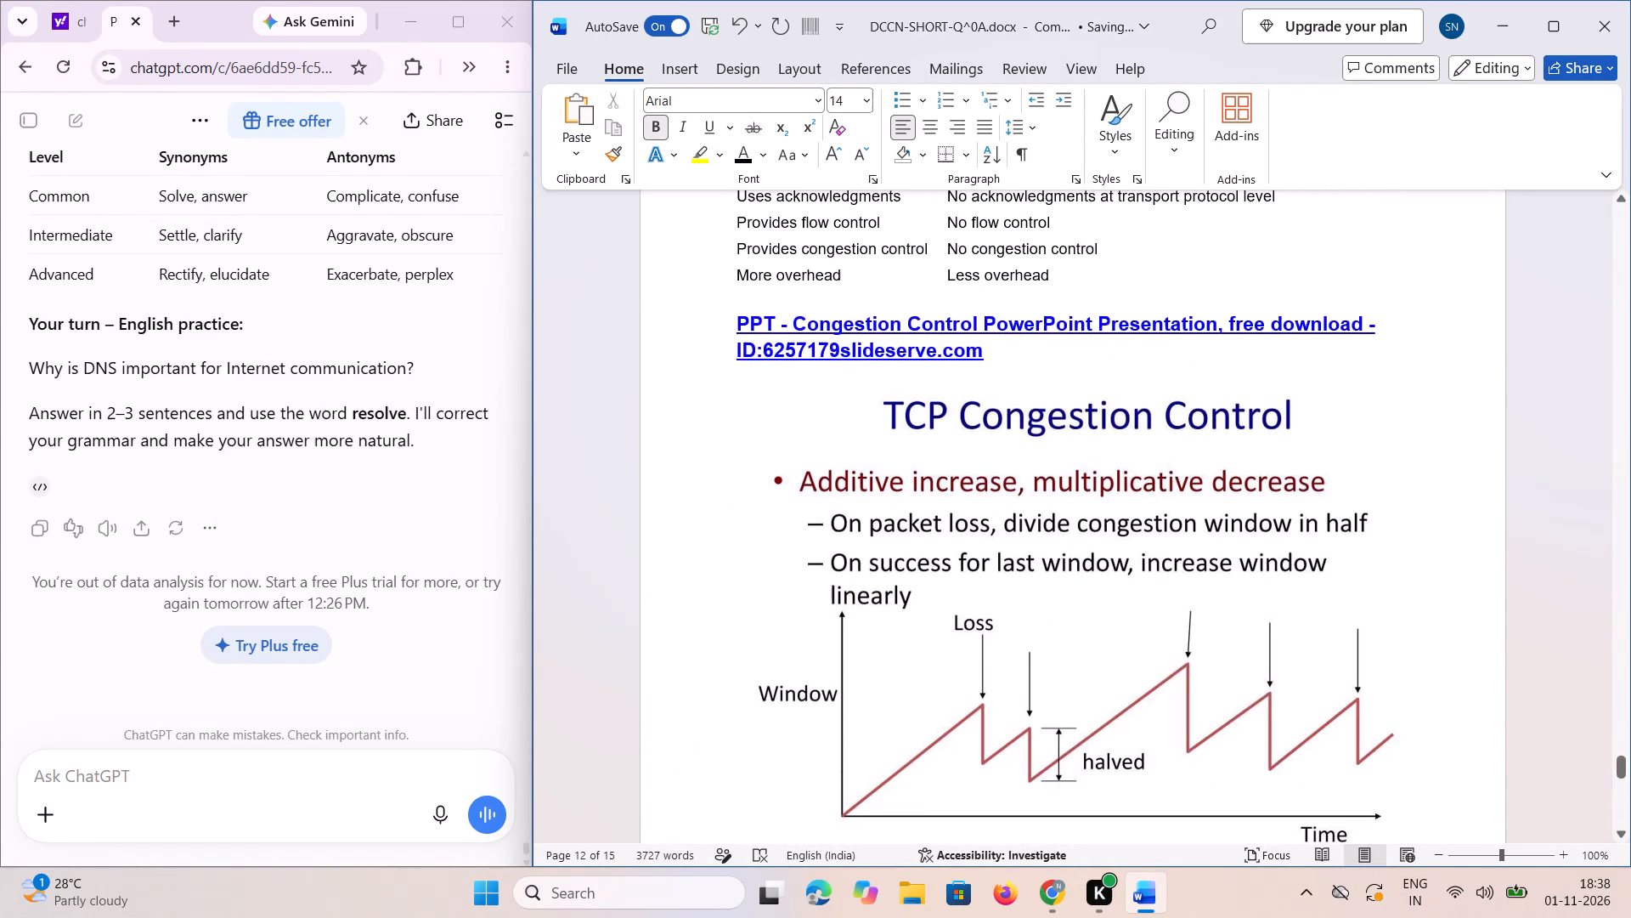
left_click(922, 653)
scroll(1130, 769, "down", 1)
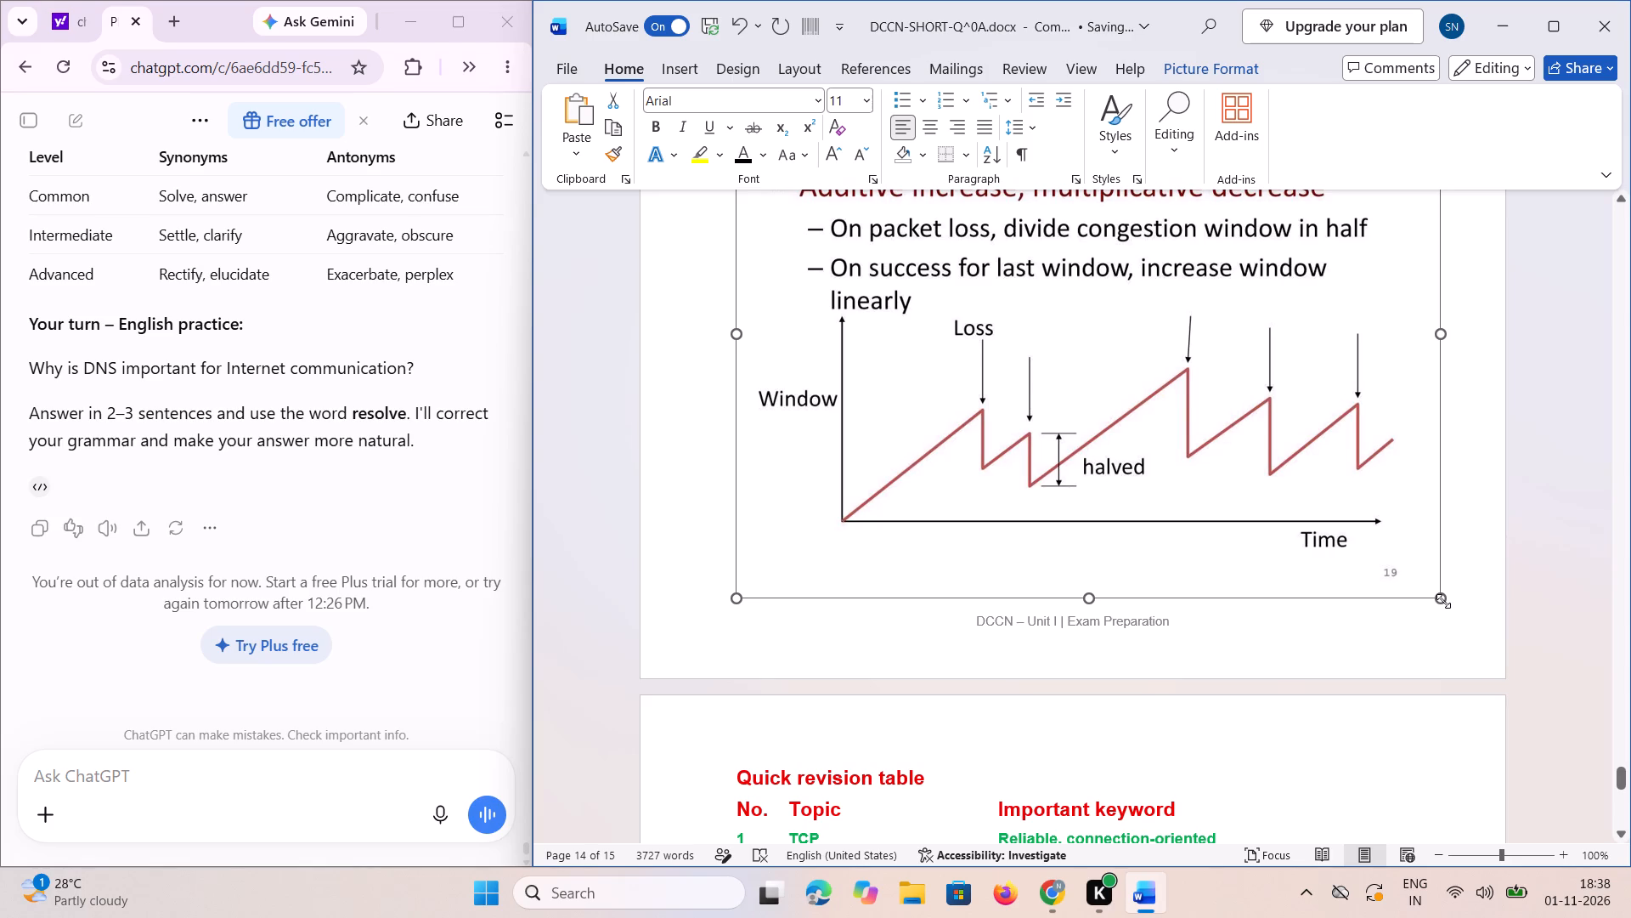
left_click_drag(1443, 601, 1250, 378)
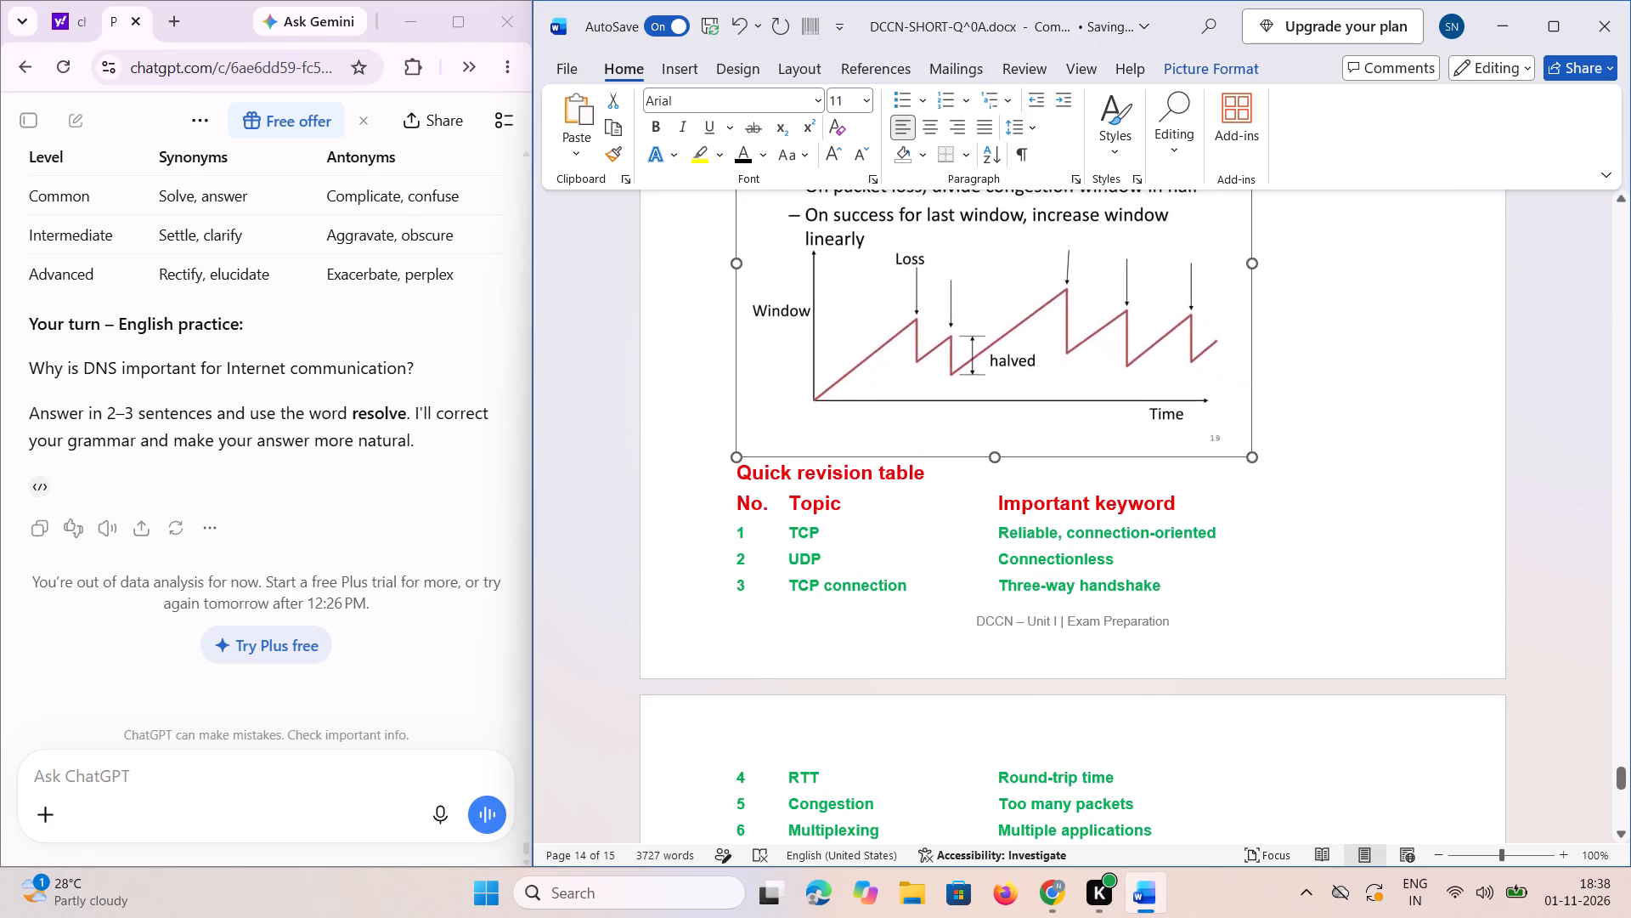
left_click_drag(1250, 378, 1117, 247)
Move the "TCP Congestion Control" picture to the page's left text margin, directly beneath the first line of the "PPT - Congestion Control" link.
scroll(1081, 344, "up", 1)
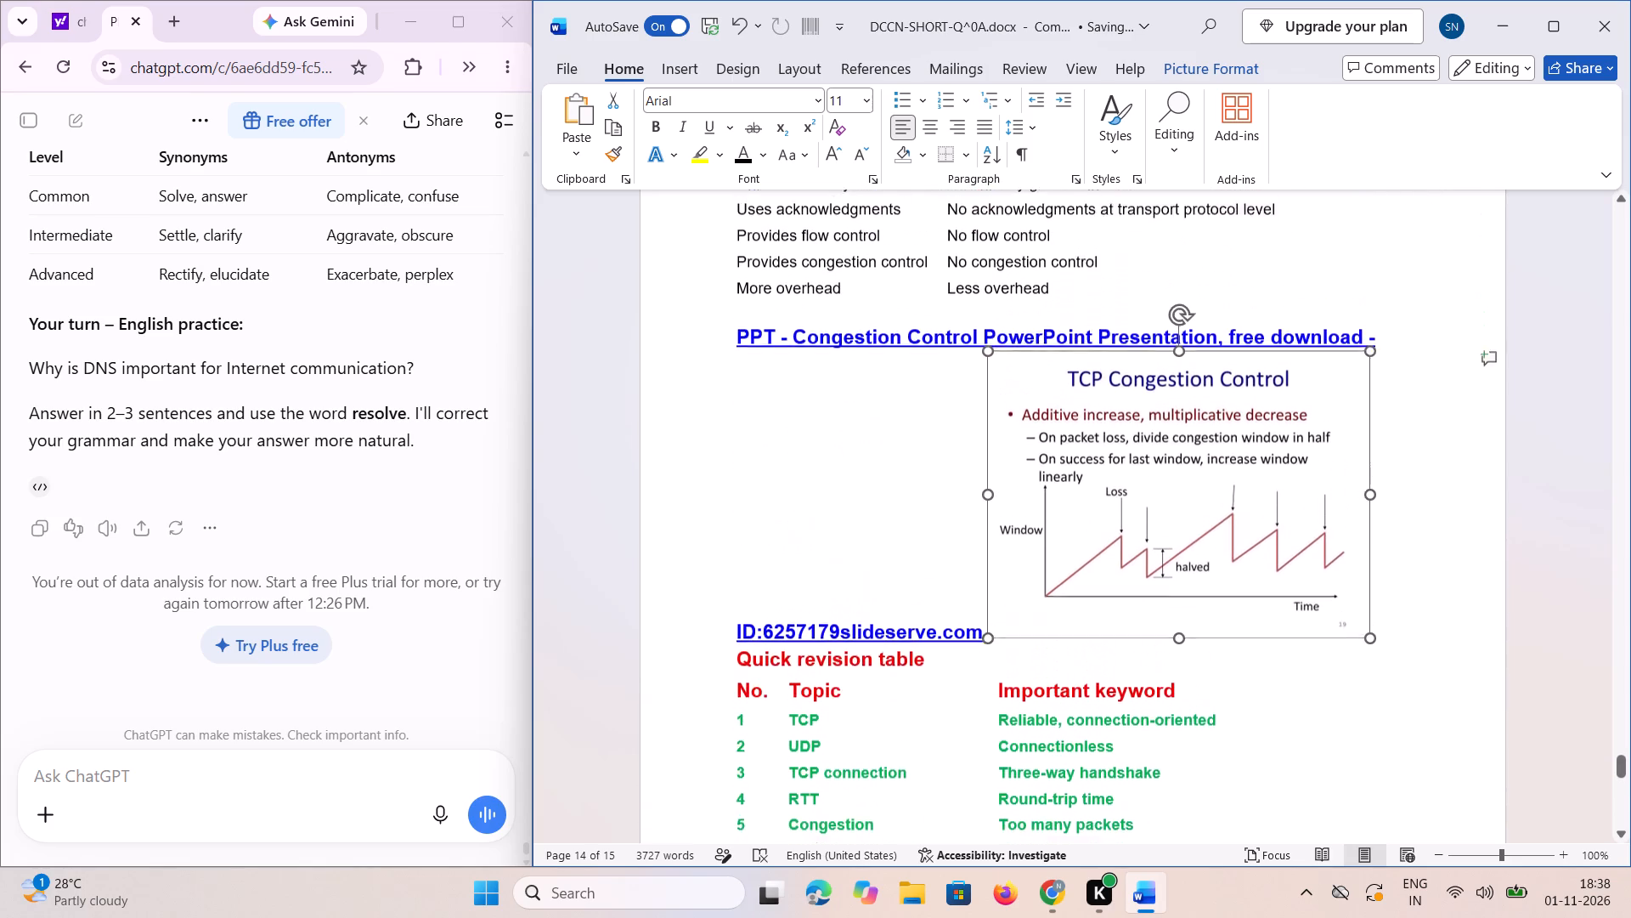
scroll(1081, 344, "up", 1)
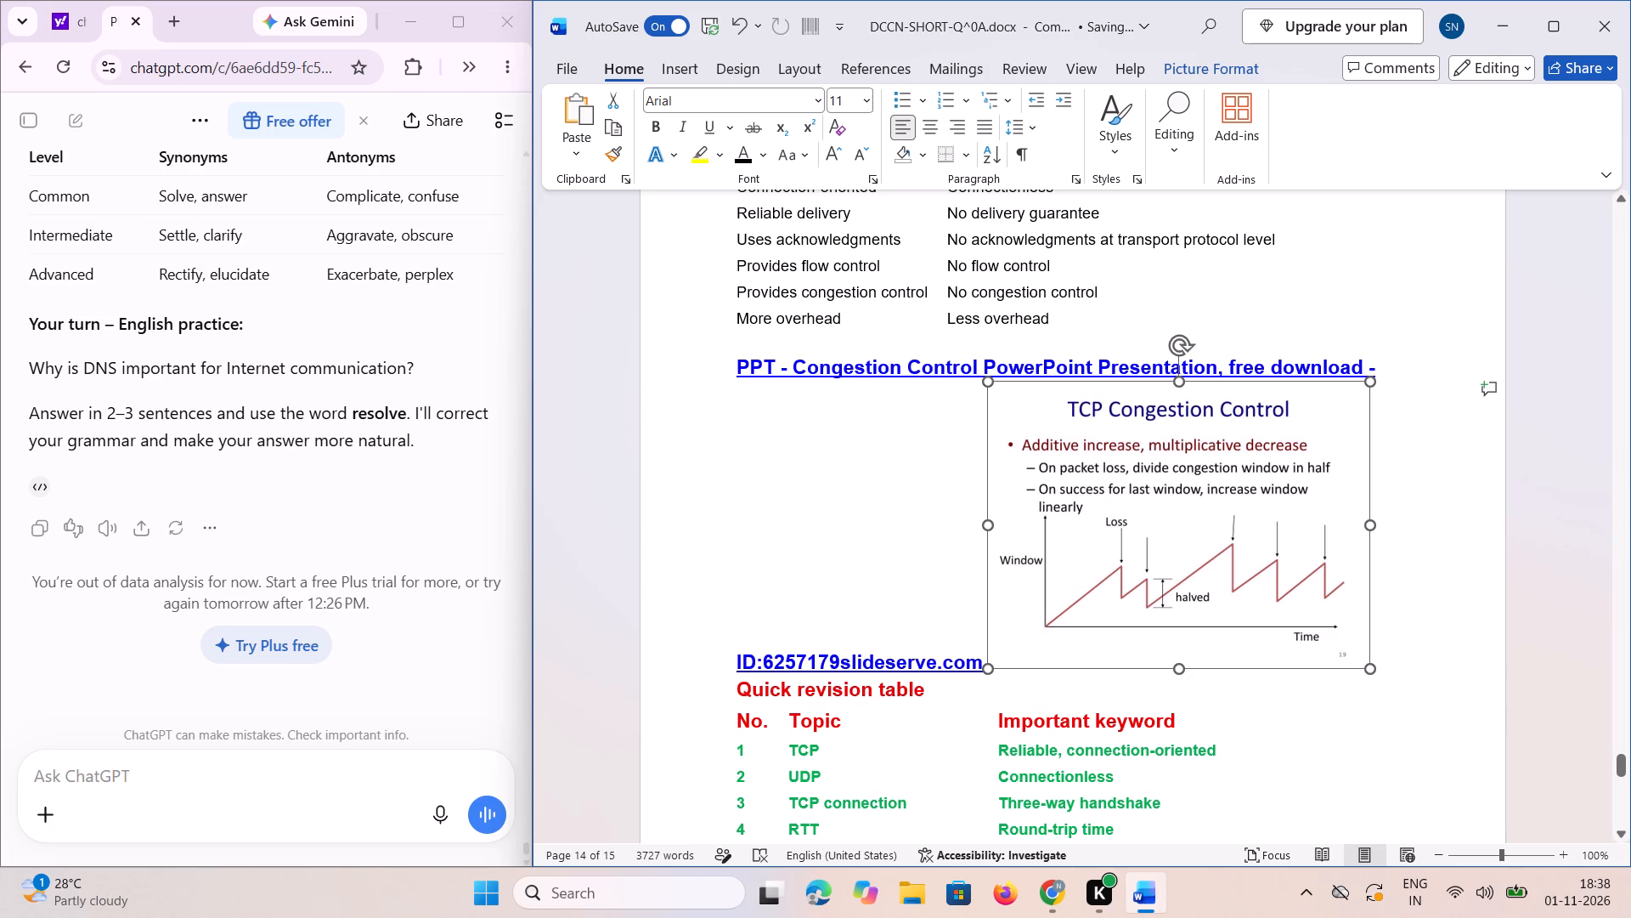
left_click_drag(1008, 448, 747, 432)
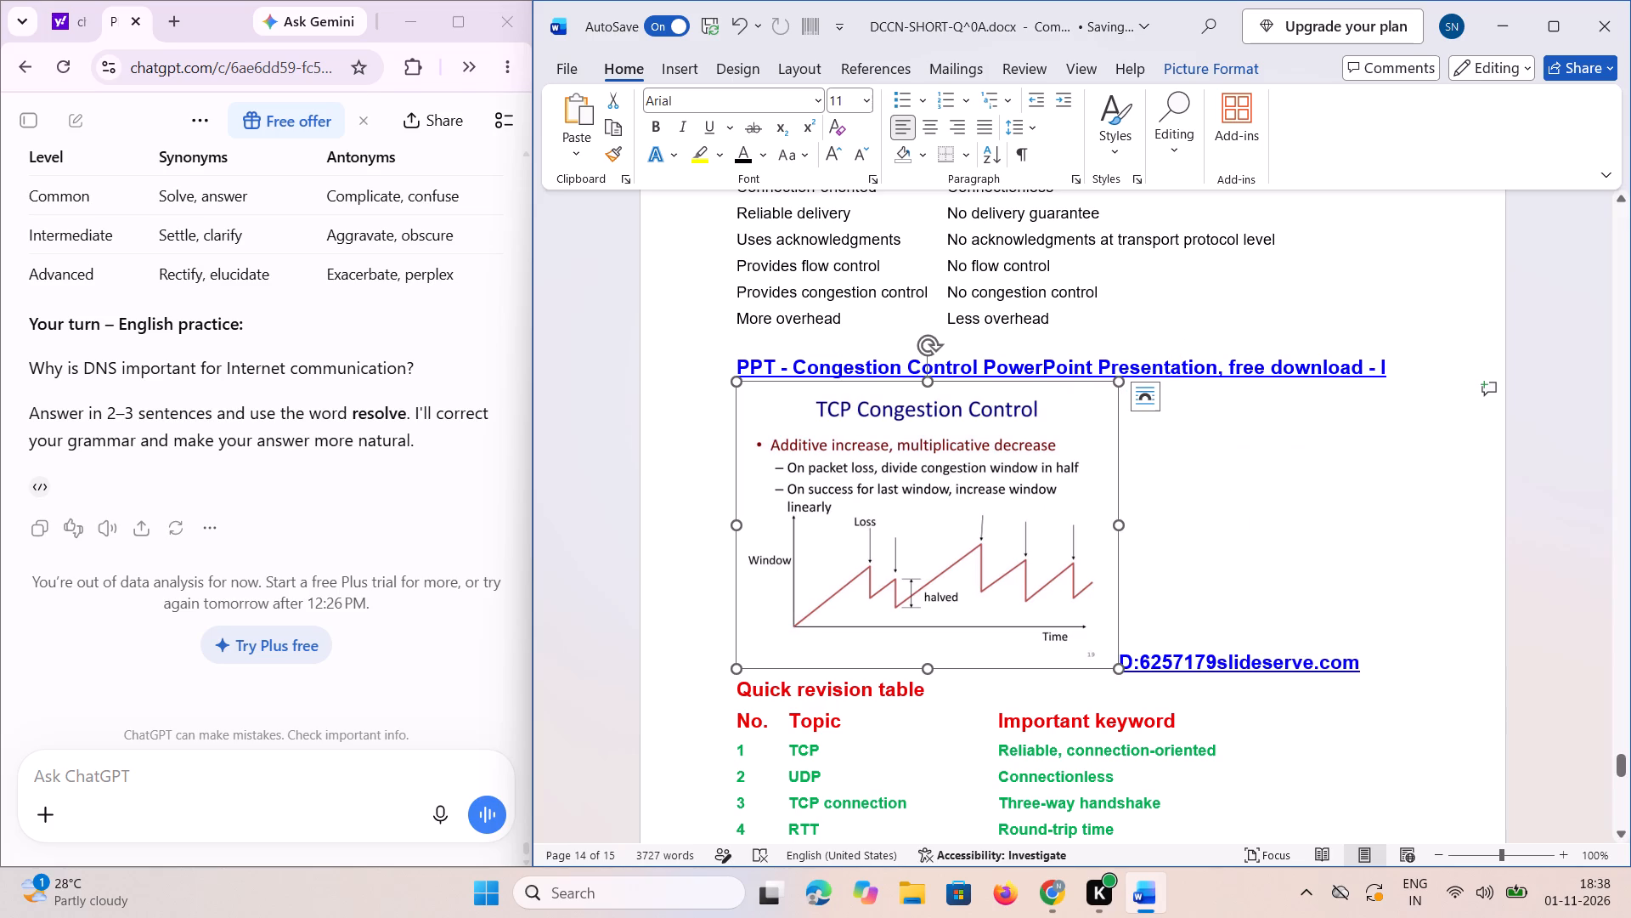
left_click(1221, 557)
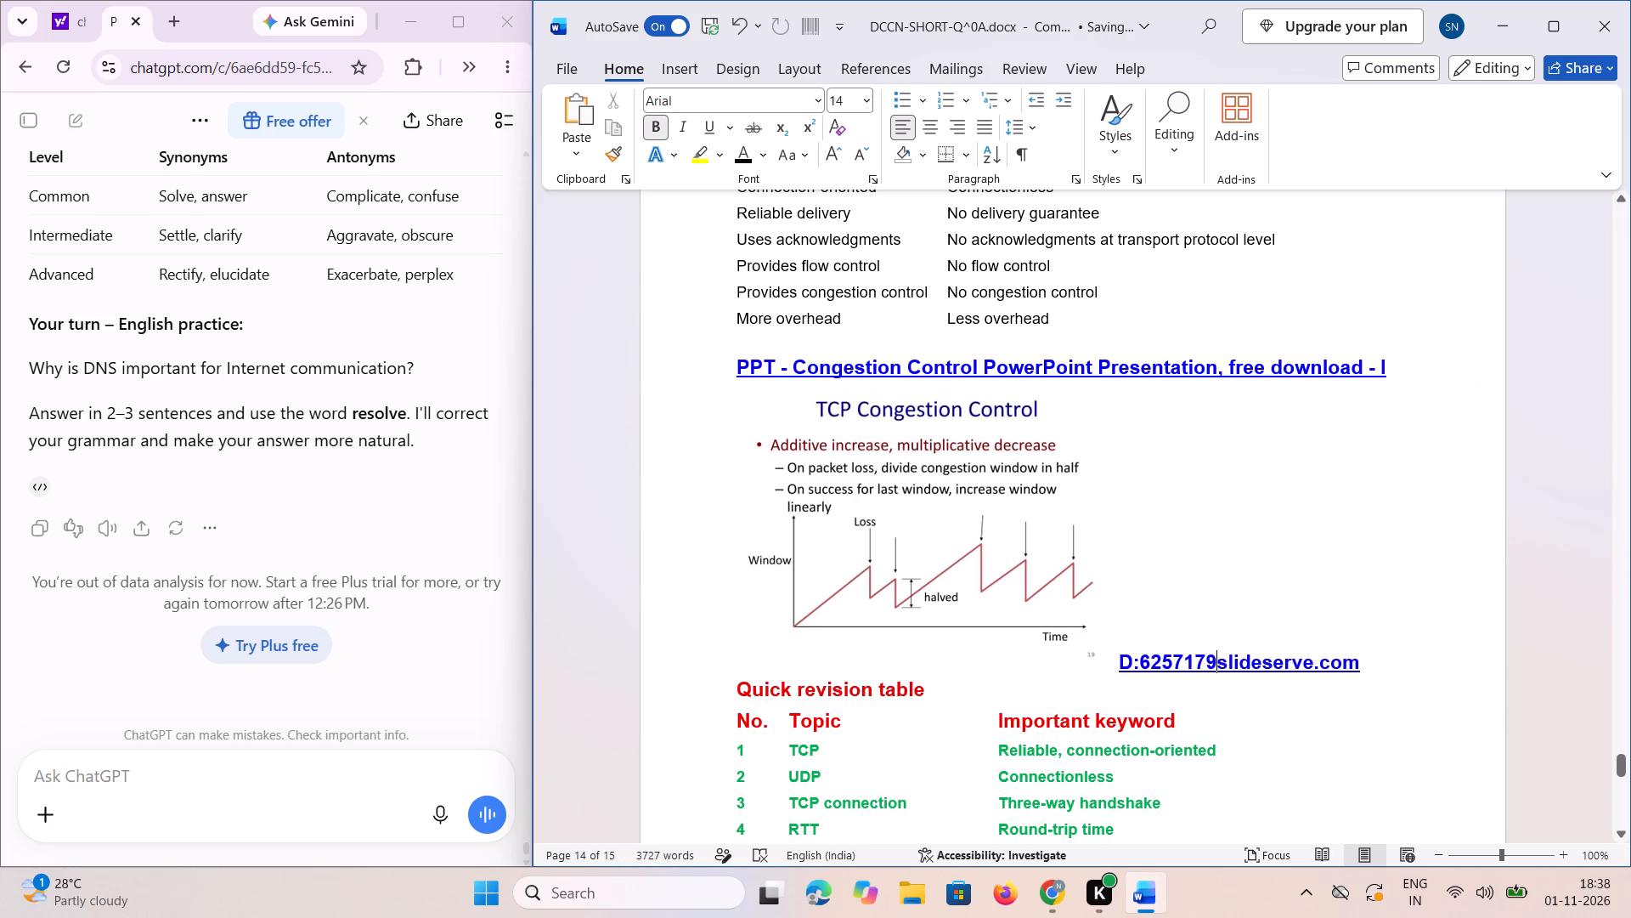
Review the Unit III layout from the Quick revision table and TCP/UDP differences back to question 3's handshake picture.
scroll(1193, 546, "down", 3)
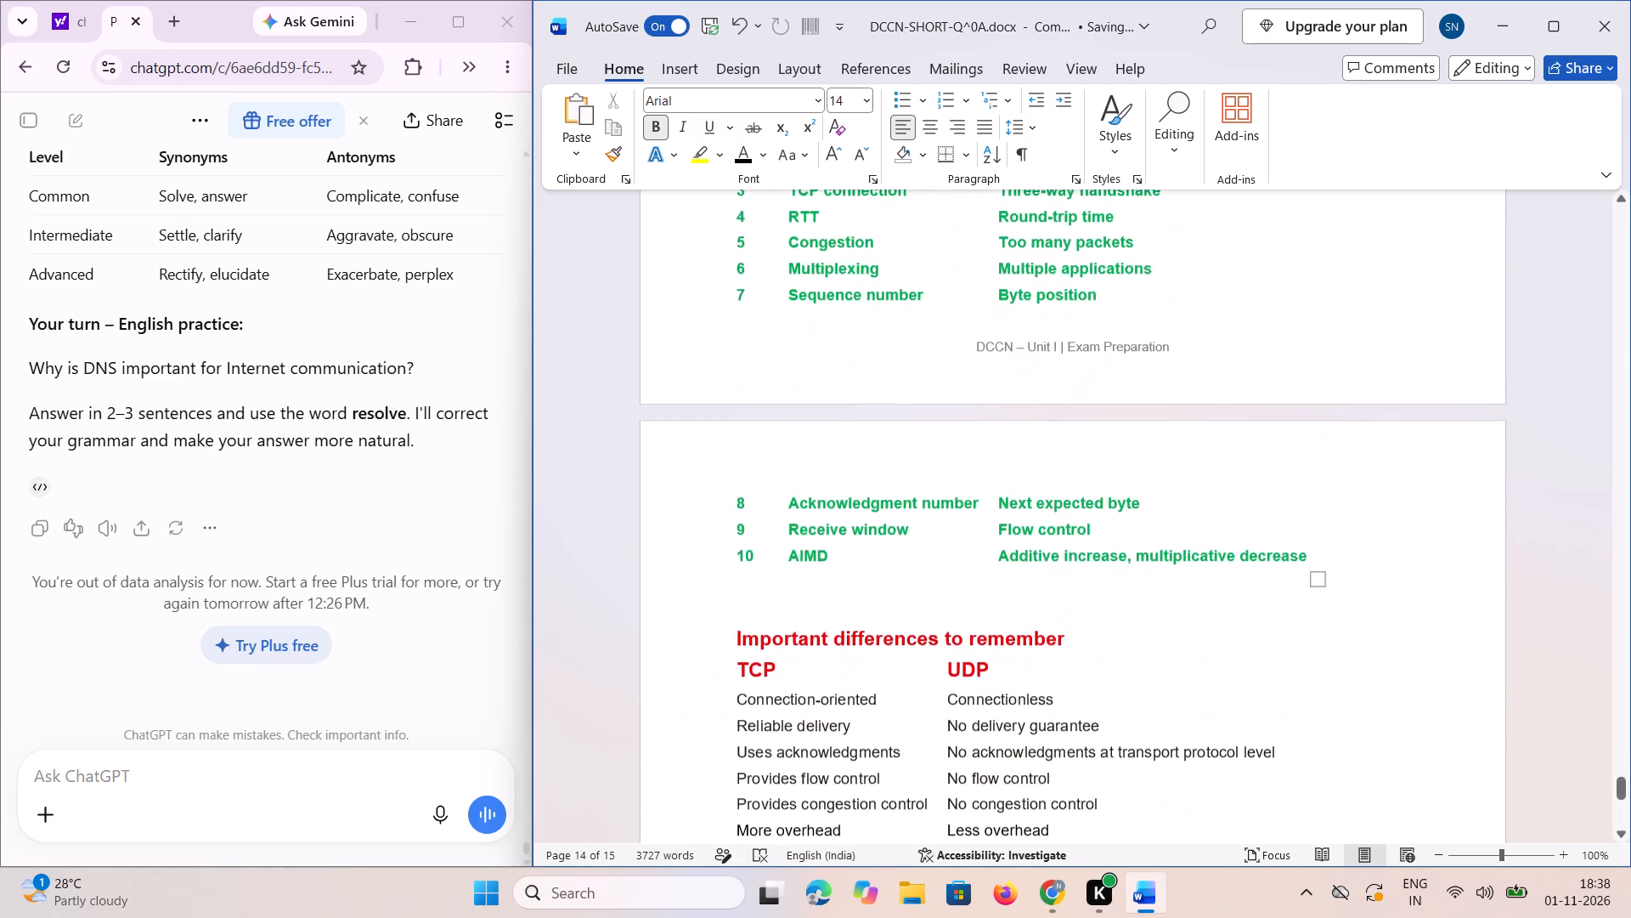
scroll(1193, 546, "down", 2)
scroll(1193, 546, "up", 8)
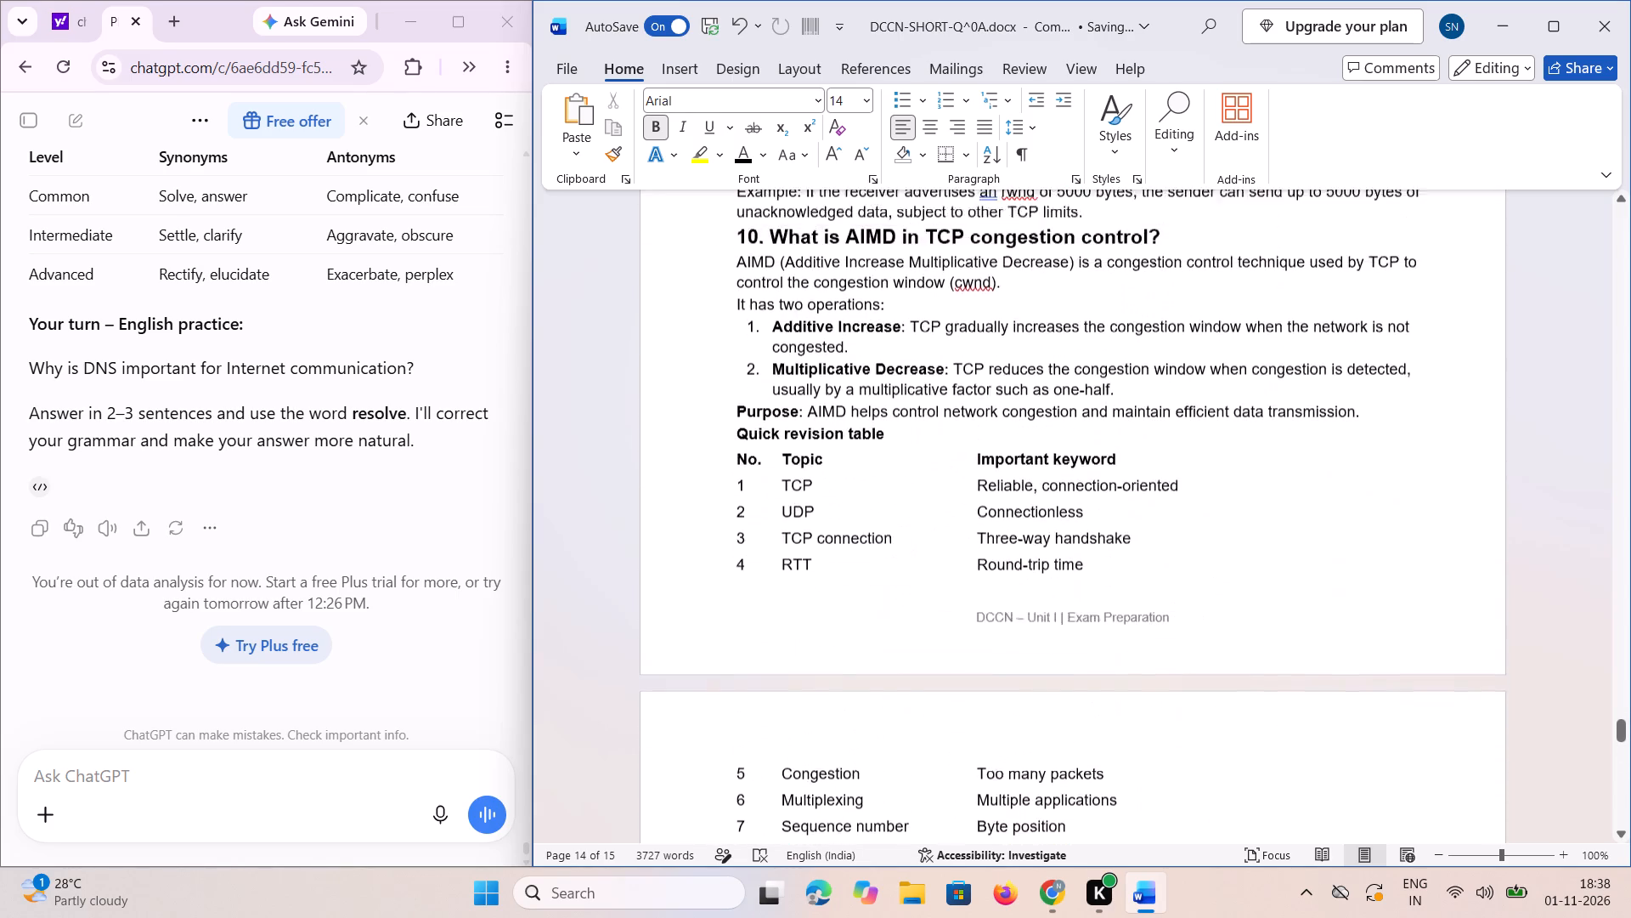
scroll(1193, 546, "up", 6)
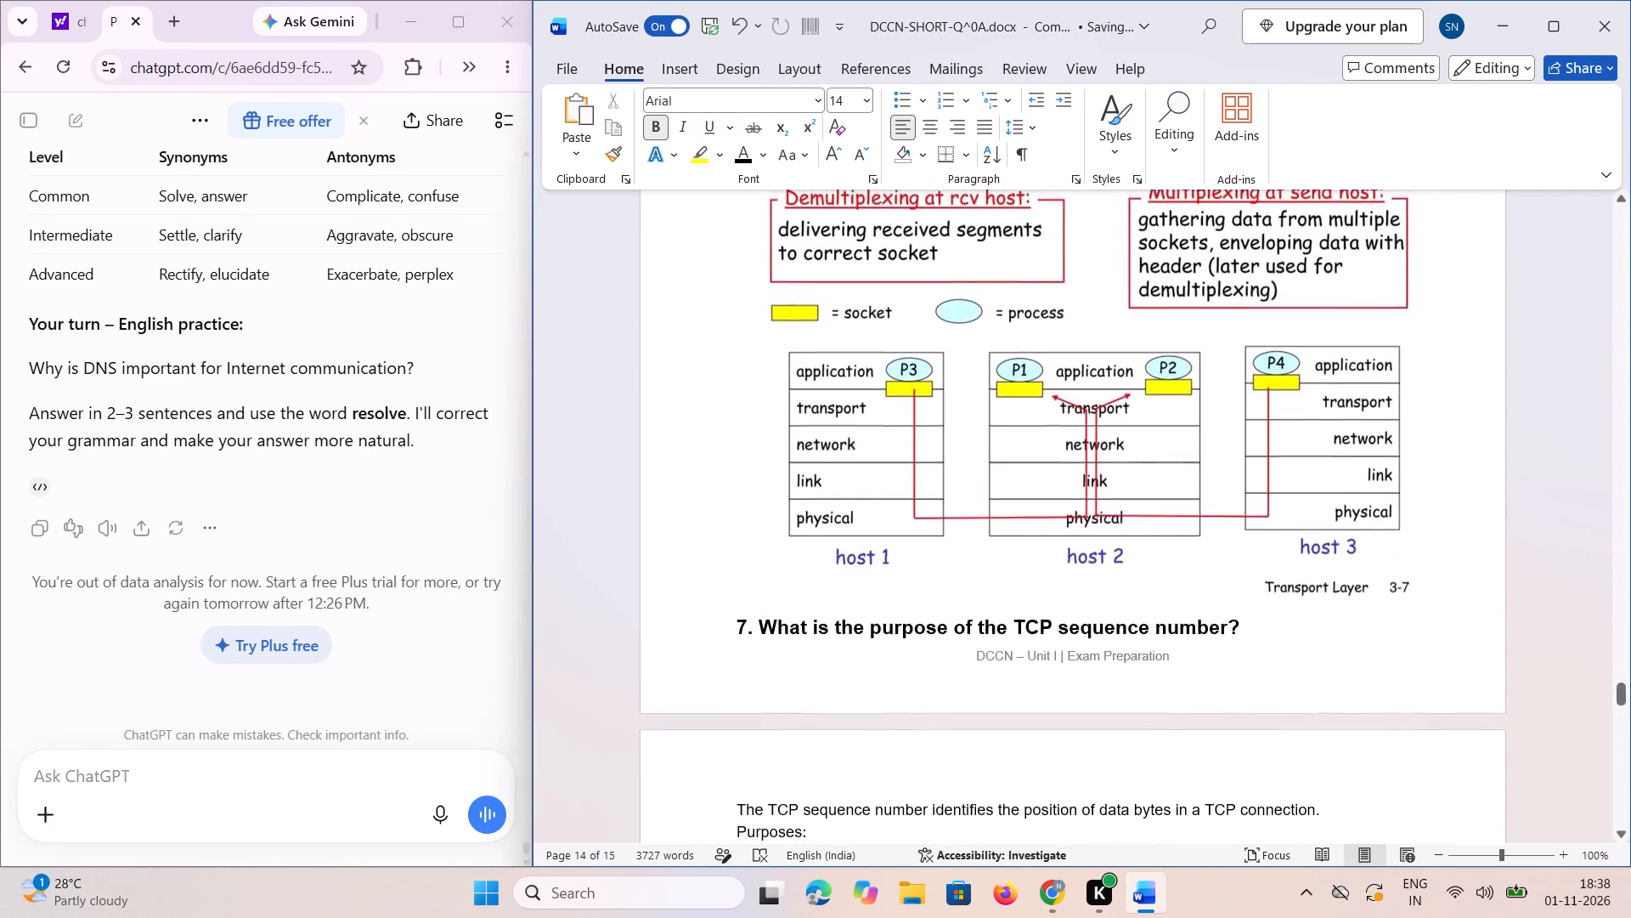
scroll(1193, 546, "up", 4)
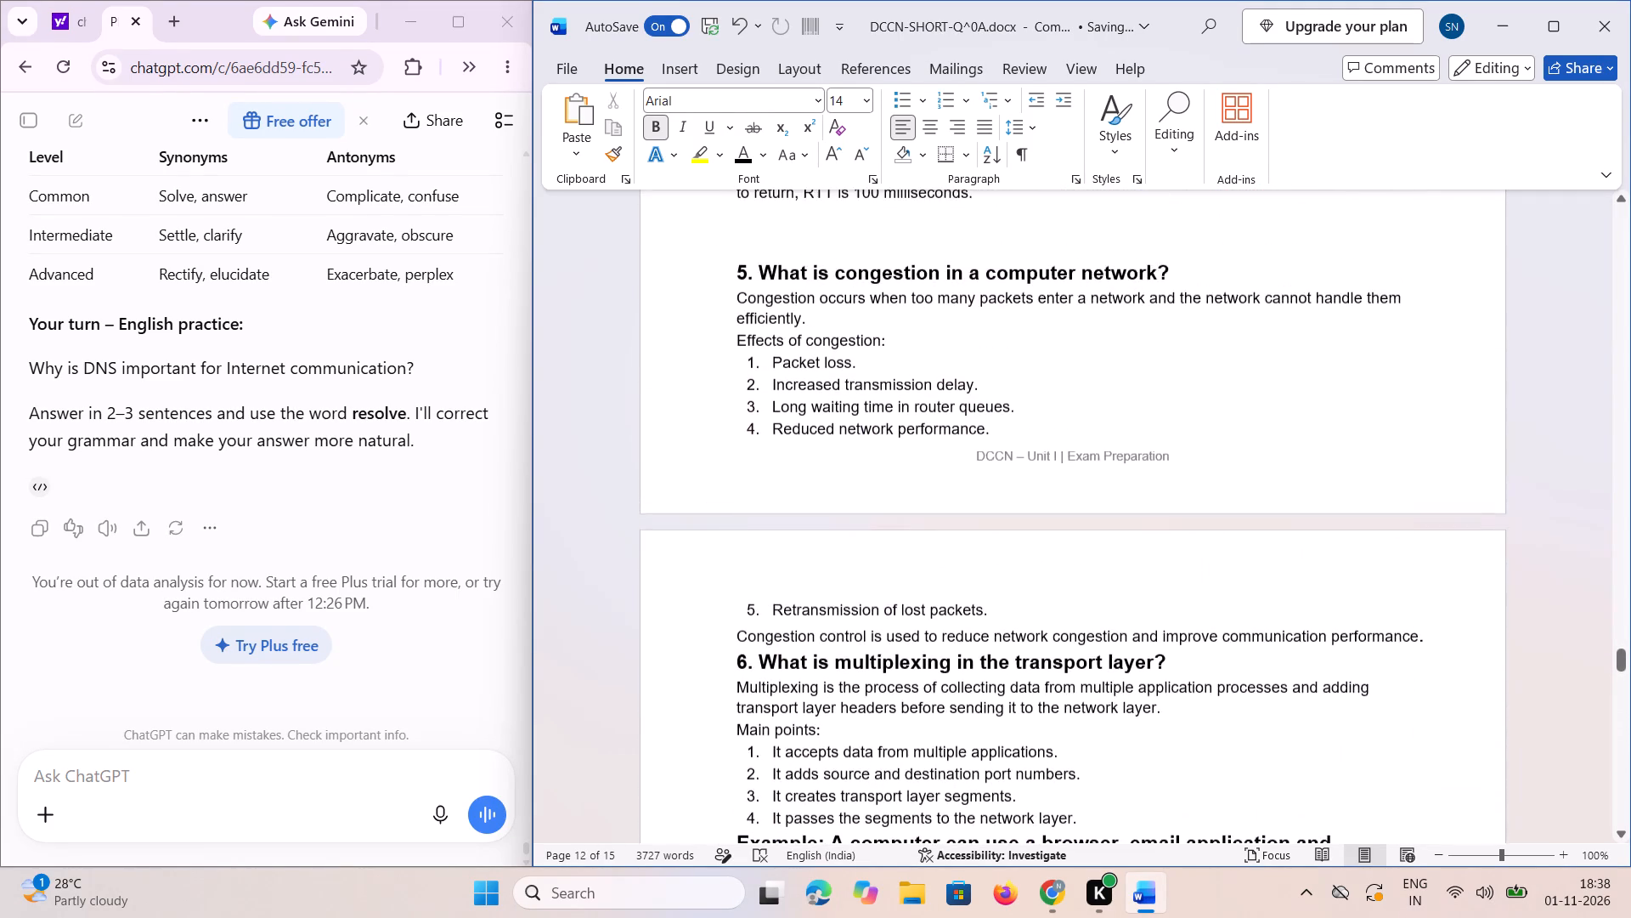
scroll(1193, 546, "up", 1)
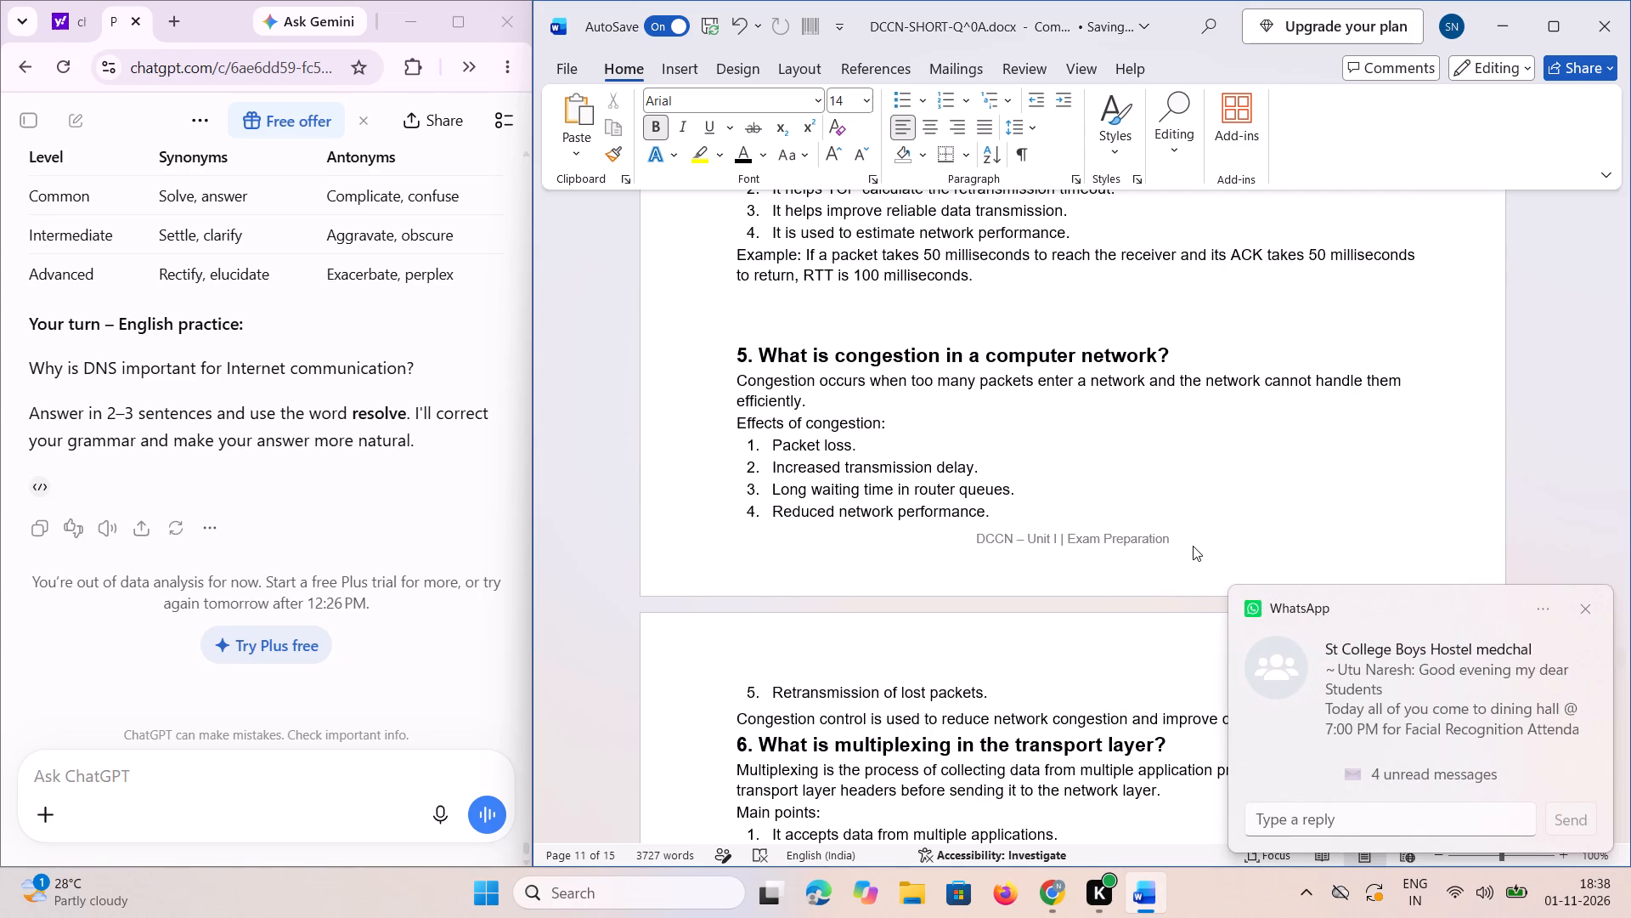
scroll(1058, 457, "up", 2)
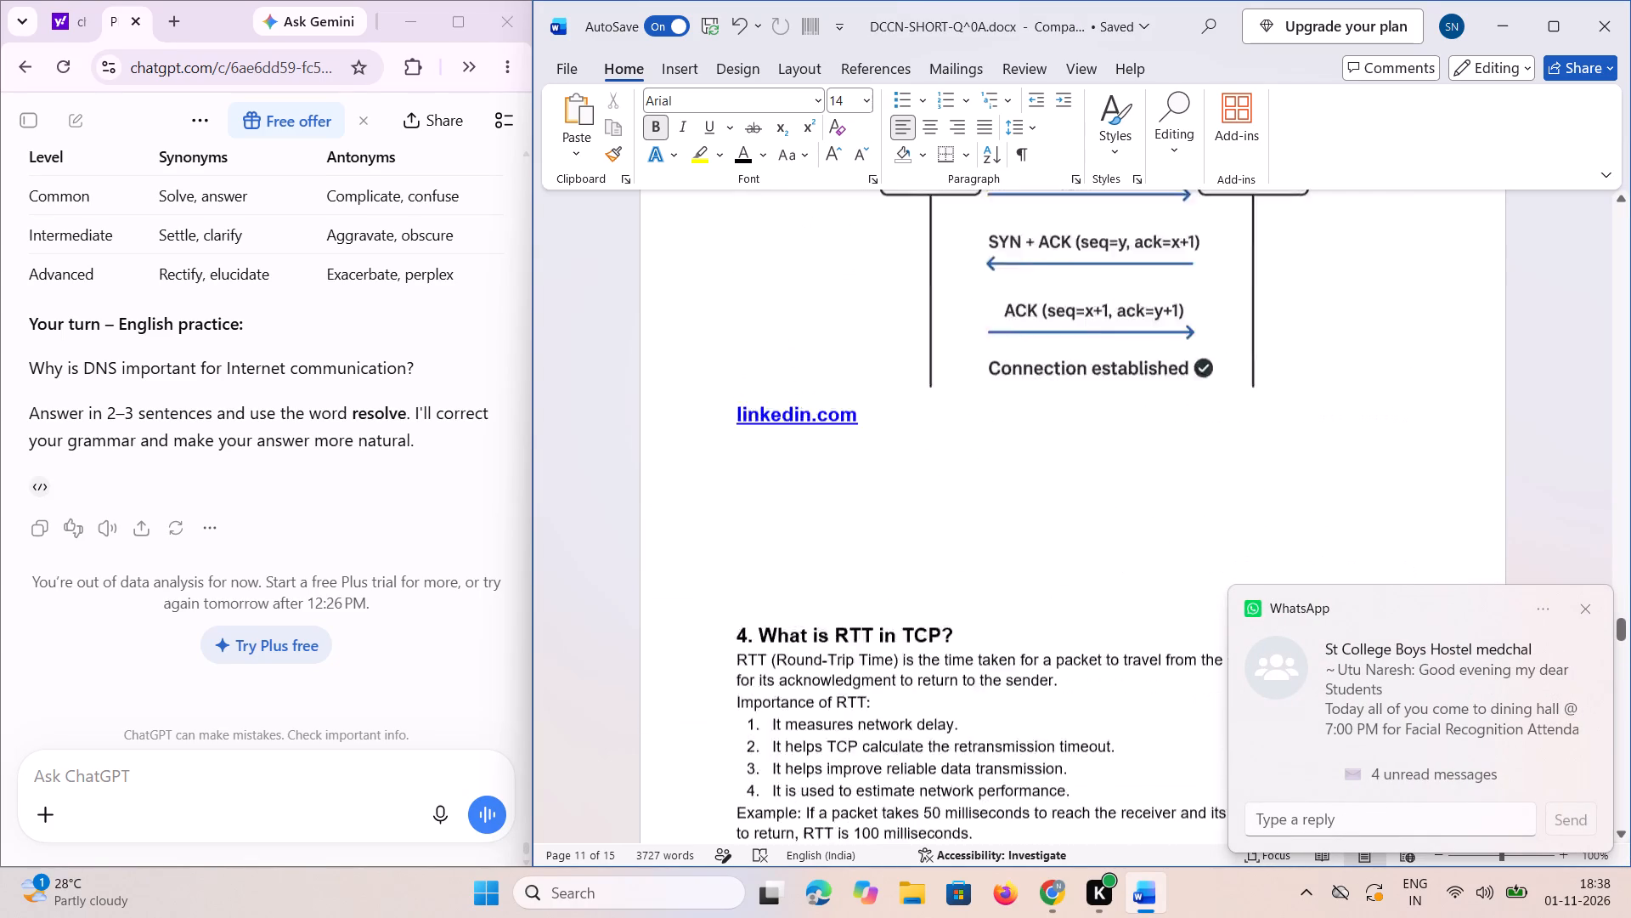
scroll(1058, 457, "up", 1)
scroll(1064, 524, "down", 1)
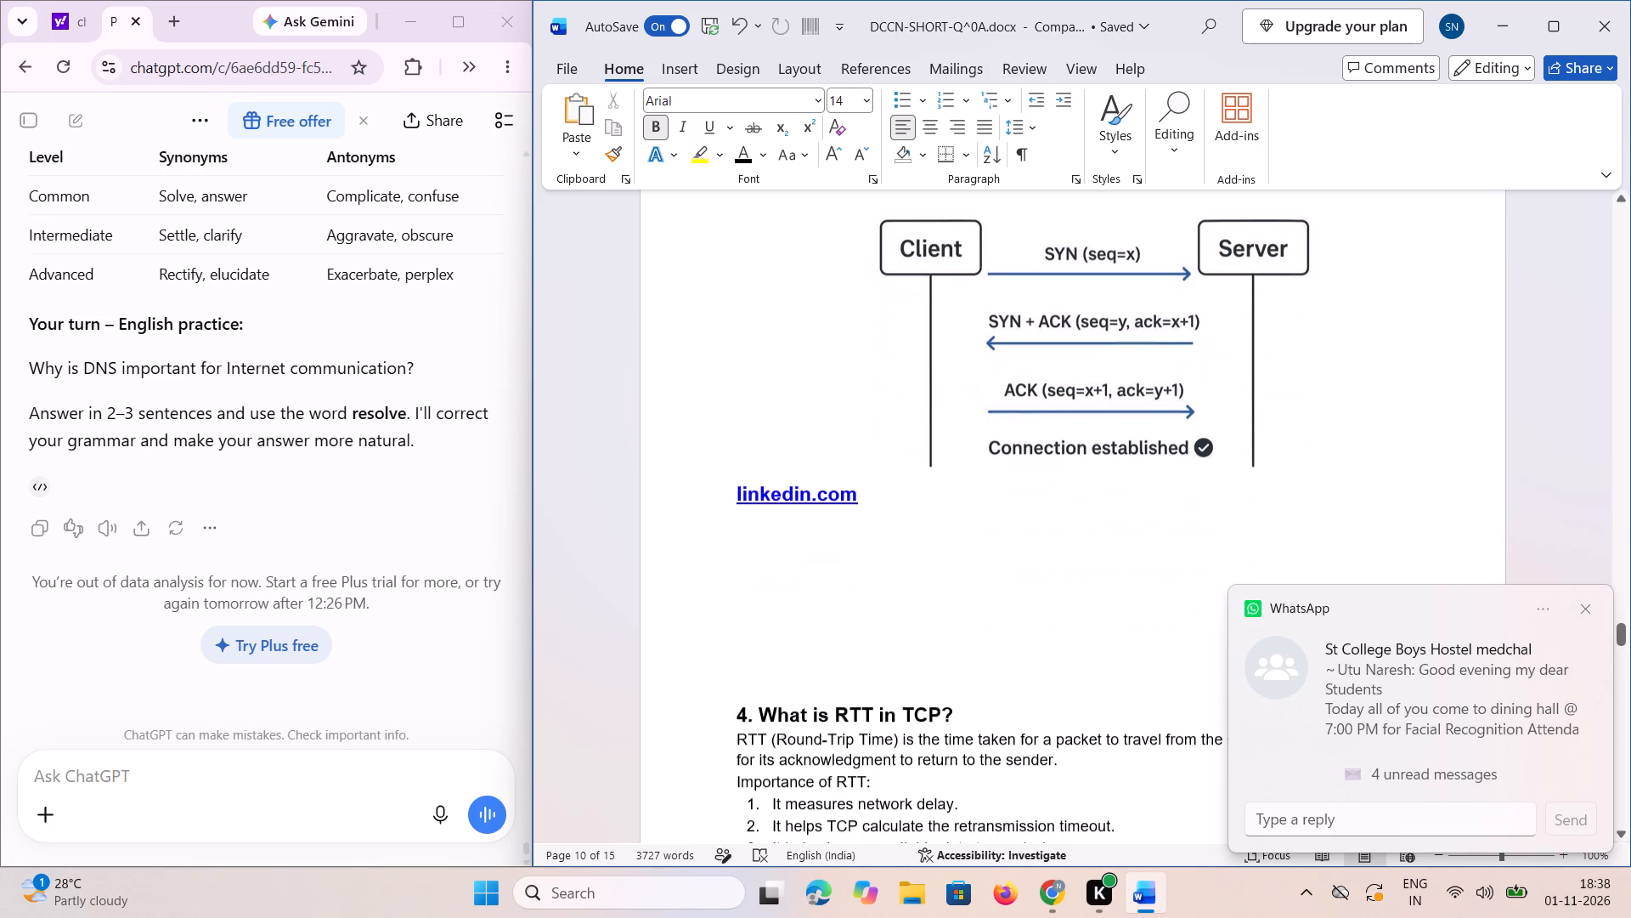
Shrink the Client–Server three-way handshake picture under question 3 to about three quarters of its width, keeping its proportions.
left_click(1084, 465)
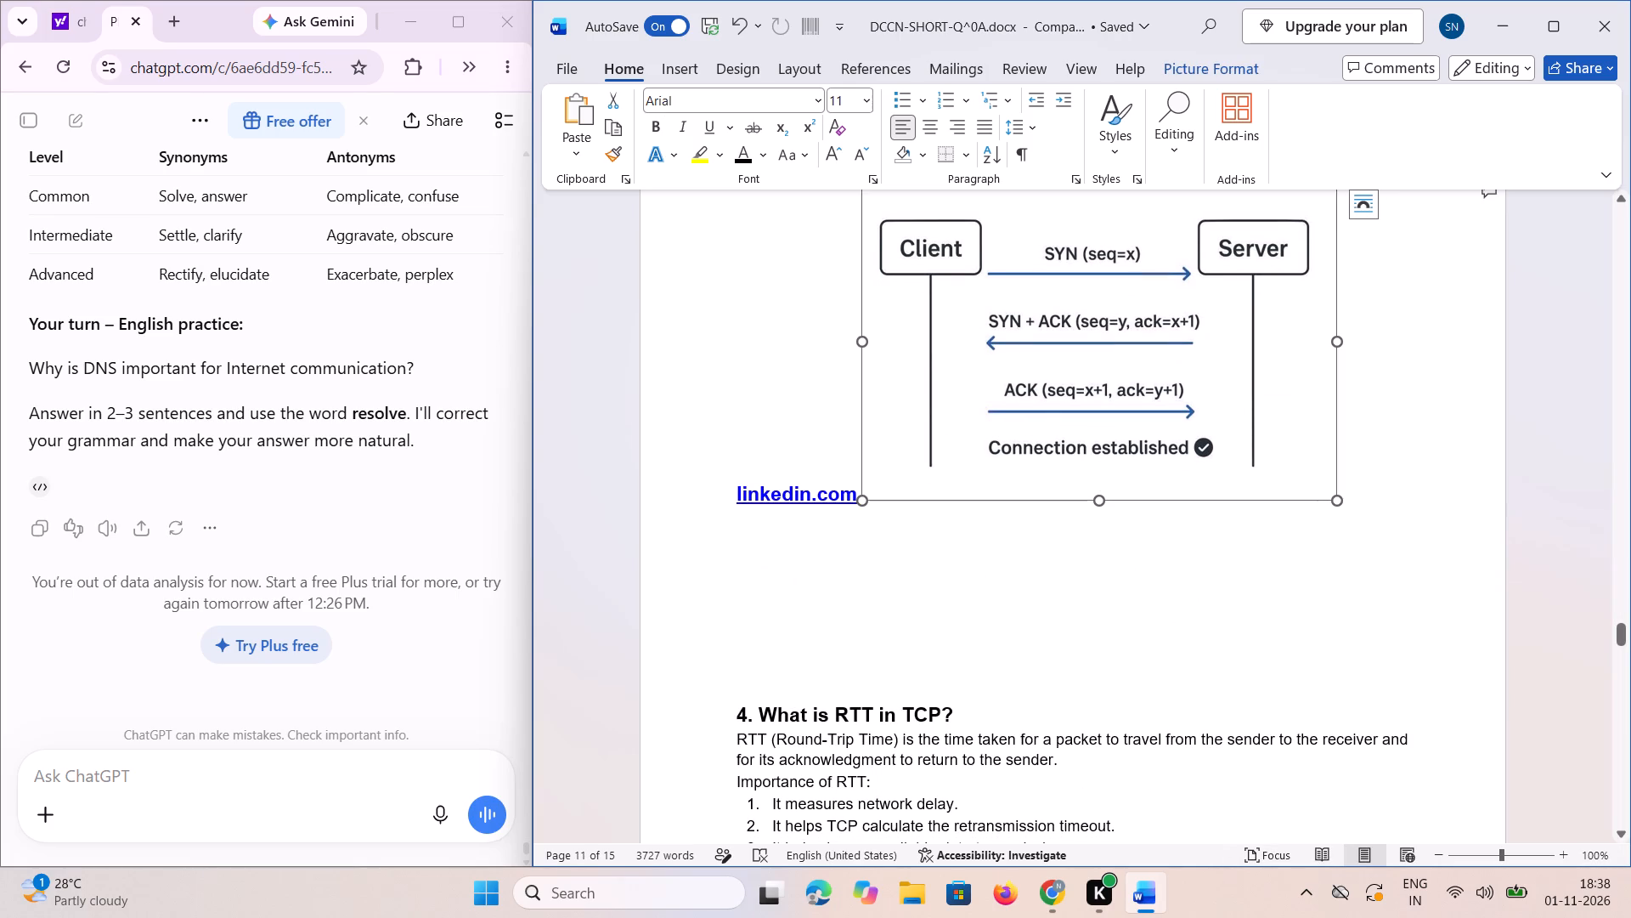
scroll(1052, 490, "up", 2)
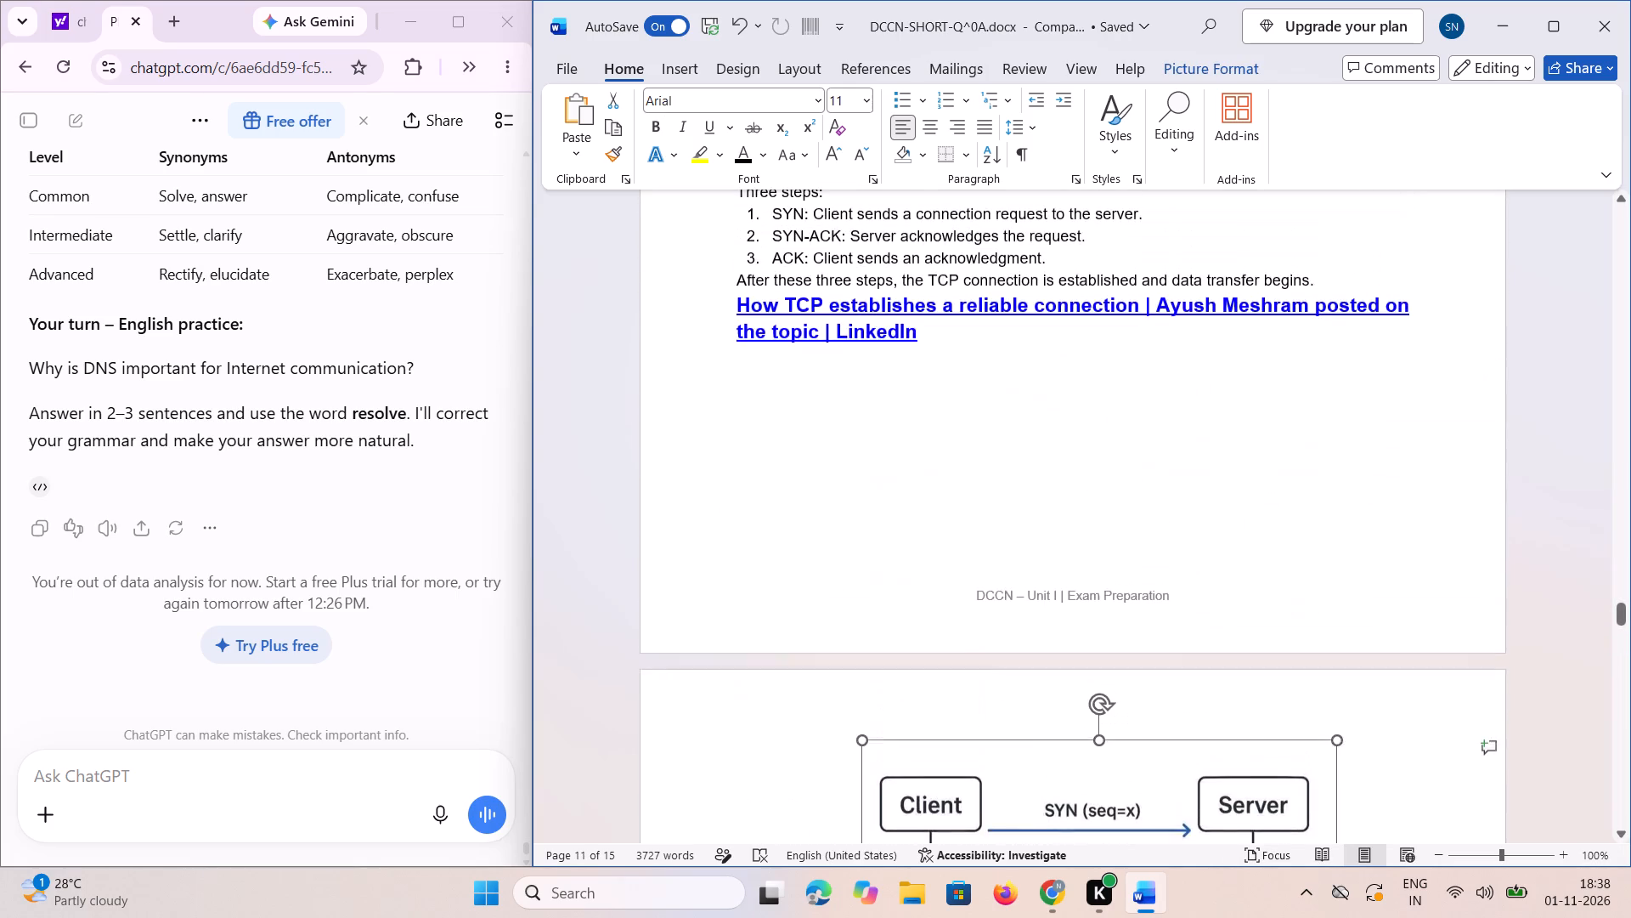
scroll(1052, 490, "up", 1)
scroll(1052, 490, "down", 1)
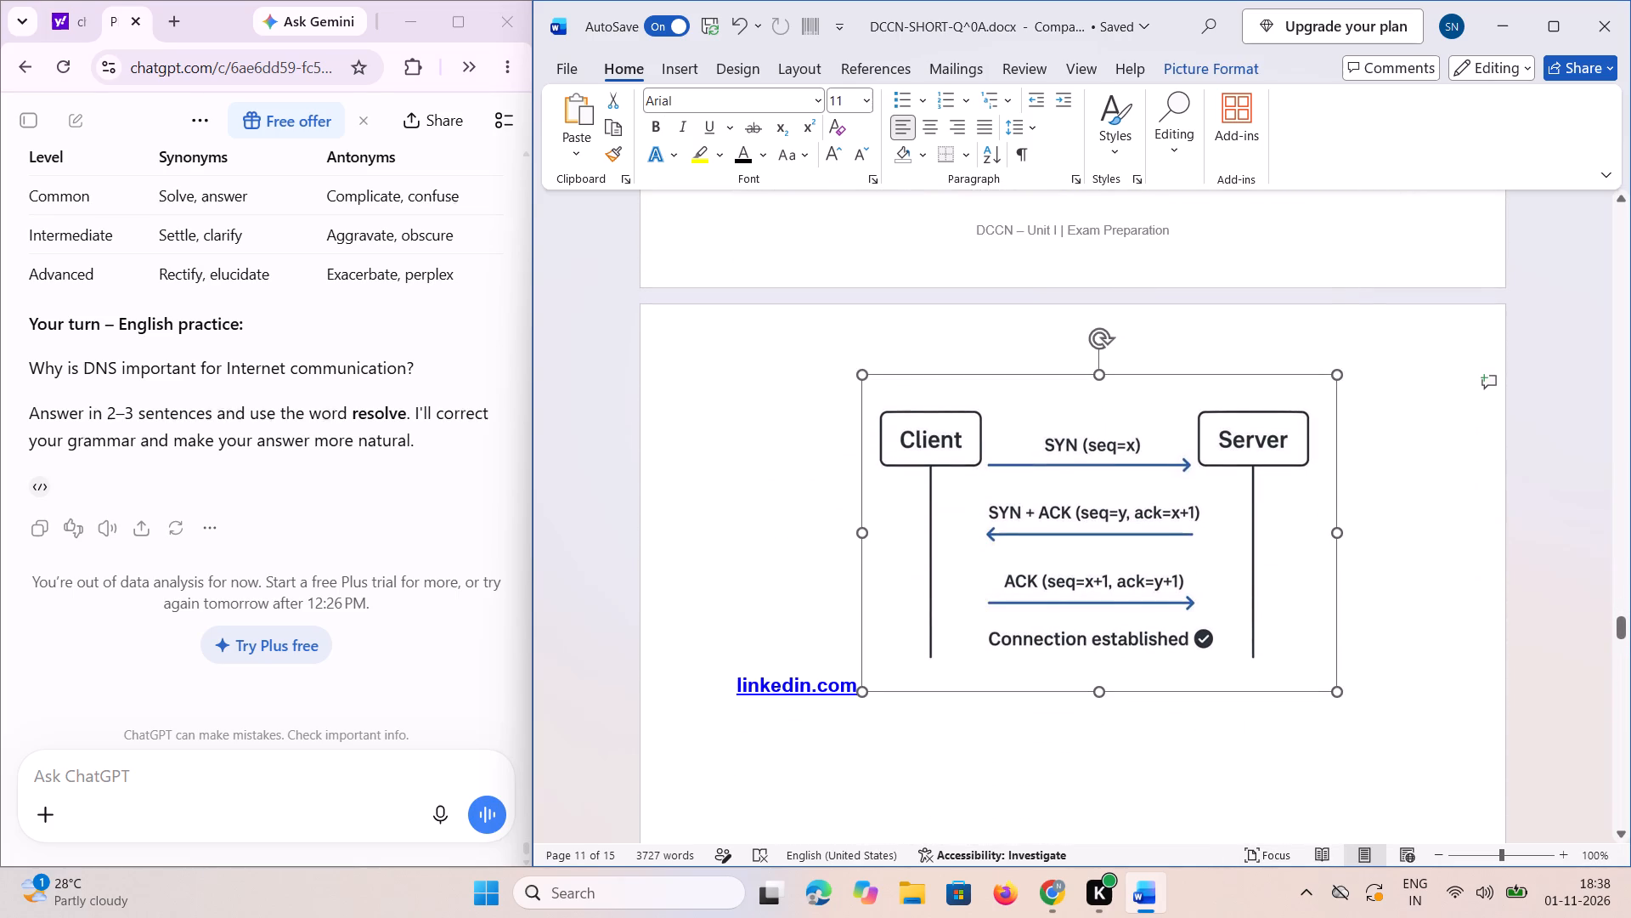
left_click_drag(1337, 692, 1184, 529)
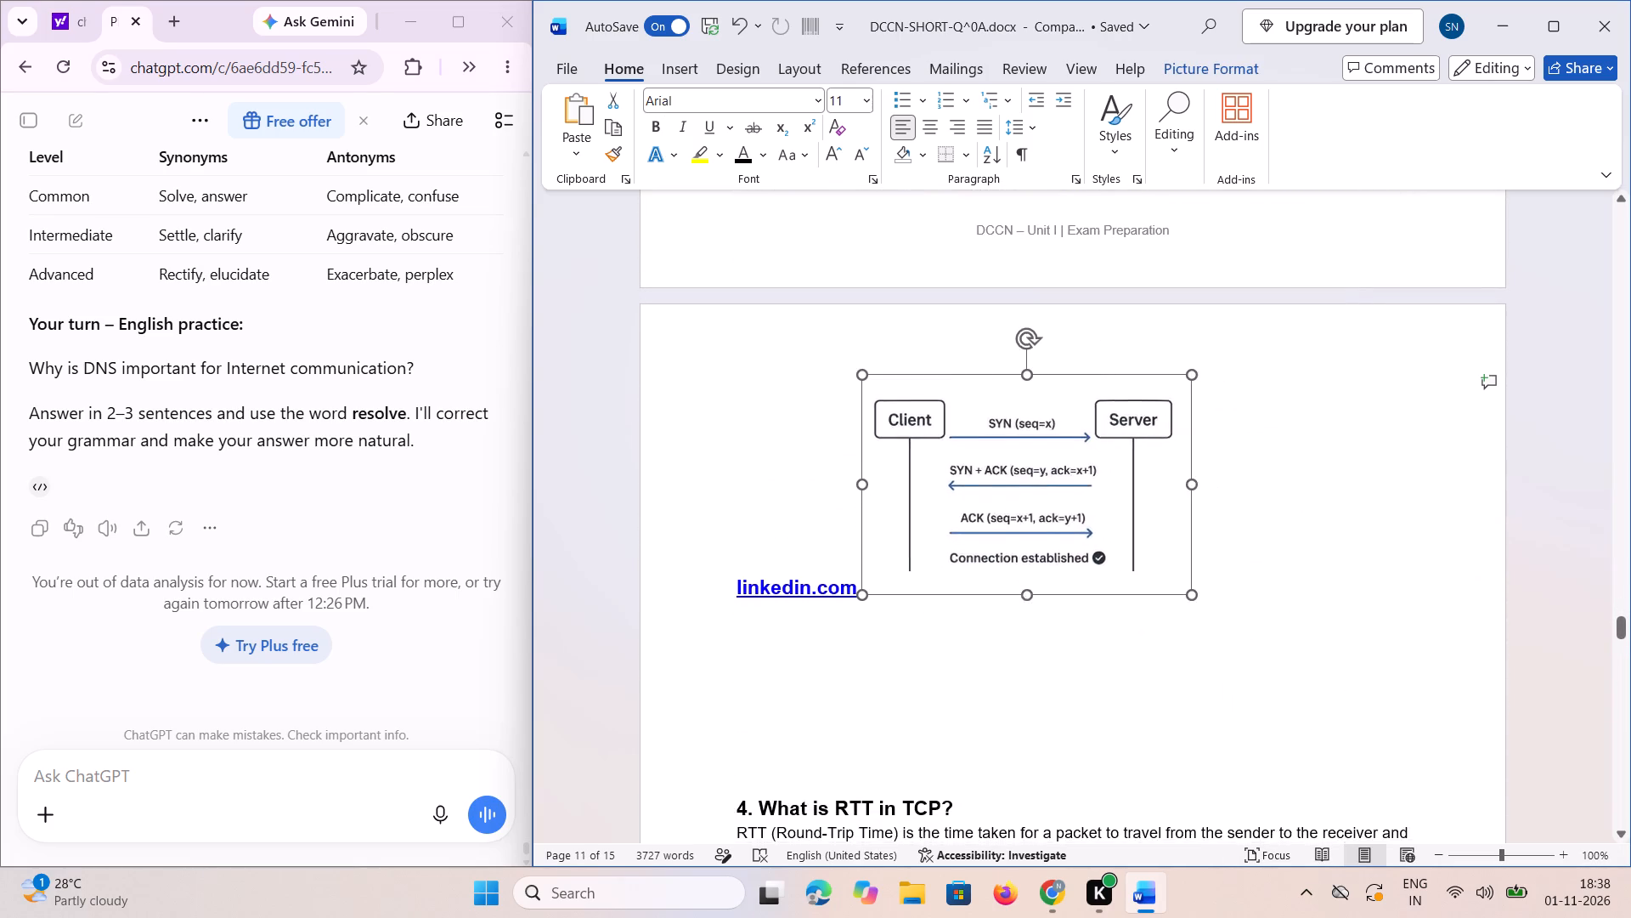
left_click_drag(1184, 529, 1171, 524)
scroll(1019, 489, "up", 1)
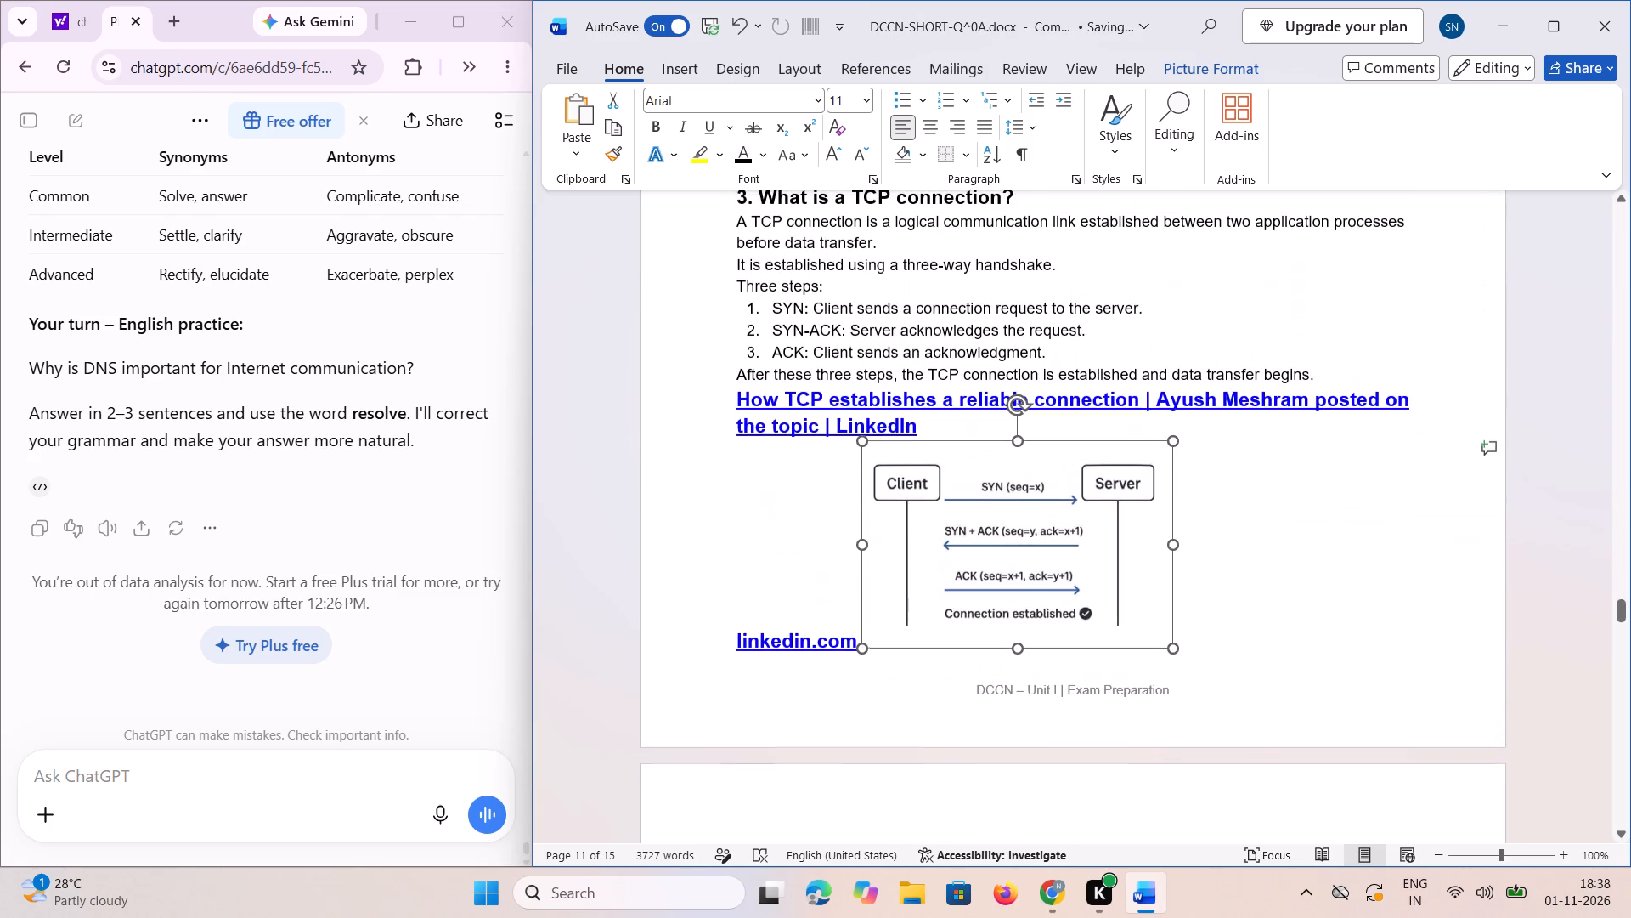
scroll(1019, 489, "up", 1)
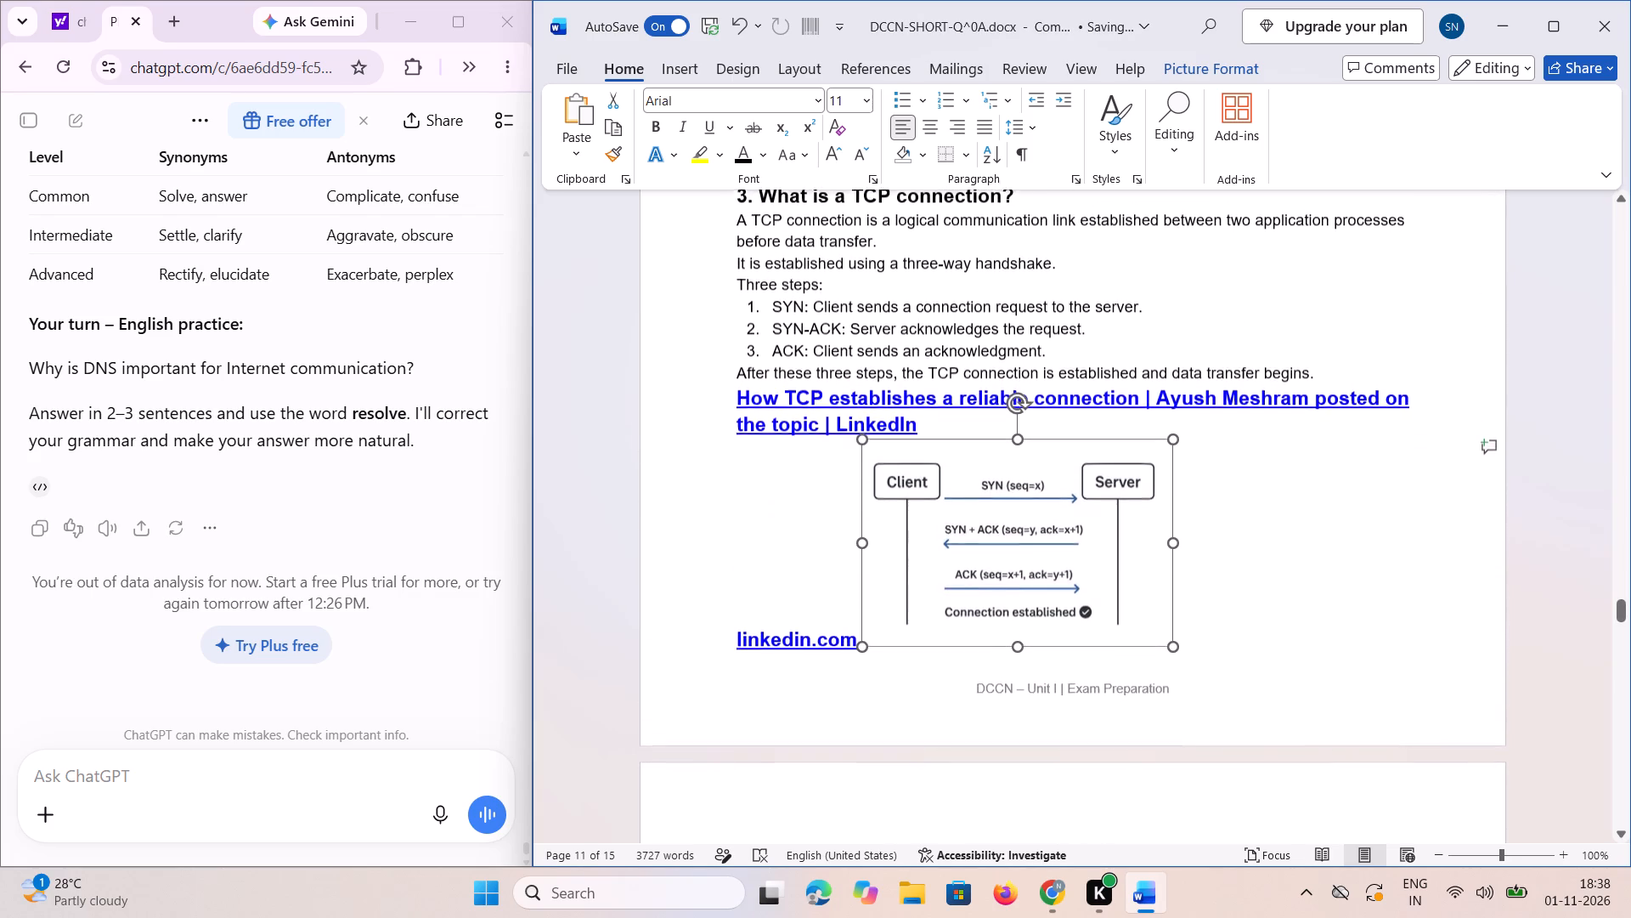
left_click_drag(1173, 614, 1210, 644)
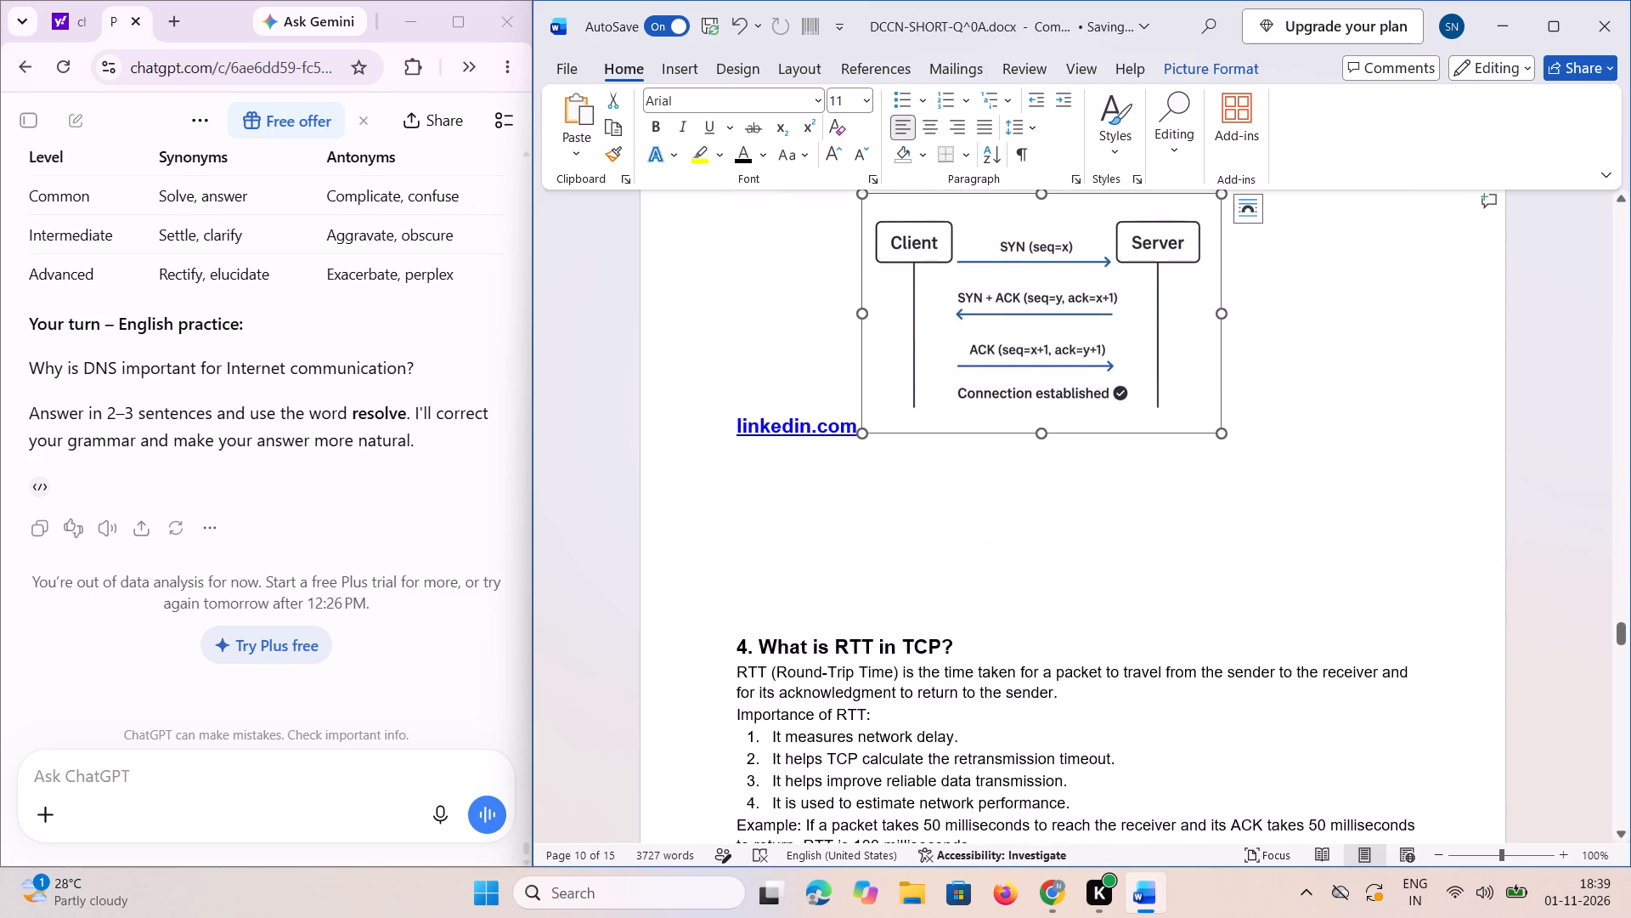
Resize the Client–Server handshake picture under question 3 to about three quarters of its height, then stretch it to about 1.3 times its width.
scroll(1210, 644, "up", 2)
left_click_drag(1219, 696, 1137, 629)
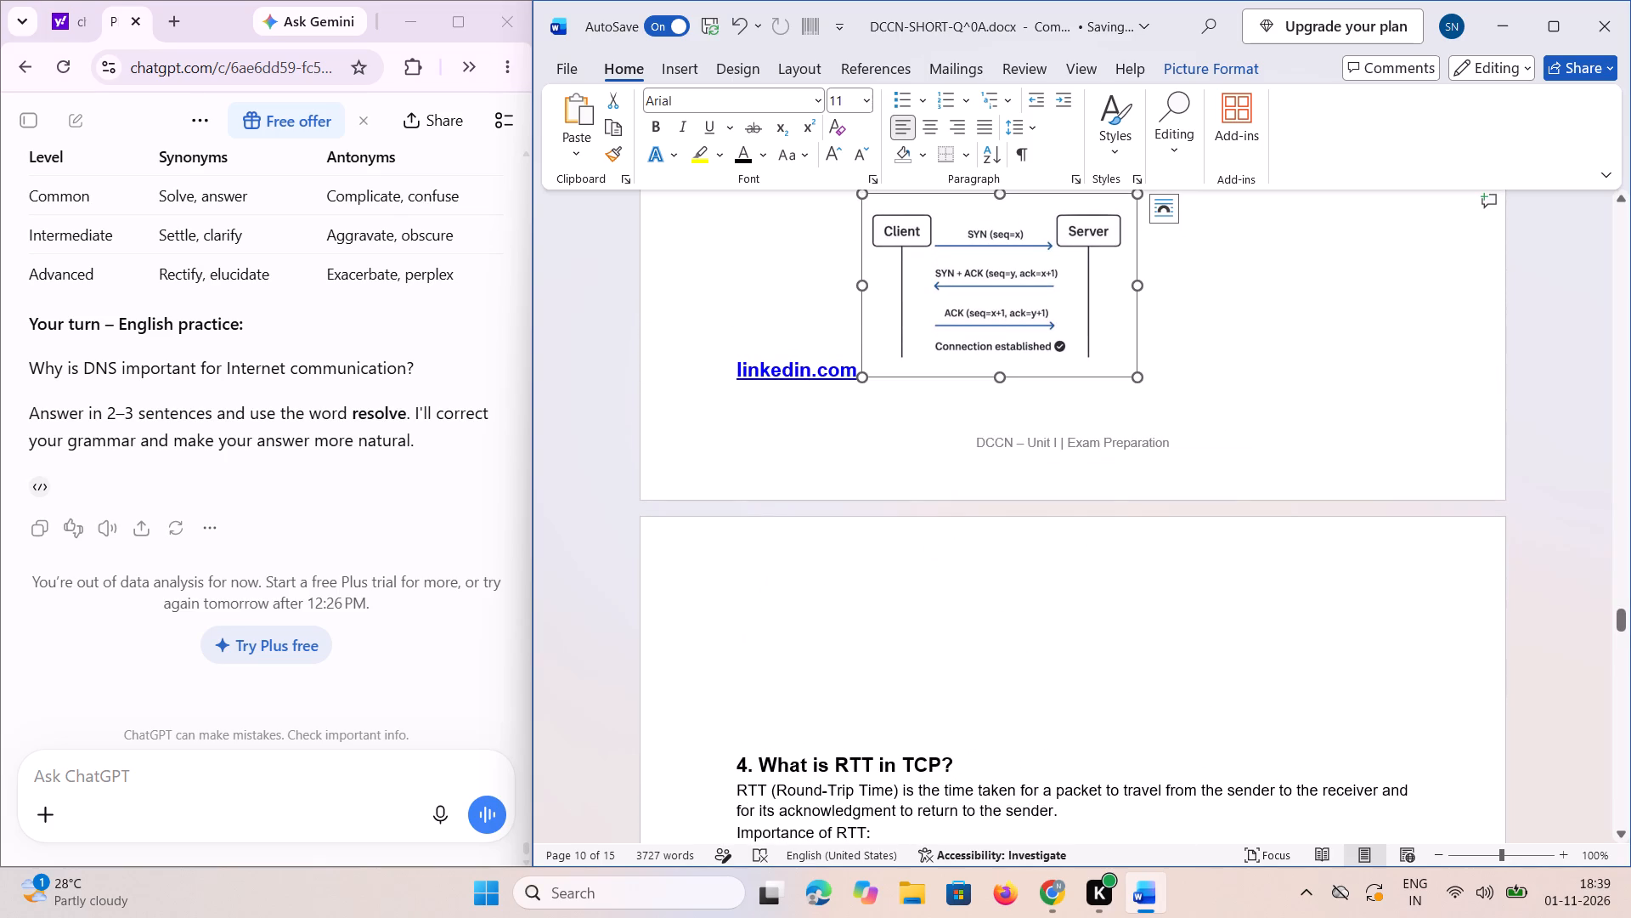
left_click_drag(1136, 283, 1210, 293)
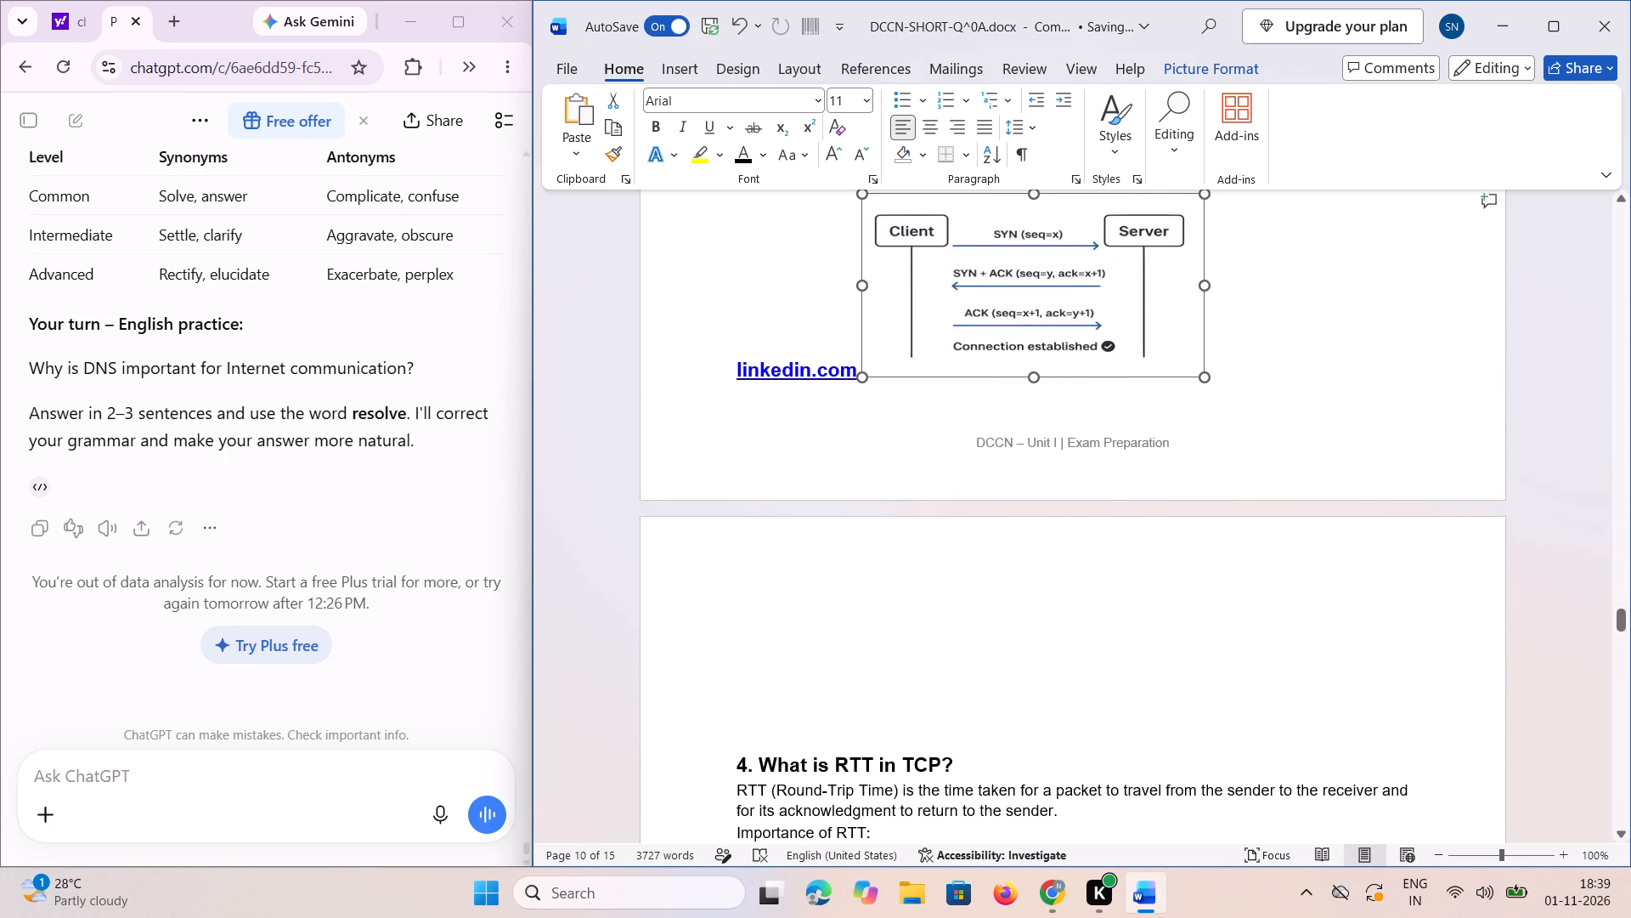
left_click_drag(1210, 293, 1327, 288)
left_click(1378, 389)
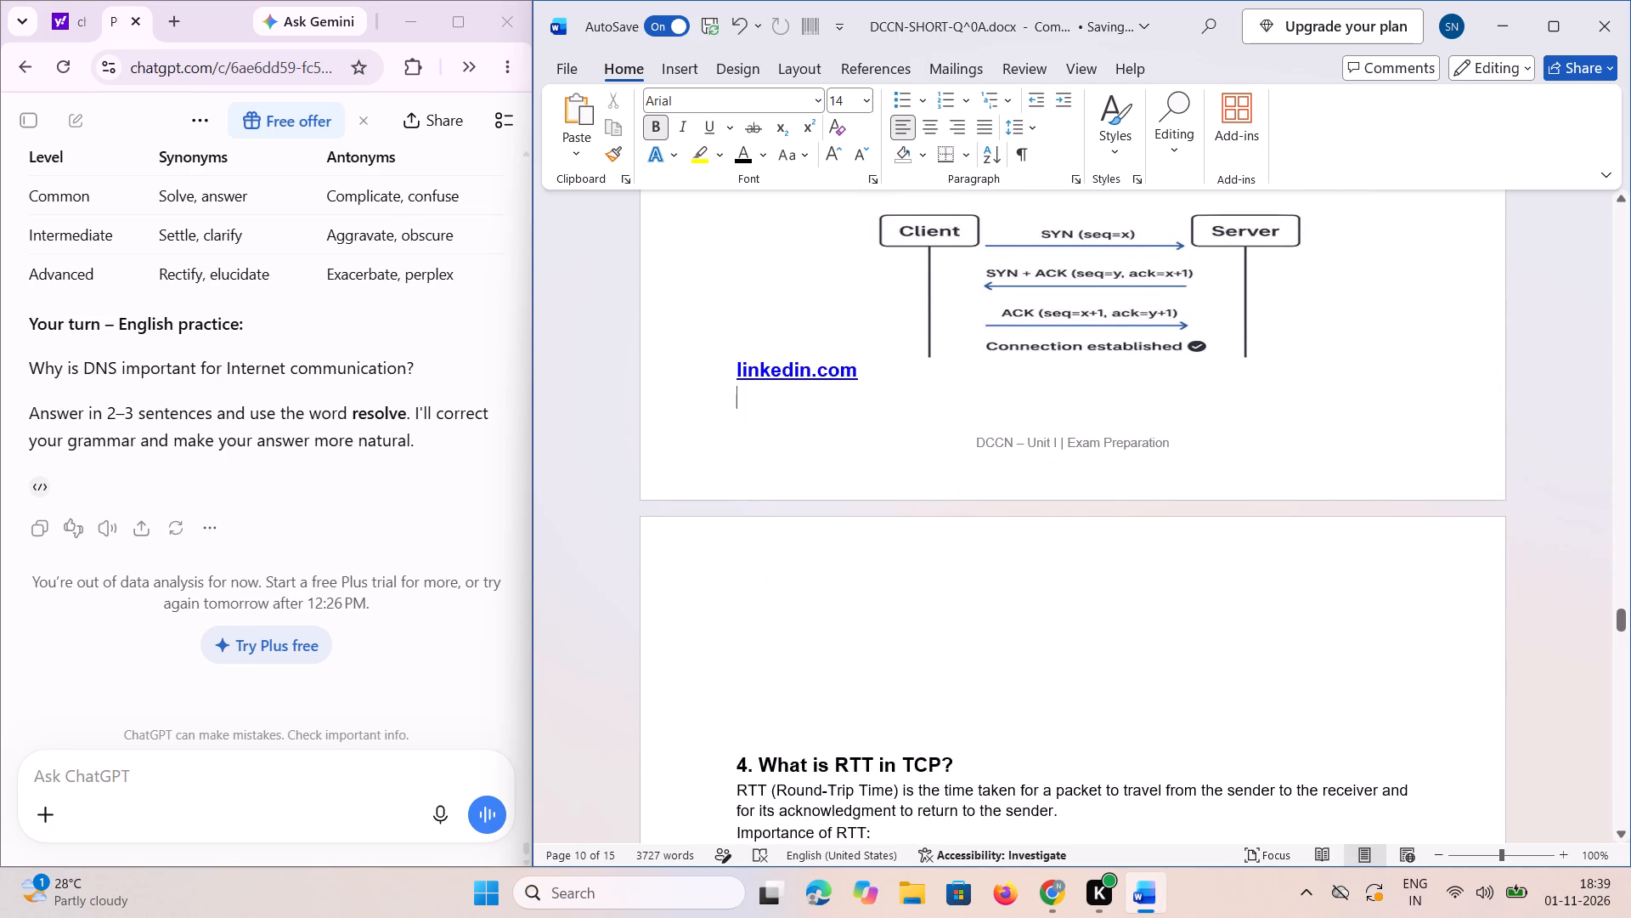
Review the Unit IV pages from question 1 to the quick revision table, checking the spacing around the resized handshake picture.
scroll(1378, 389, "up", 3)
scroll(1378, 389, "down", 1)
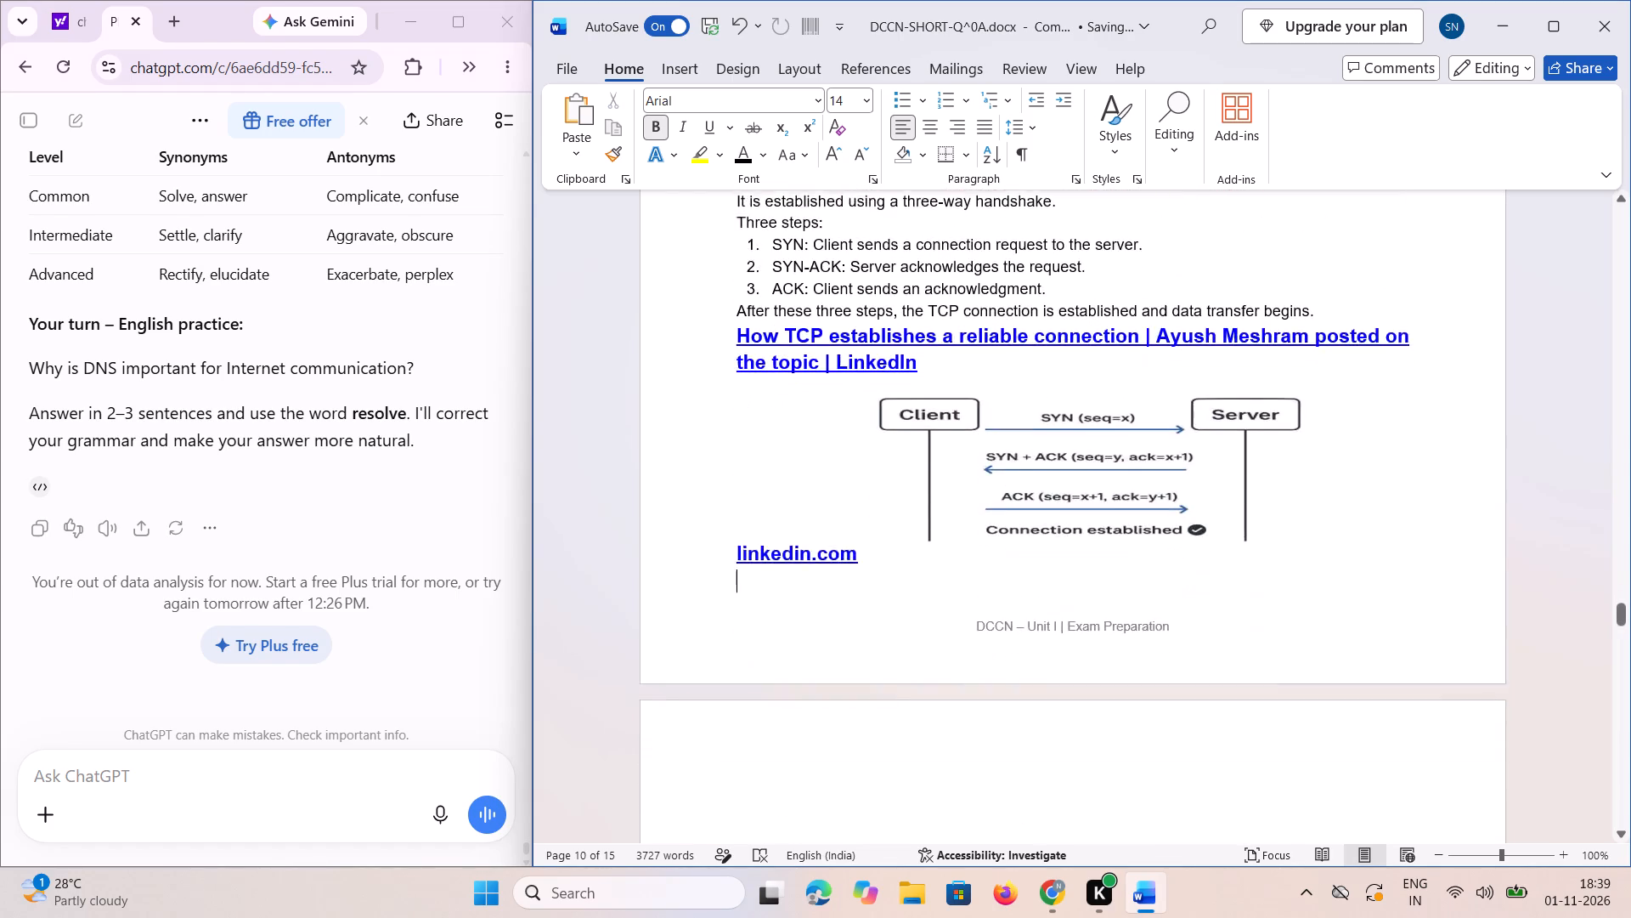
scroll(1378, 389, "up", 2)
scroll(1378, 389, "down", 1)
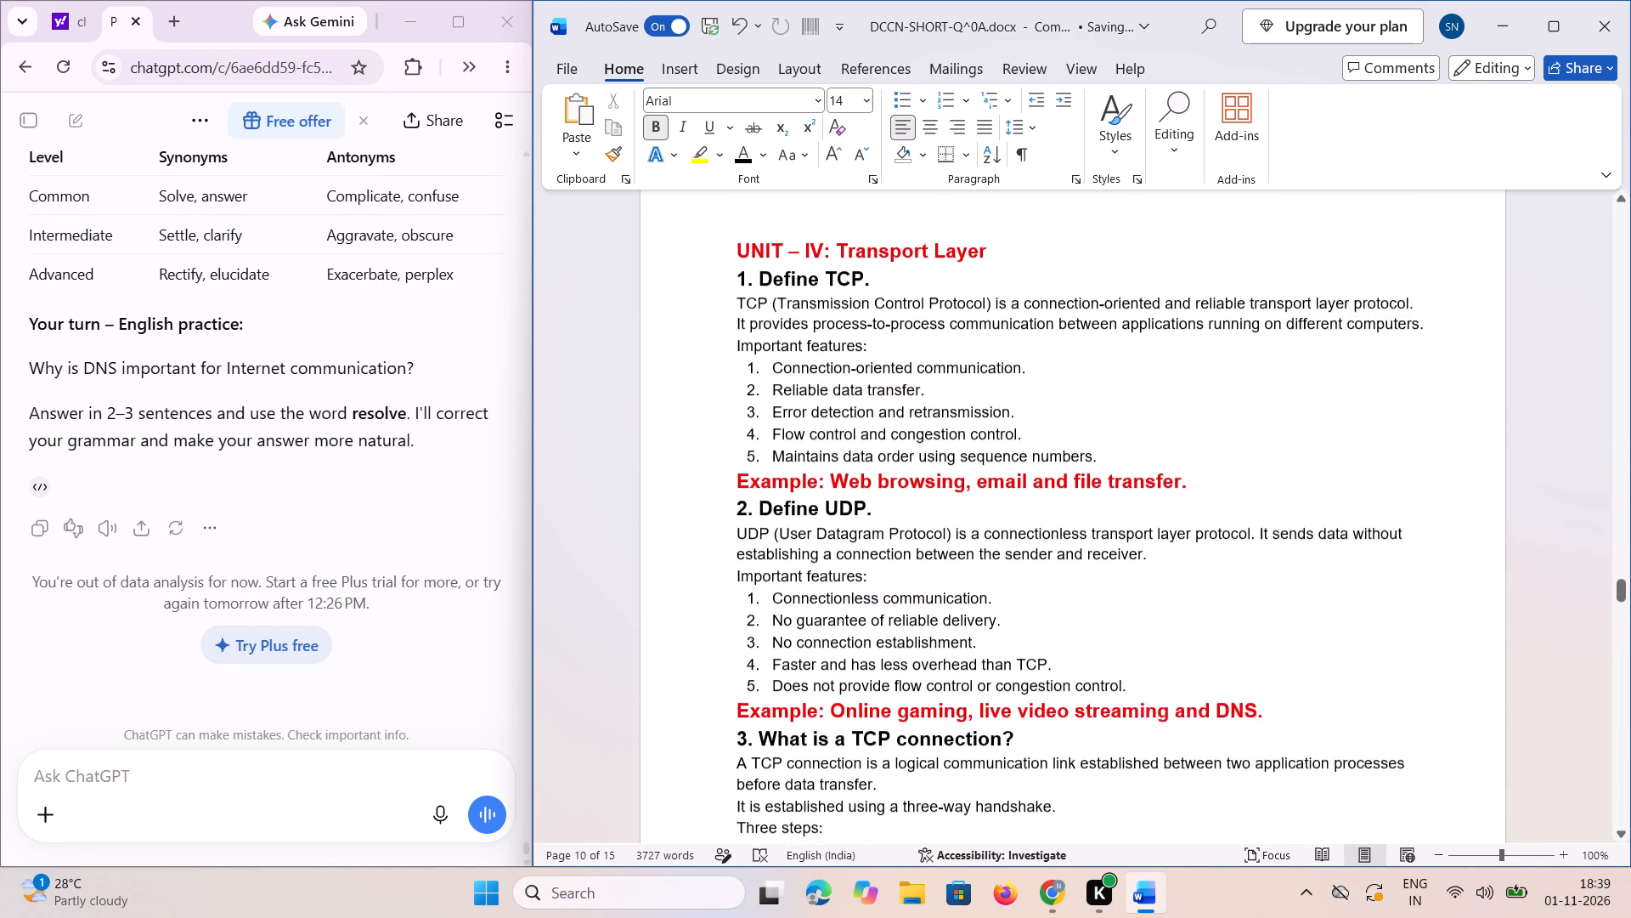
scroll(1378, 389, "down", 1)
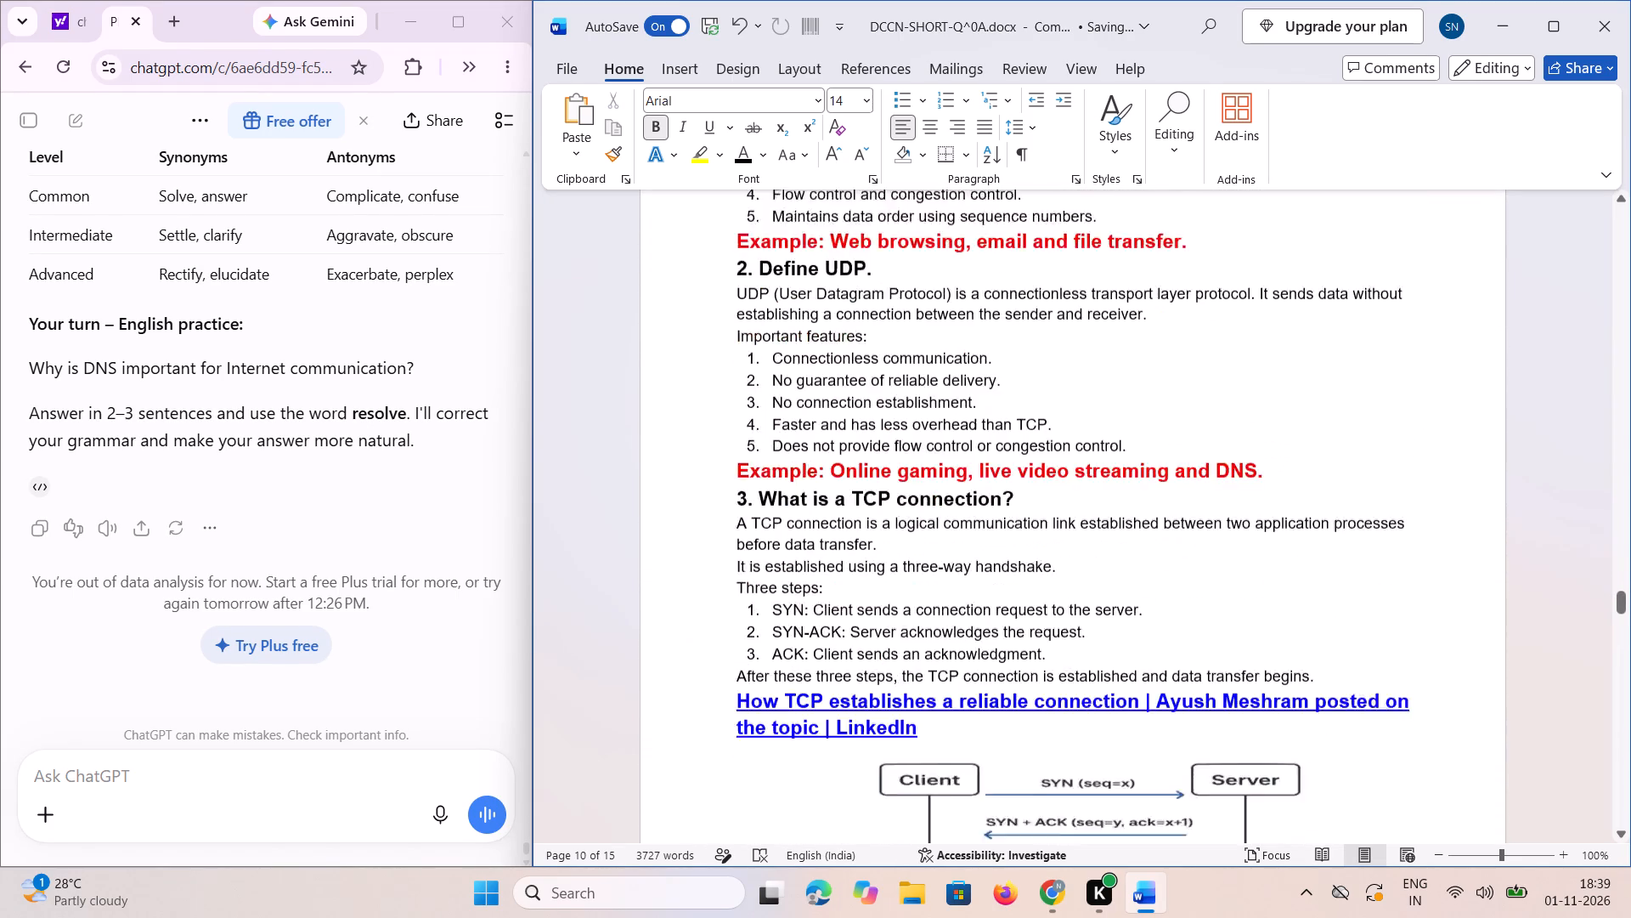
scroll(1378, 389, "down", 4)
scroll(1378, 389, "up", 2)
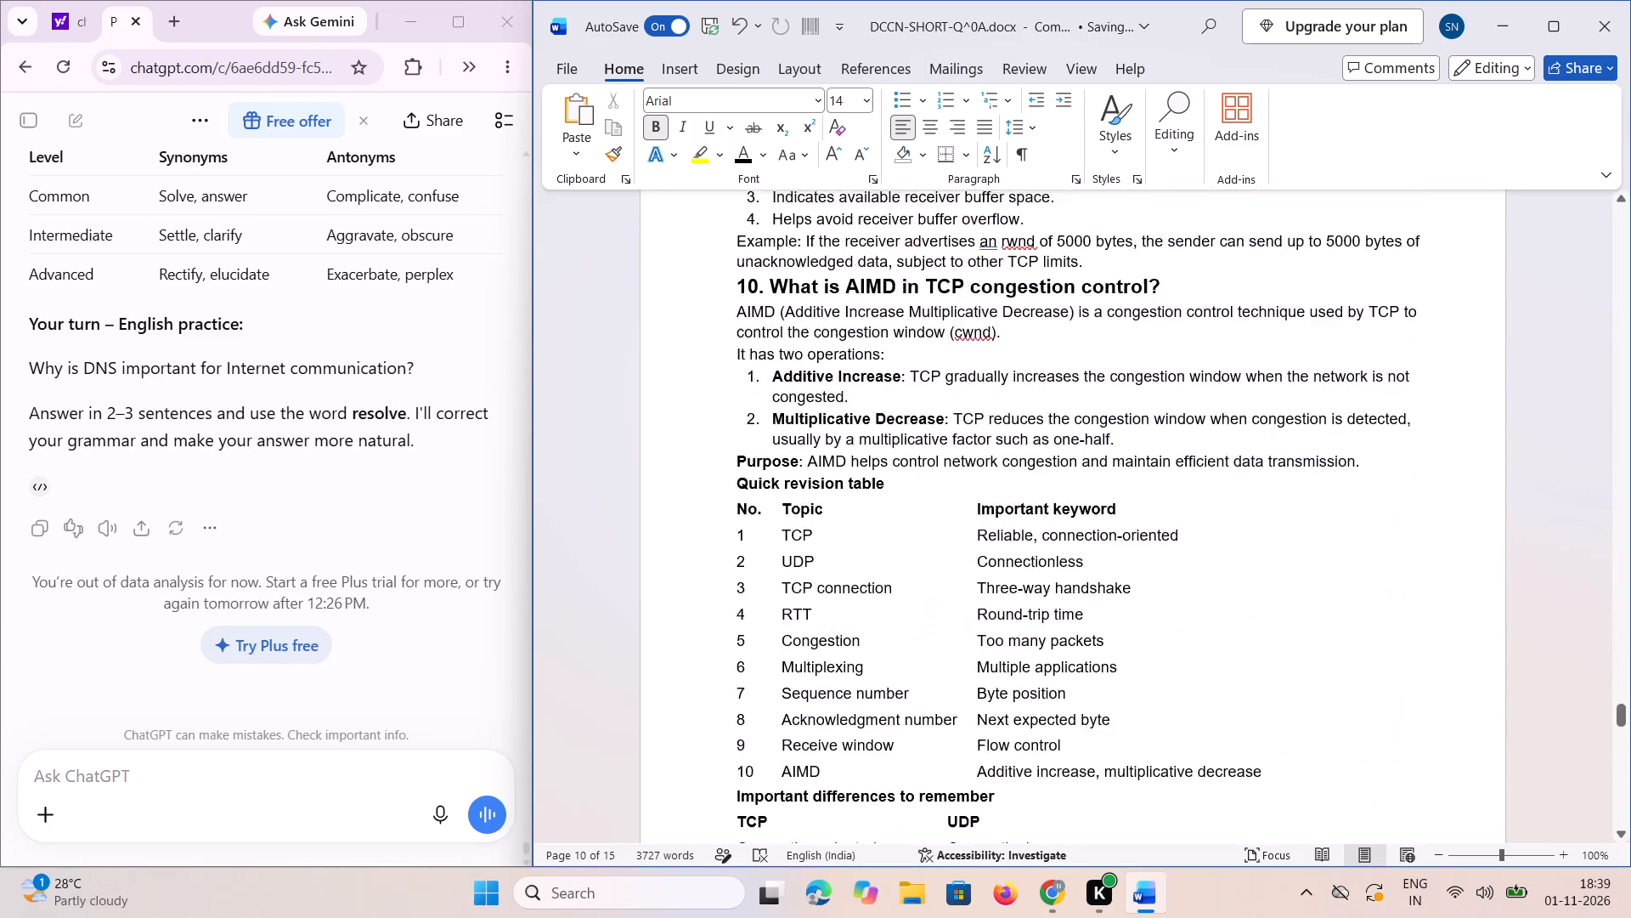
scroll(1378, 389, "up", 10)
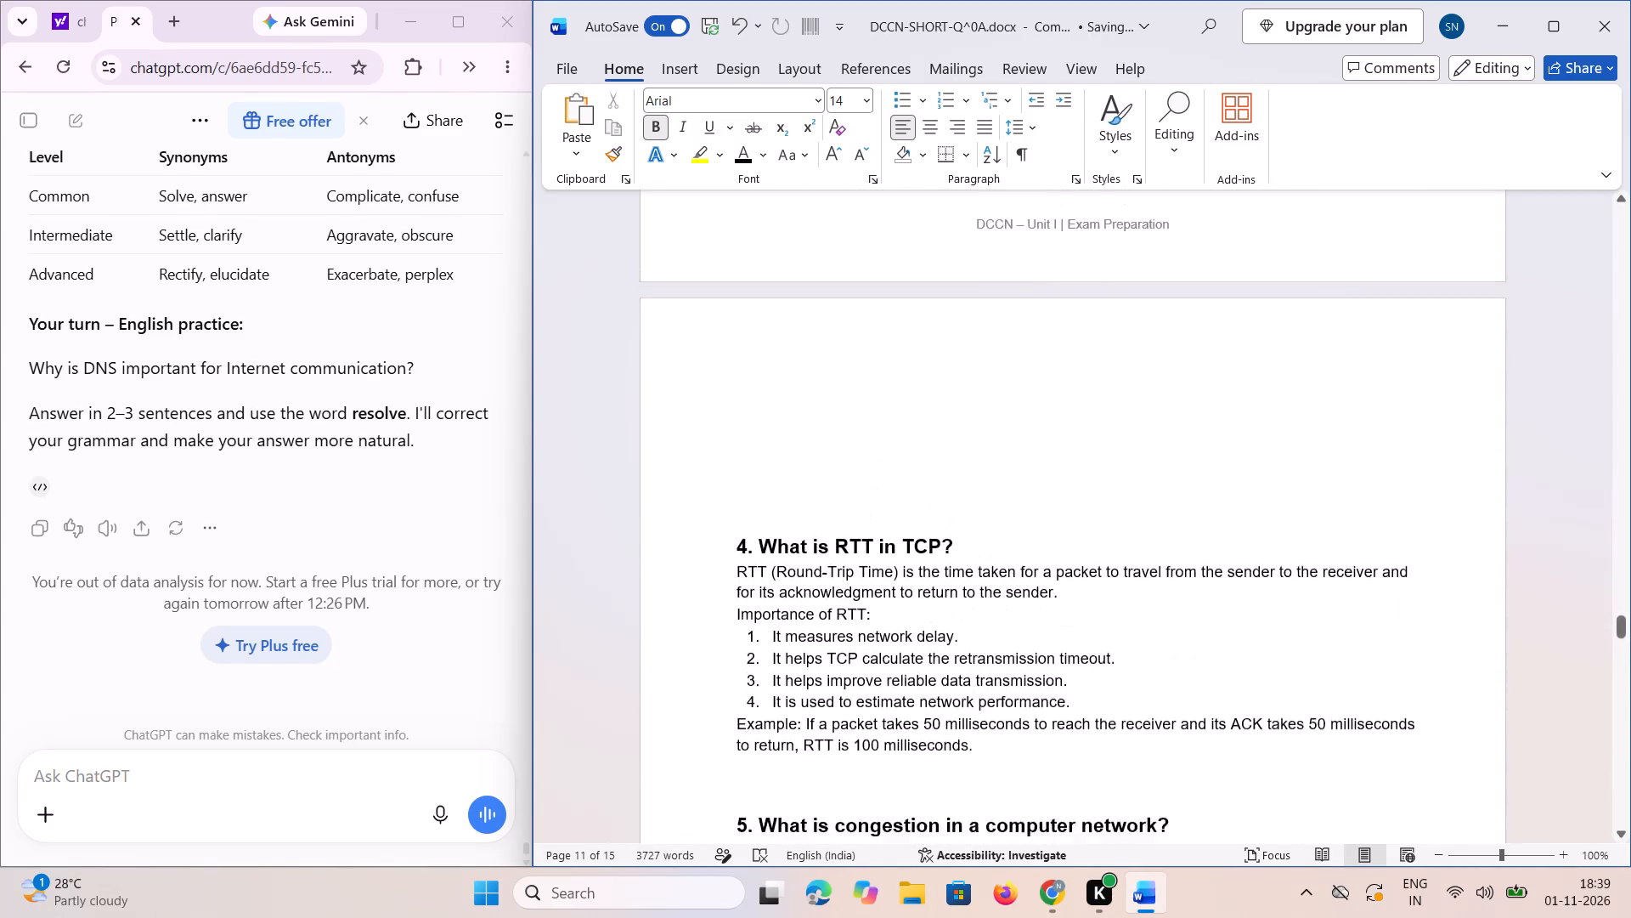
scroll(1378, 389, "up", 4)
scroll(1378, 389, "down", 1)
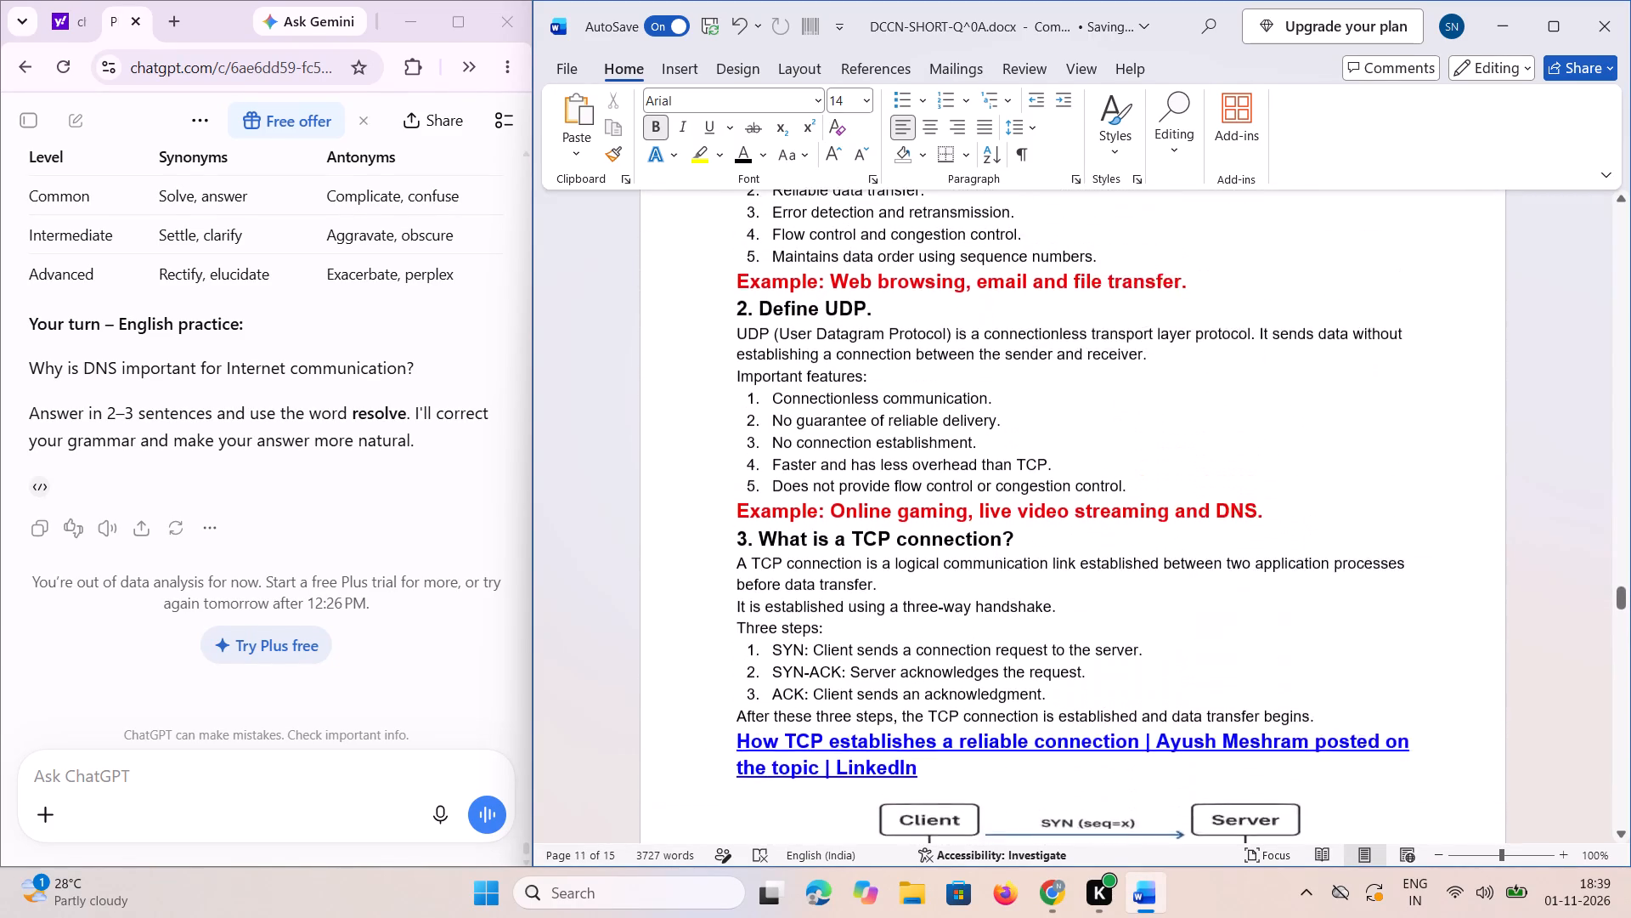
scroll(1378, 389, "down", 1)
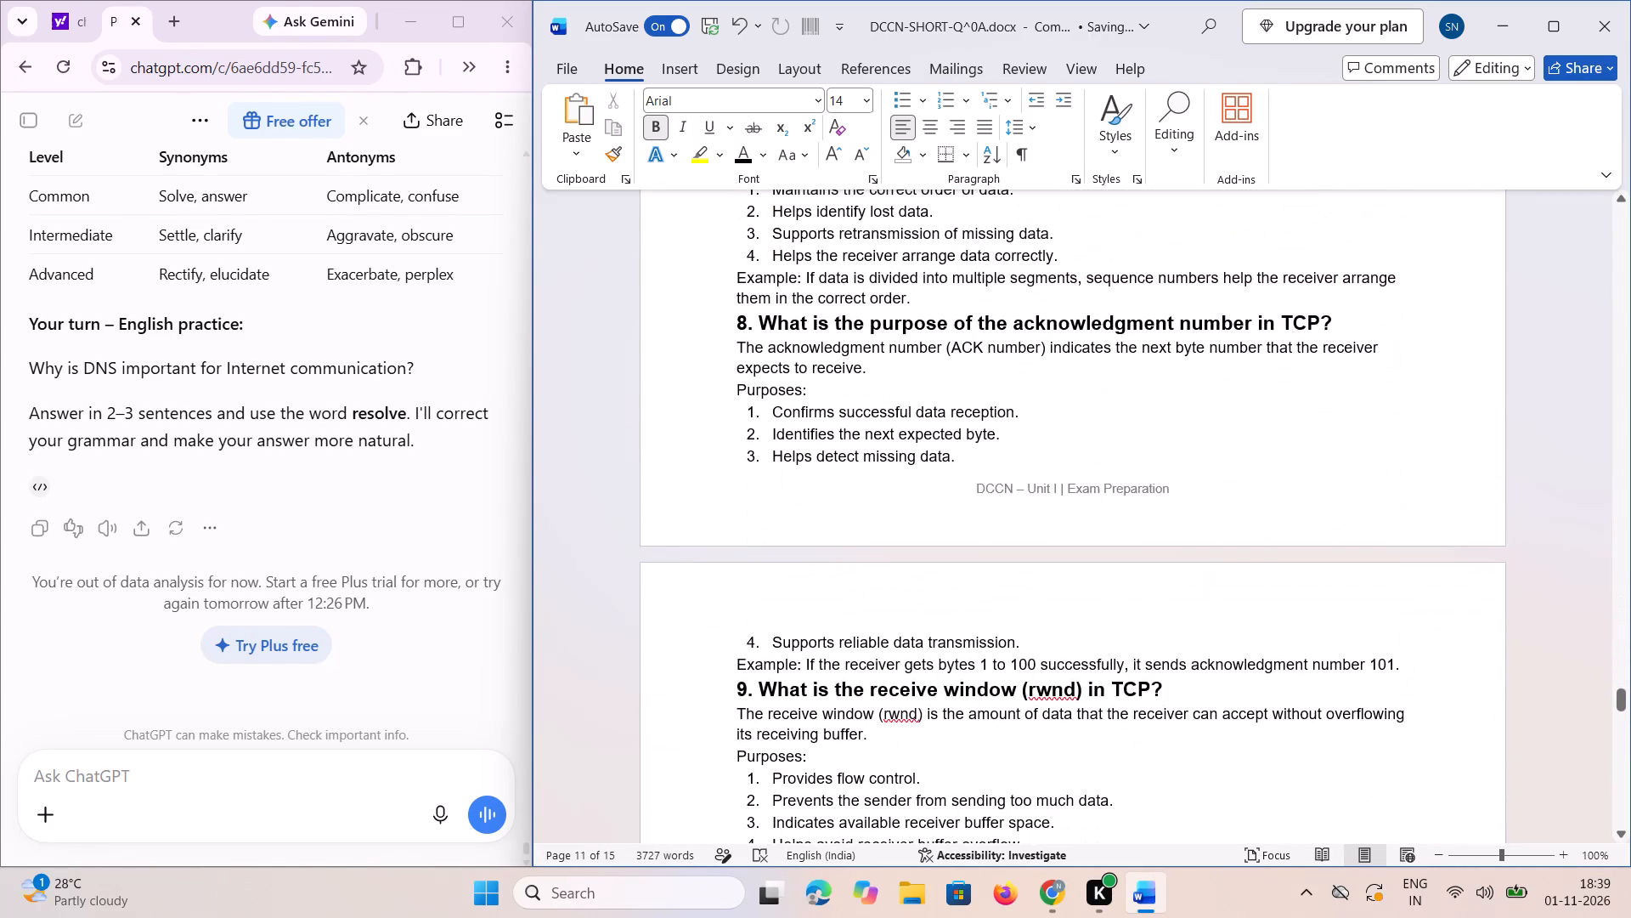
Delete the surplus blank lines above the "4. What is RTT in TCP?" heading, keeping it at the top of the page after the handshake picture.
scroll(1378, 389, "up", 3)
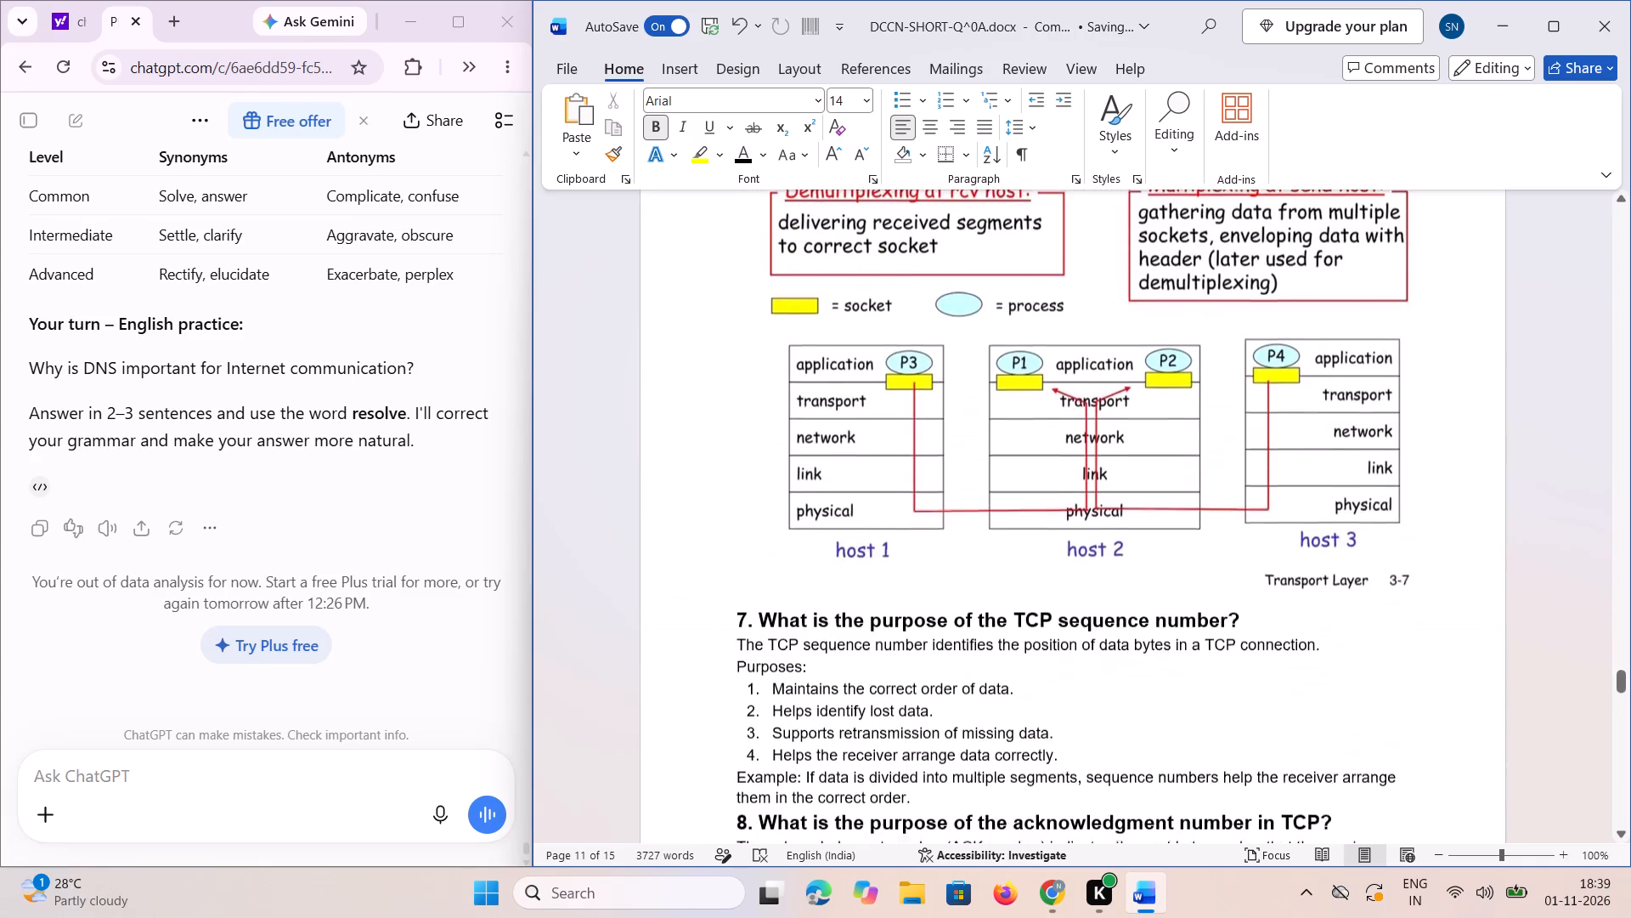
scroll(1378, 389, "up", 4)
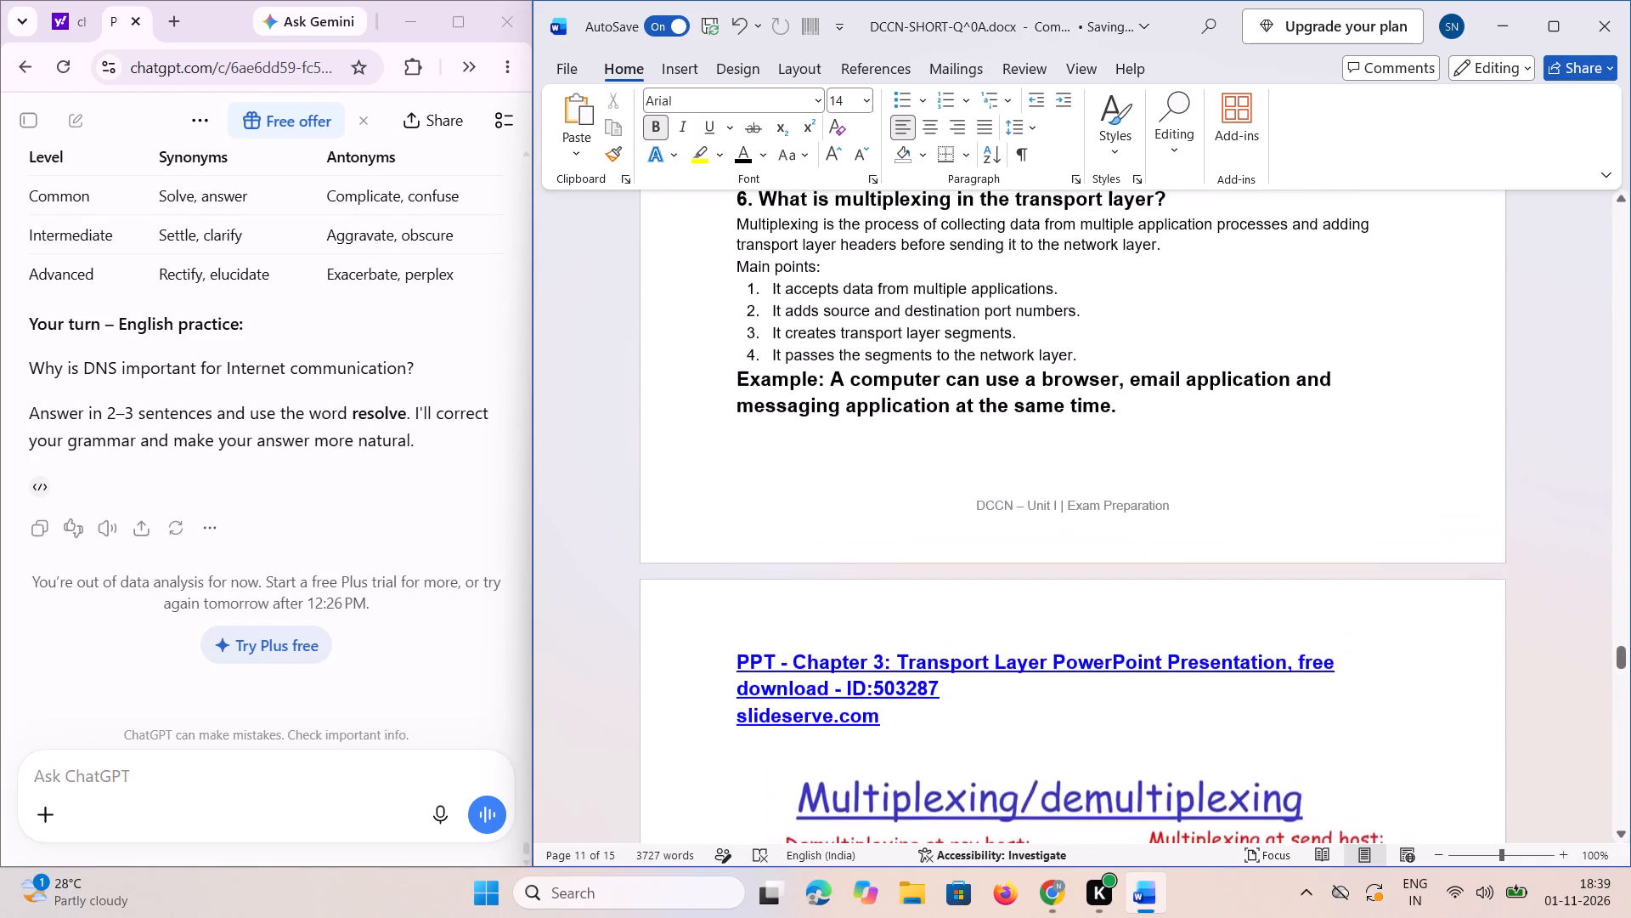
scroll(1378, 389, "up", 4)
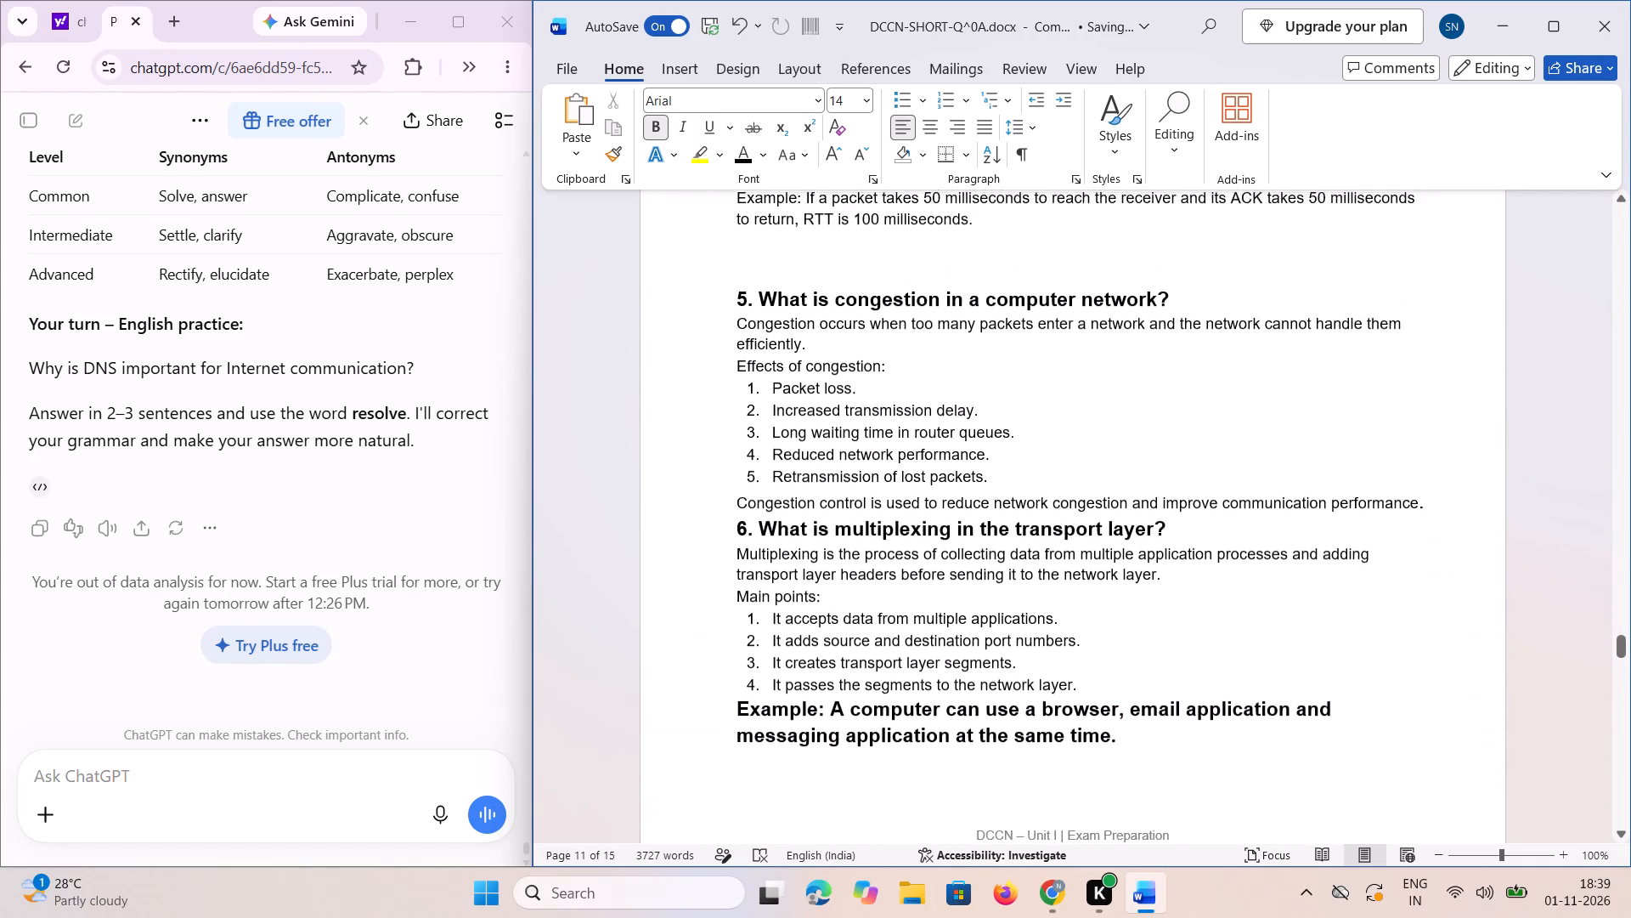
scroll(1378, 389, "up", 4)
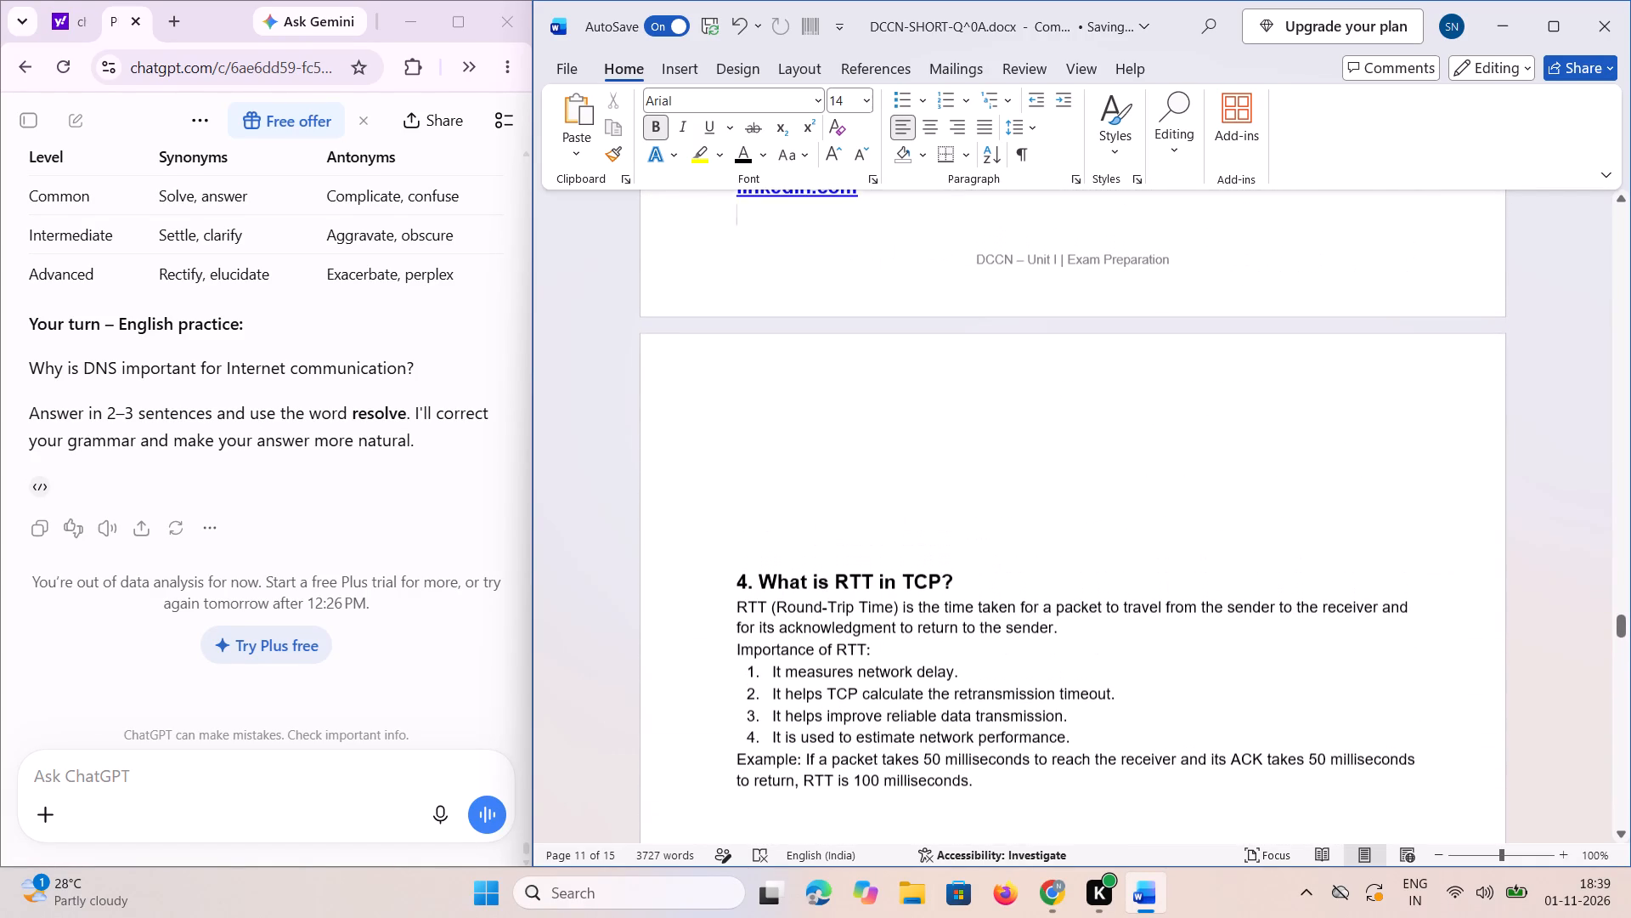
left_click(739, 584)
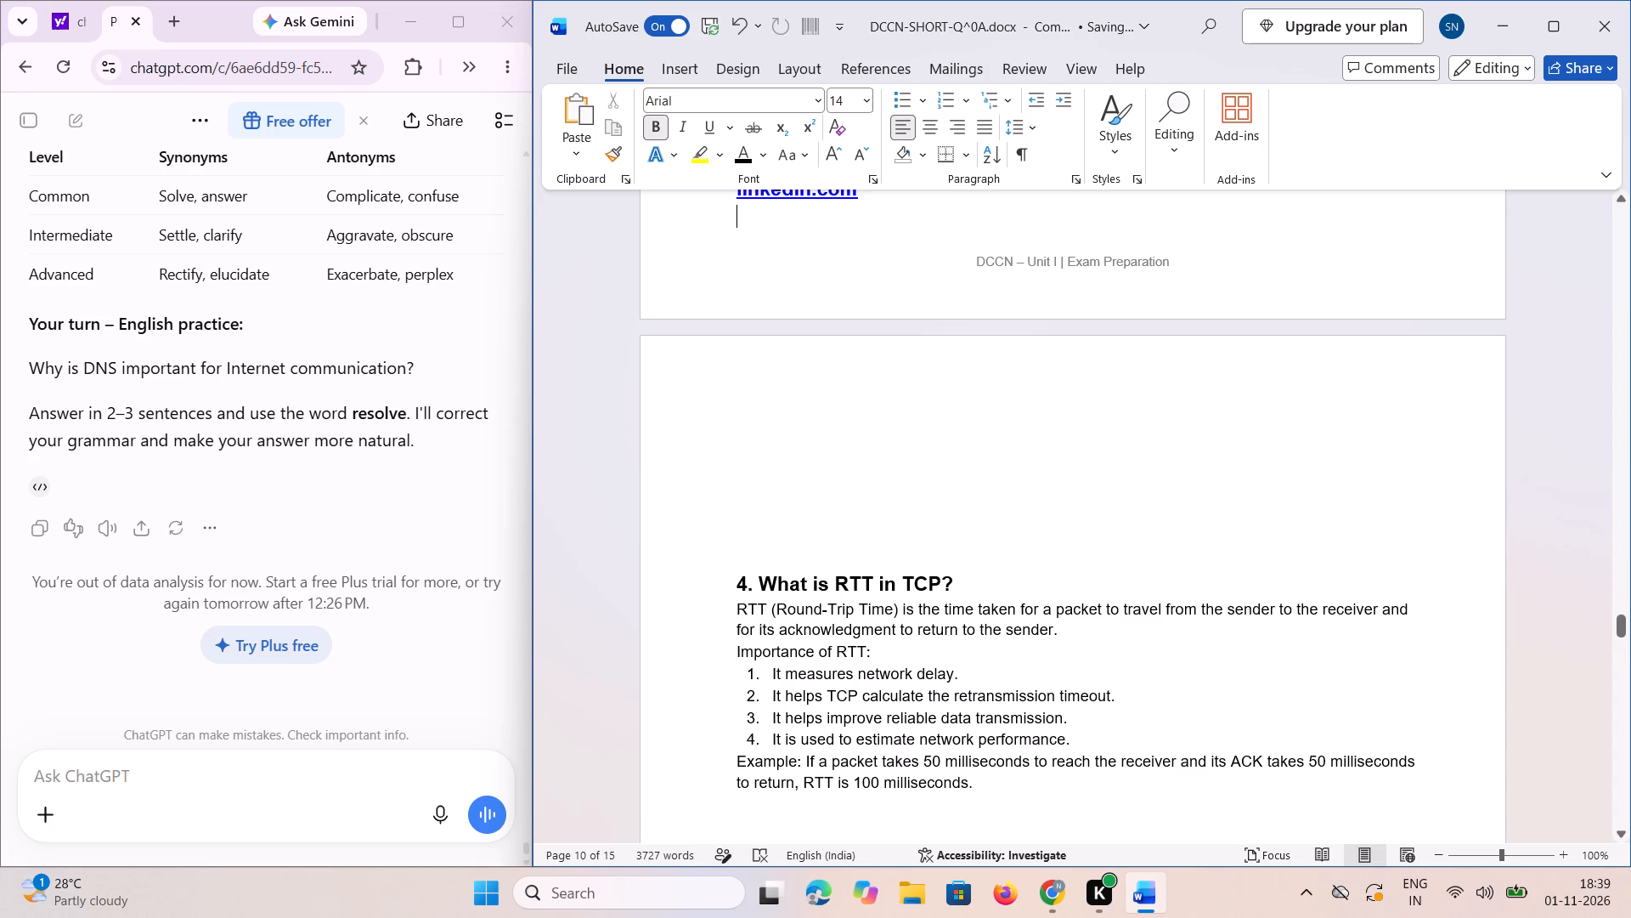
key("BackSpace")
key("BackSpace")
key("BackSpace")
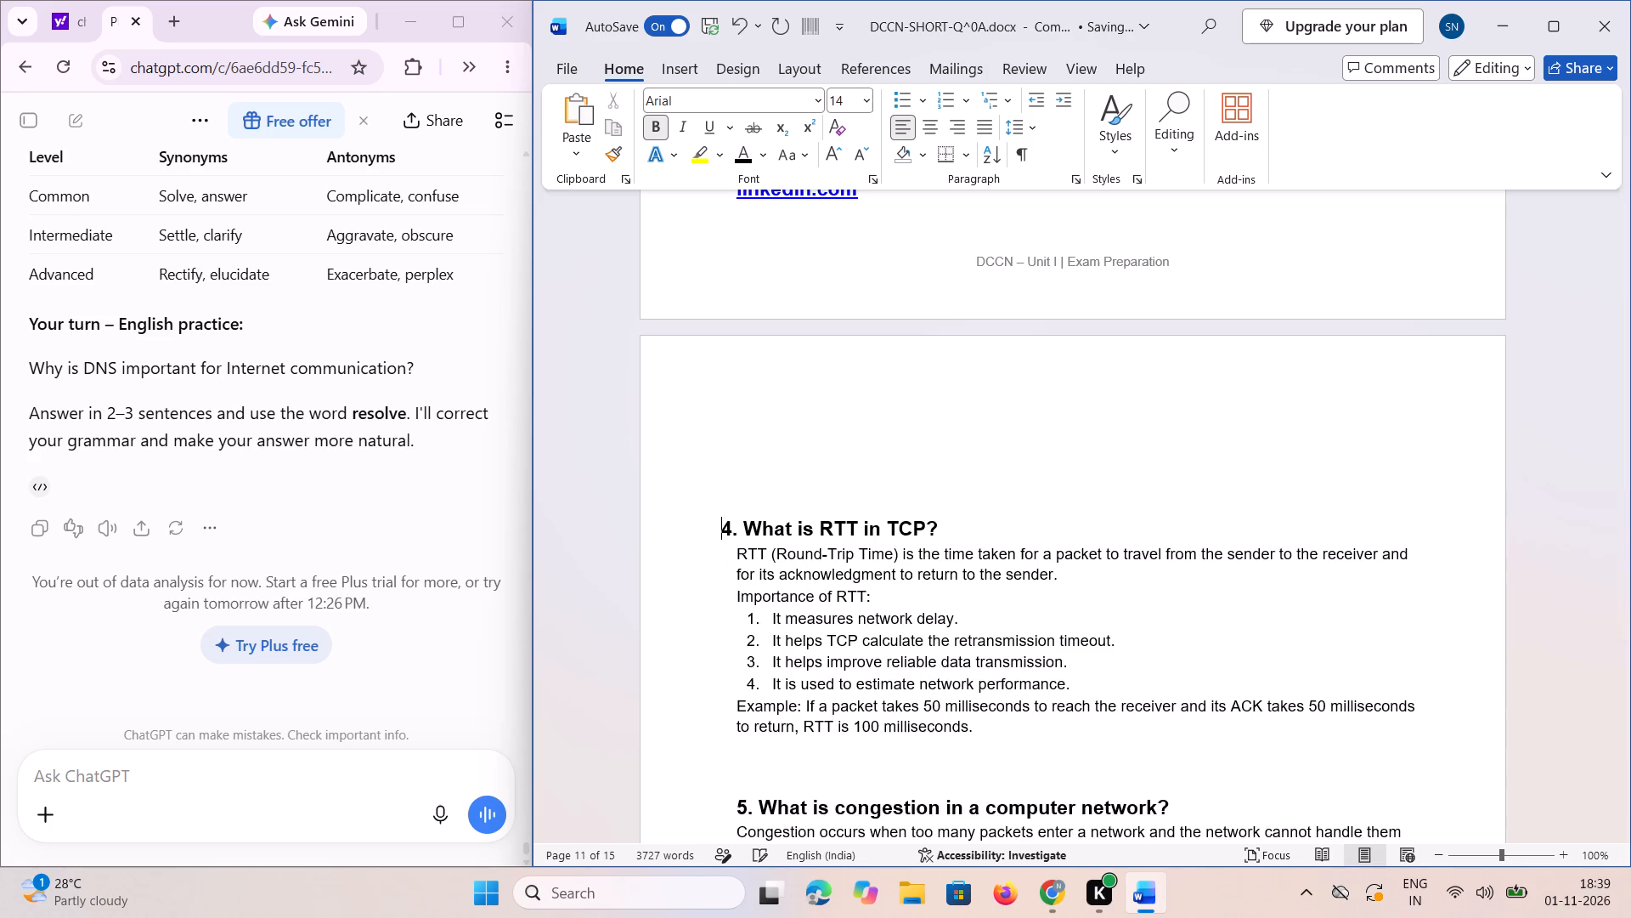
key("BackSpace")
key("BackSpace")
key("BackSpace")
key("BackSpace")
key("BackSpace")
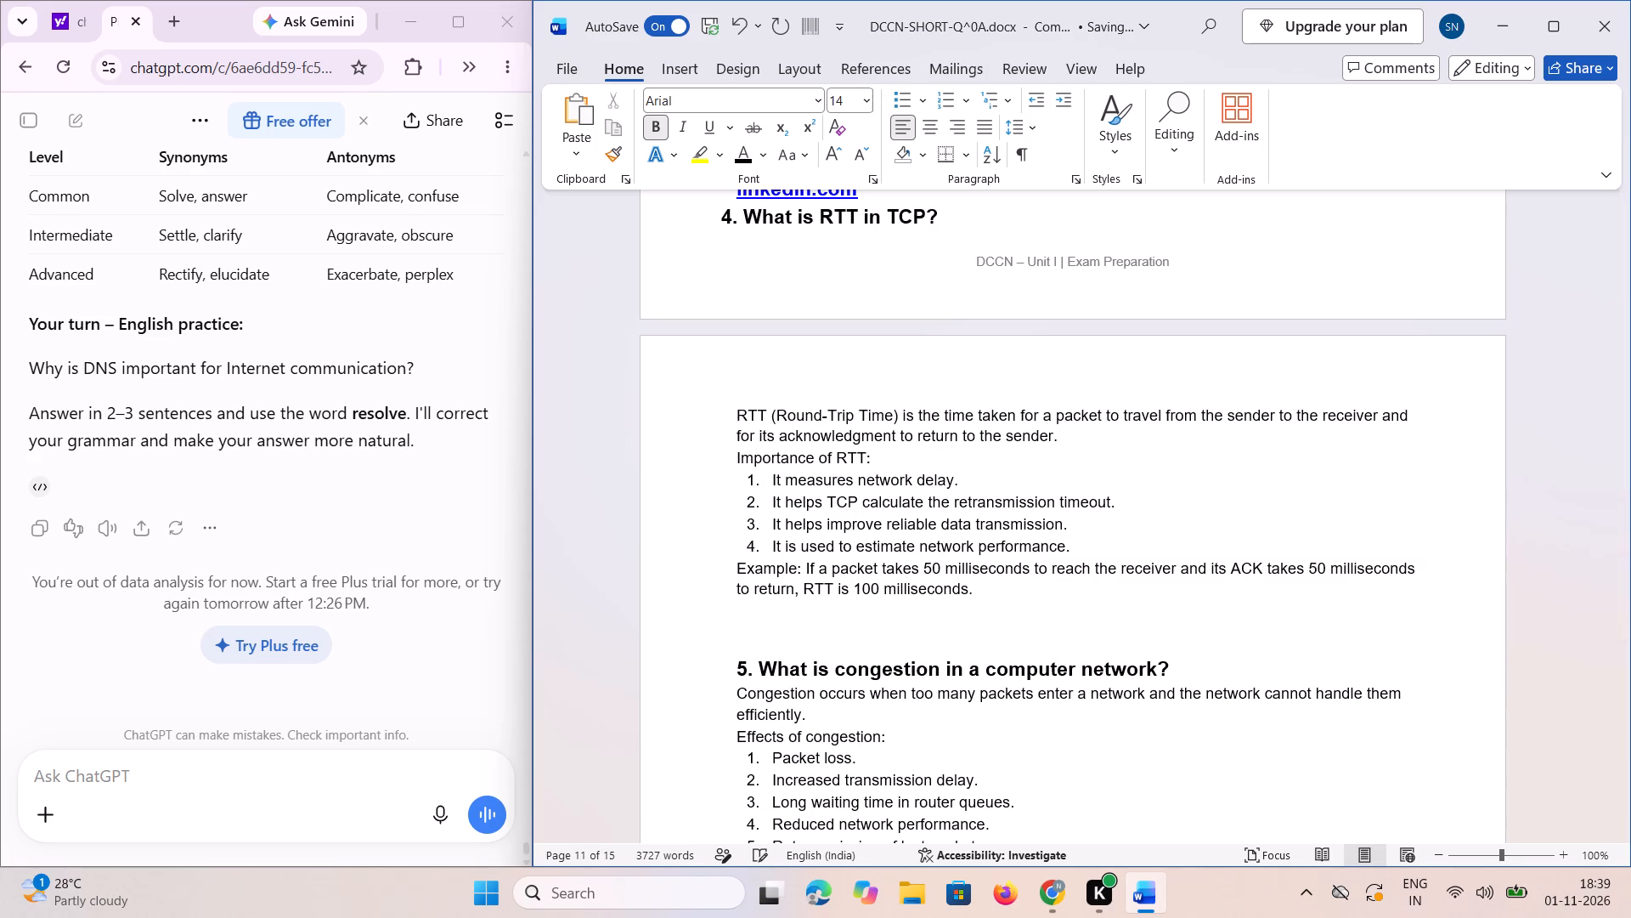
key("Return")
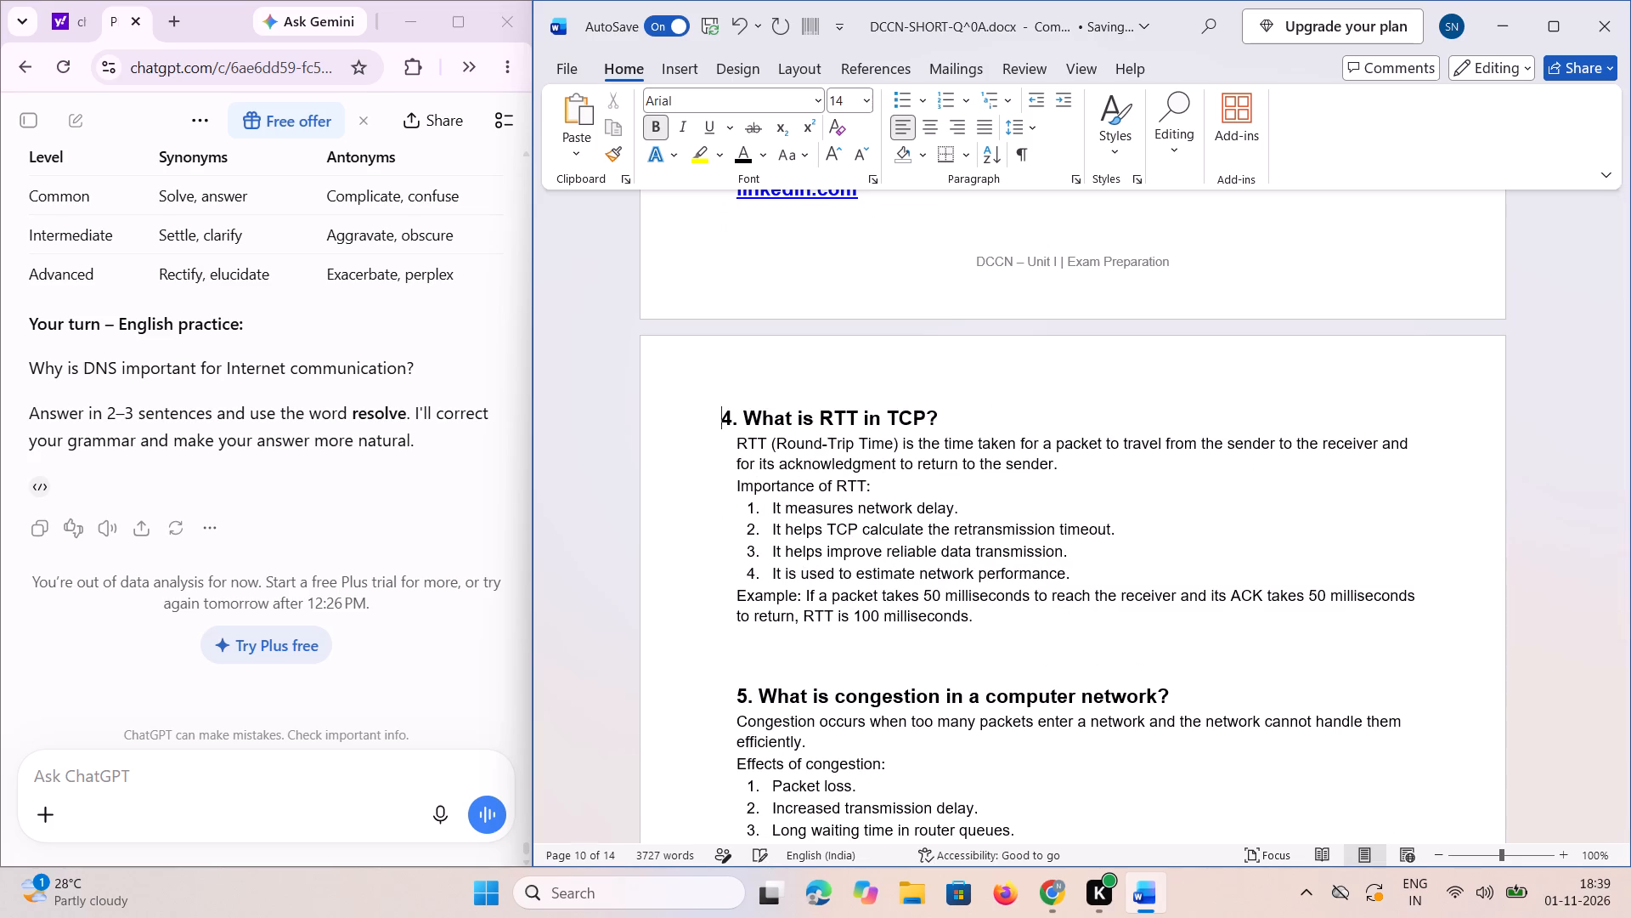
Examine the page flow from the handshake picture to question 10, rechecking question 6's slide links and the multiplexing picture.
scroll(739, 584, "up", 3)
scroll(739, 584, "down", 1)
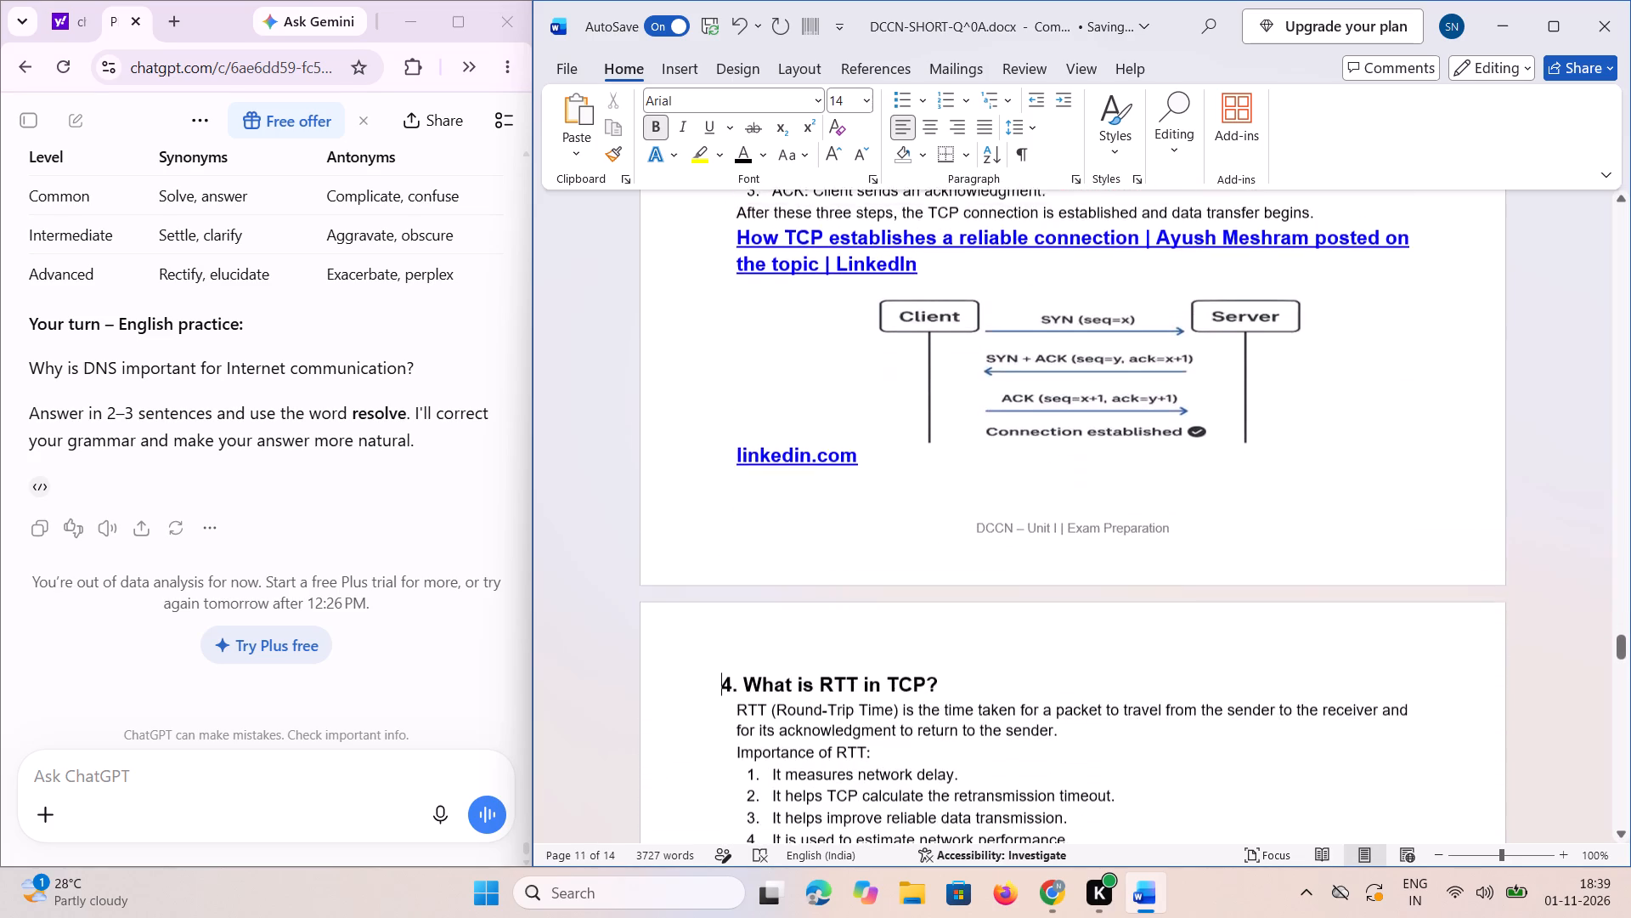
scroll(739, 584, "down", 4)
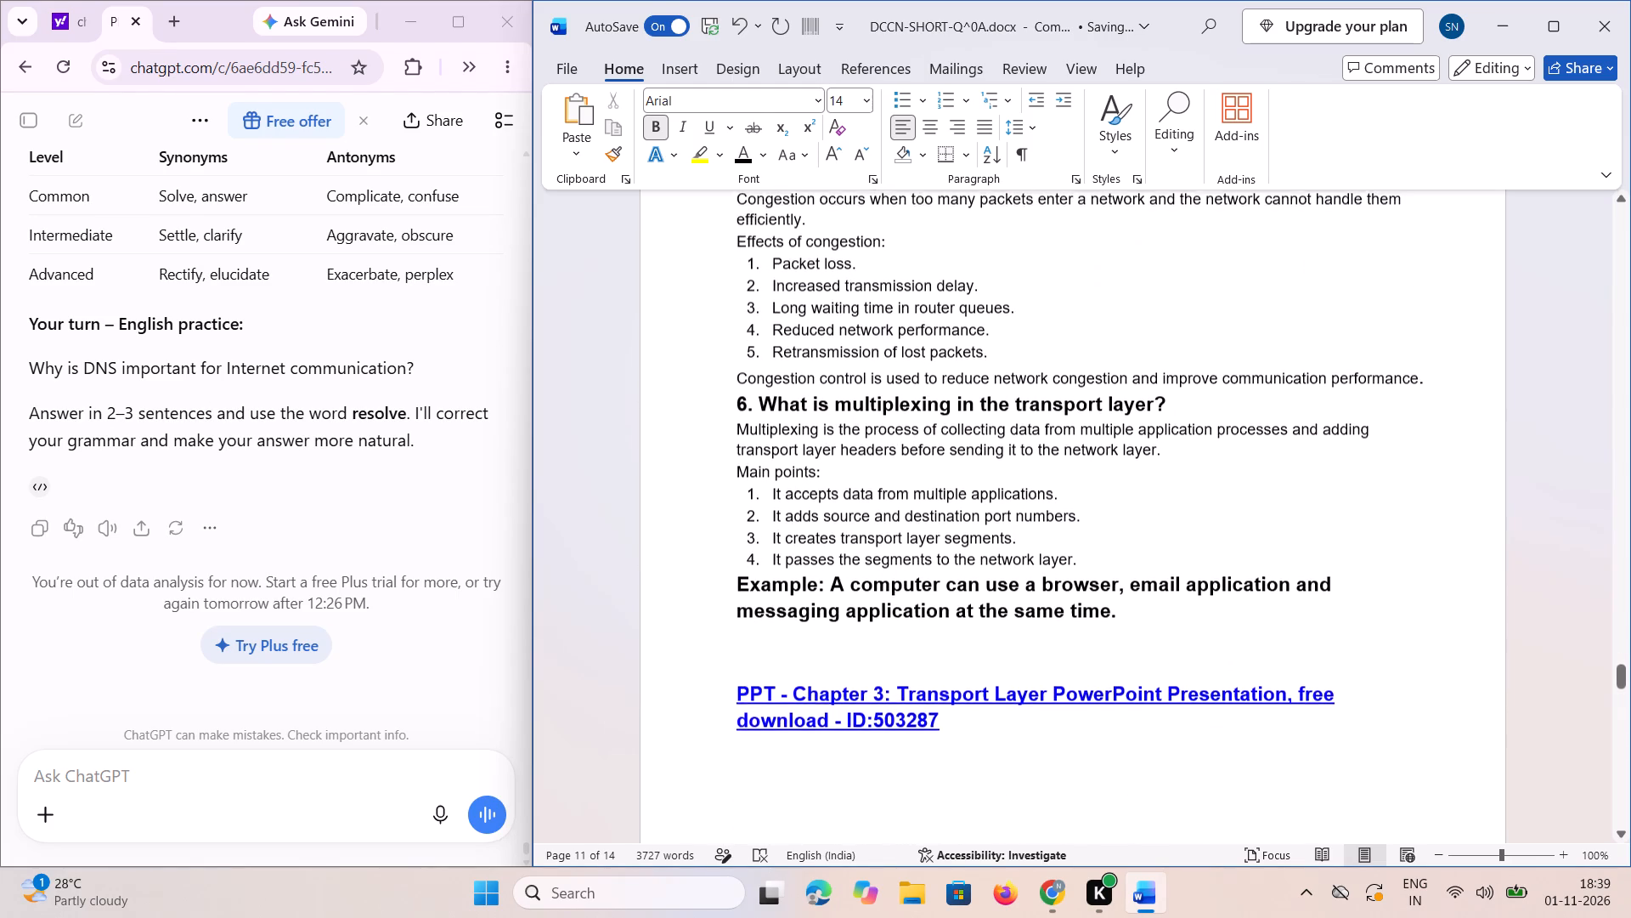
scroll(739, 584, "down", 2)
scroll(739, 584, "up", 3)
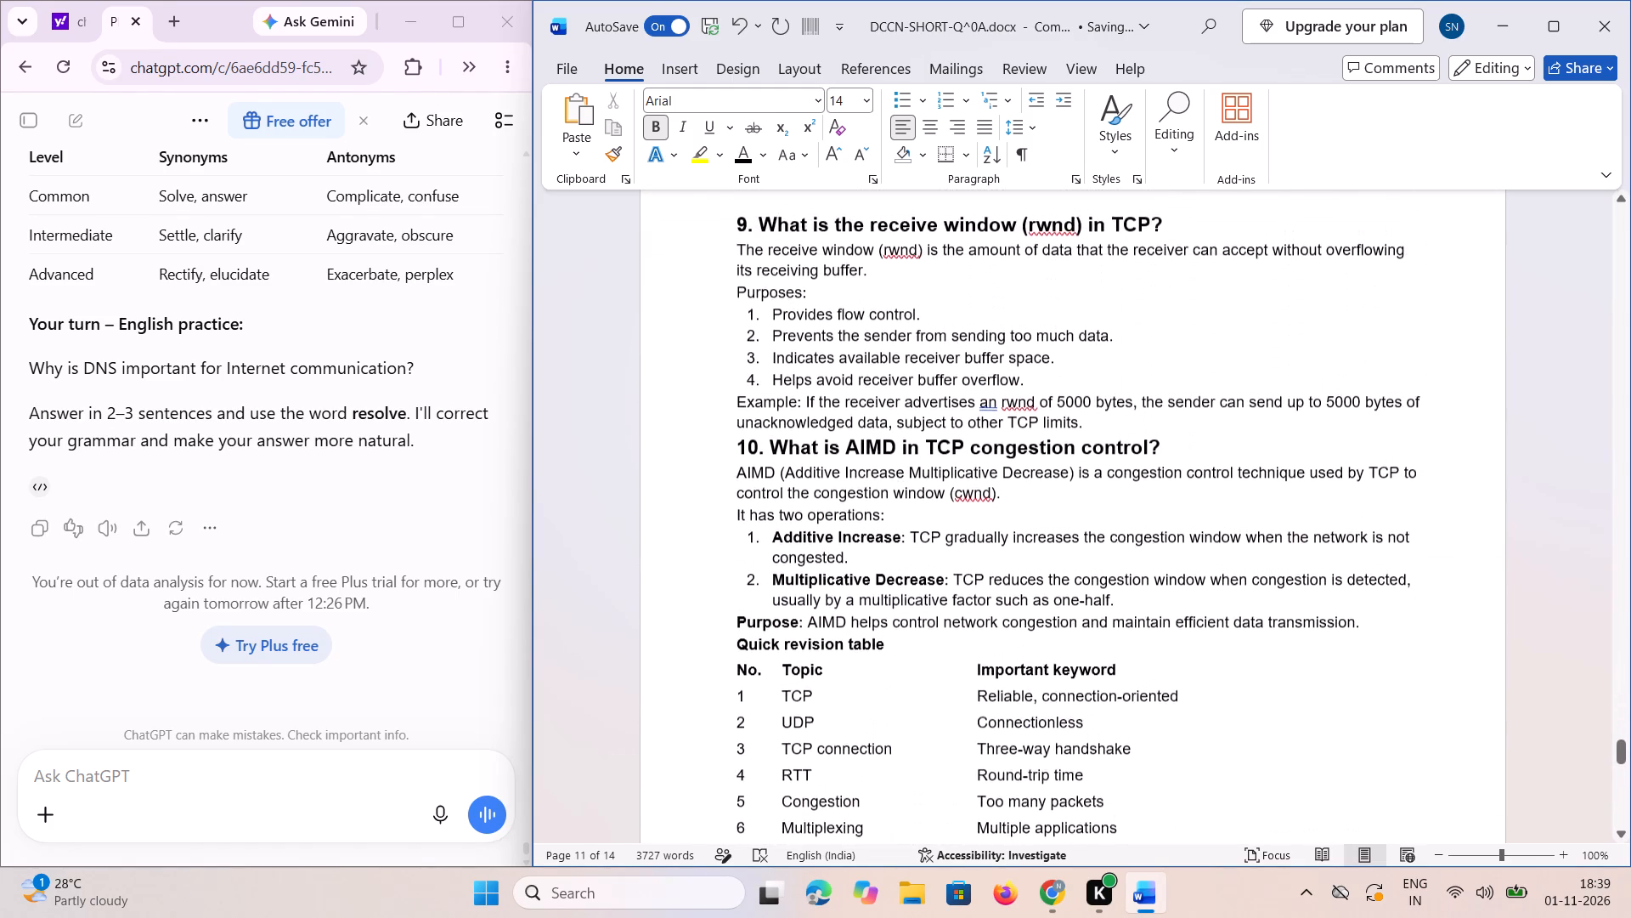
scroll(739, 584, "up", 4)
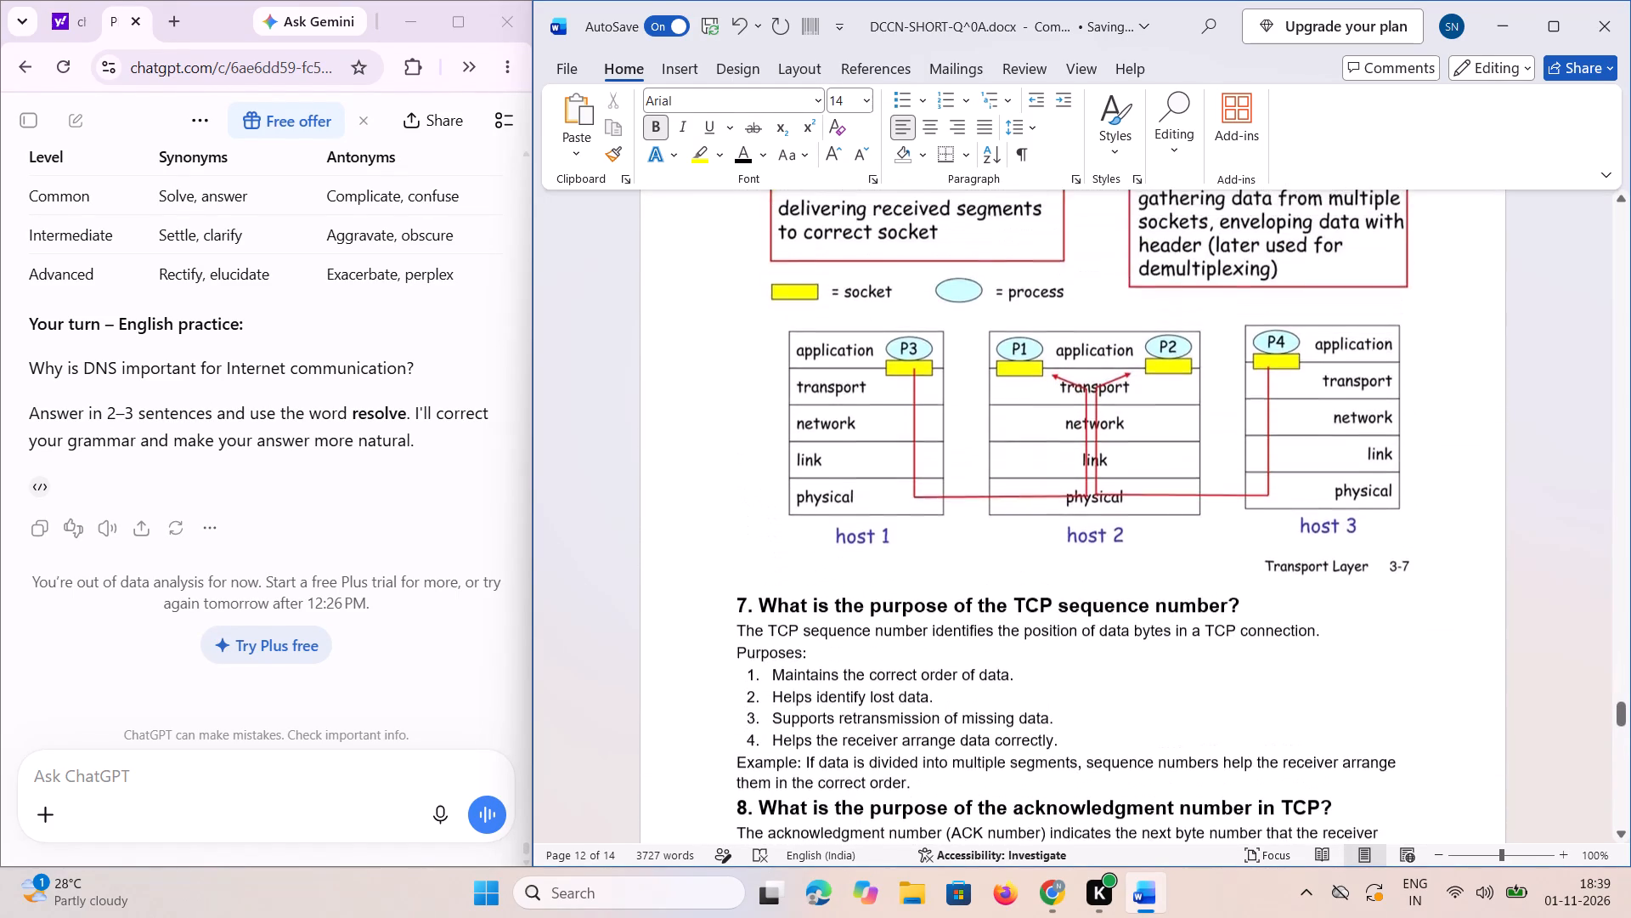
scroll(739, 584, "up", 3)
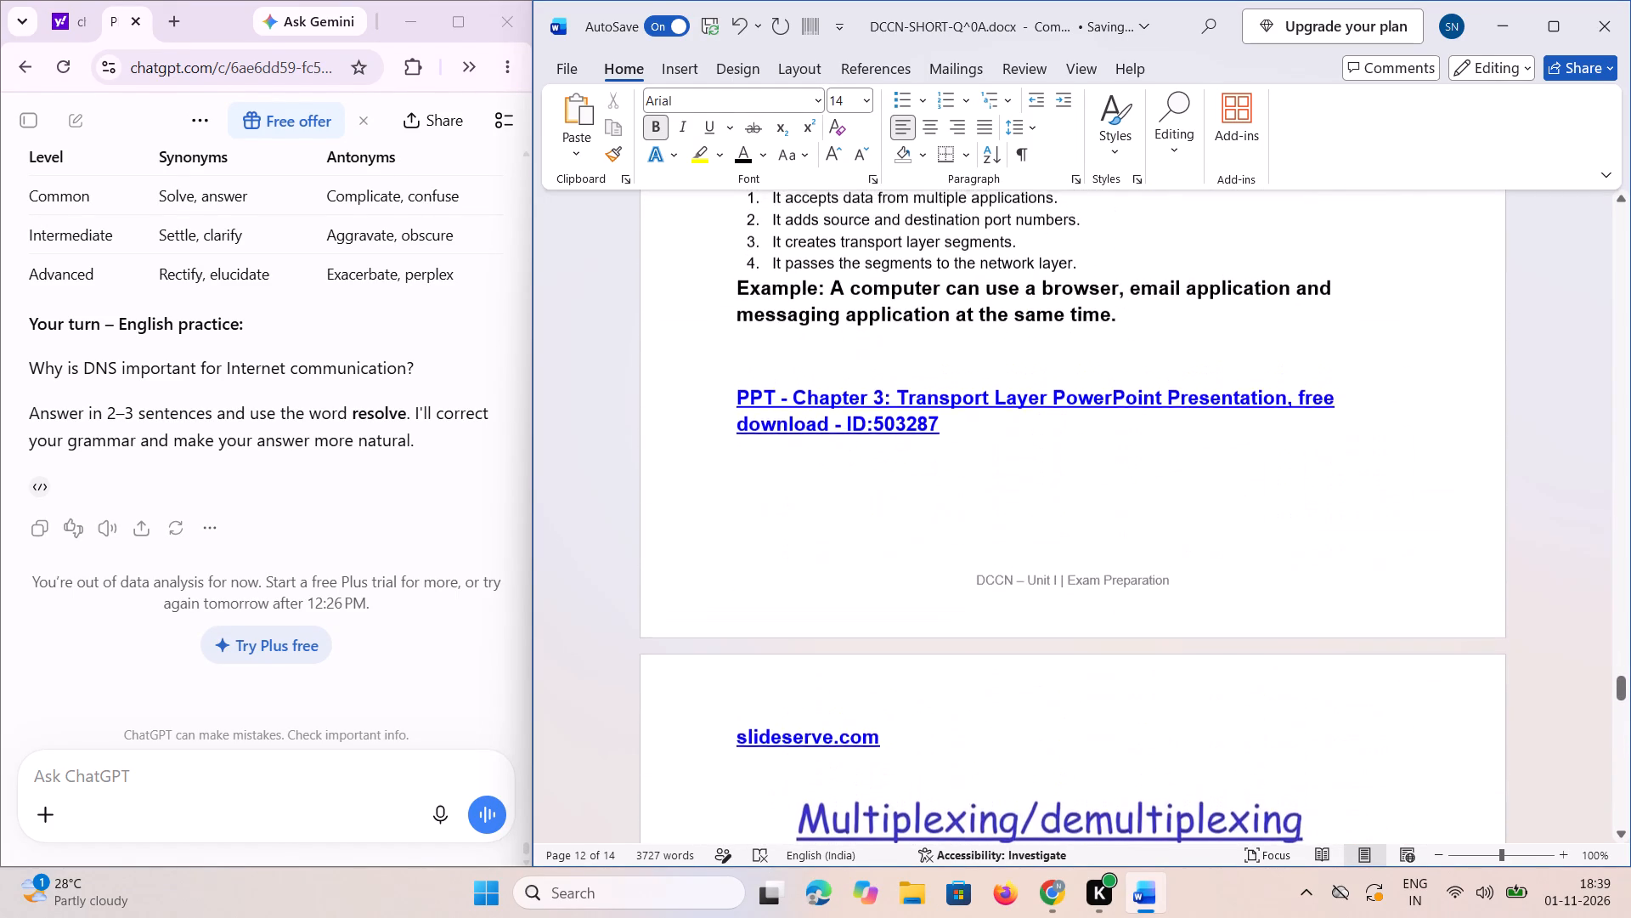
scroll(739, 584, "up", 2)
Review the rest of Unit IV from question 6 through the TCP/UDP differences table at the end of the document.
scroll(739, 584, "down", 1)
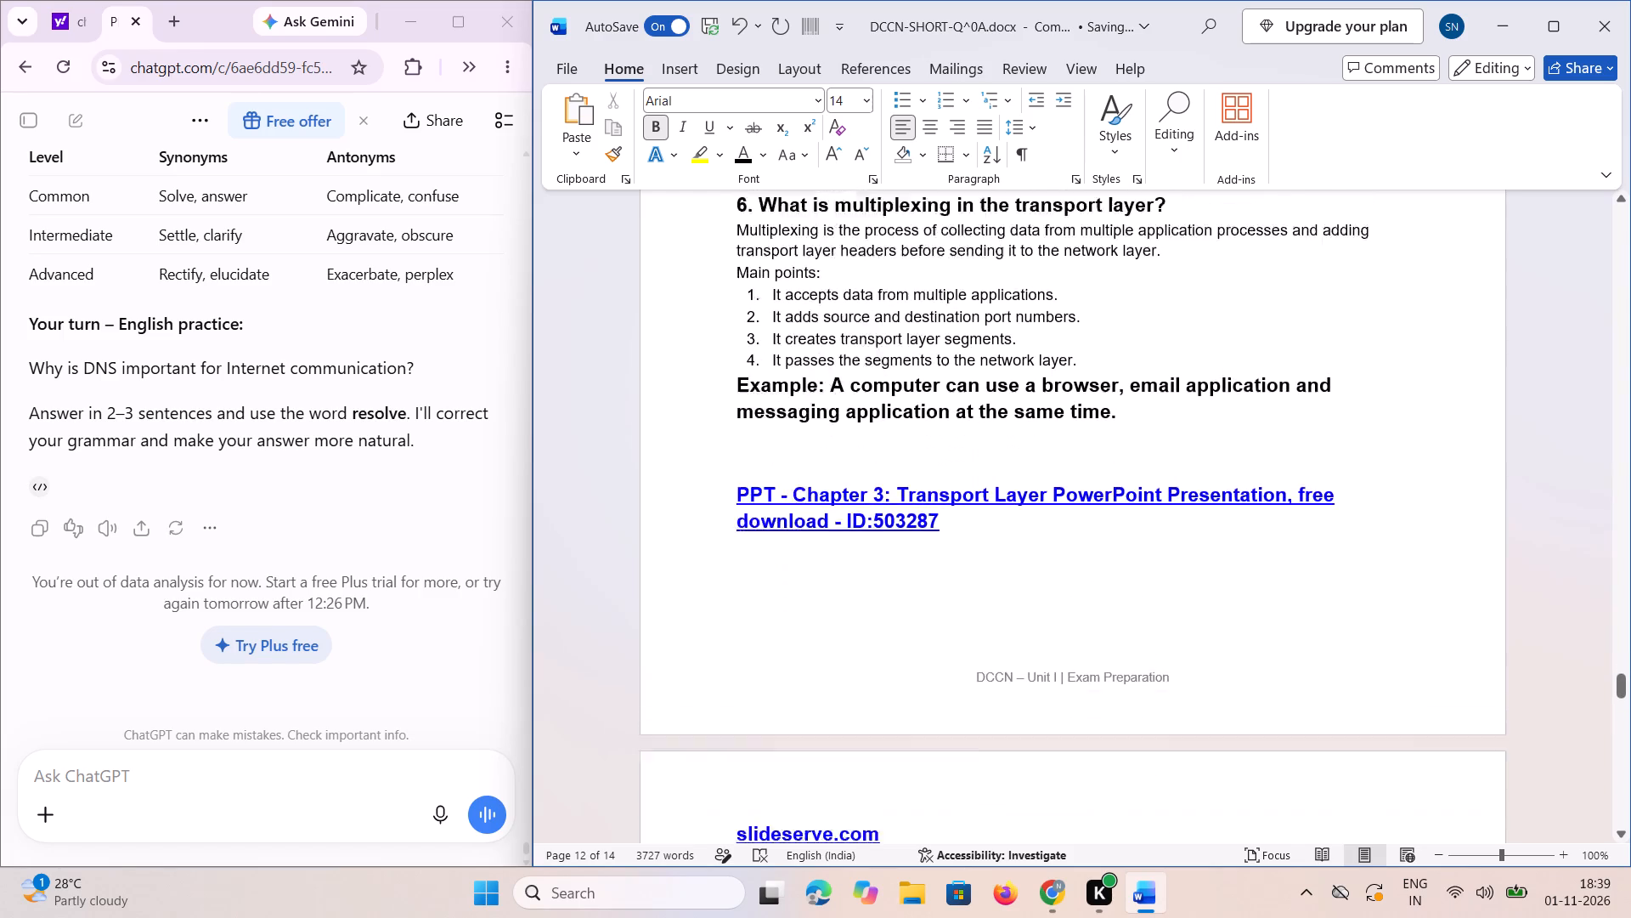
scroll(739, 584, "down", 4)
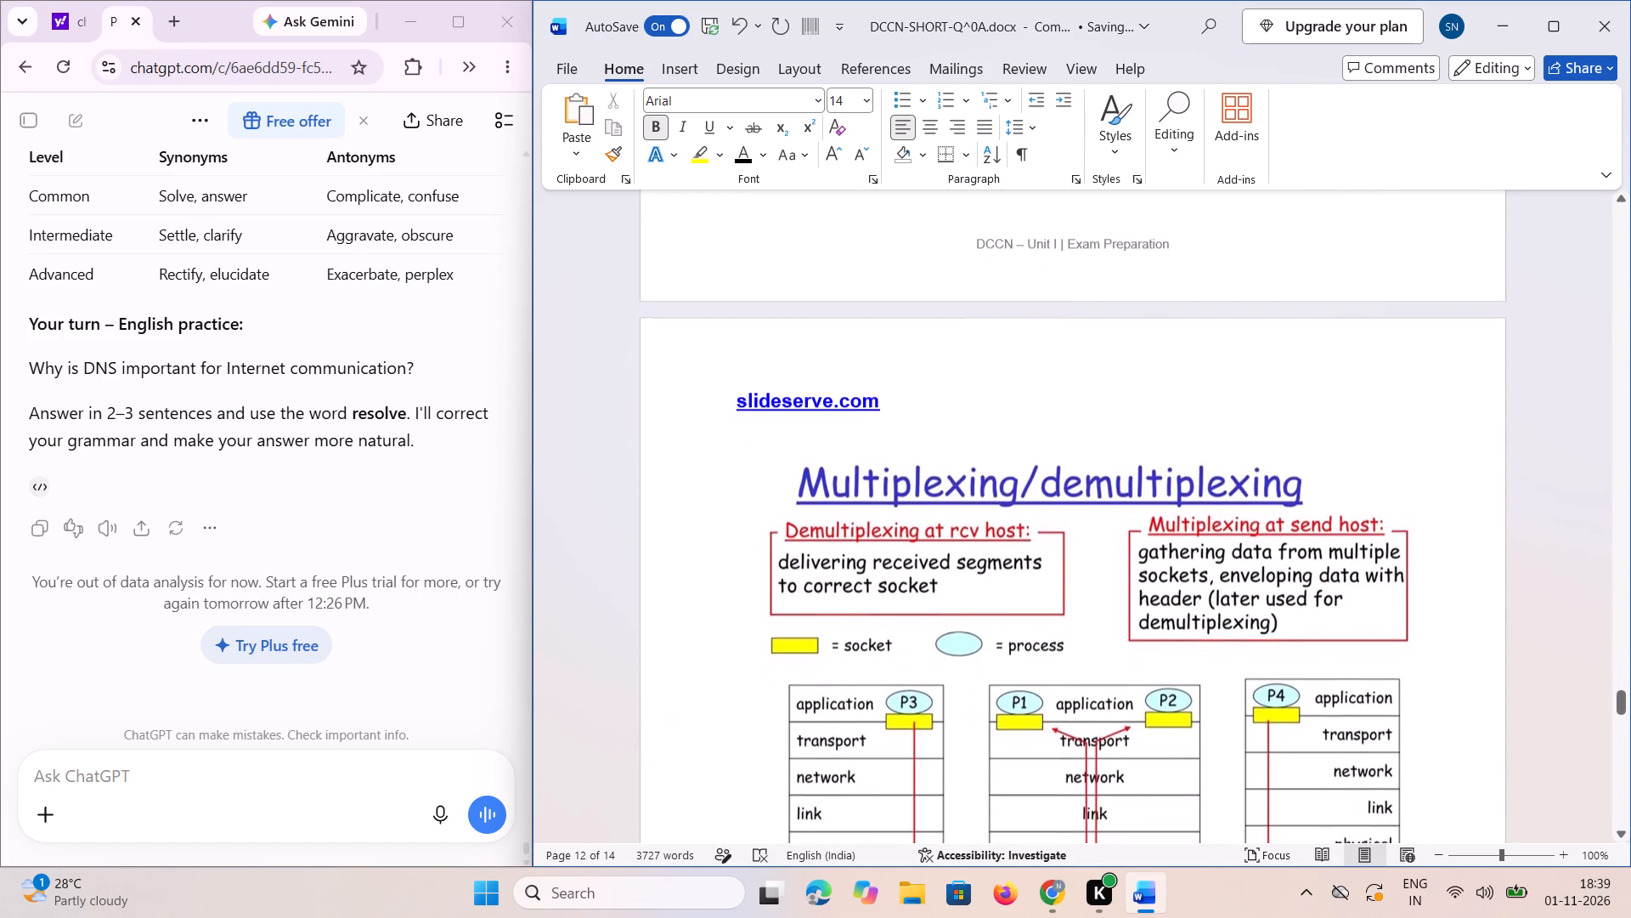
scroll(739, 584, "down", 3)
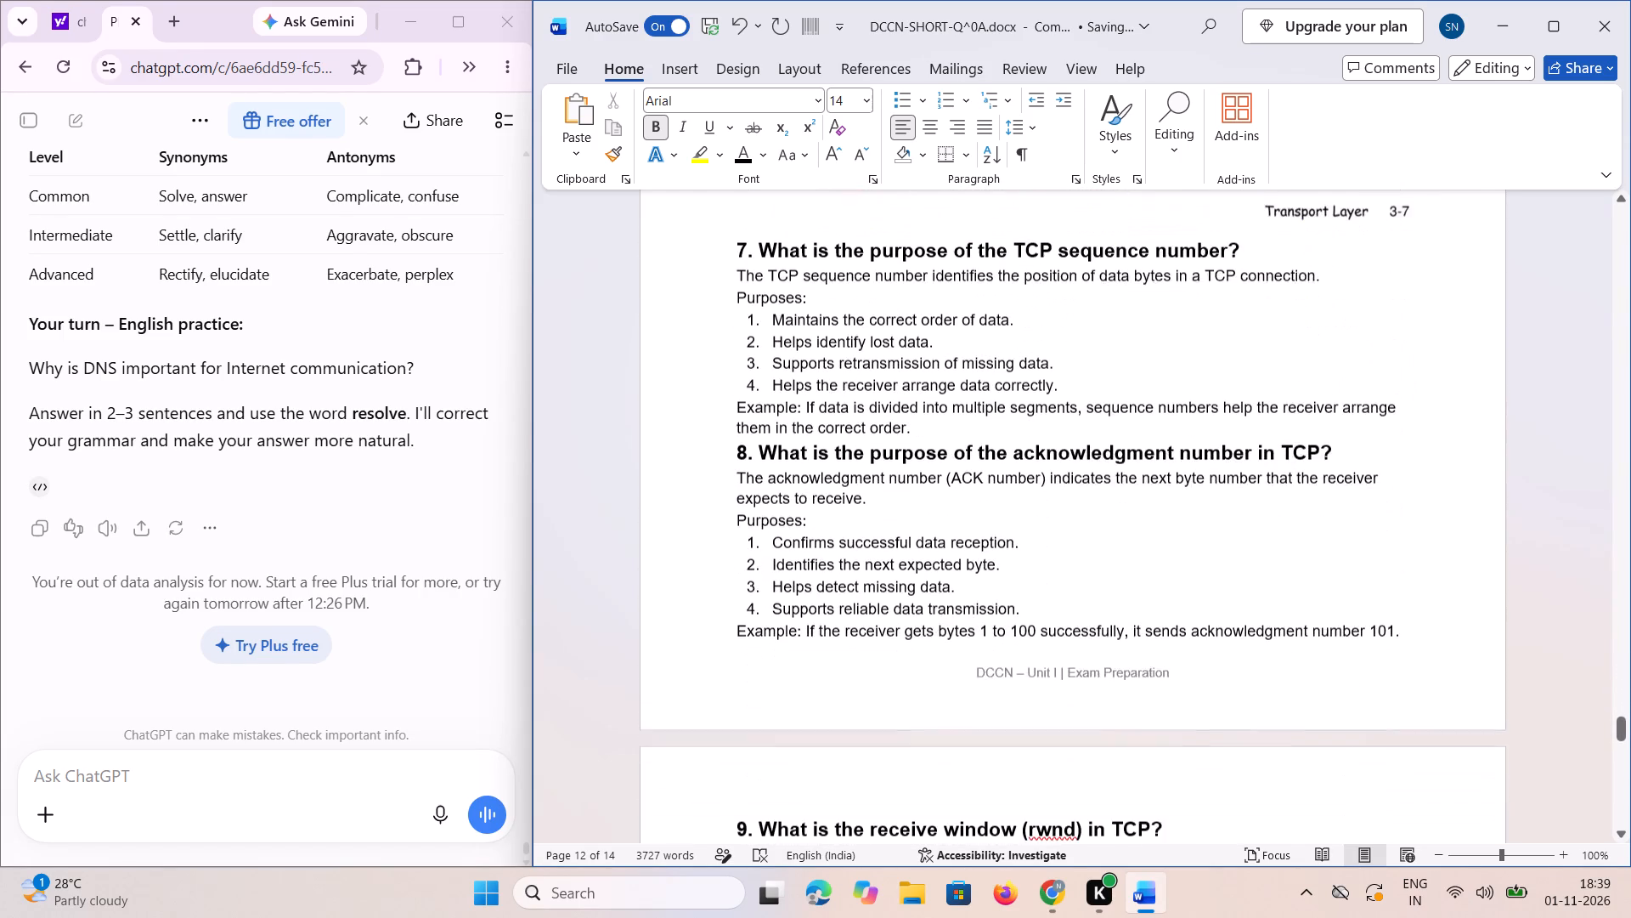
scroll(739, 584, "down", 3)
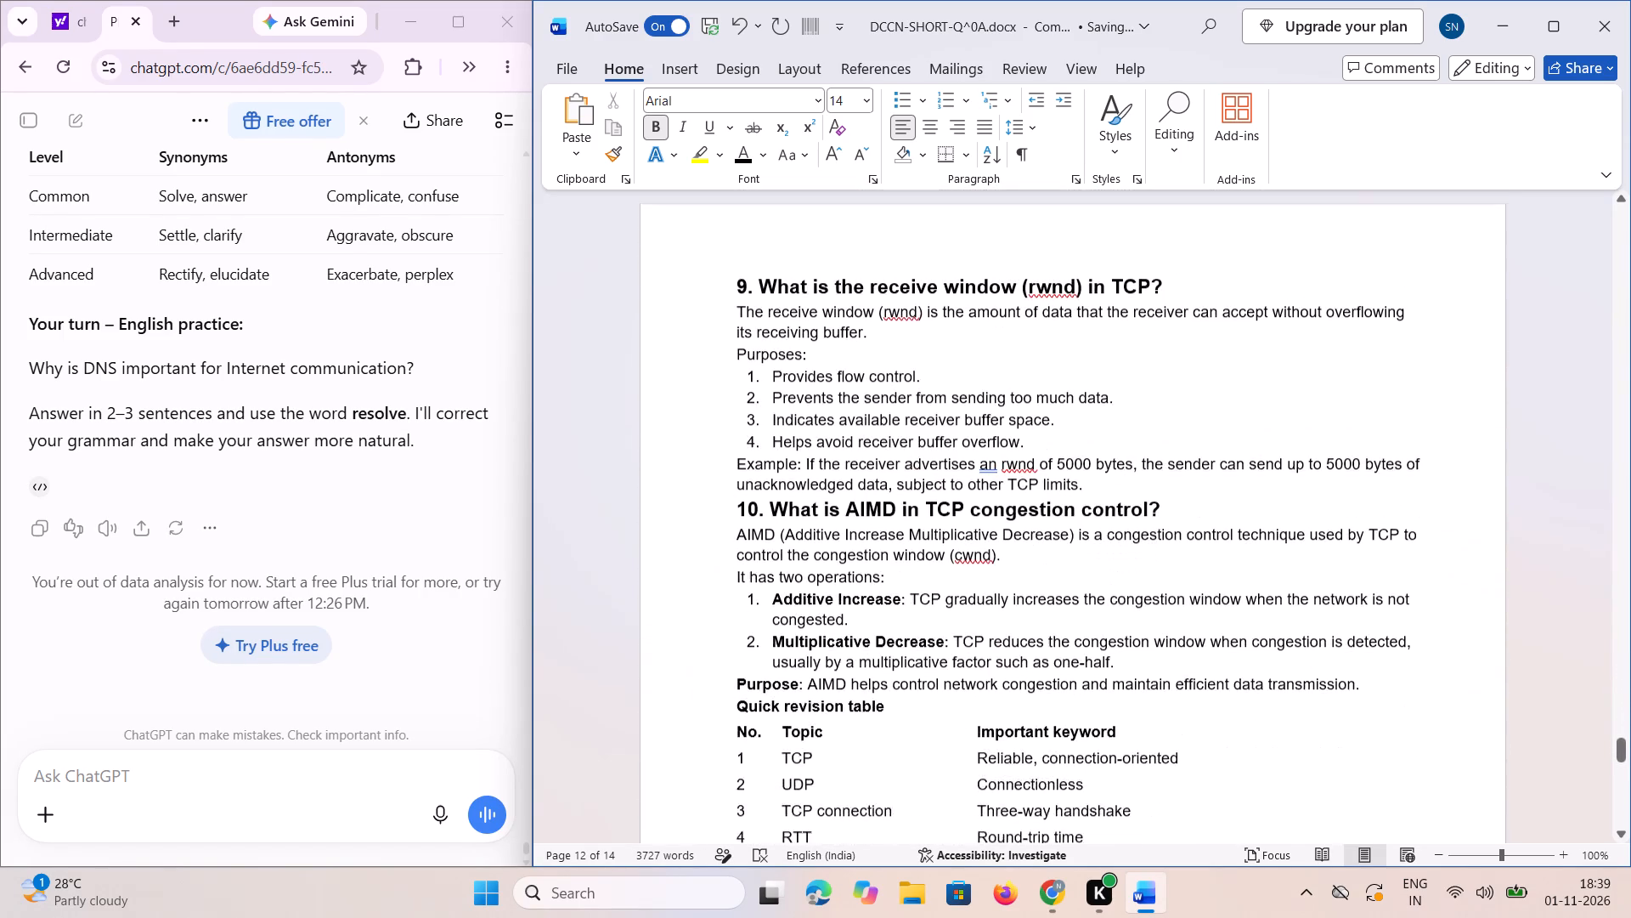
scroll(739, 584, "down", 4)
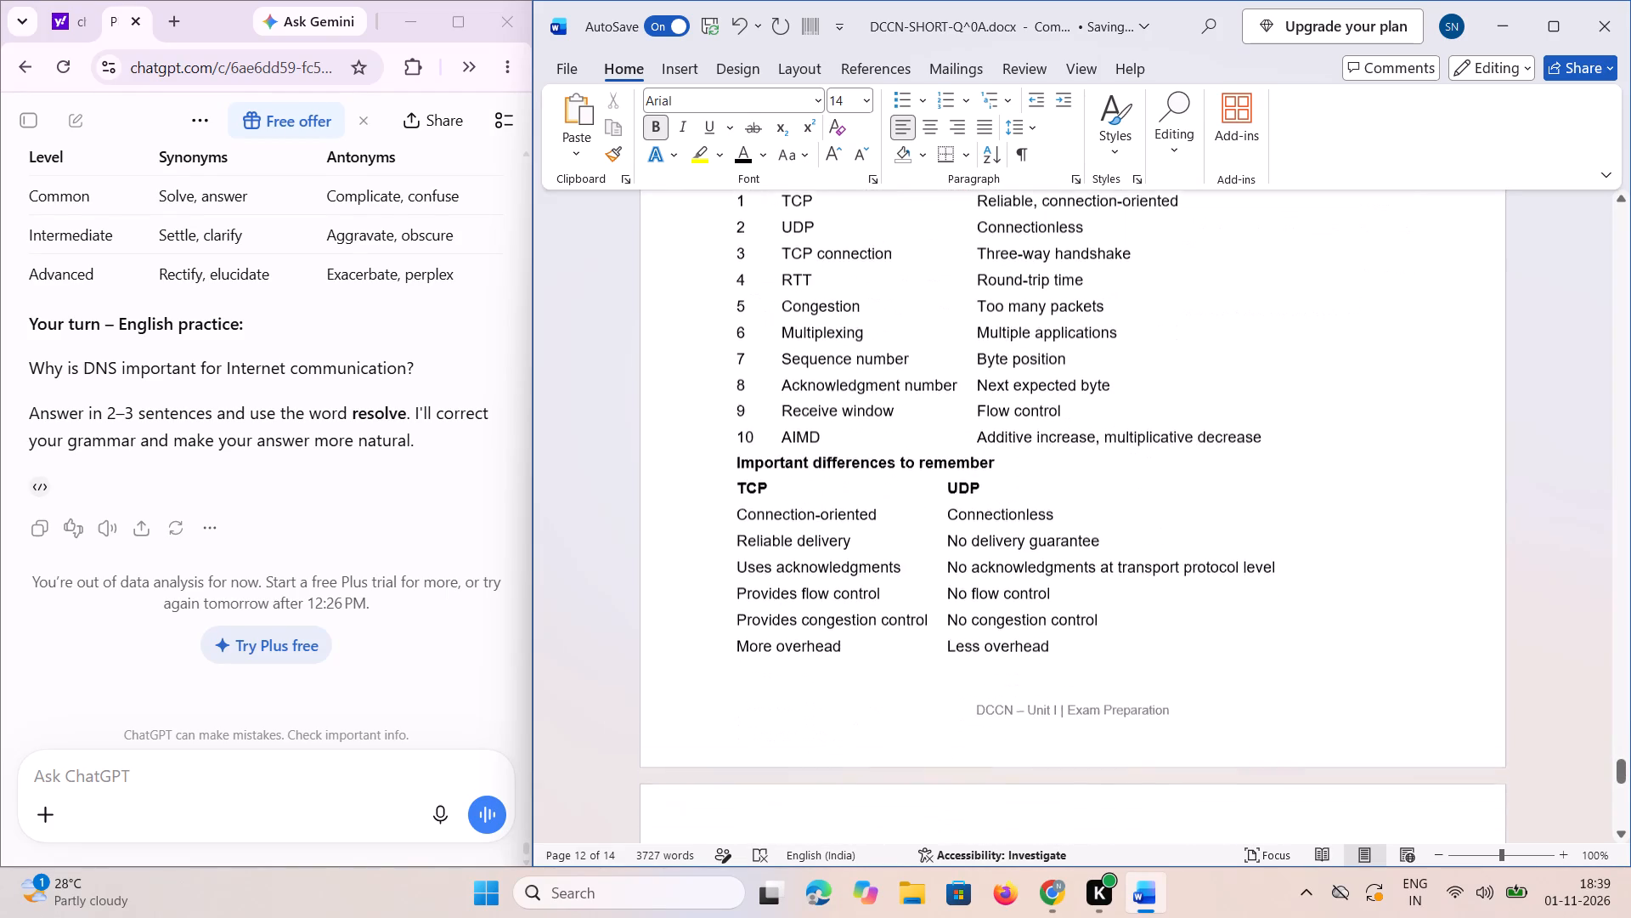
scroll(739, 584, "down", 4)
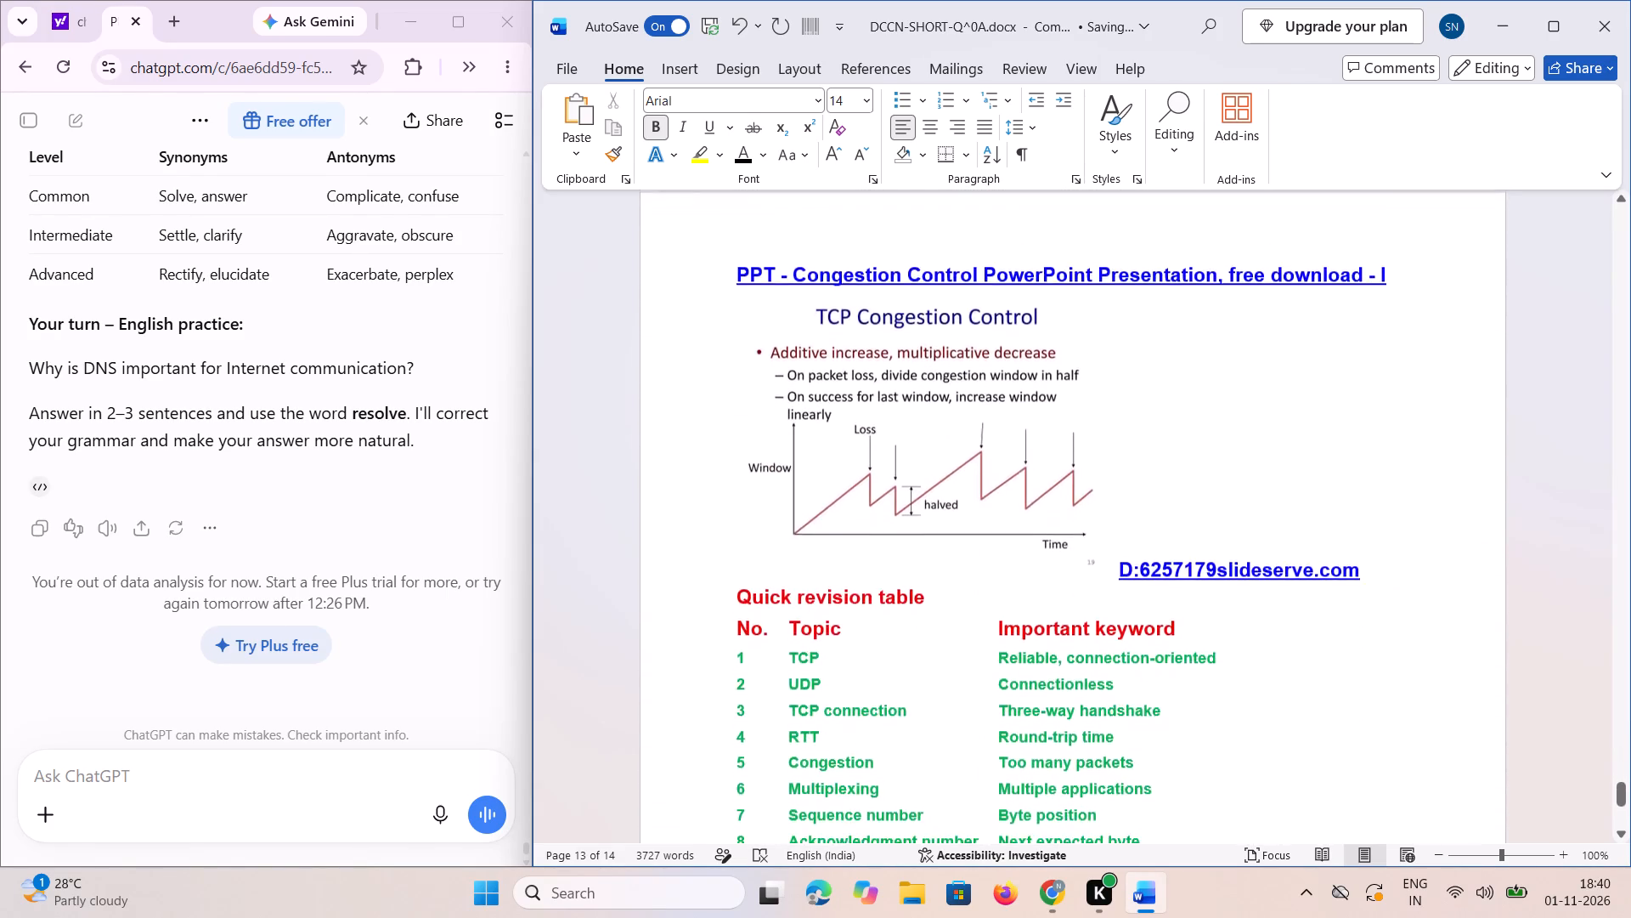
scroll(739, 584, "down", 4)
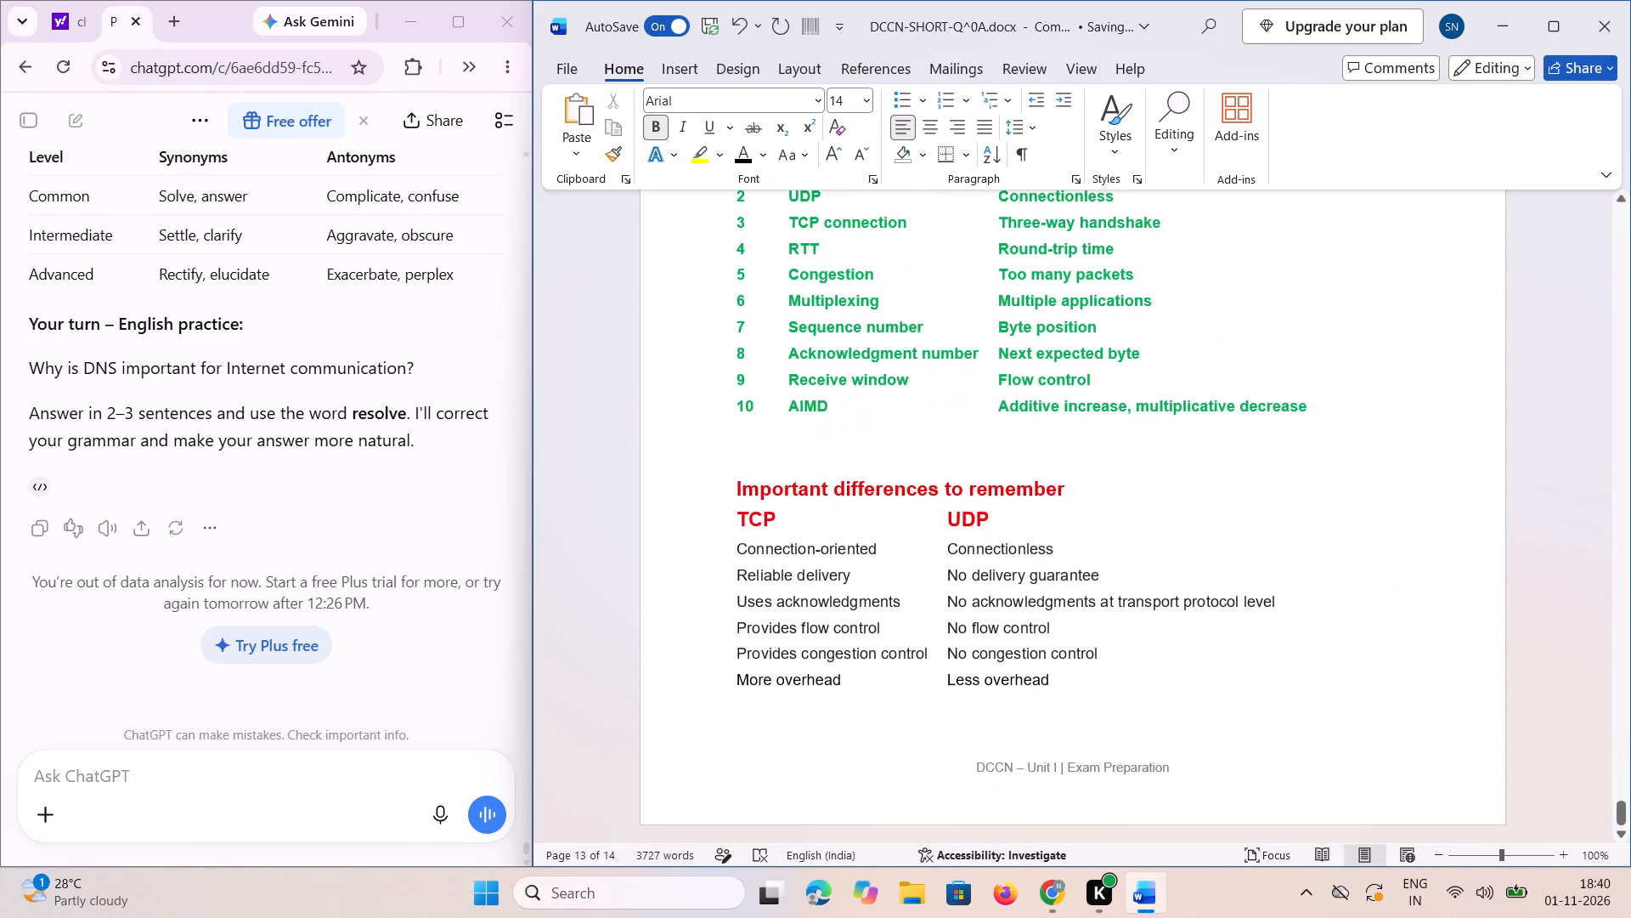
scroll(739, 584, "down", 1)
Recheck the last page's TCP Congestion Control picture and coloured tables against the plain revision tables on the preceding page.
scroll(739, 584, "up", 3)
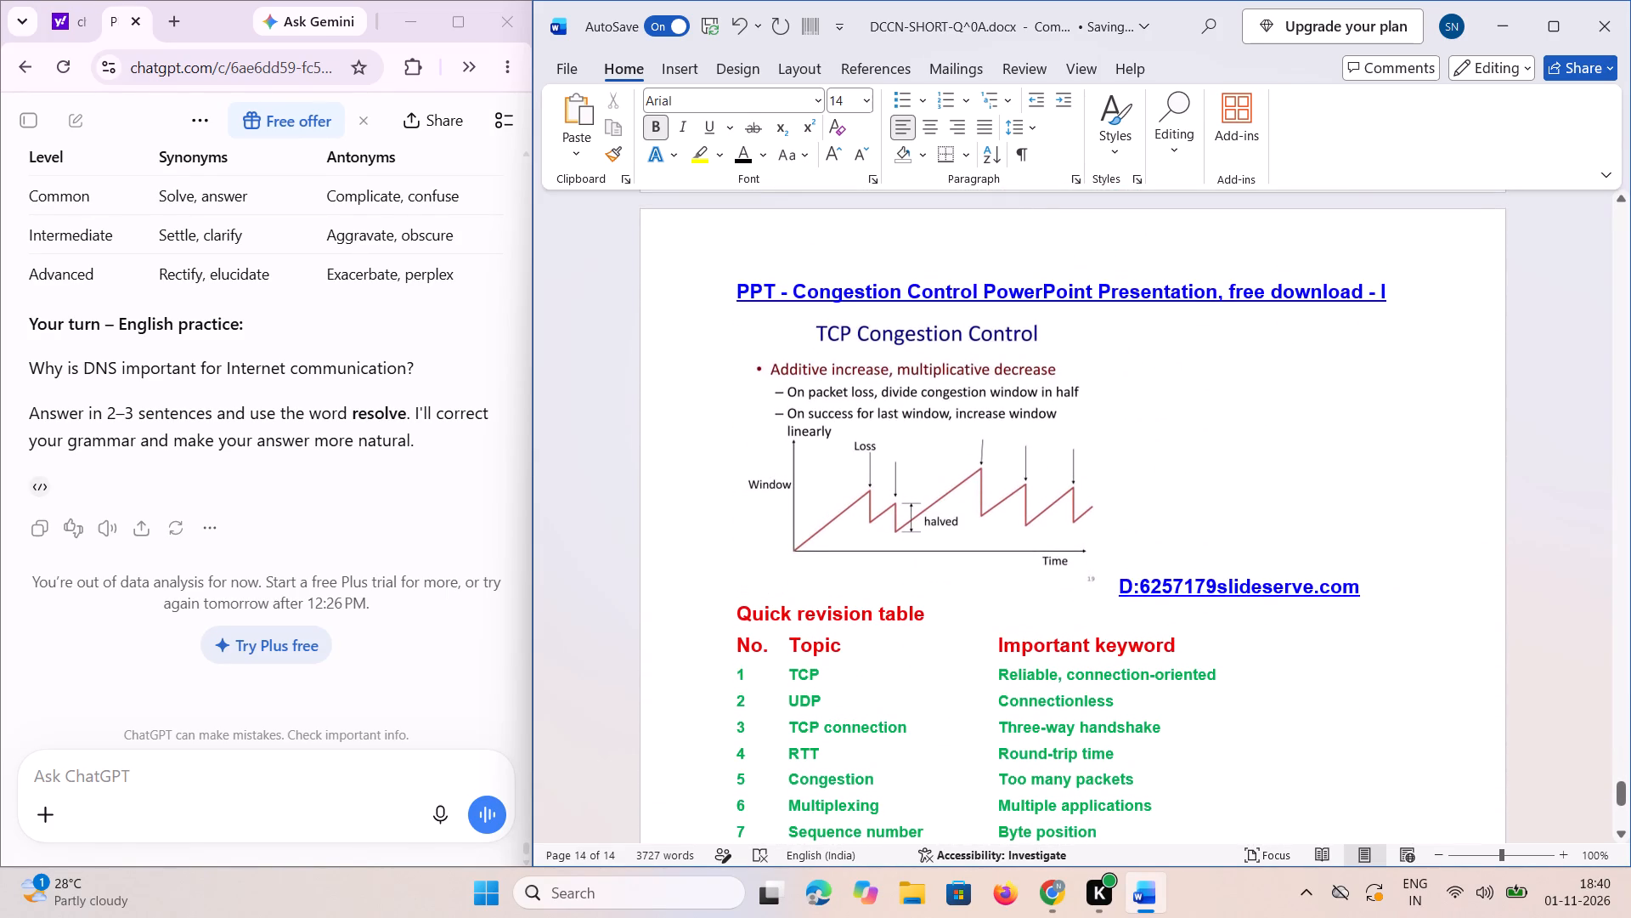
scroll(739, 584, "up", 2)
scroll(739, 584, "right", 1)
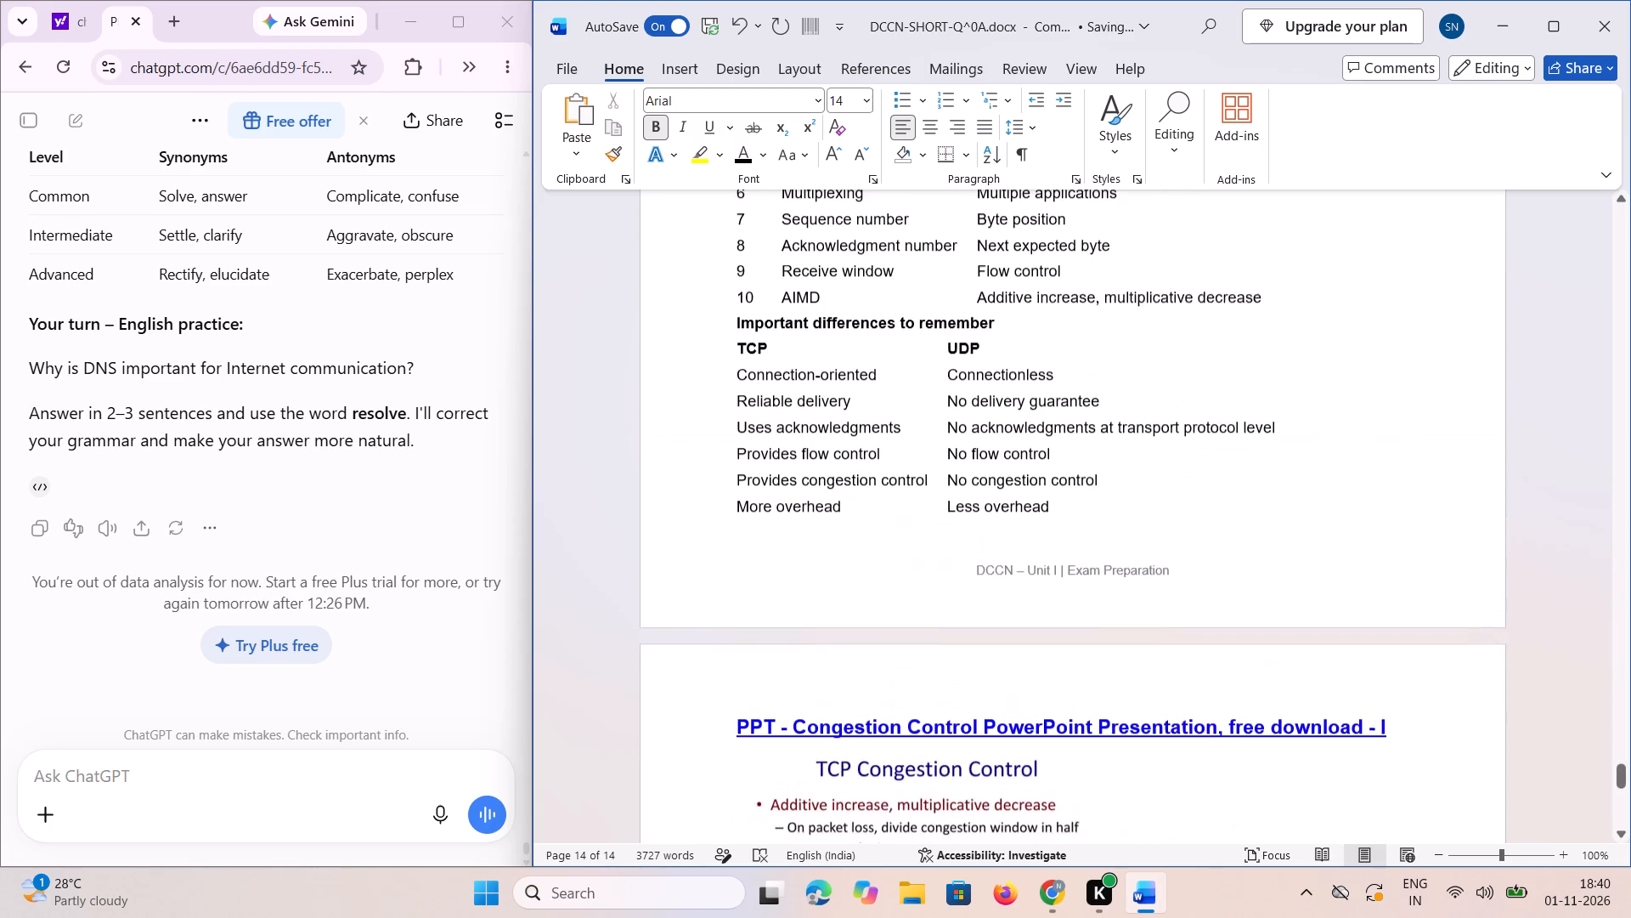
scroll(739, 584, "right", 2)
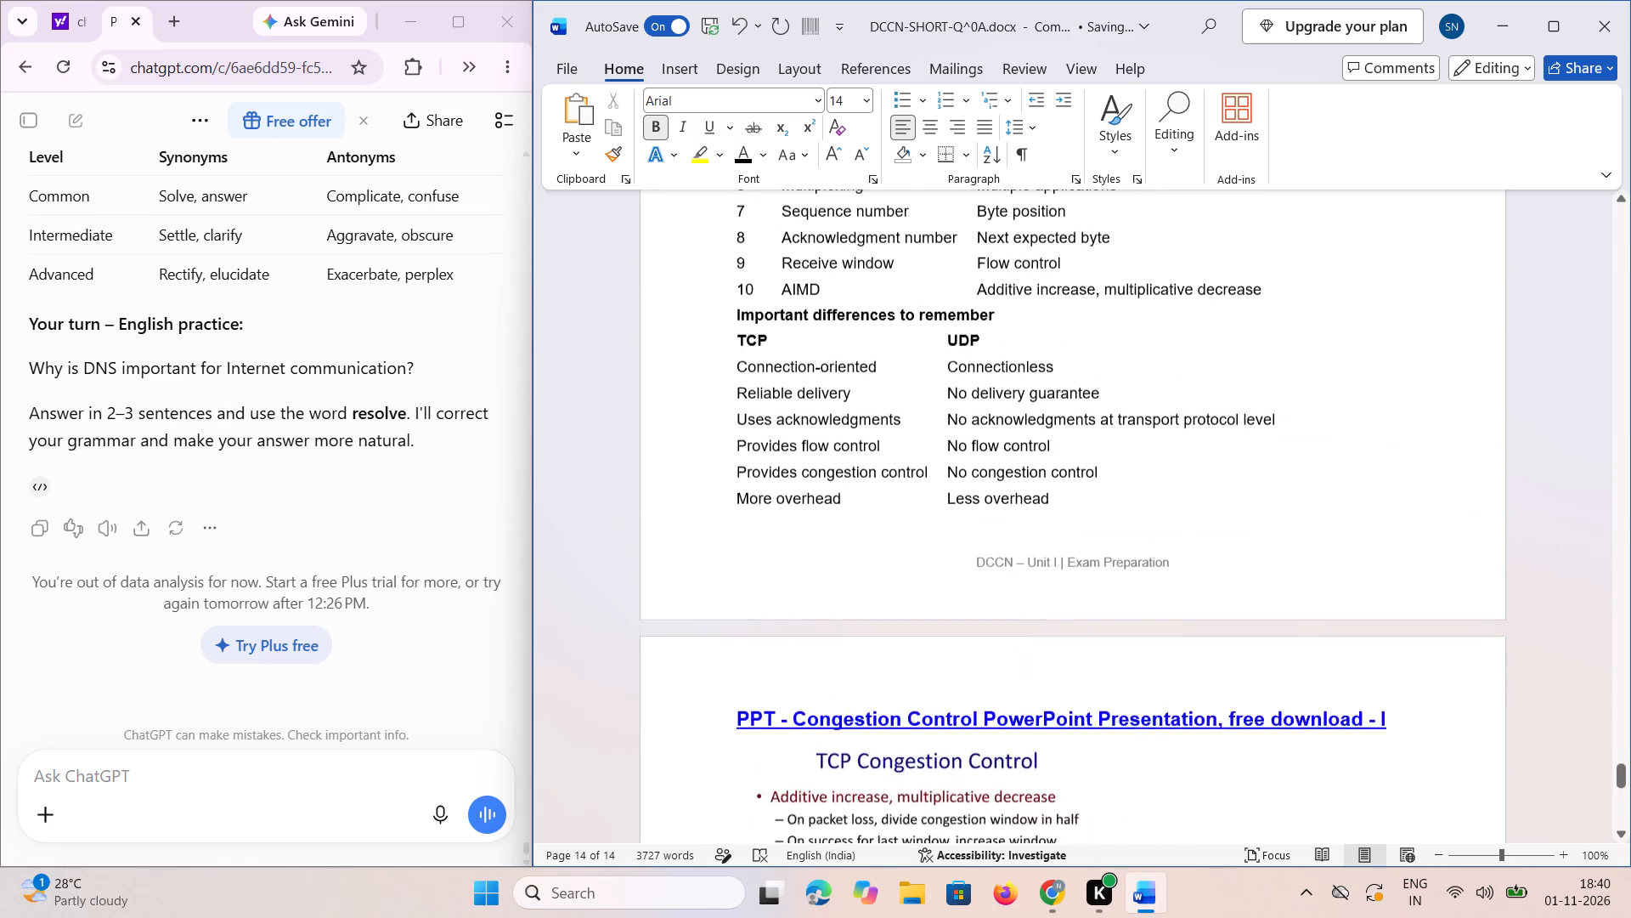
scroll(739, 584, "right", 1)
scroll(737, 597, "up", 1)
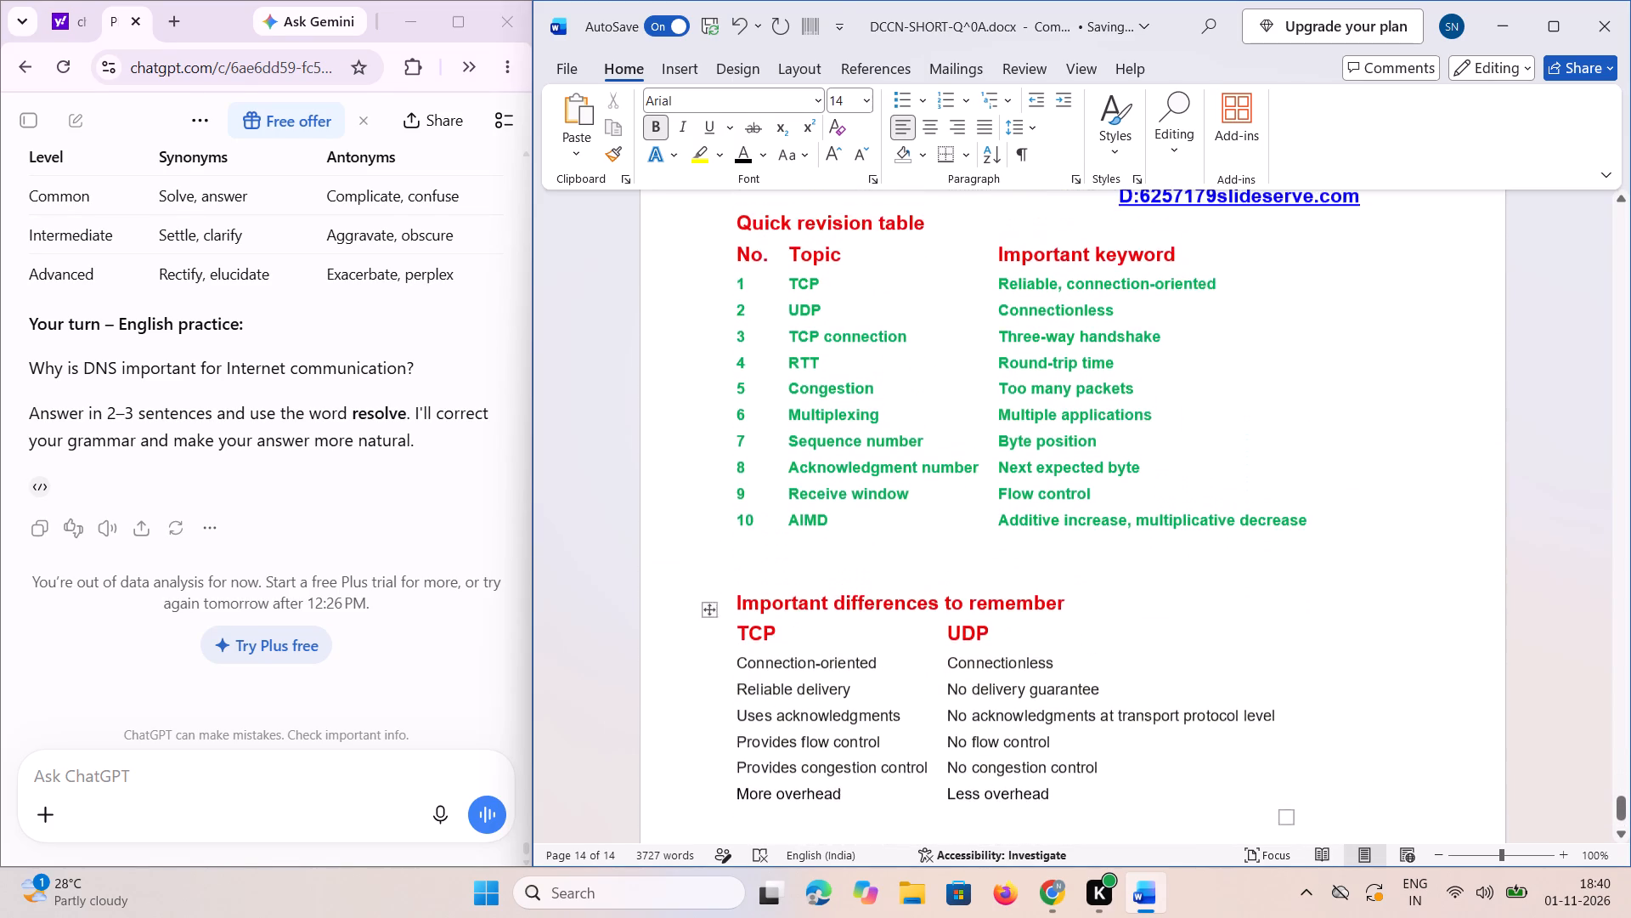
scroll(737, 597, "up", 2)
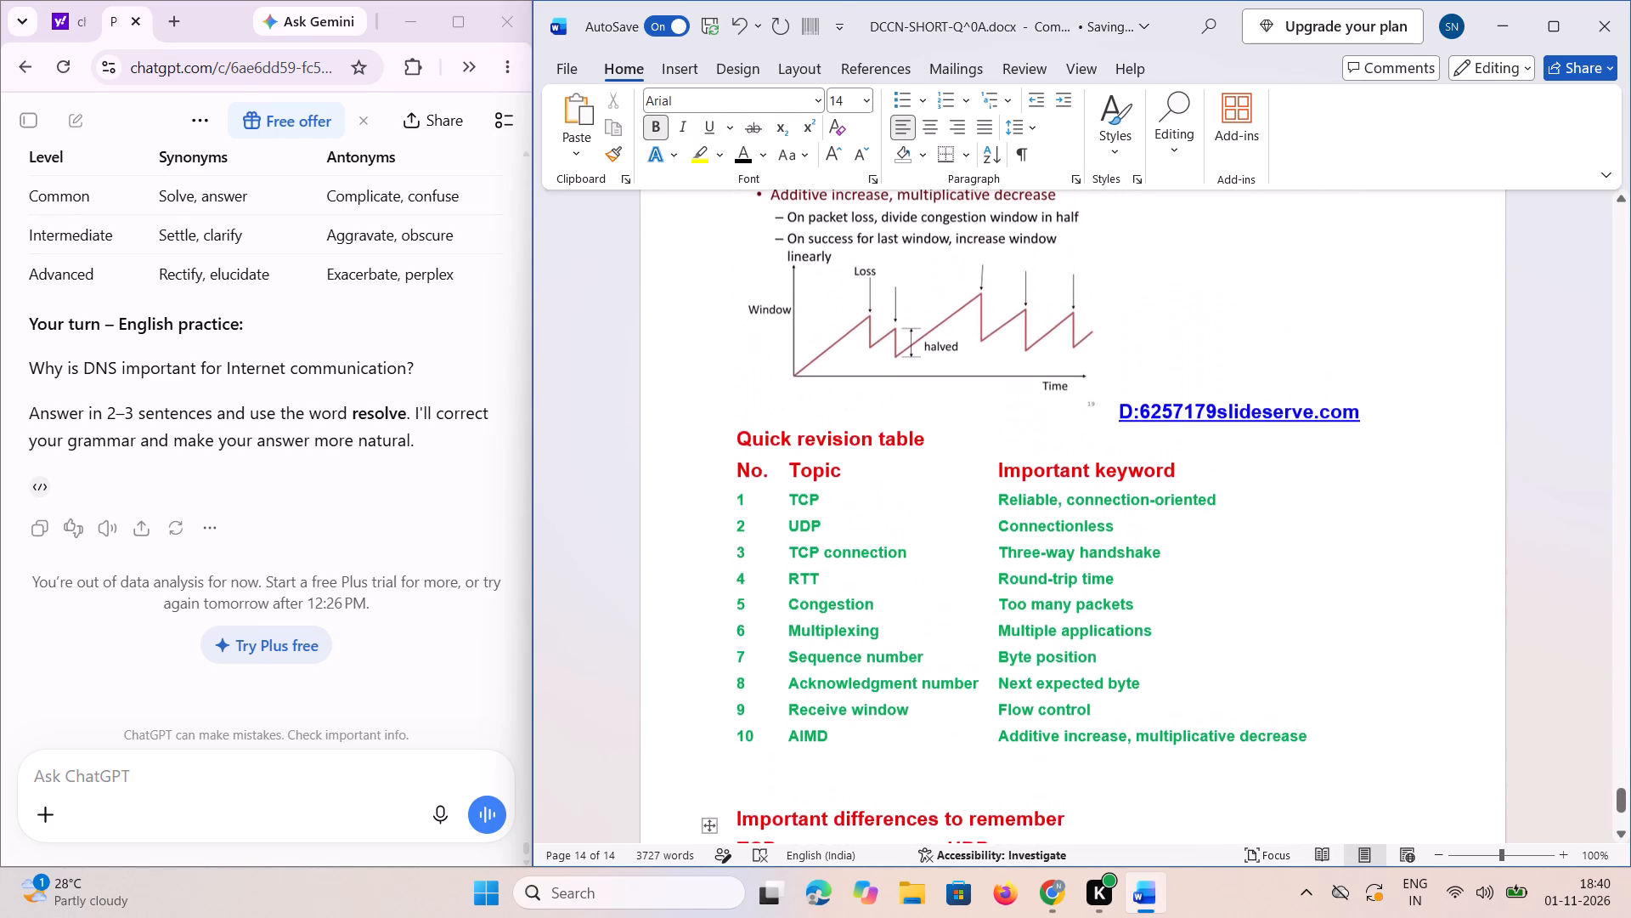
Delete the duplicate uncoloured "Quick revision table" and "Important differences to remember" table between the AIMD answer and the congestion control slide link.
scroll(737, 597, "up", 1)
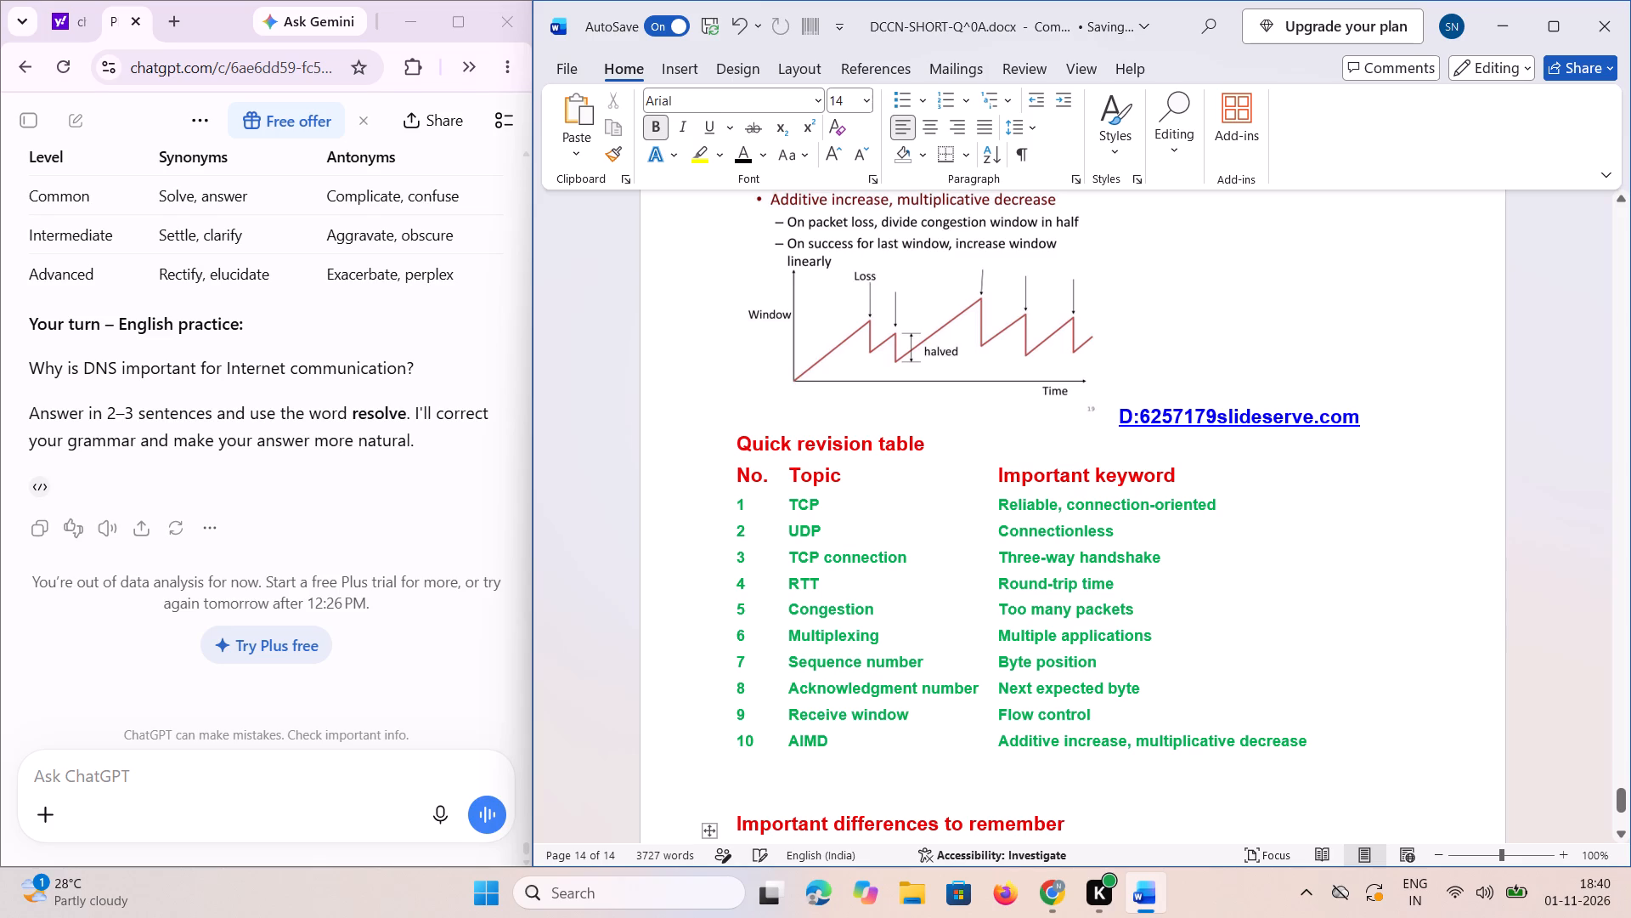
scroll(737, 597, "up", 5)
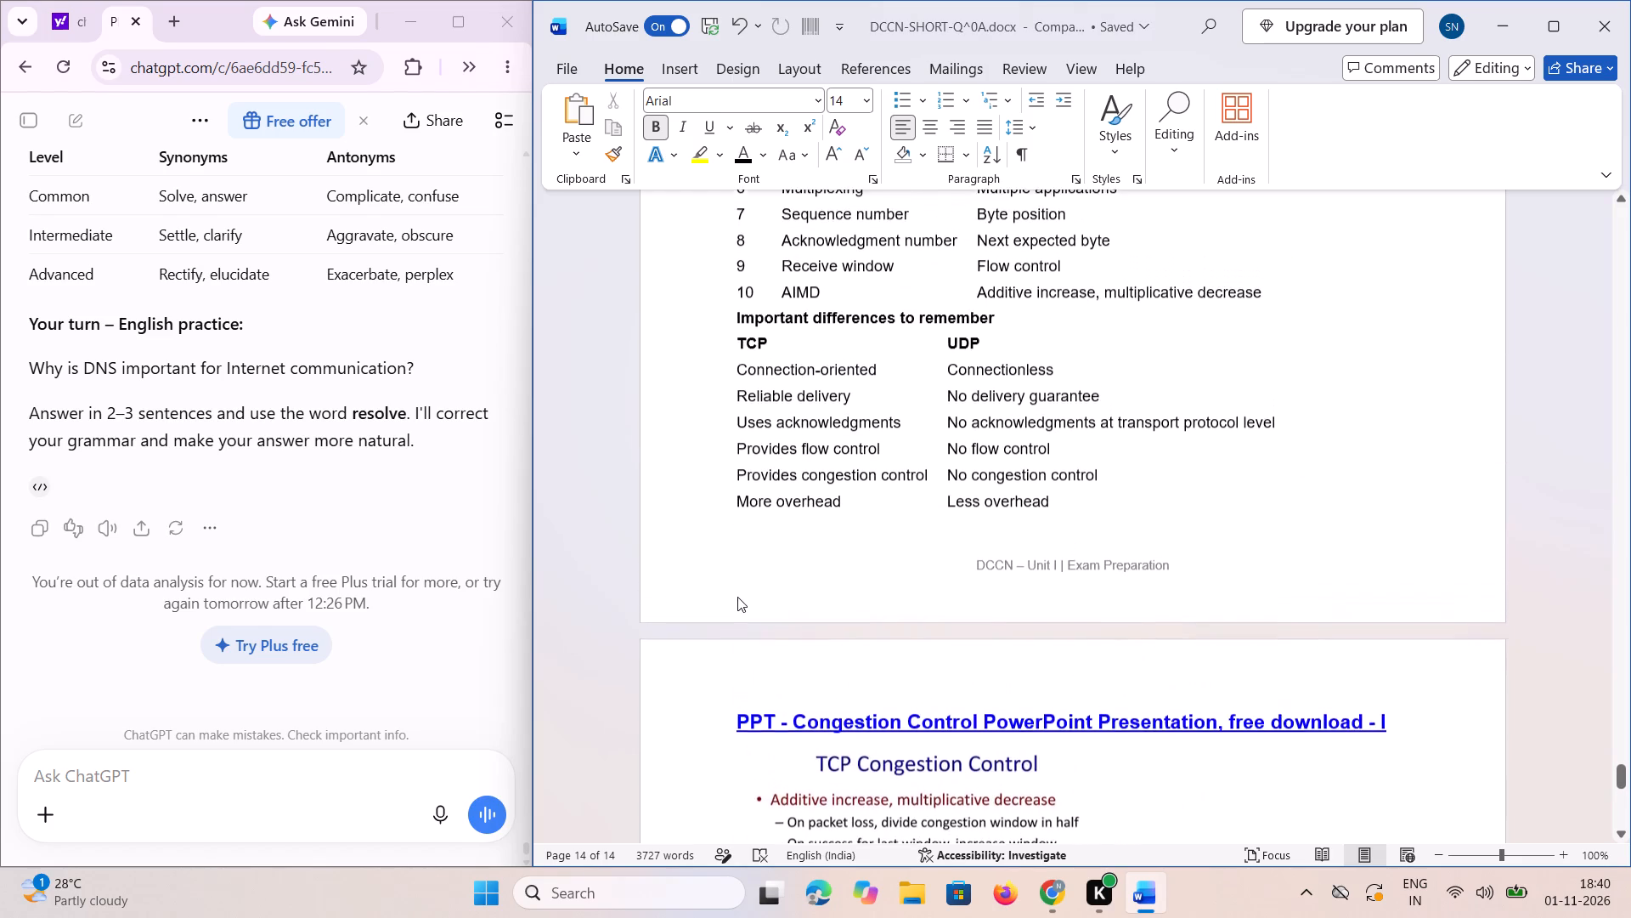
scroll(737, 597, "up", 2)
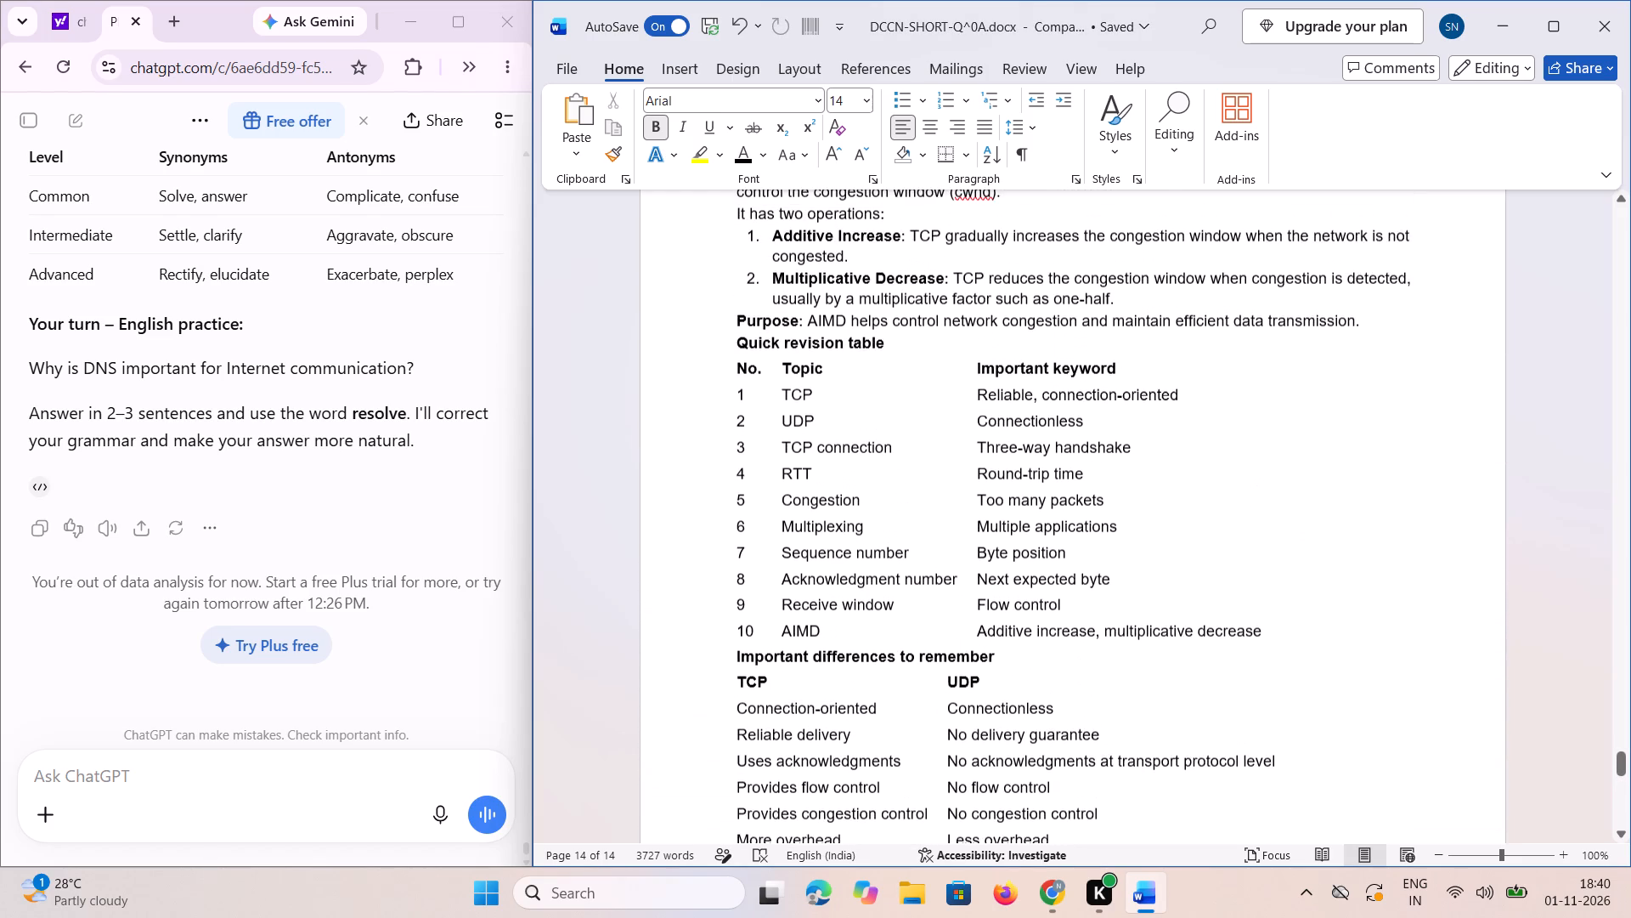
scroll(737, 597, "up", 1)
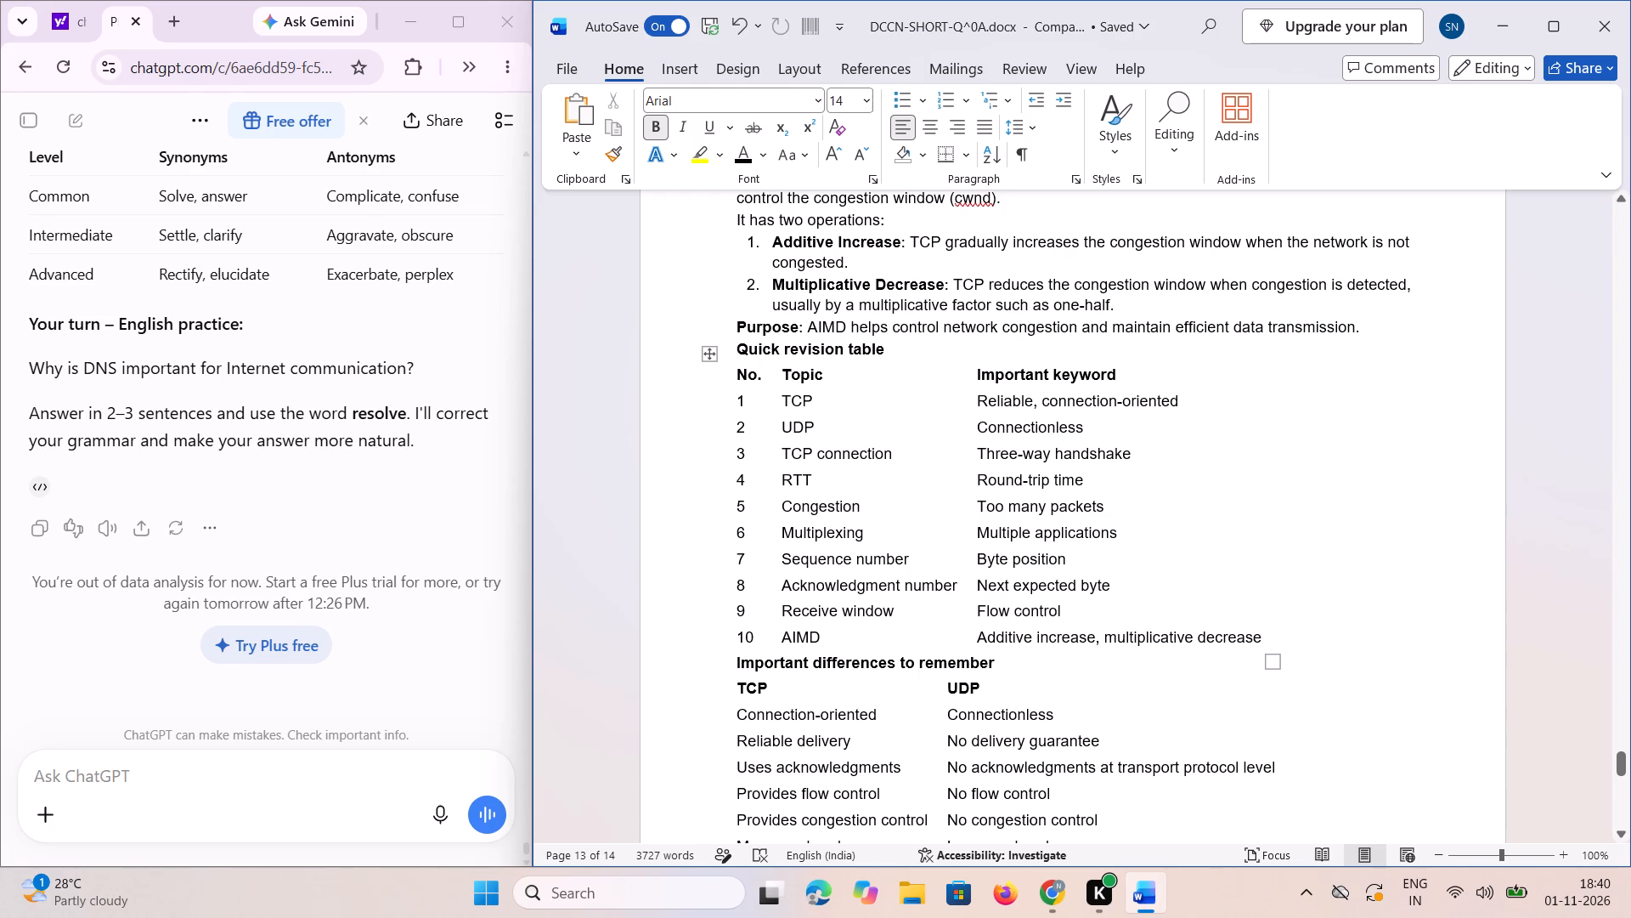
left_click_drag(732, 344, 753, 354)
left_click_drag(753, 354, 1118, 788)
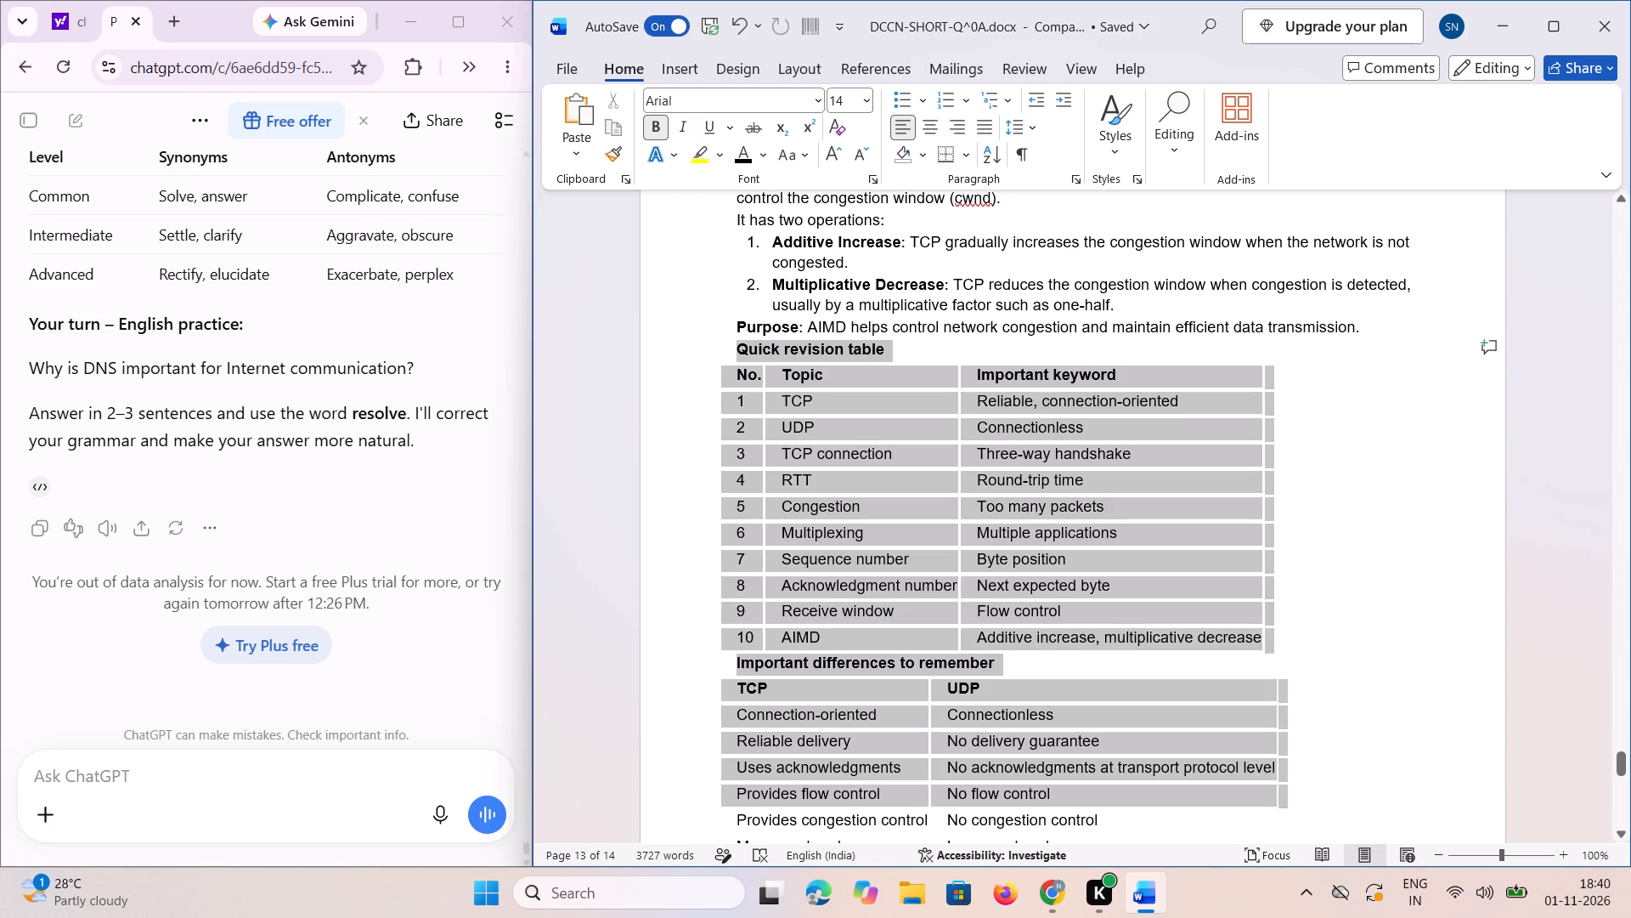
left_click_drag(1118, 788, 1202, 705)
key("BackSpace")
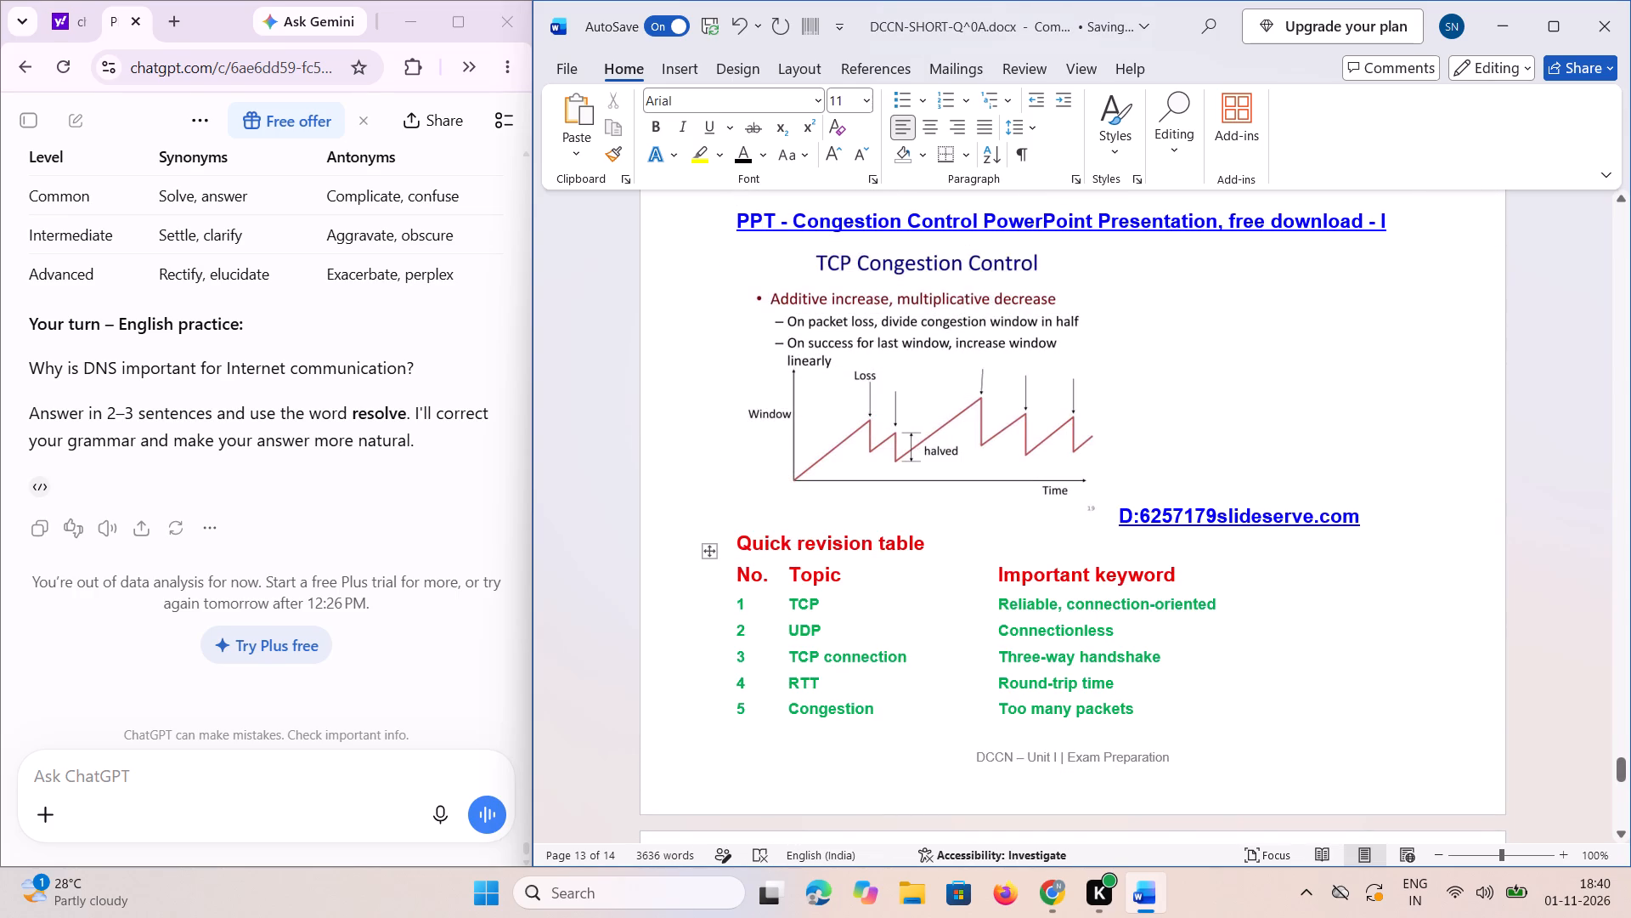
Examine the page flow from the AIMD answer through the congestion control picture to the coloured revision tables.
scroll(1202, 705, "down", 1)
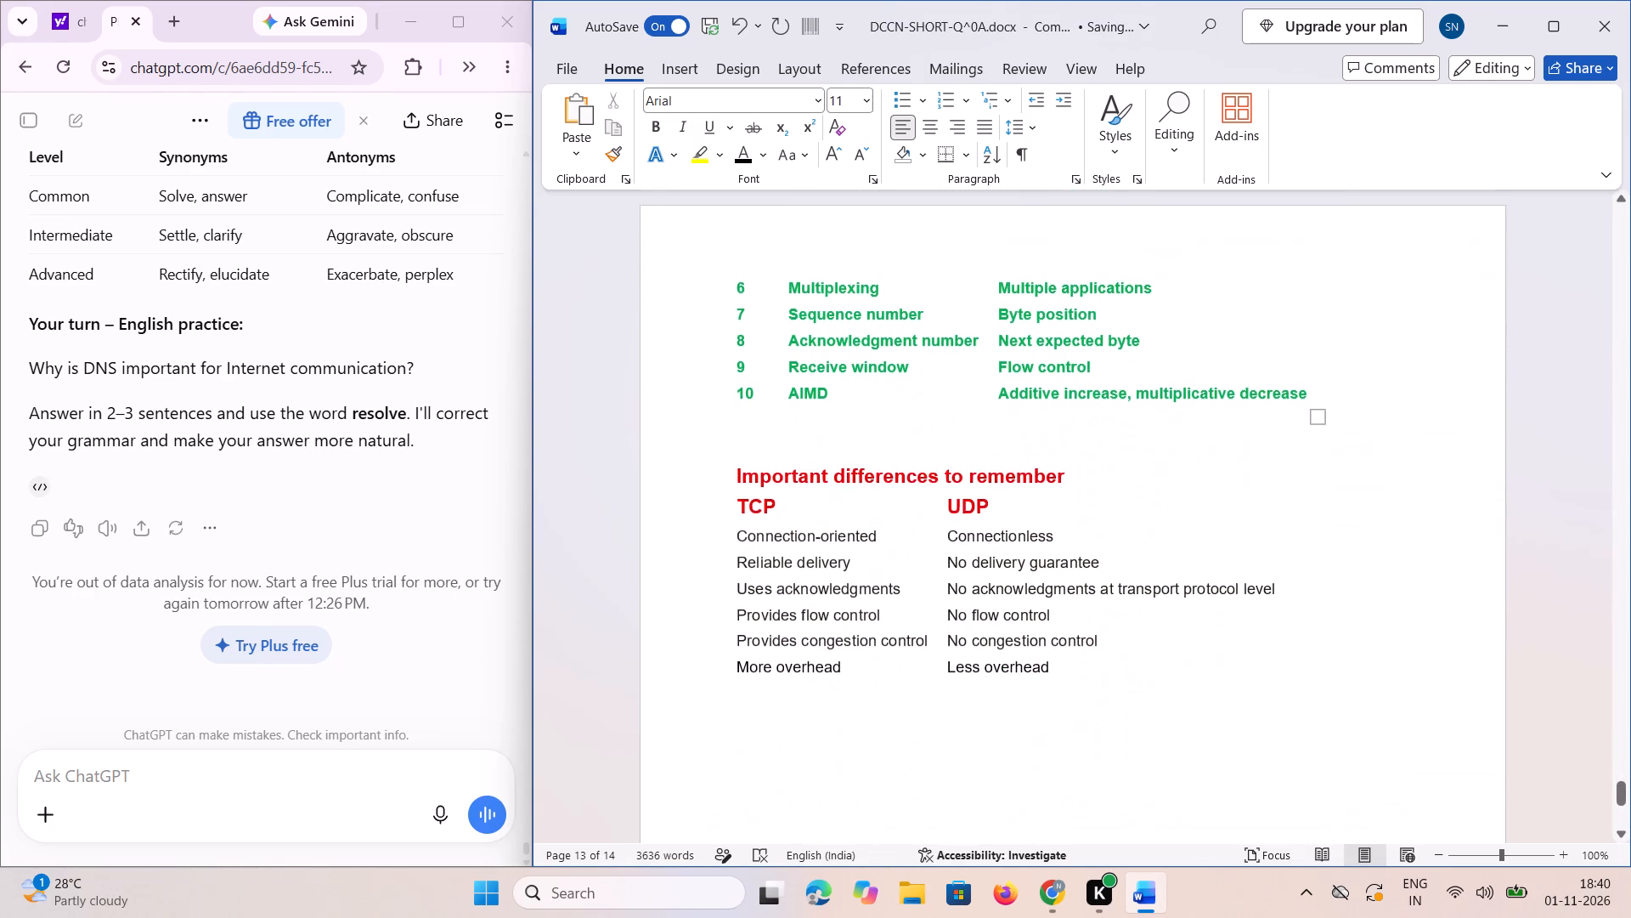
scroll(1202, 705, "up", 3)
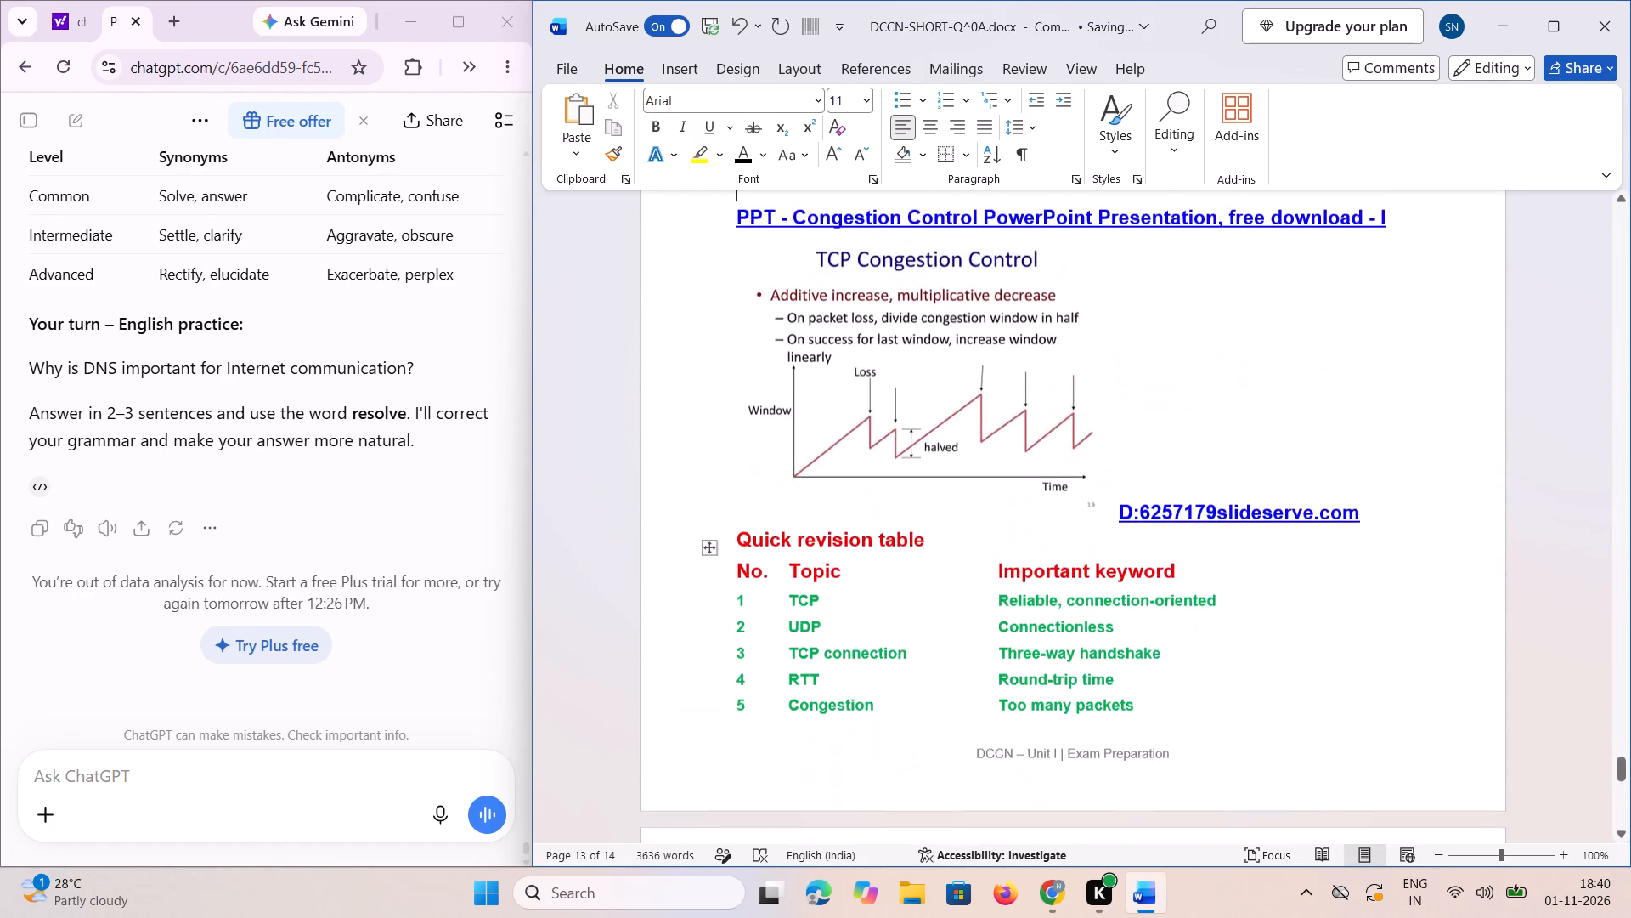
scroll(1202, 705, "up", 1)
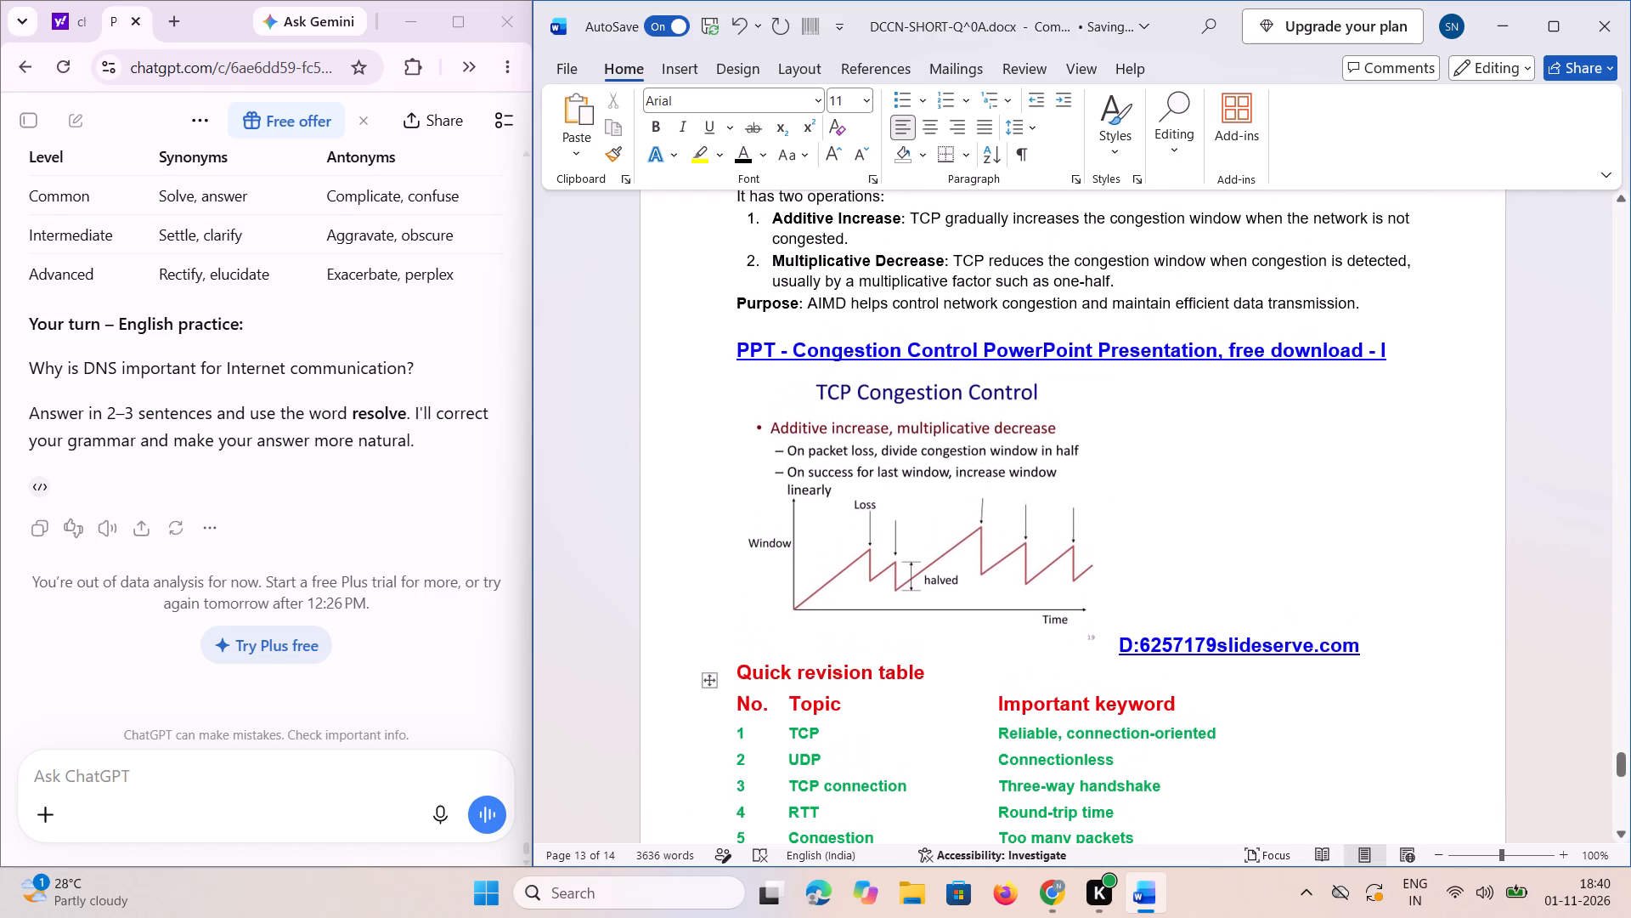
scroll(1202, 705, "down", 1)
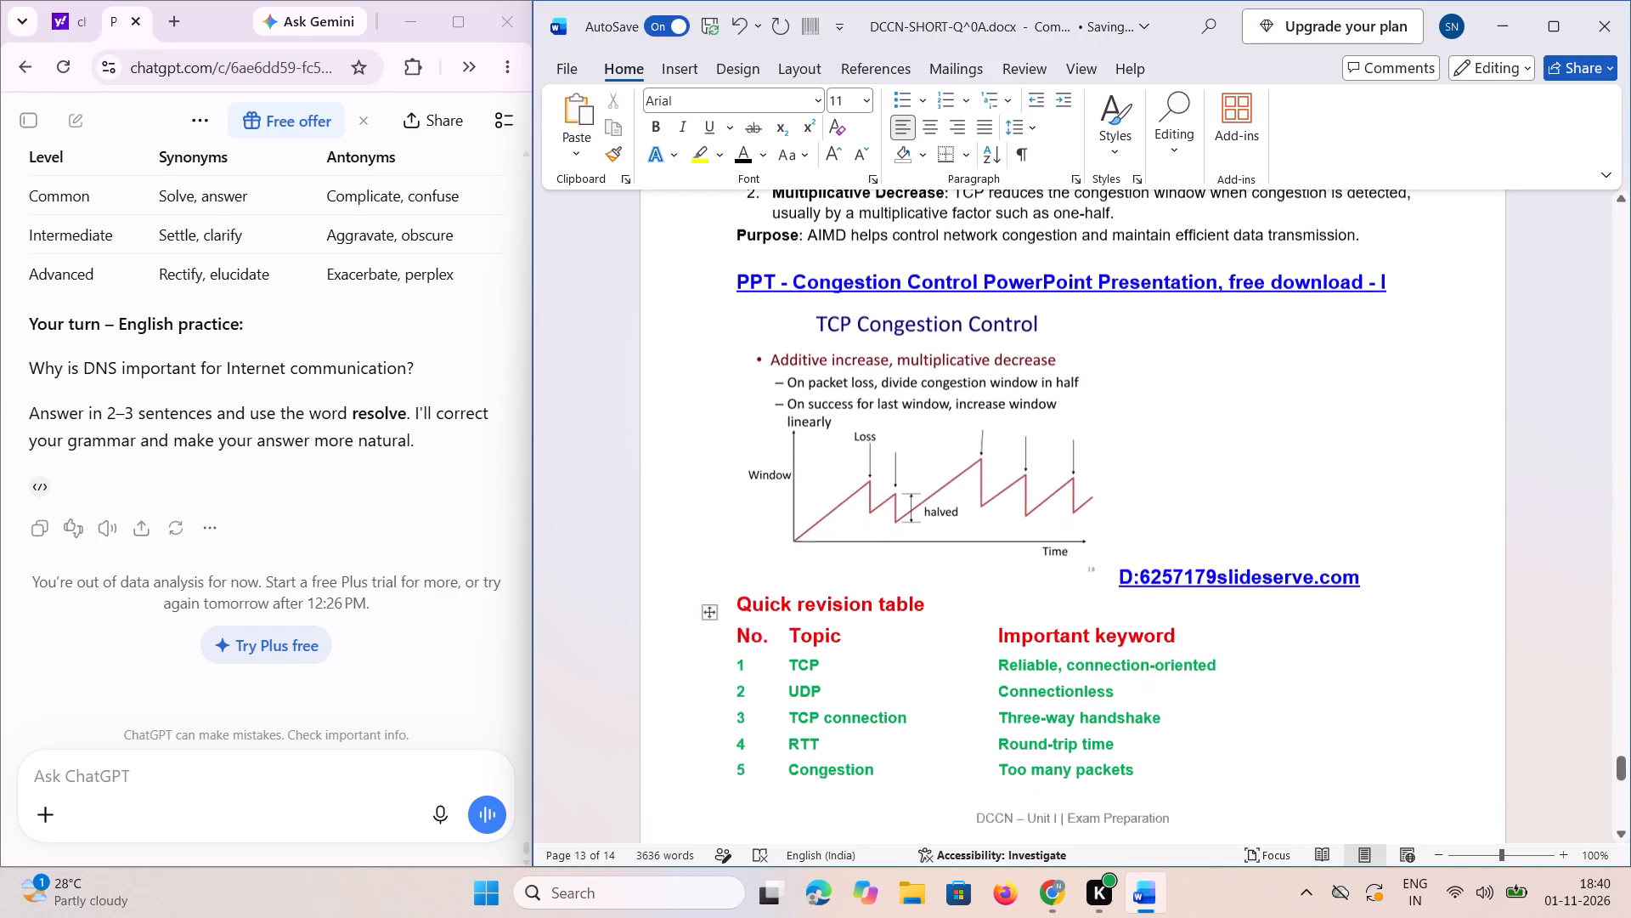
scroll(1202, 705, "down", 2)
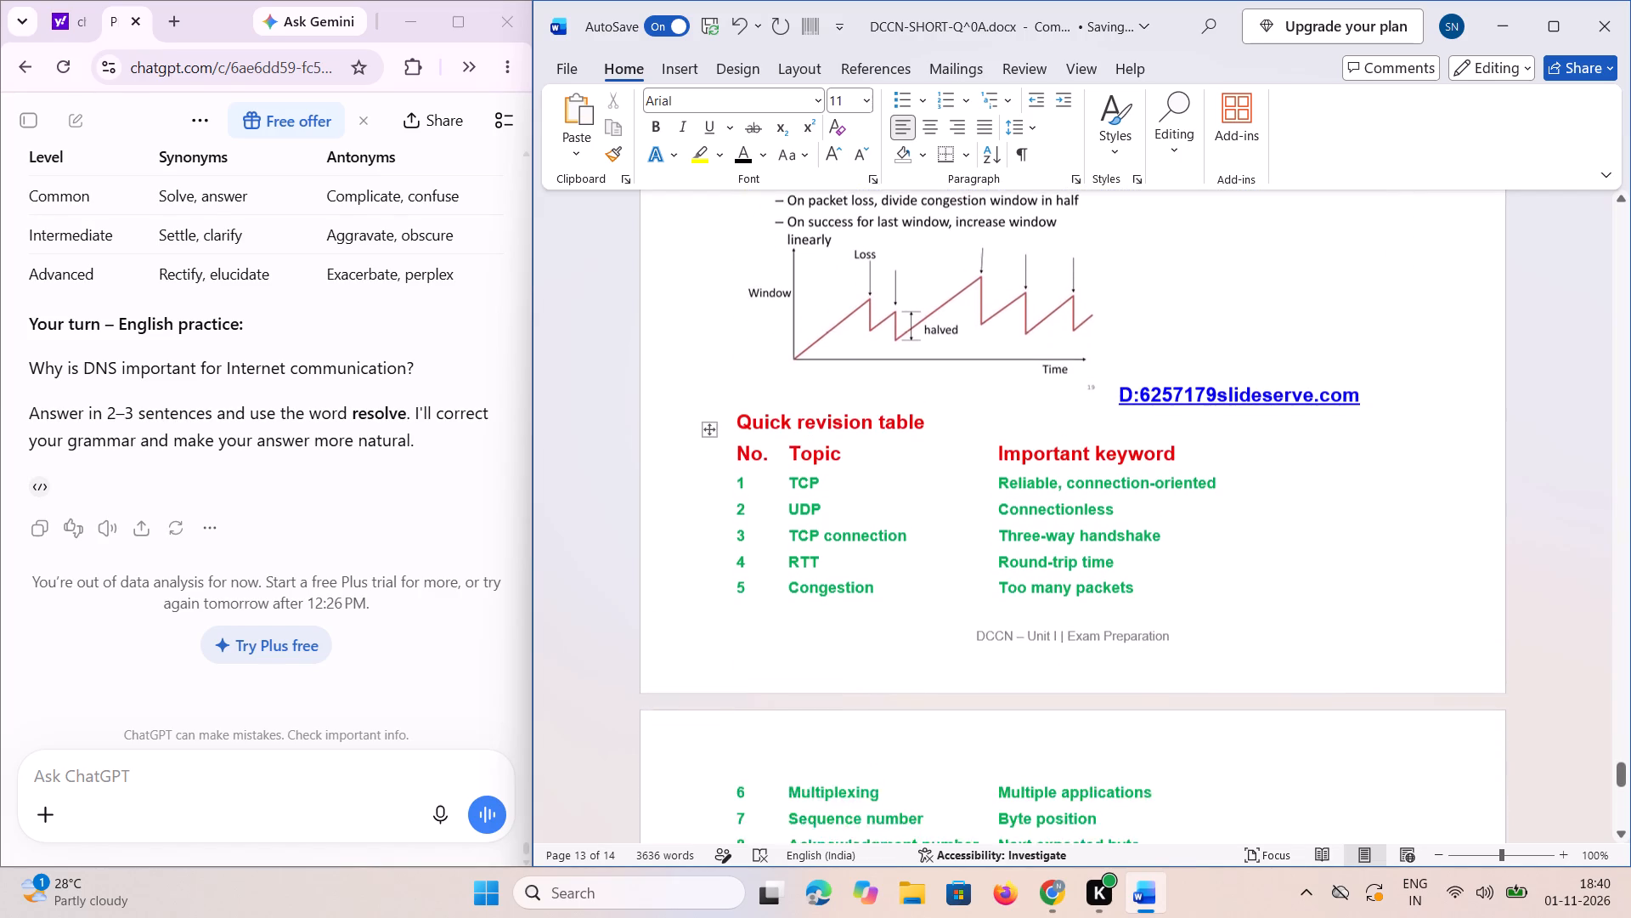
scroll(1202, 705, "down", 2)
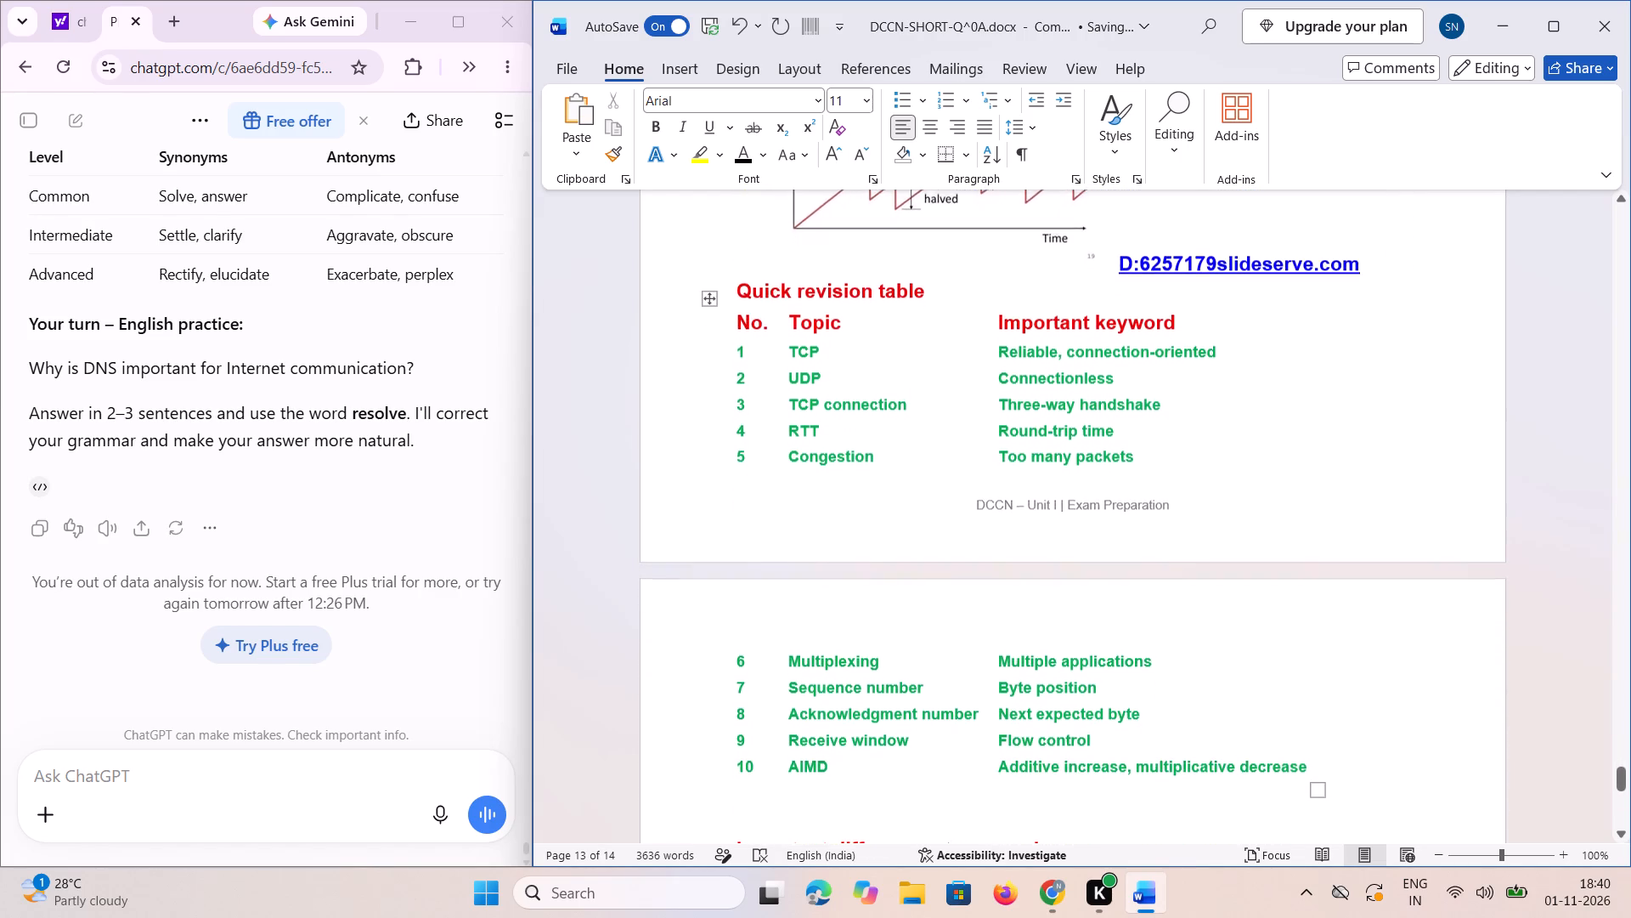
scroll(1202, 705, "down", 3)
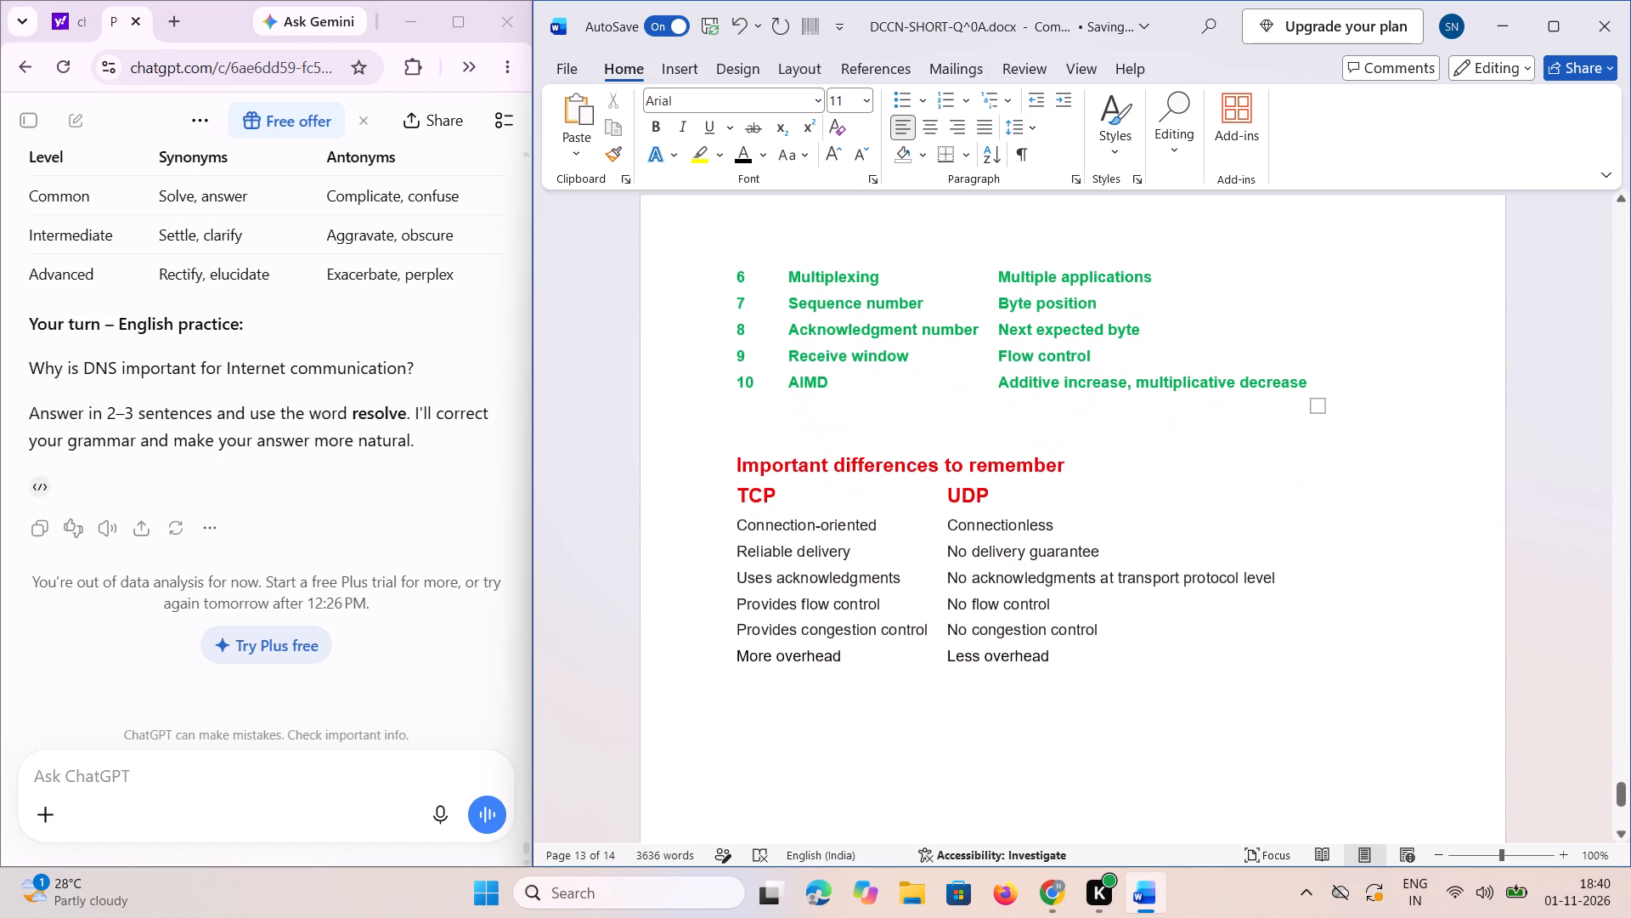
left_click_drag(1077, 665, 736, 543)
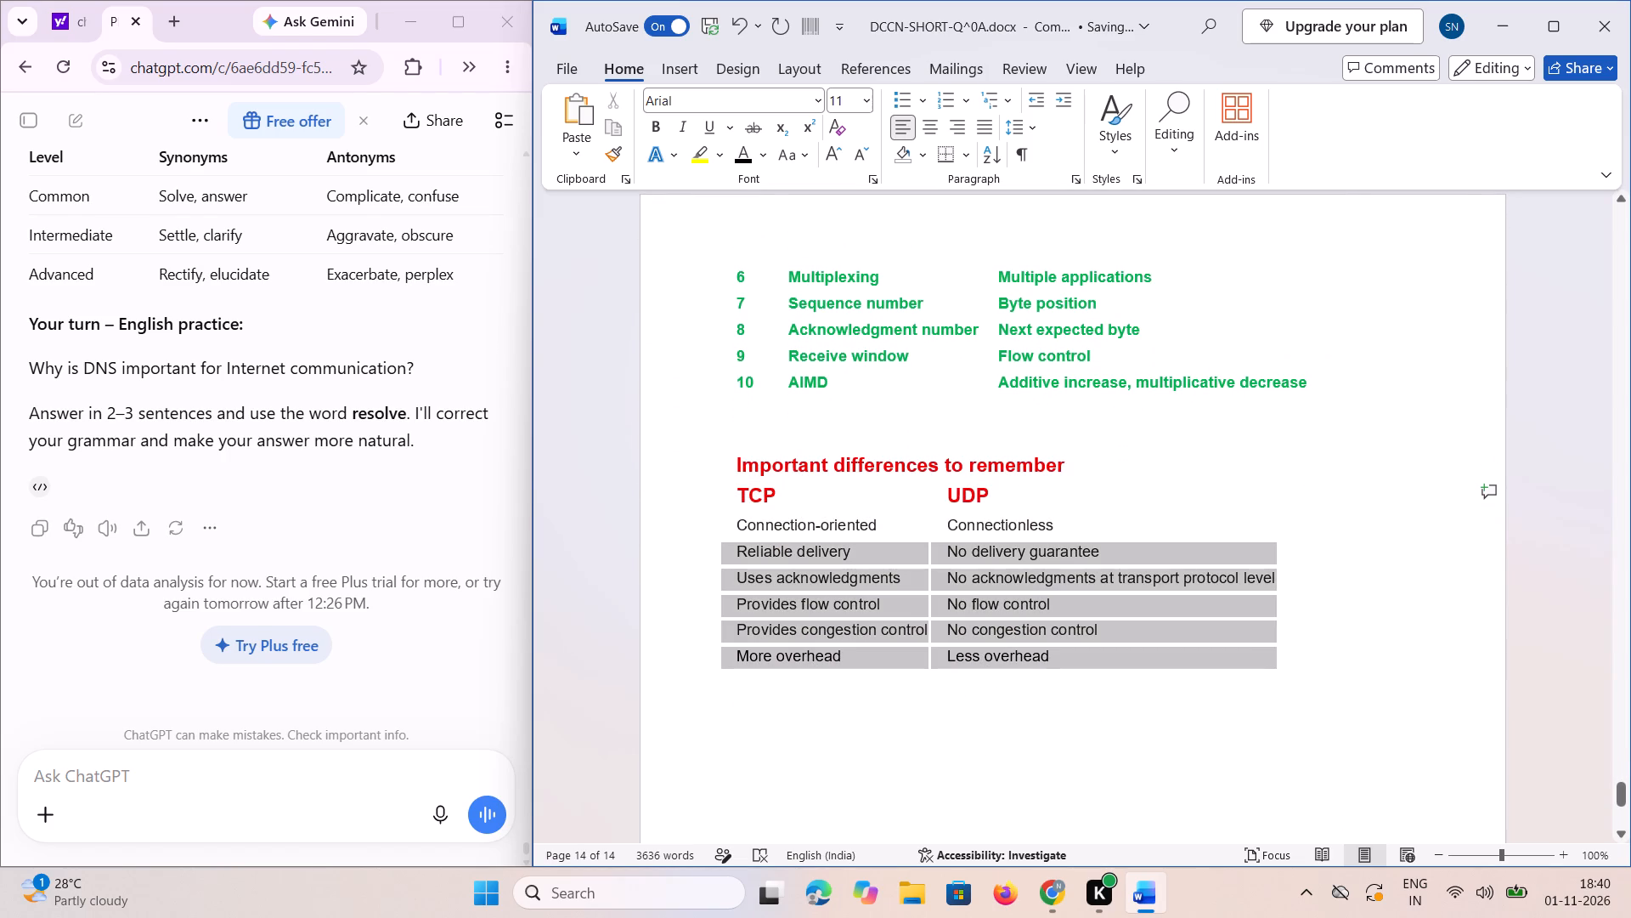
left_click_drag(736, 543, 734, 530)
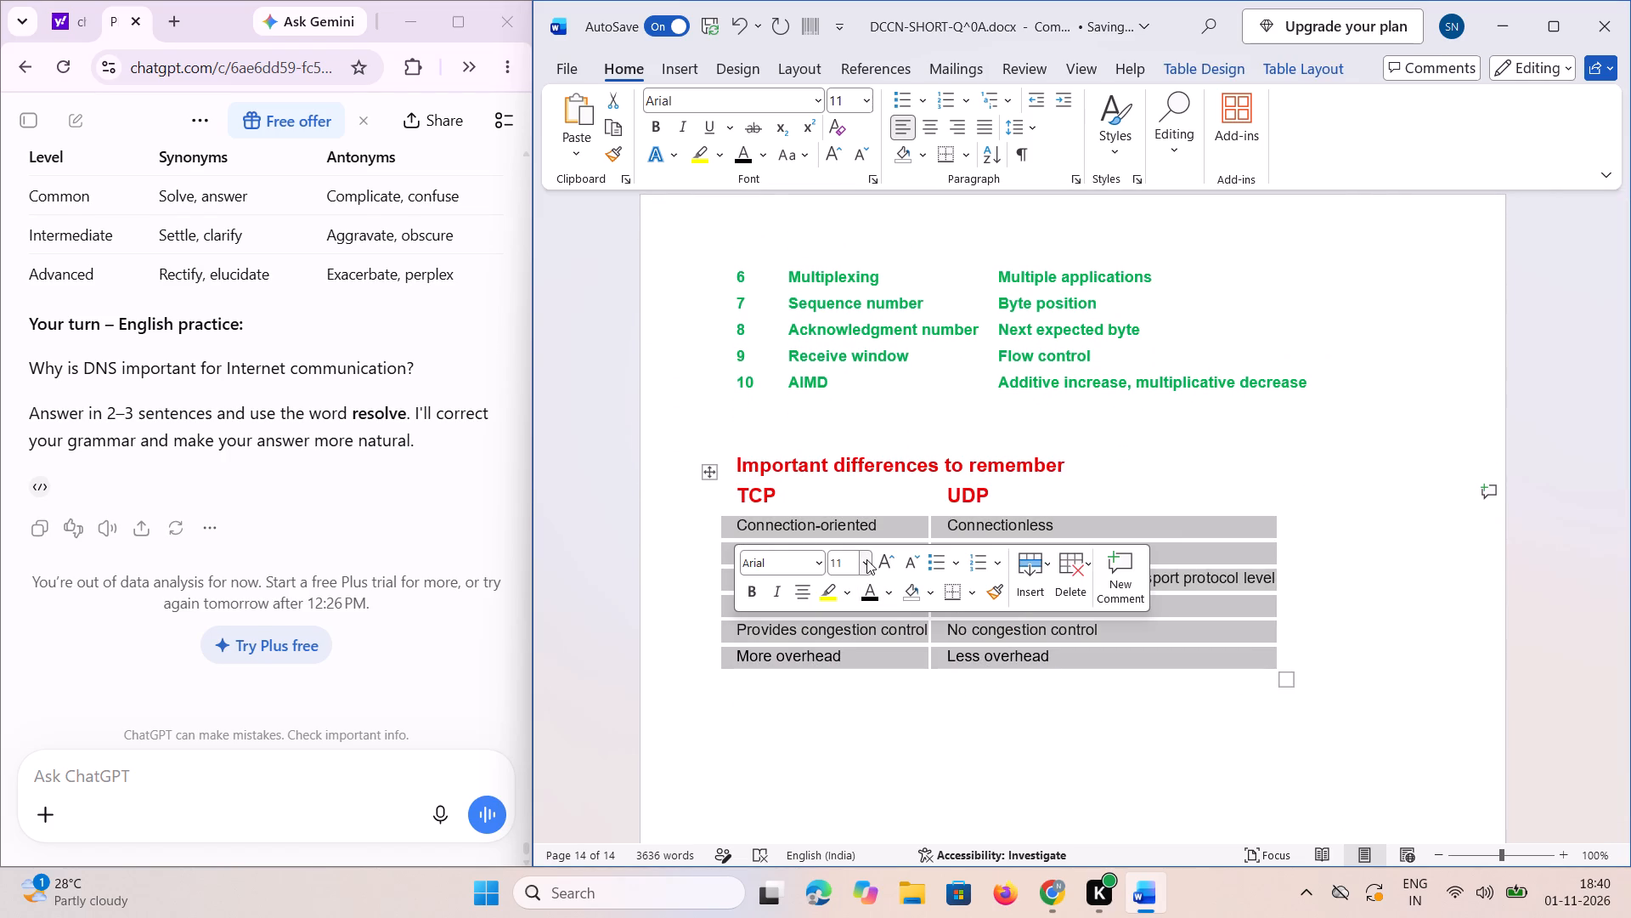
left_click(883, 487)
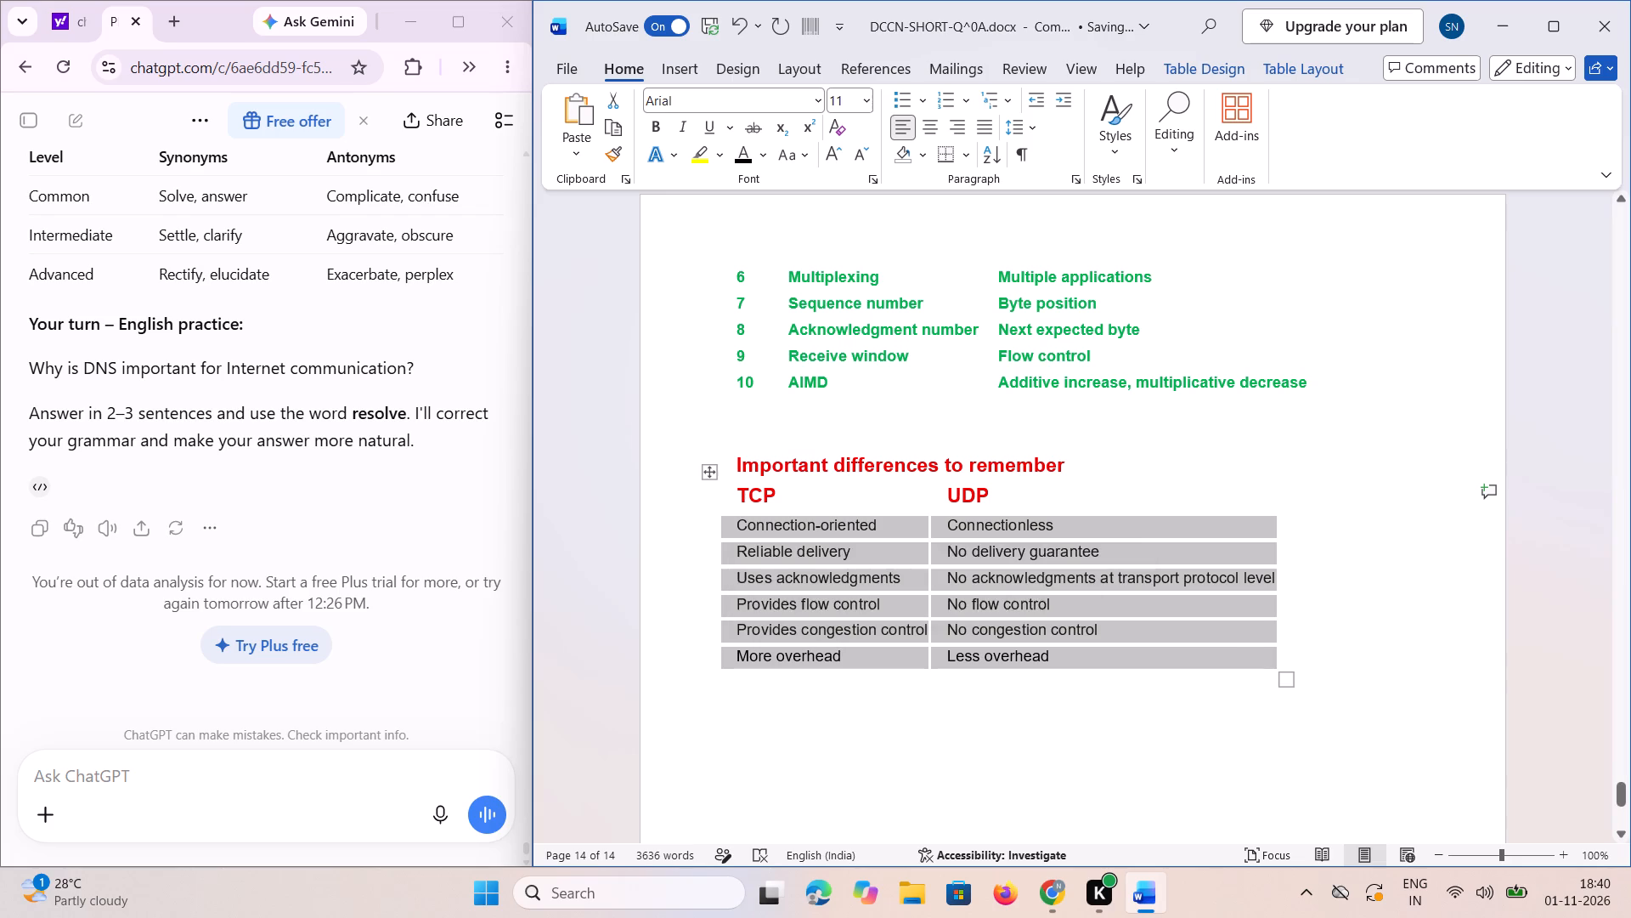
Change the "Important differences to remember" heading and its TCP/UDP header row to black text.
left_click_drag(991, 490, 759, 456)
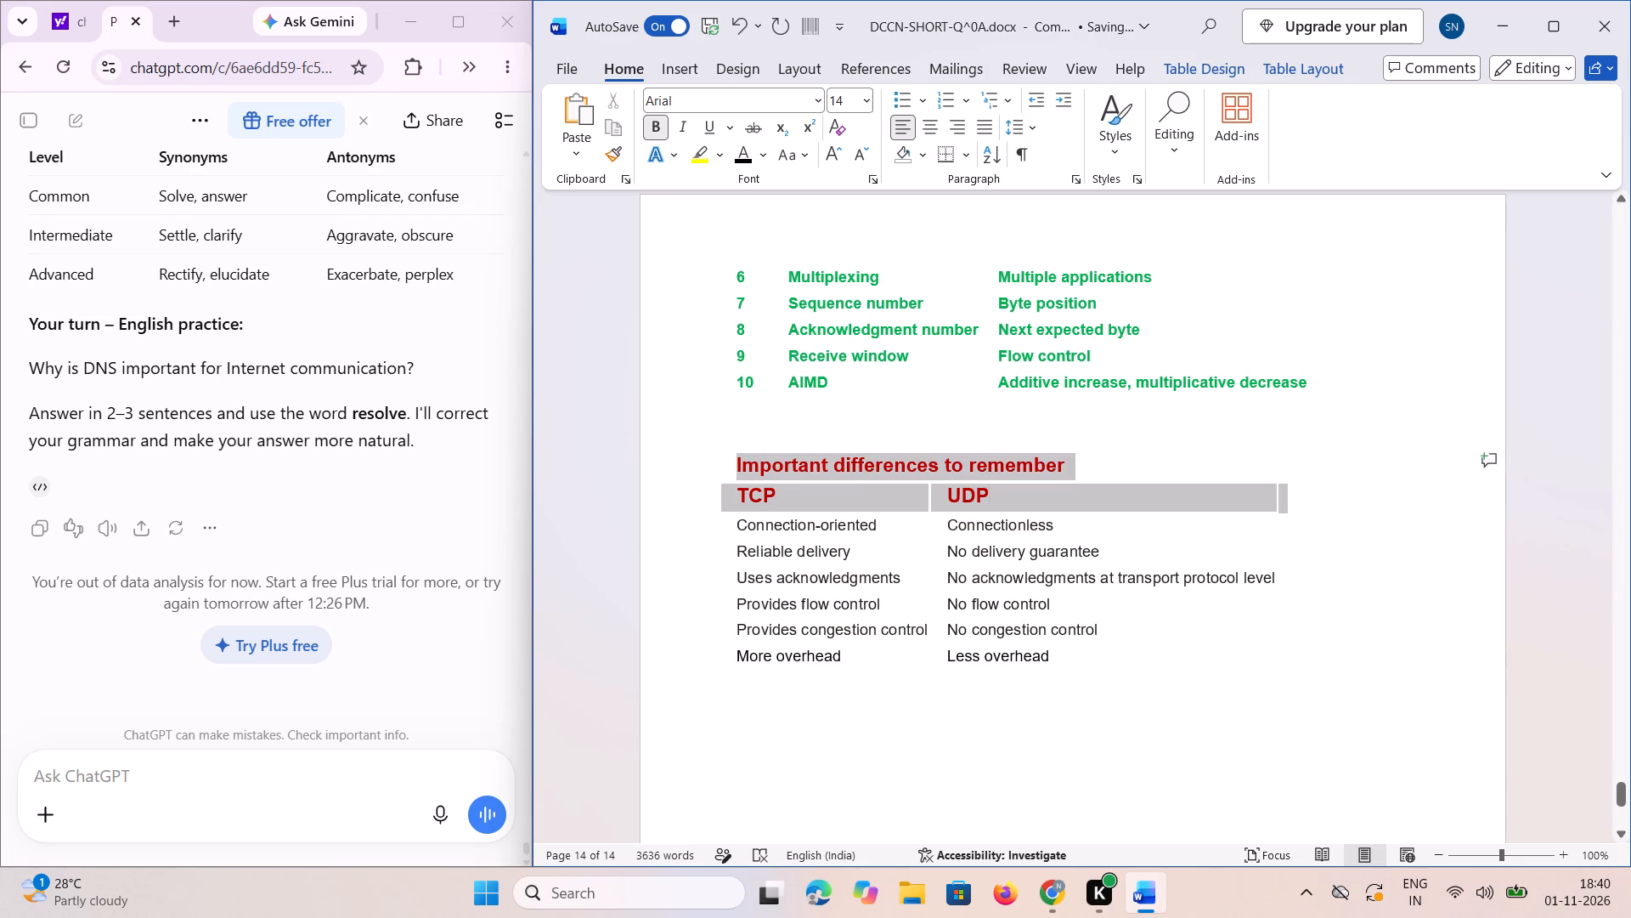
left_click_drag(759, 456, 758, 458)
left_click(891, 424)
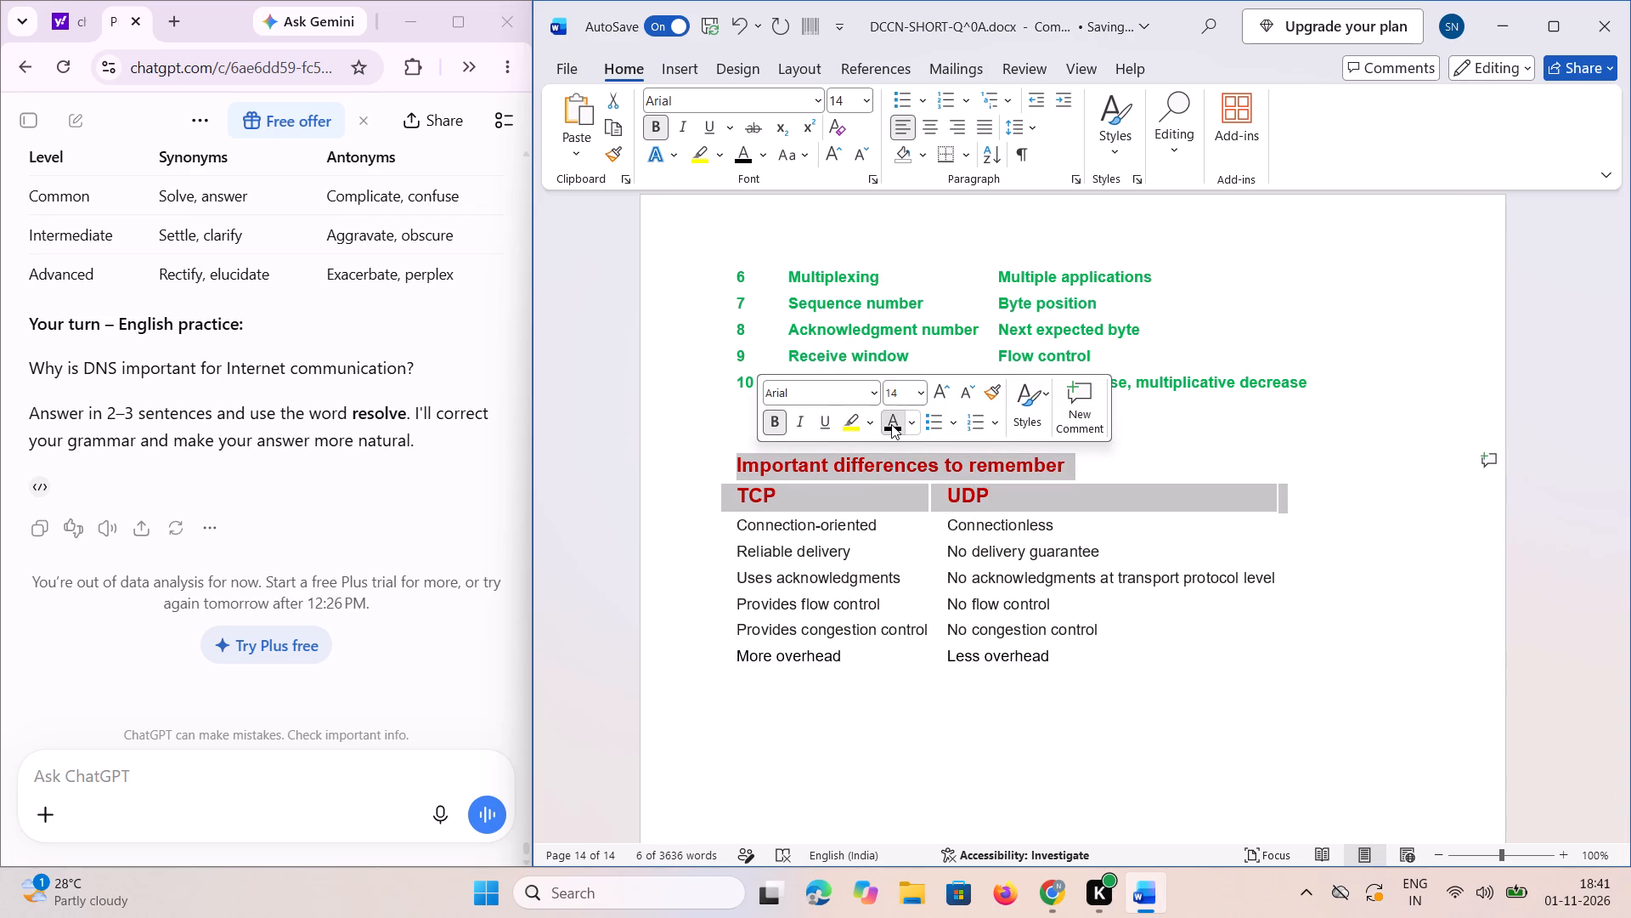
left_click(1130, 463)
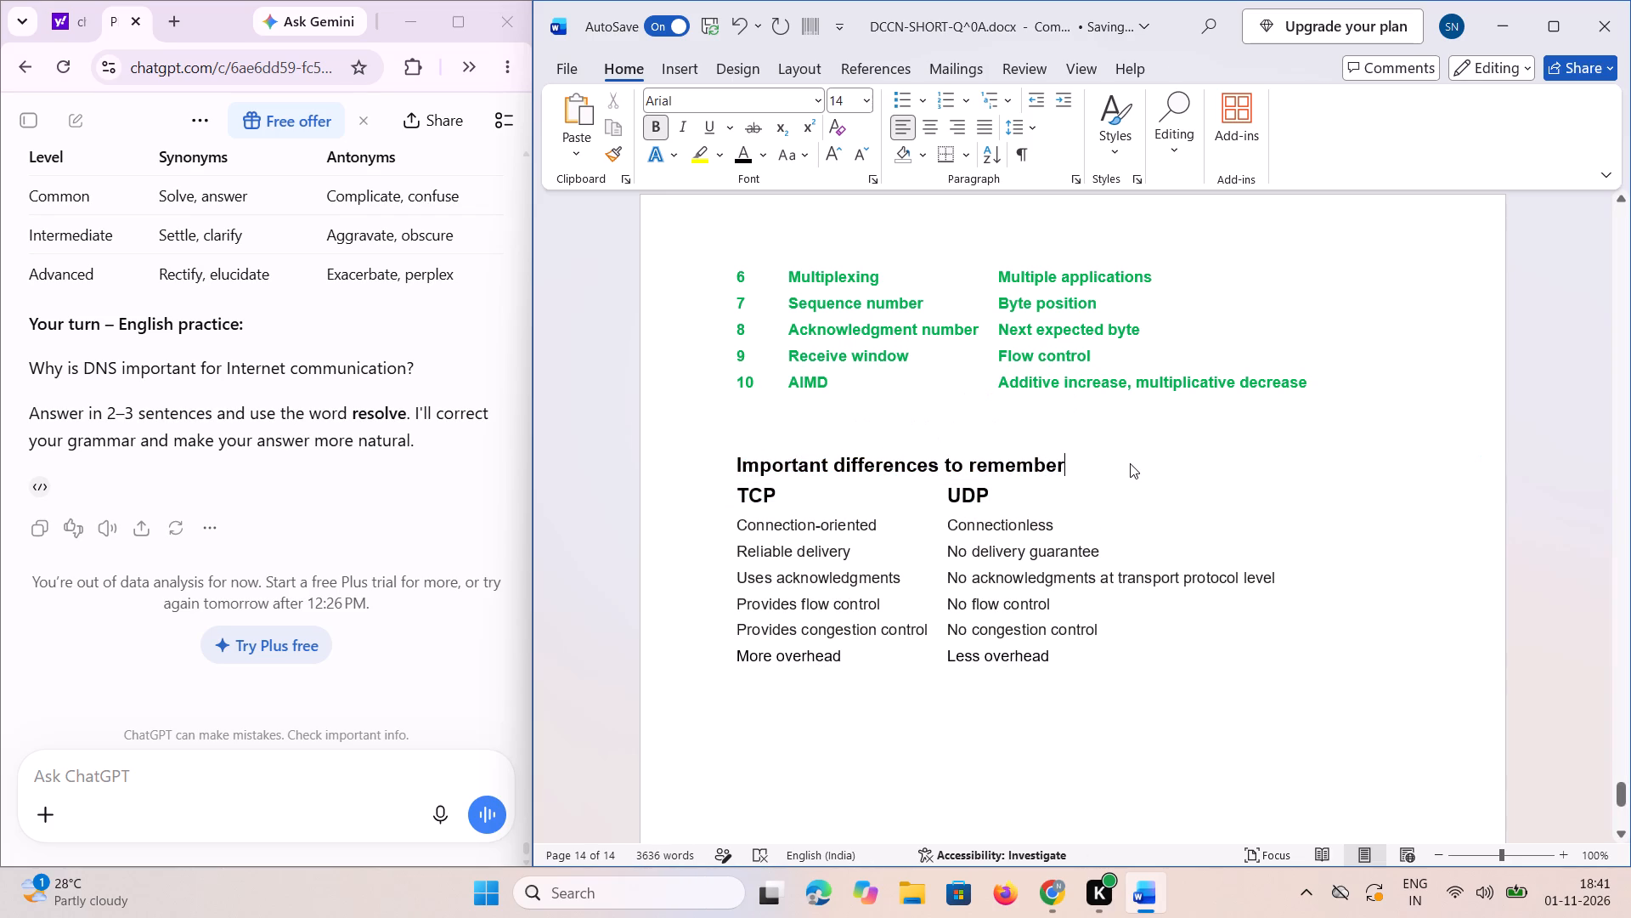
Change the "Quick revision table" heading below the congestion control picture to black text.
scroll(1096, 446, "up", 1)
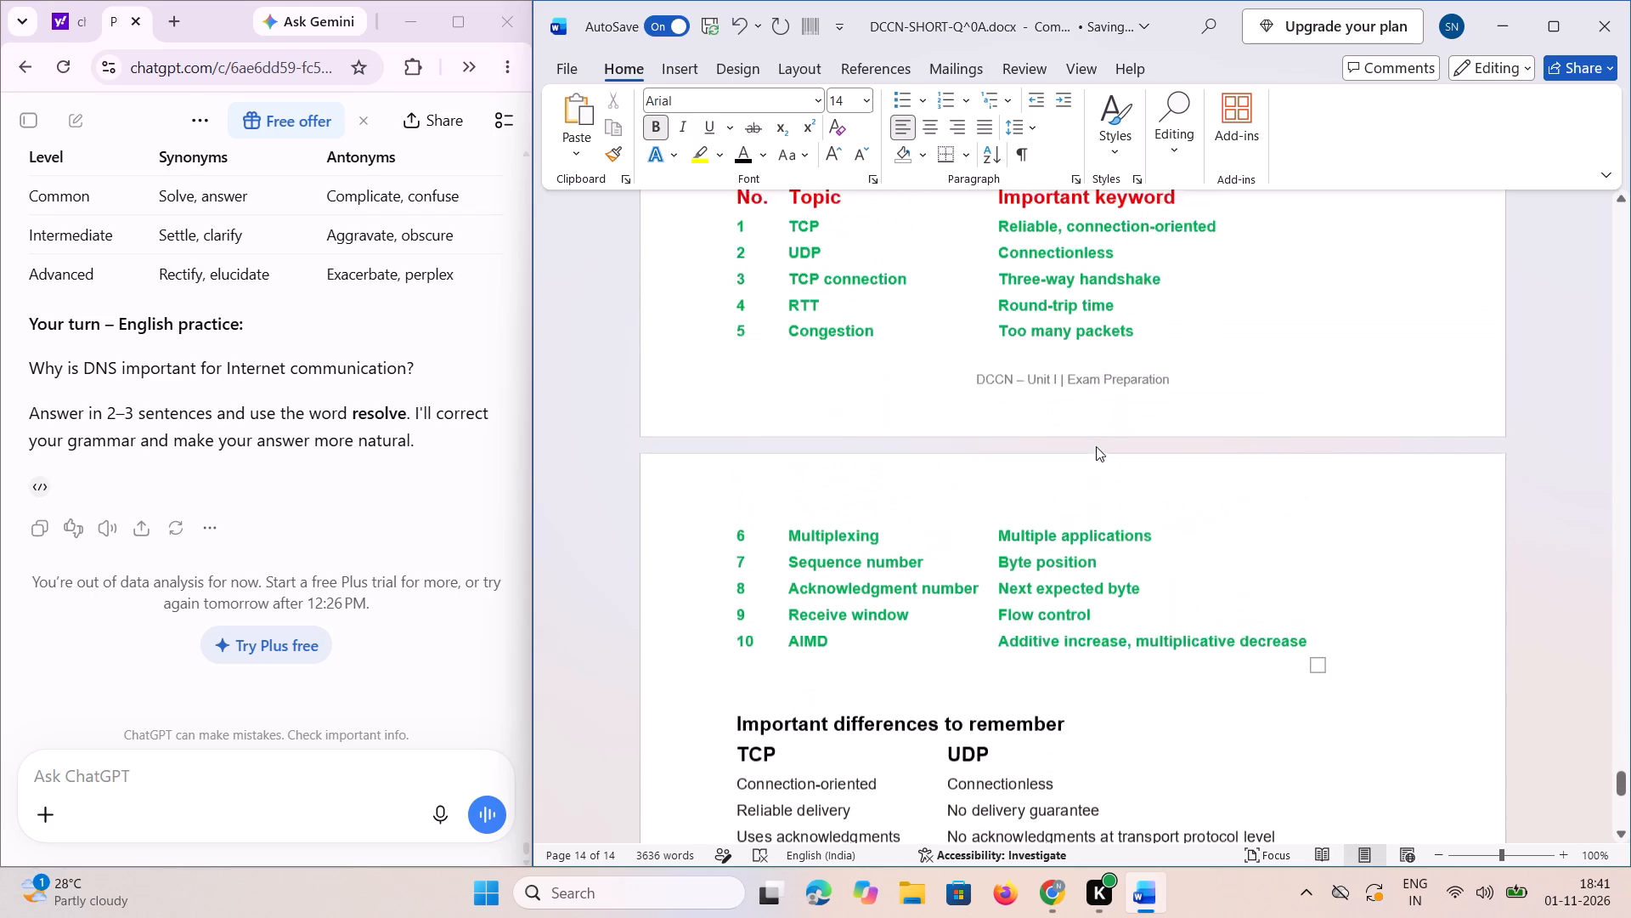
scroll(1096, 446, "up", 1)
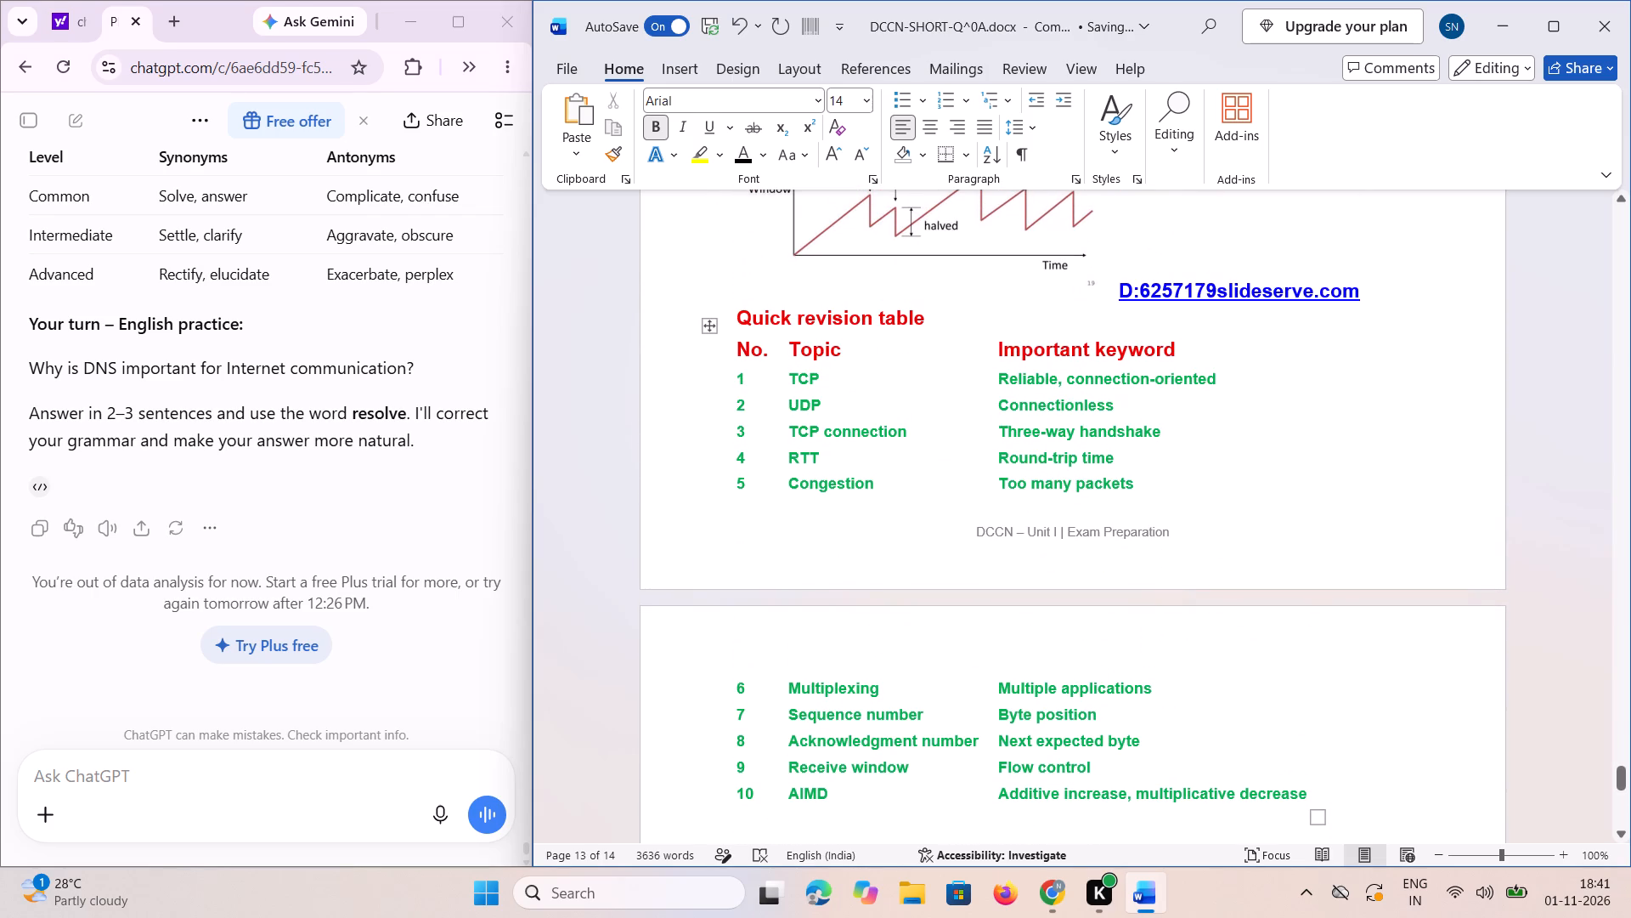
left_click_drag(935, 317, 729, 324)
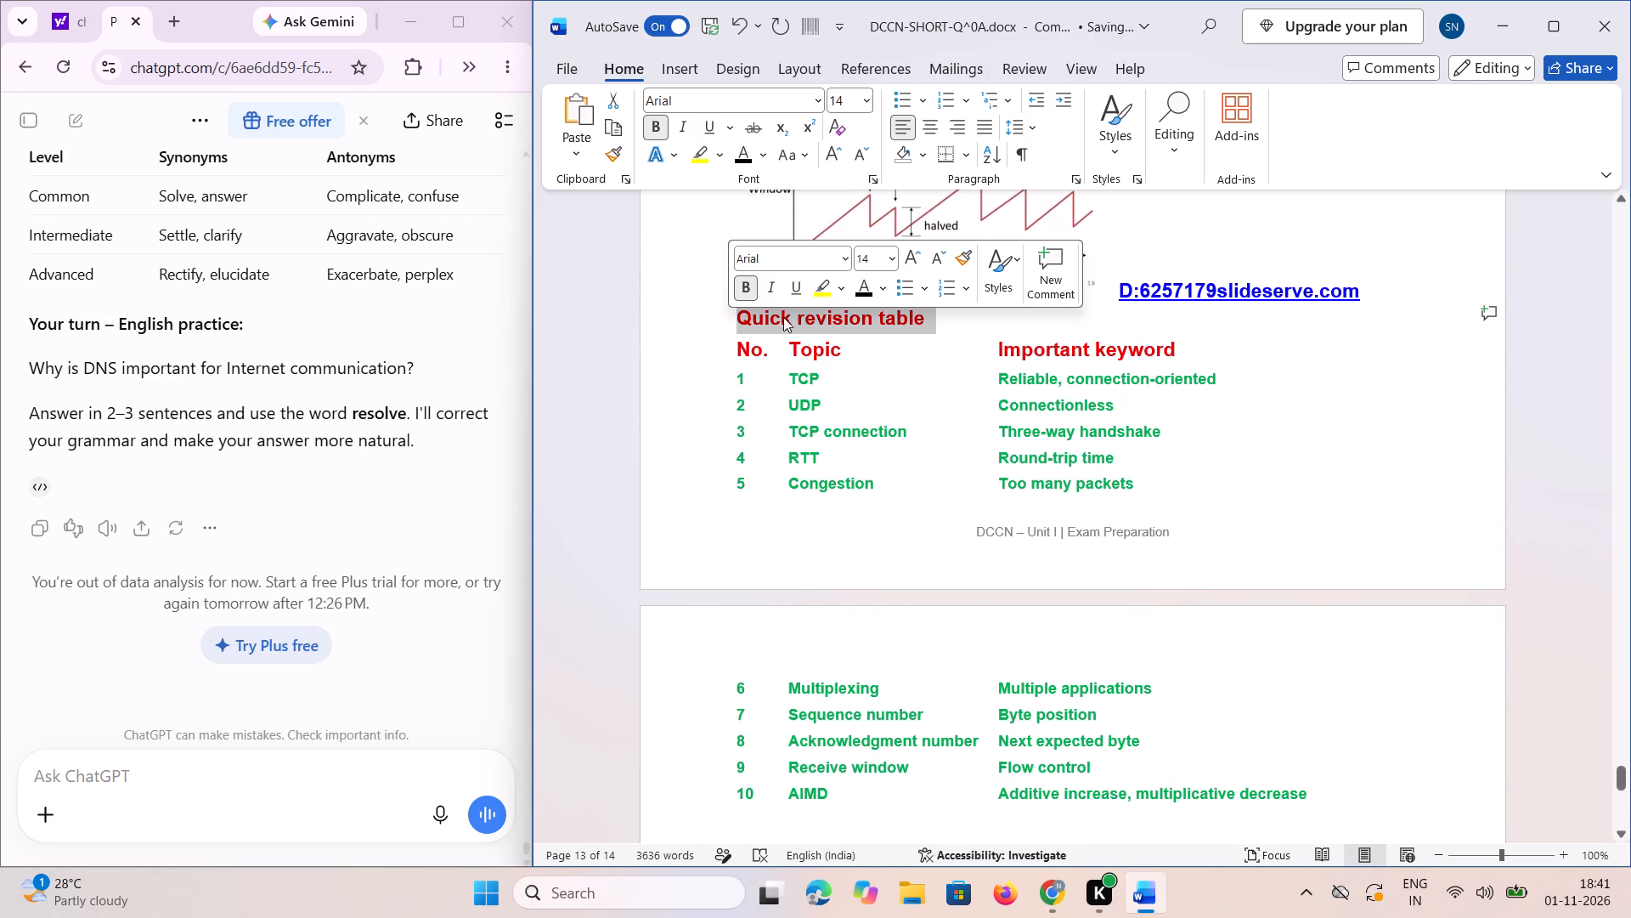
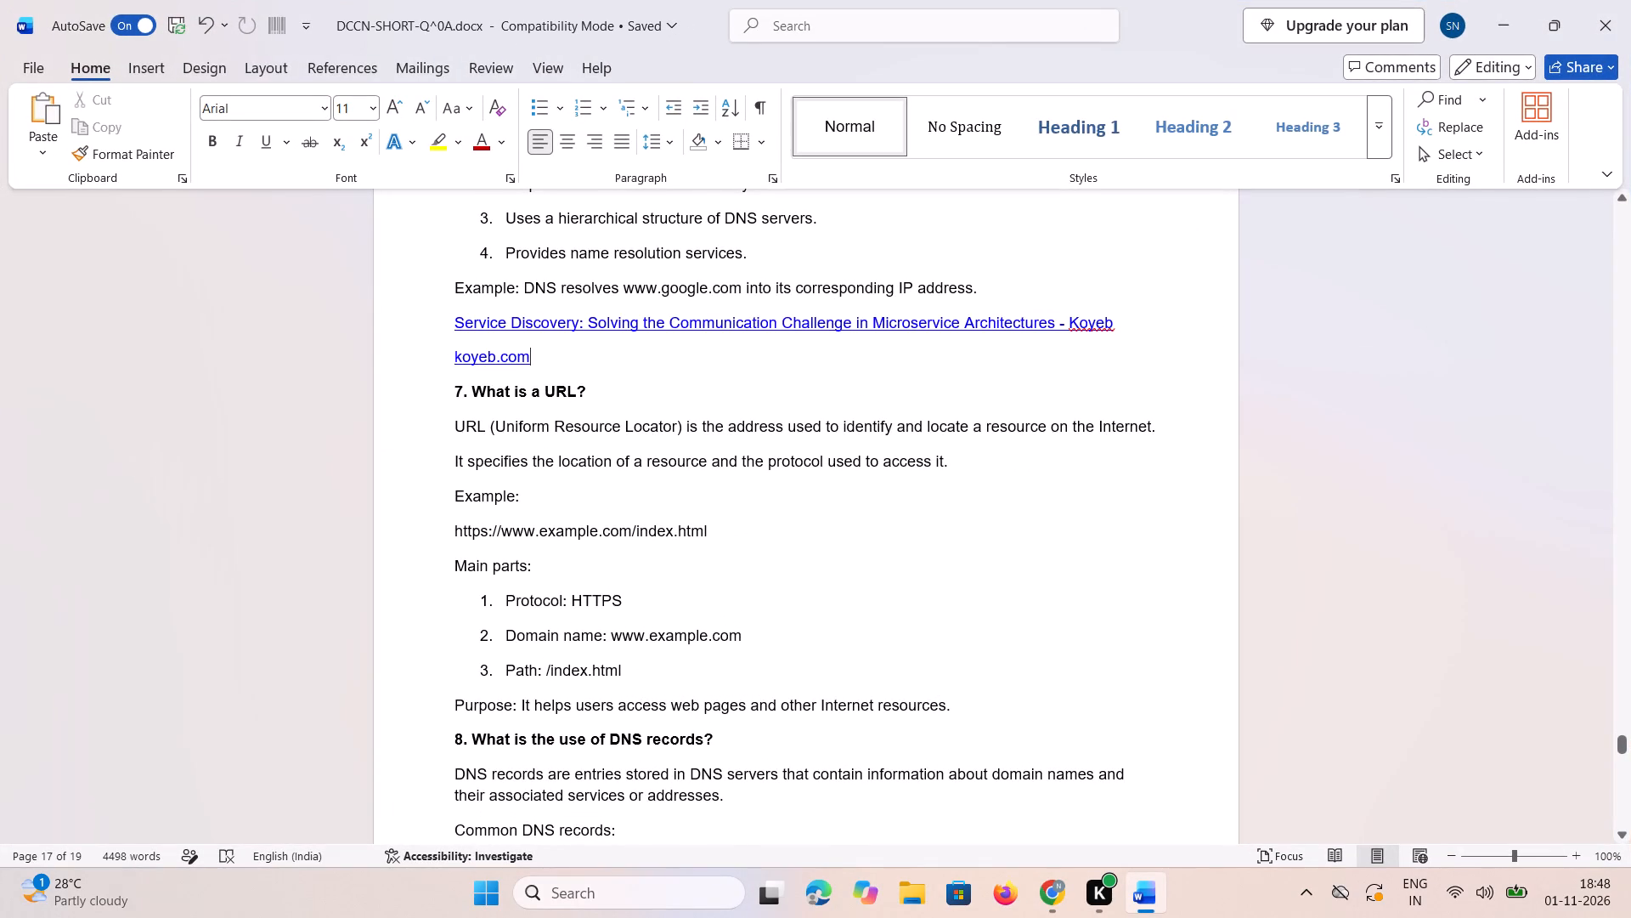
key("ctrl+v")
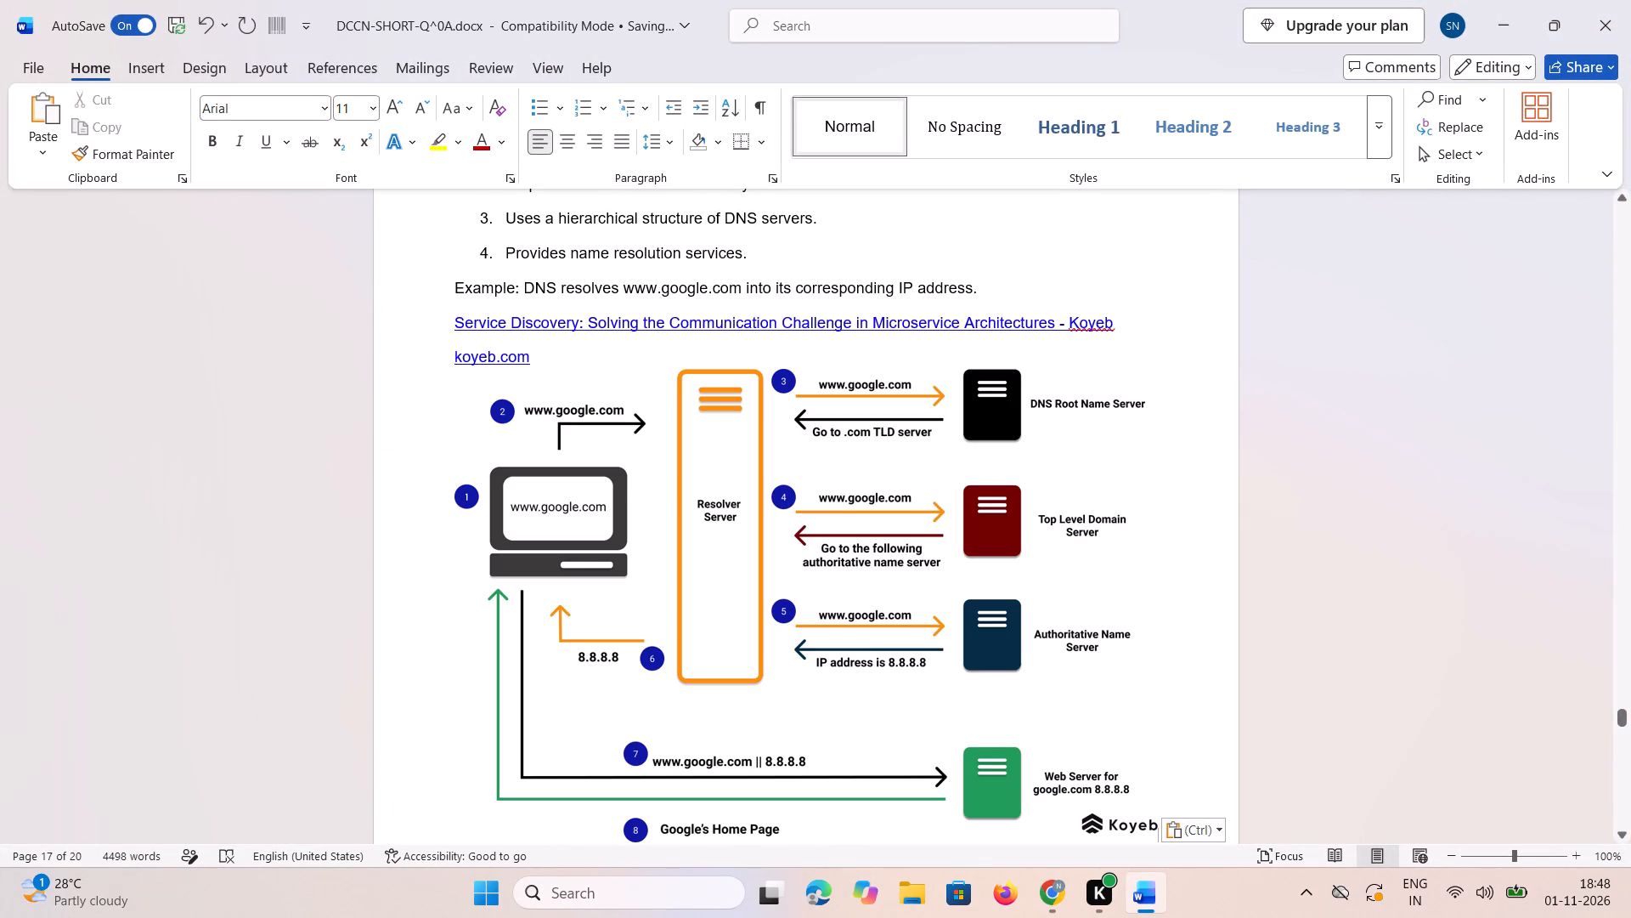
Shrink the pasted DNS picture proportionally to about 60 percent of its width, and deselect it.
scroll(765, 583, "down", 3)
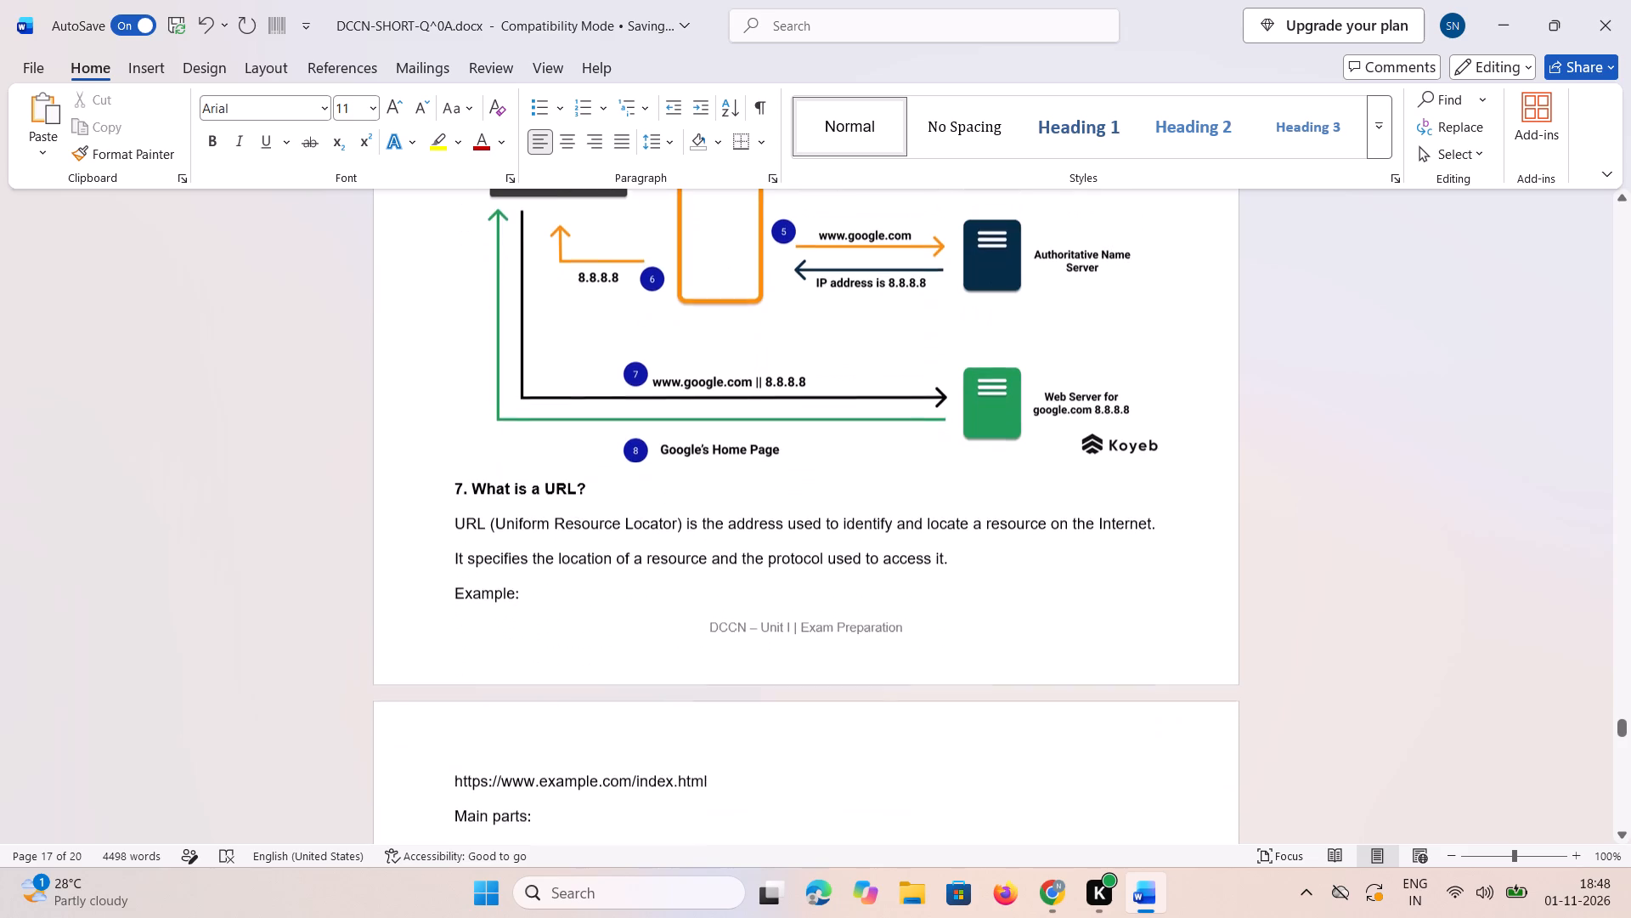
scroll(765, 583, "down", 1)
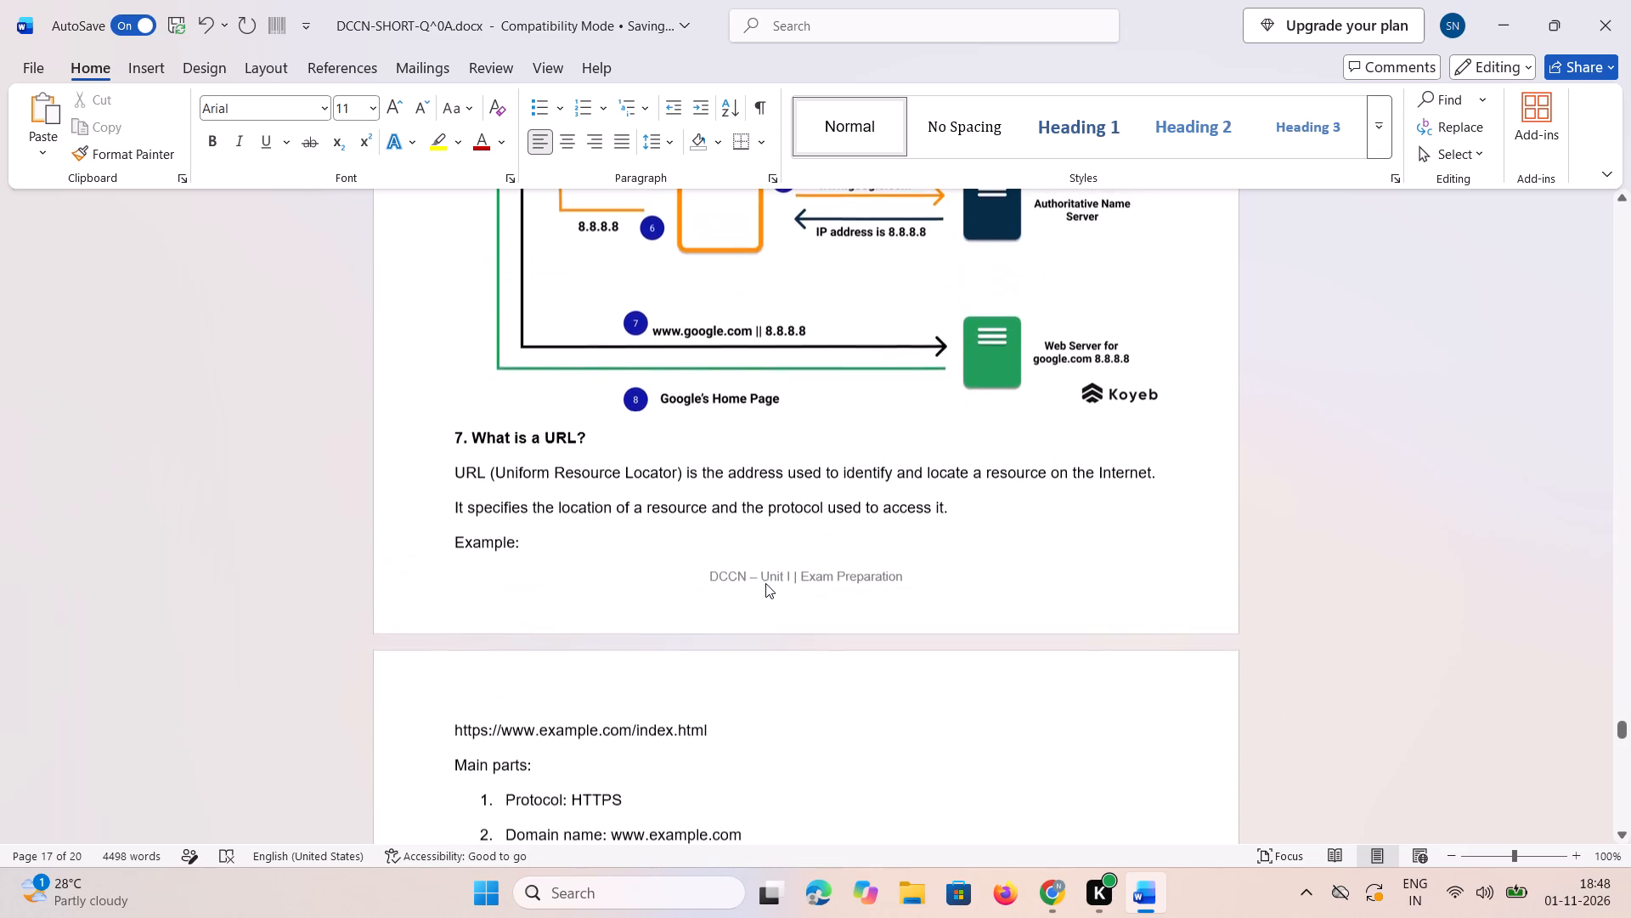
scroll(765, 583, "down", 1)
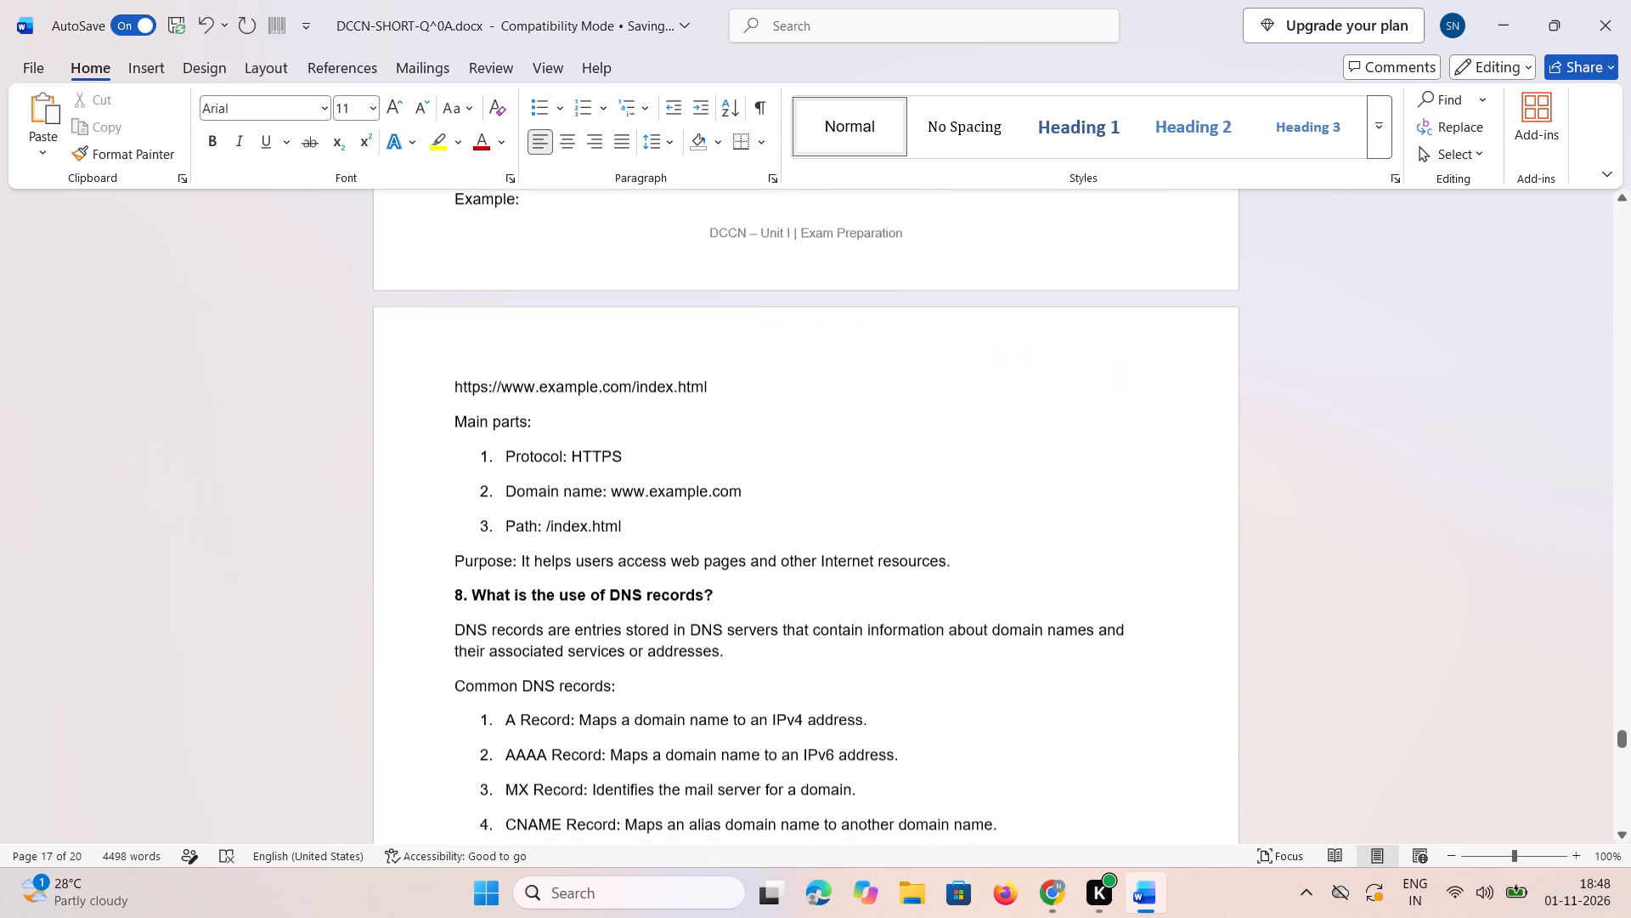
scroll(765, 583, "down", 1)
scroll(765, 583, "up", 1)
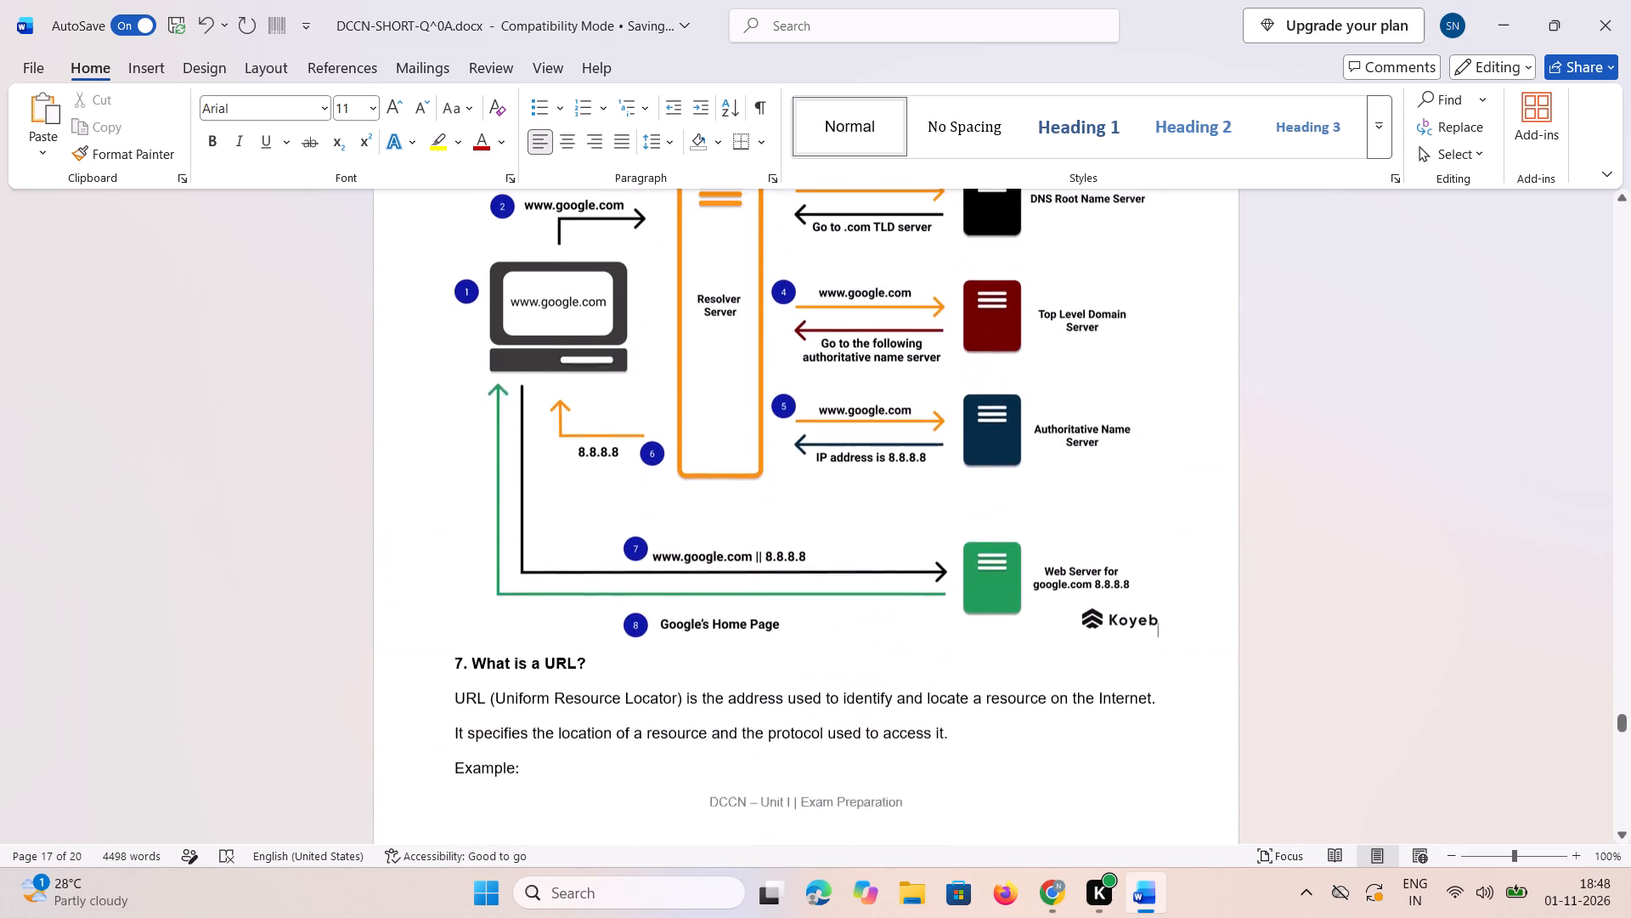
left_click(962, 524)
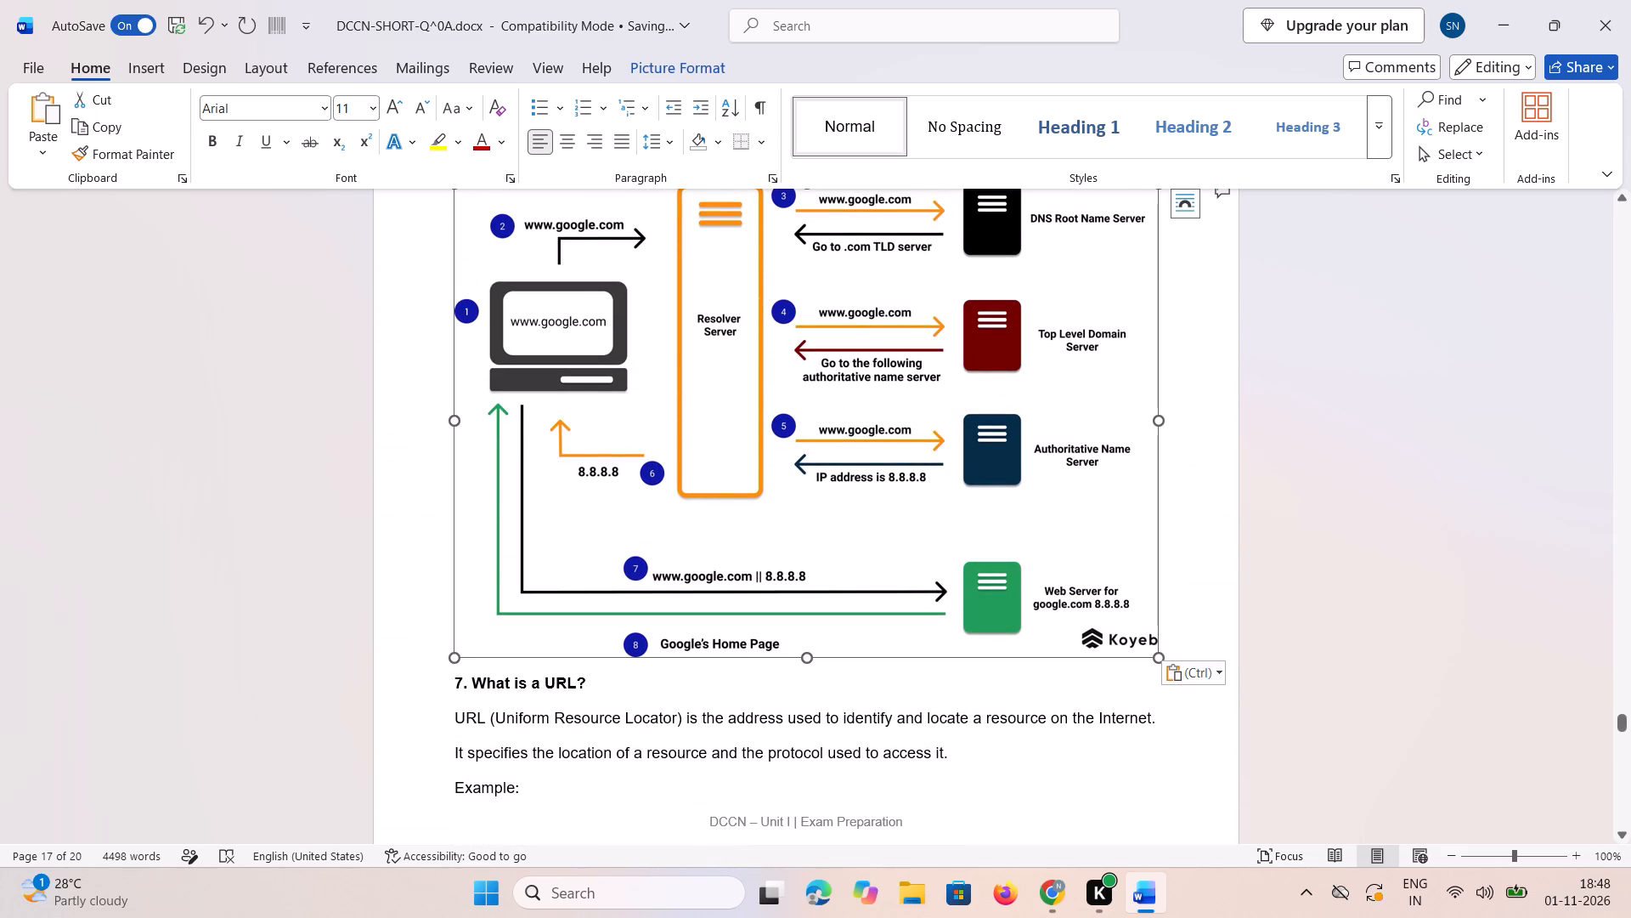
left_click_drag(1156, 657, 1046, 534)
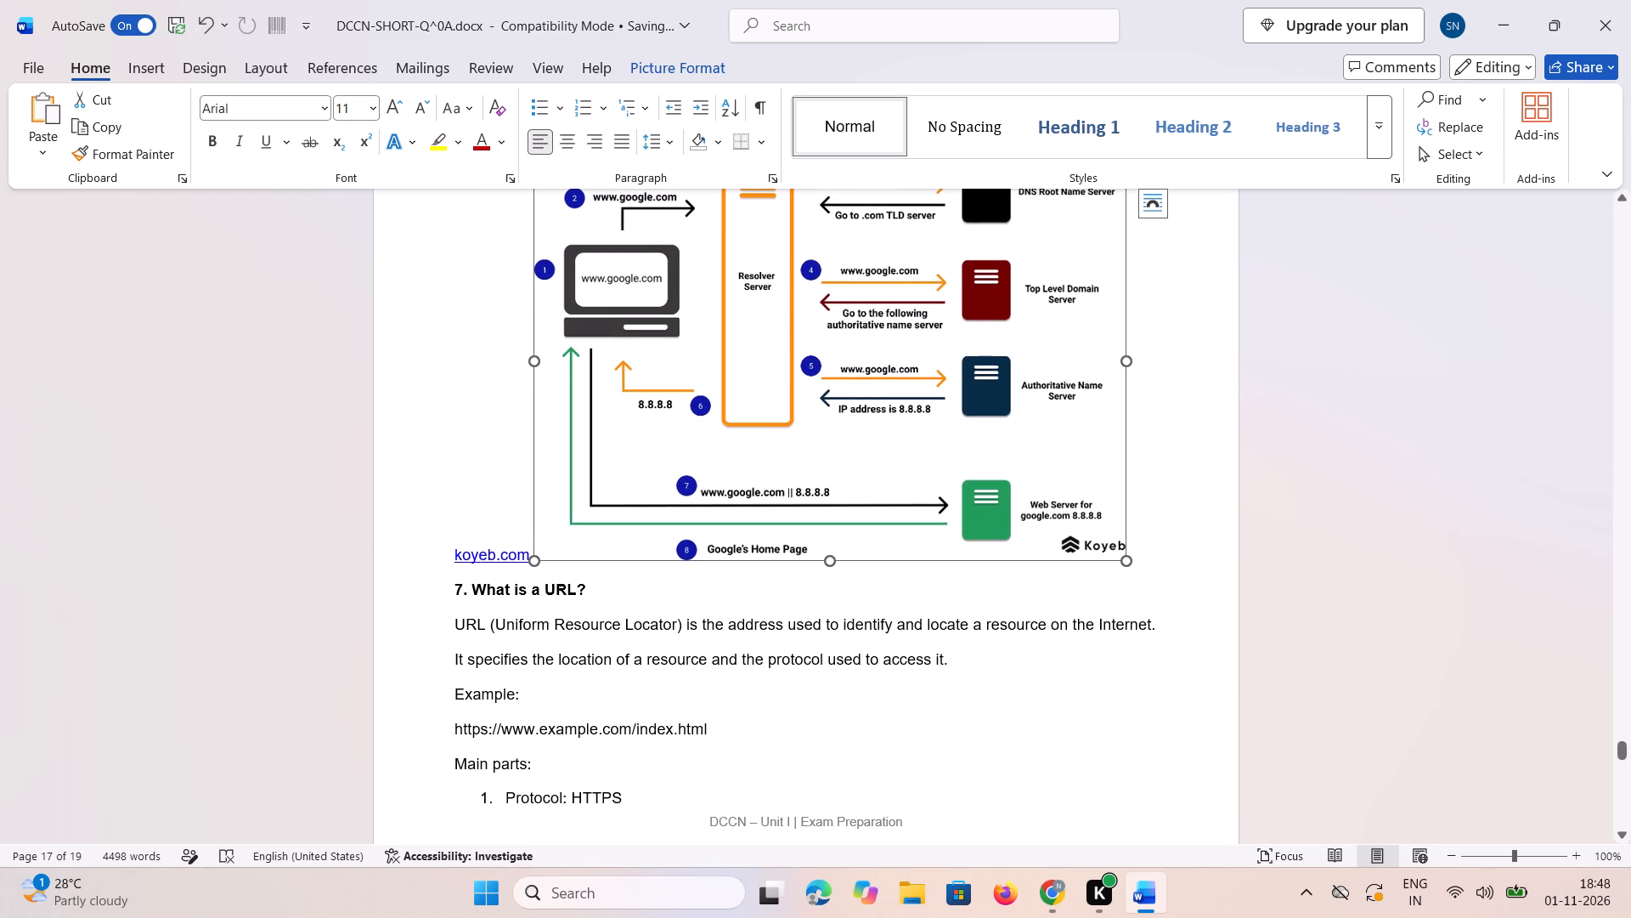
scroll(974, 477, "up", 2)
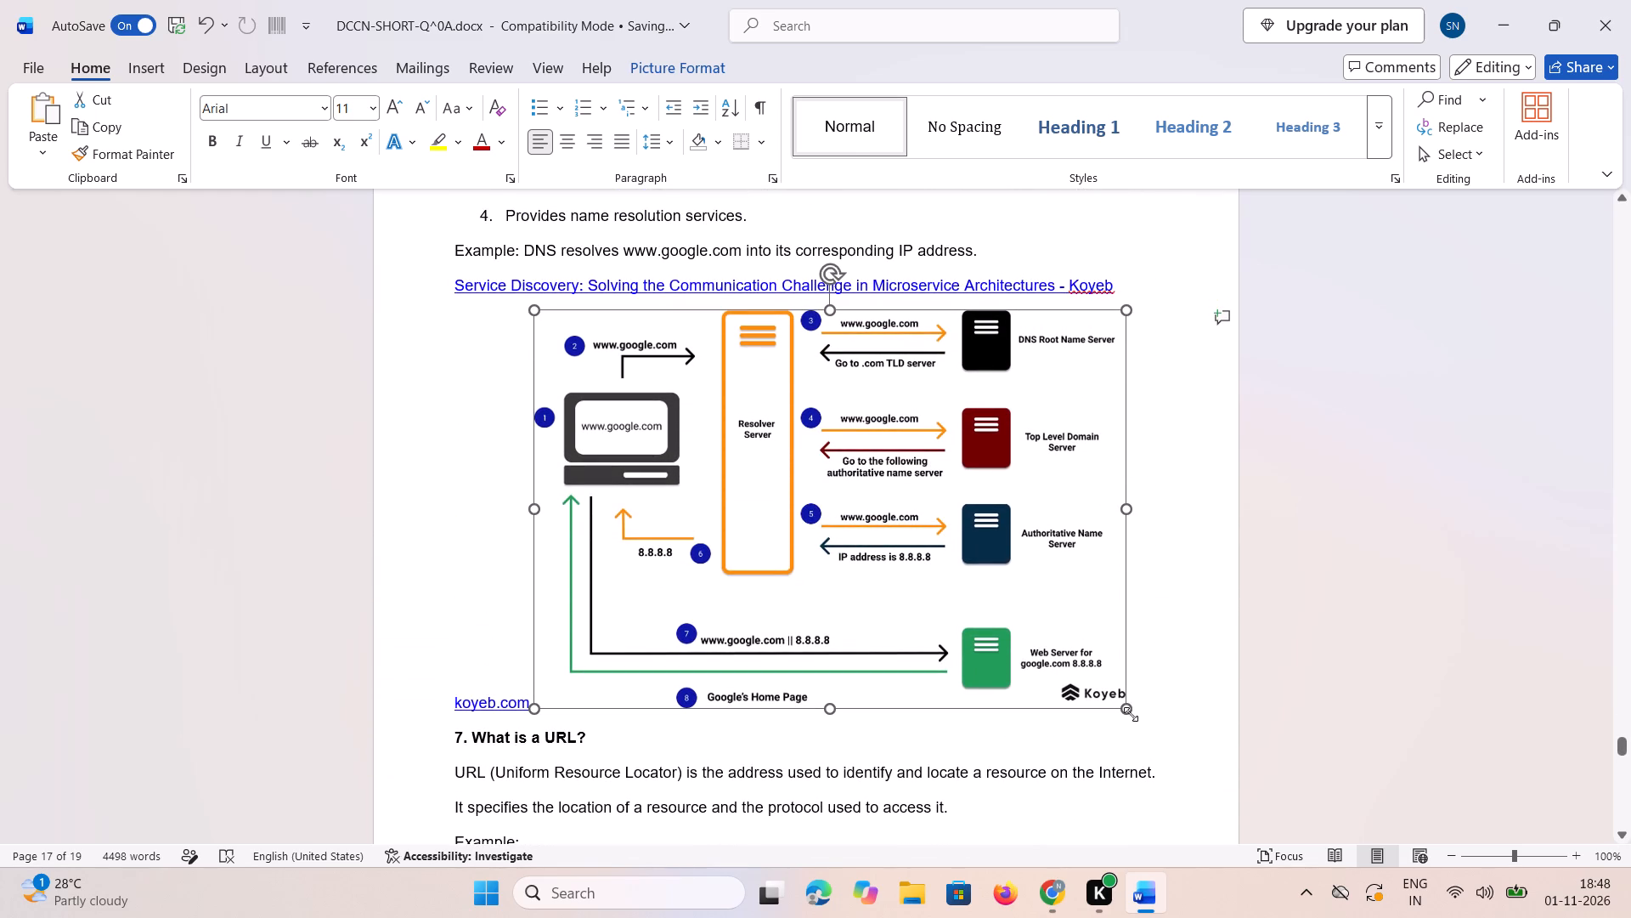
left_click_drag(1124, 708, 980, 596)
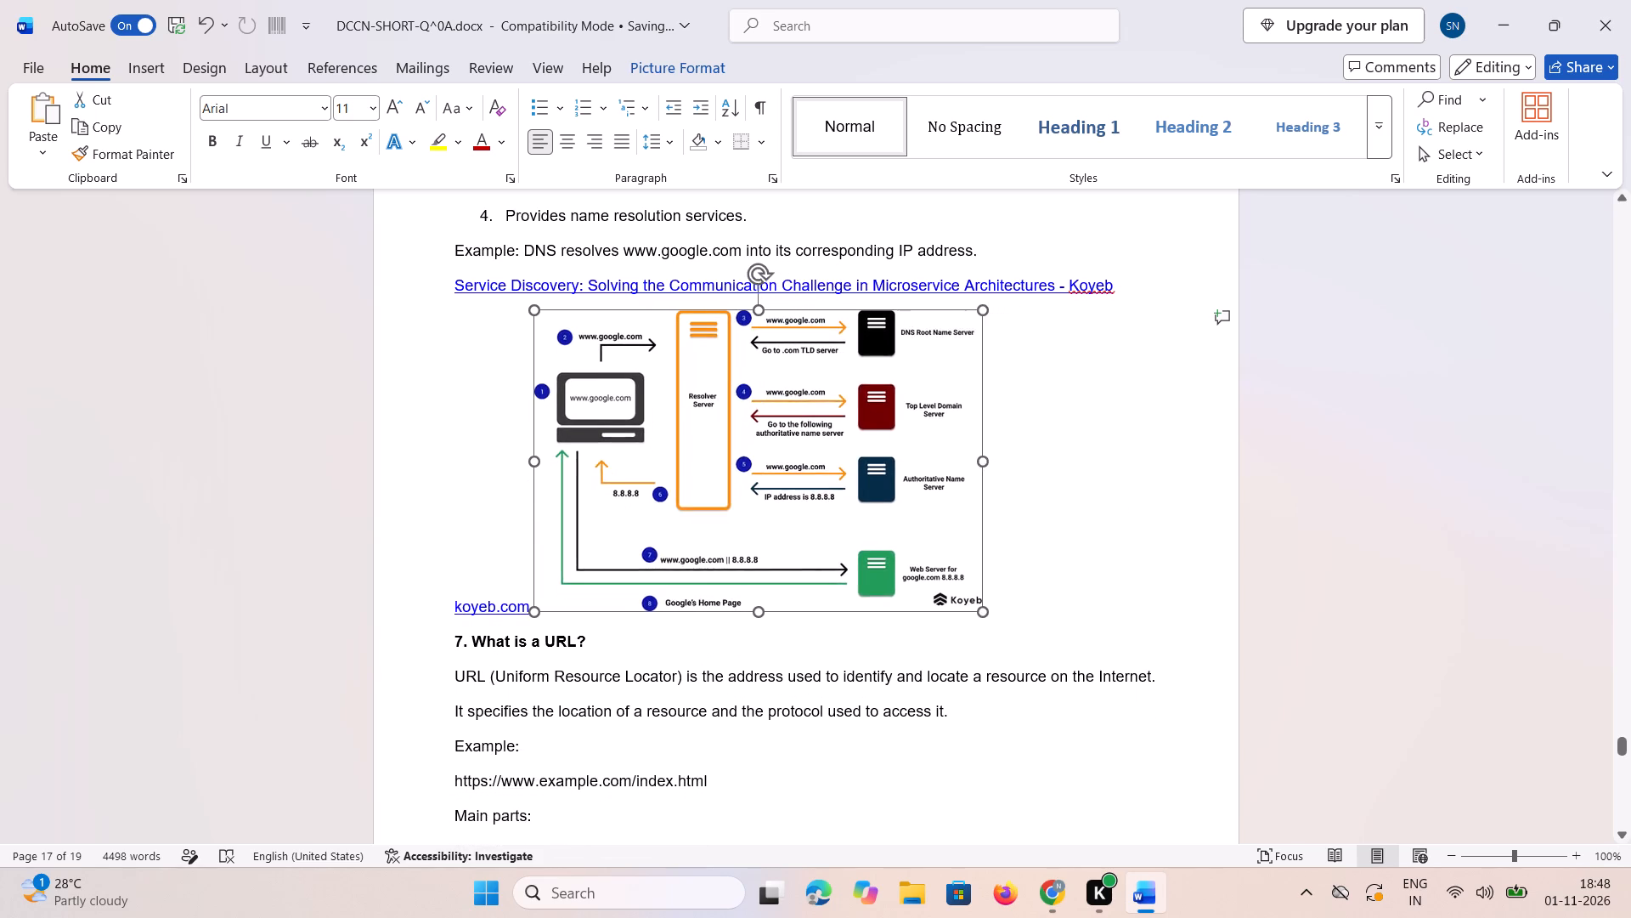
left_click_drag(980, 596, 967, 583)
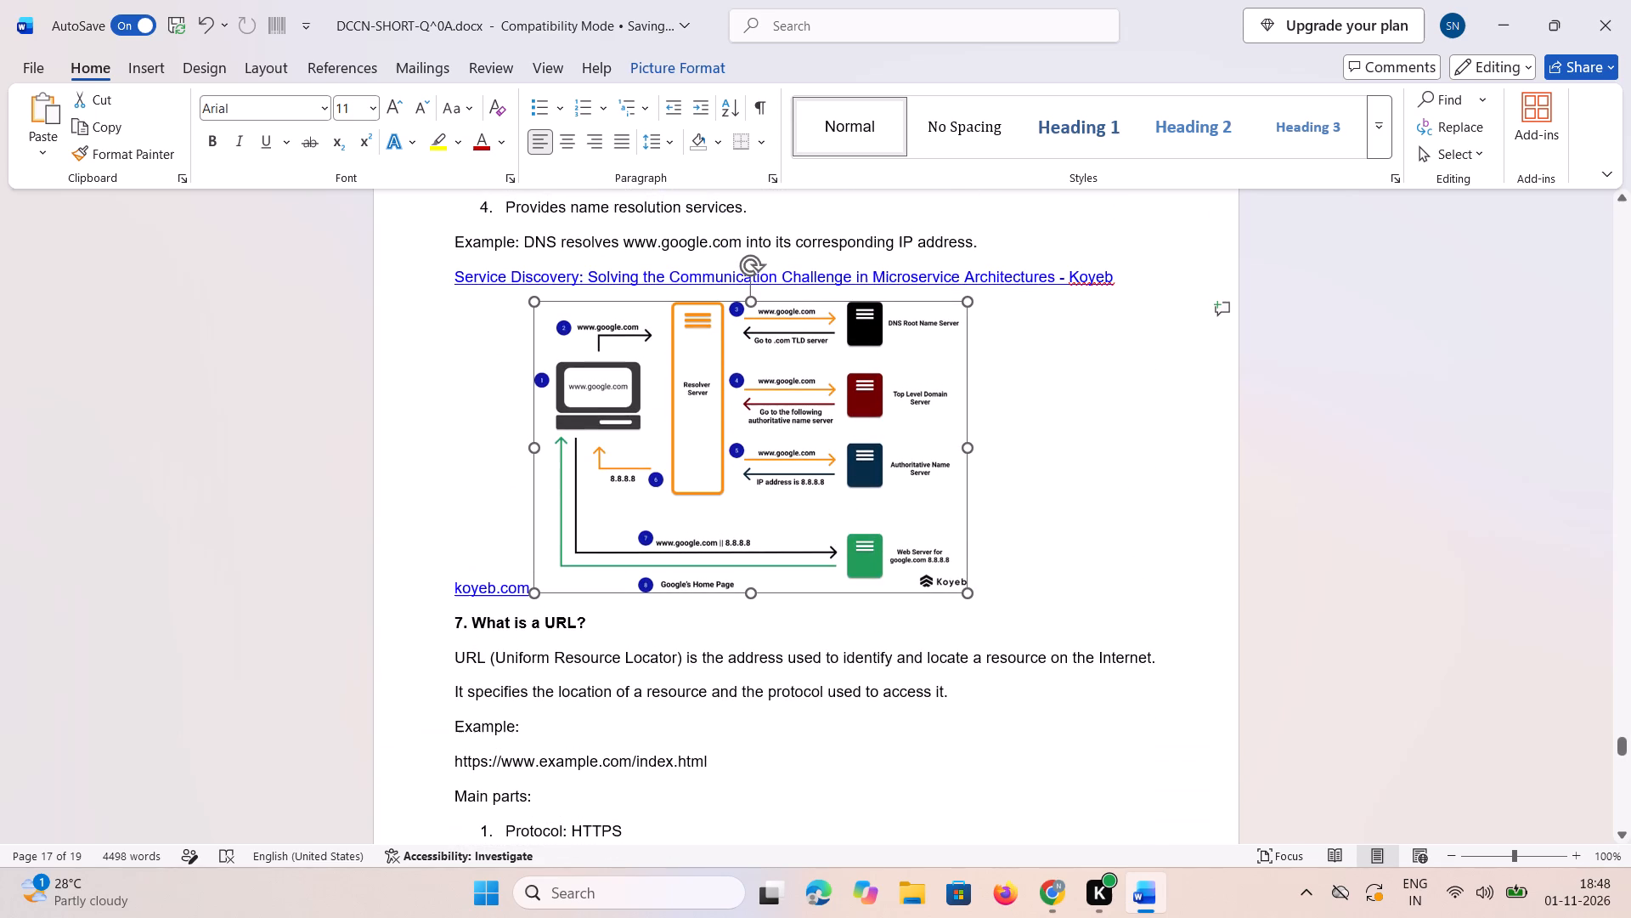
left_click(762, 522)
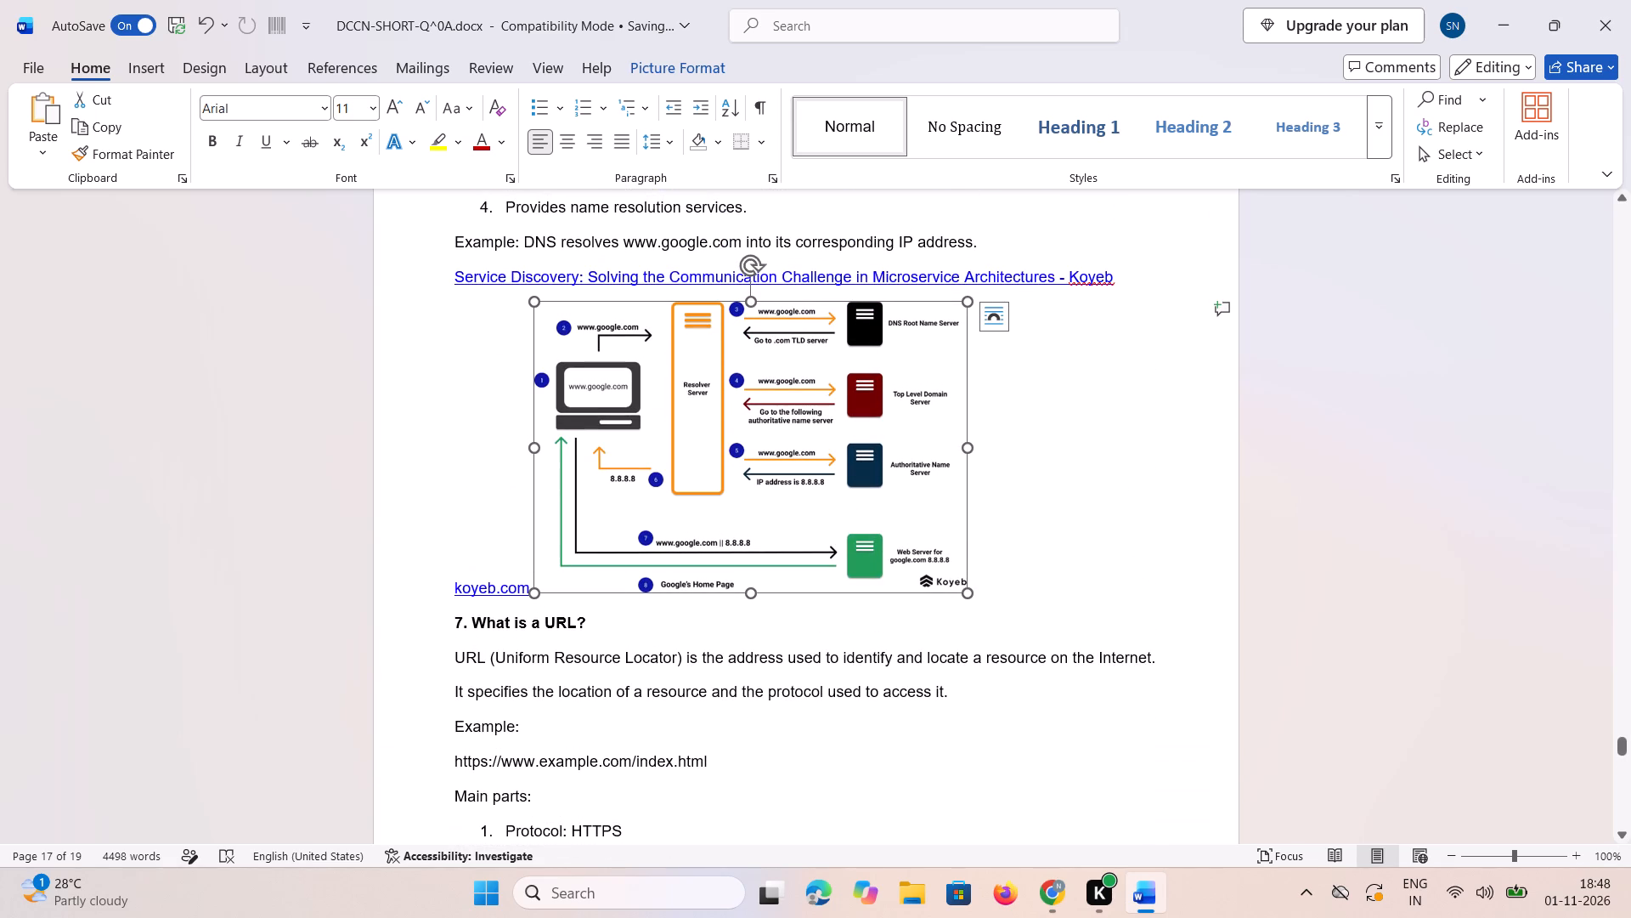
left_click(1054, 514)
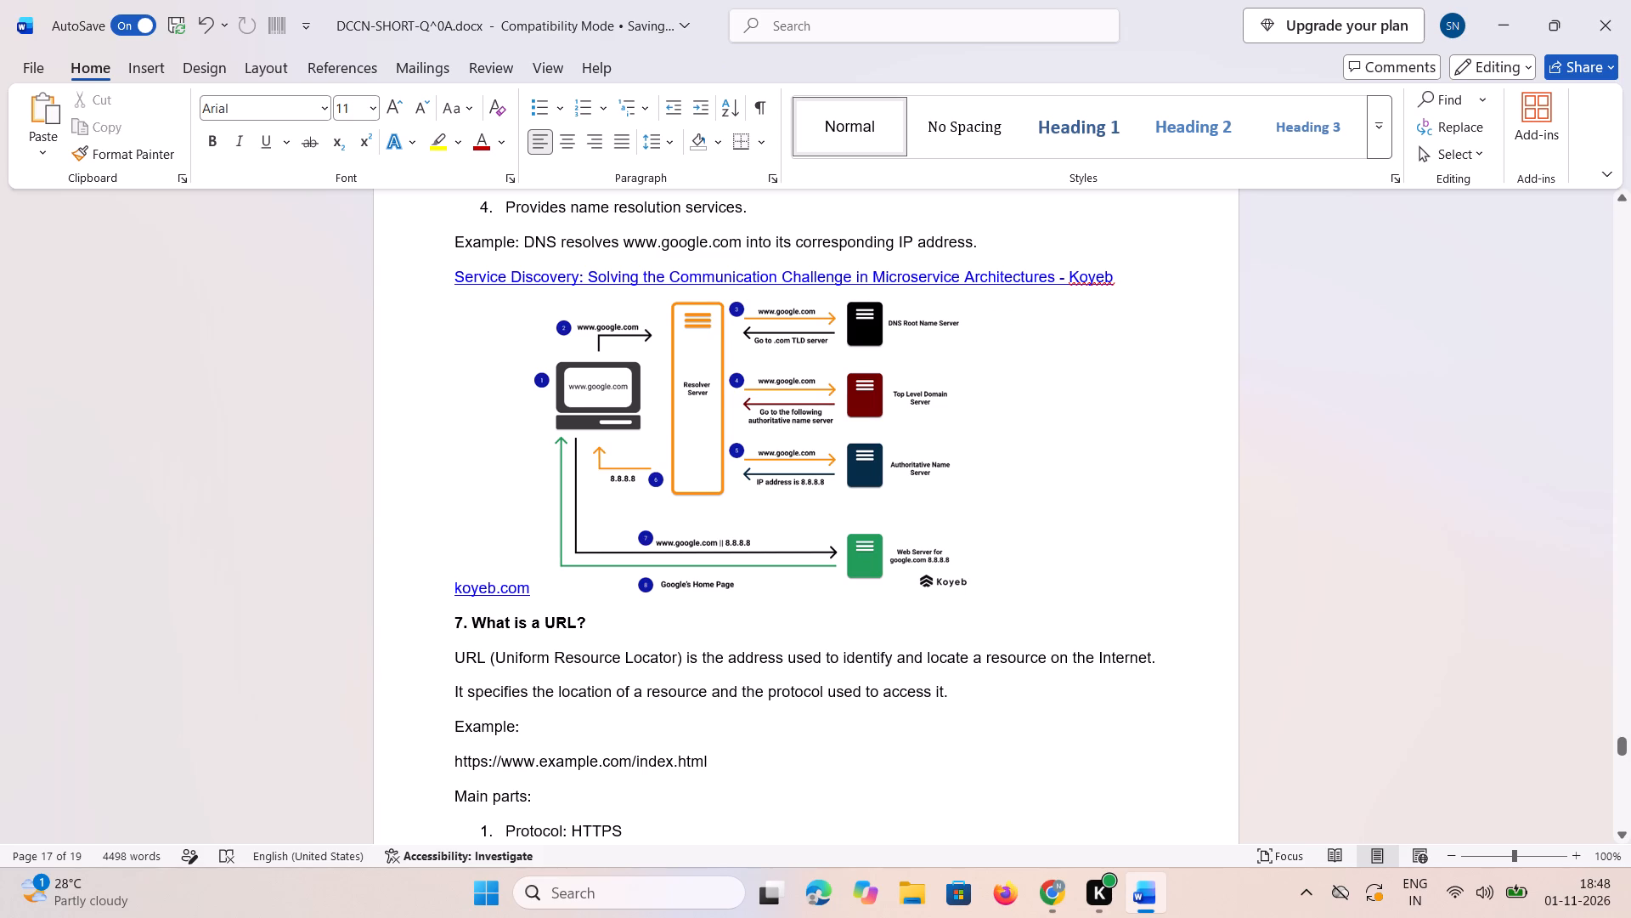
Widen the FTP column slightly in the "Important differences for revision" table by moving its border with the SMTP column.
scroll(996, 539, "down", 4)
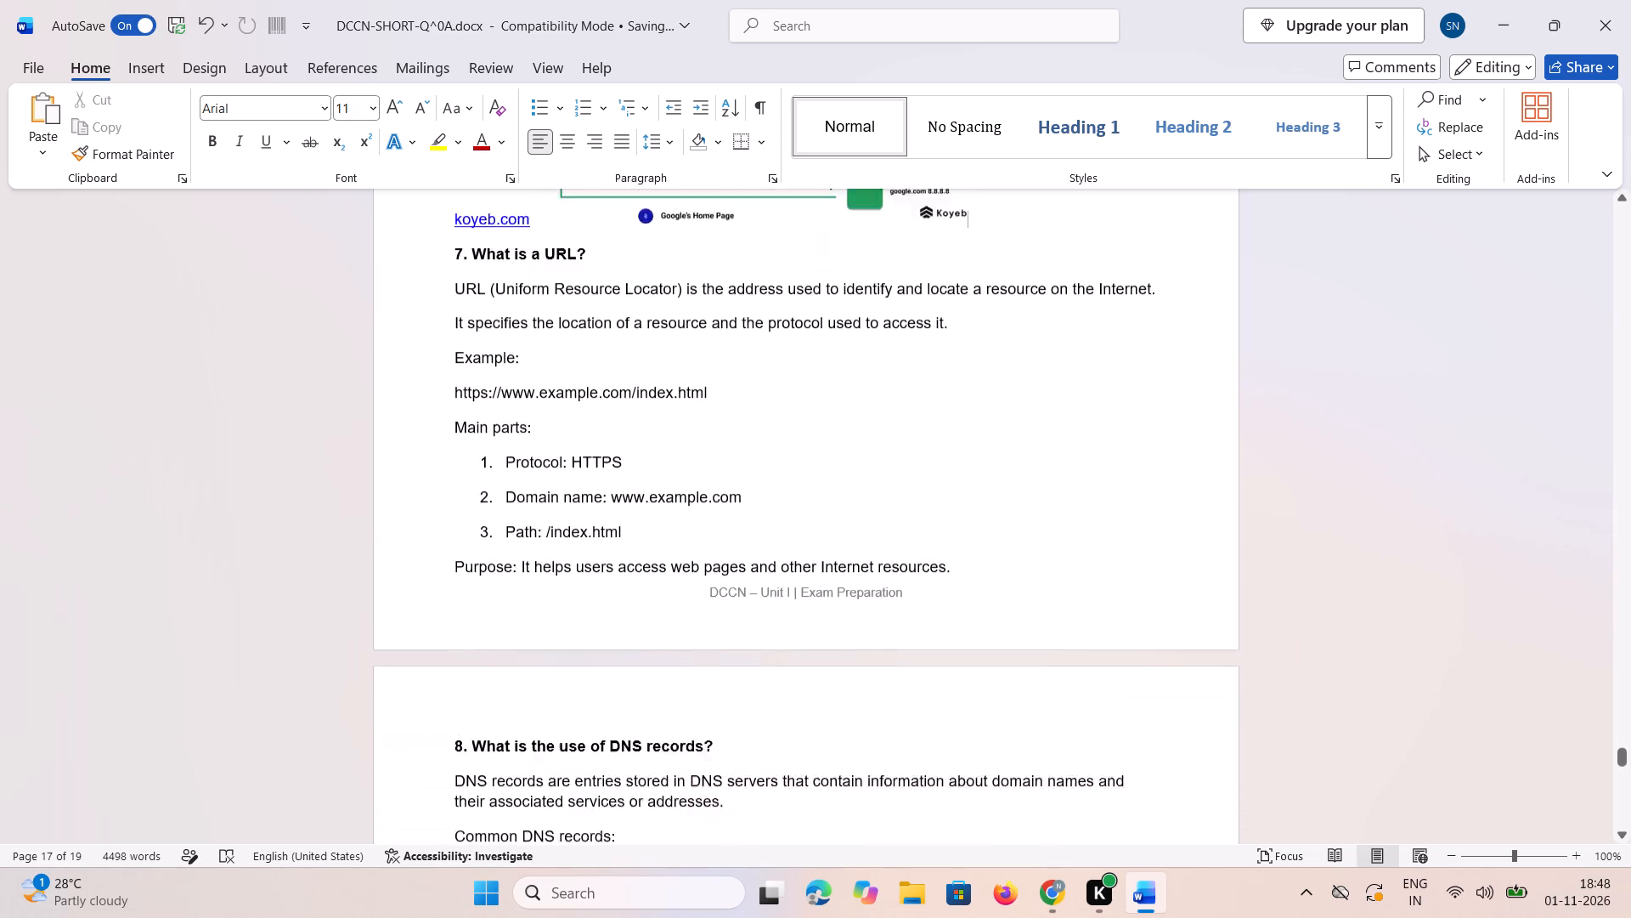
scroll(996, 539, "down", 3)
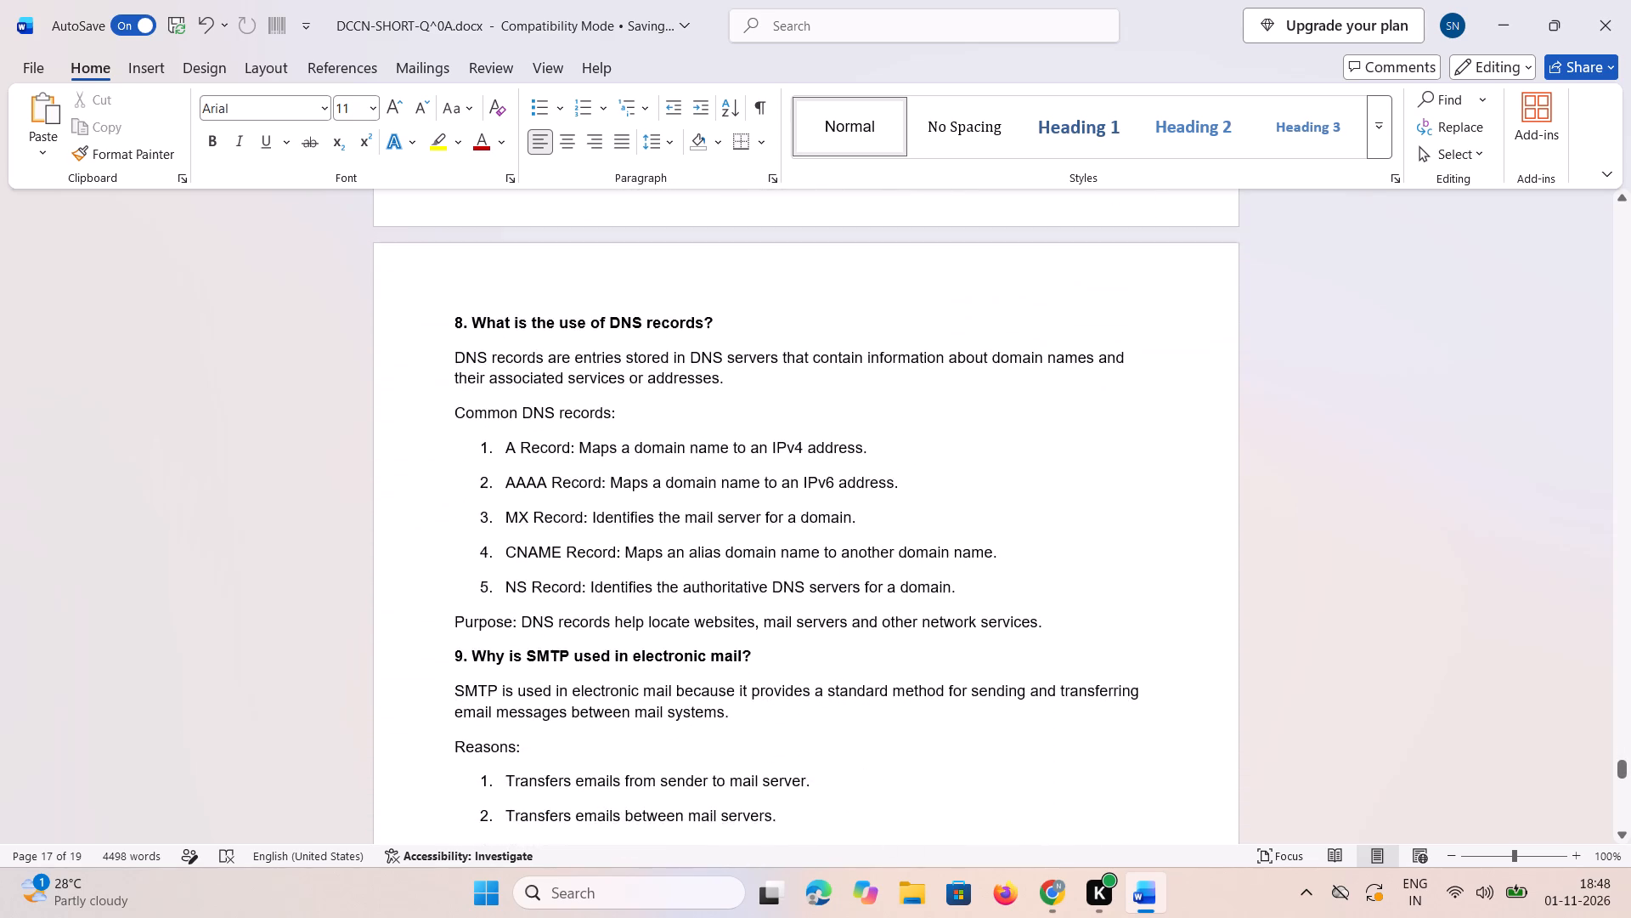
scroll(996, 539, "down", 5)
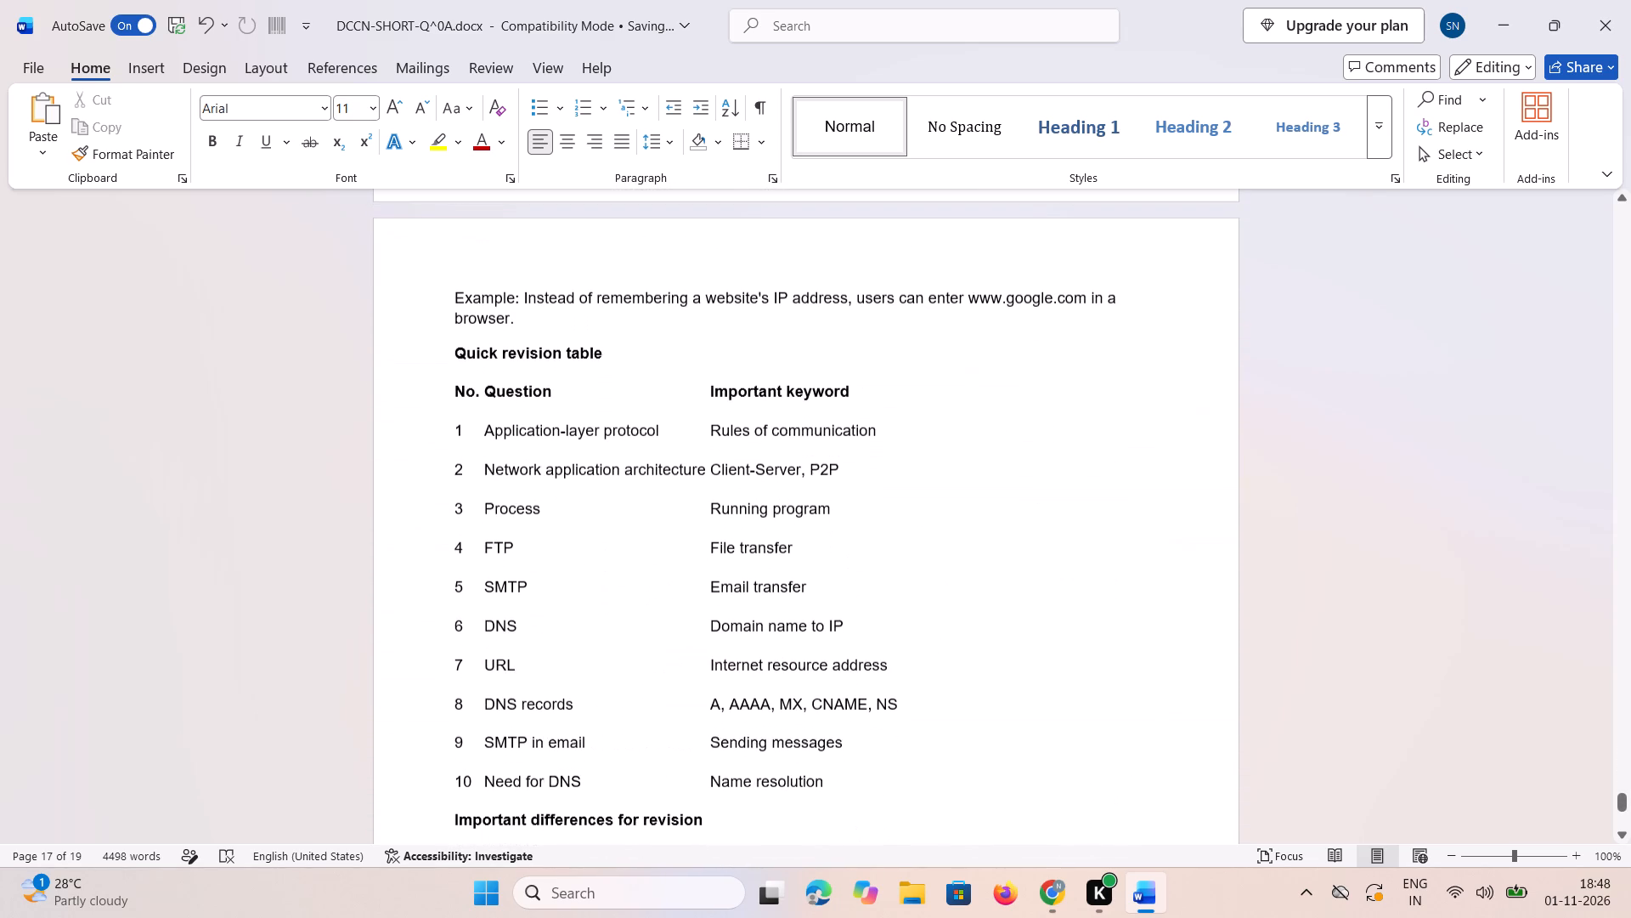
scroll(996, 539, "down", 4)
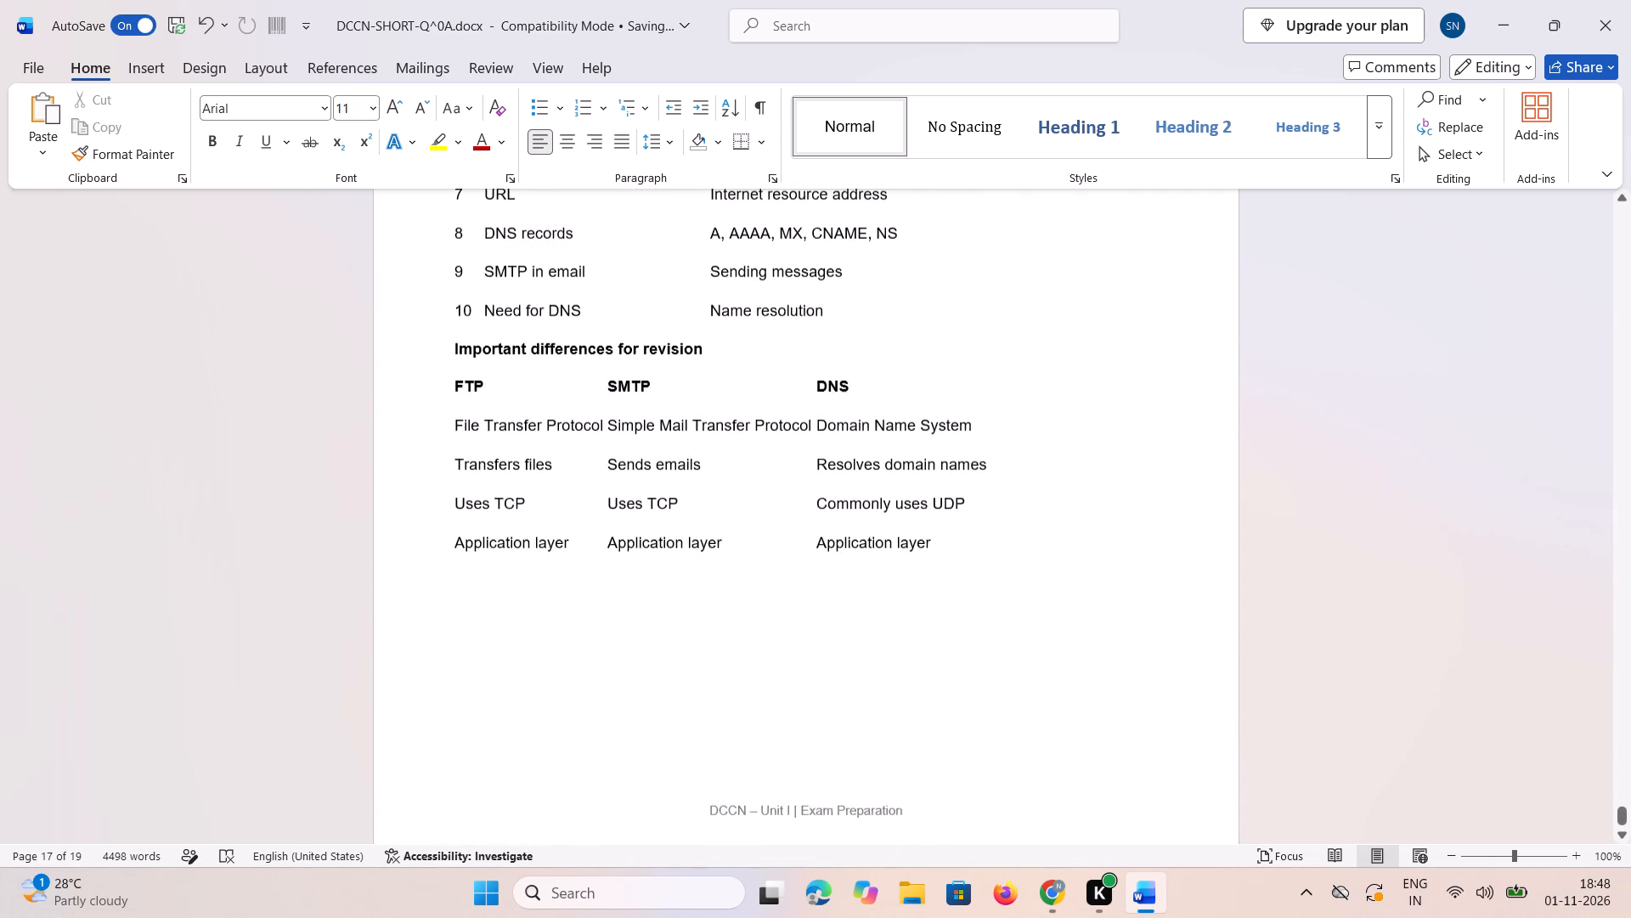
scroll(996, 539, "down", 2)
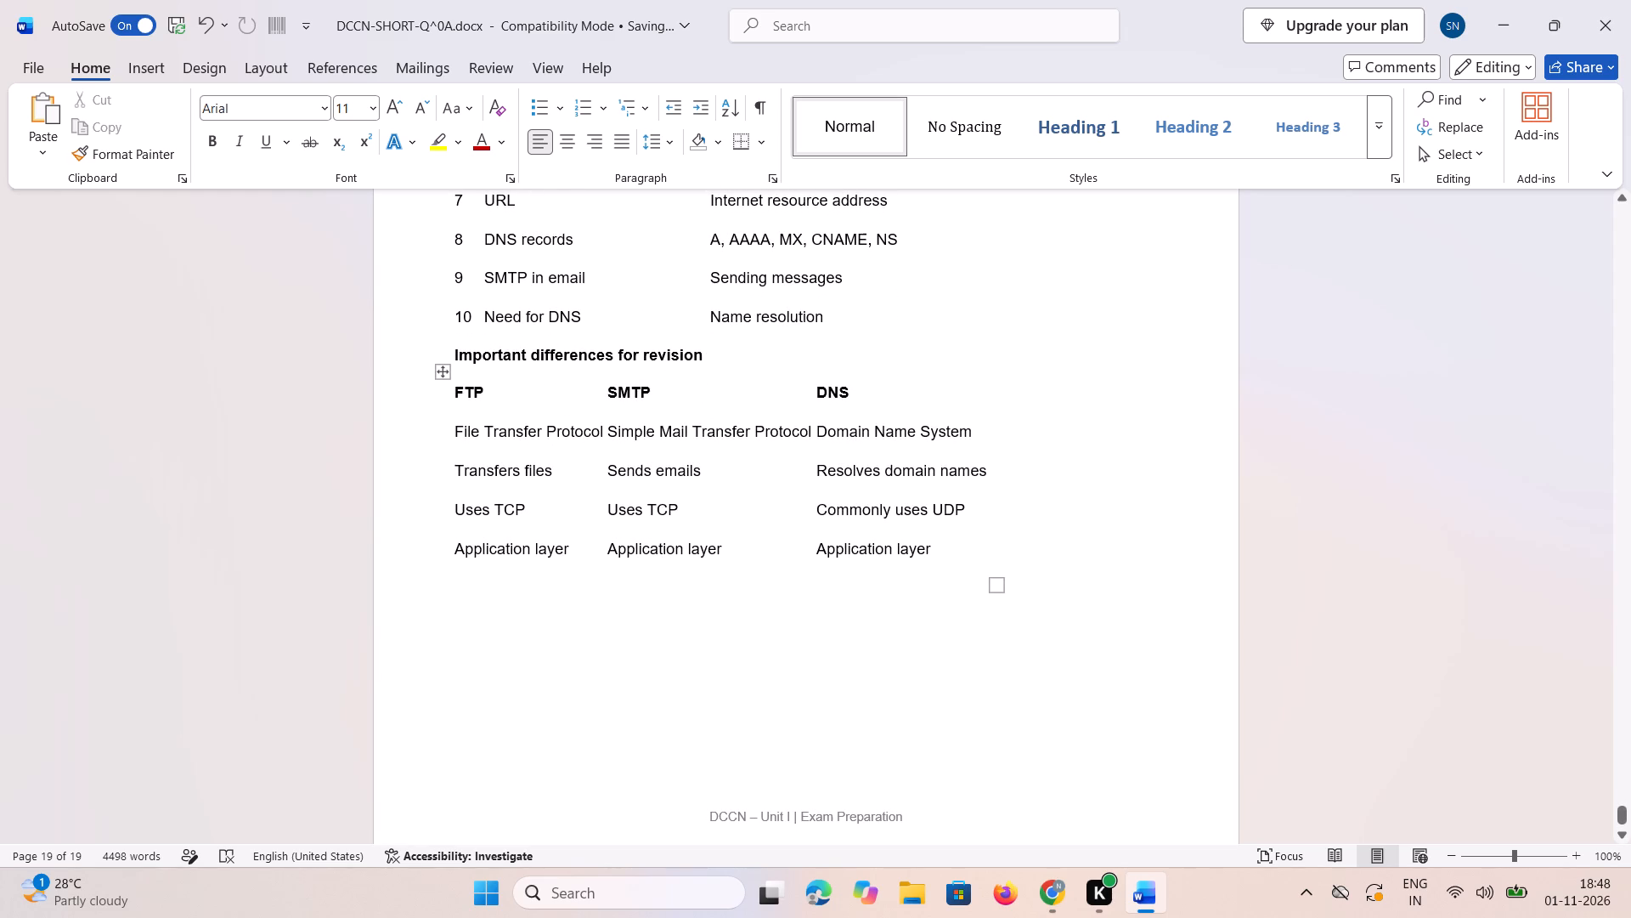
left_click_drag(603, 431, 621, 433)
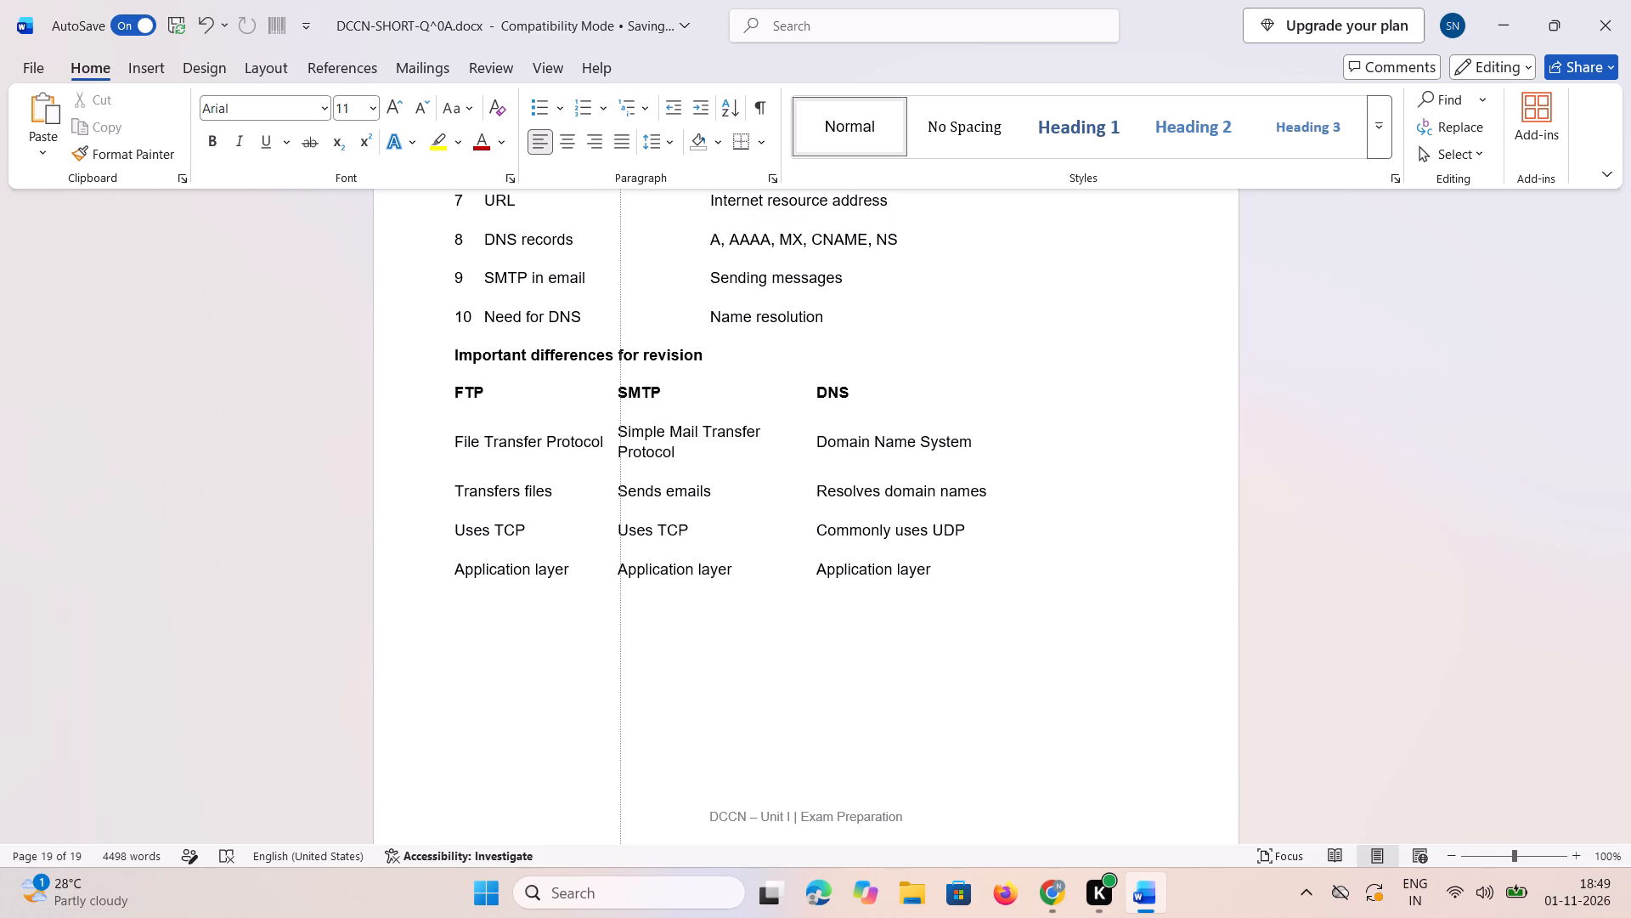
Widen the FTP column further in the "Important differences for revision" table by moving its border with the SMTP column.
left_click_drag(621, 433, 627, 437)
left_click_drag(627, 437, 627, 438)
left_click_drag(627, 438, 619, 608)
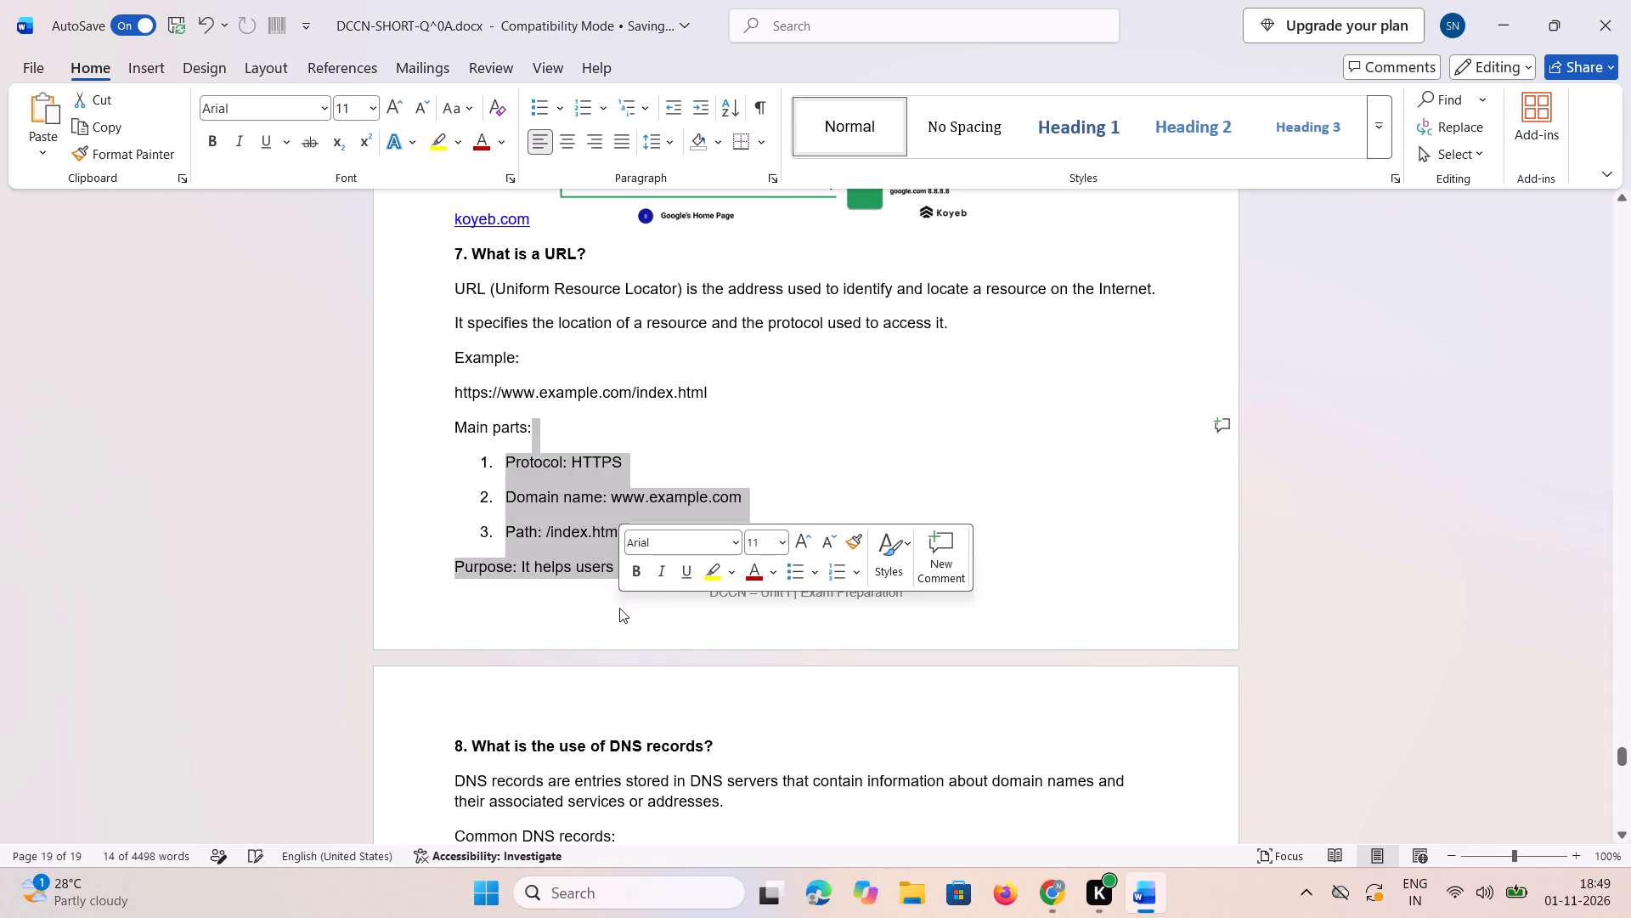
left_click(628, 688)
scroll(628, 688, "down", 7)
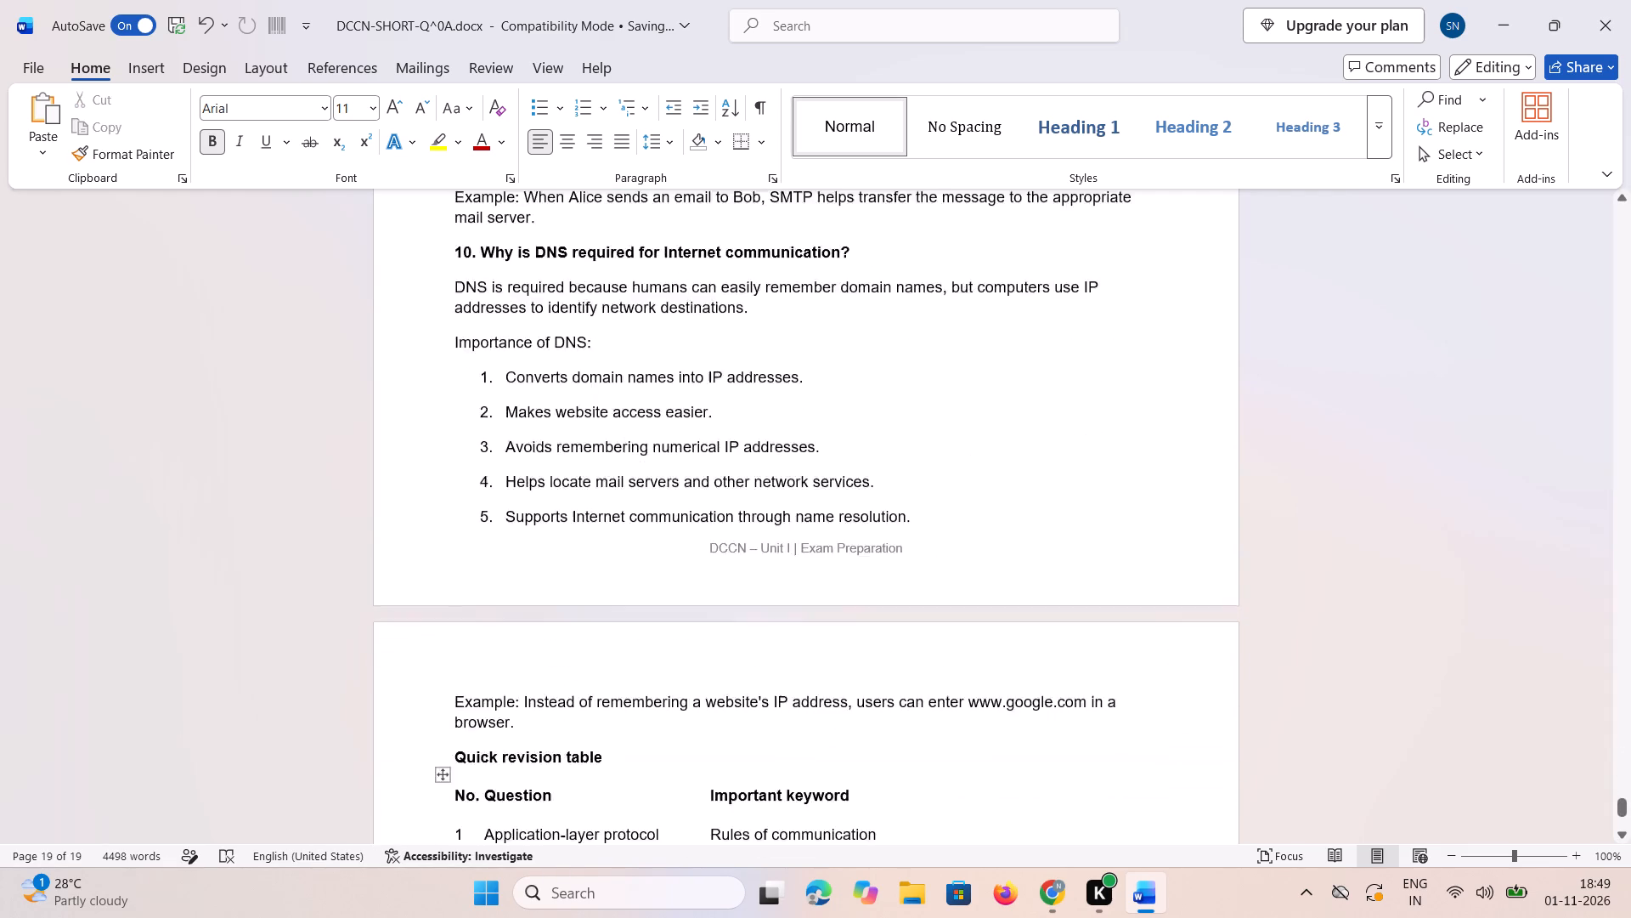
scroll(628, 688, "down", 3)
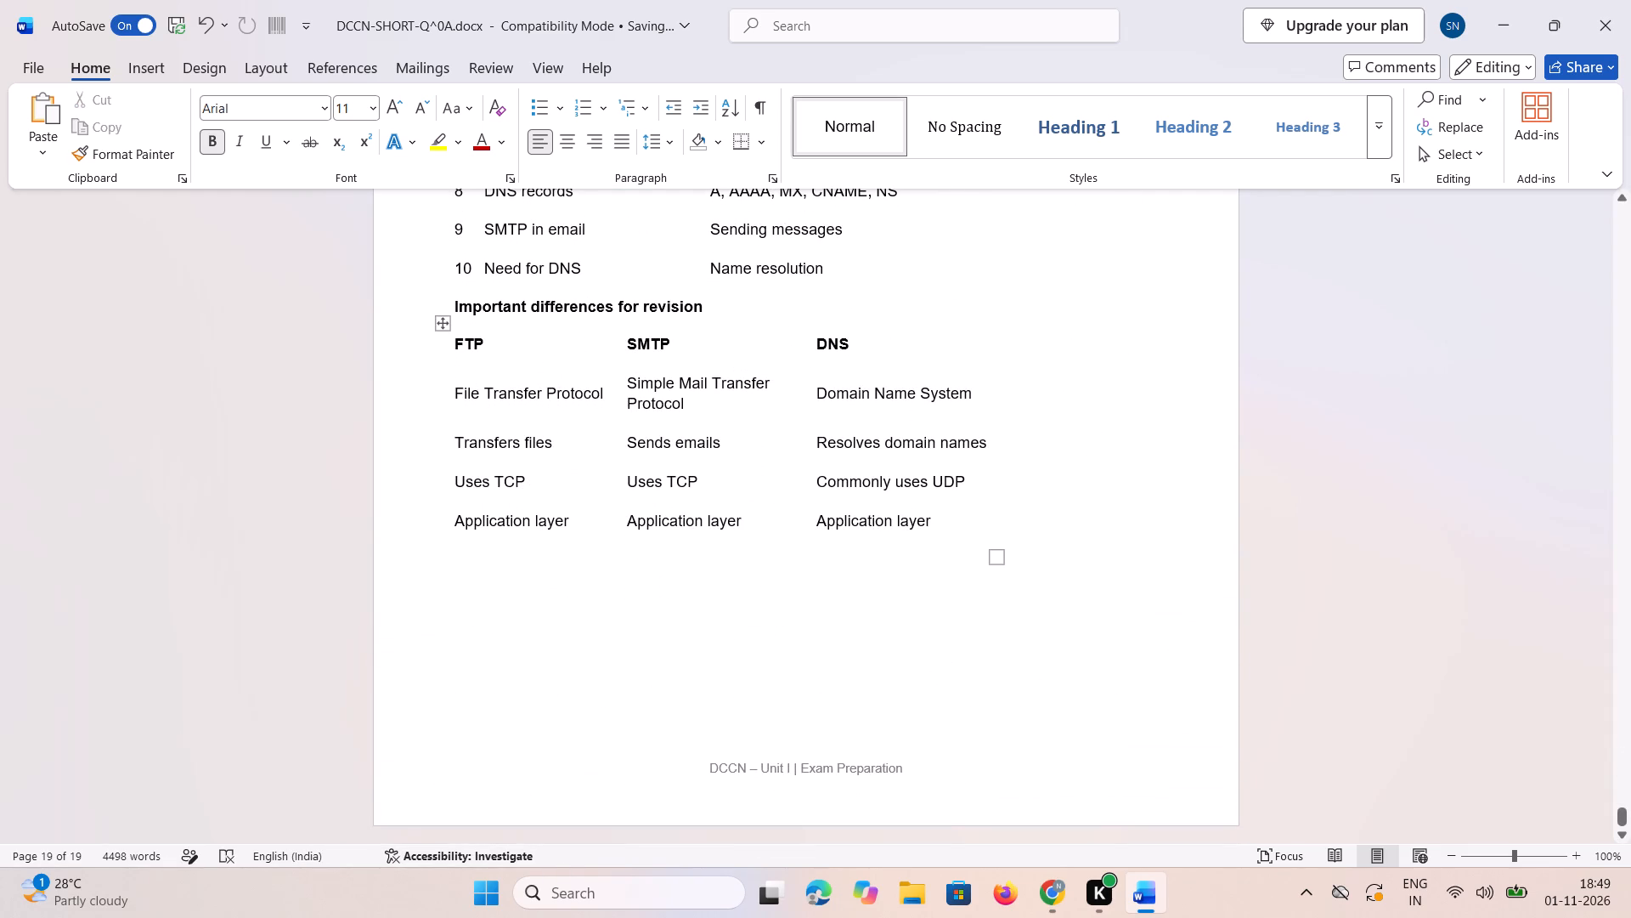
scroll(762, 440, "down", 2)
left_click_drag(624, 400, 653, 411)
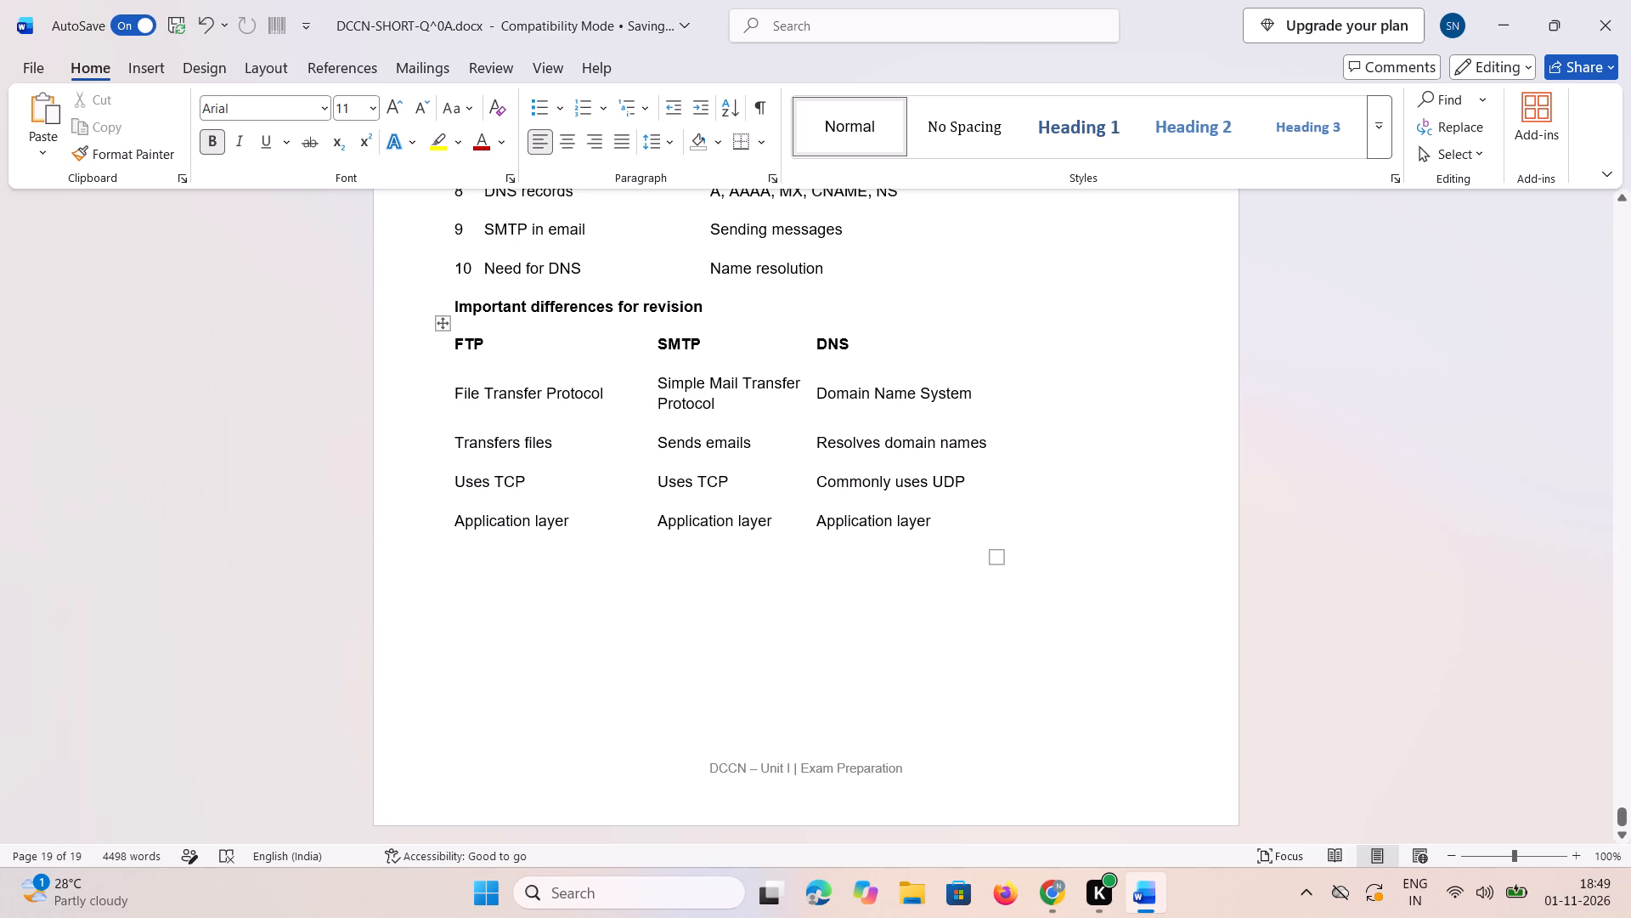
Move the border between the SMTP and DNS columns slightly toward DNS to give the SMTP column more room.
left_click_drag(812, 440, 827, 442)
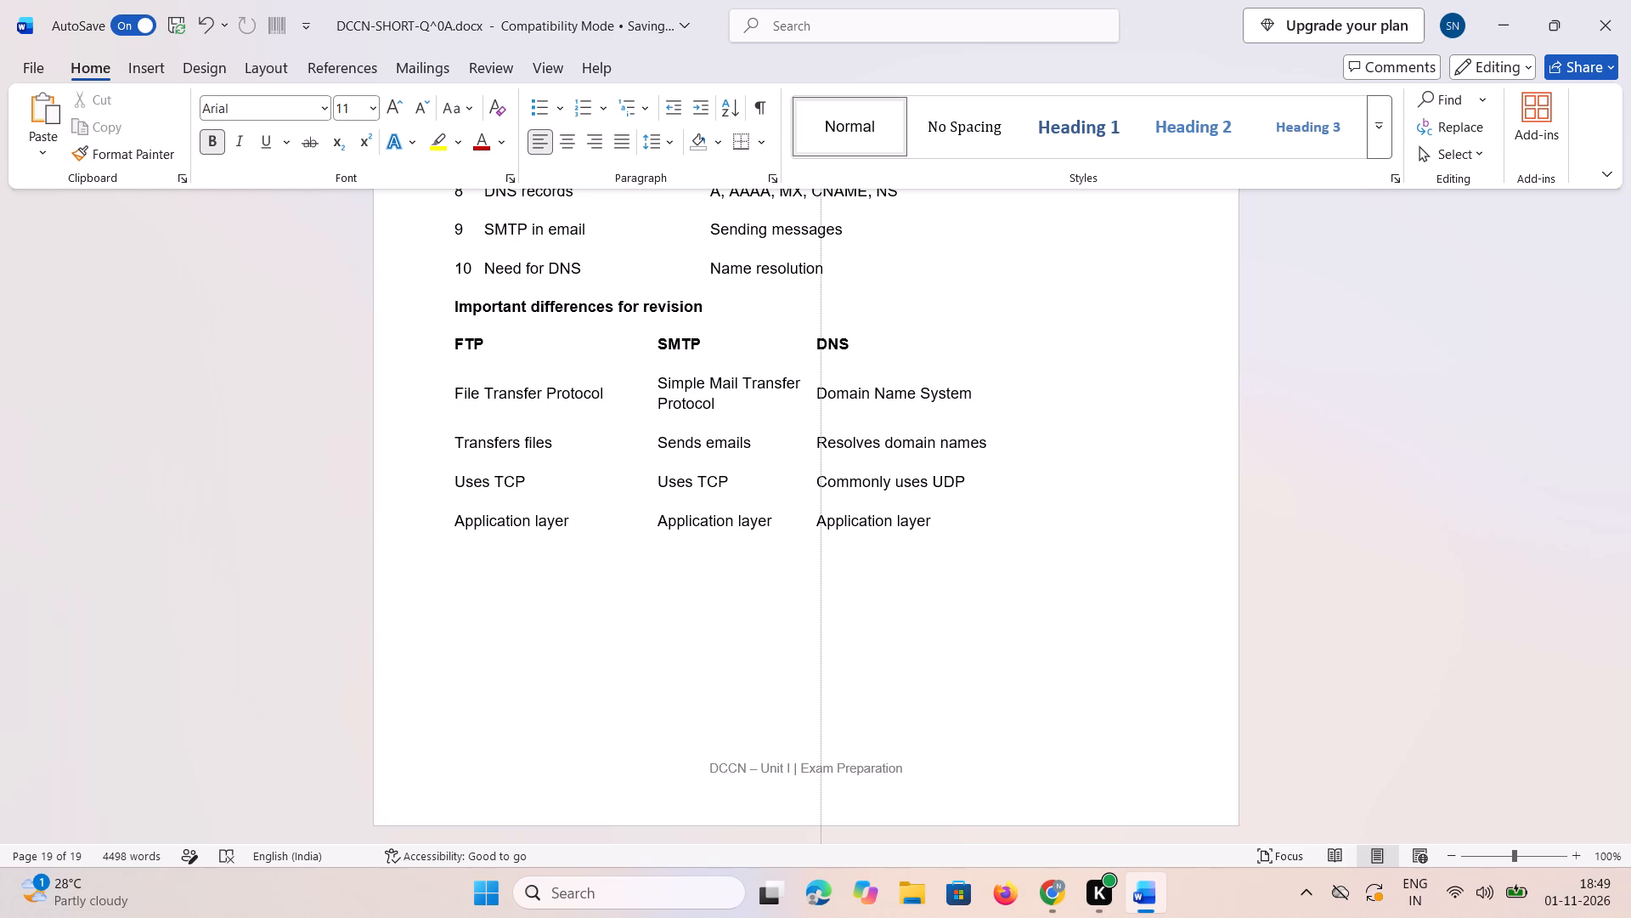
left_click_drag(827, 442, 827, 443)
left_click(775, 600)
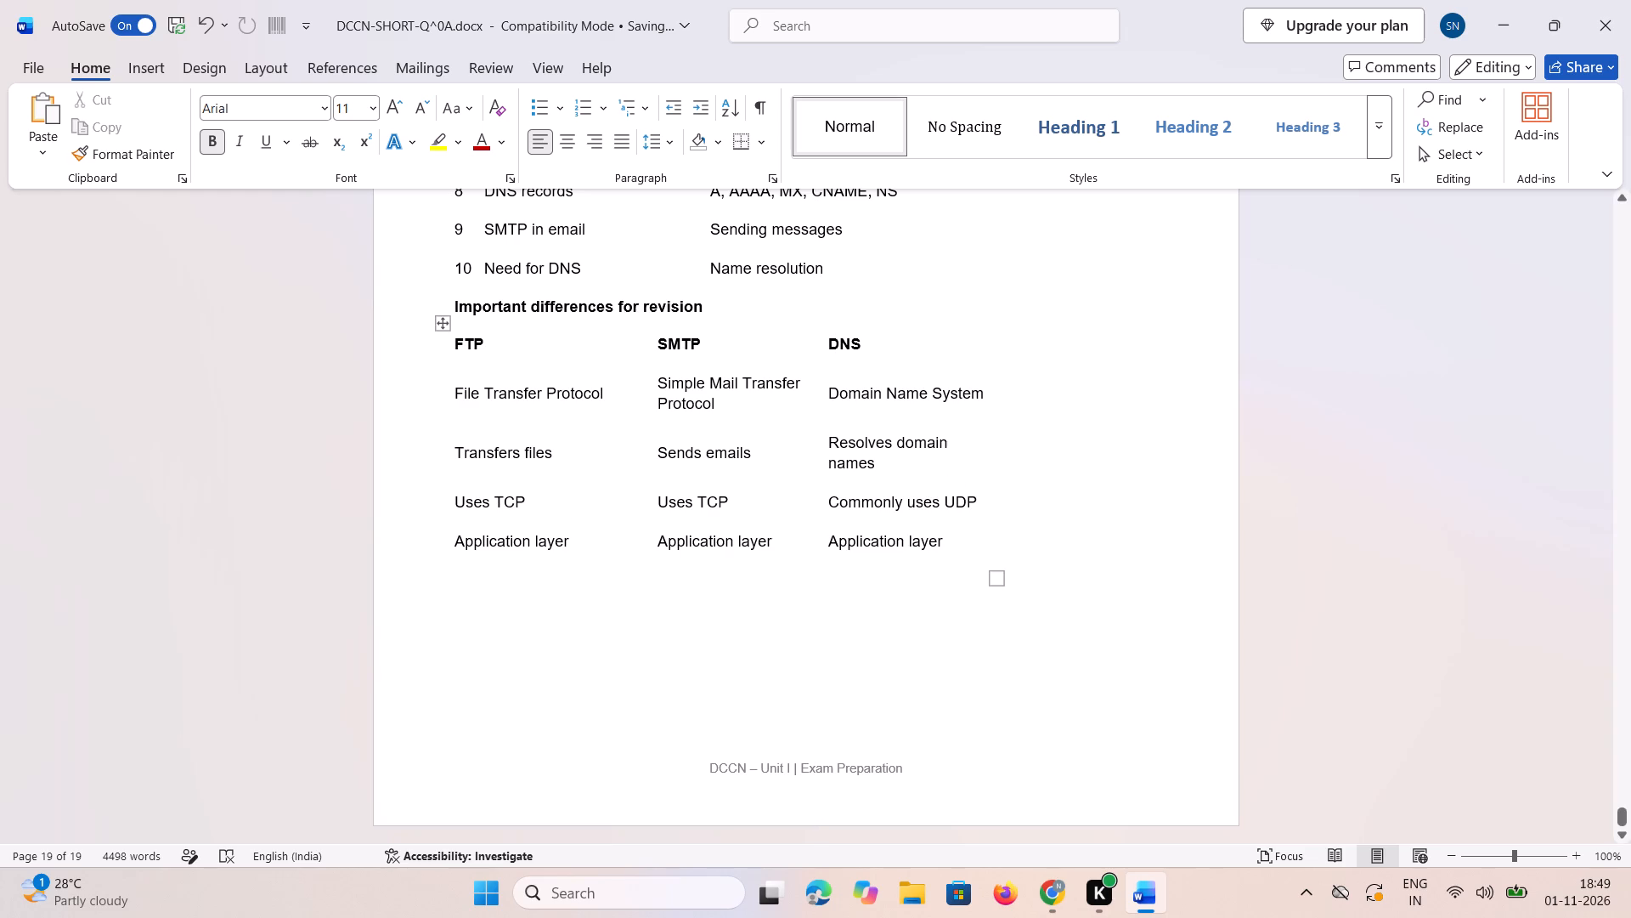
Color the text of rows 1 to 10 in the "Quick revision table" standard green, leaving out the header row.
scroll(847, 421, "up", 1)
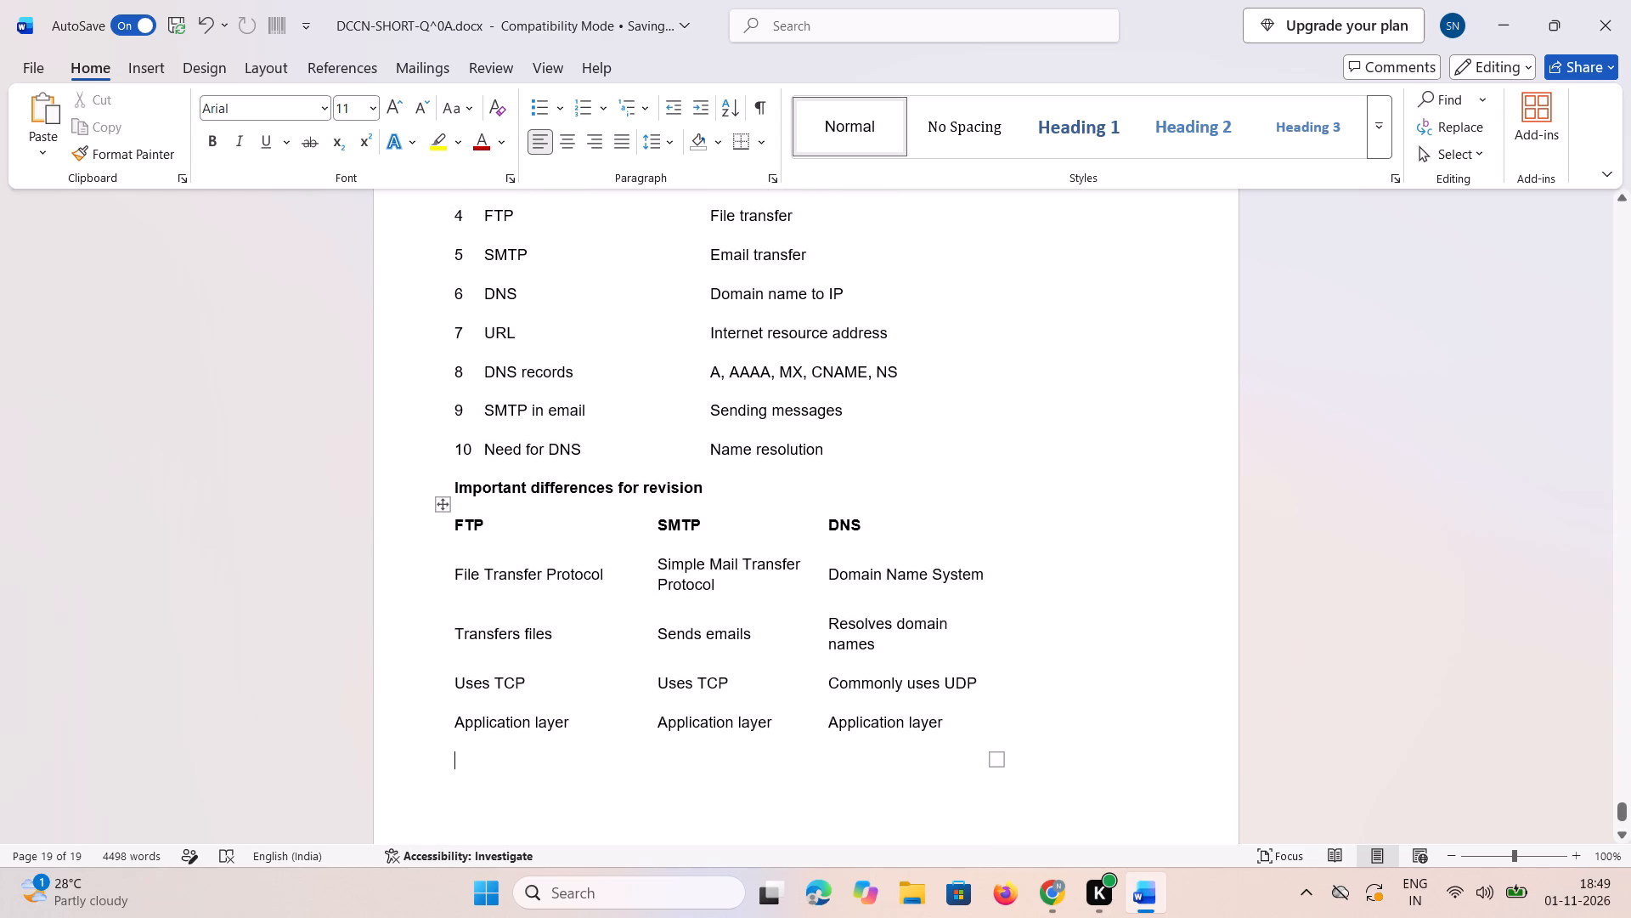
scroll(847, 421, "up", 3)
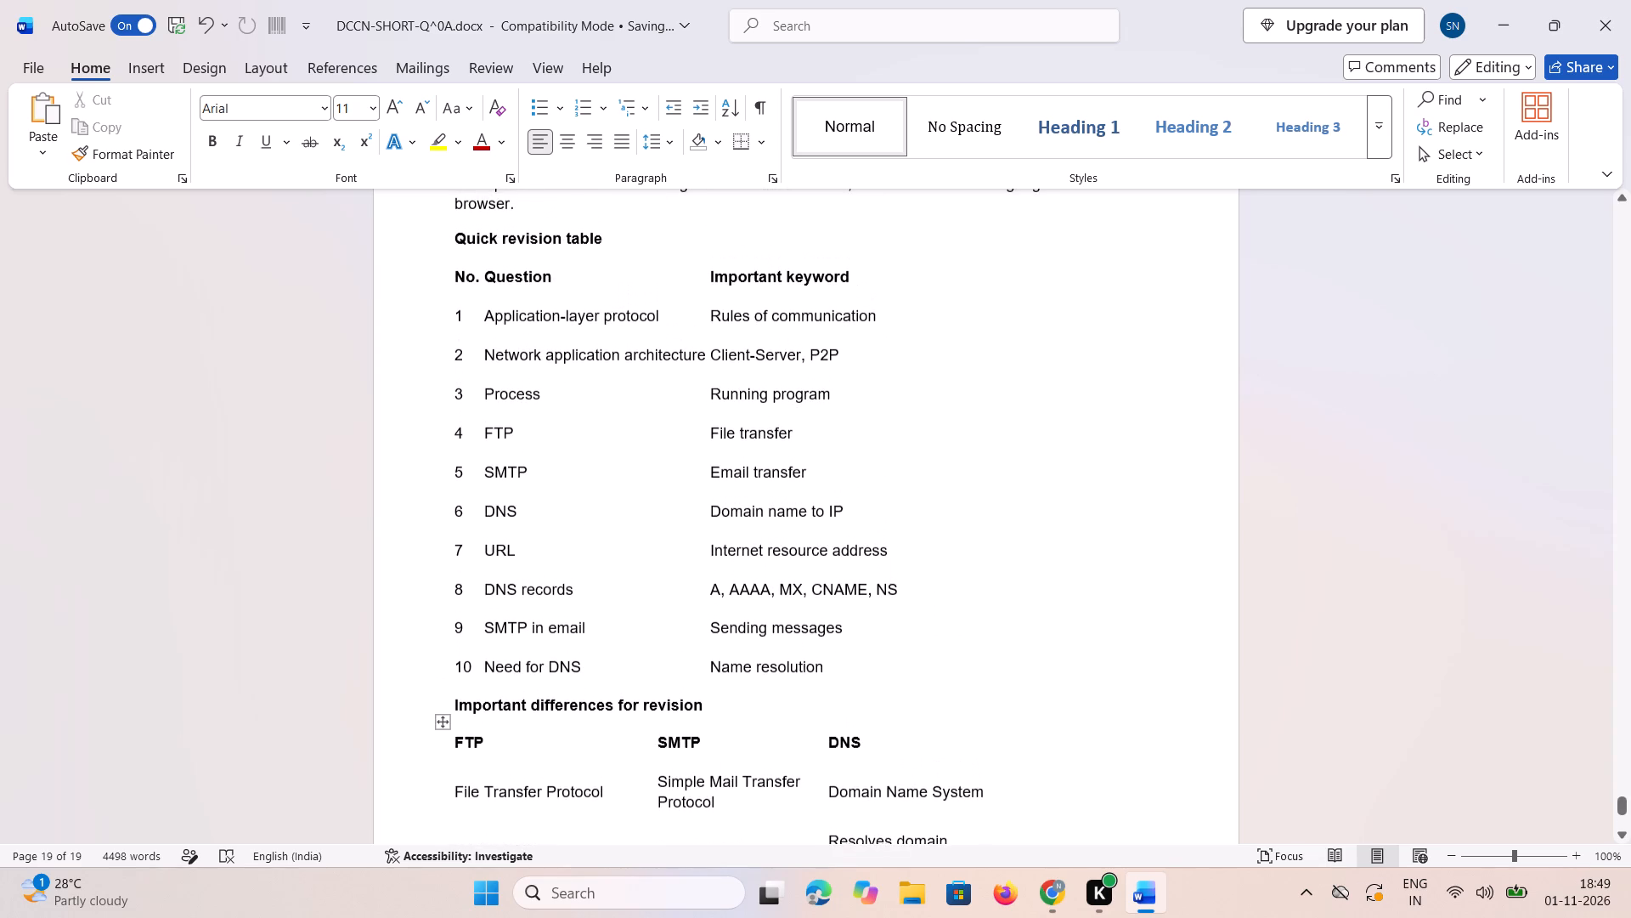
scroll(847, 421, "up", 1)
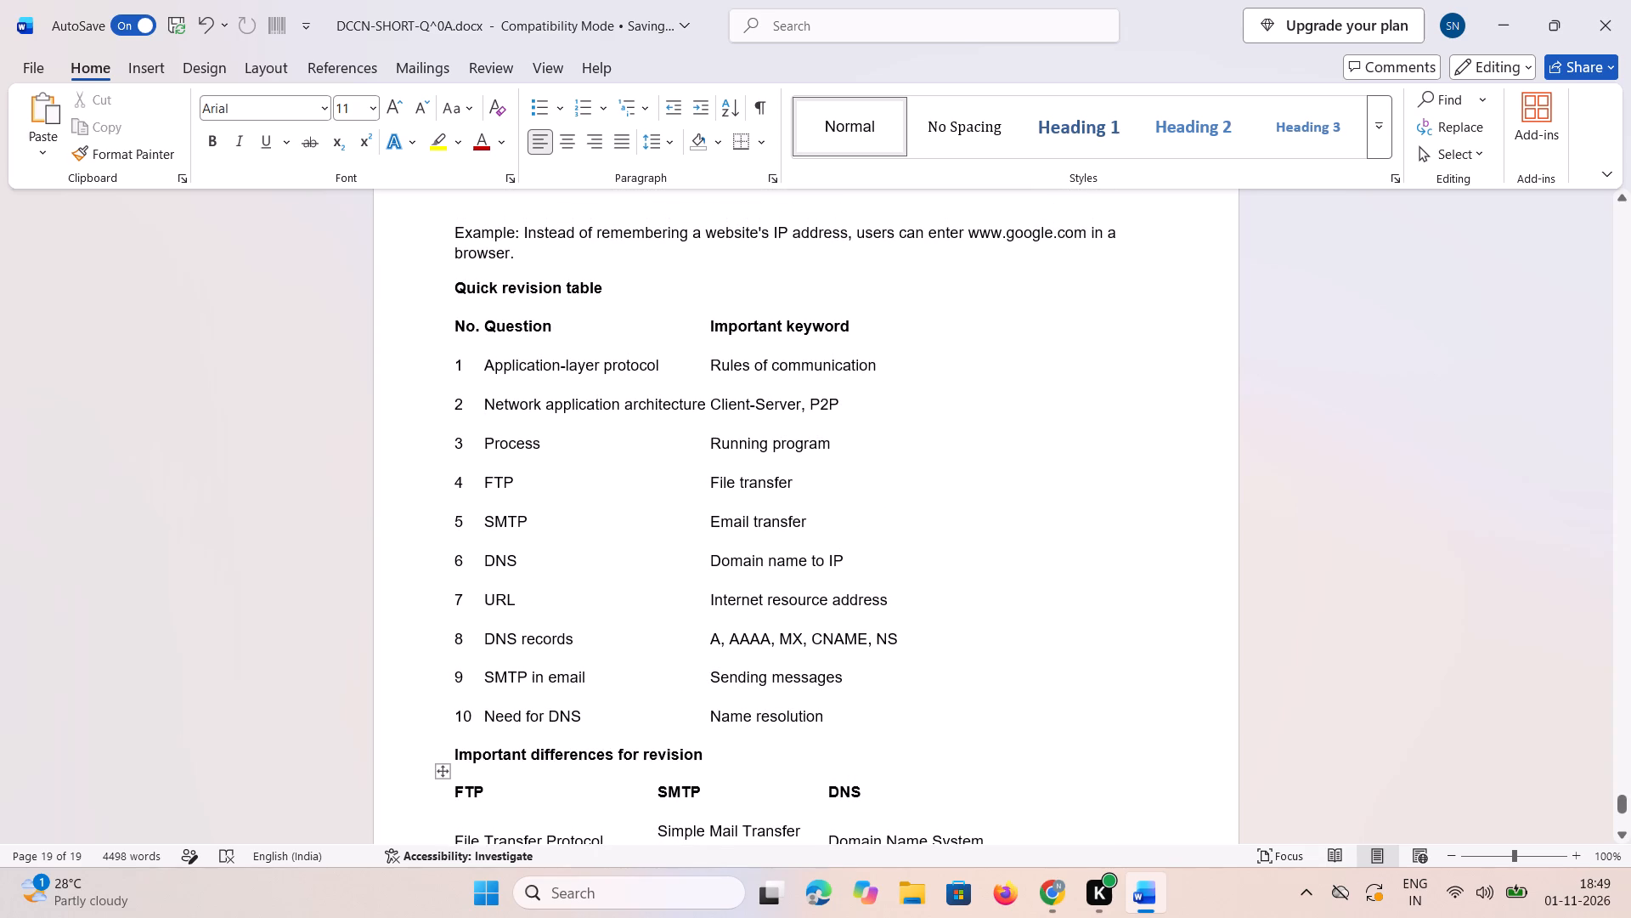
left_click_drag(453, 360, 882, 724)
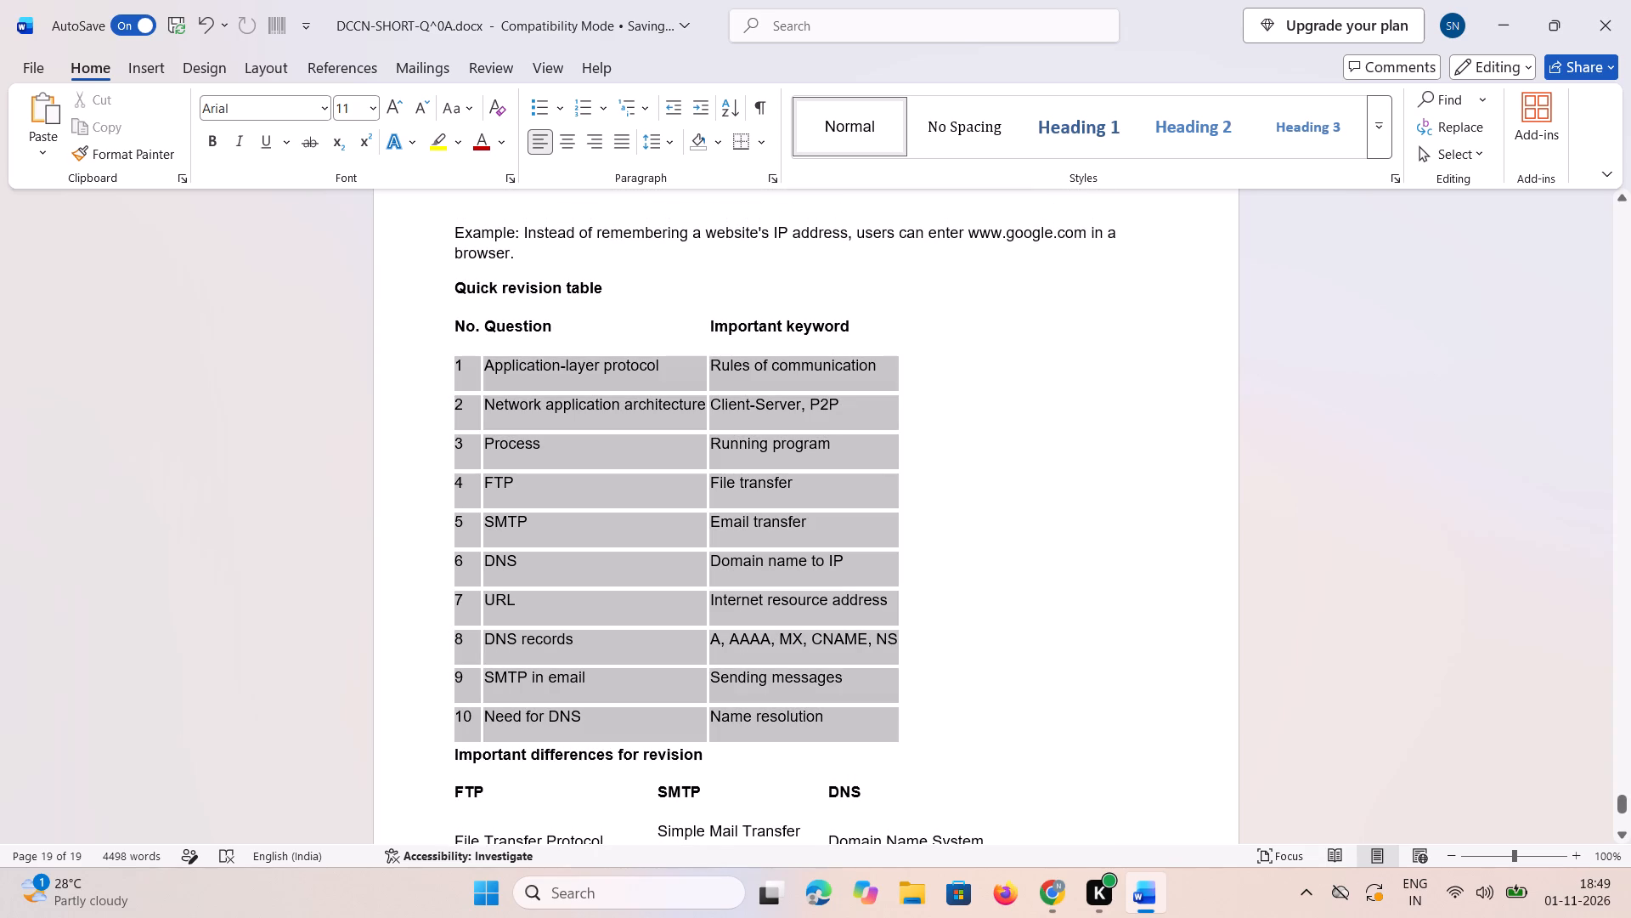
left_click_drag(882, 724, 997, 705)
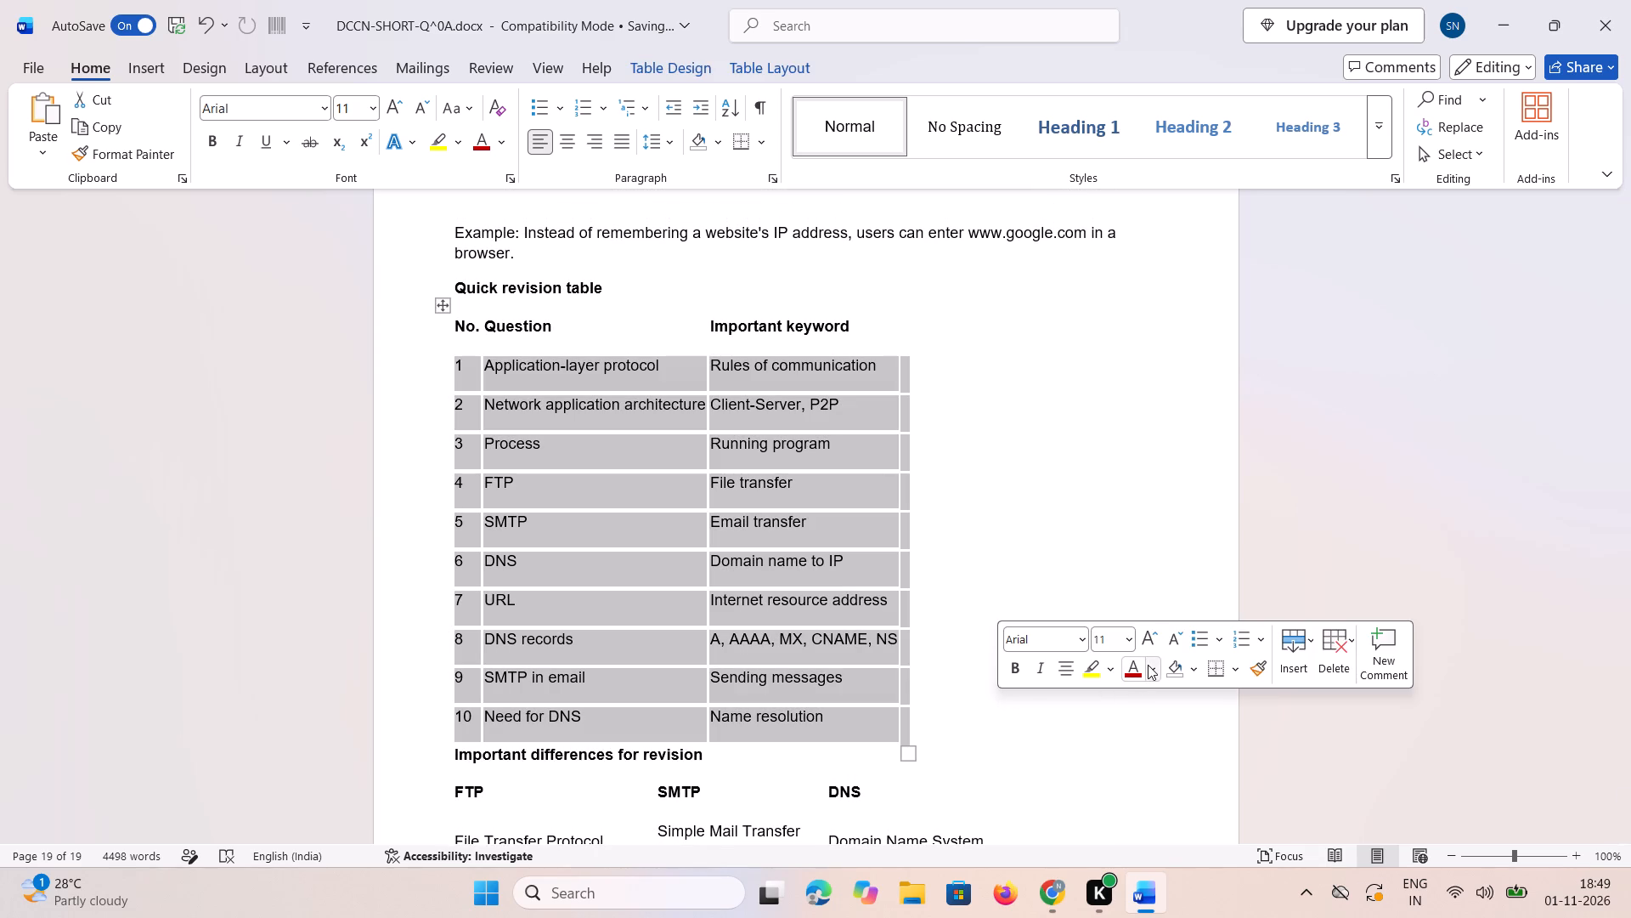
left_click(1147, 666)
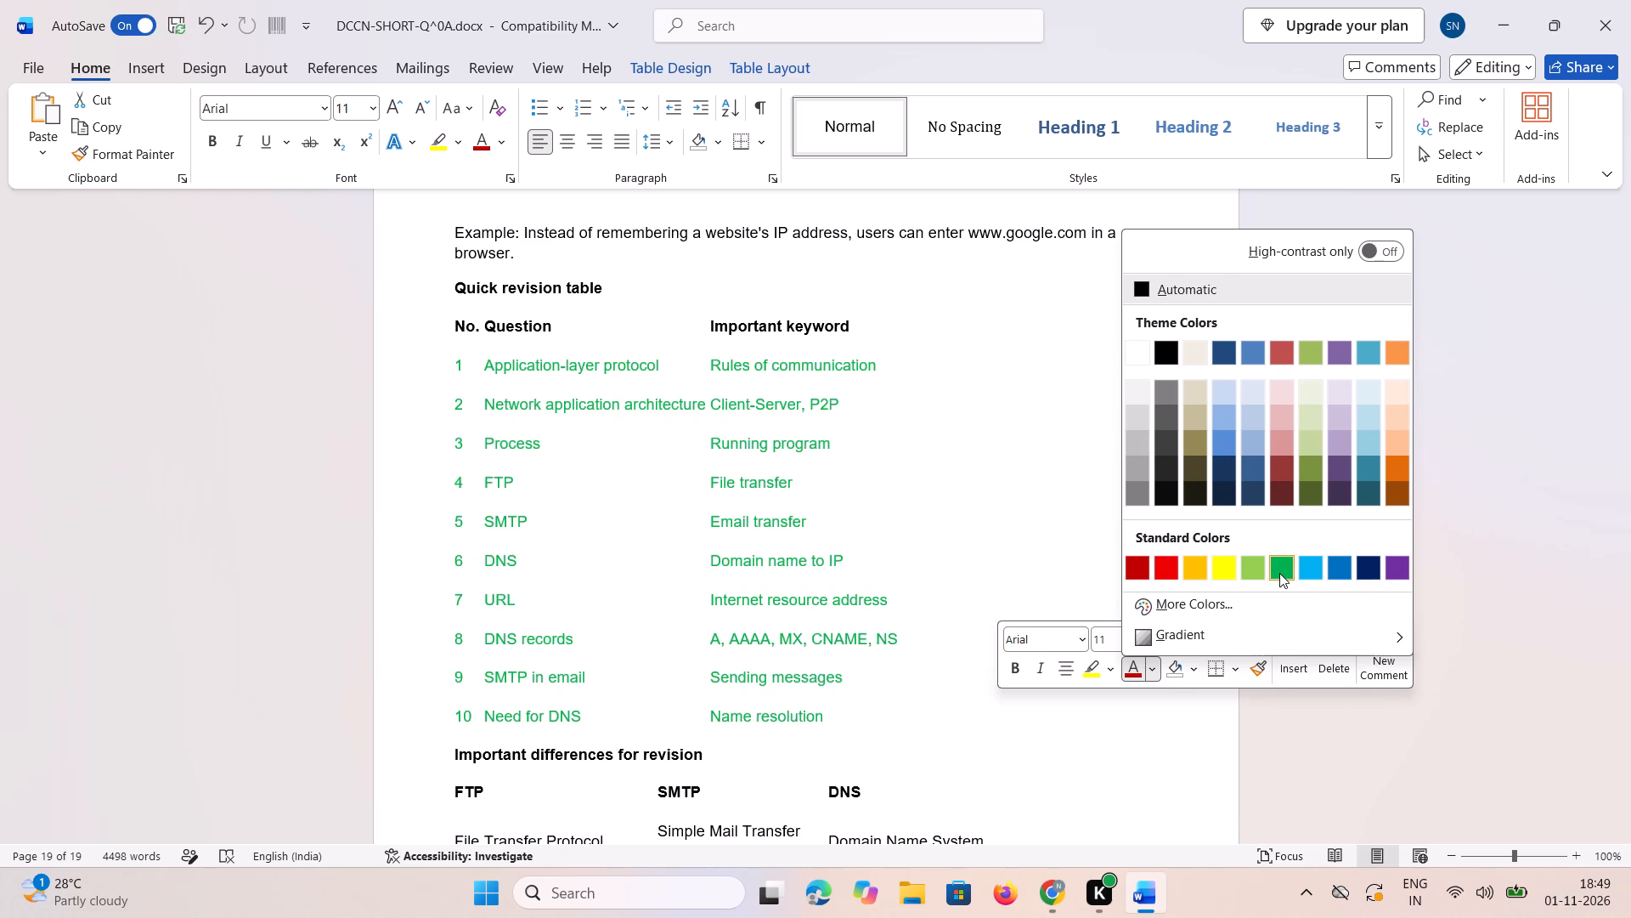
left_click(1279, 573)
left_click(982, 510)
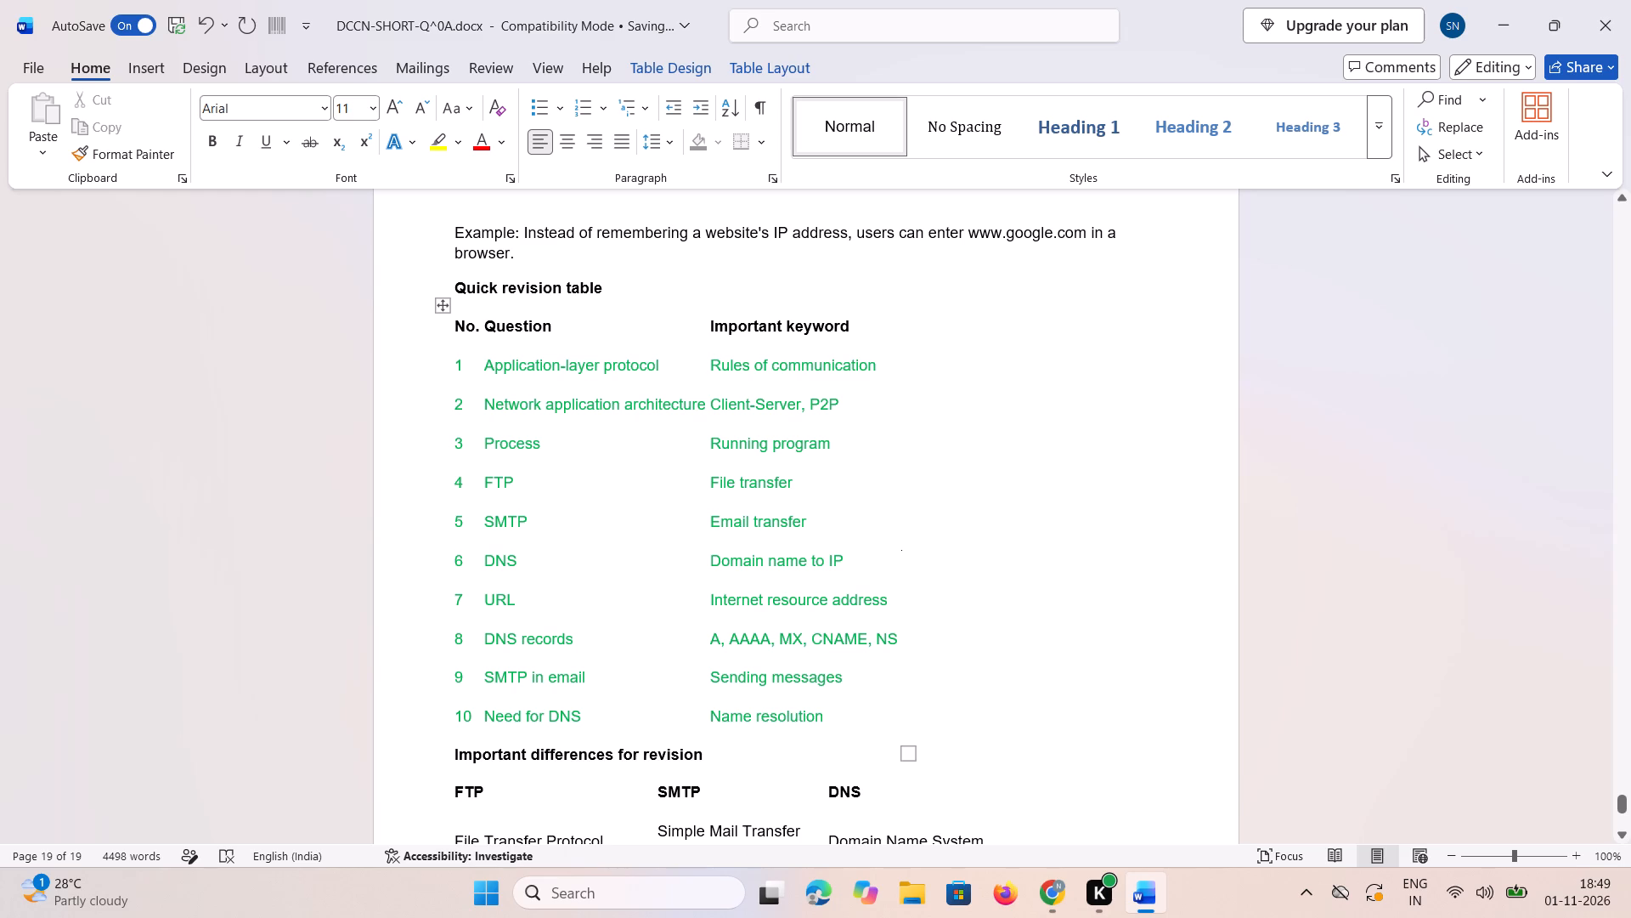
left_click(678, 504)
Resize the whole "Quick revision table" proportionally so its columns spread across most of the page's text width.
left_click_drag(453, 363, 531, 451)
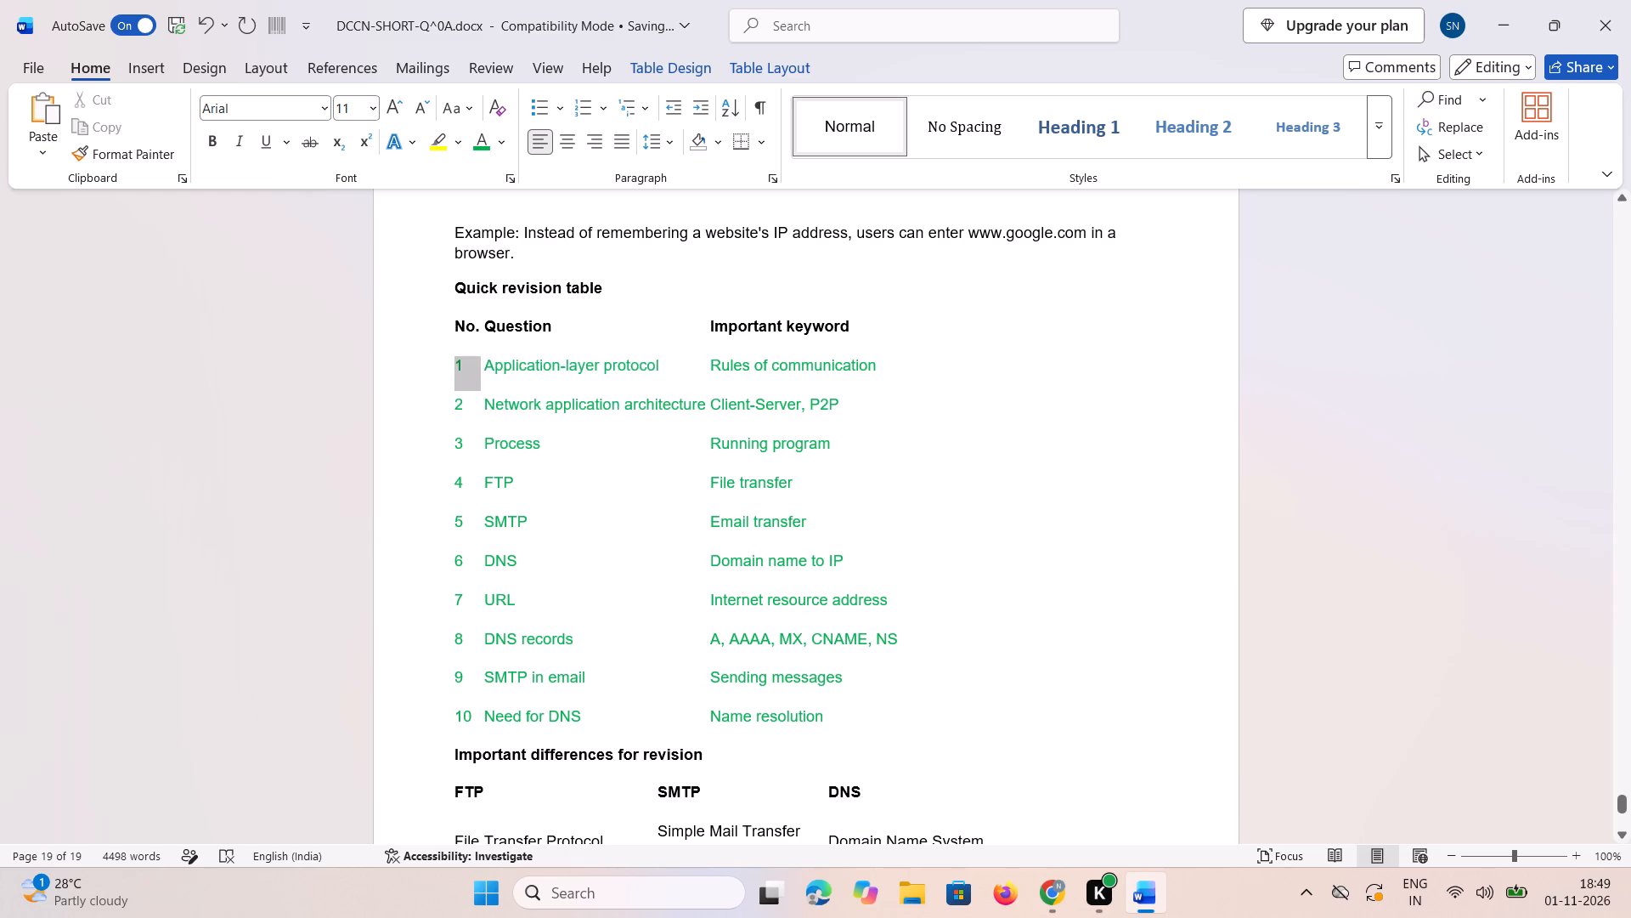
left_click_drag(531, 451, 856, 721)
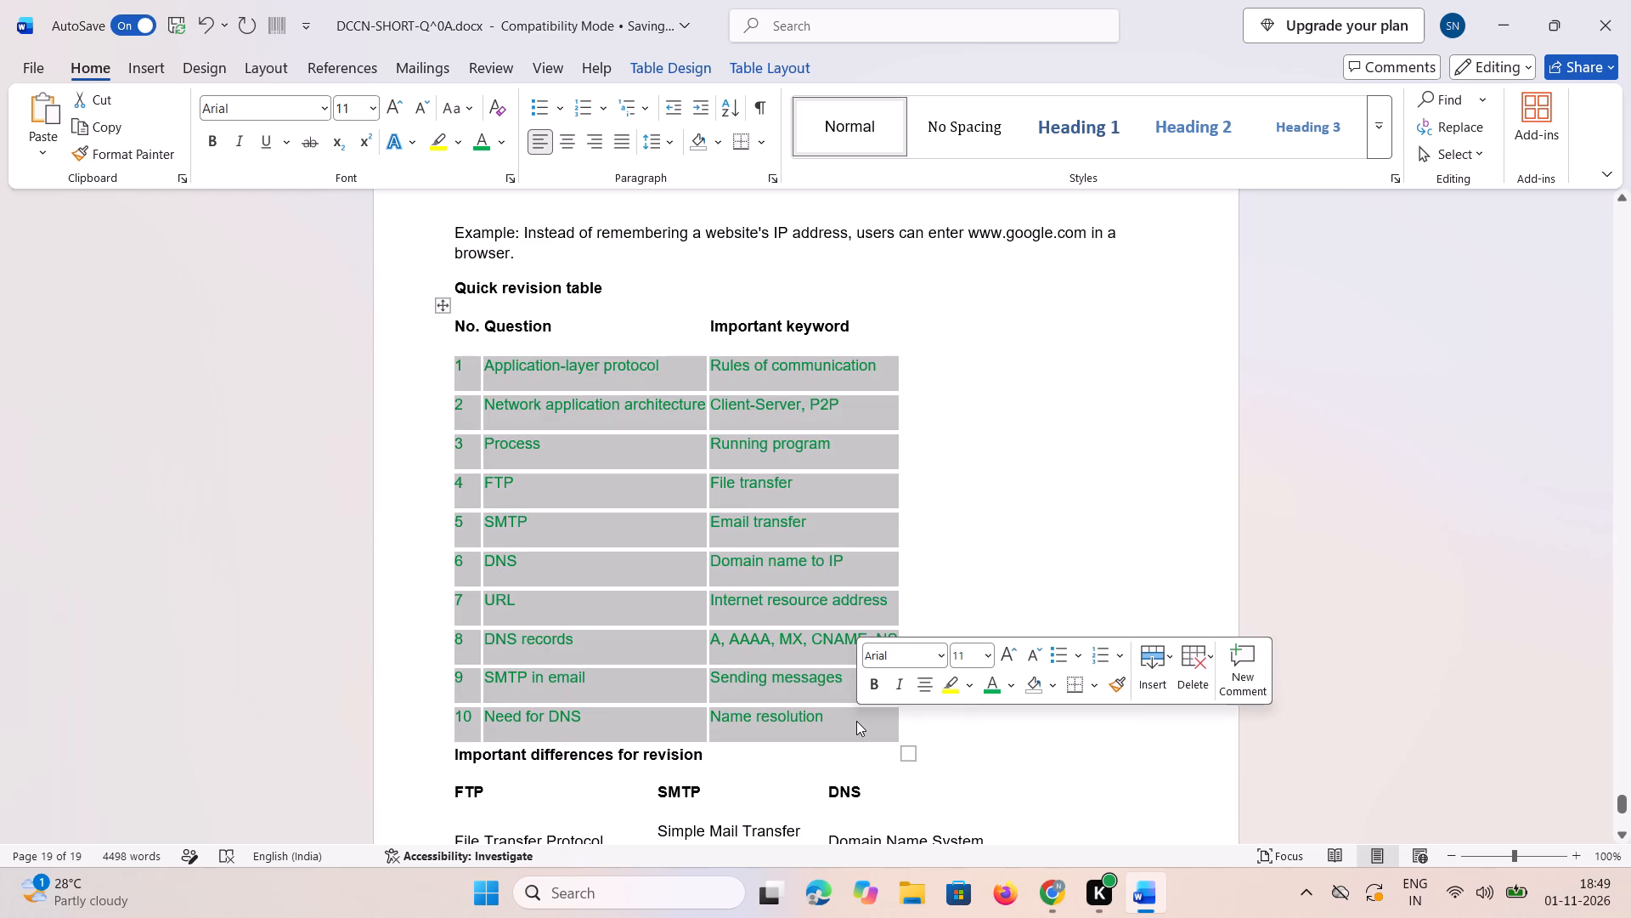
left_click_drag(915, 759, 901, 749)
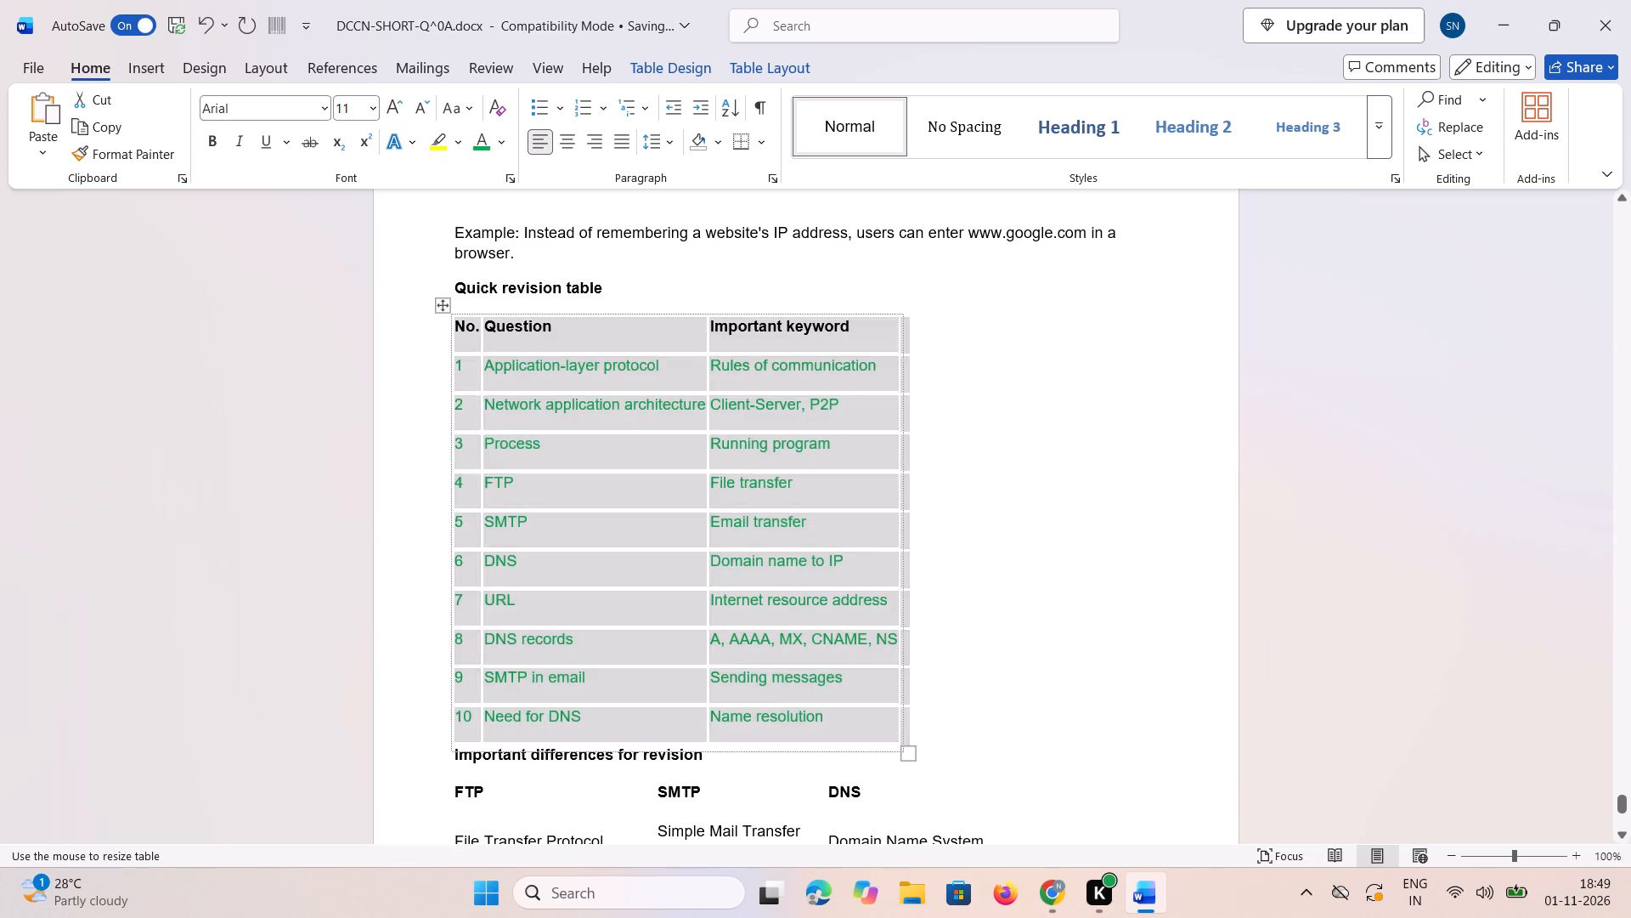
left_click_drag(901, 749, 888, 729)
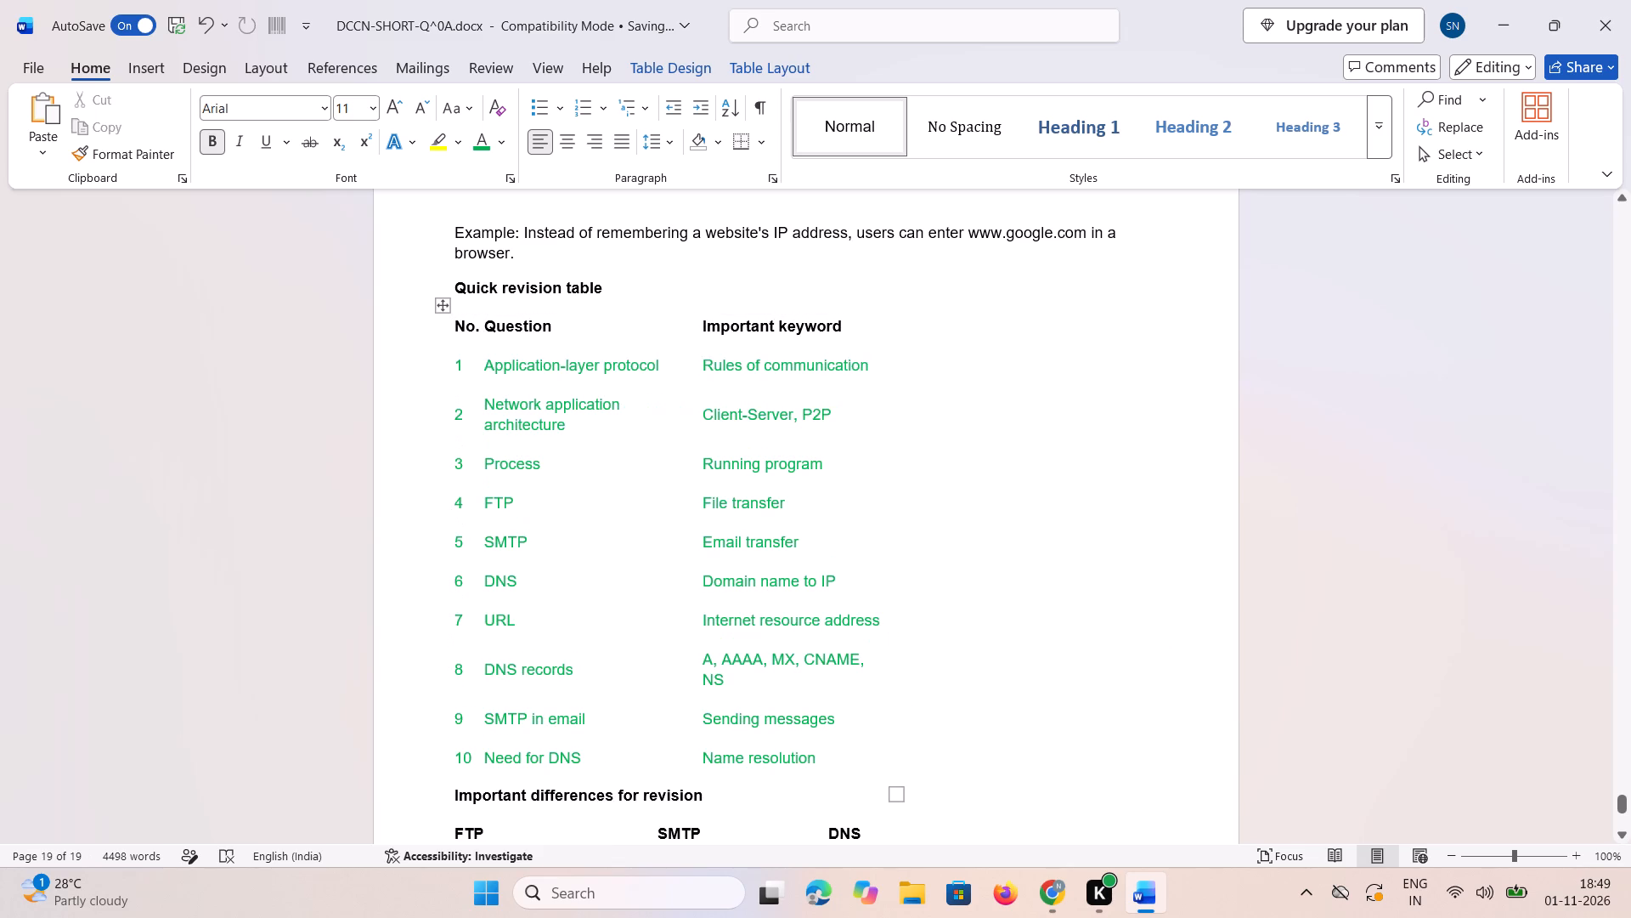
left_click_drag(899, 797, 1081, 803)
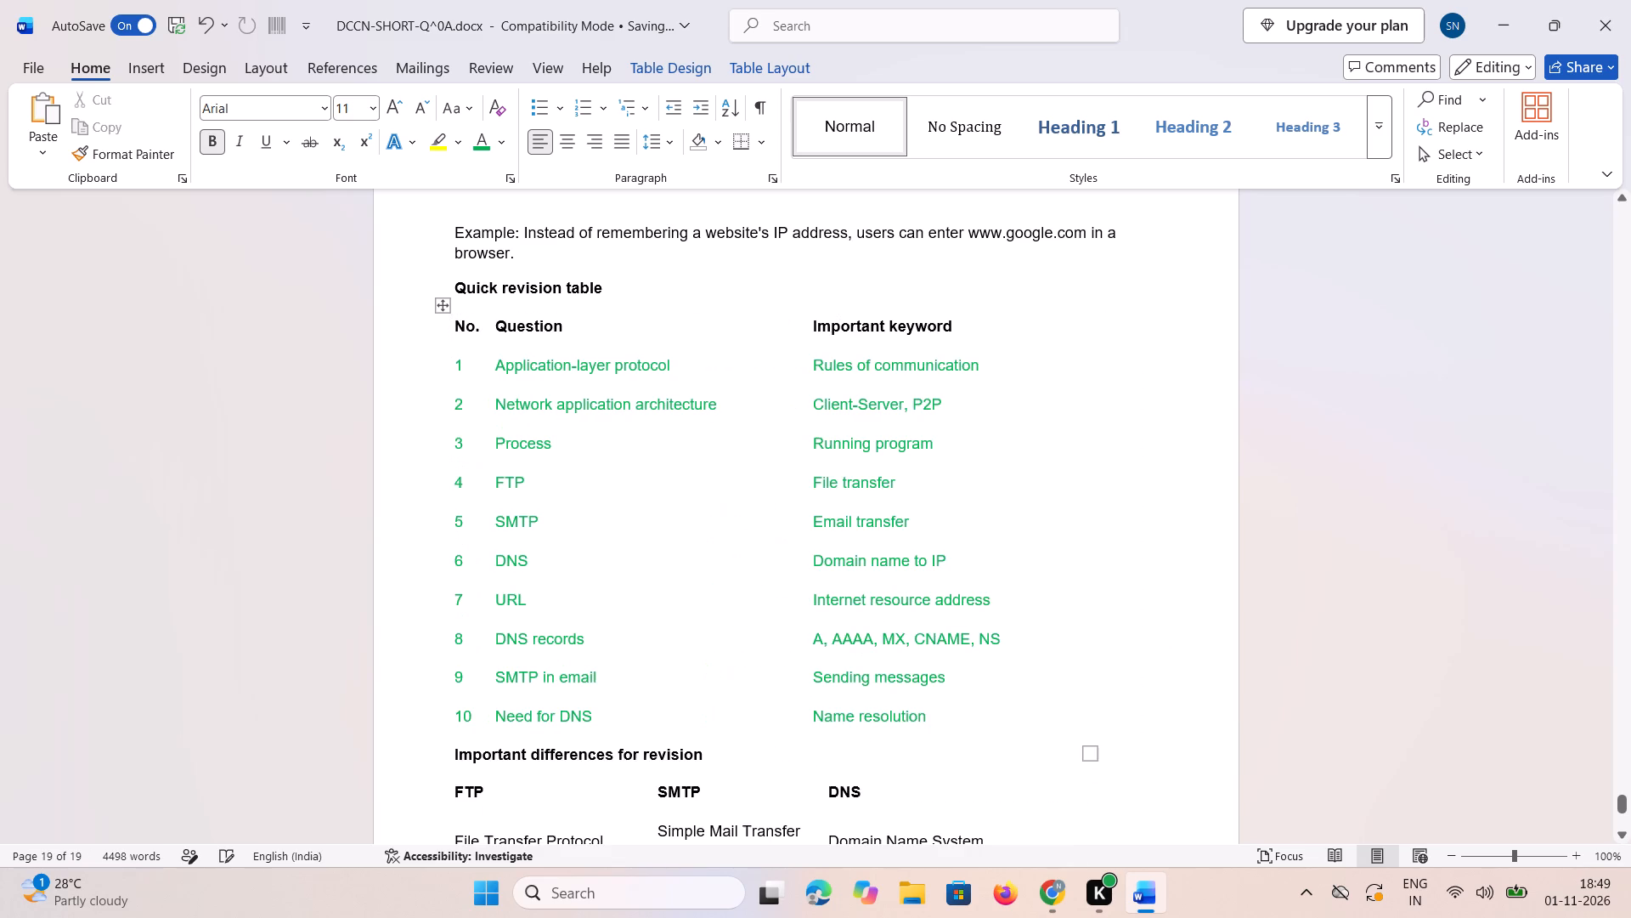
scroll(981, 749, "down", 3)
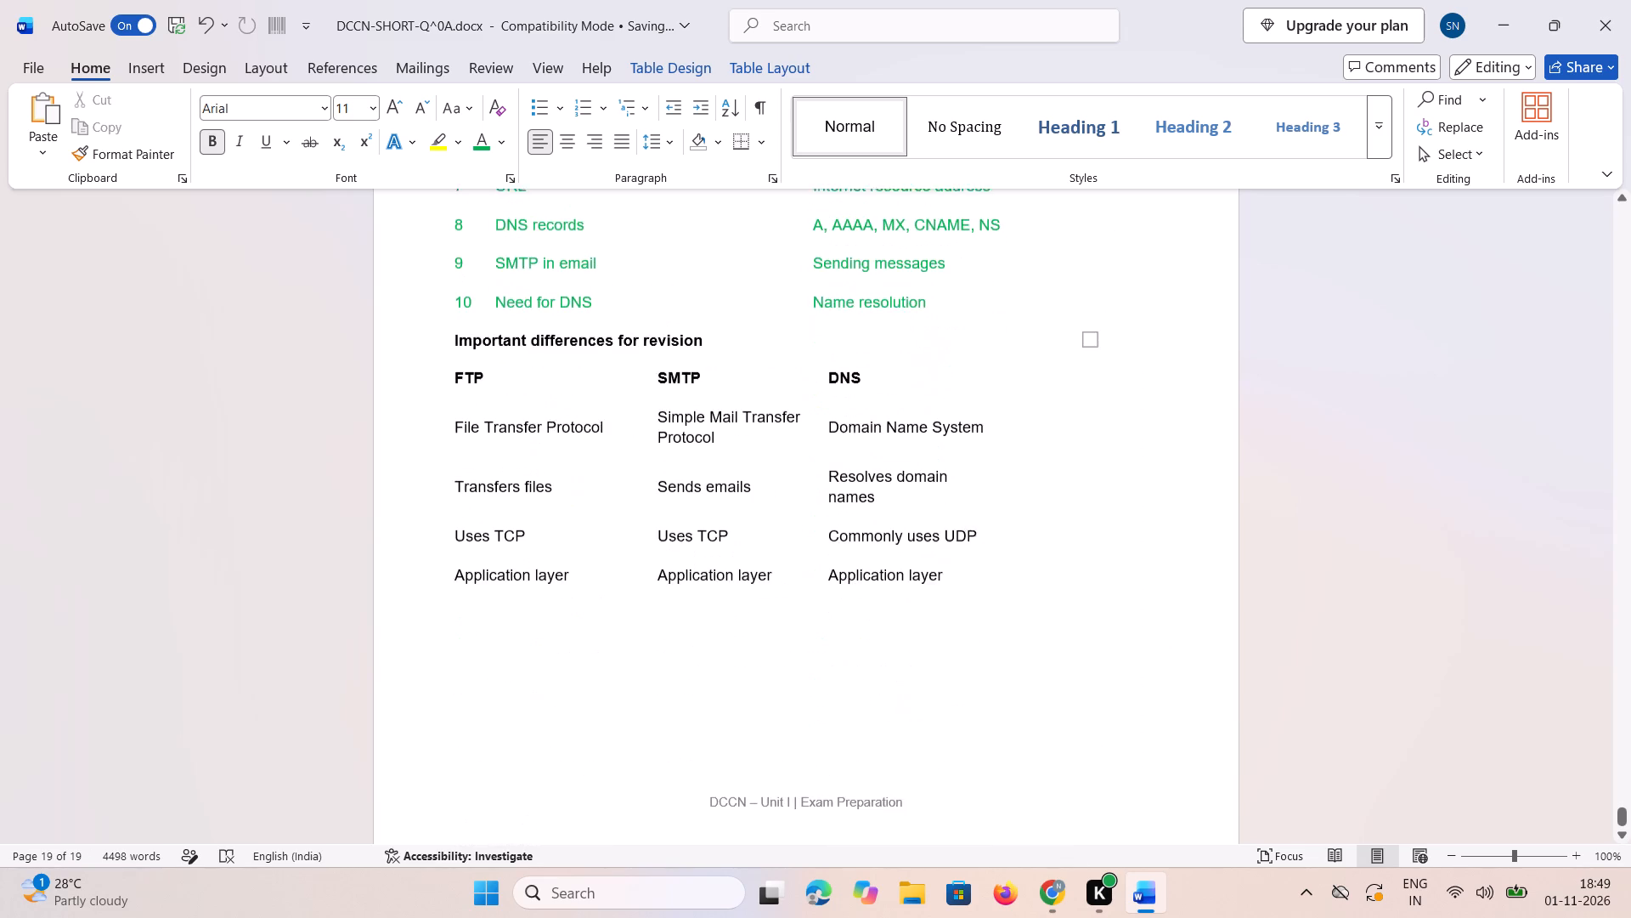
scroll(981, 749, "down", 3)
scroll(981, 749, "up", 1)
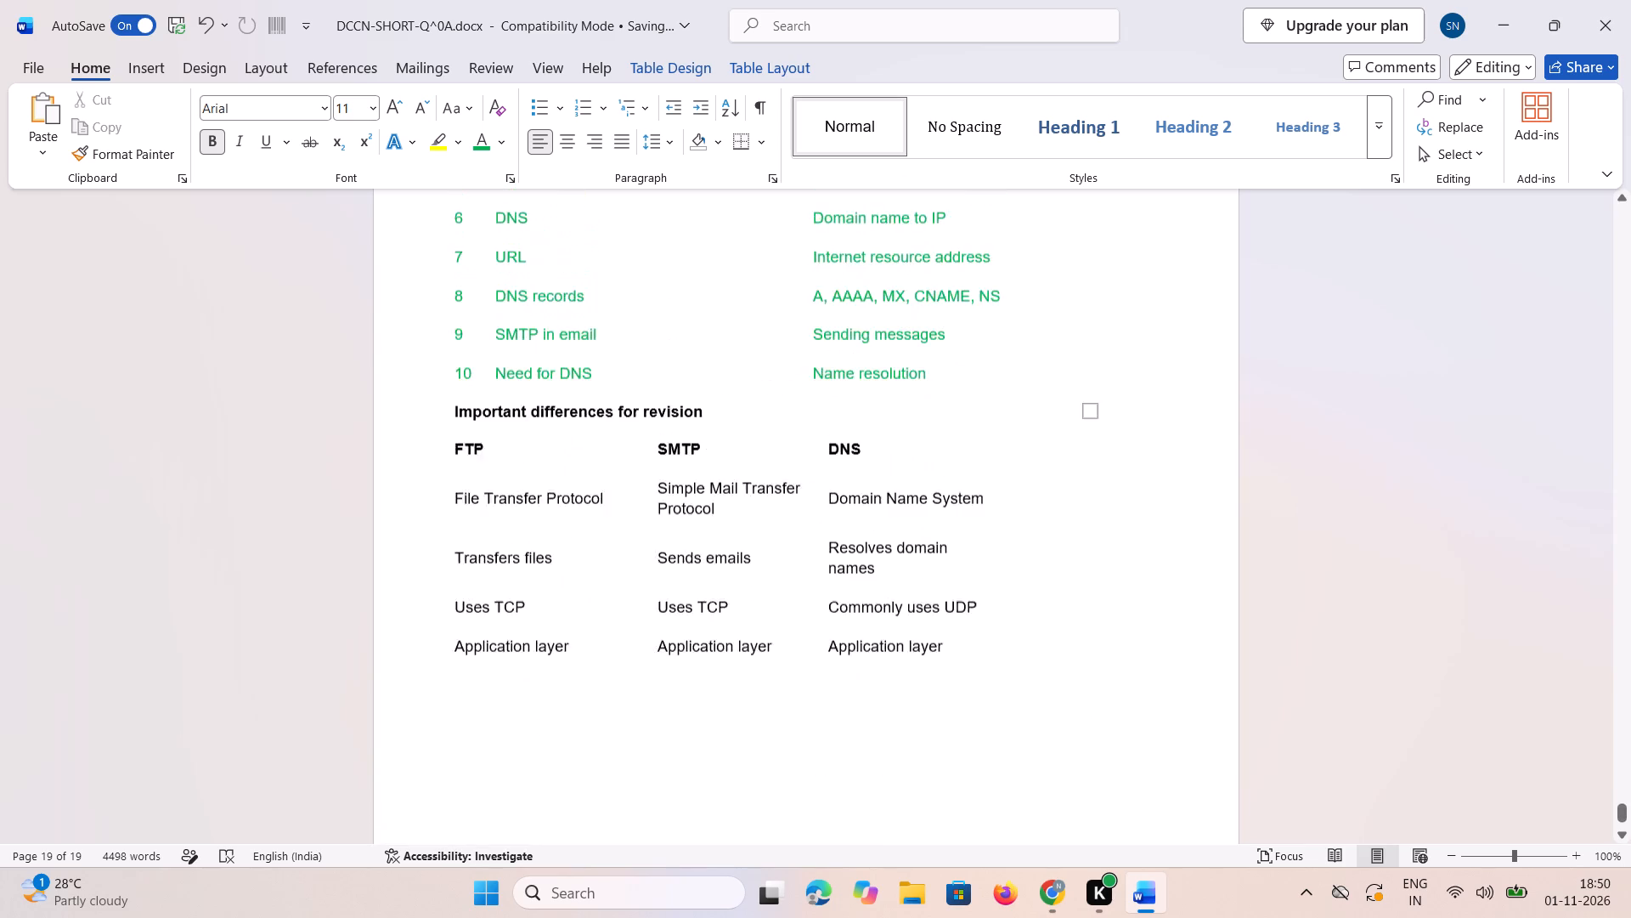
scroll(981, 749, "up", 2)
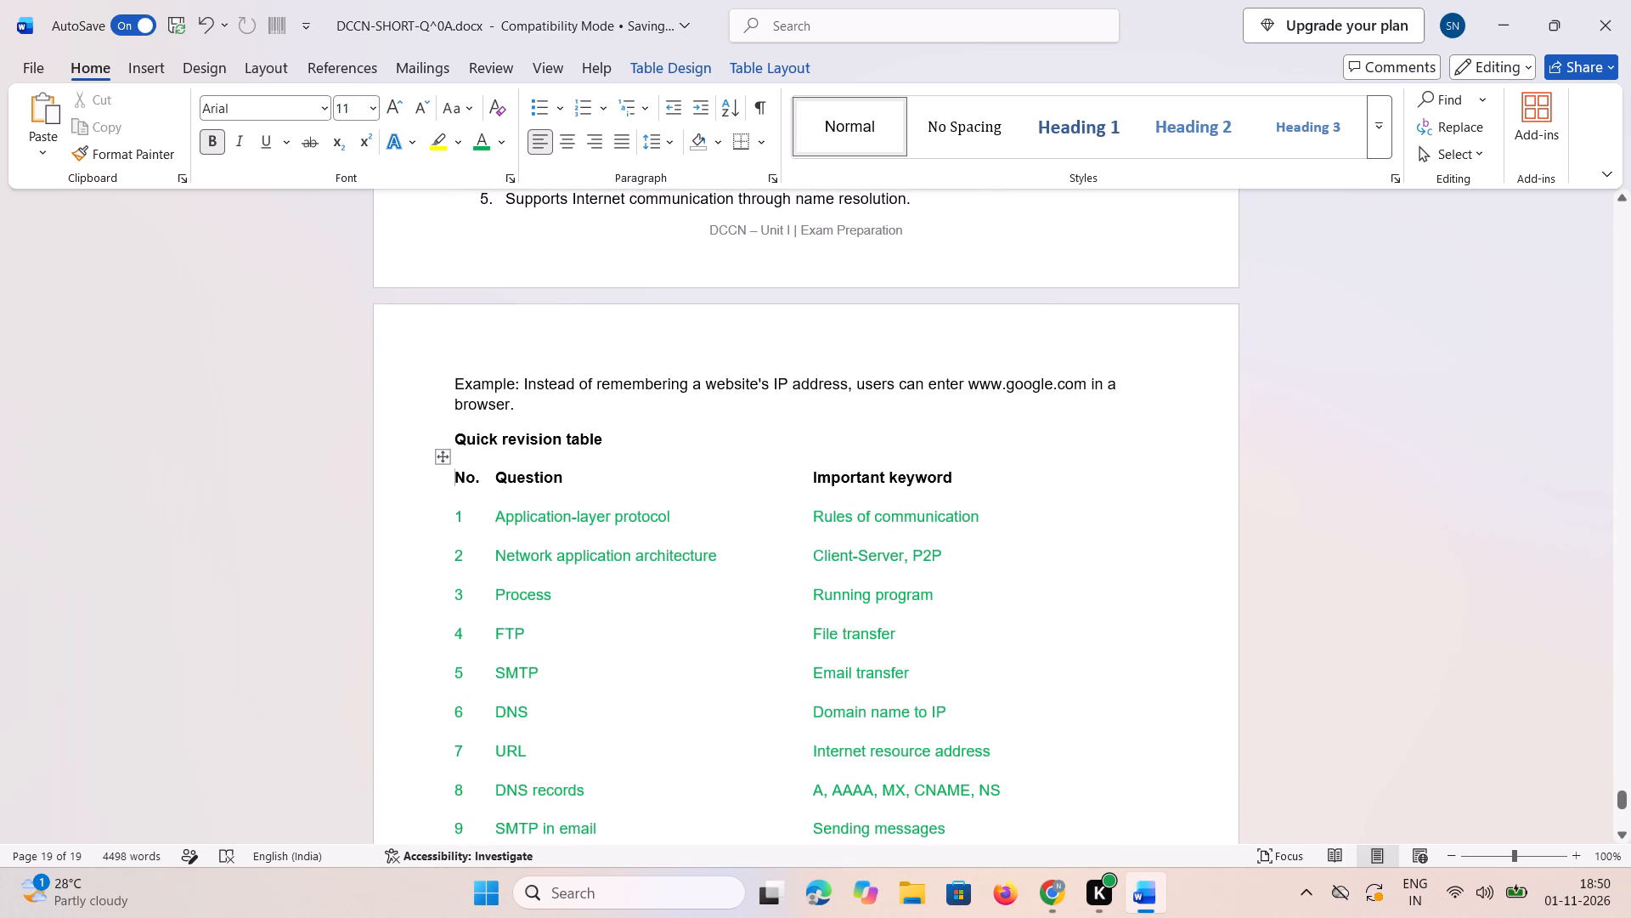
left_click(817, 649)
scroll(817, 649, "down", 2)
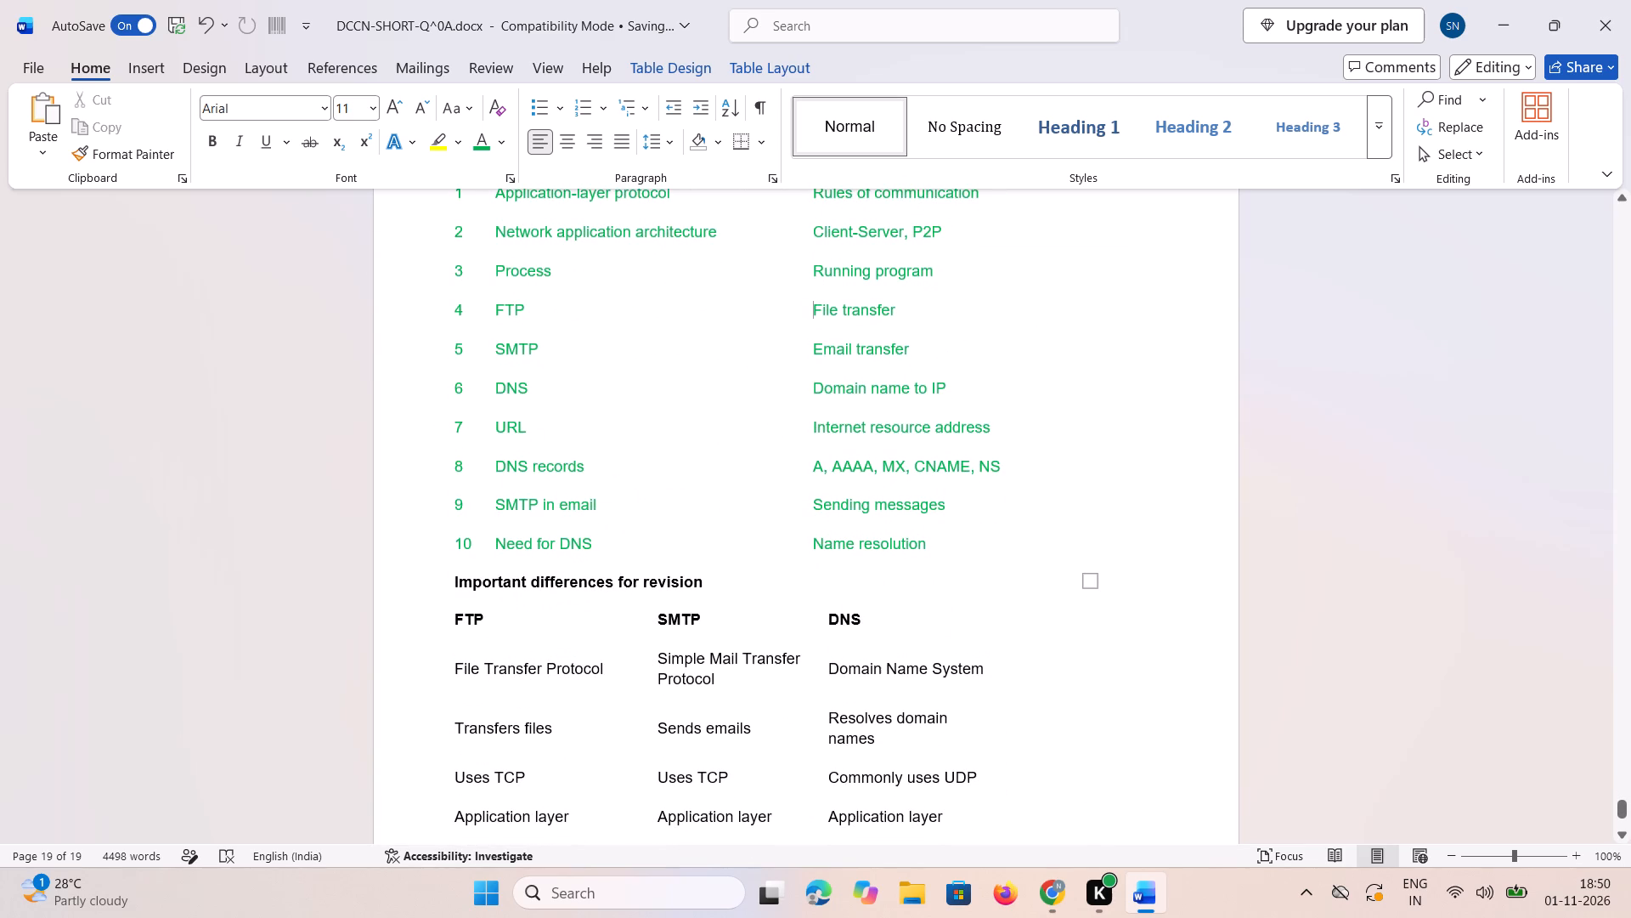
Narrow the whole "Quick revision table" in two stages, keeping every entry on a single line.
left_click_drag(1089, 583, 1003, 563)
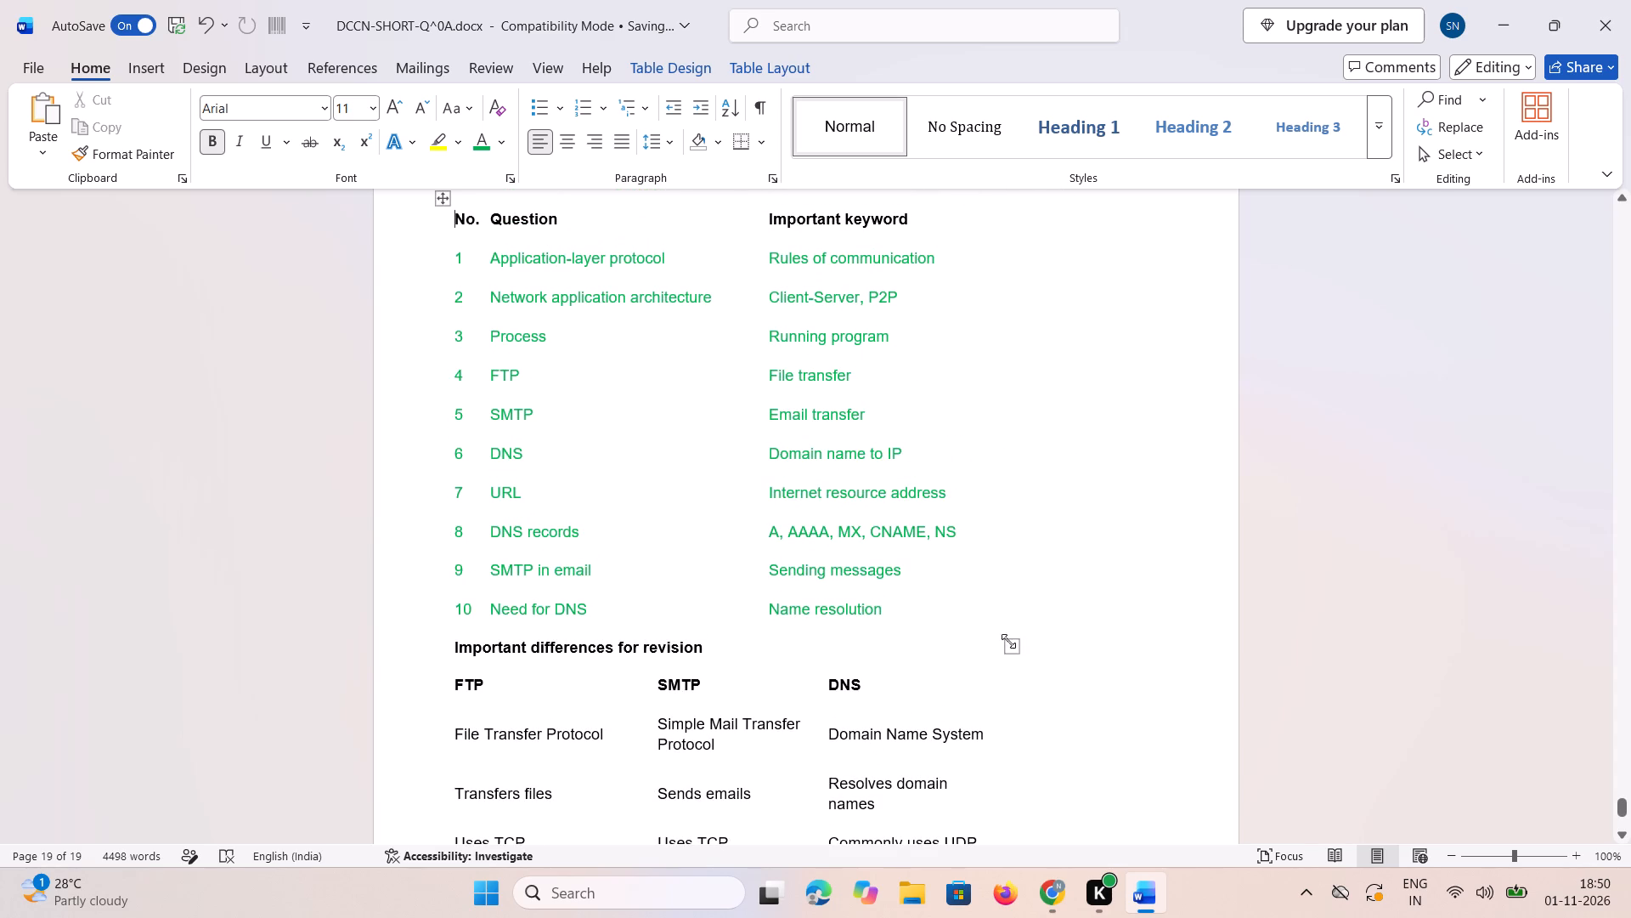
scroll(971, 586, "up", 1)
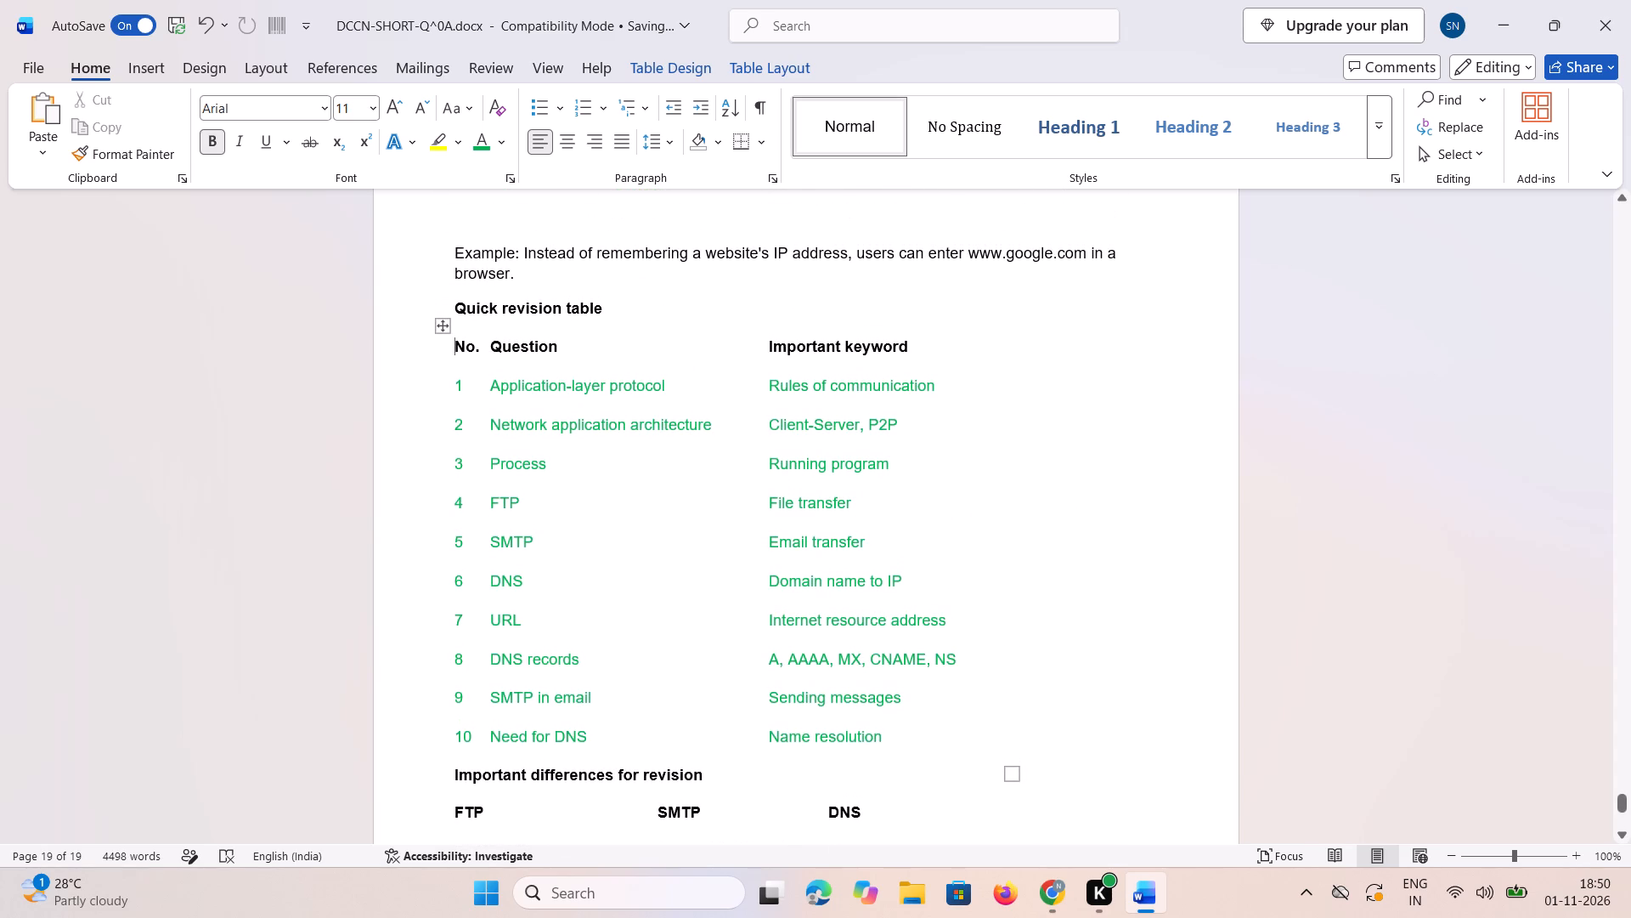
scroll(935, 591, "up", 1)
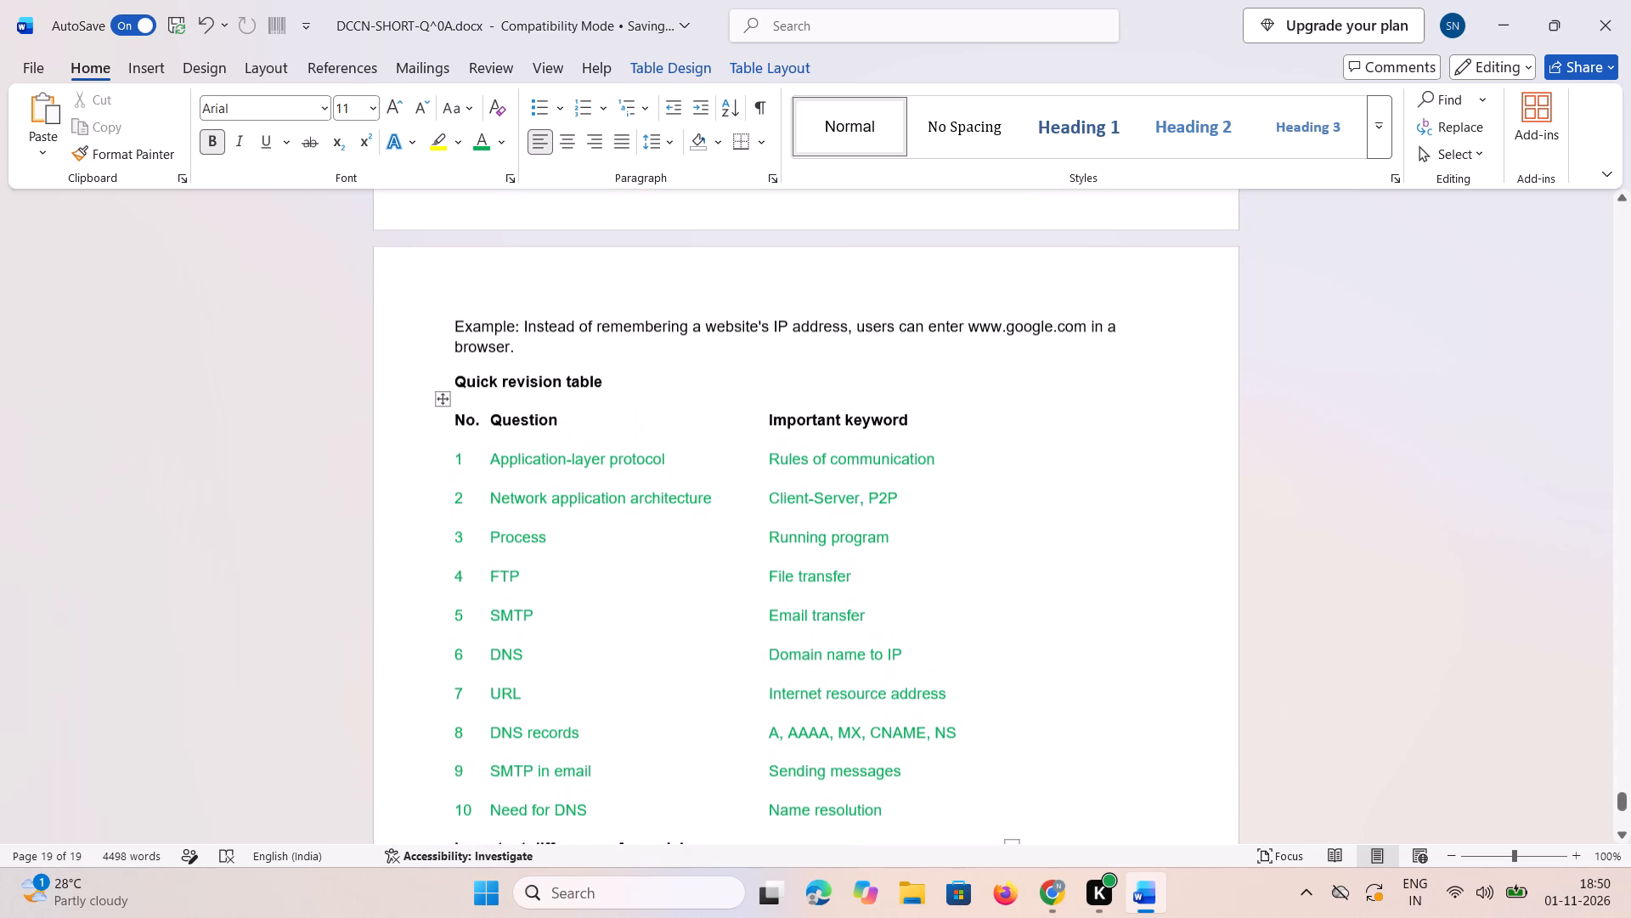
scroll(886, 641, "down", 1)
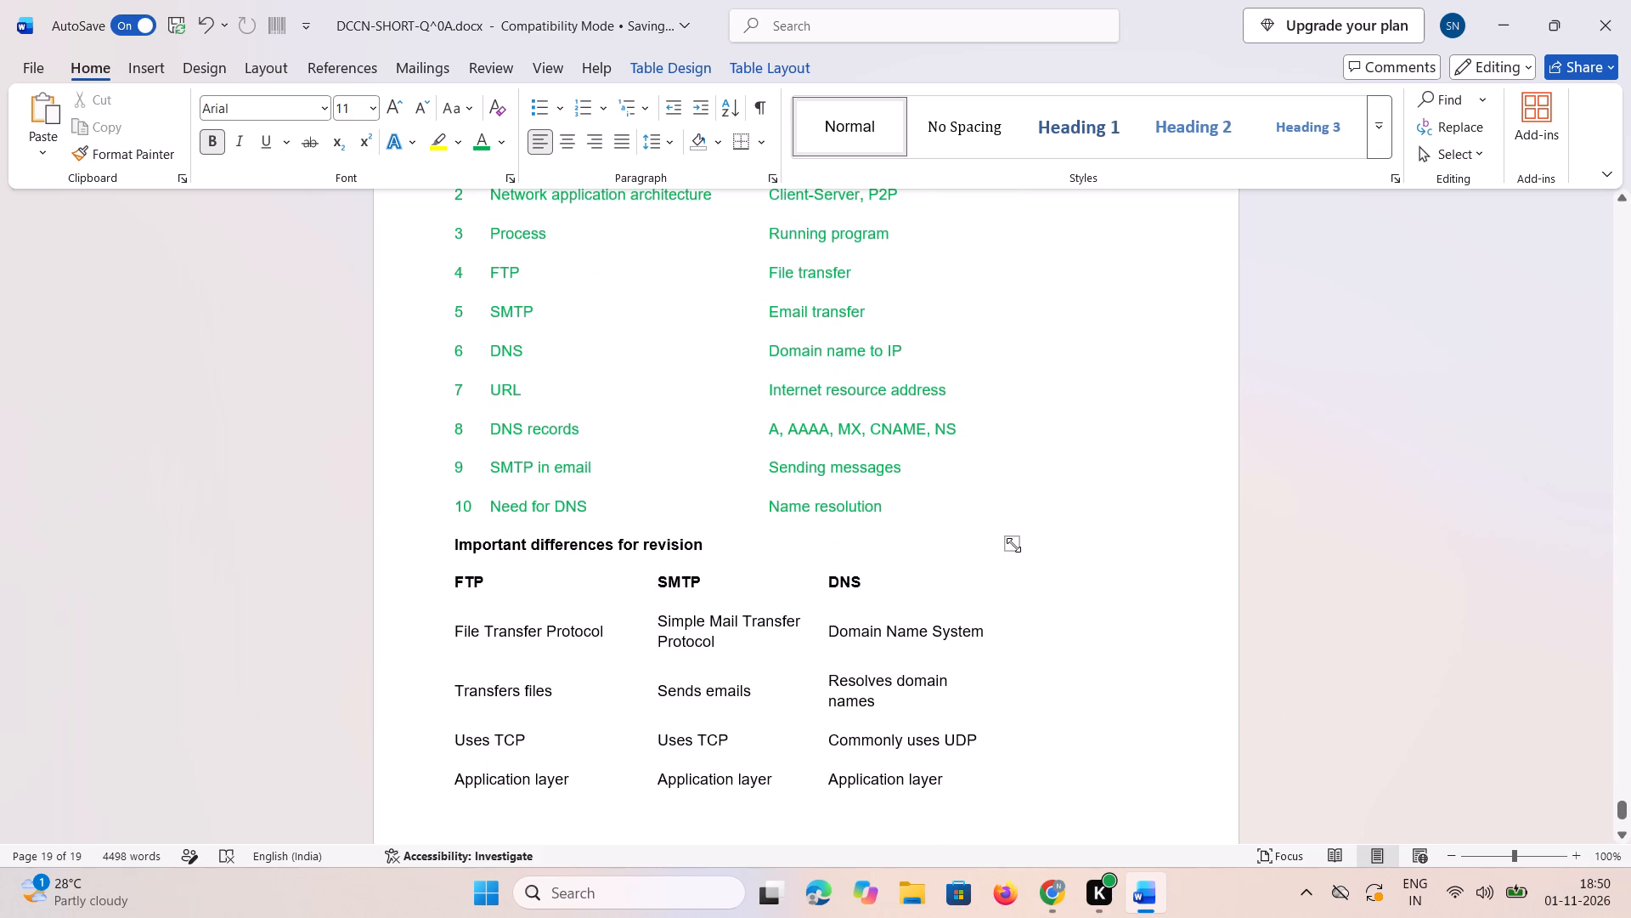
left_click_drag(1013, 545, 959, 545)
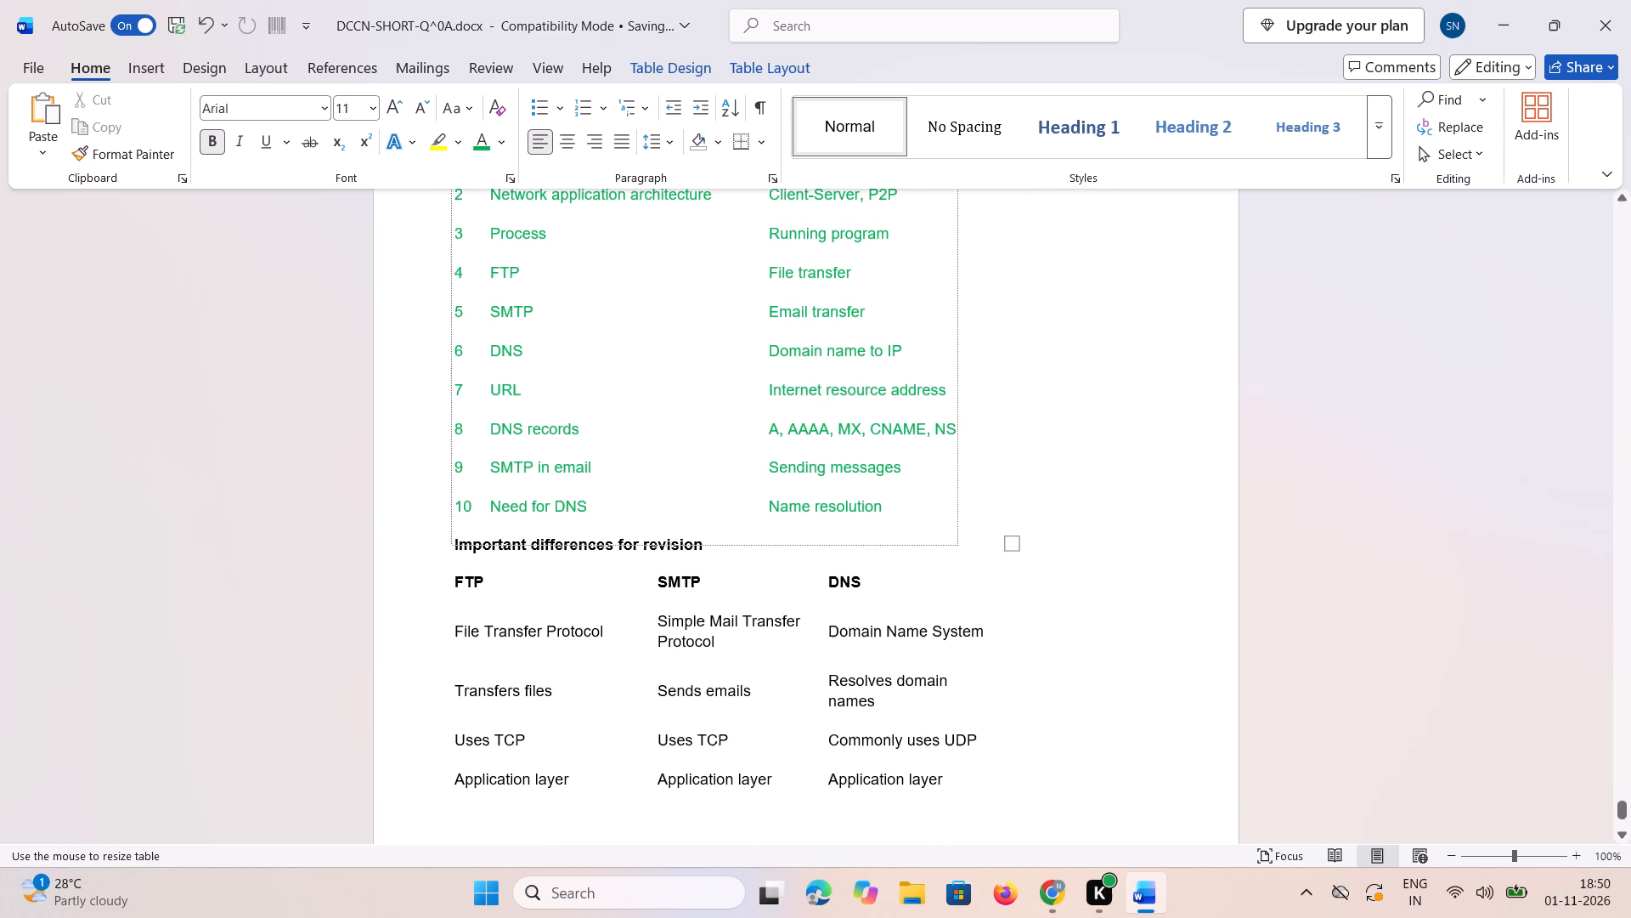
left_click_drag(959, 545, 962, 545)
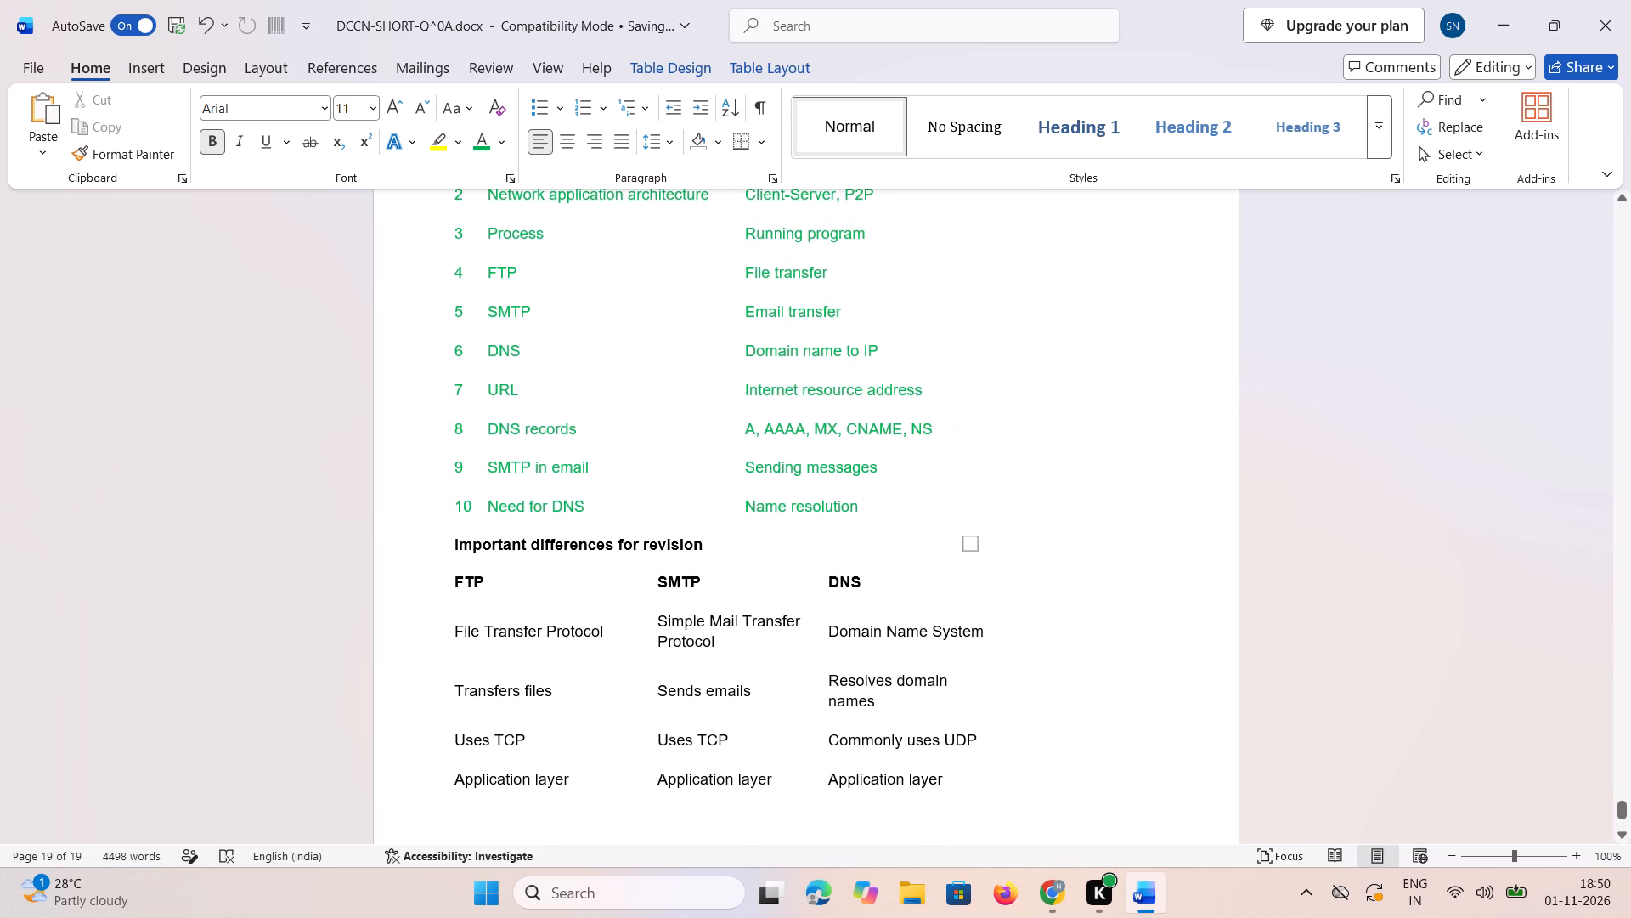
scroll(955, 513, "up", 3)
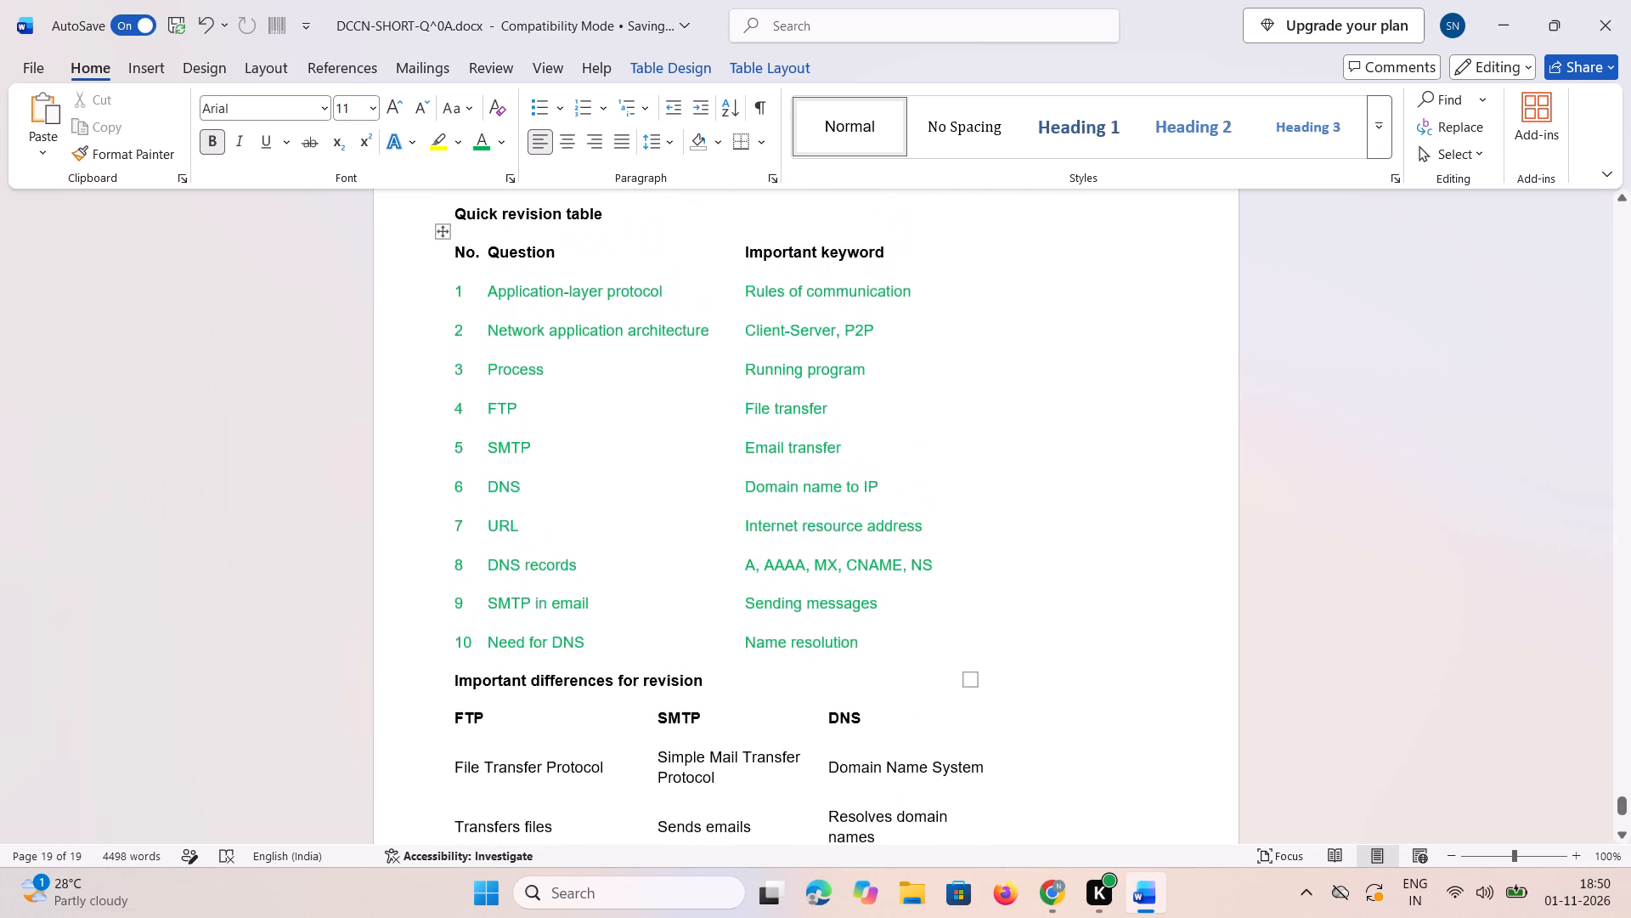
scroll(955, 513, "up", 1)
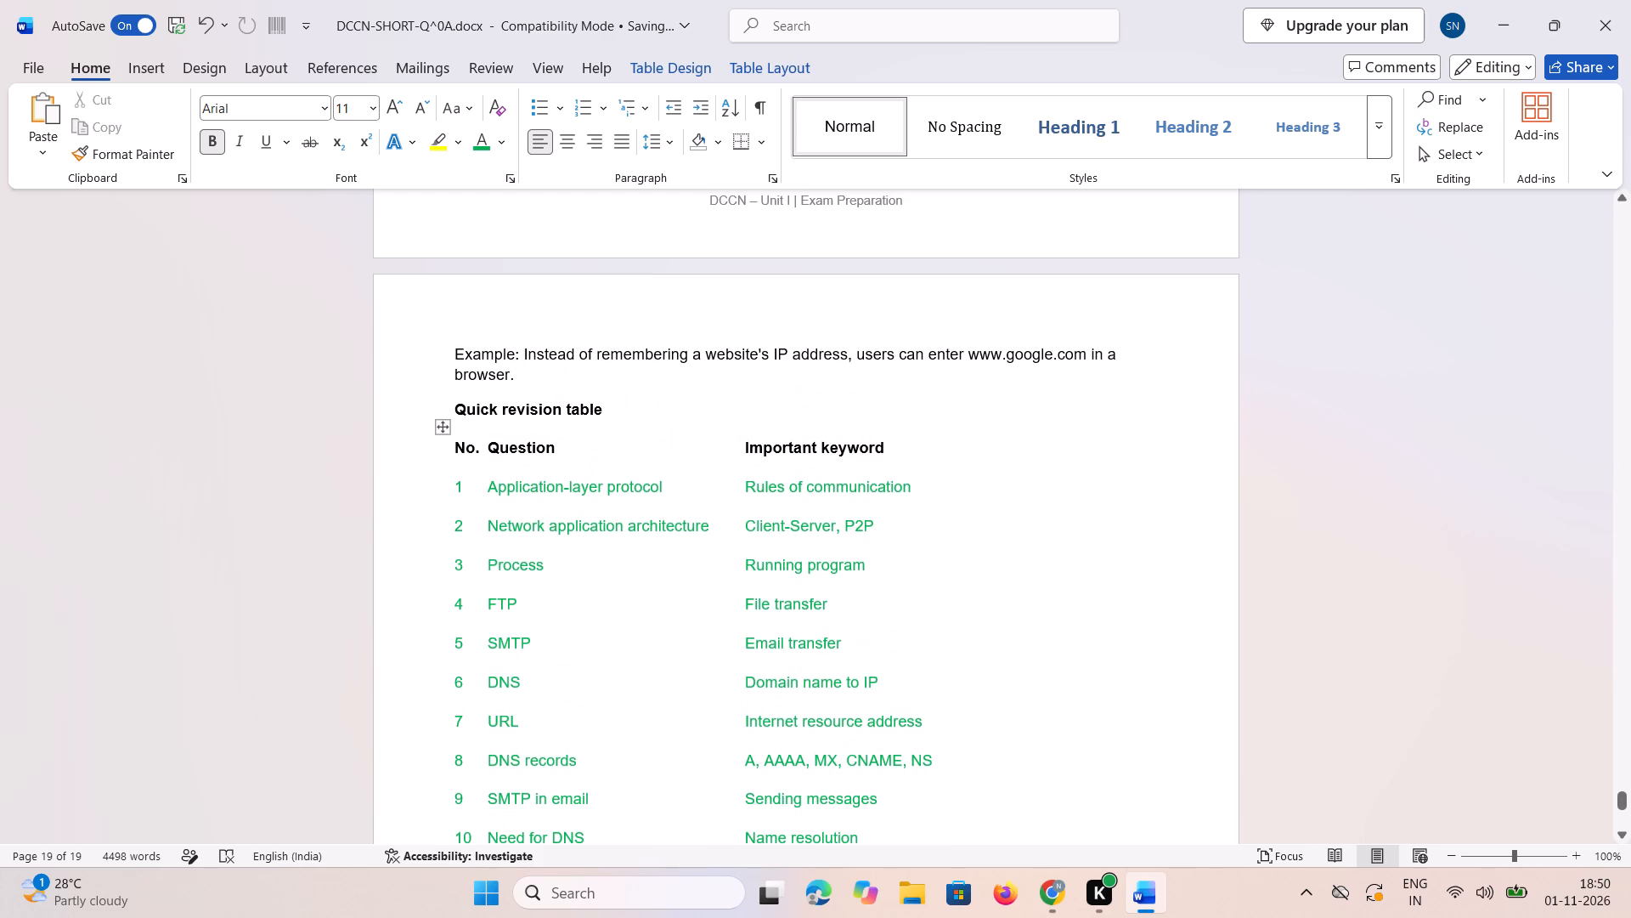
Color the "Quick revision table" heading standard red.
left_click_drag(617, 413, 475, 411)
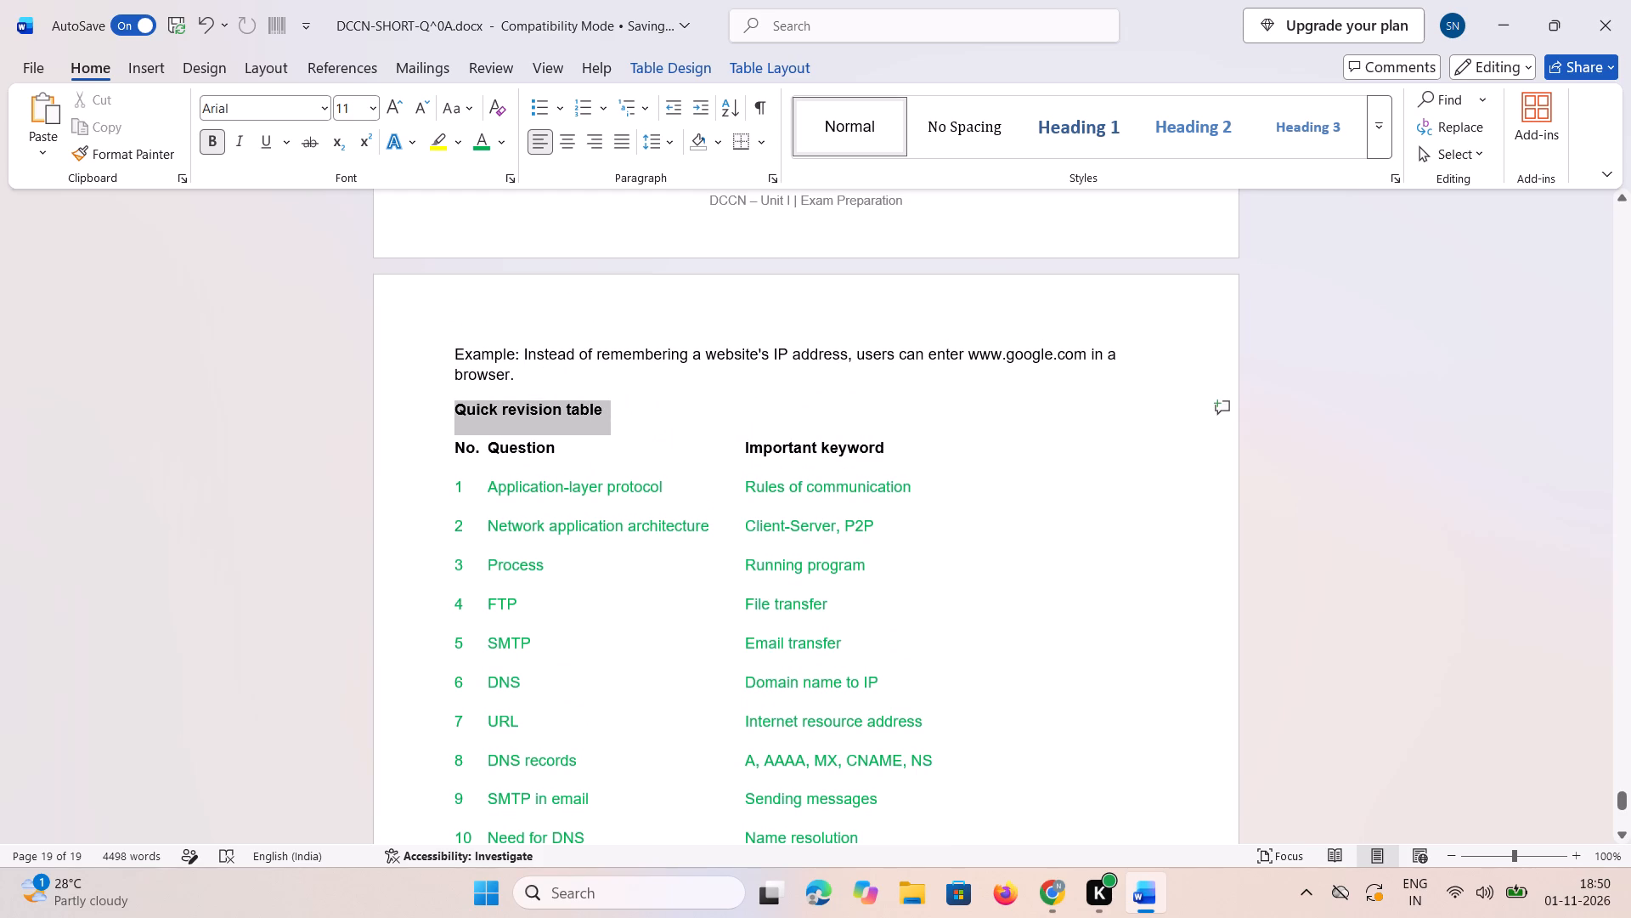
left_click_drag(475, 411, 473, 411)
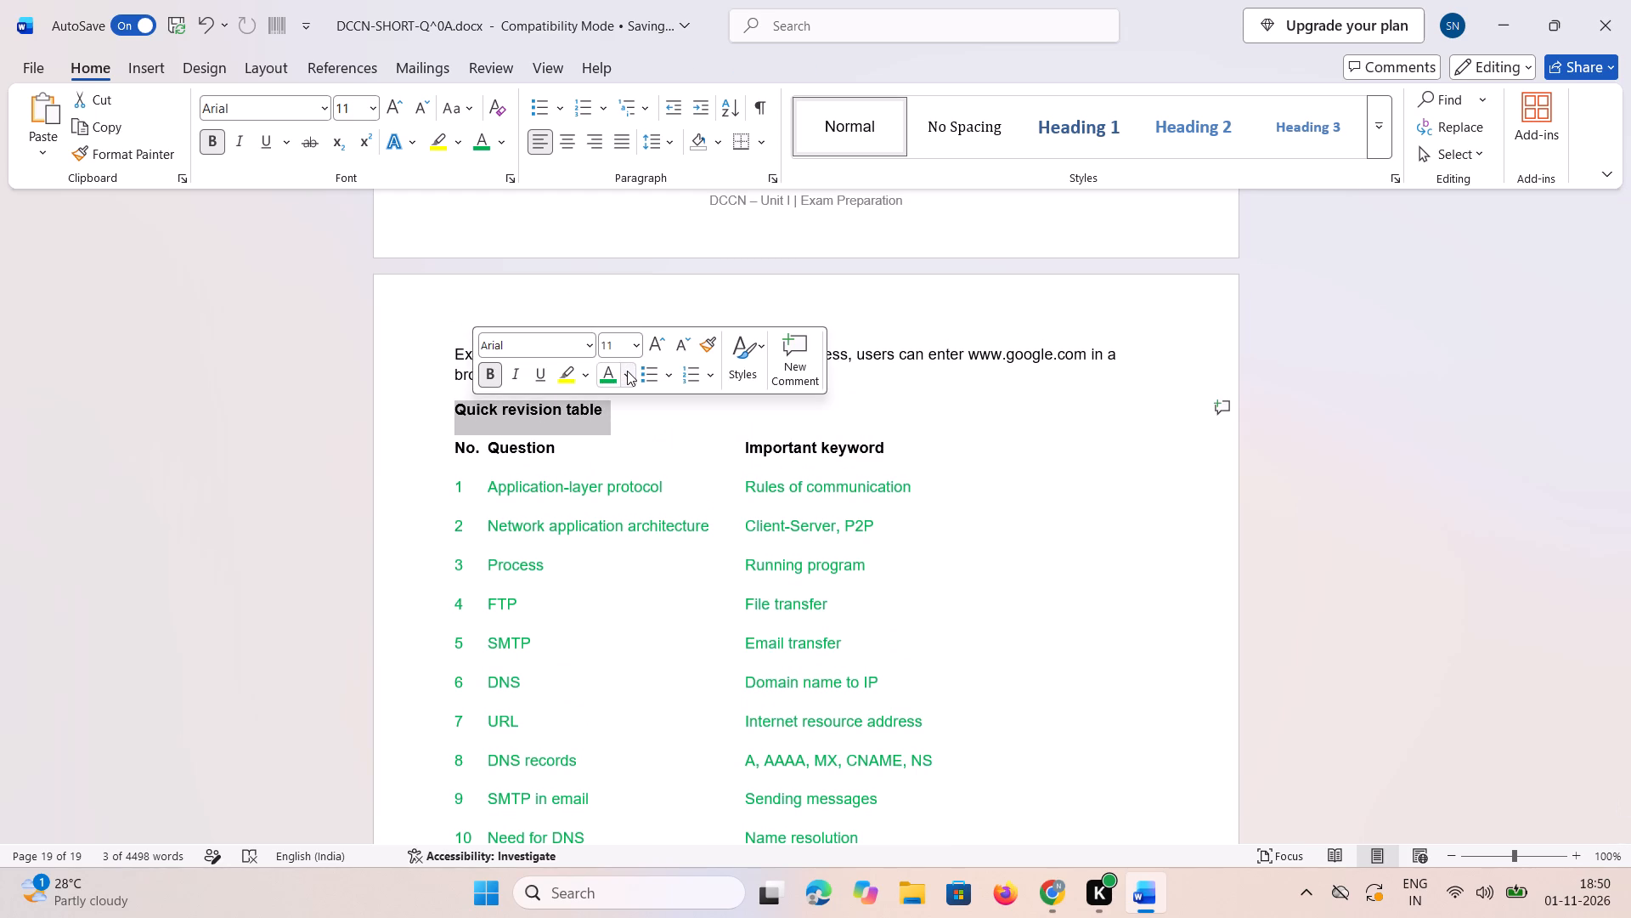
left_click(627, 371)
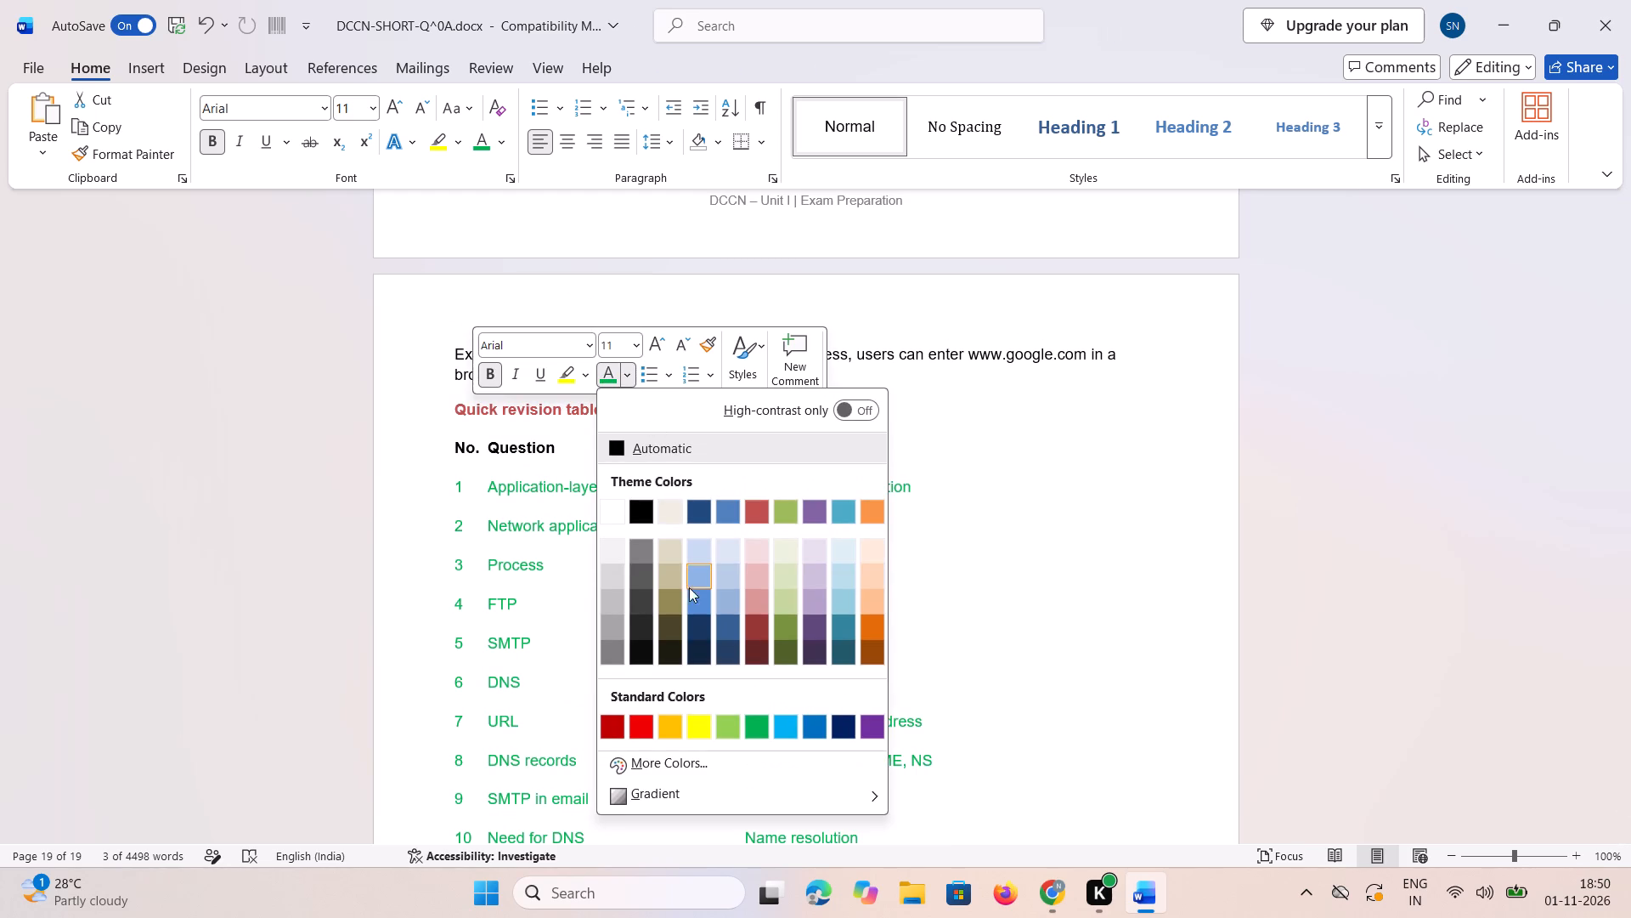
left_click(637, 728)
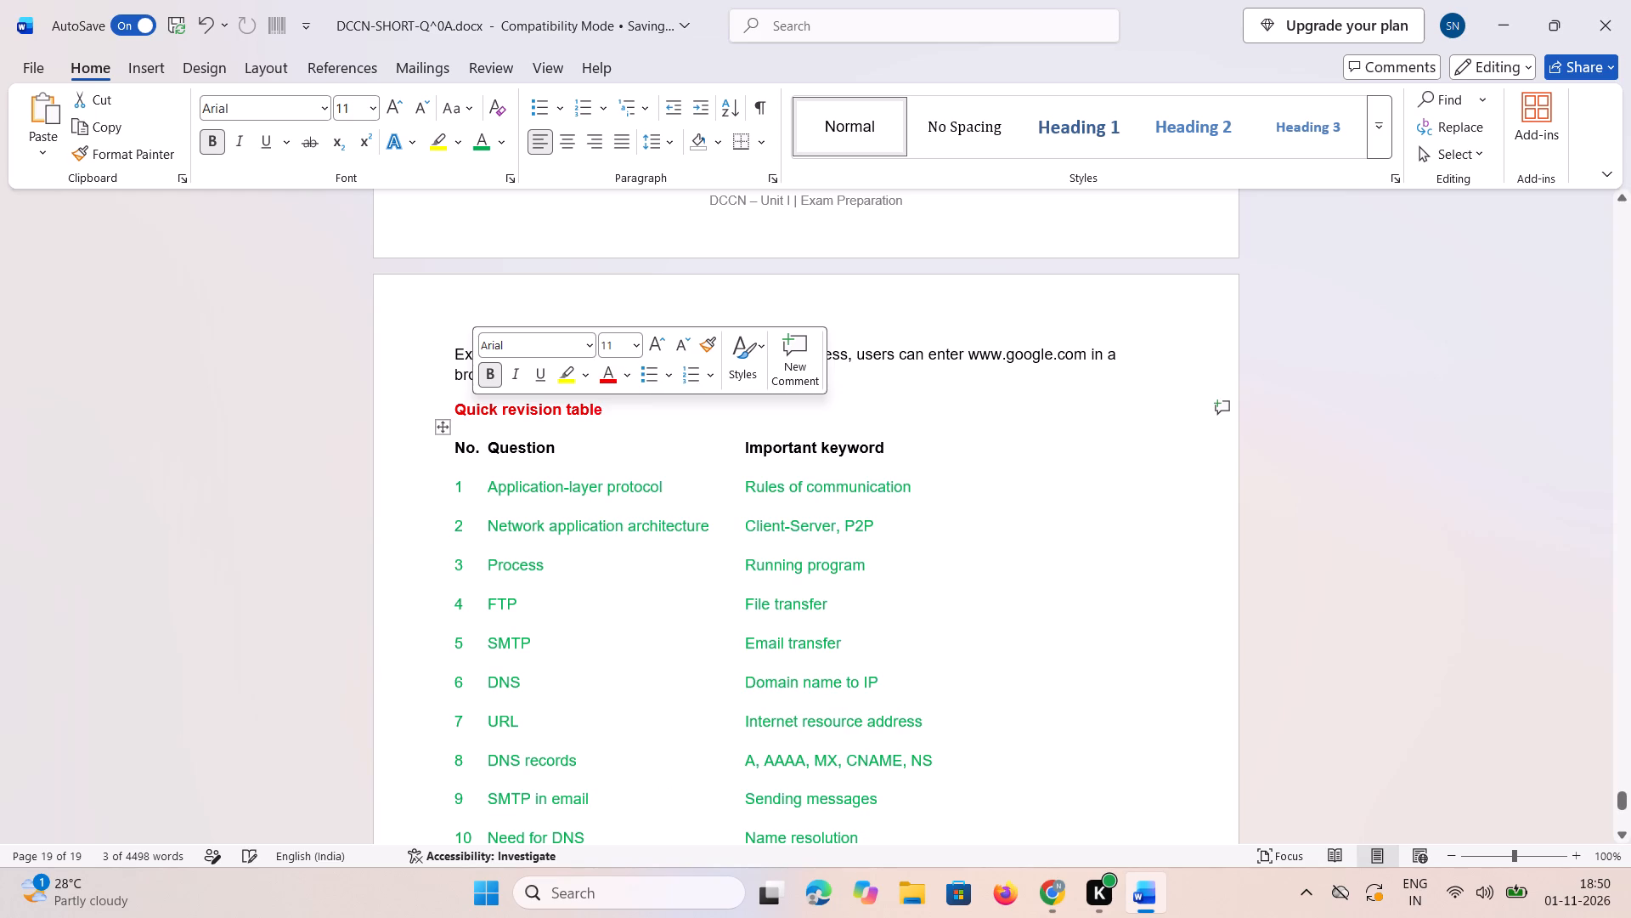
left_click(1070, 588)
Bold the "Example:" labels in the answers to question 10 on DNS and question 9 on SMTP.
scroll(1070, 588, "up", 2)
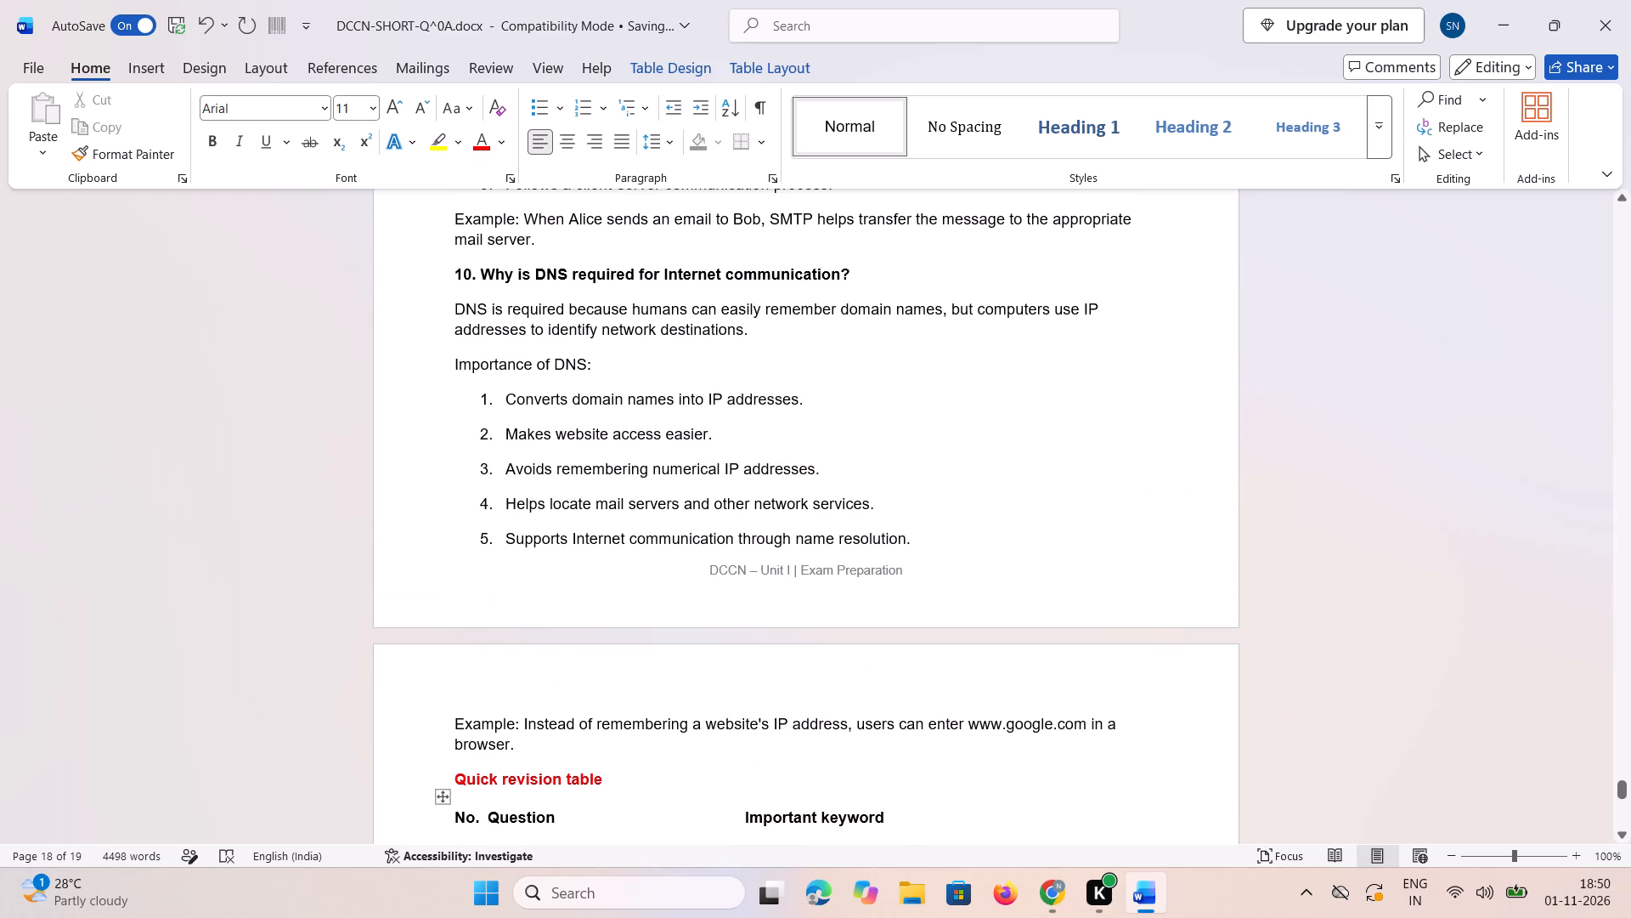
left_click_drag(517, 727, 412, 706)
left_click(425, 666)
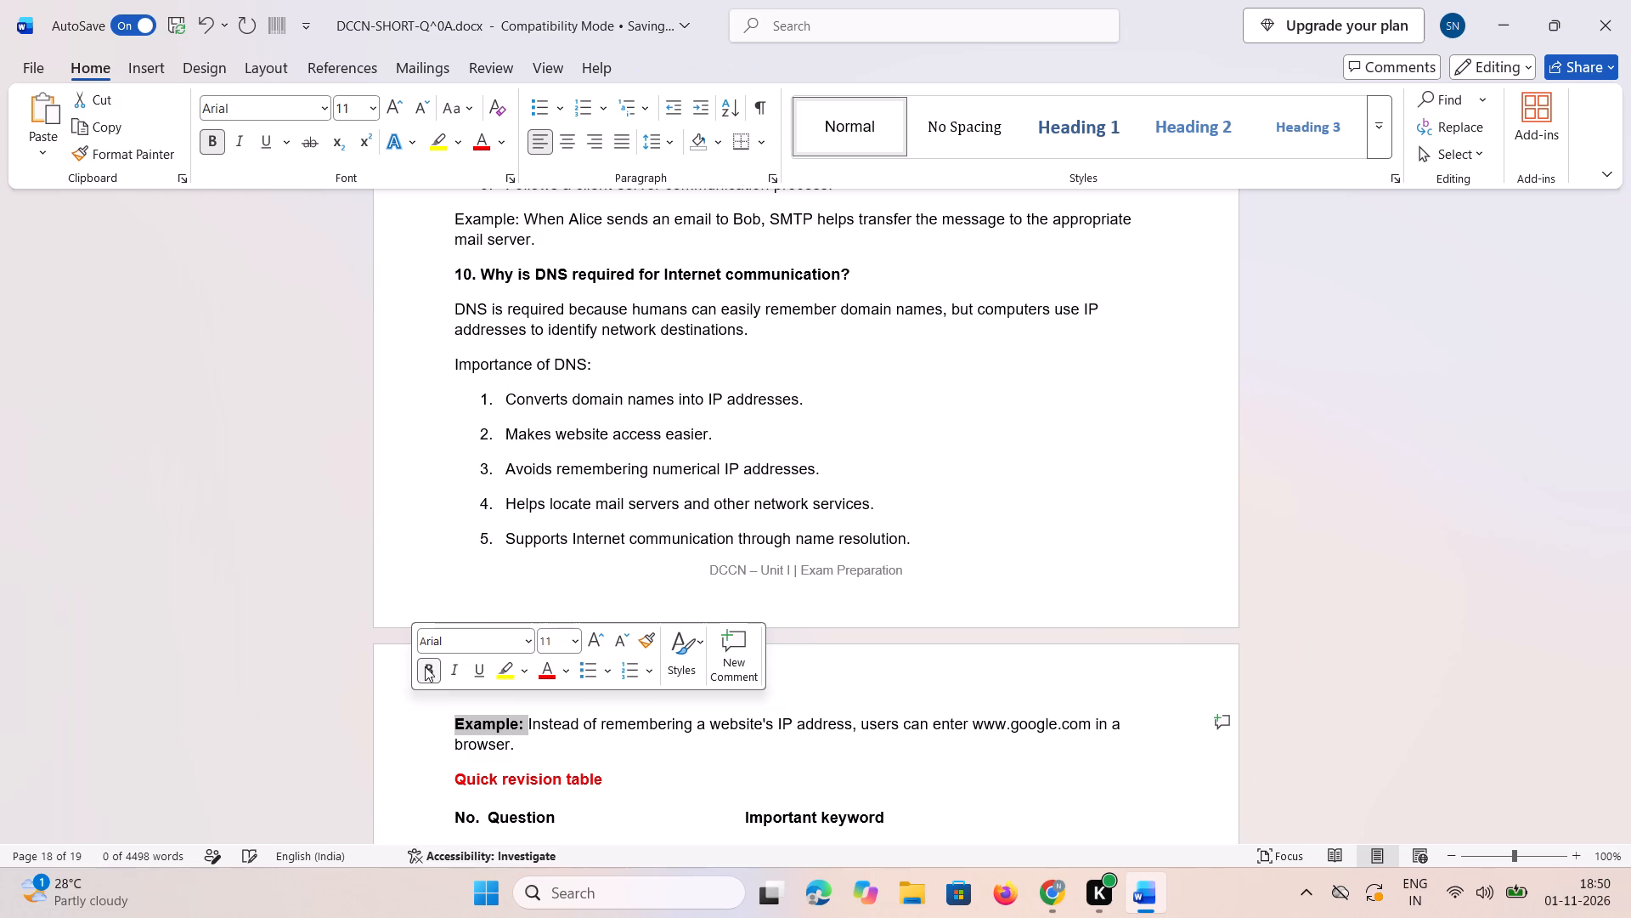
left_click(486, 579)
scroll(486, 579, "up", 2)
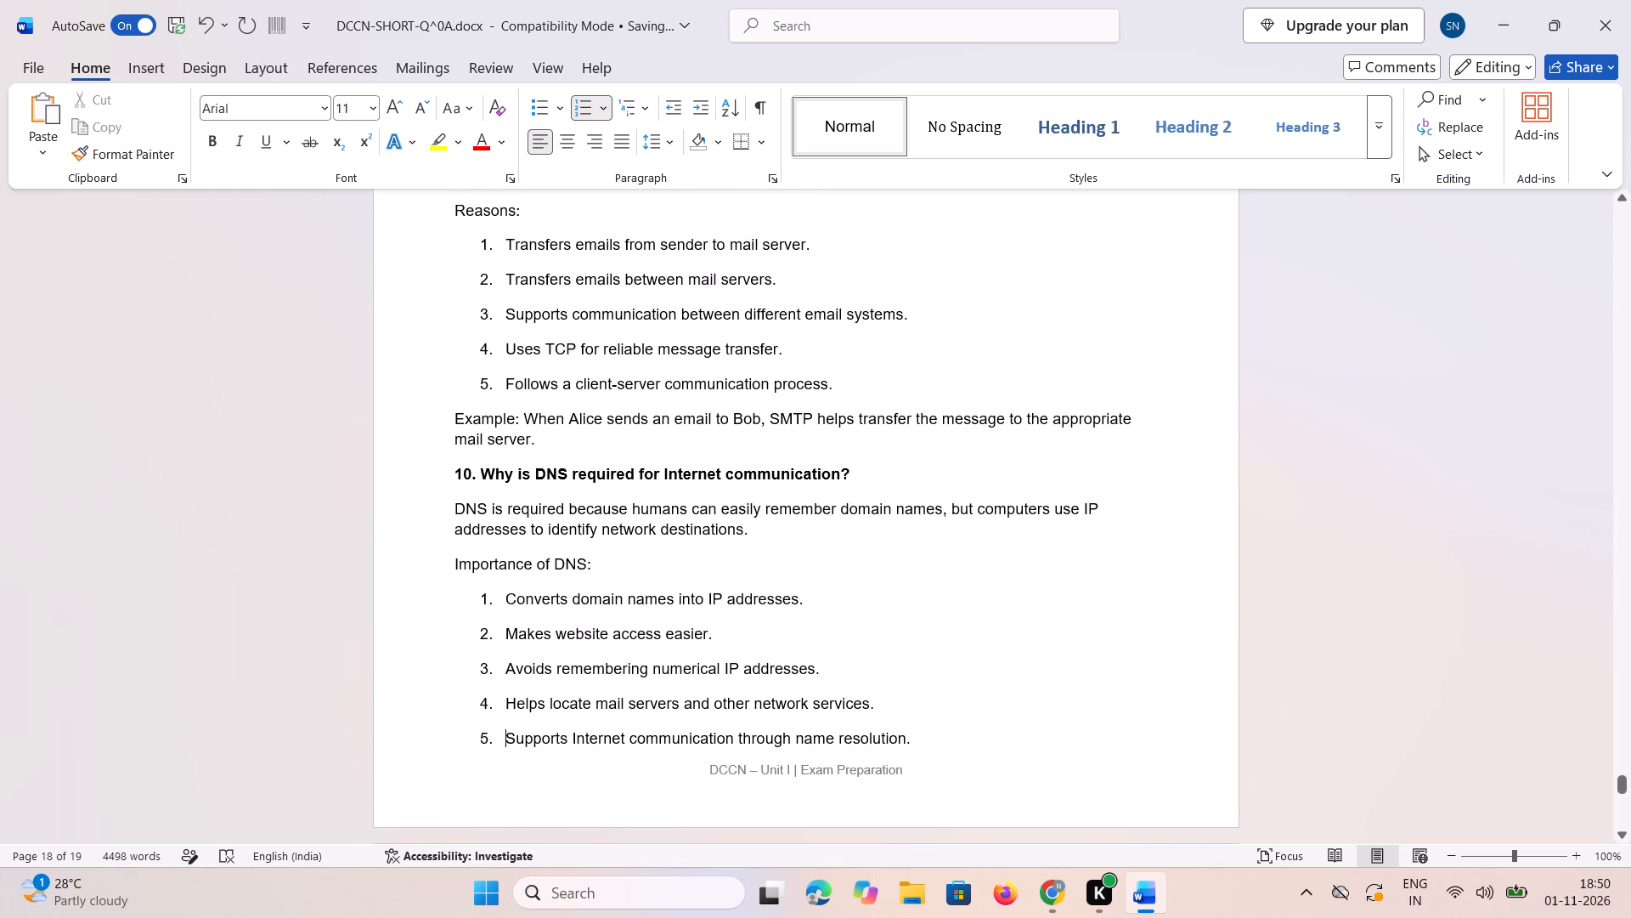
left_click_drag(517, 419, 397, 411)
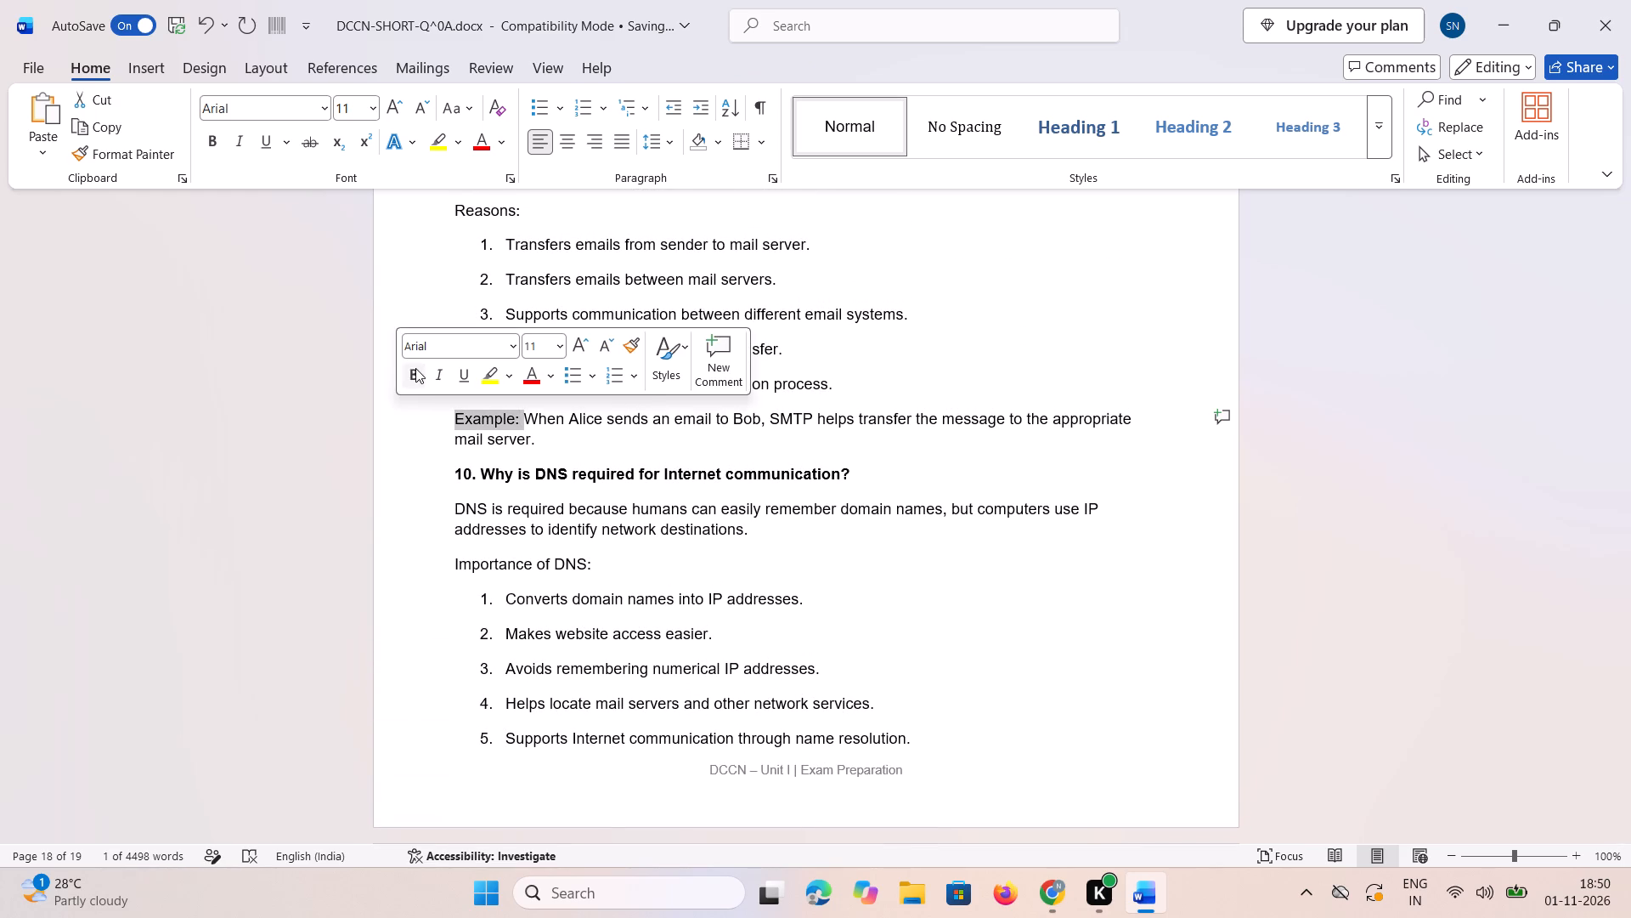
left_click(415, 368)
left_click(437, 444)
Bold the word "Purpose" at the end of the question 8 answer on DNS records.
scroll(437, 444, "up", 1)
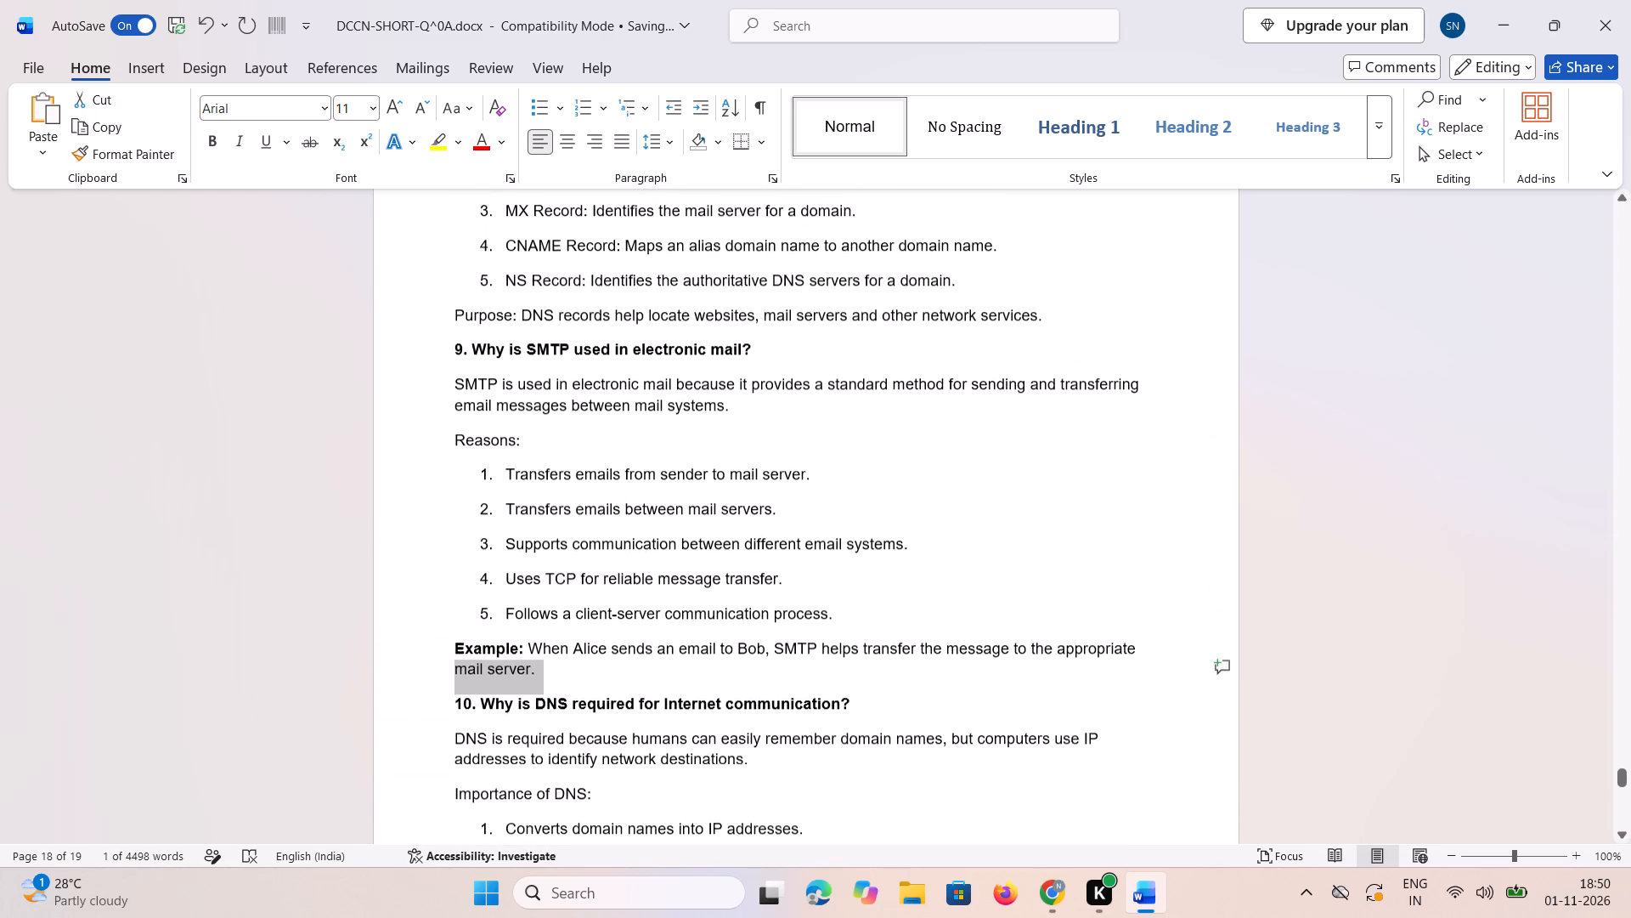
scroll(437, 444, "up", 1)
left_click(455, 521)
scroll(455, 521, "up", 1)
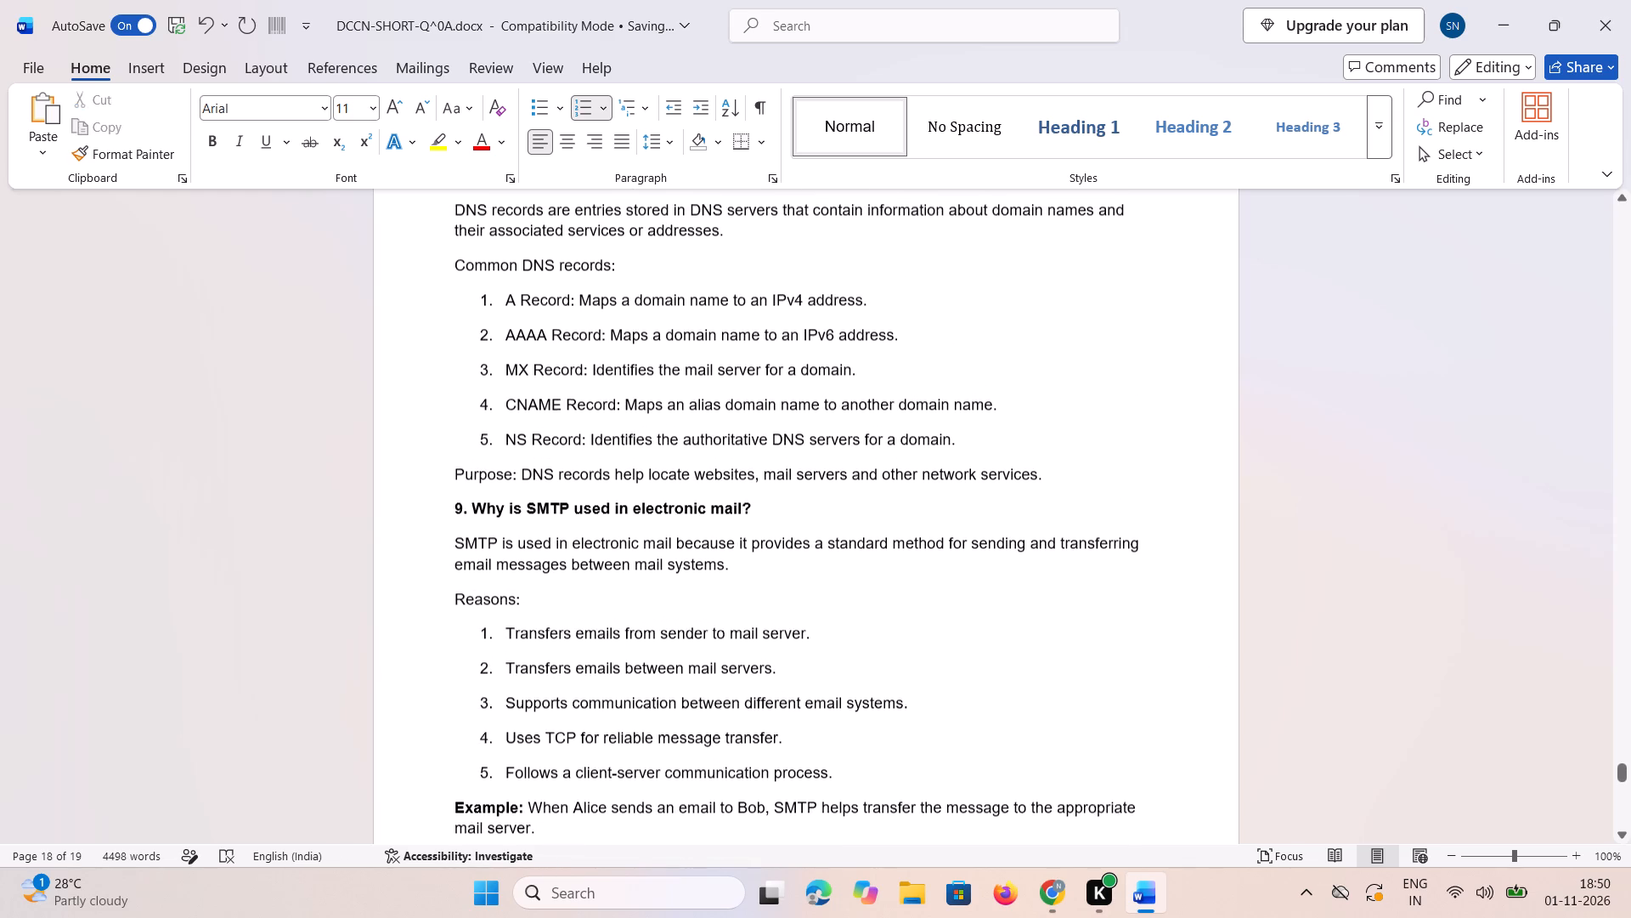
left_click_drag(514, 478, 443, 480)
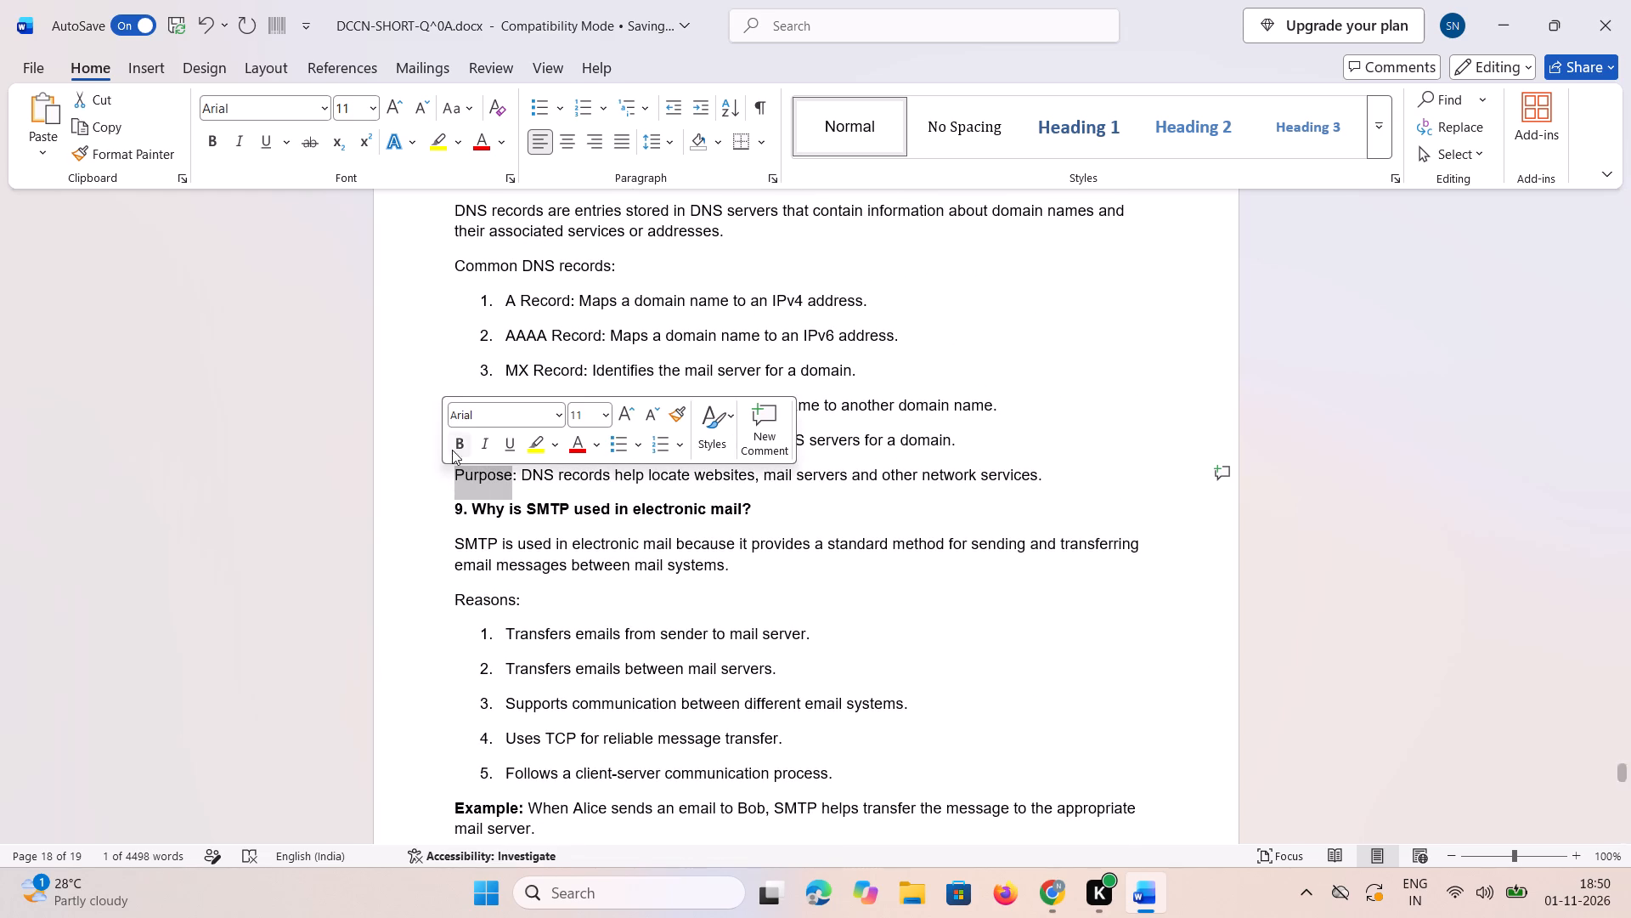
left_click(460, 439)
left_click(482, 335)
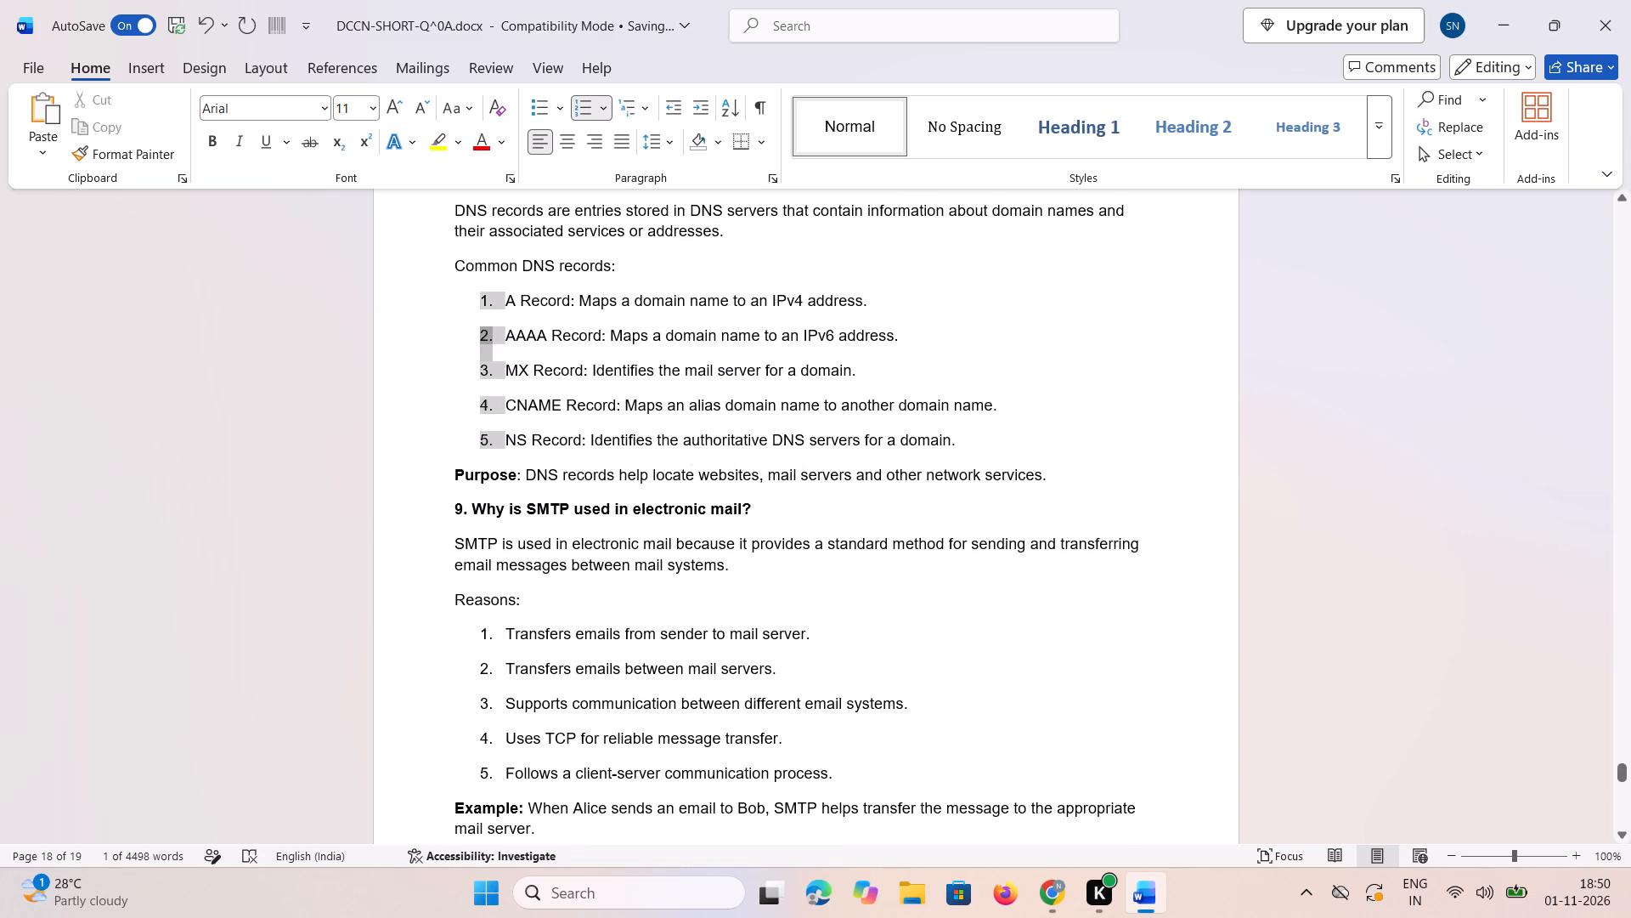
Bold the "Purpose:" and "Example:" labels in the question 7 answer on URLs.
scroll(482, 335, "up", 3)
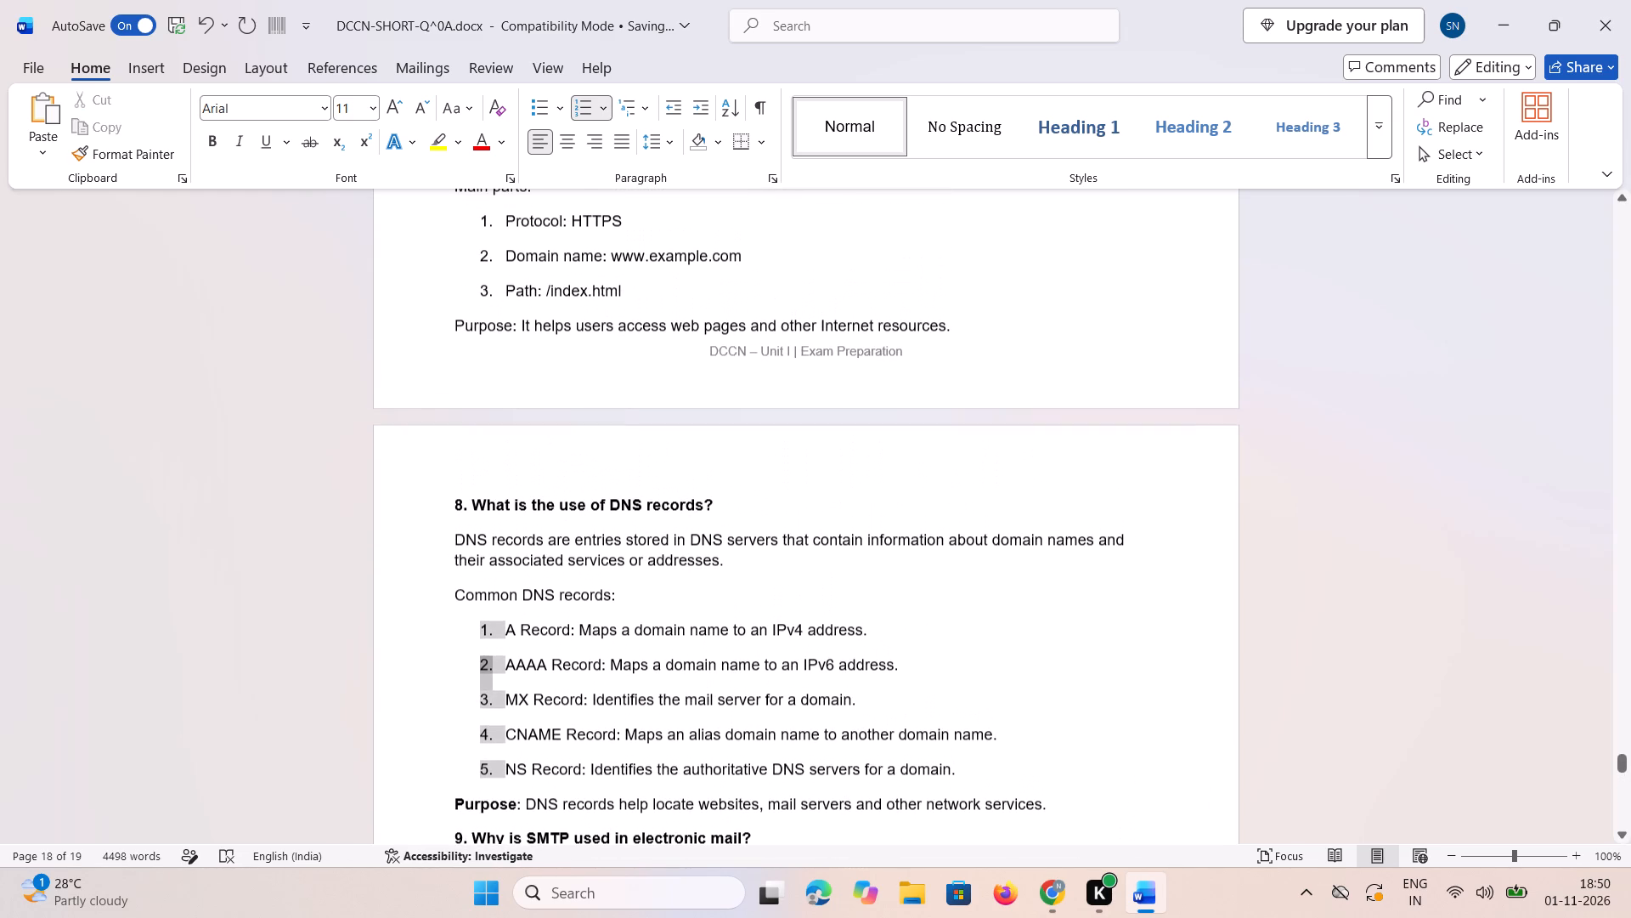
left_click_drag(515, 324, 446, 320)
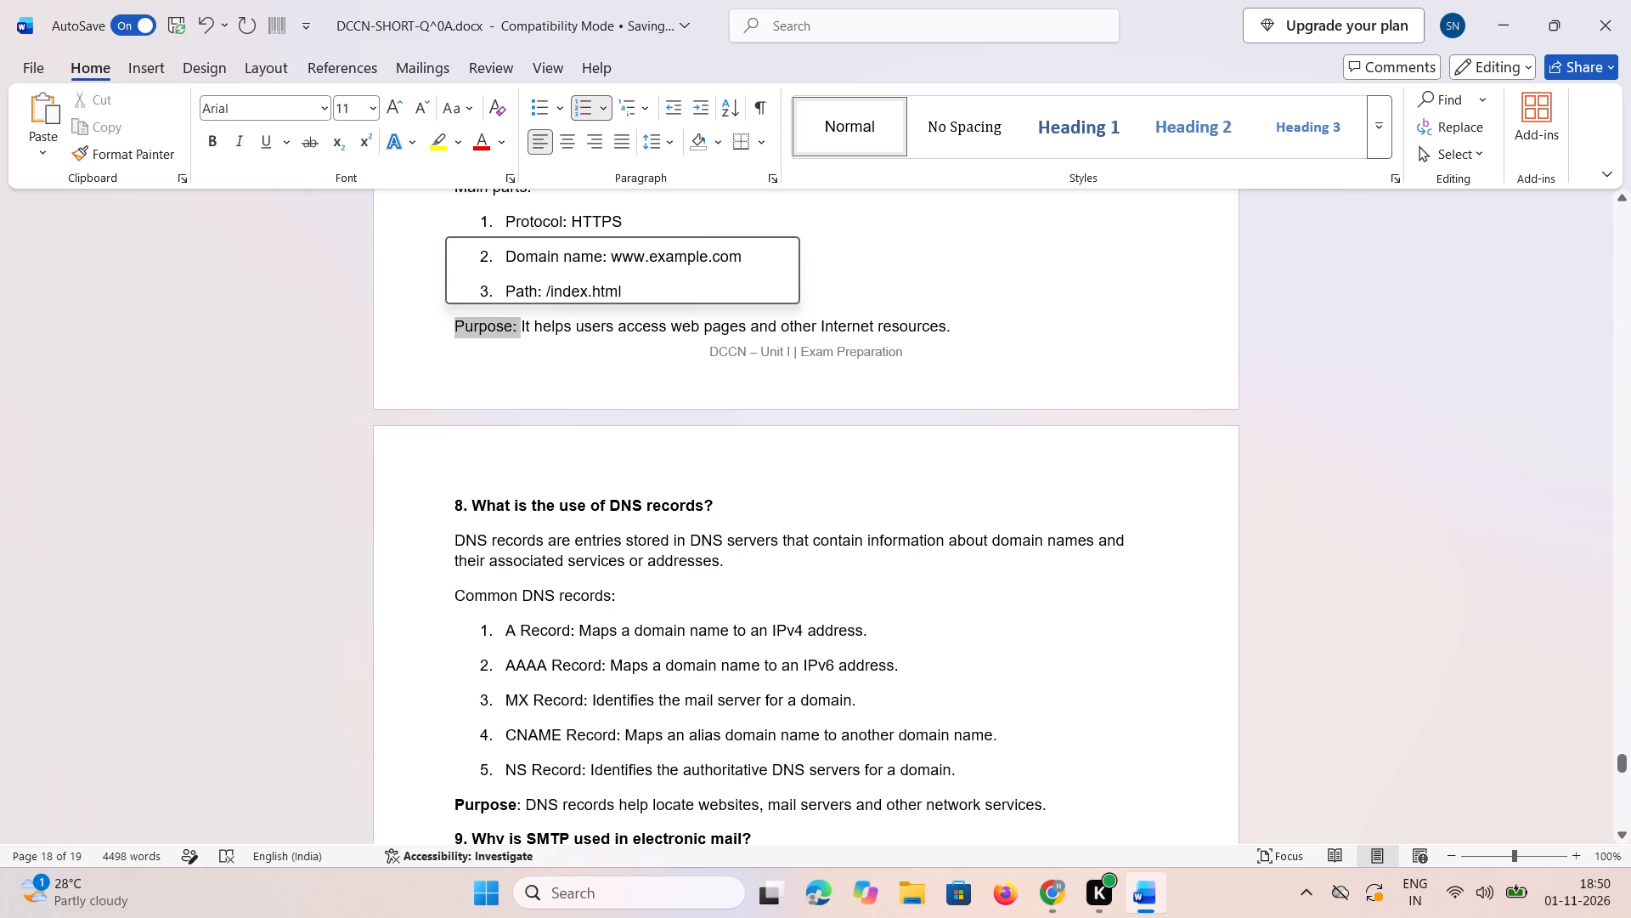
left_click(457, 280)
left_click(474, 371)
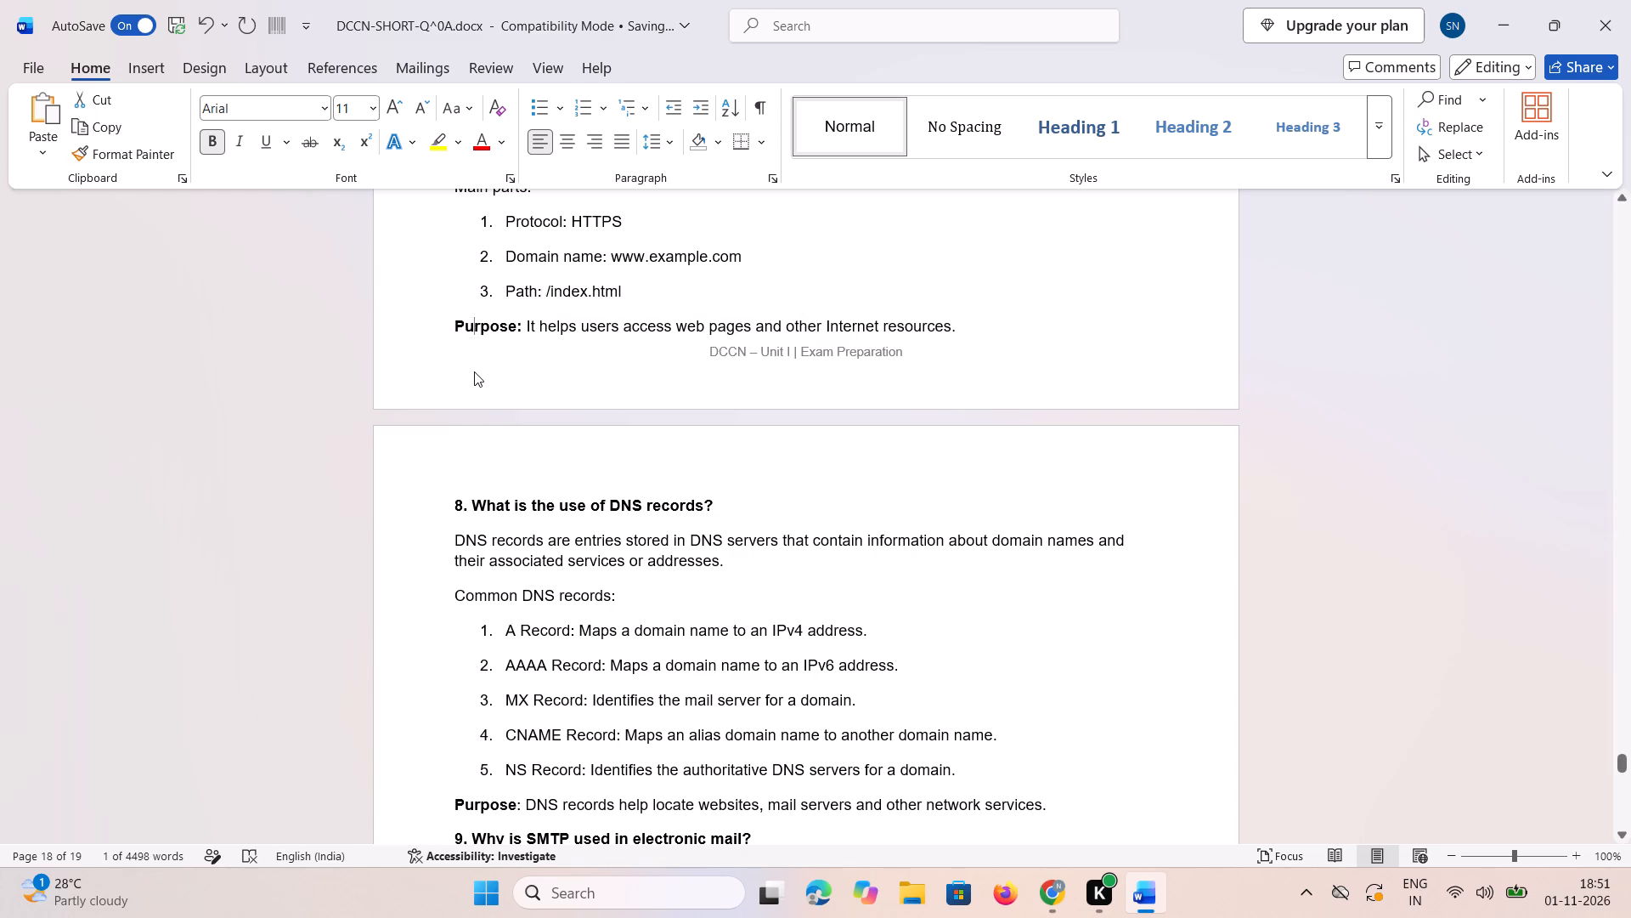
scroll(474, 371, "up", 2)
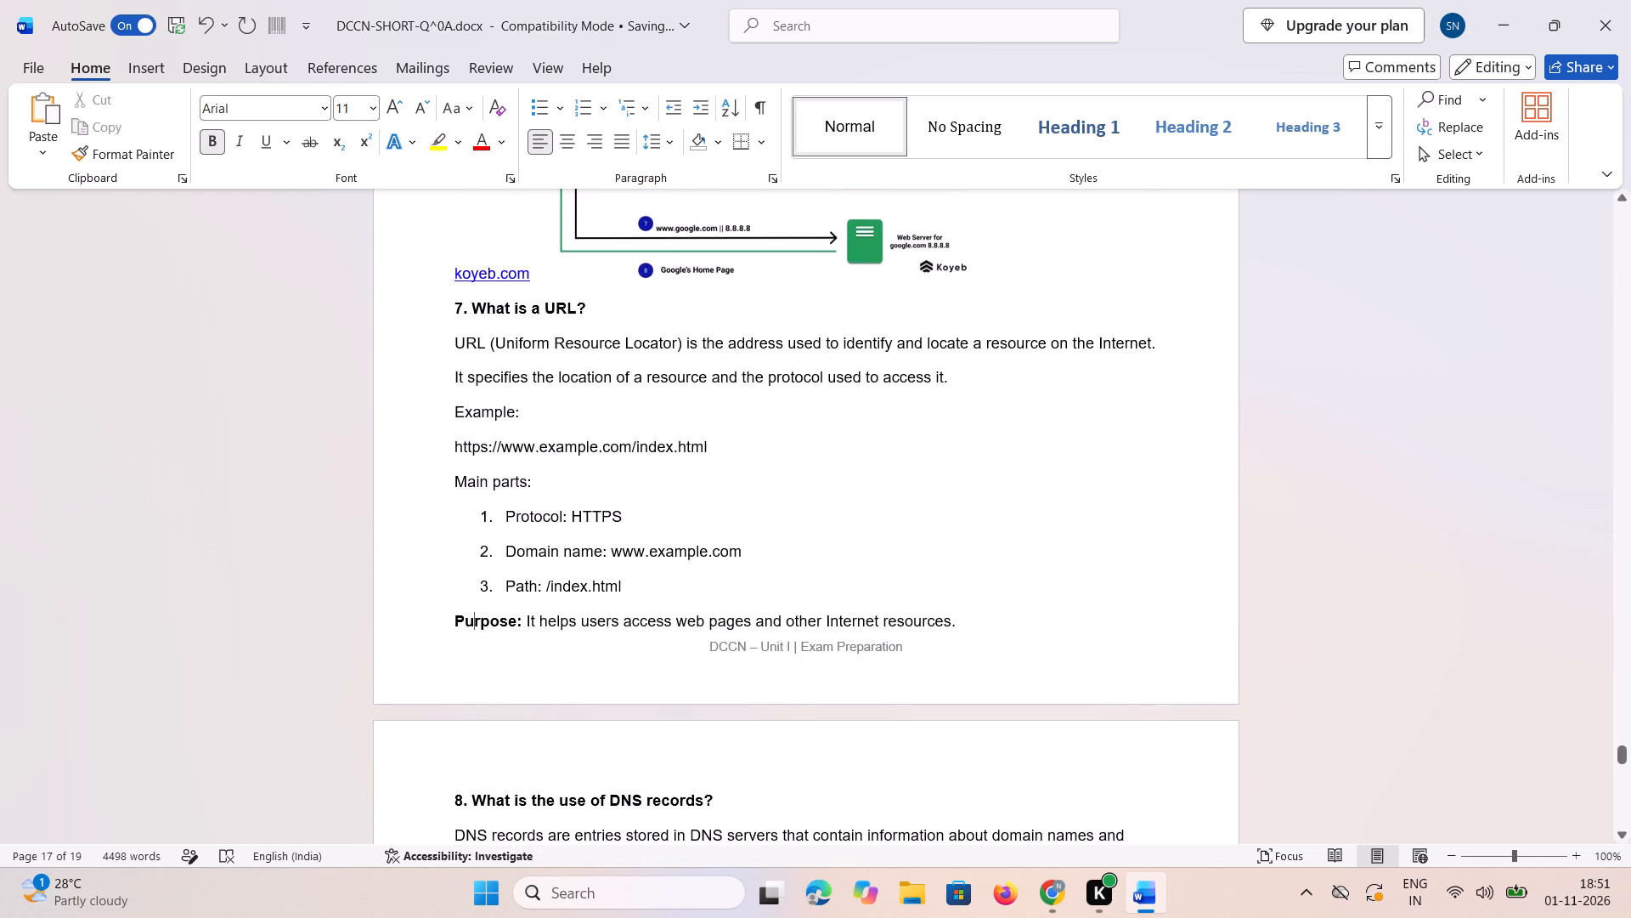
left_click_drag(522, 411, 449, 405)
left_click(465, 367)
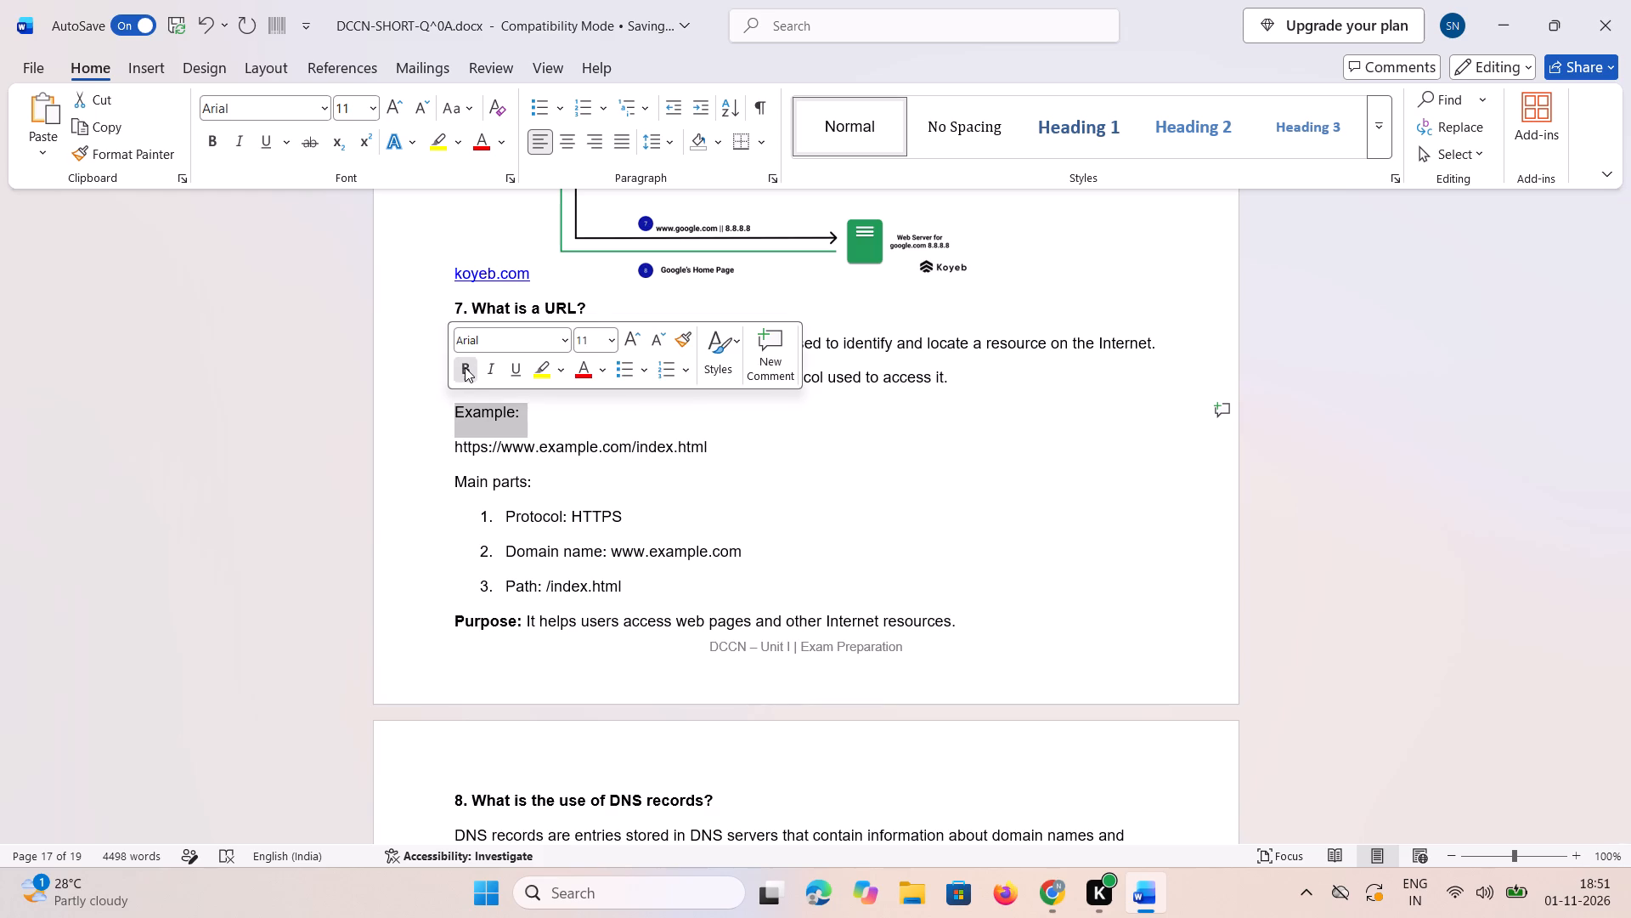
left_click(758, 440)
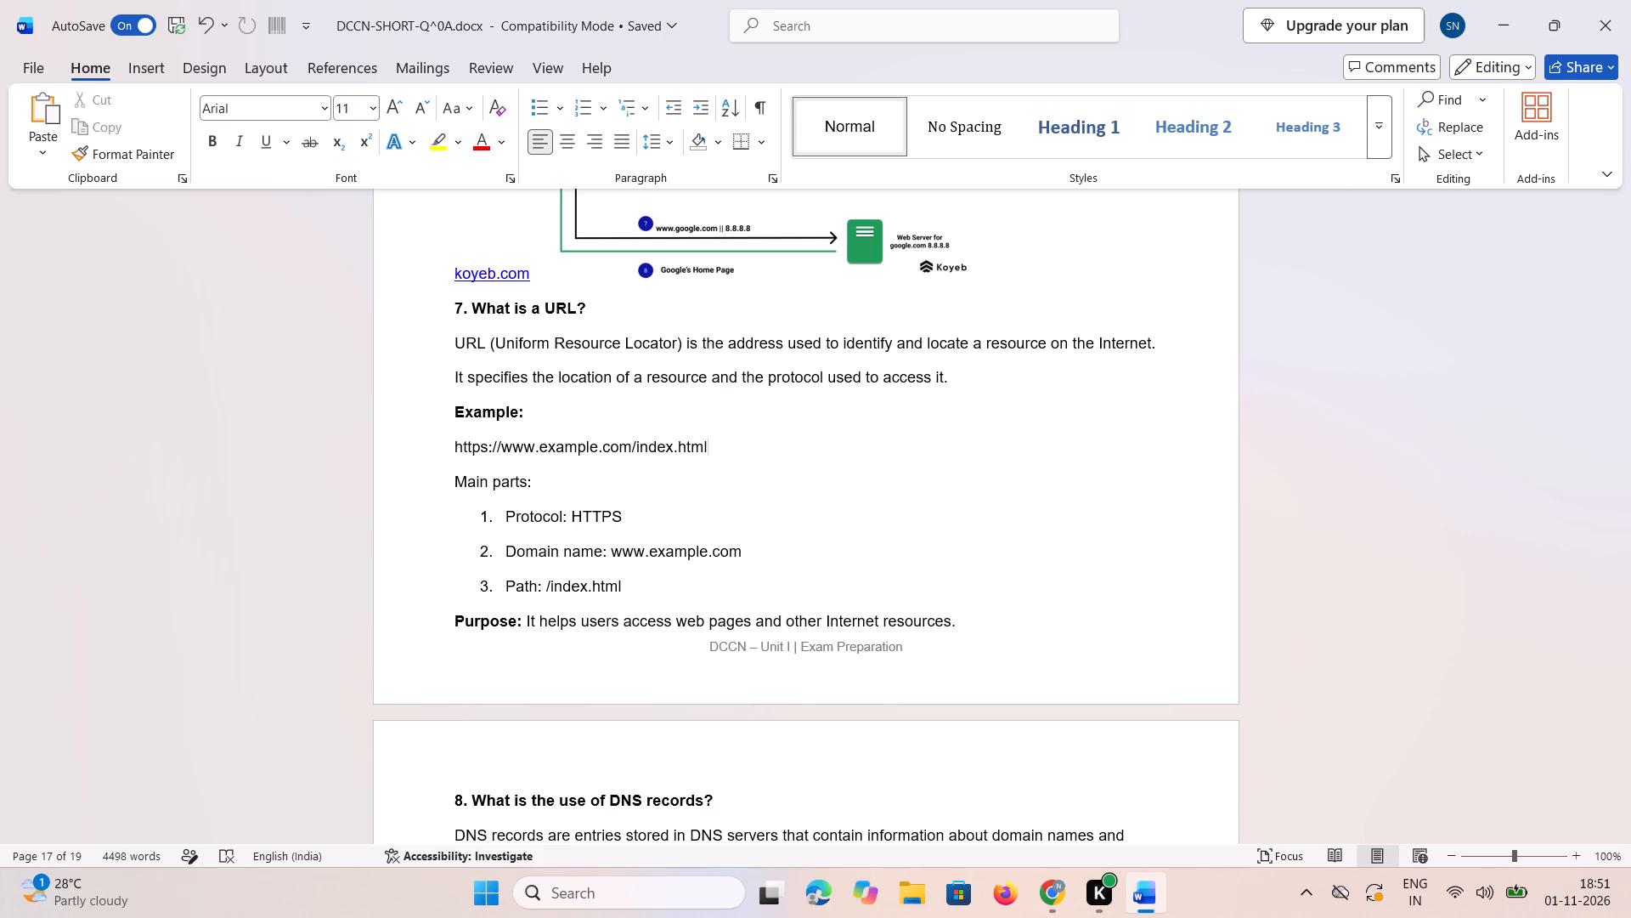
Bold the "Example:" label in the question 6 answer on DNS, above the Koyeb link.
scroll(758, 440, "up", 3)
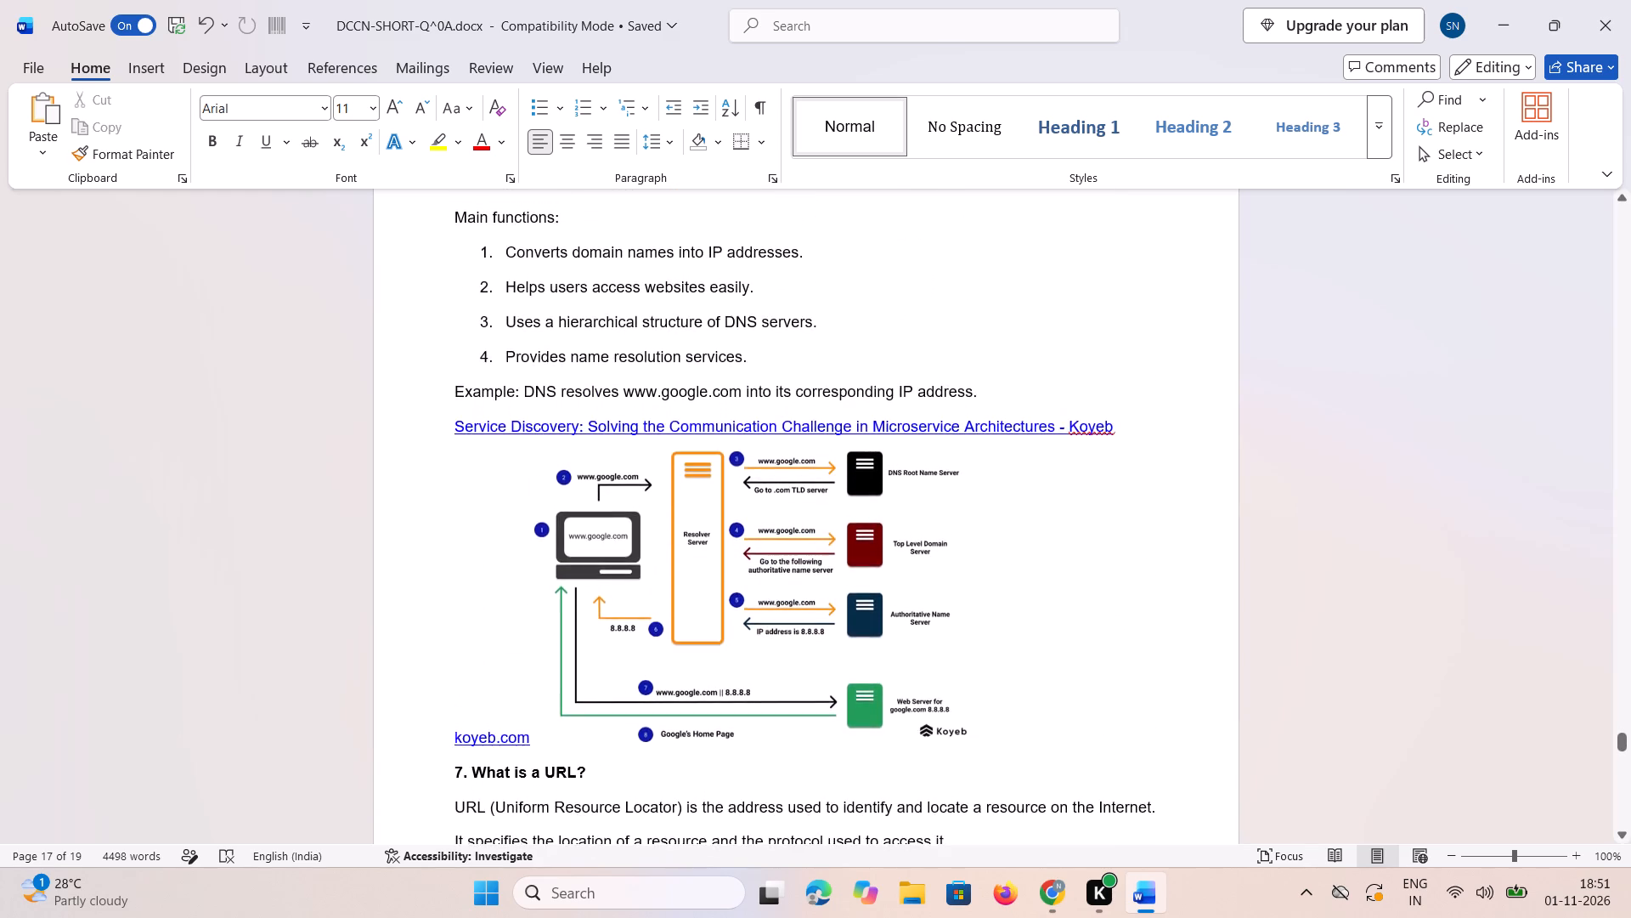
left_click_drag(518, 394, 476, 396)
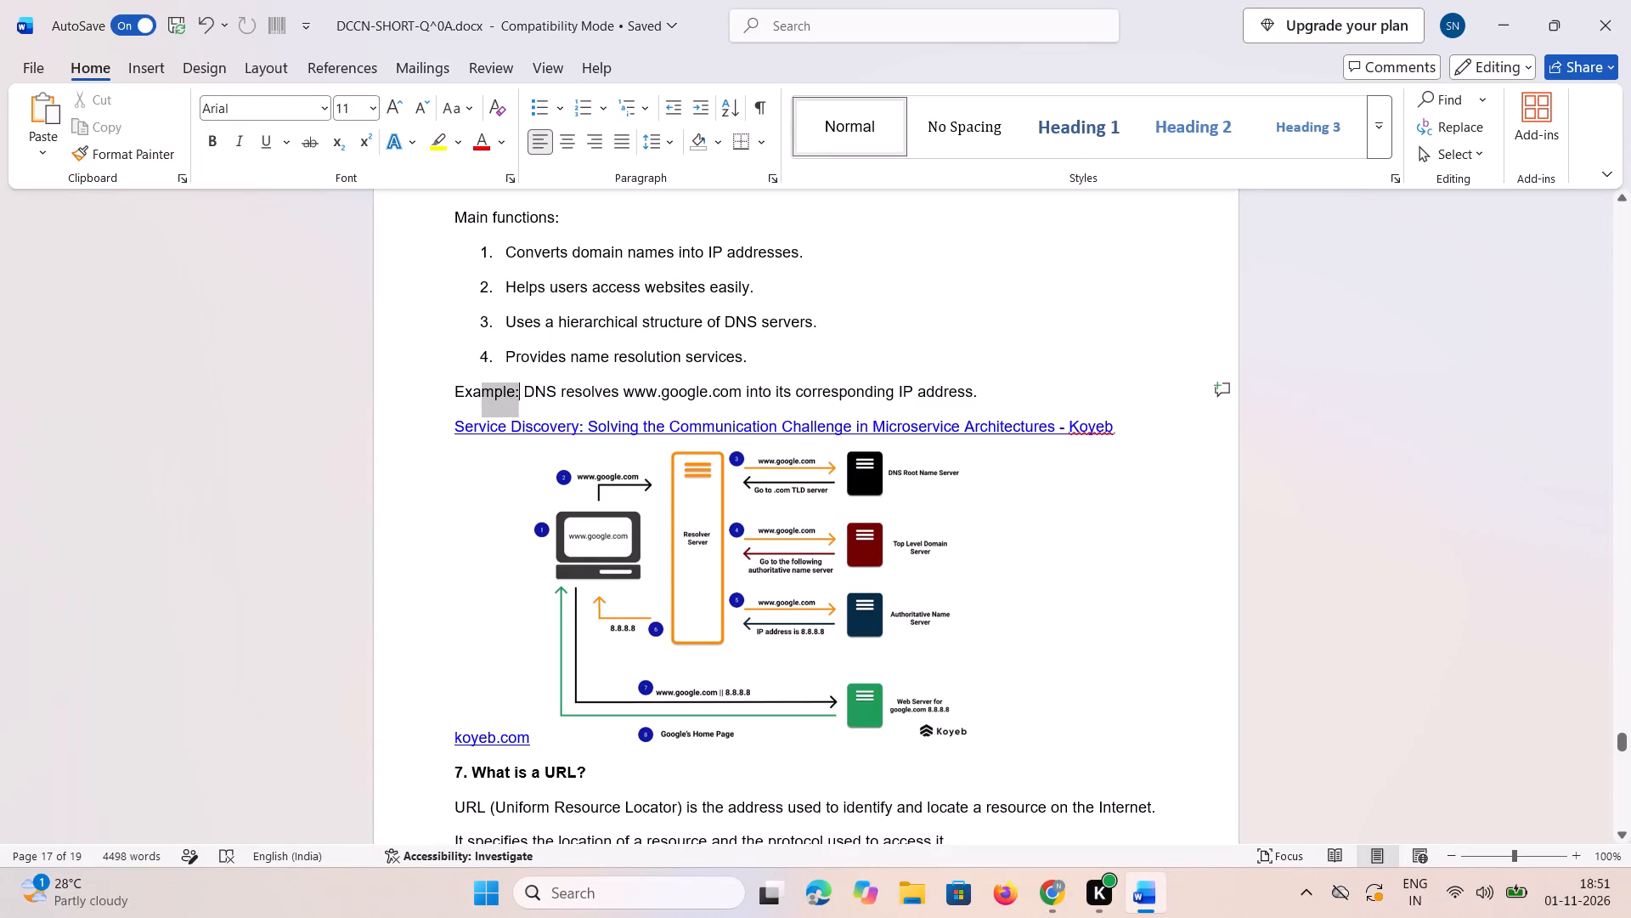
left_click_drag(476, 396, 422, 394)
left_click(438, 358)
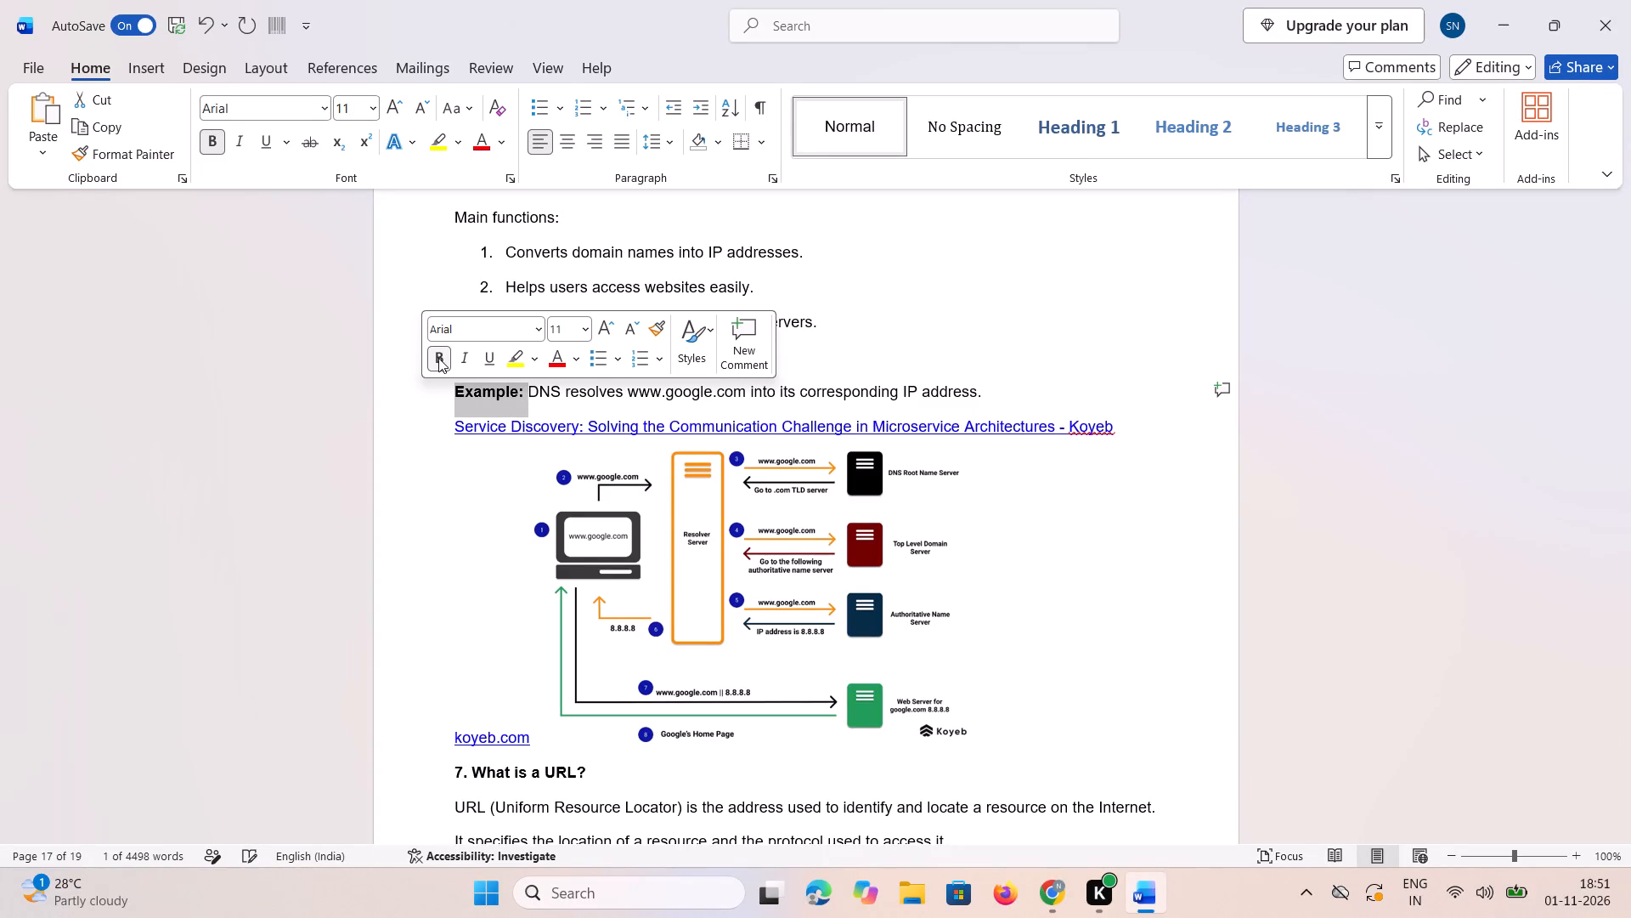
left_click(437, 419)
Bold the "Example:" label in the question 5 answer on SMTP.
scroll(437, 419, "up", 1)
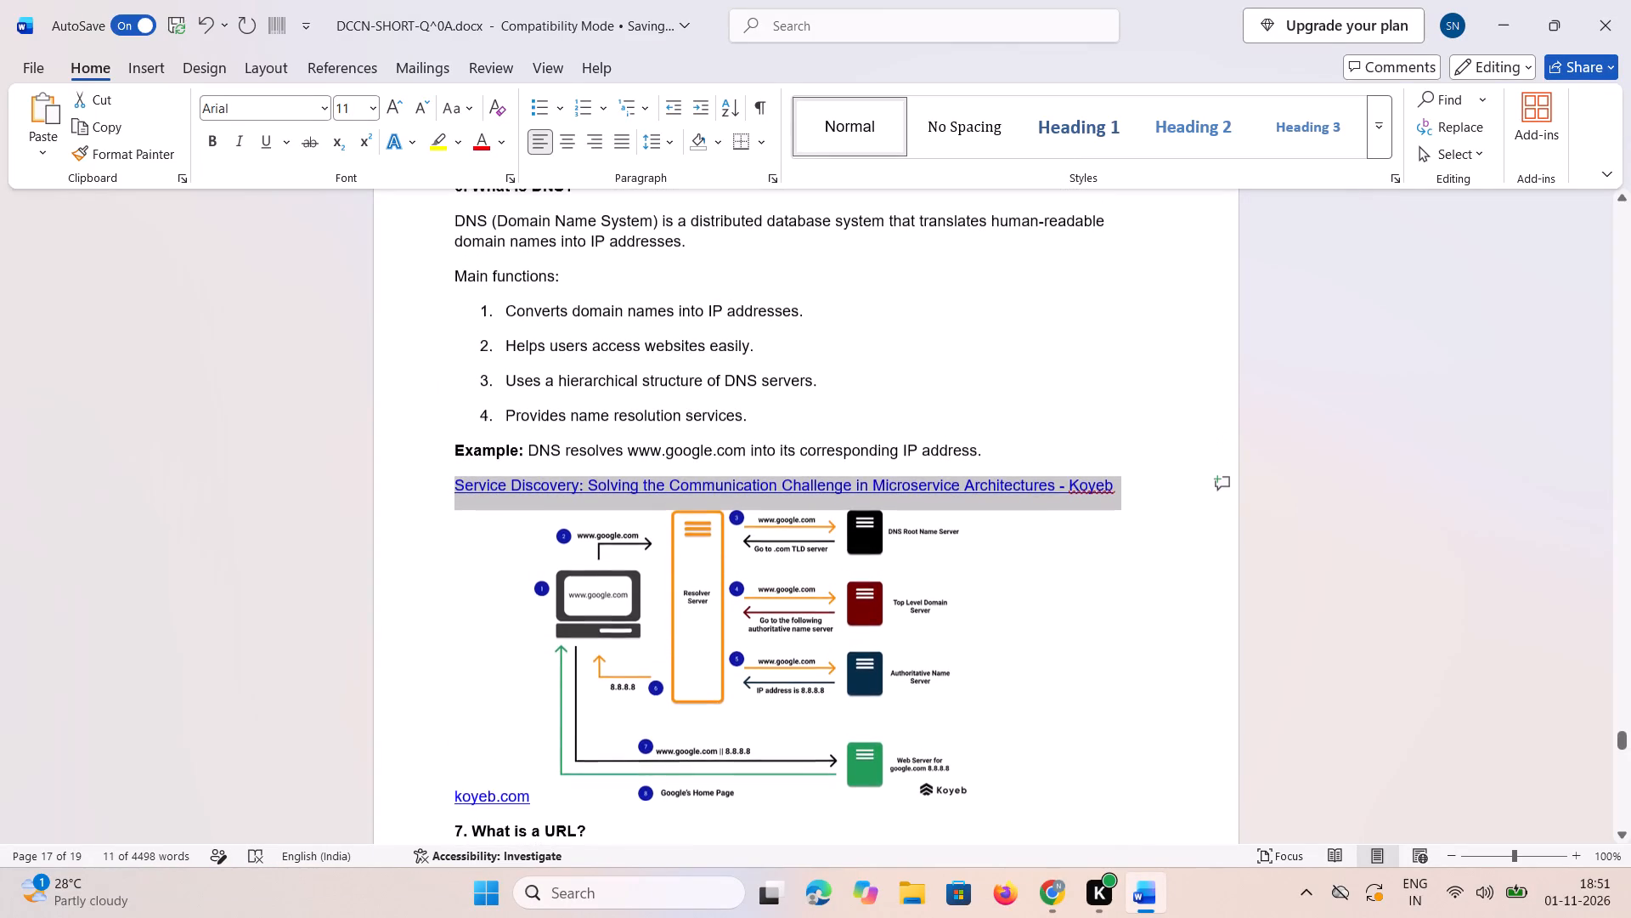
scroll(437, 419, "up", 3)
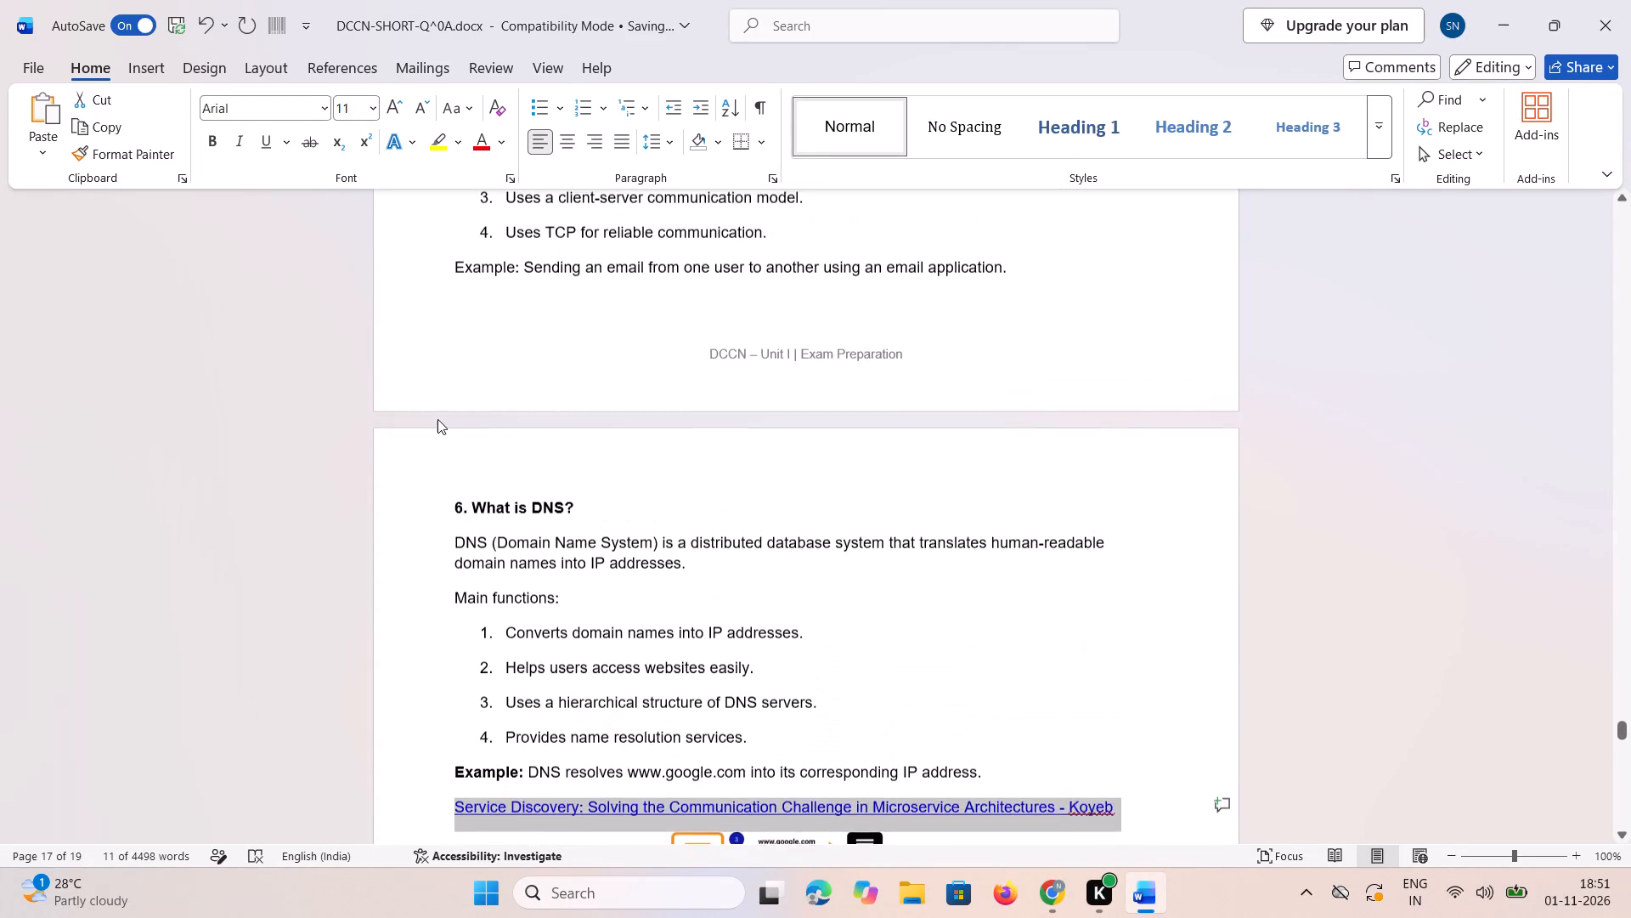
scroll(437, 419, "up", 1)
left_click_drag(519, 313, 430, 323)
left_click(446, 280)
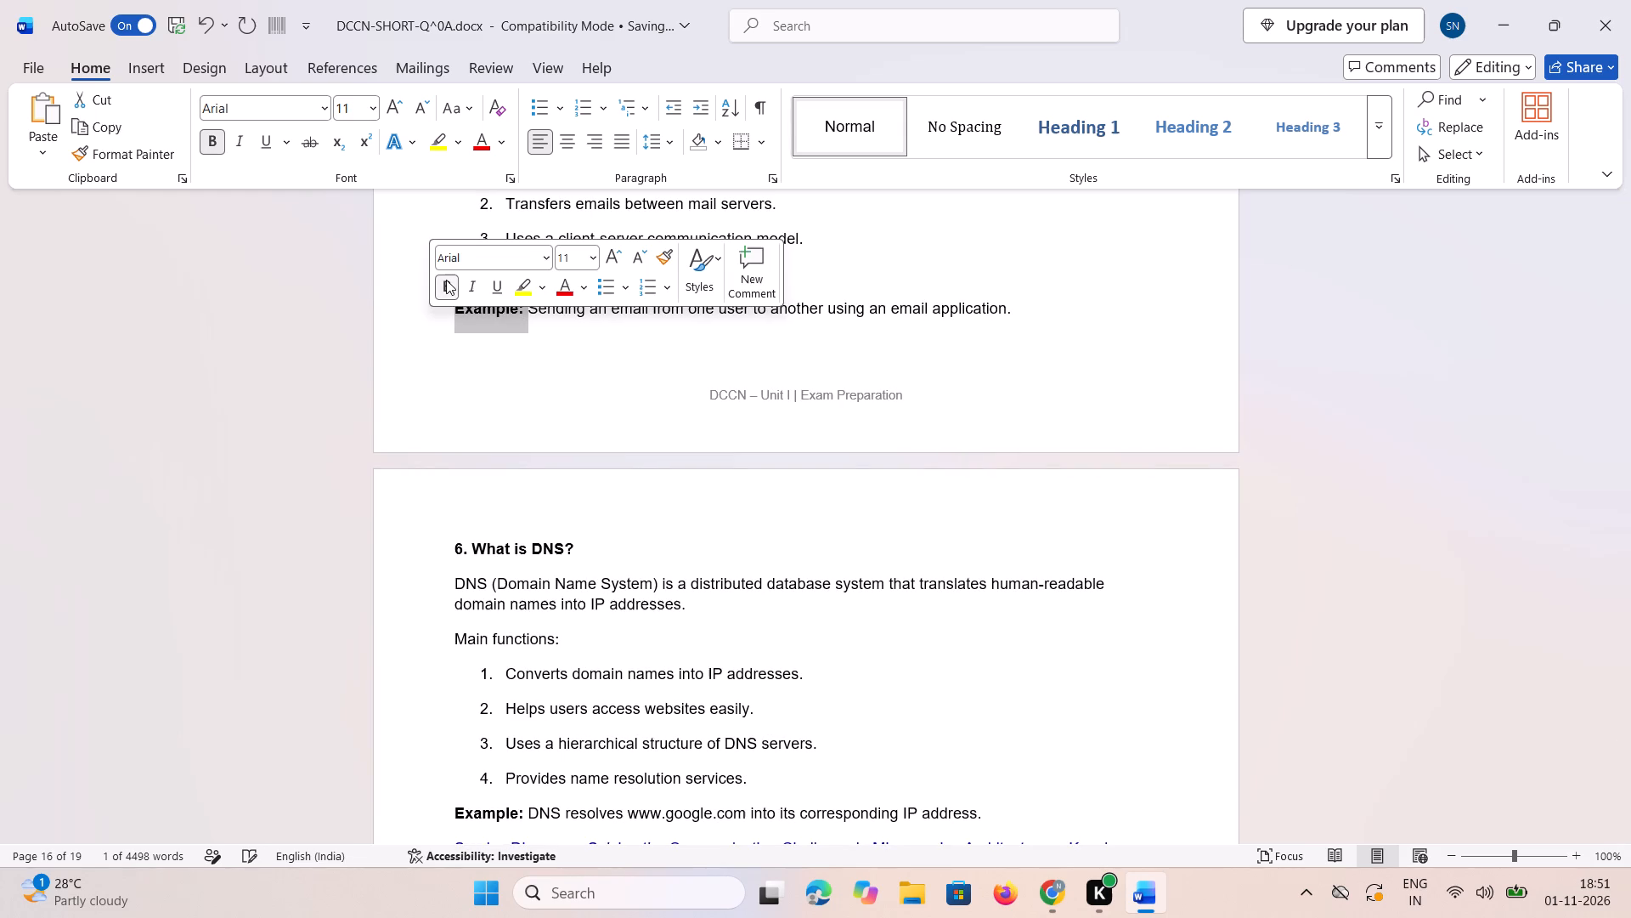
left_click(463, 343)
Bold the "Important point:" and "Main purposes:" labels in the question 4 answer on FTP.
scroll(463, 343, "up", 2)
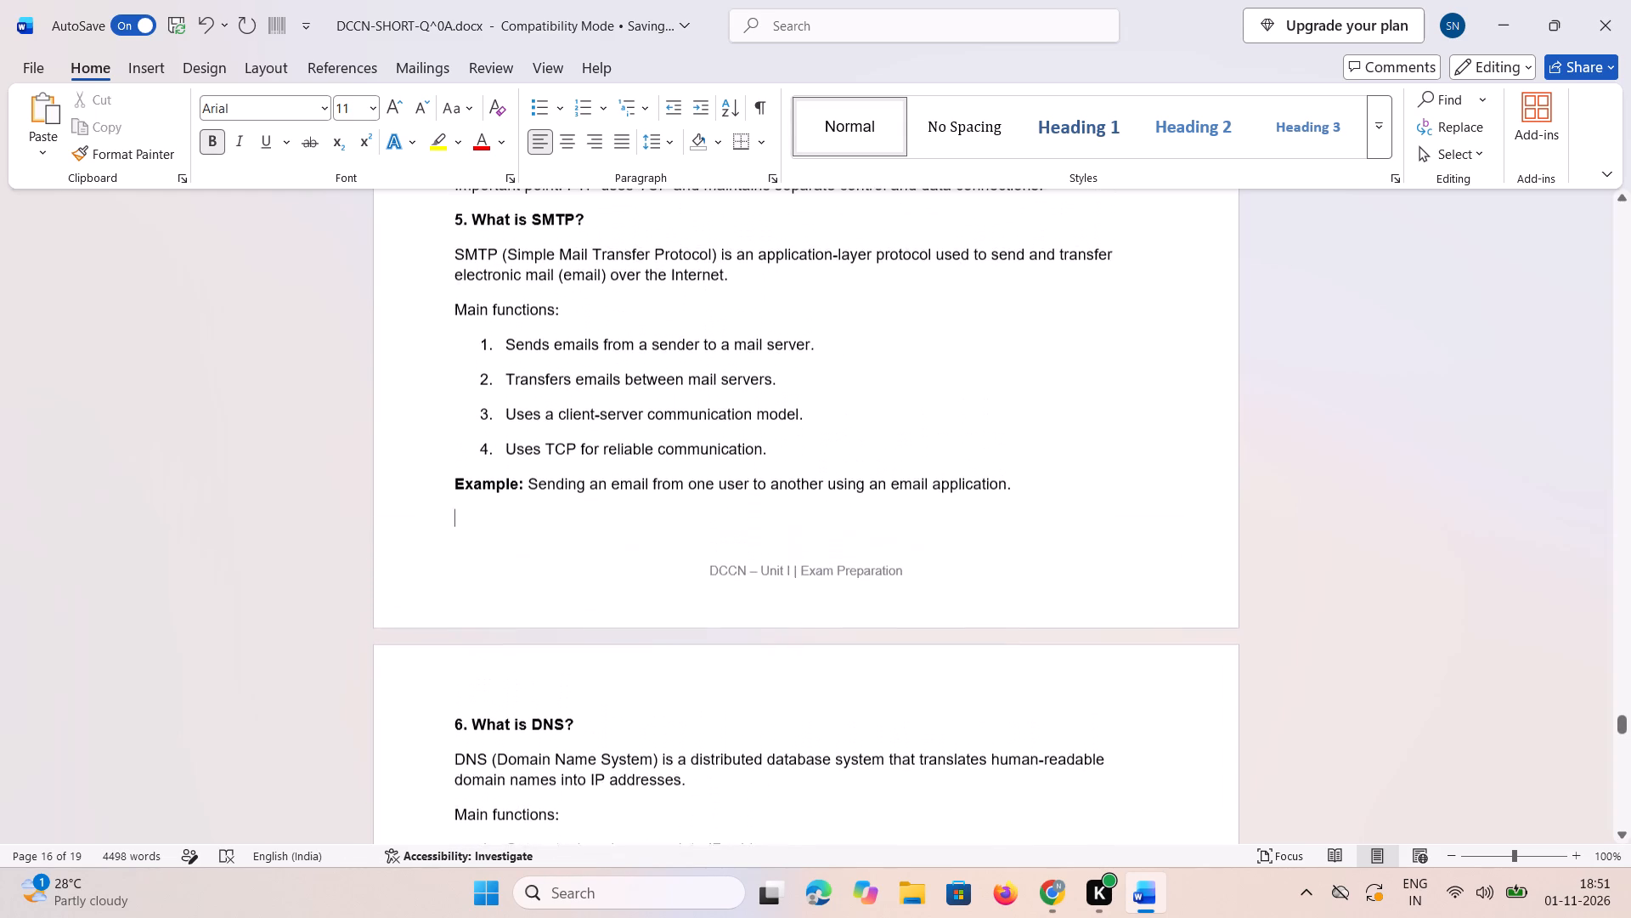
scroll(463, 343, "up", 3)
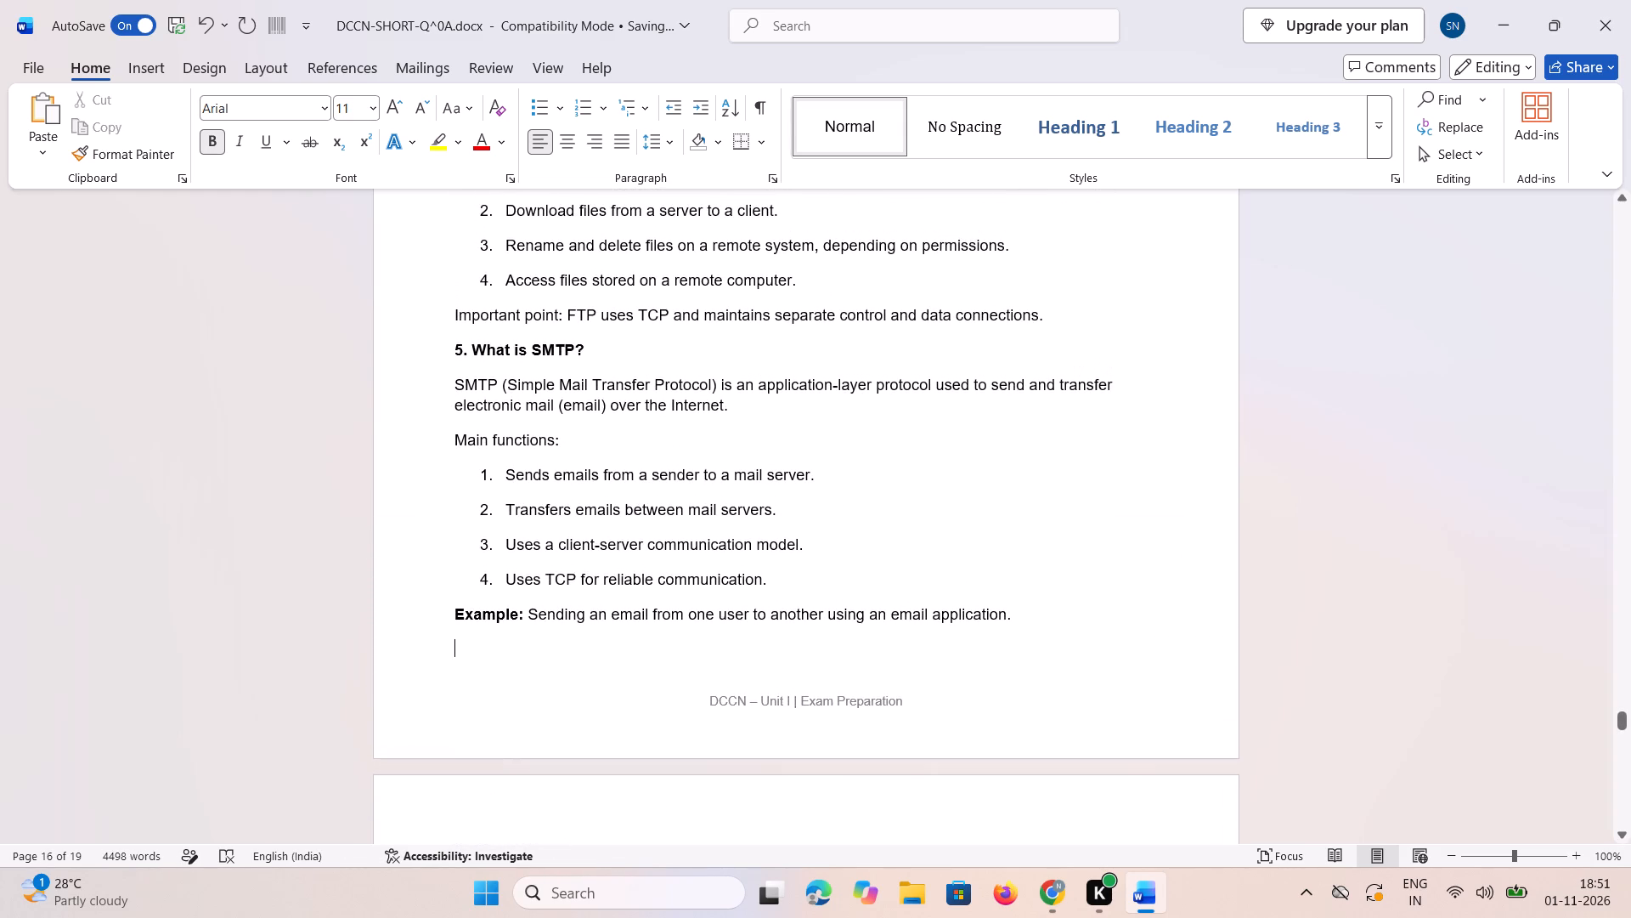
left_click_drag(561, 314, 419, 320)
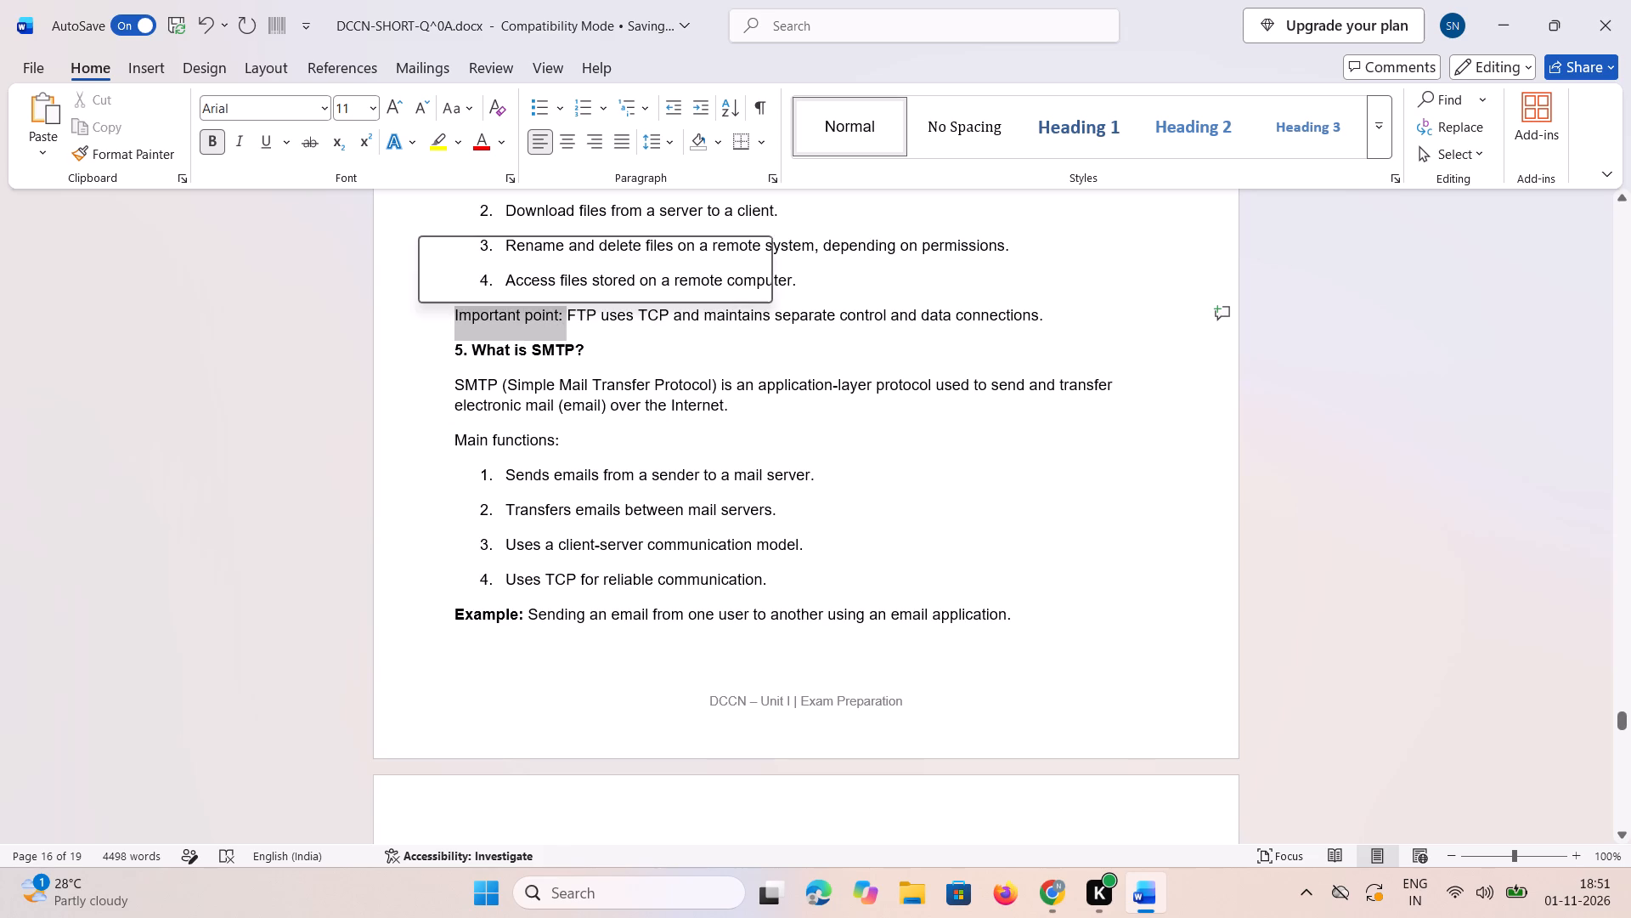
left_click(436, 271)
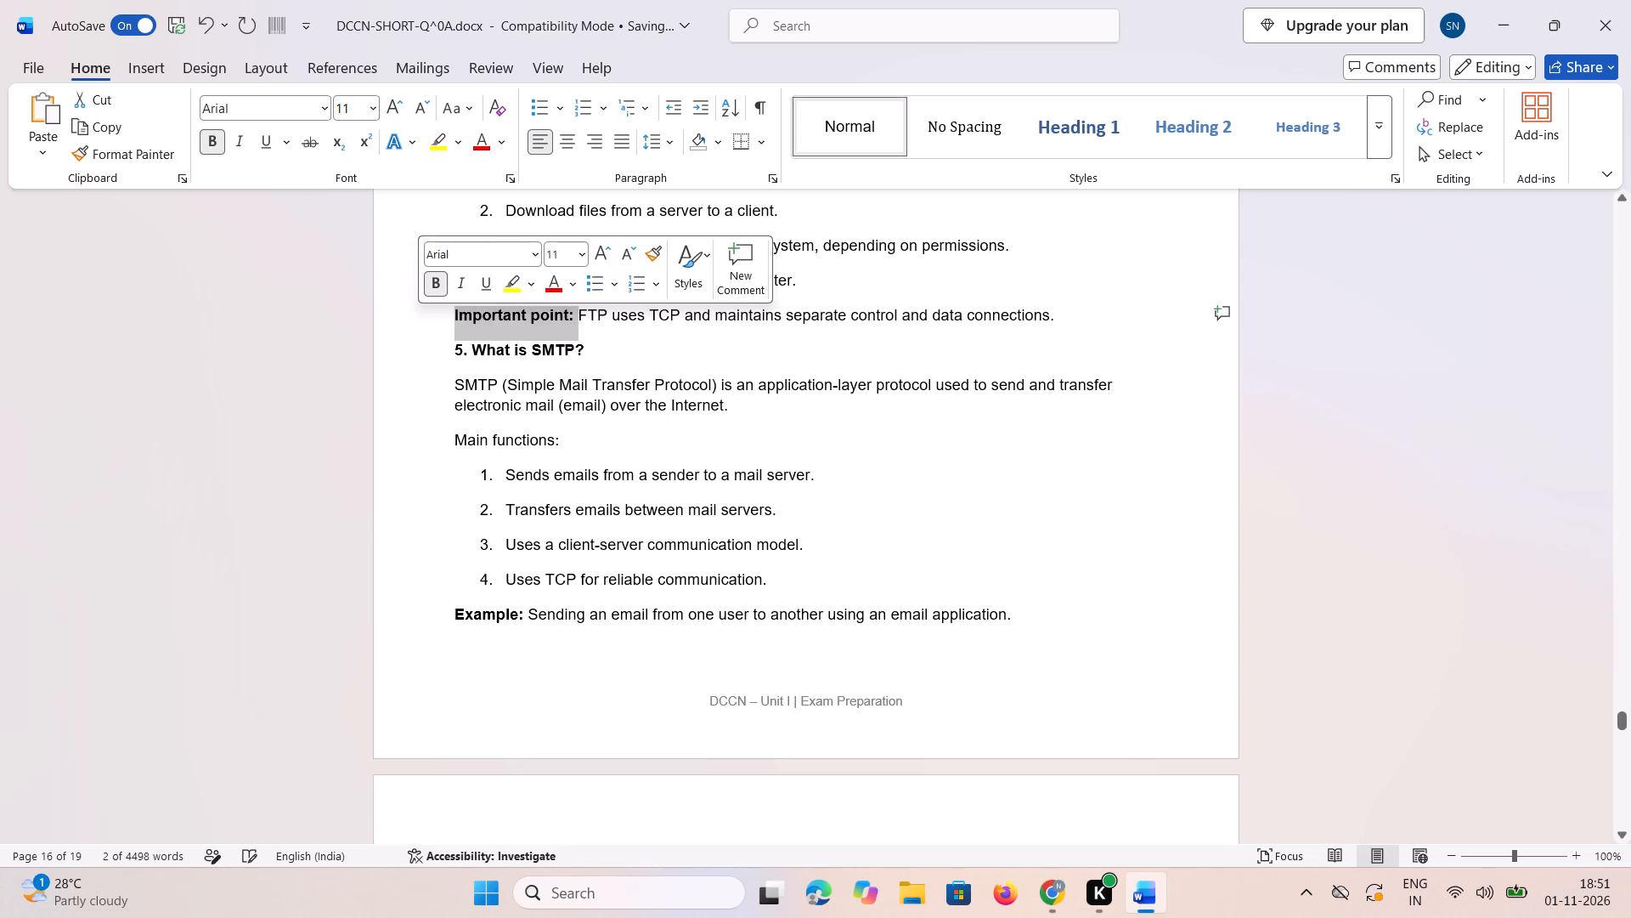
left_click(454, 385)
scroll(454, 385, "up", 1)
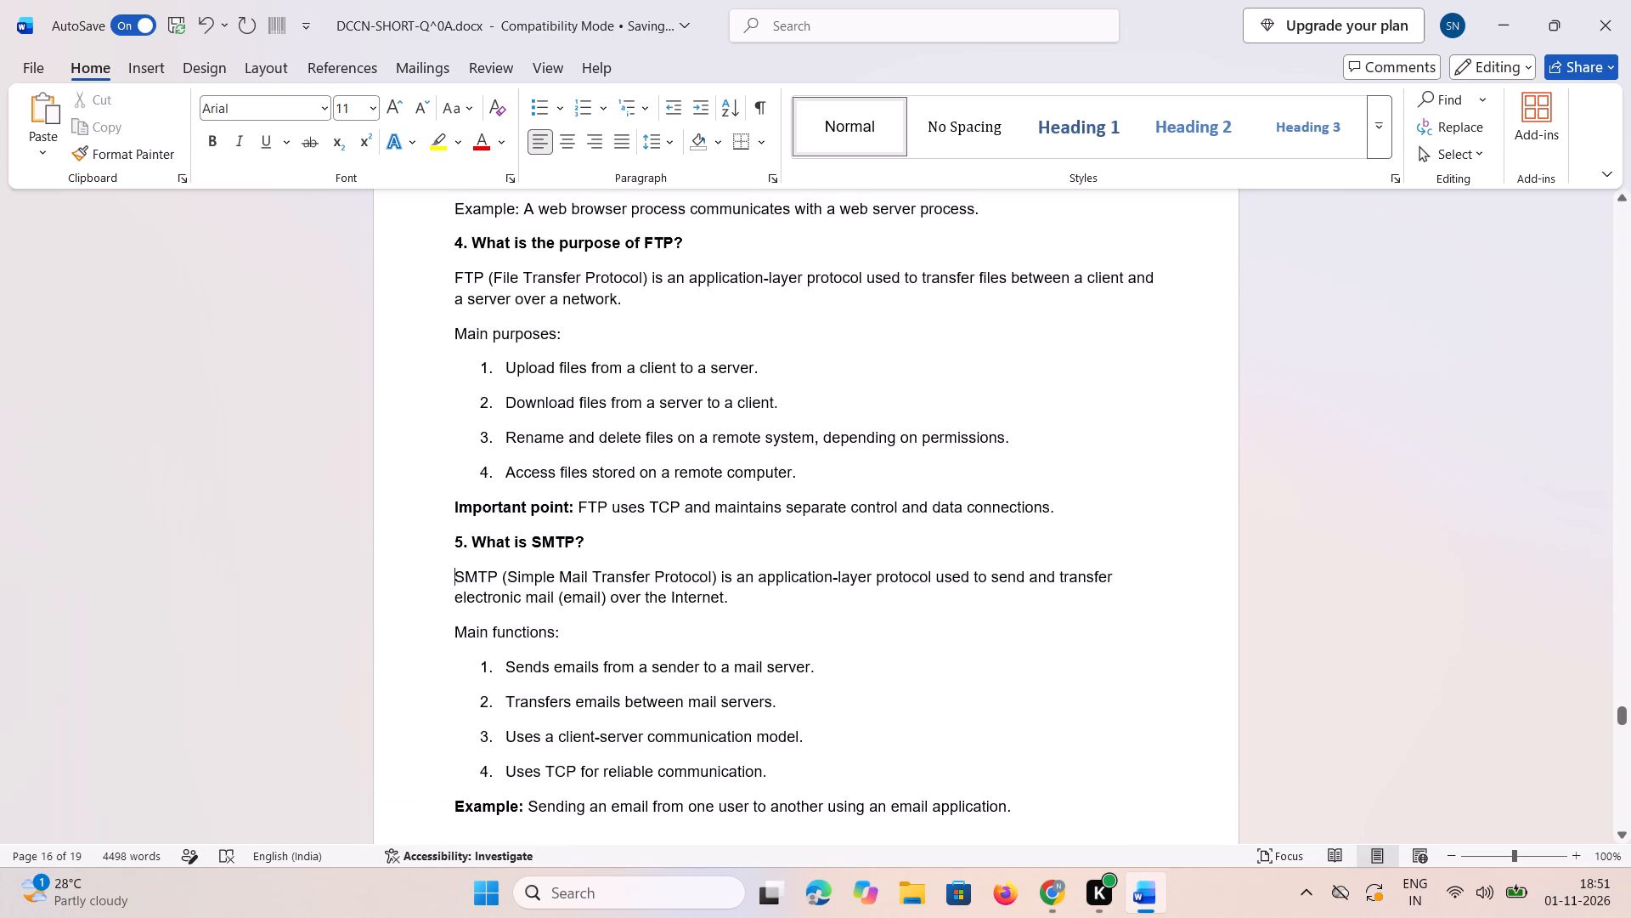
left_click_drag(564, 334, 461, 331)
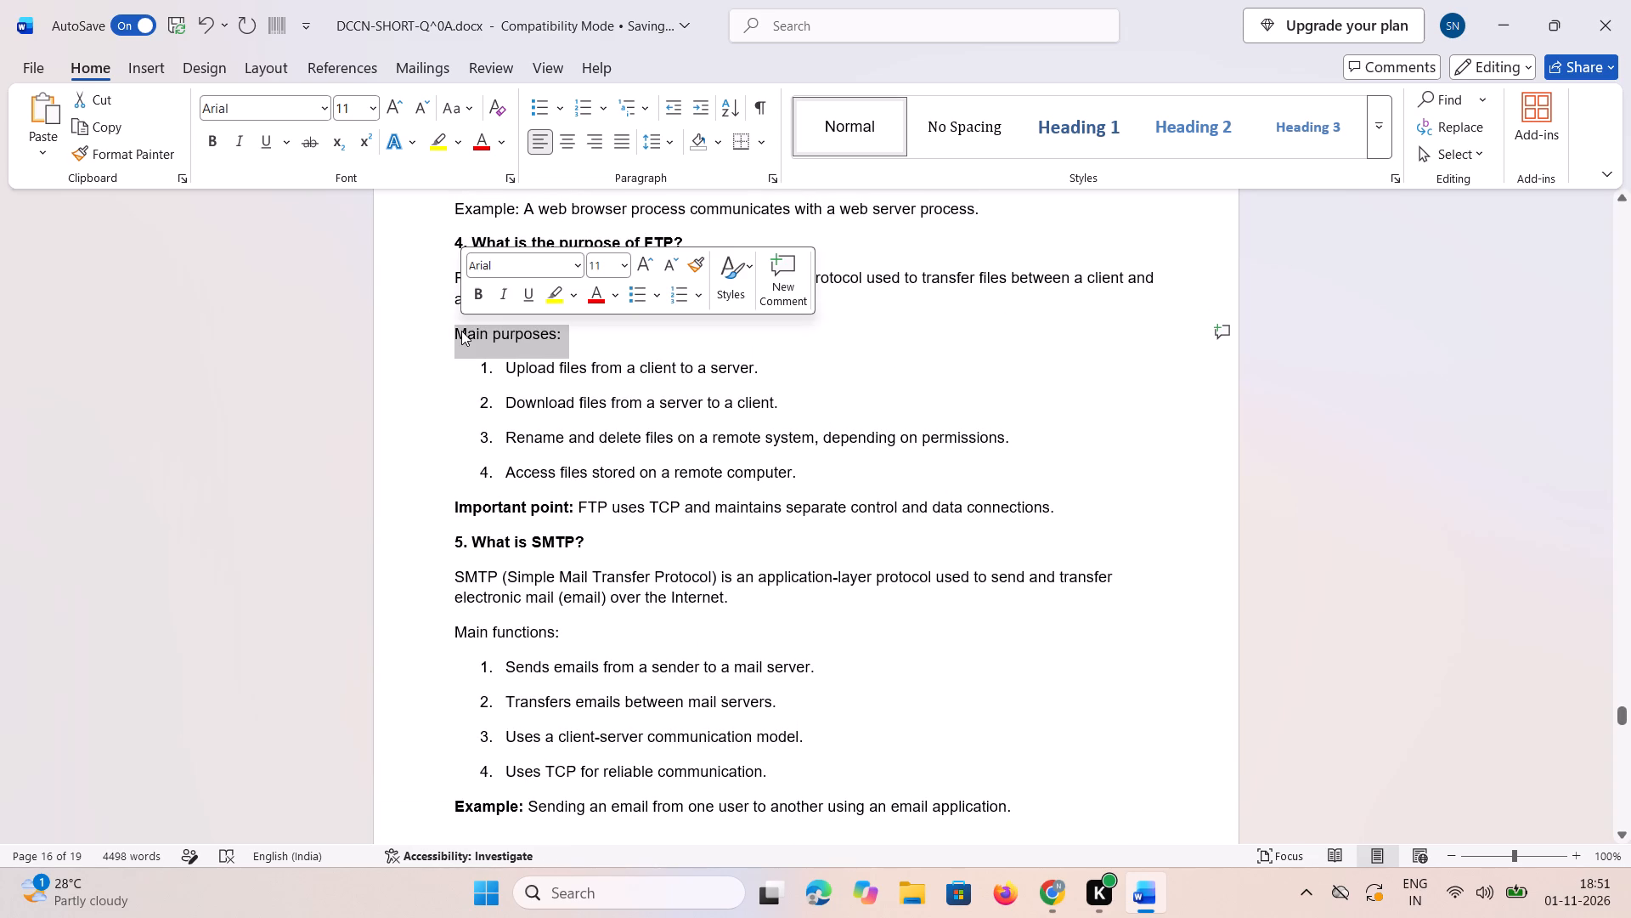
left_click(472, 297)
left_click(518, 380)
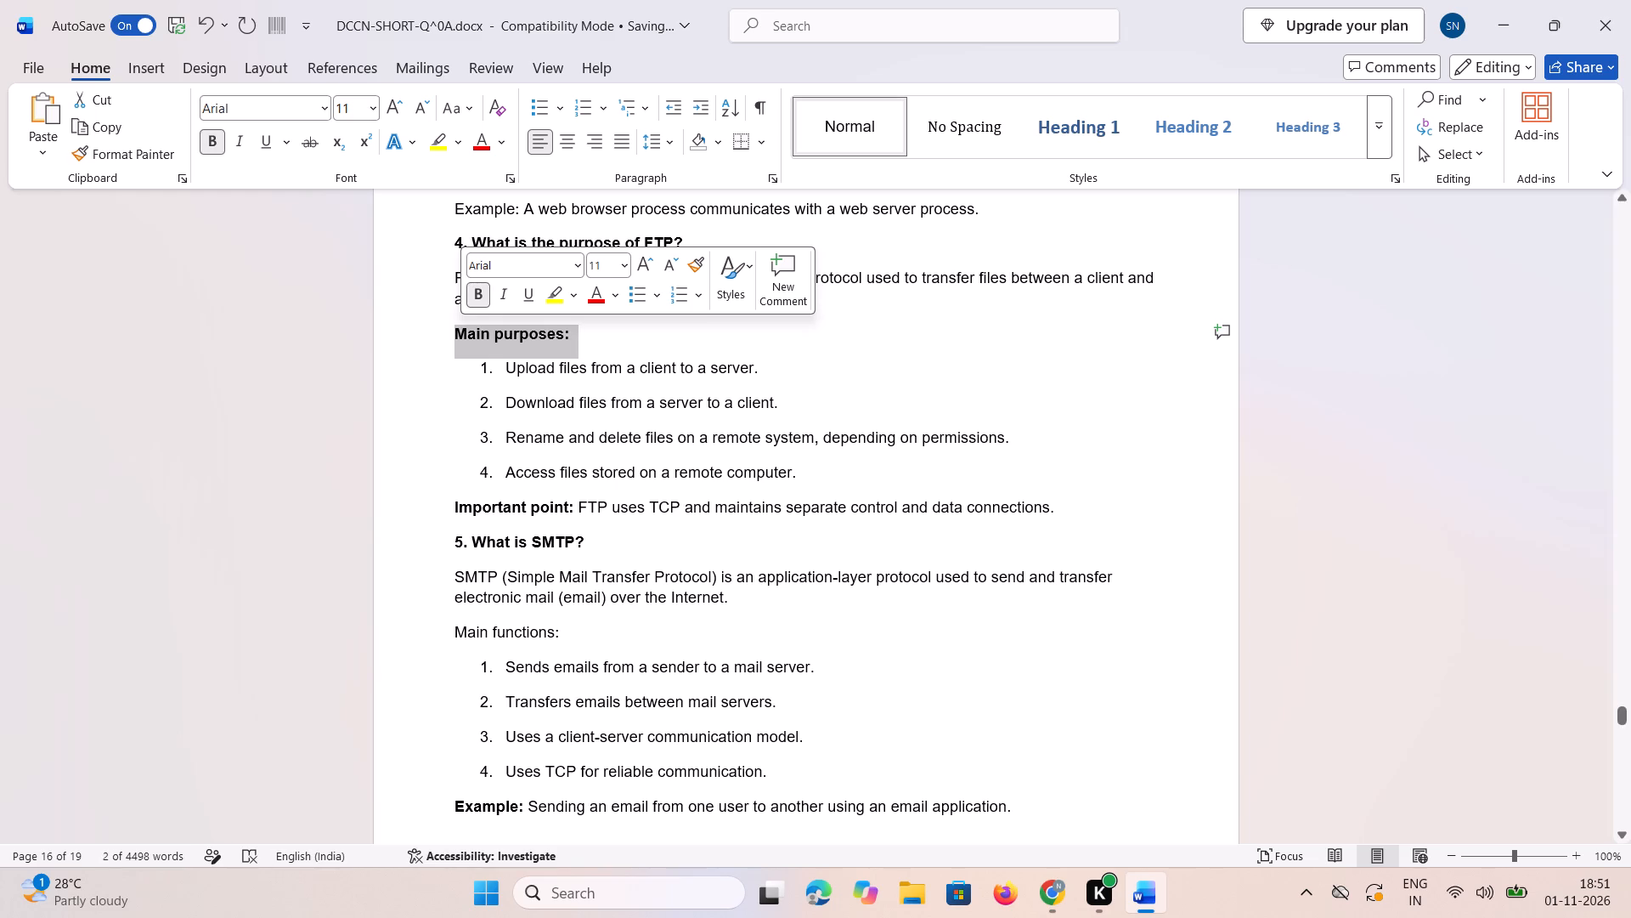
Bold the "Example:" label in the question 3 answer on processes in network communication.
scroll(518, 380, "up", 2)
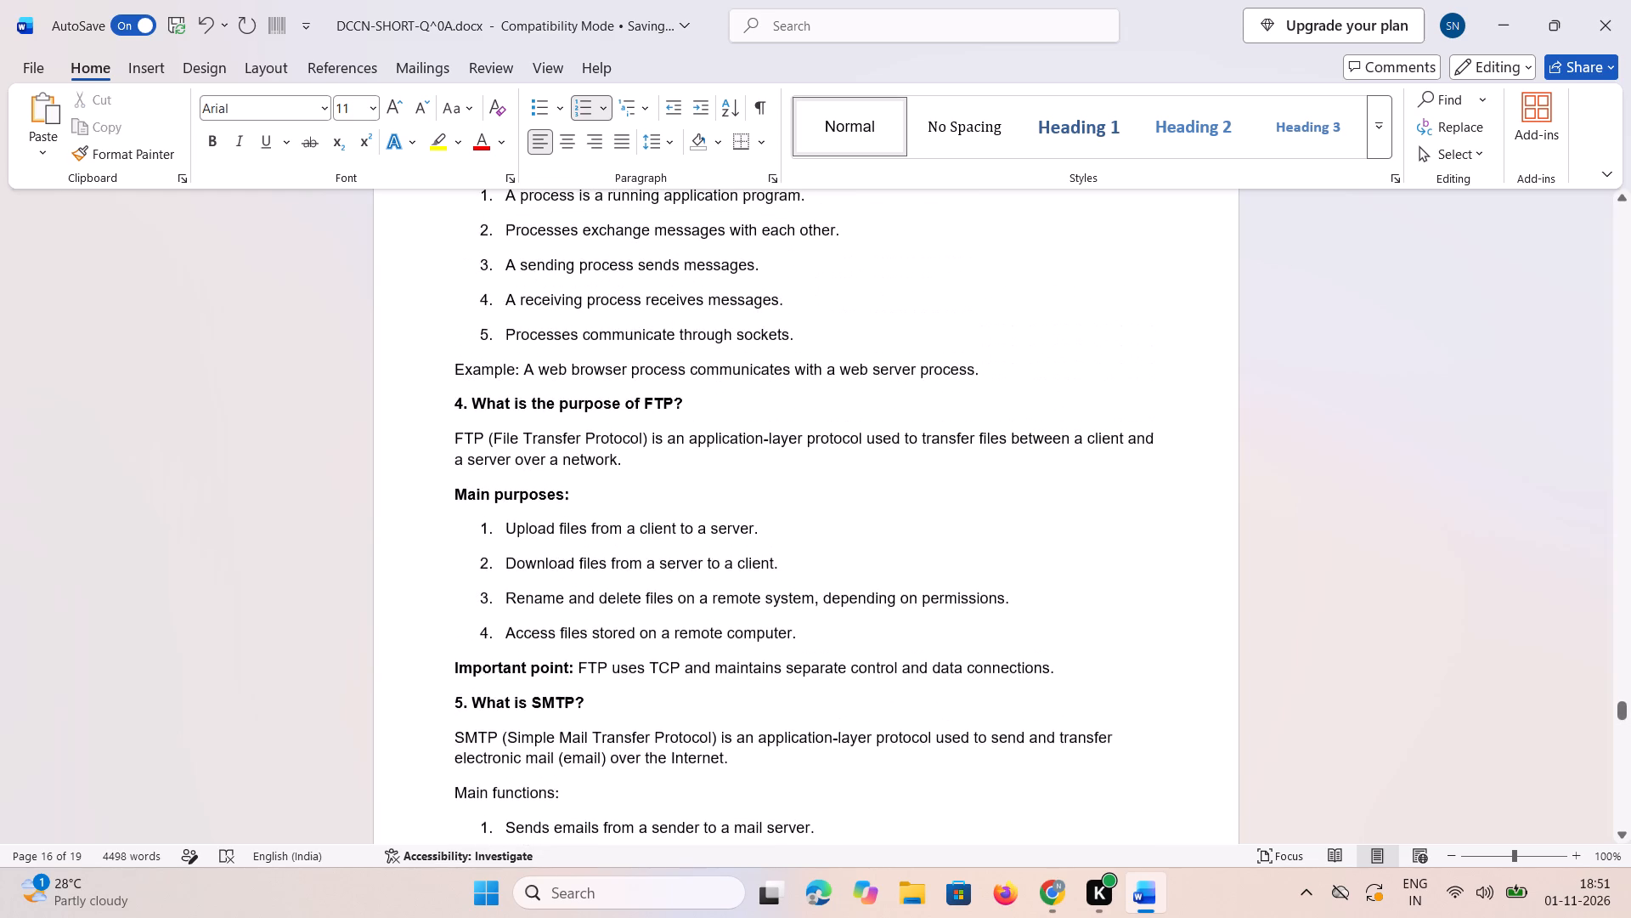
left_click(518, 380)
left_click_drag(518, 380, 436, 387)
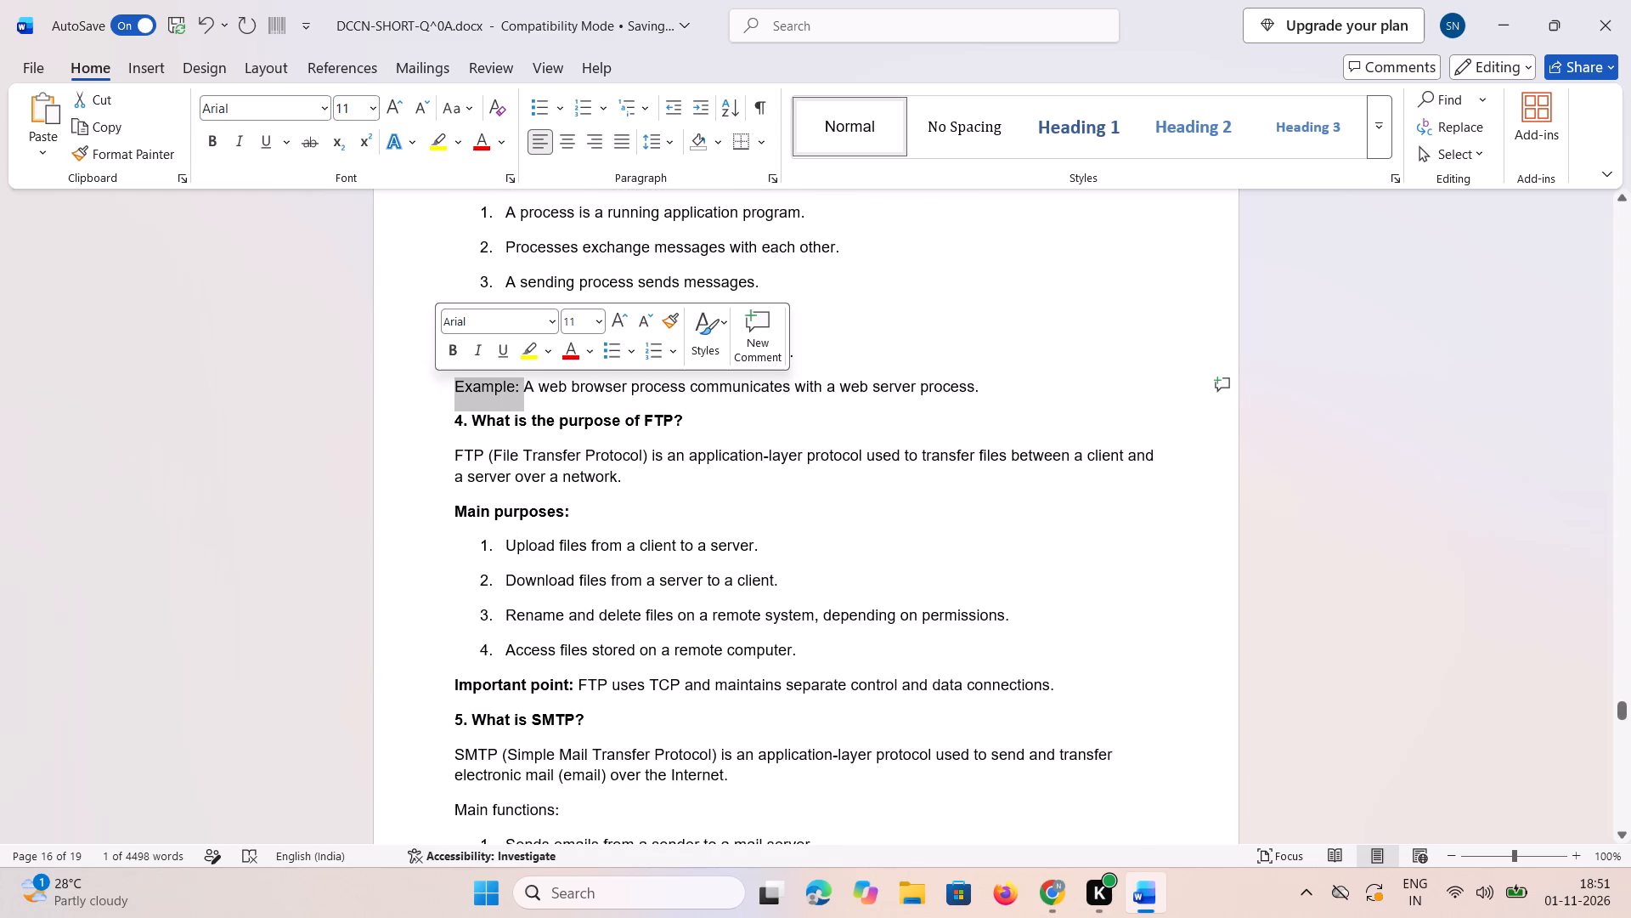
left_click(449, 354)
left_click(494, 433)
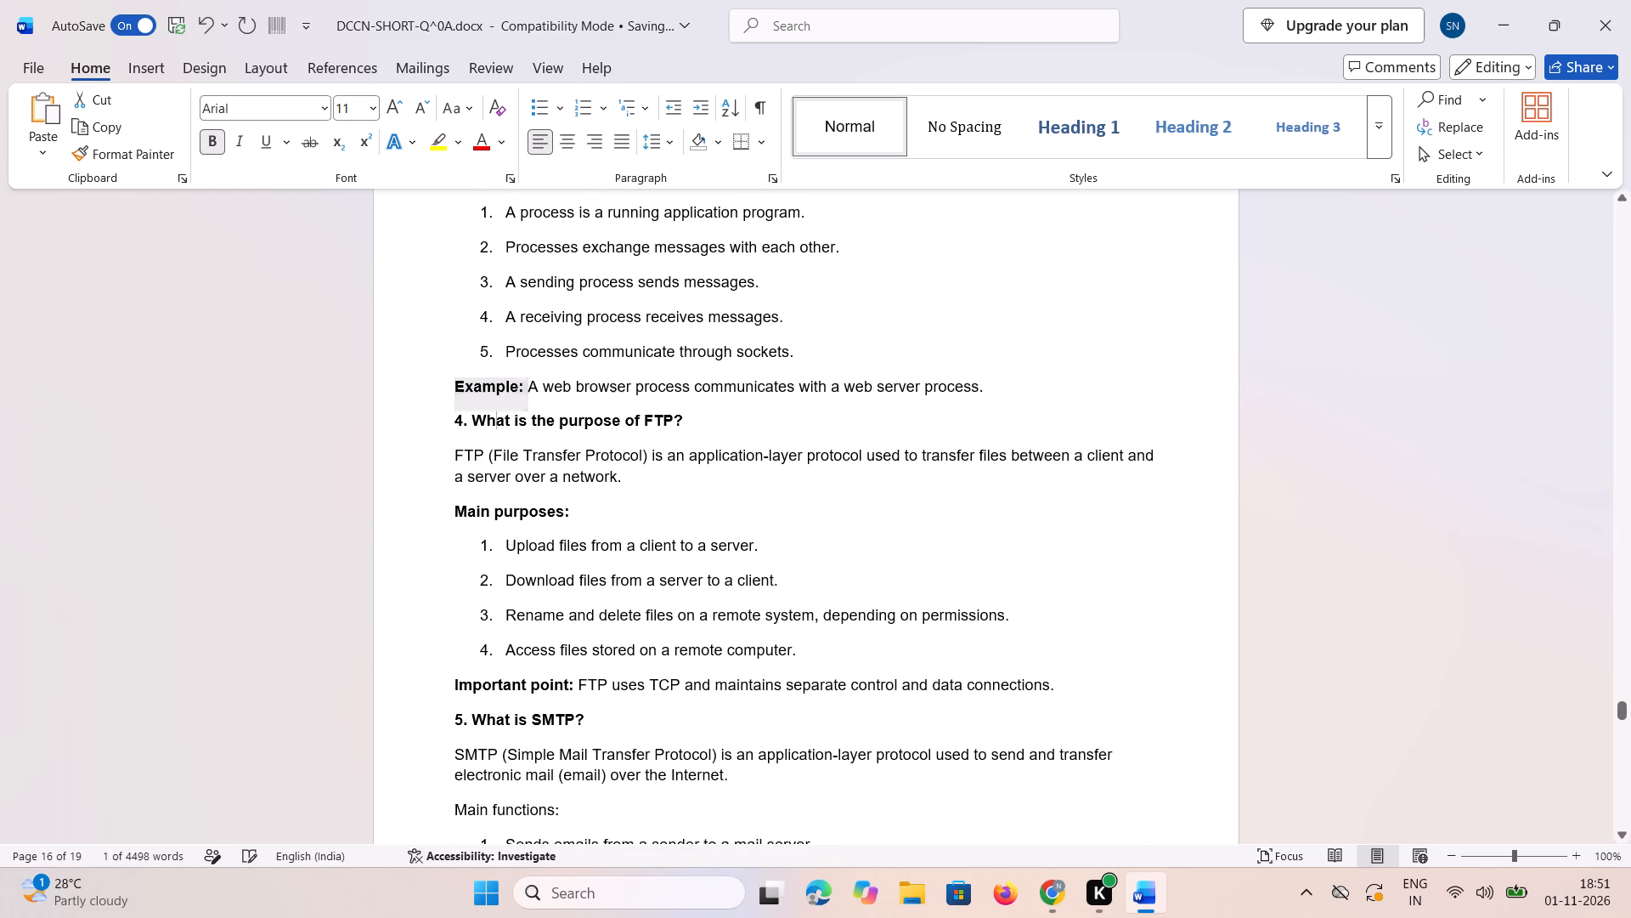
scroll(494, 433, "up", 2)
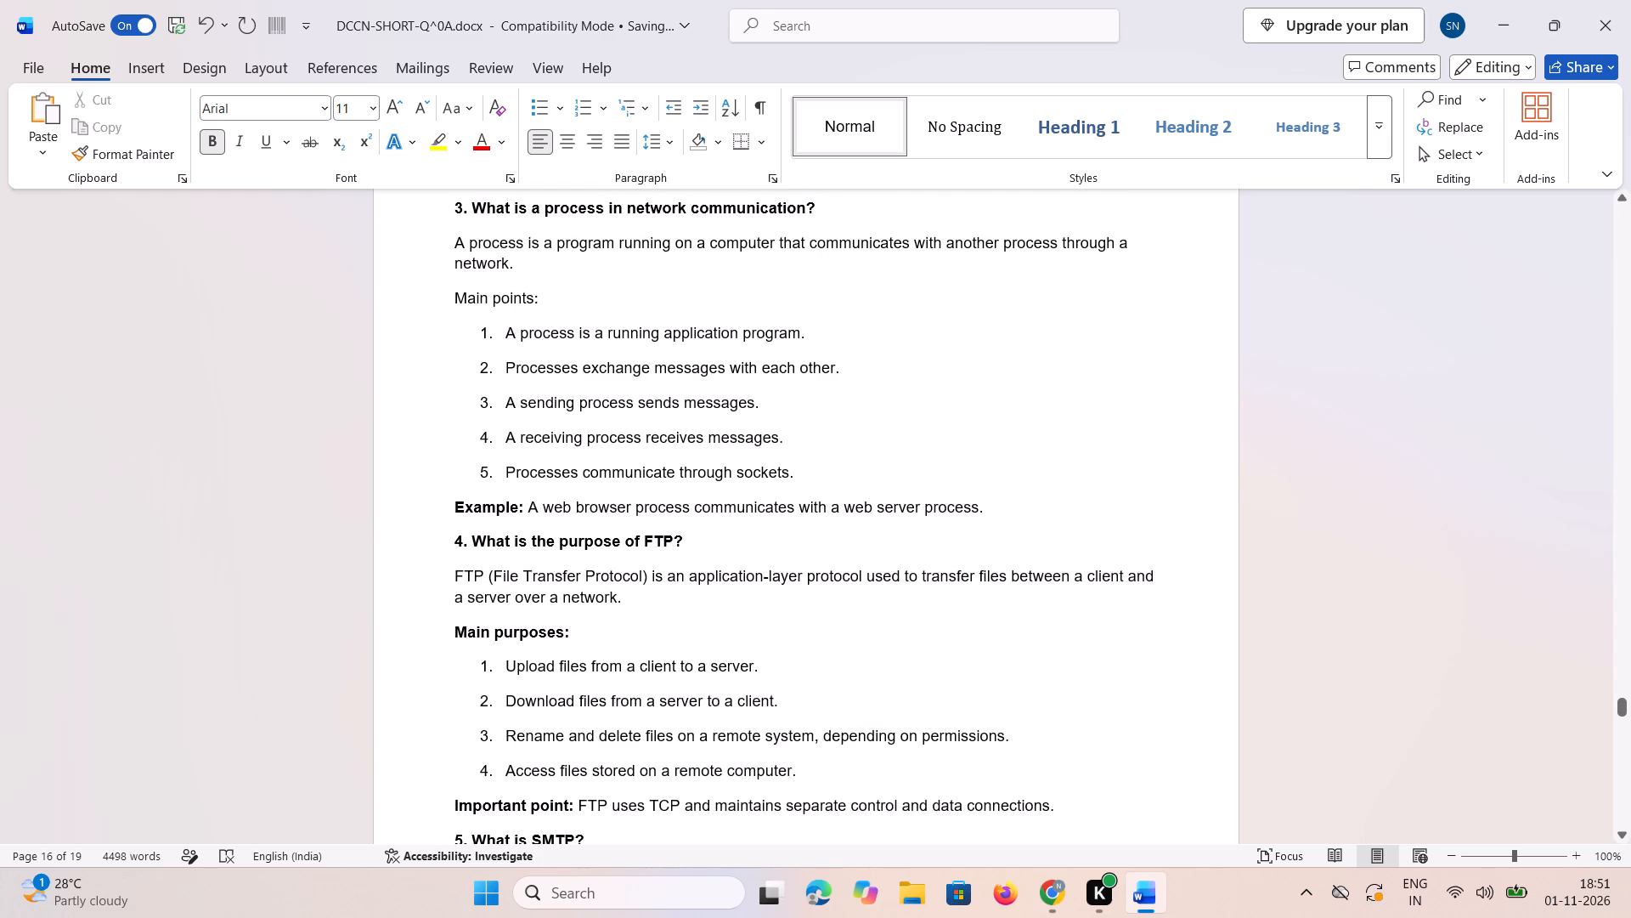
Bold the "Main points:" label in the question 3 answer on processes in network communication.
left_click_drag(546, 301, 438, 310)
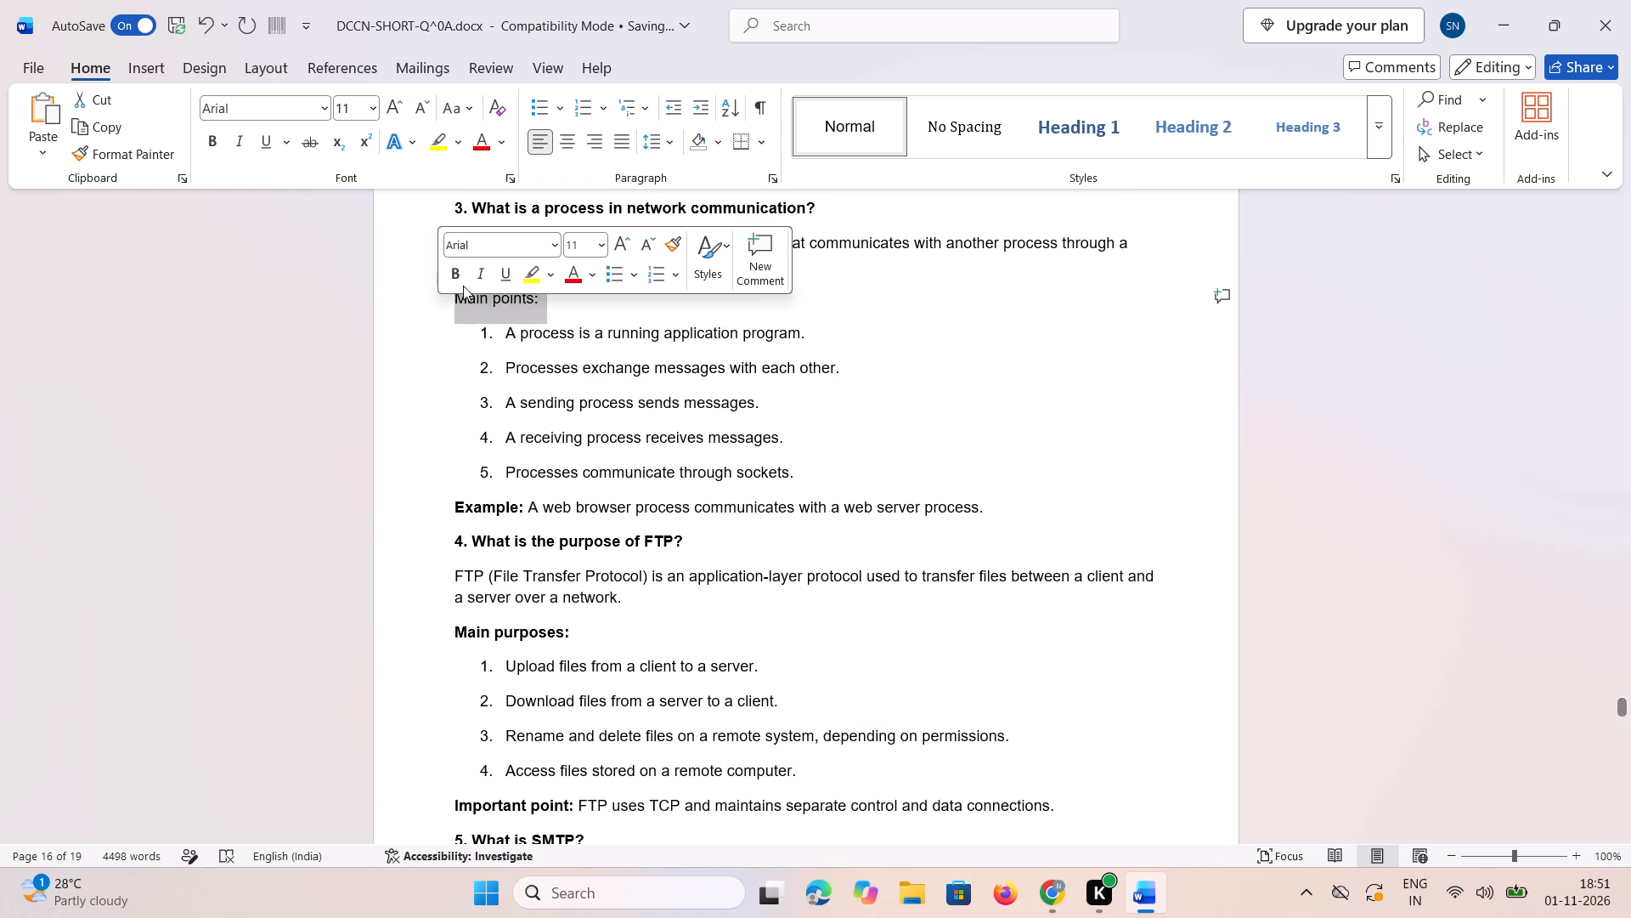
left_click(455, 269)
scroll(493, 405, "up", 1)
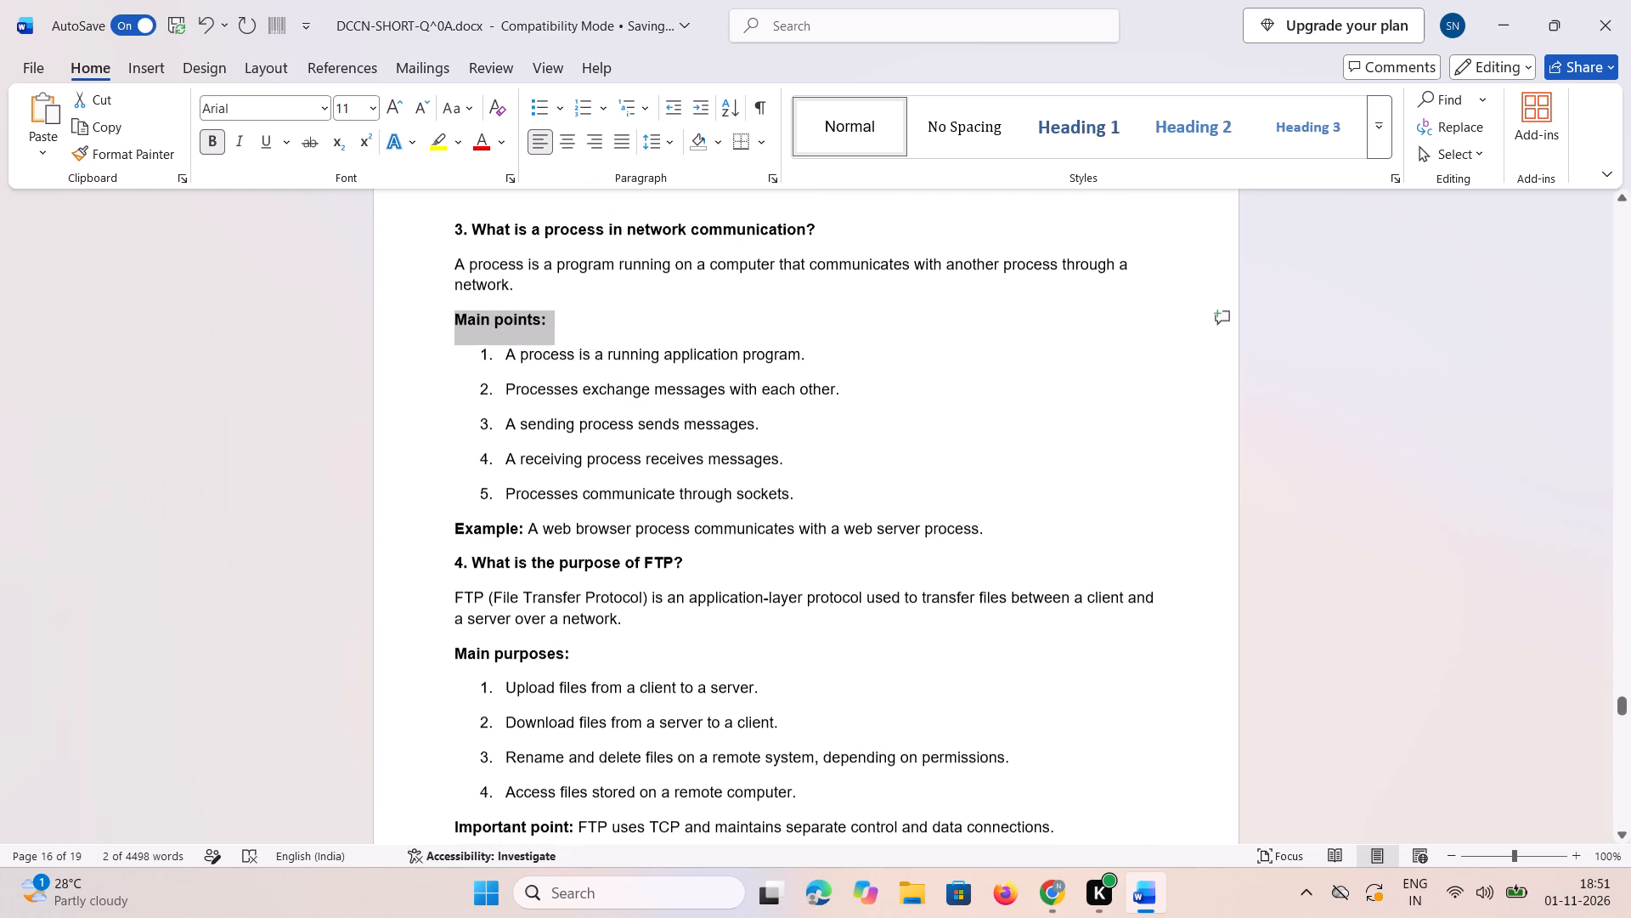
scroll(493, 405, "up", 1)
left_click(517, 463)
Bold the "Examples:" label in the question 2 answer on network application architecture.
scroll(517, 463, "up", 1)
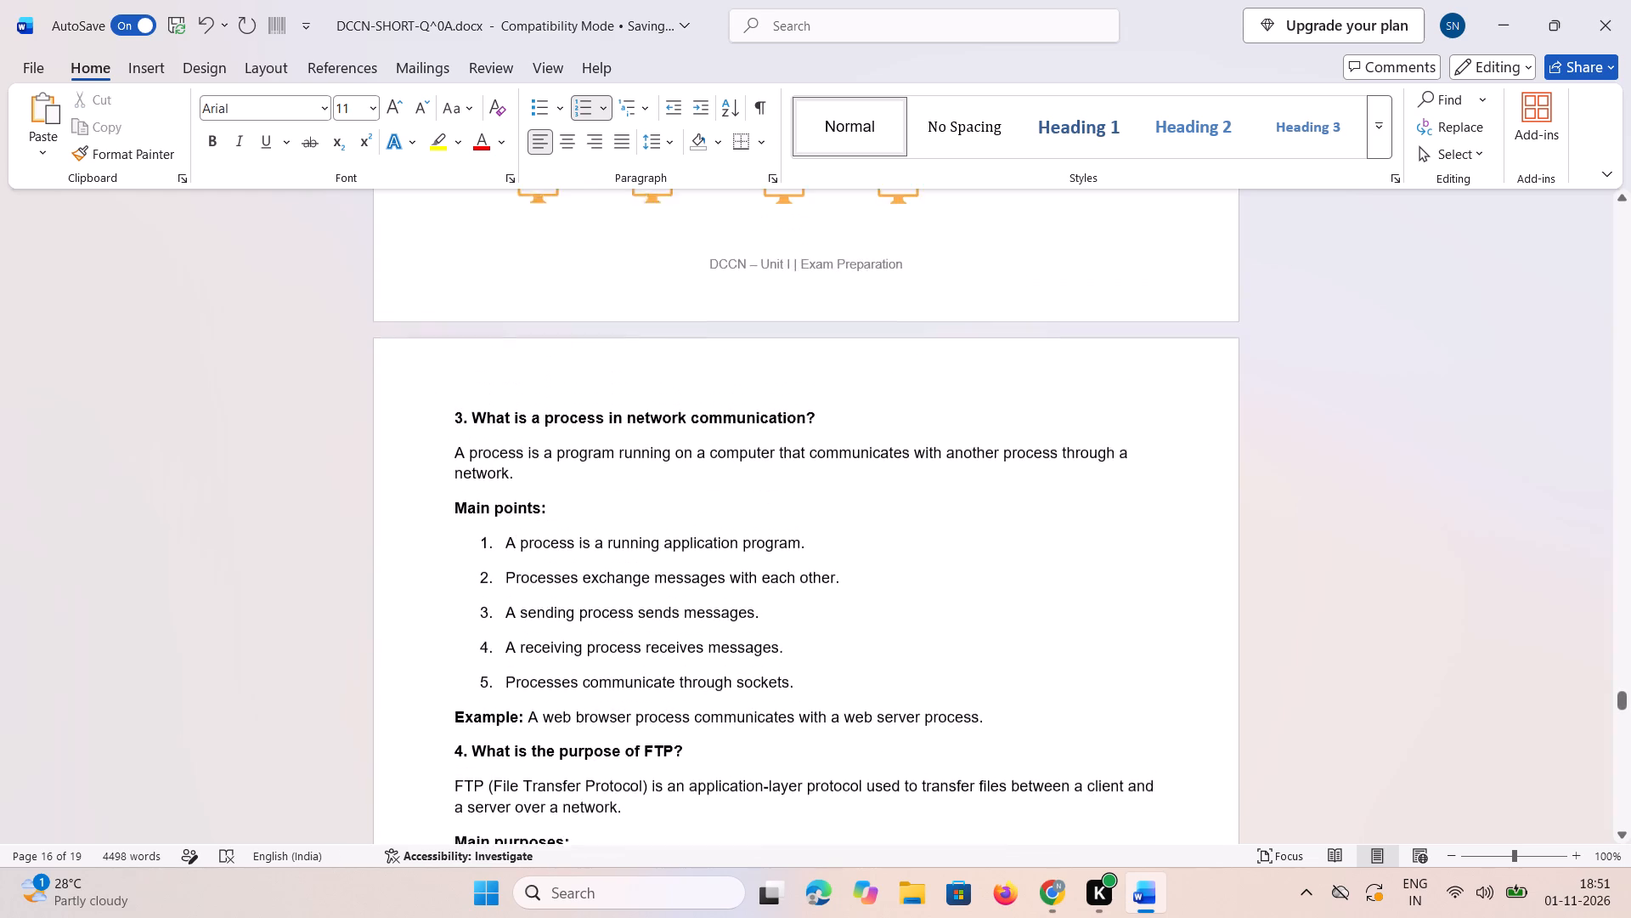
scroll(517, 463, "up", 4)
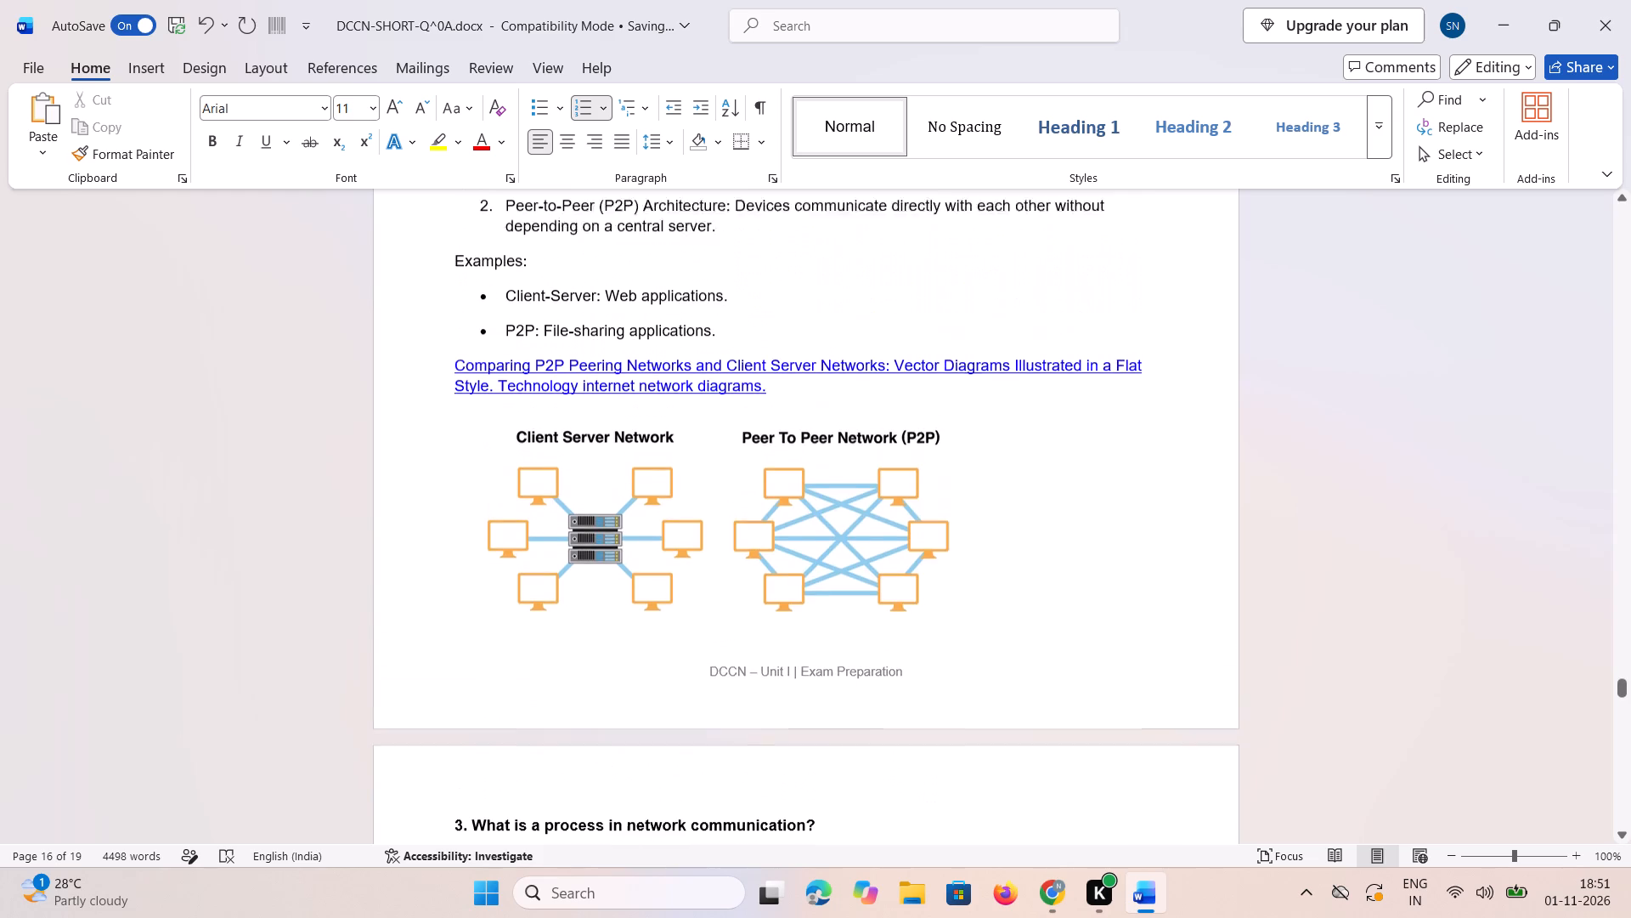
scroll(517, 463, "up", 2)
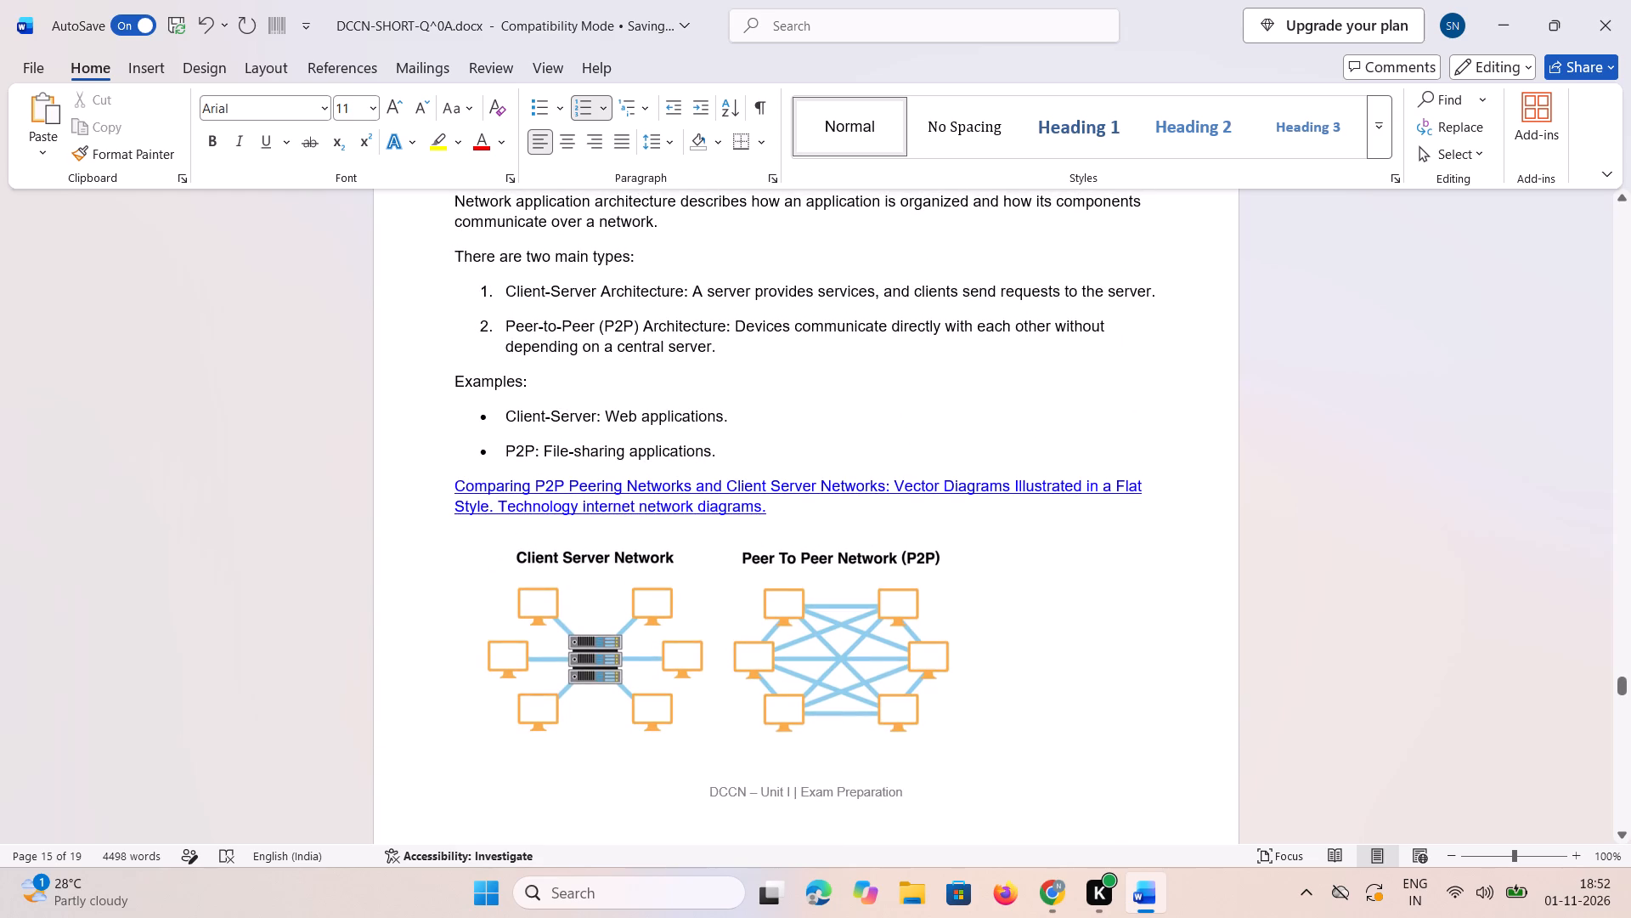
left_click_drag(530, 375, 420, 371)
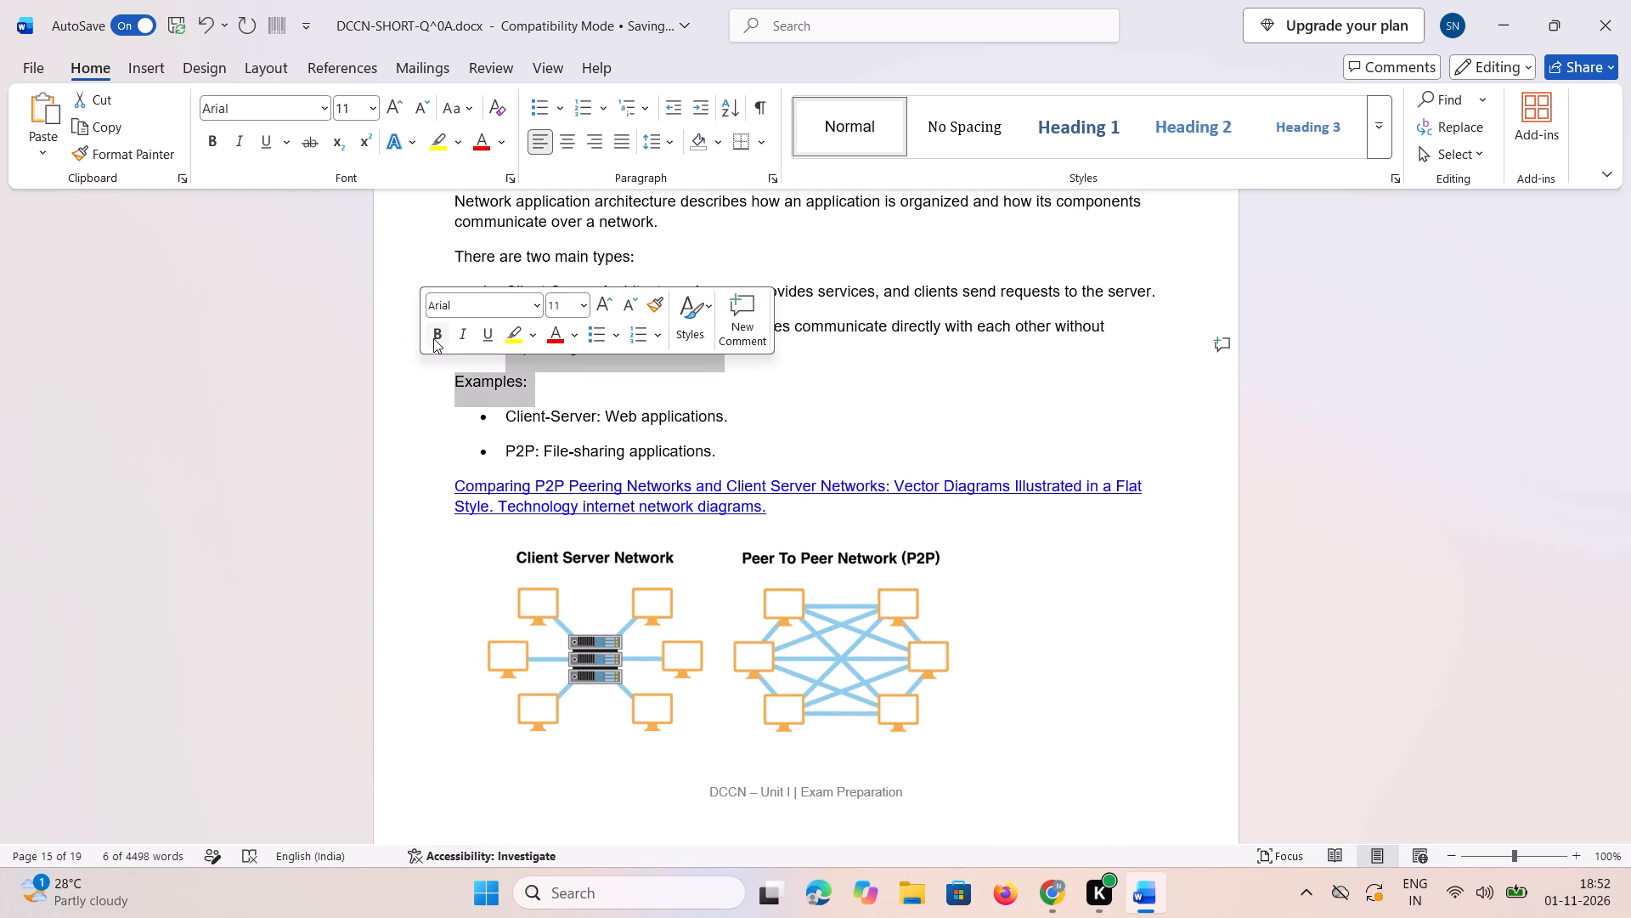
left_click(433, 338)
left_click(514, 446)
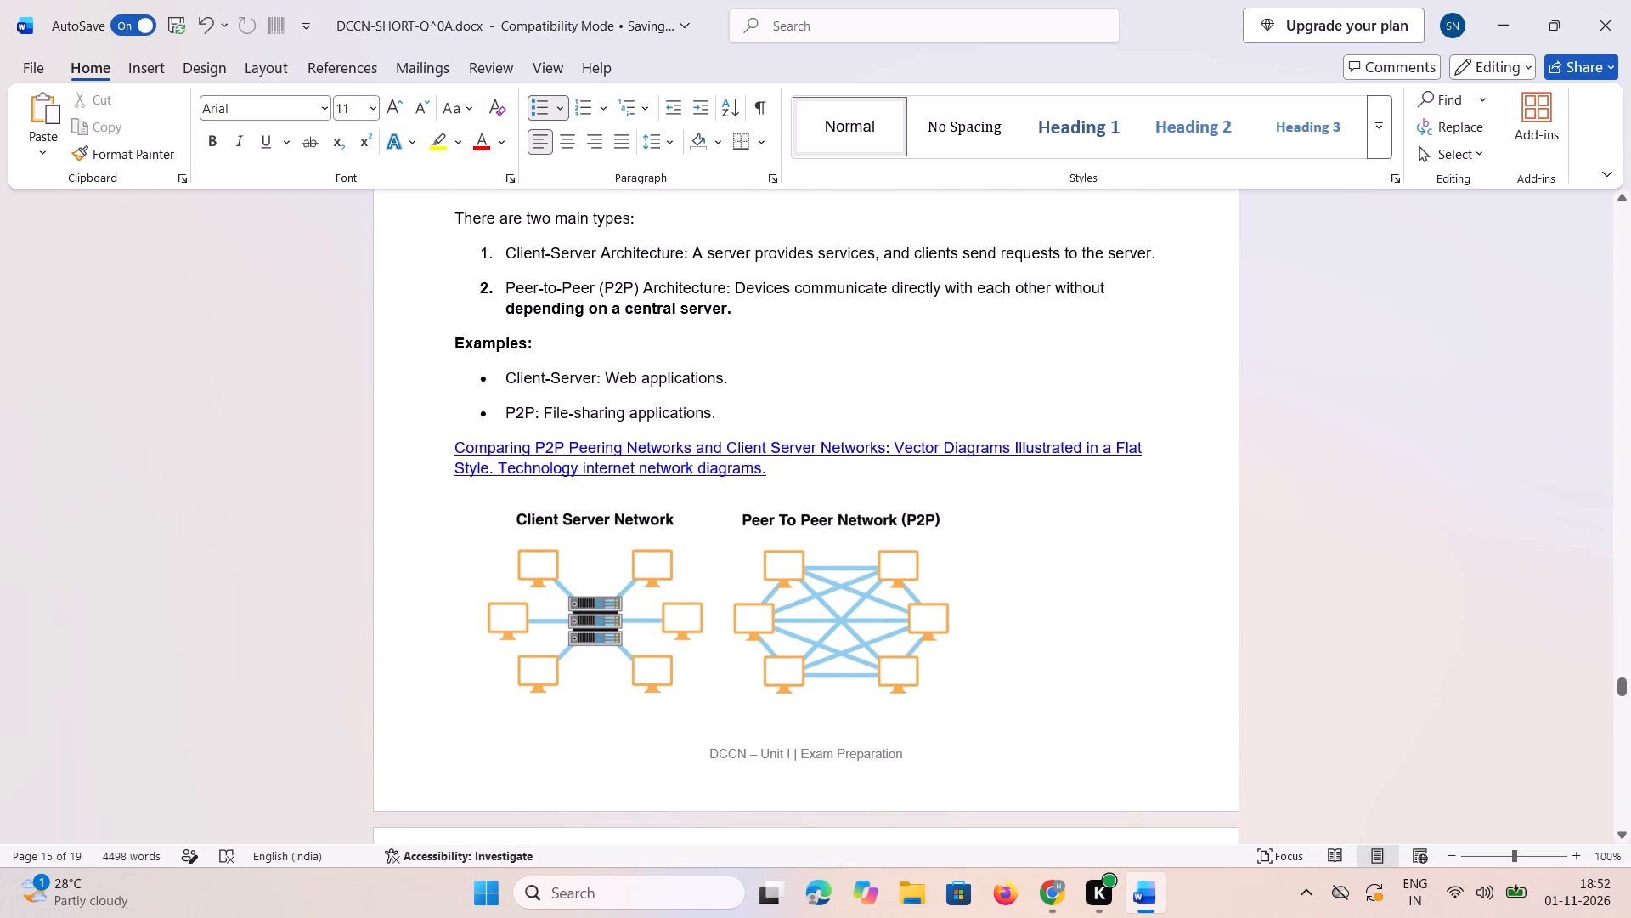
Remove the bold from "depending on a central server." in the Peer-to-Peer item of question 2.
left_click_drag(741, 309, 539, 309)
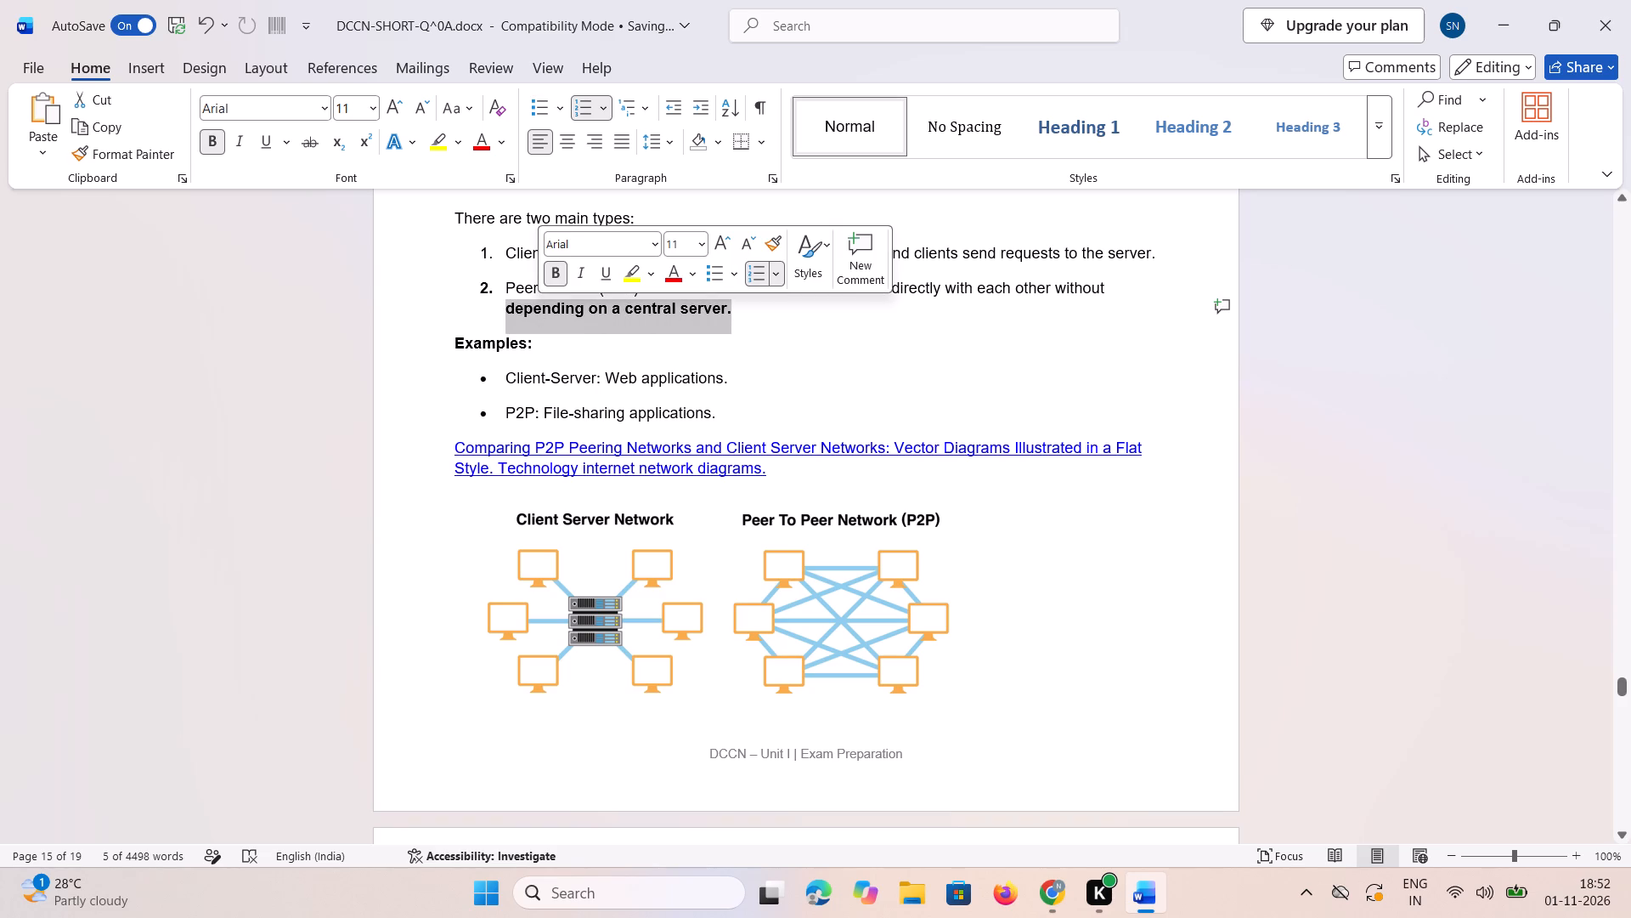
left_click(556, 280)
left_click(573, 342)
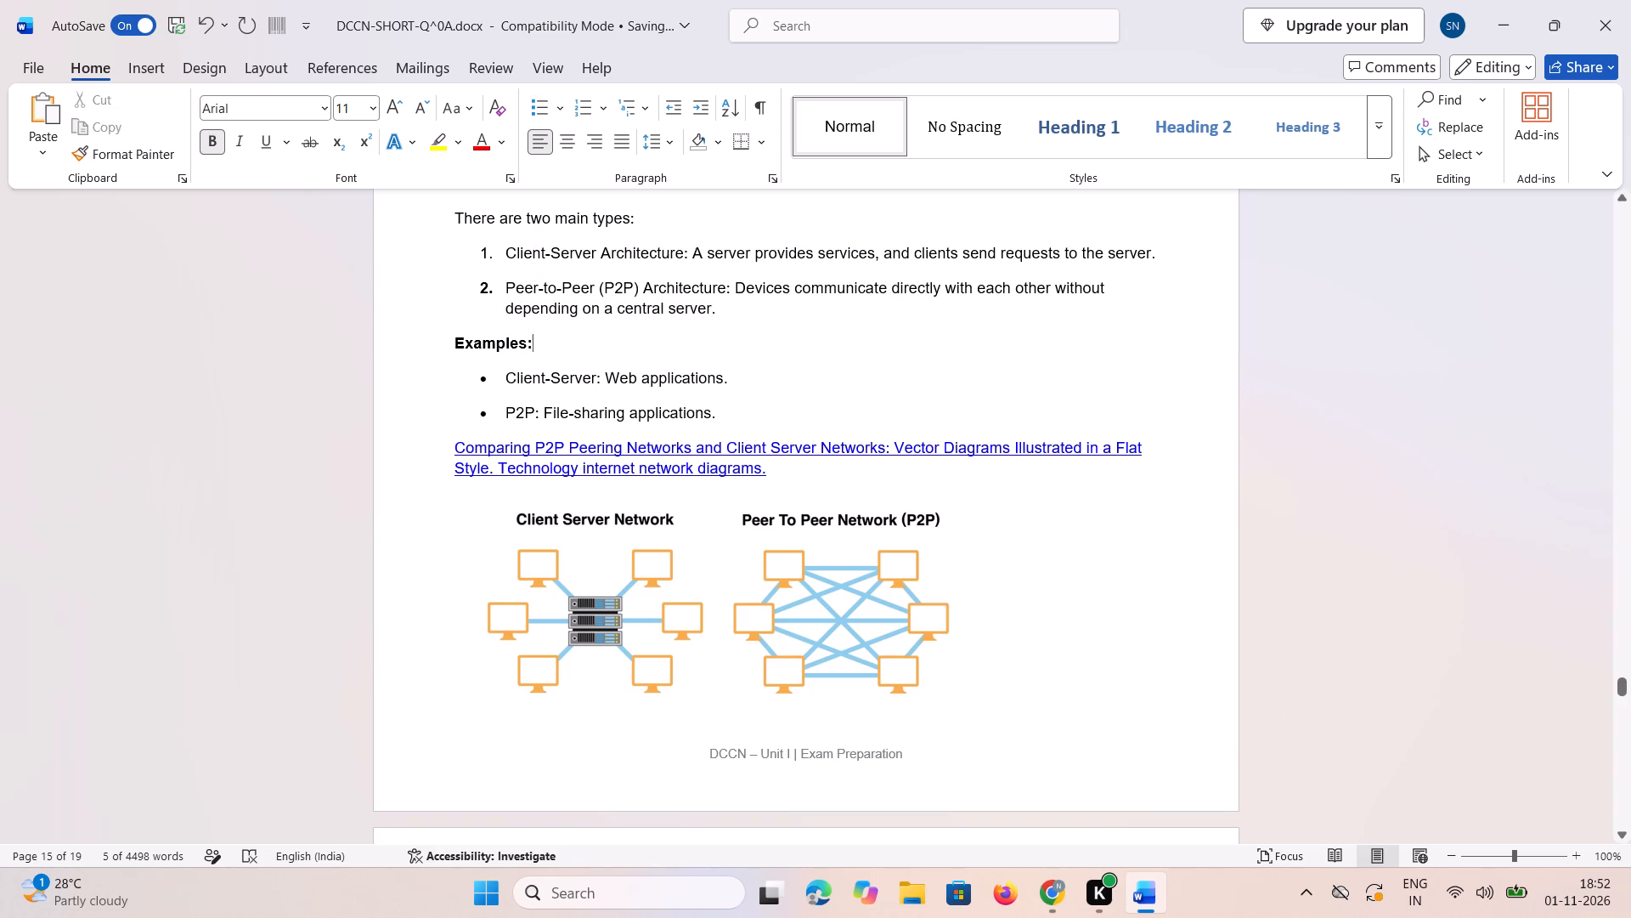
Bold the "There are two main types:" line in the question 2 answer on network application architecture.
scroll(573, 342, "up", 1)
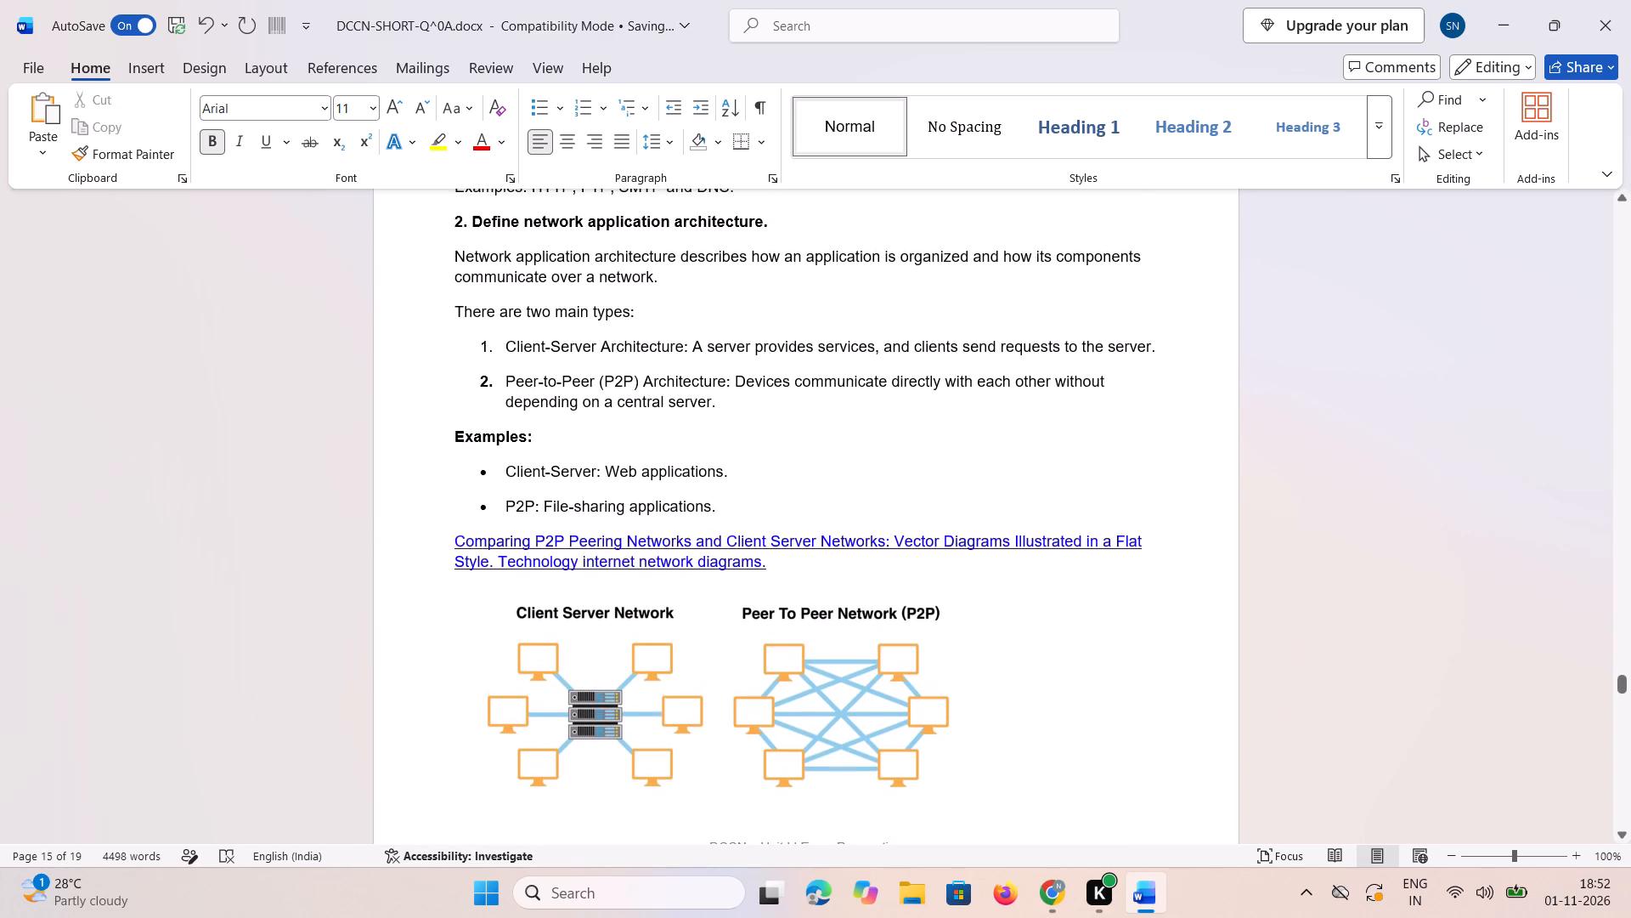
scroll(573, 342, "up", 2)
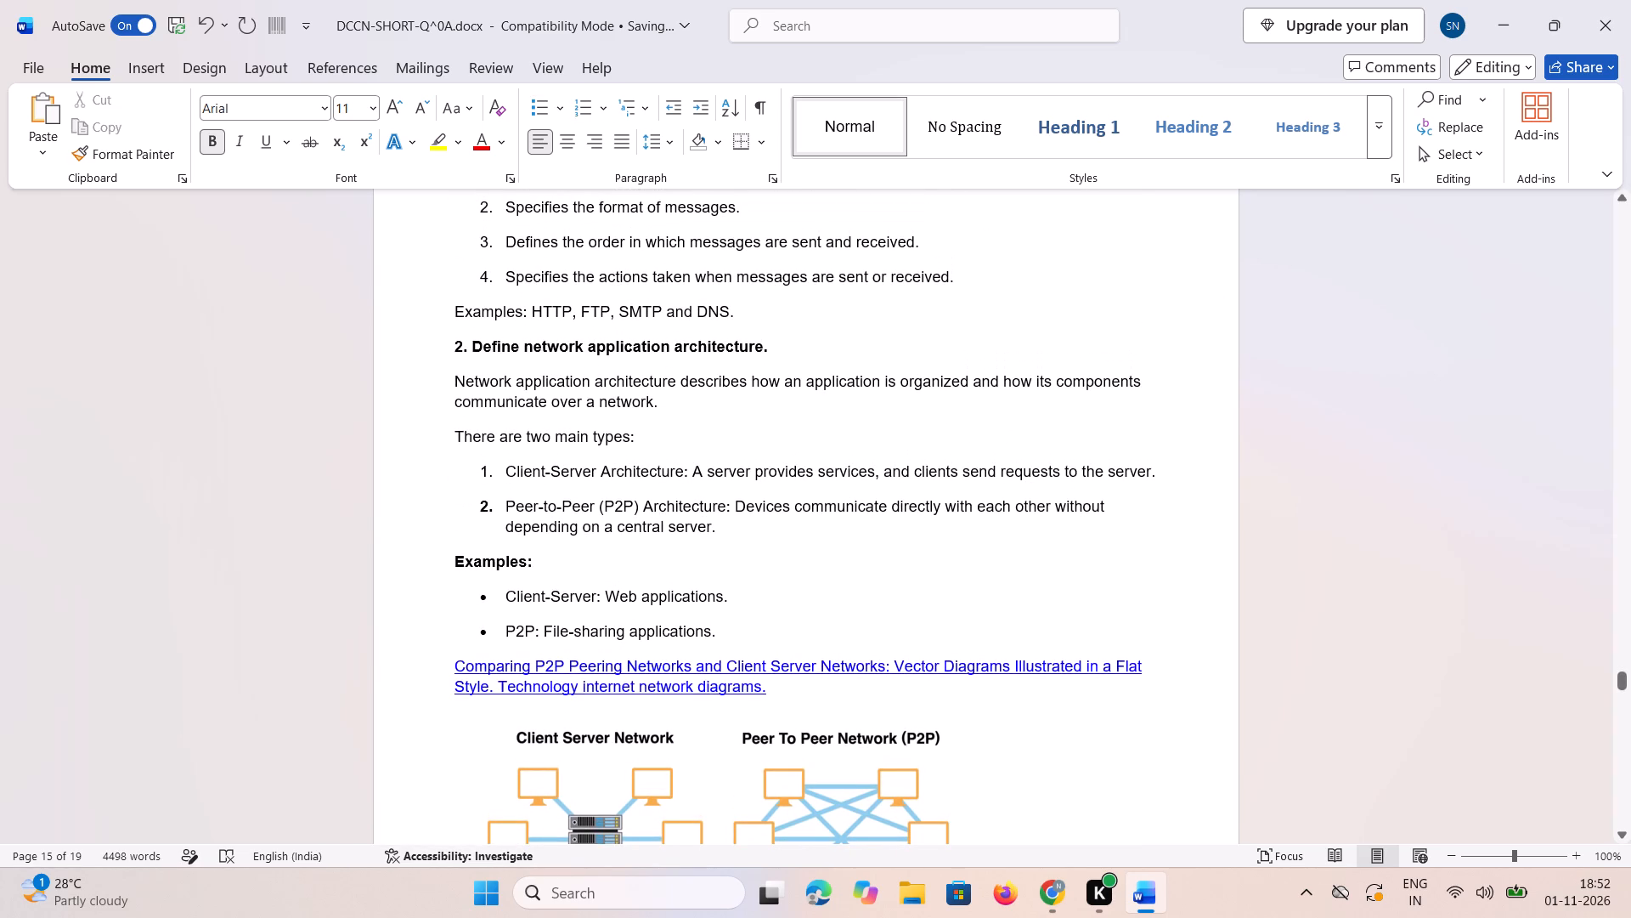
left_click_drag(640, 439, 446, 439)
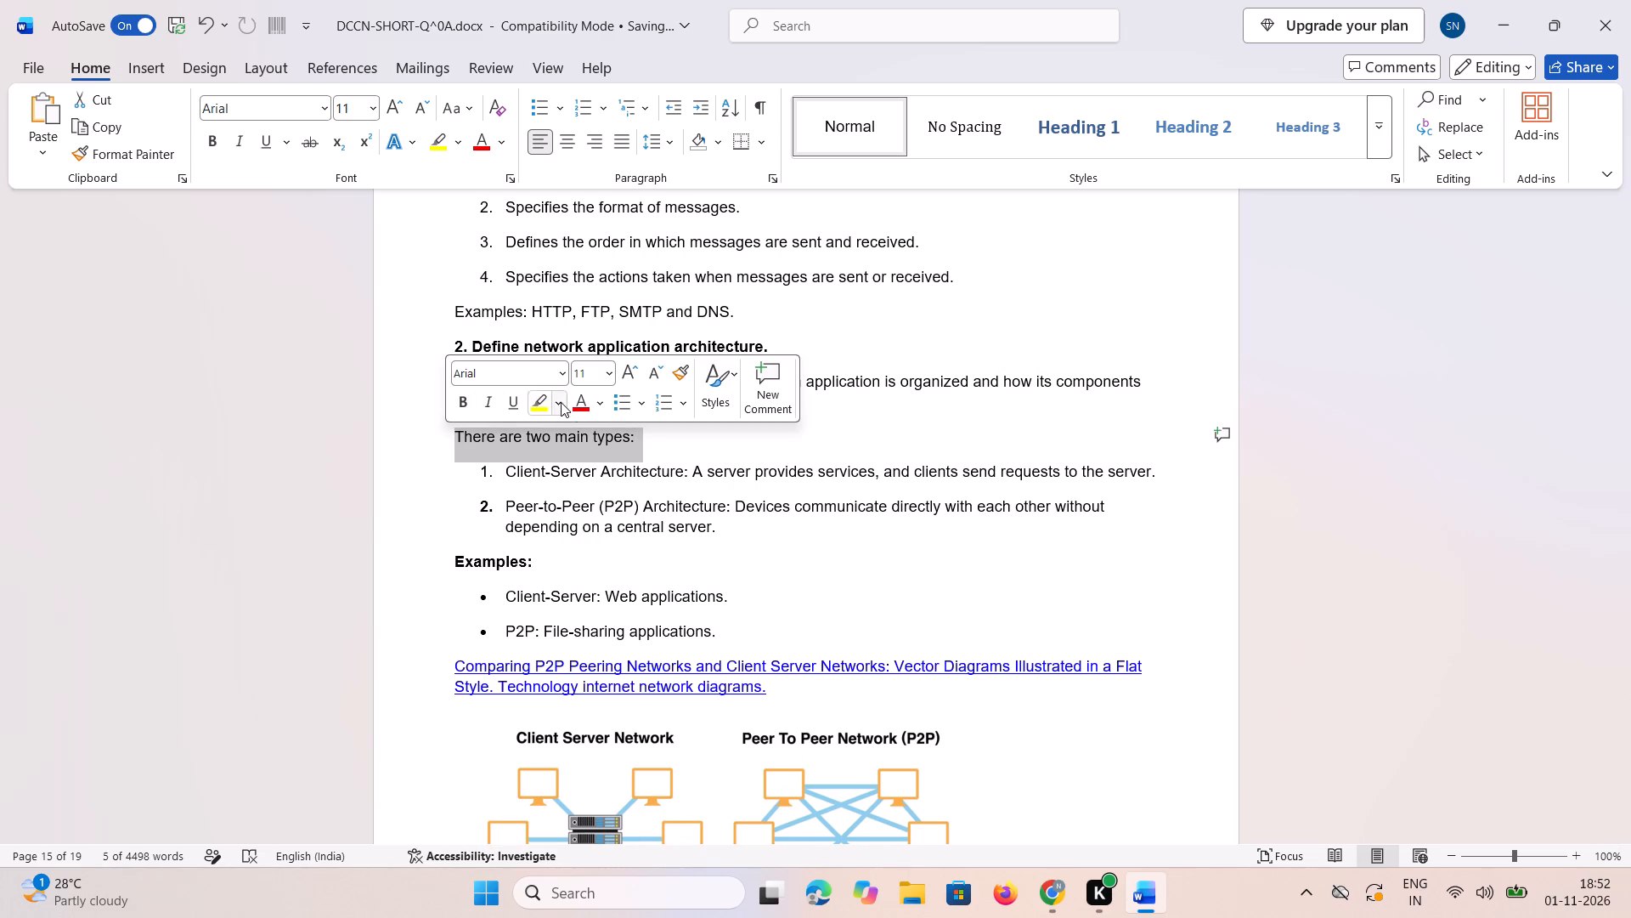
left_click(460, 407)
left_click(514, 480)
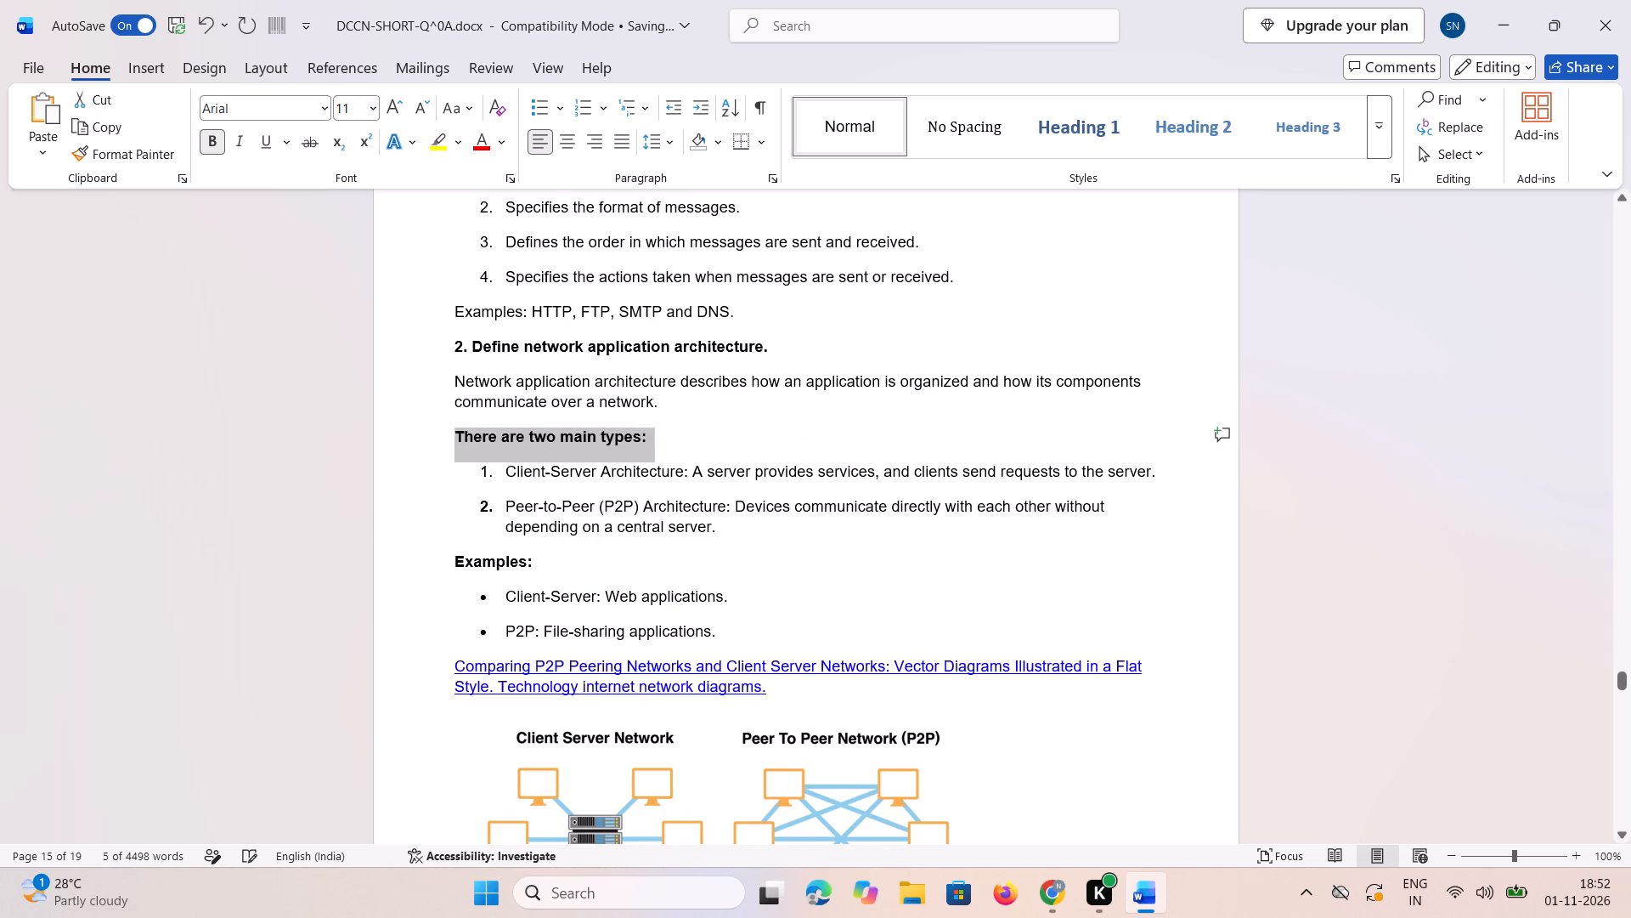
Bold the "Examples:" label before HTTP, FTP, SMTP and DNS in the question 1 answer on application-layer protocols.
scroll(514, 480, "up", 1)
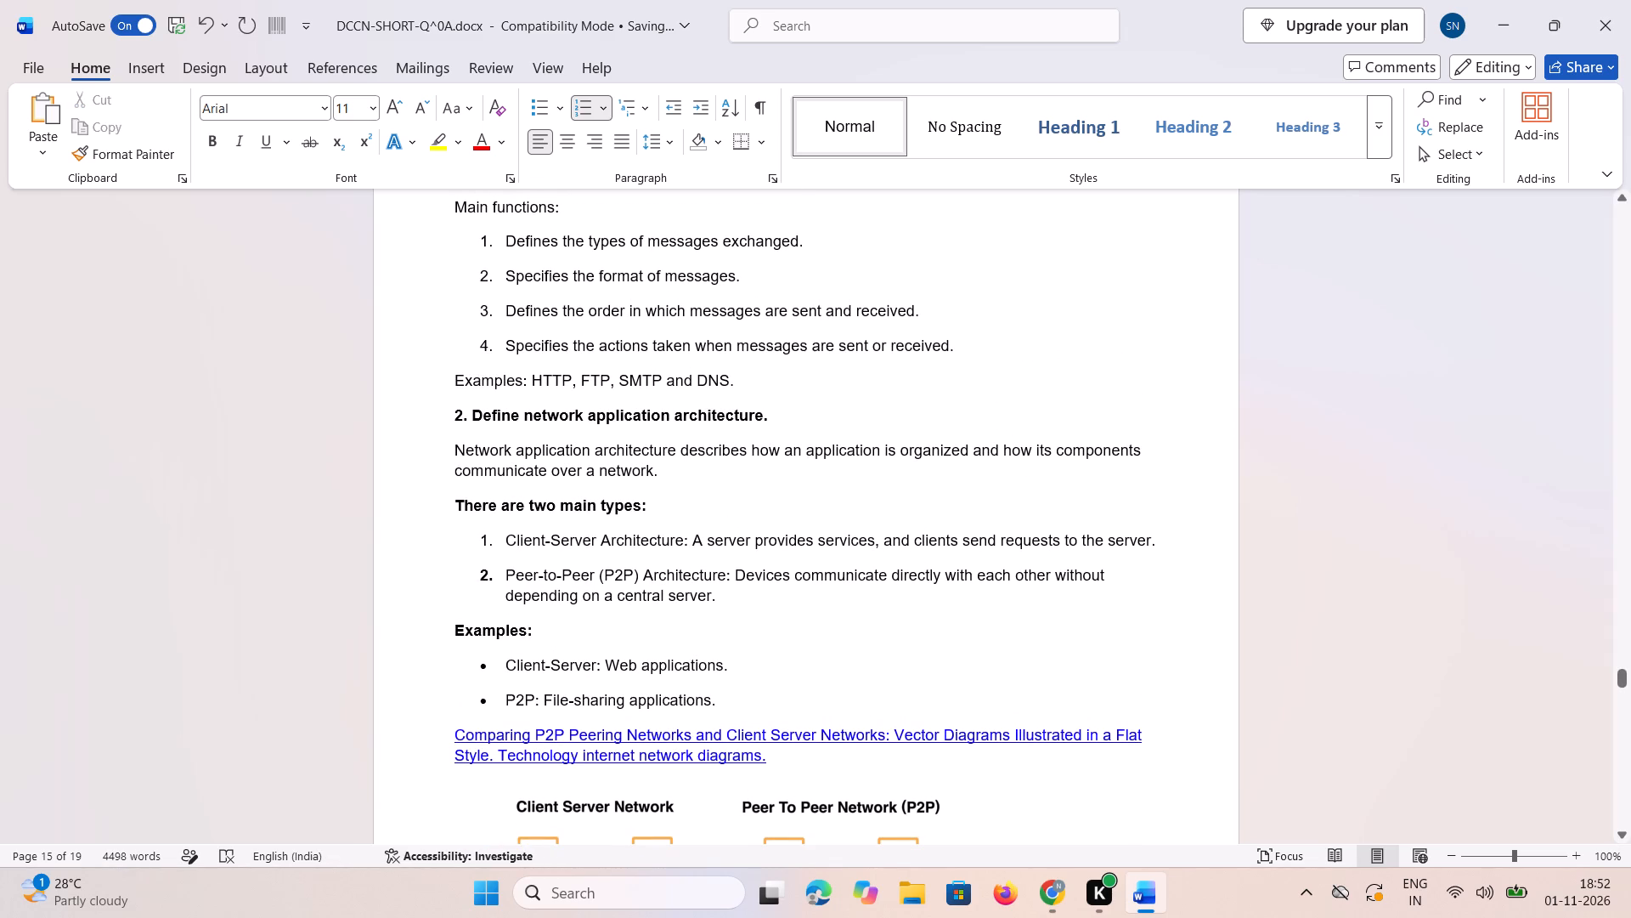
left_click_drag(756, 425, 629, 436)
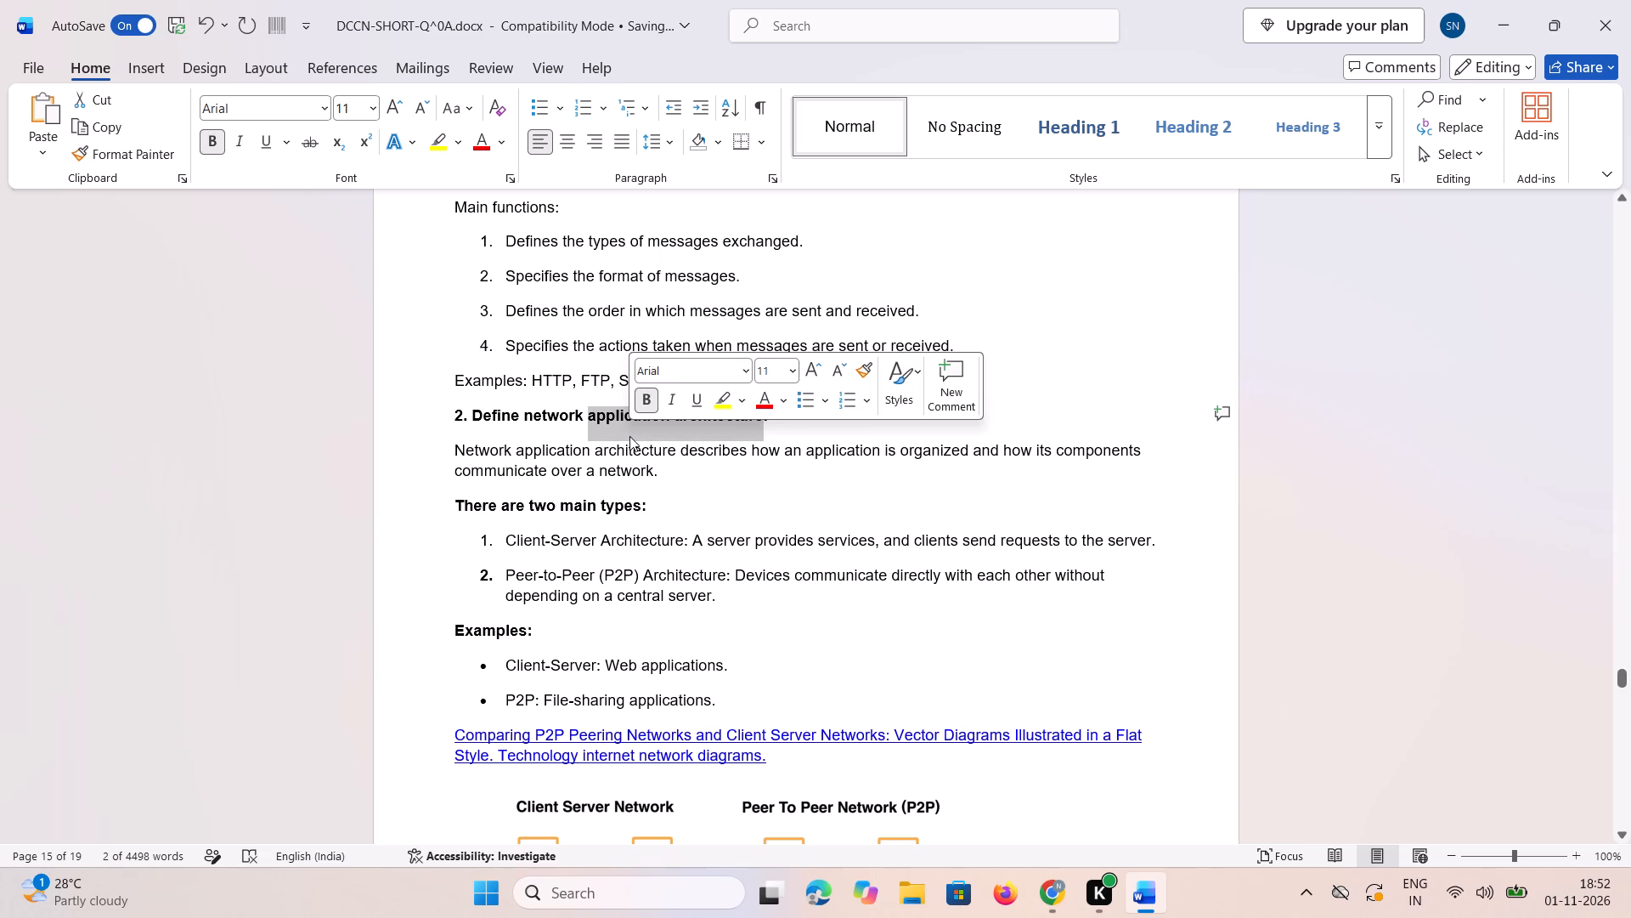
left_click(804, 438)
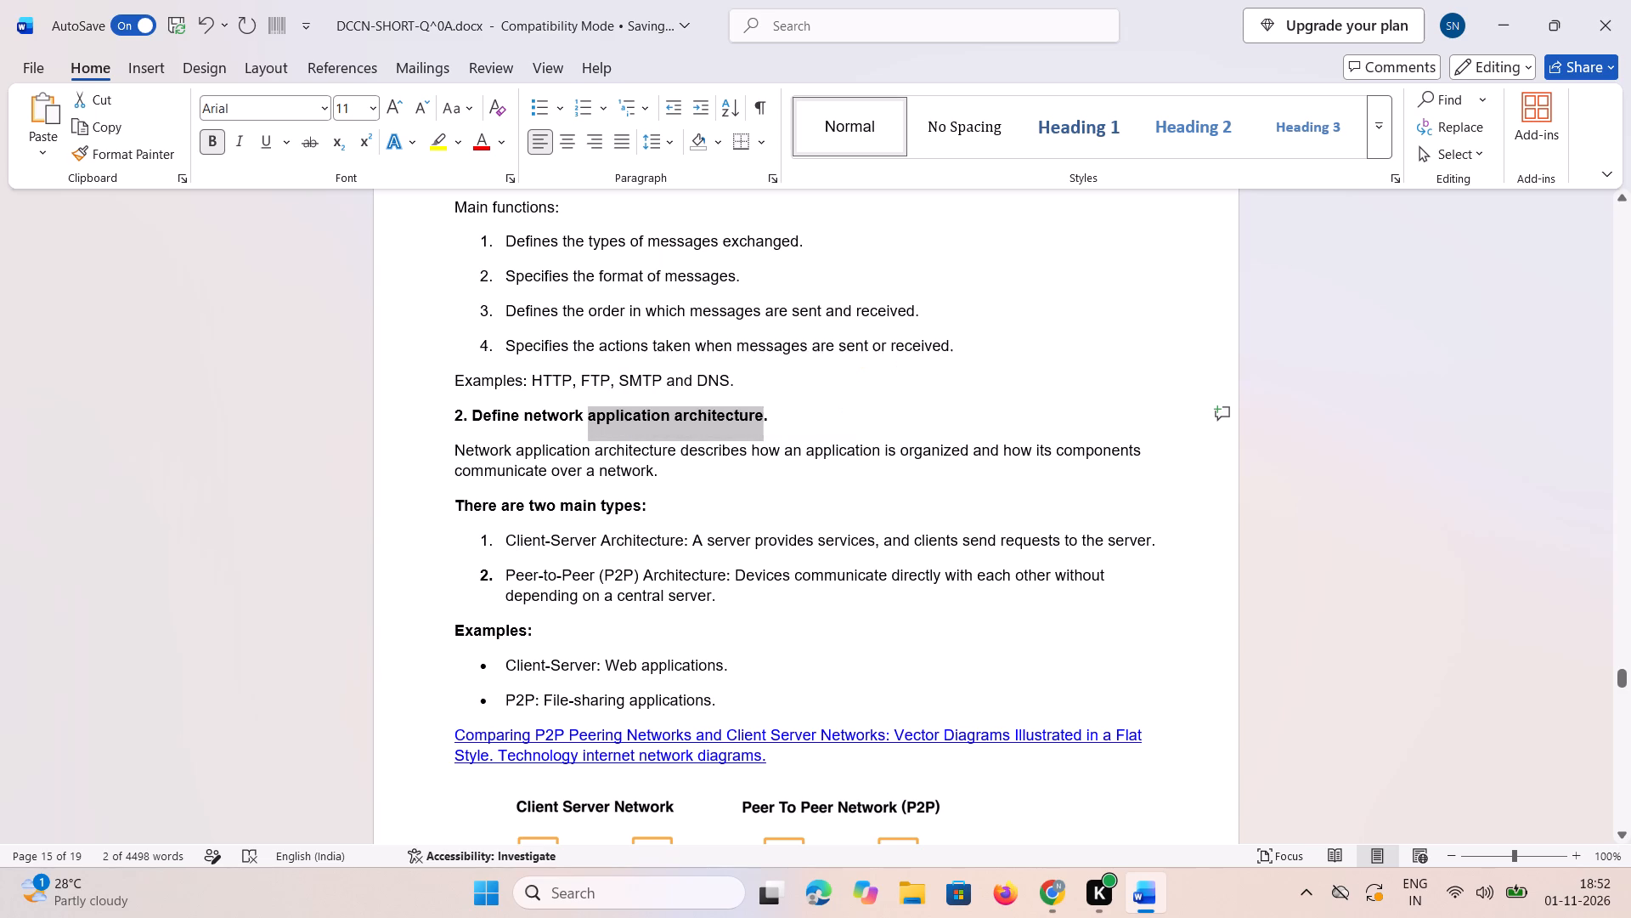
scroll(735, 385, "up", 1)
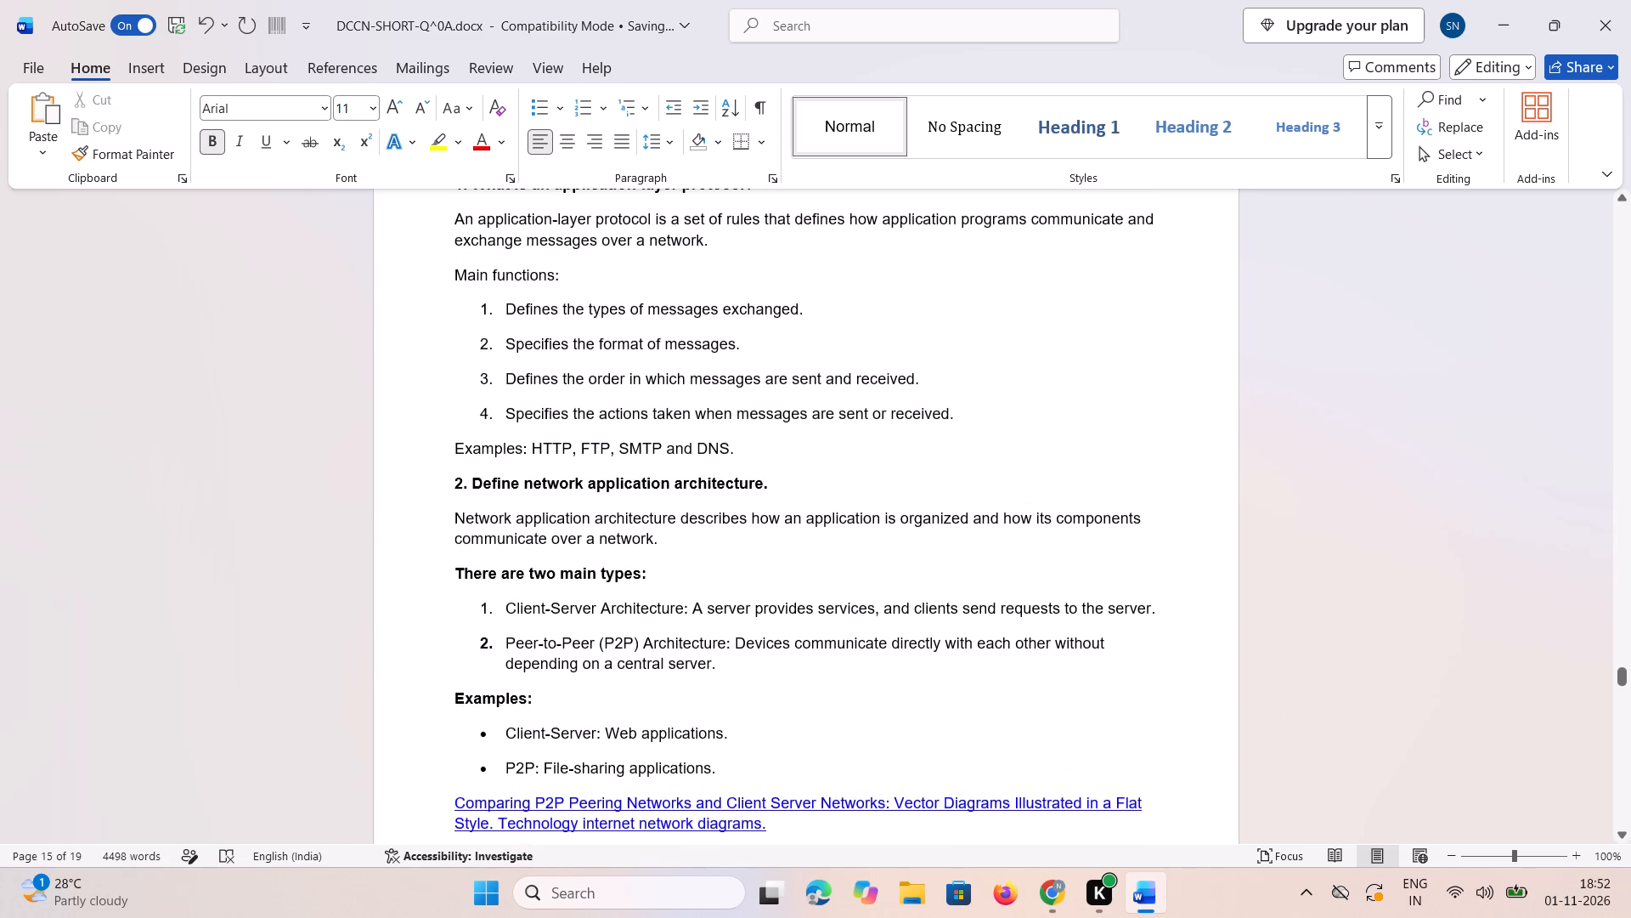
left_click_drag(525, 448, 521, 448)
left_click_drag(521, 448, 439, 449)
left_click(451, 413)
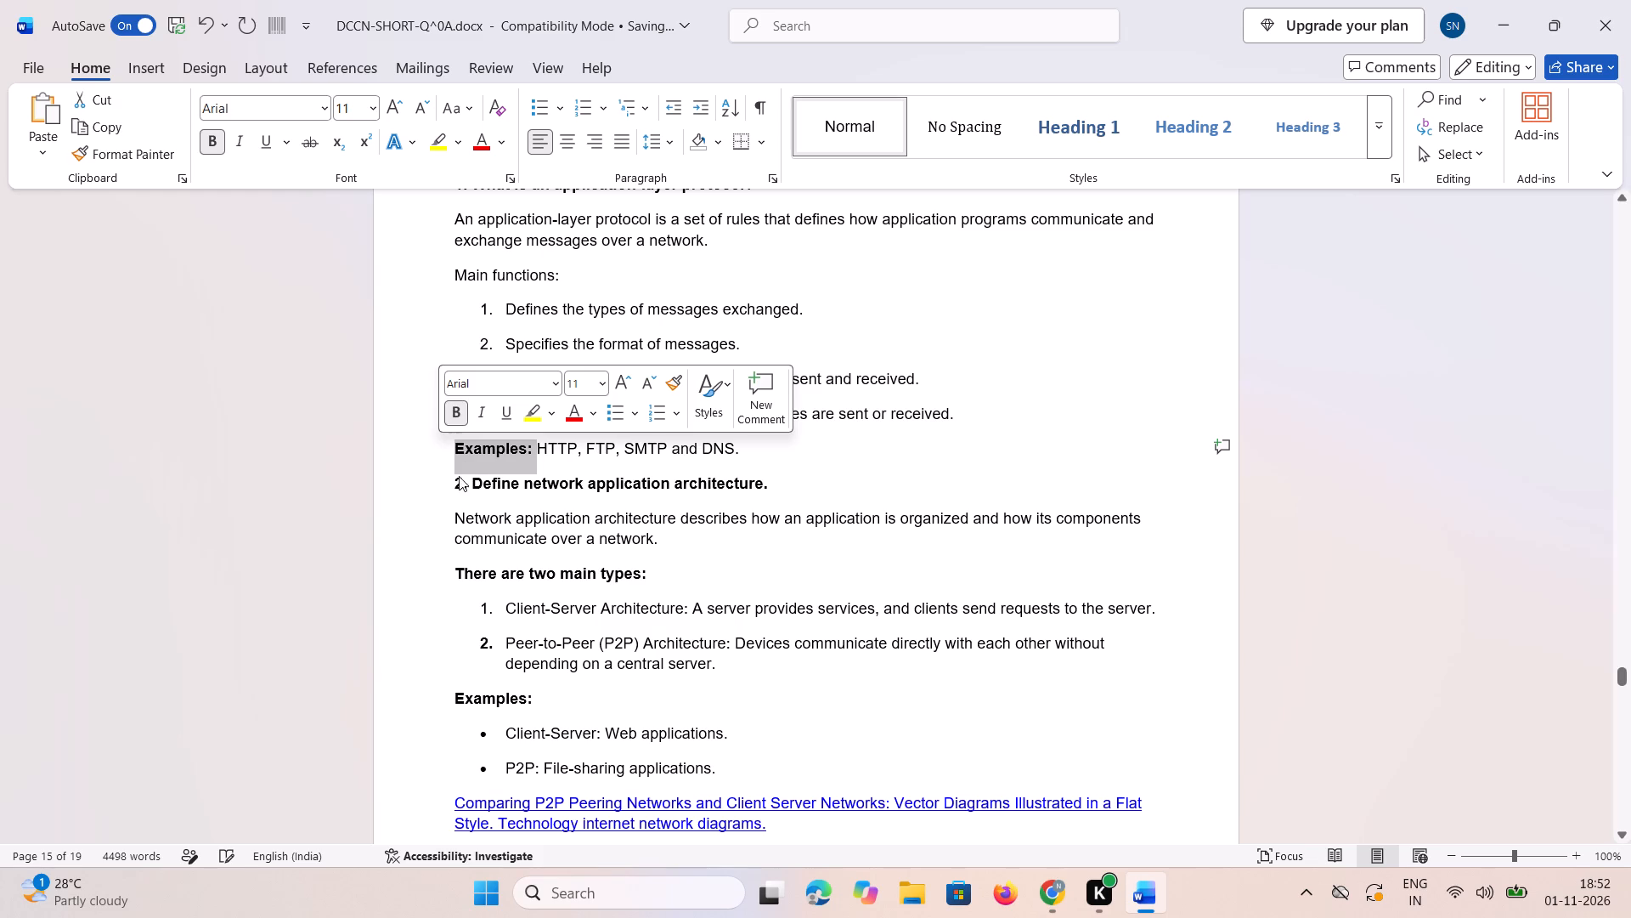
left_click(472, 529)
Bold the "Main functions:" label in the question 1 answer on application-layer protocols.
scroll(472, 529, "up", 1)
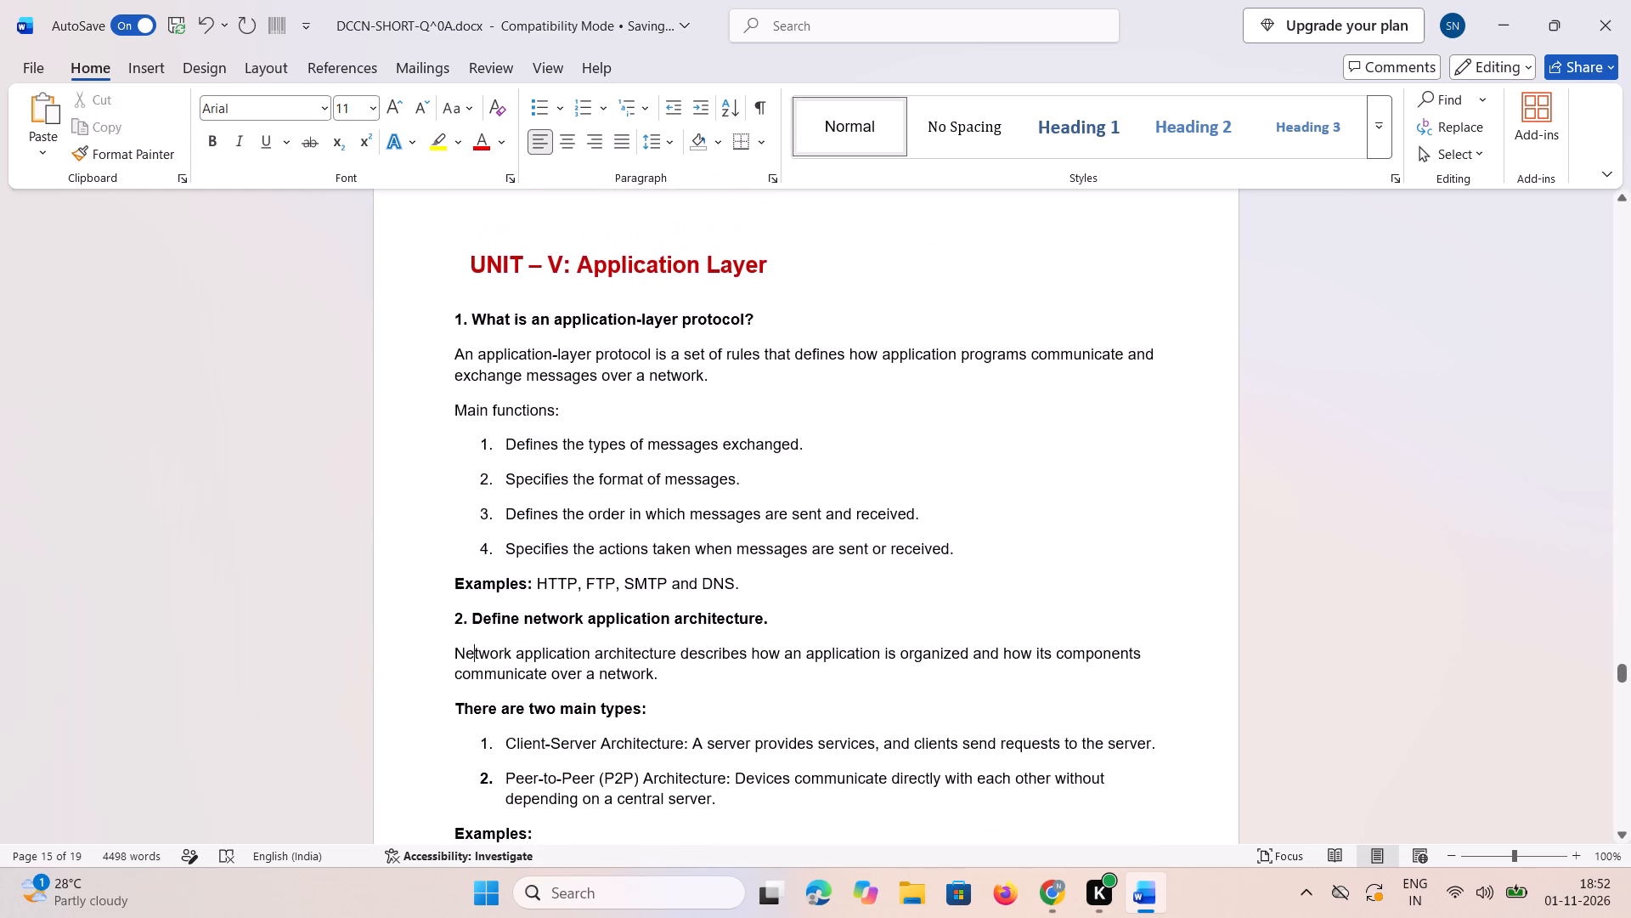
left_click_drag(578, 404, 429, 417)
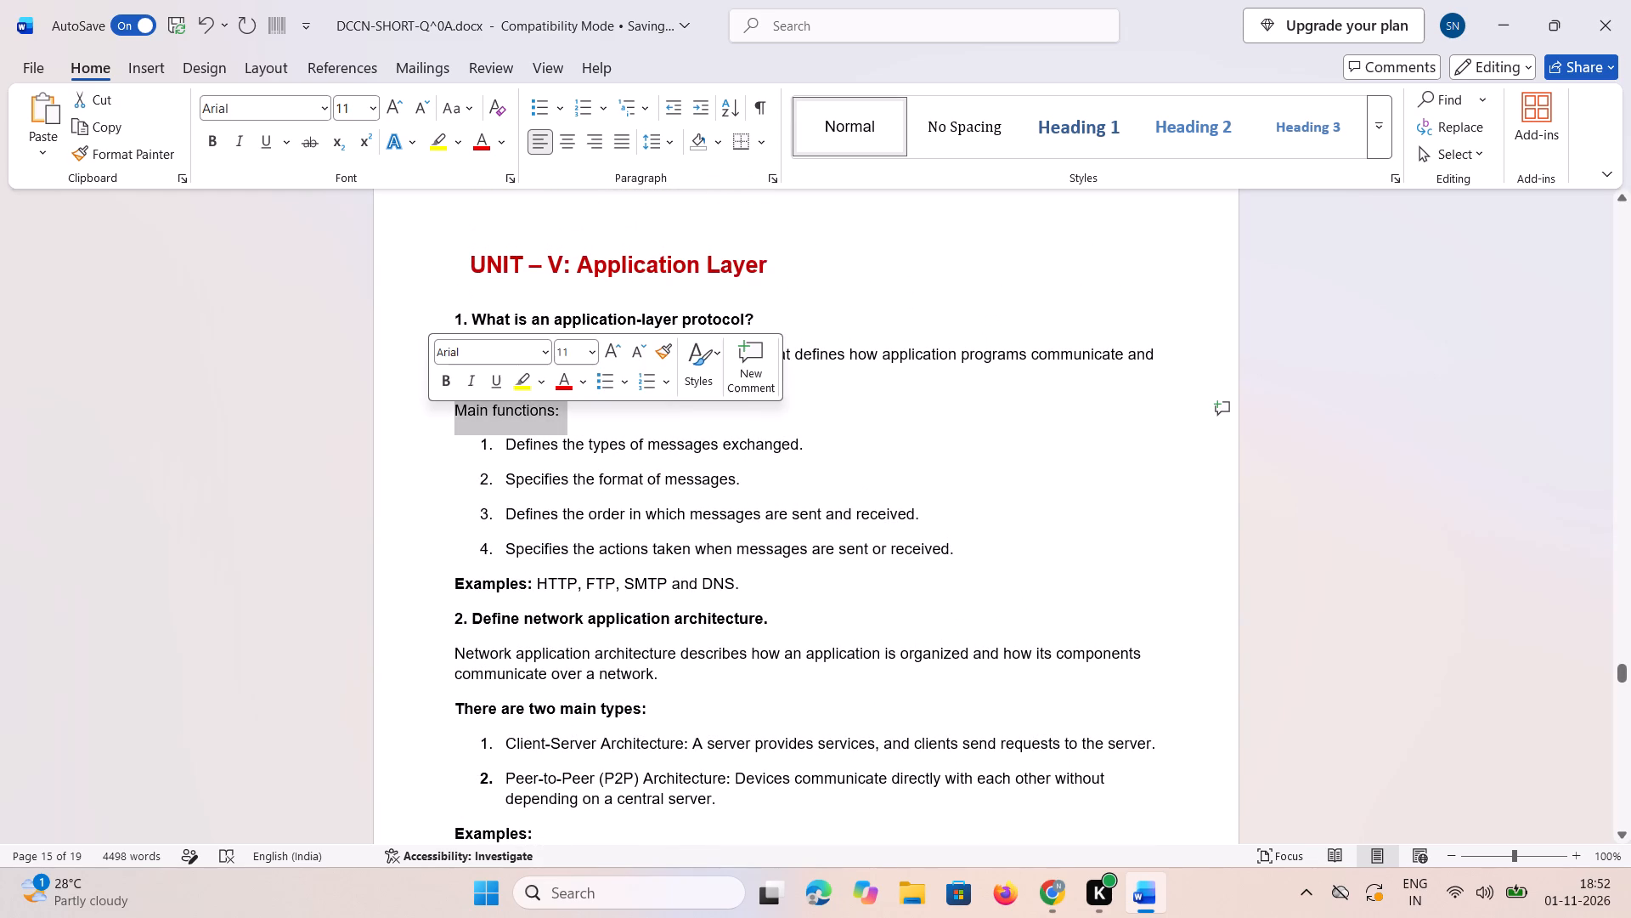
left_click(439, 379)
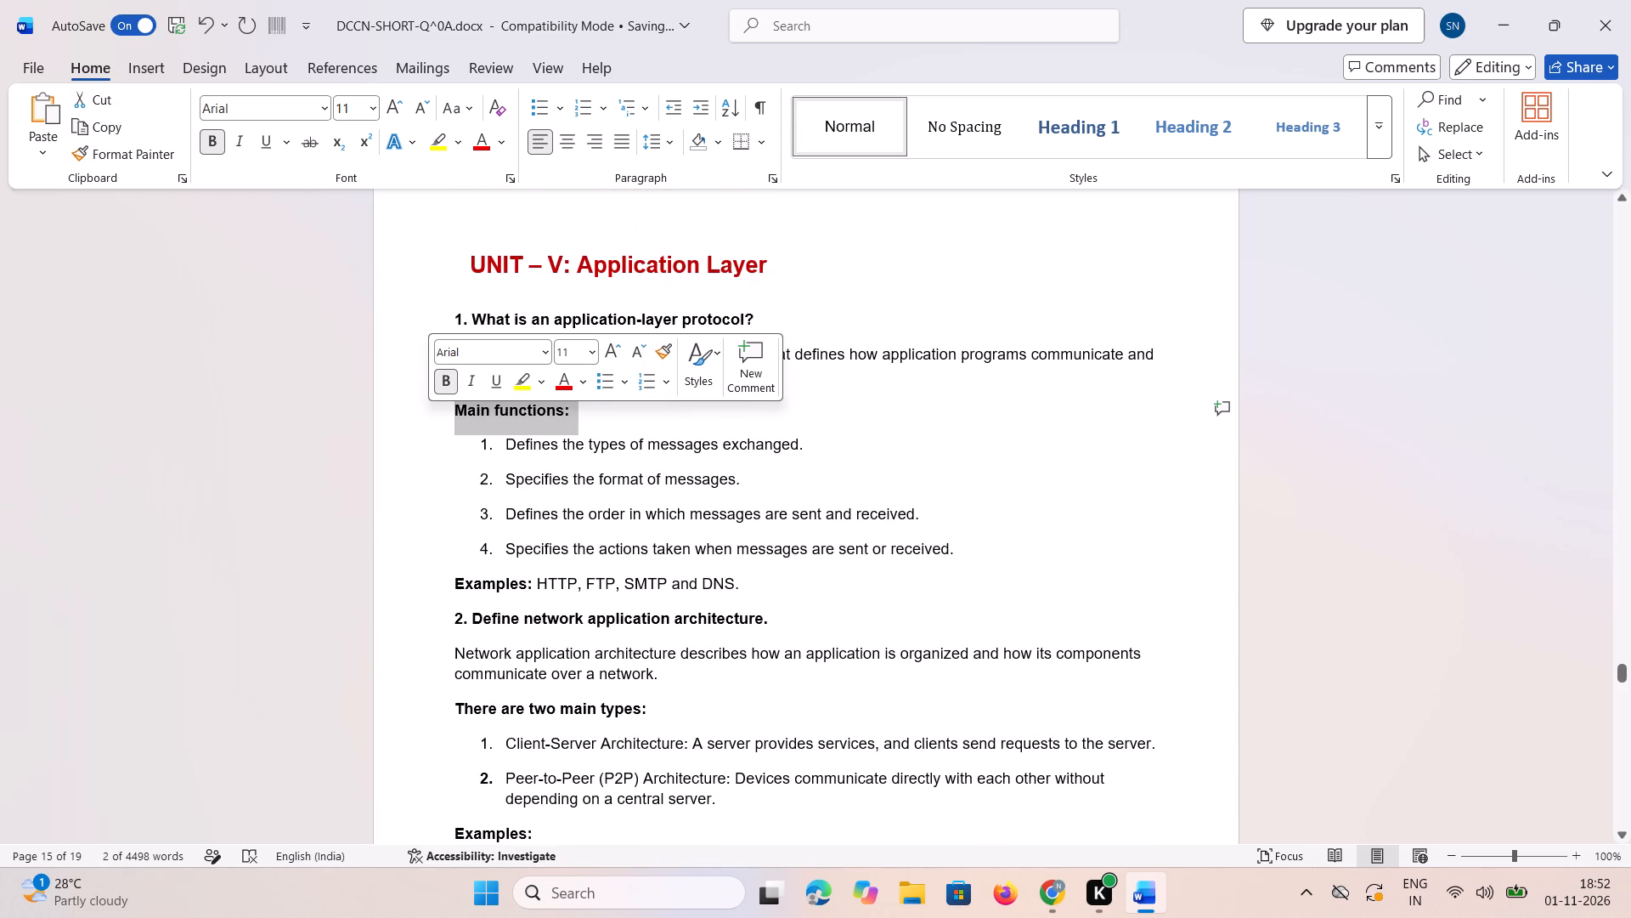
left_click(560, 476)
Review the Unit V answers and revision tables through the document's end, and return to the Unit 1 subtitle on the first page.
scroll(663, 430, "down", 1)
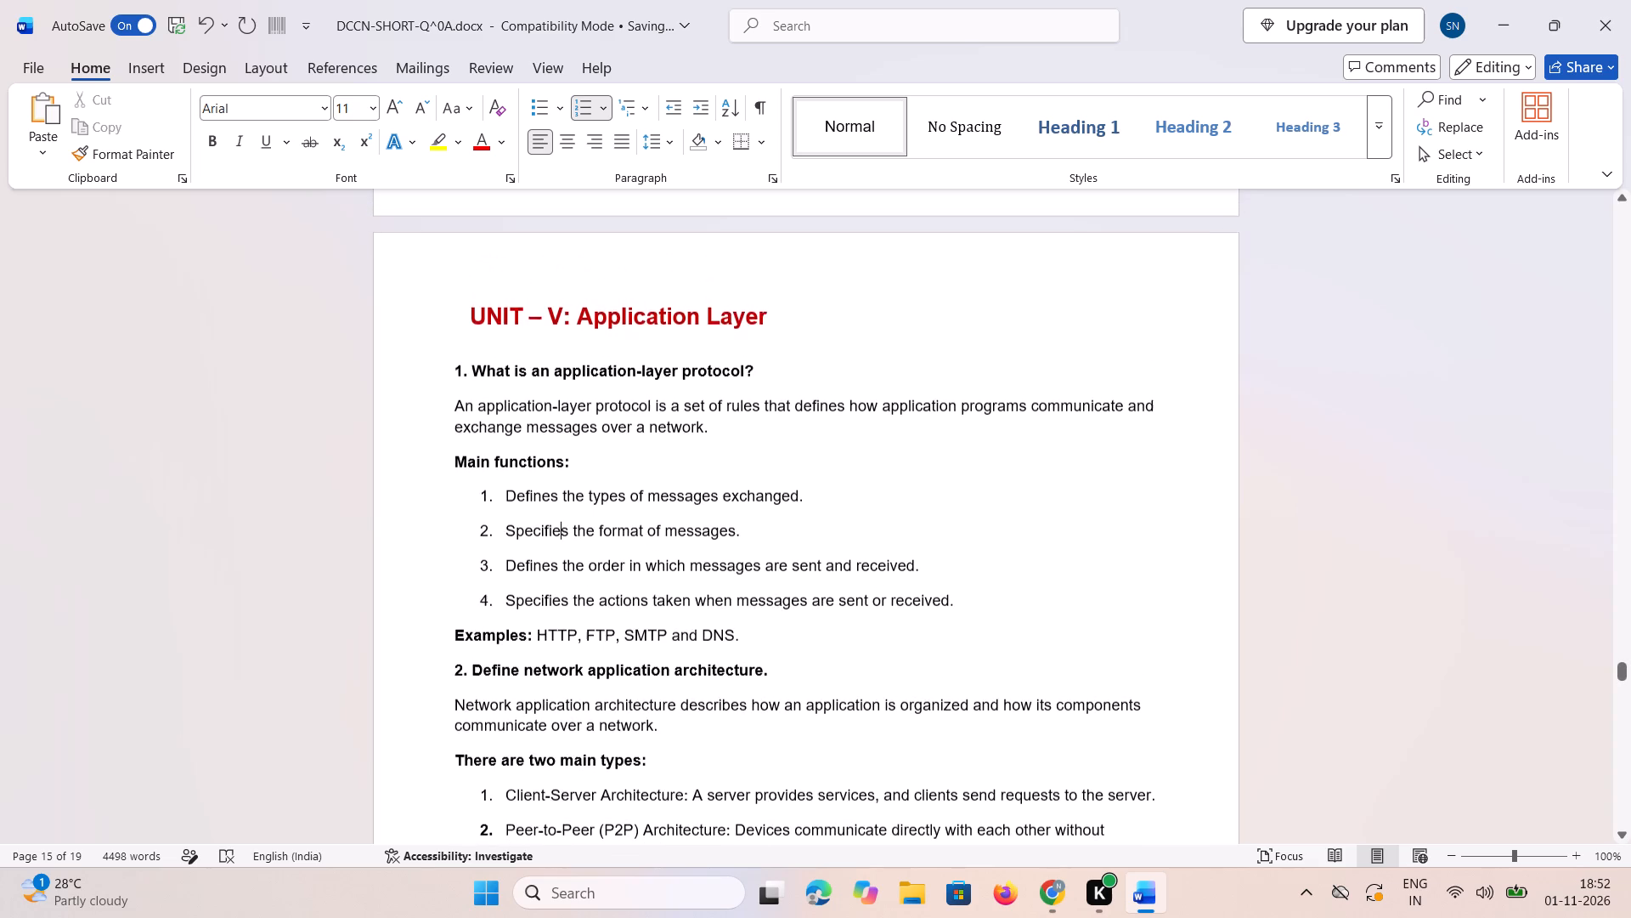
scroll(663, 430, "down", 1)
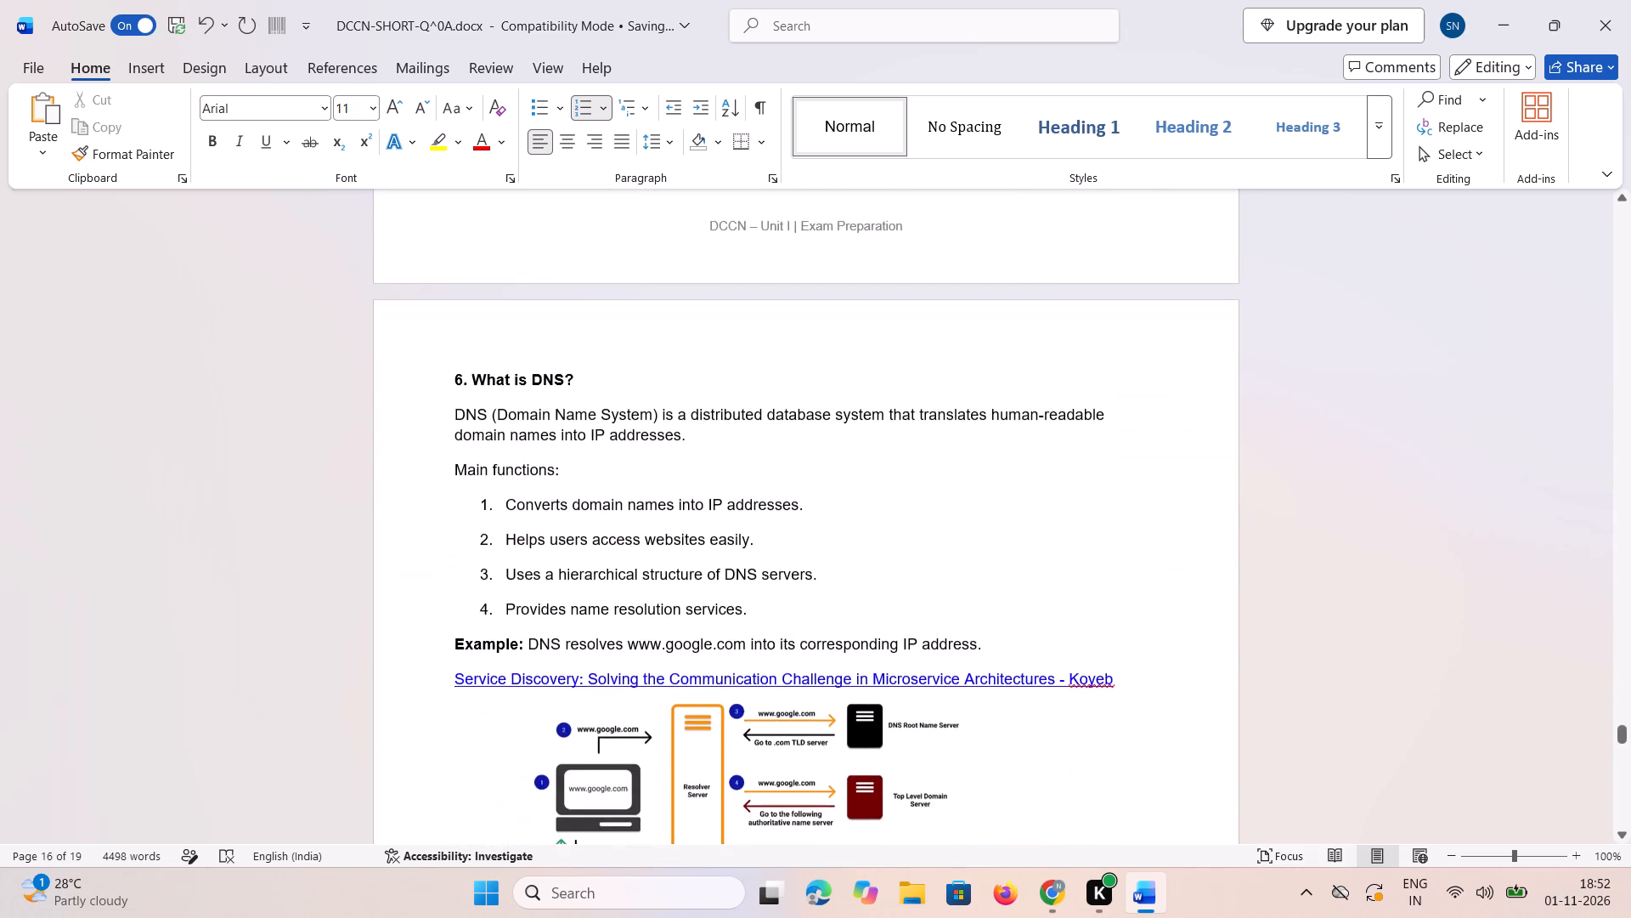
scroll(663, 430, "down", 7)
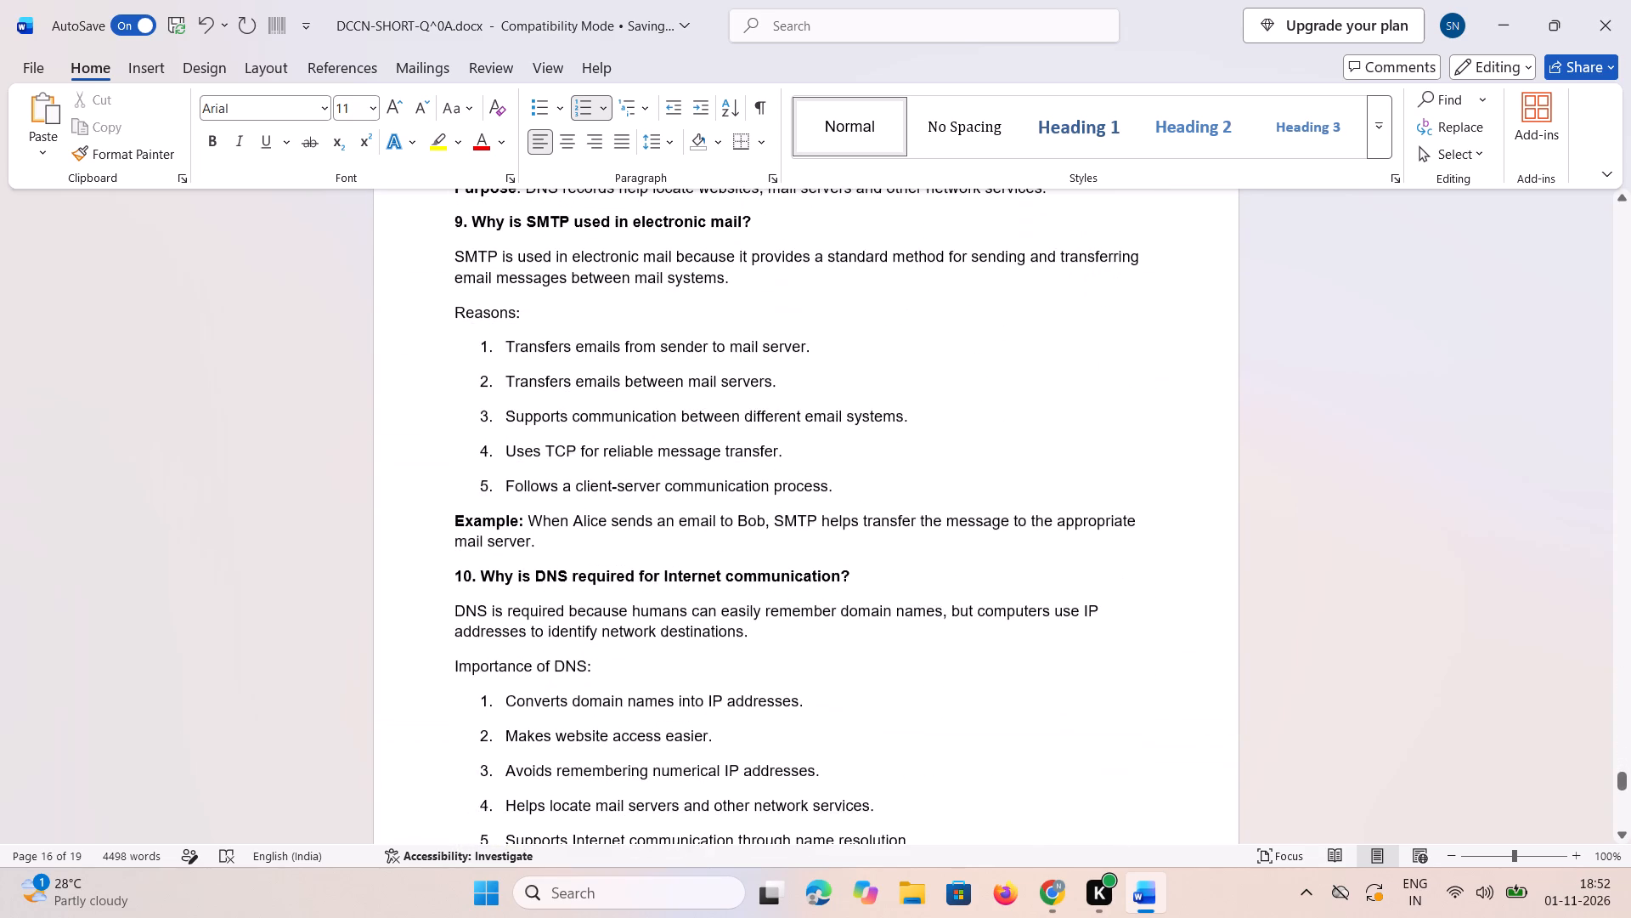
scroll(663, 430, "down", 1)
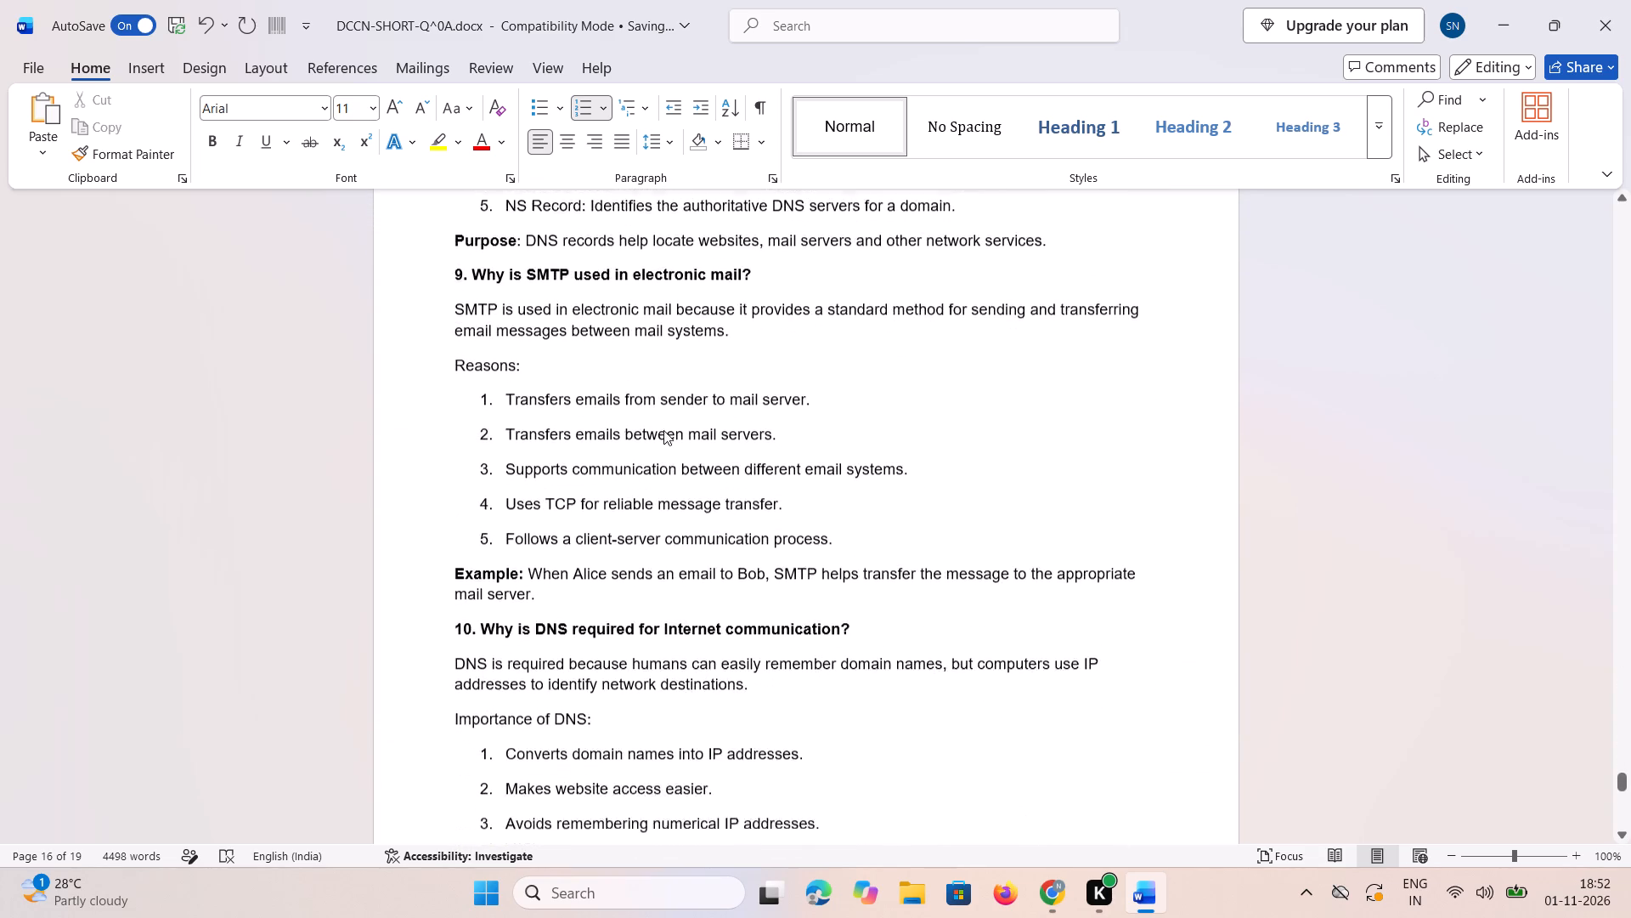
scroll(663, 430, "down", 1)
scroll(663, 430, "up", 2)
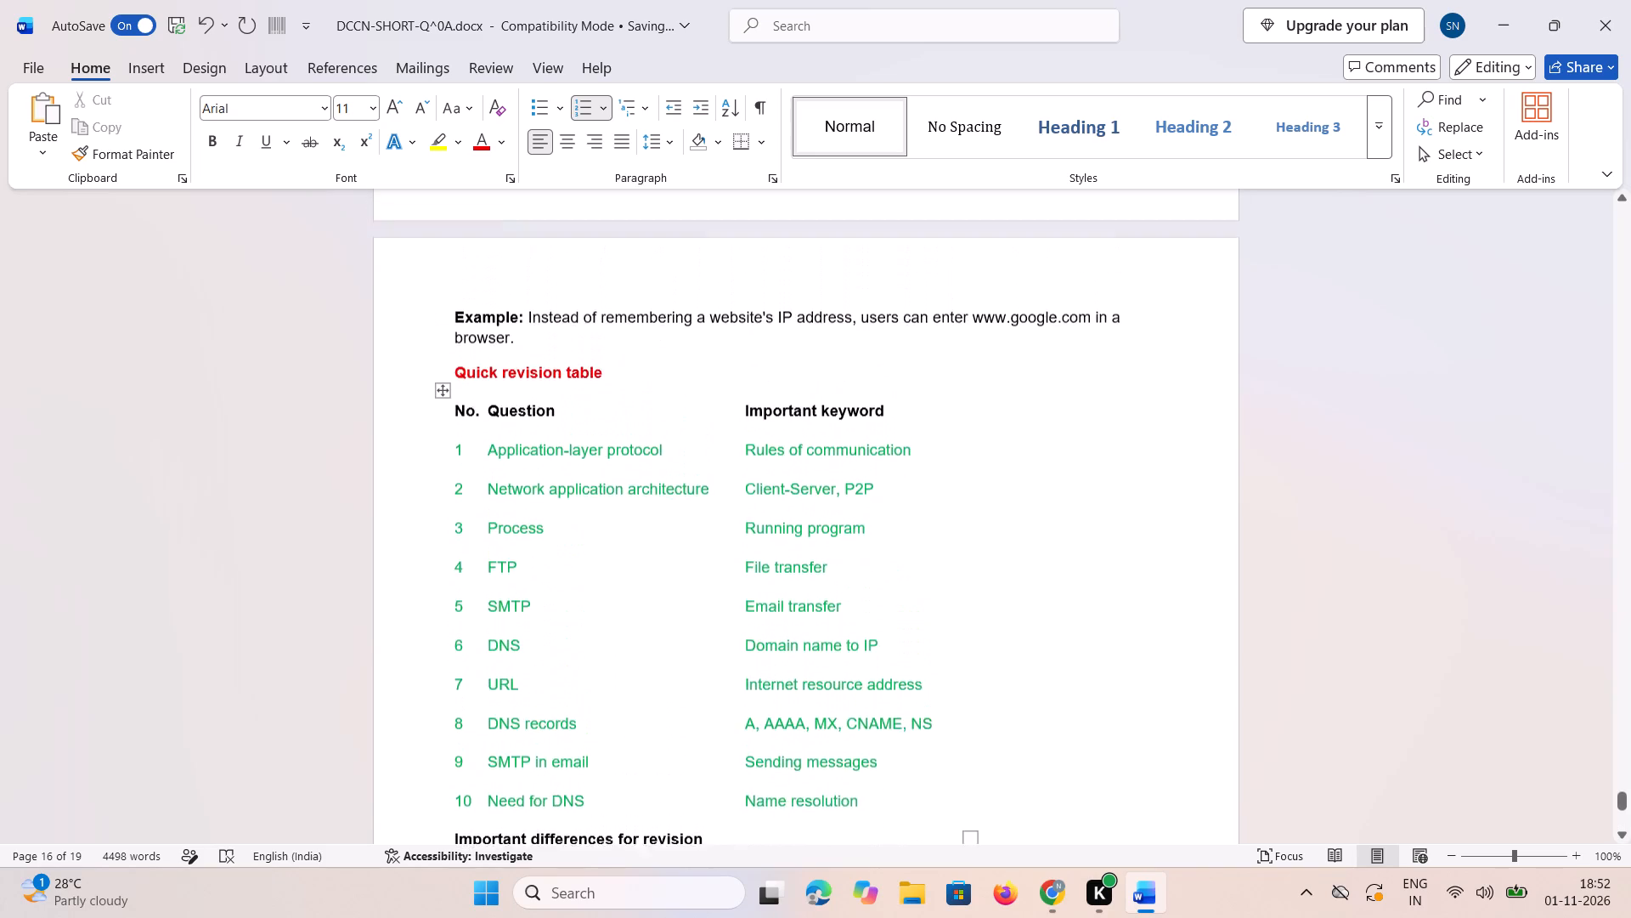
scroll(663, 430, "up", 2)
scroll(663, 430, "down", 1)
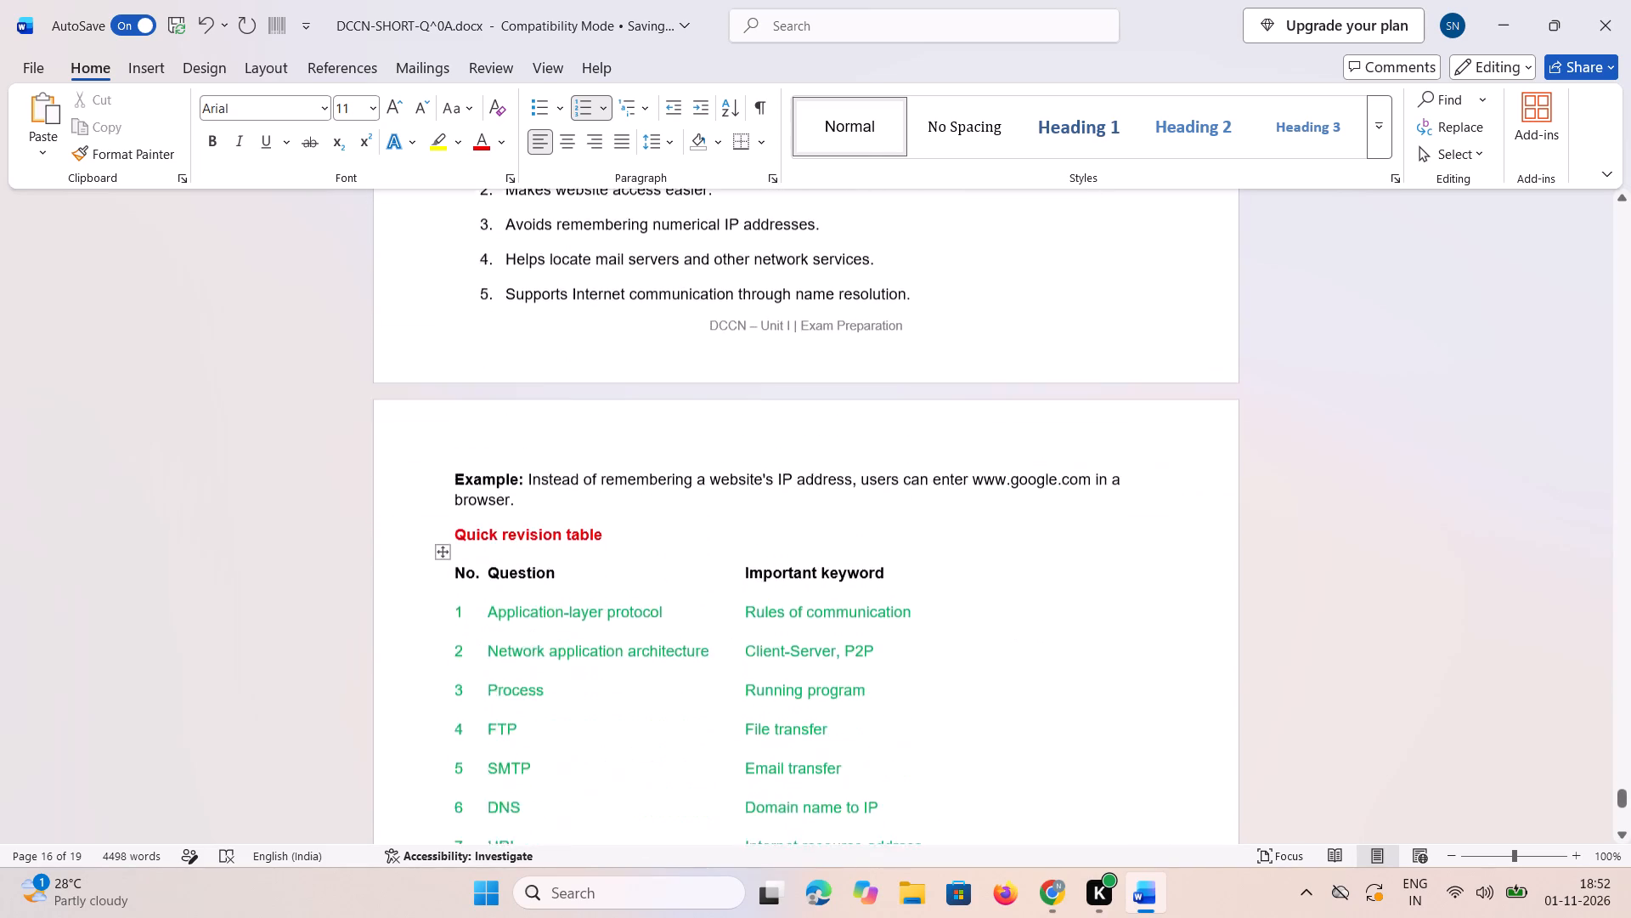
scroll(663, 430, "down", 1)
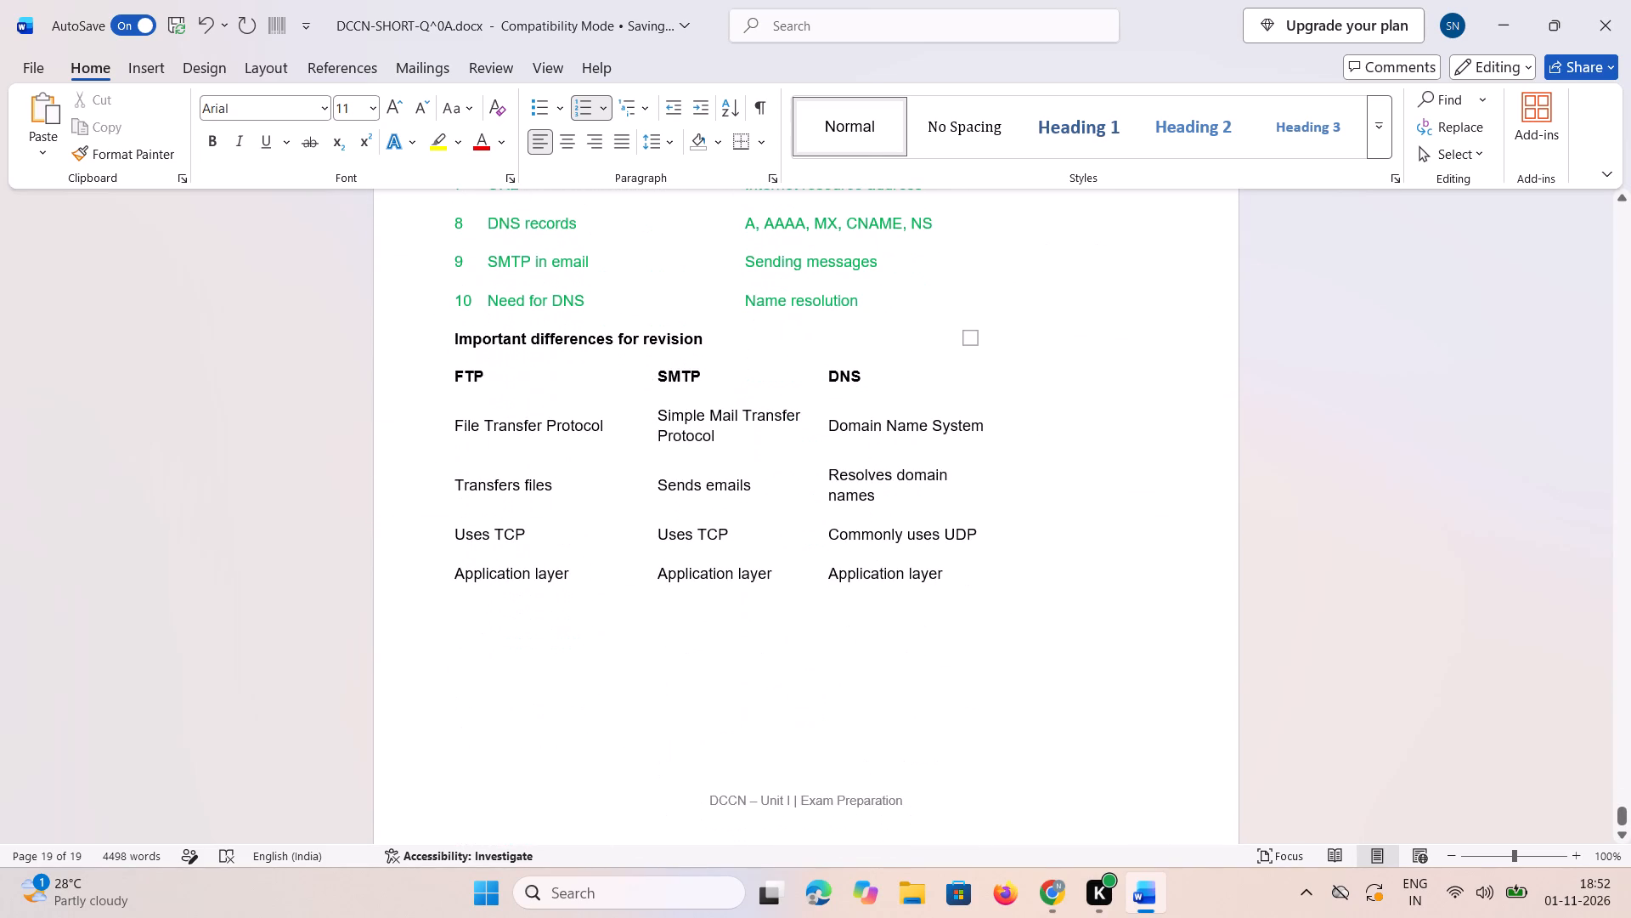
scroll(663, 430, "down", 1)
scroll(663, 430, "up", 2)
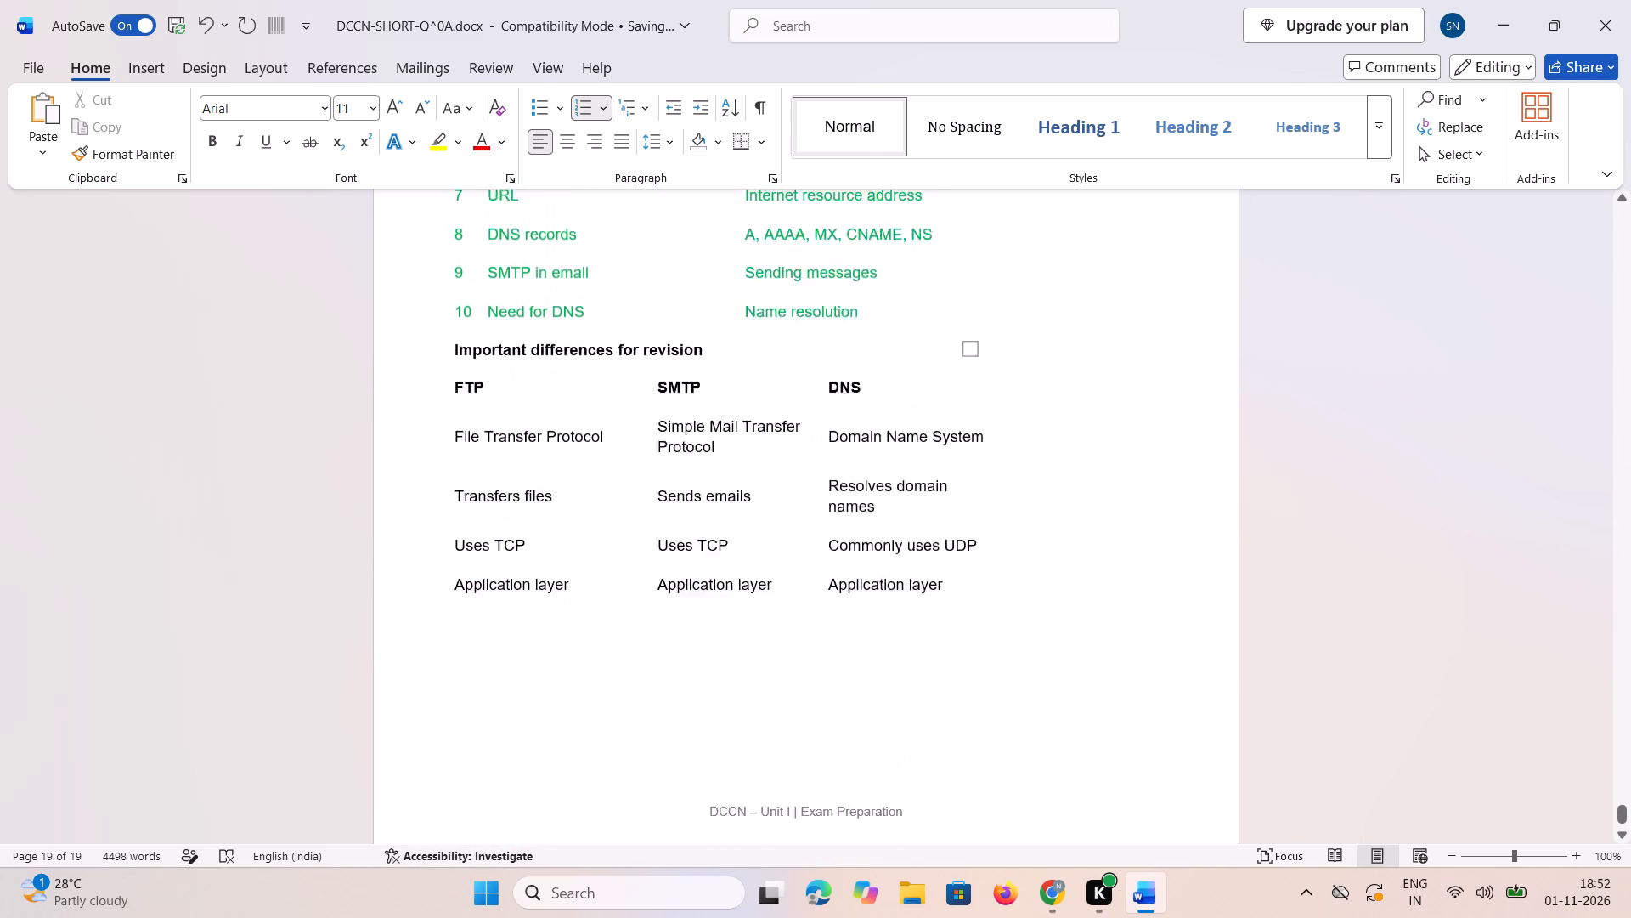
scroll(663, 430, "up", 14)
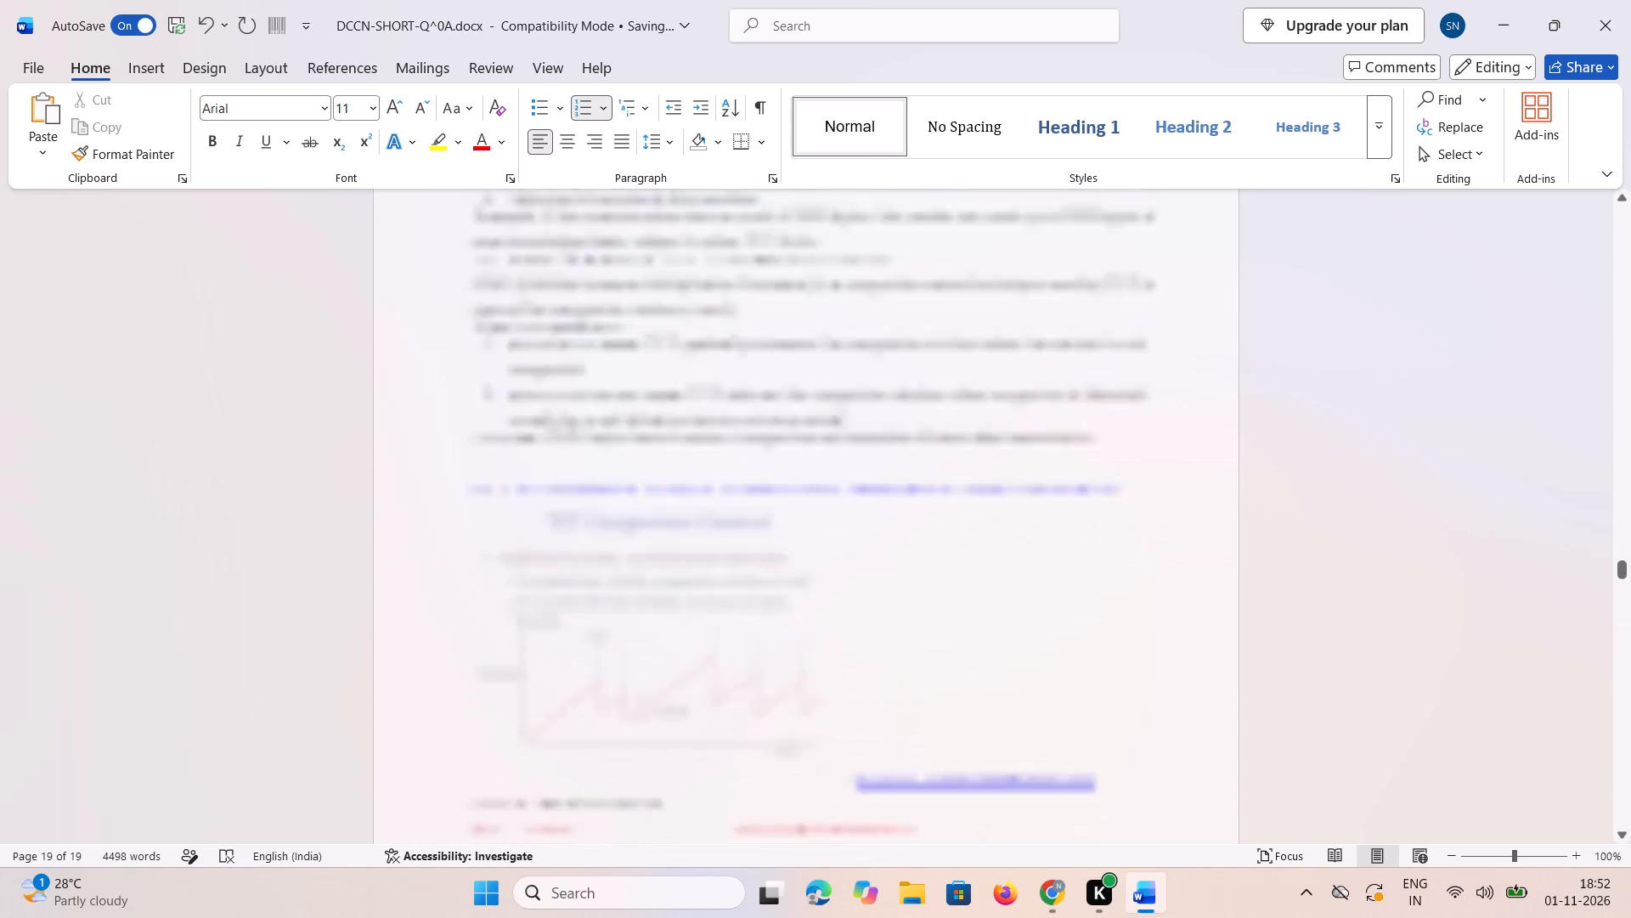
scroll(663, 430, "up", 14)
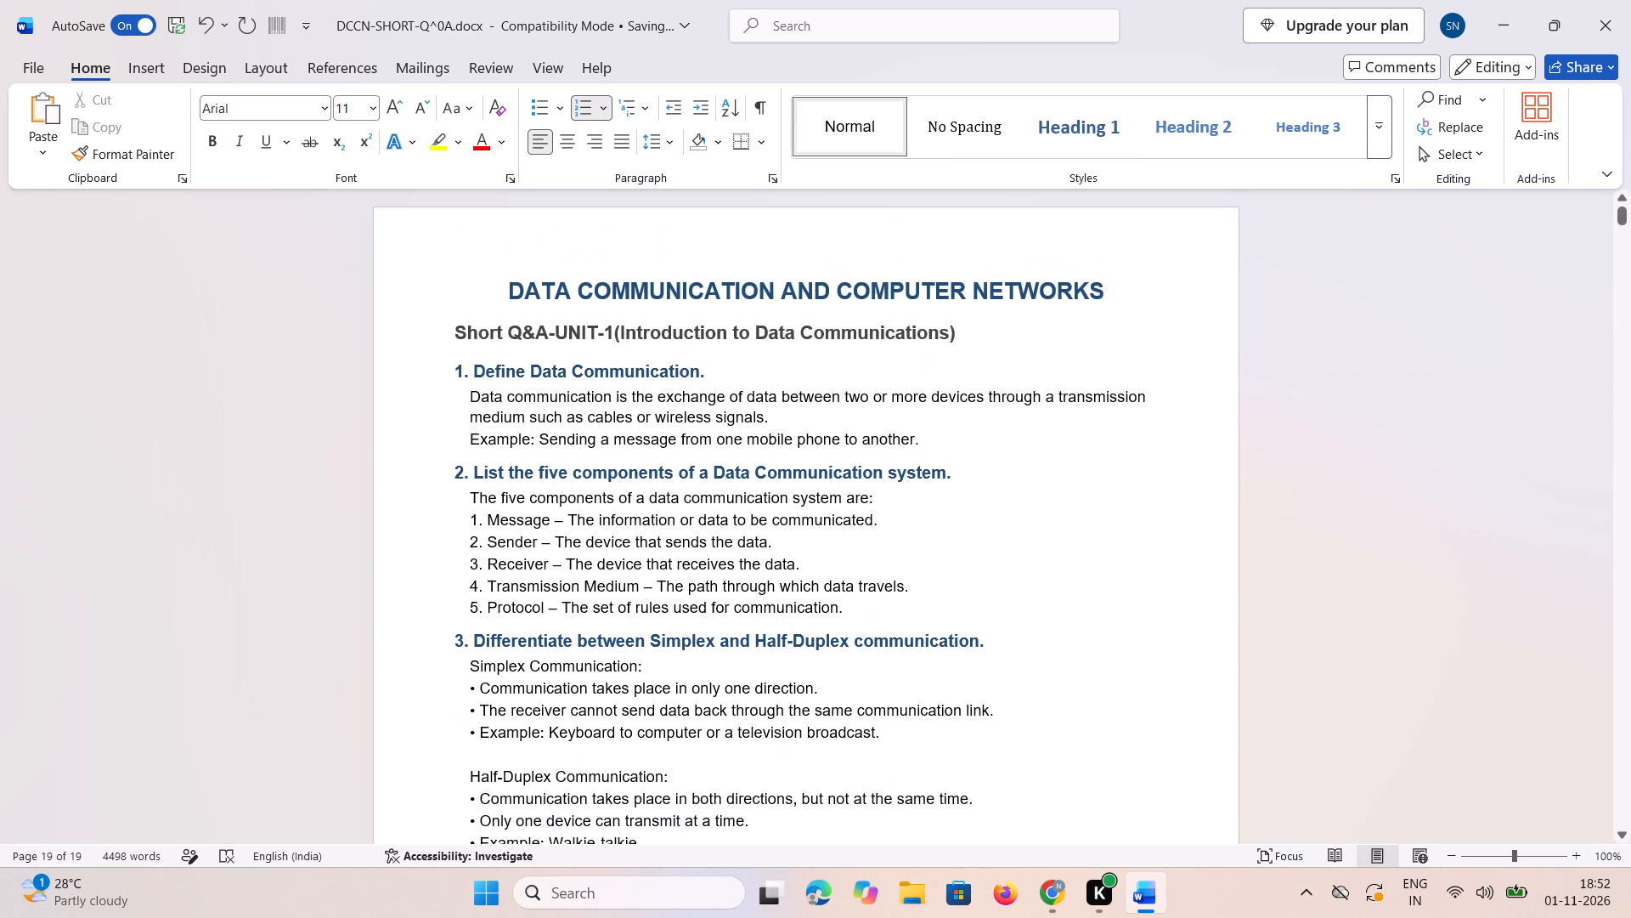
scroll(663, 430, "up", 1)
left_click(612, 328)
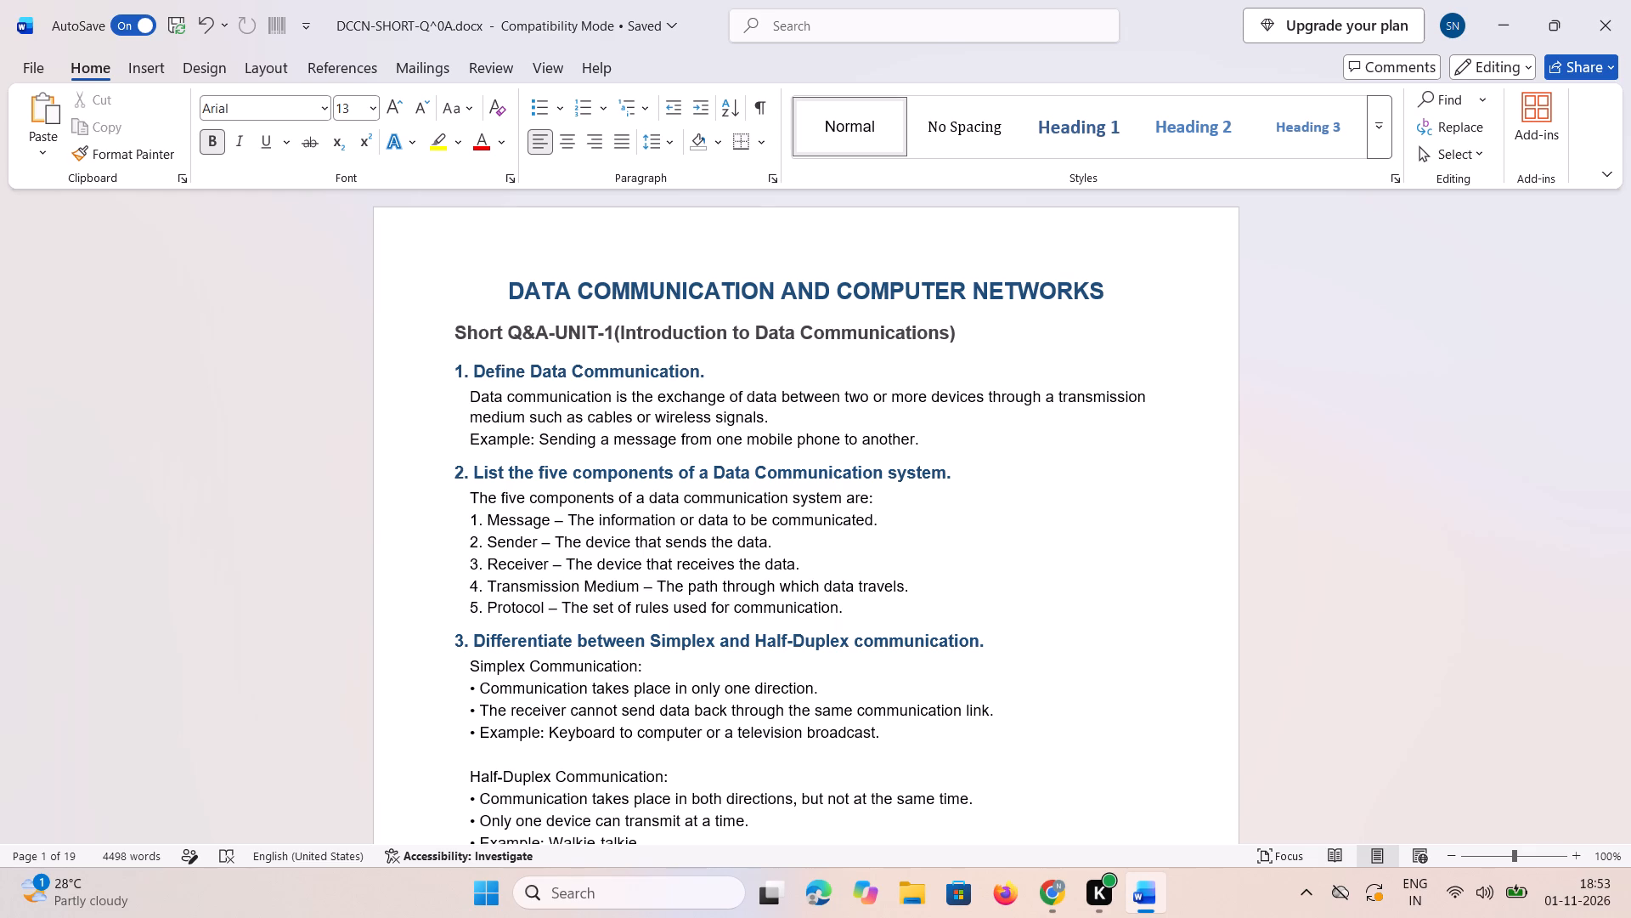
left_click(555, 330)
Change the "UNIT-1" wording in the first-page subtitle so it reads "Short Q&A-ALL Units" before the parenthesised topic.
key("a")
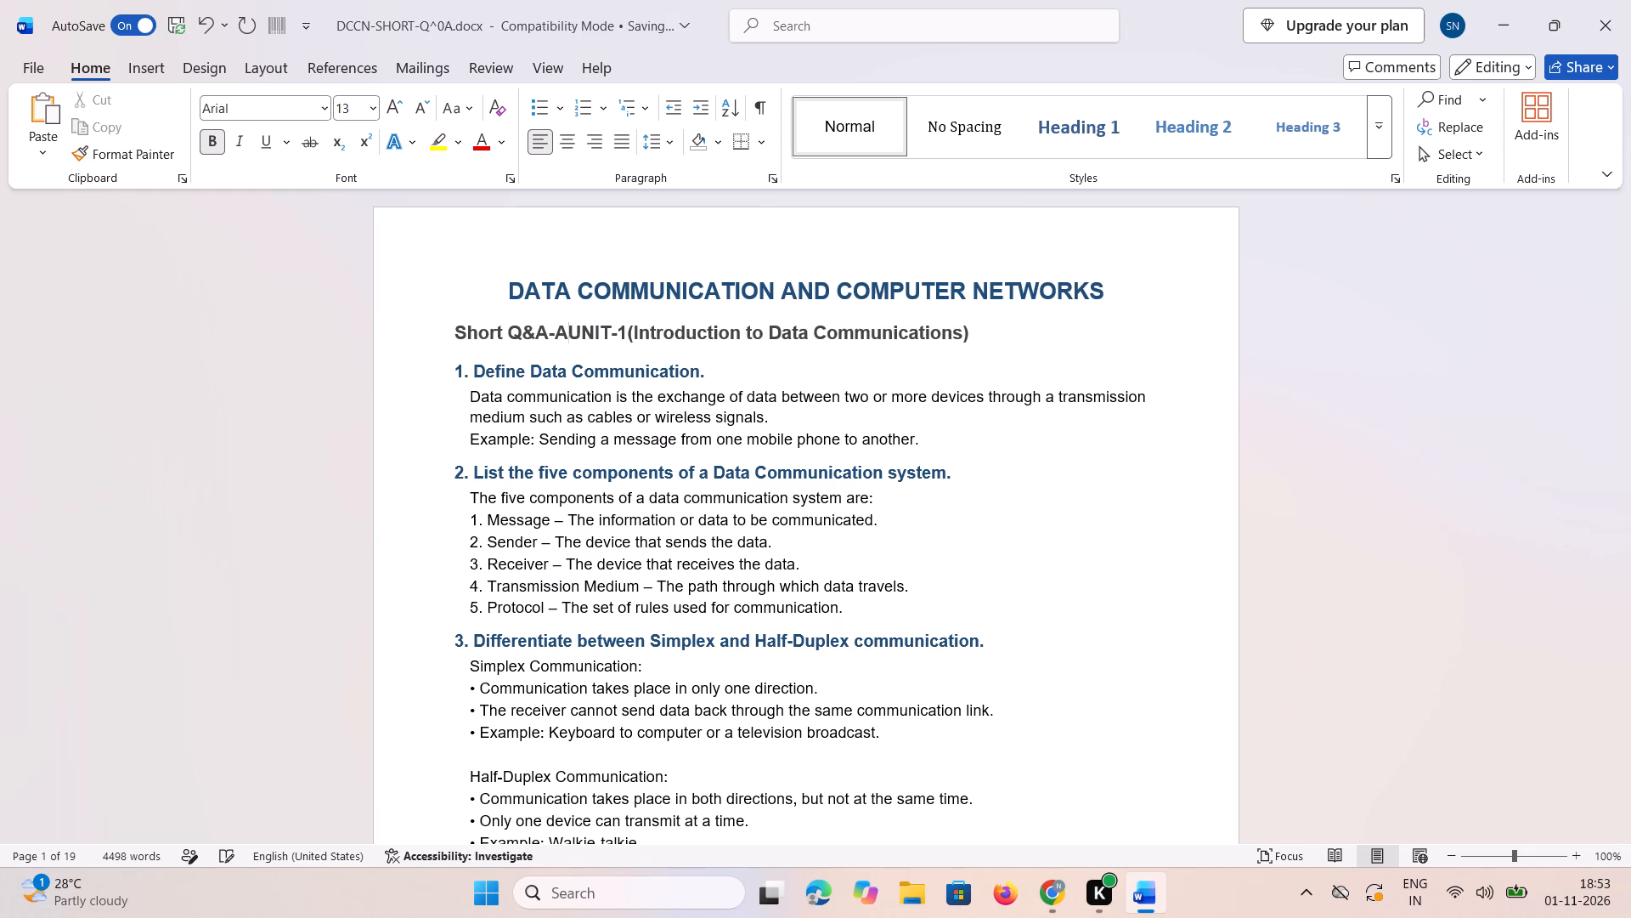
type("LL")
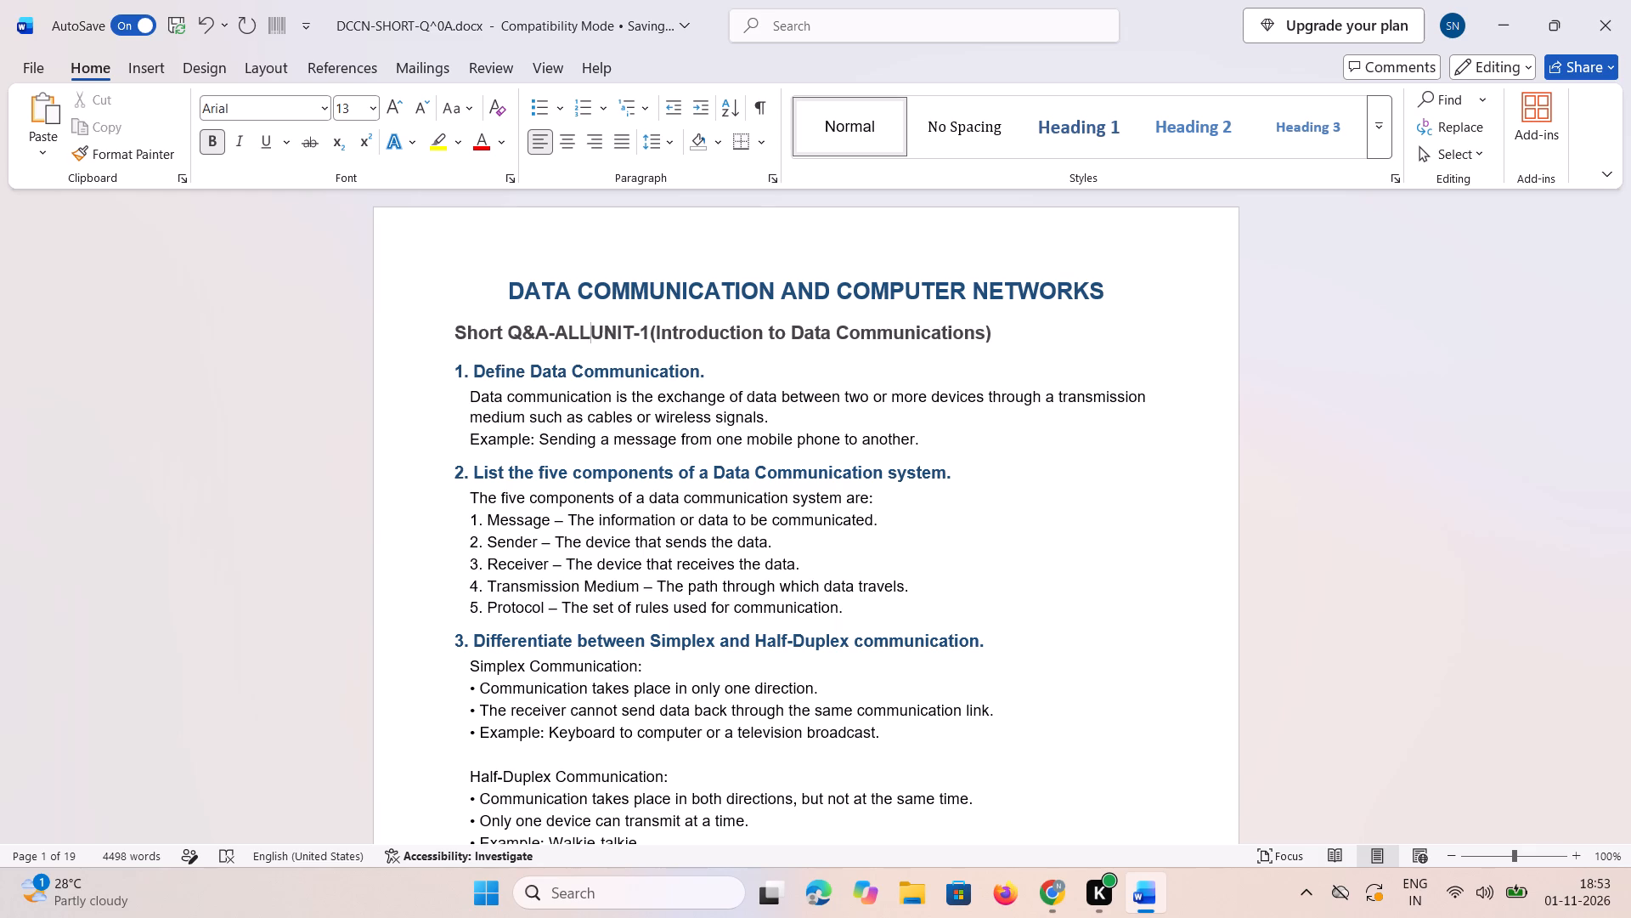
key("space")
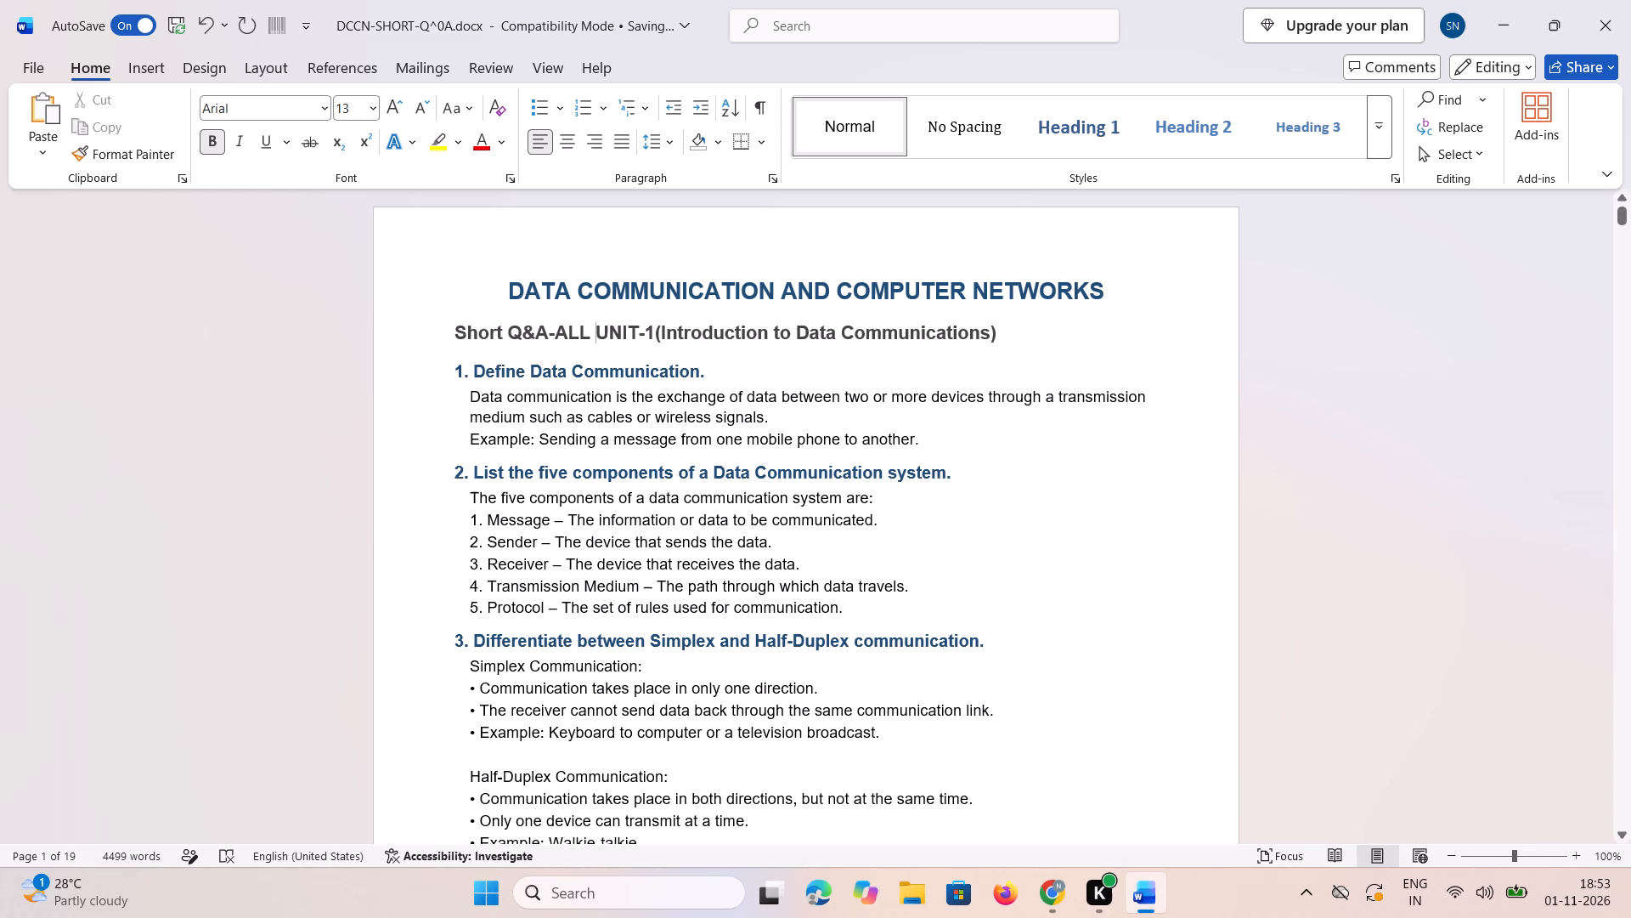
left_click(653, 332)
key("BackSpace")
key("BackSpace")
key("BackSpace")
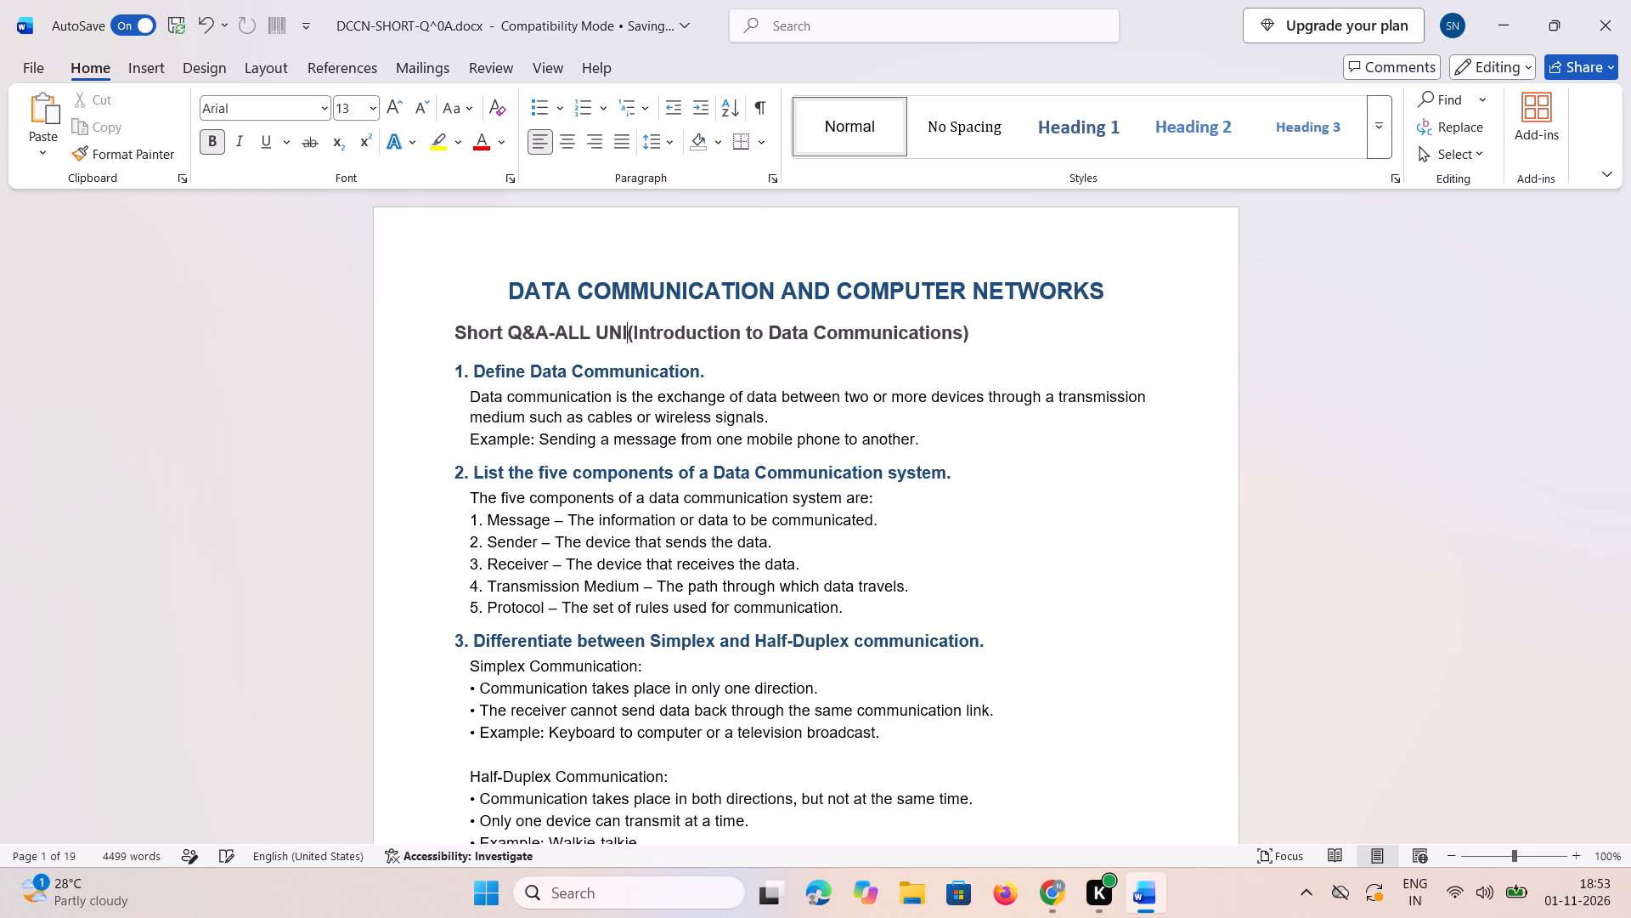
key("BackSpace")
key("BackSpace")
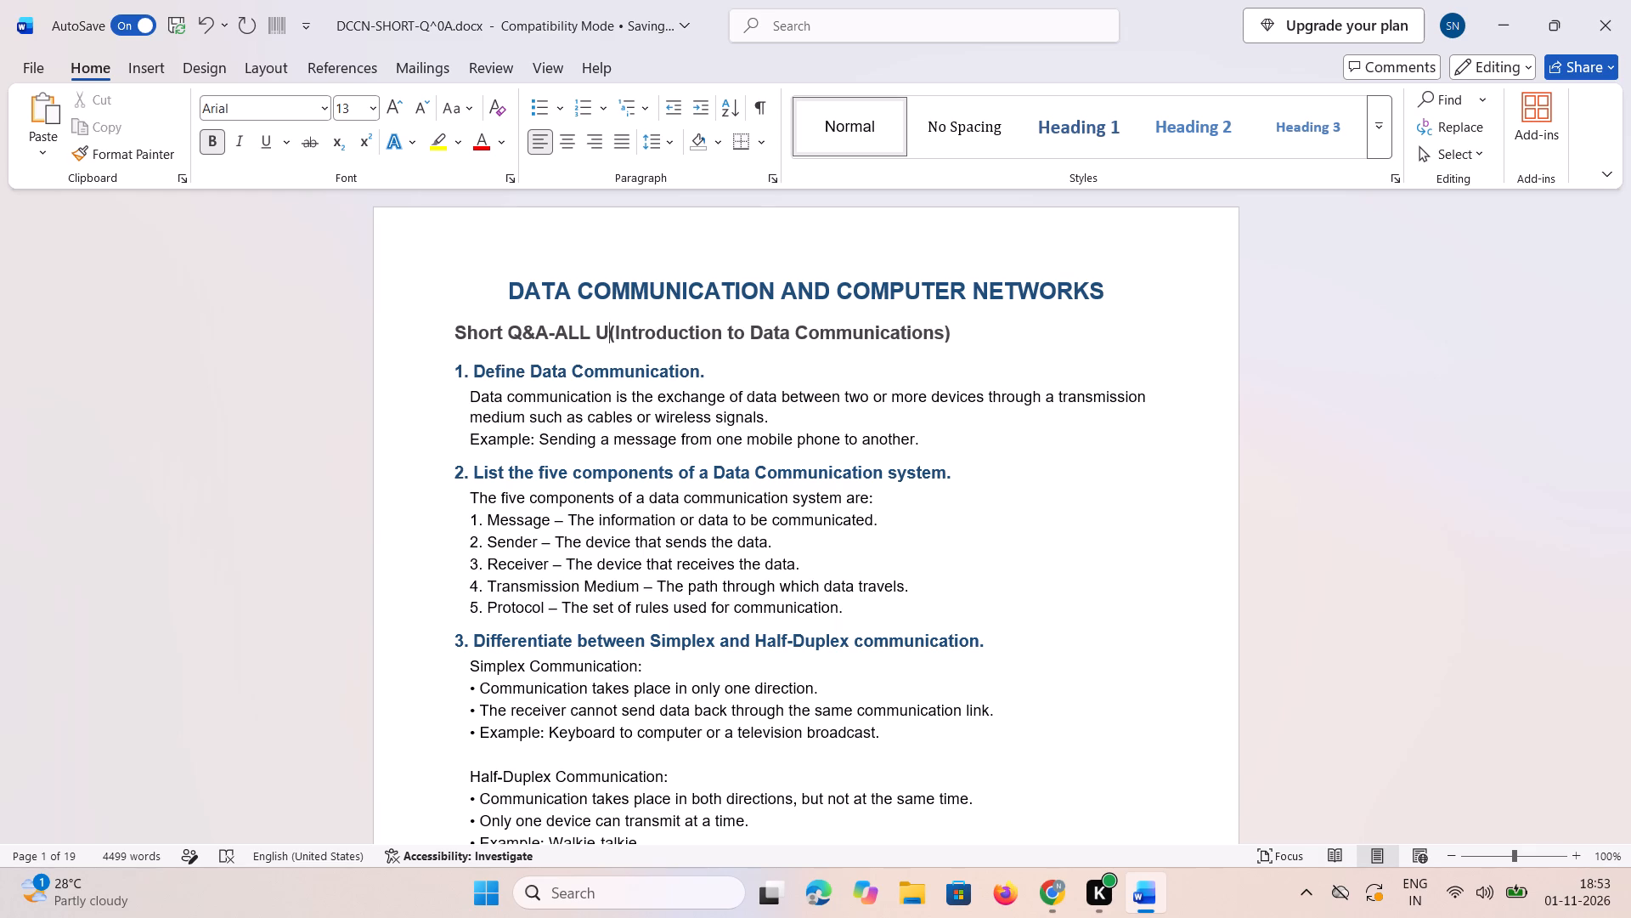
key("n")
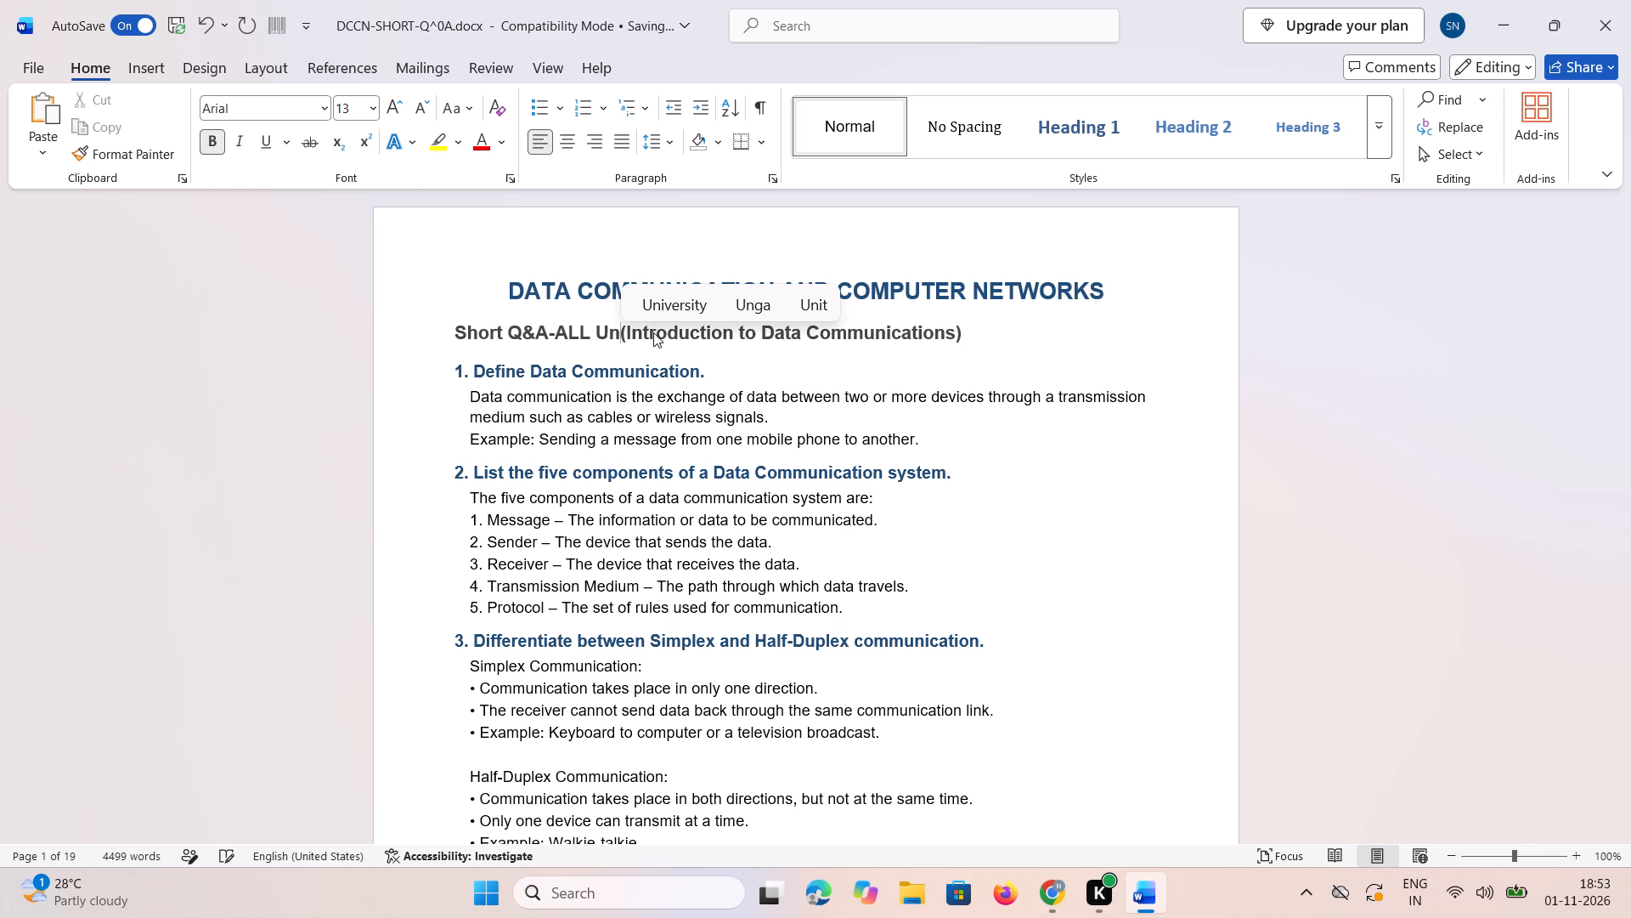
key("i")
type("ts")
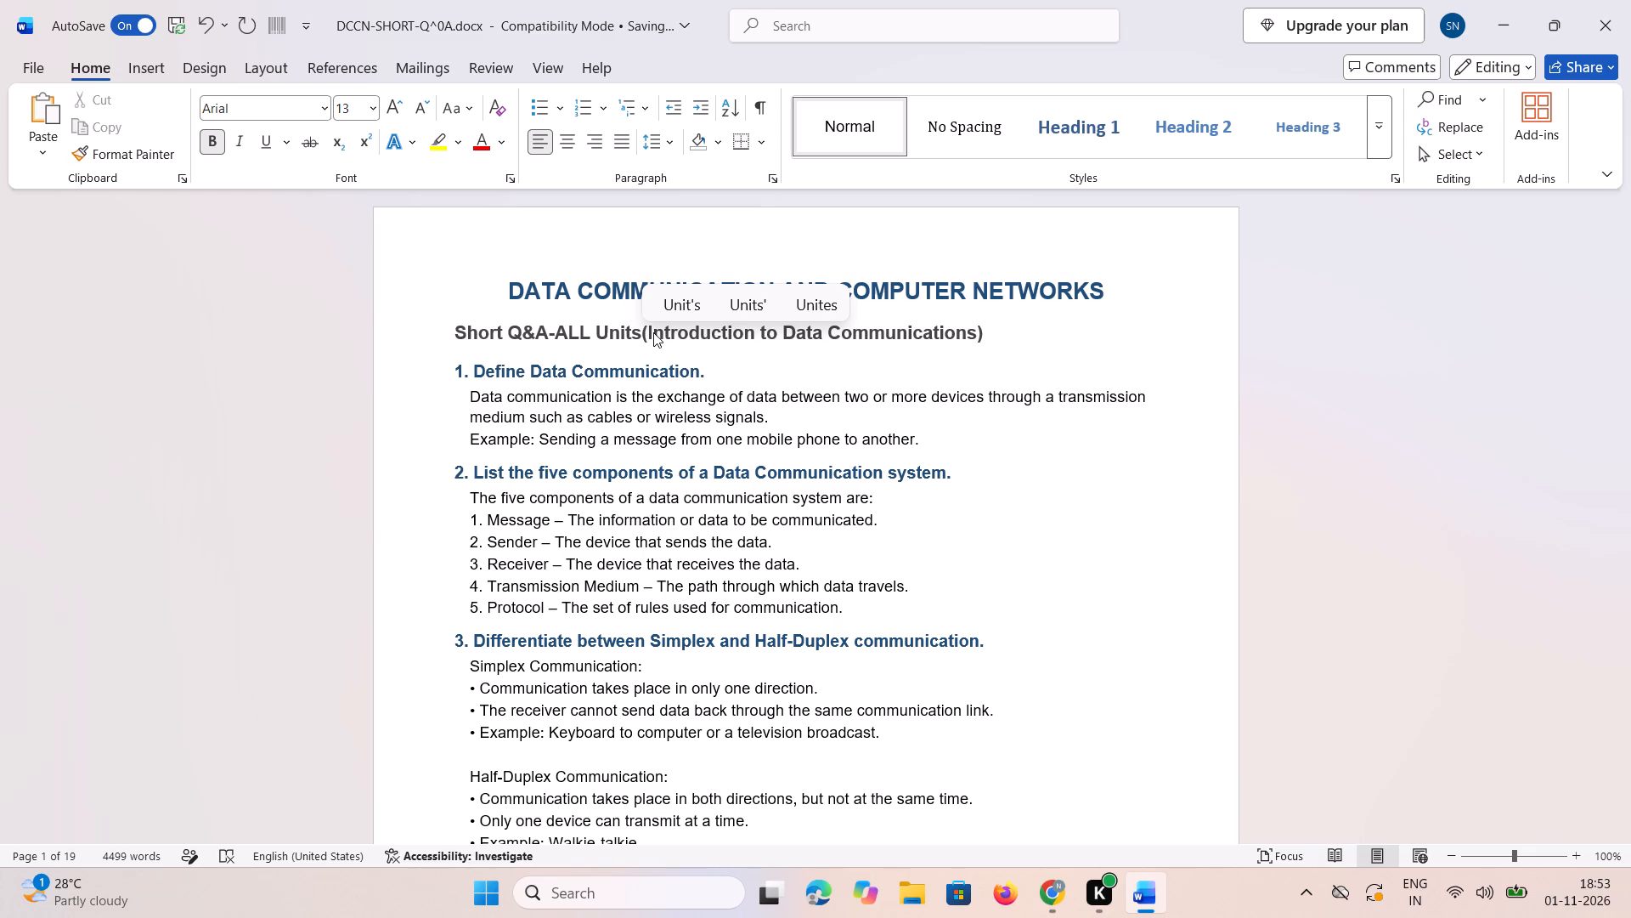
key("space")
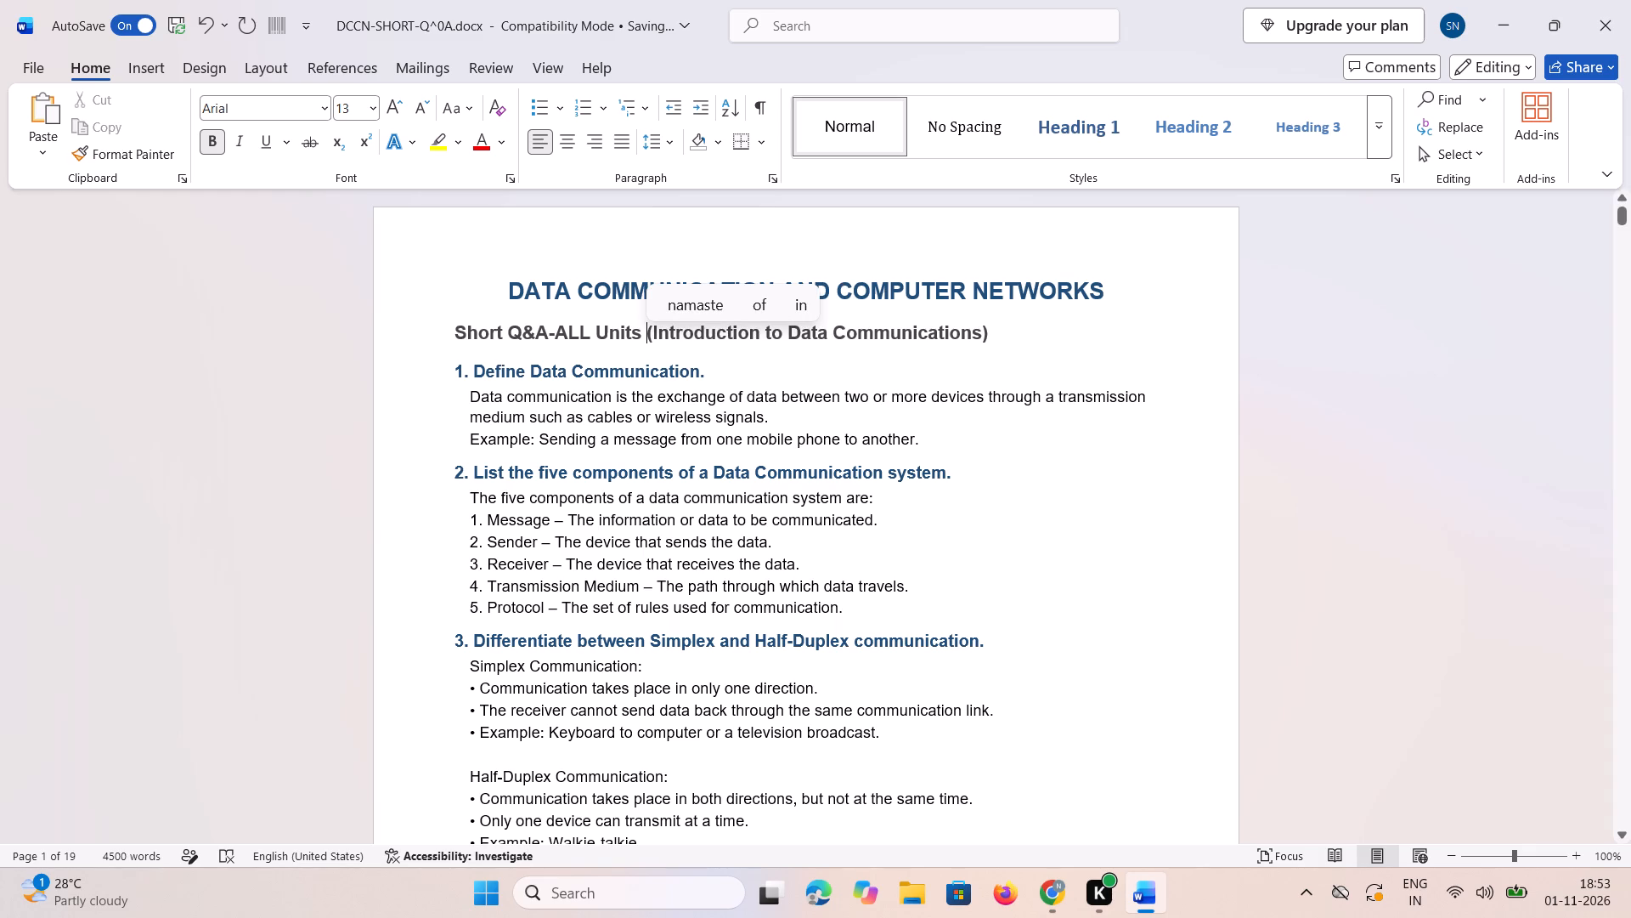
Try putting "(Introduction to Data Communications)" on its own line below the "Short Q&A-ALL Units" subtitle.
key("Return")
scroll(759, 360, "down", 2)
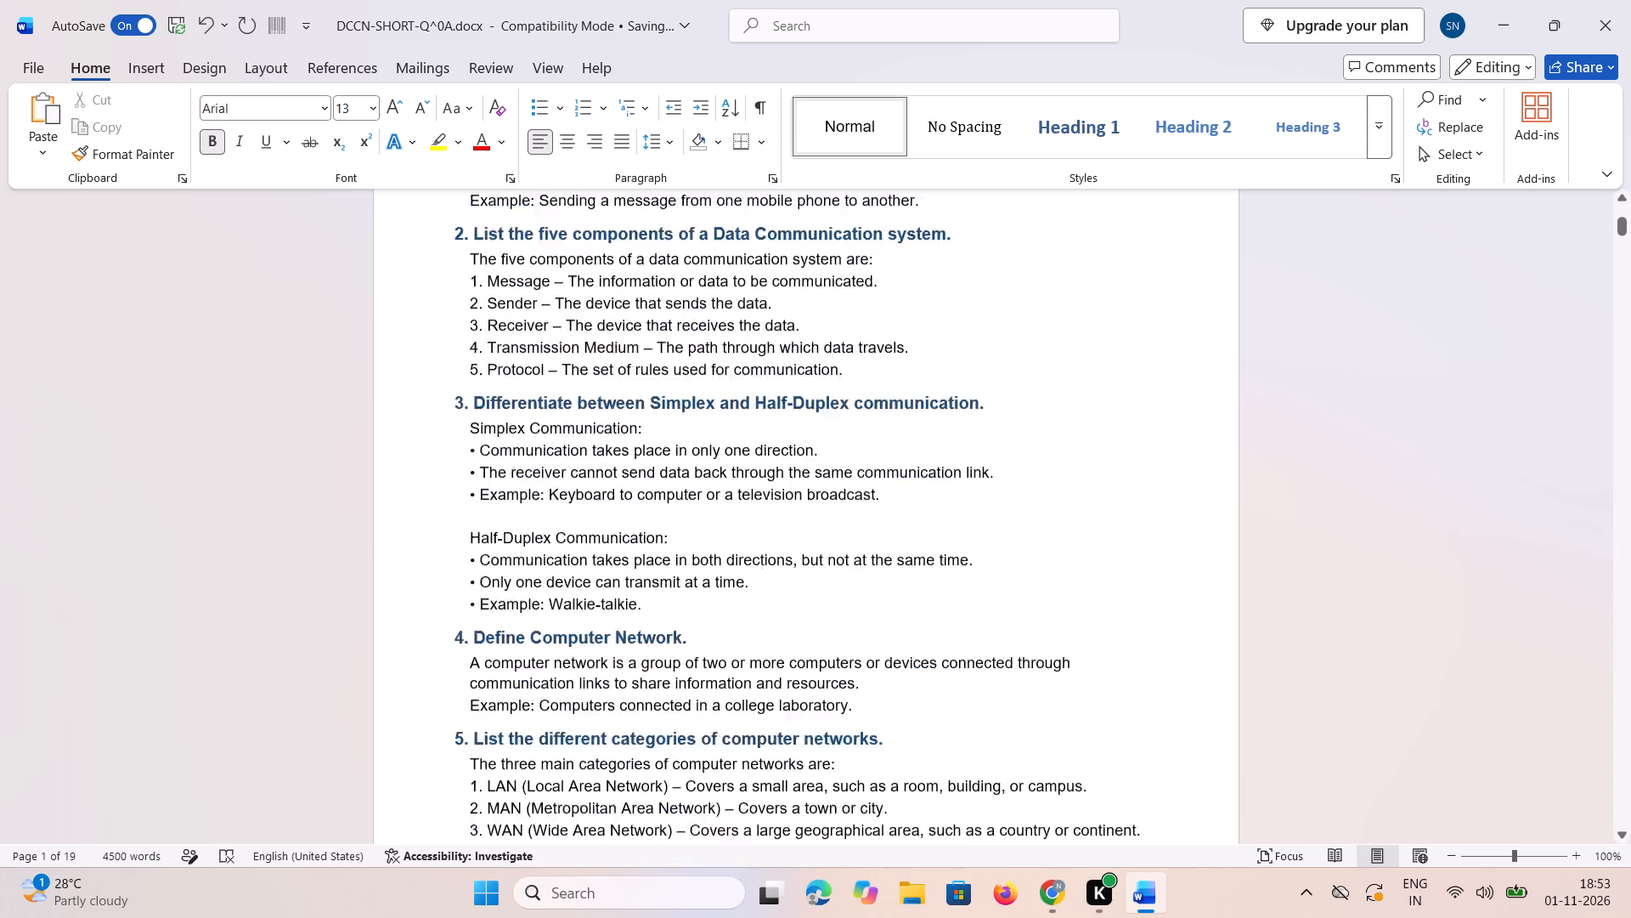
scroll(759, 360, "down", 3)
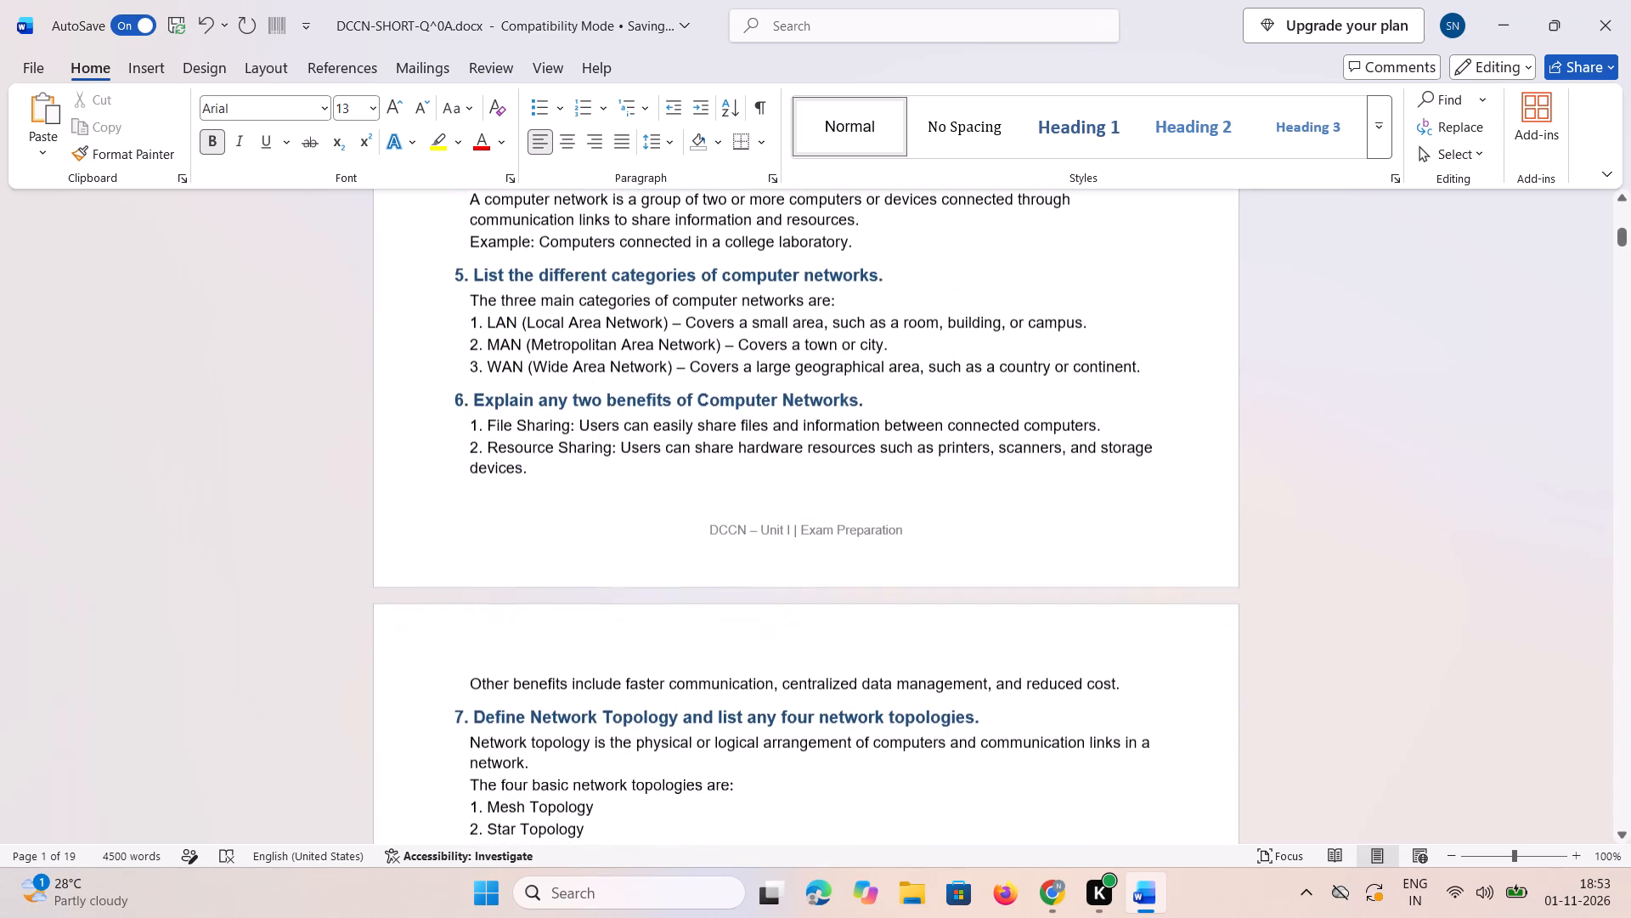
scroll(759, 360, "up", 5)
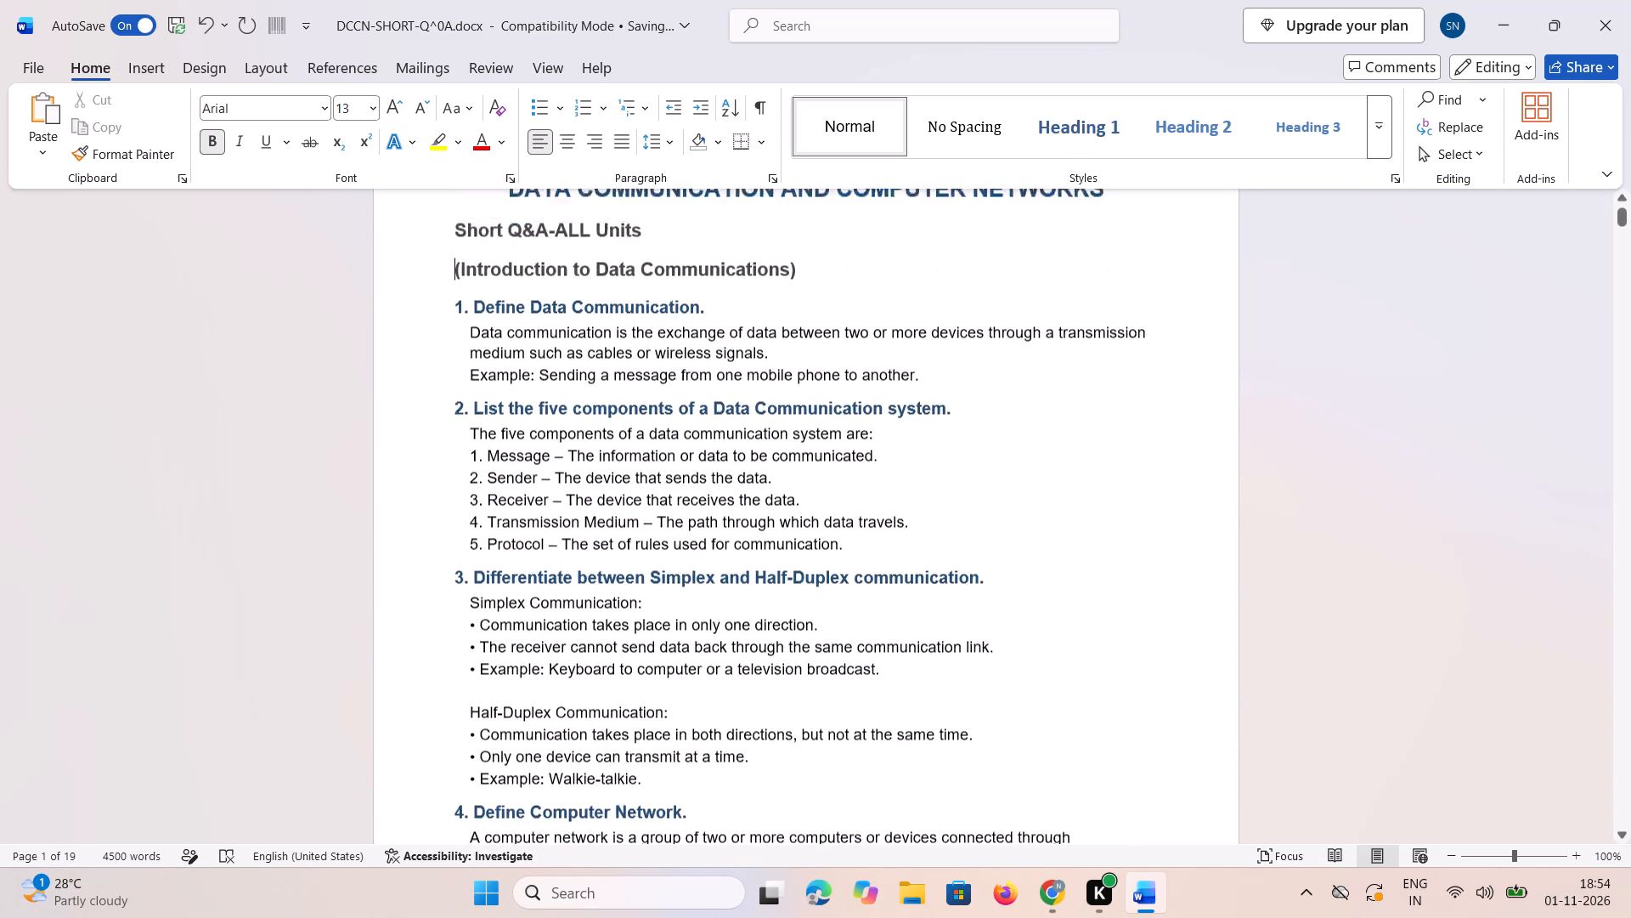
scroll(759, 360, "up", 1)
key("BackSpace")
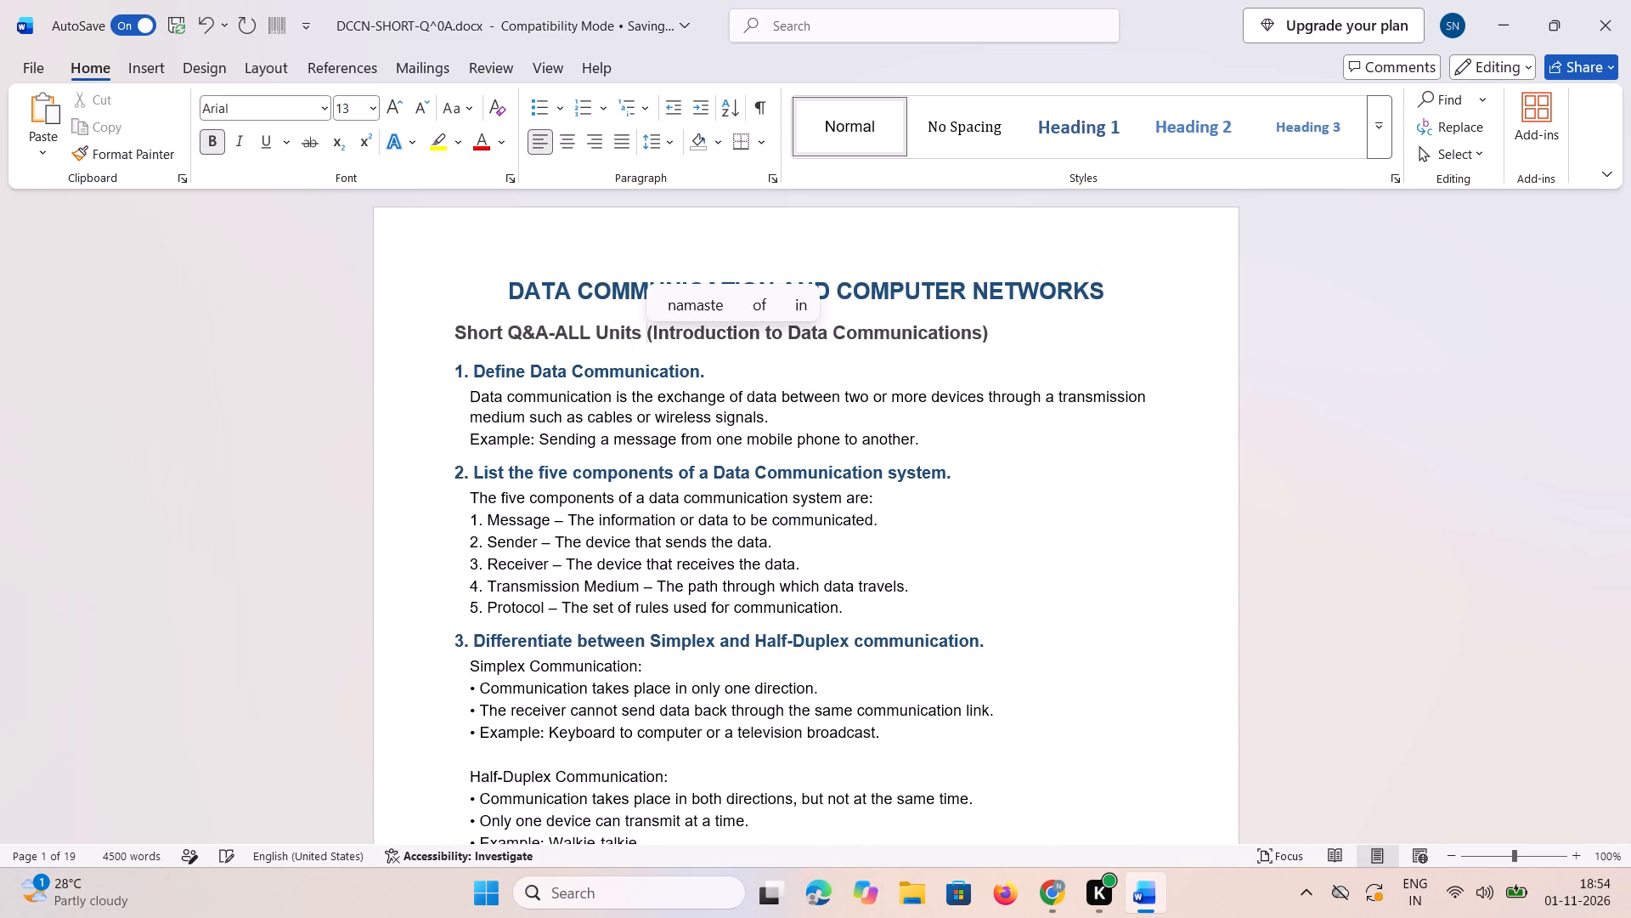
Insert "Unit-1:" inside the subtitle's parentheses, directly before "Introduction to Data Communications".
left_click(652, 329)
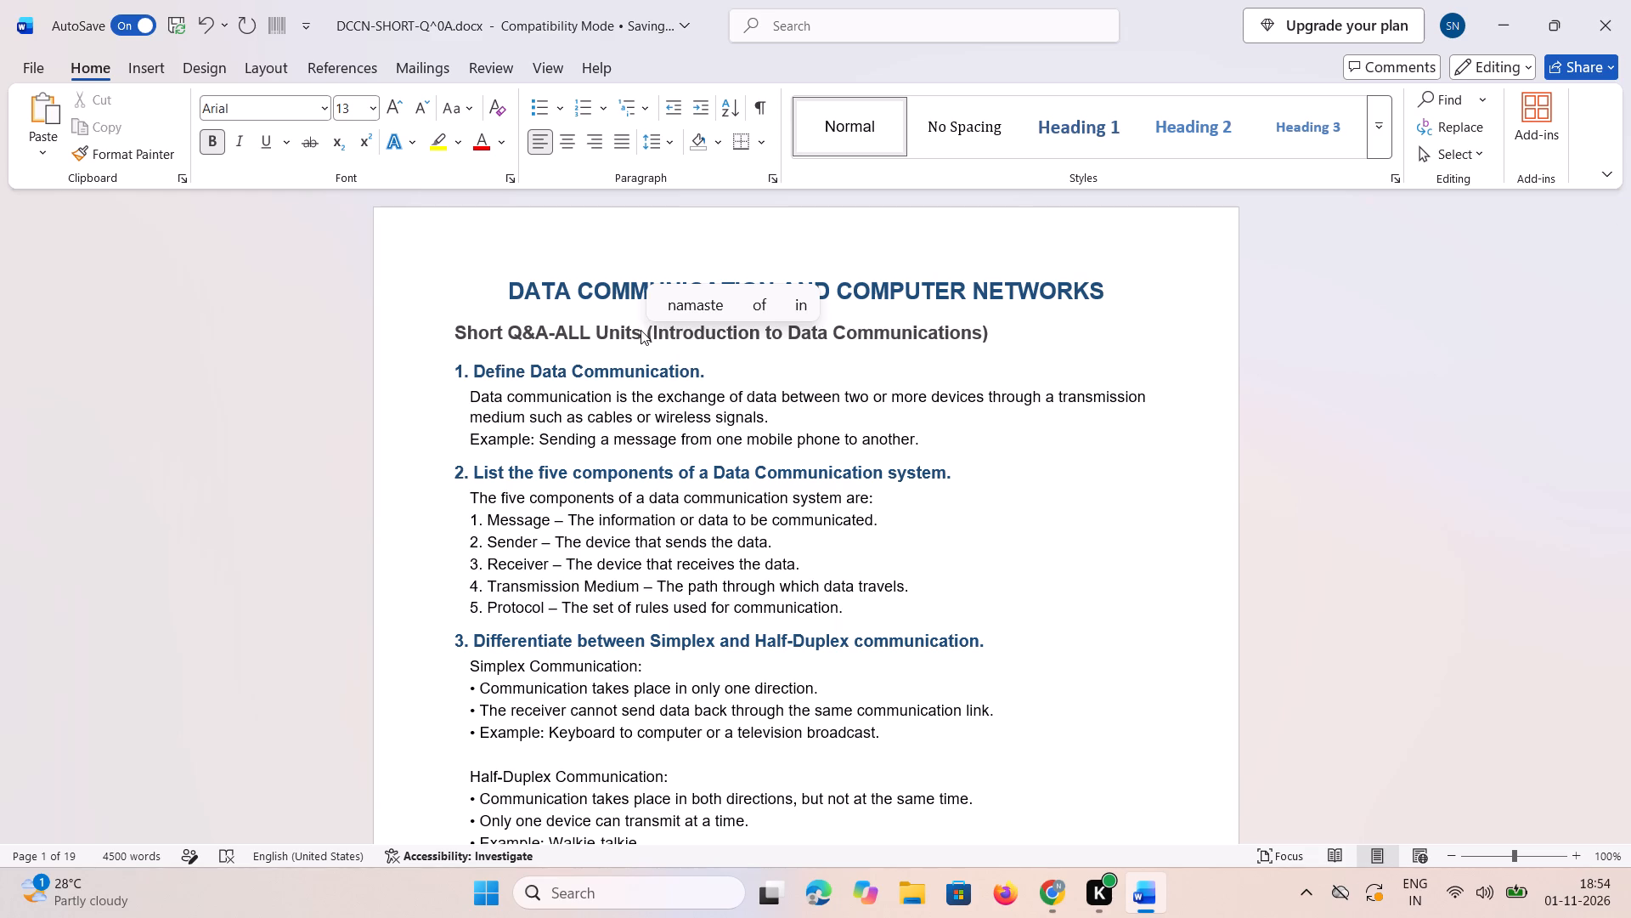
left_click(649, 334)
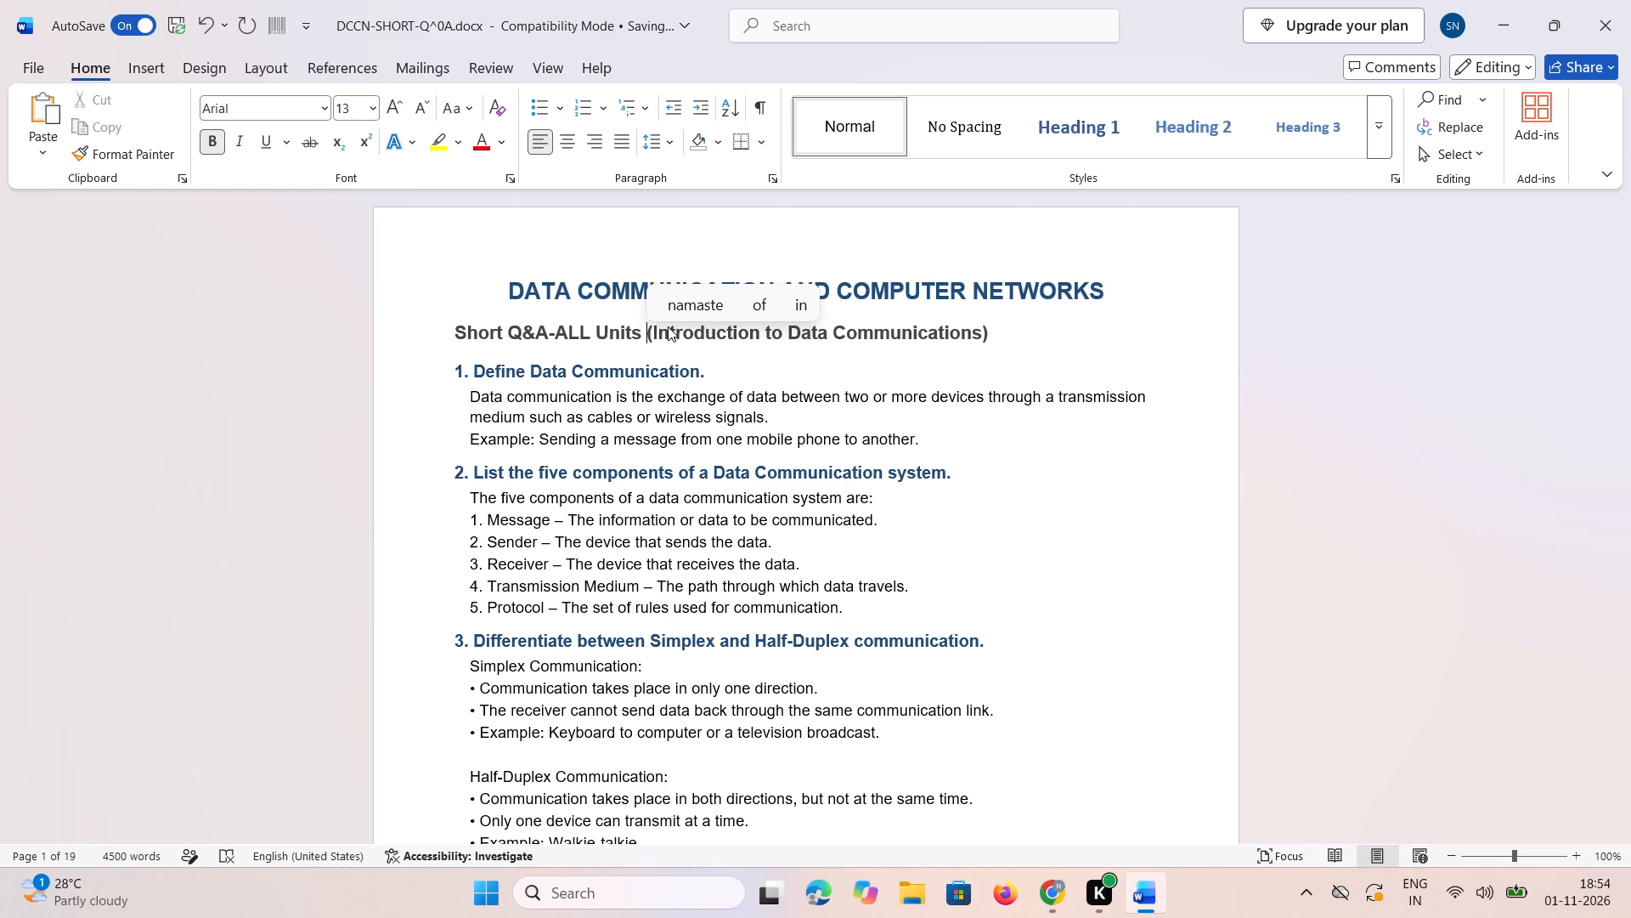
left_click(668, 326)
left_click(719, 356)
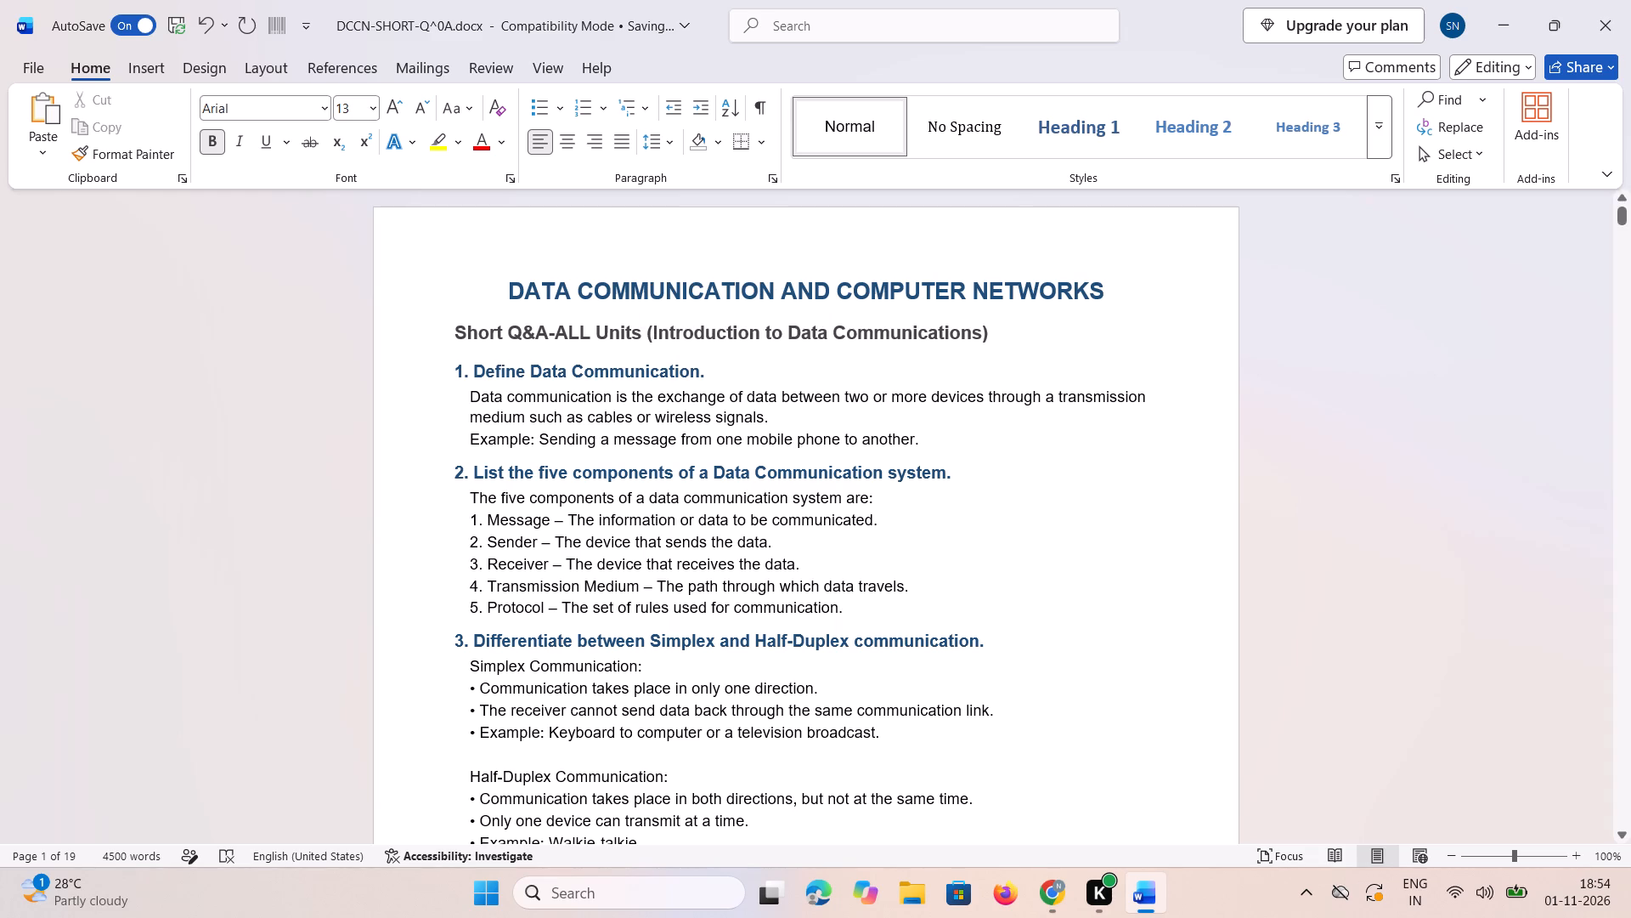
left_click(652, 336)
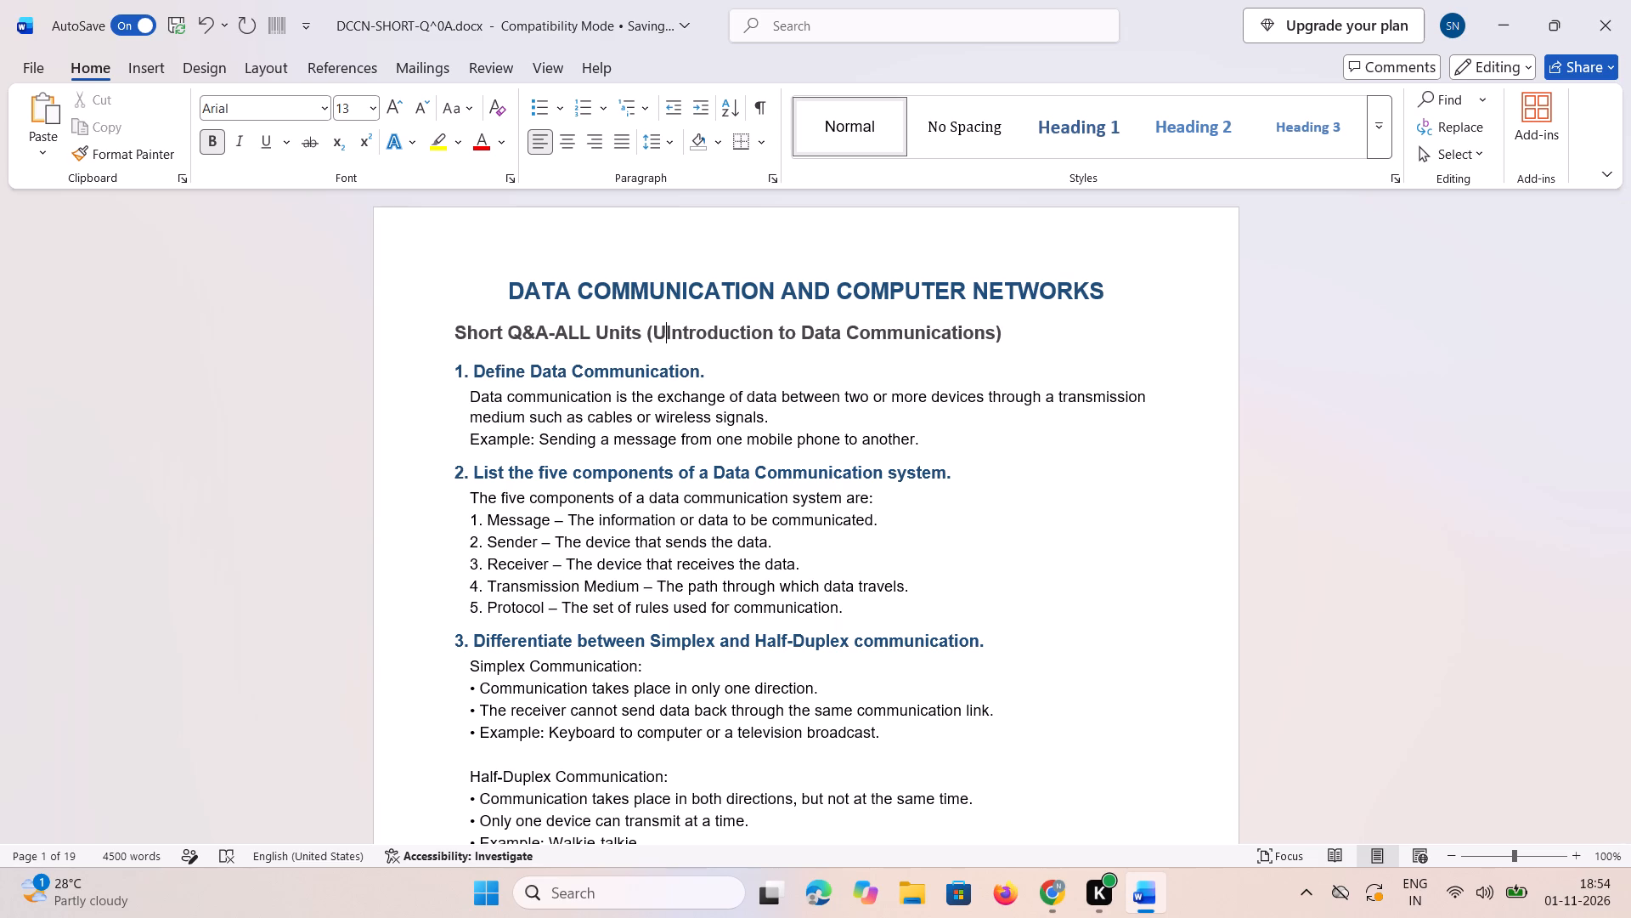
type("nit")
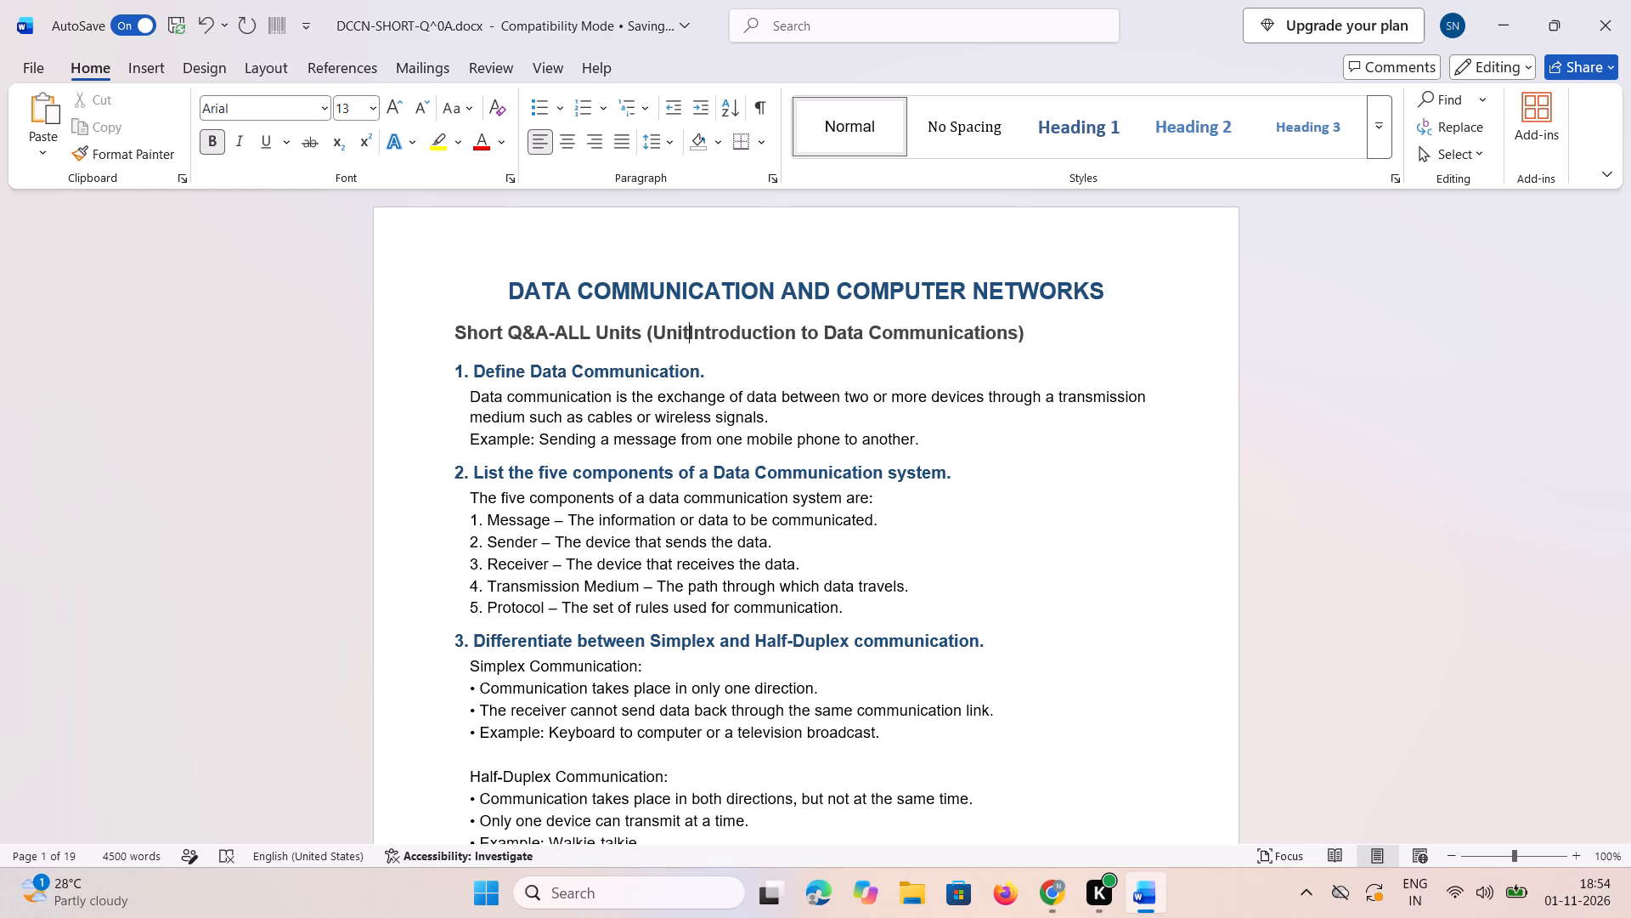
key("1")
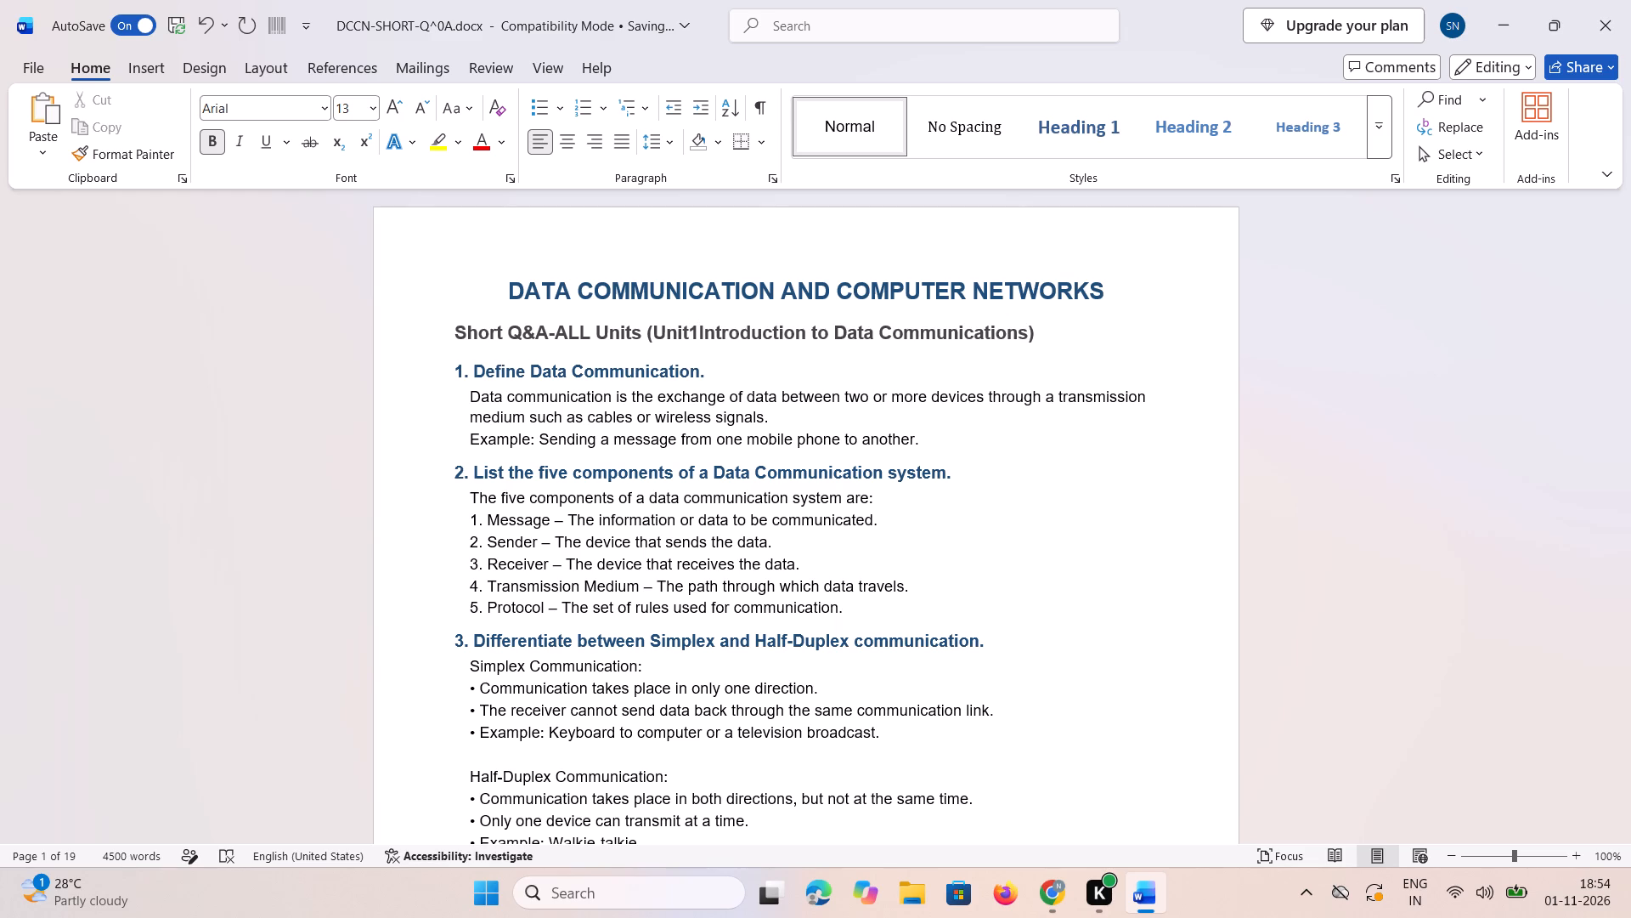
key("BackSpace")
type("-1")
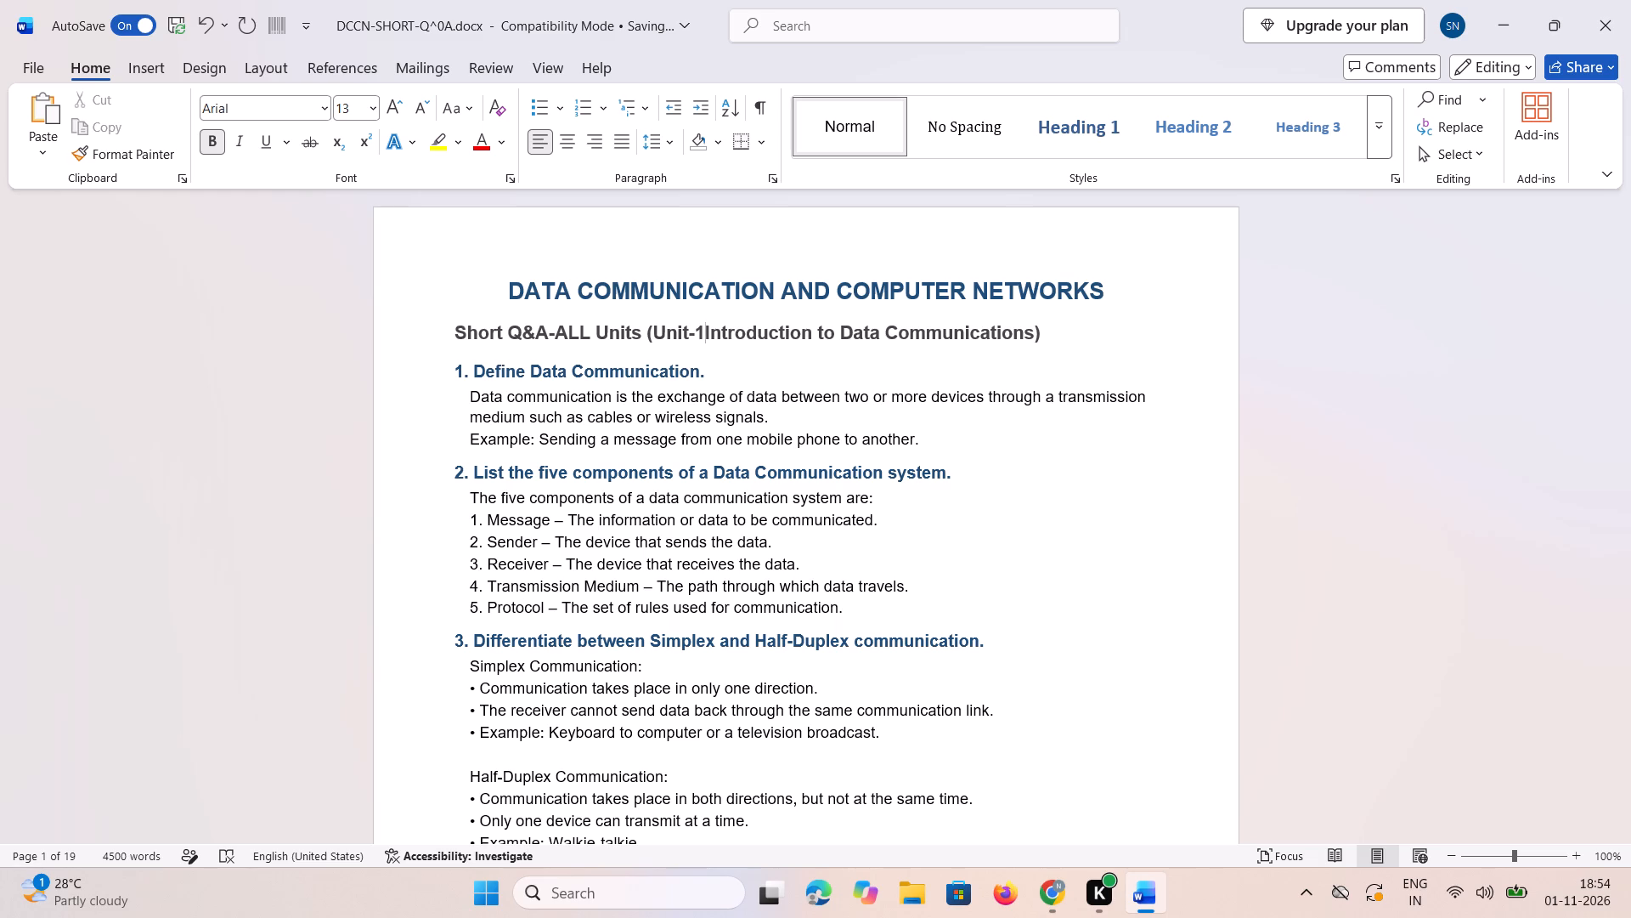
key("shift+colon")
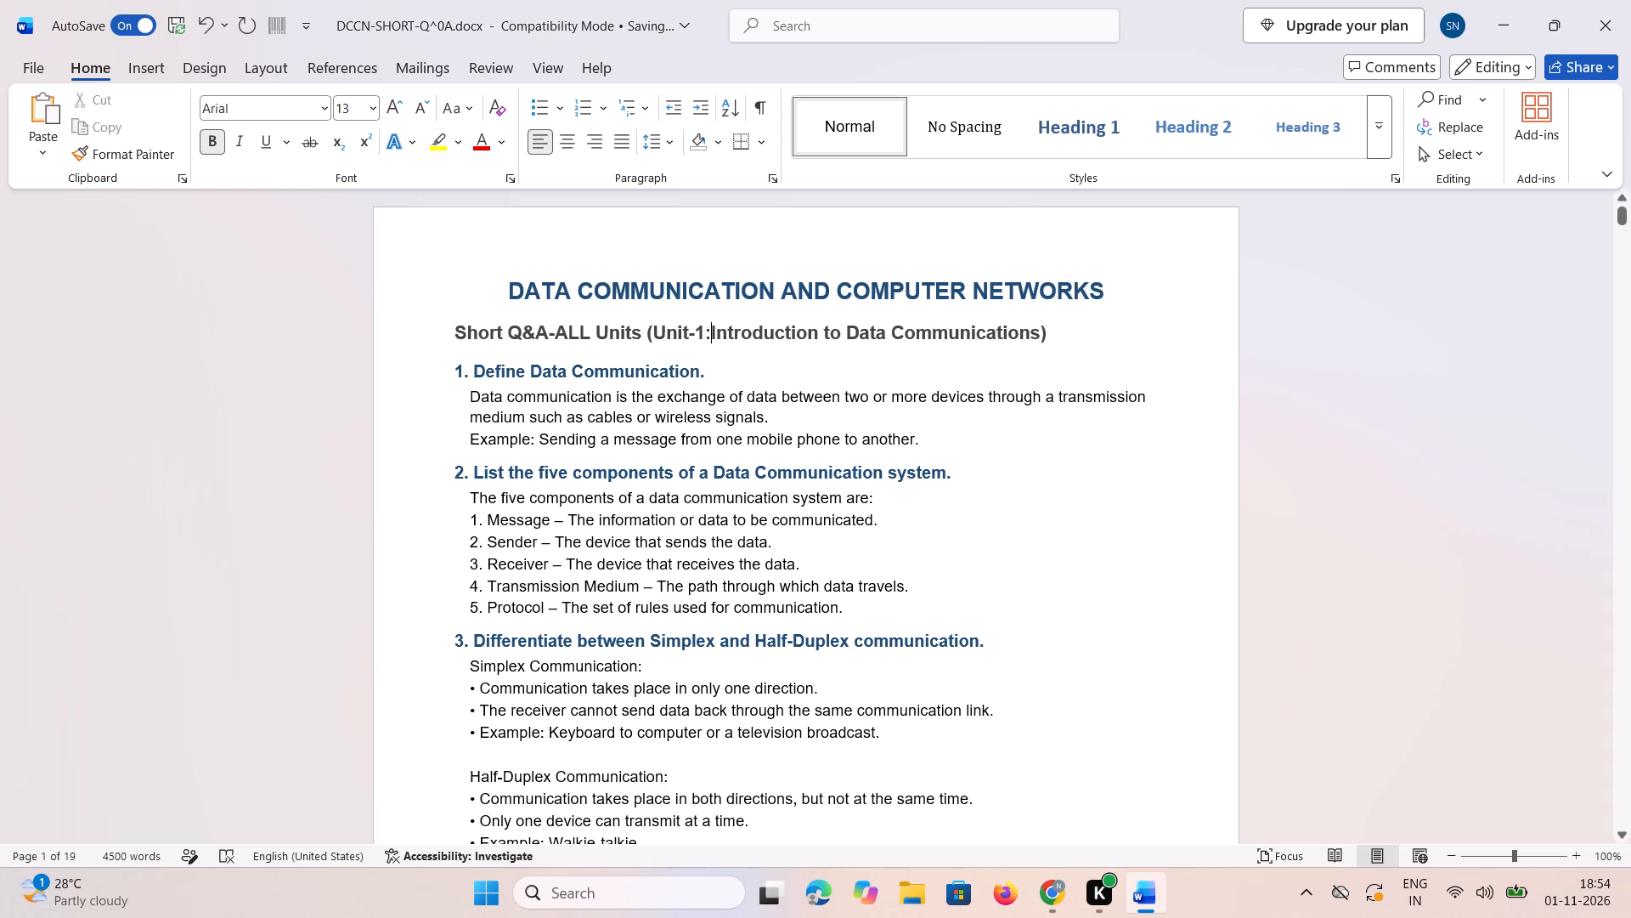
left_click(764, 369)
Color the subtitle text "Unit-1:Introduction to Data Communications" inside the parentheses red.
scroll(789, 376, "down", 1)
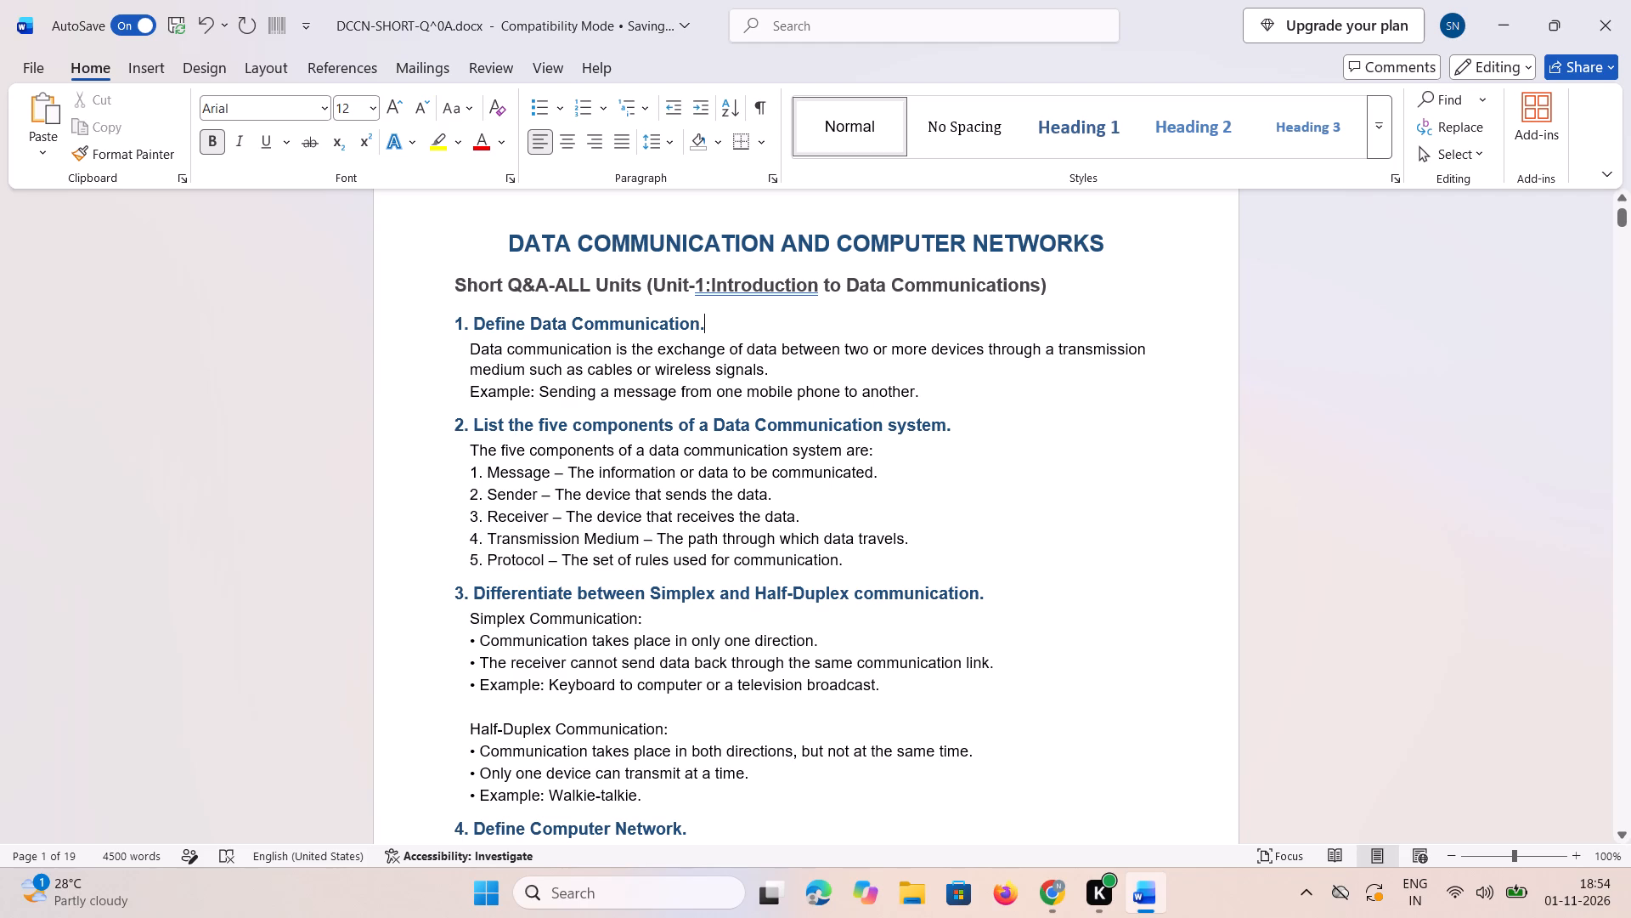
left_click_drag(652, 282, 951, 299)
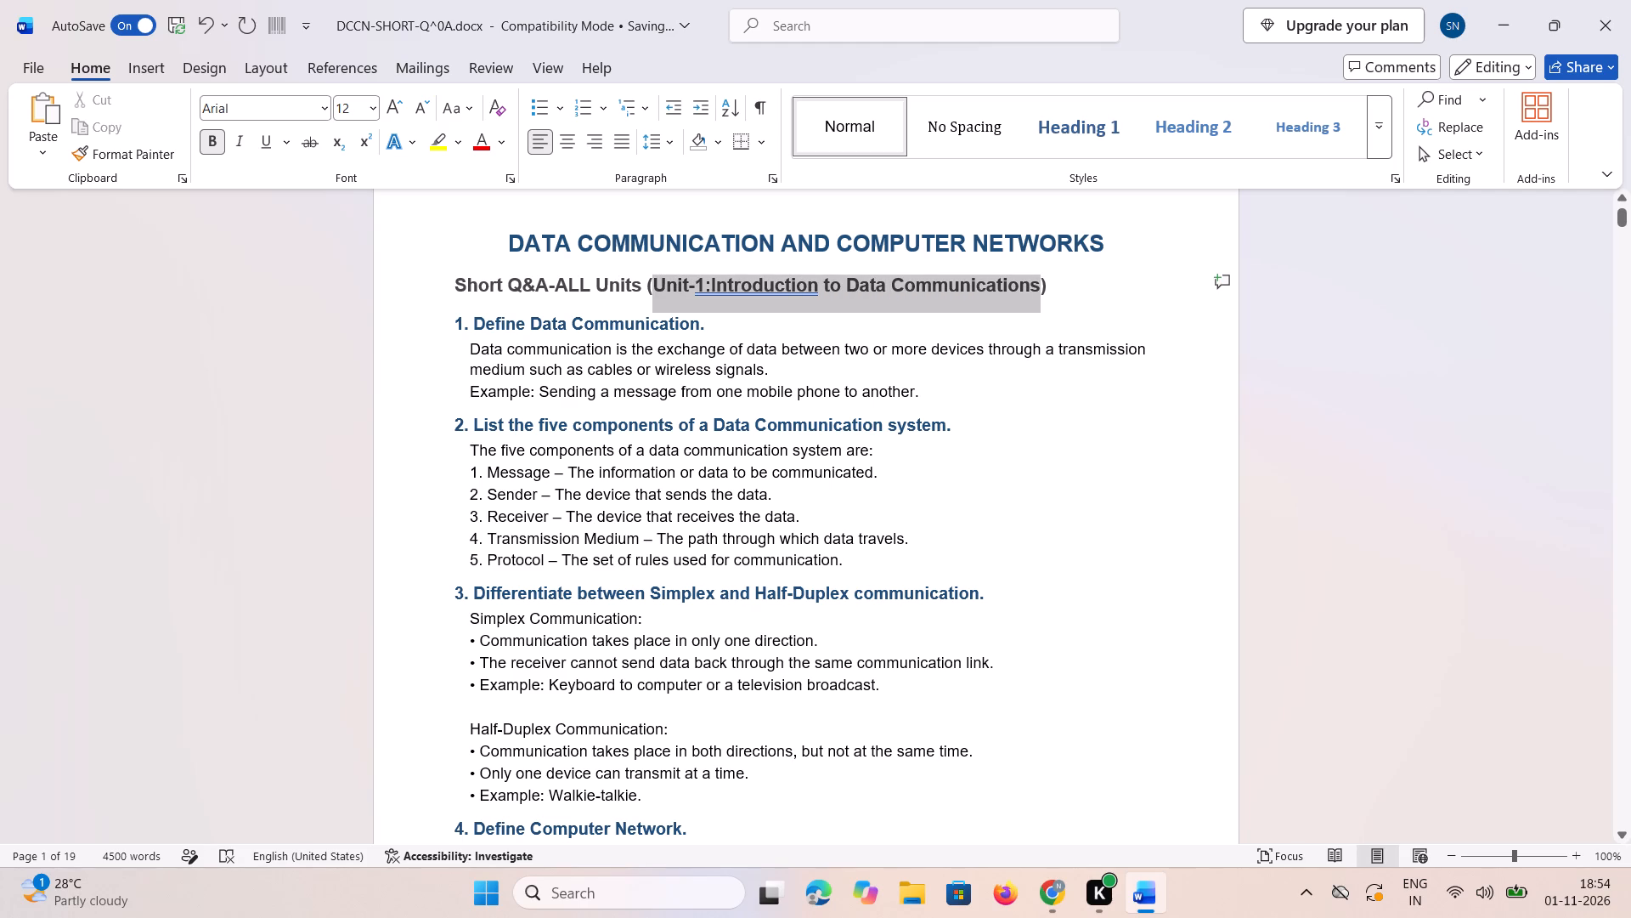
left_click_drag(951, 299, 964, 297)
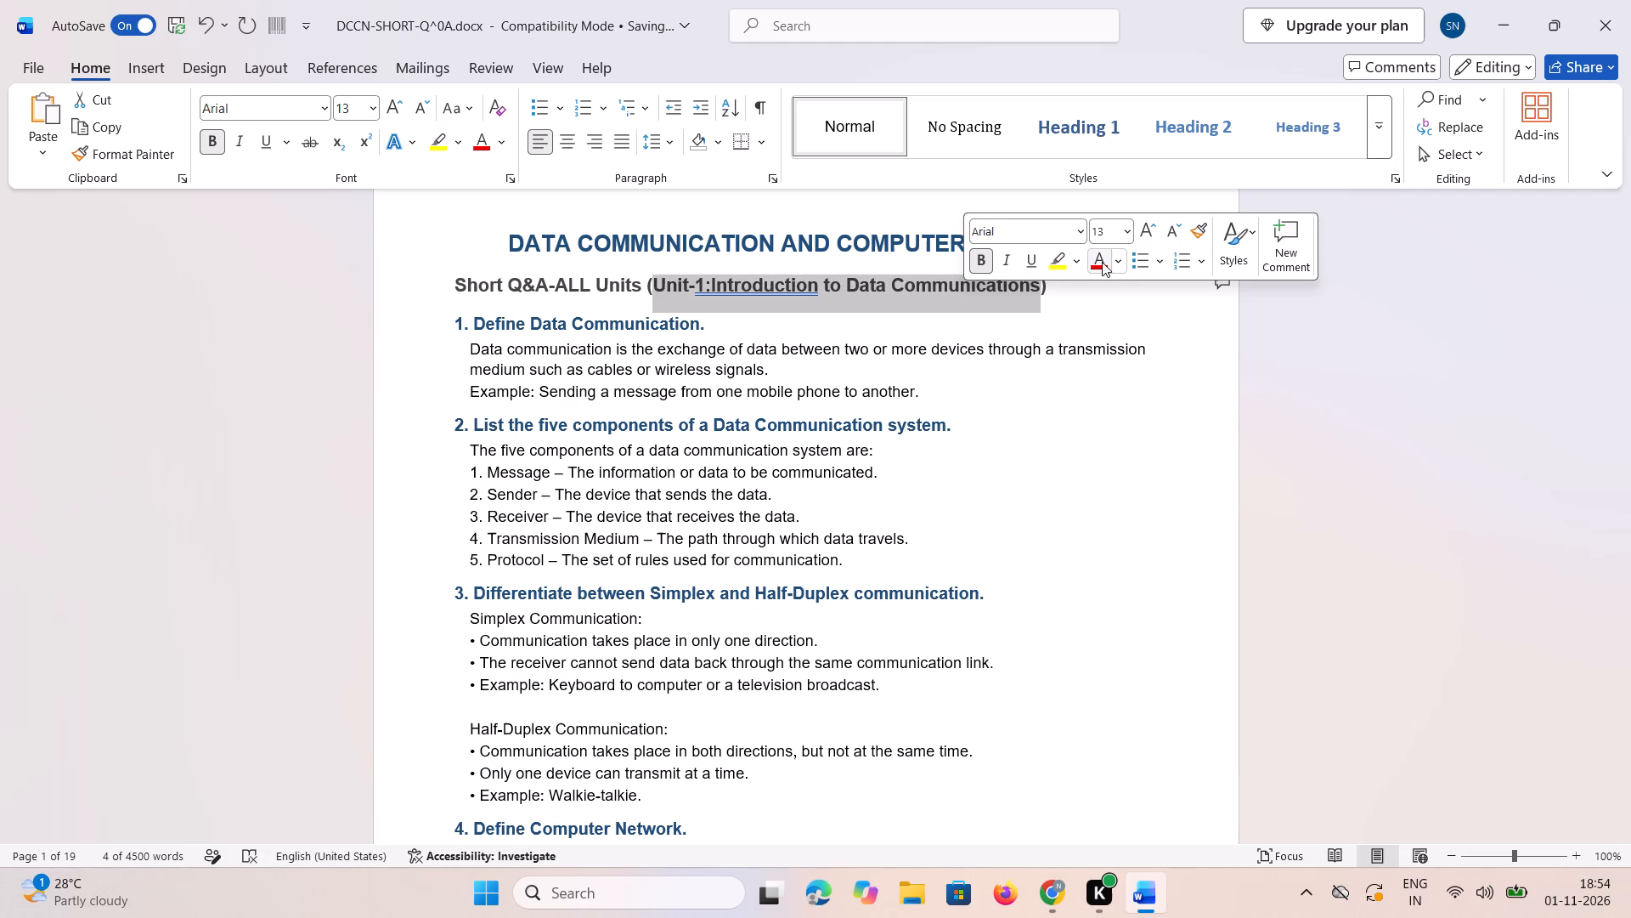
left_click(1102, 260)
left_click(1022, 360)
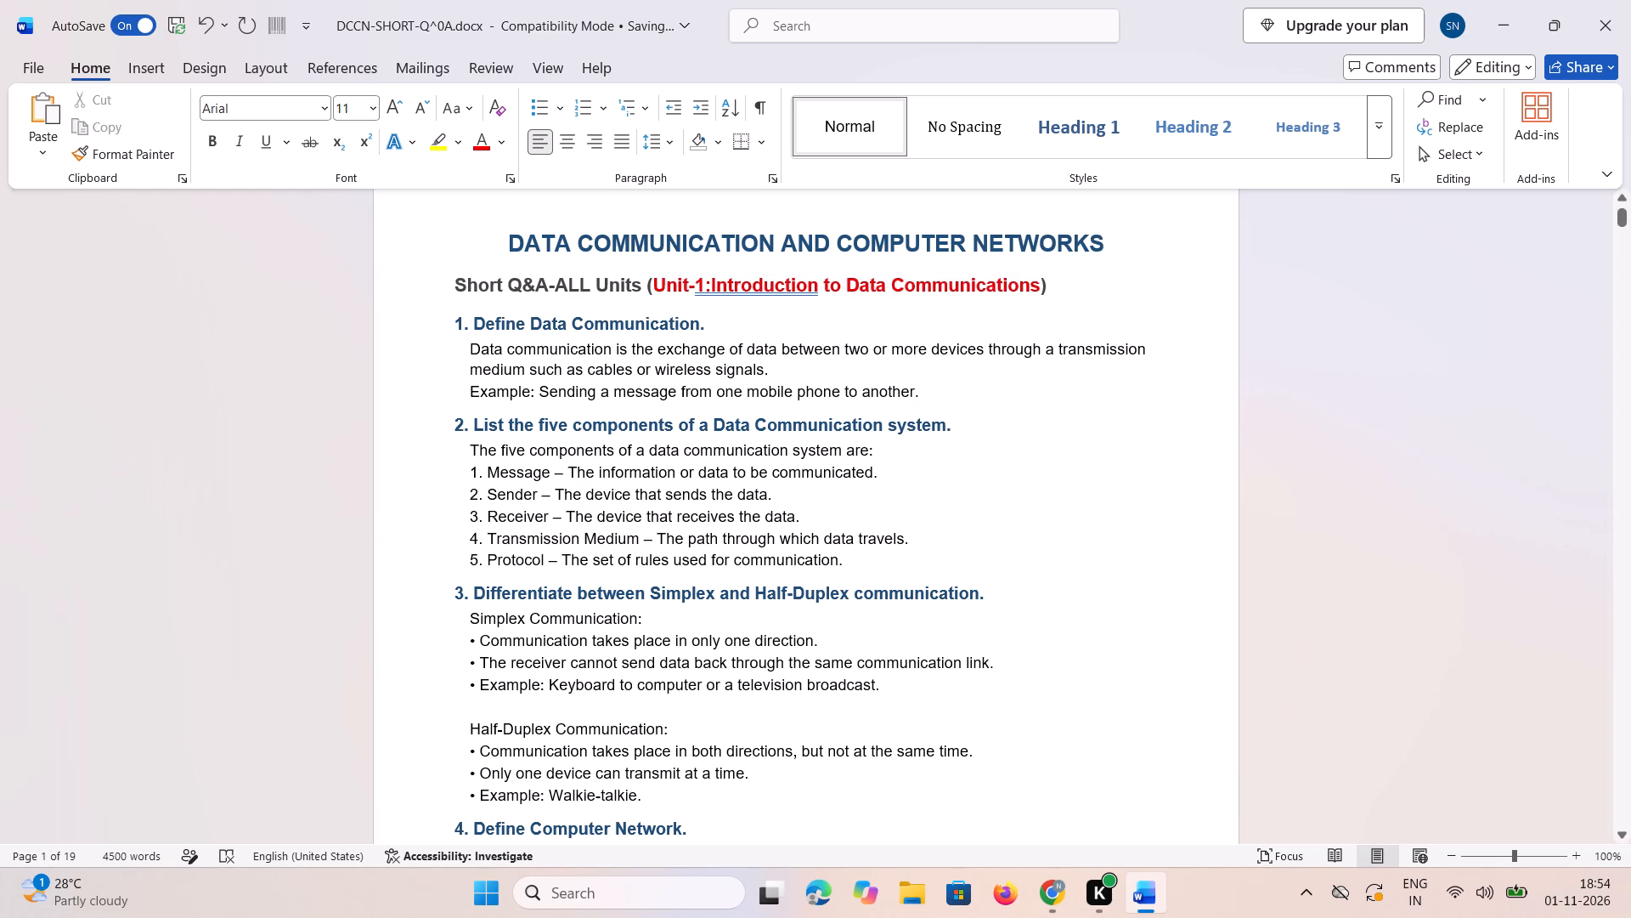
Review the notes from the first page to the start of Unit IV, comparing how the unit headings are written.
scroll(650, 305, "down", 5)
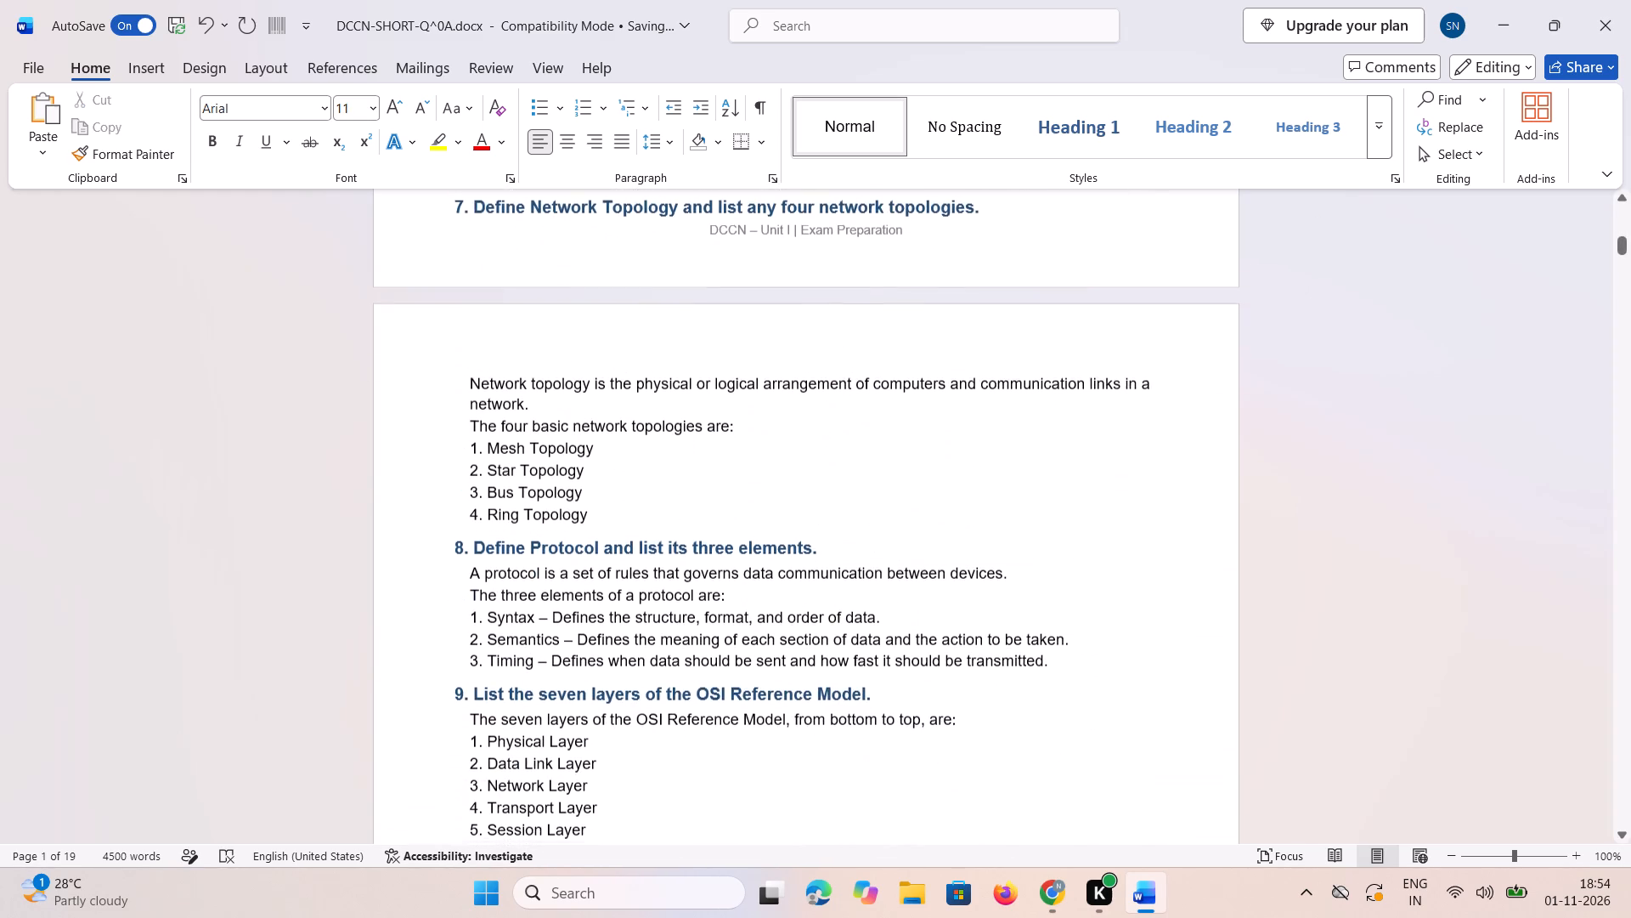
scroll(650, 305, "down", 3)
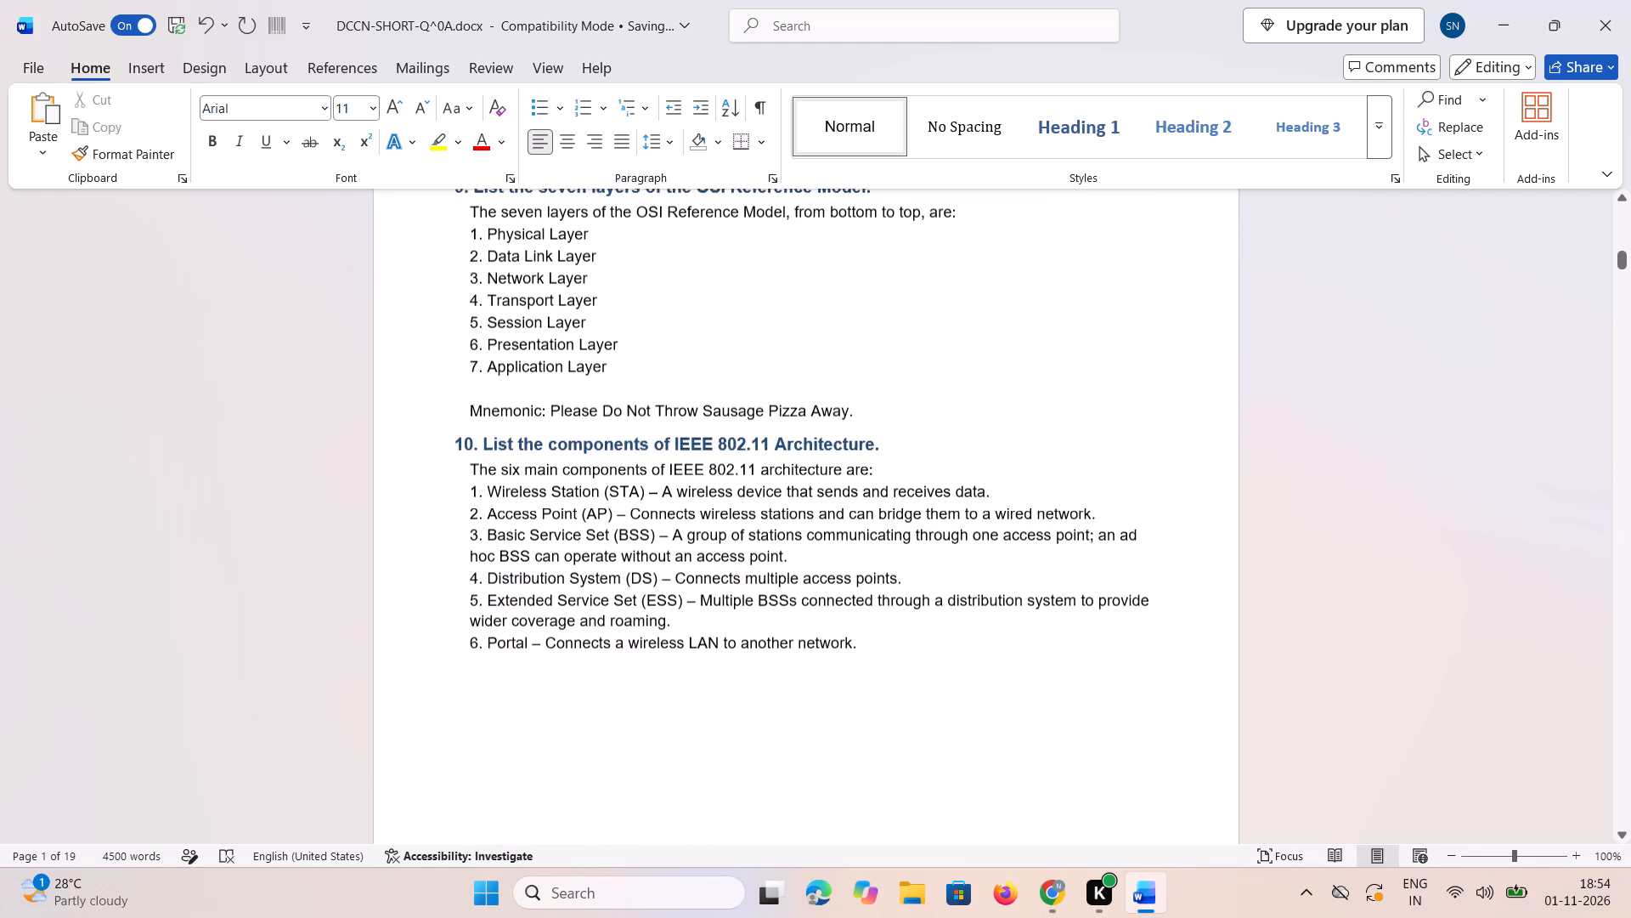
scroll(650, 305, "down", 3)
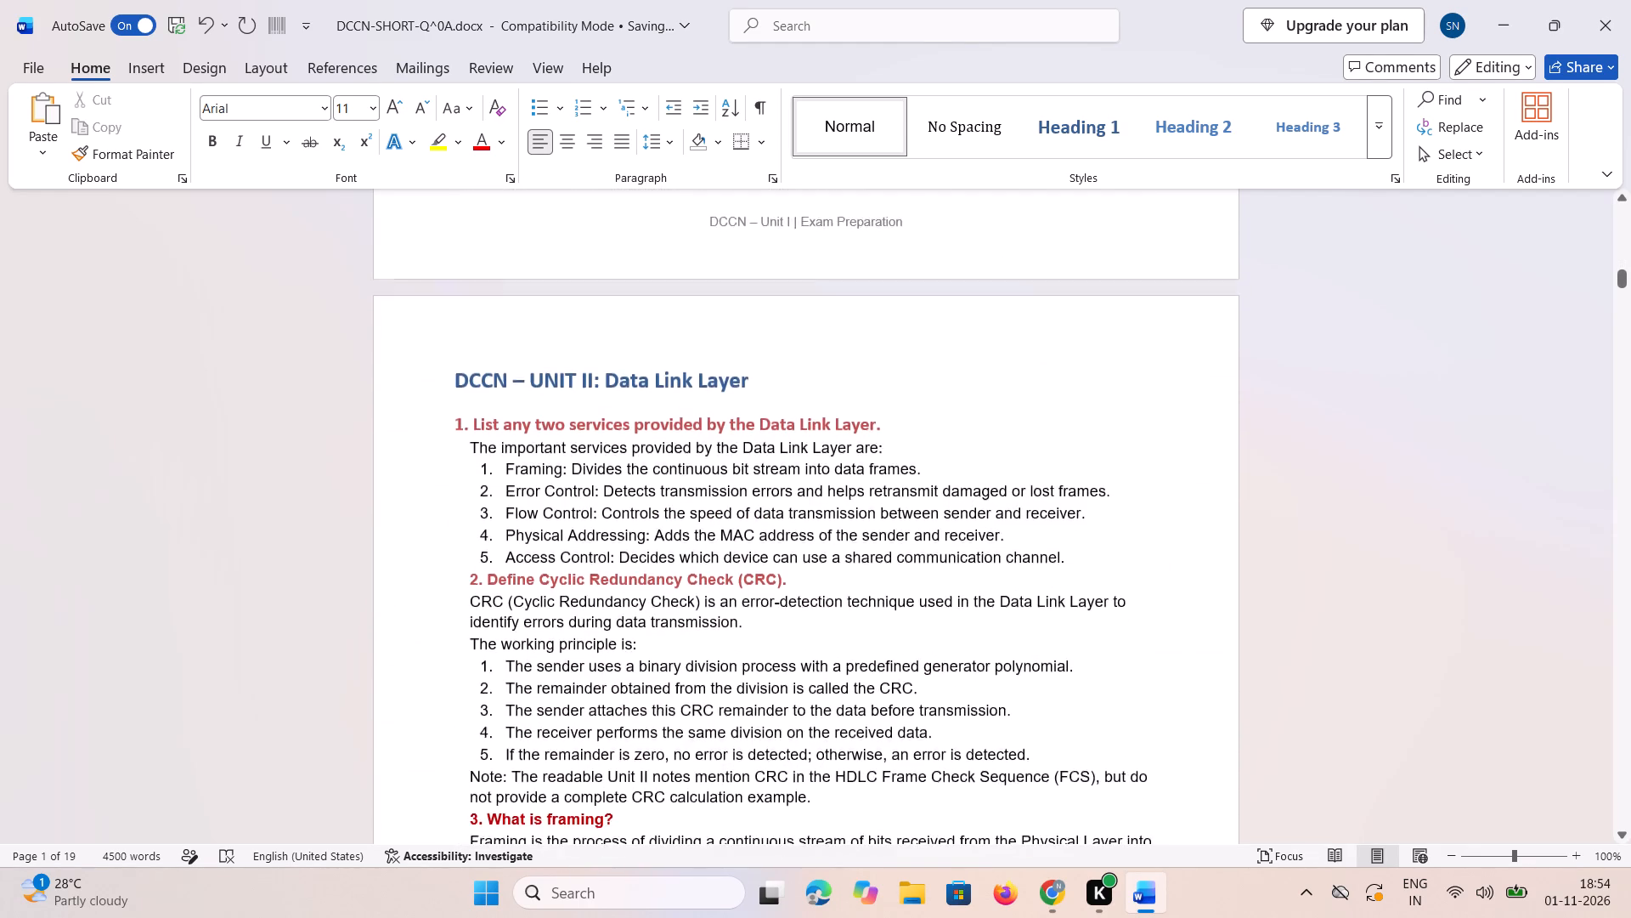
scroll(650, 305, "down", 1)
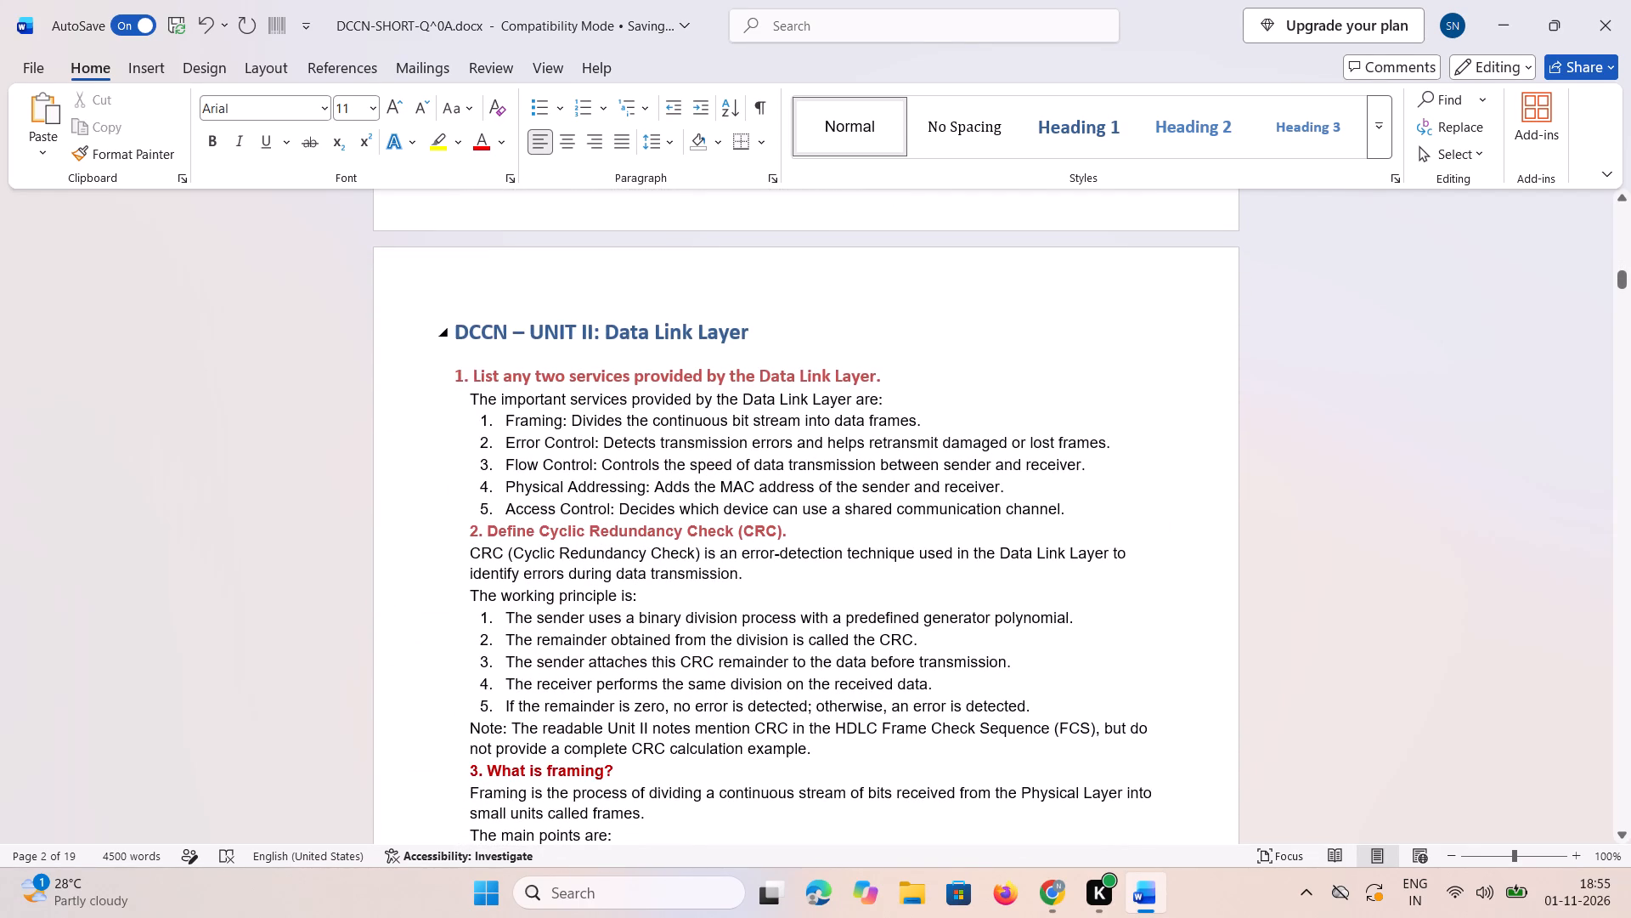
scroll(527, 330, "down", 4)
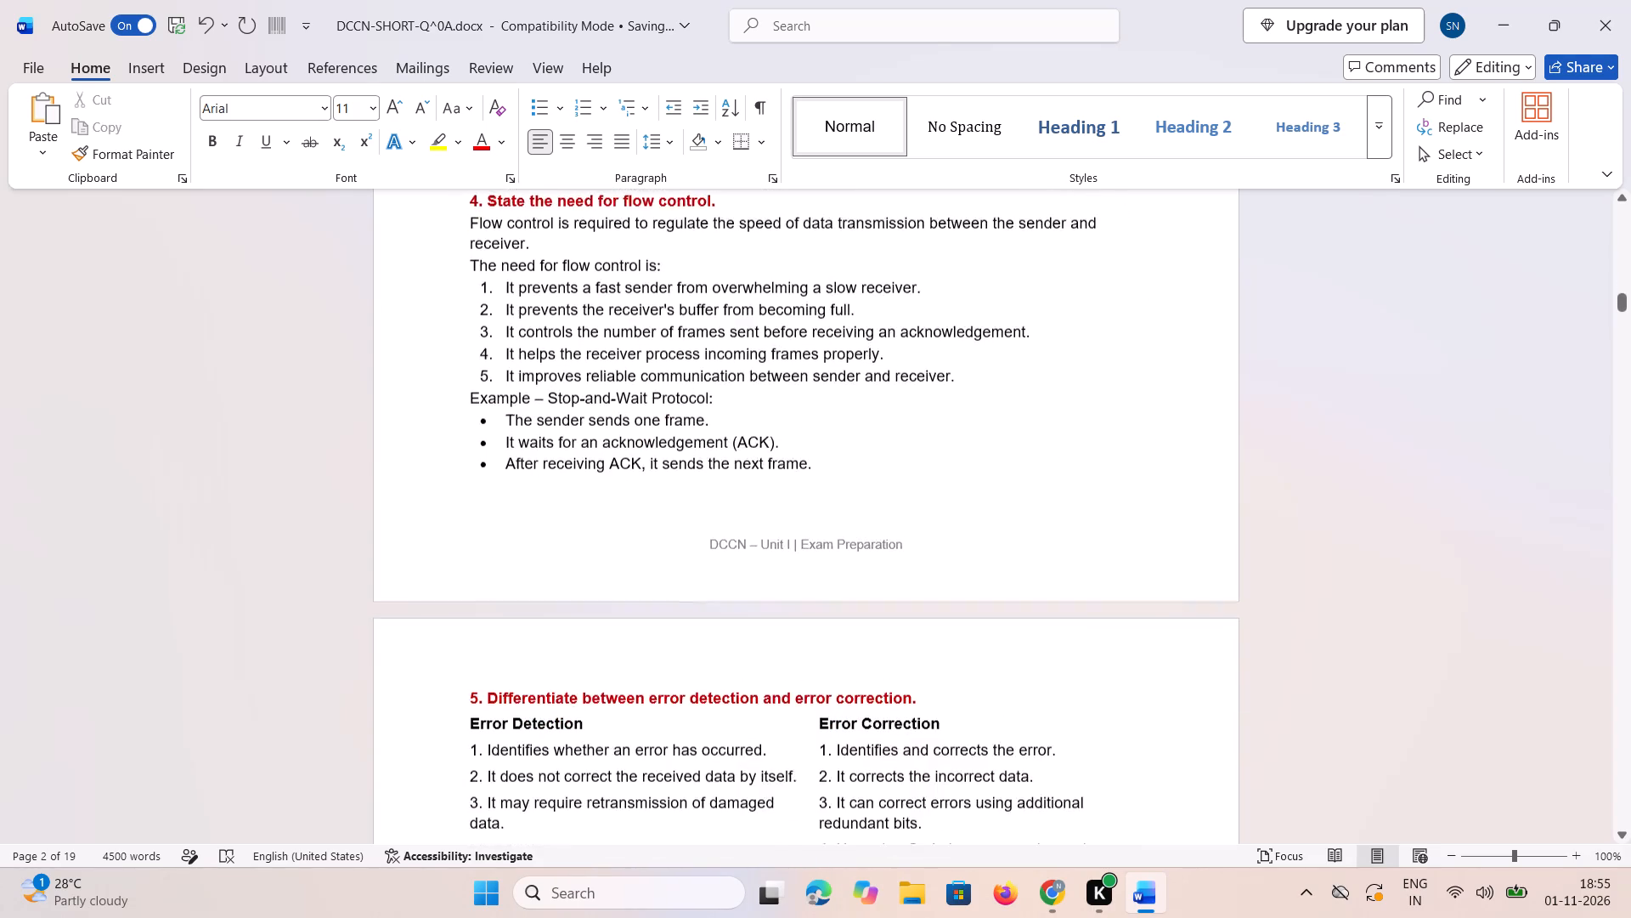
scroll(527, 330, "down", 12)
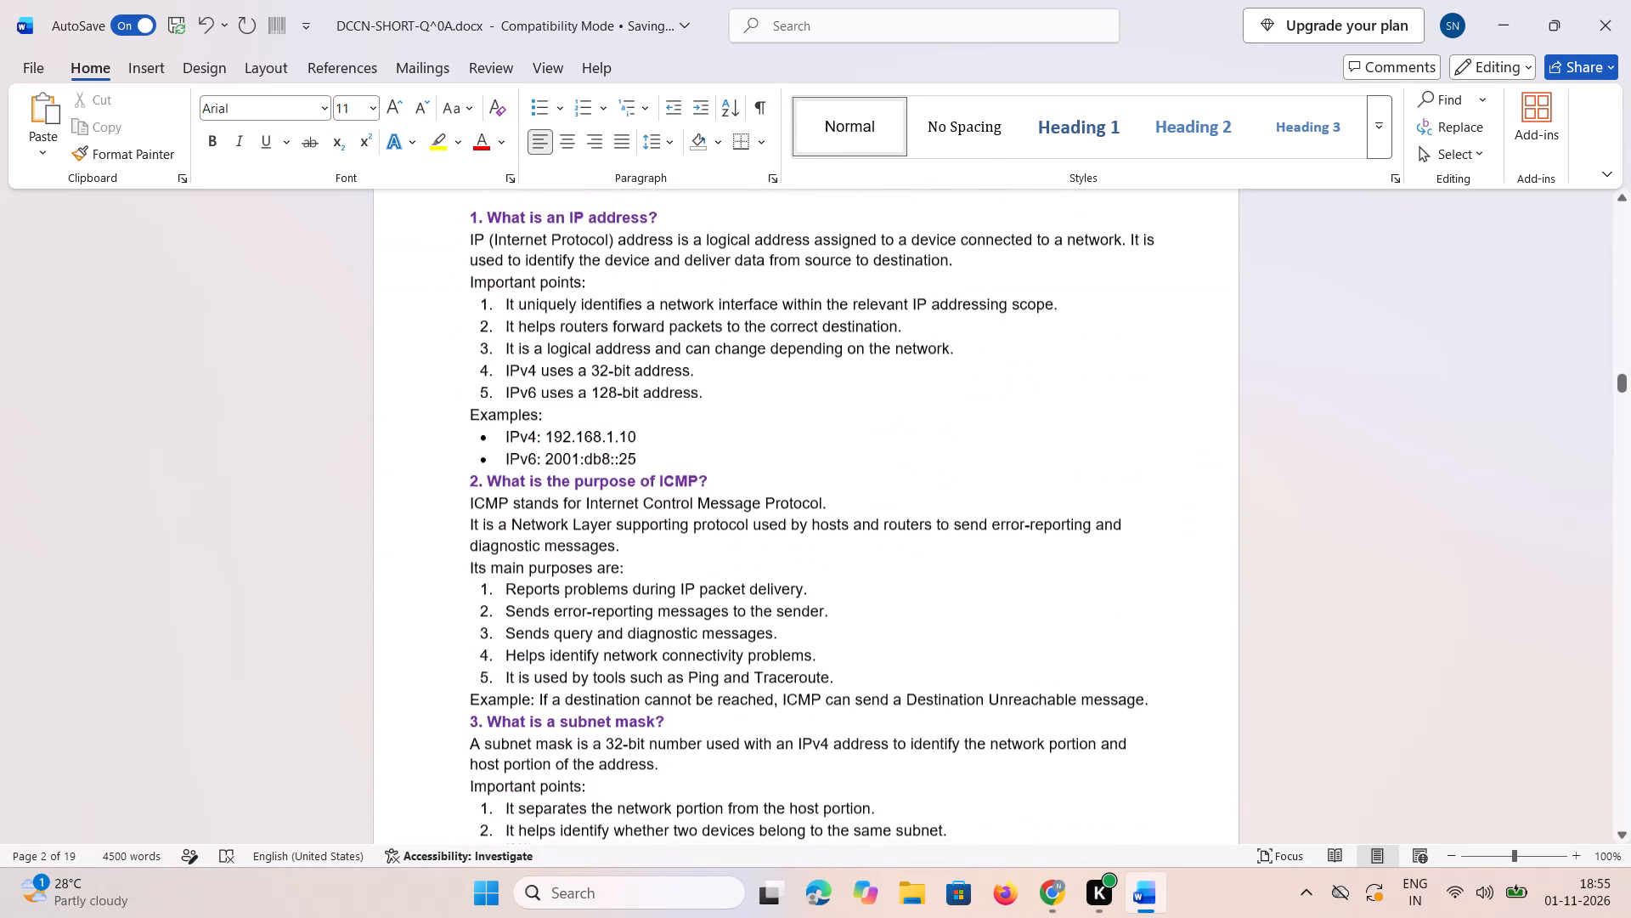
scroll(527, 330, "down", 5)
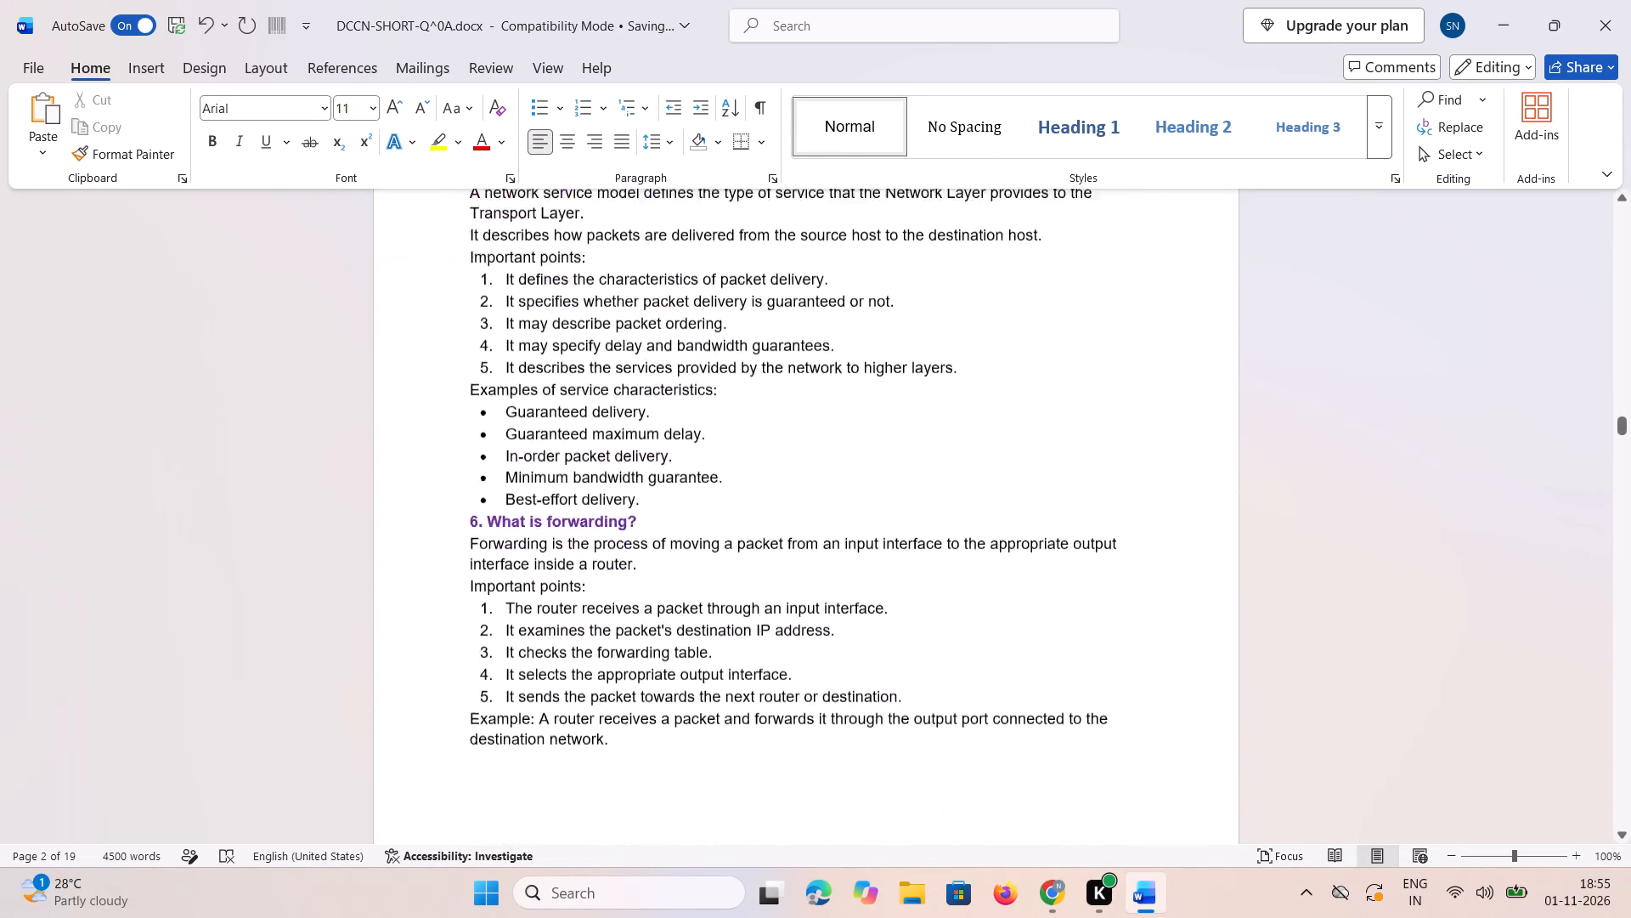
scroll(527, 330, "down", 6)
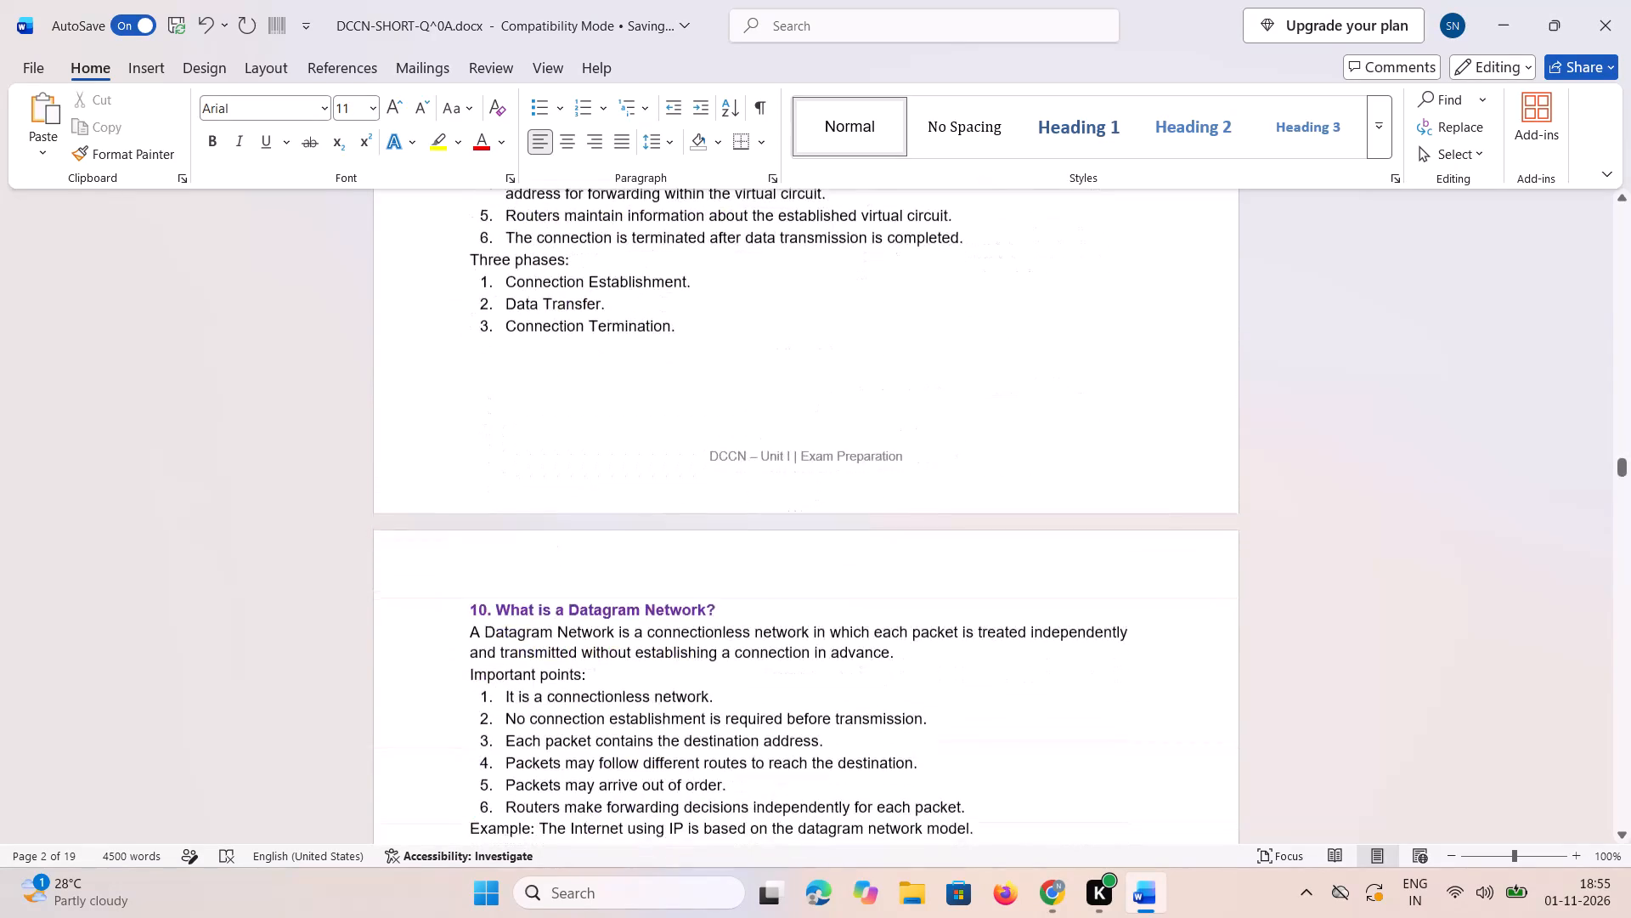
scroll(527, 330, "down", 5)
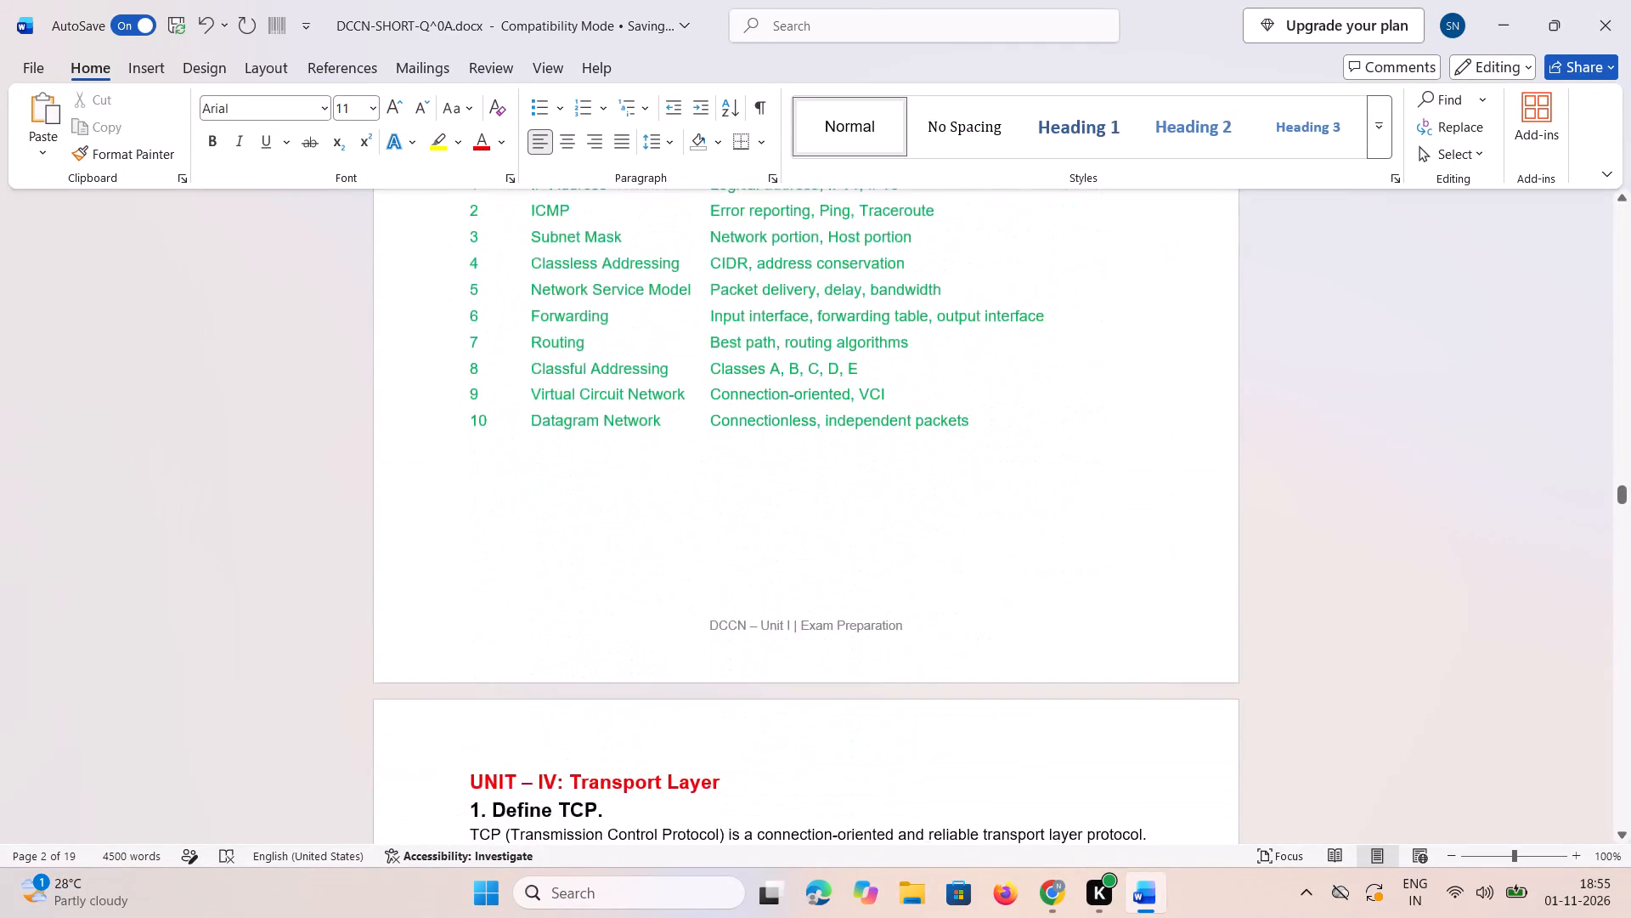
scroll(527, 330, "down", 1)
Copy the "DCCN –" prefix from the Unit III: Network Layer heading and paste it before "UNIT – IV: Transport Layer".
scroll(527, 330, "up", 5)
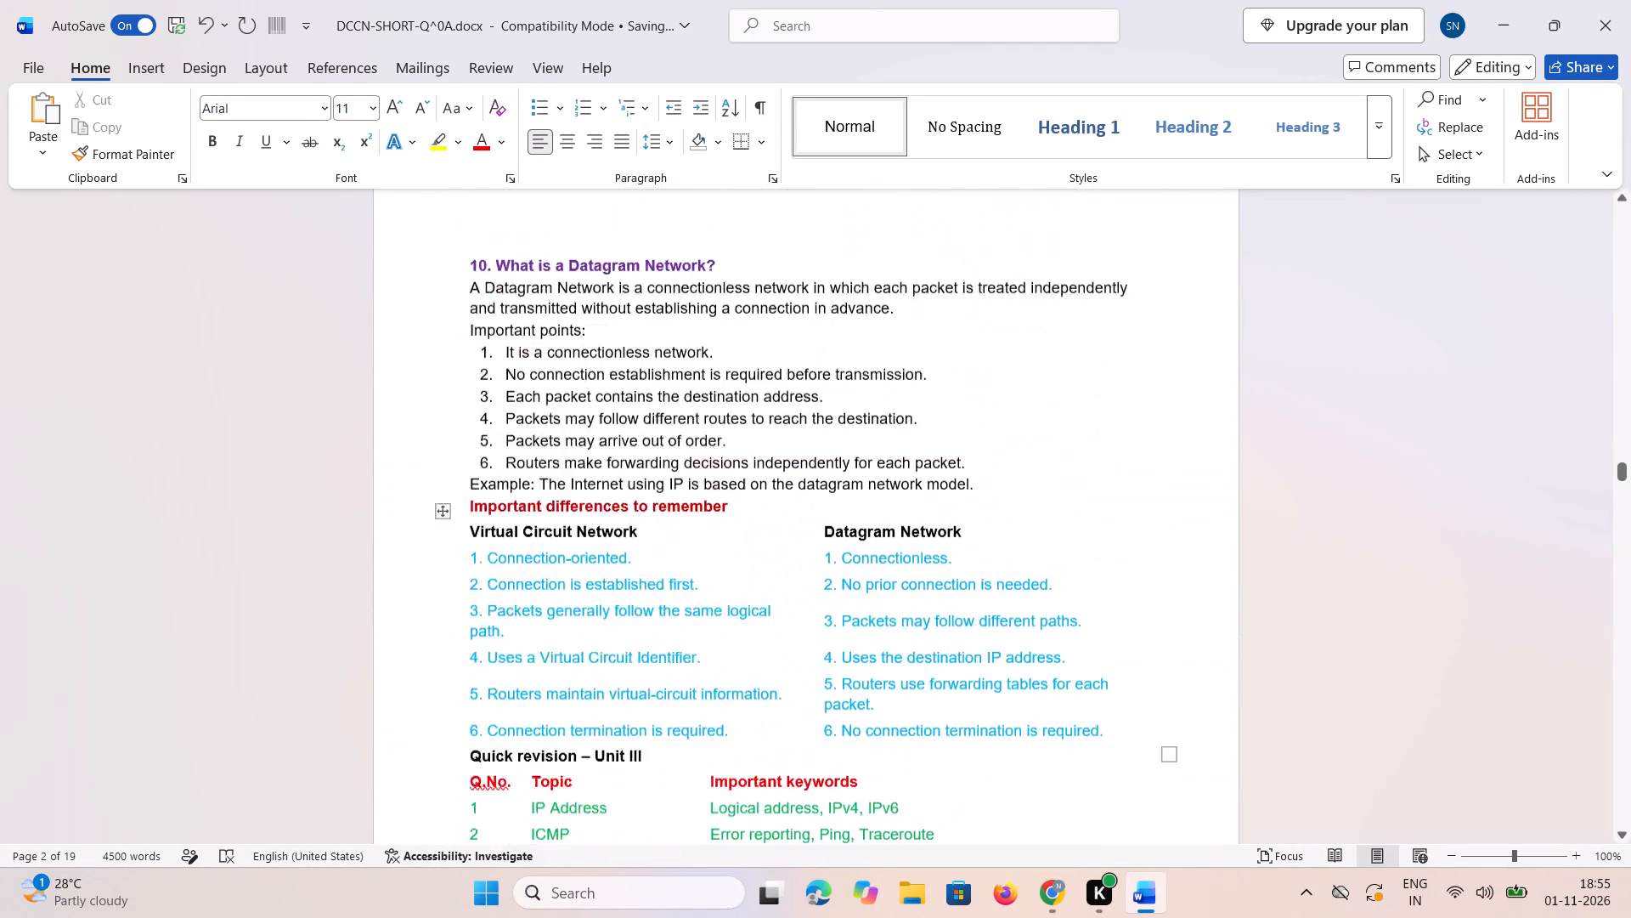
scroll(527, 330, "up", 9)
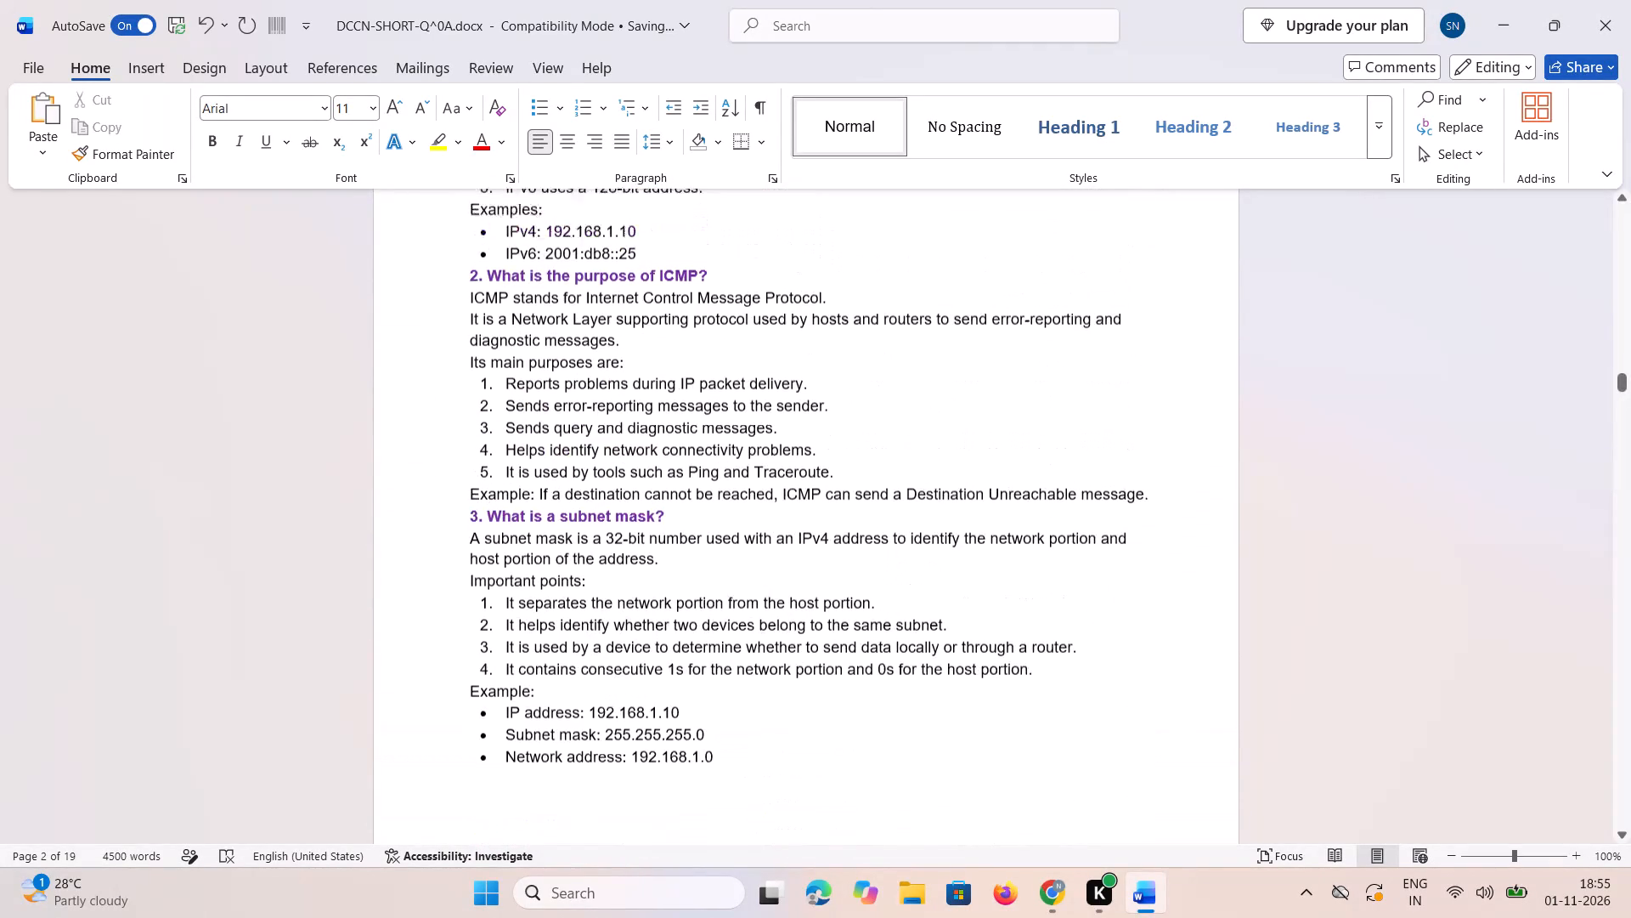
scroll(527, 330, "up", 1)
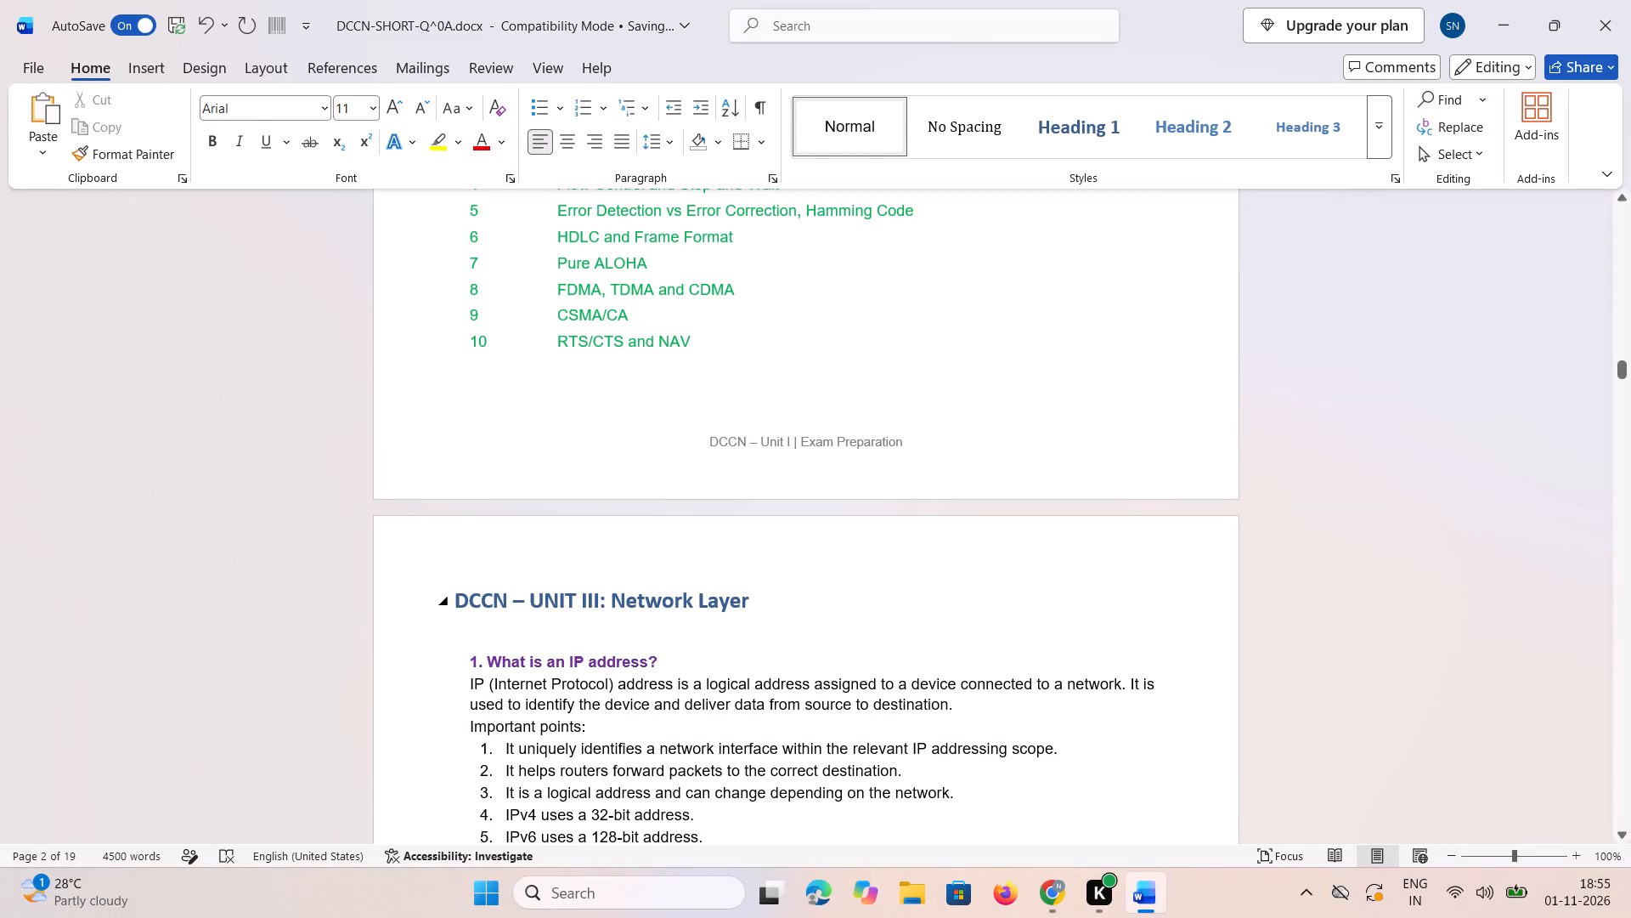
left_click_drag(529, 600, 469, 598)
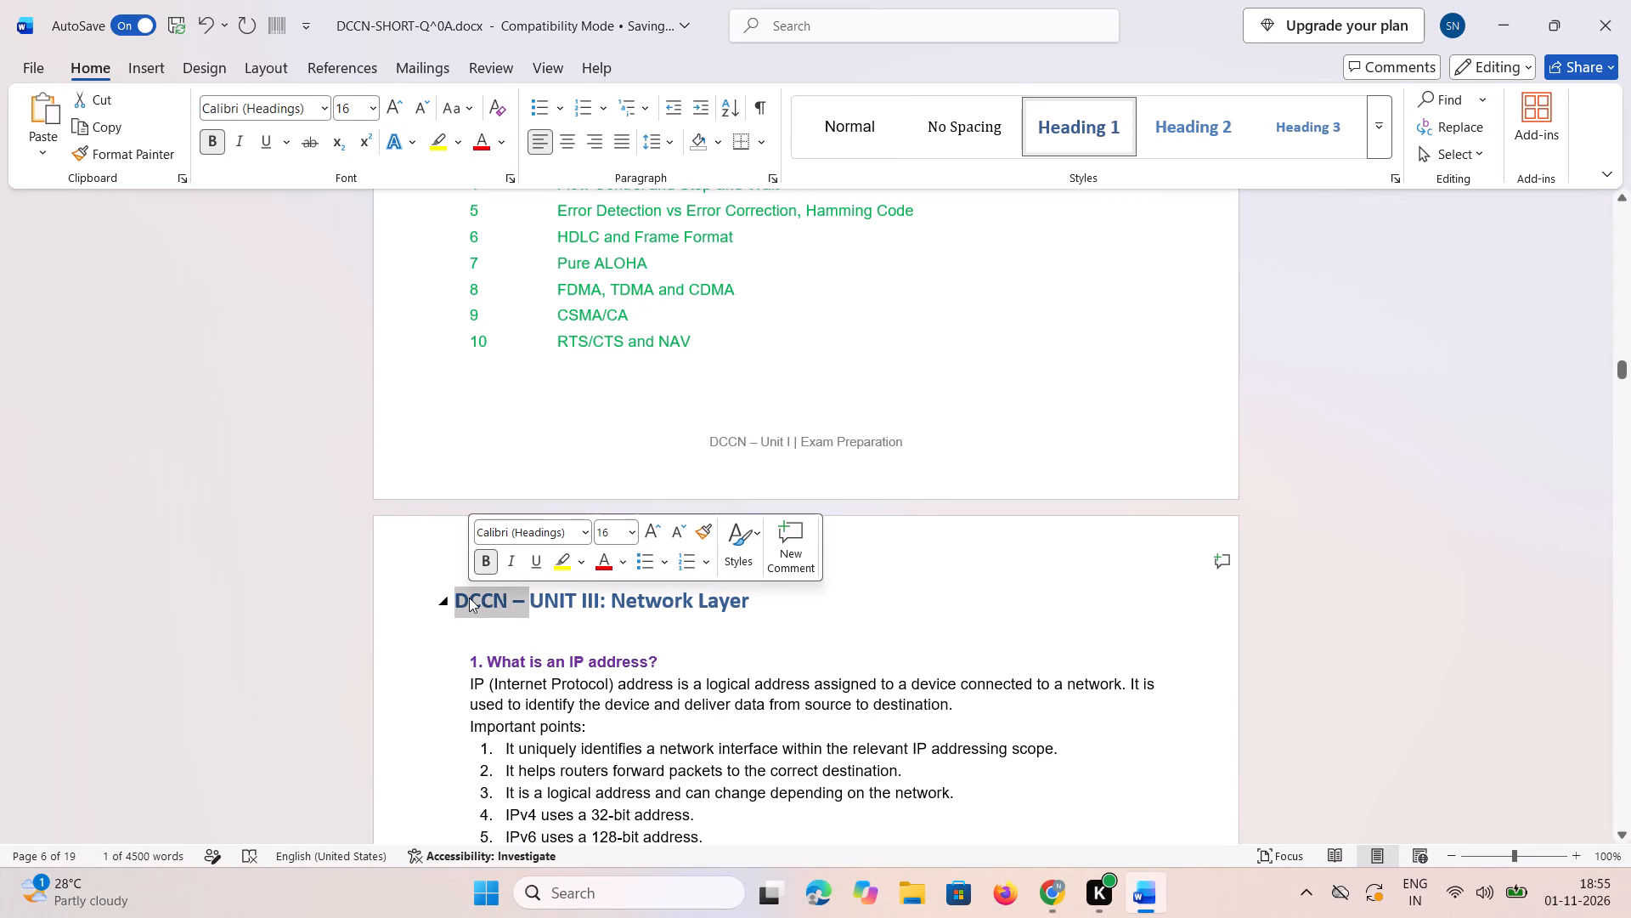
key("ctrl+c")
left_click(541, 701)
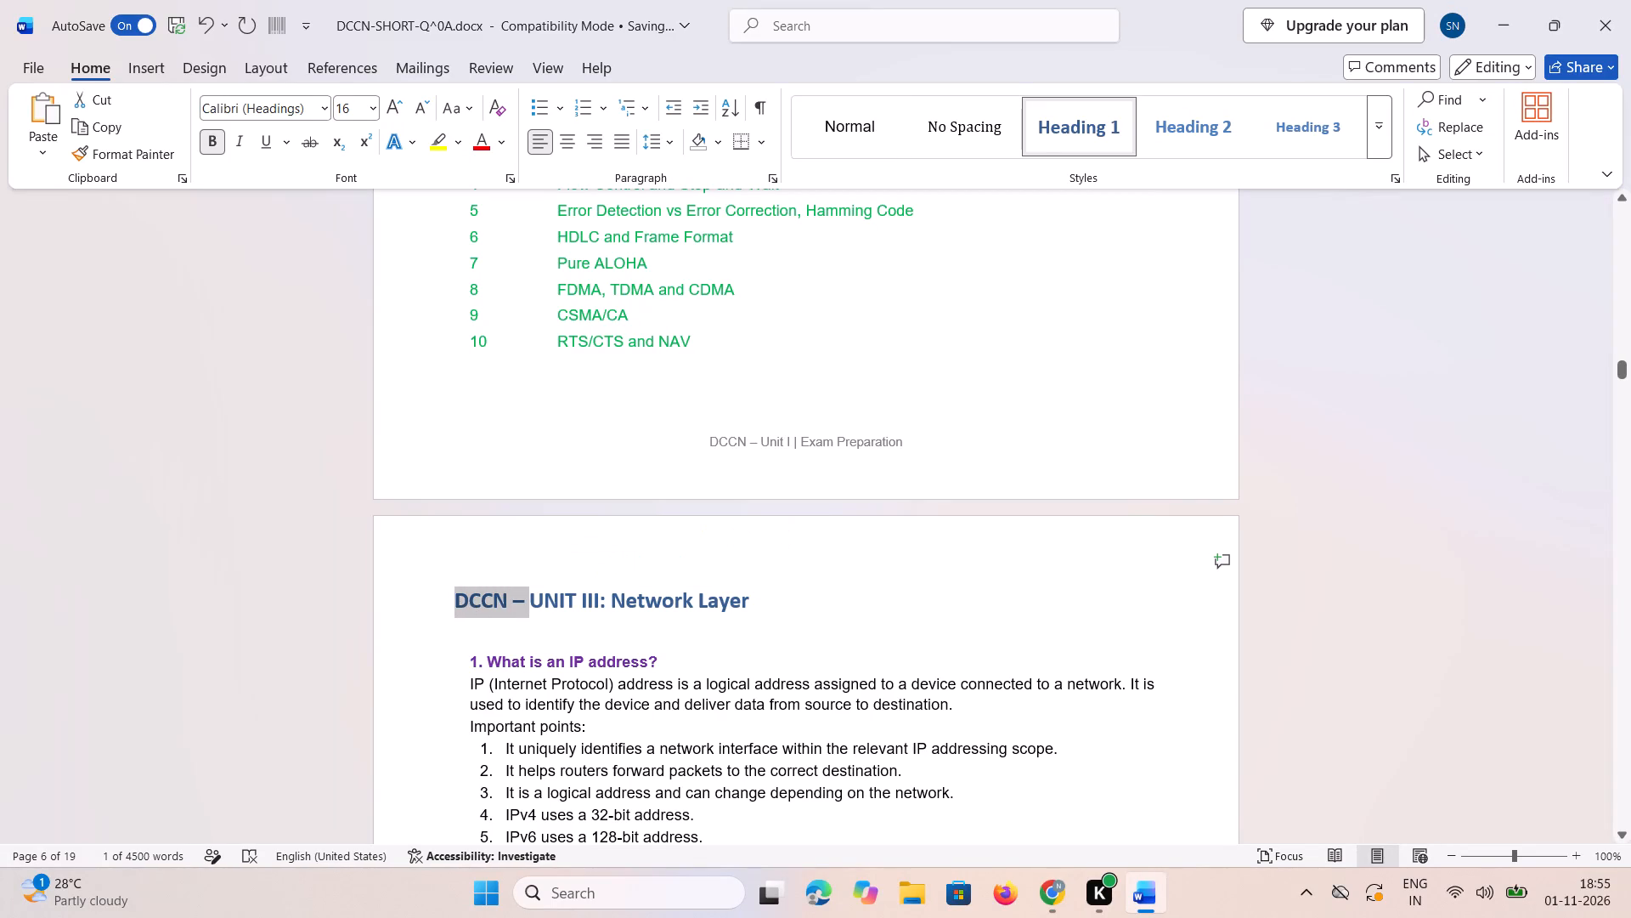
scroll(541, 701, "down", 10)
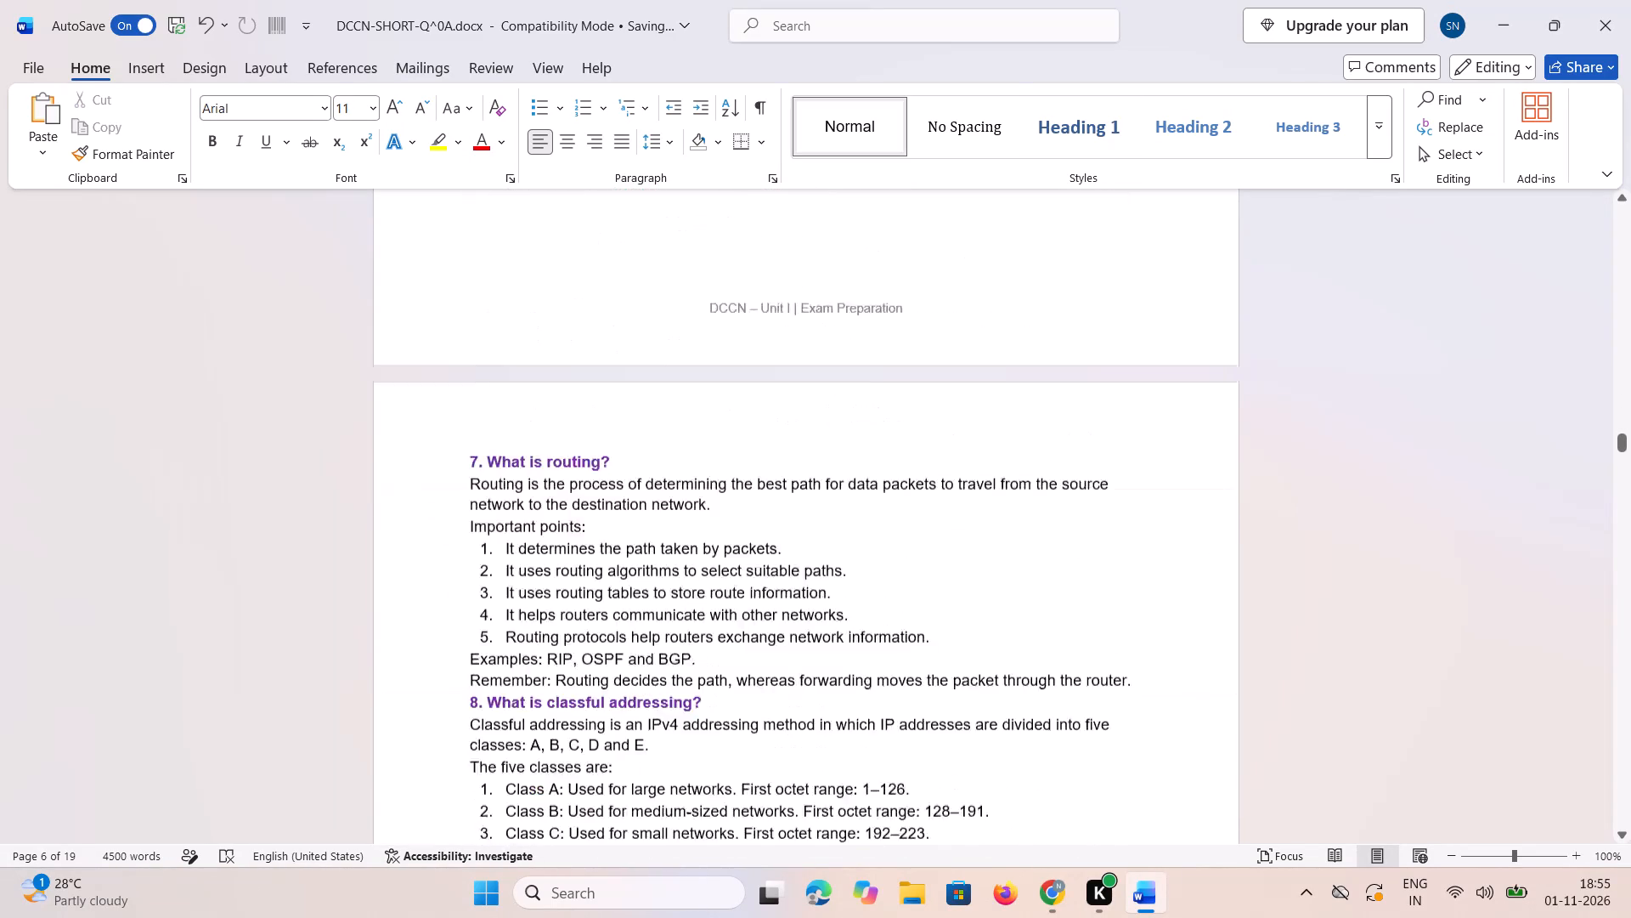
scroll(541, 701, "down", 4)
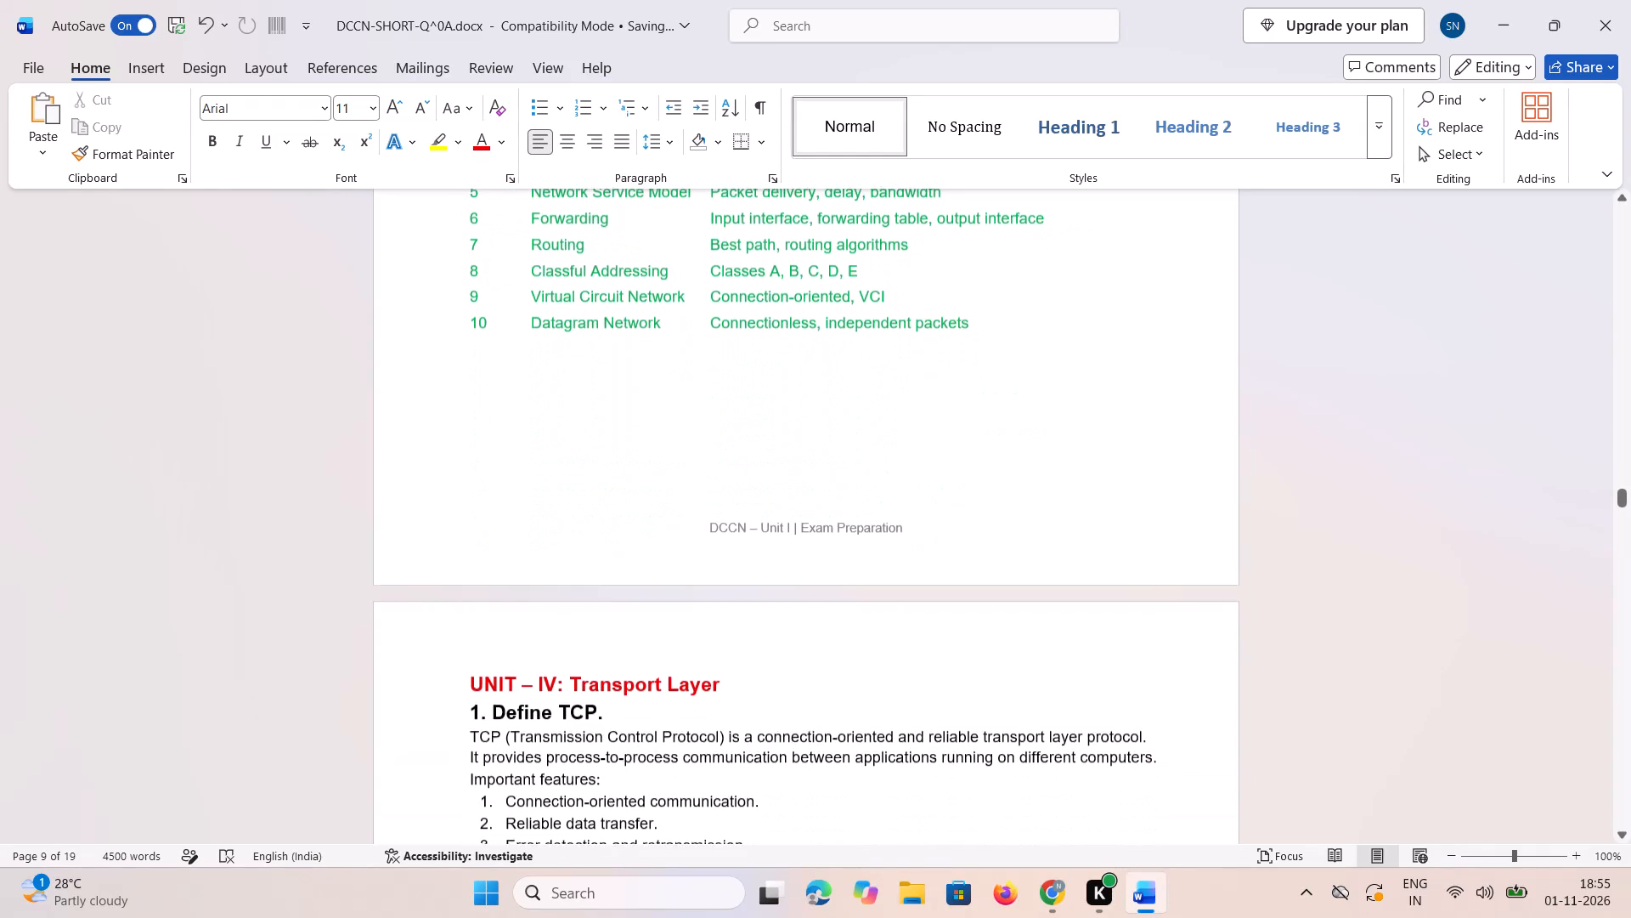
left_click(466, 684)
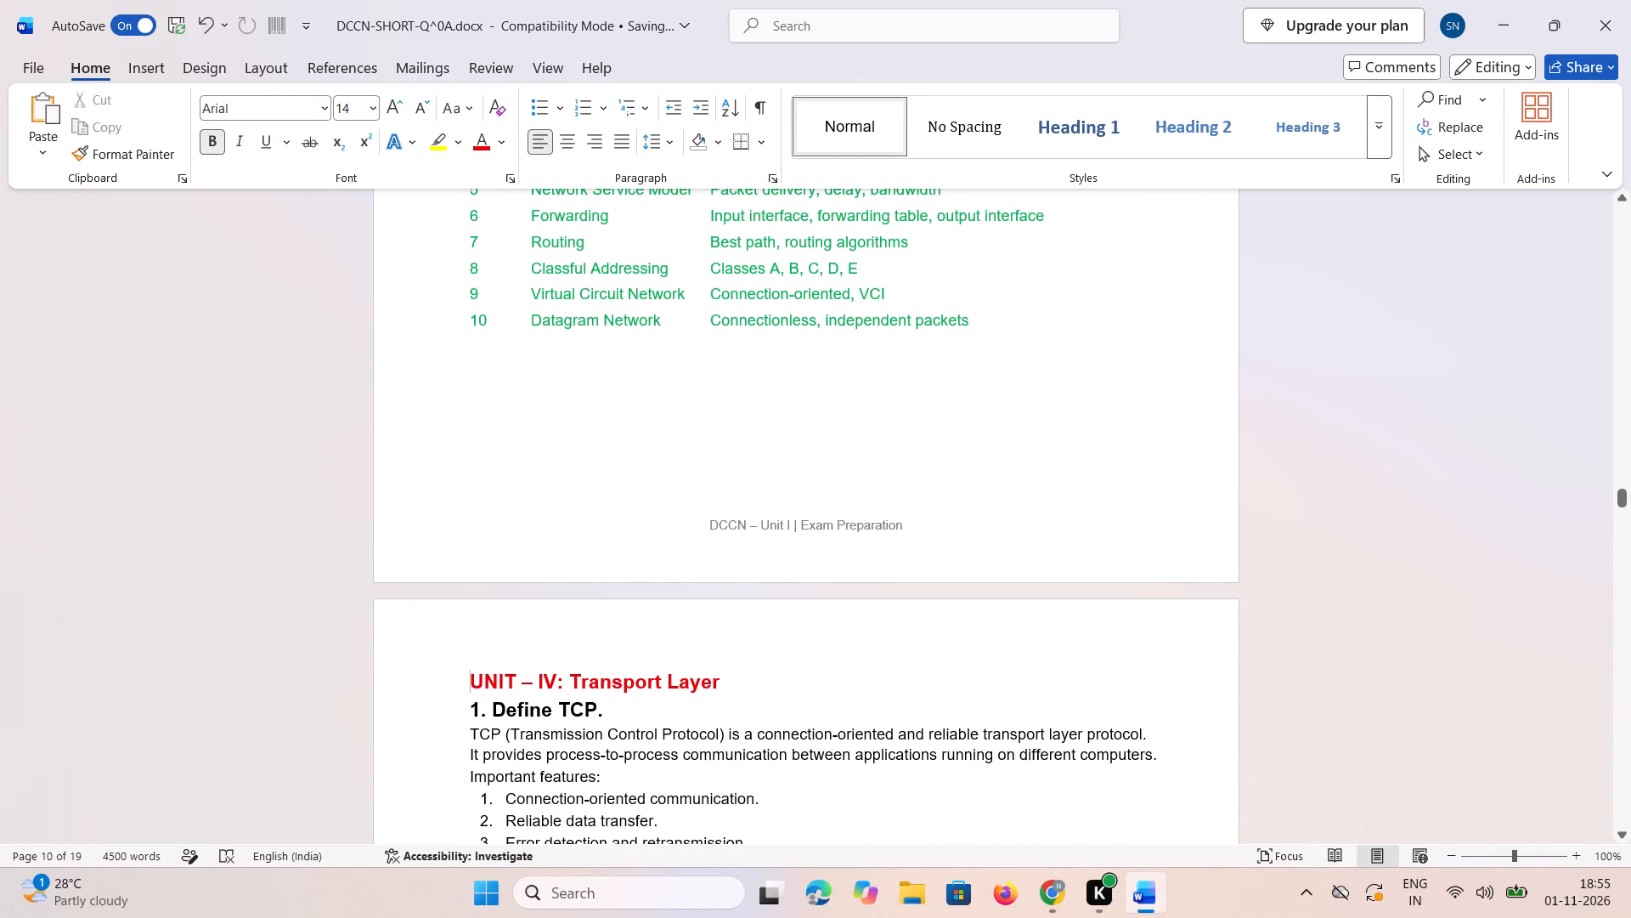
key("ctrl+v")
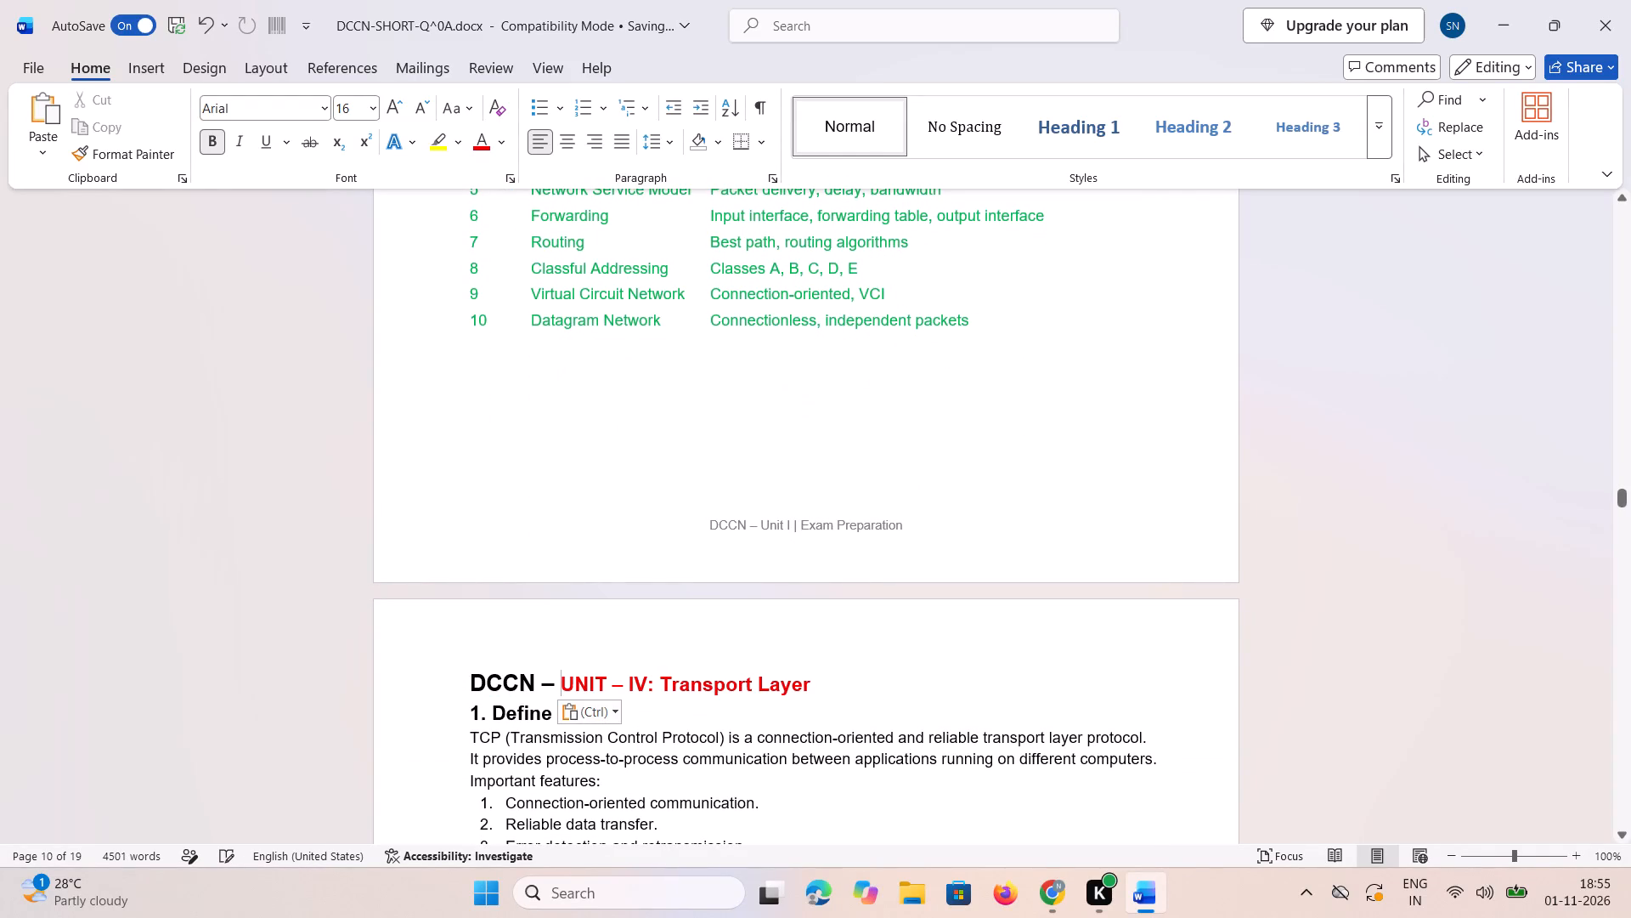
Format the "DCCN –" prefix of the Unit IV heading in red at font size 14.
left_click_drag(559, 691, 479, 681)
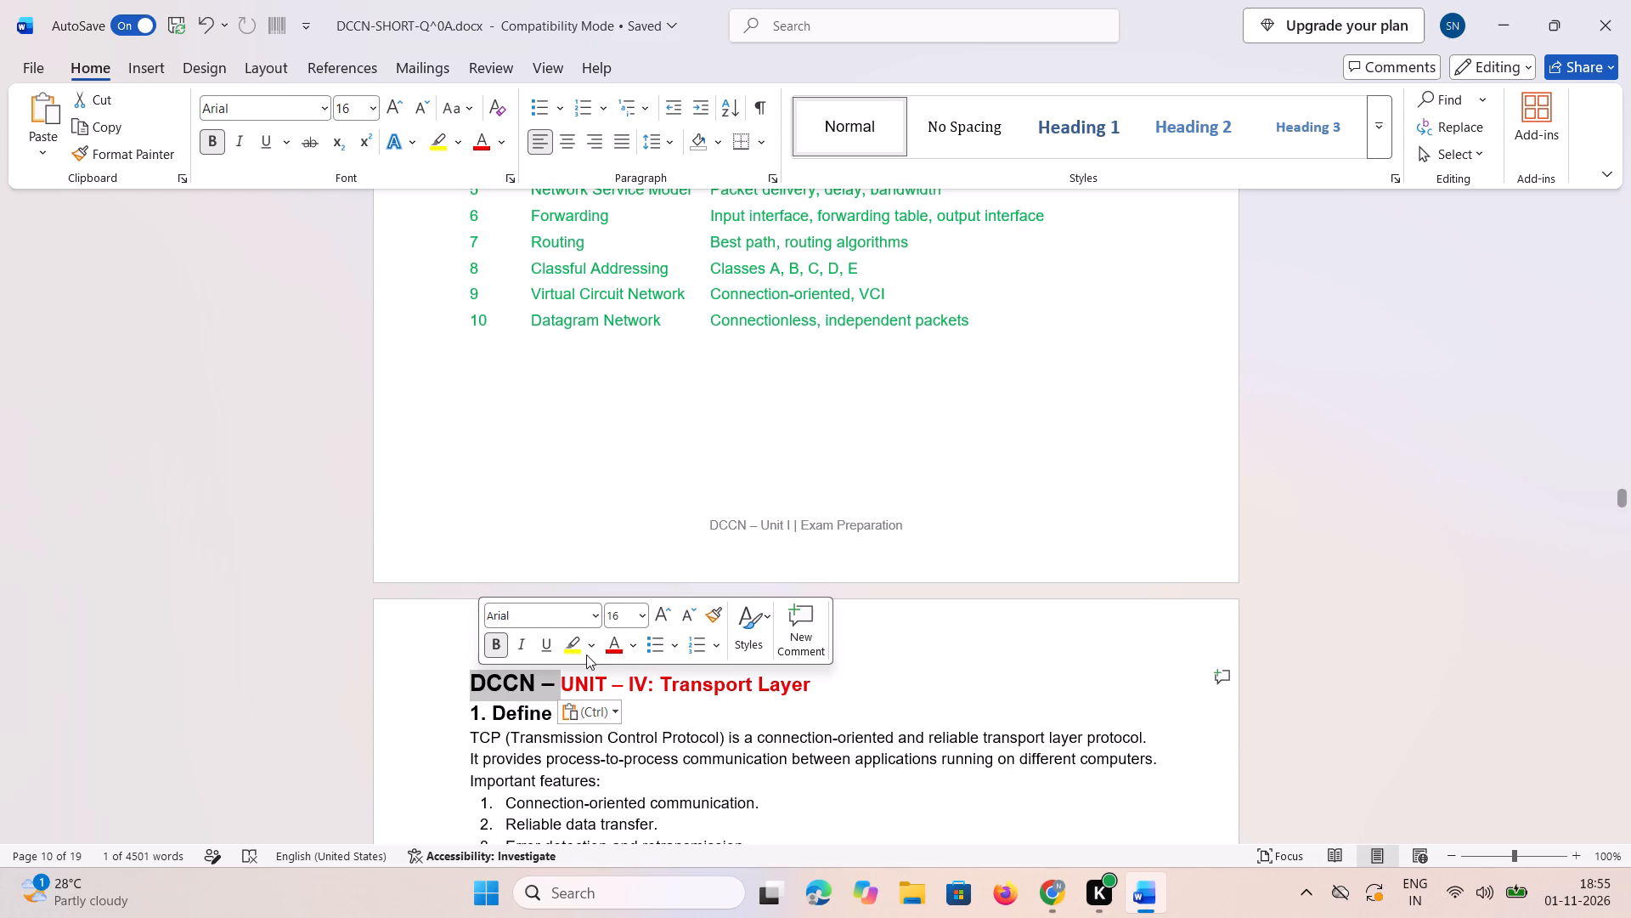
left_click(612, 643)
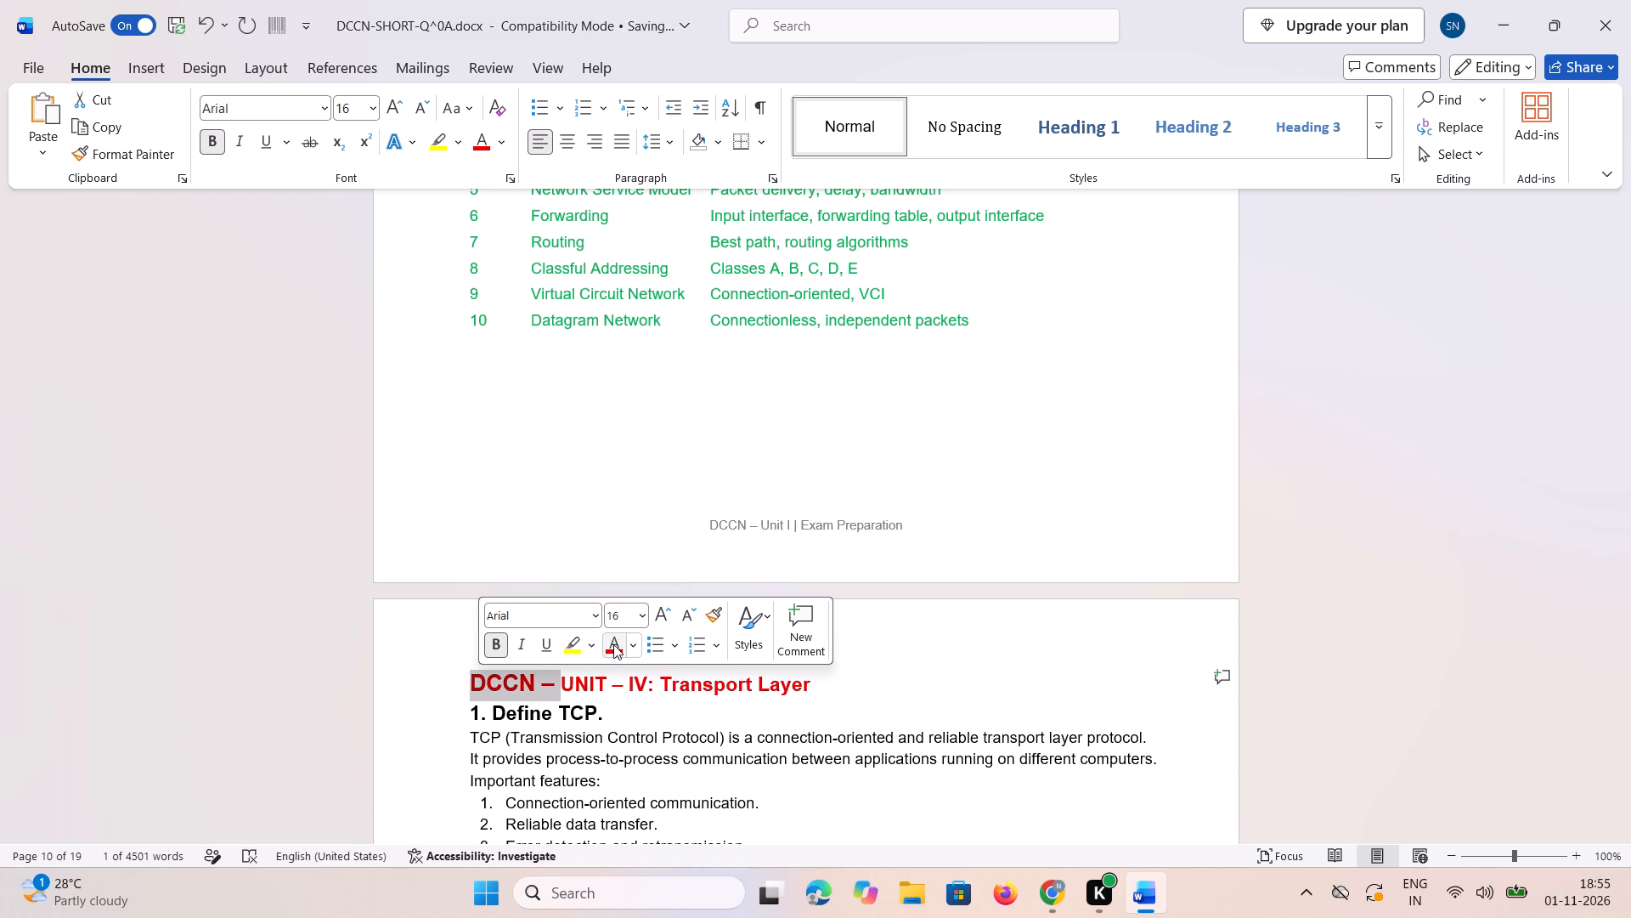
left_click(638, 615)
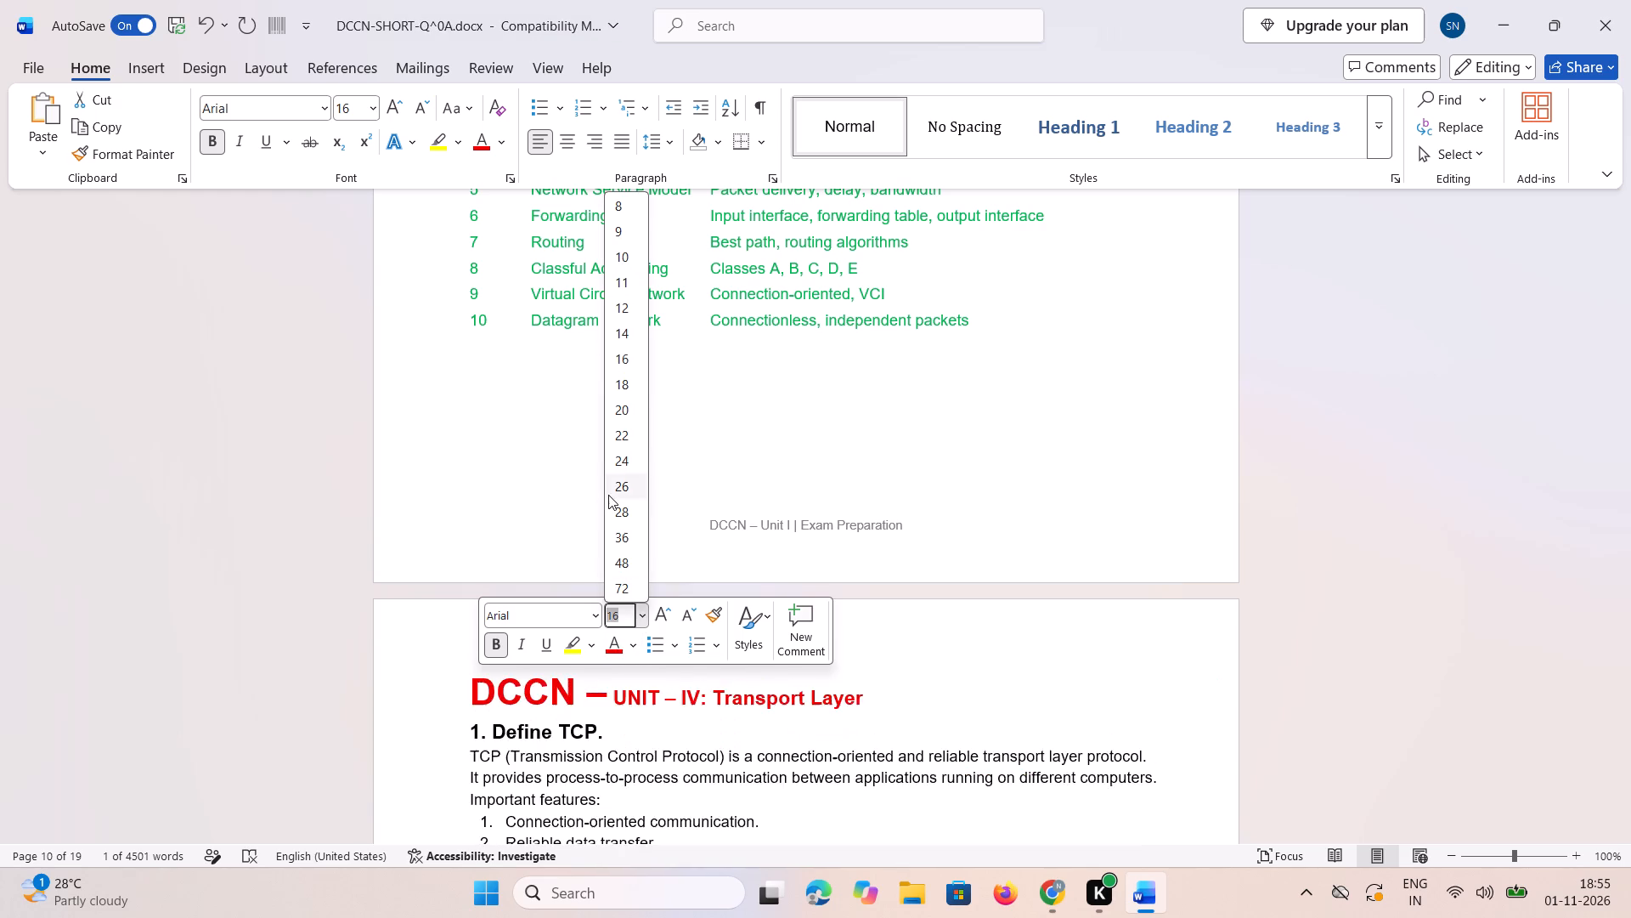
left_click(629, 340)
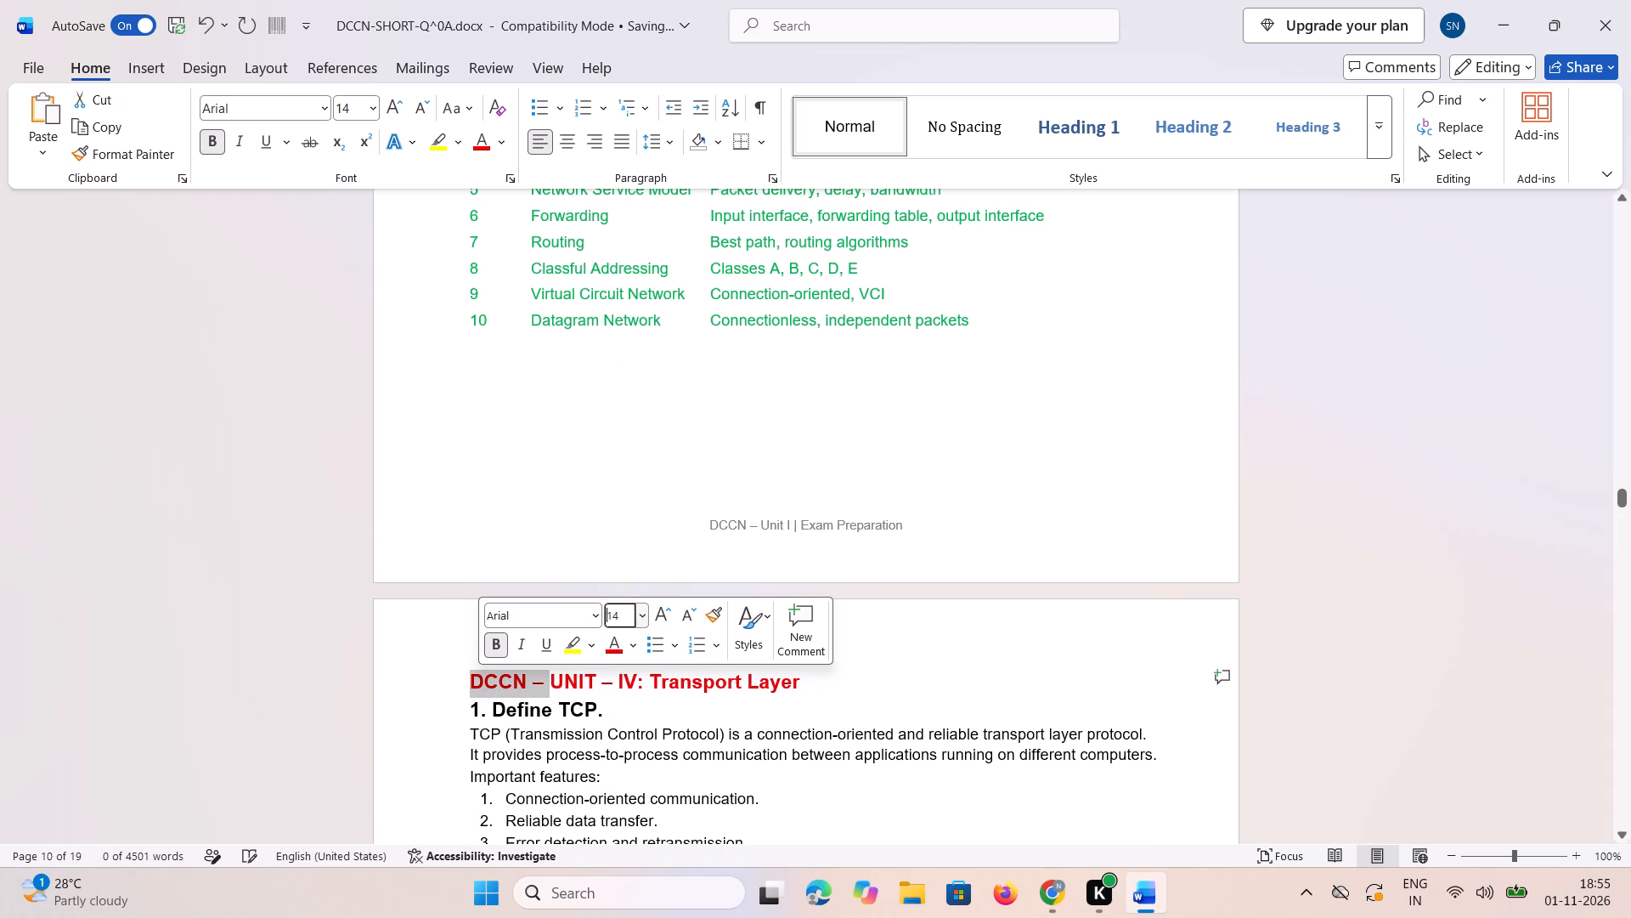
left_click(872, 679)
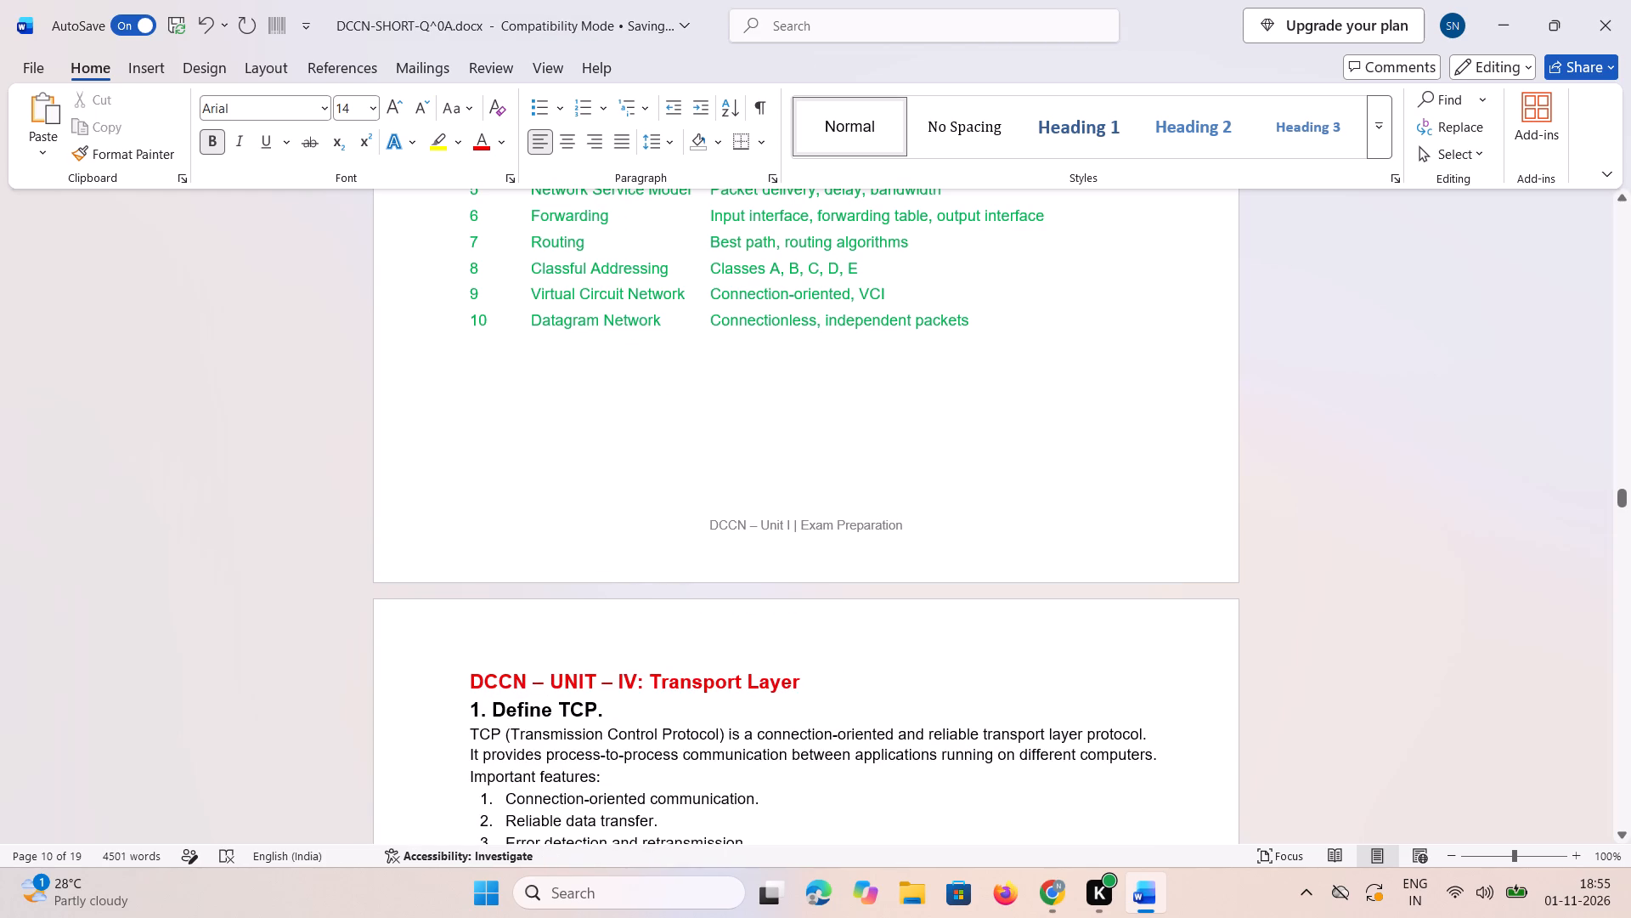
Paste the copied "DCCN –" prefix at the start of the "UNIT – V: Application Layer" heading.
scroll(643, 721, "down", 2)
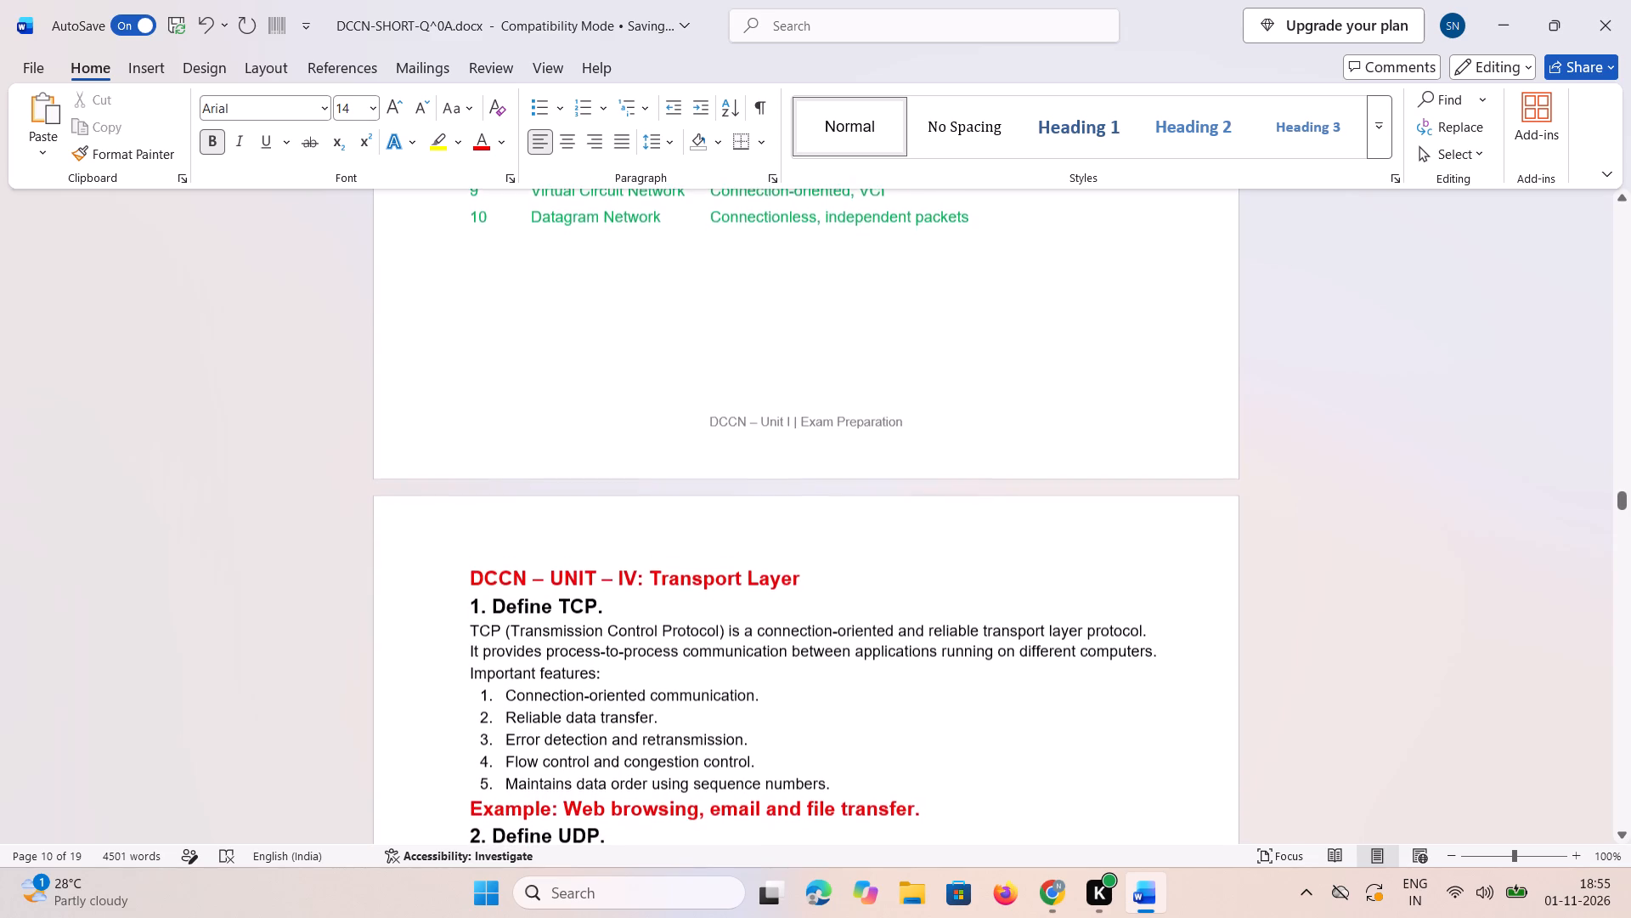
scroll(643, 721, "down", 1)
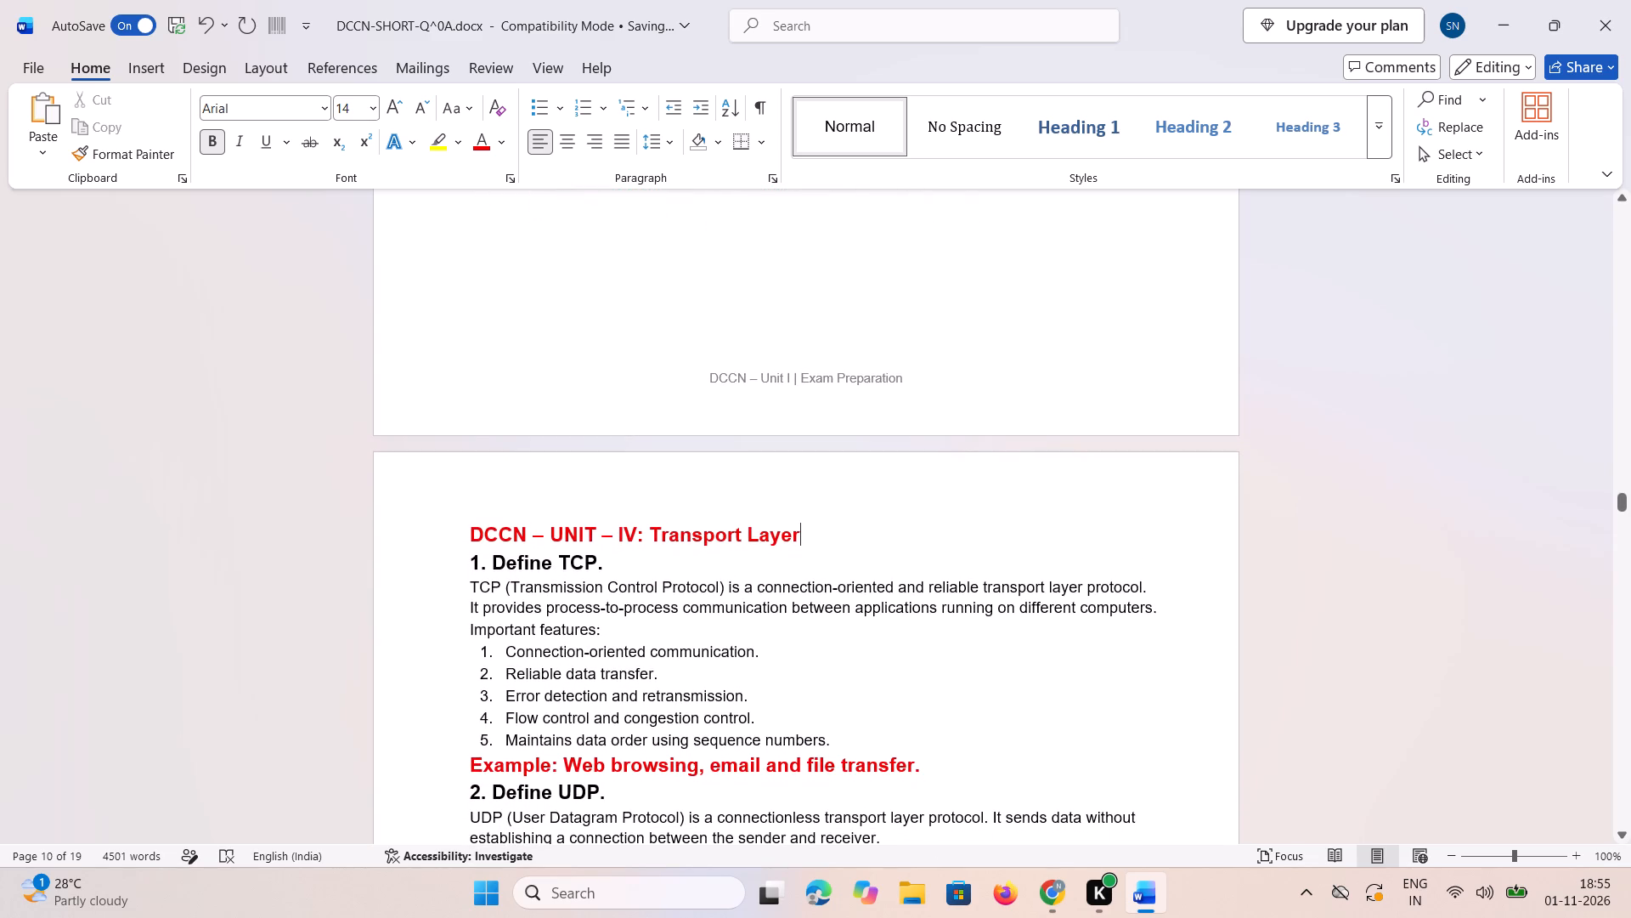
scroll(643, 721, "down", 3)
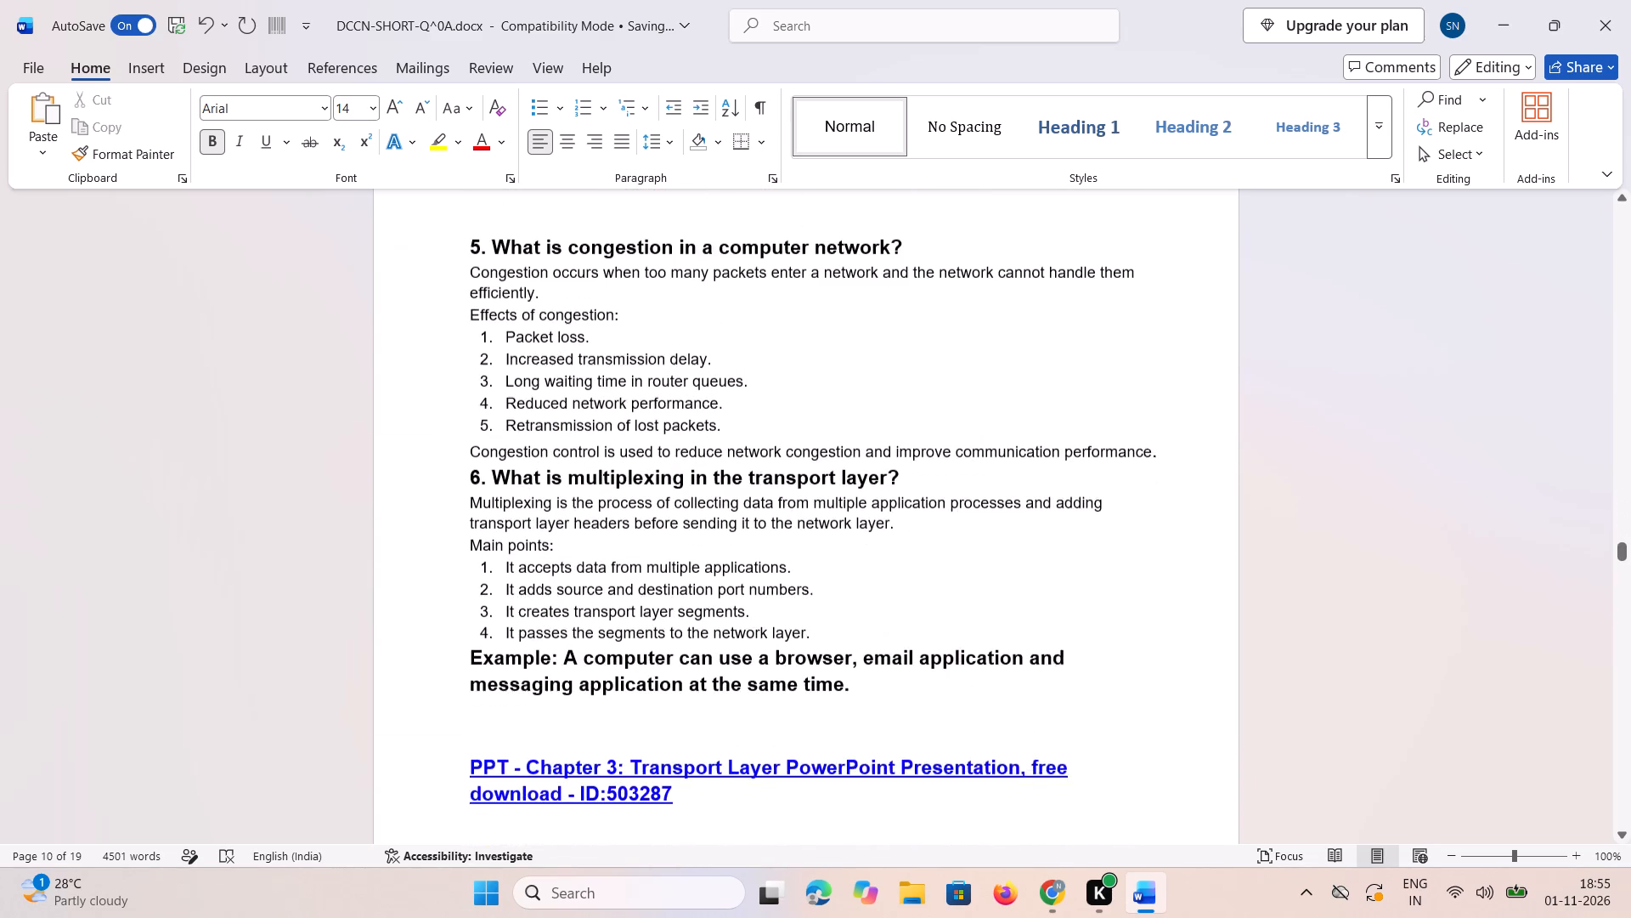
scroll(643, 721, "down", 2)
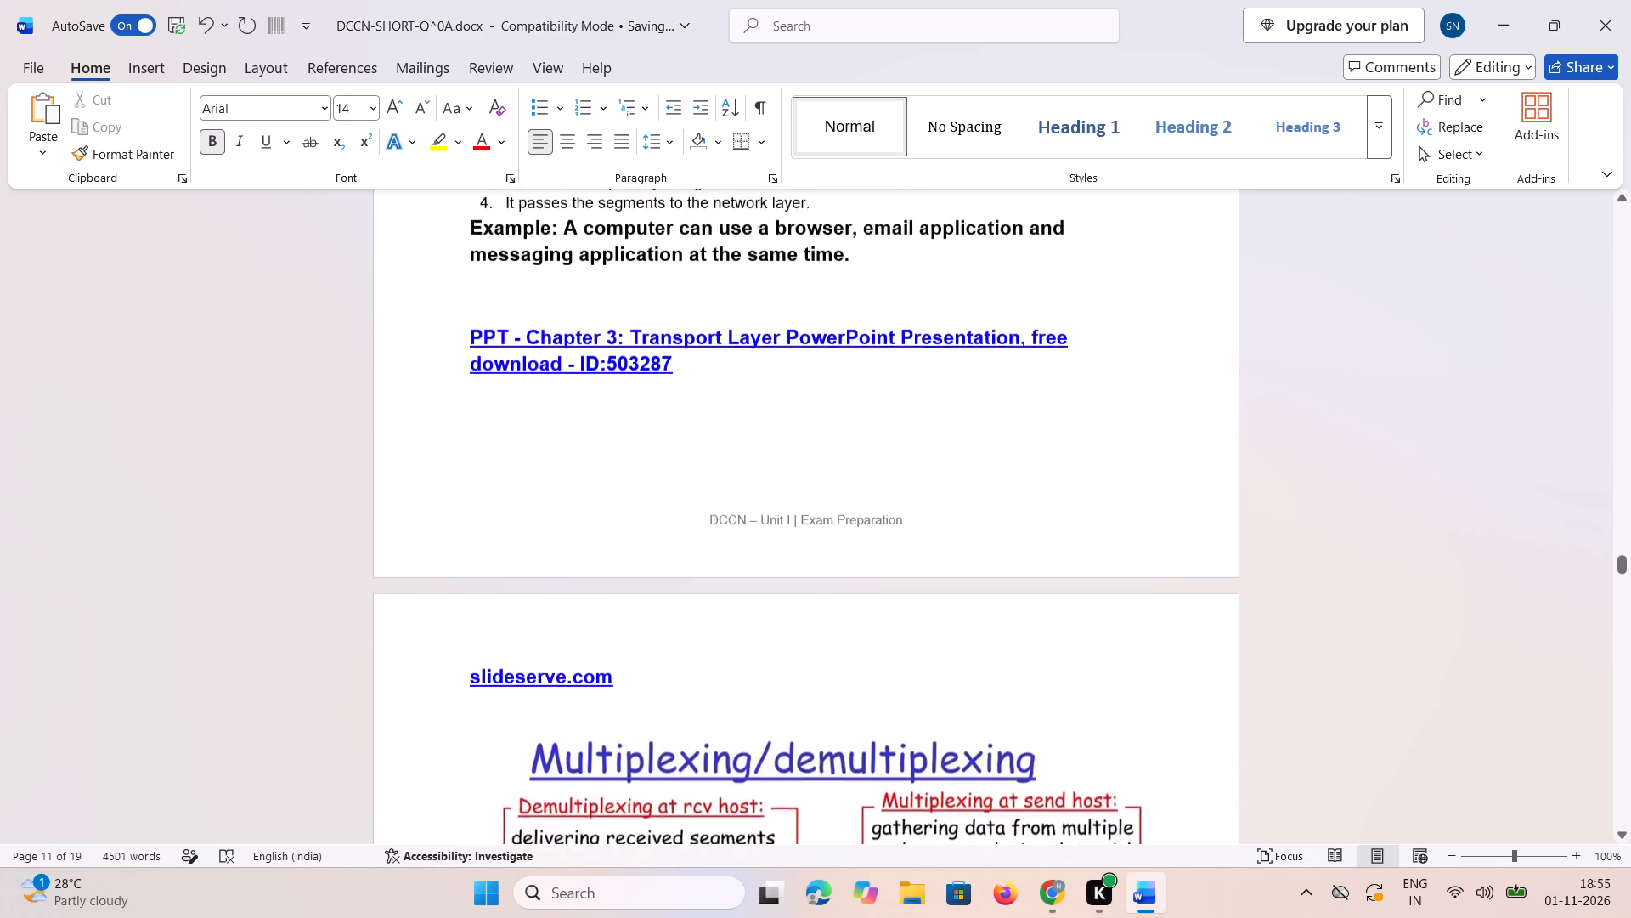
scroll(643, 721, "down", 11)
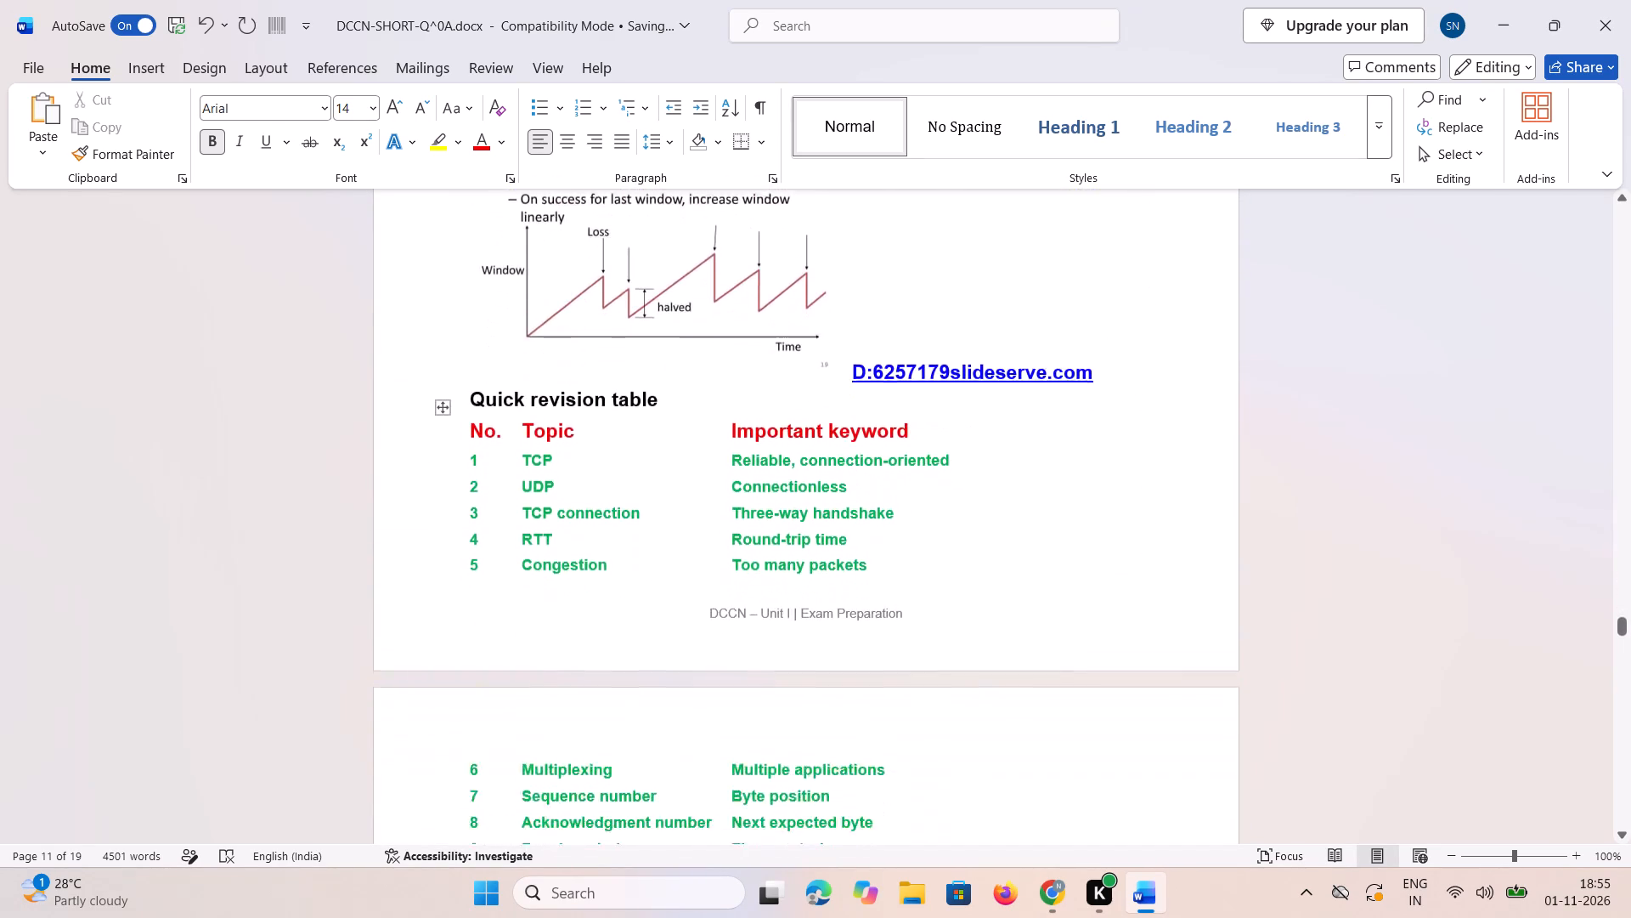
scroll(643, 721, "down", 7)
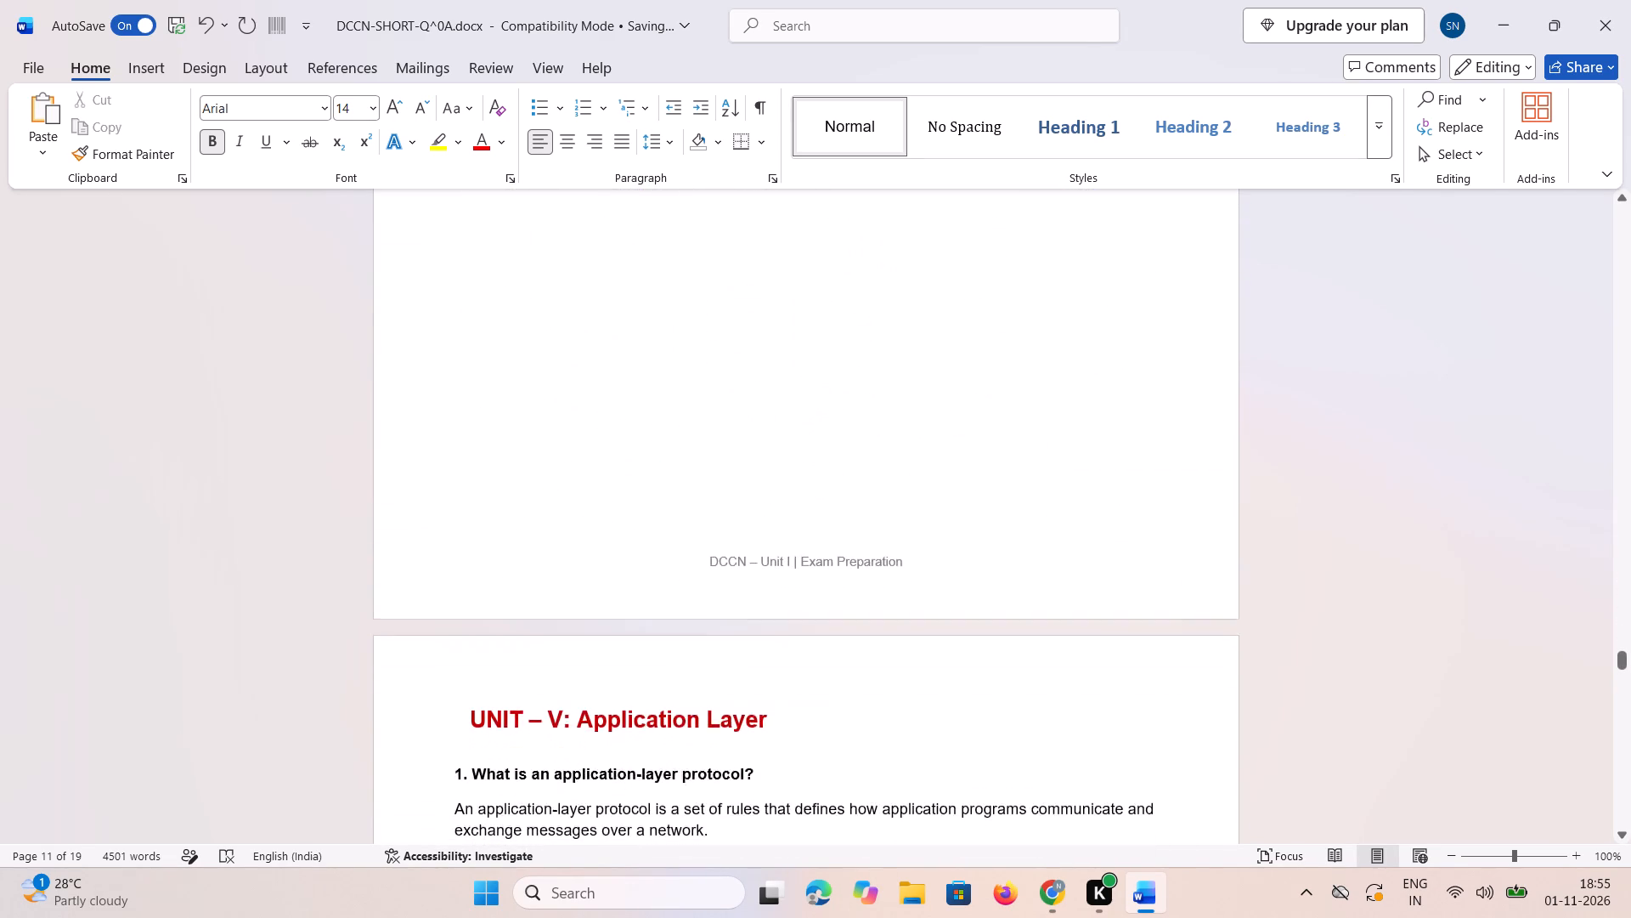
scroll(643, 721, "down", 1)
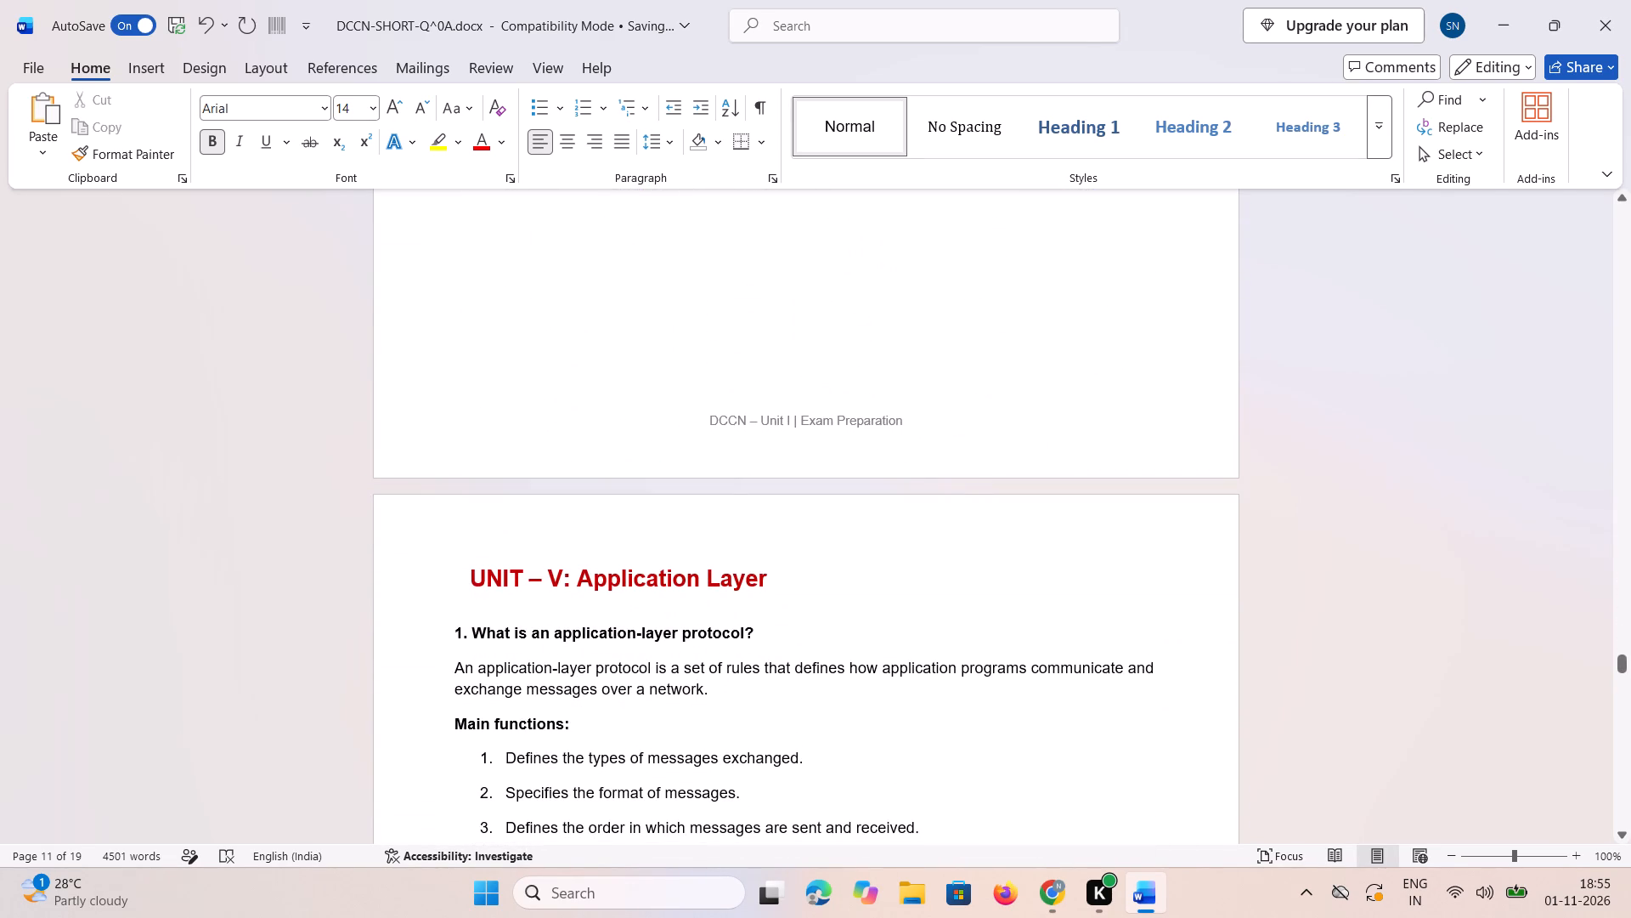
left_click(466, 581)
key("ctrl+v")
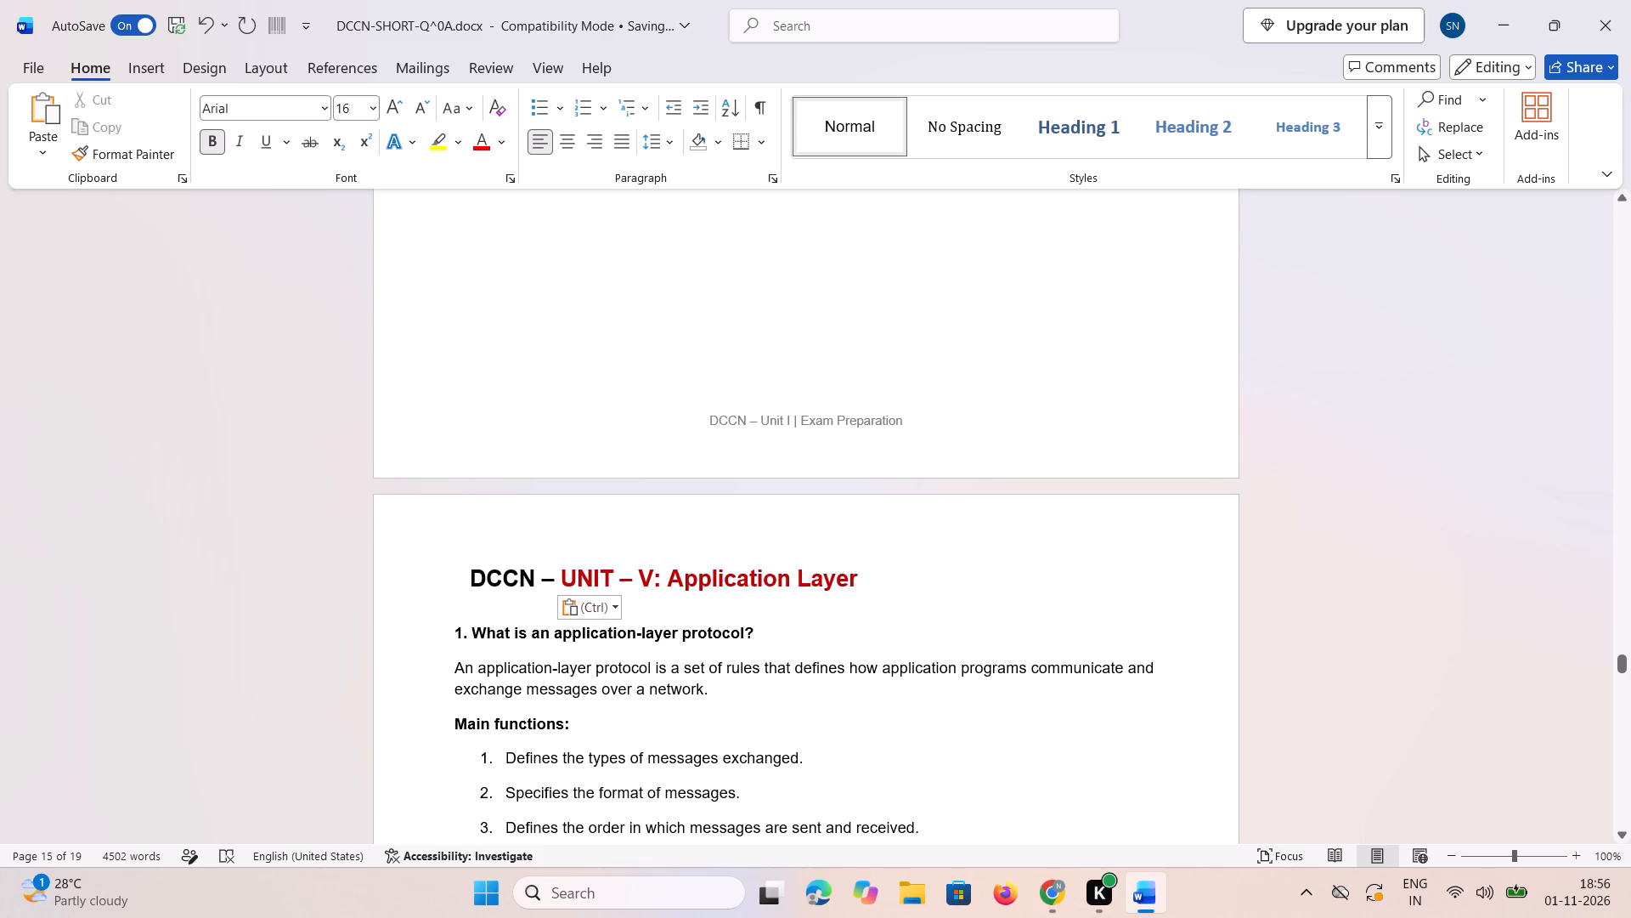
Color the "DCCN –" prefix of the Unit V heading with the standard dark red.
left_click_drag(556, 580, 452, 569)
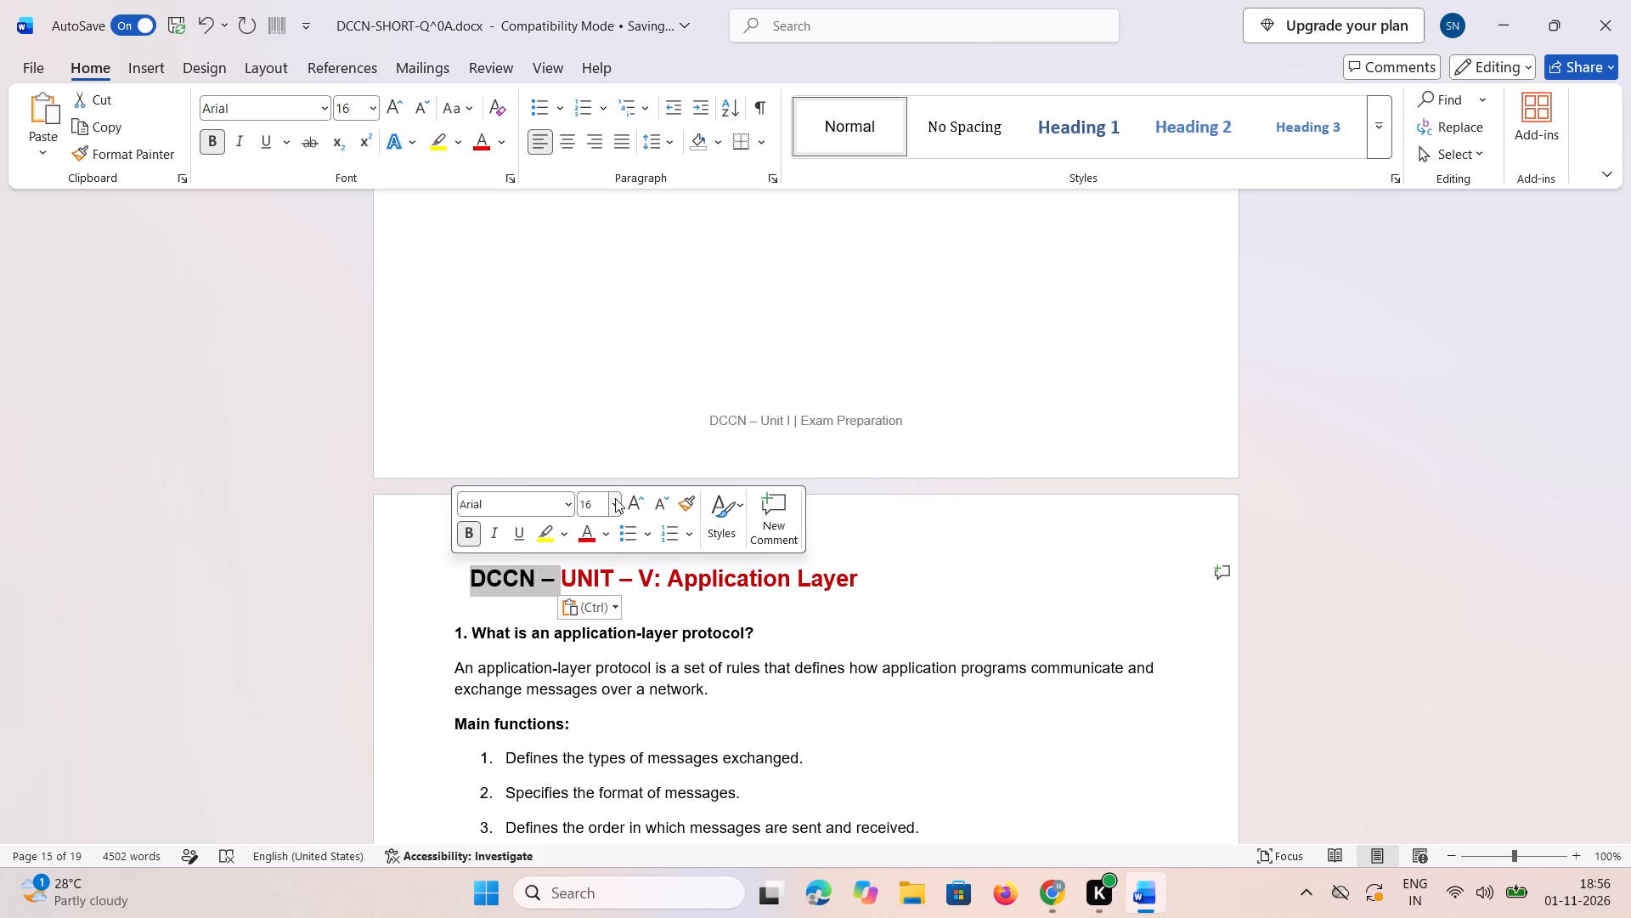
left_click(588, 541)
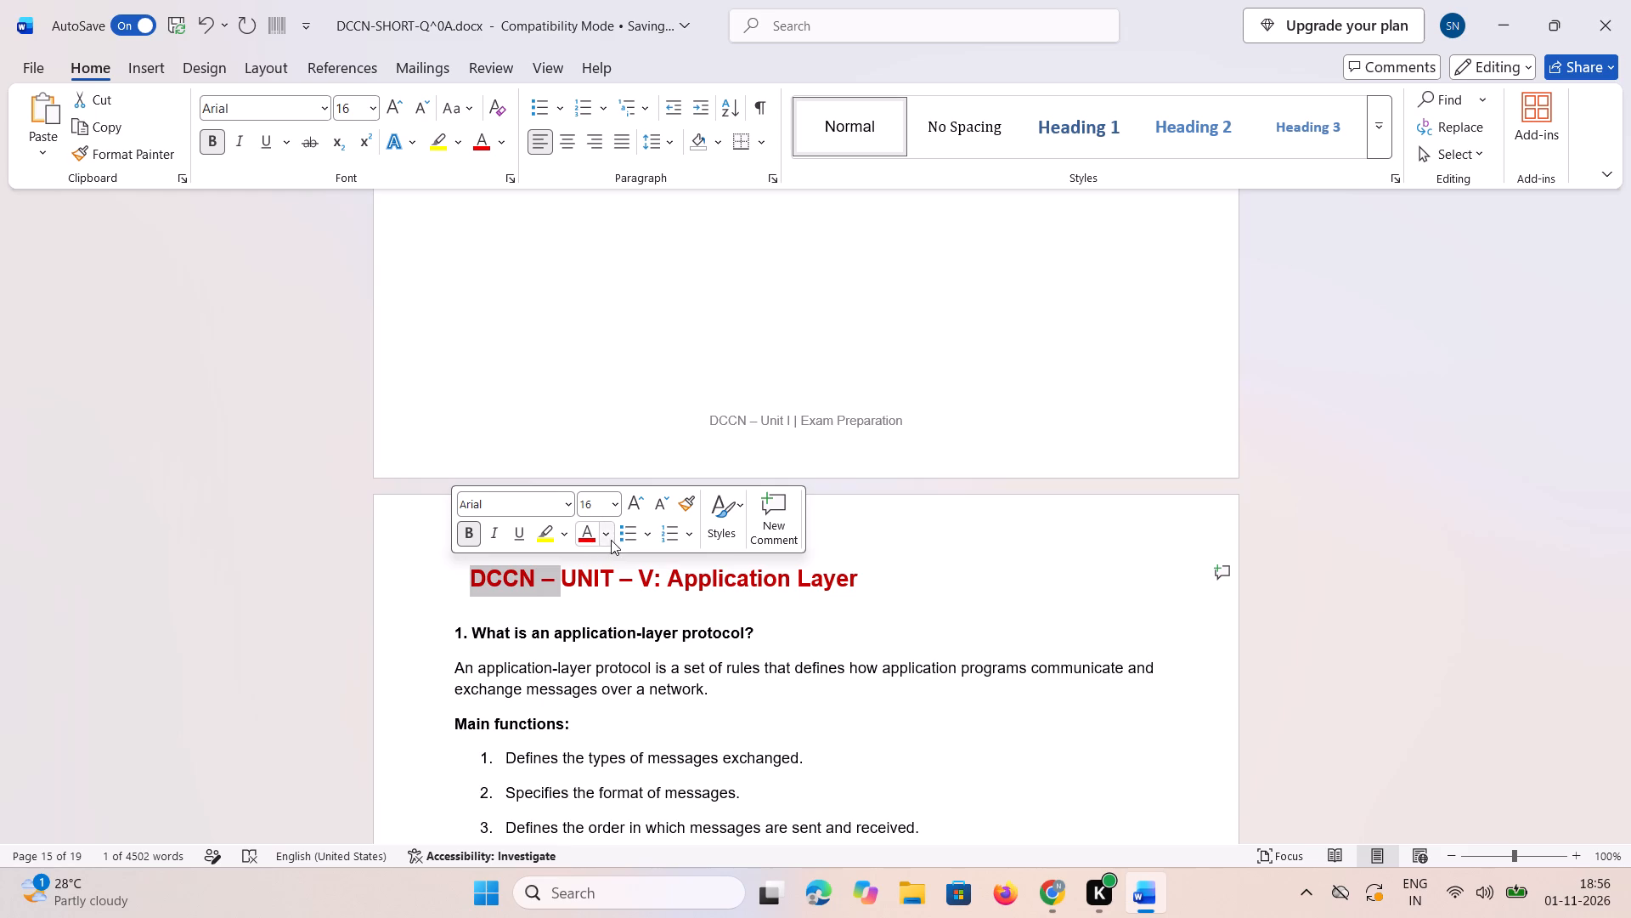
left_click(606, 532)
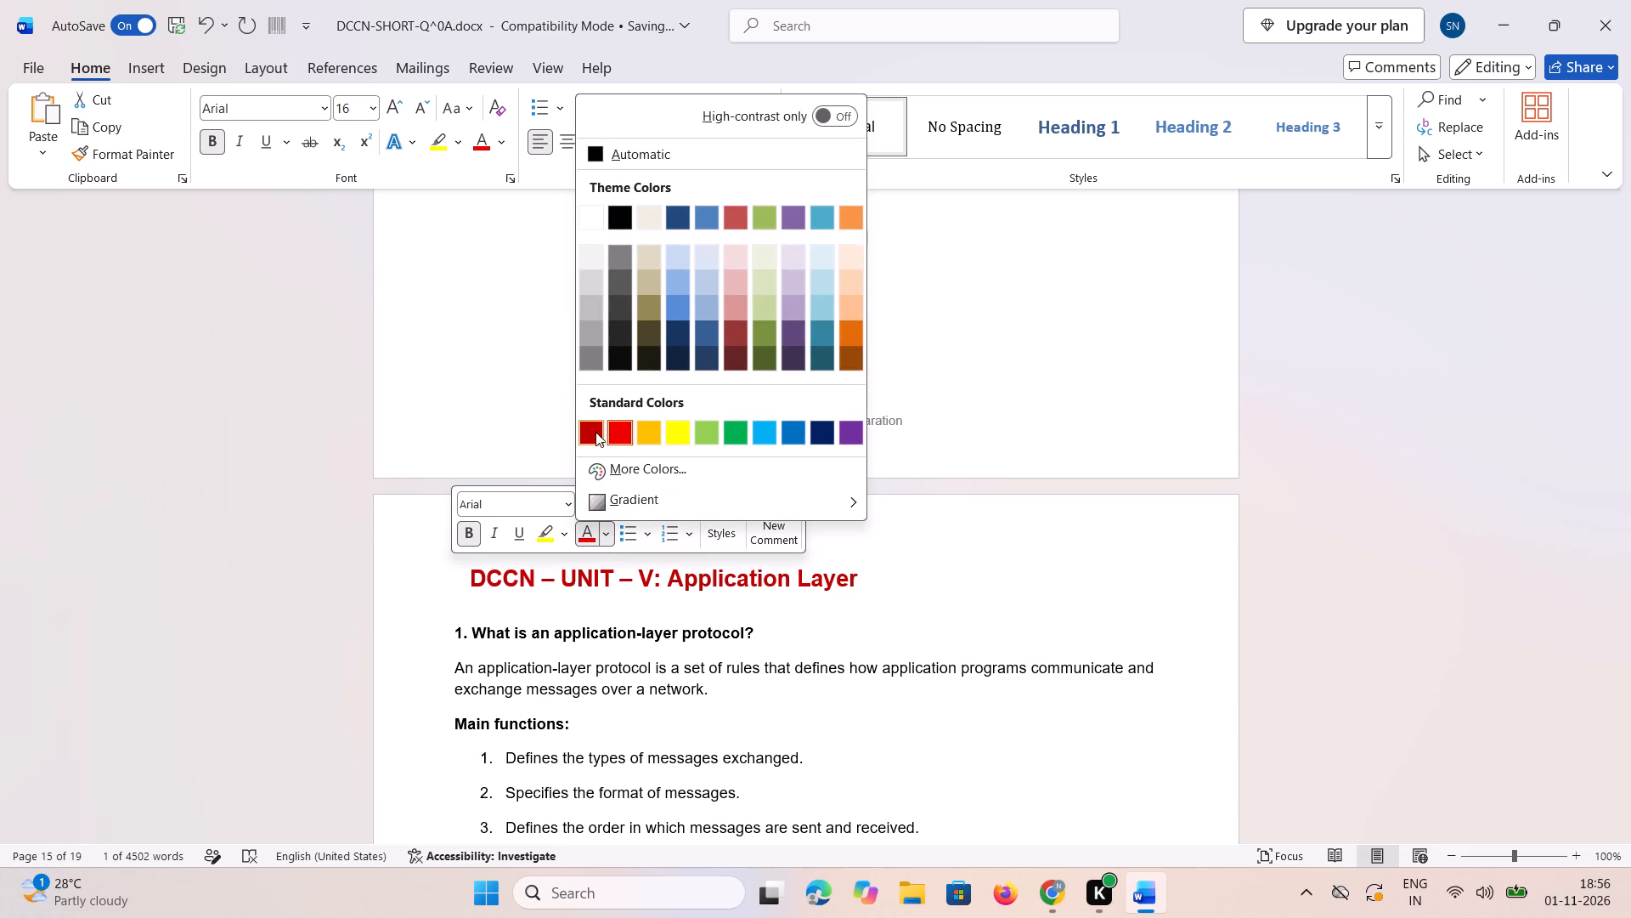
left_click(594, 429)
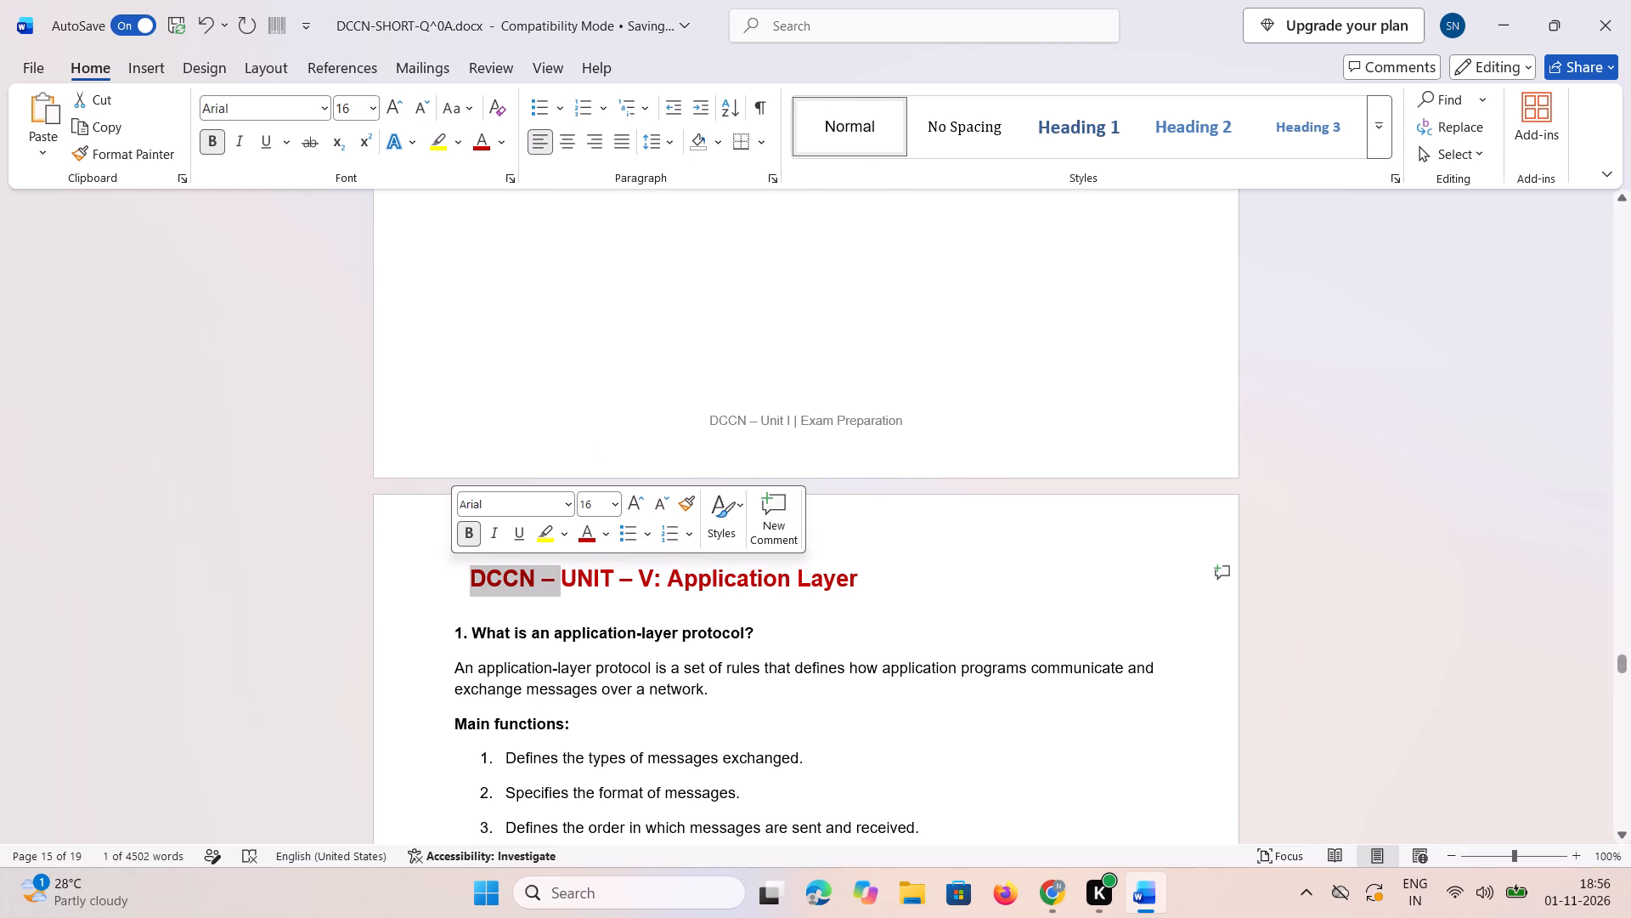
Remove the indent from the "DCCN – UNIT – V: Application Layer" heading, keeping it on its own line at the top of its page.
left_click(812, 591)
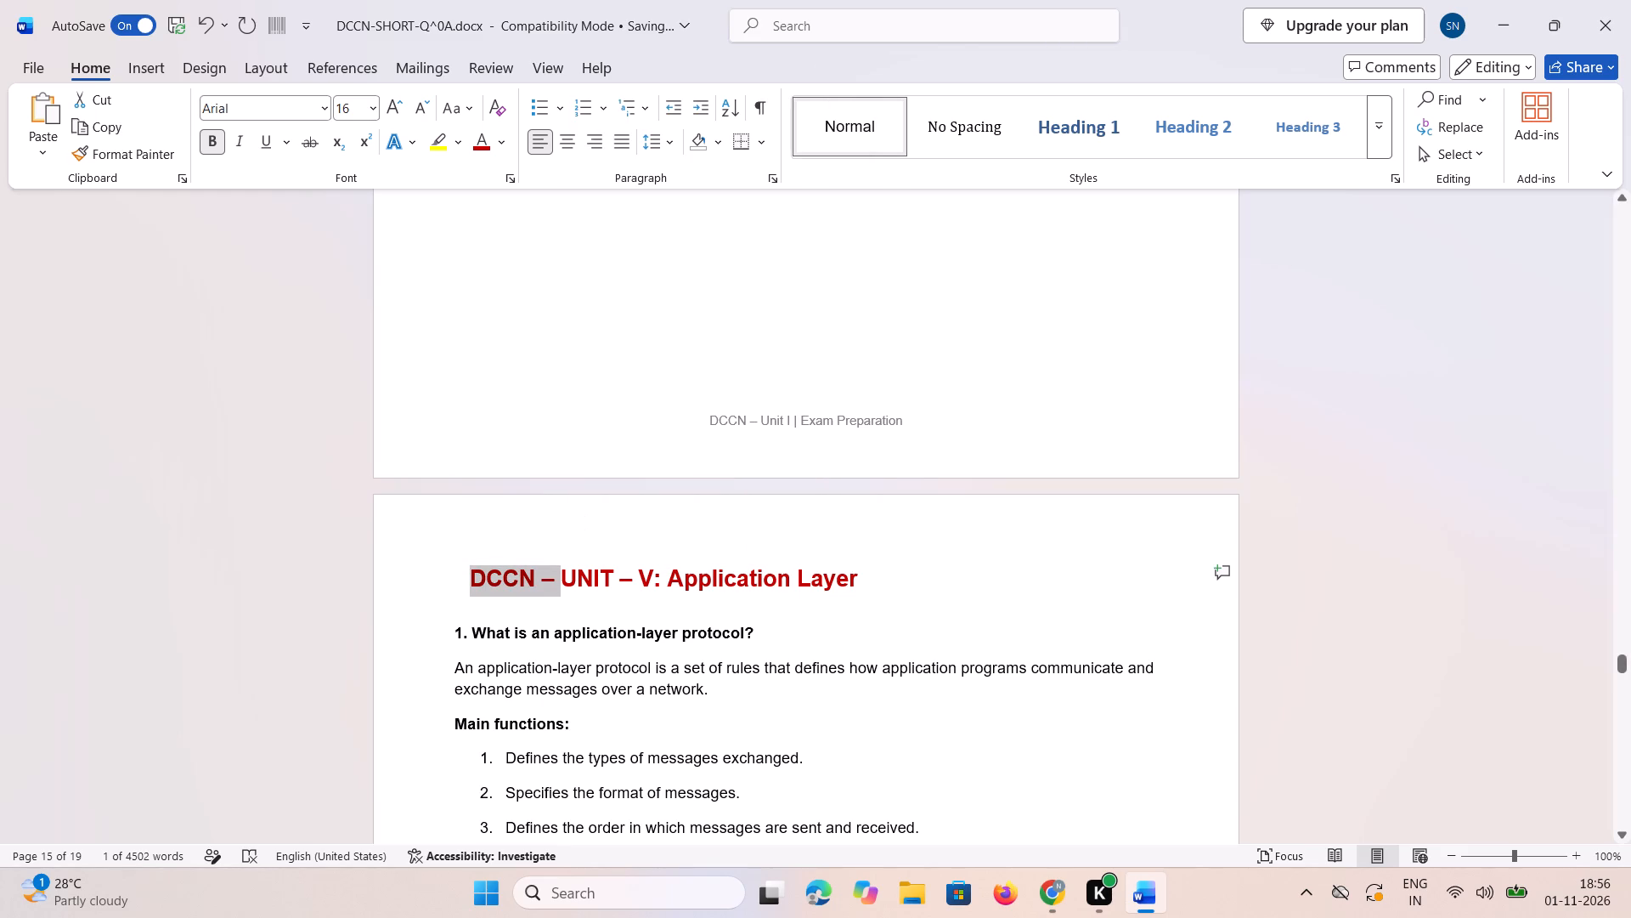
scroll(736, 694, "down", 2)
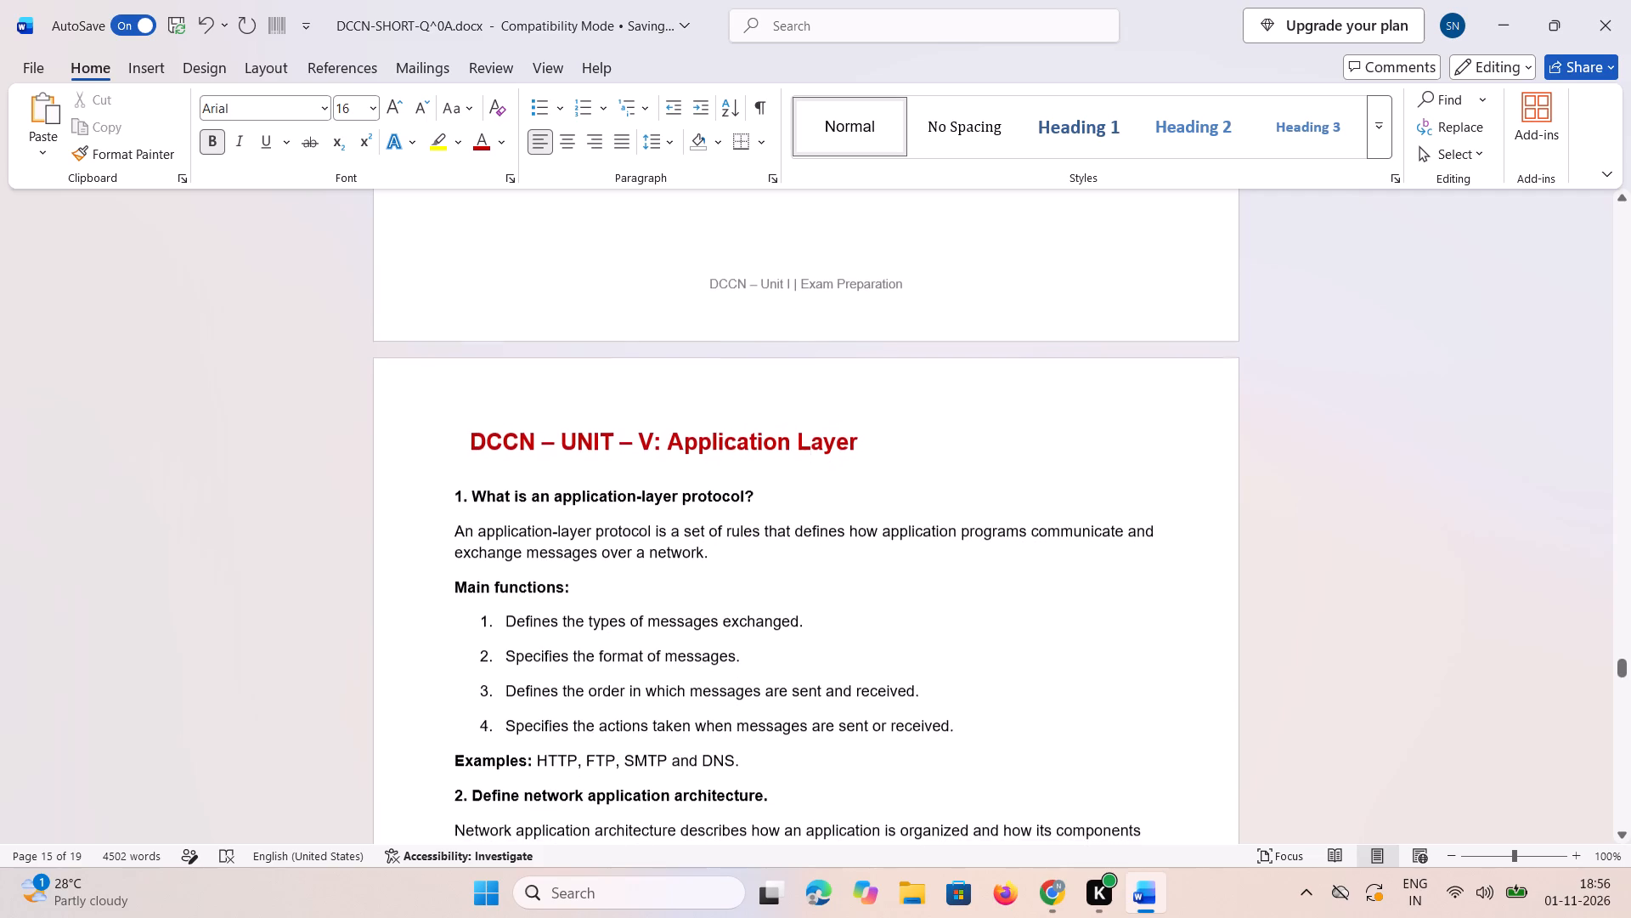
scroll(736, 694, "down", 1)
left_click(470, 413)
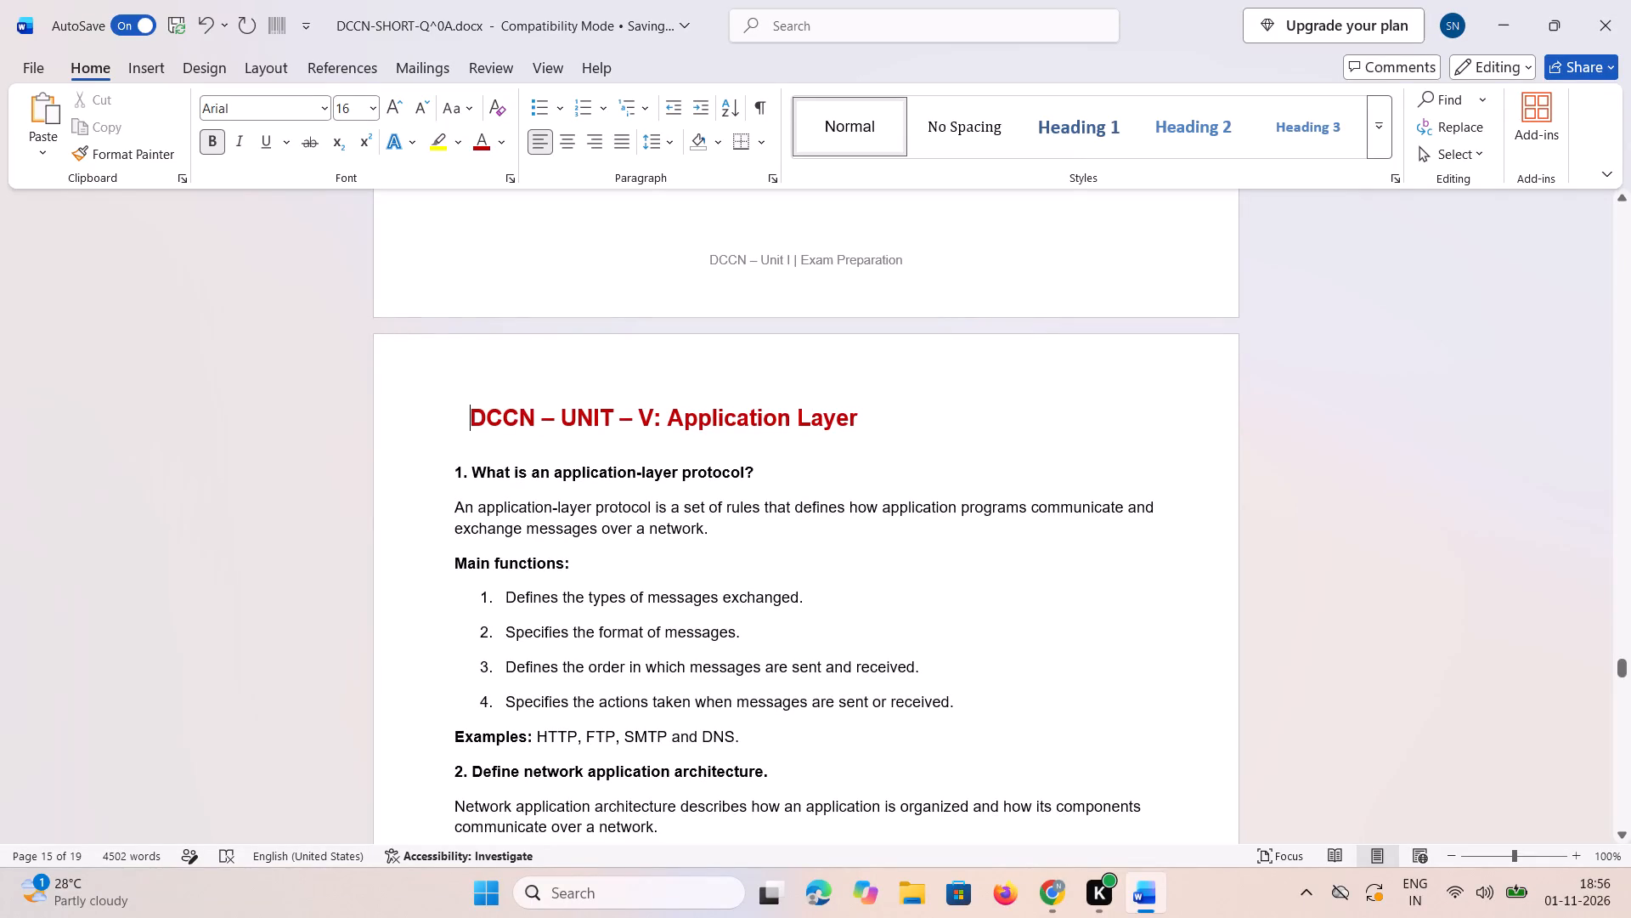
key("BackSpace")
key("BackSpace")
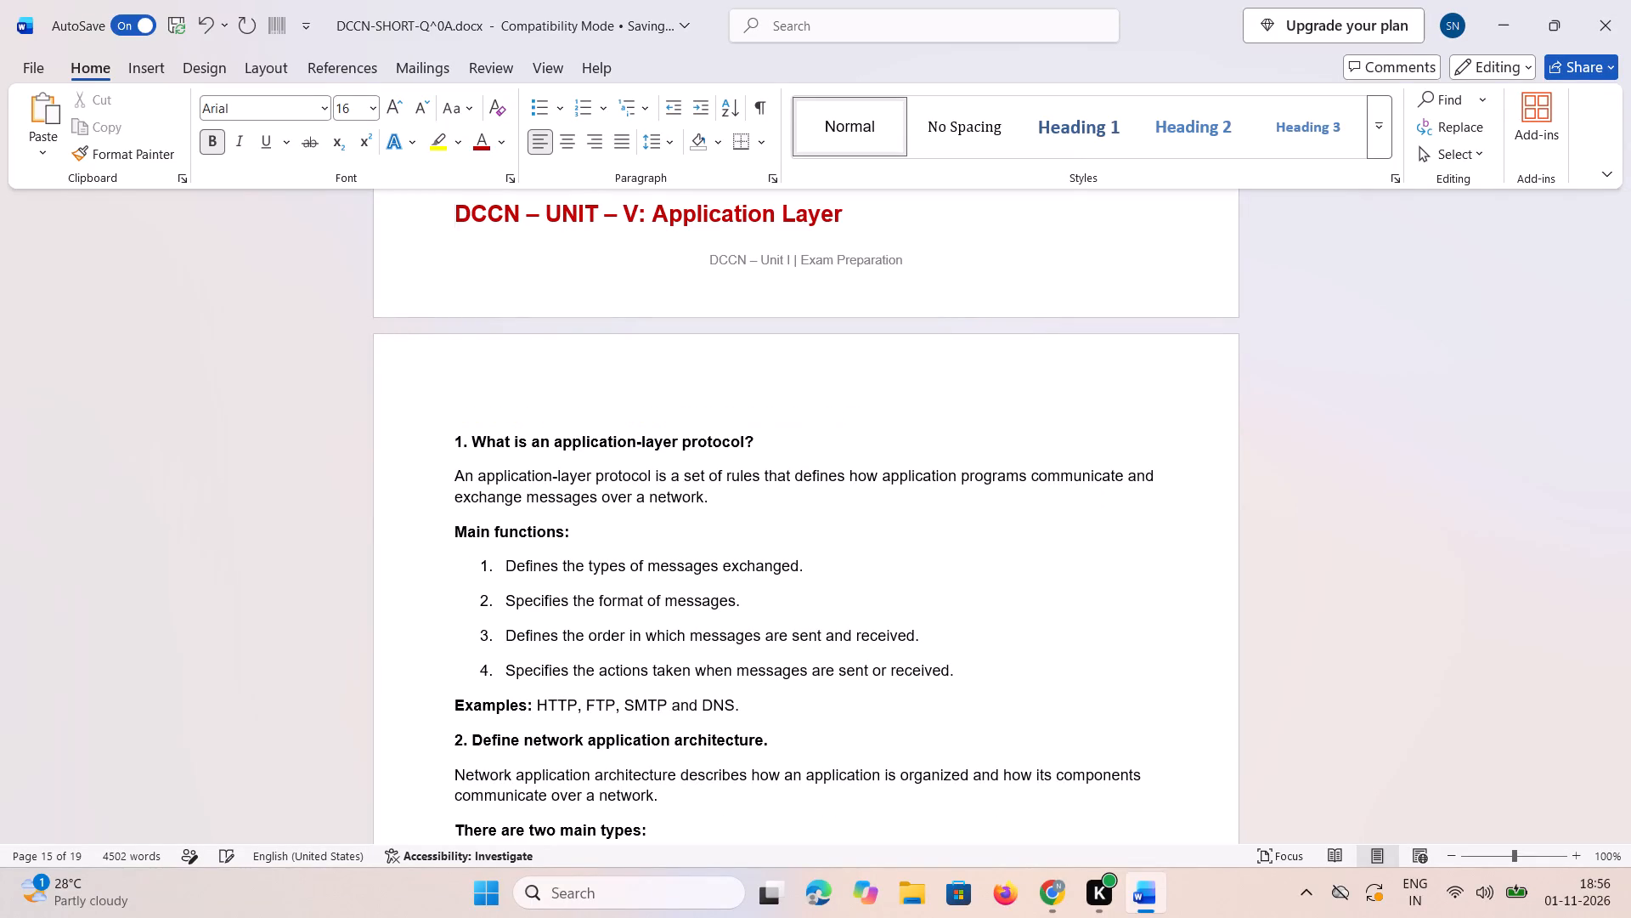
key("Return")
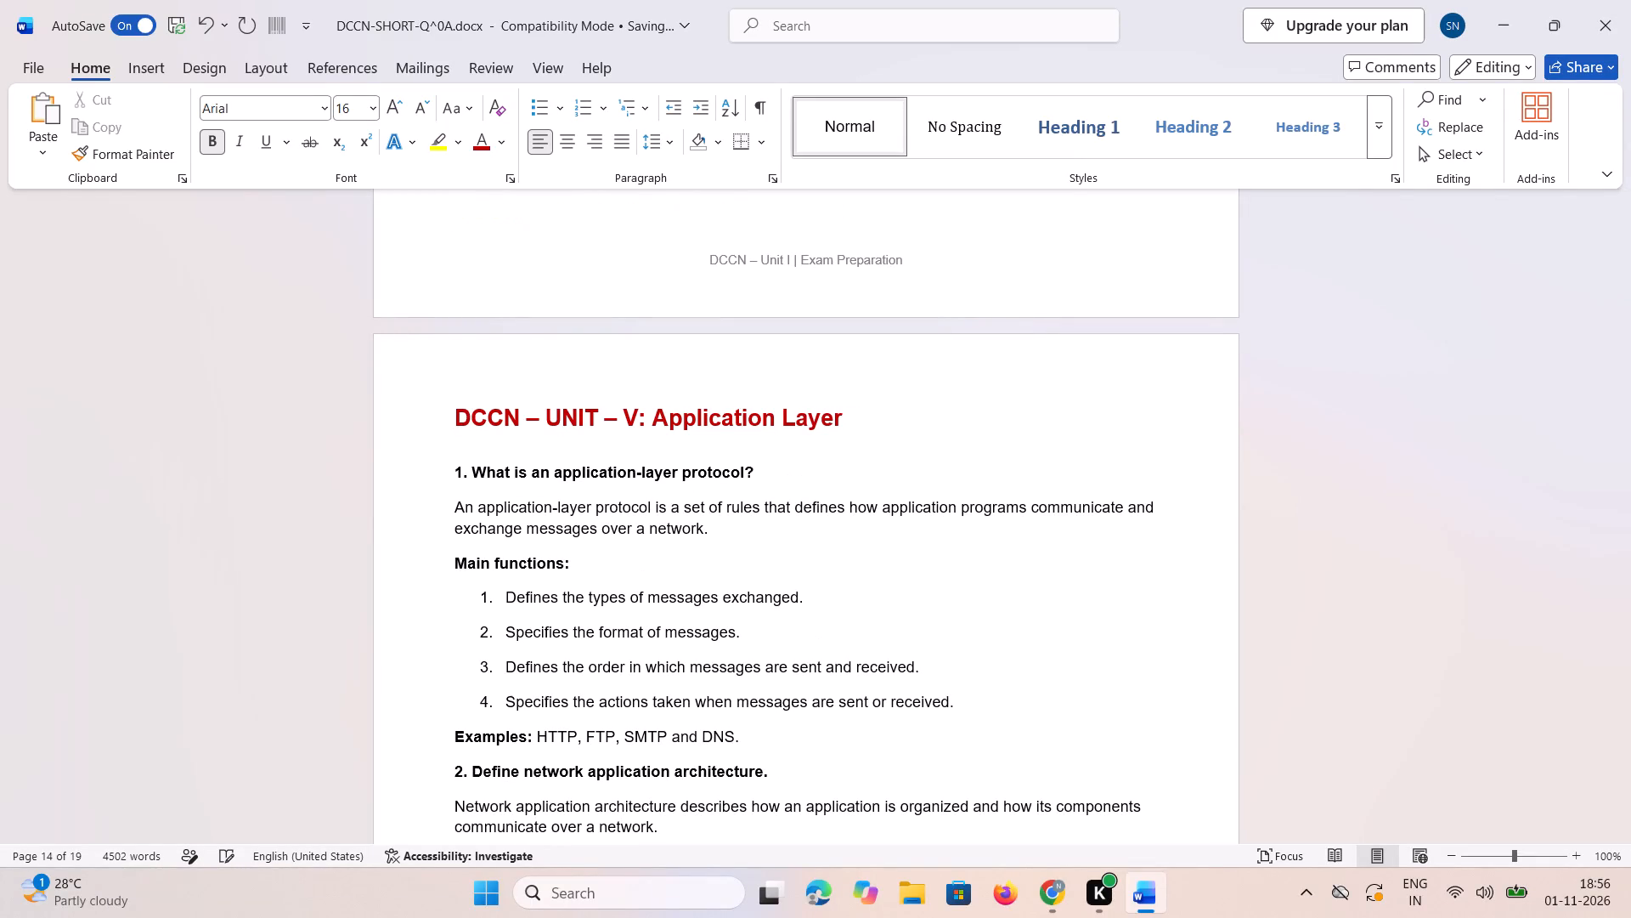
Review the Unit IV differences table and the Unit V pages through the end of the document, and return to the document's beginning.
scroll(470, 413, "up", 3)
scroll(470, 413, "right", 1)
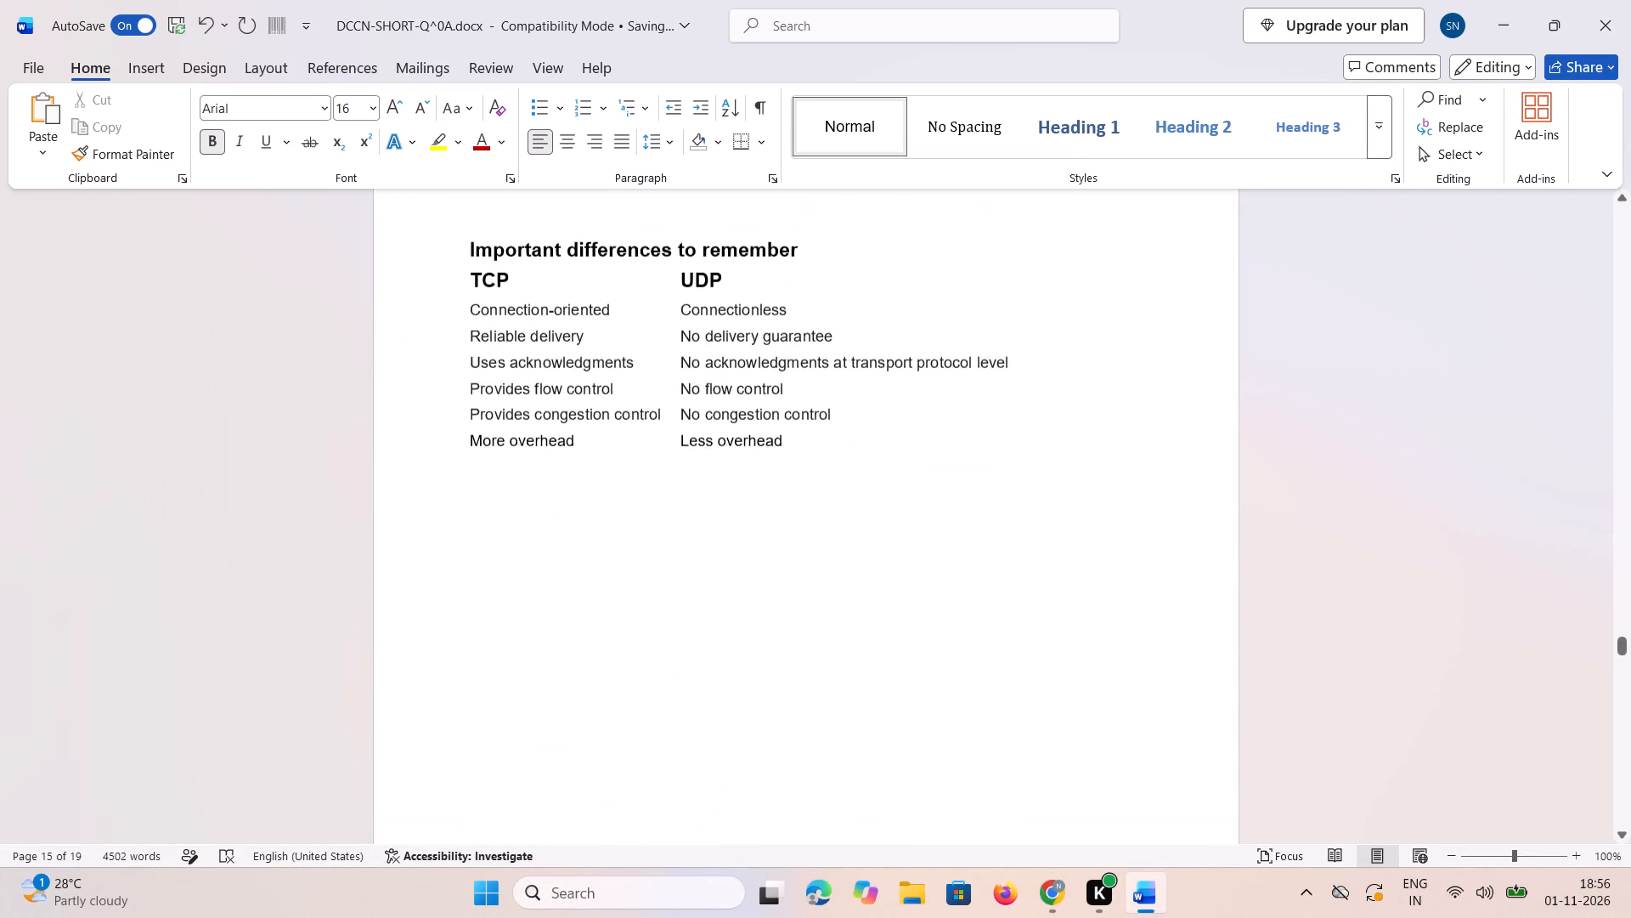
scroll(470, 413, "right", 1)
scroll(470, 413, "down", 4)
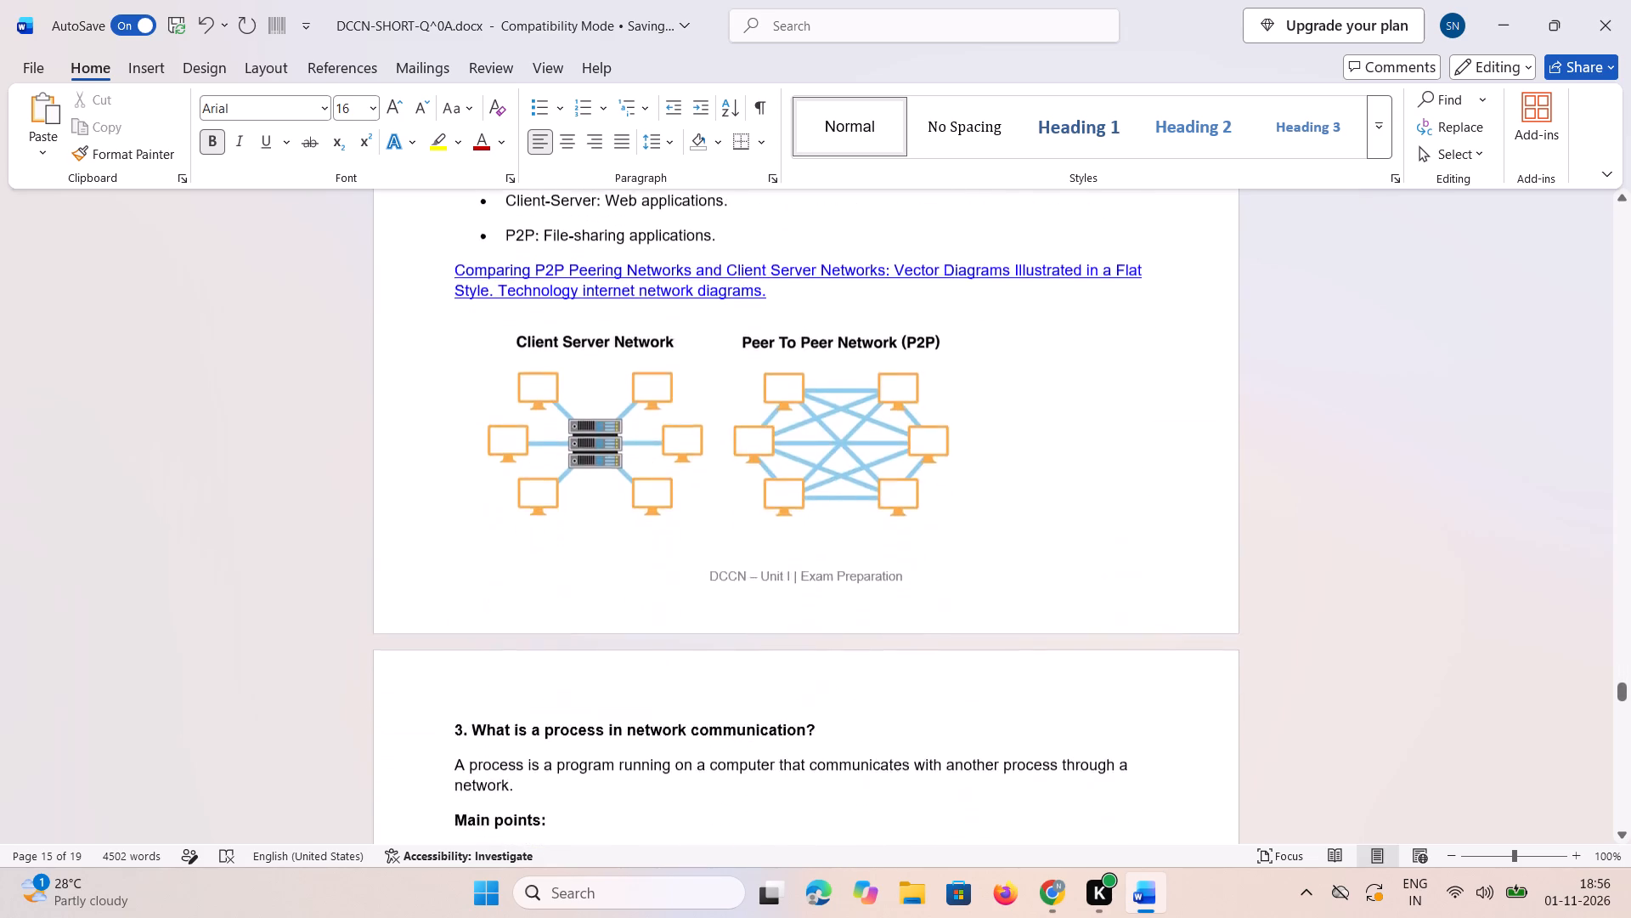
scroll(470, 413, "down", 8)
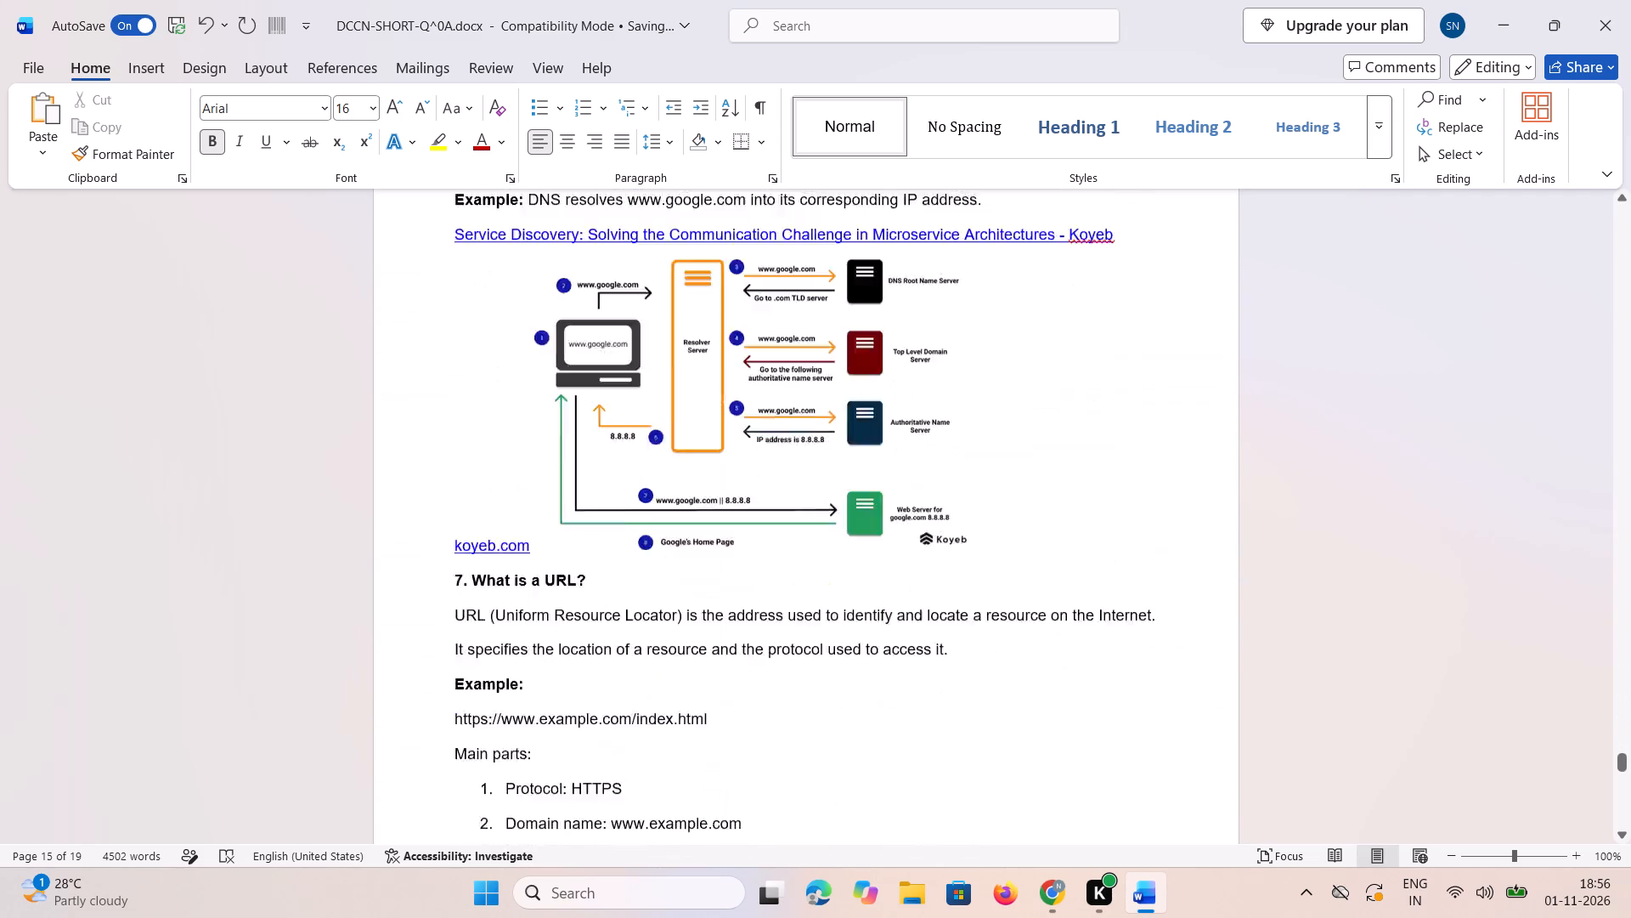
scroll(470, 413, "down", 16)
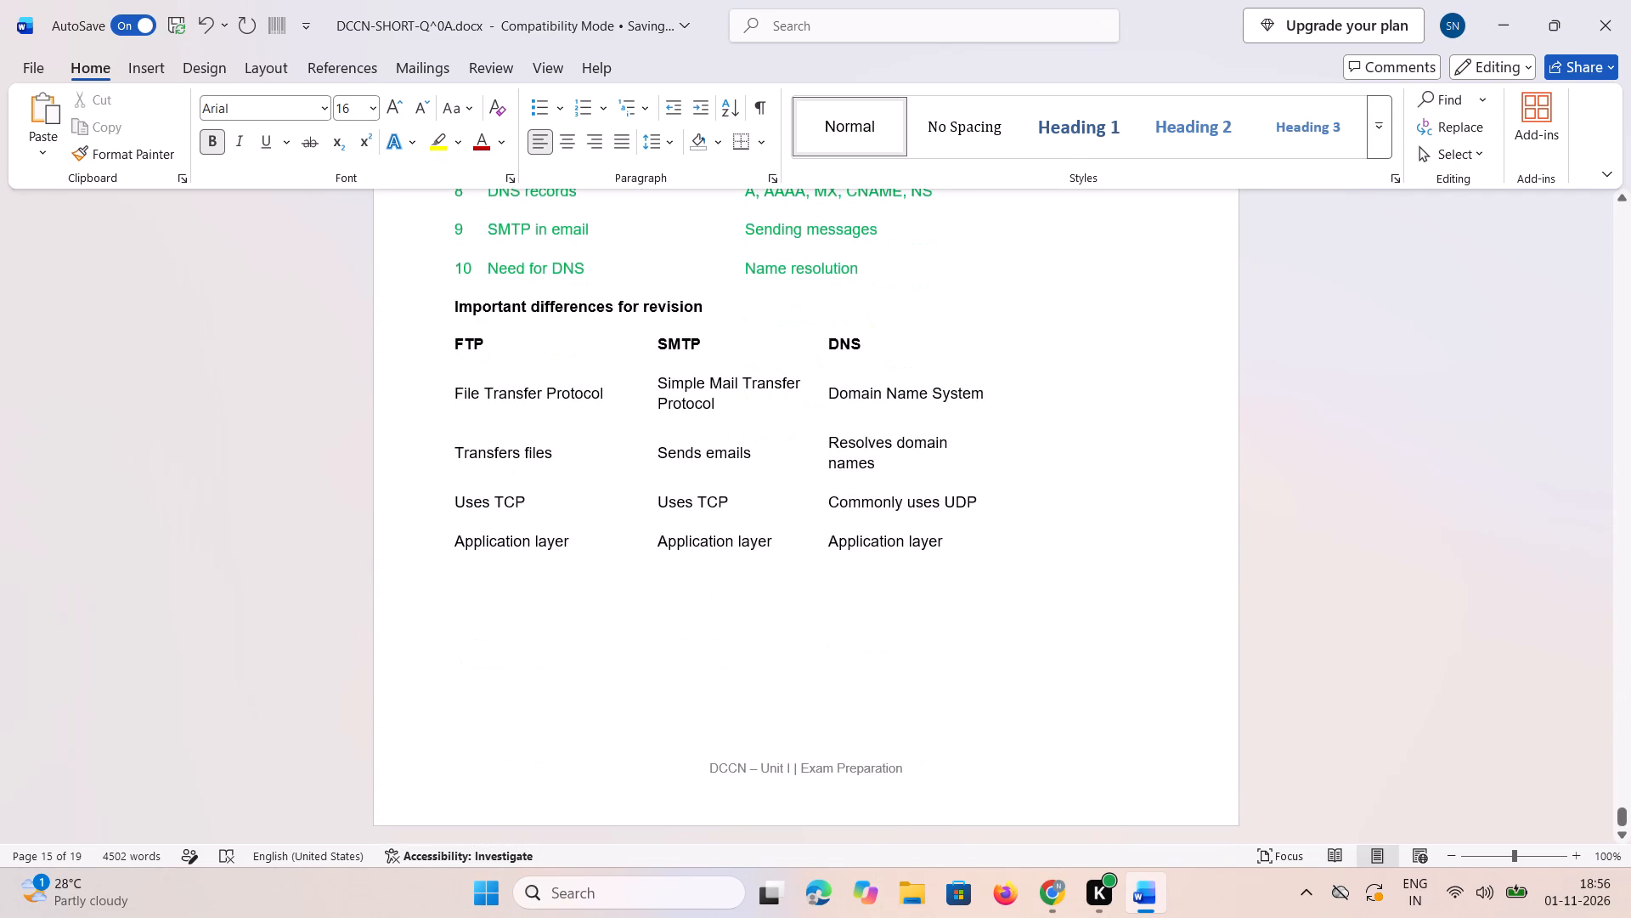
scroll(470, 413, "up", 5)
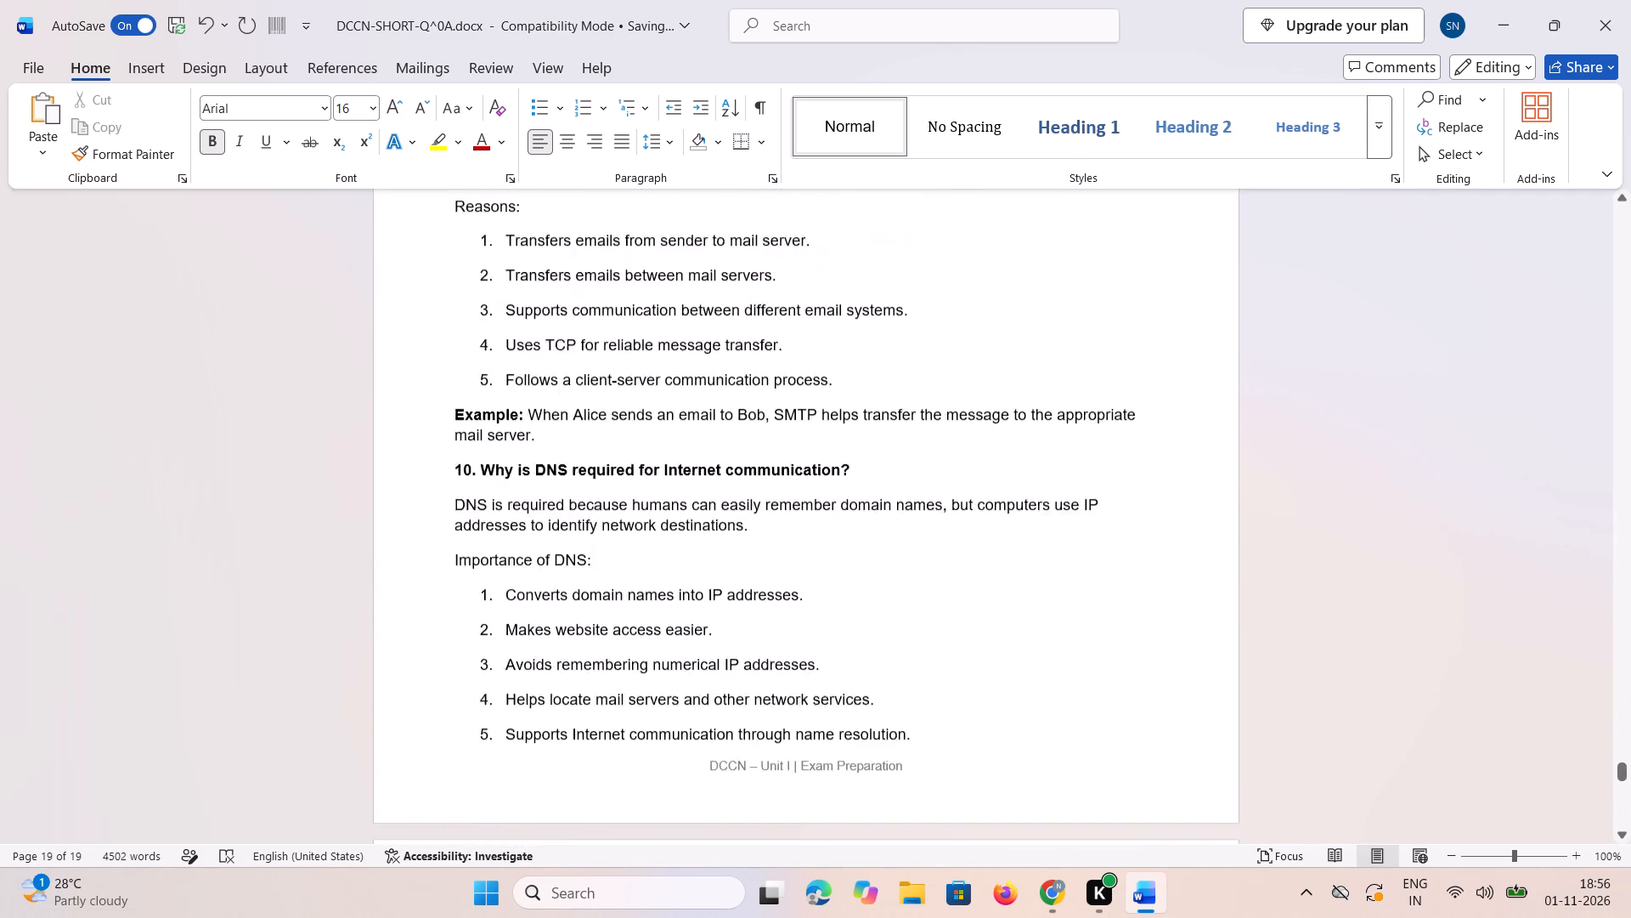
scroll(470, 413, "up", 13)
scroll(470, 413, "up", 17)
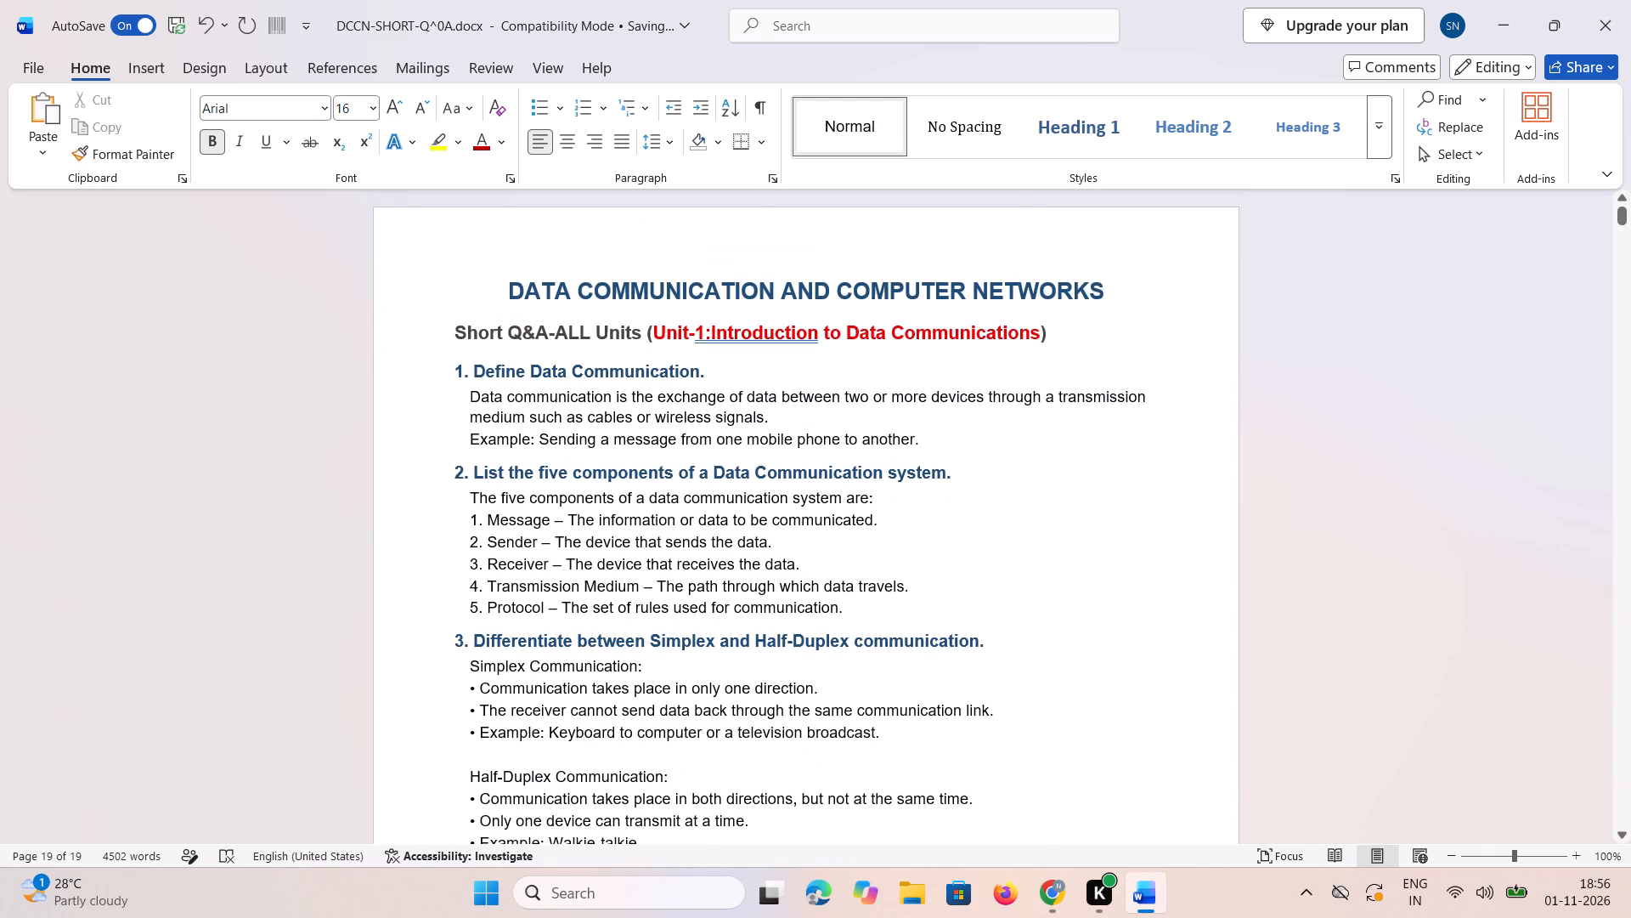
Copy a sharing link for the DCCN short-answer document.
left_click(1594, 54)
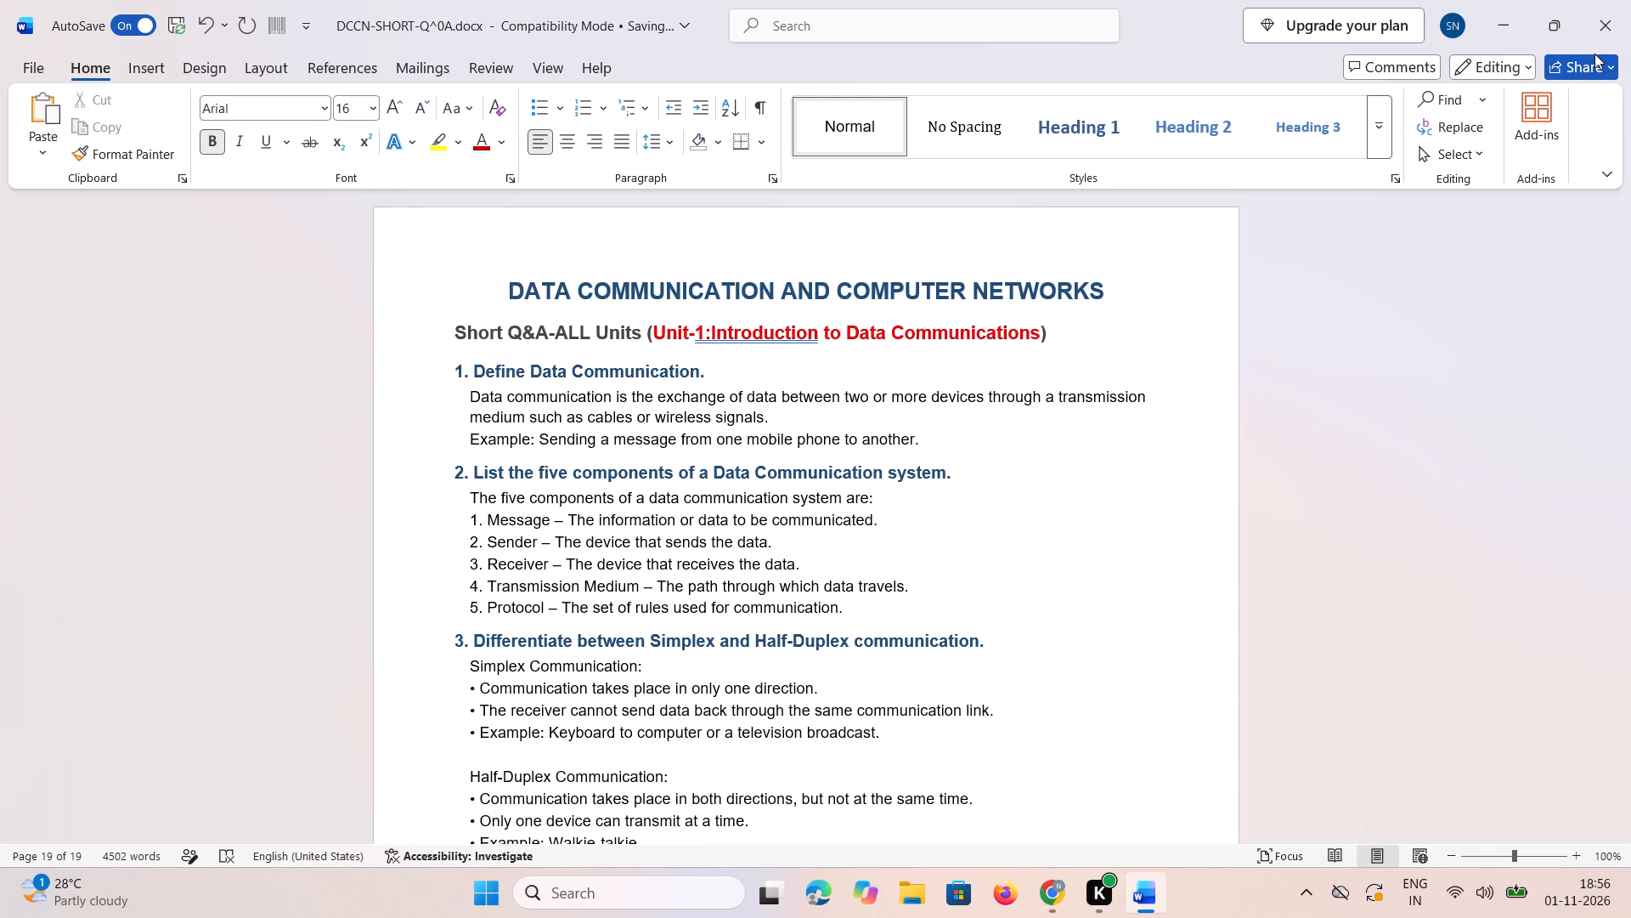
left_click(1592, 61)
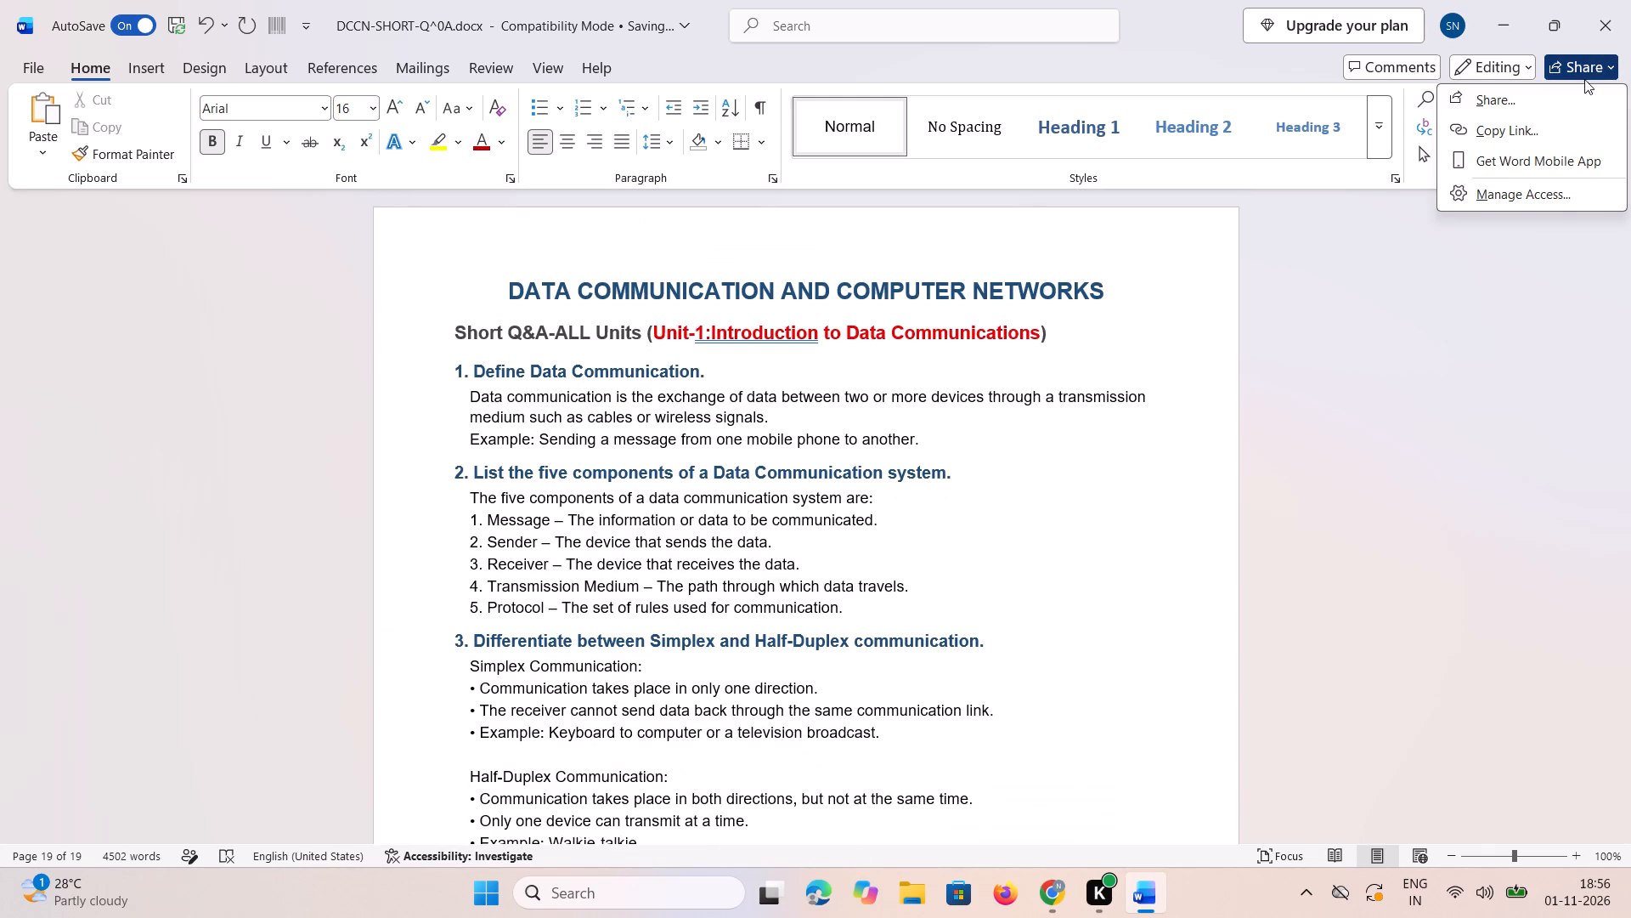
left_click(1548, 127)
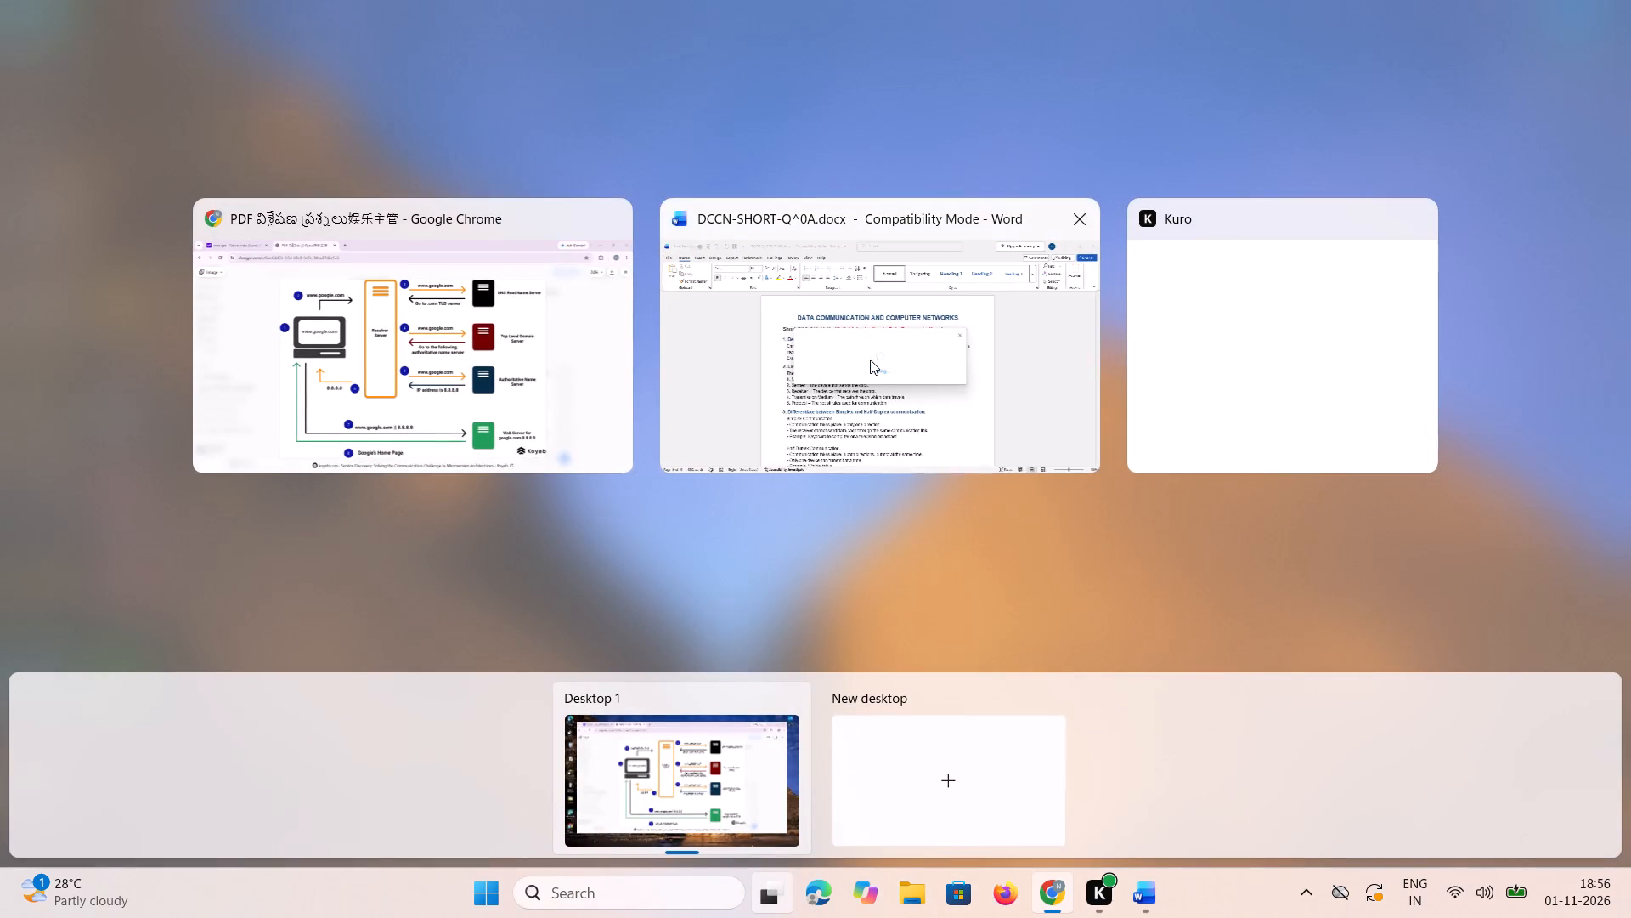
left_click(870, 360)
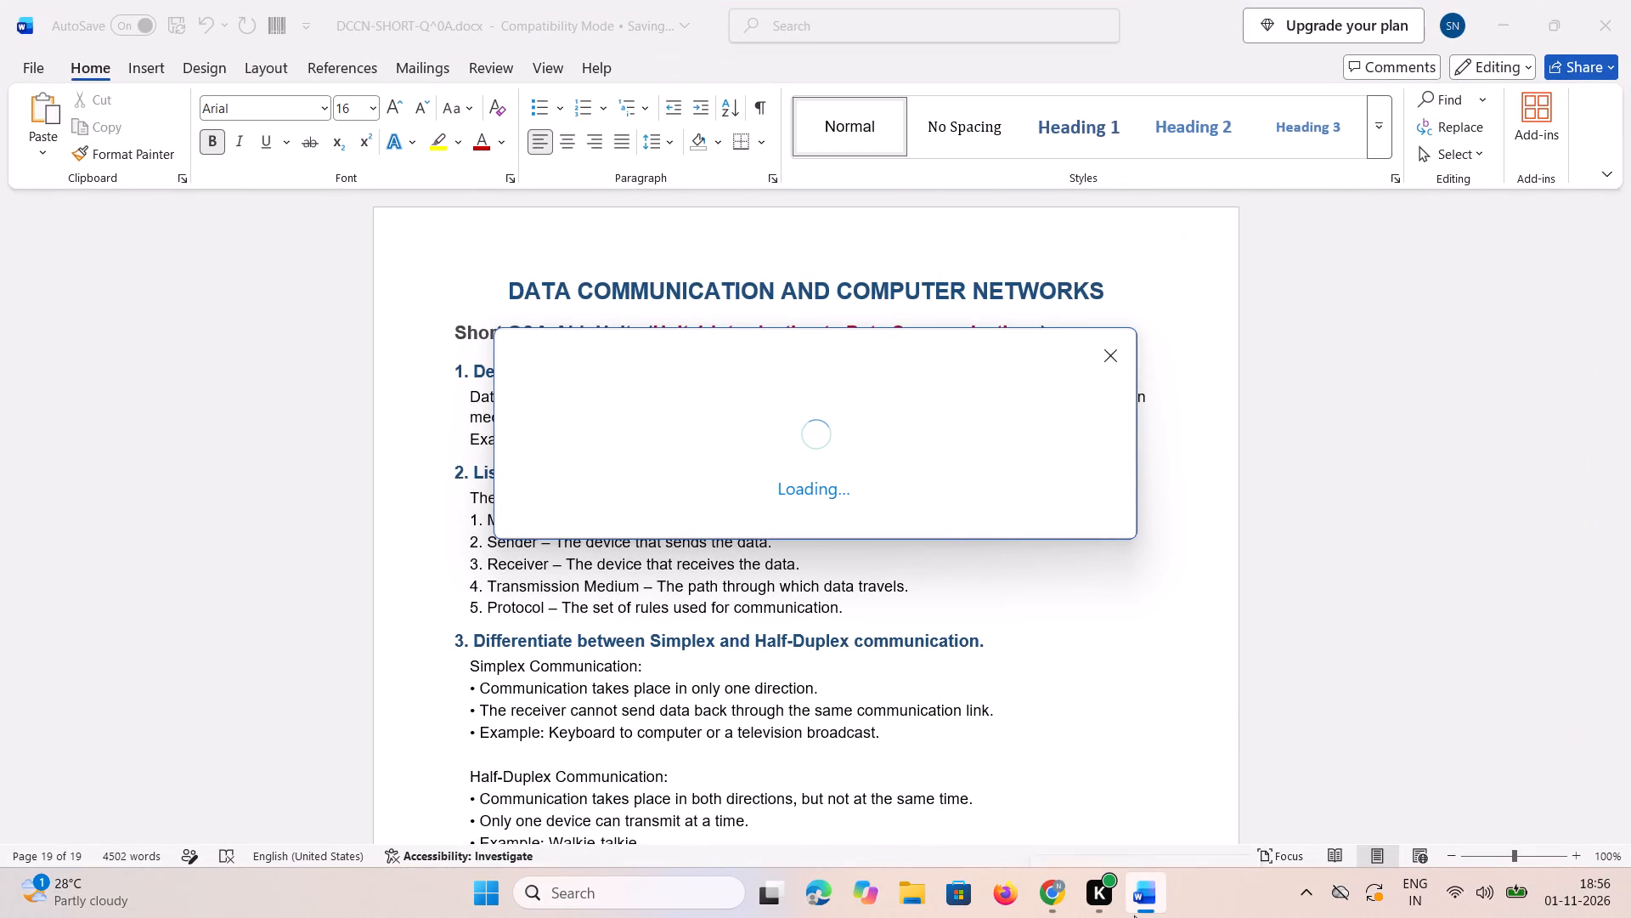
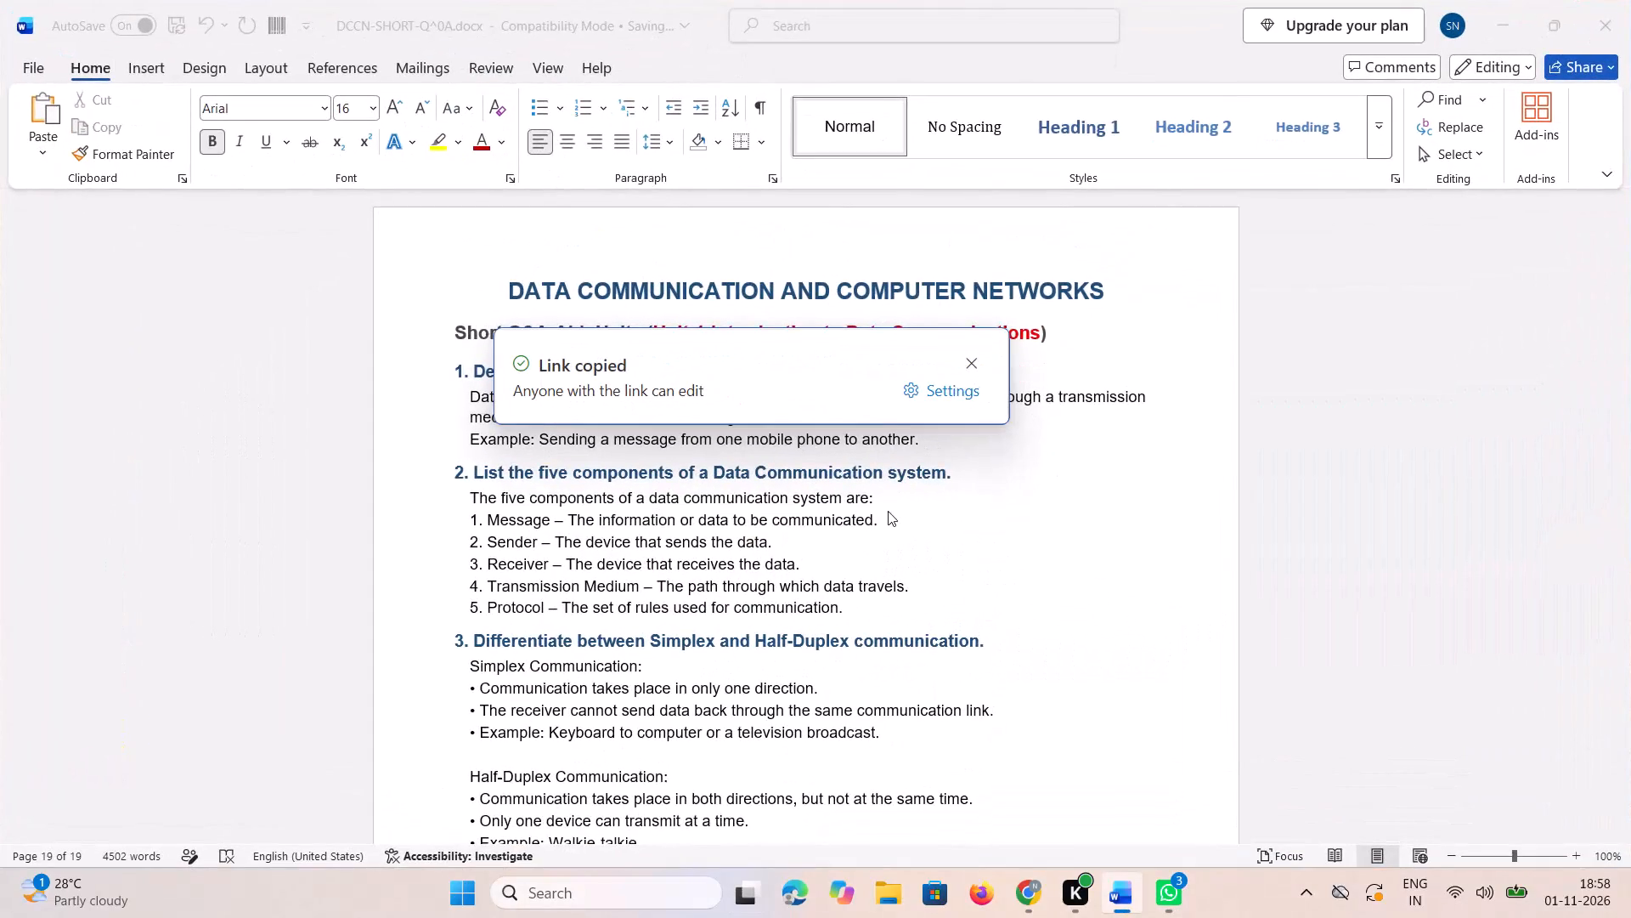
Dismiss the sharing-link confirmation shown over the document's first page.
left_click(888, 511)
left_click(974, 360)
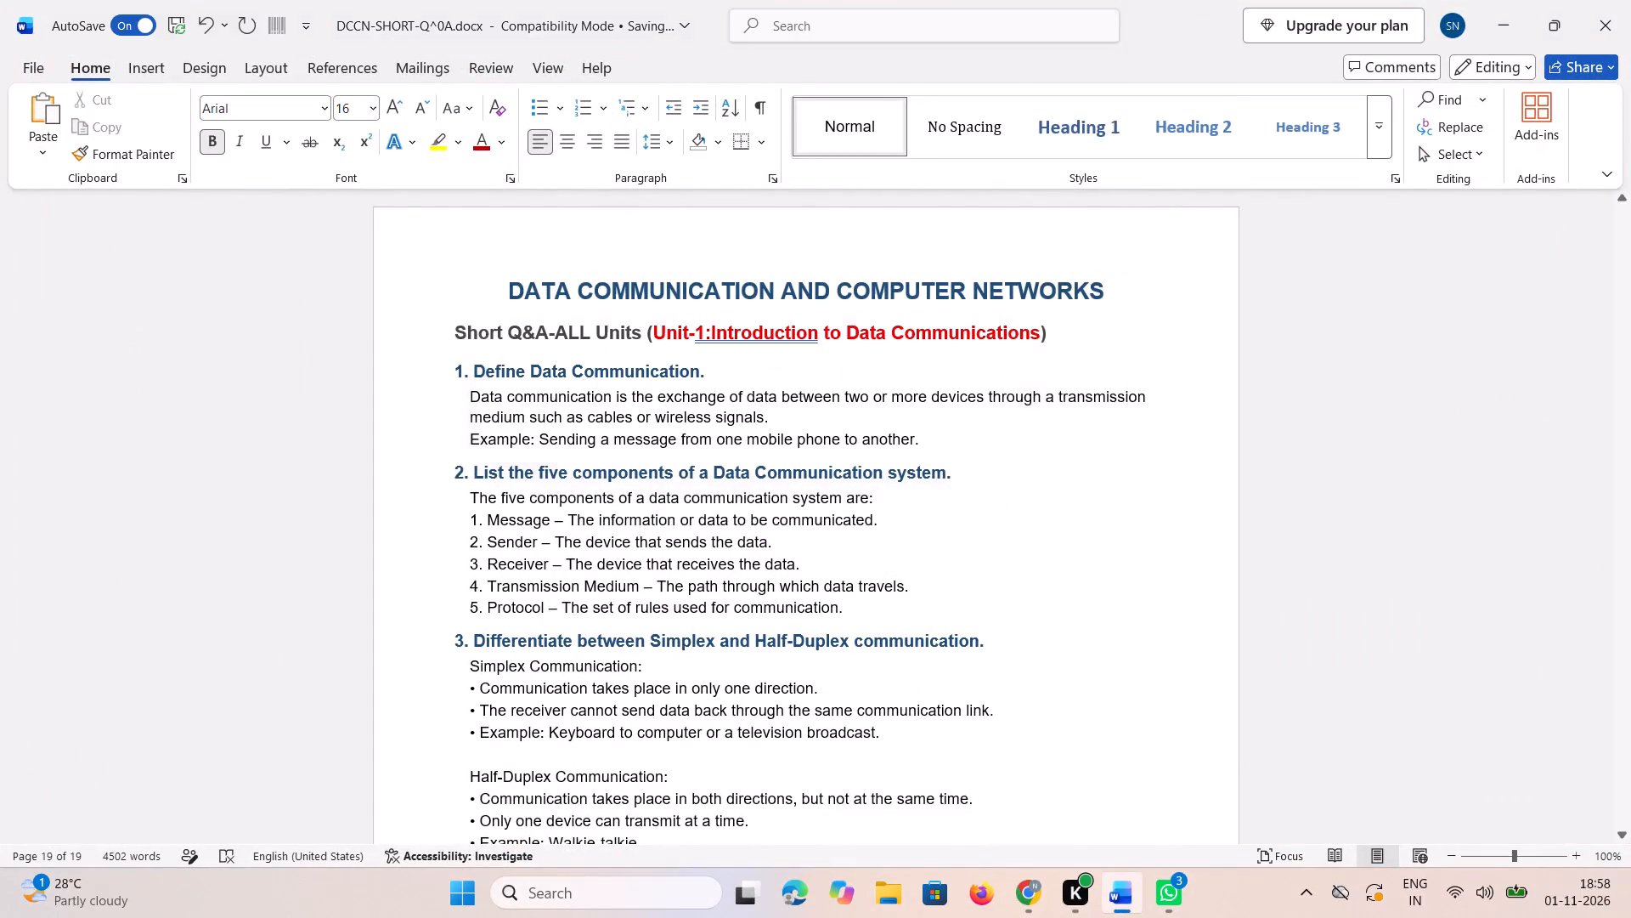
scroll(923, 445, "down", 16)
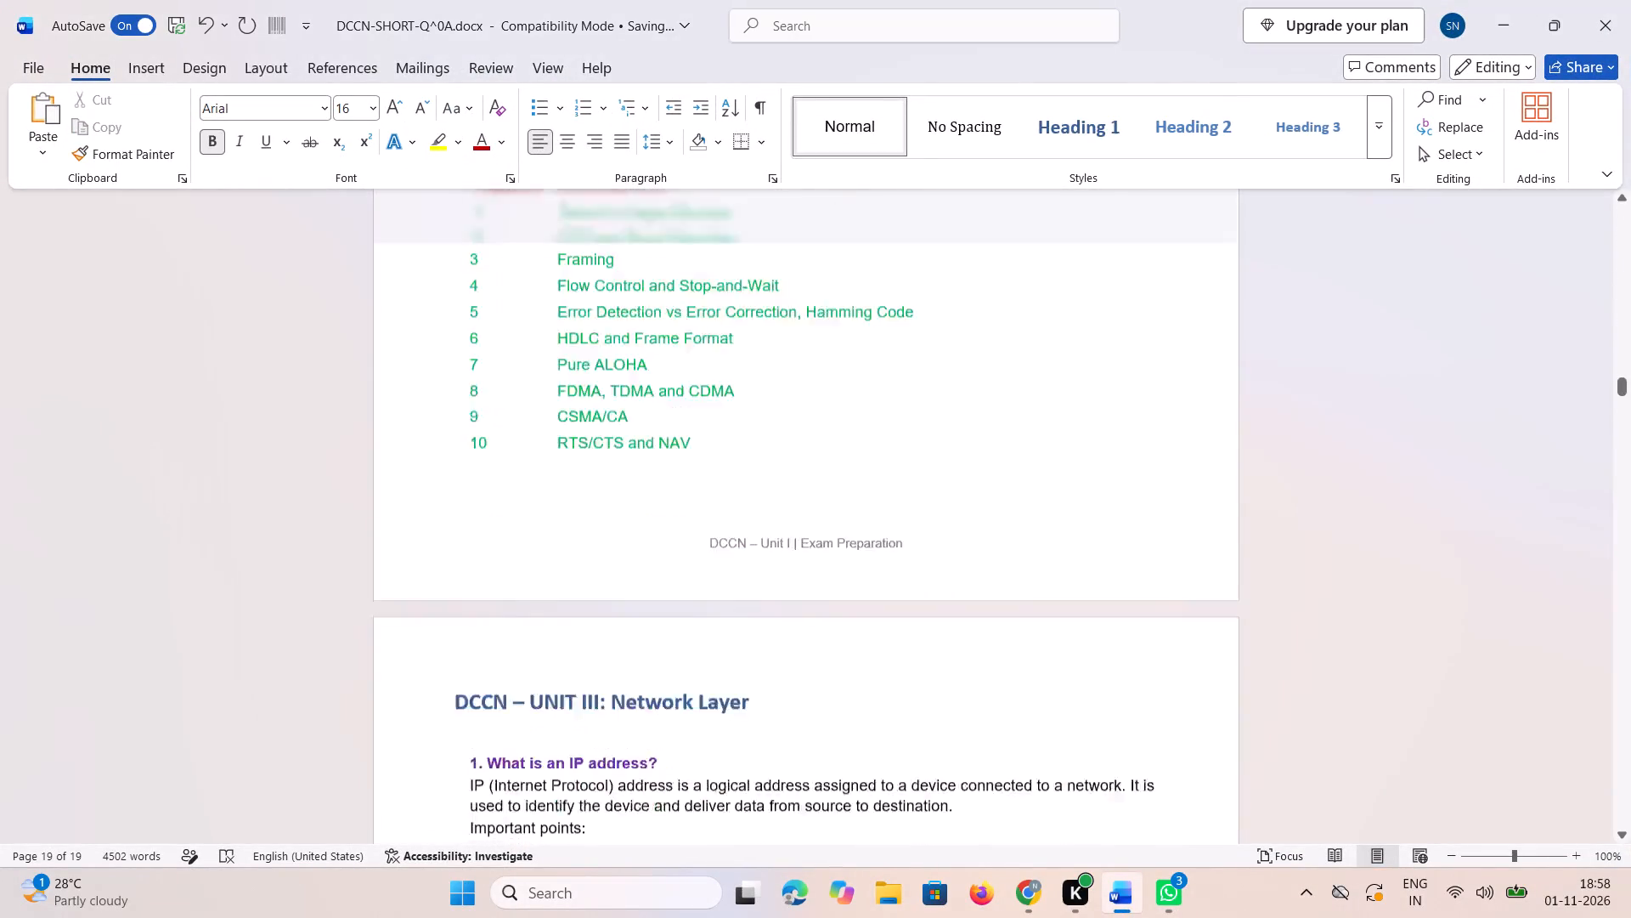